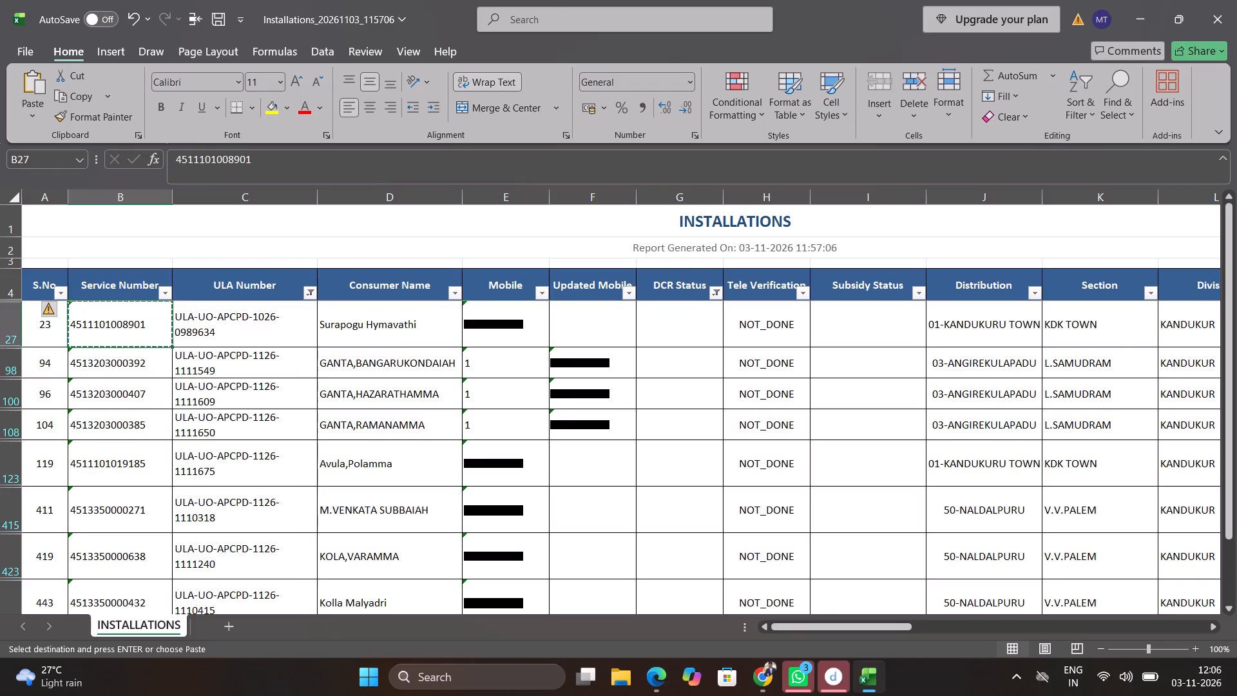
Copy the service number of S.No 23 from the Excel sheet and find its work order on the SUNGRACE Installations page in Chrome.
key("ctrl+c")
left_click(870, 539)
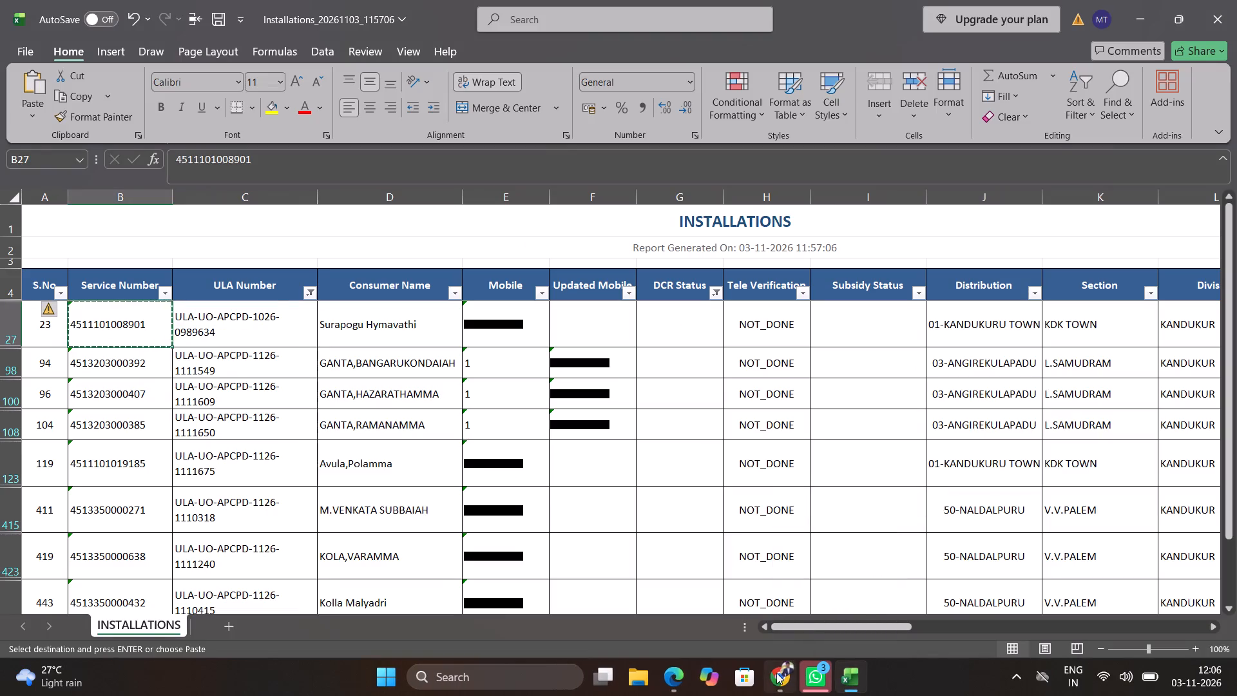
left_click(794, 625)
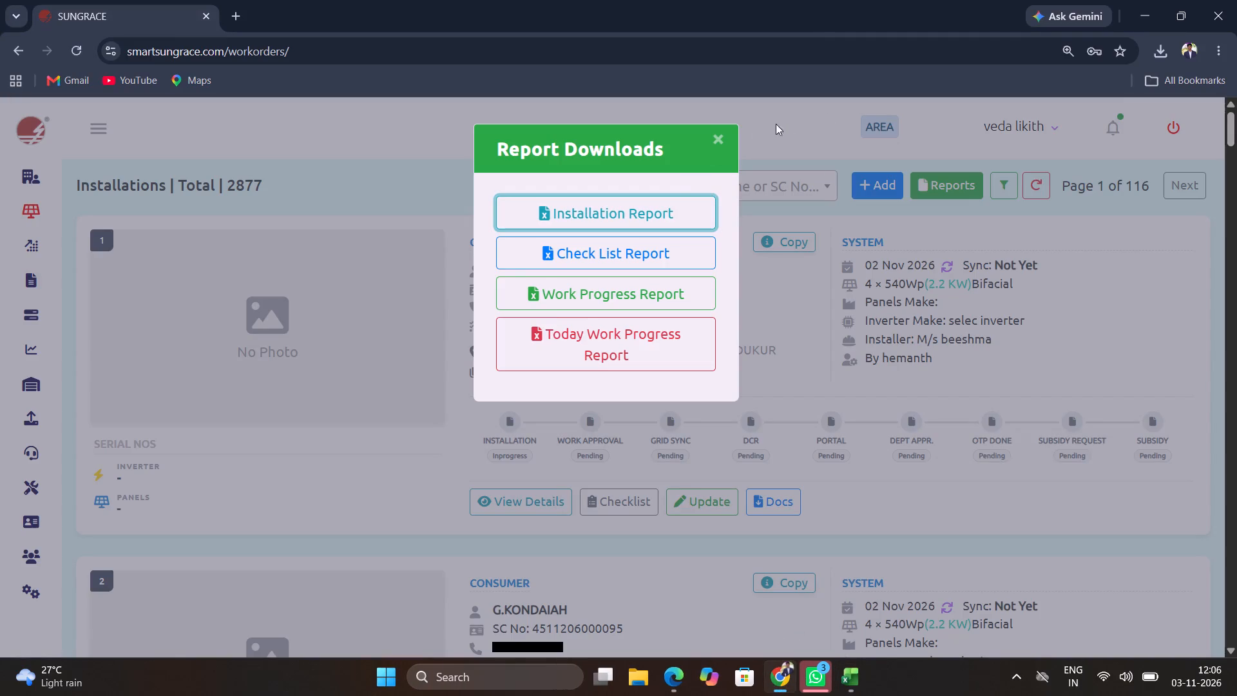
left_click(712, 136)
left_click(702, 188)
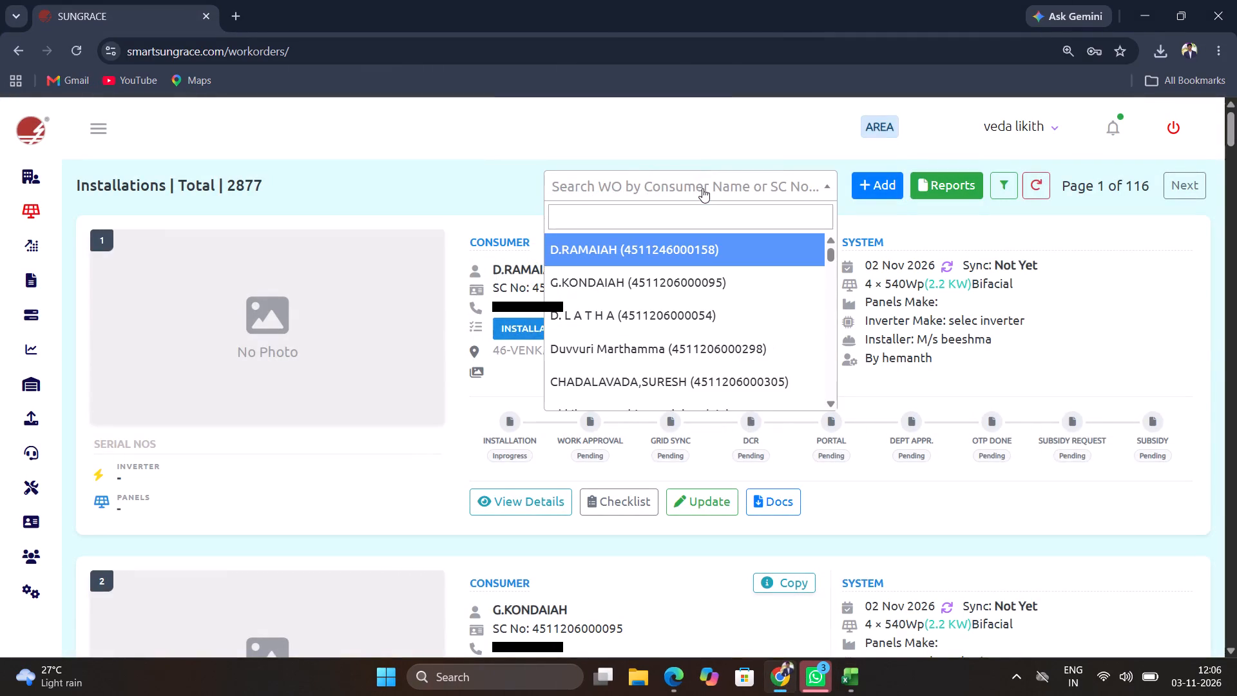
key("ctrl+v")
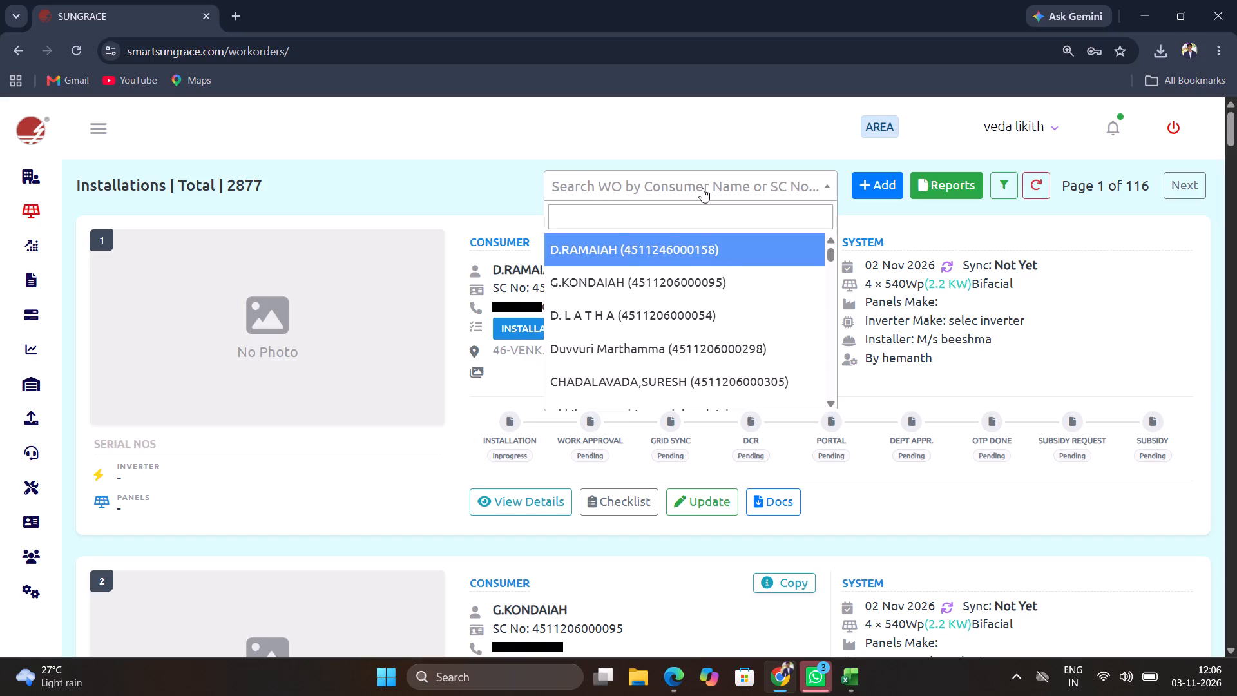
key("Return")
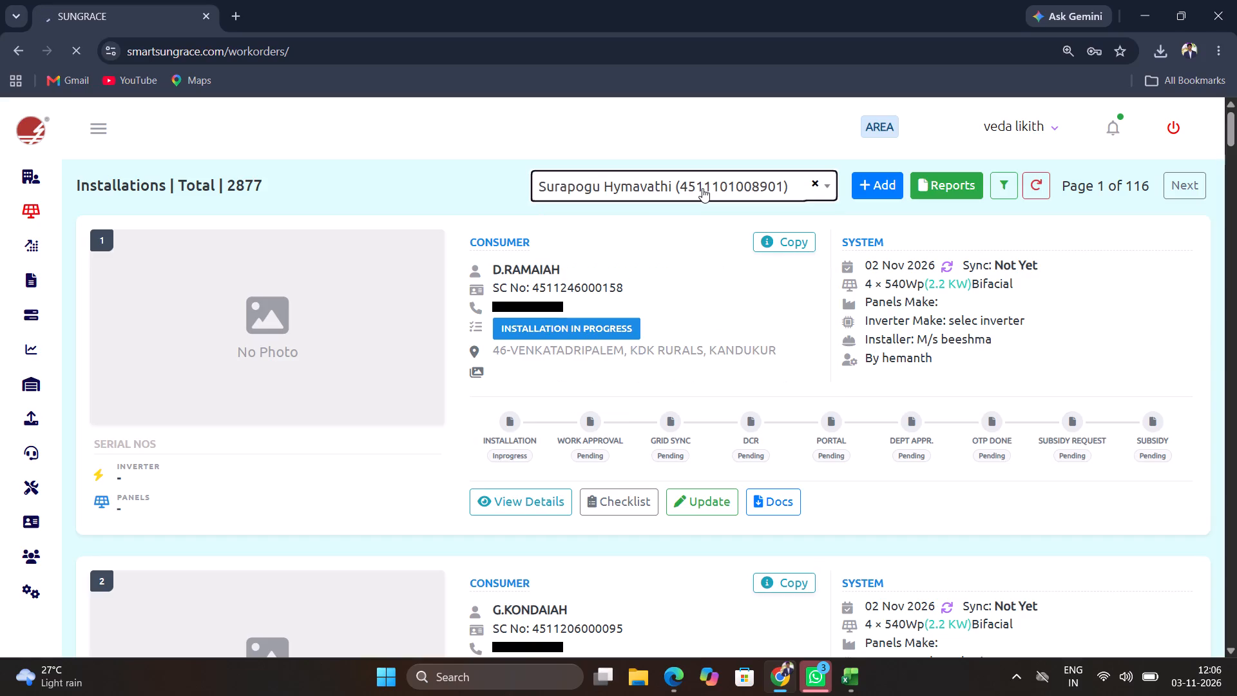
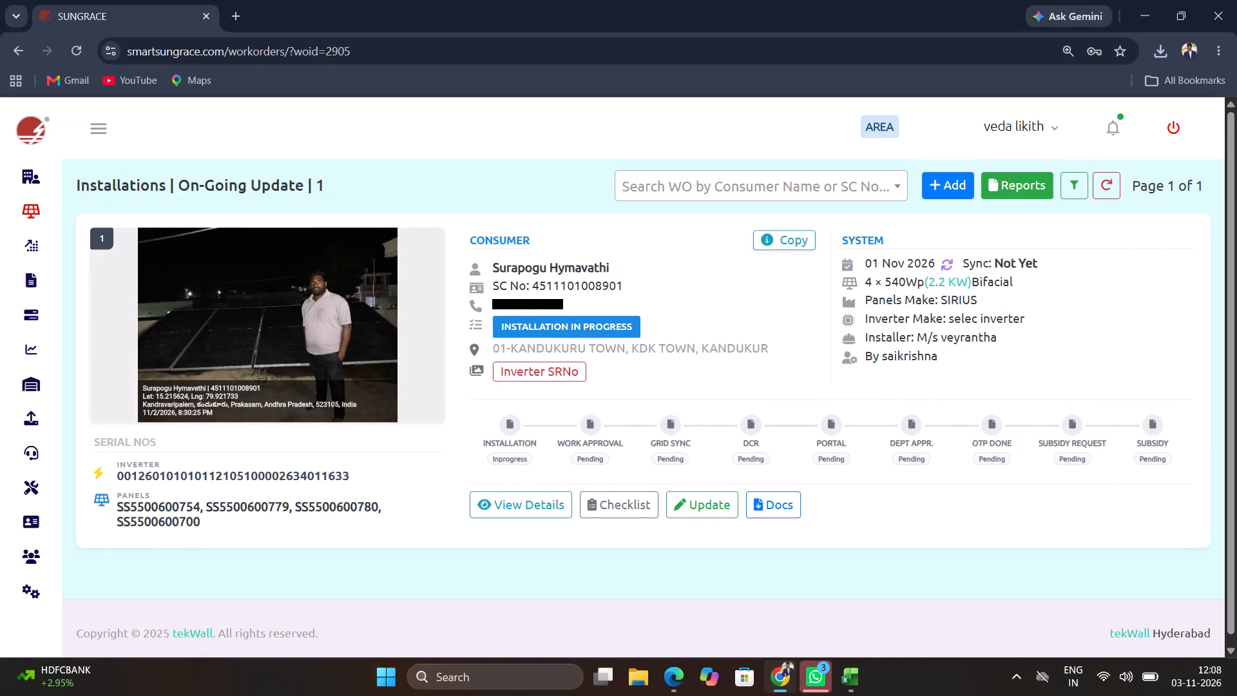
Search Google for "nice portal" in a new browser tab, keeping the SUNGRACE work order open.
left_click(236, 11)
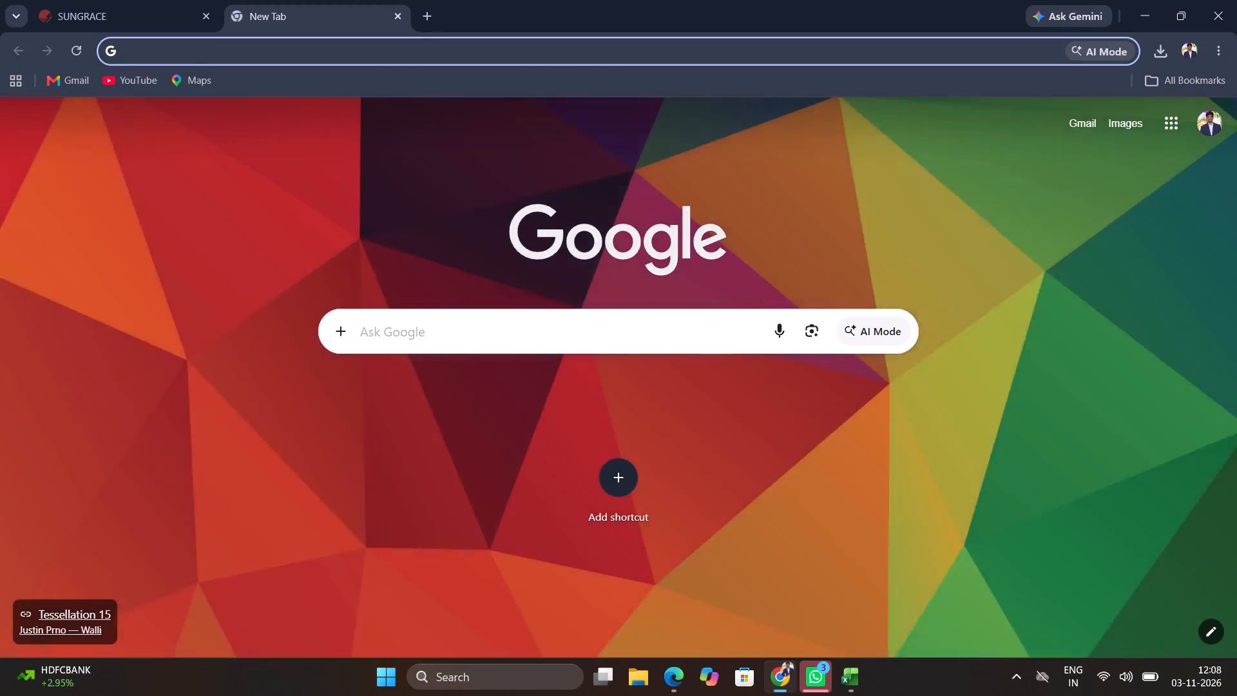
left_click(439, 330)
left_click(431, 373)
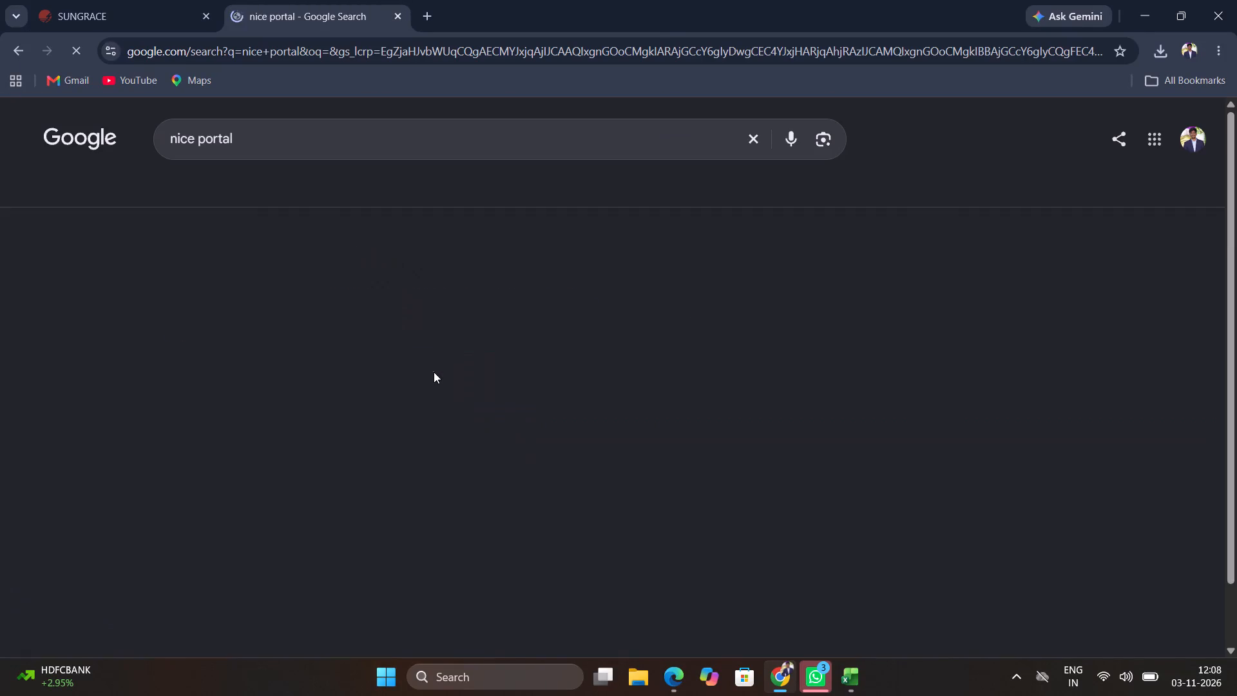
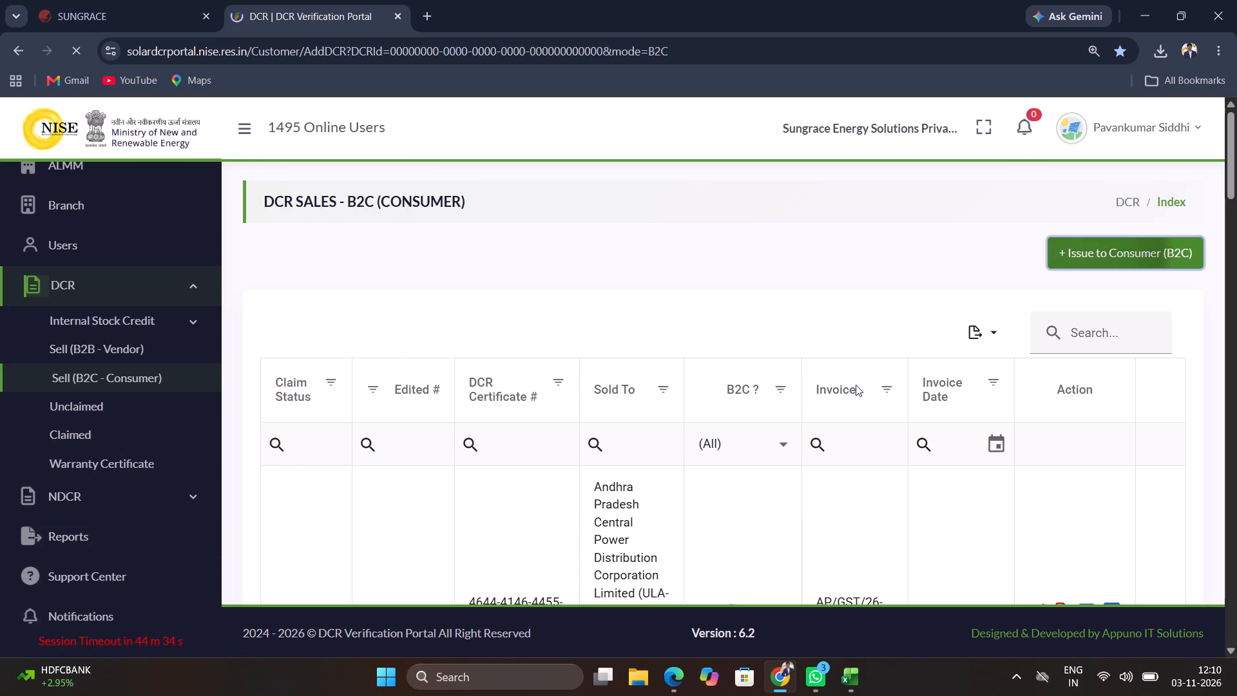
Copy the ULA number from the SUNGRACE work order into the DCR form's Consumer Application Number.
left_click(145, 12)
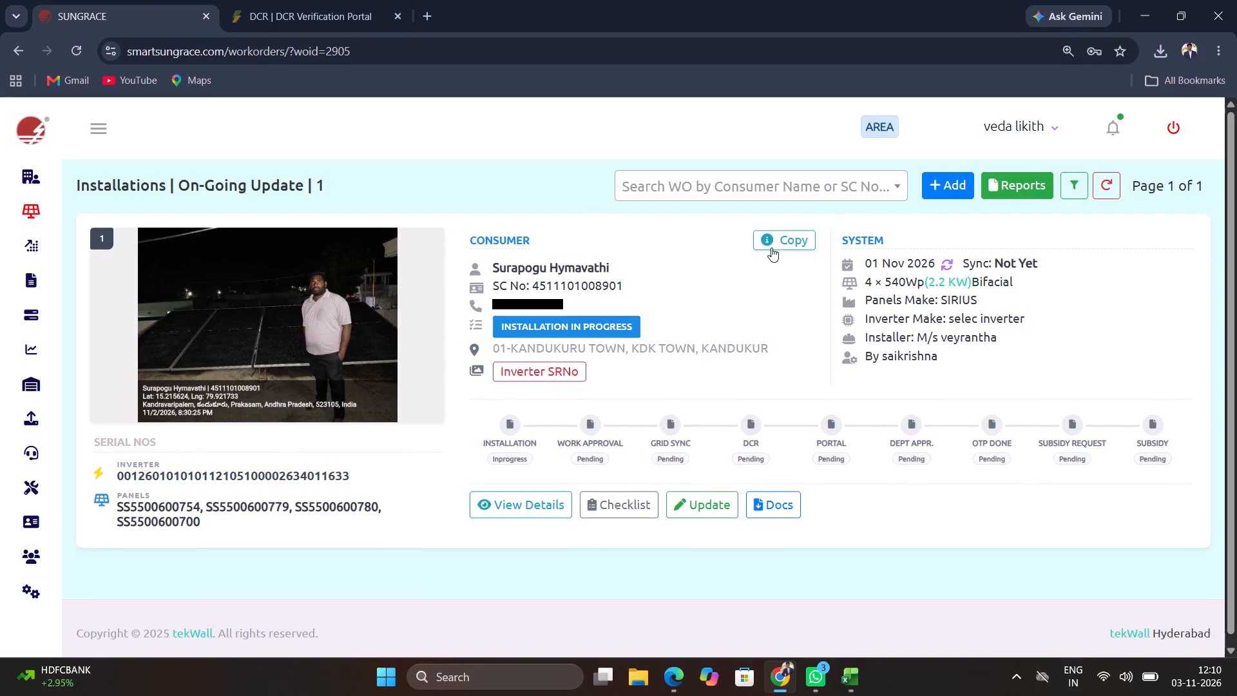
left_click(777, 236)
left_click(801, 312)
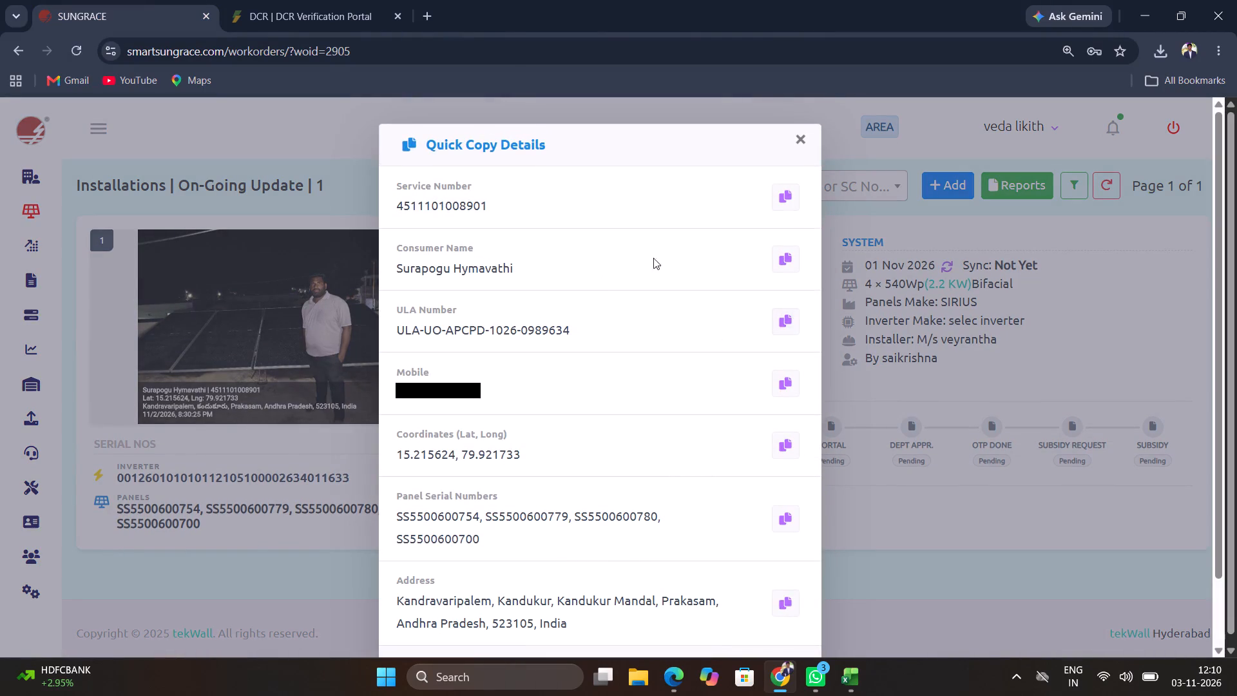
left_click(790, 319)
left_click_drag(330, 11, 330, 26)
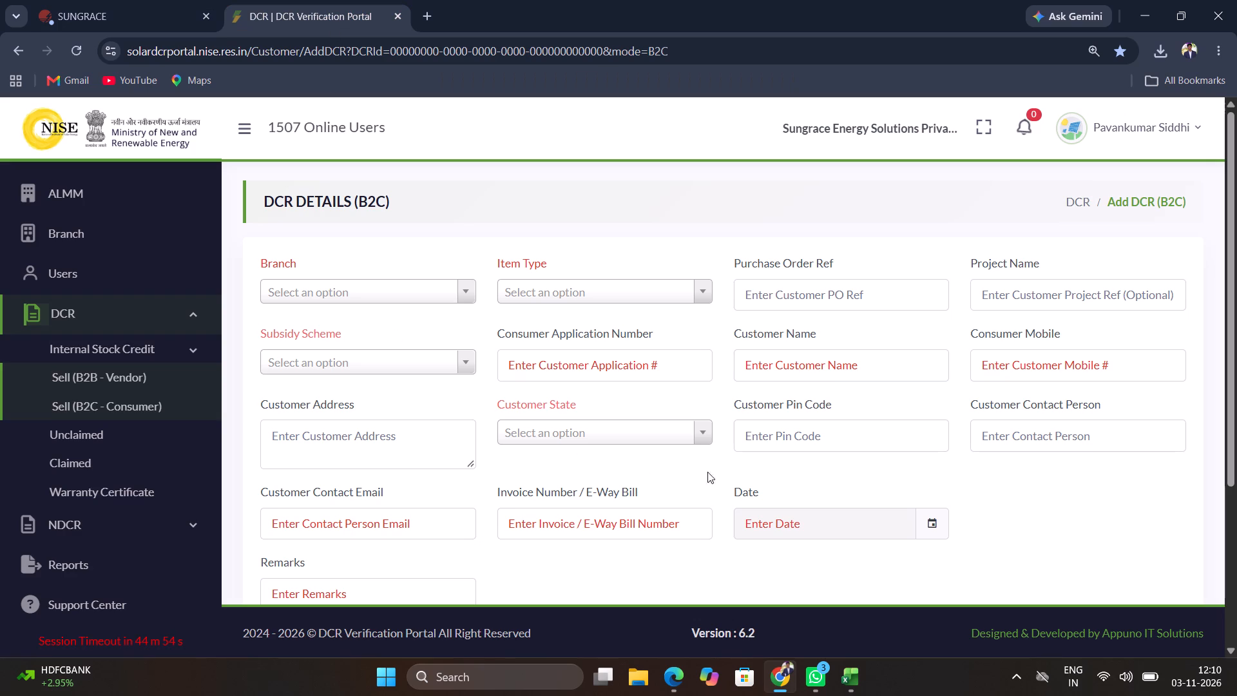
double_click(642, 359)
key("ctrl+v")
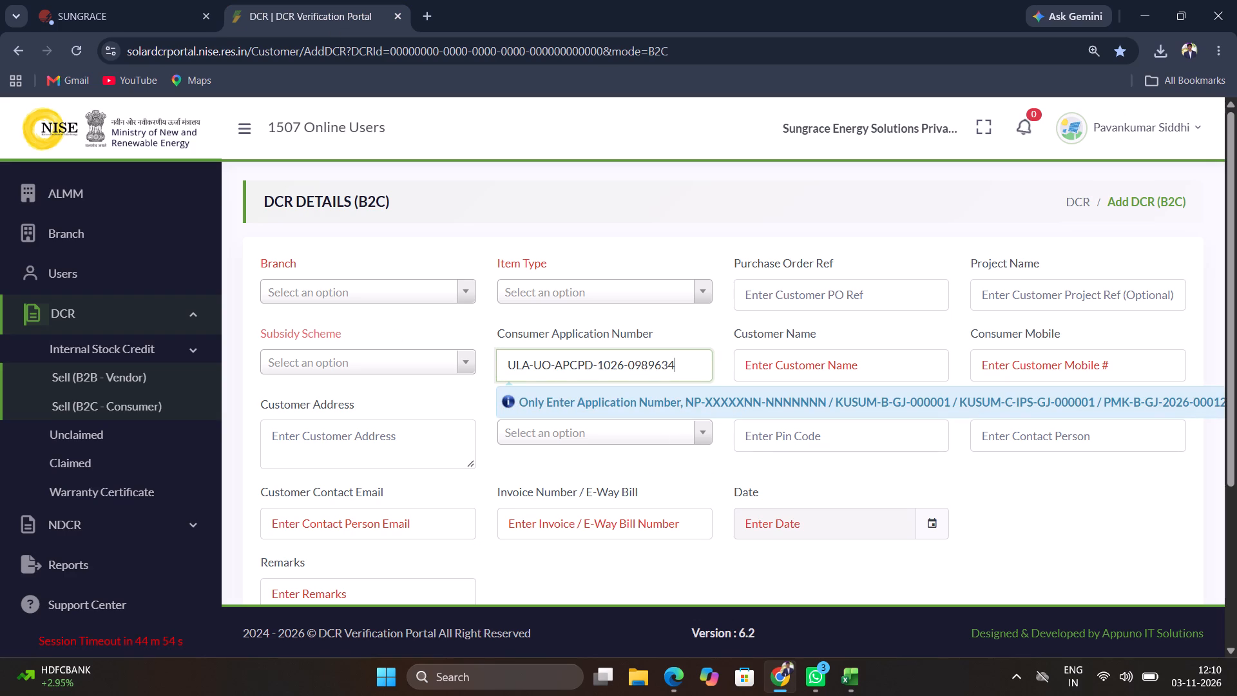
Choose the Andhra Pradesh branch, the PM Surya Ghar: Muft Bijli Yojana subsidy scheme and the Solar Panels item type.
left_click(356, 293)
left_click(310, 402)
left_click(354, 370)
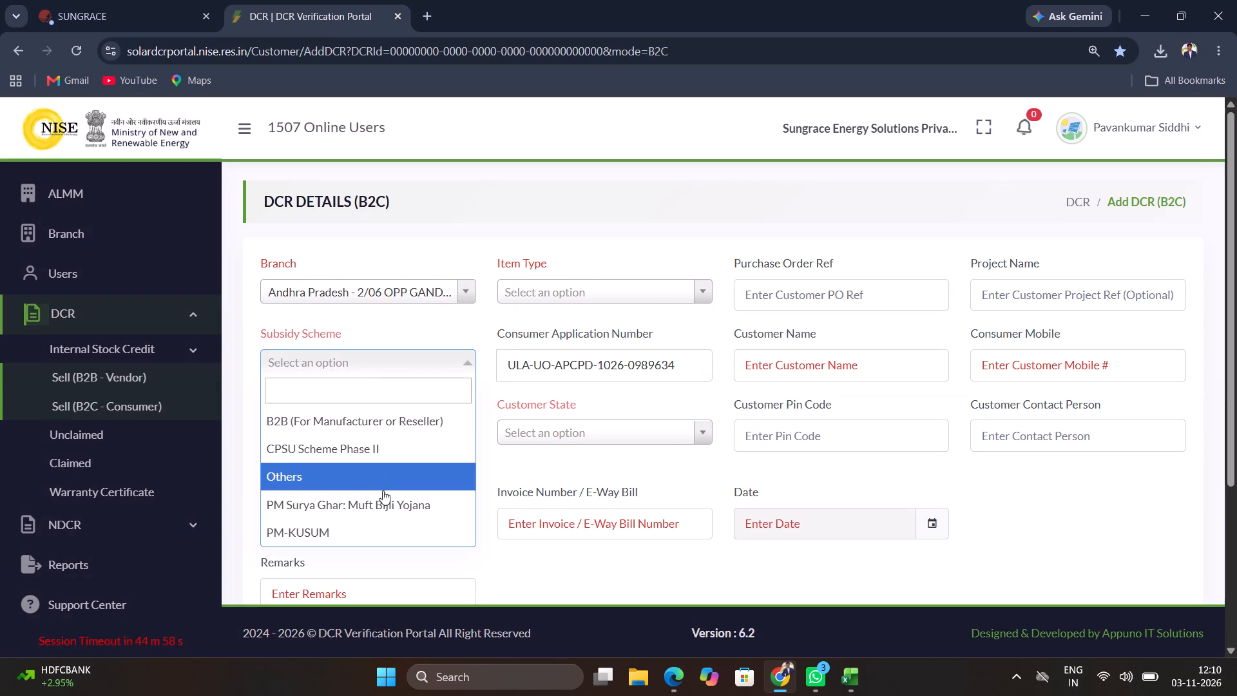
left_click(391, 505)
left_click(577, 285)
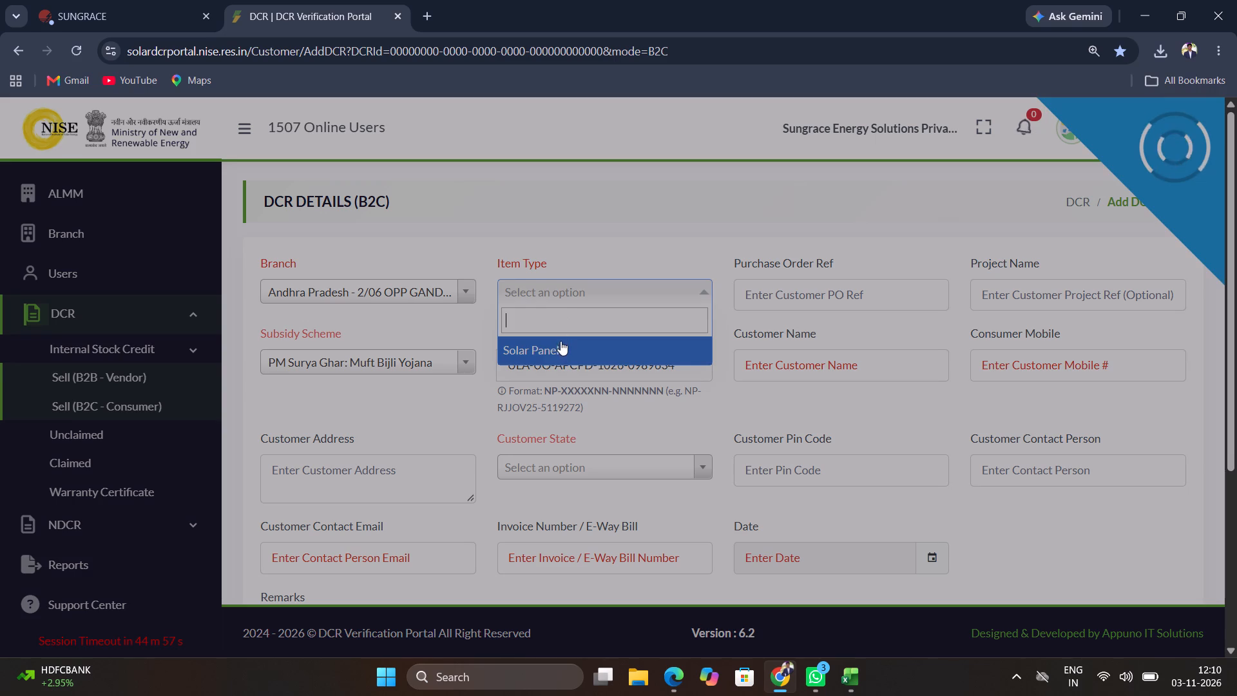
left_click(561, 344)
Open the recent Word document with the Kandukuru subsidy scheme process basic details from File Explorer and maximize it.
left_click(756, 366)
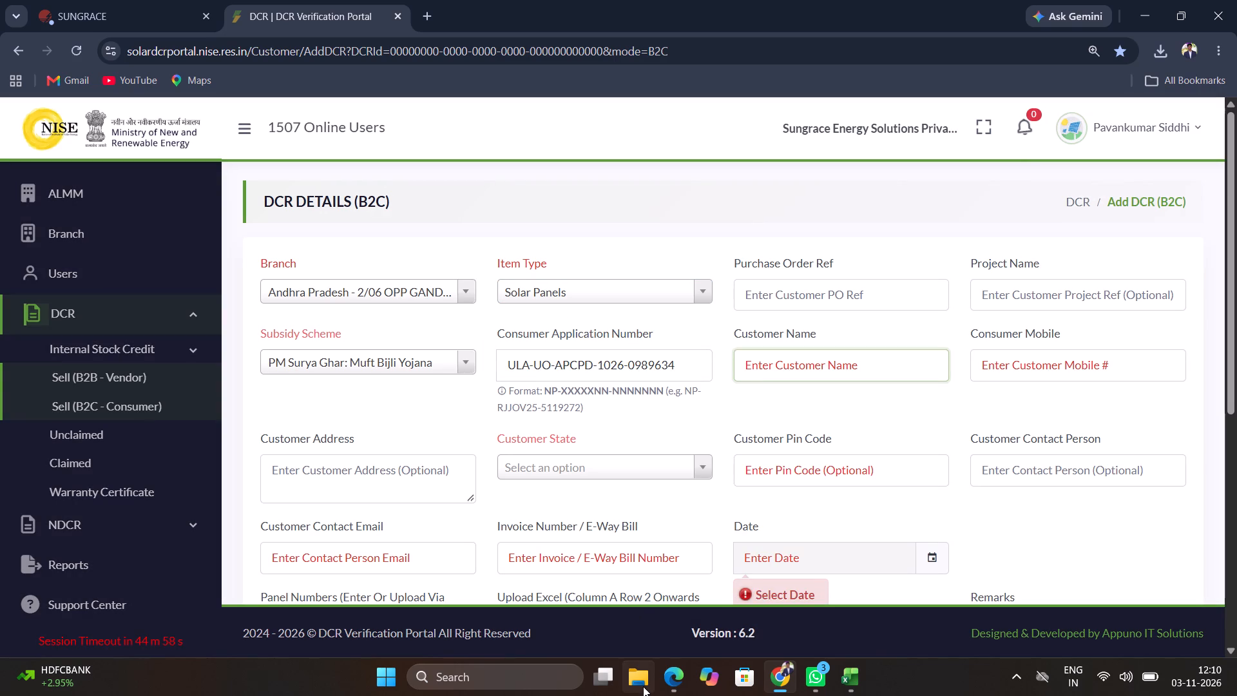
left_click(646, 639)
left_click(629, 678)
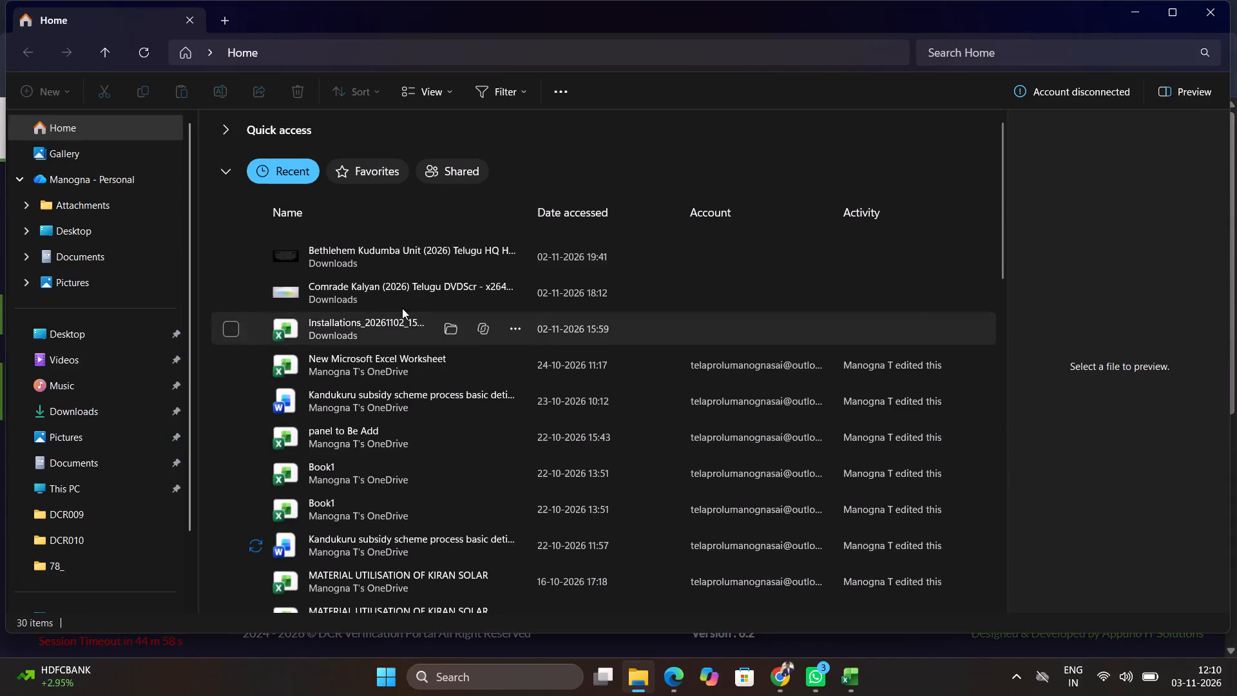
double_click(363, 362)
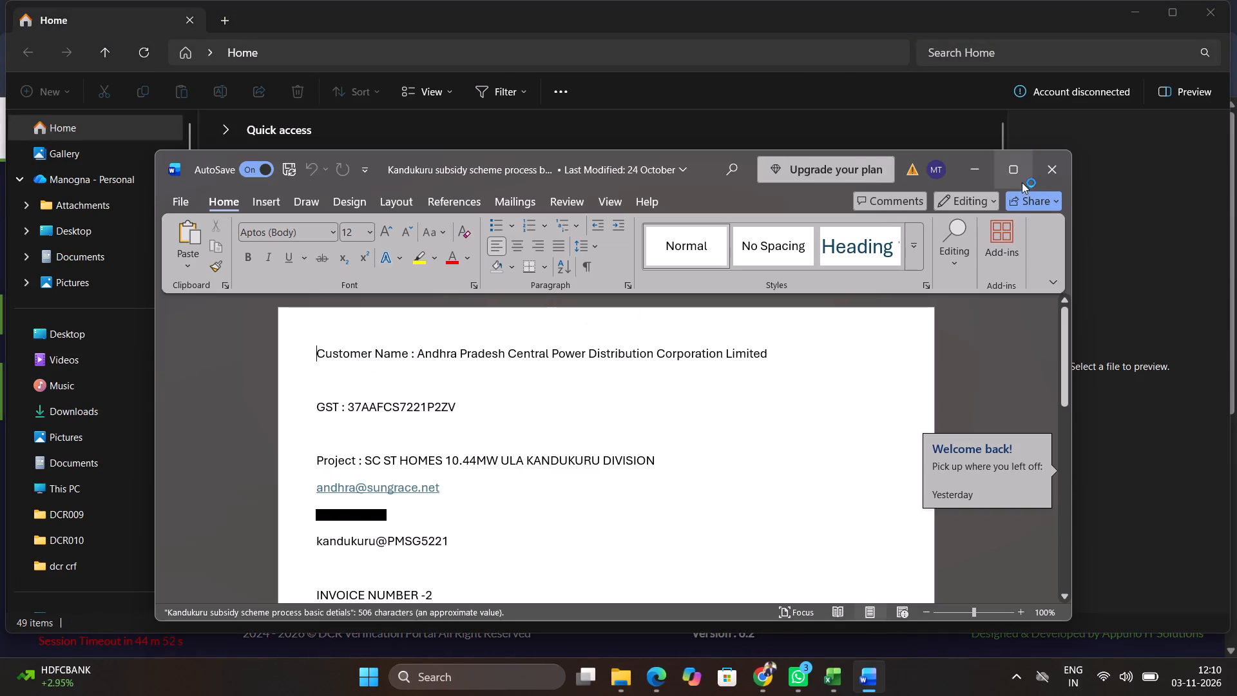
left_click(1021, 180)
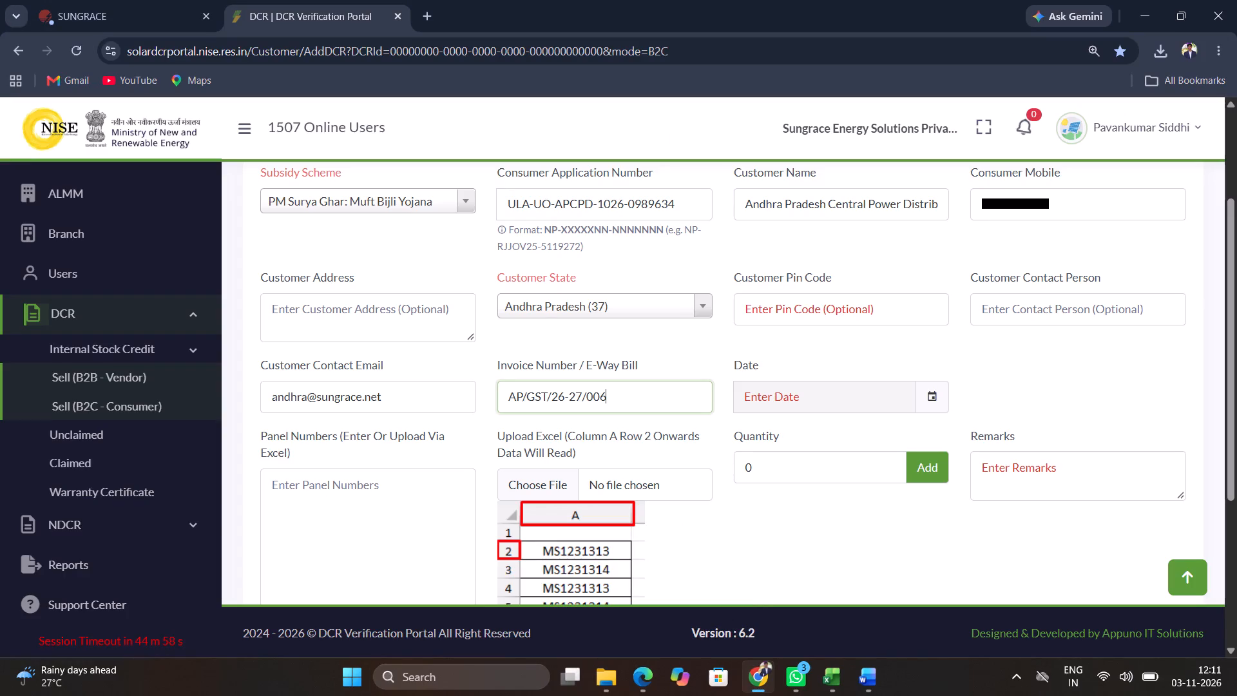
key("BackSpace")
key("9")
key("minus")
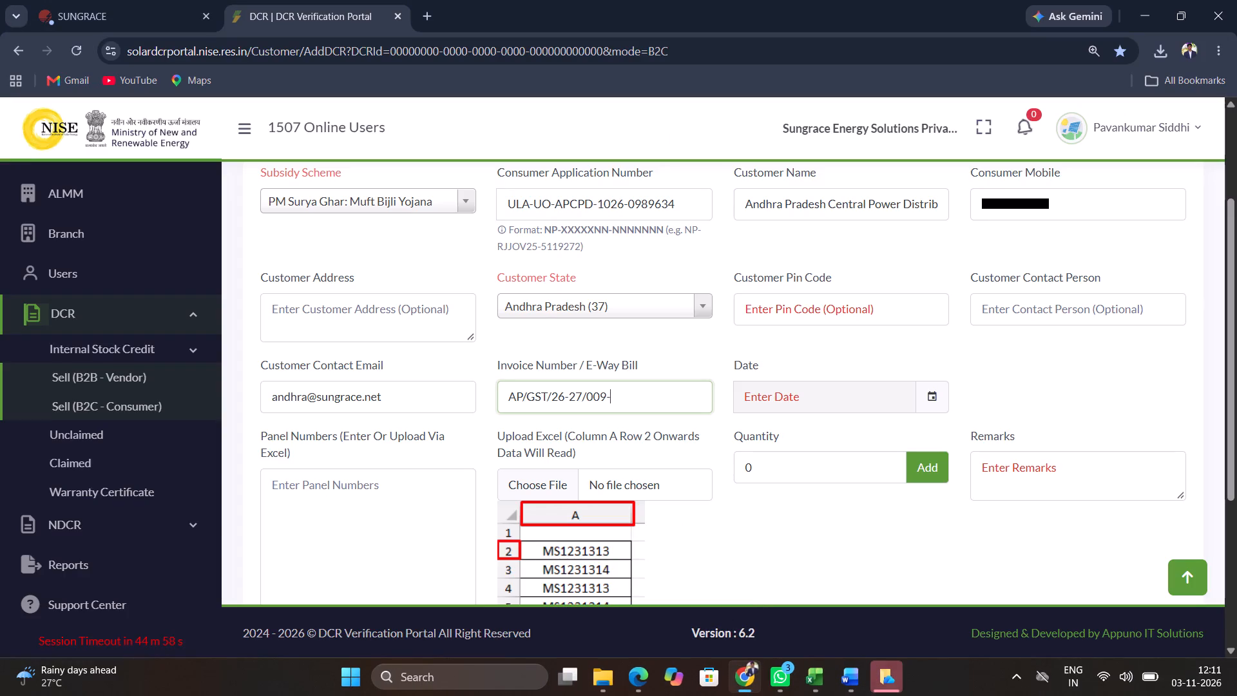
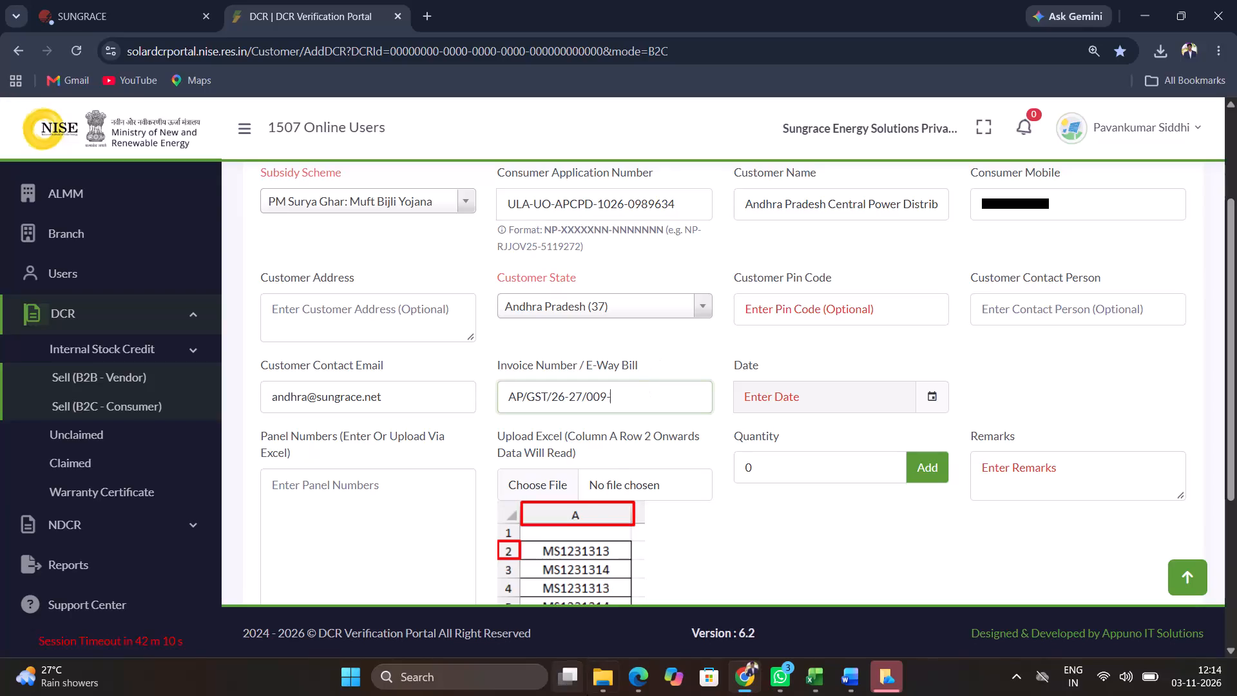
In File Explorer, open the DCR009 folder inside dcr crf and check the last numbered subfolder.
left_click(606, 675)
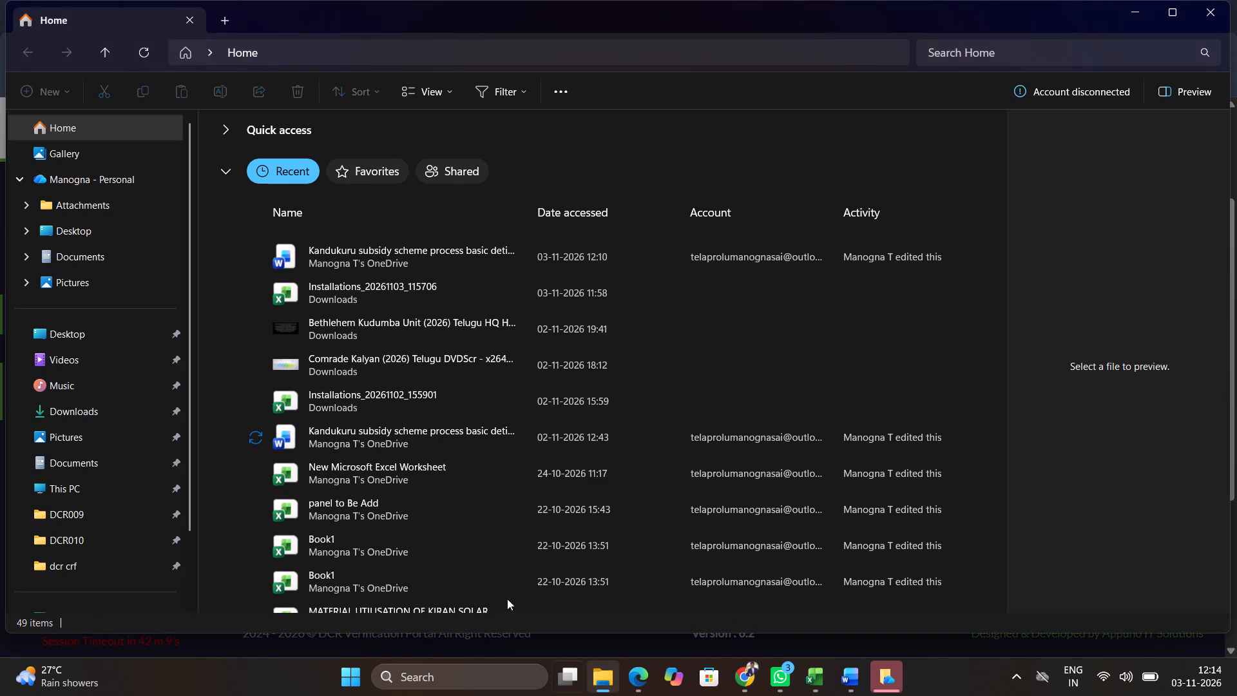
scroll(387, 346, "up", 9)
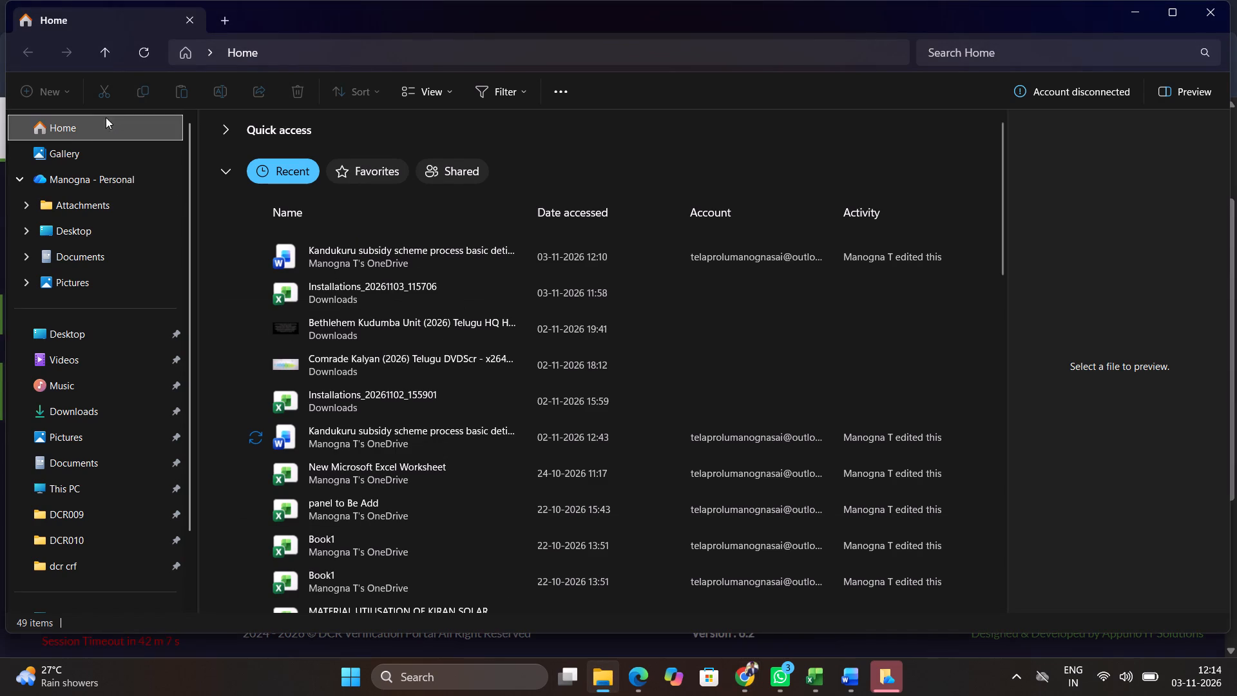
left_click(88, 128)
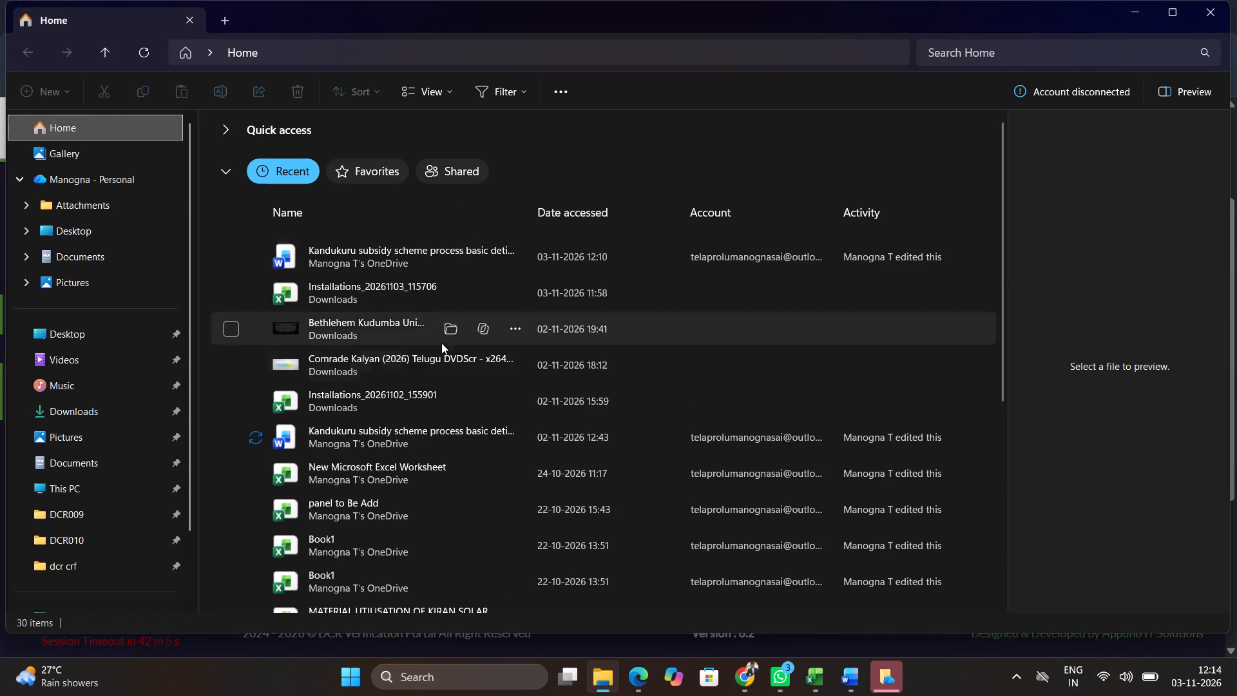
left_click(253, 172)
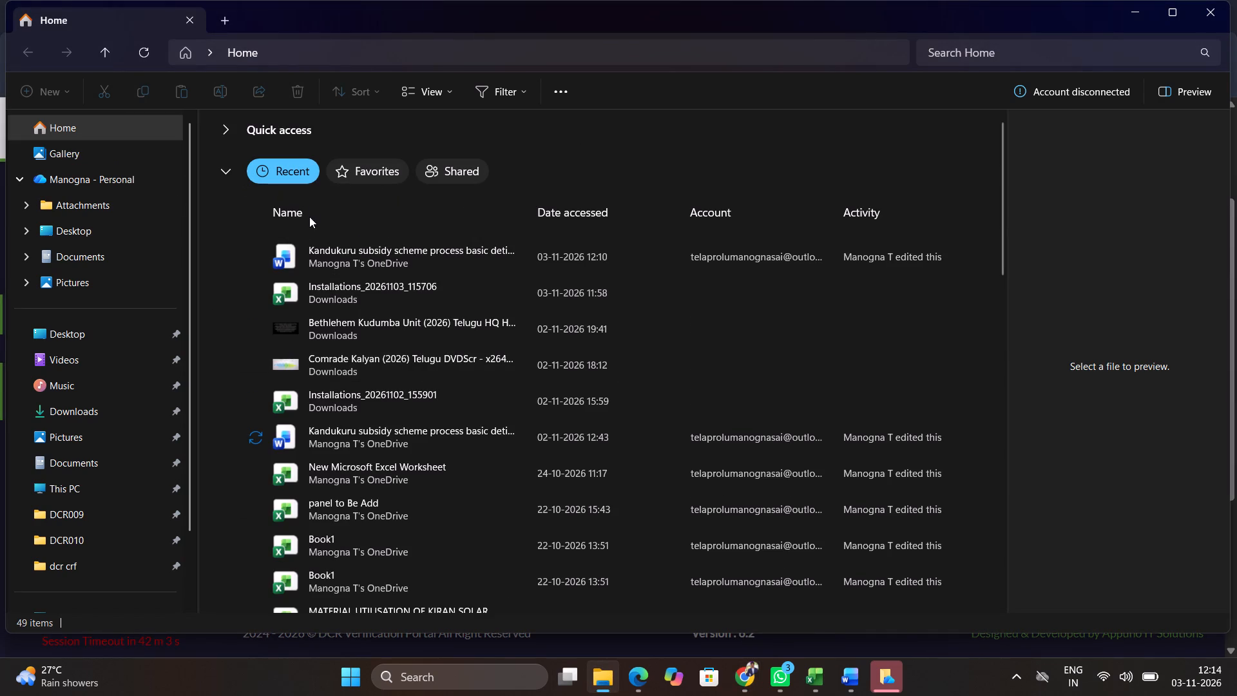
left_click(225, 173)
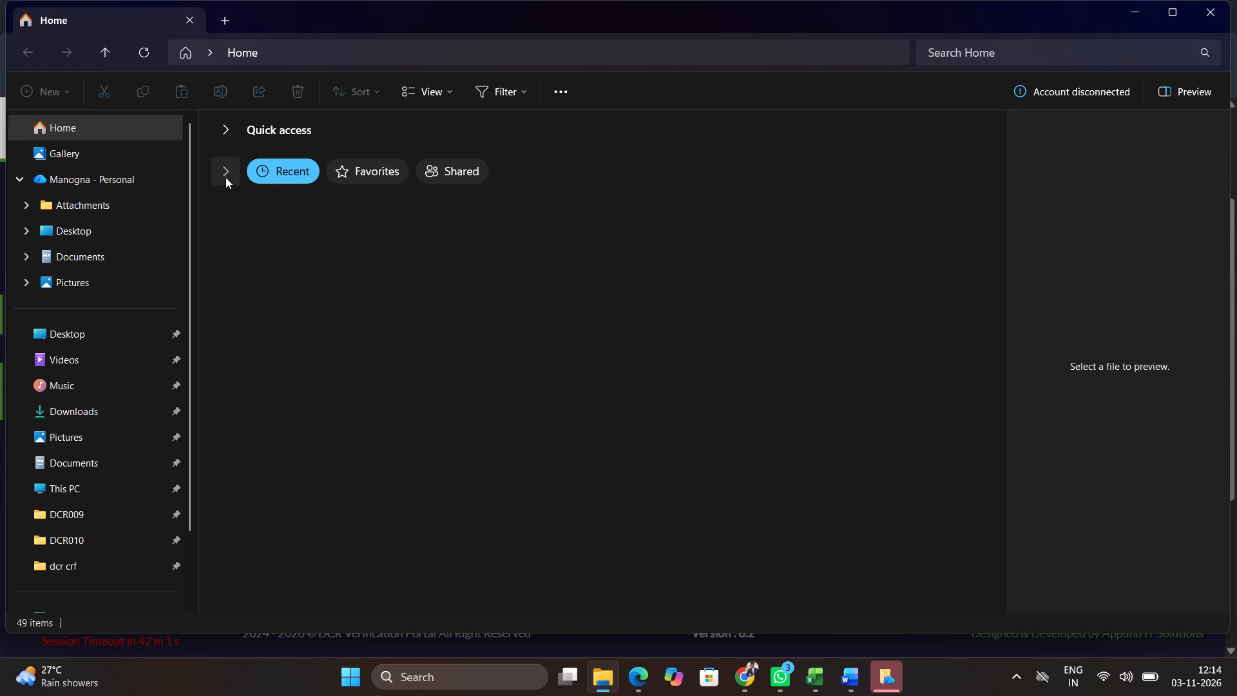
left_click(230, 133)
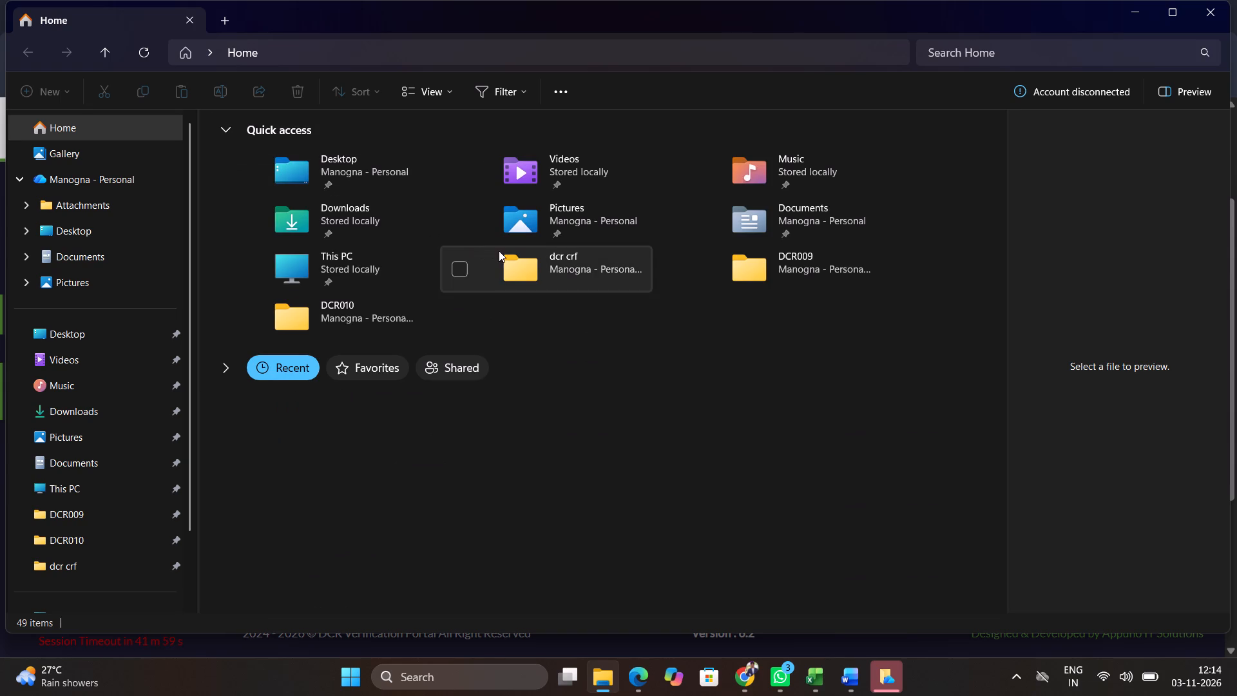
double_click(506, 256)
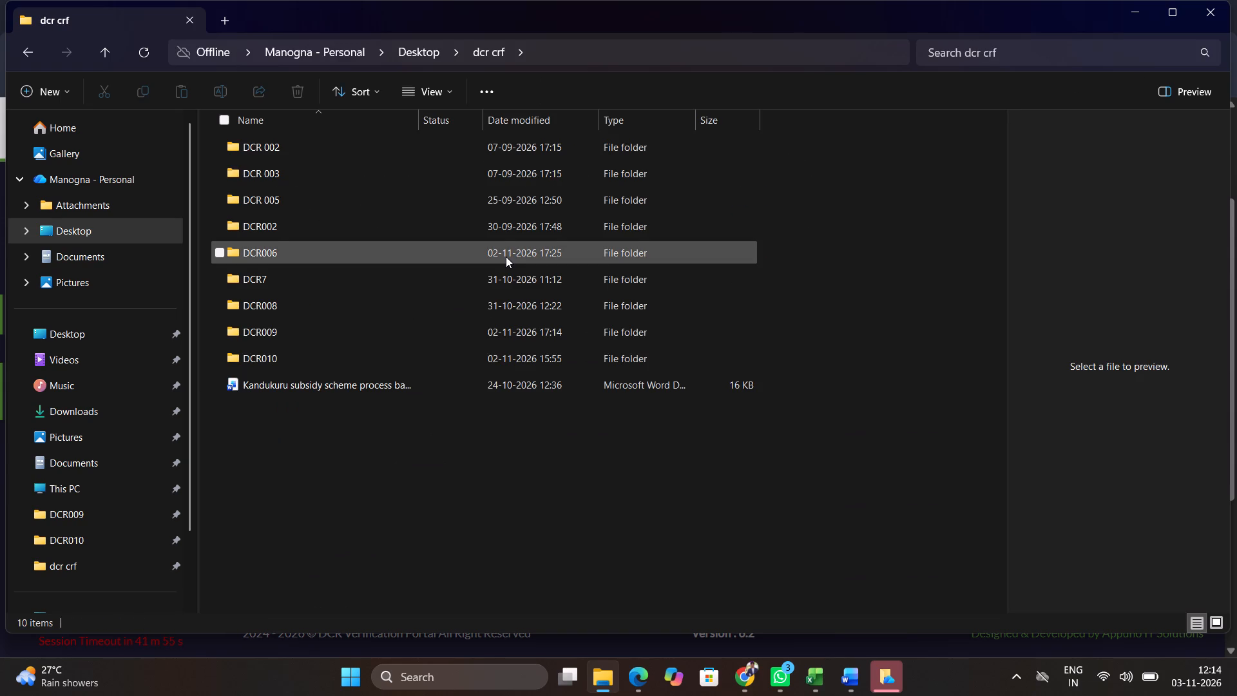
double_click(390, 333)
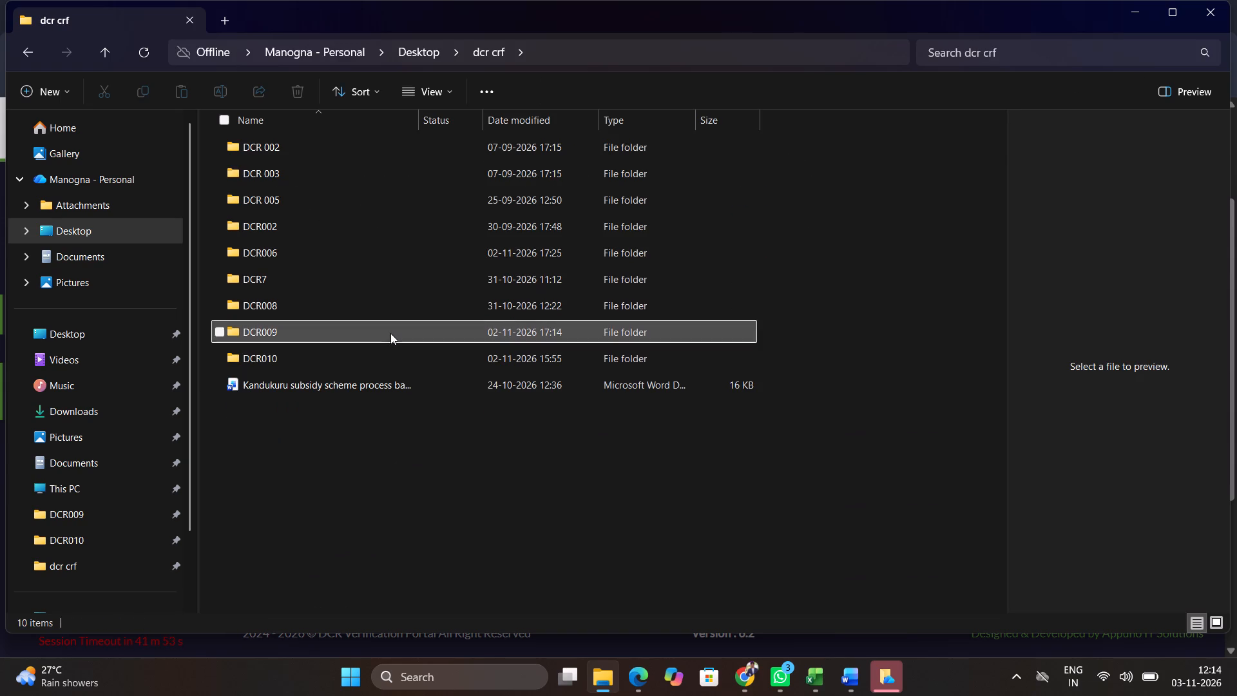
scroll(420, 324, "down", 4)
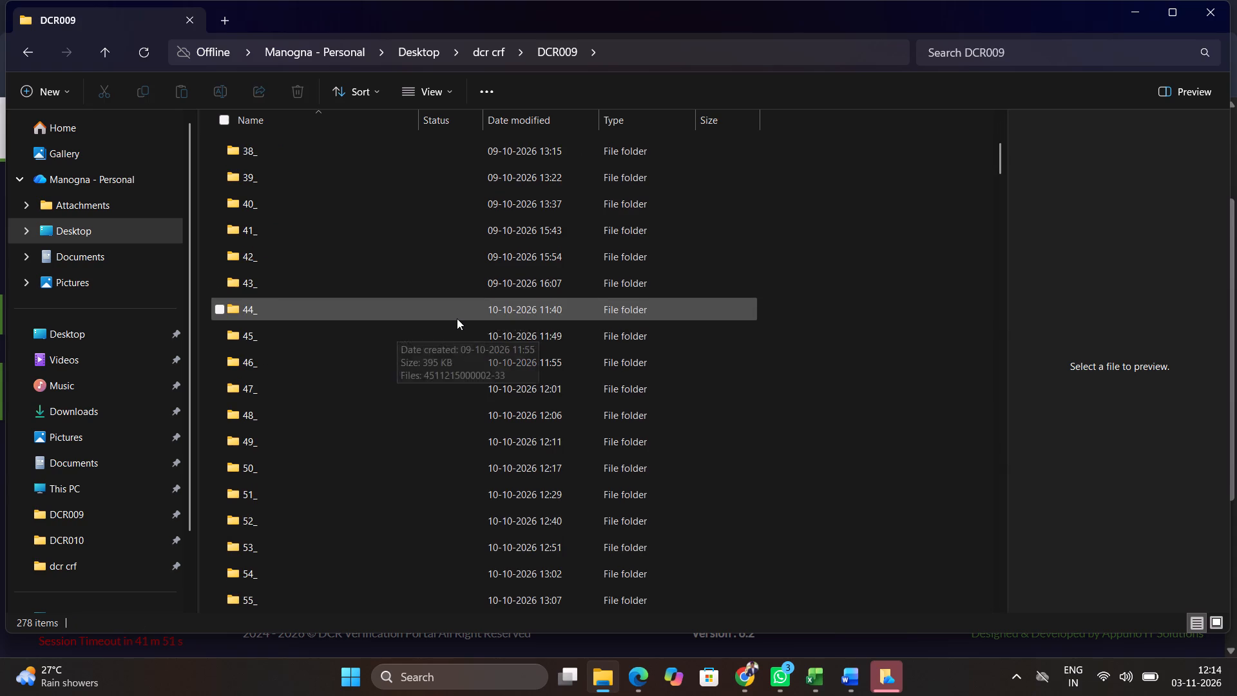
scroll(457, 318, "down", 5)
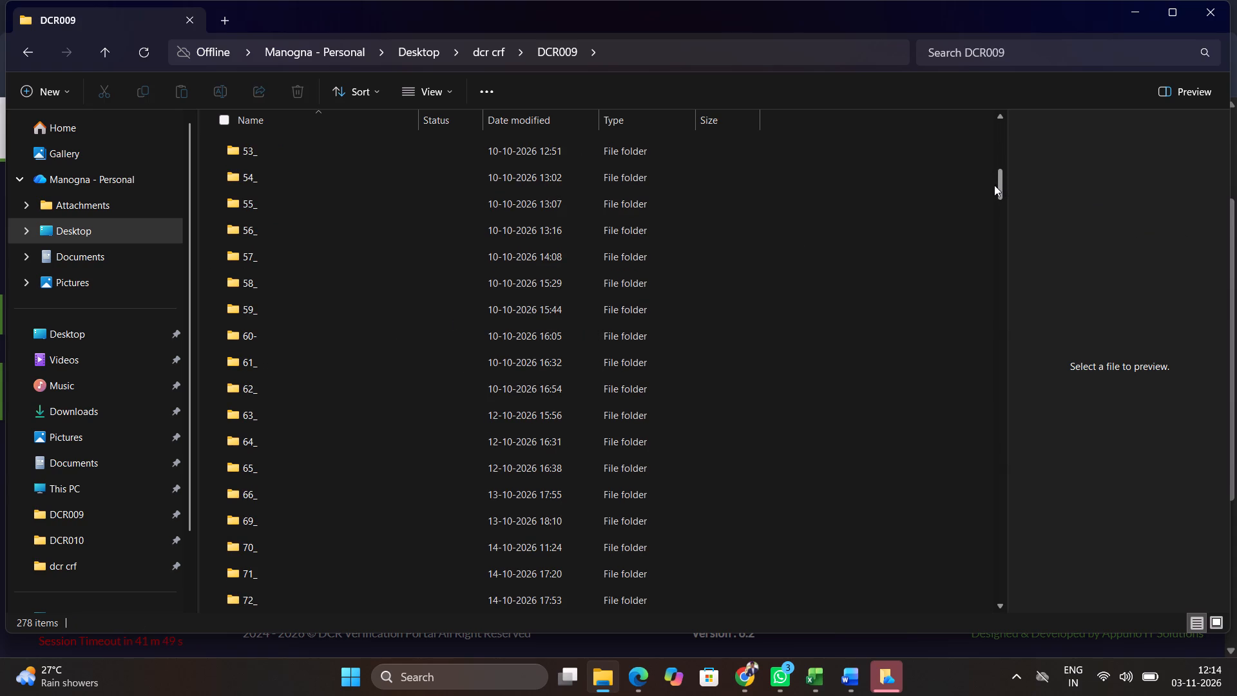
left_click_drag(997, 184, 971, 526)
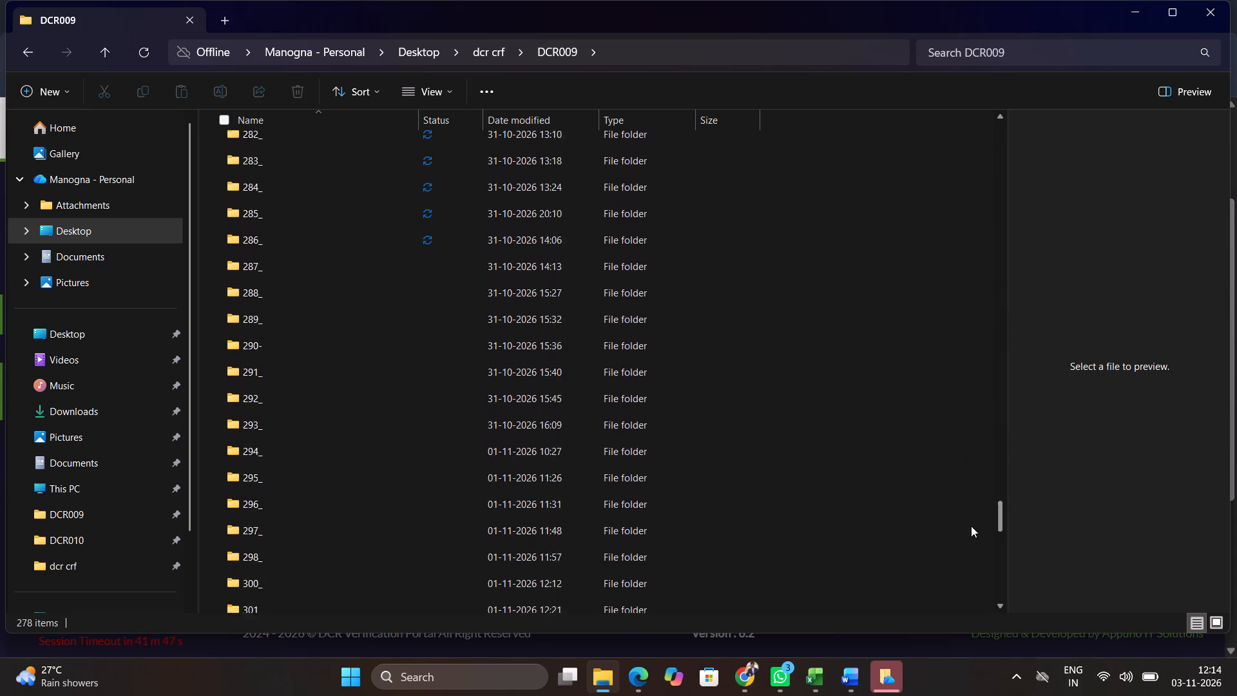
left_click_drag(971, 526, 973, 600)
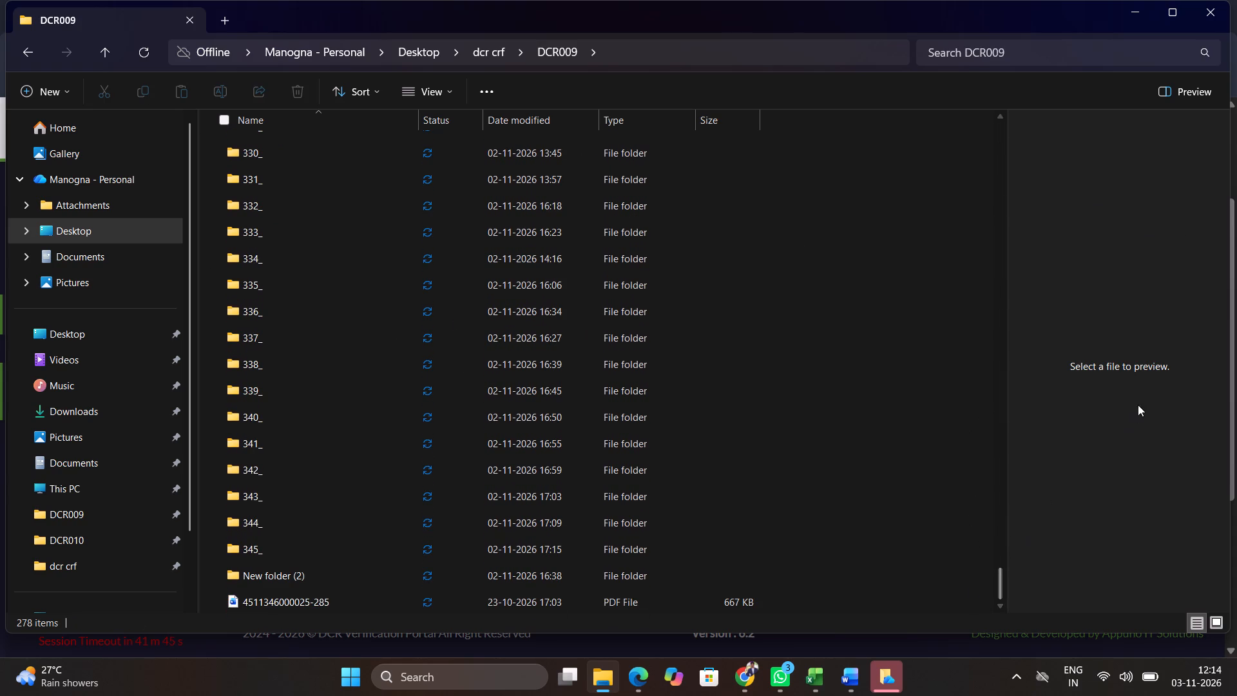
left_click_drag(1127, 364, 1122, 370)
scroll(858, 356, "down", 3)
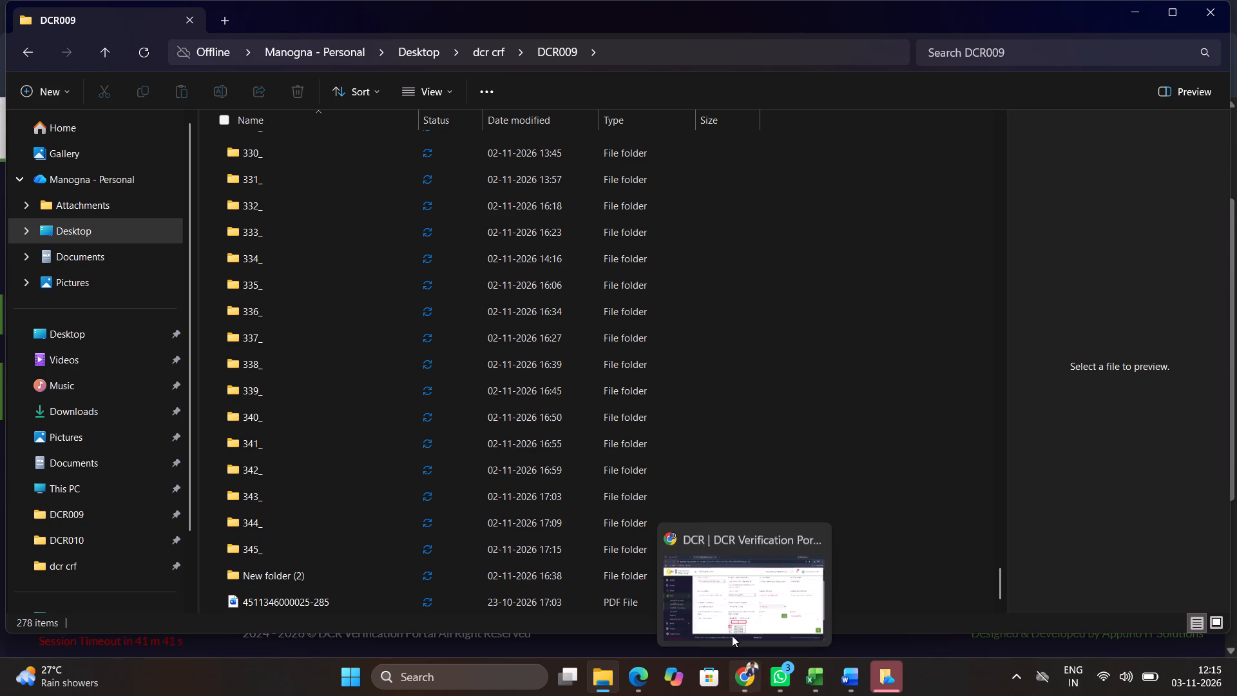
Back in the DCR portal in Chrome, complete the invoice number as AP/GST/26-27/009-346.
left_click(733, 624)
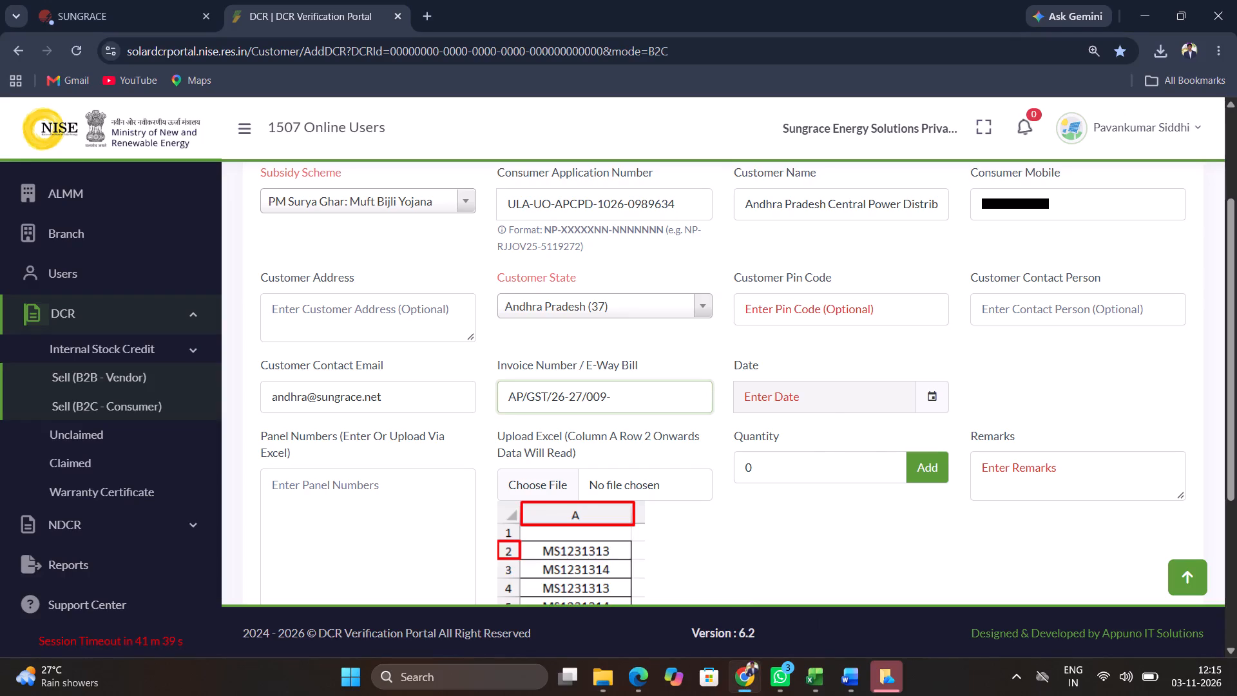
key("3")
type("46")
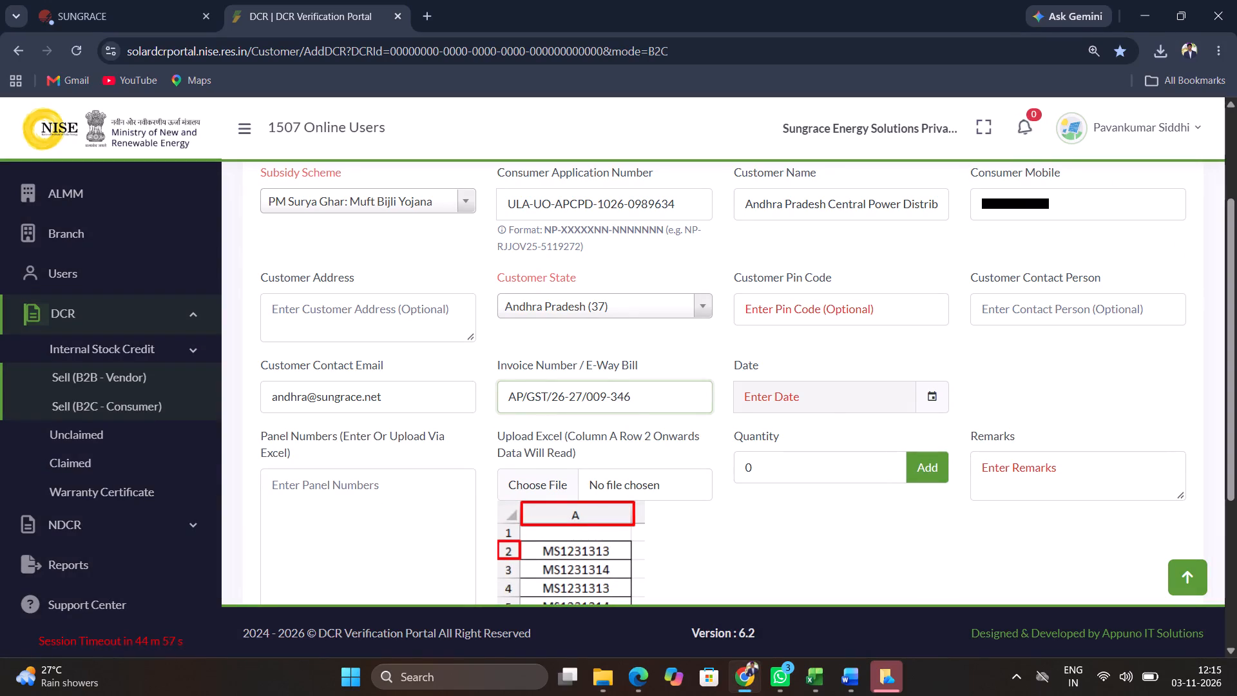
Set the invoice date to 30-Sep-2026.
left_click(790, 408)
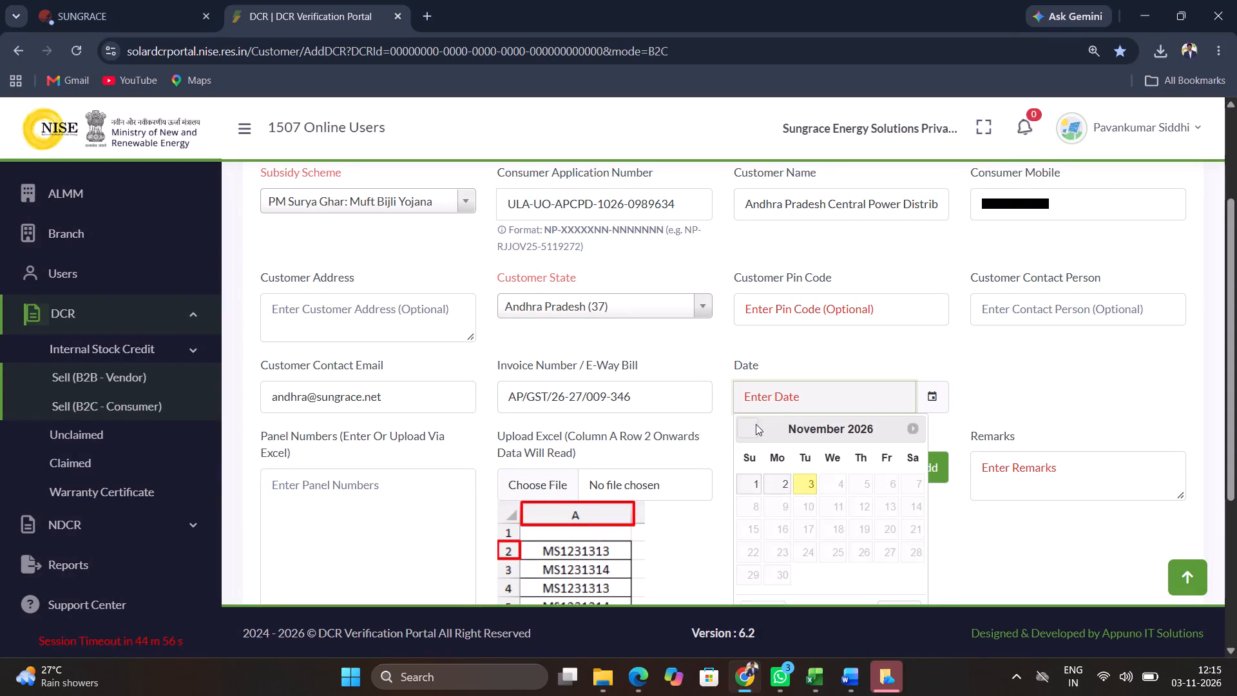
left_click(752, 429)
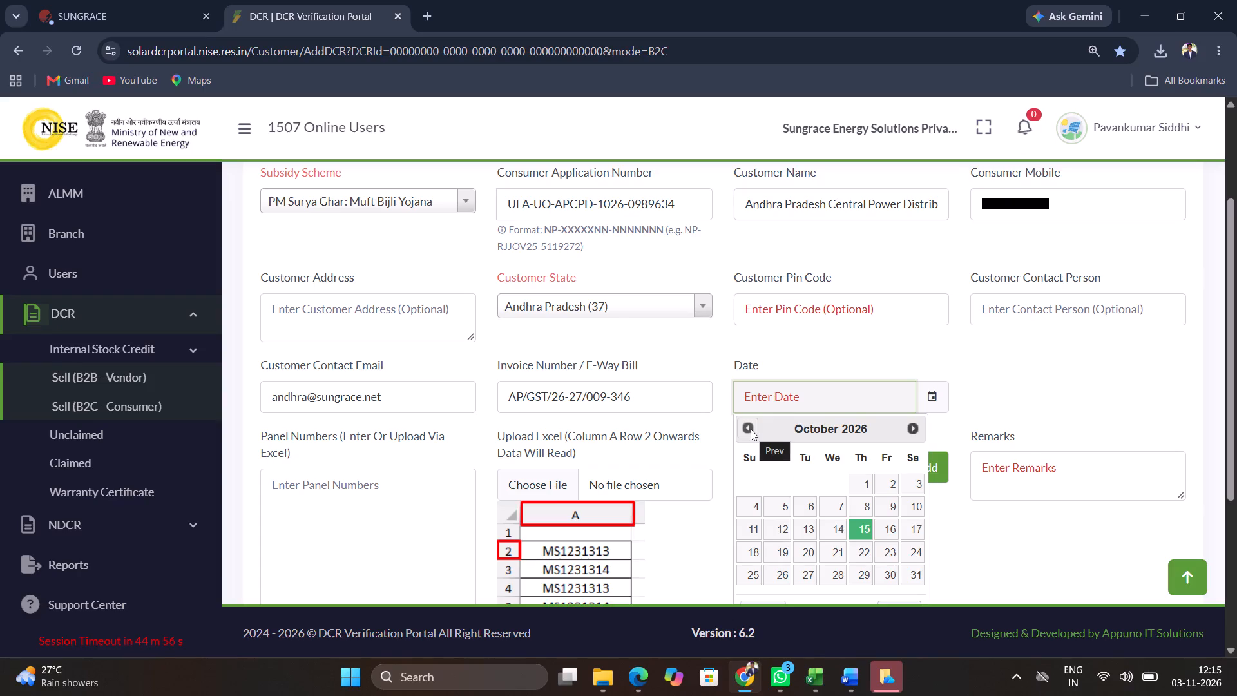
left_click(751, 429)
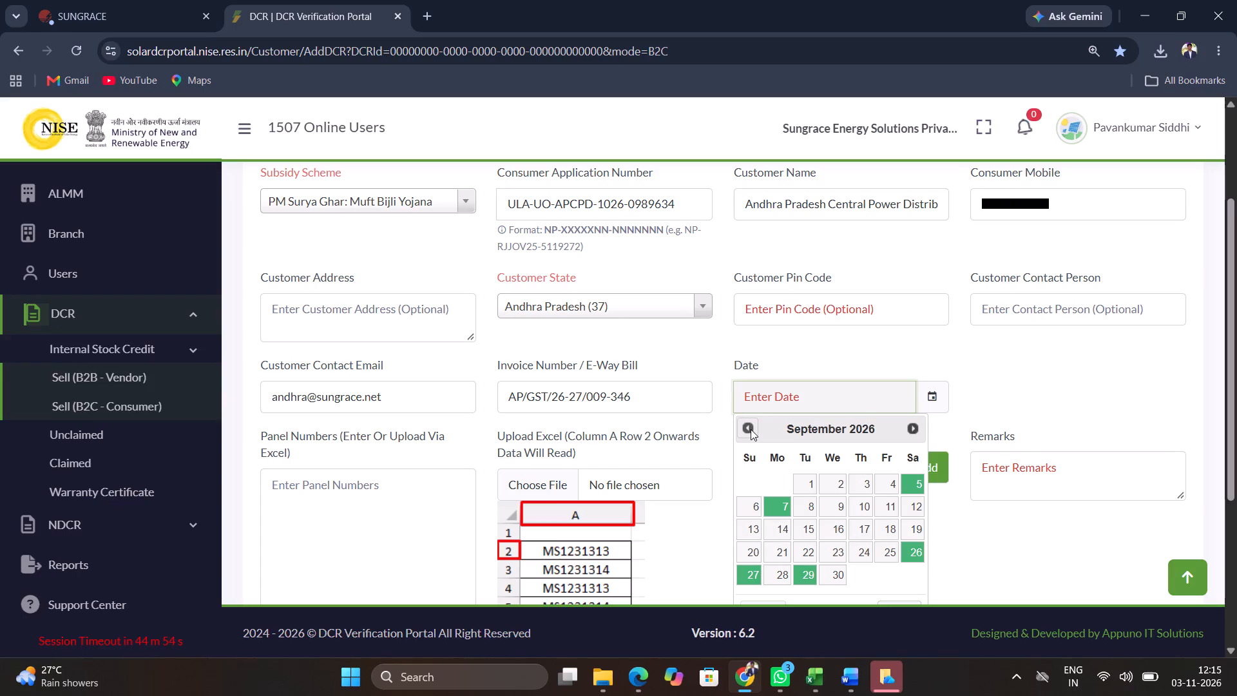
left_click(837, 568)
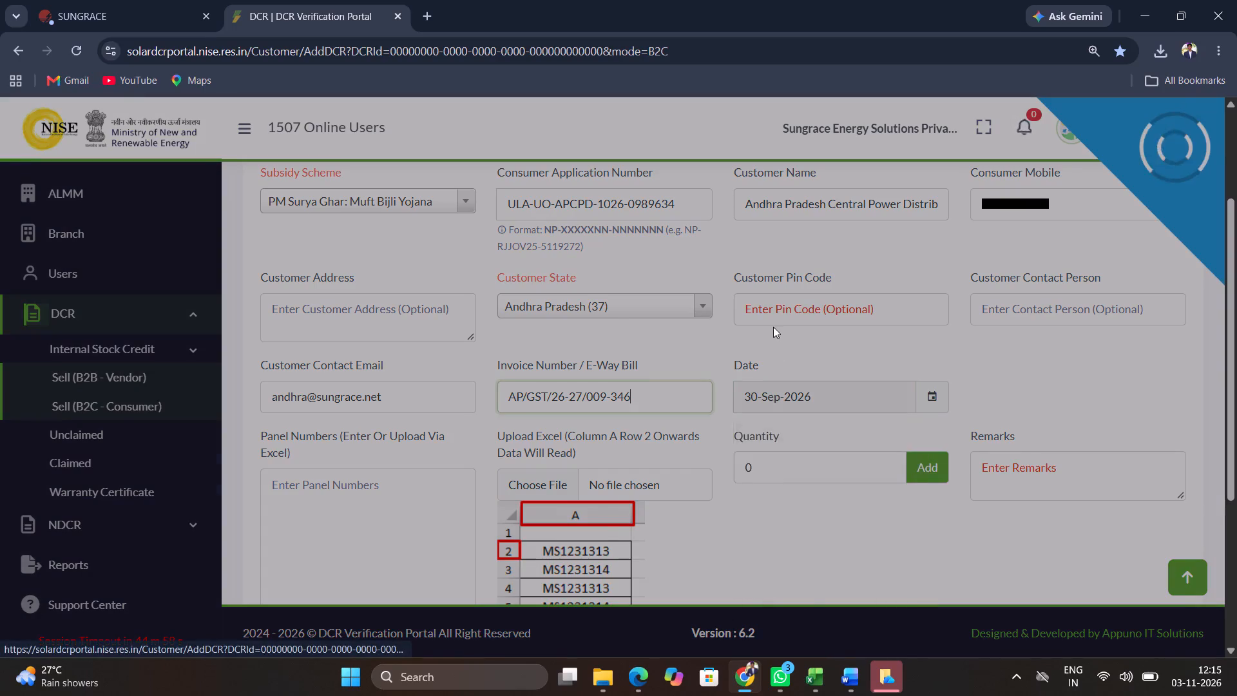
Copy the panel serial numbers from the SUNGRACE work order's Quick Copy Details into the DCR form's Panel Numbers.
scroll(773, 327, "down", 2)
left_click(455, 387)
left_click(105, 16)
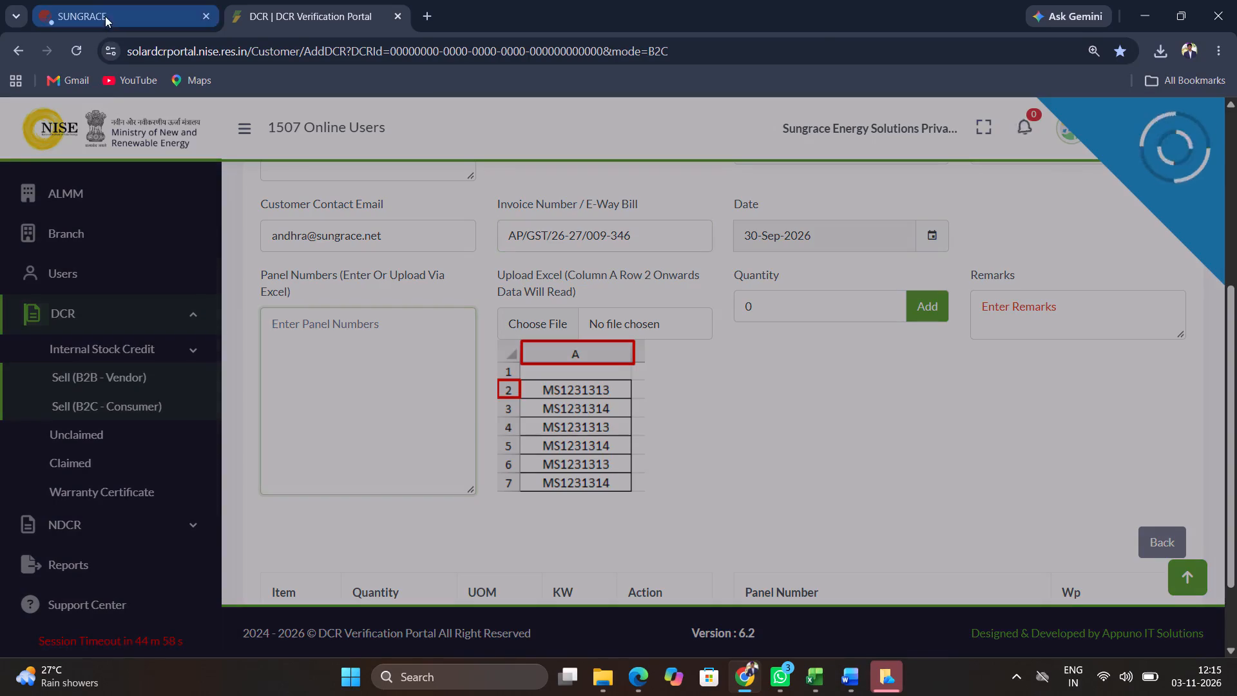
left_click(756, 162)
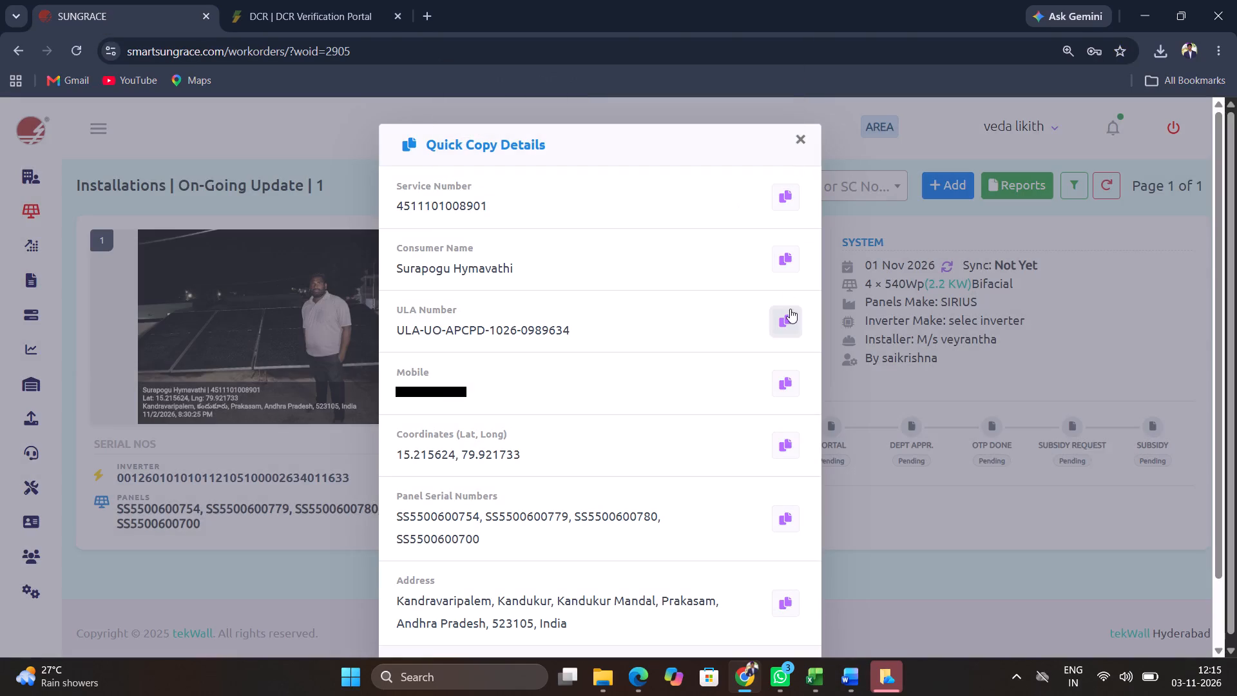
scroll(786, 342, "down", 4)
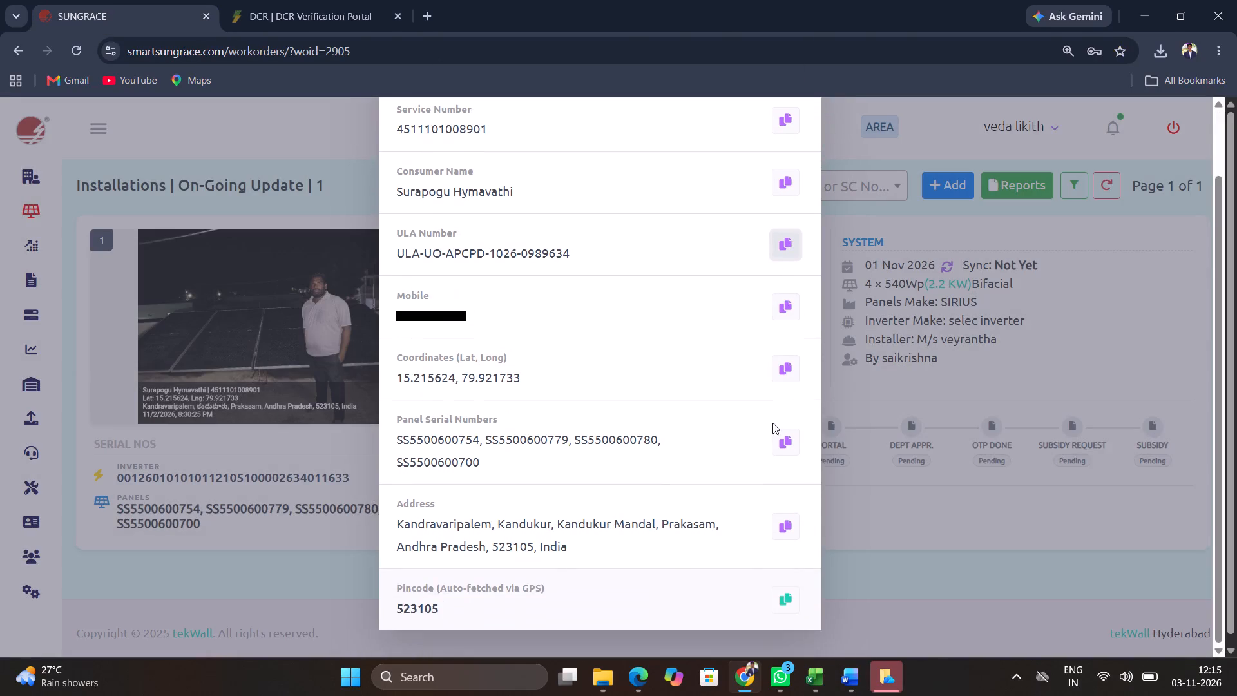
left_click(781, 443)
left_click(336, 0)
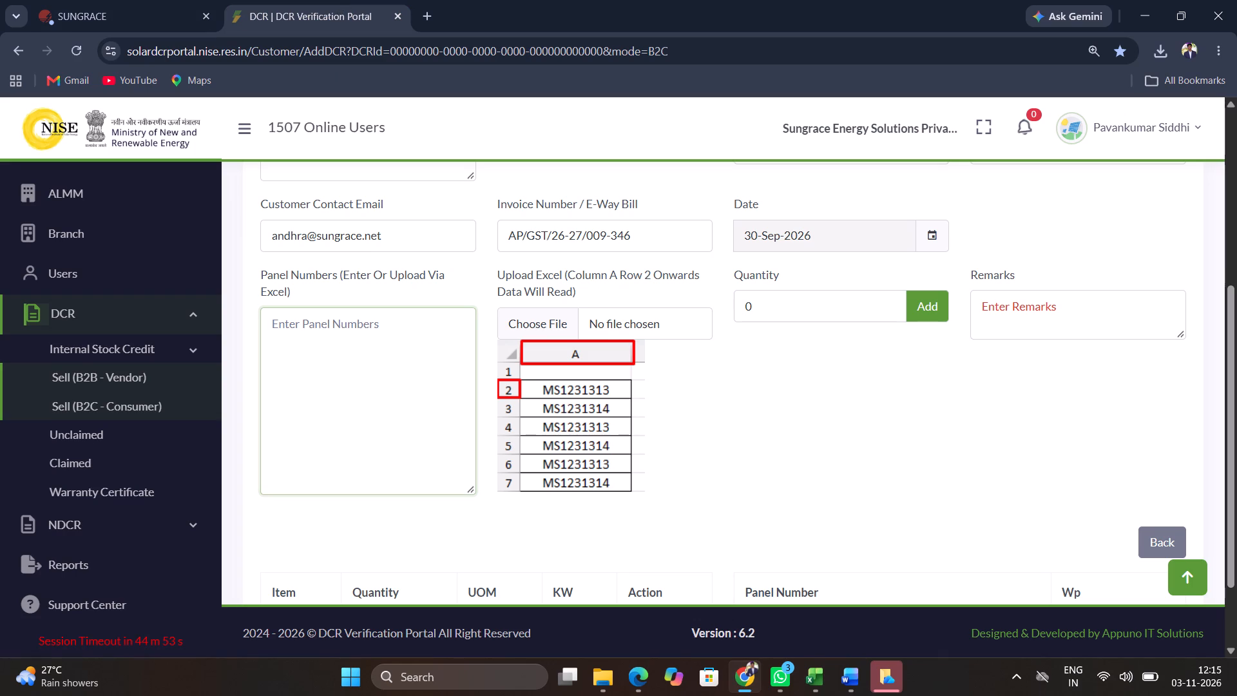
key("ctrl+v")
key("Left")
key("Left")
key("Left")
key("Left")
key("Left")
key("Left")
key("Left")
key("Left")
key("Left")
key("Left")
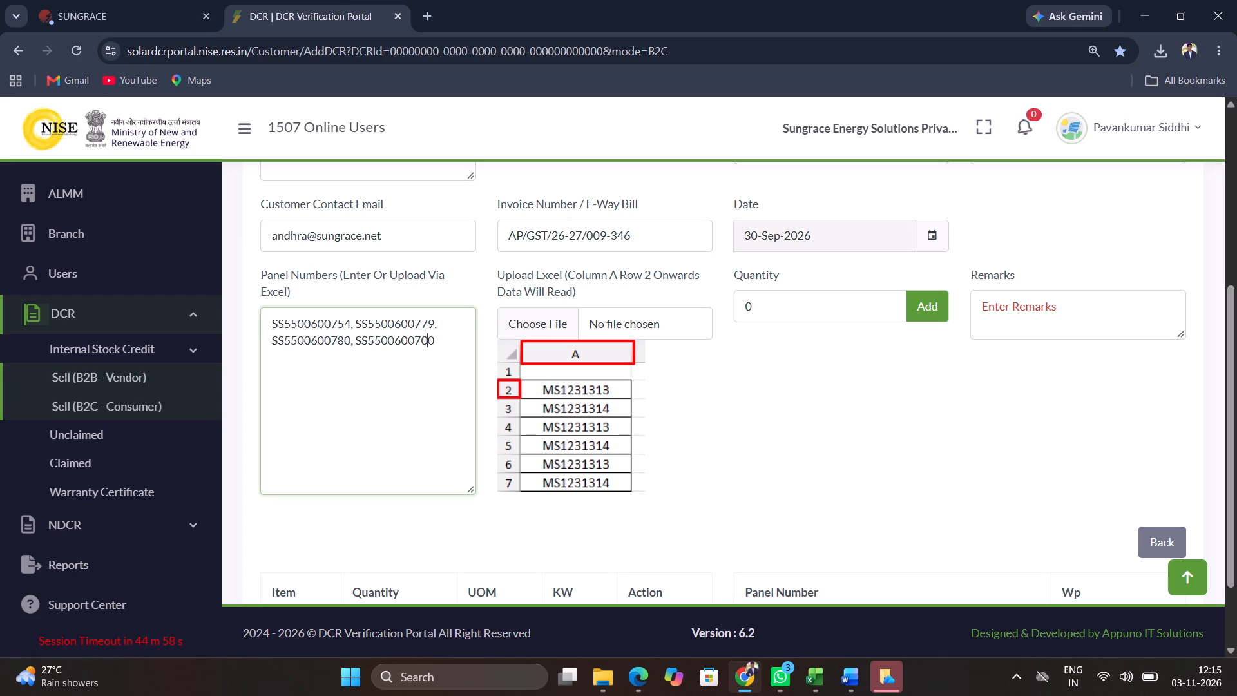
key("Left")
key("Left")
key("BackSpace")
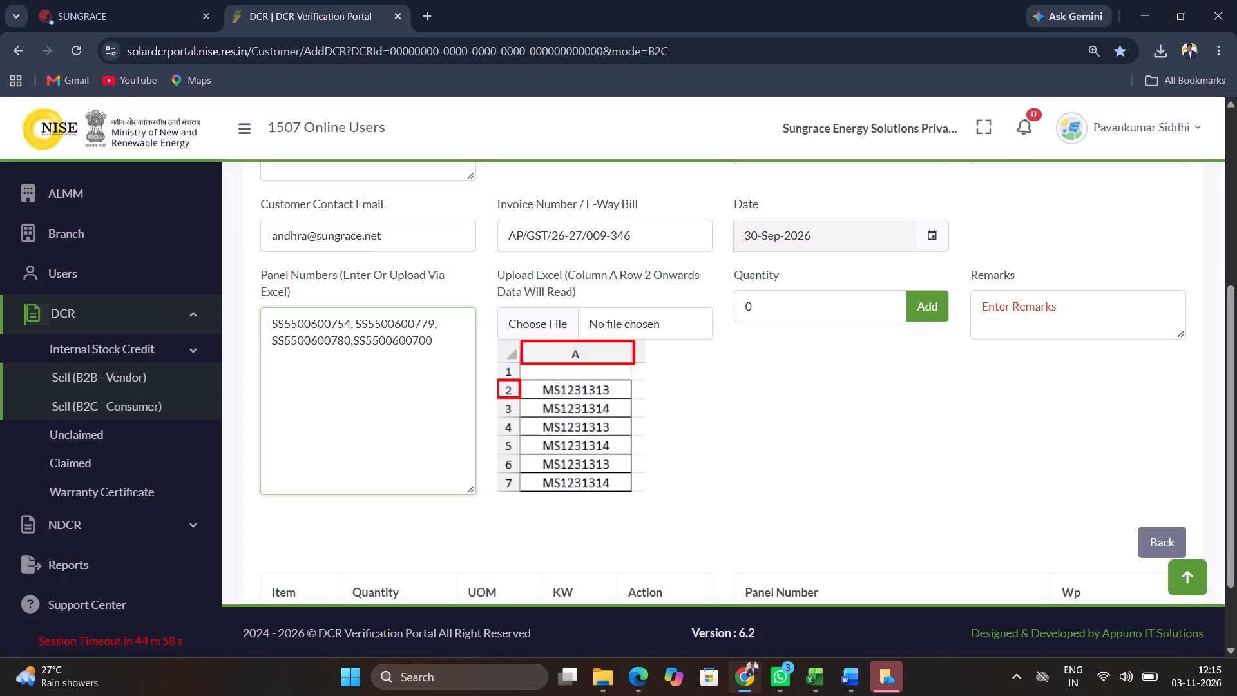
key("BackSpace")
key("Return")
key("Up")
key("Up")
key("Up")
key("Up")
key("Up")
key("Up")
key("Up")
key("Up")
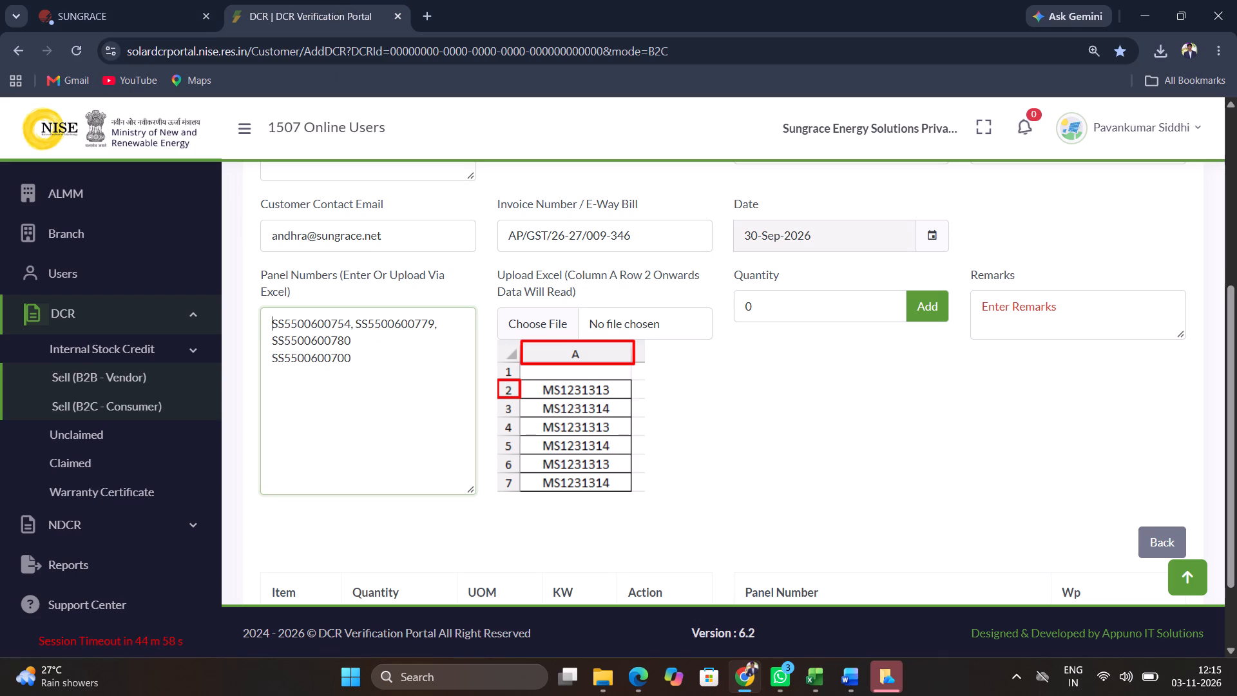
key("Right")
key("Right")
key("Right")
key("Right")
key("Right")
key("Right")
key("Right")
key("Right")
key("Right")
key("Right")
key("Right")
key("Right")
key("Right")
key("Right")
key("BackSpace")
key("BackSpace")
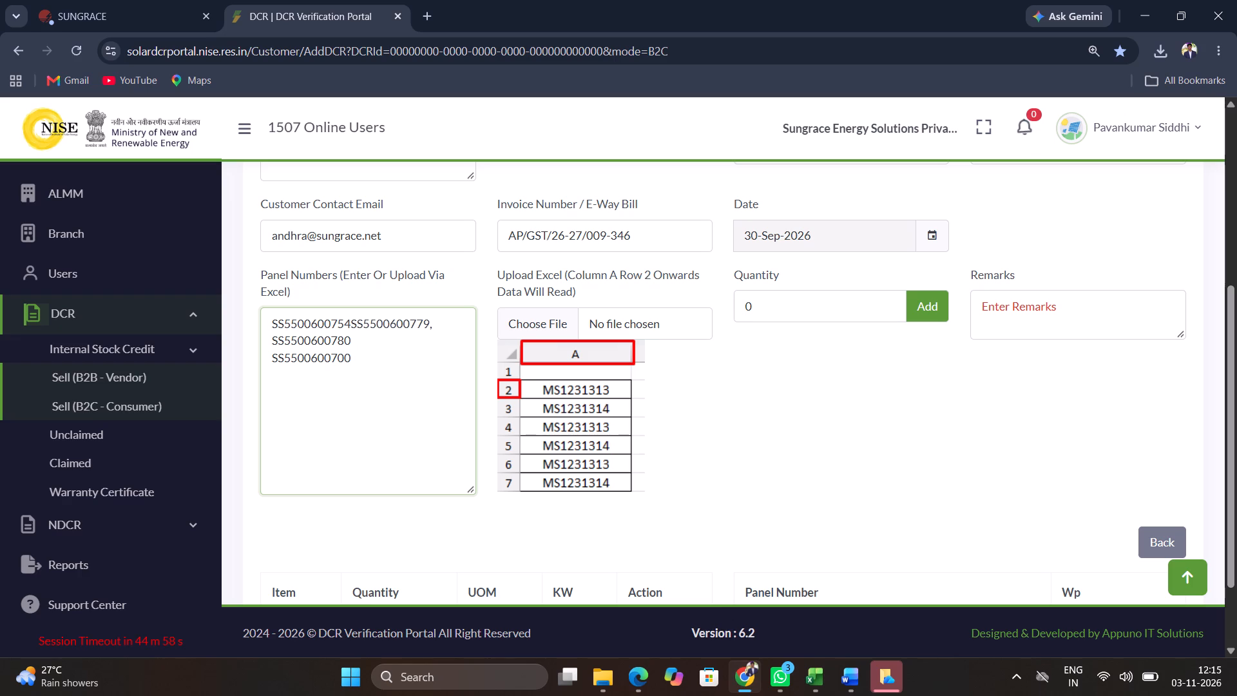
key("Return")
key("Right")
key("Right")
key("Right")
key("Right")
key("Right")
key("Right")
key("Right")
key("Right")
key("Right")
key("Right")
key("Right")
key("Right")
key("Right")
key("Right")
key("Right")
key("Right")
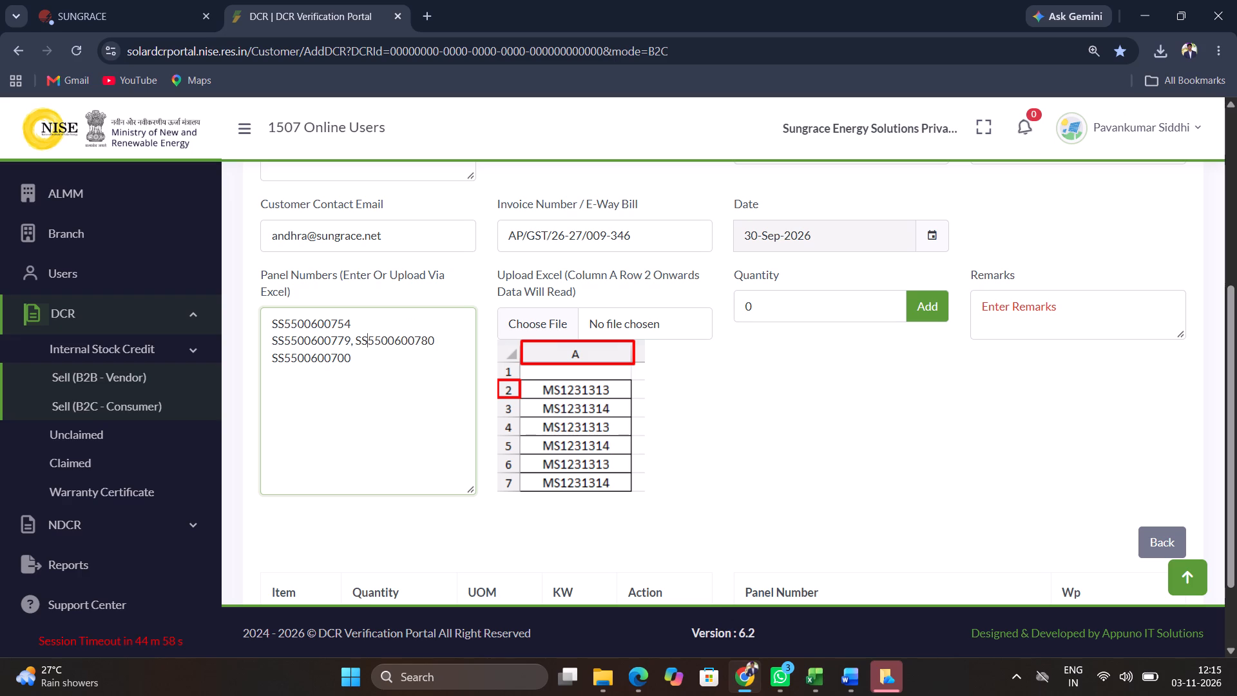
key("Left")
key("Left")
key("BackSpace")
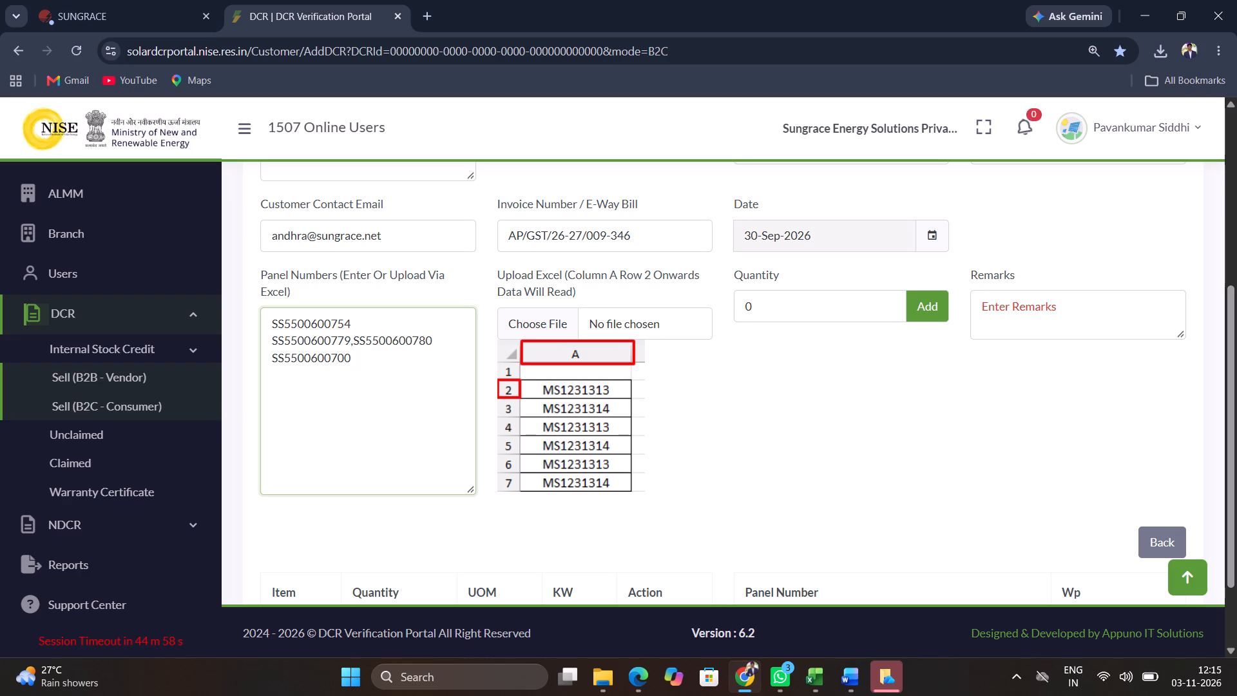
key("BackSpace")
key("Return")
key("Right")
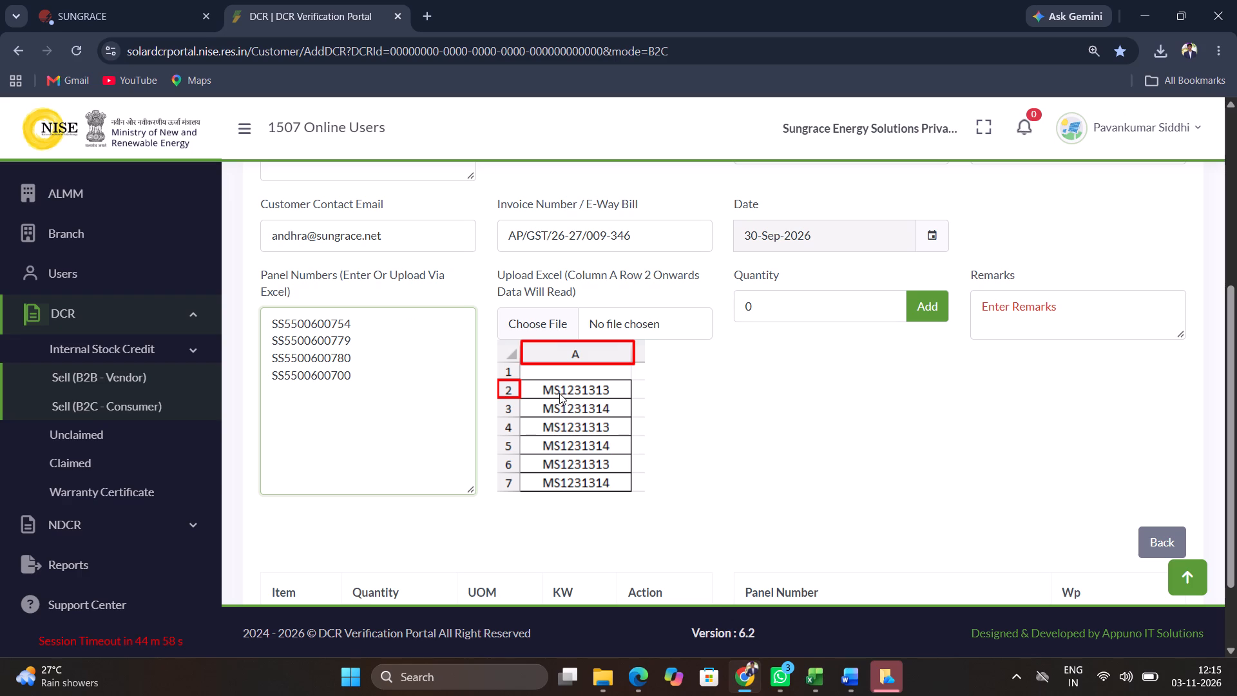
Set the quantity to 4 and add the listed panels to the DCR form.
left_click(792, 318)
scroll(792, 318, "up", 4)
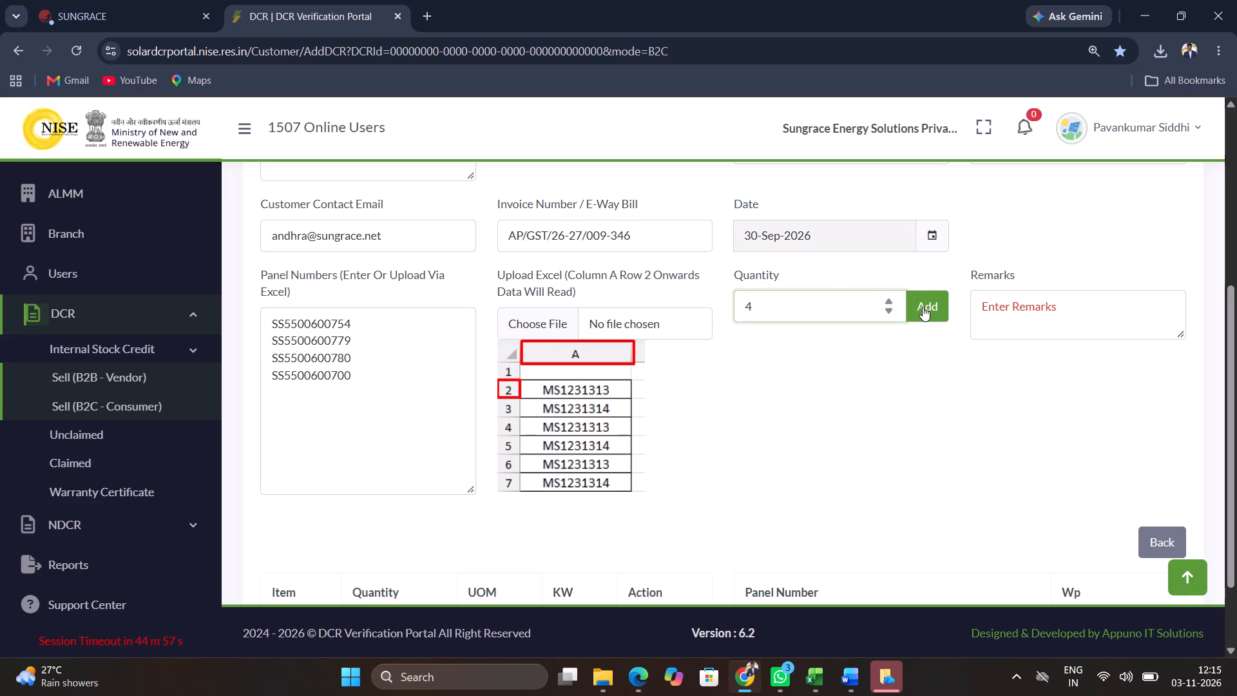
left_click(939, 314)
Copy the installation address from the SUNGRACE work order into the DCR form's Remarks.
left_click(1042, 314)
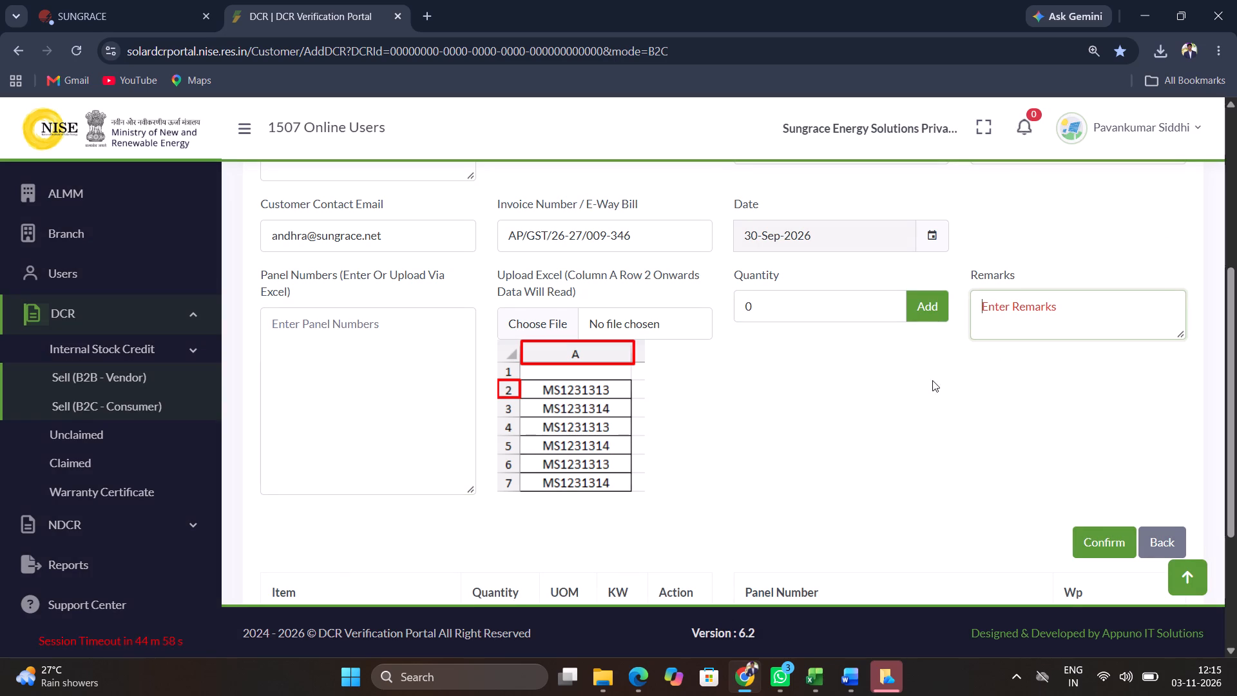
left_click(146, 0)
left_click(764, 177)
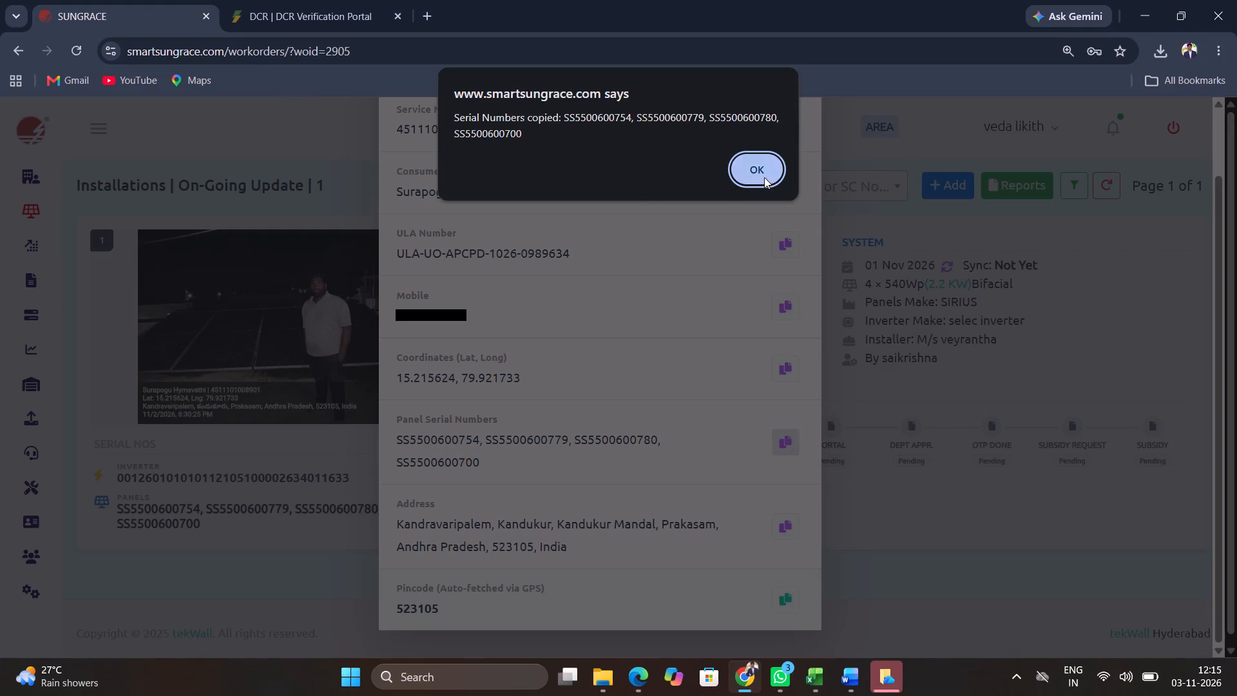
left_click(793, 521)
left_click_drag(308, 0, 309, 8)
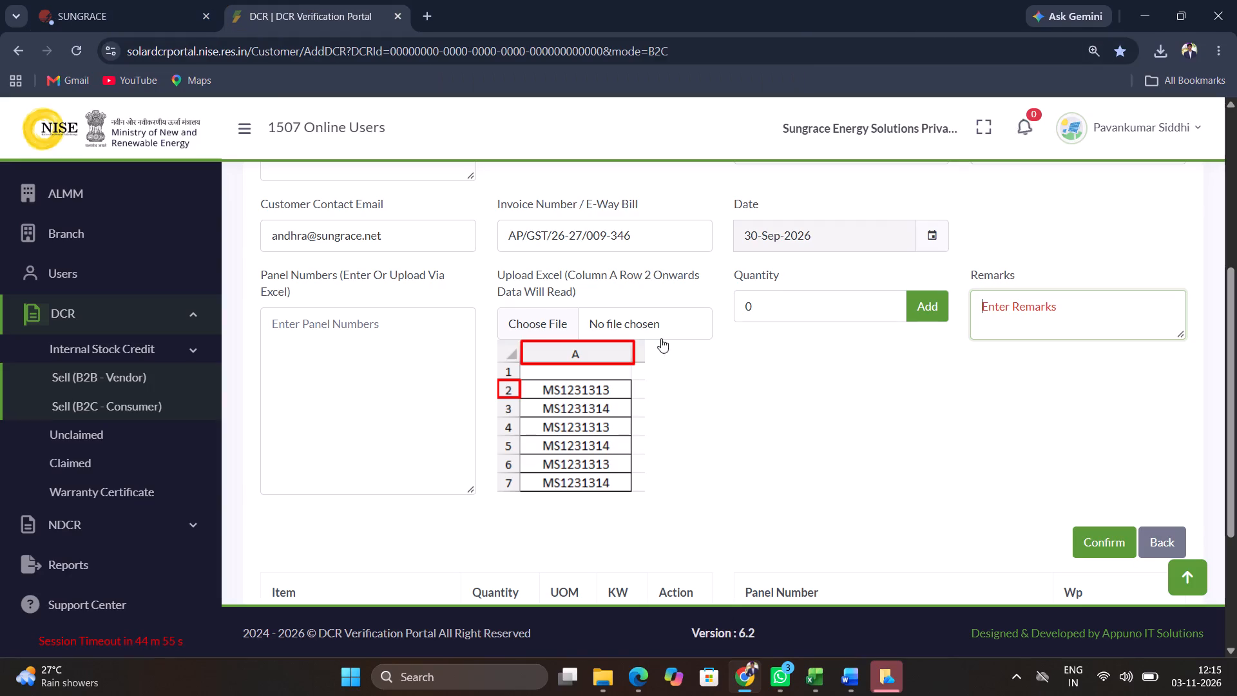
key("ctrl+v")
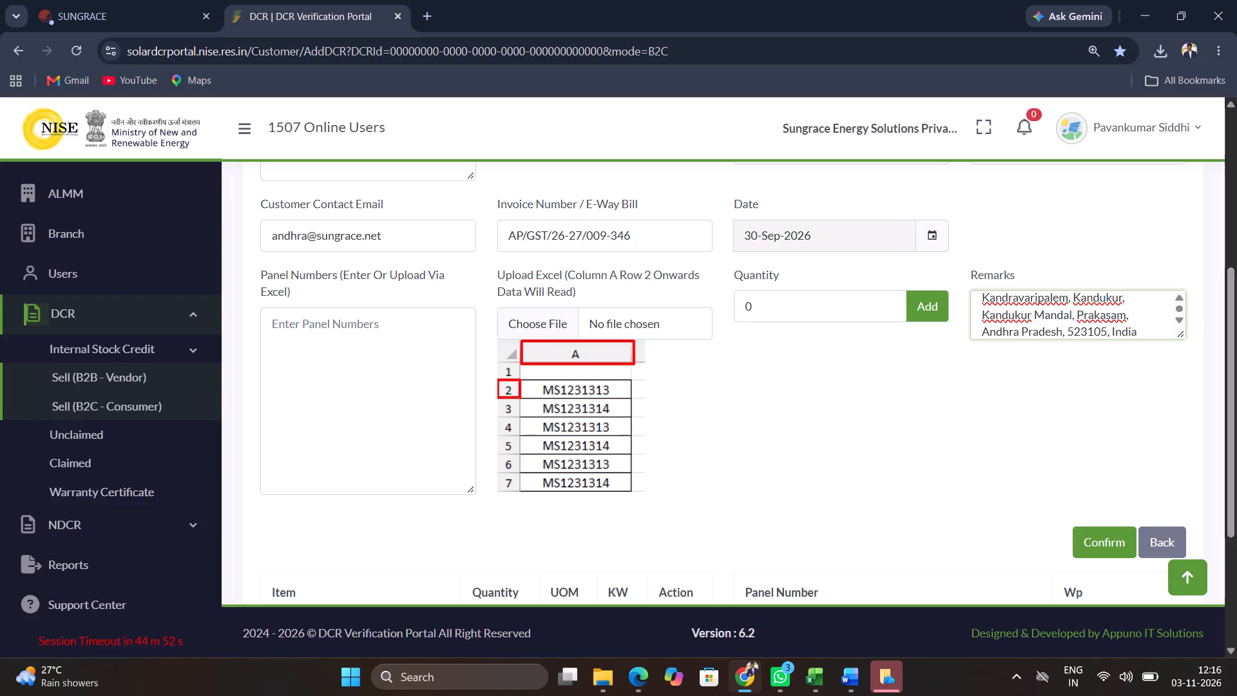
Copy the auto-fetched pincode from the SUNGRACE work order into the DCR form's Customer Pin Code.
scroll(802, 309, "up", 2)
left_click(803, 312)
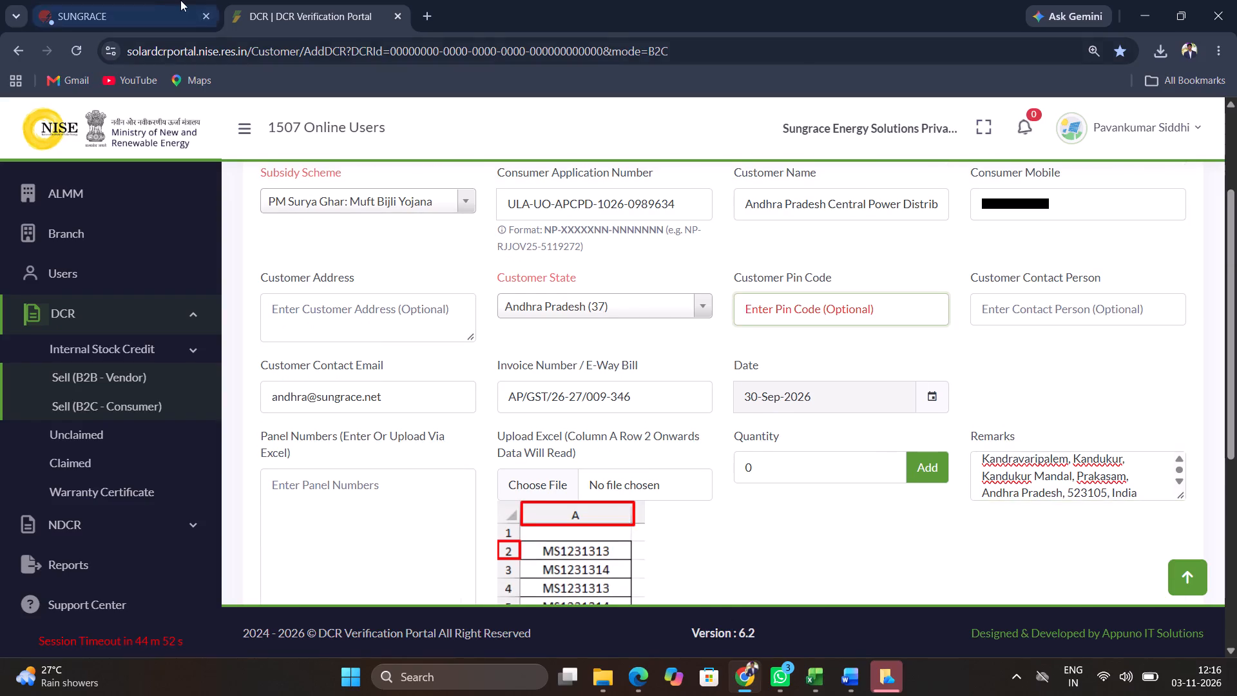
left_click(163, 0)
left_click_drag(760, 165, 760, 179)
left_click(789, 599)
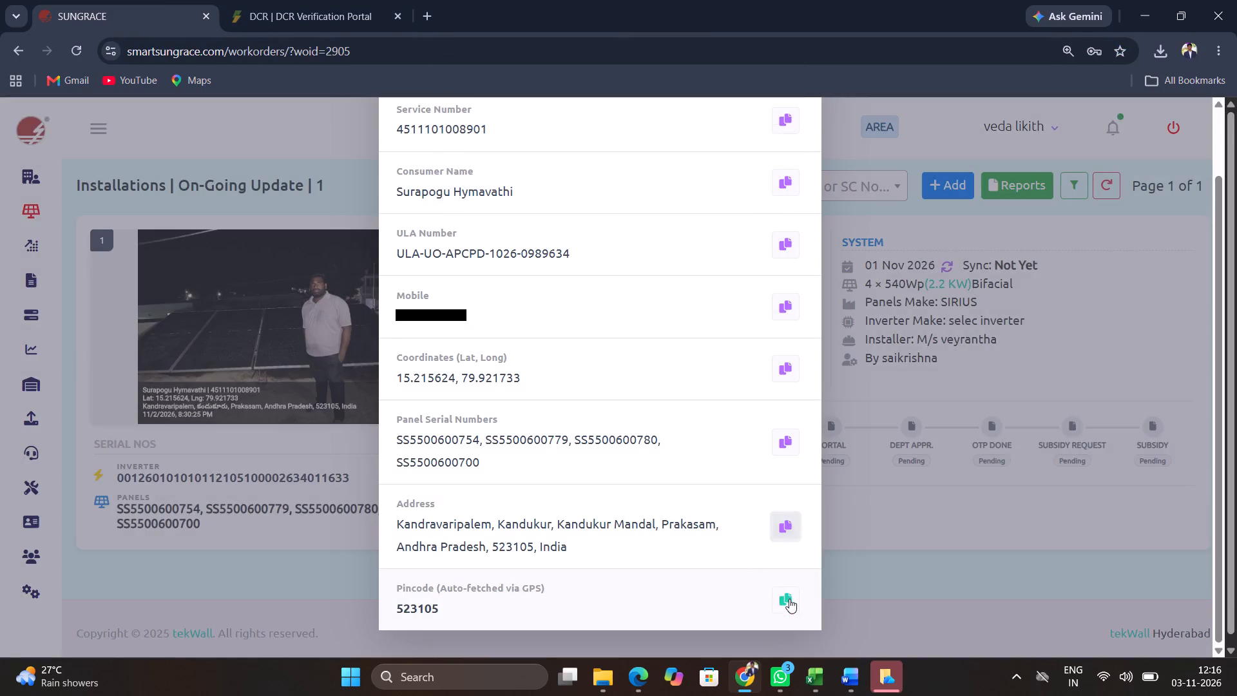
left_click(344, 0)
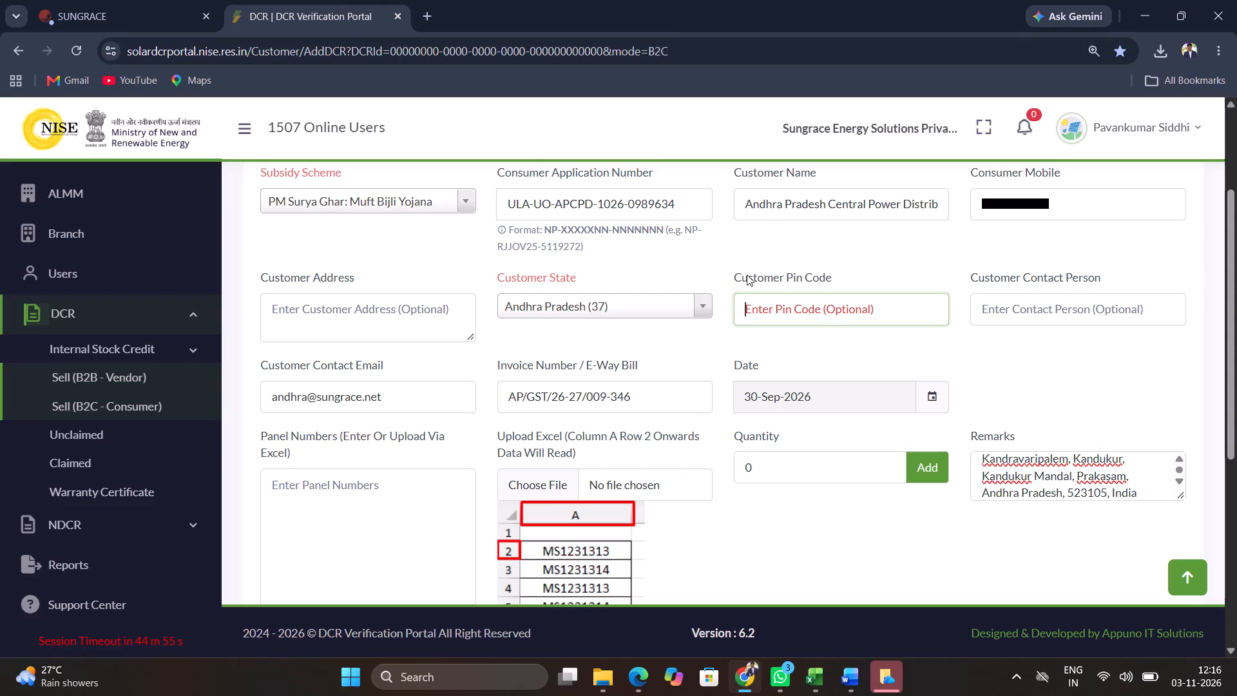
key("ctrl+v")
Confirm the completed B2C DCR form to issue the certificate.
scroll(747, 275, "down", 3)
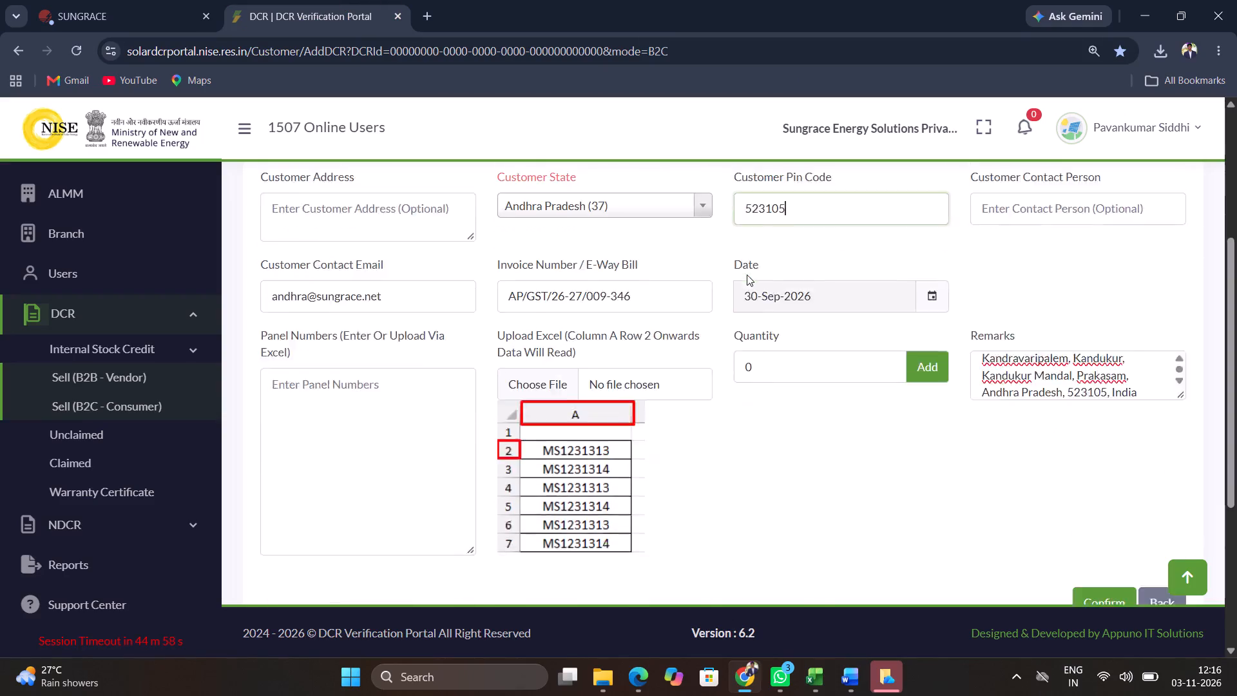
scroll(923, 325, "down", 4)
left_click_drag(1096, 320, 1097, 327)
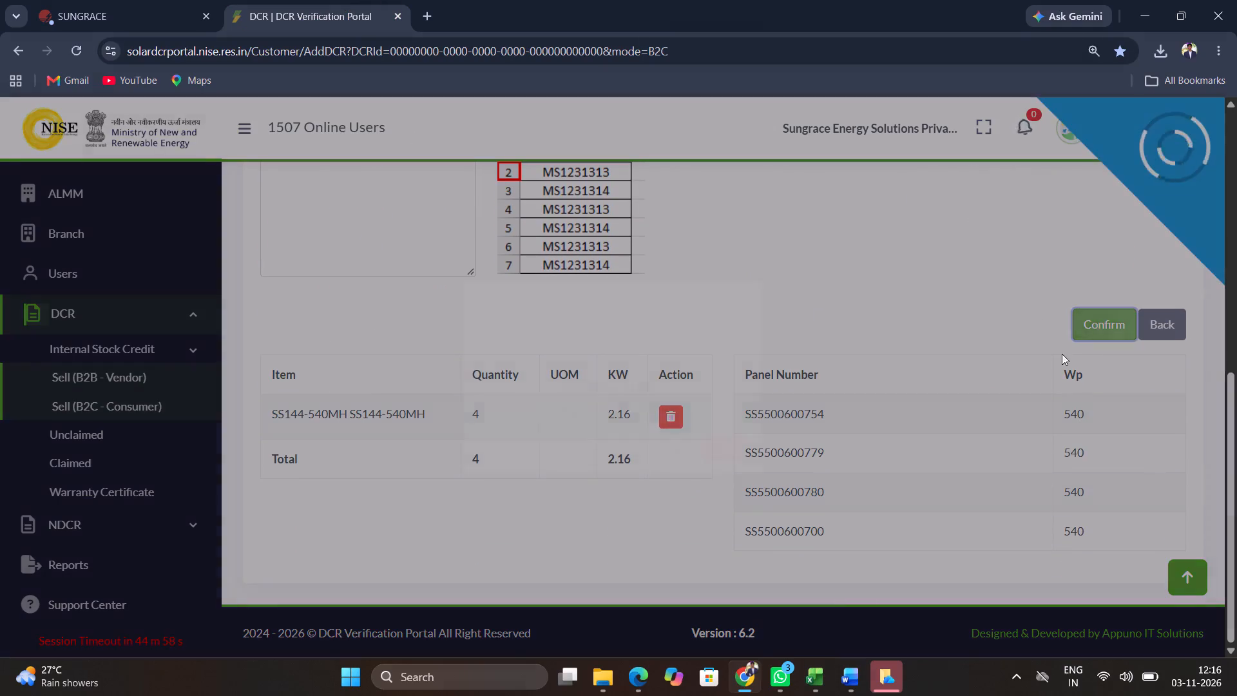
left_click(800, 470)
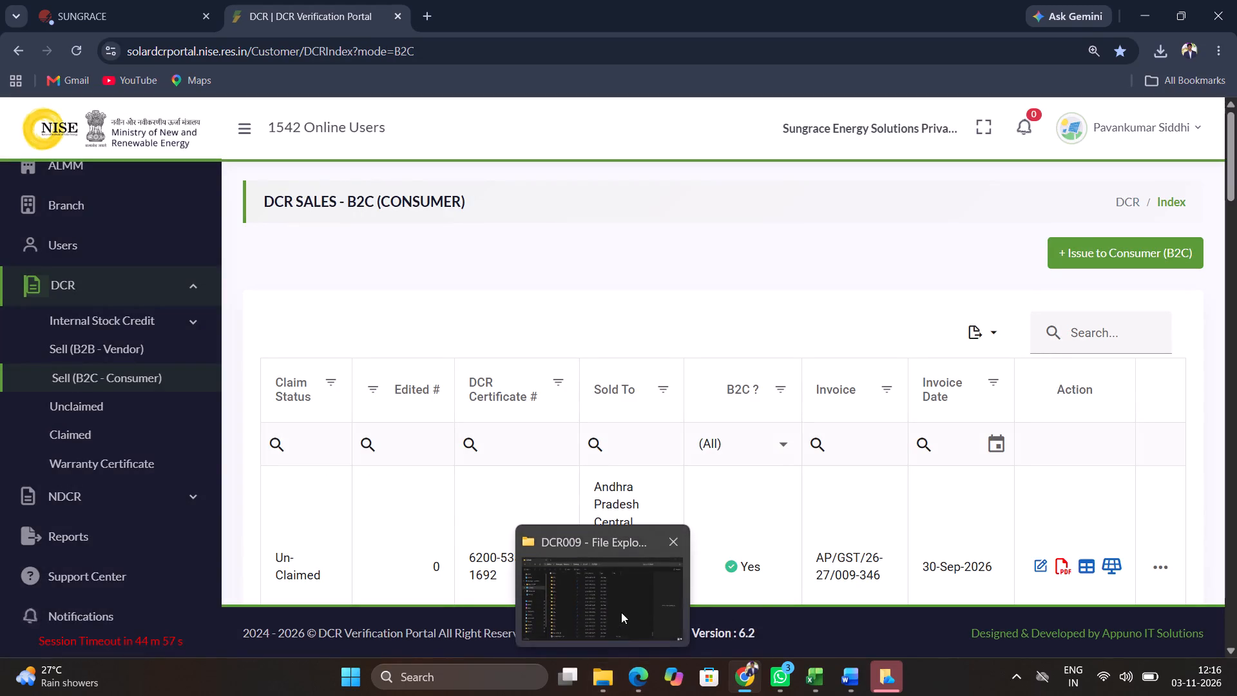
In File Explorer, create a folder named 346_ inside DCR009.
left_click(621, 612)
left_click(55, 96)
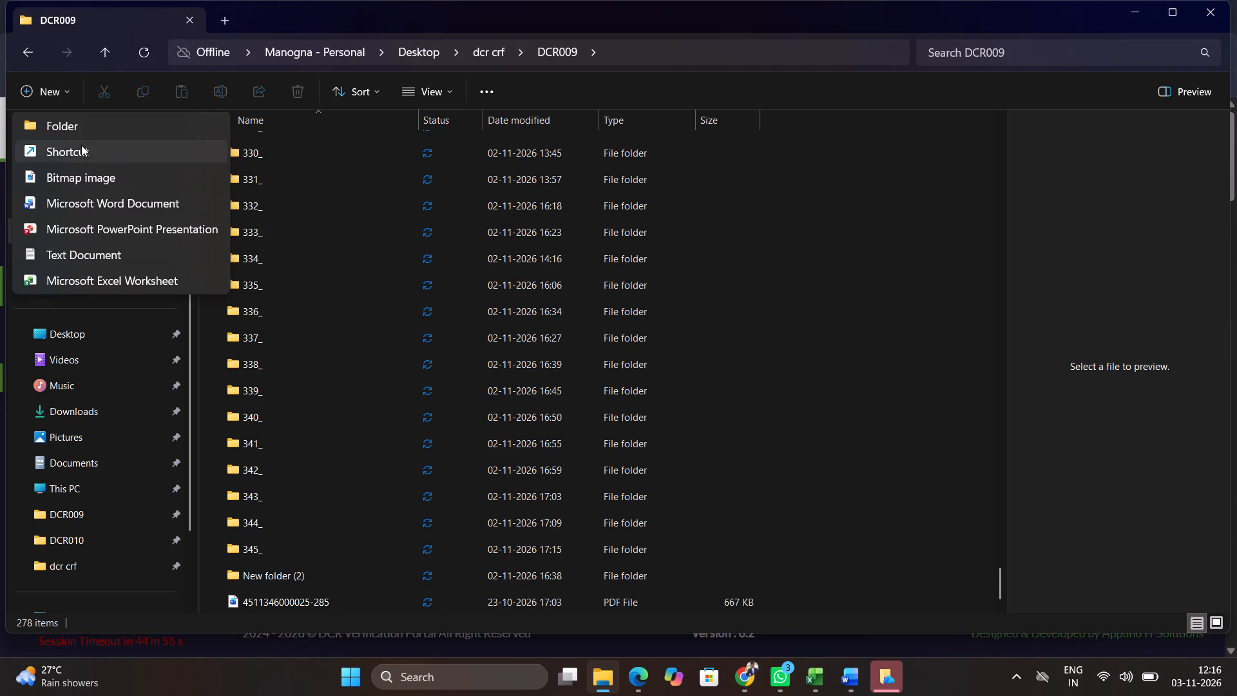
left_click(86, 135)
type("346")
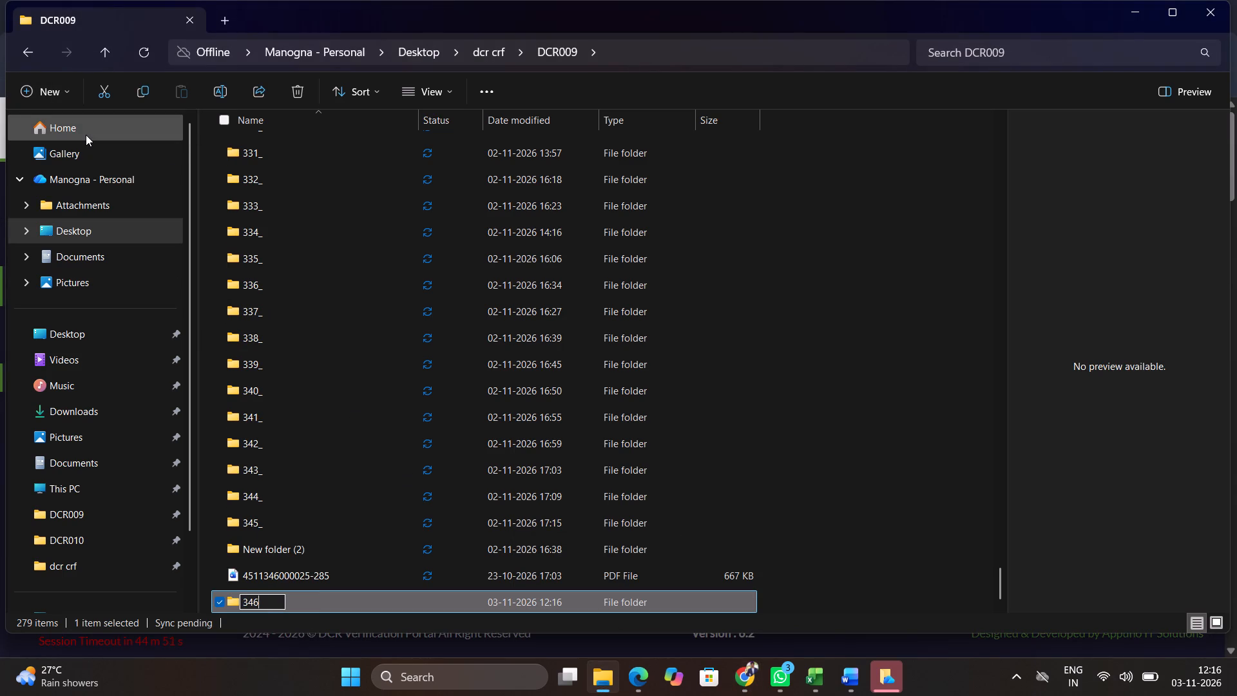
key("shift+underscore")
key("Return")
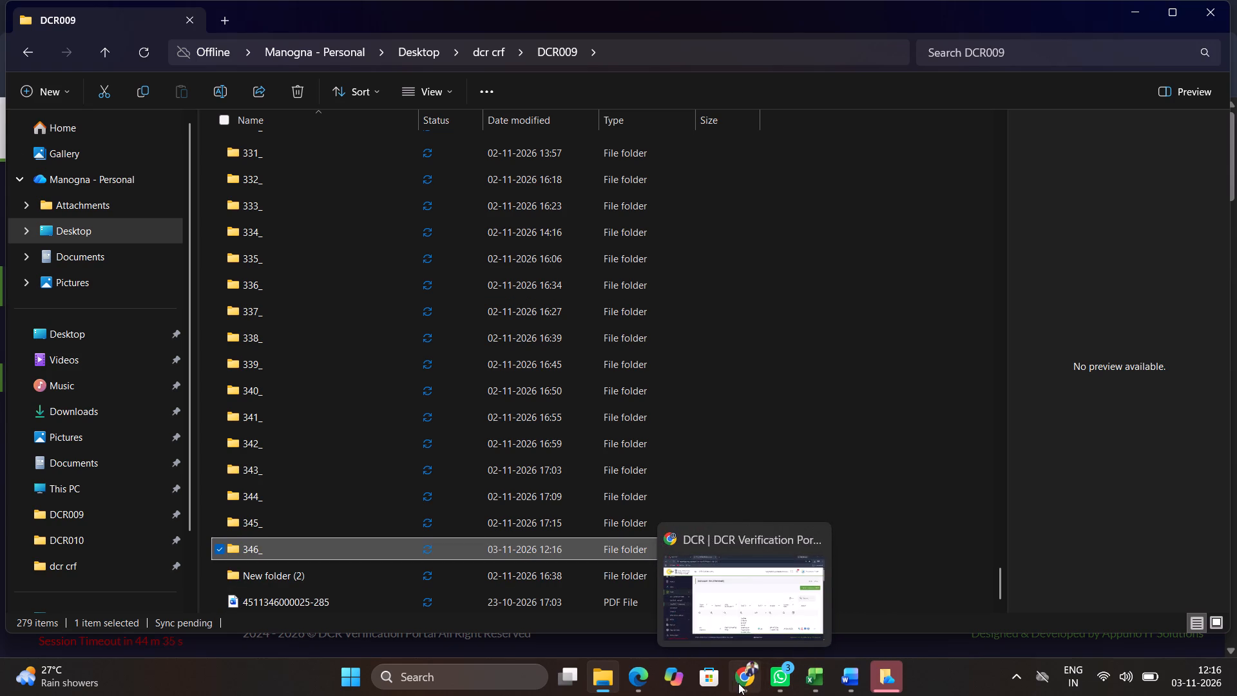
Download the certificate PDF for invoice AP/GST/26-27/009-346, naming it with the service number copied from the work order followed by -346.
left_click(766, 617)
left_click(129, 14)
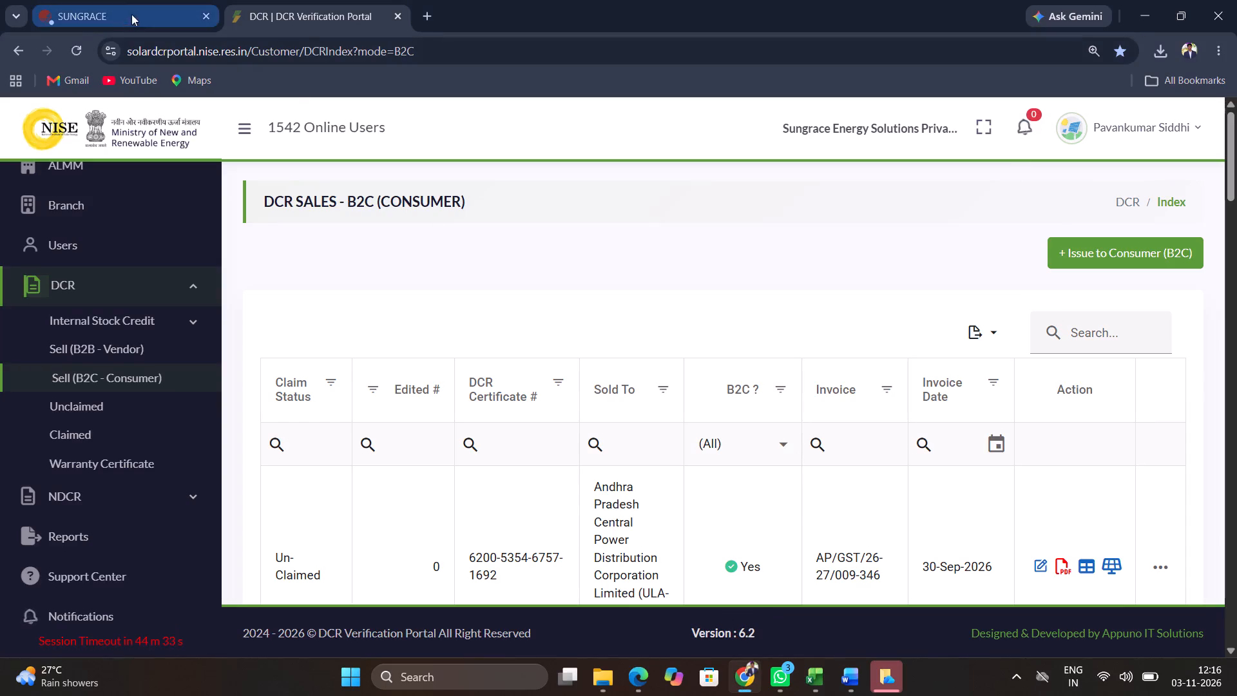
left_click(768, 156)
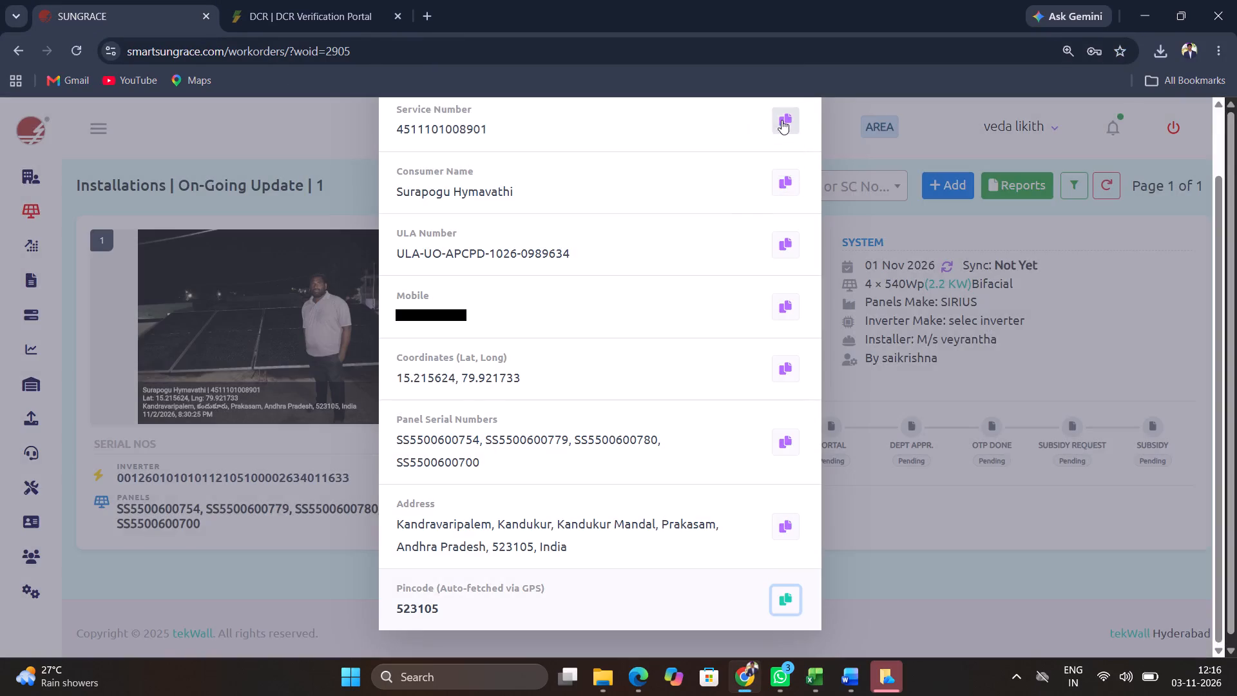
left_click(782, 120)
left_click(332, 4)
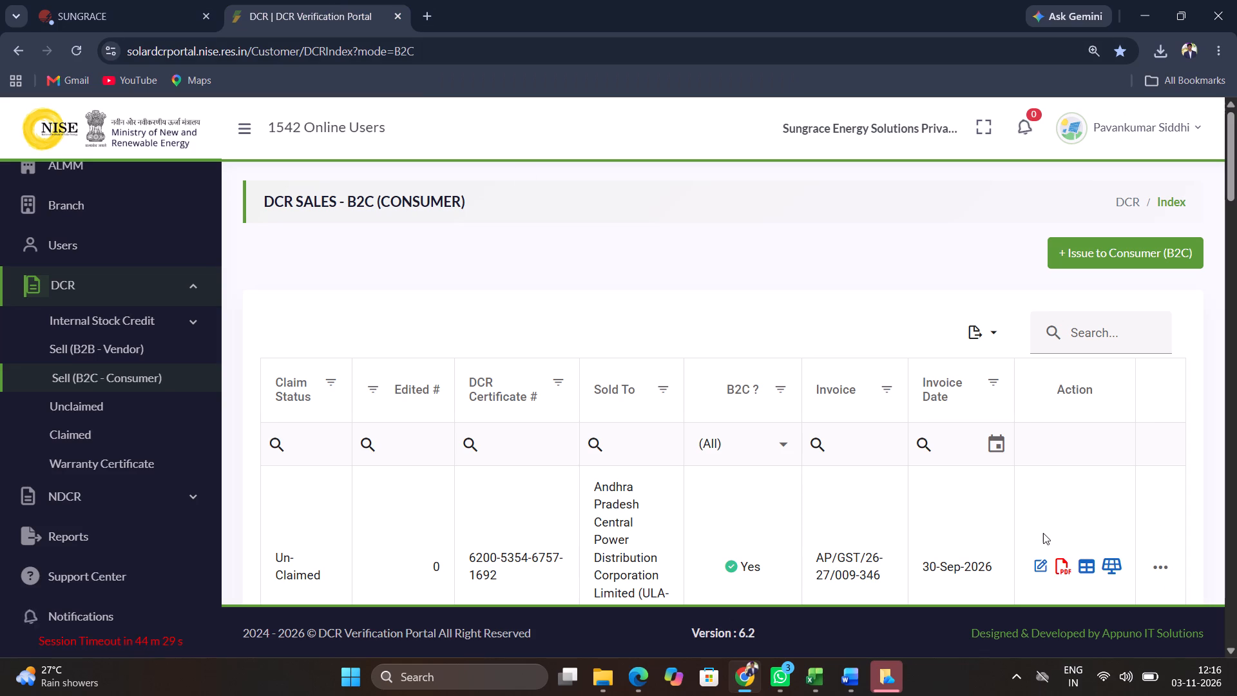
left_click(1063, 562)
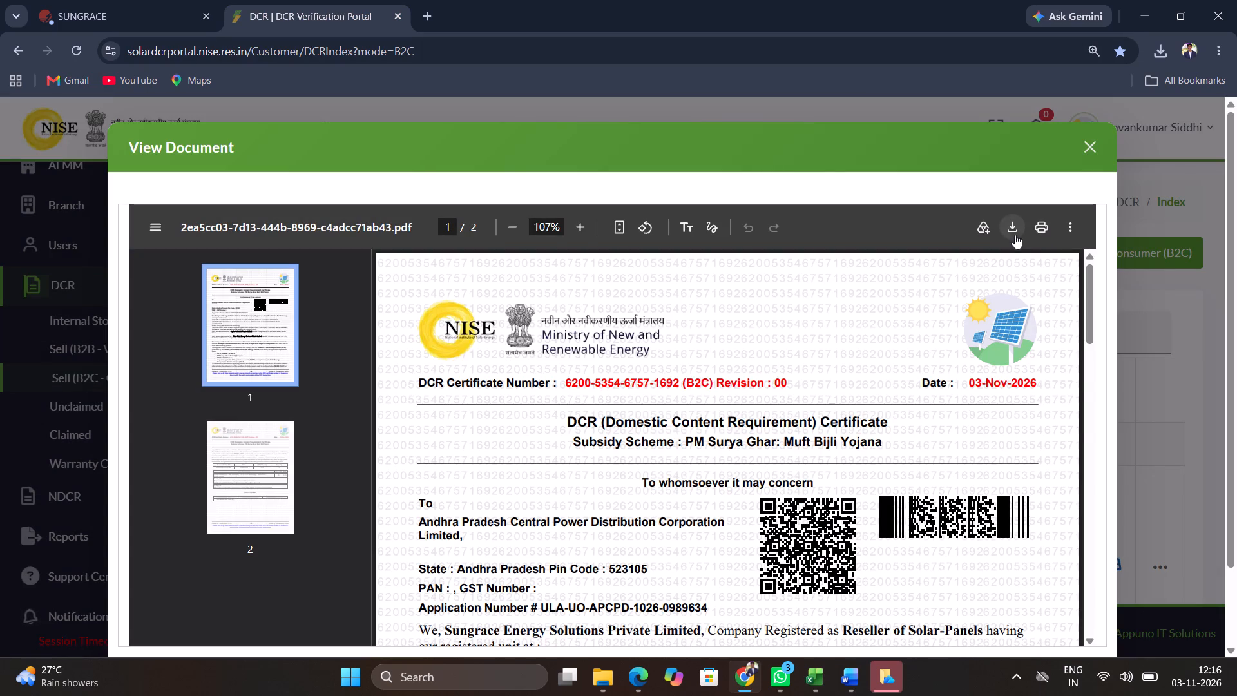
left_click(1010, 227)
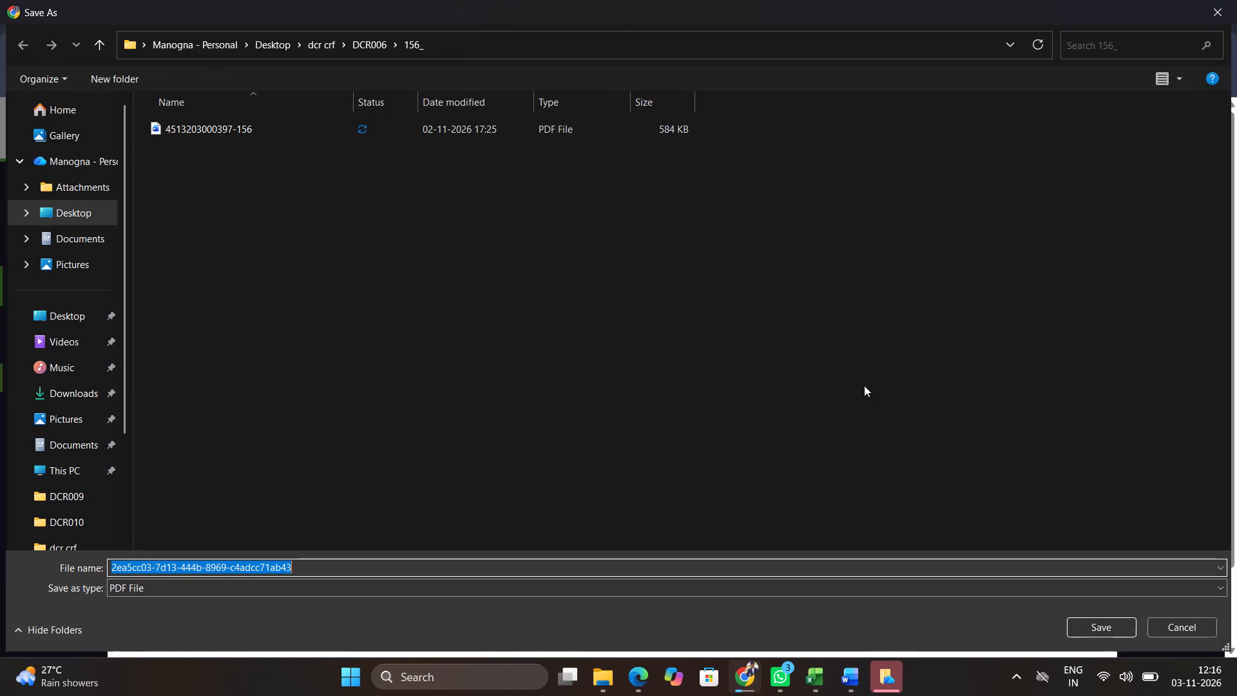
key("ctrl+v")
type("-345")
key("BackSpace")
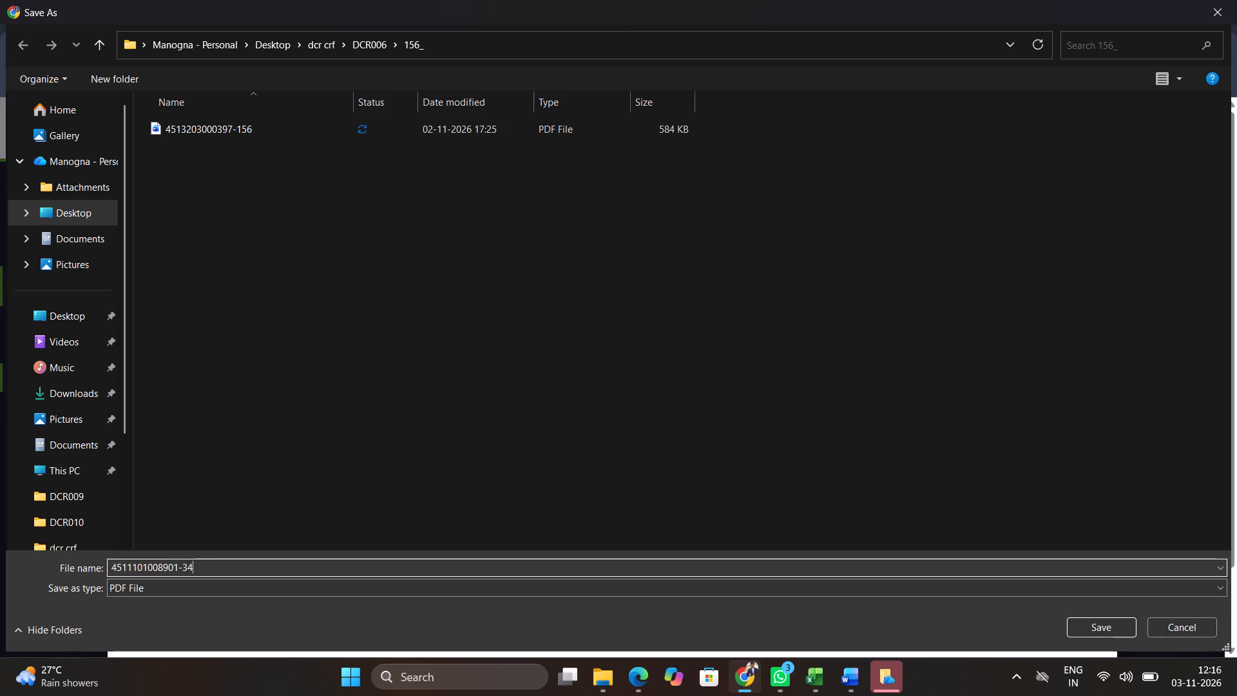
key("6")
Save the certificate PDF in the 346_ folder under dcr crf > DCR009.
left_click(360, 45)
left_click(320, 43)
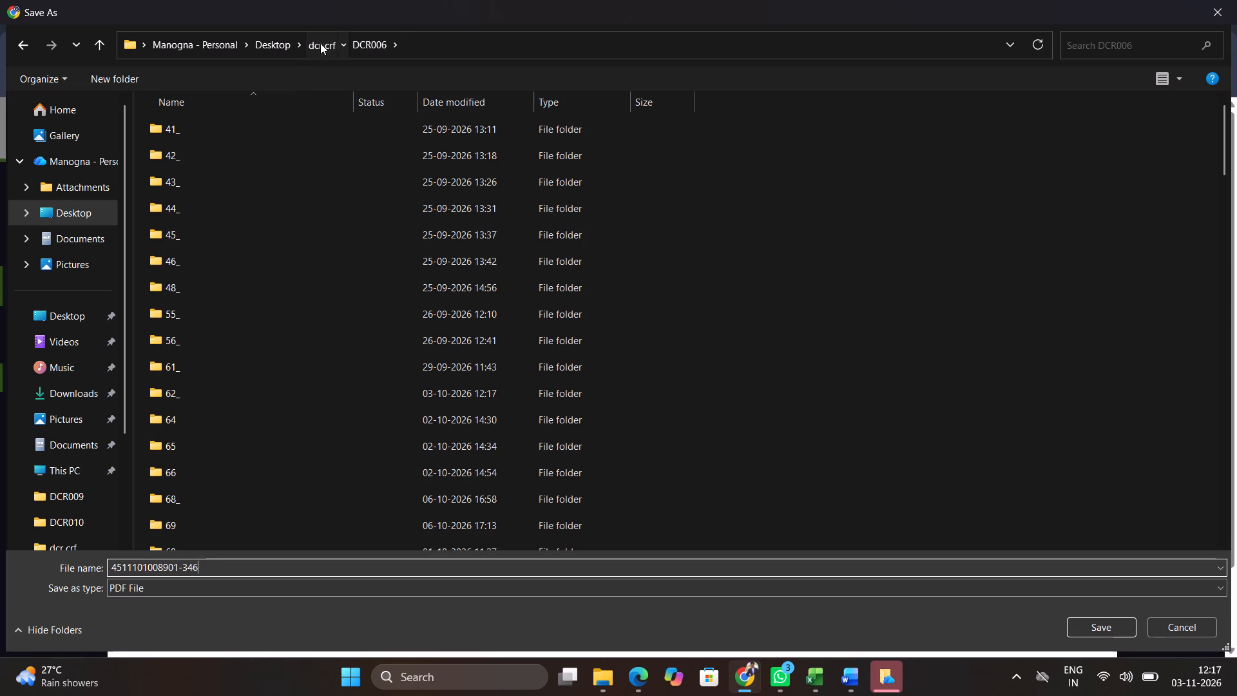
double_click(295, 313)
scroll(593, 318, "down", 3)
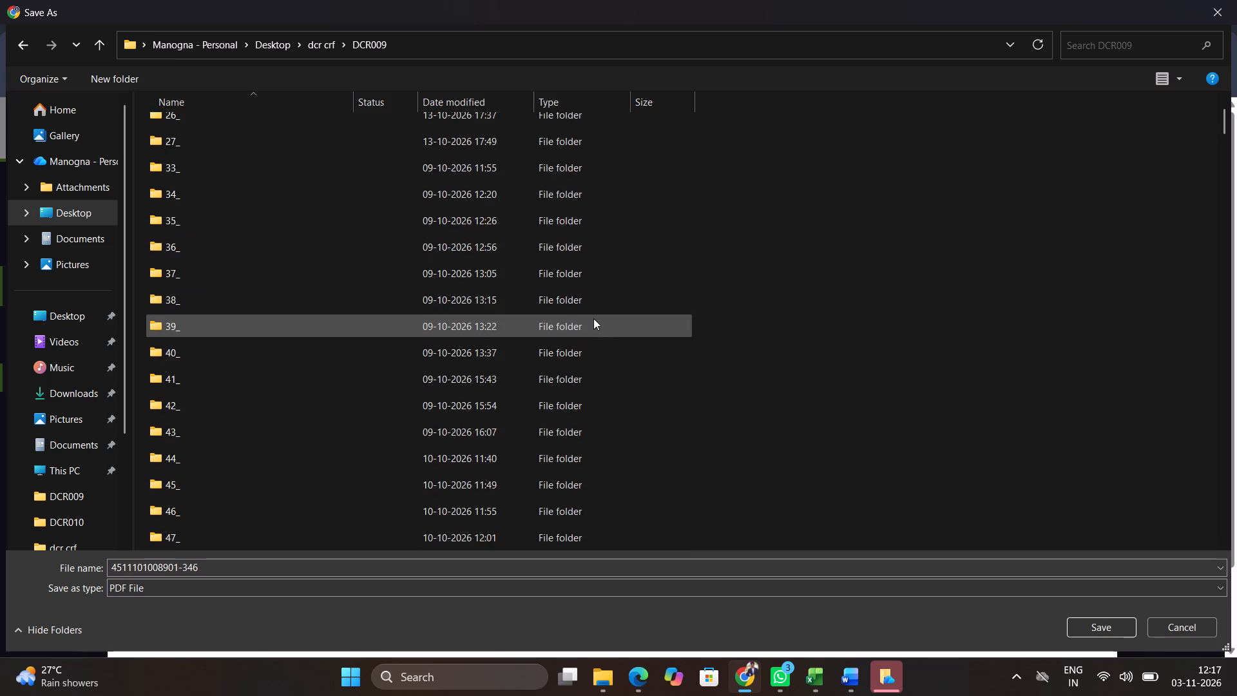
scroll(593, 318, "down", 8)
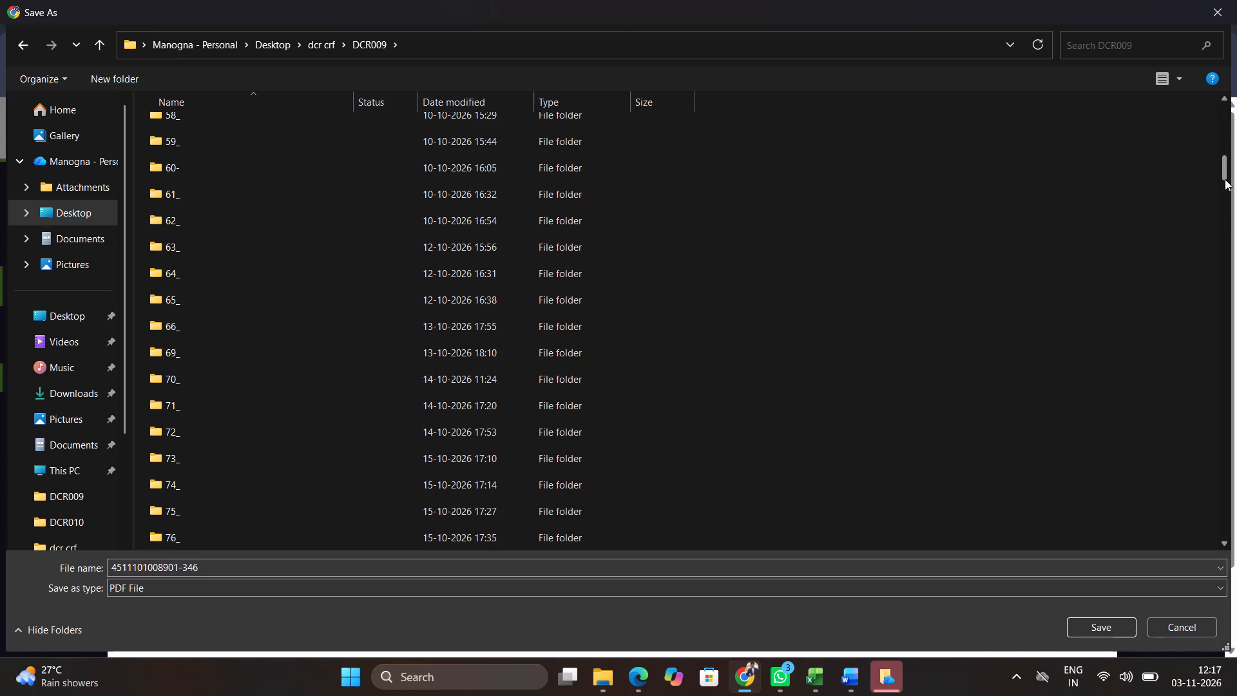
left_click_drag(1222, 178, 1230, 564)
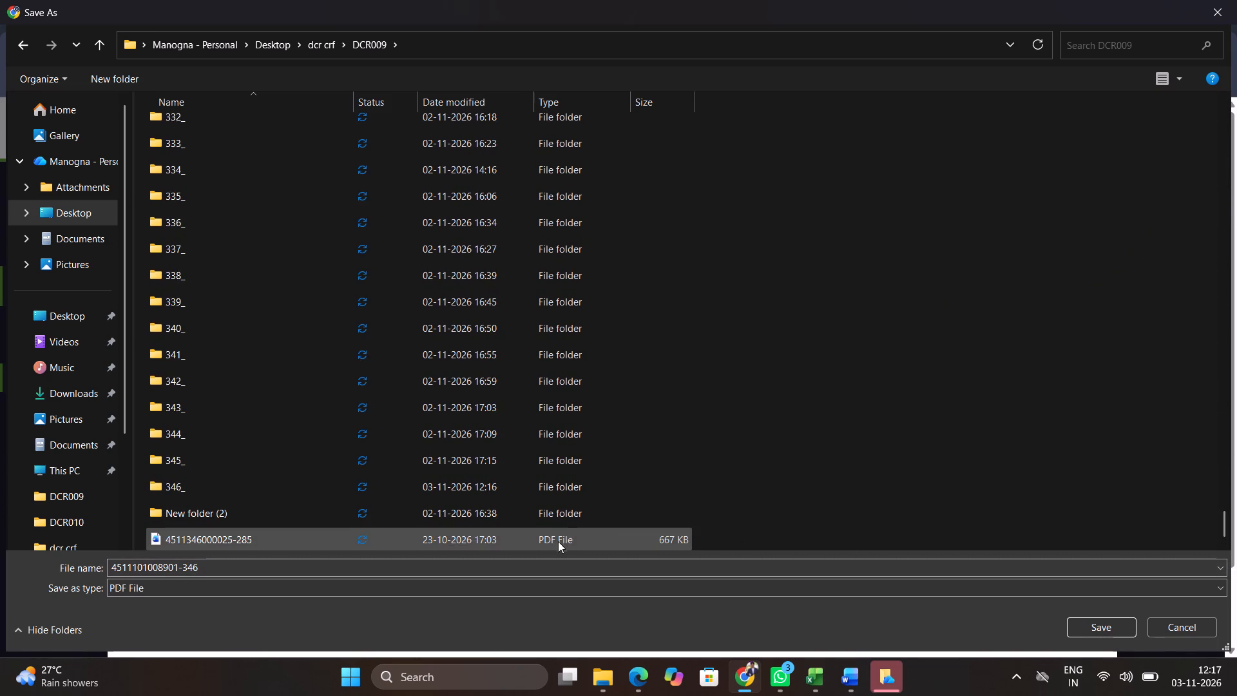
double_click(323, 484)
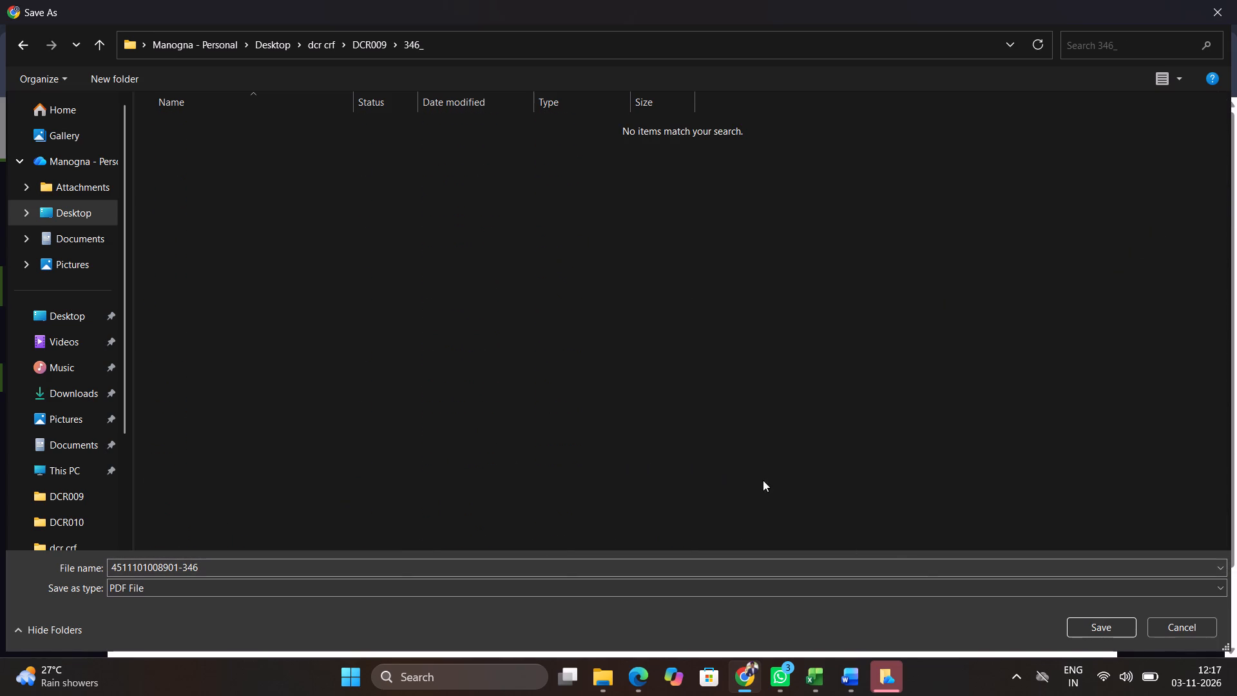
left_click(1082, 632)
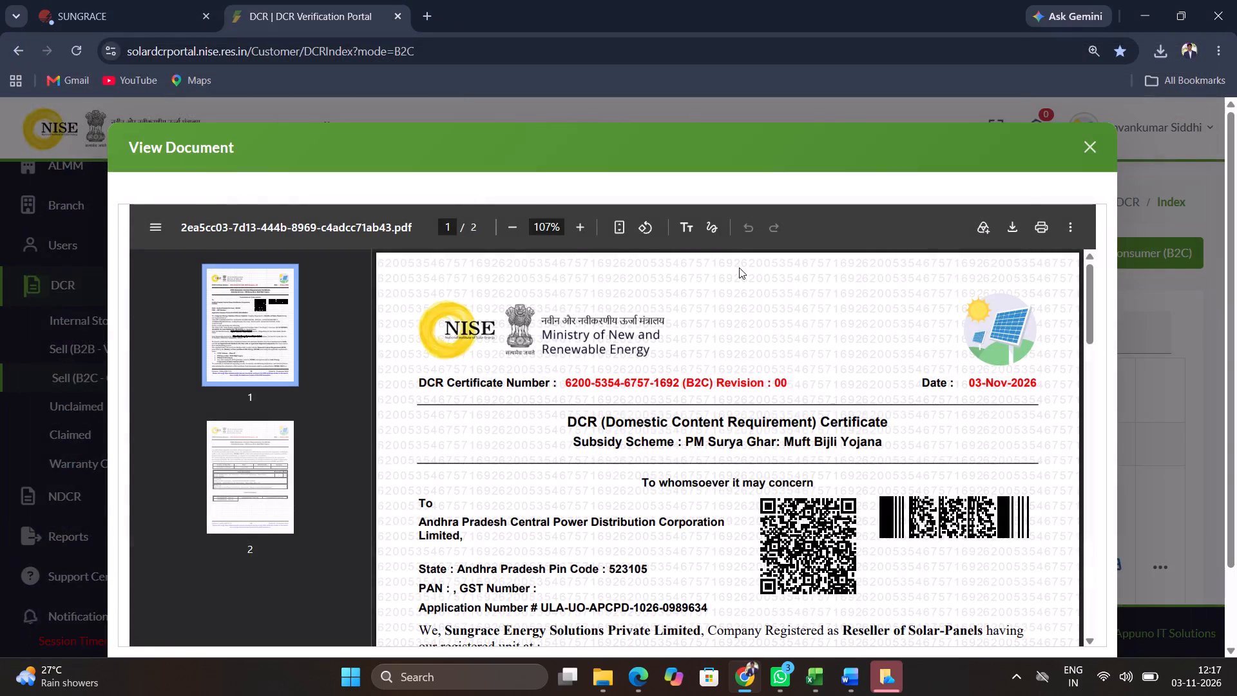
Close the copy details in SUNGRACE and open the installation's work order update form.
left_click(140, 0)
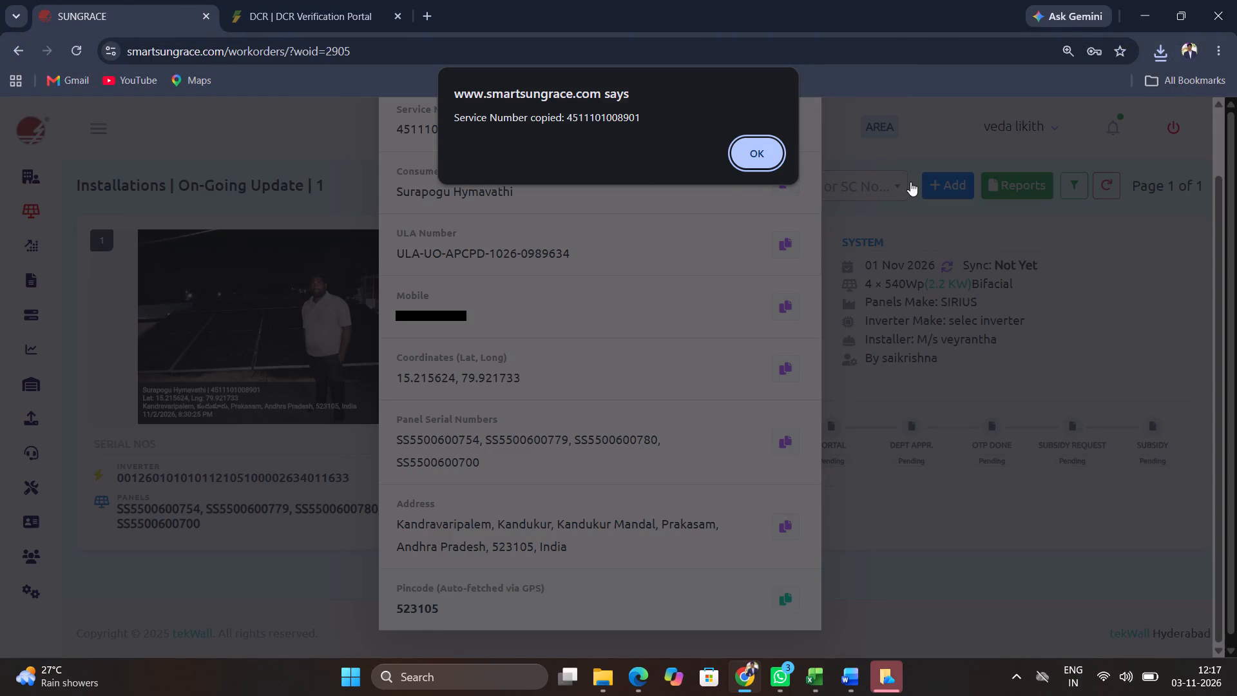
left_click(767, 156)
left_click(867, 156)
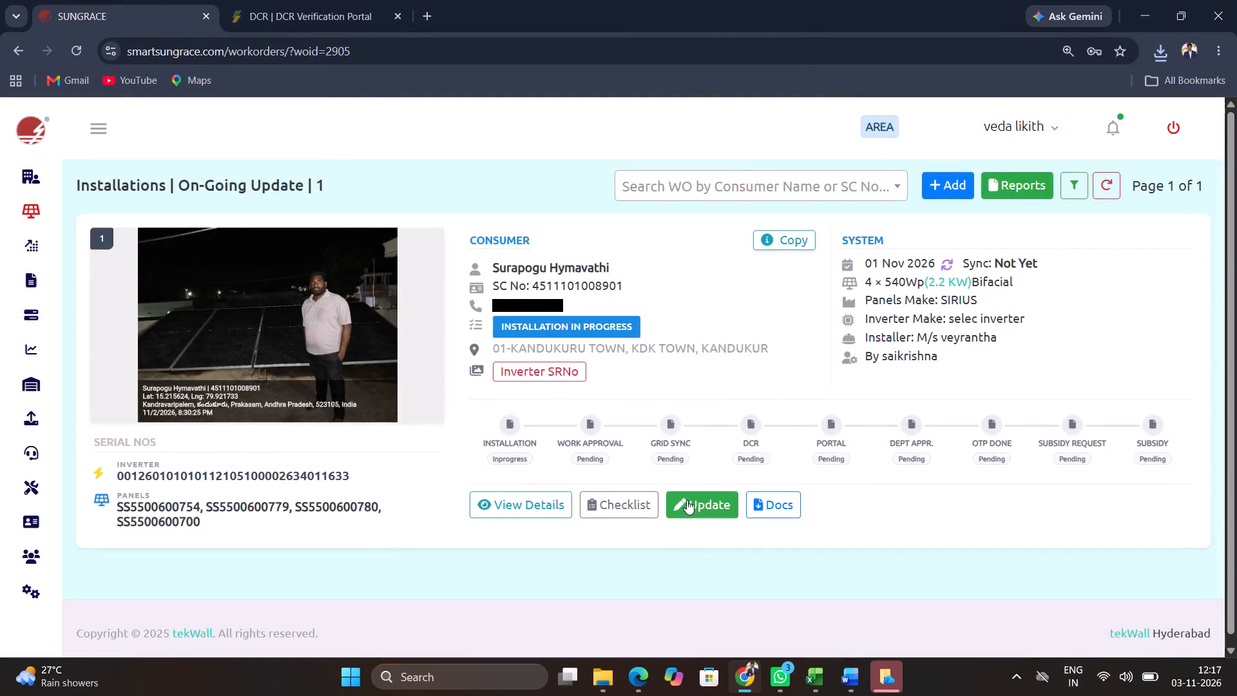
left_click(687, 500)
left_click(474, 458)
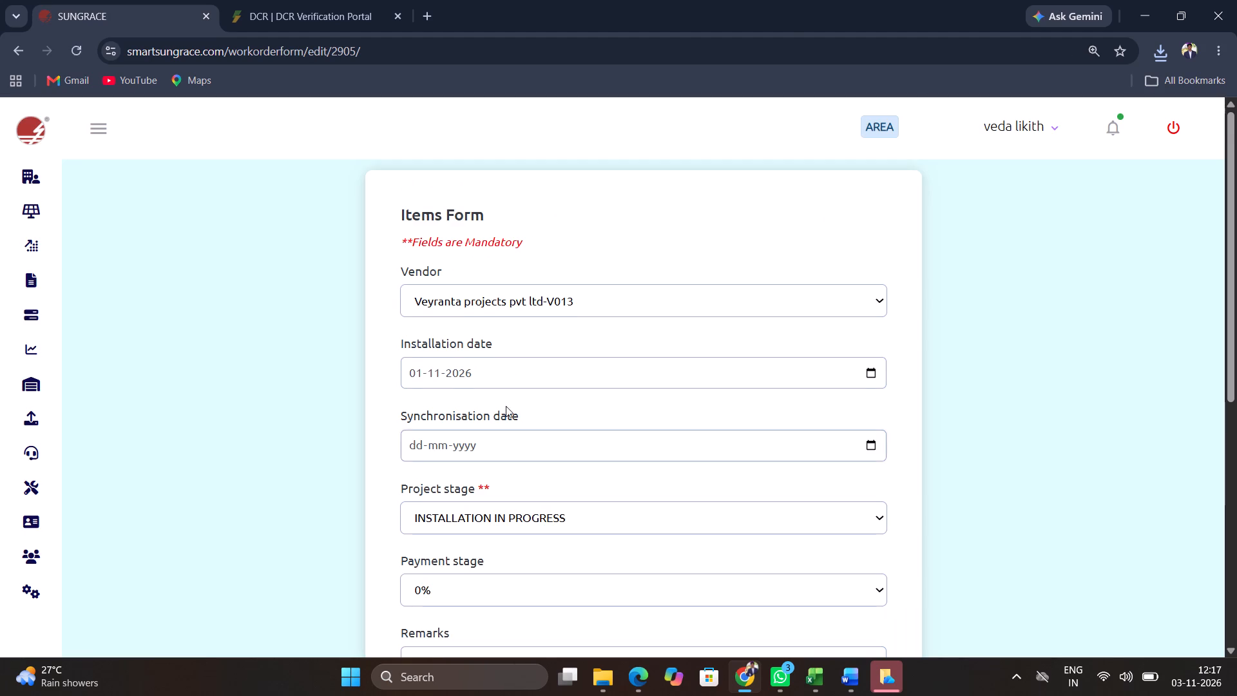
Attach the certificate PDF from DCR009 > 346_ as the work order's DCR upload and submit the form.
scroll(506, 406, "down", 5)
left_click(454, 444)
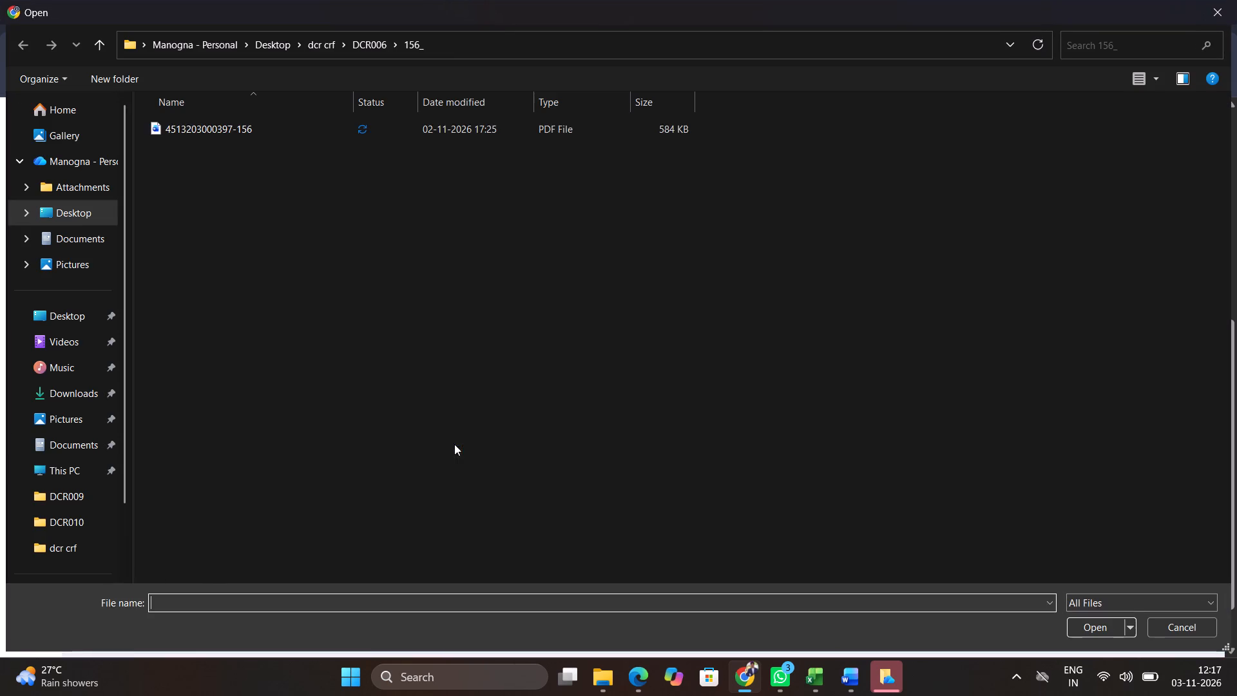
left_click(325, 48)
double_click(280, 308)
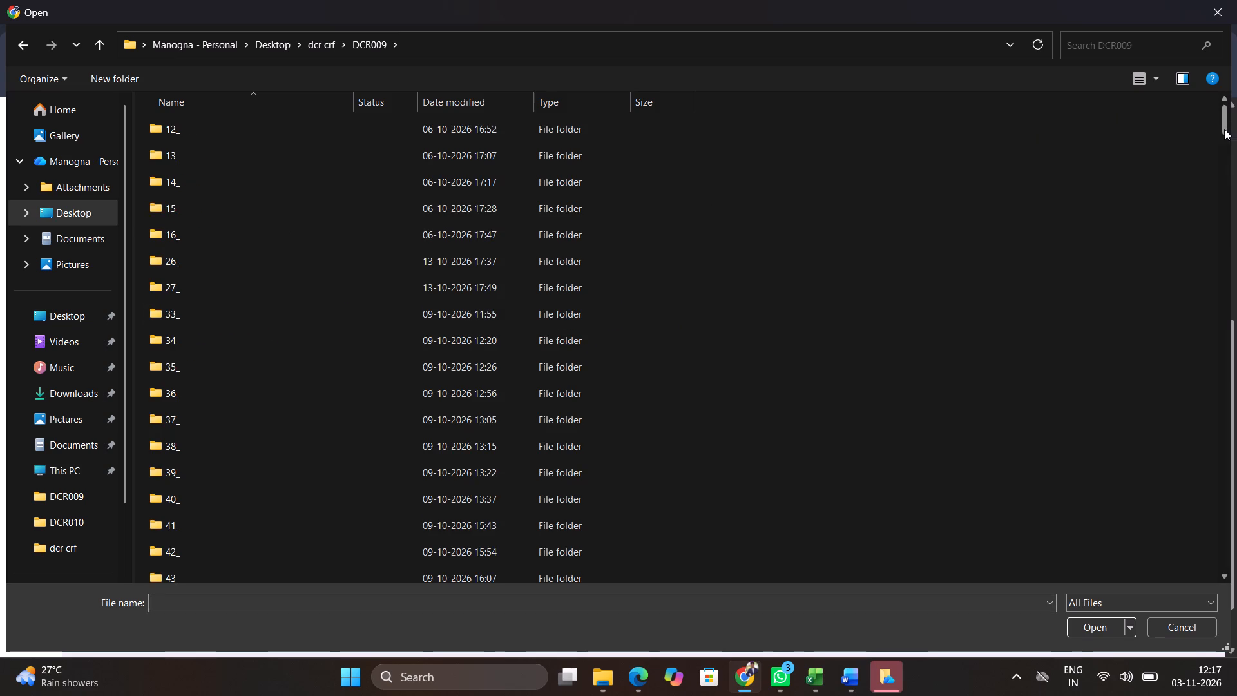
left_click_drag(1224, 129, 1214, 577)
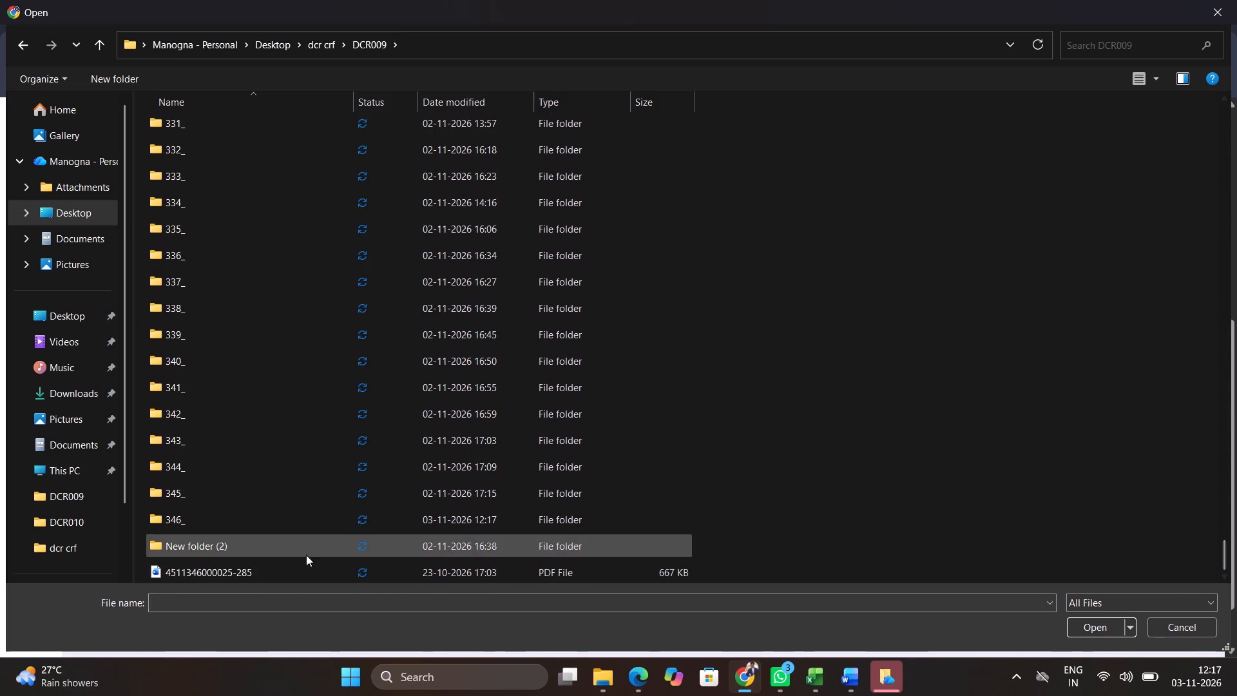
double_click(320, 519)
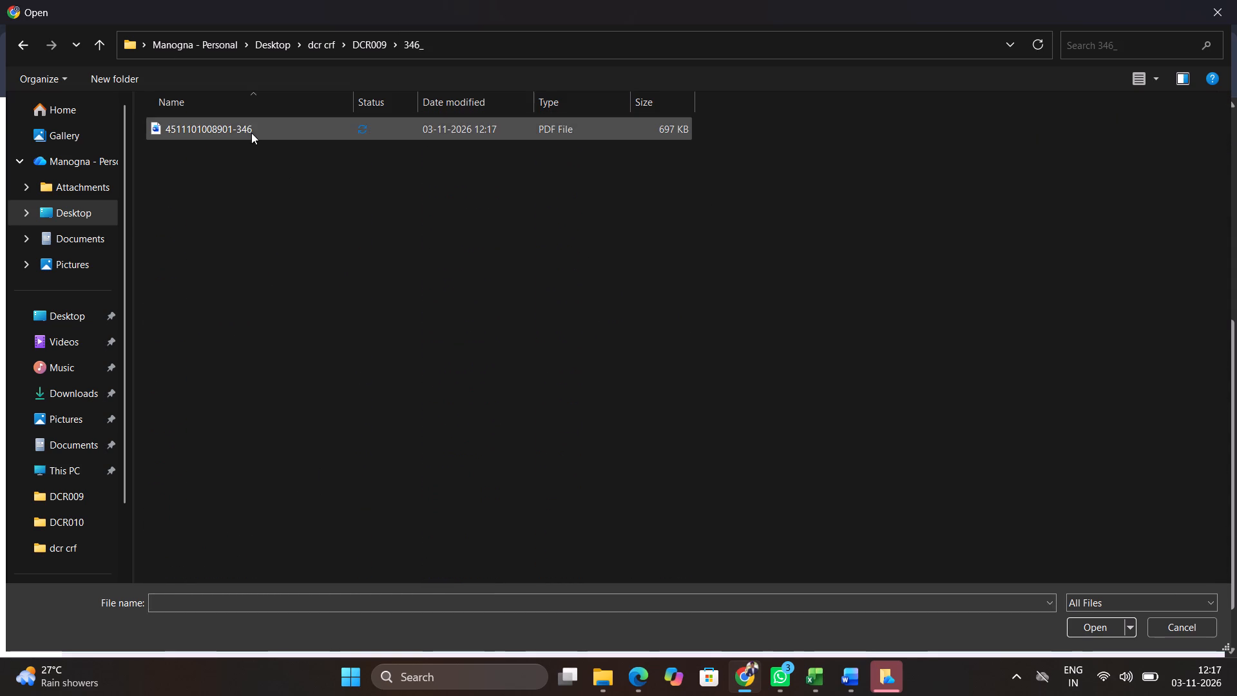
double_click(251, 133)
left_click(447, 537)
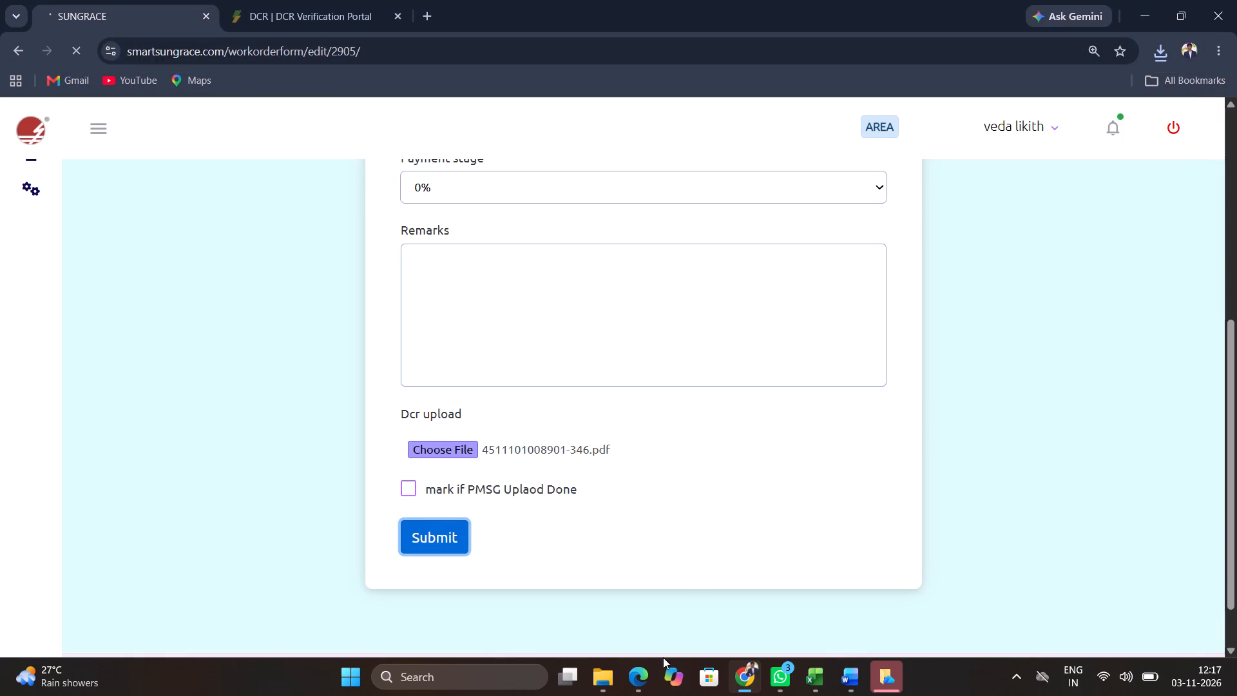
Switch to Microsoft Edge.
left_click(630, 627)
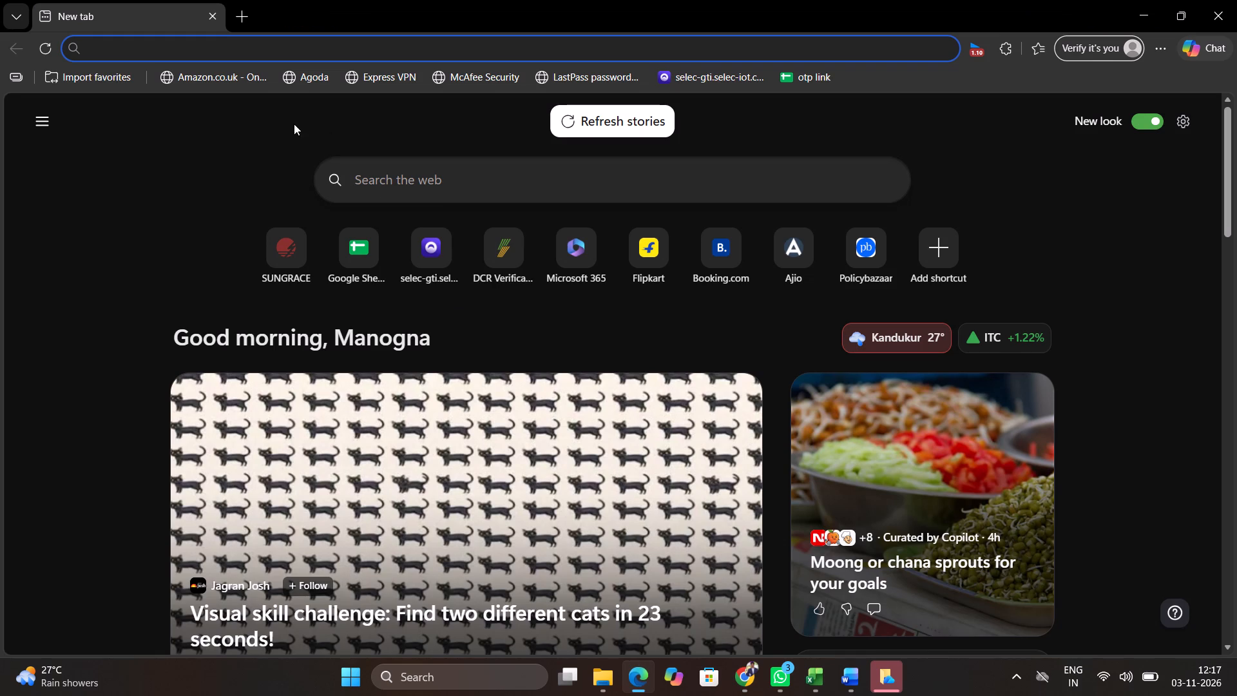
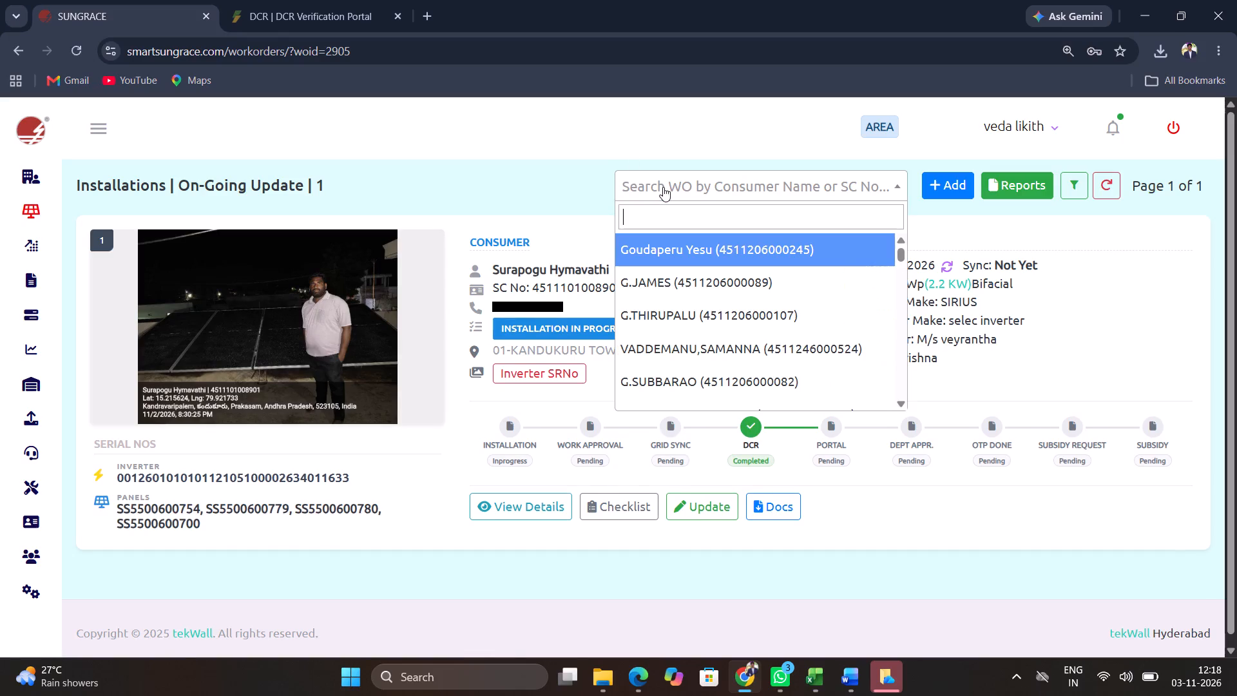
Find the next consumer's work order by the copied service number and copy its ULA number from the quick copy details.
key("ctrl+v")
key("Return")
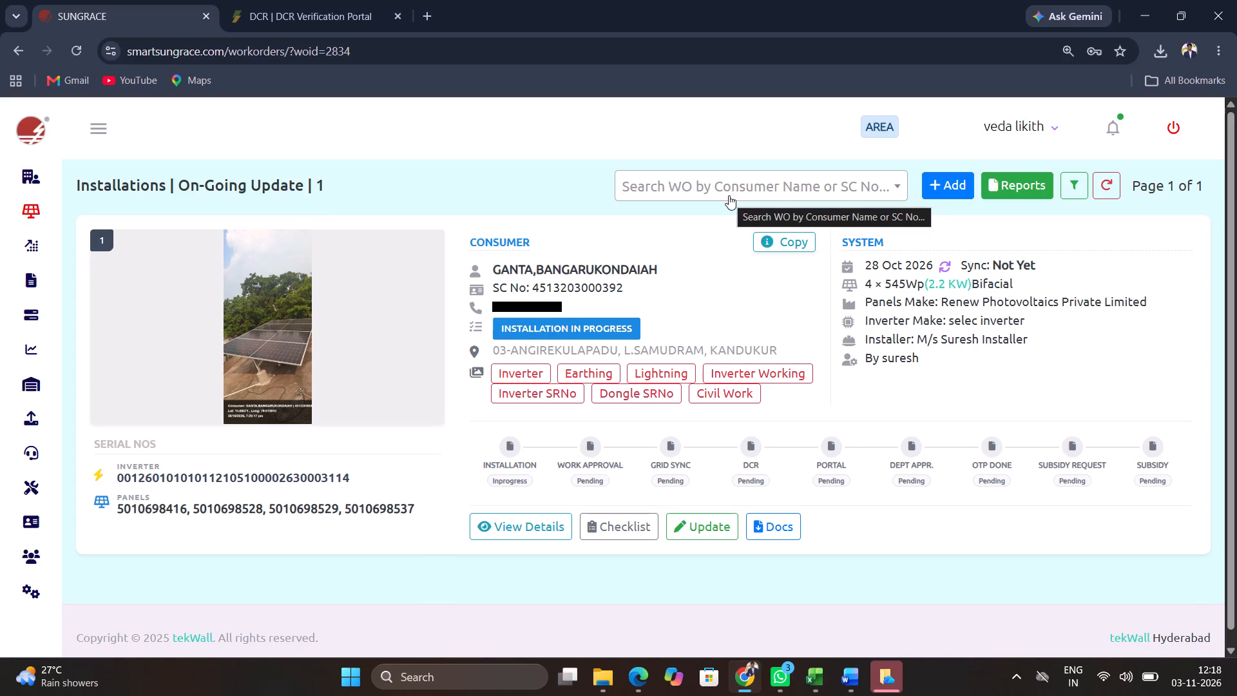
left_click(759, 231)
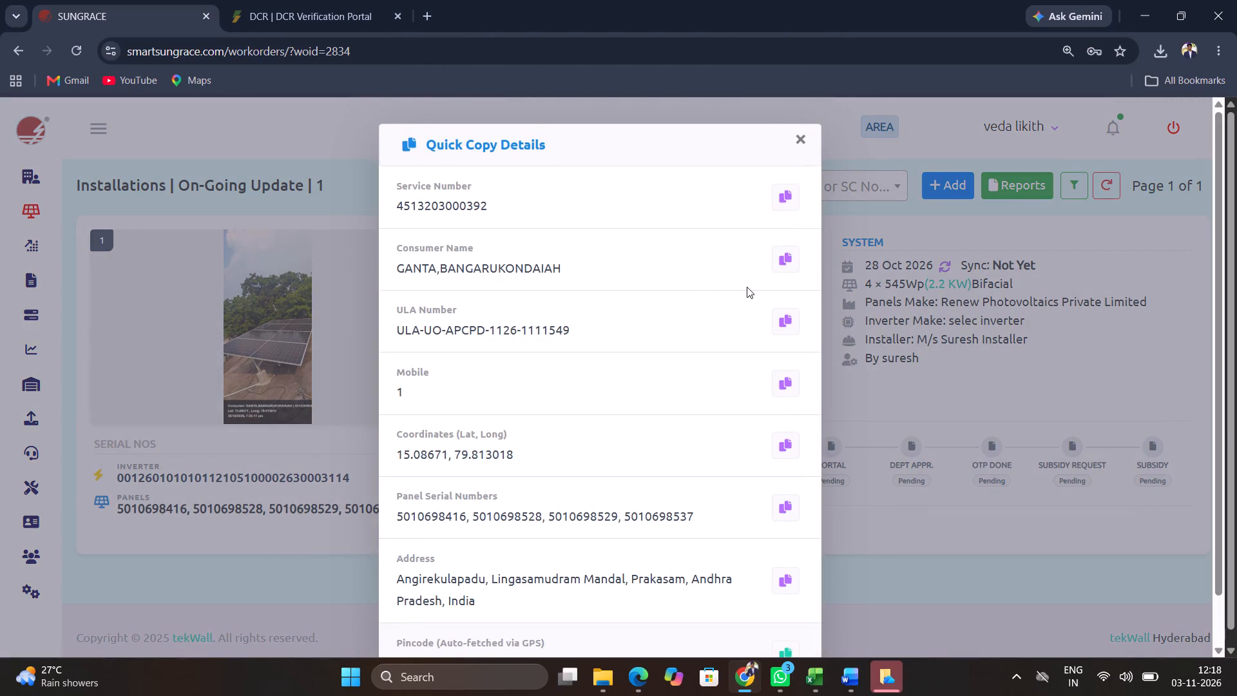
left_click(787, 328)
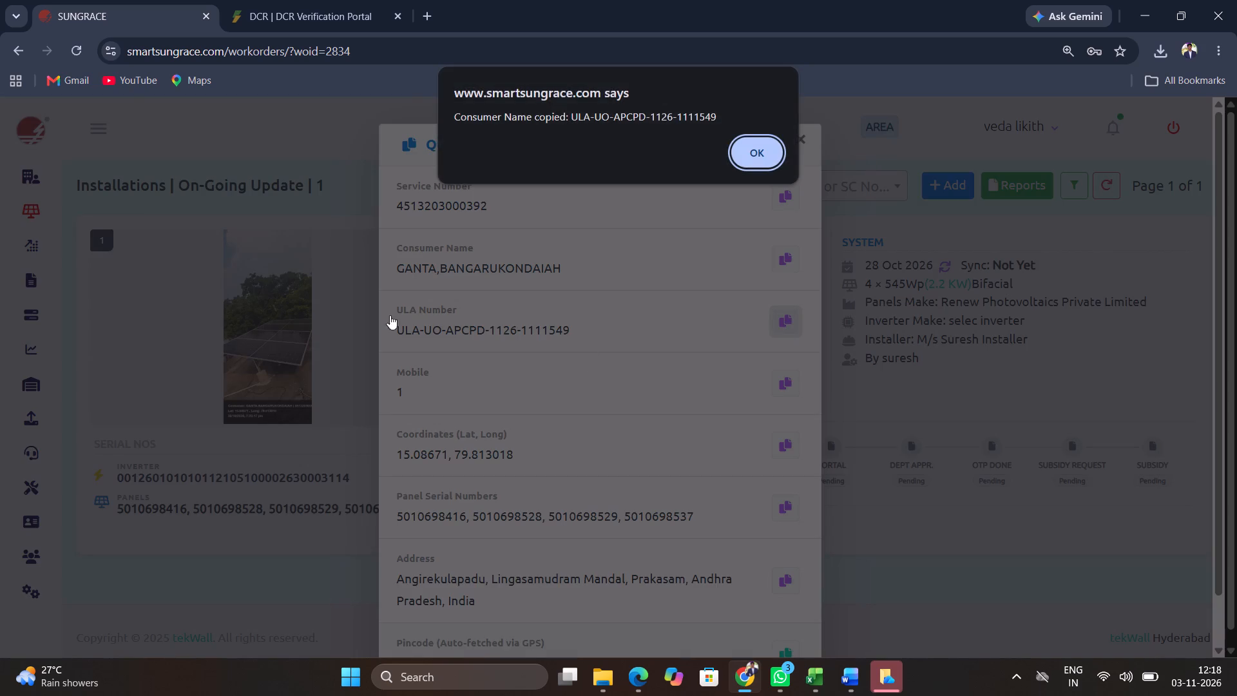
In the DCR Verification Portal, close the viewed certificate, start a new B2C sale and enter the copied ULA number as consumer application number.
left_click(271, 0)
left_click(1090, 144)
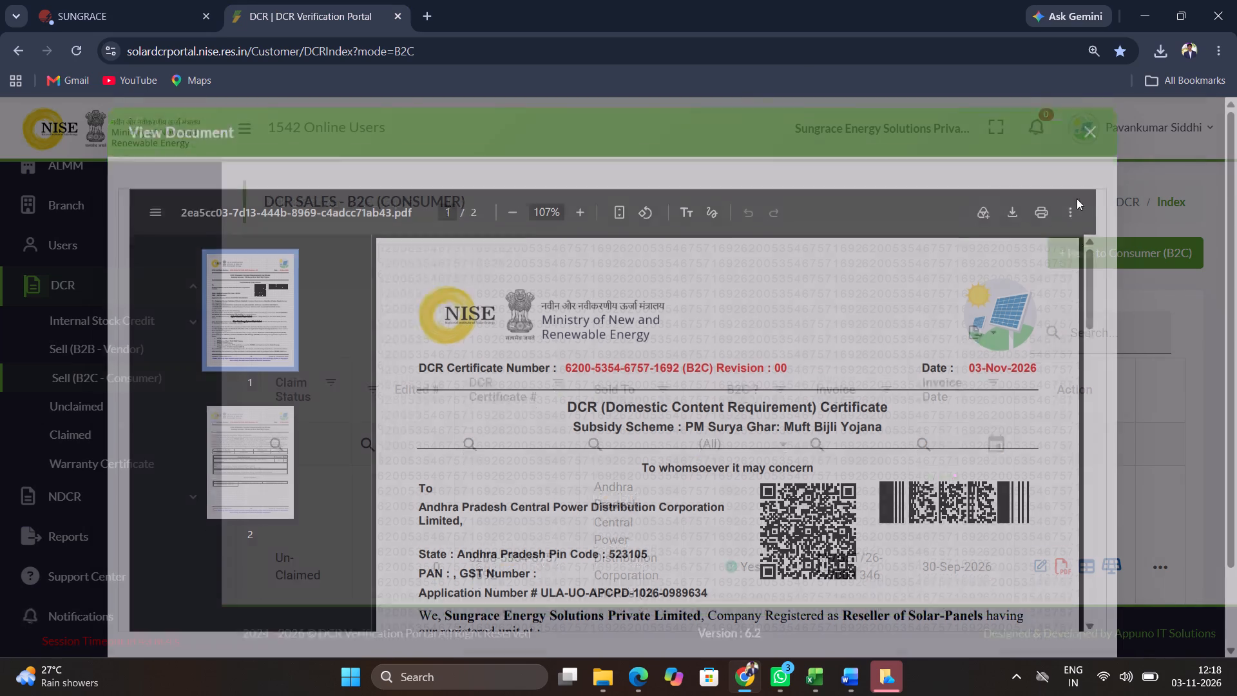
left_click(1072, 249)
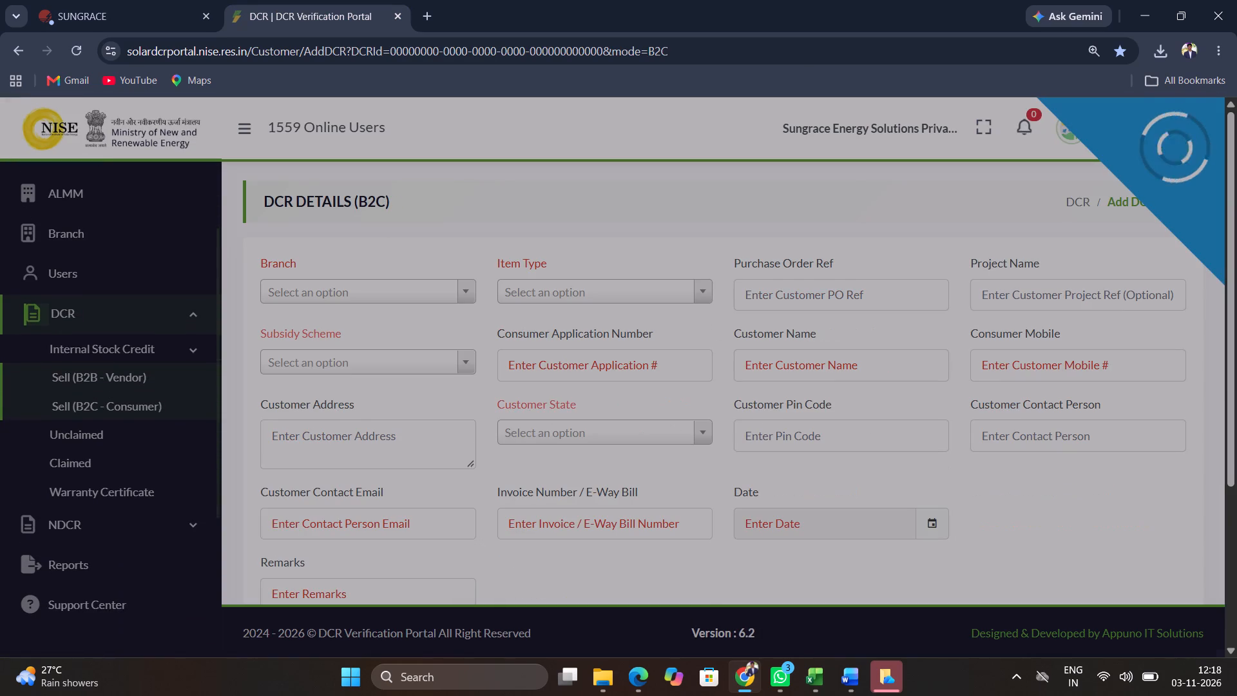
left_click(653, 375)
key("ctrl+v")
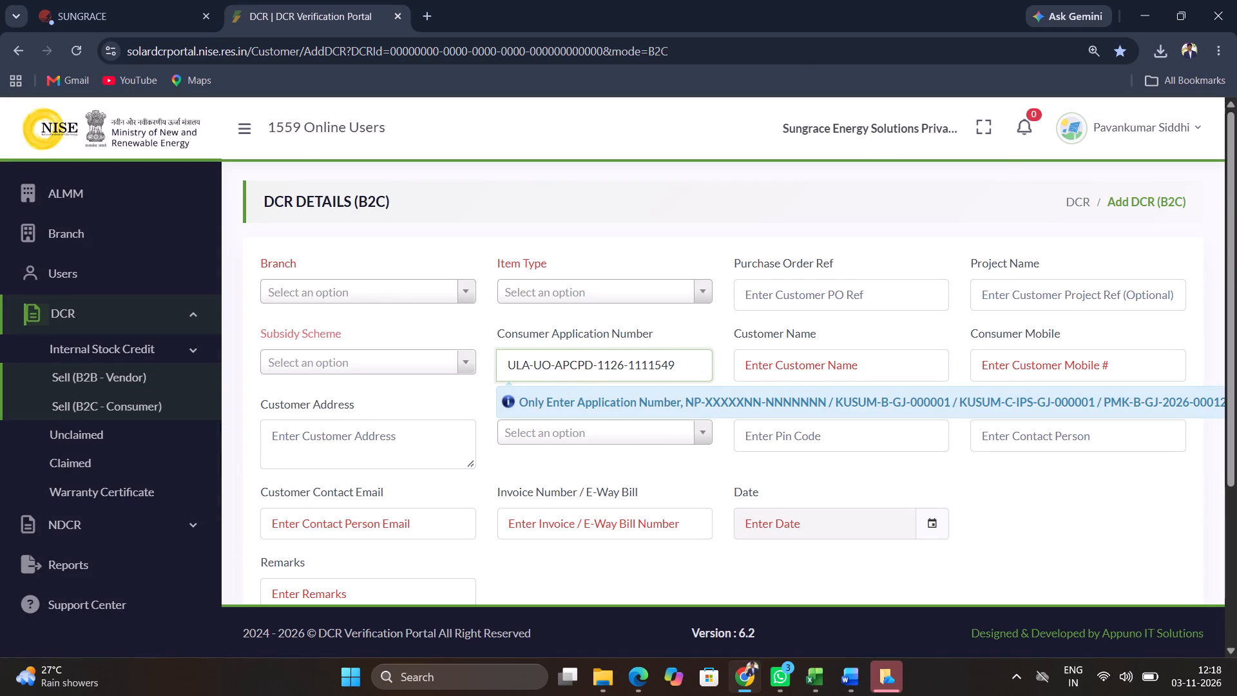
Set the branch to Andhra Pradesh, the subsidy scheme to PM Surya Ghar: Muft Bijli Yojana and the item type to Solar Panels.
left_click(391, 295)
left_click(381, 365)
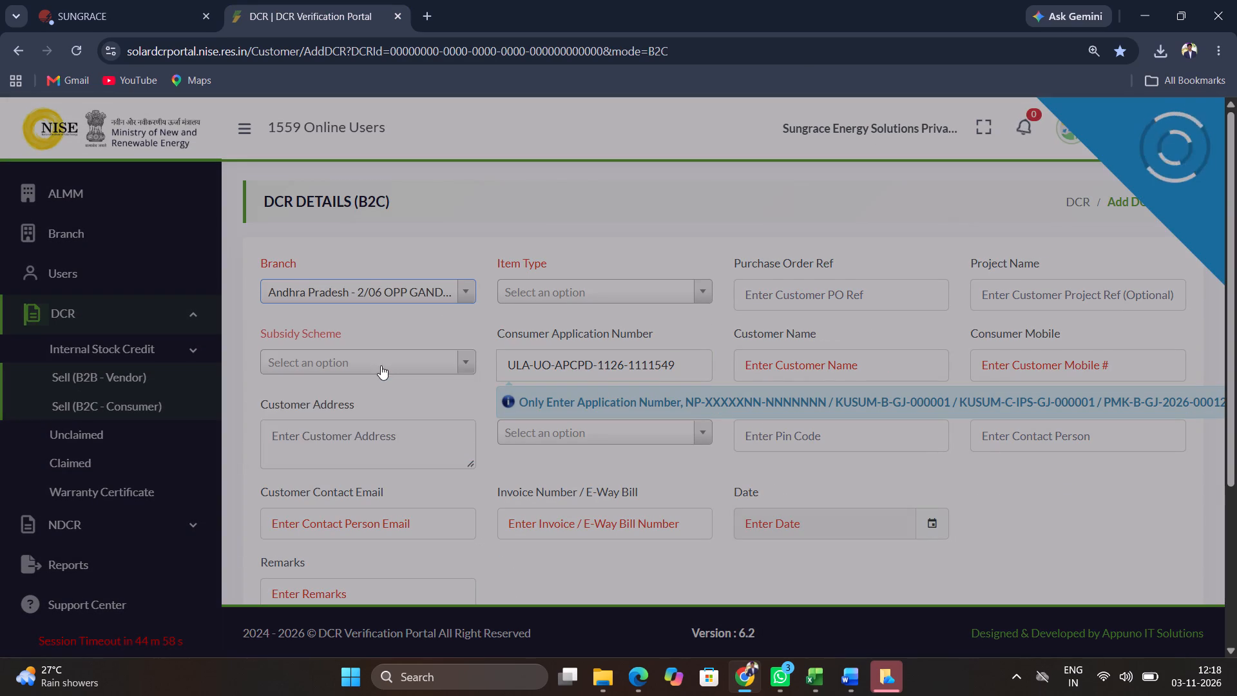
left_click_drag(381, 365, 378, 380)
left_click(361, 503)
left_click(528, 293)
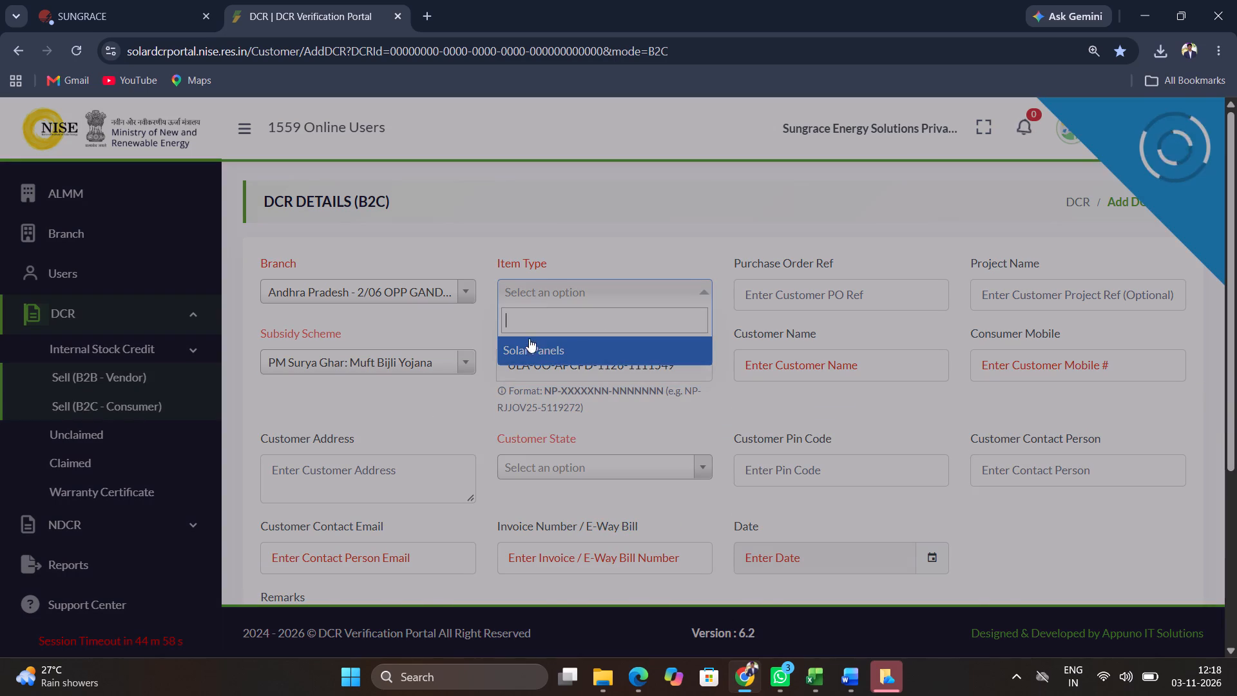
left_click(535, 351)
Copy Andhra Pradesh Central Power Distribution Corporation Limited from the Kandukuru subsidy scheme Word document into the form's Customer Name.
left_click(776, 371)
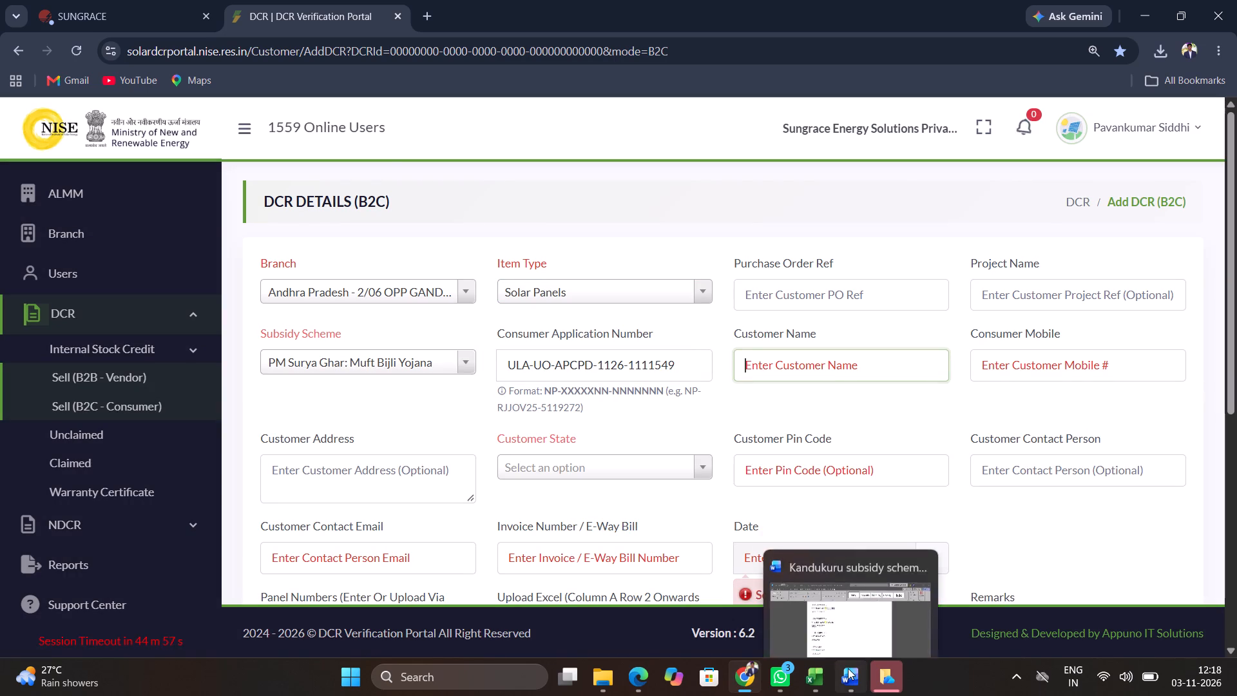
left_click(831, 615)
scroll(432, 358, "up", 15)
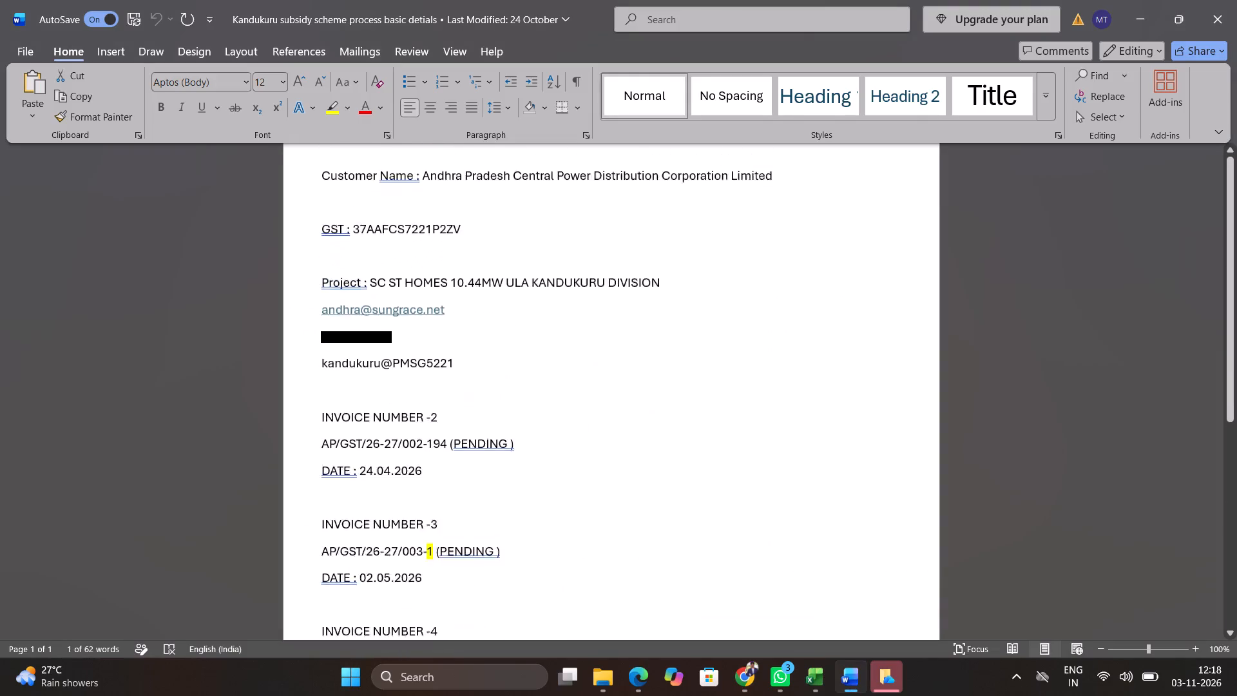
scroll(432, 358, "up", 13)
left_click_drag(433, 204, 620, 209)
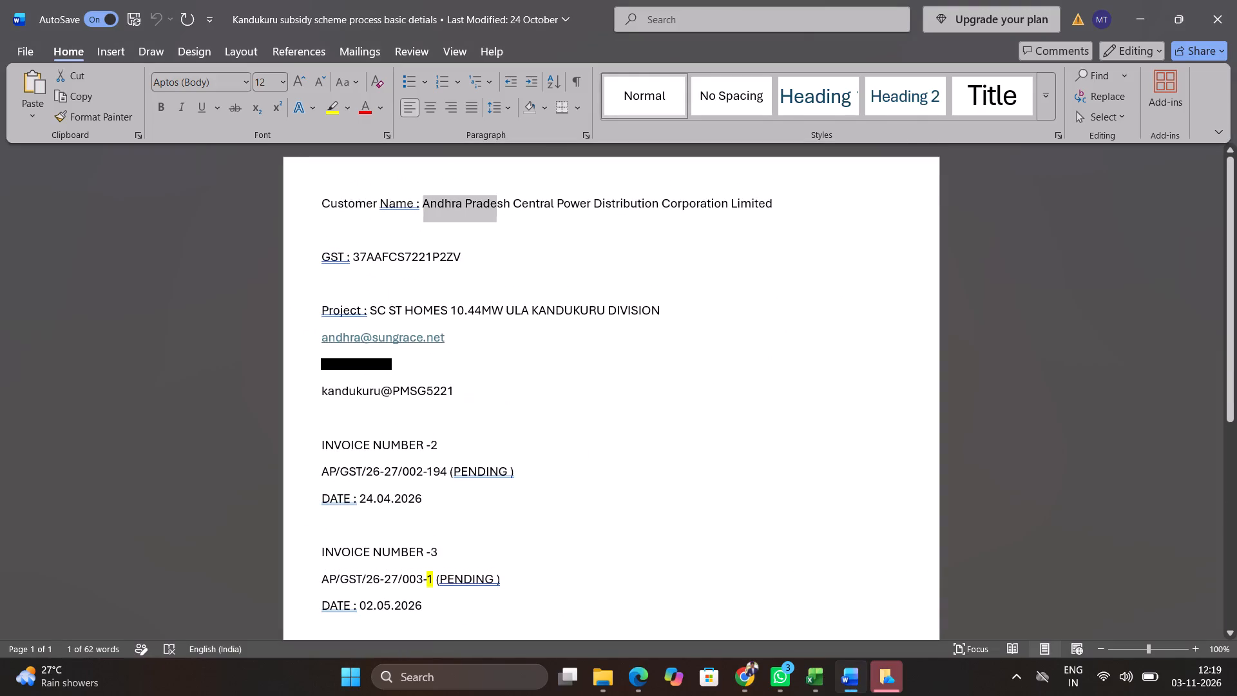
left_click_drag(620, 209, 849, 209)
key("ctrl+c")
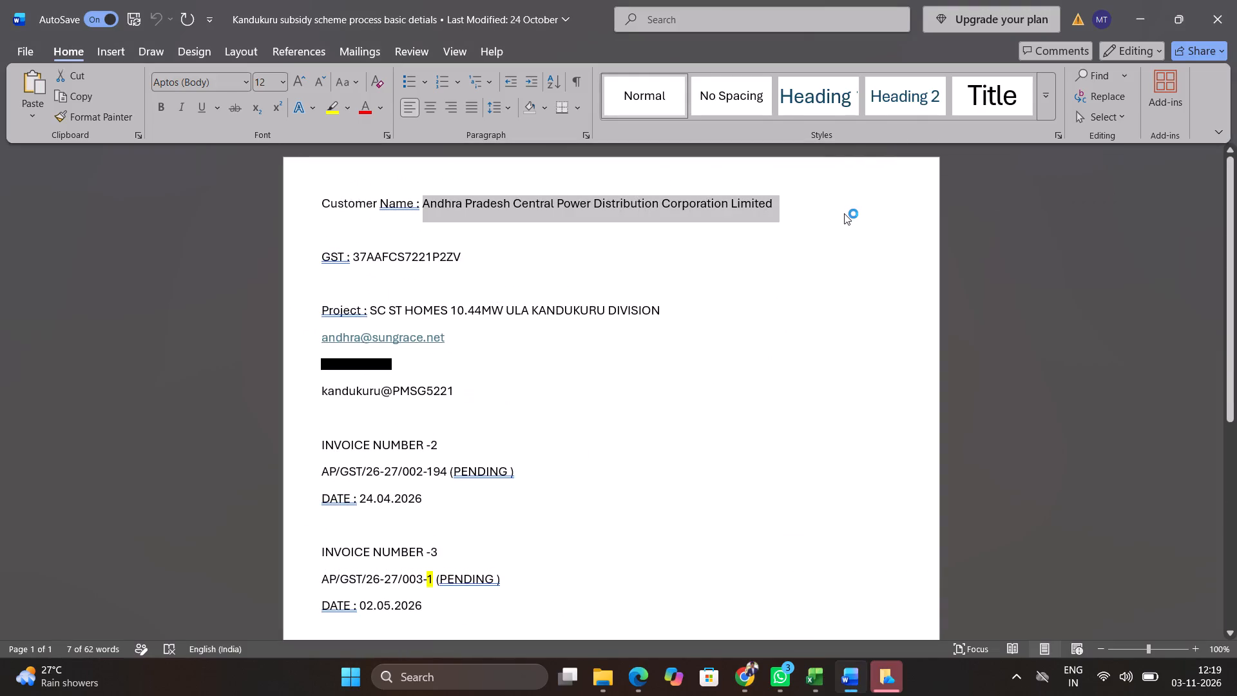
left_click(710, 579)
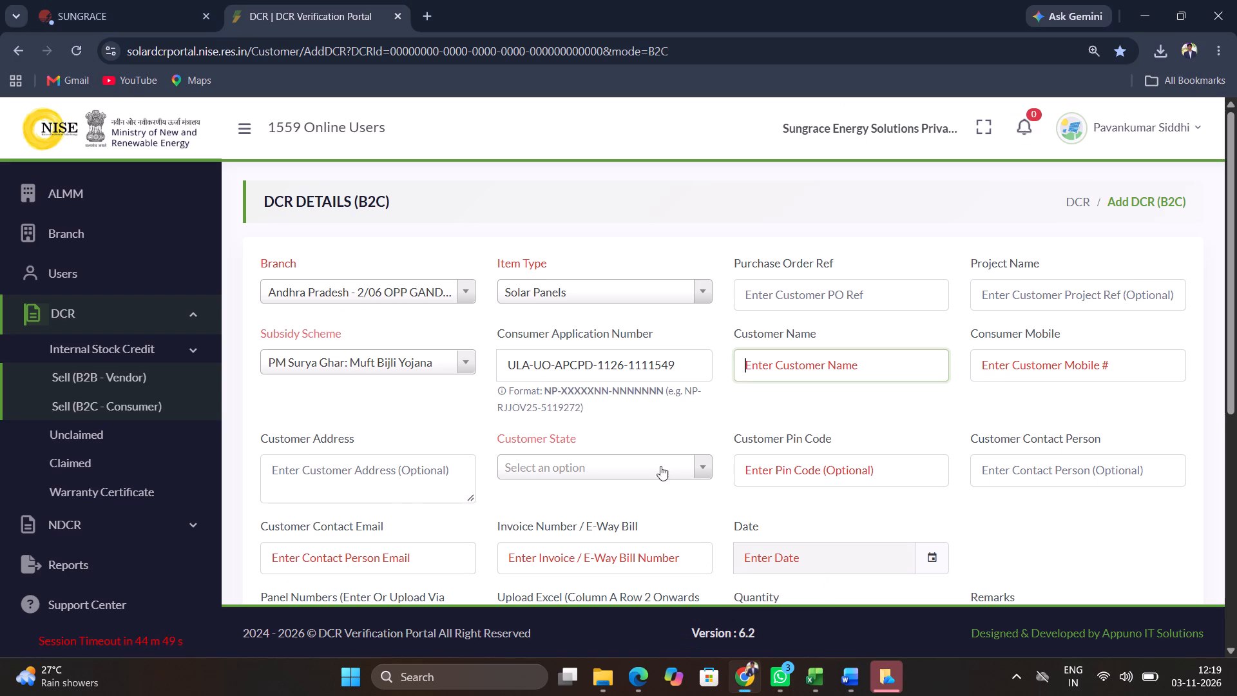
key("ctrl+v")
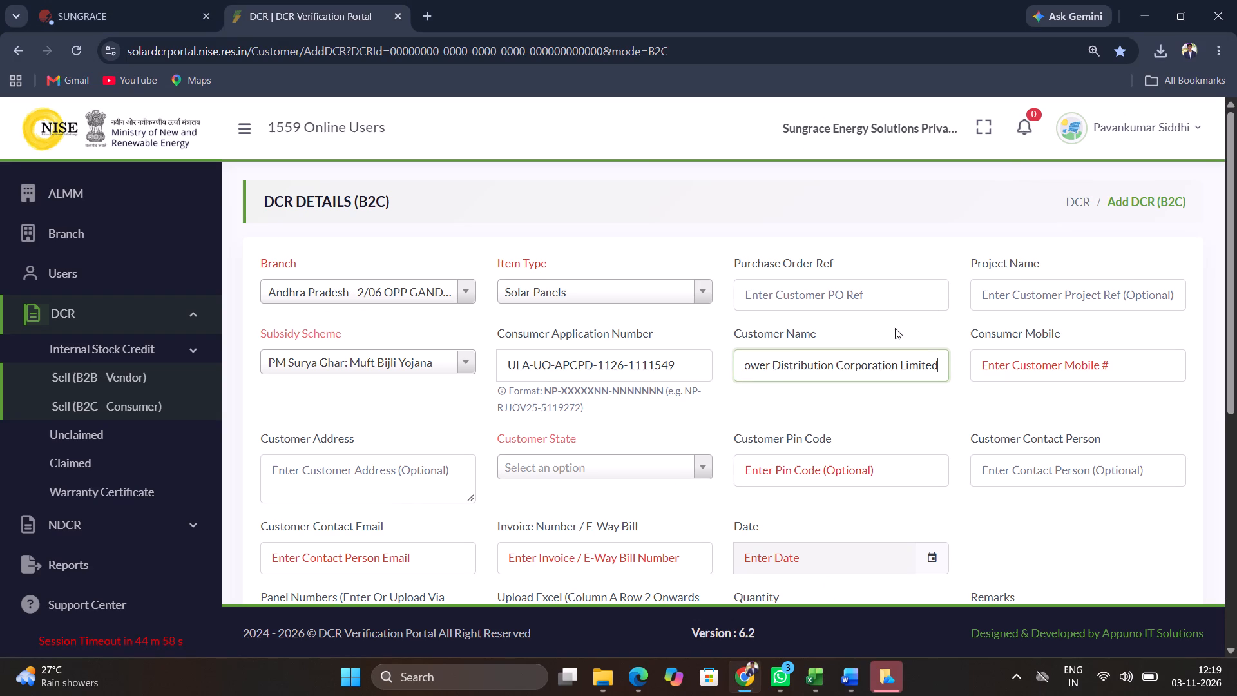
left_click(1025, 296)
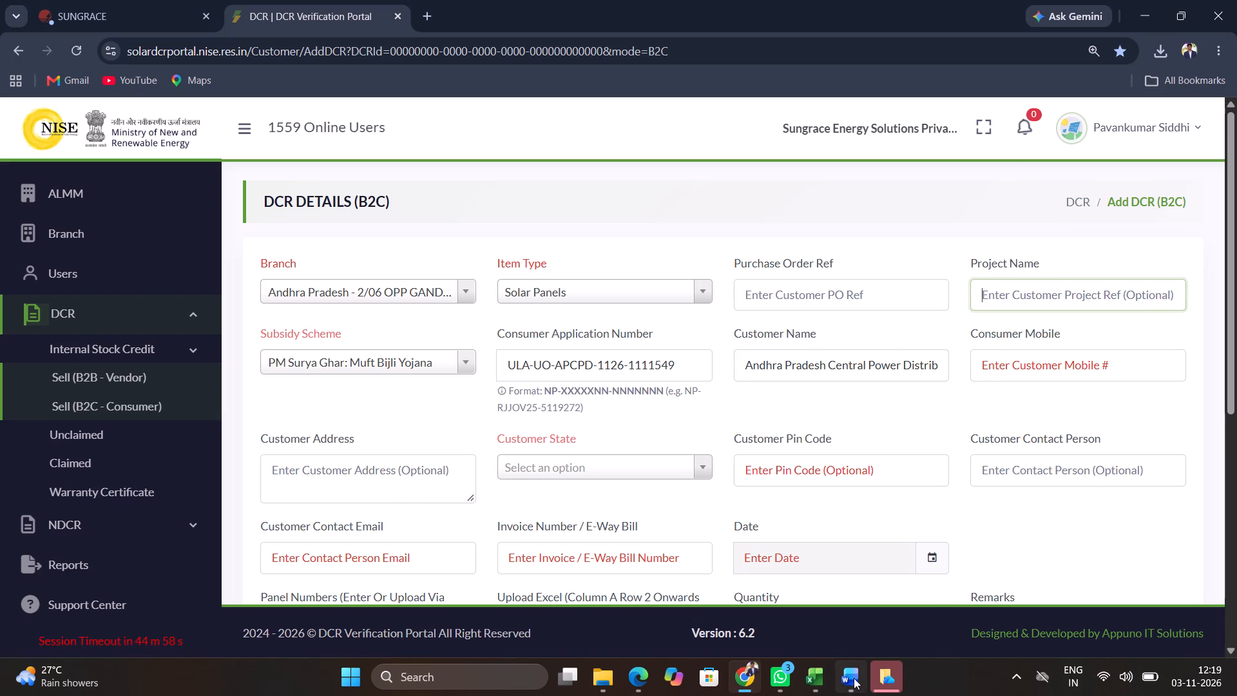
left_click(847, 632)
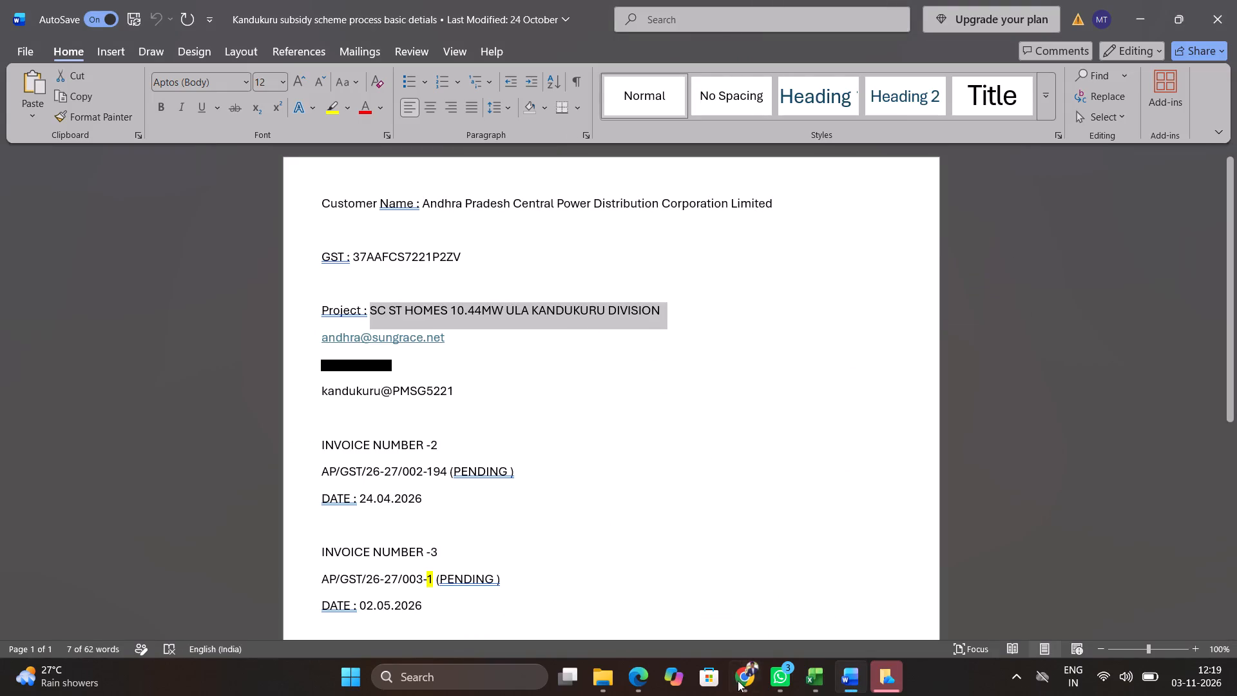
left_click(743, 629)
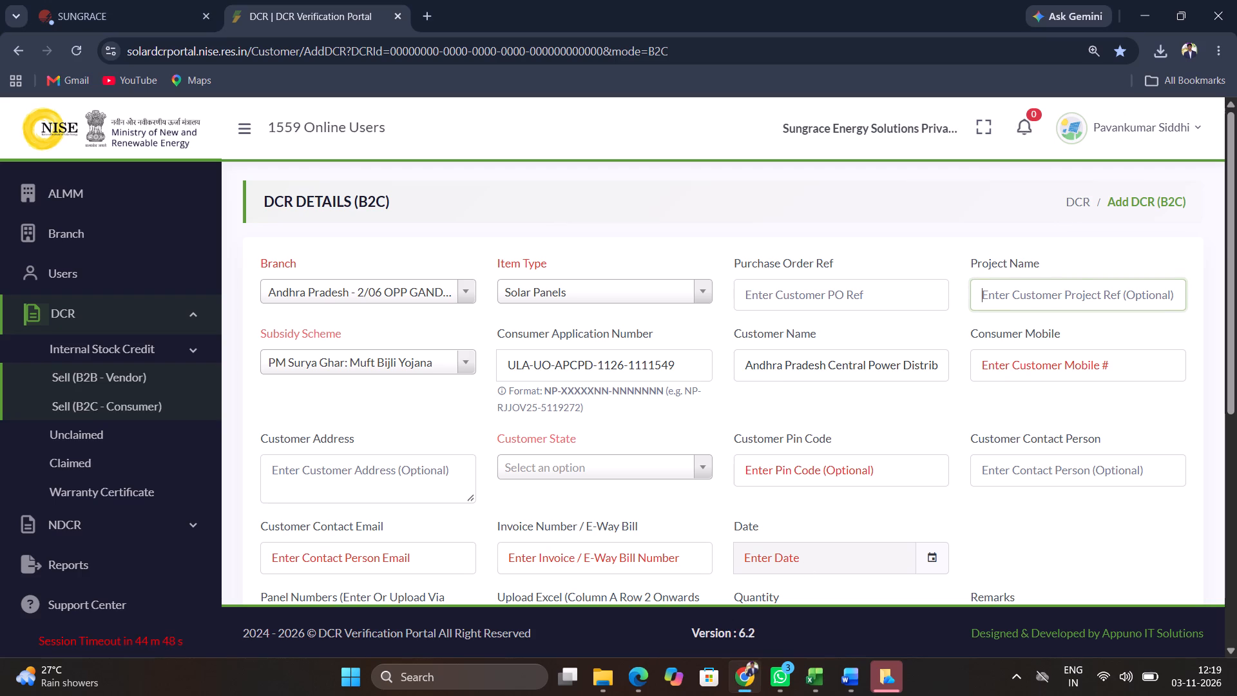
key("ctrl+v")
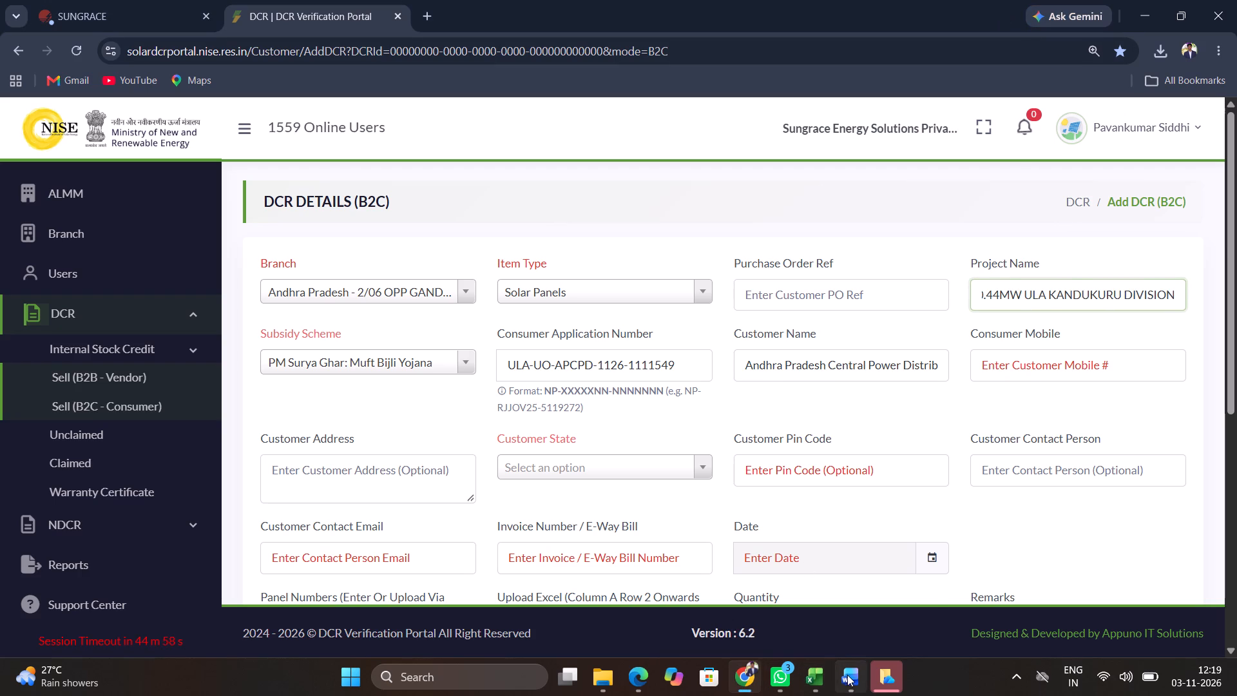
Copy the mobile number from the Word document for the form's Consumer Mobile field and return to the DCR form.
left_click(845, 642)
left_click_drag(443, 365, 271, 378)
key("ctrl+c")
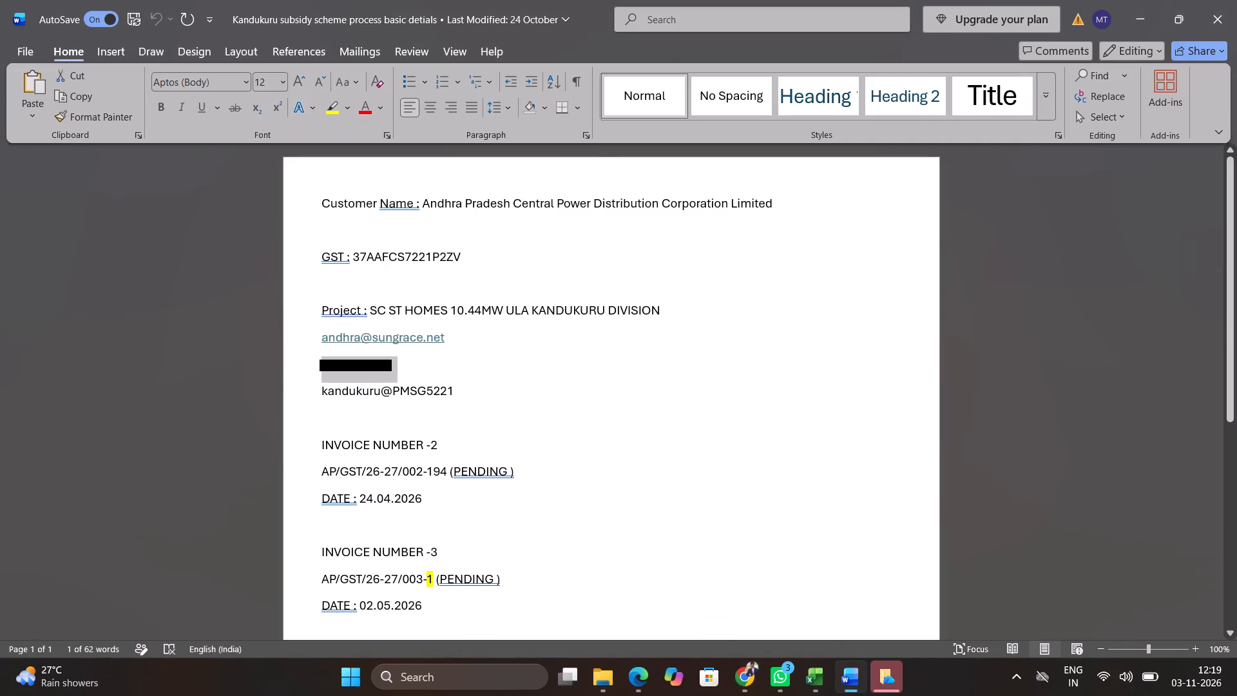
left_click(752, 612)
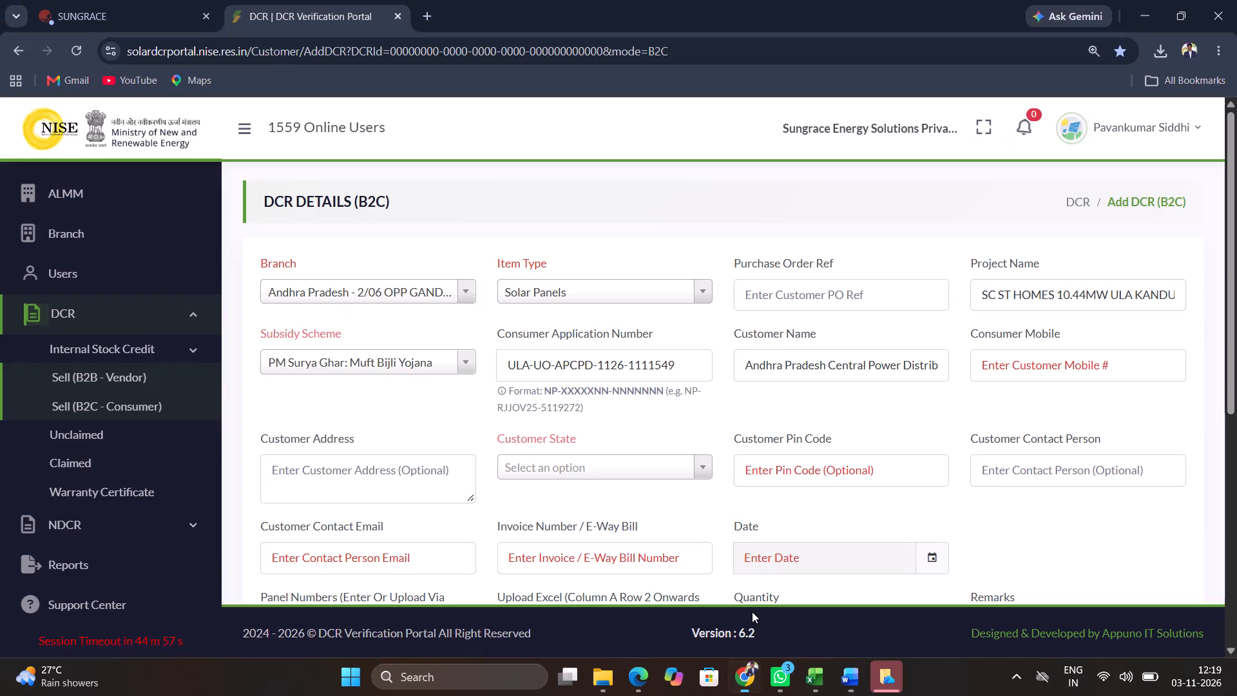
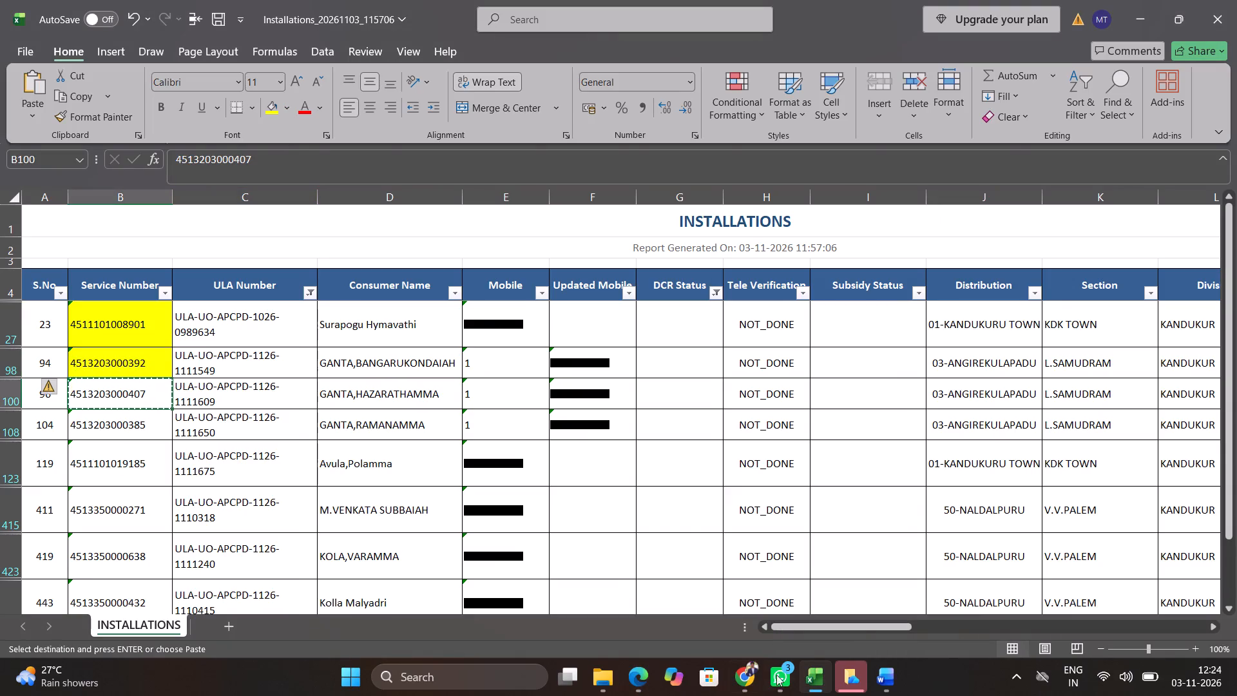
Switch to SUNGRACE in the browser and find the next consumer's work order using the service number copied from the installations sheet.
left_click(761, 599)
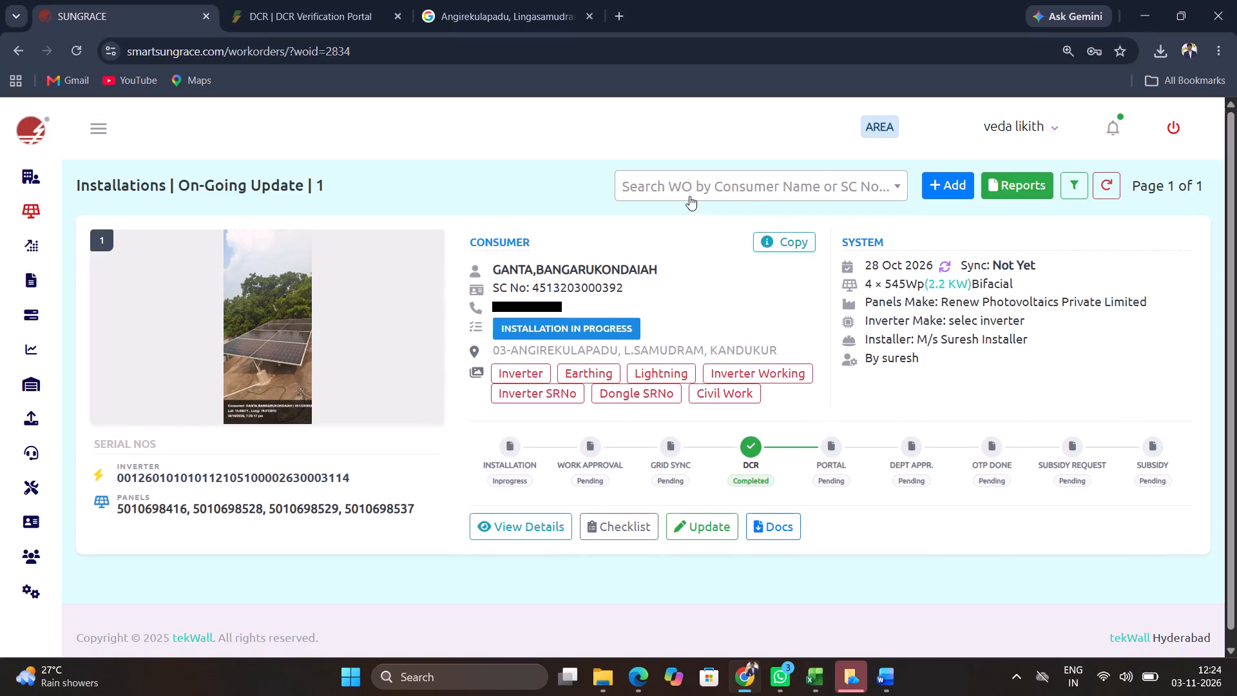
left_click(689, 186)
key("ctrl+v")
key("Return")
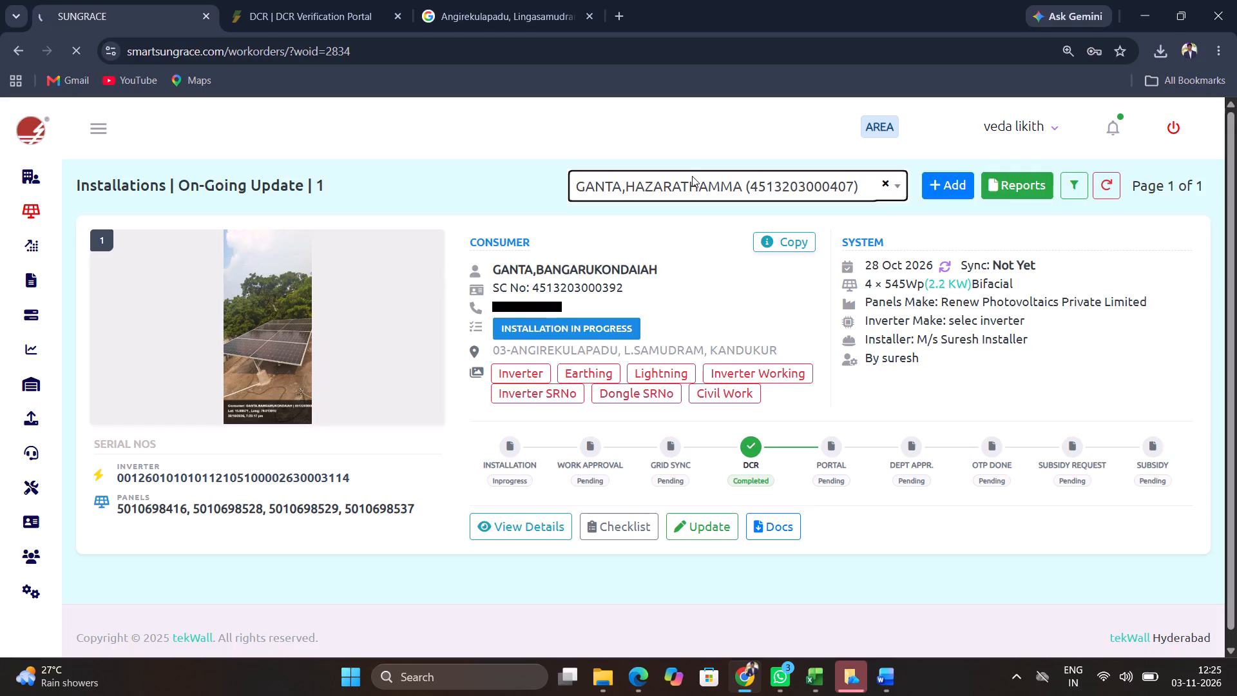
Copy the work order's ULA number into the Consumer Application Number field of a new B2C form on the DCR portal.
left_click(781, 240)
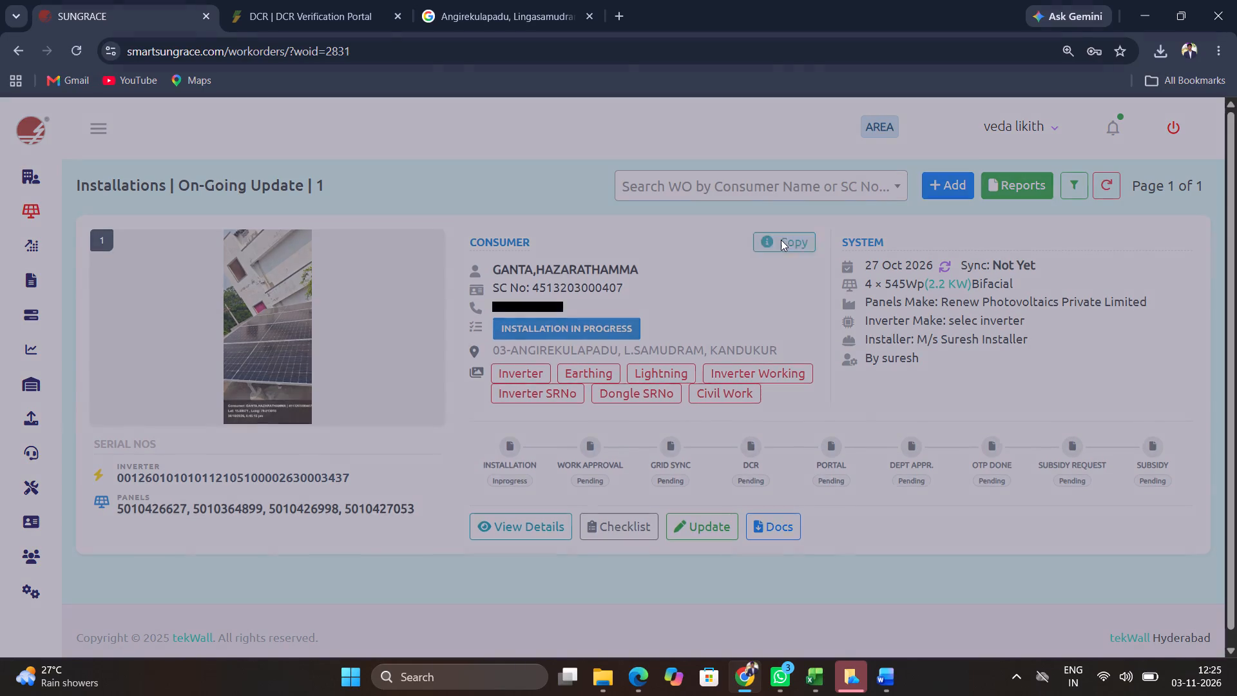
left_click(780, 319)
left_click(349, 16)
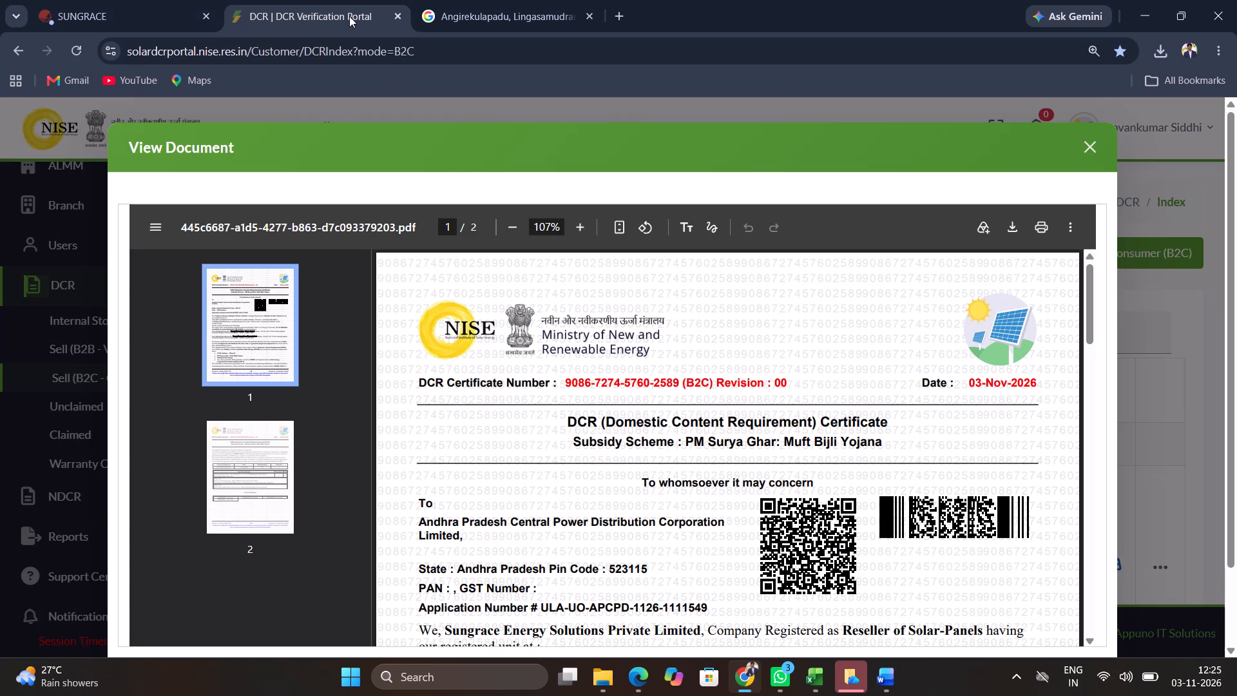
left_click(1113, 139)
left_click(1086, 146)
left_click(1073, 242)
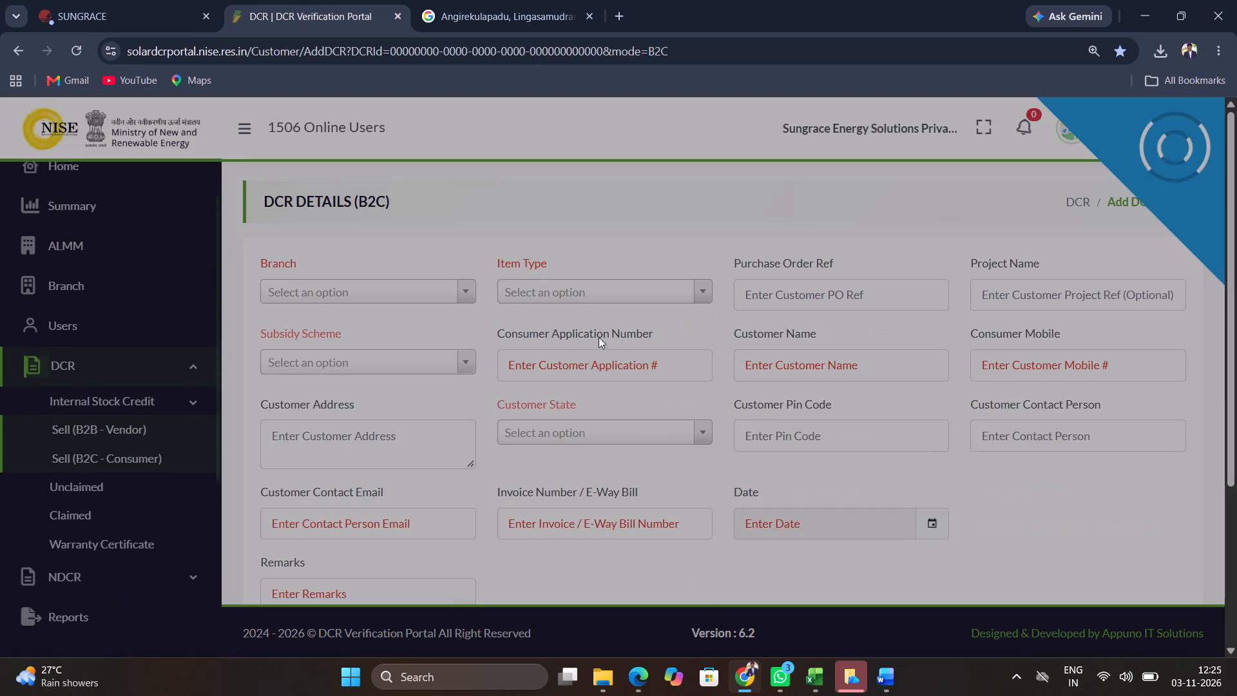
left_click(596, 360)
key("ctrl+v")
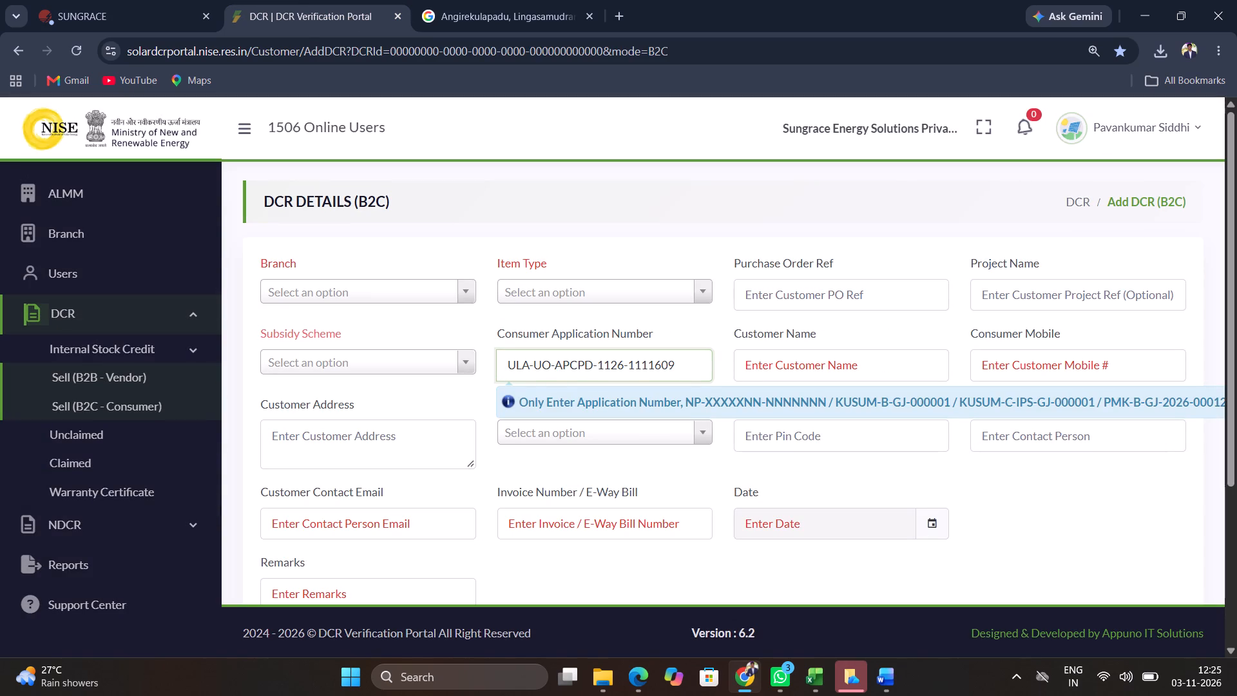
Set the branch to Andhra Pradesh, the subsidy scheme to PM Surya Ghar: Muft Bijli Yojana and the item type to Solar Panels.
left_click(388, 295)
left_click(368, 370)
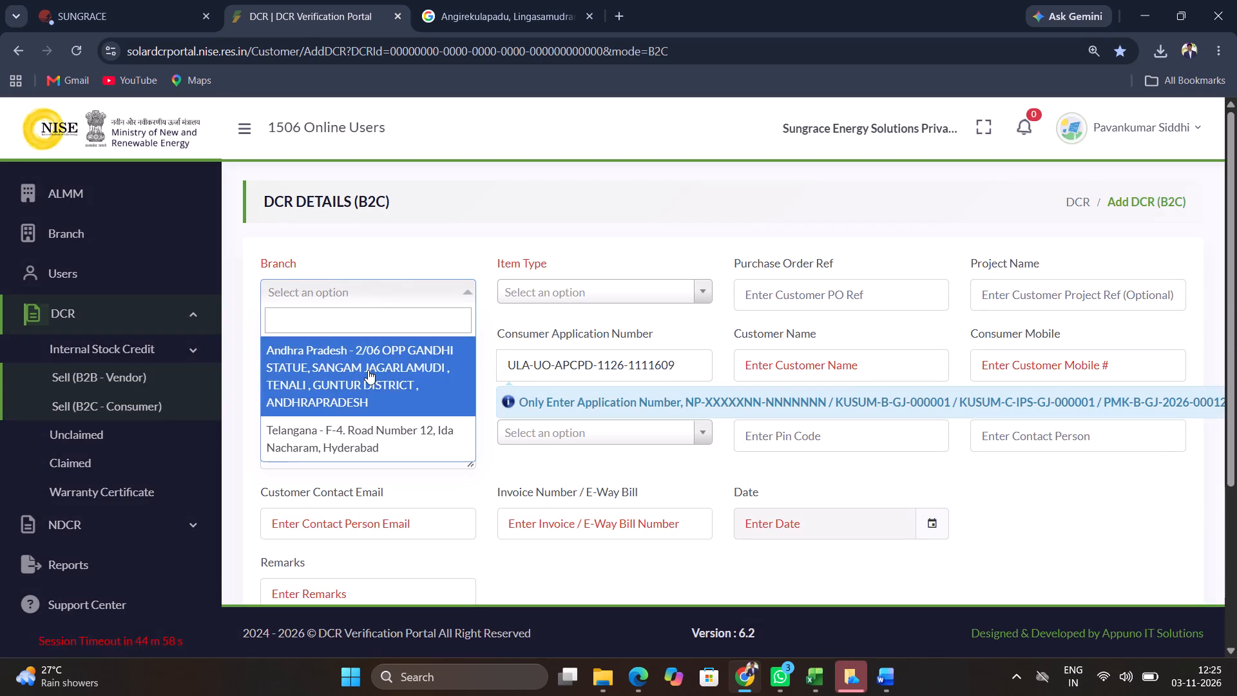
left_click(368, 363)
left_click(348, 505)
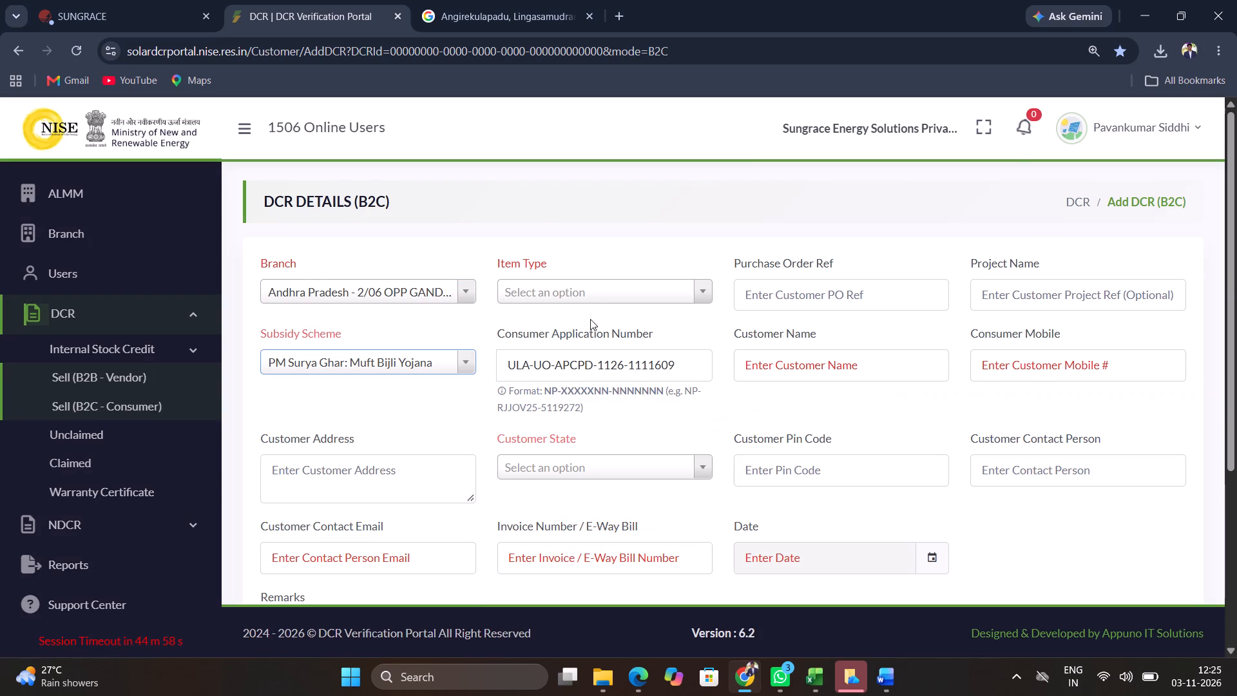
left_click(591, 297)
left_click(581, 350)
Copy the mobile number from the Kandukuru subsidy scheme Word document into the form's Consumer Mobile field.
left_click_drag(777, 360, 781, 368)
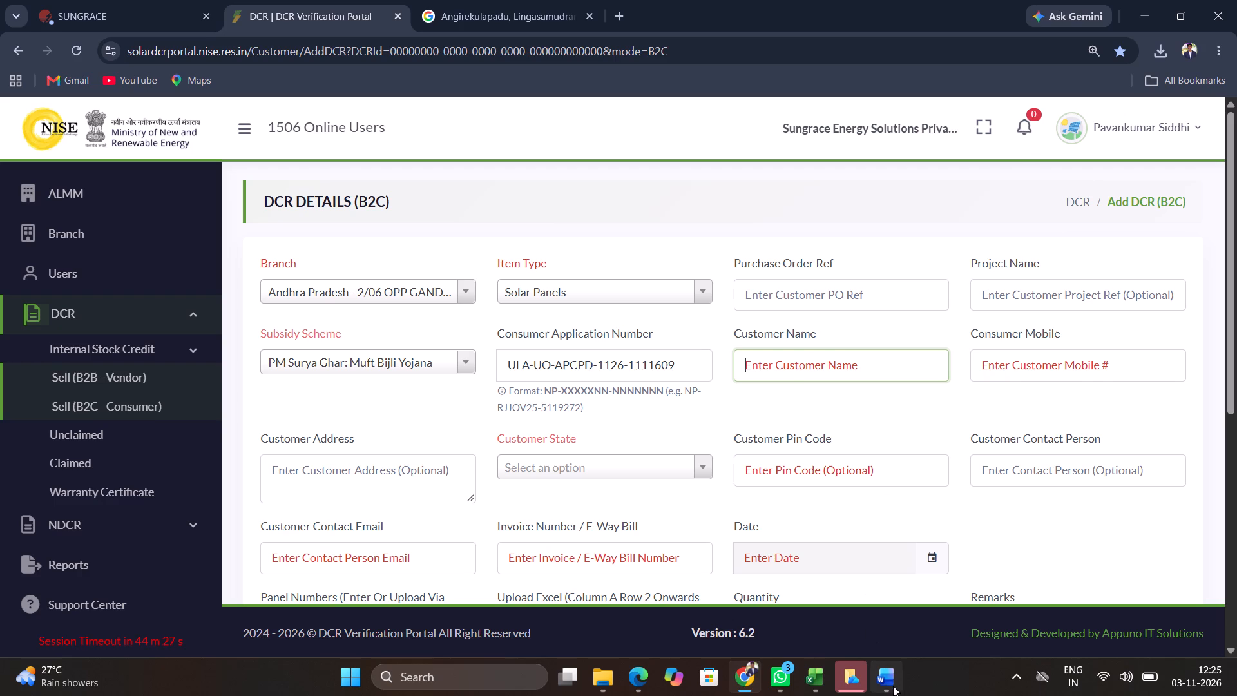
left_click_drag(874, 617, 876, 605)
scroll(626, 371, "up", 6)
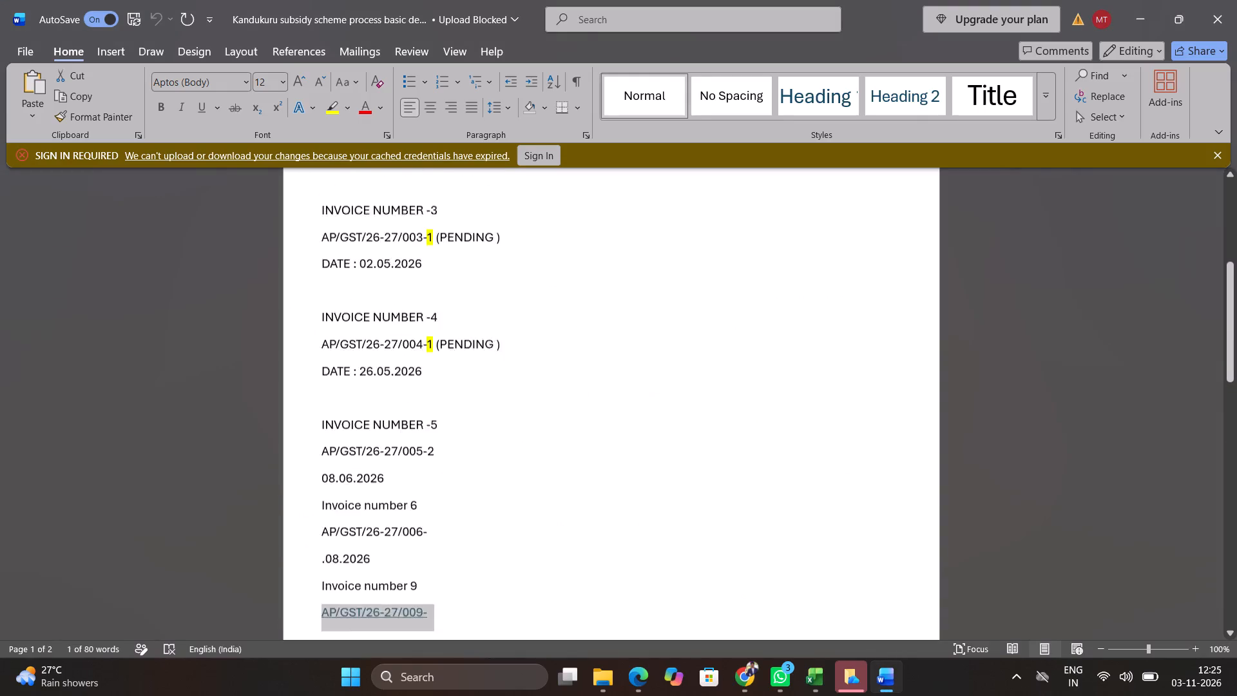
scroll(626, 371, "up", 5)
scroll(499, 342, "up", 2)
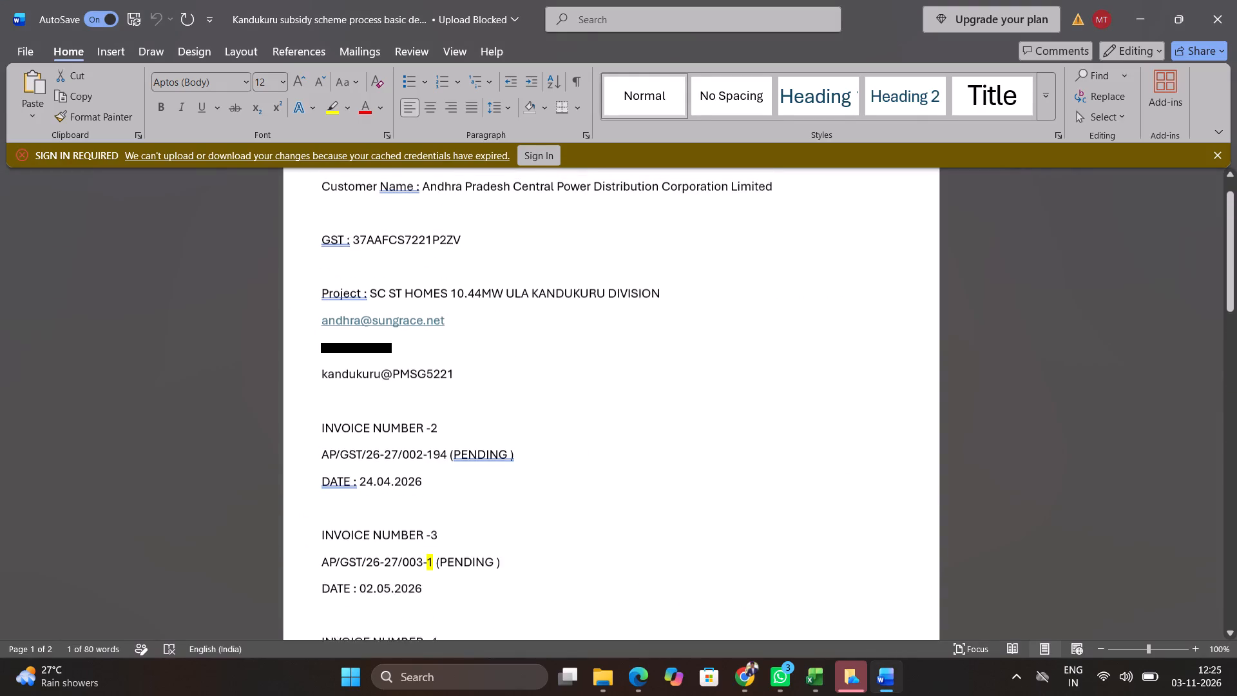
left_click_drag(409, 355, 291, 356)
key("ctrl+c")
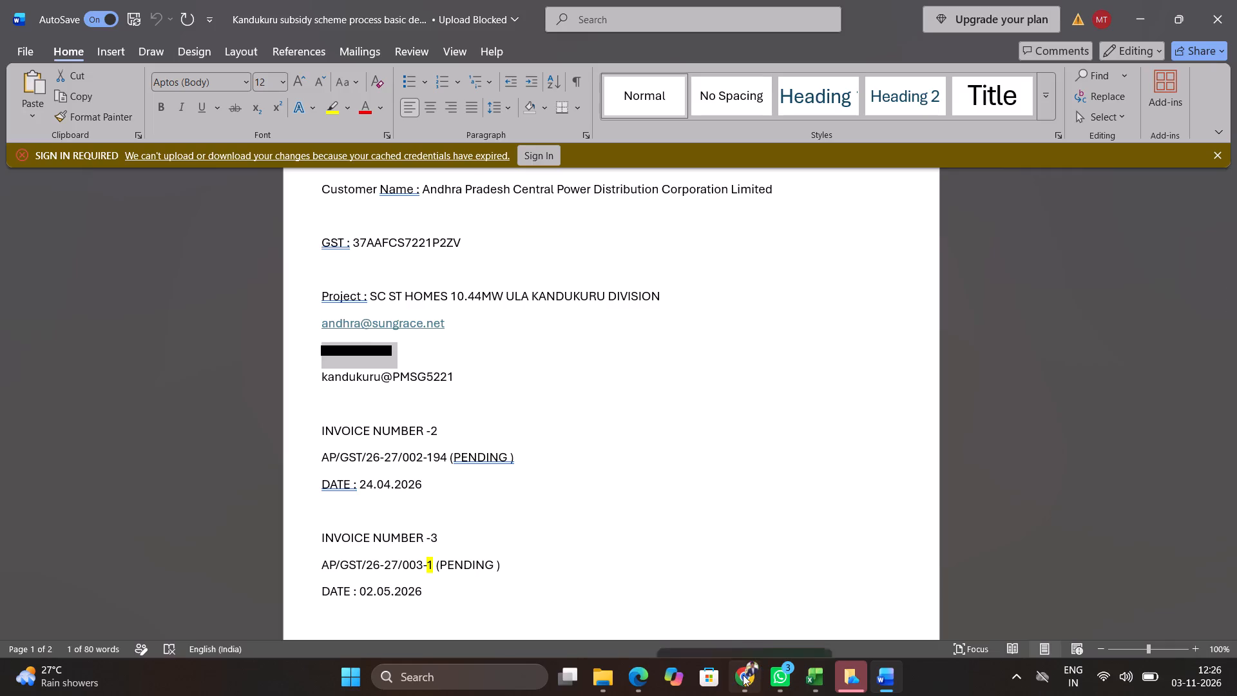
left_click(751, 619)
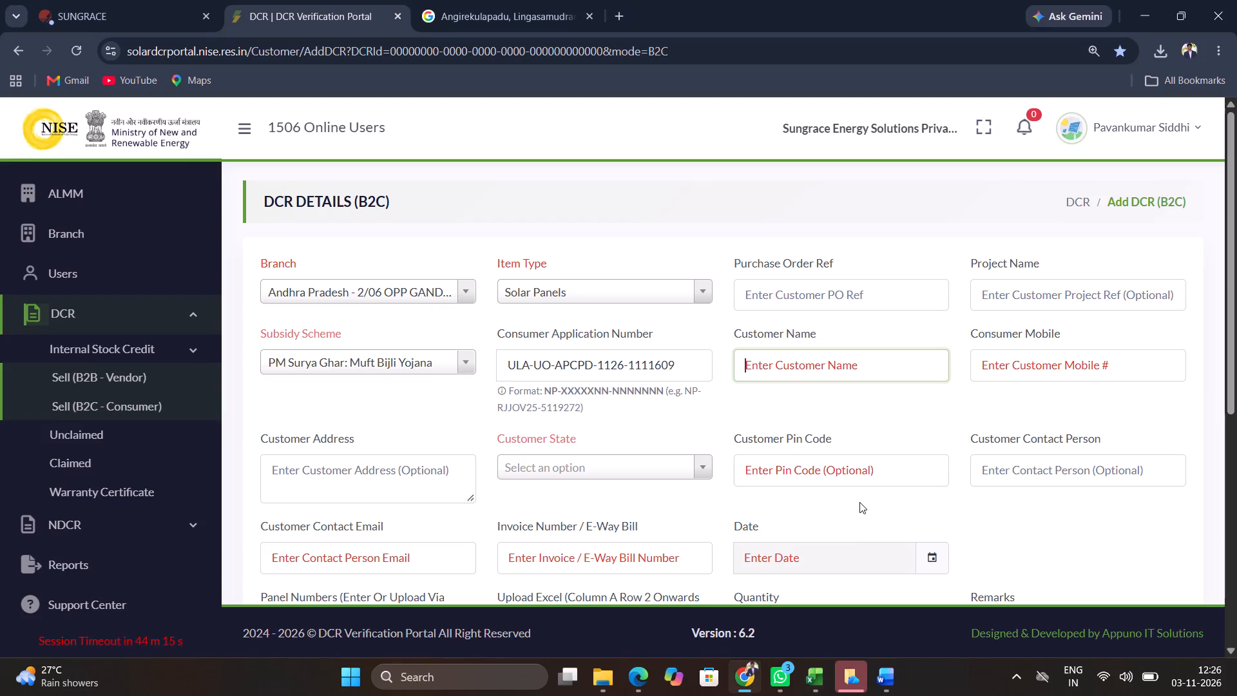
left_click(999, 365)
key("ctrl+v")
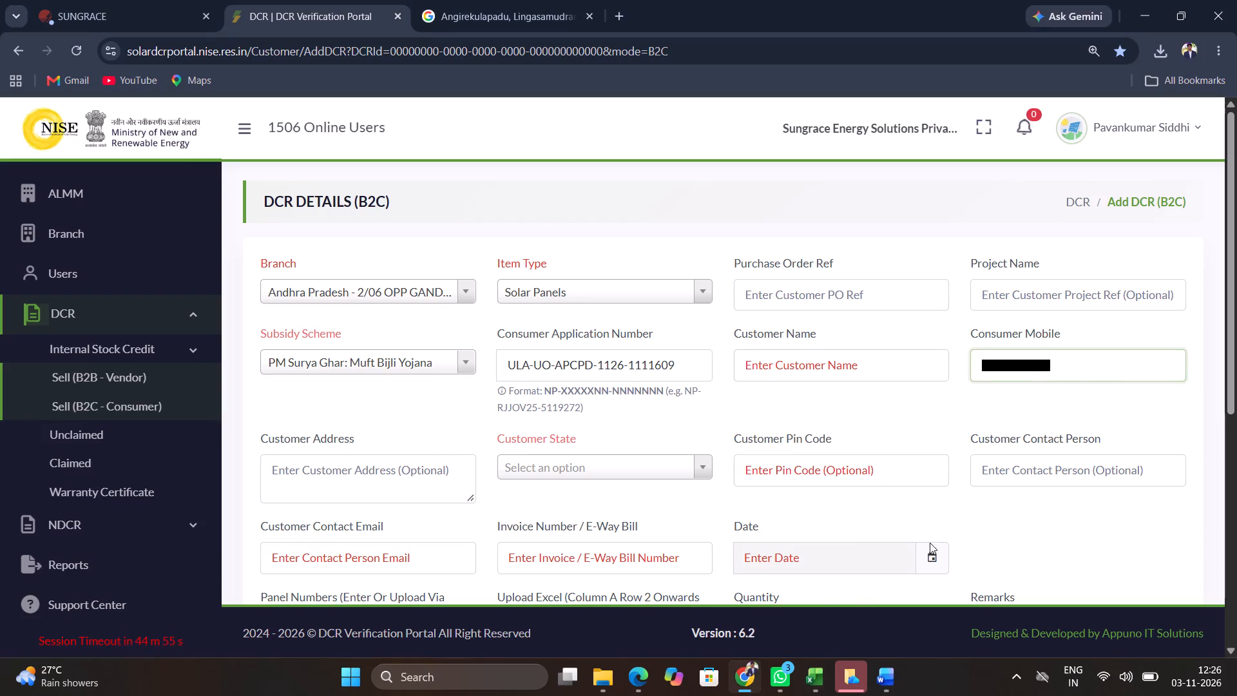
Copy Andhra Pradesh Central Power Distribution Corporation Limited from the Word document into the form's Customer Name.
left_click(836, 366)
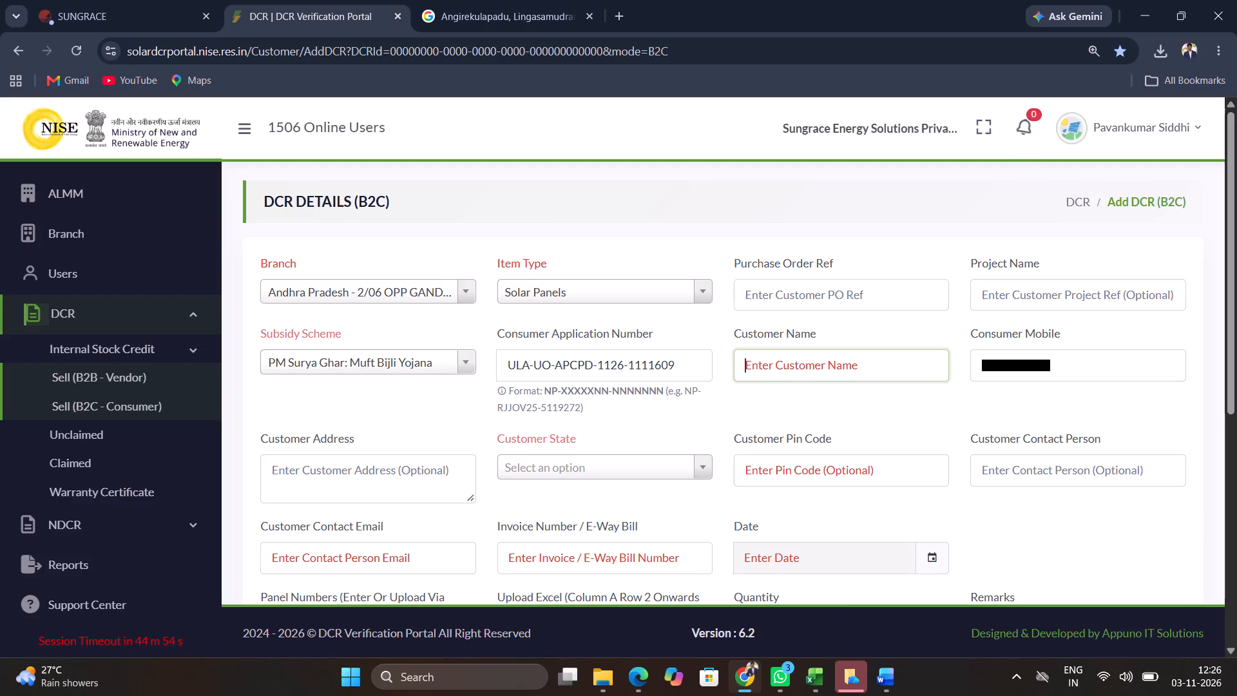
left_click_drag(881, 630, 872, 606)
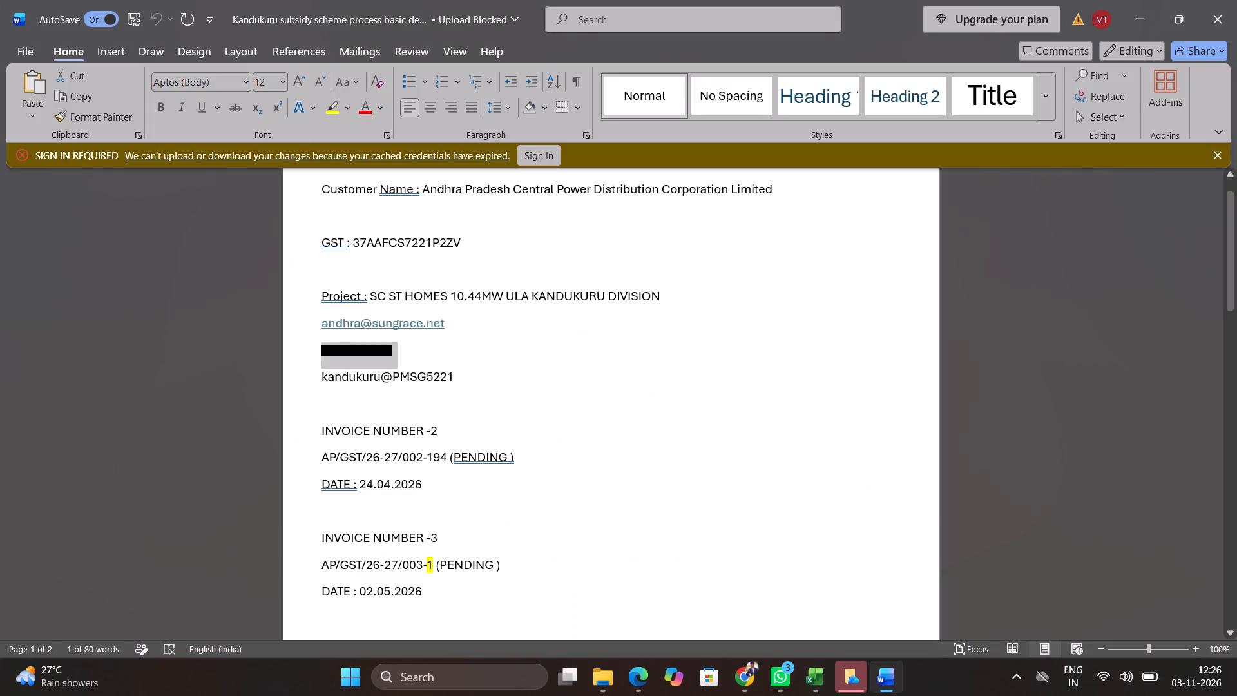
scroll(331, 279, "up", 4)
left_click_drag(428, 231, 787, 235)
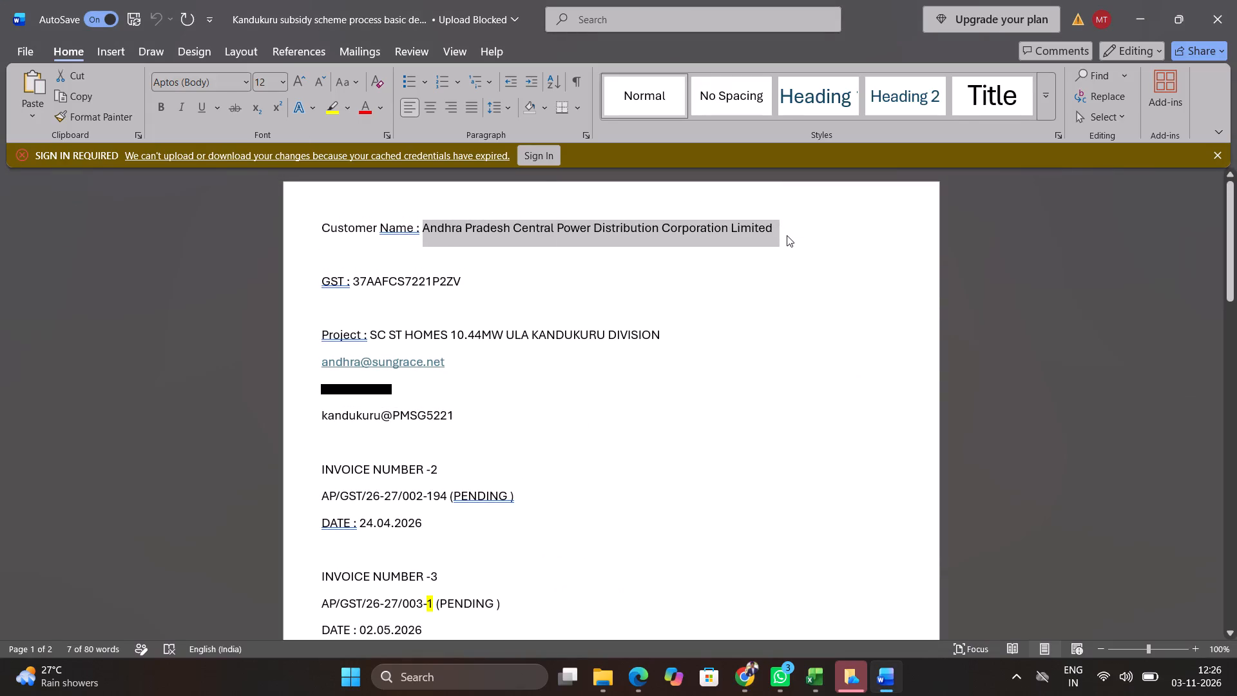
key("ctrl+c")
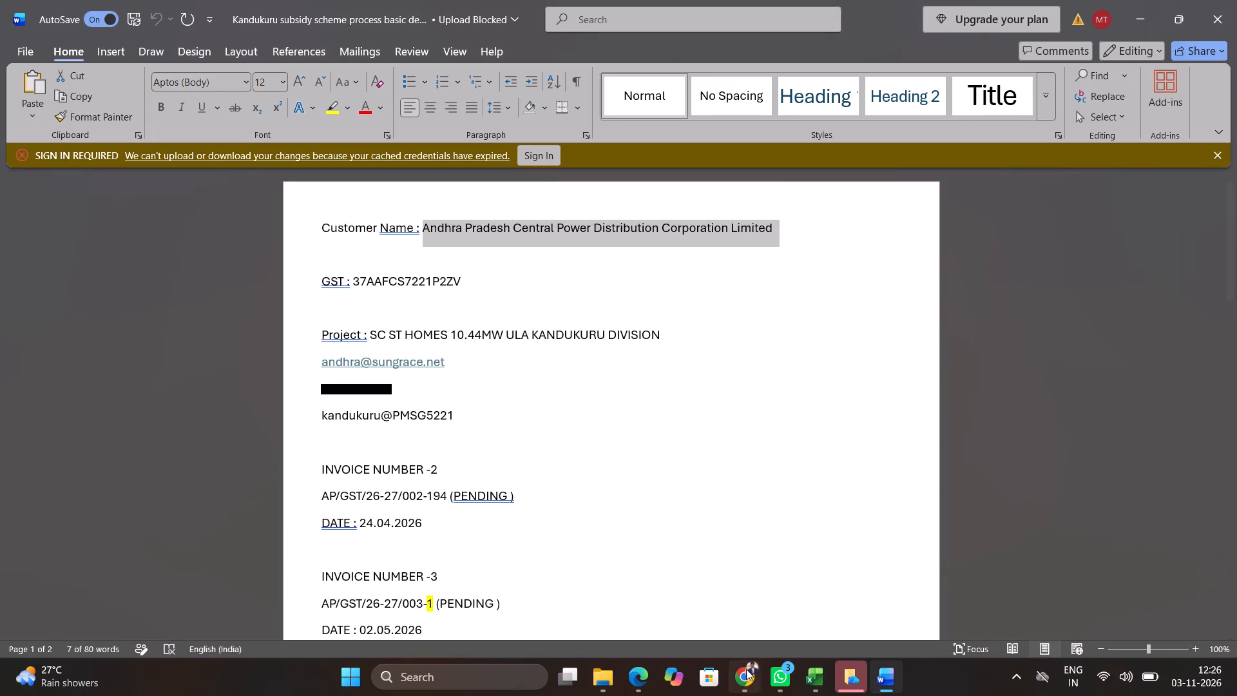
left_click(743, 605)
key("ctrl+b")
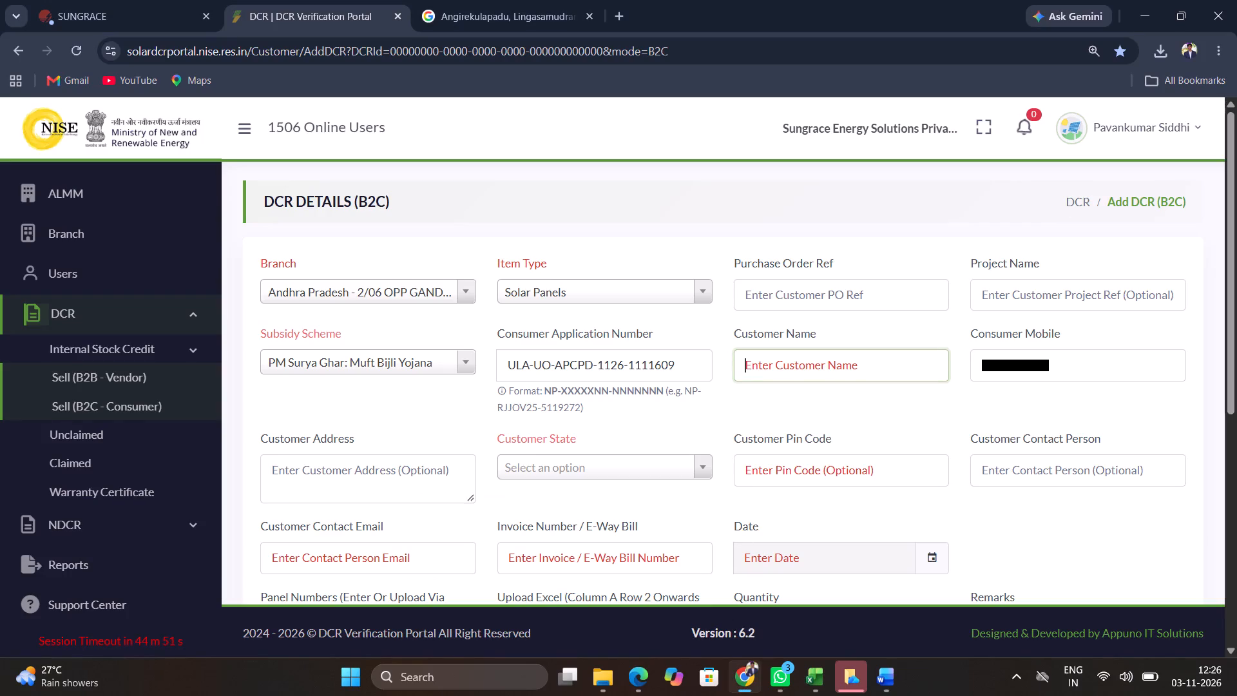
key("ctrl+v")
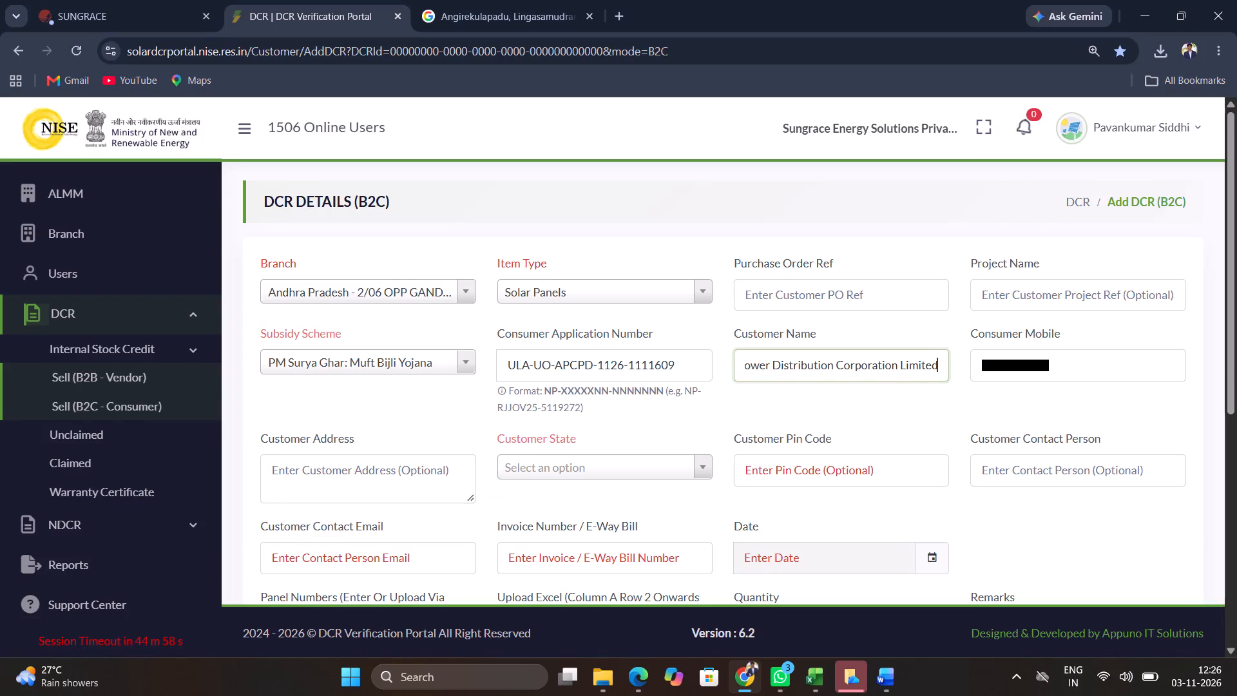
left_click(1005, 295)
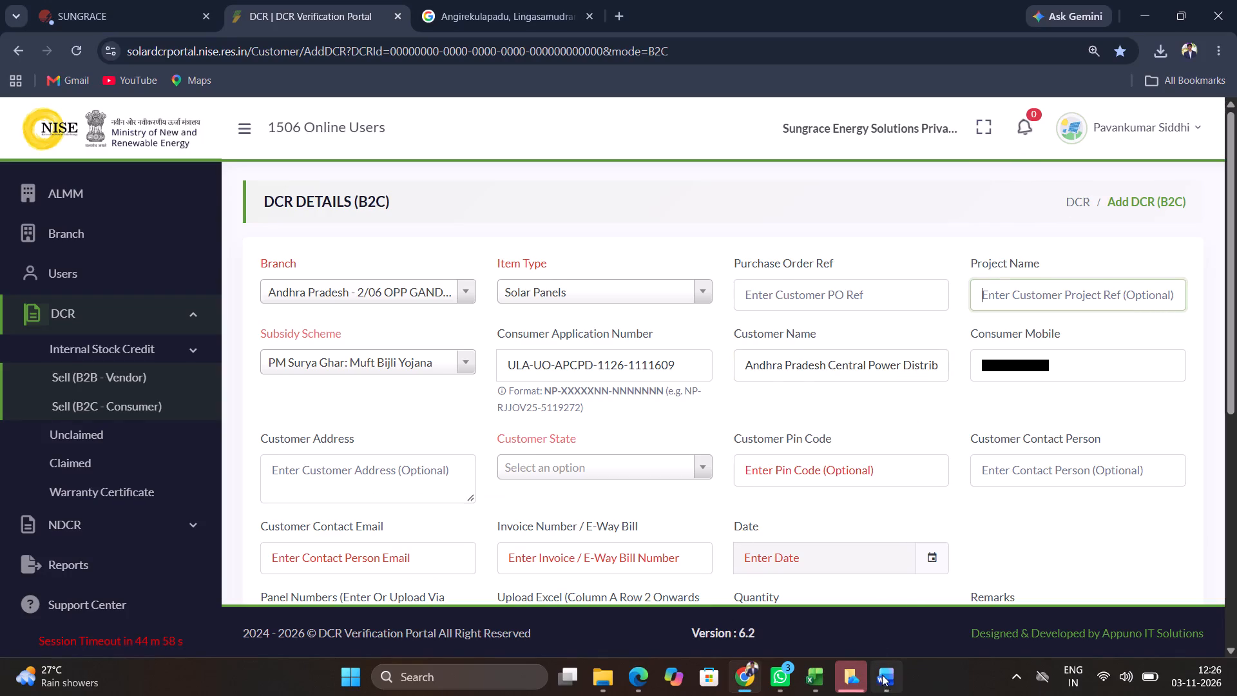
left_click(872, 597)
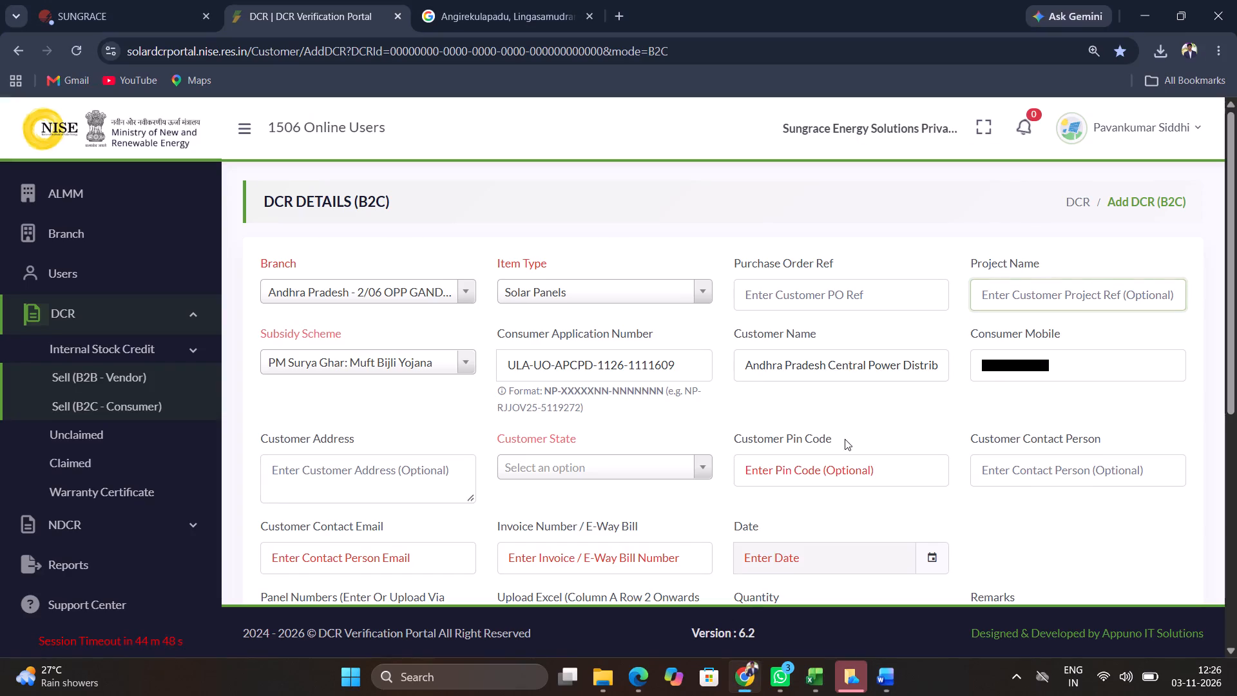
key("ctrl+v")
Set the customer state to Andhra Pradesh (37).
scroll(827, 351, "down", 2)
left_click(603, 312)
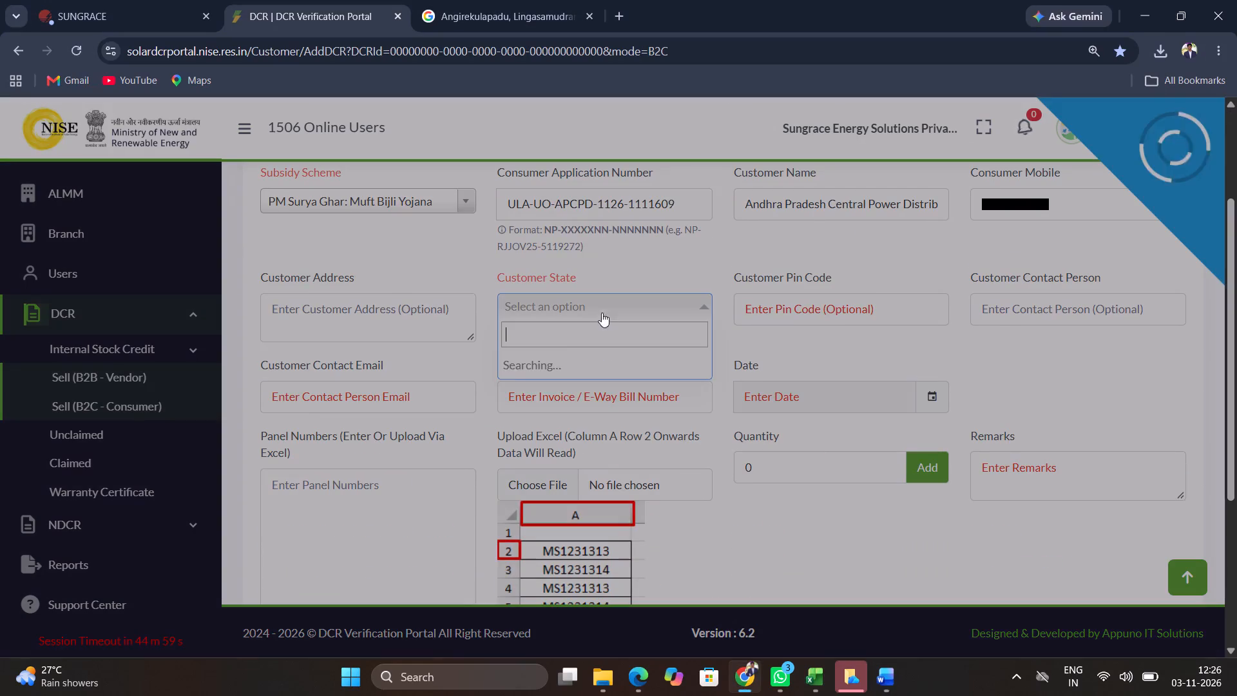
left_click(566, 410)
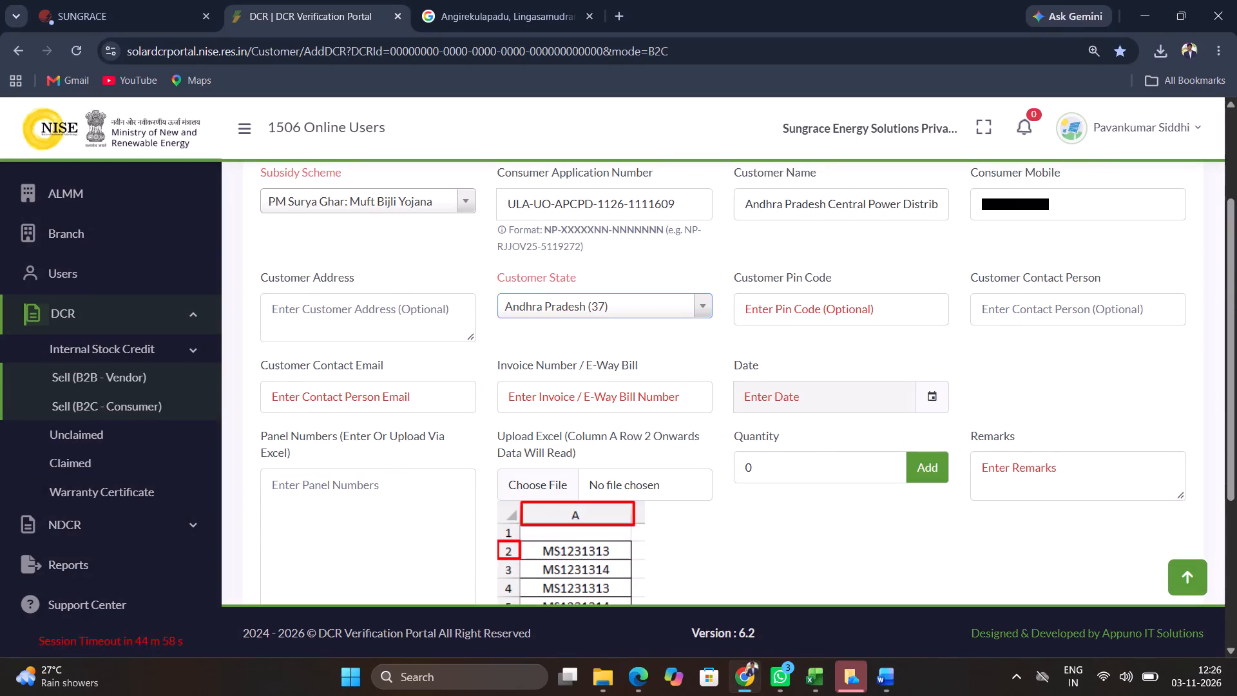
Copy the contact email address from the Word document into the form's Customer Contact Email.
left_click(458, 398)
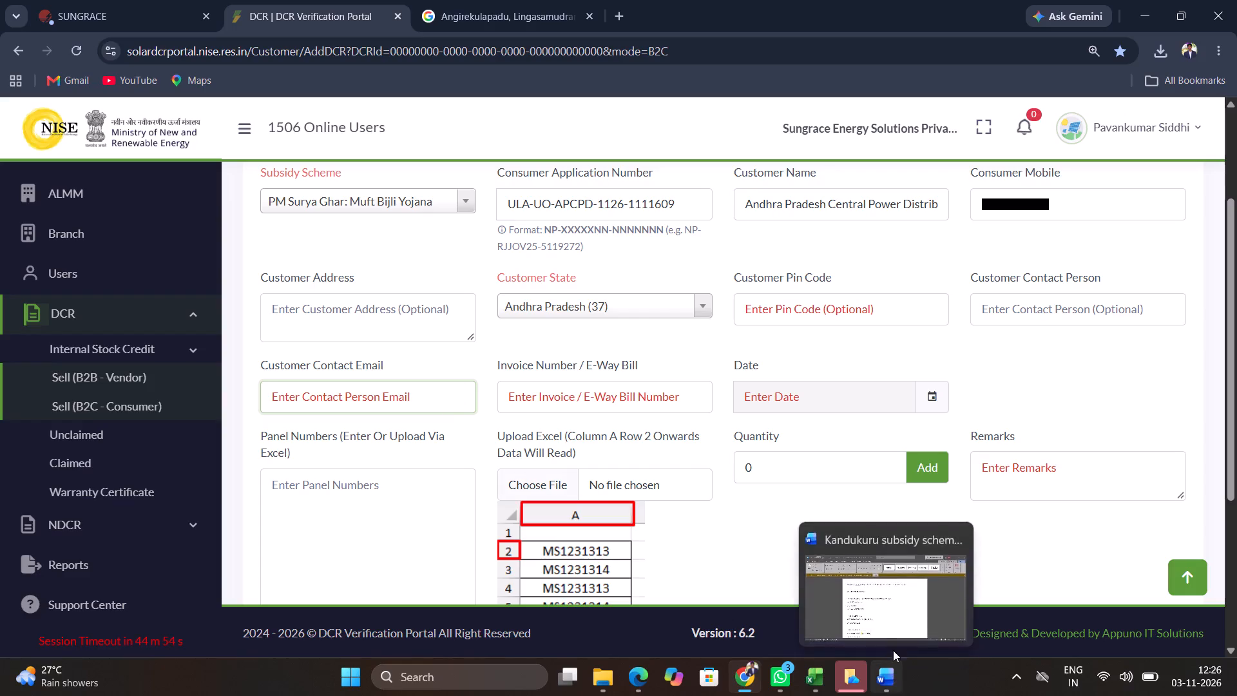
left_click(896, 623)
left_click_drag(896, 617, 896, 612)
left_click_drag(439, 396, 309, 394)
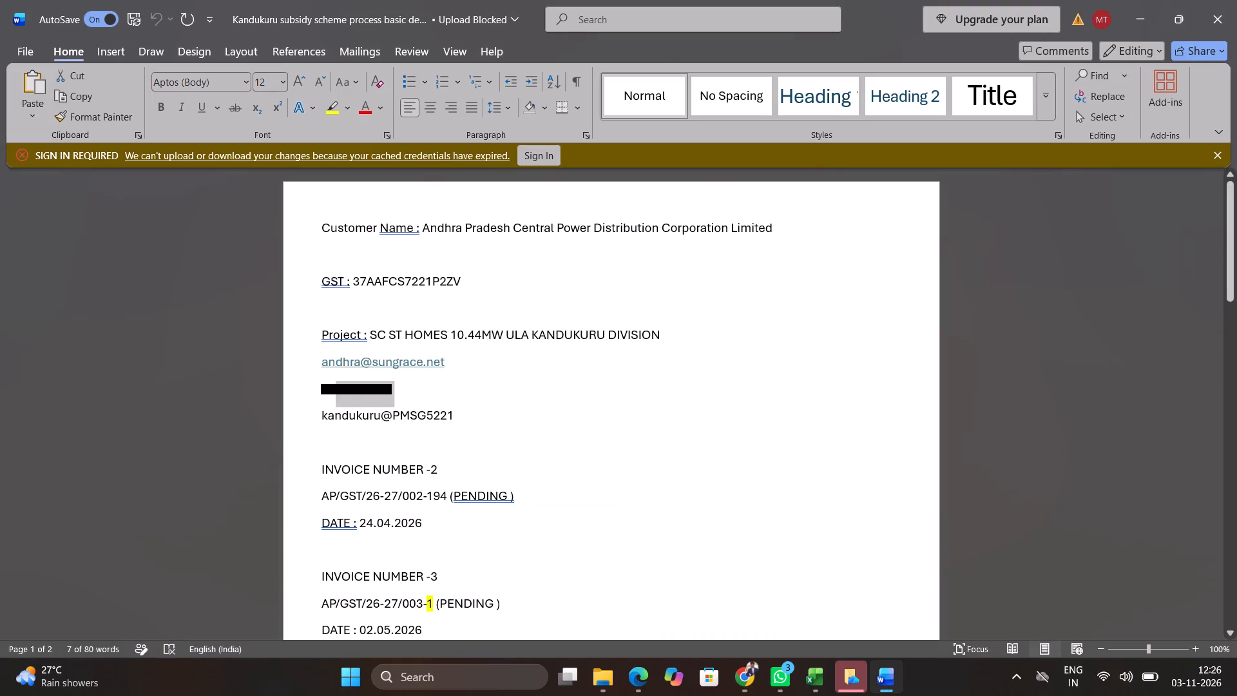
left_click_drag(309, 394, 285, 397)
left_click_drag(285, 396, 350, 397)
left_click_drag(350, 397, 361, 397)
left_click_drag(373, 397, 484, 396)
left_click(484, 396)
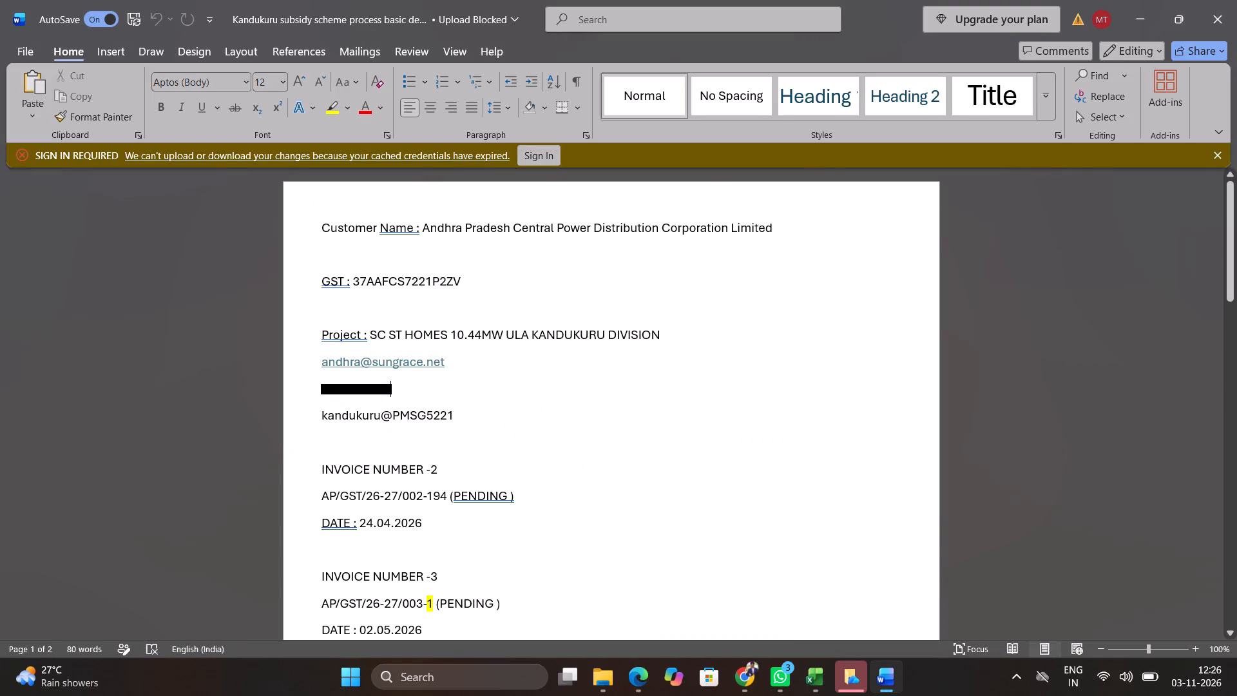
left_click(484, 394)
Copy the contact email address from the Word document into the form's Customer Contact Email.
left_click_drag(483, 369, 253, 365)
key("ctrl+c")
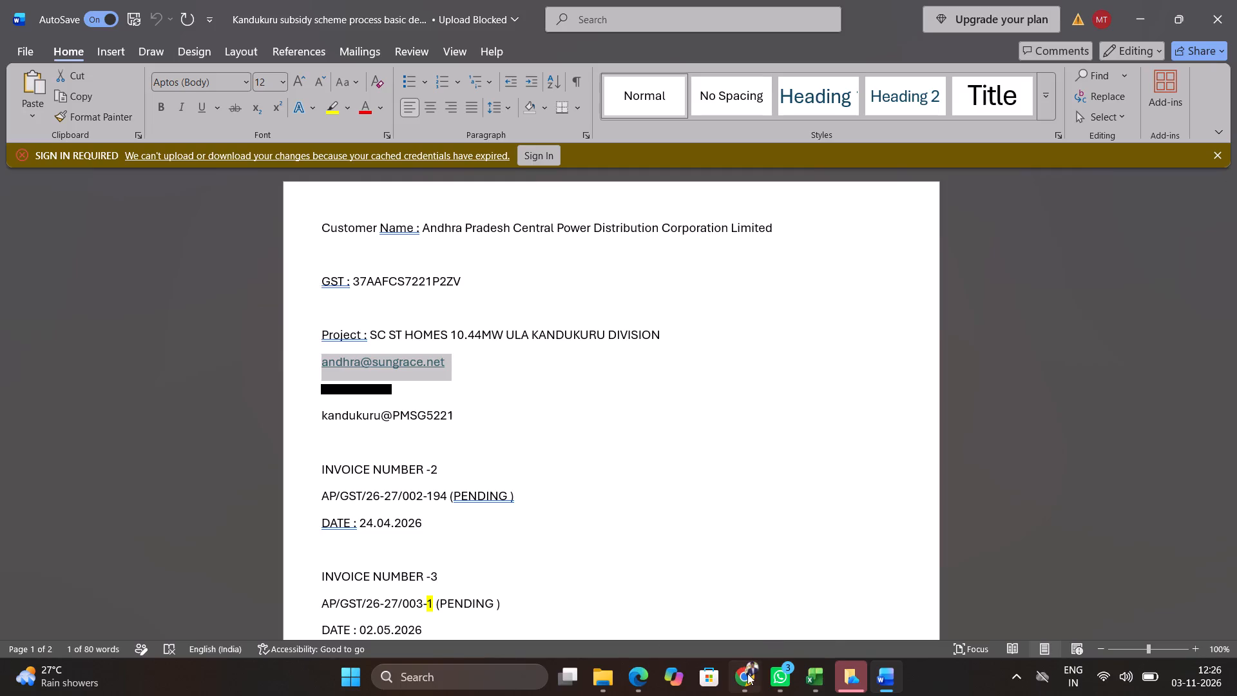
left_click_drag(743, 625, 733, 624)
key("ctrl+v")
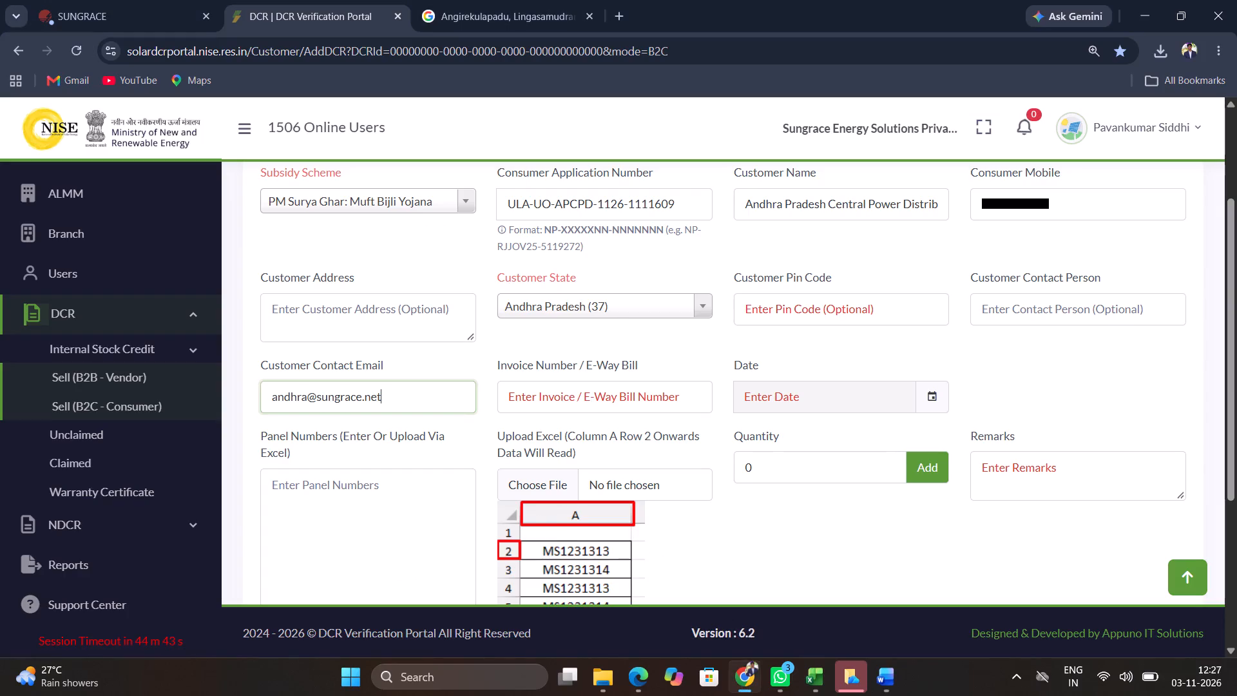
Copy the invoice number 6 reference AP/GST/26-27/006- from the Word document for the form's Invoice Number / E-Way Bill.
left_click(541, 398)
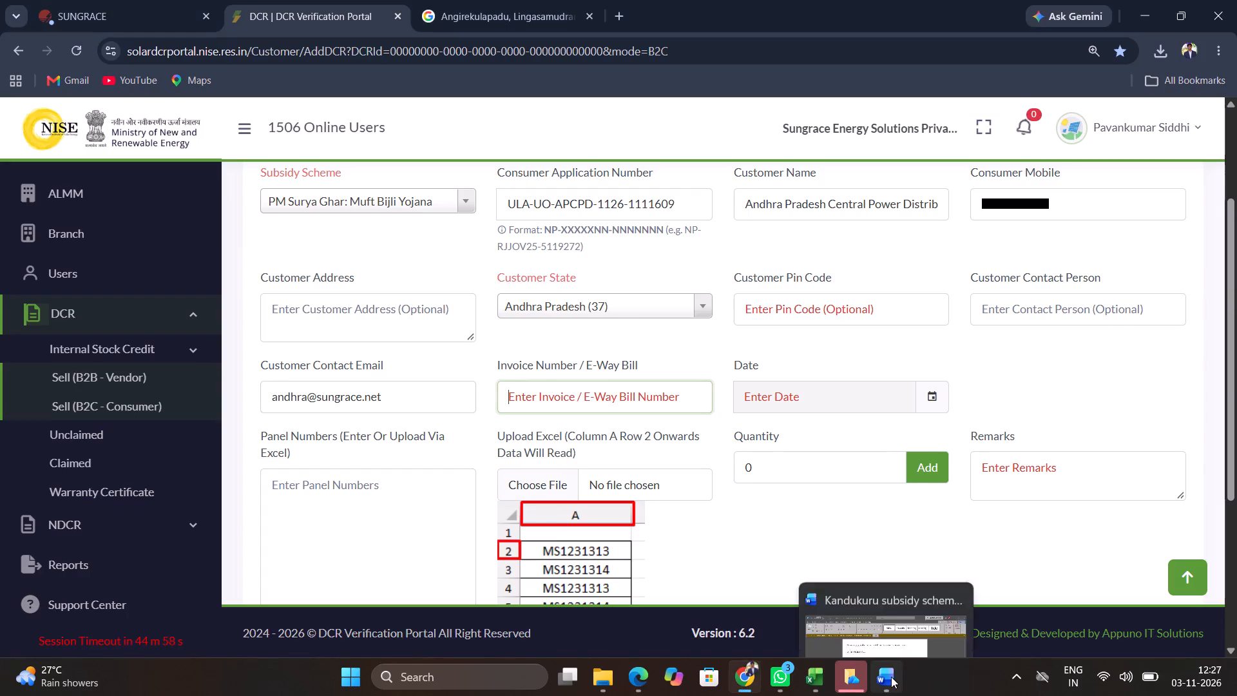
left_click(891, 612)
scroll(538, 477, "down", 10)
scroll(490, 520, "down", 2)
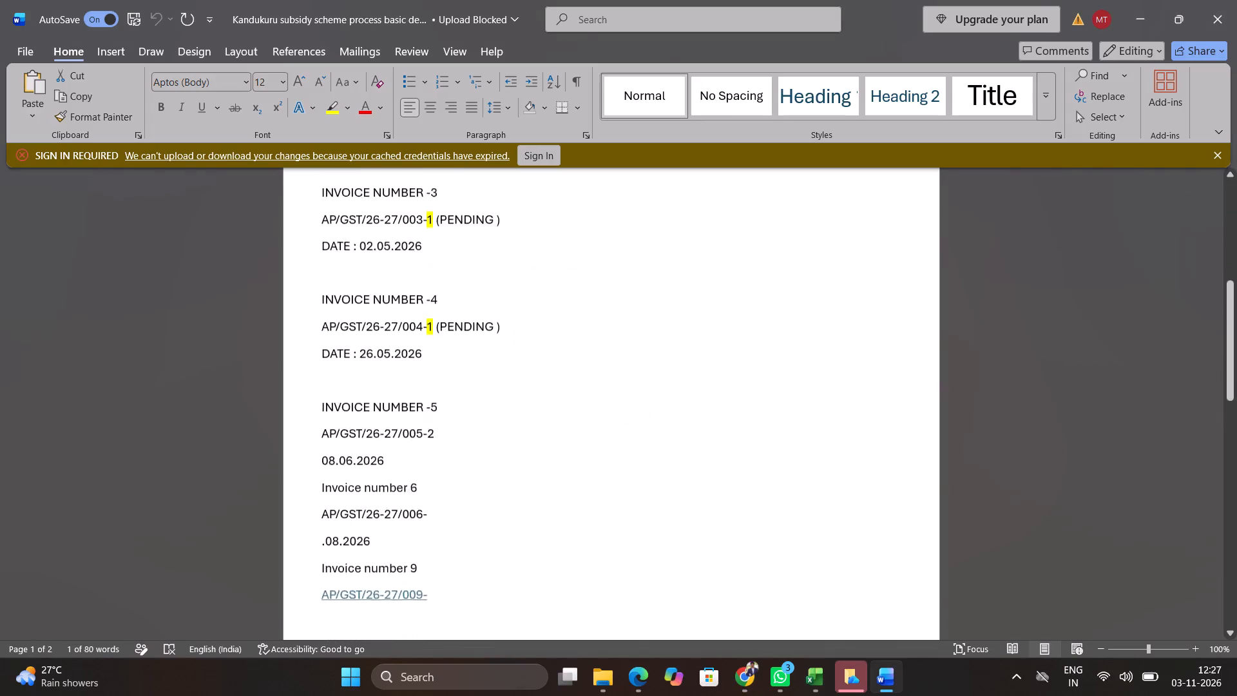
scroll(492, 521, "down", 1)
scroll(462, 331, "up", 1)
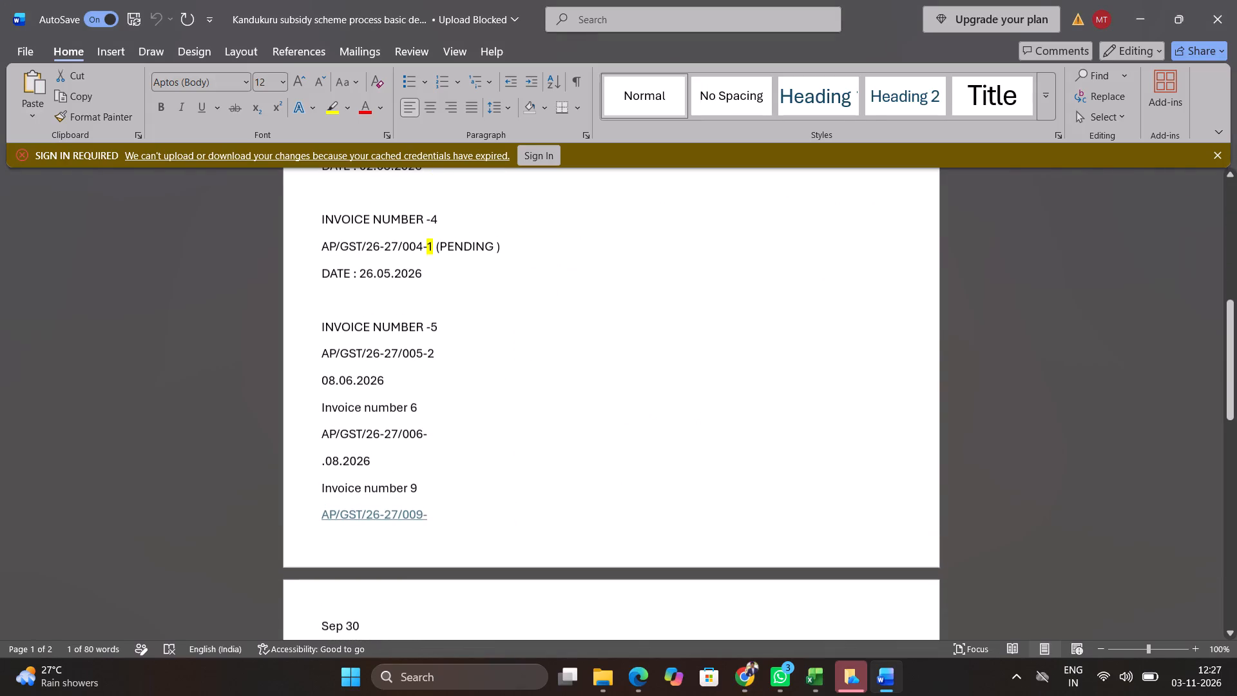
left_click_drag(465, 437, 251, 441)
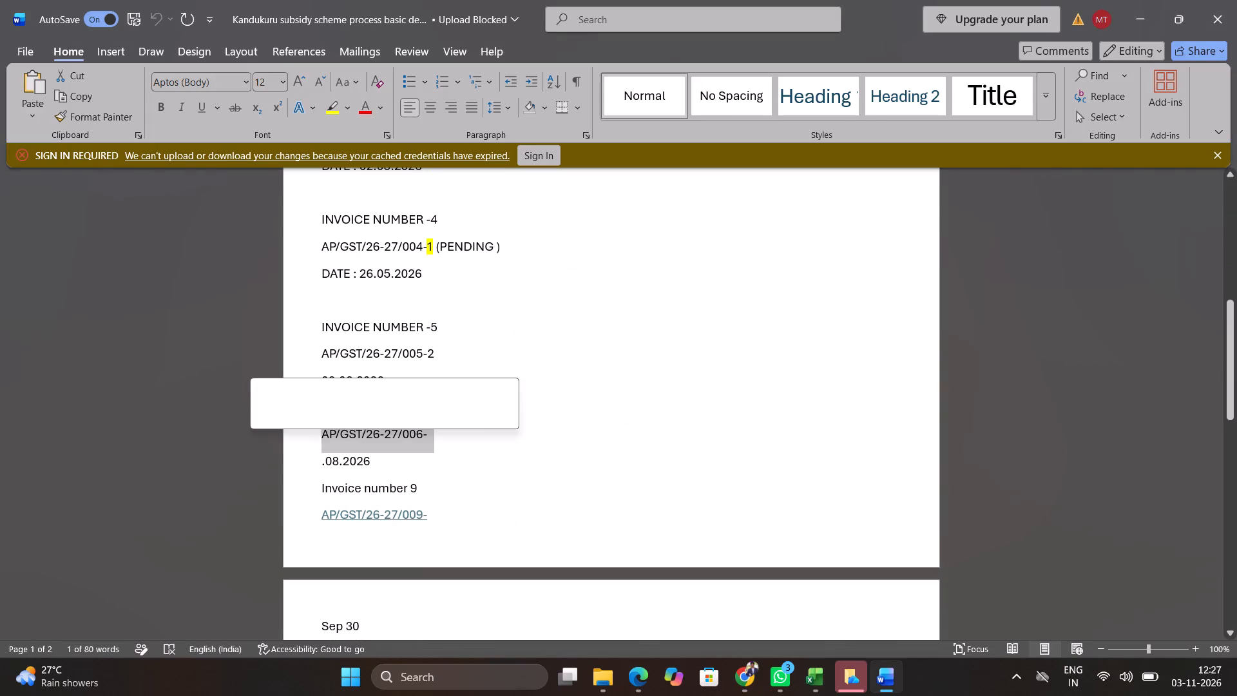
key("ctrl+c")
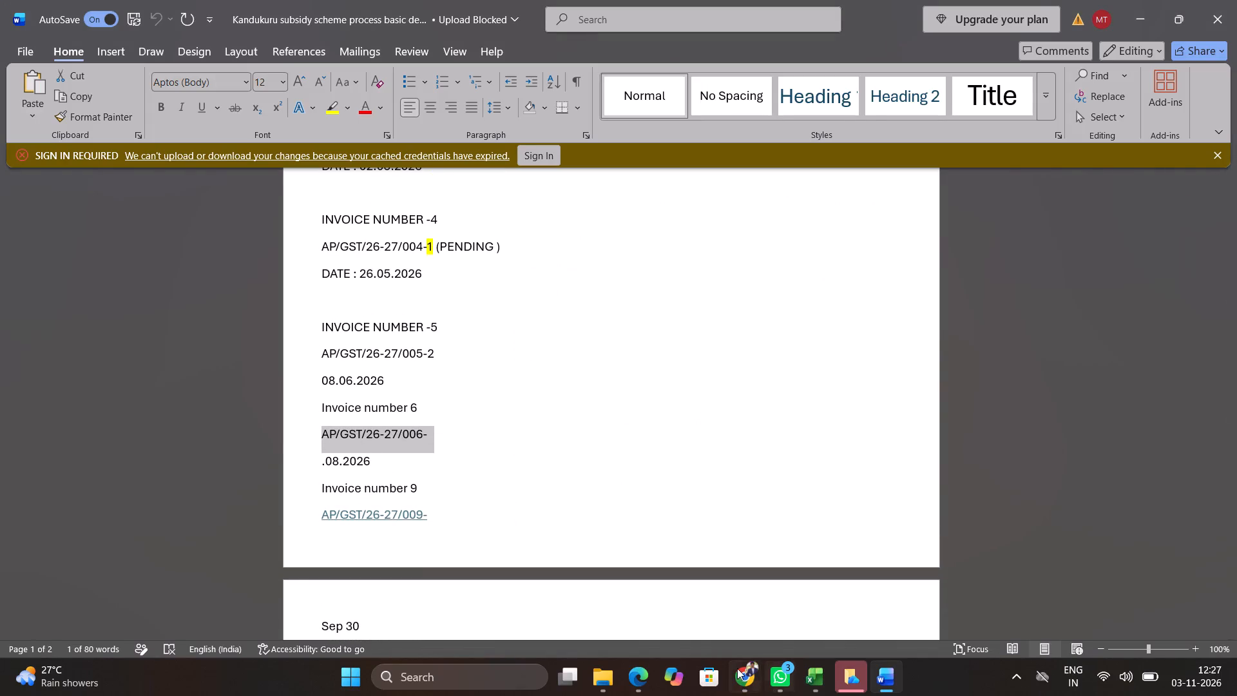
left_click(733, 643)
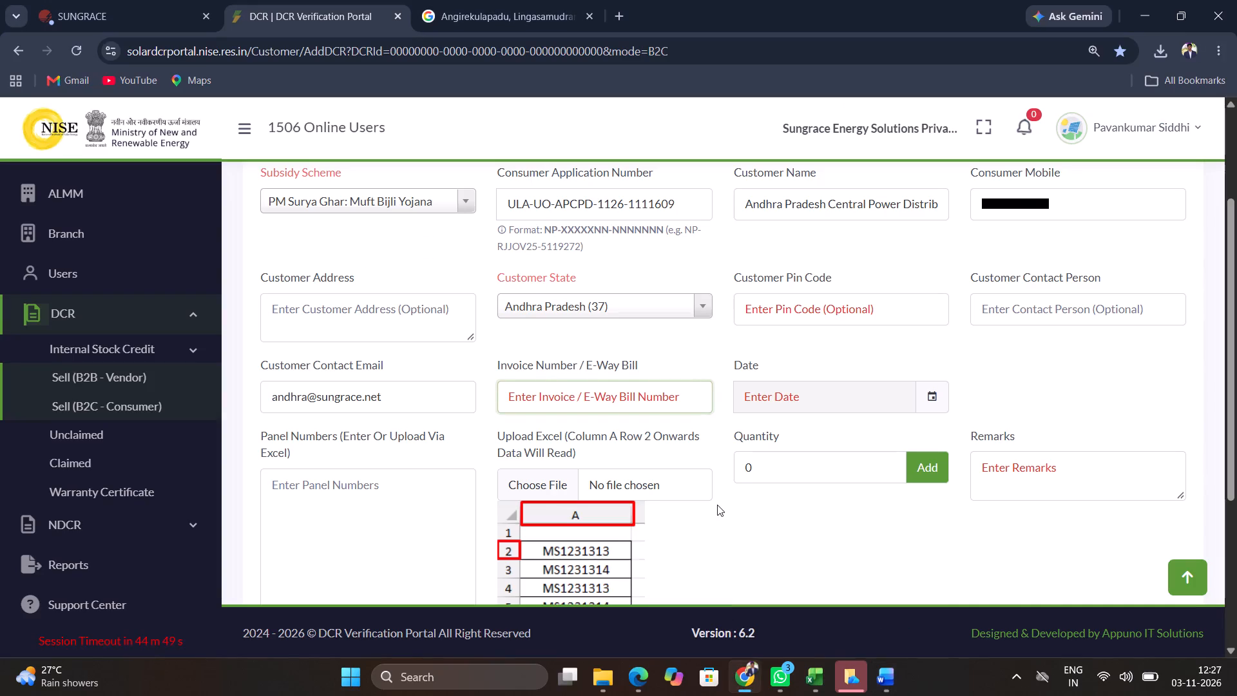
Enter the invoice number prefix AP/GST/26-27/006- in the form's Invoice Number / E-Way Bill field.
key("ctrl+v")
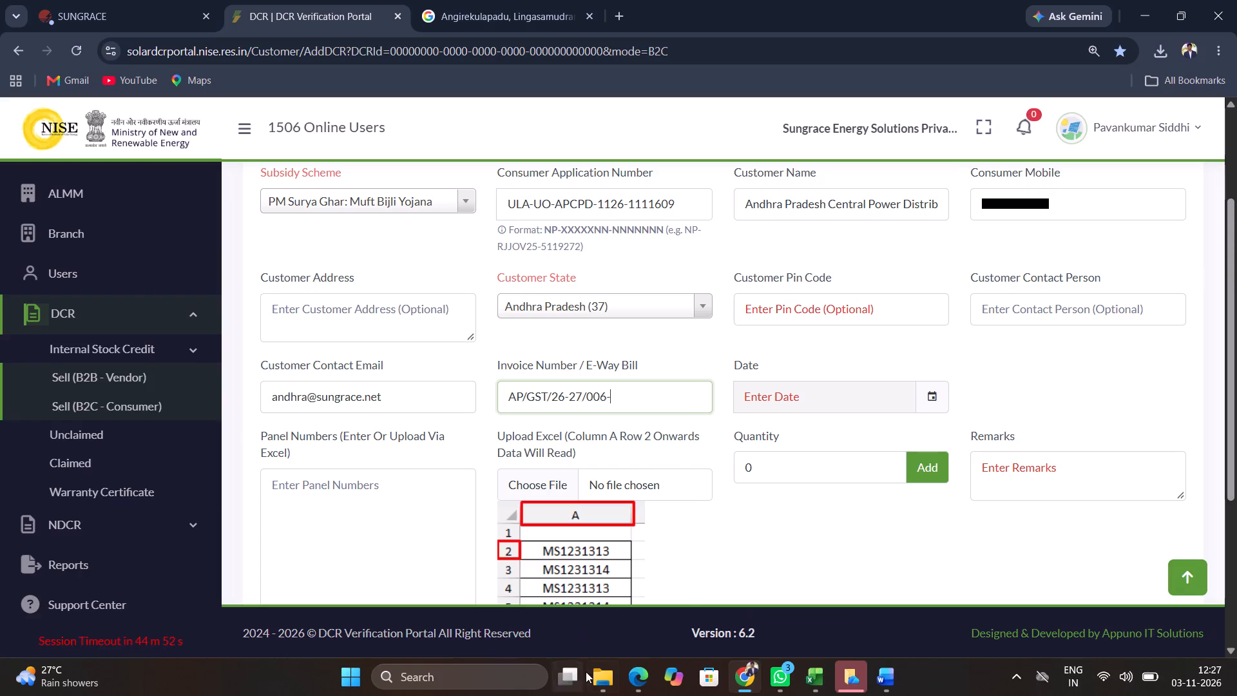
Check the DCR006 folder inside dcr crf for the last used folder number in the invoice 006 series.
left_click(618, 619)
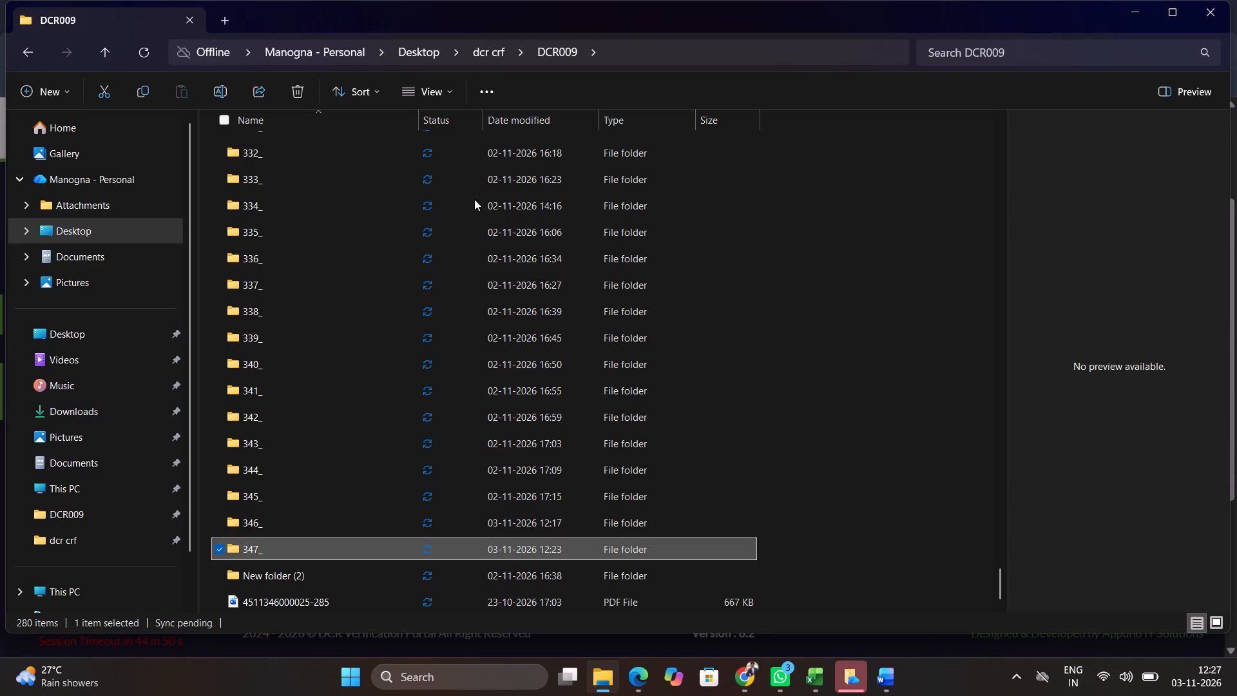
left_click(492, 46)
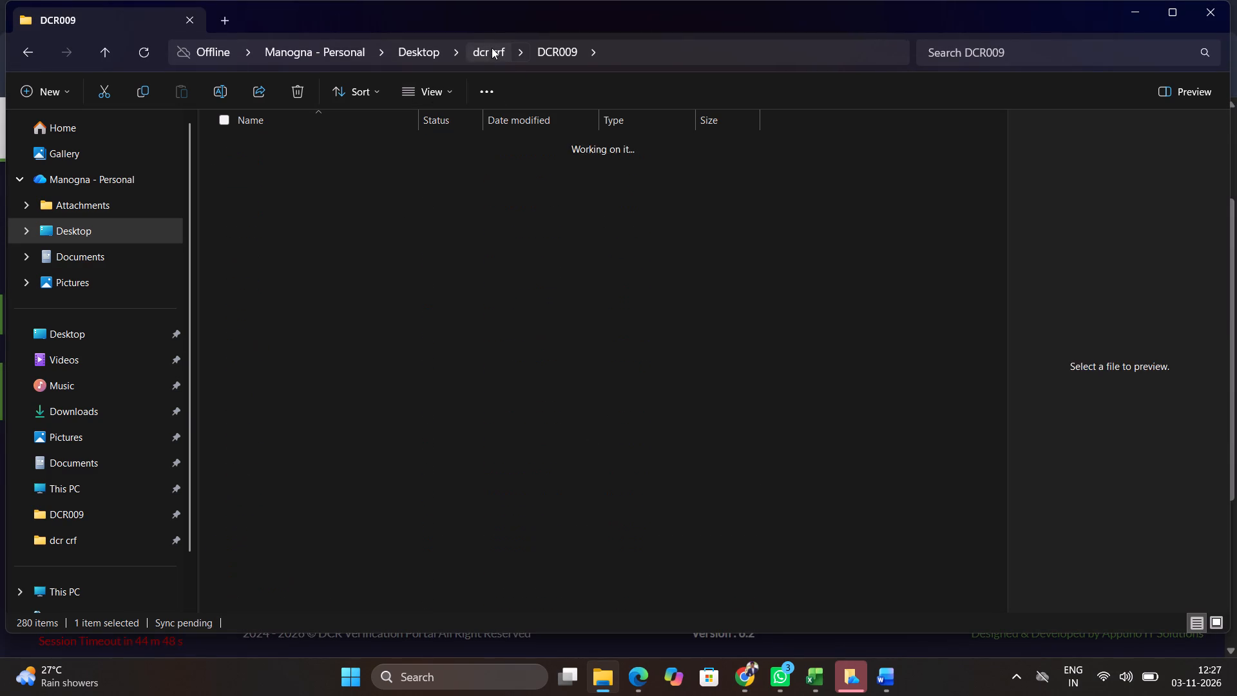
double_click(318, 262)
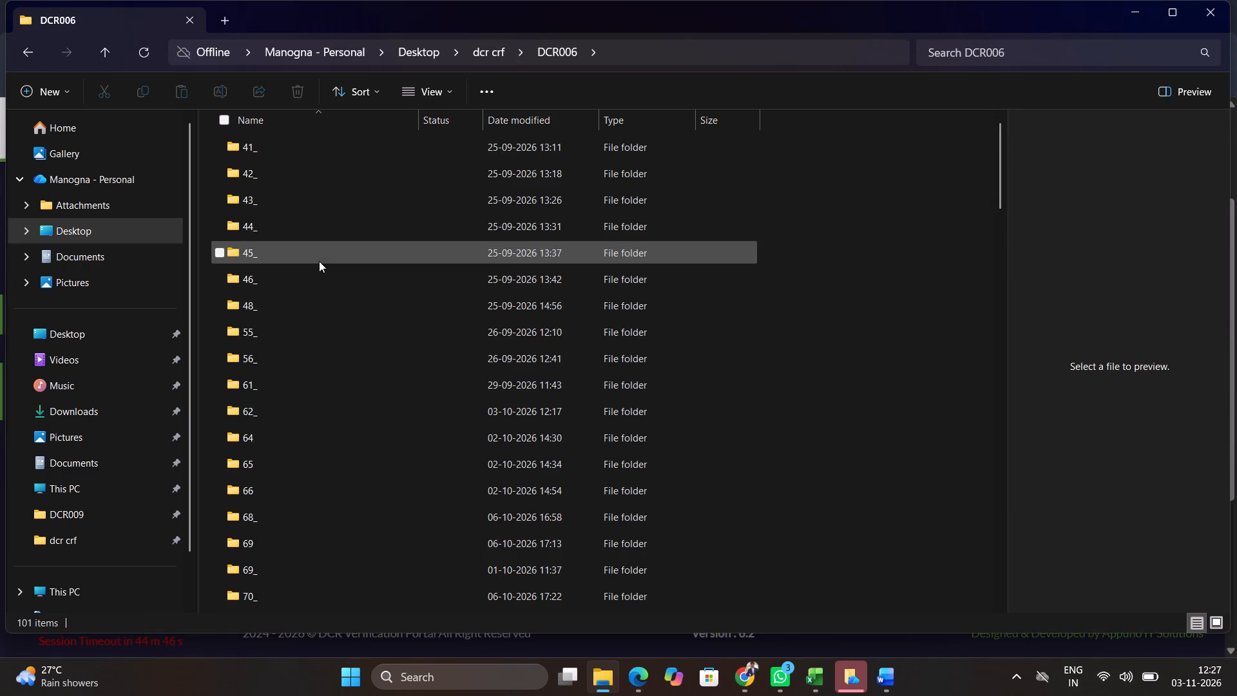
scroll(319, 261, "down", 10)
scroll(323, 270, "down", 17)
scroll(325, 268, "down", 12)
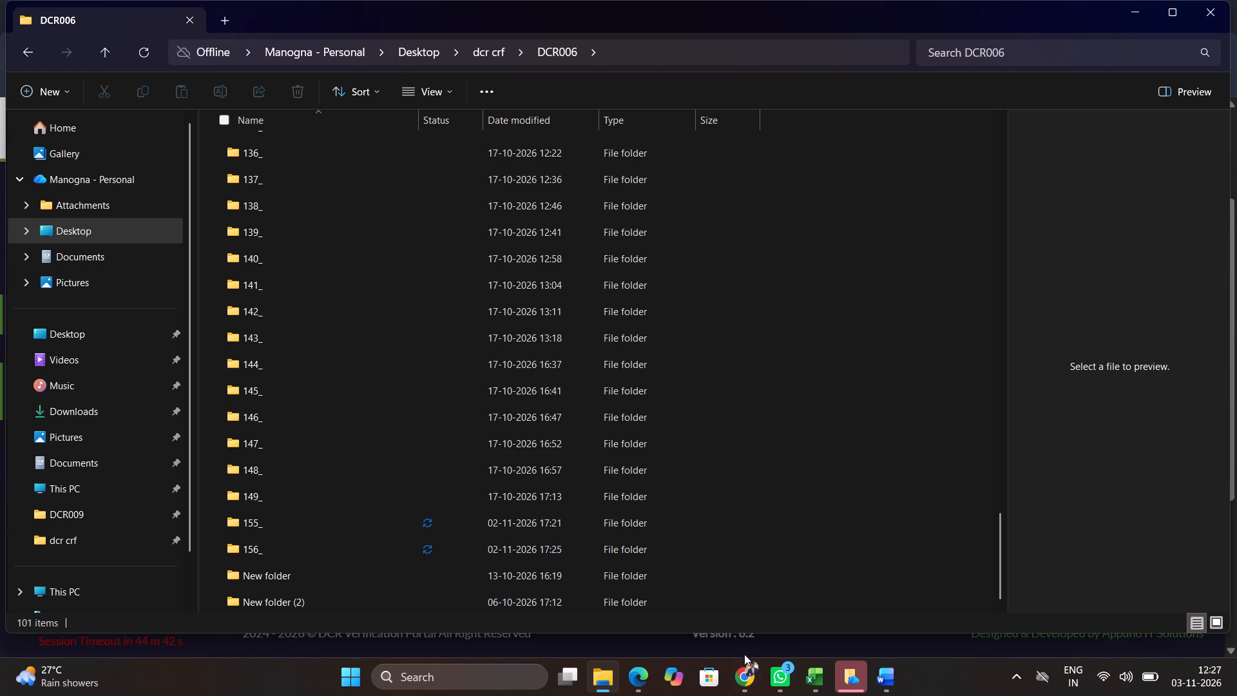
Back in the DCR form in the browser, complete the invoice number as AP/GST/26-27/006-157.
left_click(745, 609)
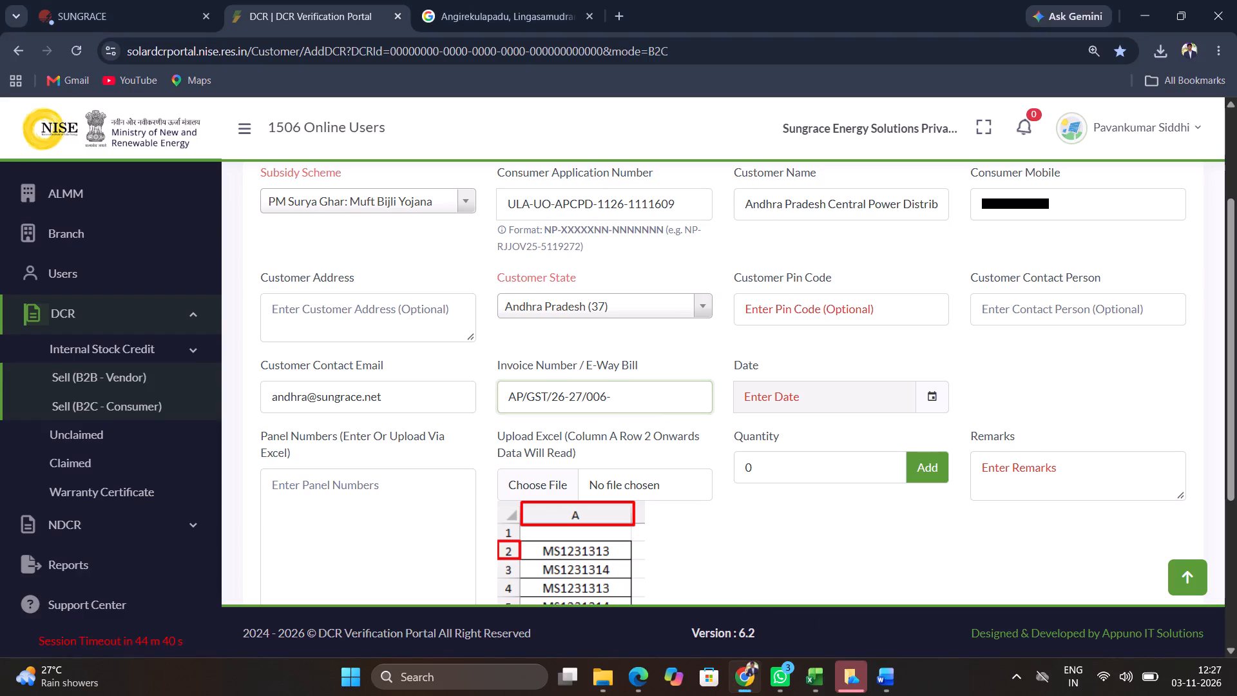
type("157")
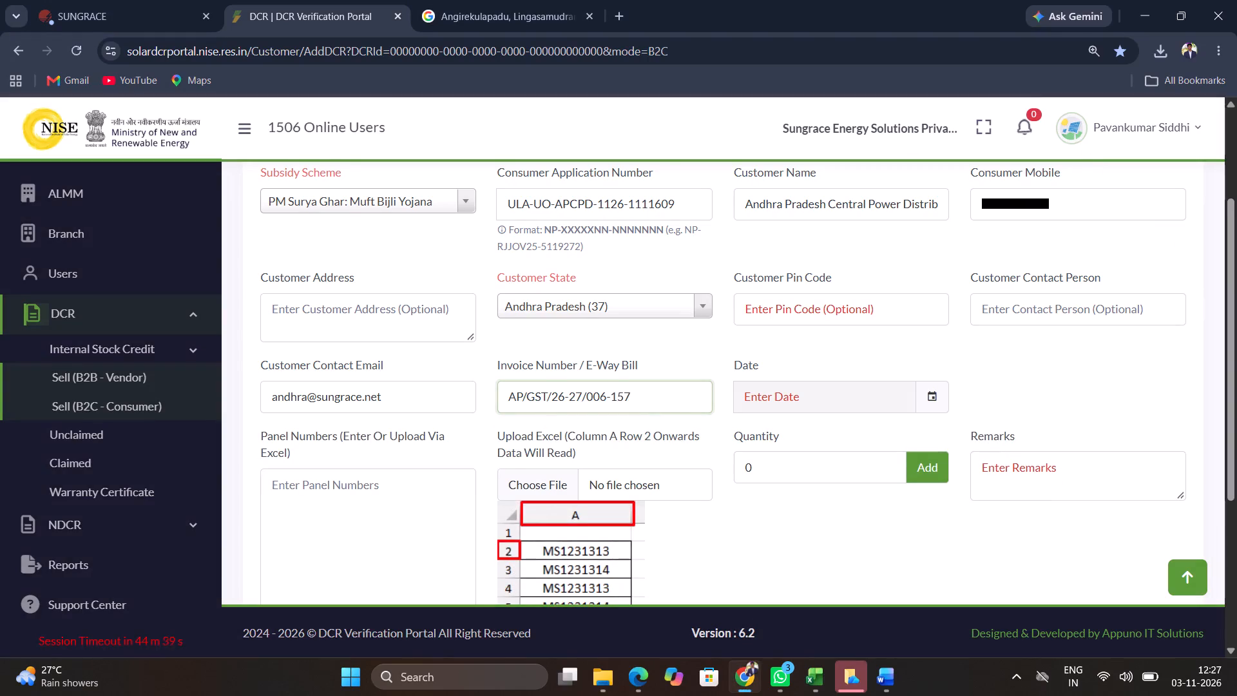
Set the invoice date to 12-Aug-2026.
left_click(850, 401)
left_click(740, 430)
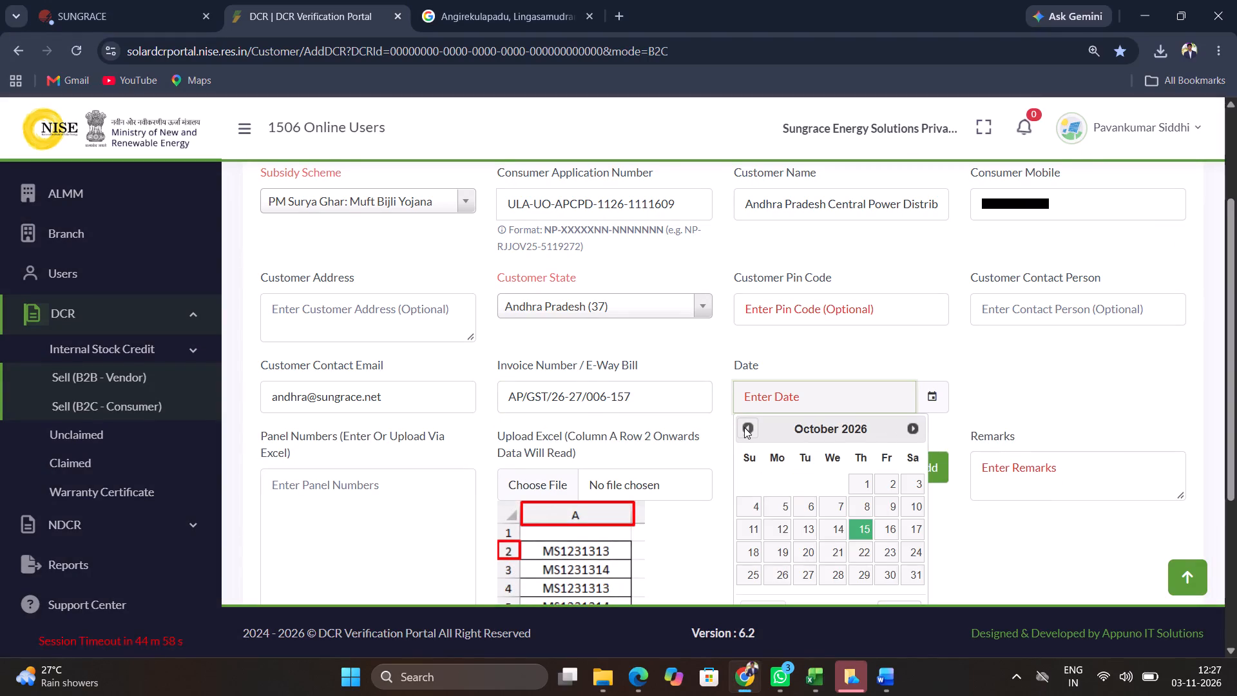
left_click(746, 426)
scroll(749, 427, "down", 3)
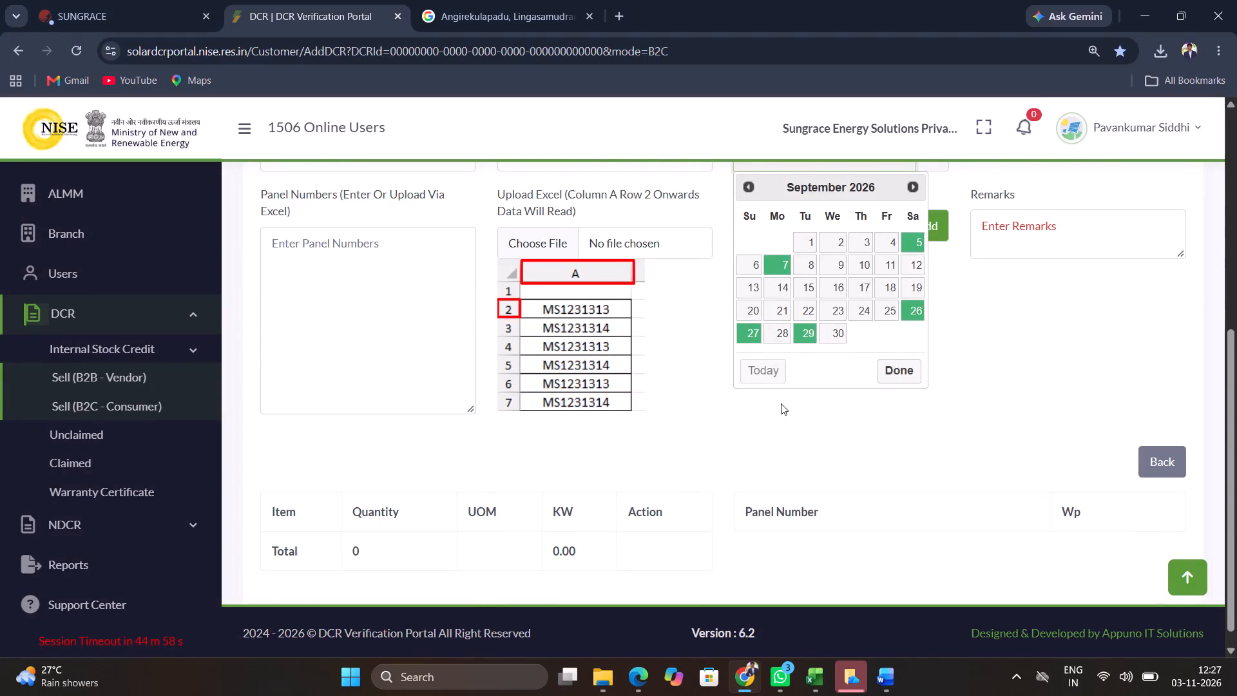
scroll(781, 403, "up", 2)
left_click(753, 350)
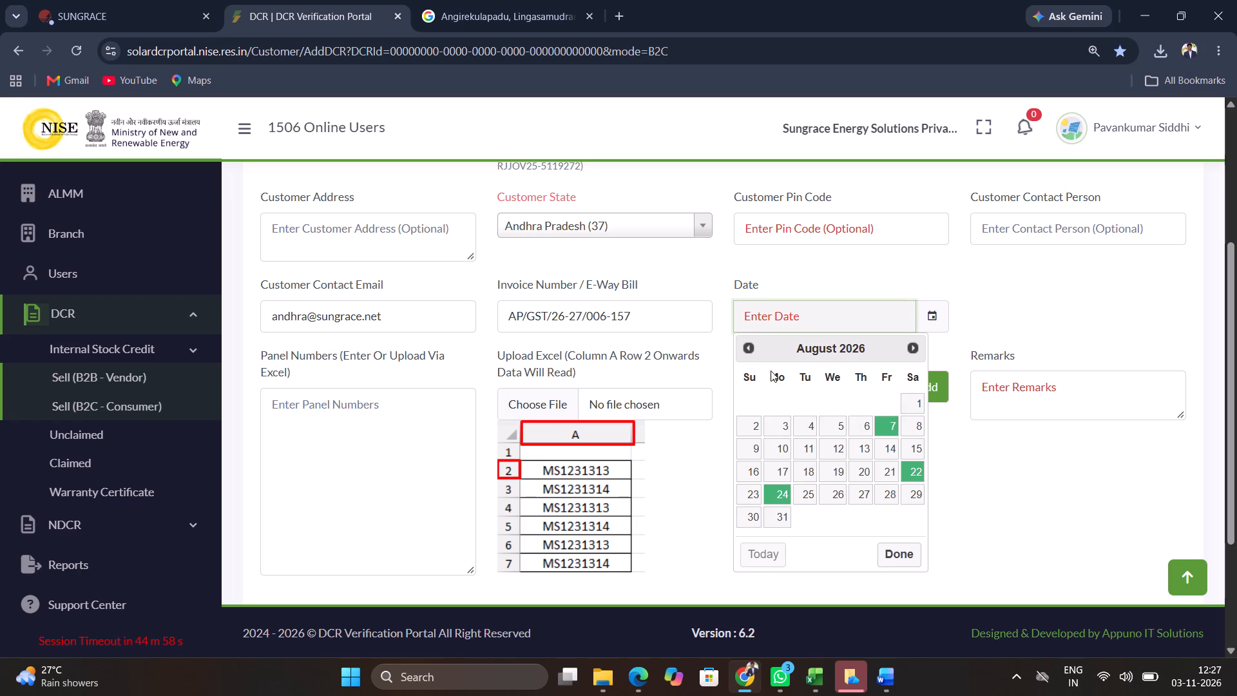
left_click(832, 444)
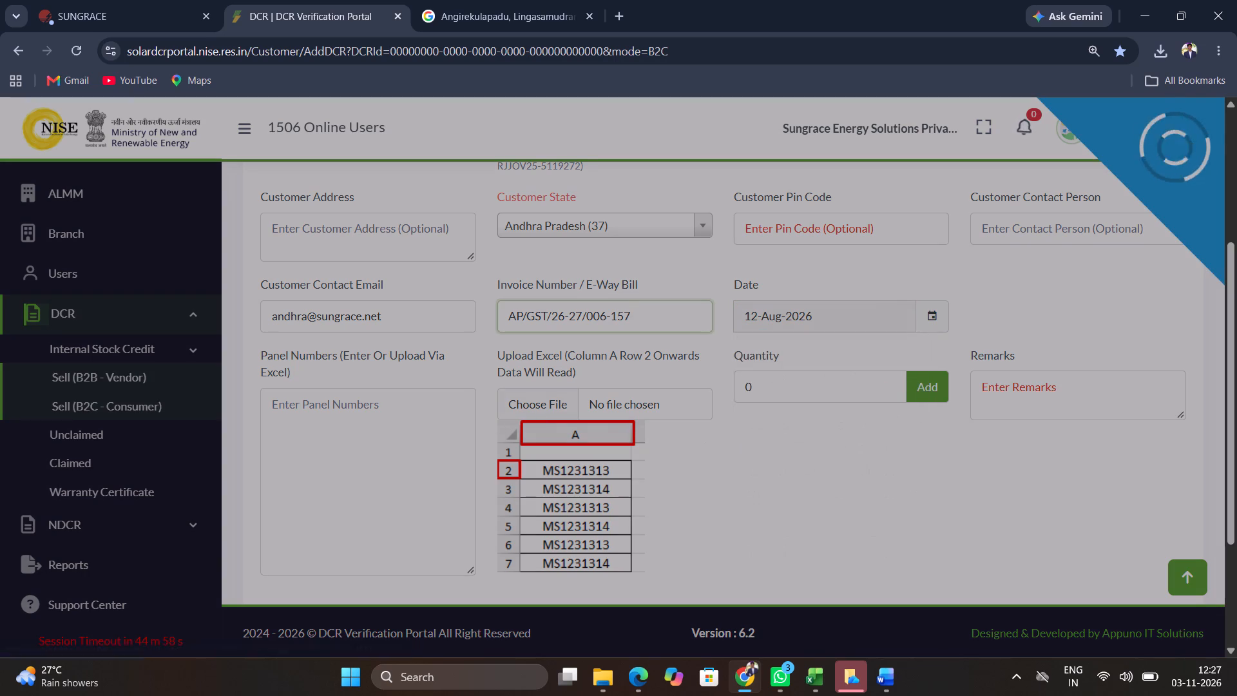
Copy the panel serial numbers from the consumer's SUNGRACE installation record into the DCR form's Panel Numbers.
left_click(419, 476)
left_click(101, 0)
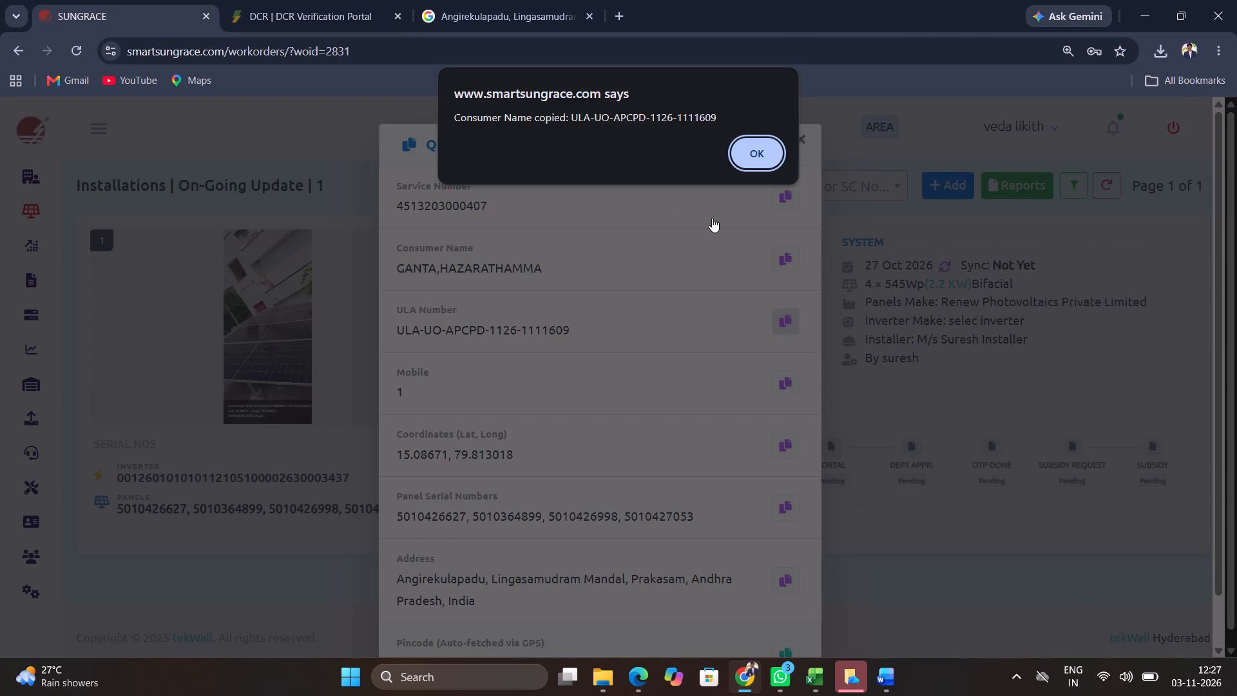
left_click(767, 154)
scroll(736, 288, "down", 1)
left_click(785, 447)
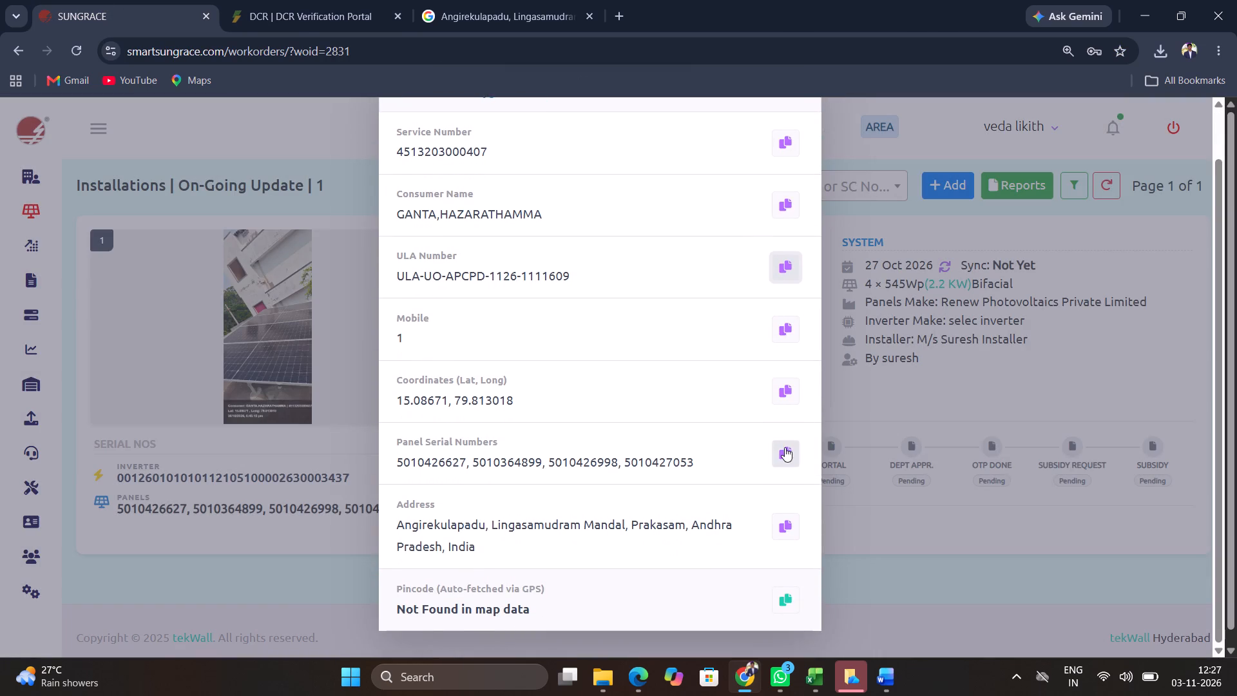
left_click(327, 0)
key("ctrl+v")
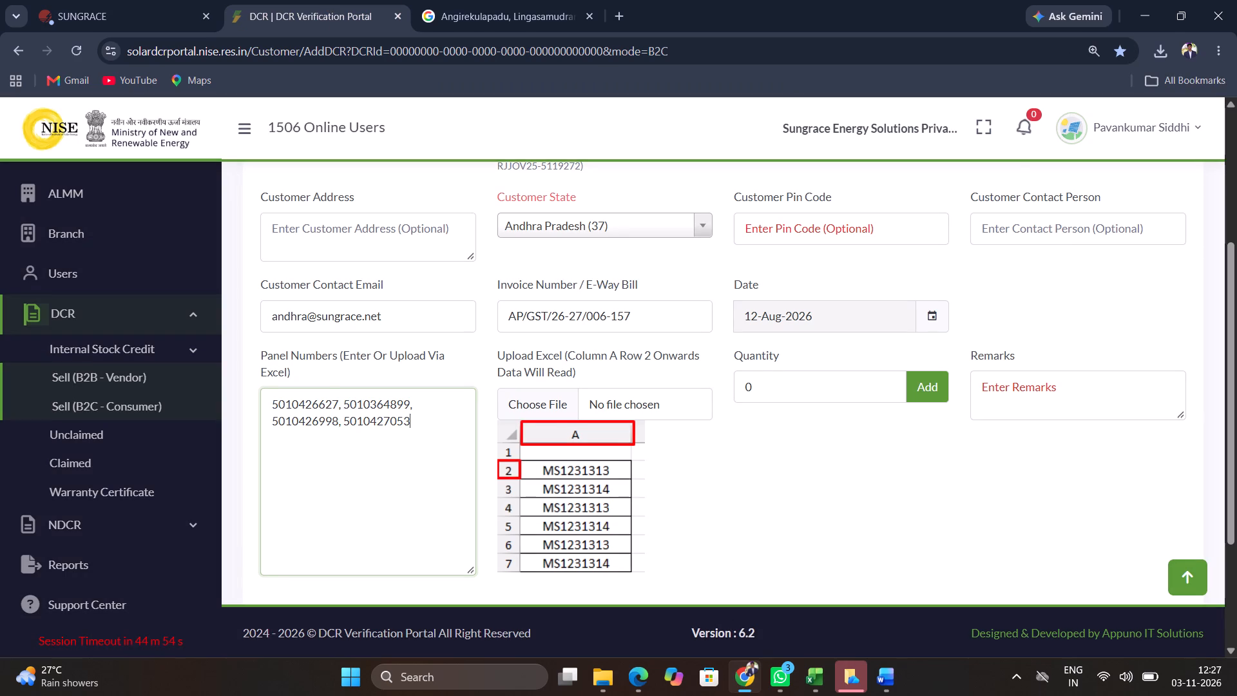
Put each of the four panel numbers on its own line, removing the separating commas and spaces.
key("Up")
key("Left")
key("Left")
key("Left")
key("Left")
key("Left")
key("Left")
key("Left")
key("Left")
key("Left")
key("Left")
key("BackSpace")
key("BackSpace")
key("Return")
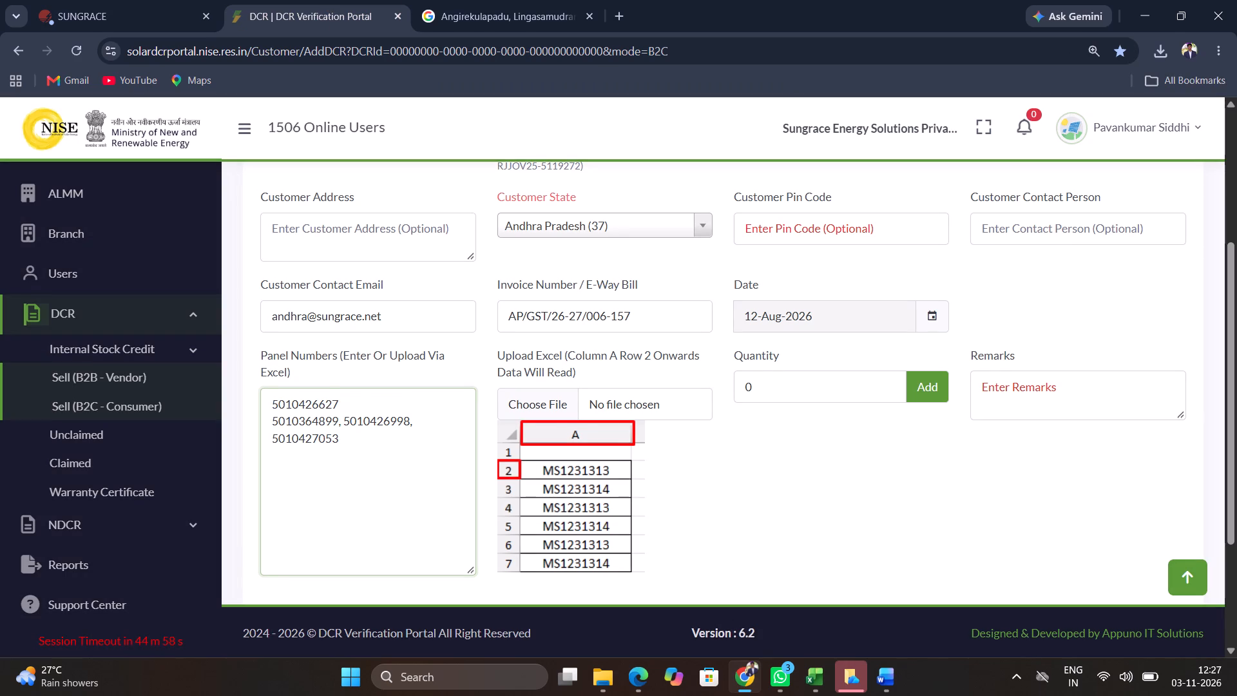
key("Right")
key("Right")
key("Right")
key("Right")
key("Right")
key("Right")
key("Right")
key("Right")
key("Right")
key("Right")
key("Right")
key("Right")
key("Right")
key("Left")
key("BackSpace")
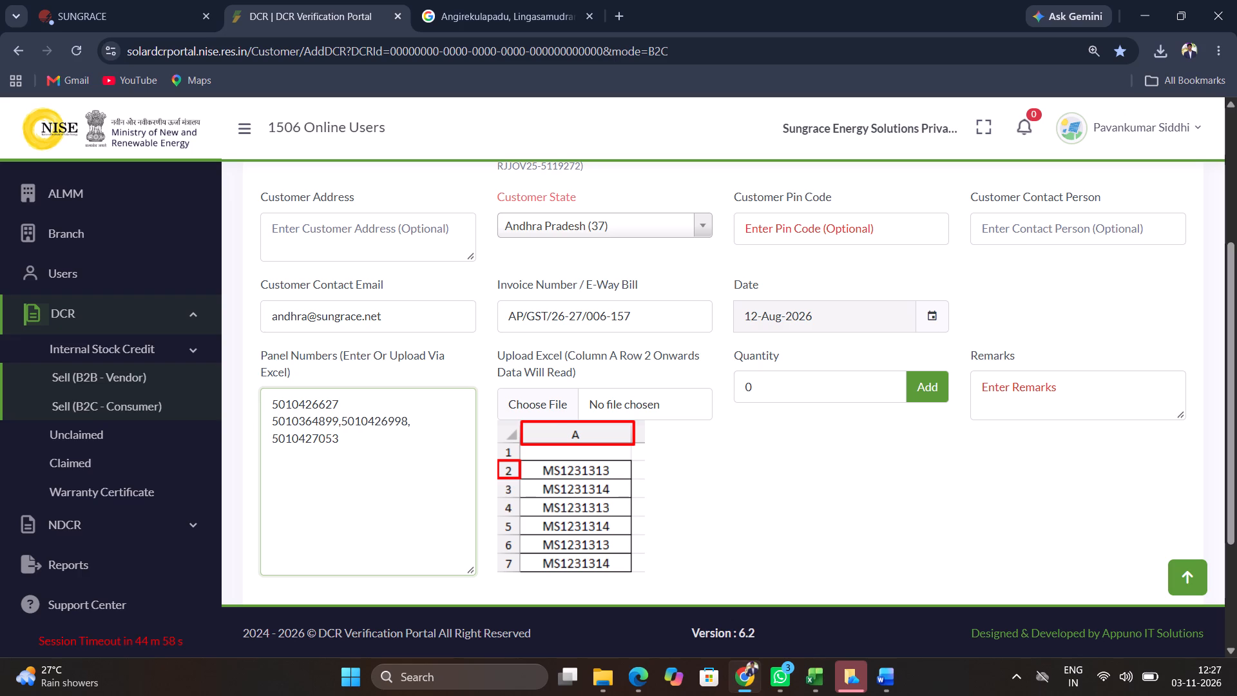
key("BackSpace")
key("Return")
key("Right")
key("Right")
key("Right")
key("Right")
key("Right")
key("Right")
key("Right")
key("Right")
key("Right")
key("Right")
key("Right")
key("Right")
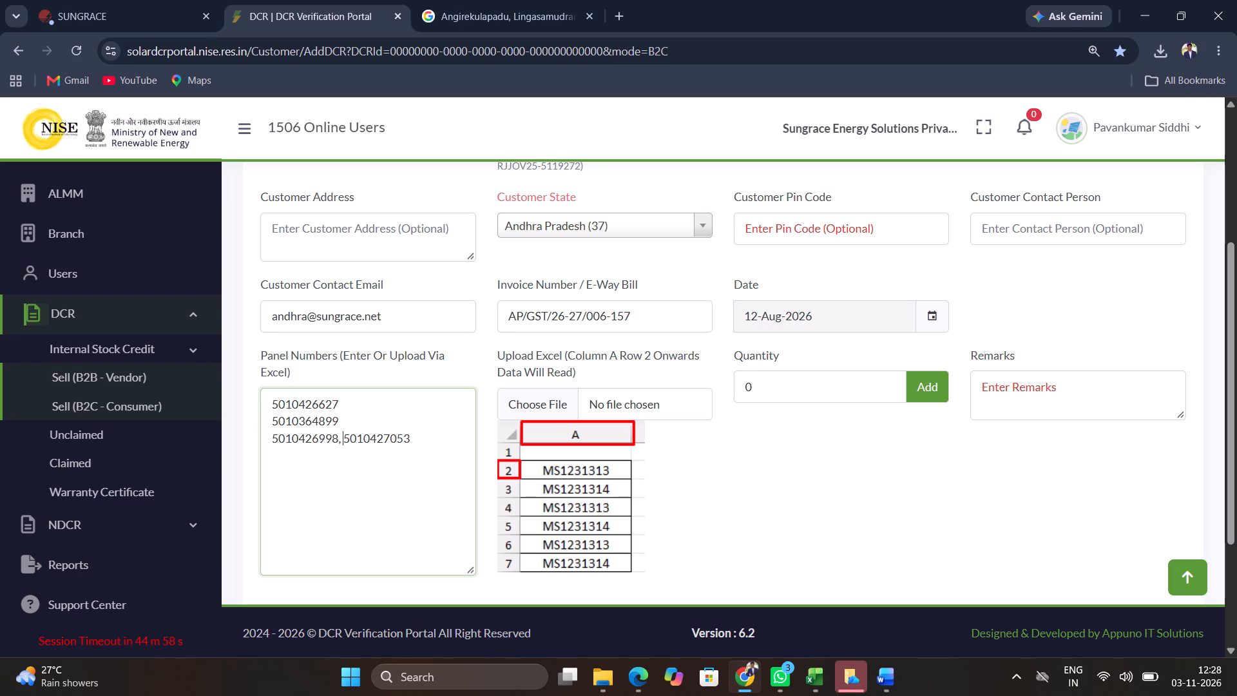
key("BackSpace")
key("BackSpace")
key("Return")
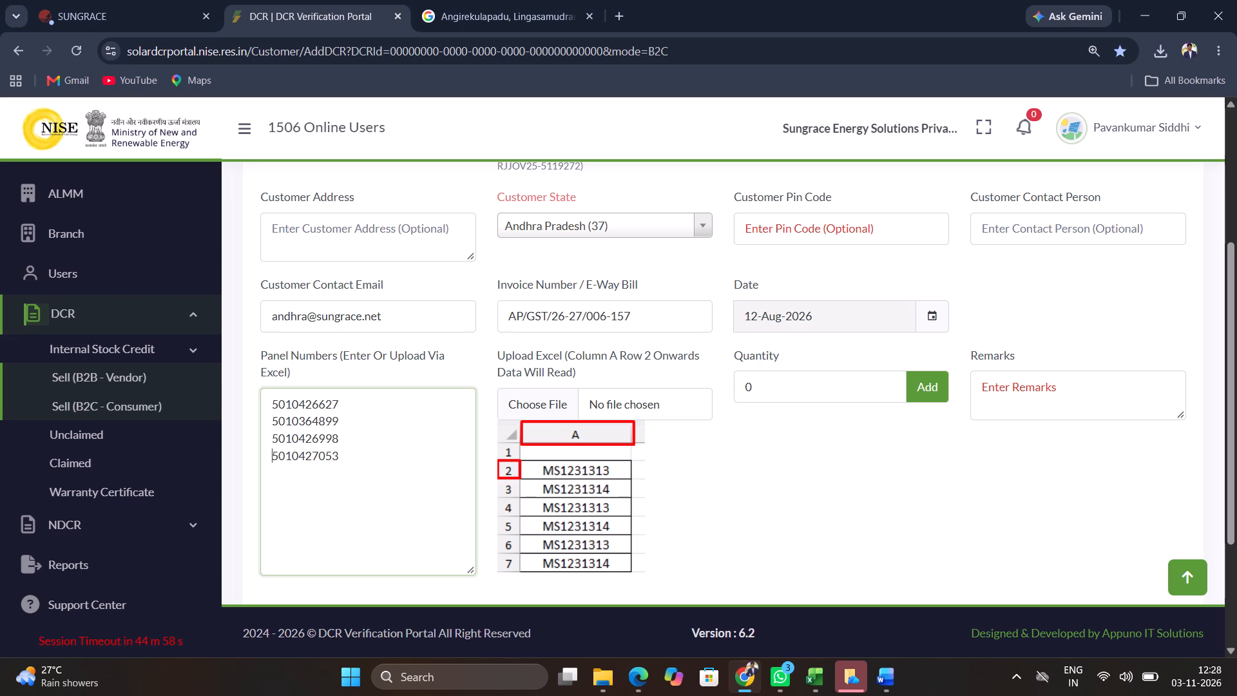
Set the quantity to 4 and add the panels to the DCR entry.
left_click(800, 397)
scroll(800, 397, "up", 2)
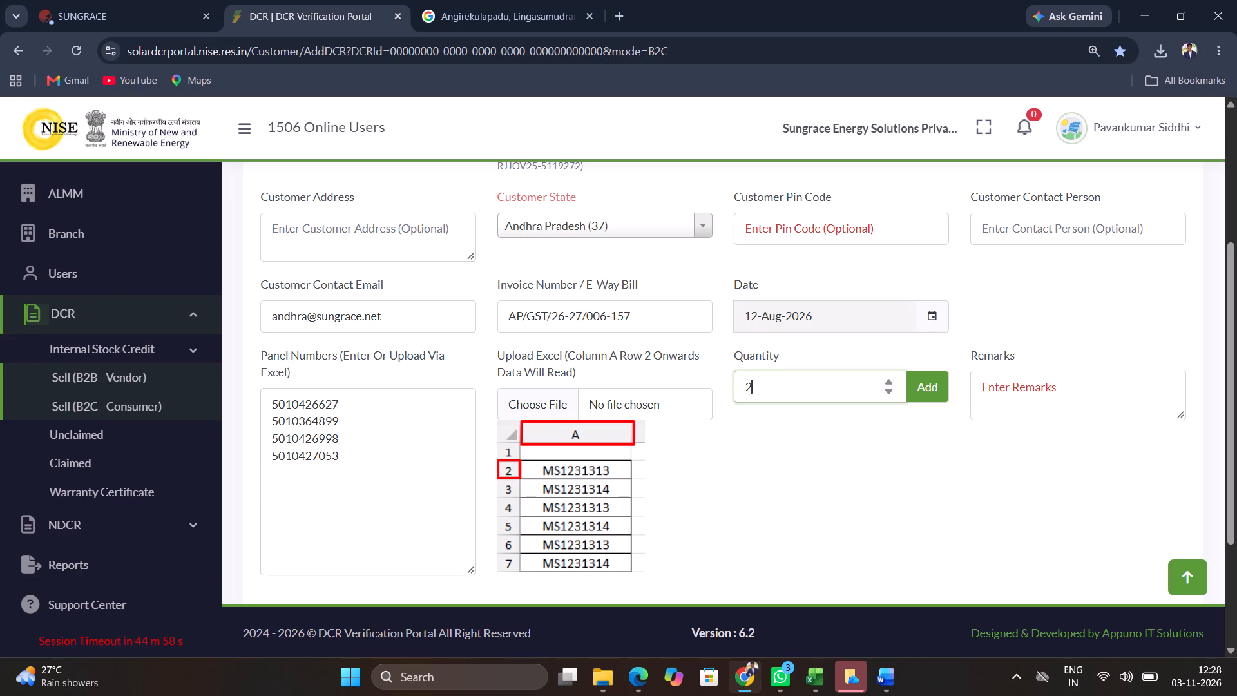
scroll(800, 397, "up", 2)
left_click_drag(935, 380, 937, 389)
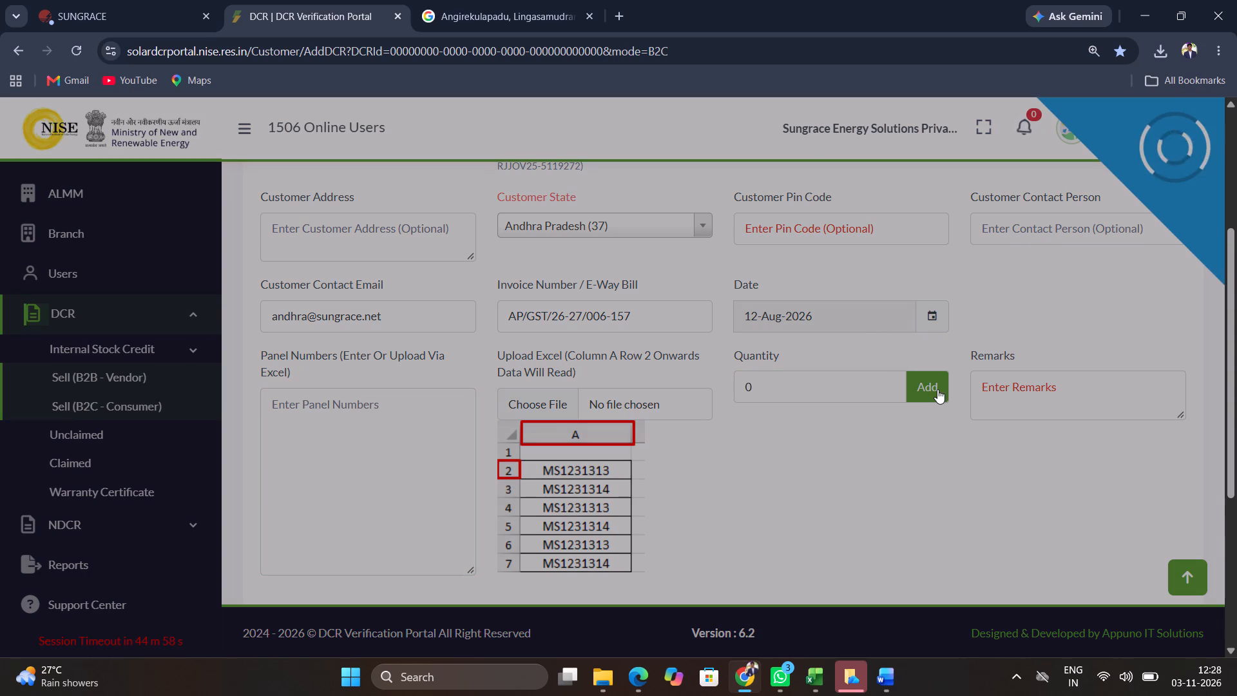
Copy the consumer's address from the SUNGRACE installation record into the DCR form's Remarks.
left_click(1064, 396)
left_click(98, 0)
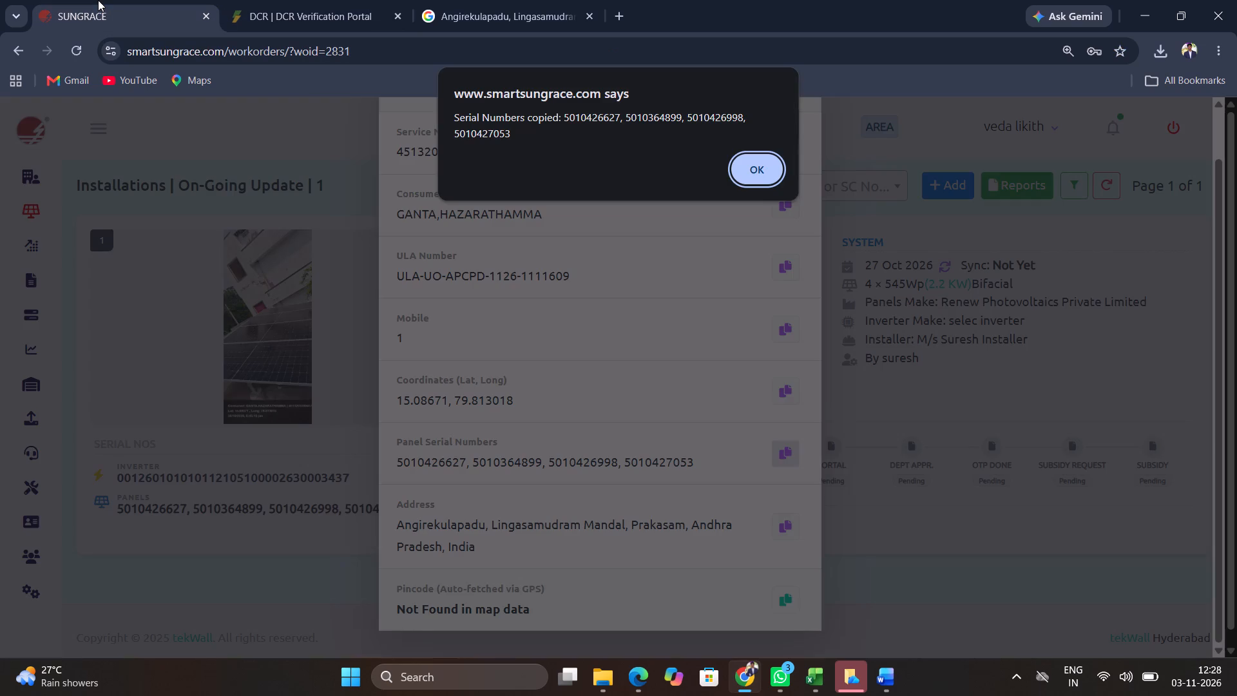
left_click(762, 170)
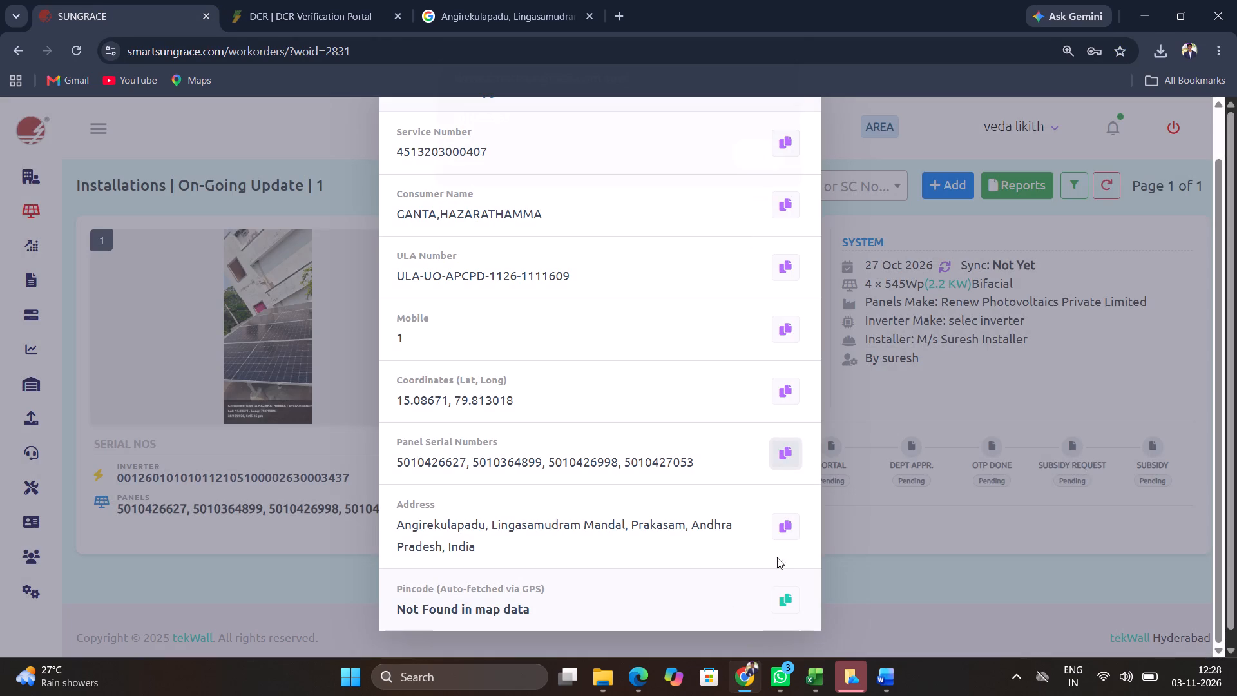
left_click(792, 528)
left_click(251, 0)
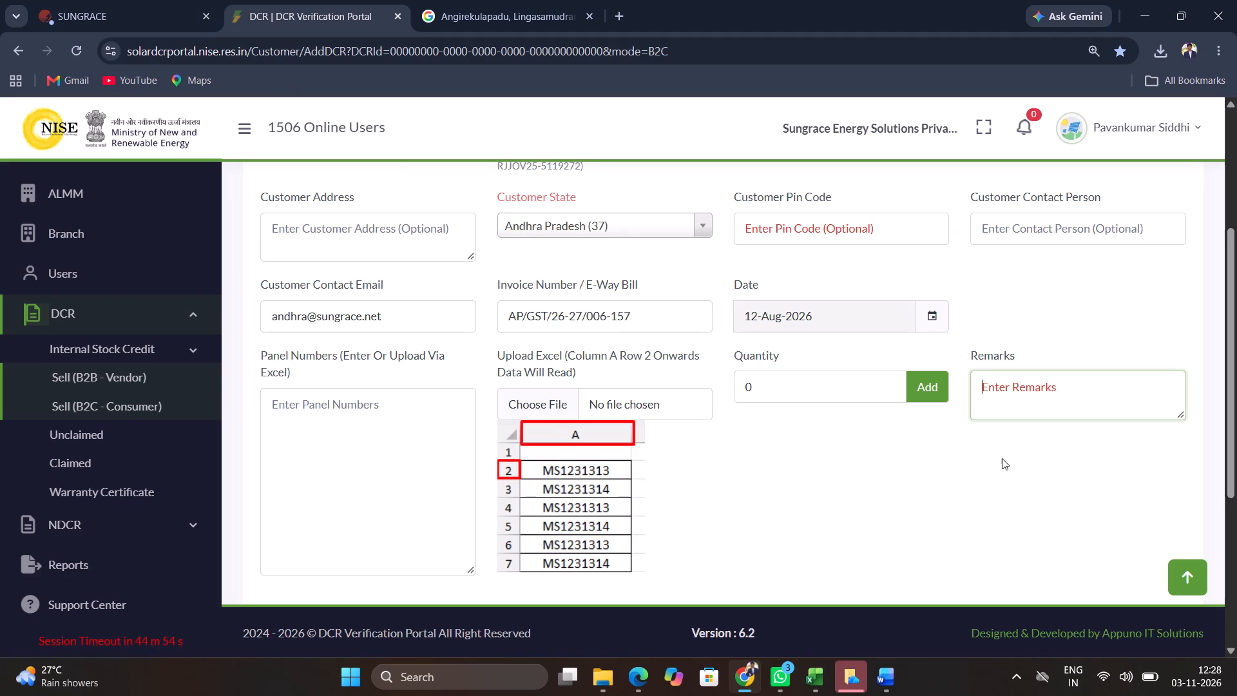
key("ctrl+v")
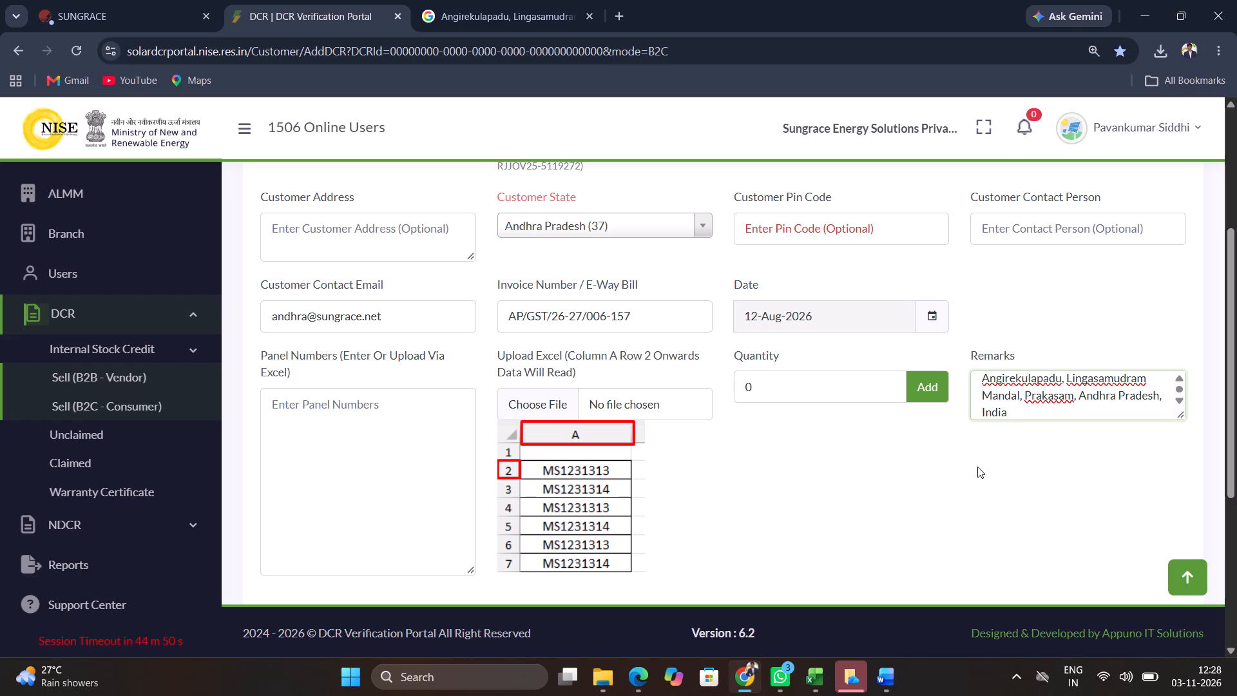
Copy the village's PIN code from the Google search results into the DCR form's Customer Pin Code.
left_click(814, 231)
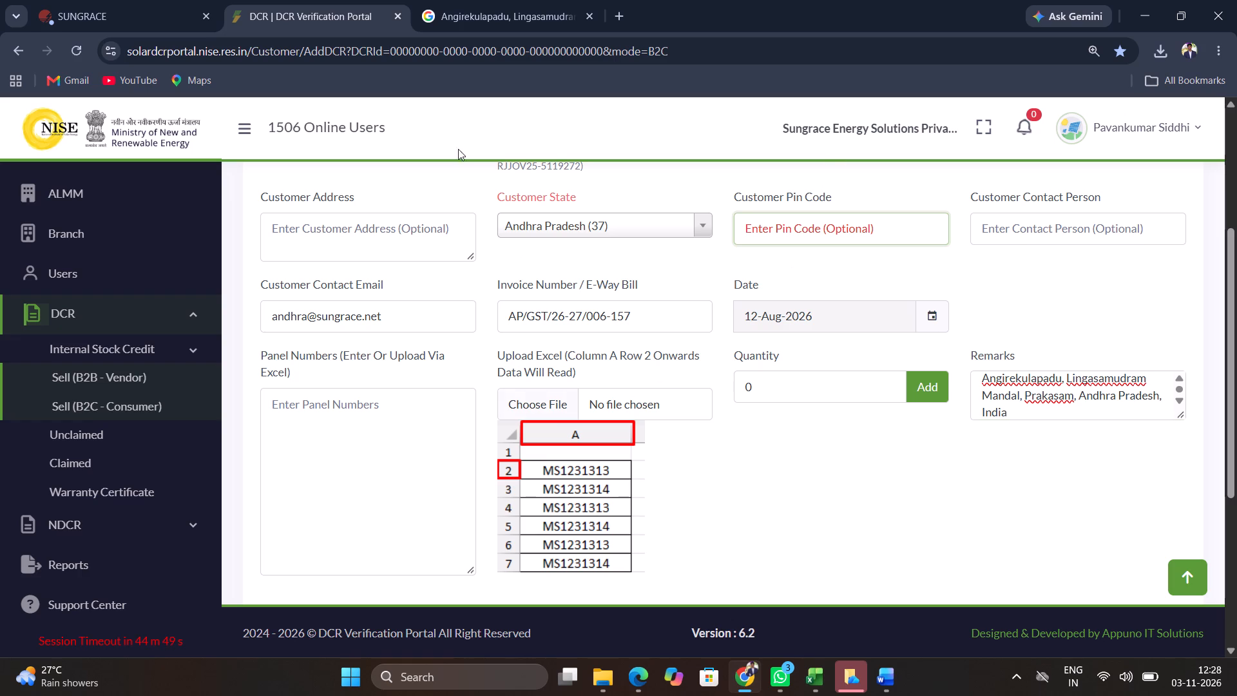
left_click(483, 0)
key("ctrl+c")
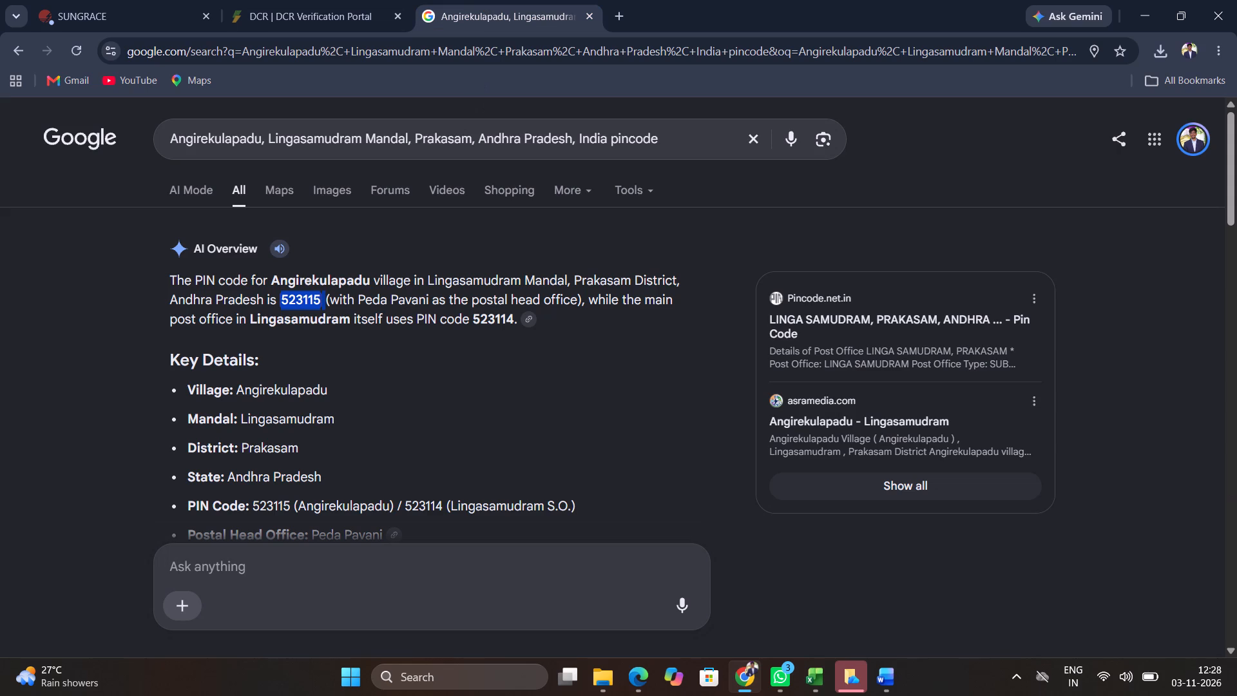
left_click(305, 6)
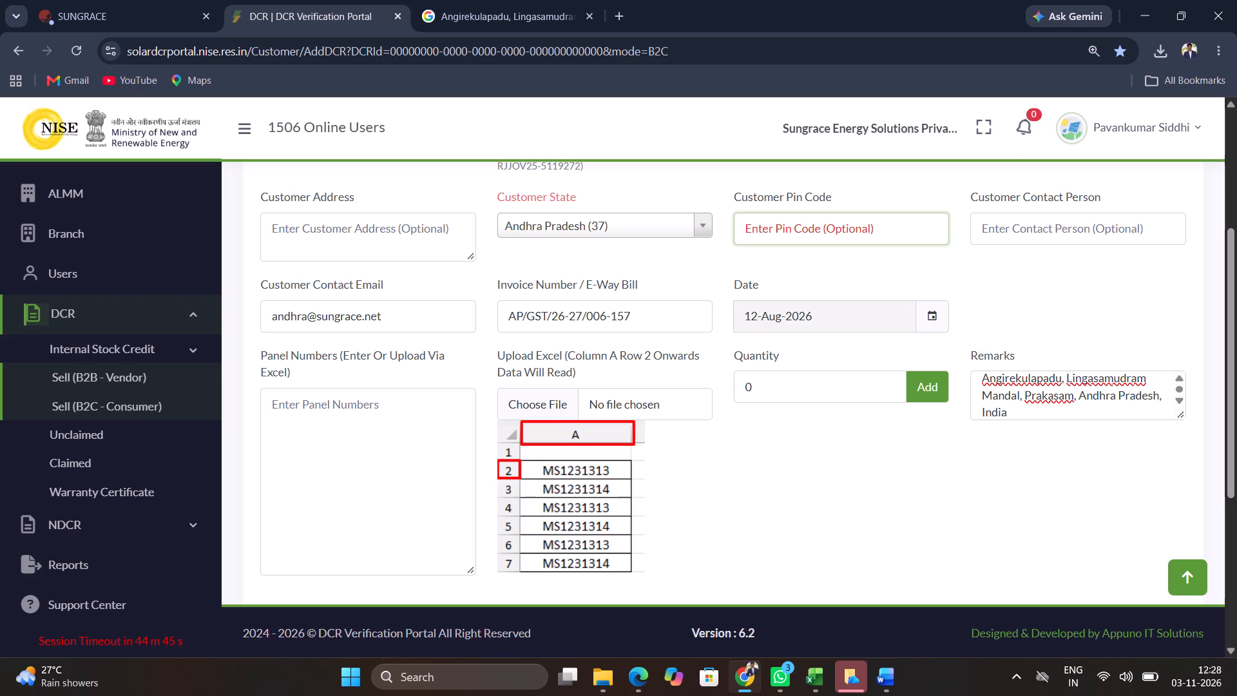
key("ctrl+v")
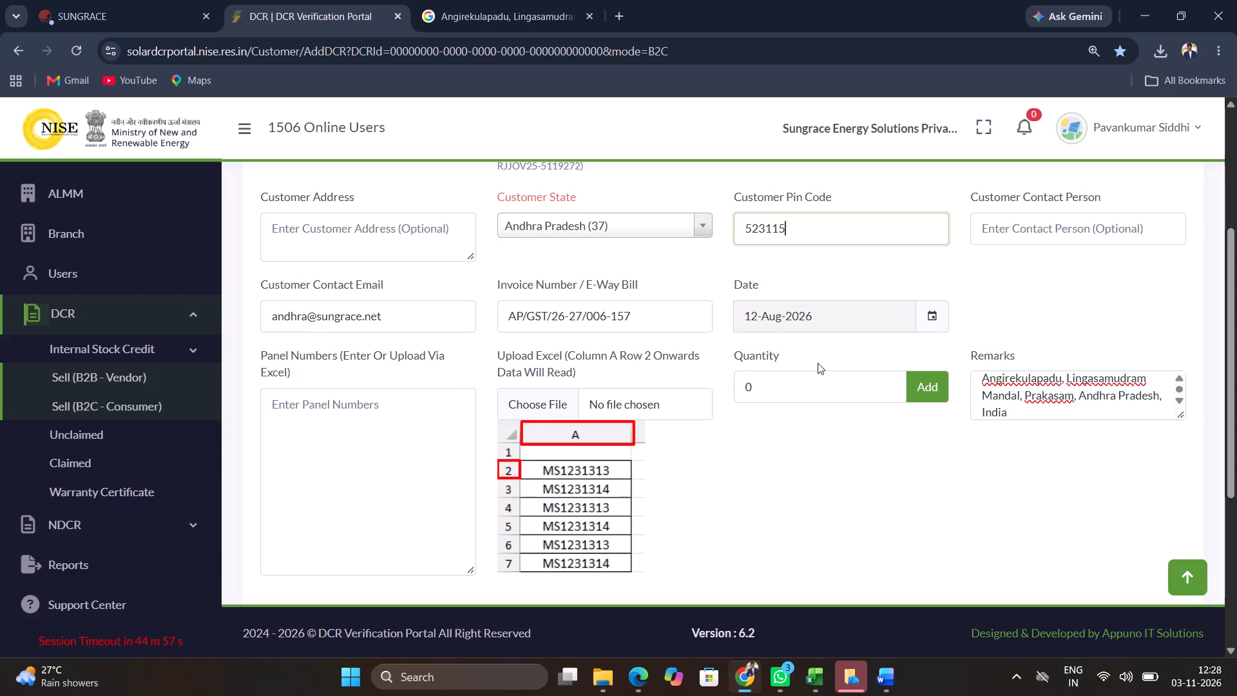
Confirm and submit the completed B2C DCR entry.
scroll(837, 362, "down", 3)
left_click(1115, 376)
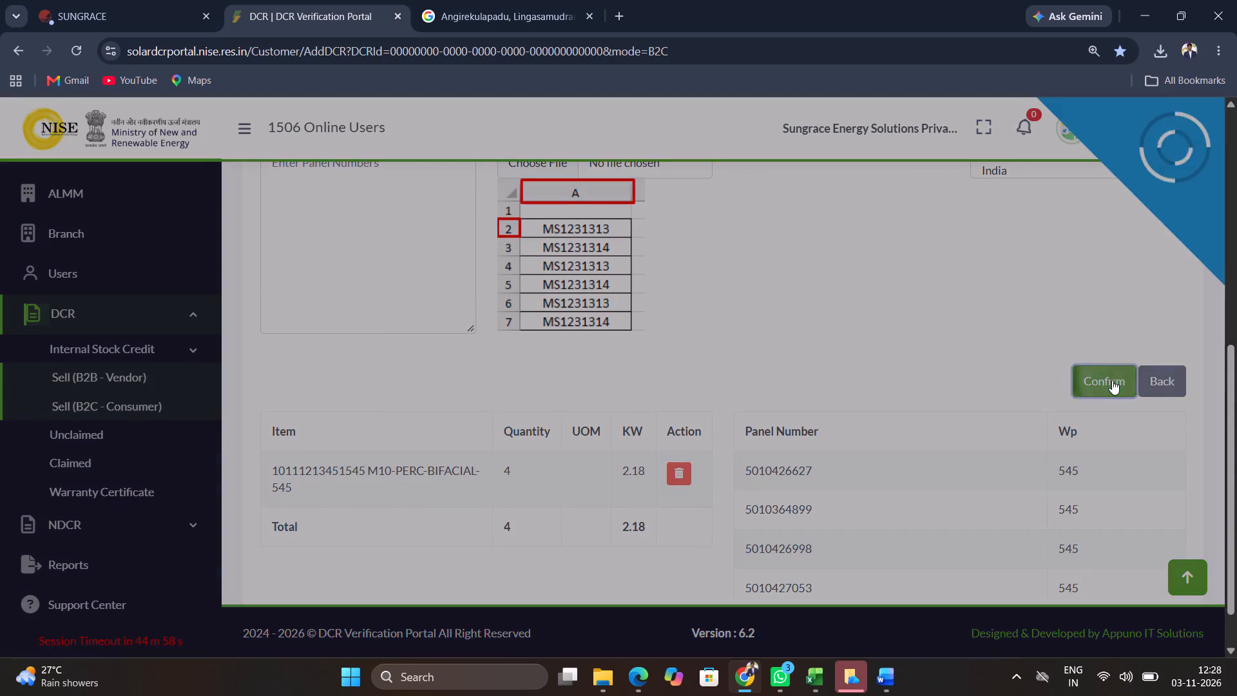
left_click(762, 476)
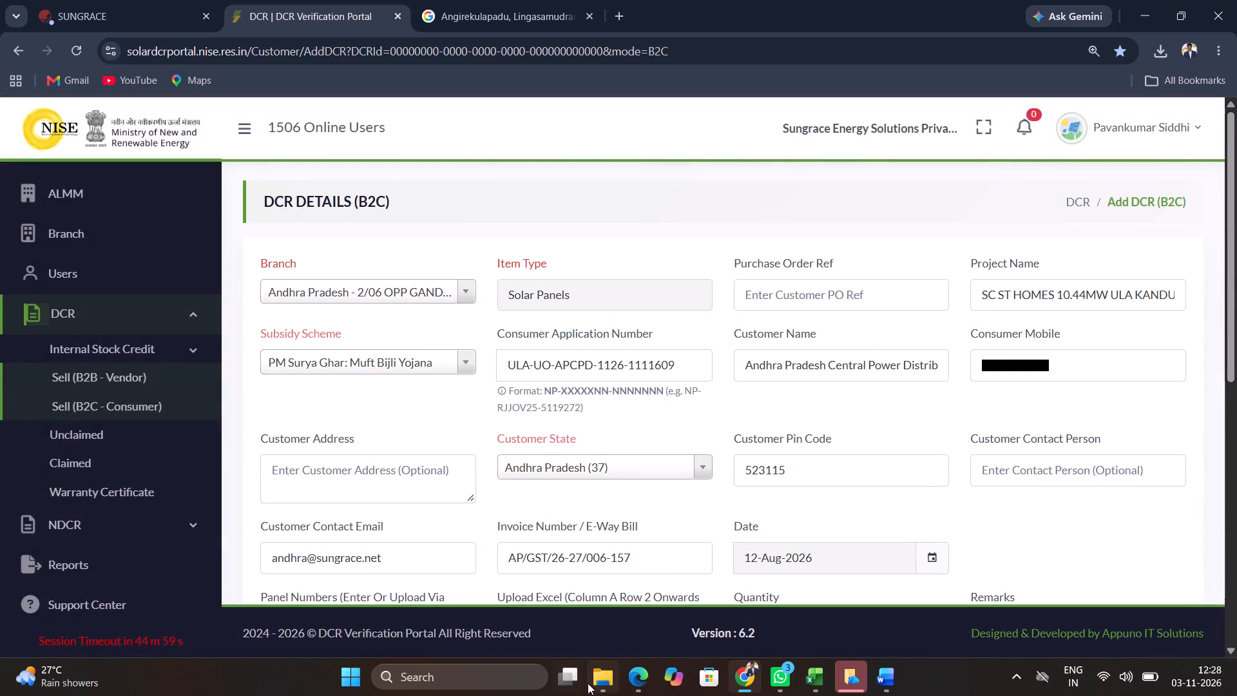
Create a folder named 157_ inside DCR006 in File Explorer.
left_click(617, 600)
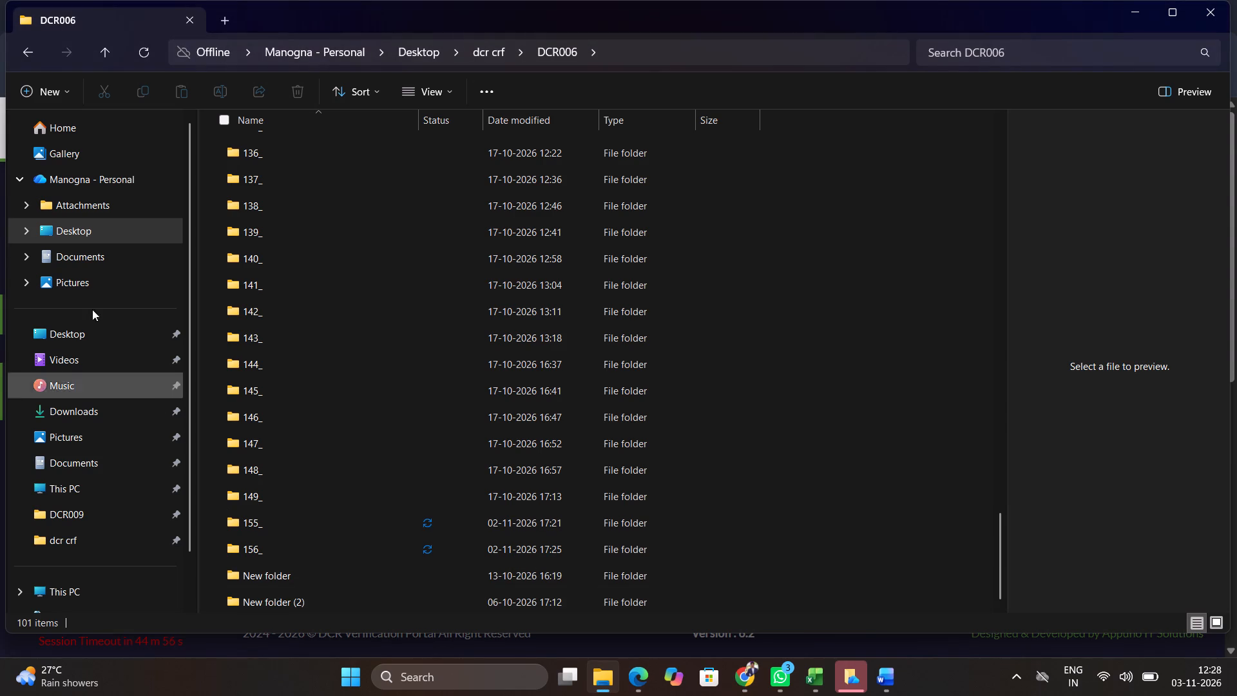
left_click(43, 92)
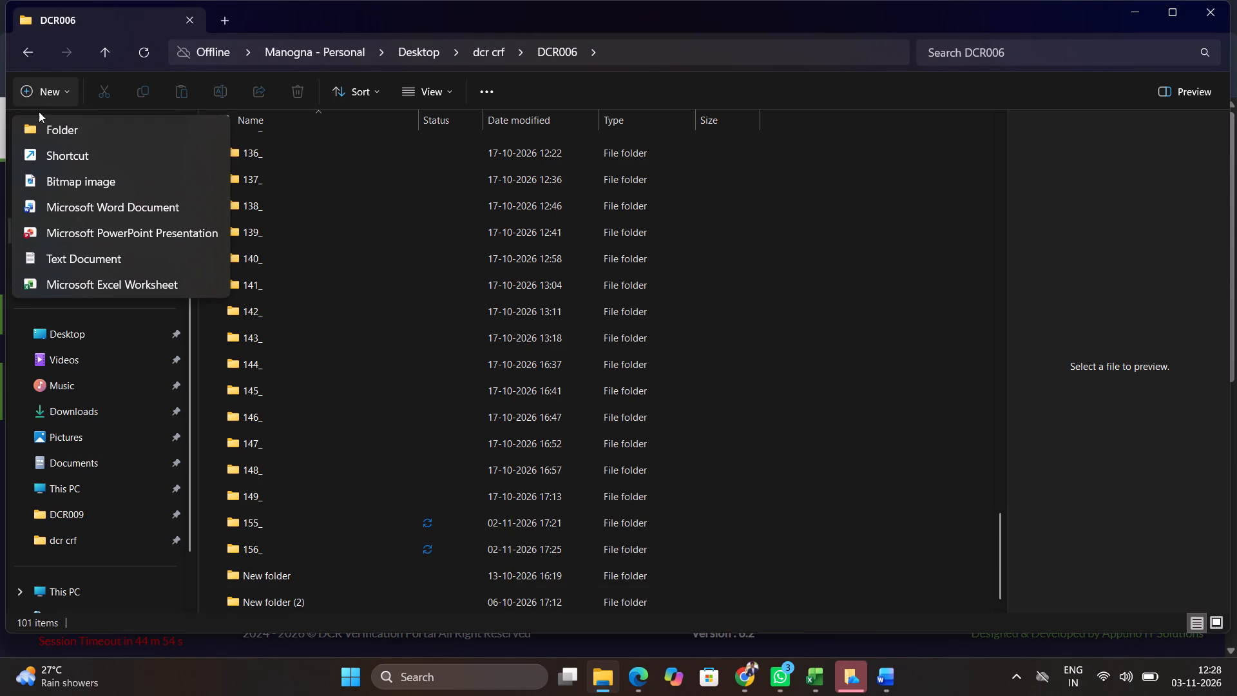
left_click(38, 129)
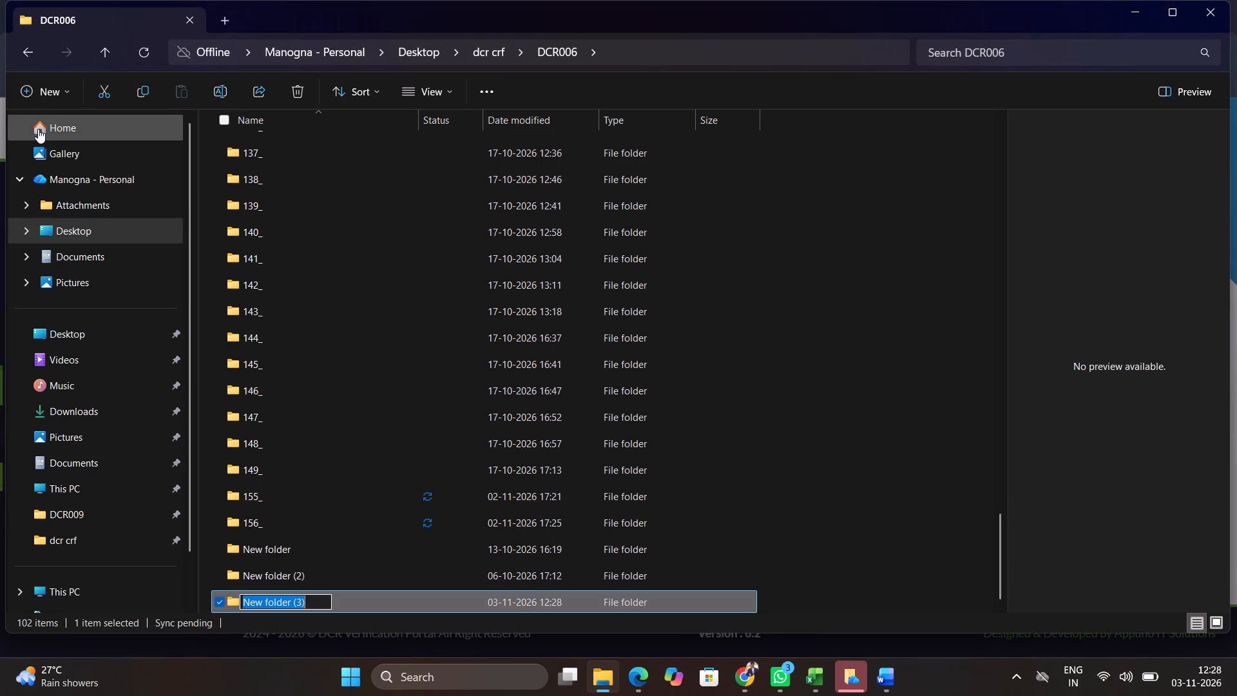
type("157")
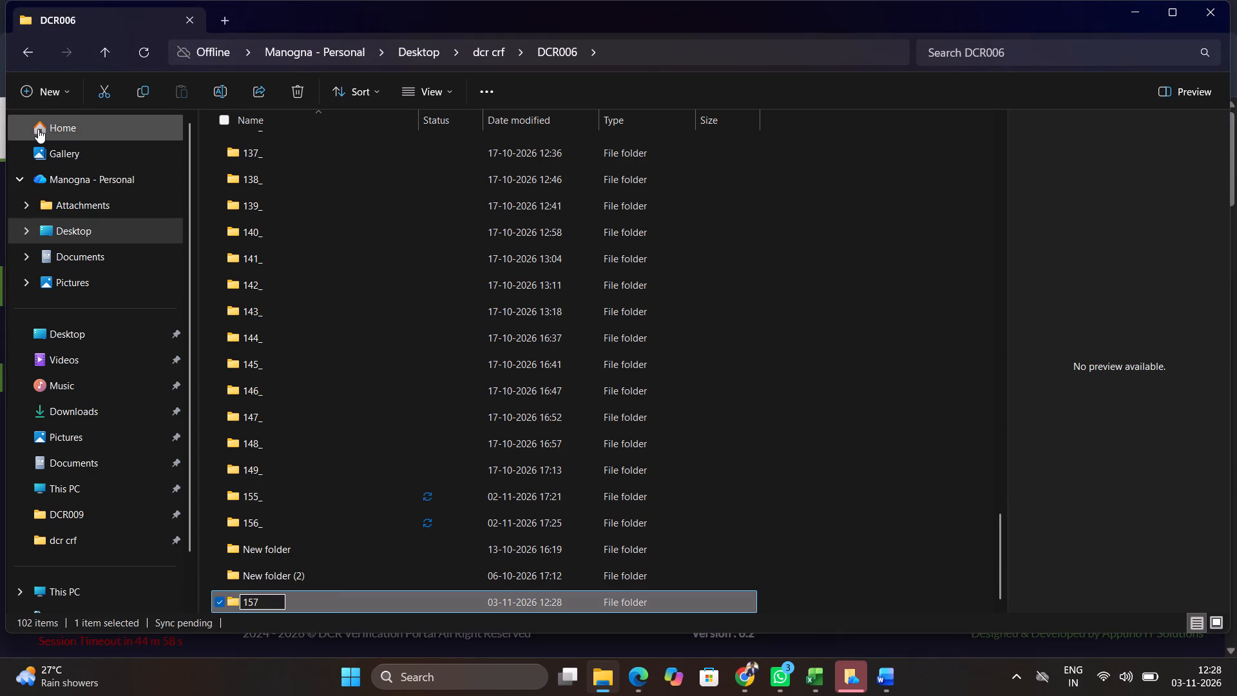
type("_1")
key("BackSpace")
key("Return")
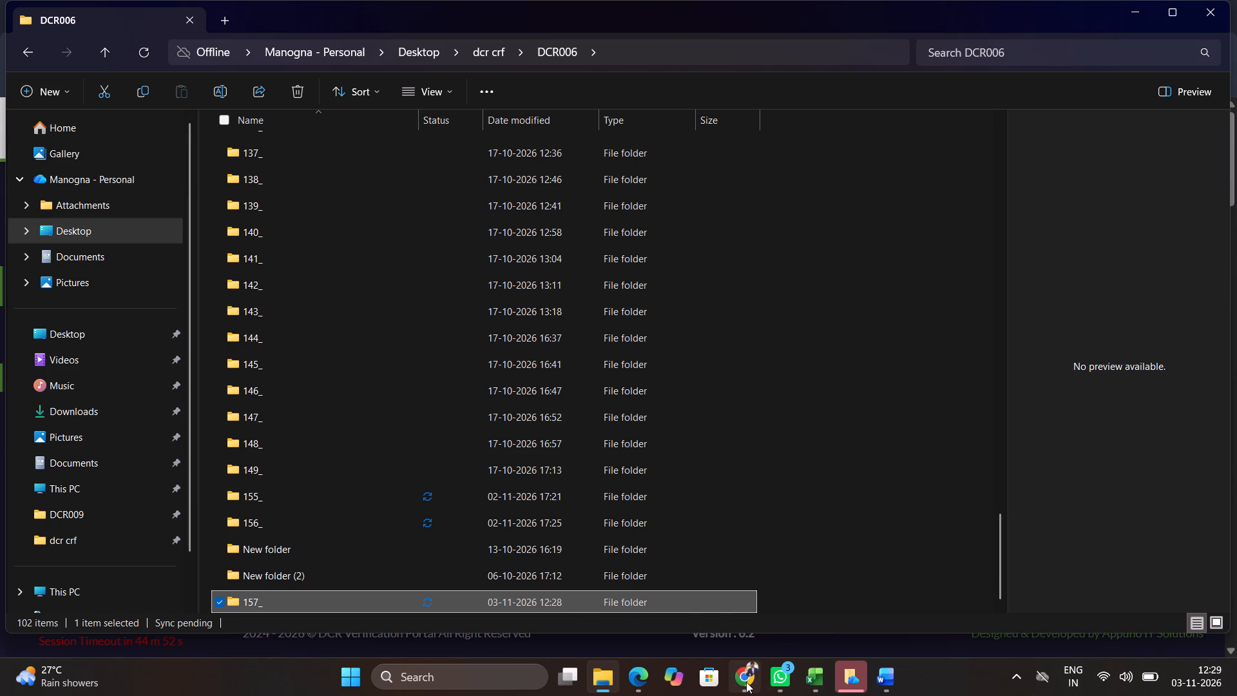
Save the new DCR certificate PDF in DCR006's 157_ folder, named with the service number copied from the SUNGRACE record plus -157.
left_click(738, 610)
left_click(123, 0)
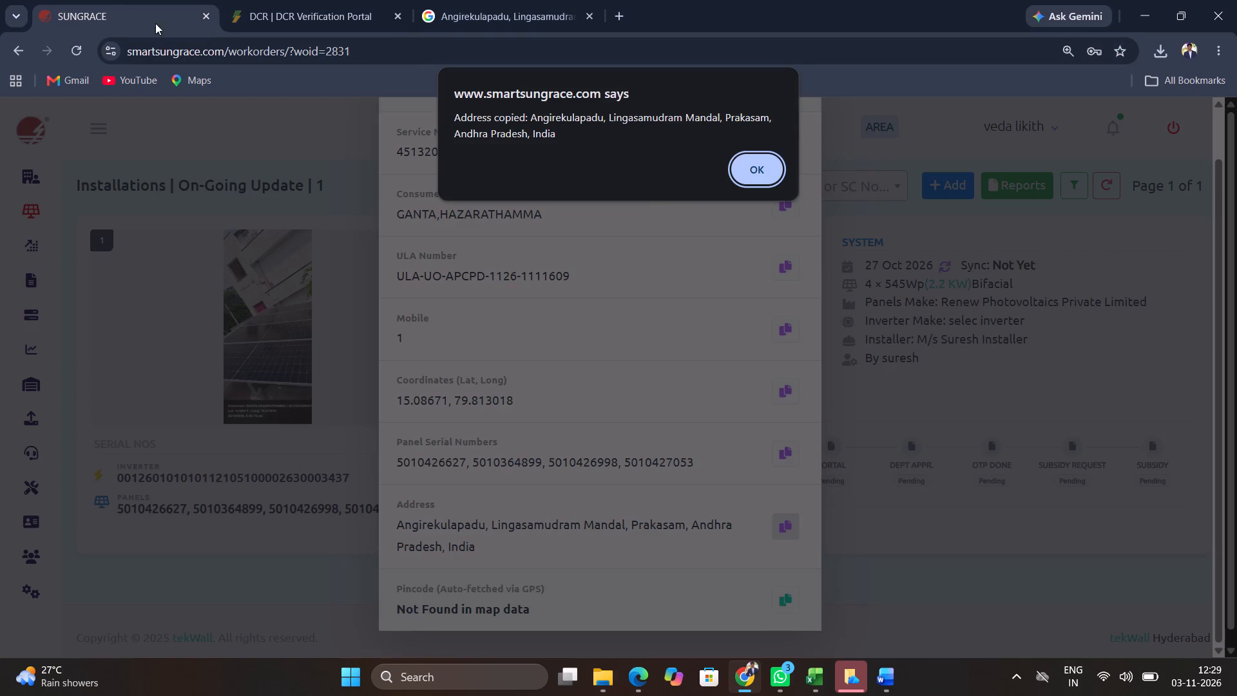
left_click(762, 180)
left_click(792, 135)
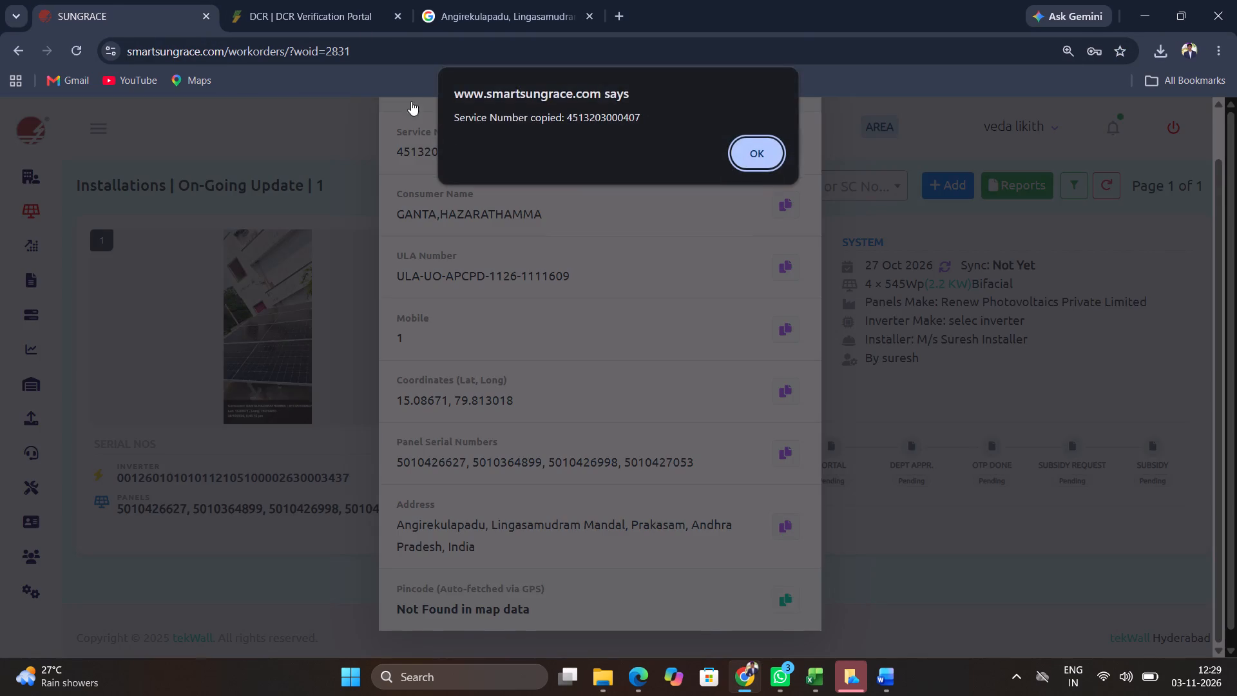
left_click(327, 0)
left_click(1066, 571)
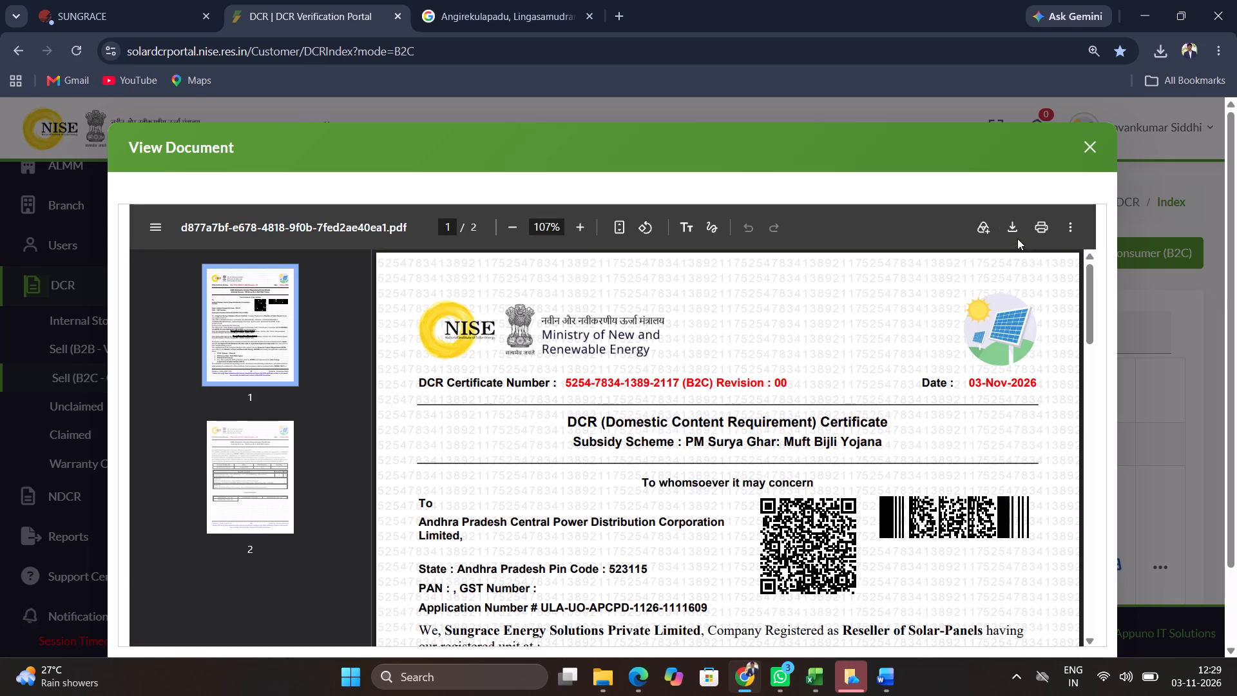
left_click(1017, 228)
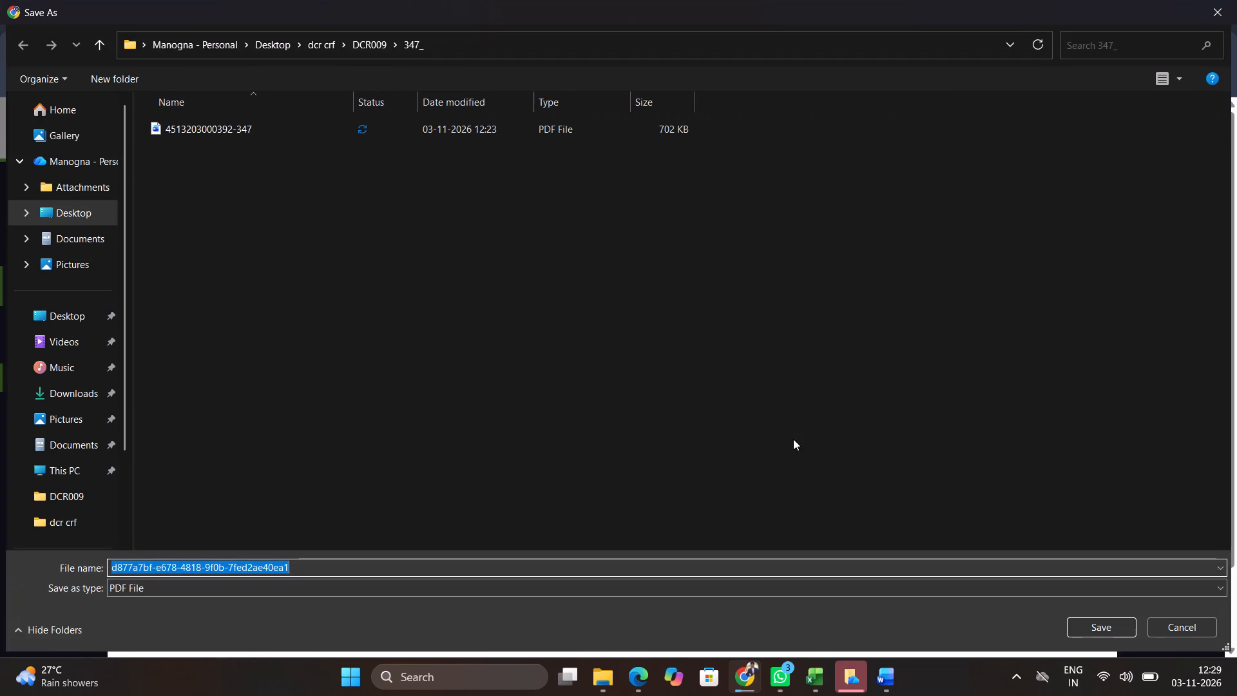
key("ctrl+v")
key("minus")
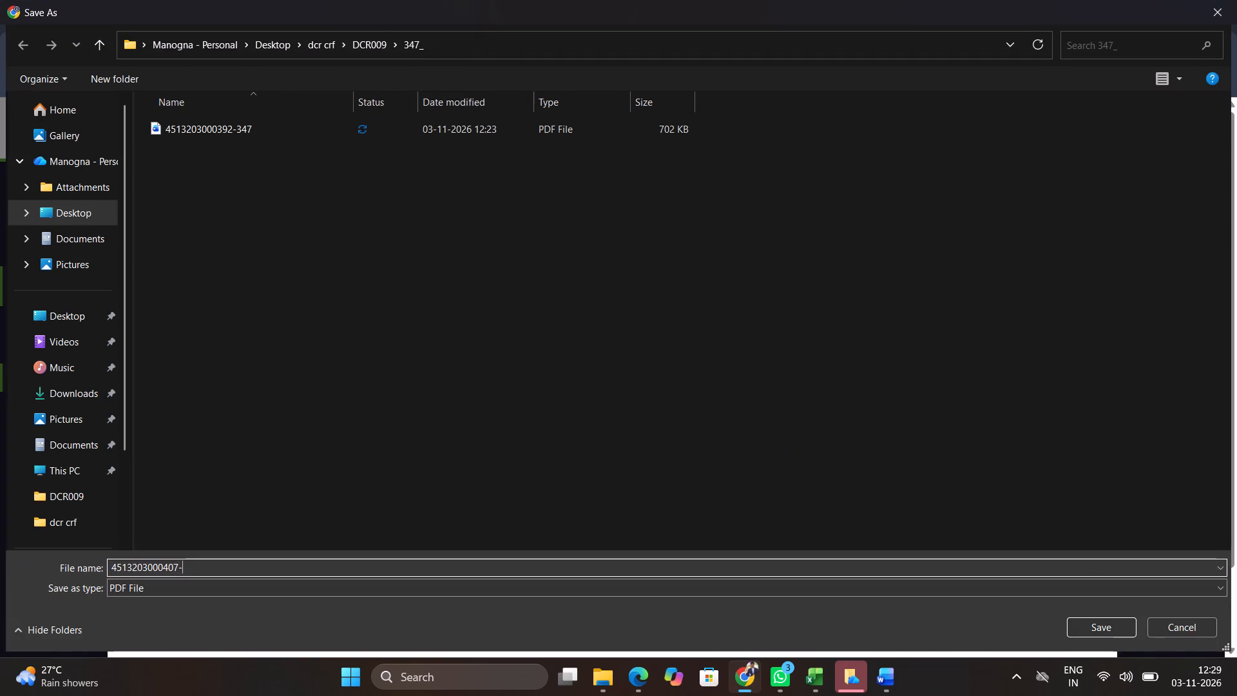
type("157")
left_click(318, 46)
double_click(245, 240)
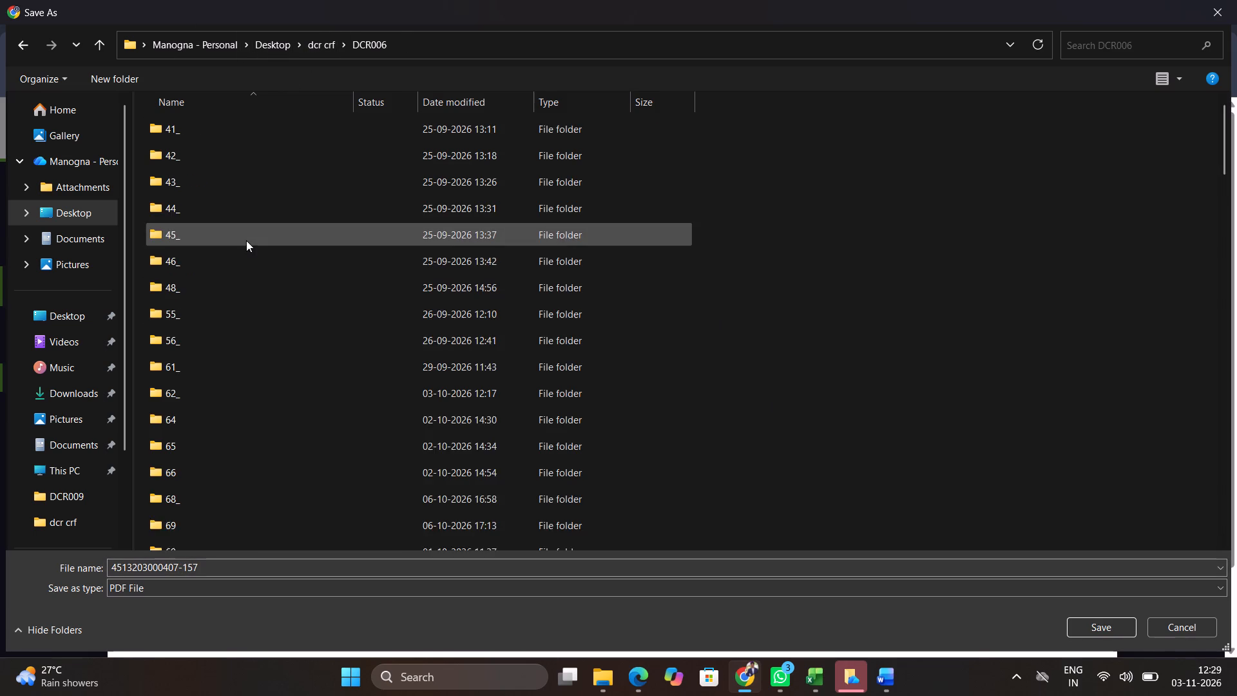
scroll(246, 242, "down", 5)
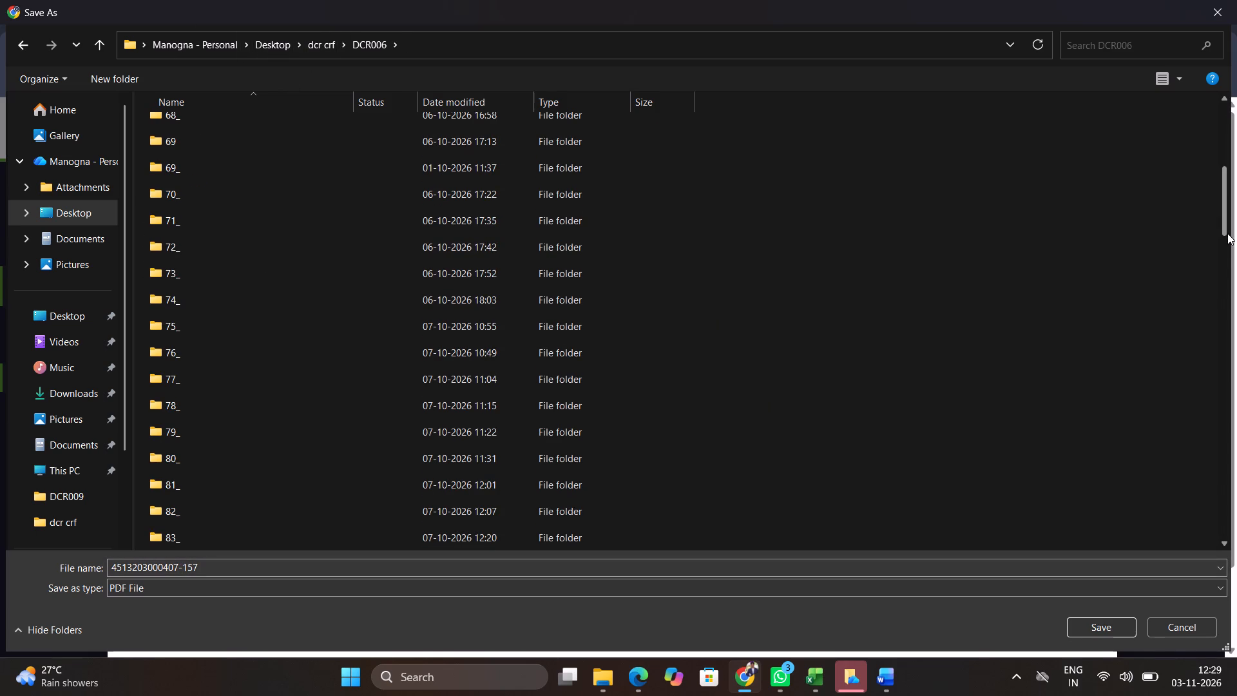
left_click_drag(1227, 233, 1218, 554)
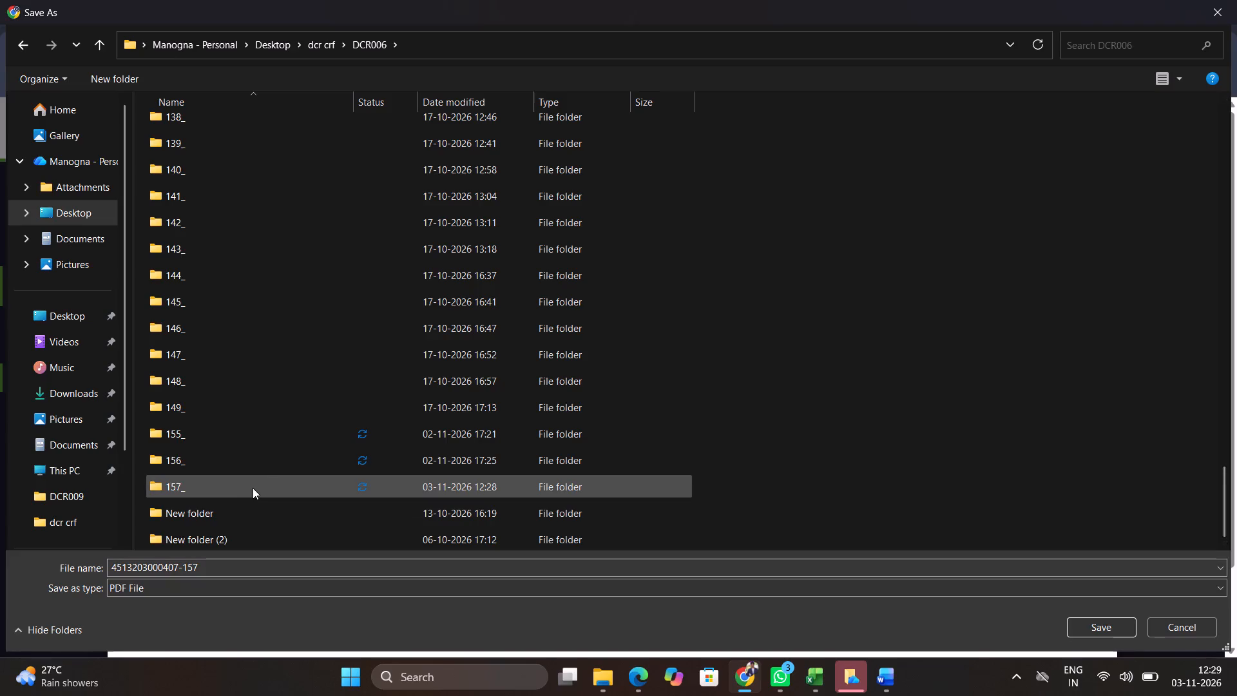
double_click(253, 488)
left_click(1107, 625)
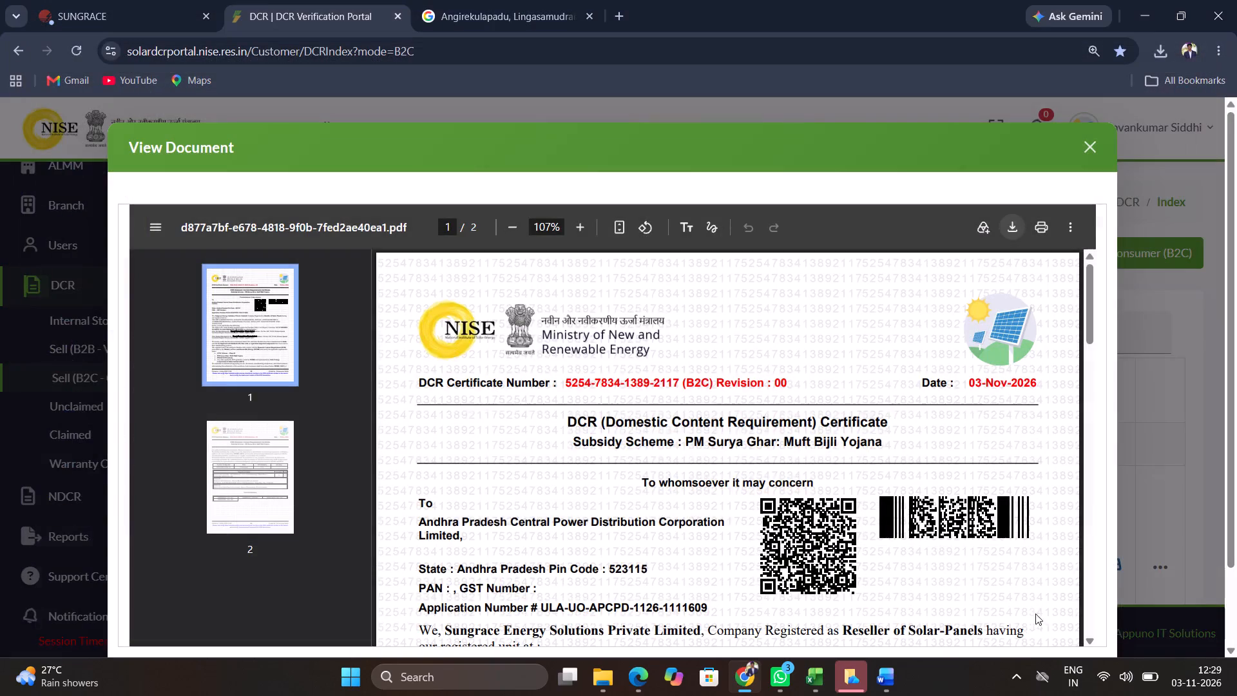
Return to SUNGRACE and close the copyable consumer details of the installation record.
left_click(73, 0)
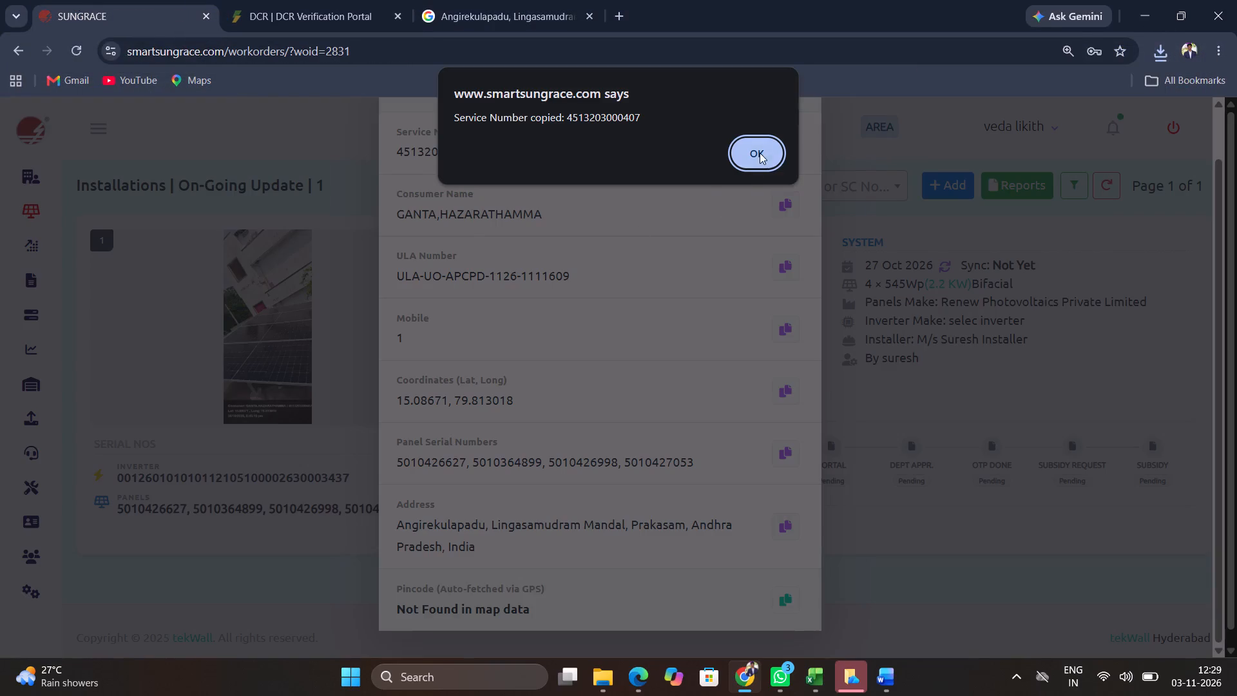
left_click(760, 153)
left_click(889, 166)
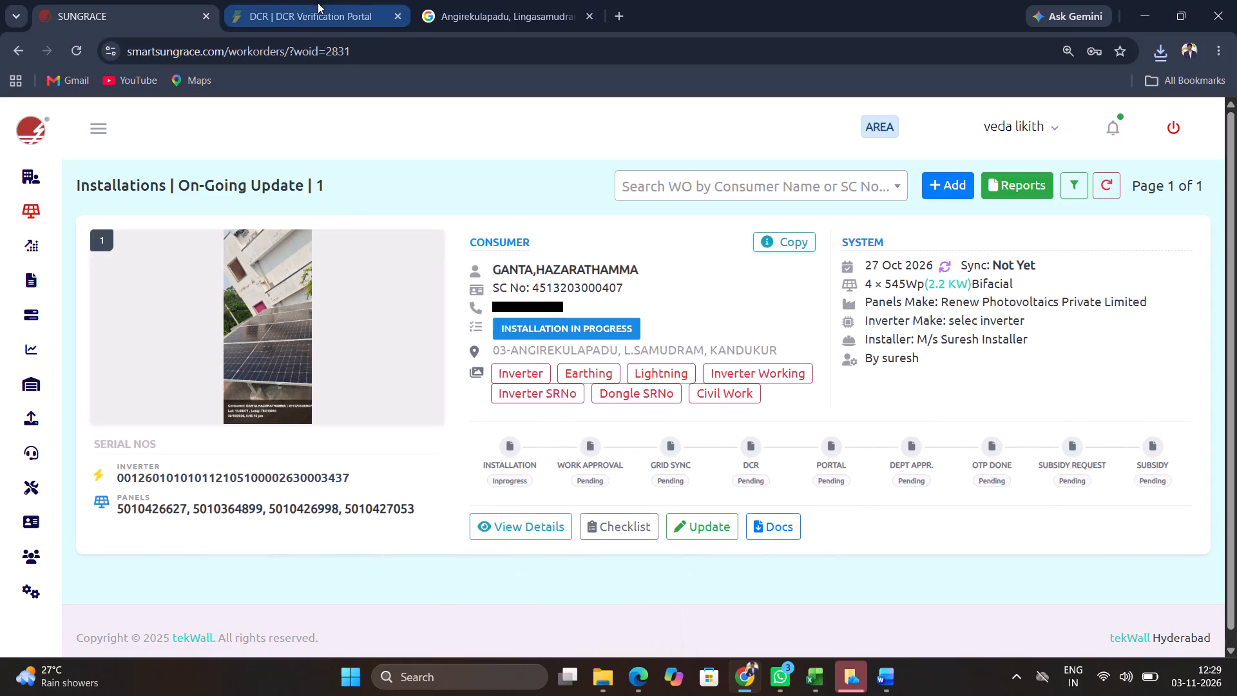
left_click(318, 3)
left_click(121, 5)
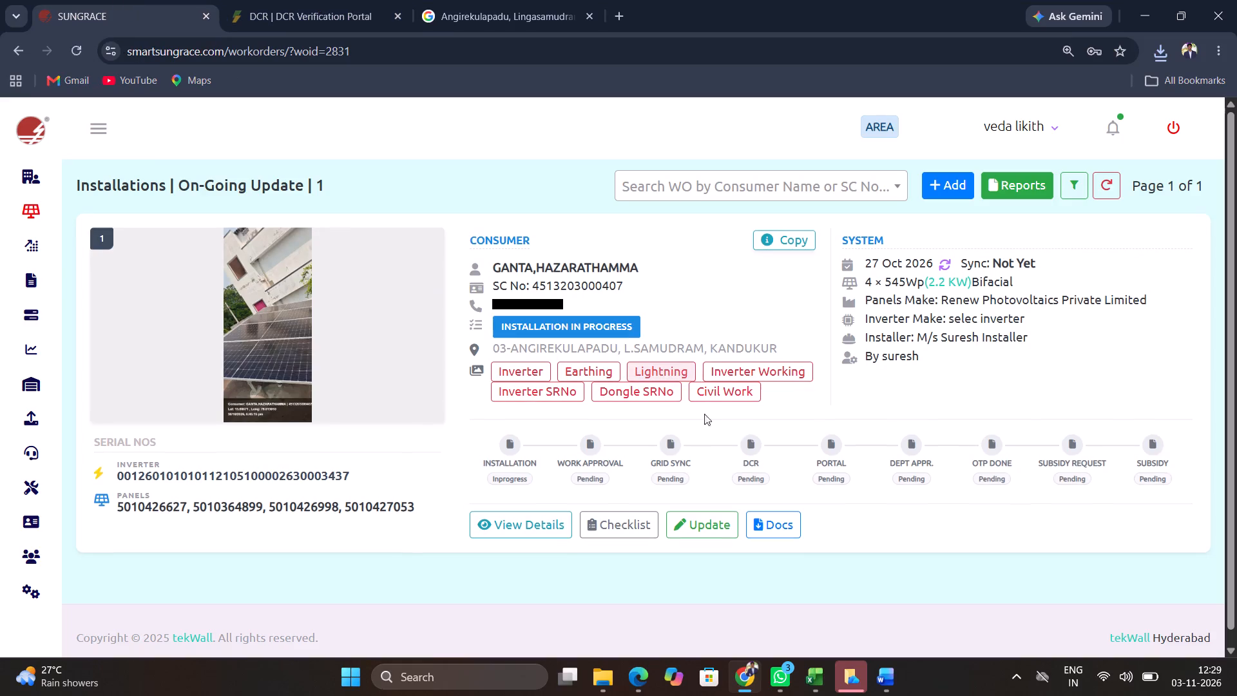
Upload the certificate PDF from DCR006's 157_ folder as the installation's Dcr upload under Project Stage and submit the form.
left_click(684, 519)
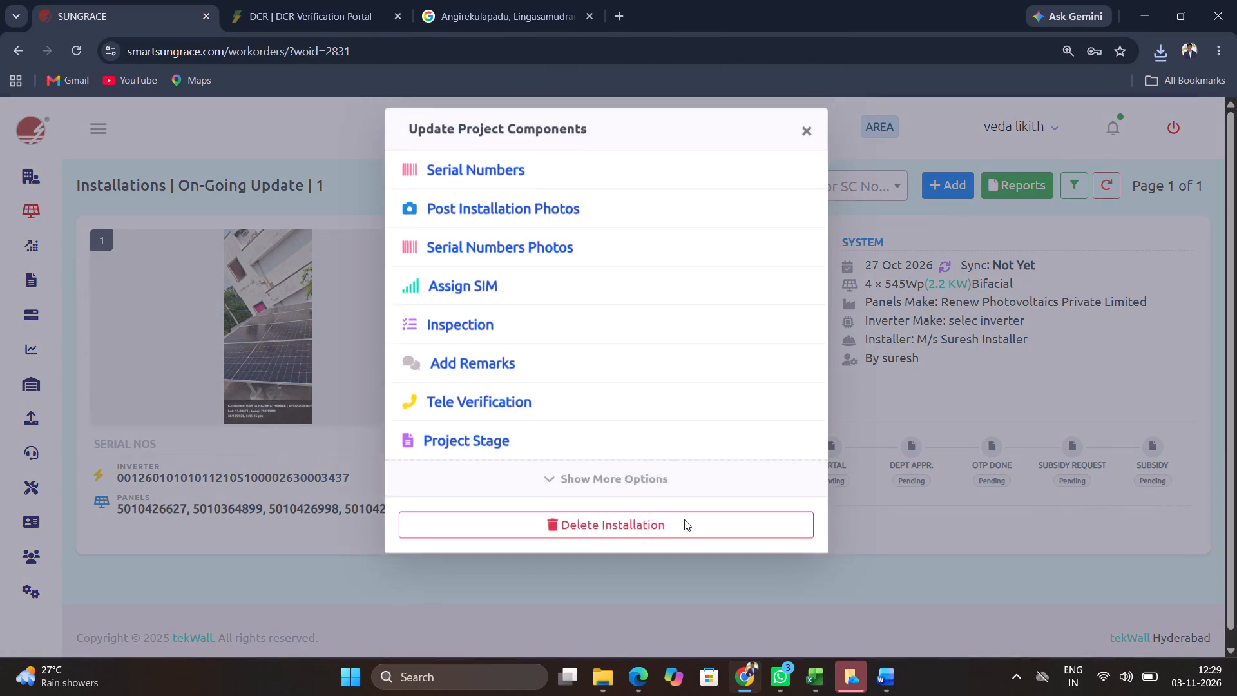
left_click(532, 454)
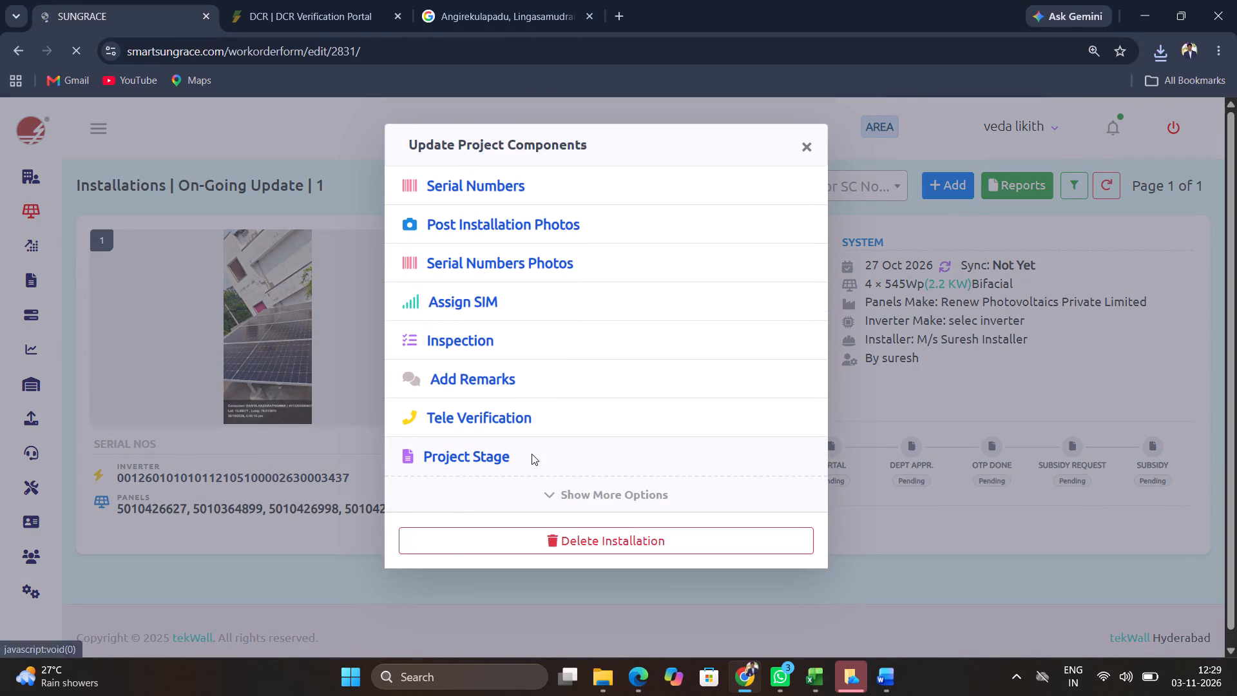
scroll(530, 452, "down", 5)
left_click(474, 442)
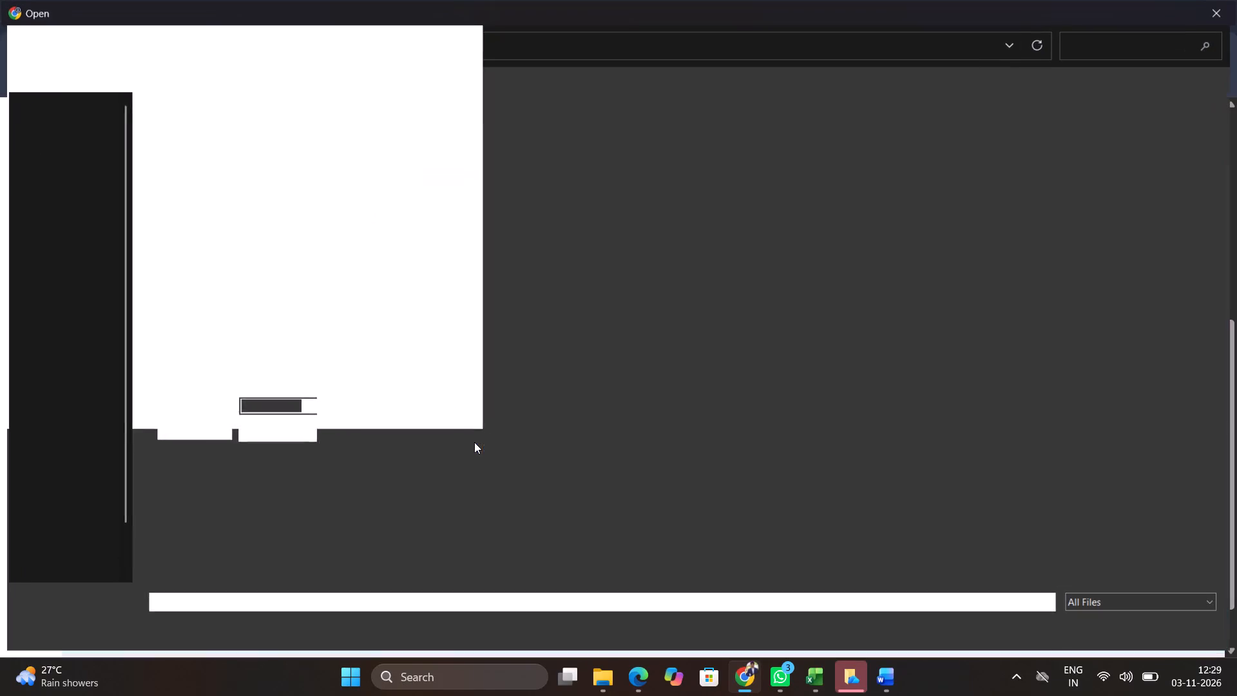
left_click(313, 49)
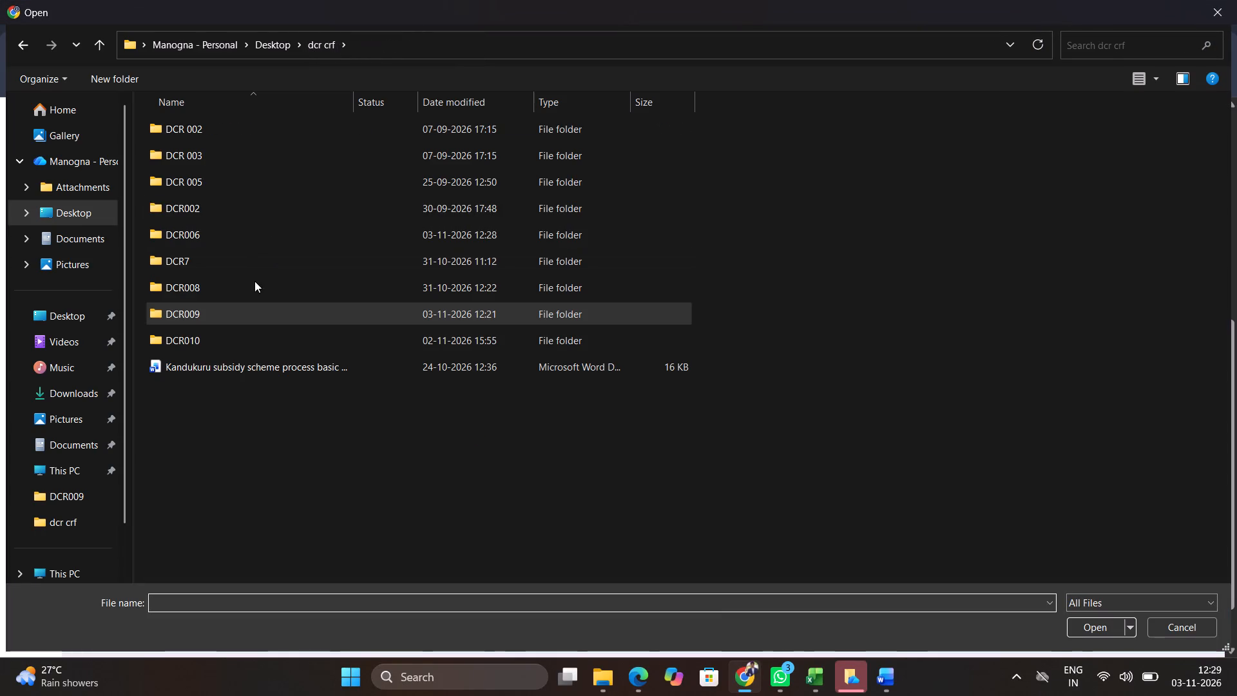
double_click(265, 239)
scroll(266, 238, "down", 13)
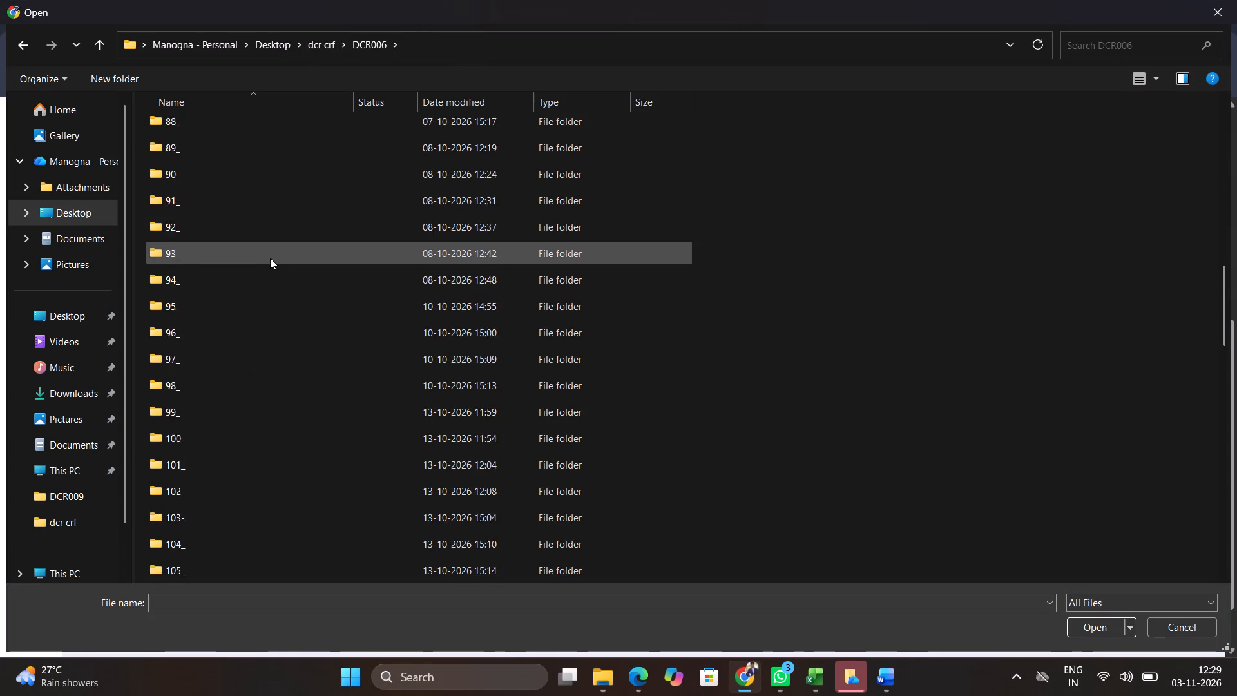
scroll(270, 258, "down", 11)
scroll(265, 267, "down", 13)
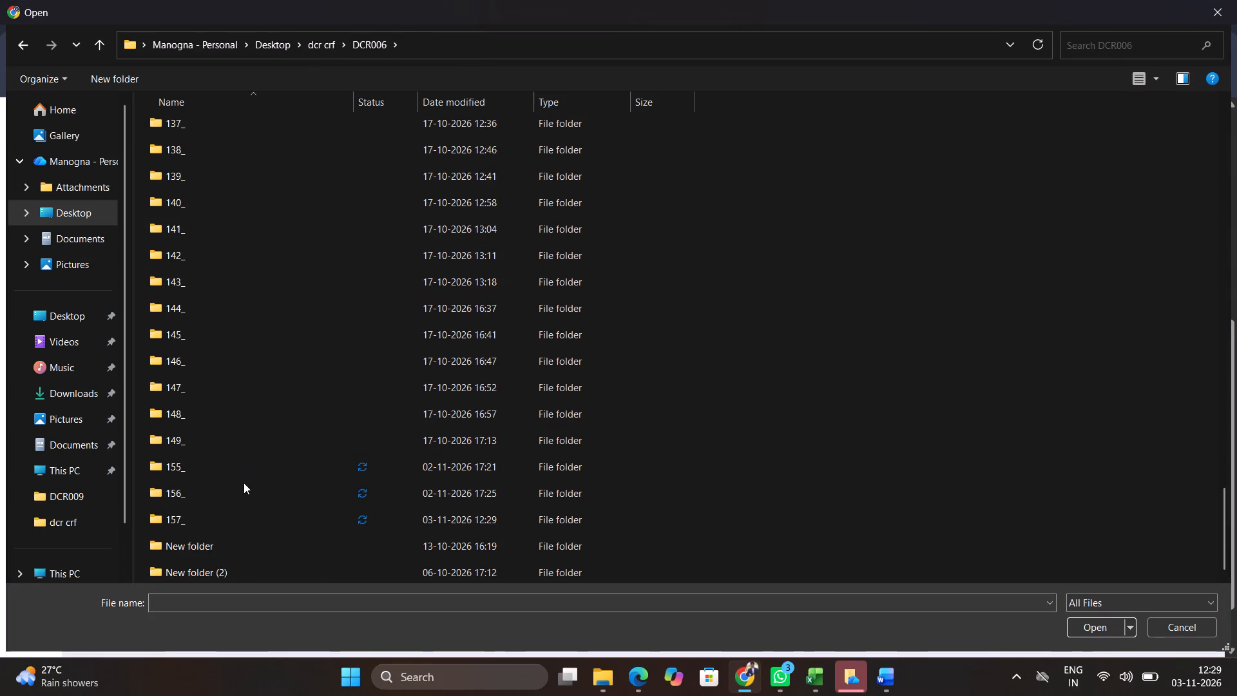
double_click(241, 523)
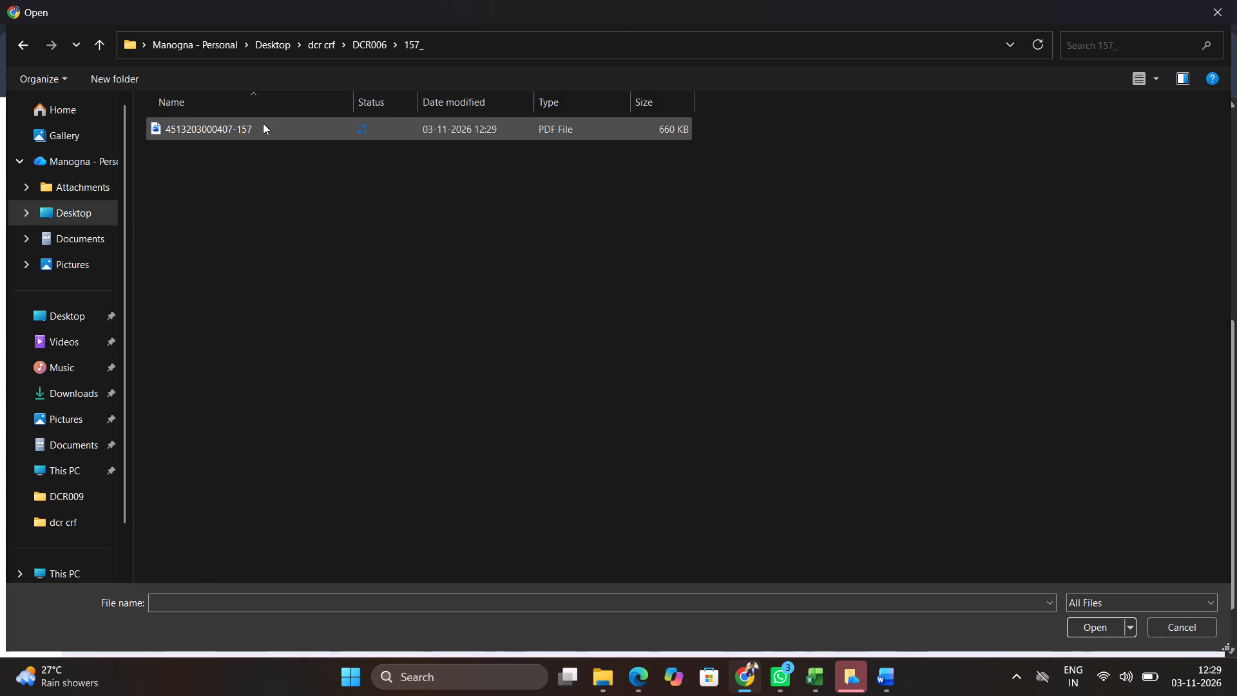
double_click(263, 123)
left_click(414, 537)
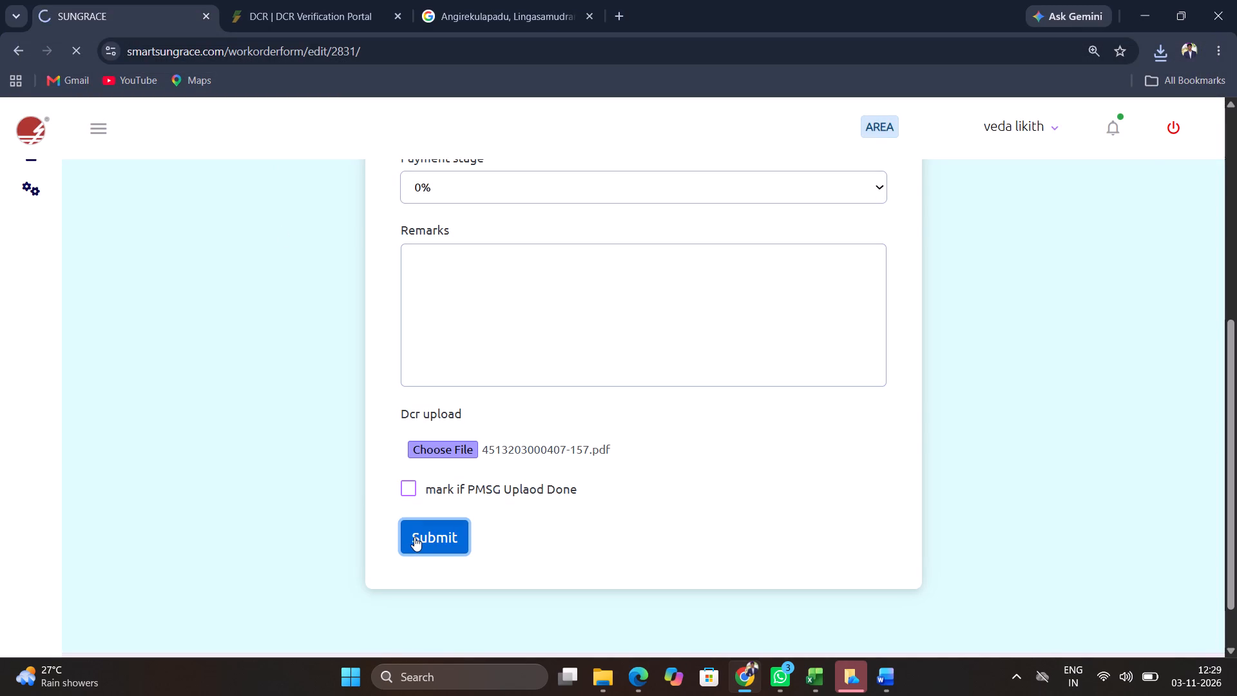
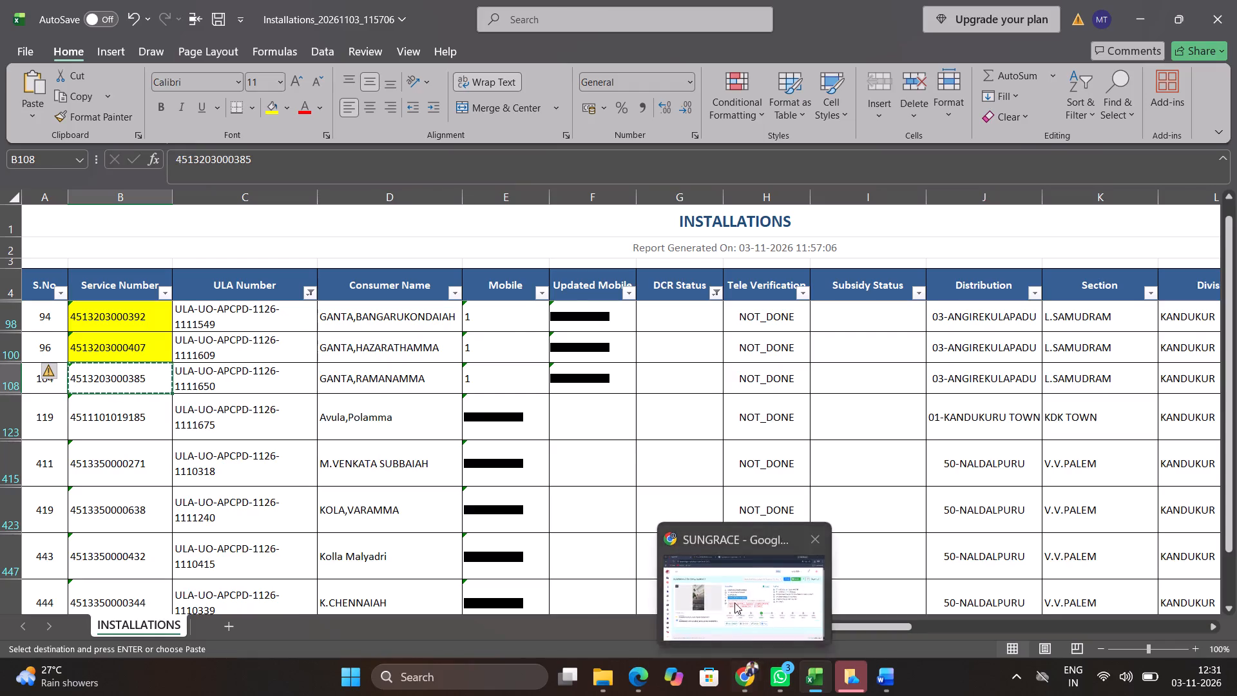
Switch from the Installations spreadsheet to SUNGRACE and find the next installation by its copied service number.
left_click(734, 603)
left_click(661, 184)
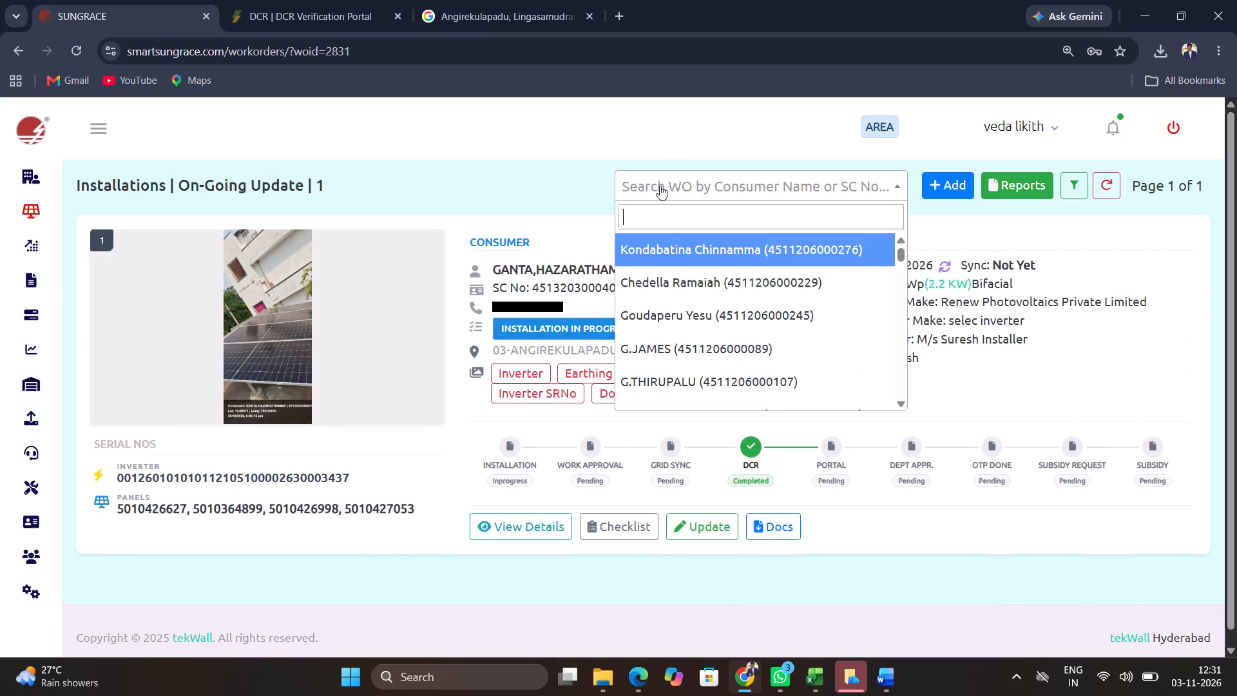
key("ctrl+v")
key("Return")
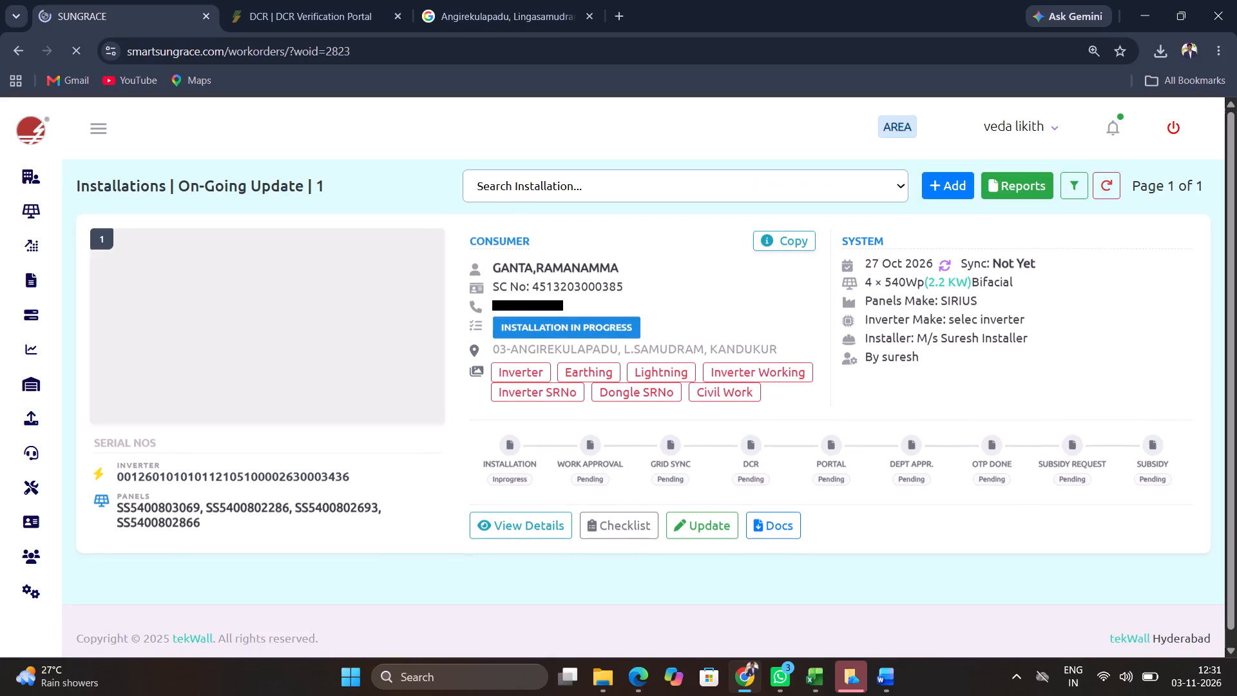
Copy the installation's ULA number from SUNGRACE and enter it as Consumer Application Number in a new B2C DCR issue on the DCR portal.
left_click(789, 229)
left_click(784, 240)
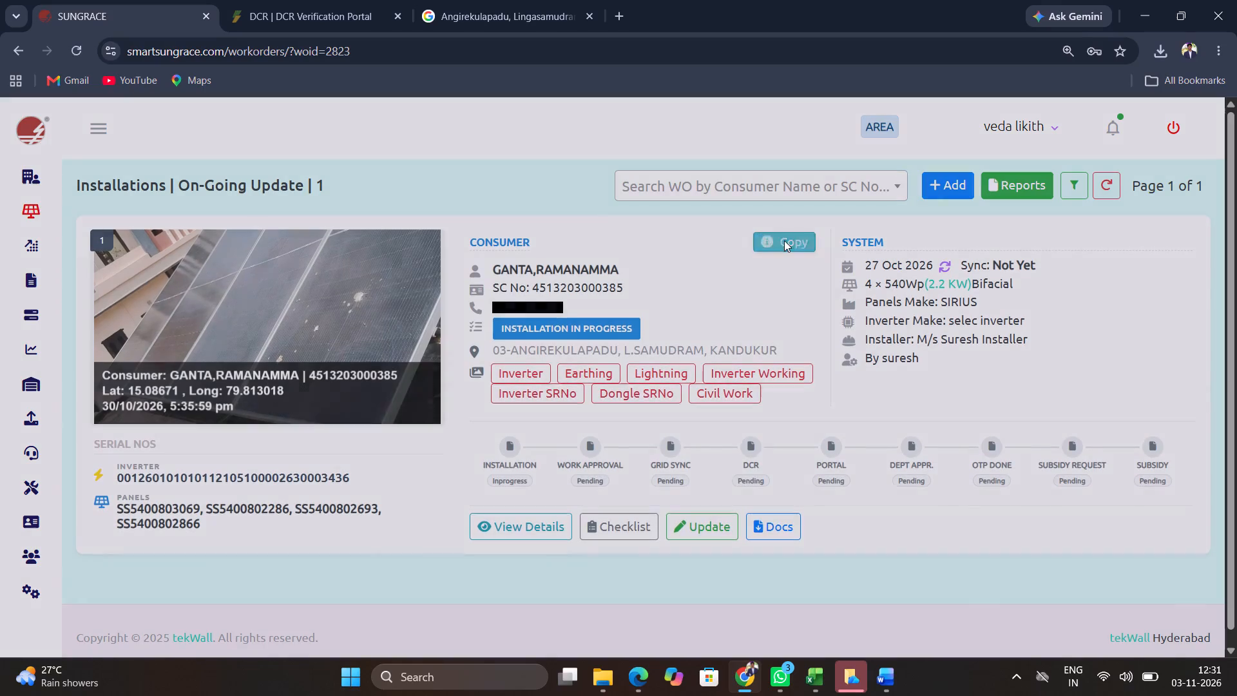
left_click(787, 319)
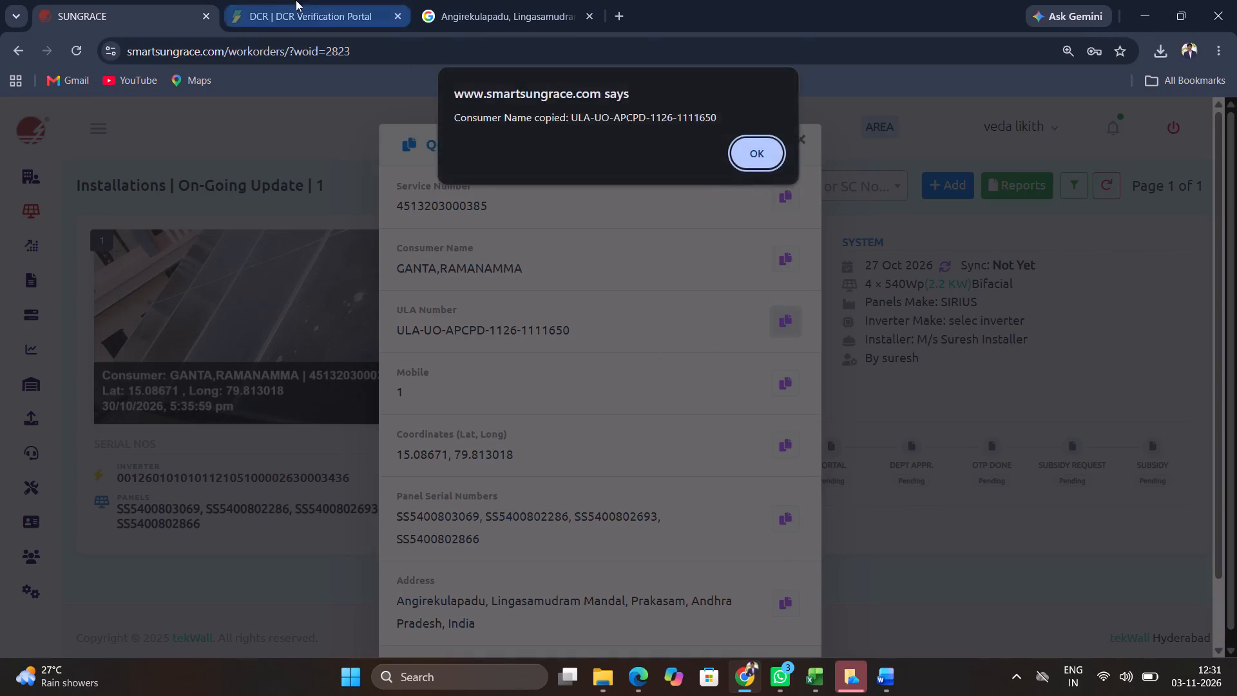
left_click(296, 0)
left_click(1082, 145)
left_click(1071, 250)
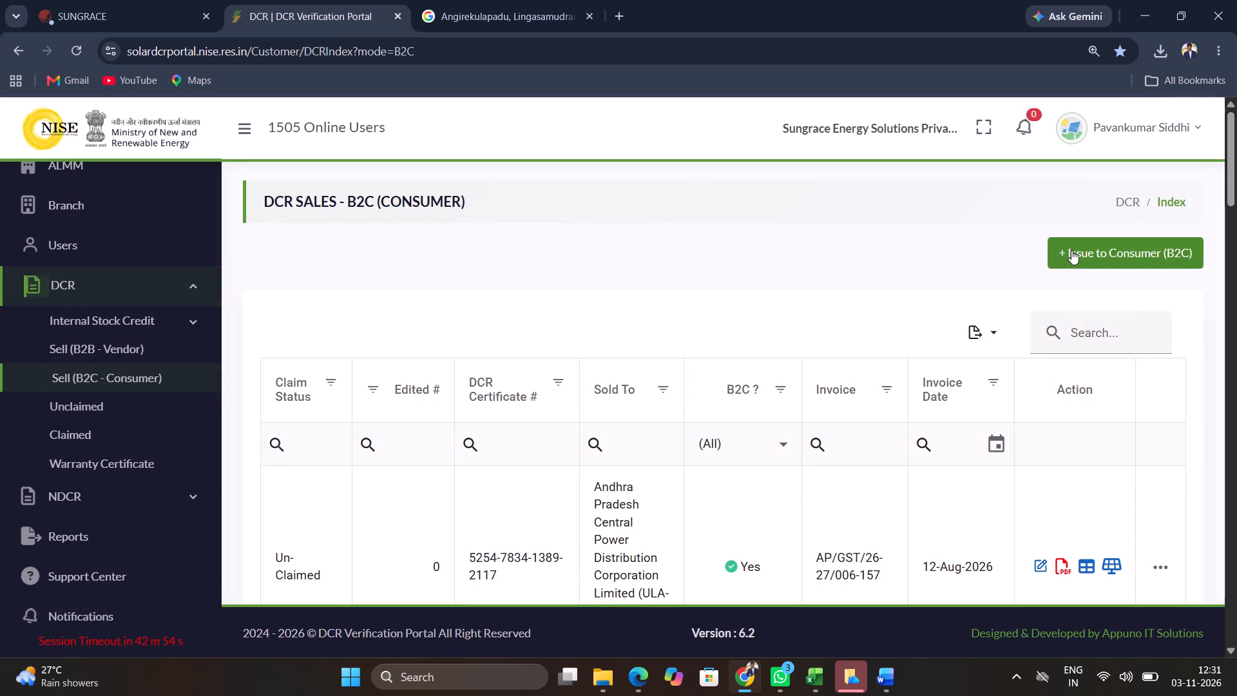
left_click(617, 376)
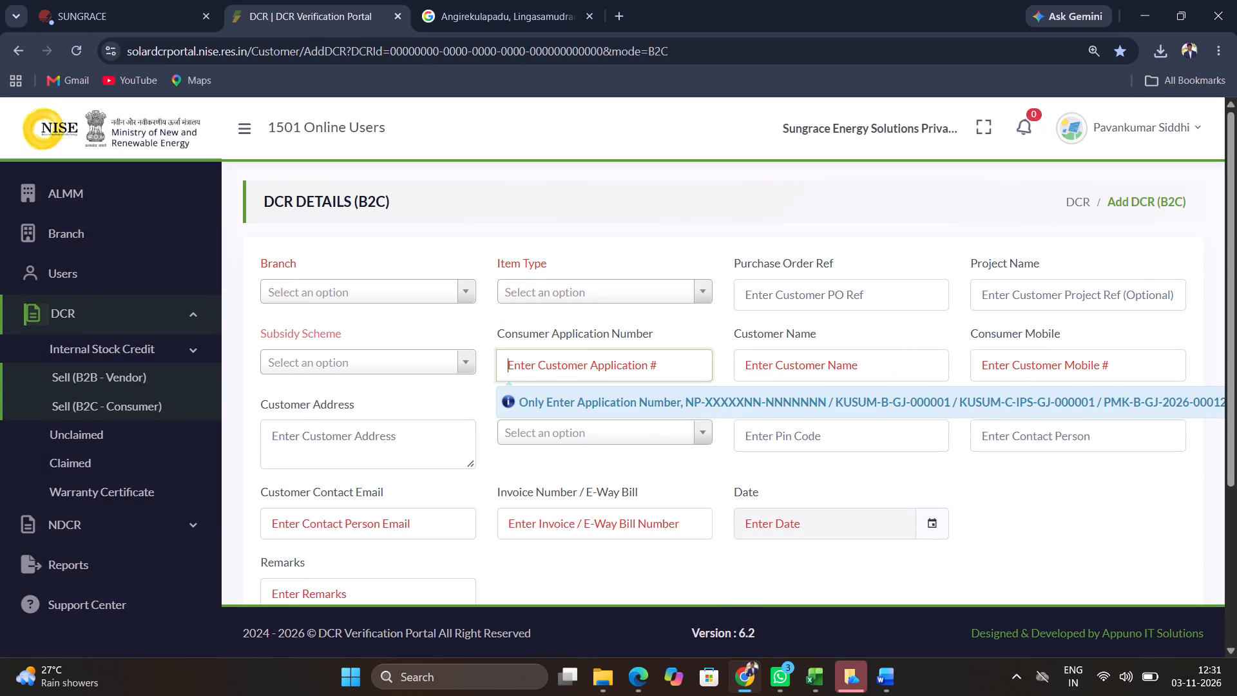
key("ctrl+v")
Set the branch to Andhra Pradesh, the subsidy scheme to PM Surya Ghar: Muft Bijli Yojana and the item type to Solar Panels.
left_click(401, 291)
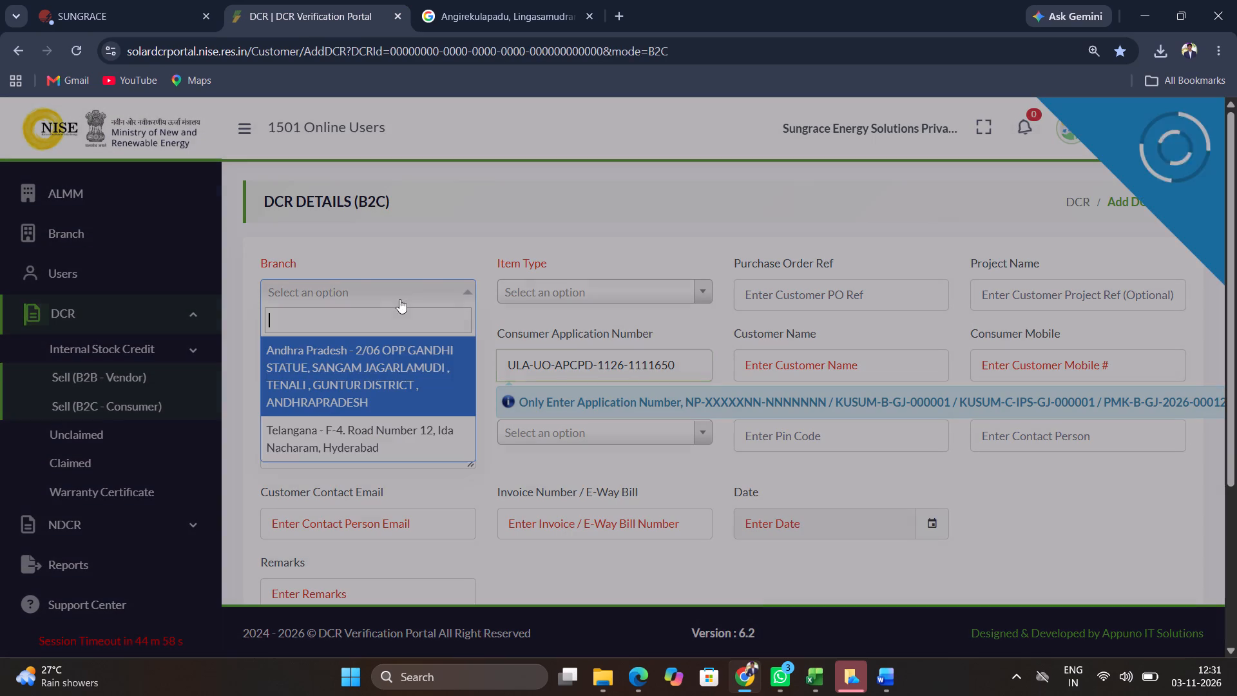
left_click(373, 371)
left_click(376, 360)
left_click(376, 513)
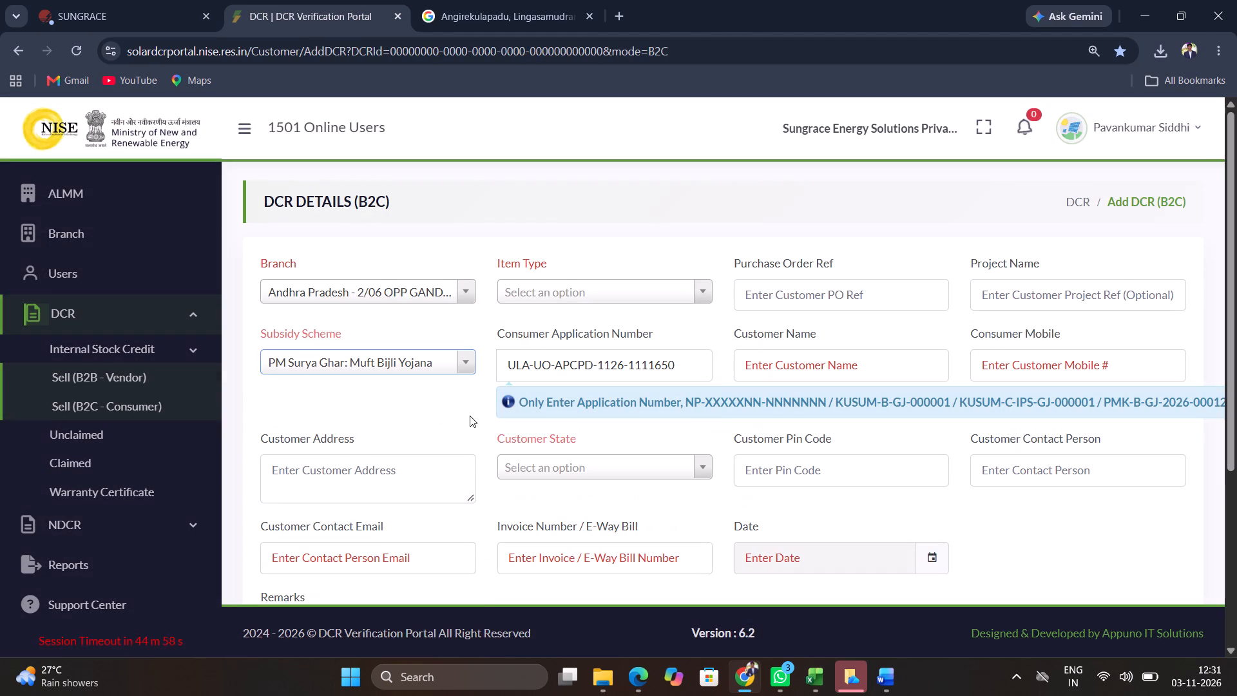
left_click(559, 293)
left_click(530, 343)
Fill in Customer Name with Andhra Pradesh Central Power Distribution Corporation Limited, copied from the Kandukuru subsidy scheme Word document.
left_click(769, 373)
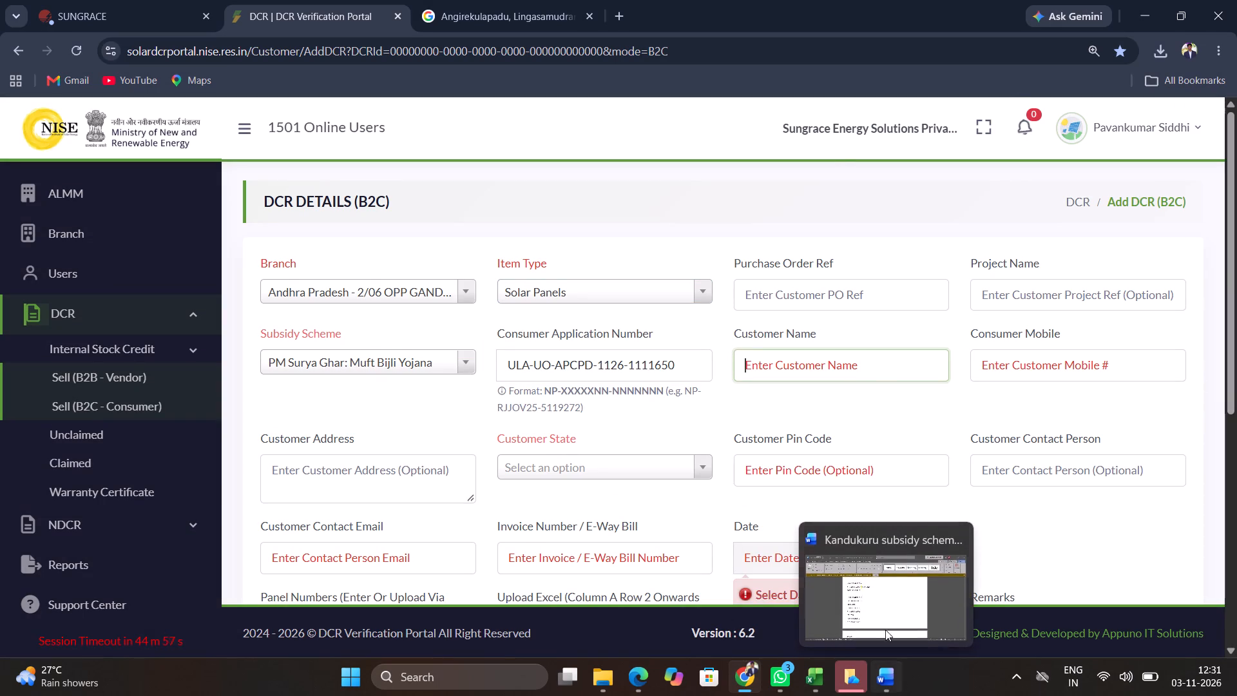
left_click(879, 608)
scroll(461, 412, "down", 1)
scroll(461, 412, "up", 20)
scroll(461, 412, "up", 1)
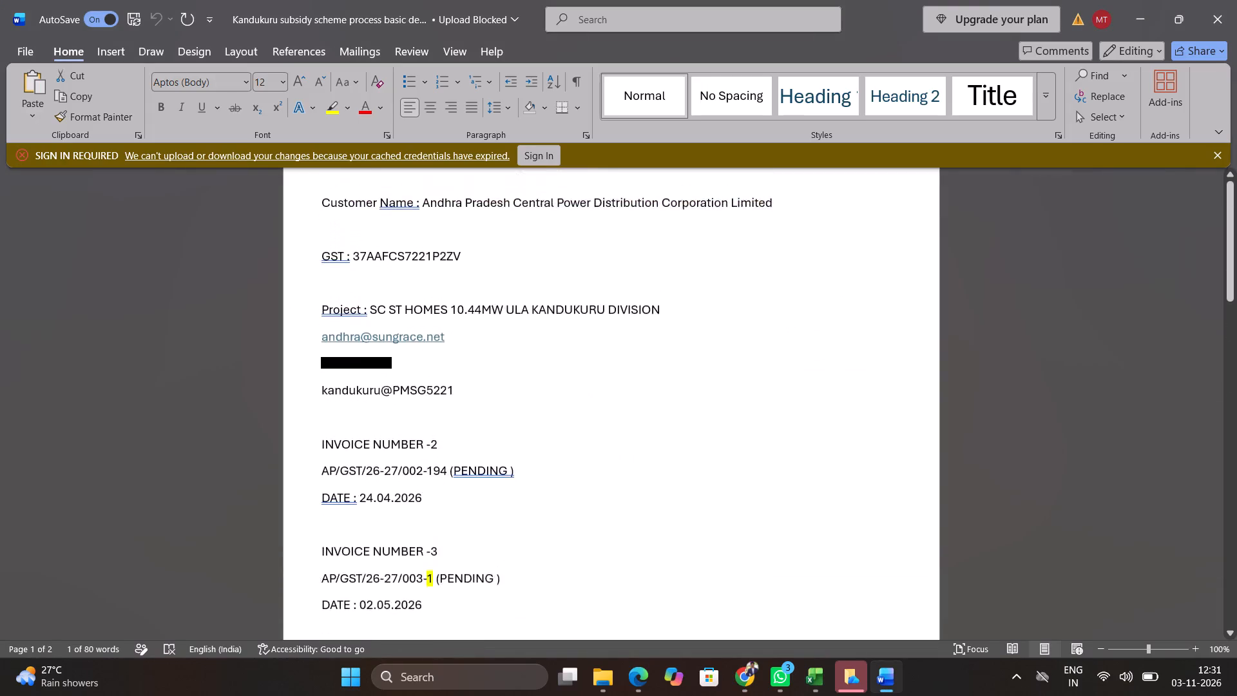
scroll(461, 412, "up", 2)
left_click_drag(426, 227, 903, 231)
key("ctrl+c")
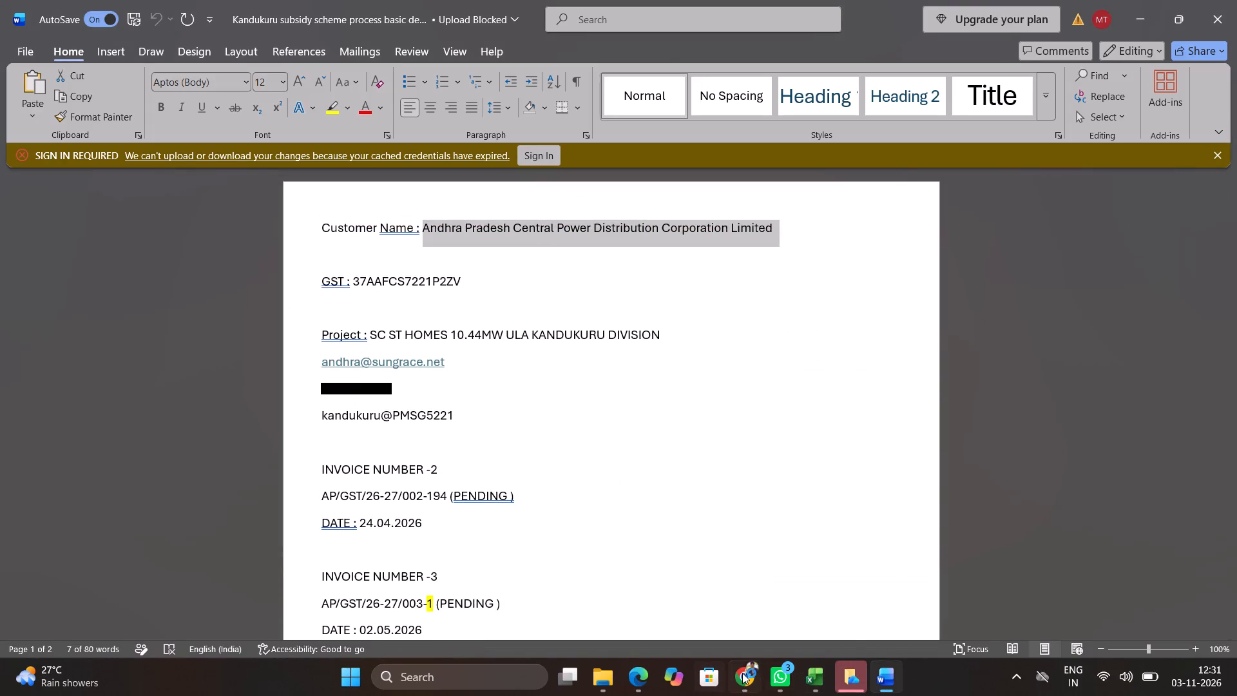
left_click(727, 590)
key("ctrl+v")
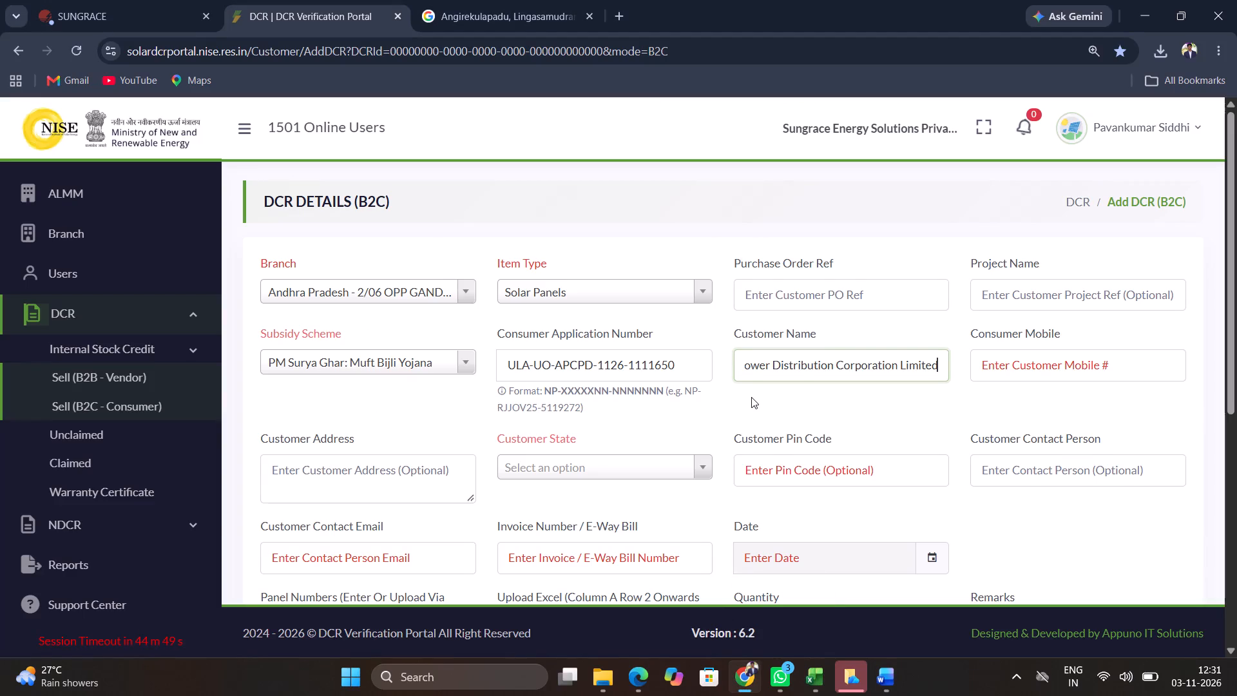
left_click(990, 293)
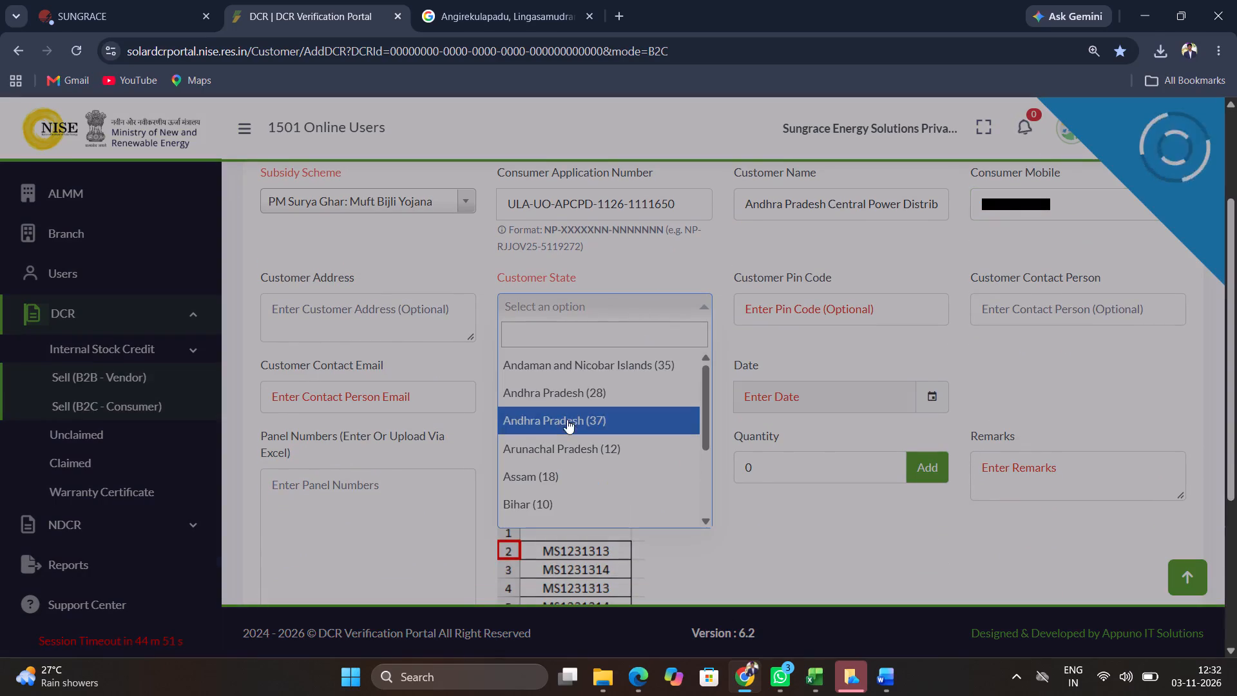
left_click(568, 421)
left_click(421, 391)
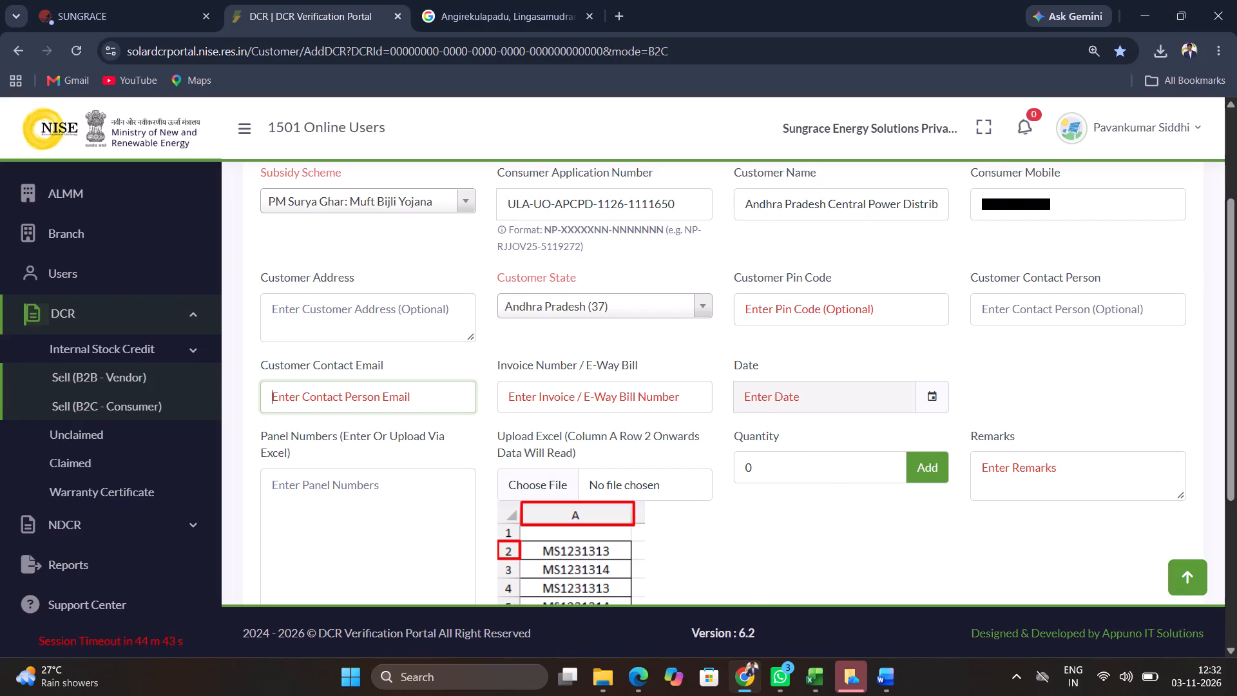
left_click(376, 397)
key("ctrl+v")
Clear Customer Contact Email and refill it with the company email address copied from the Kandukuru subsidy scheme Word document.
key("BackSpace")
key("BackSpace")
key("BackSpace")
key("BackSpace")
key("BackSpace")
key("BackSpace")
key("BackSpace")
key("BackSpace")
key("BackSpace")
key("BackSpace")
key("BackSpace")
key("BackSpace")
key("BackSpace")
key("BackSpace")
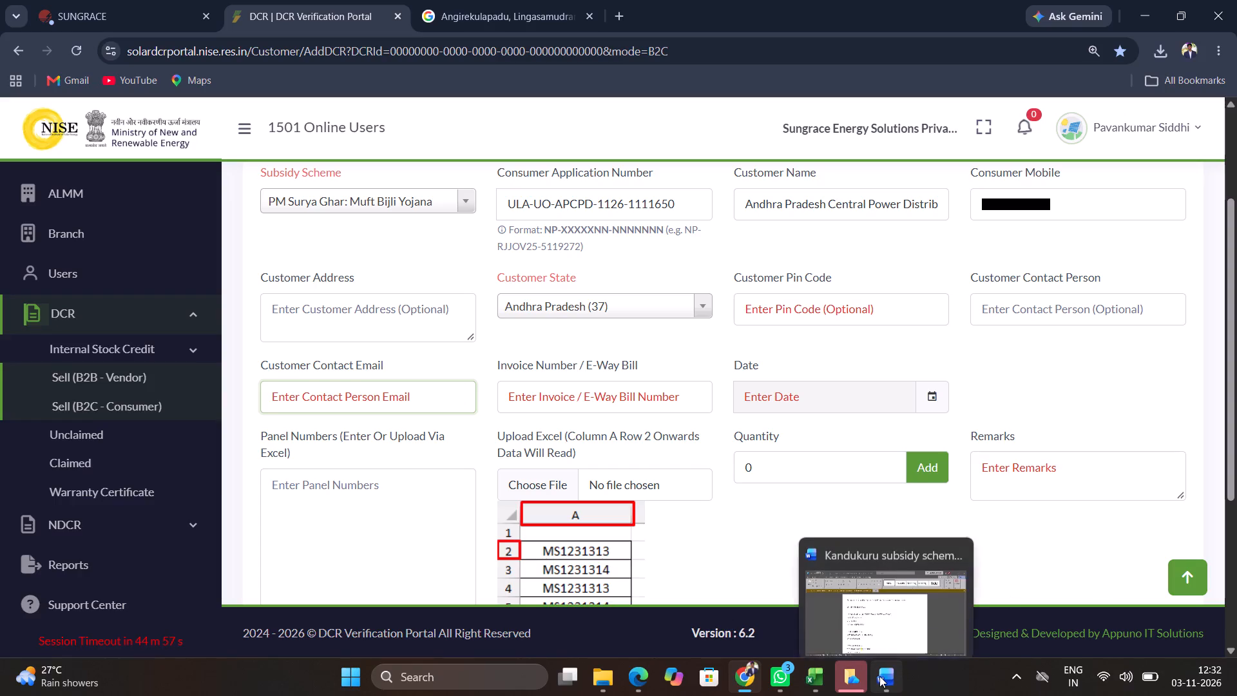
left_click(879, 633)
left_click_drag(559, 369, 548, 369)
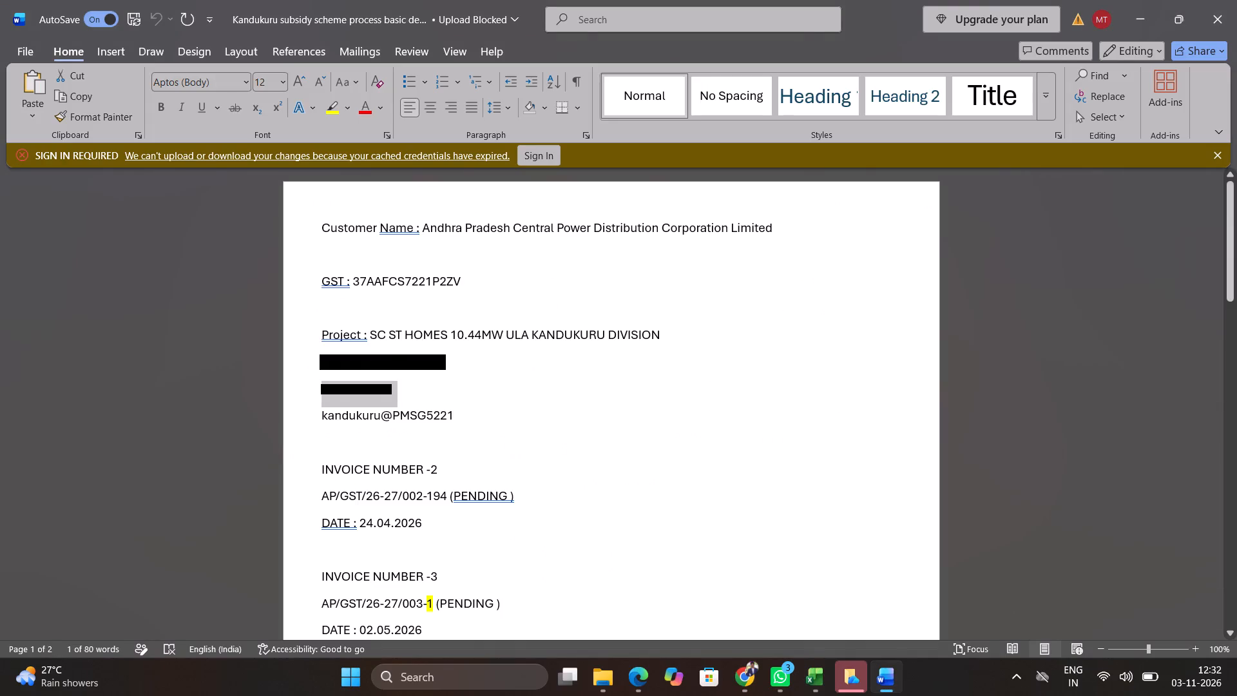
left_click_drag(548, 369, 271, 368)
key("ctrl+c")
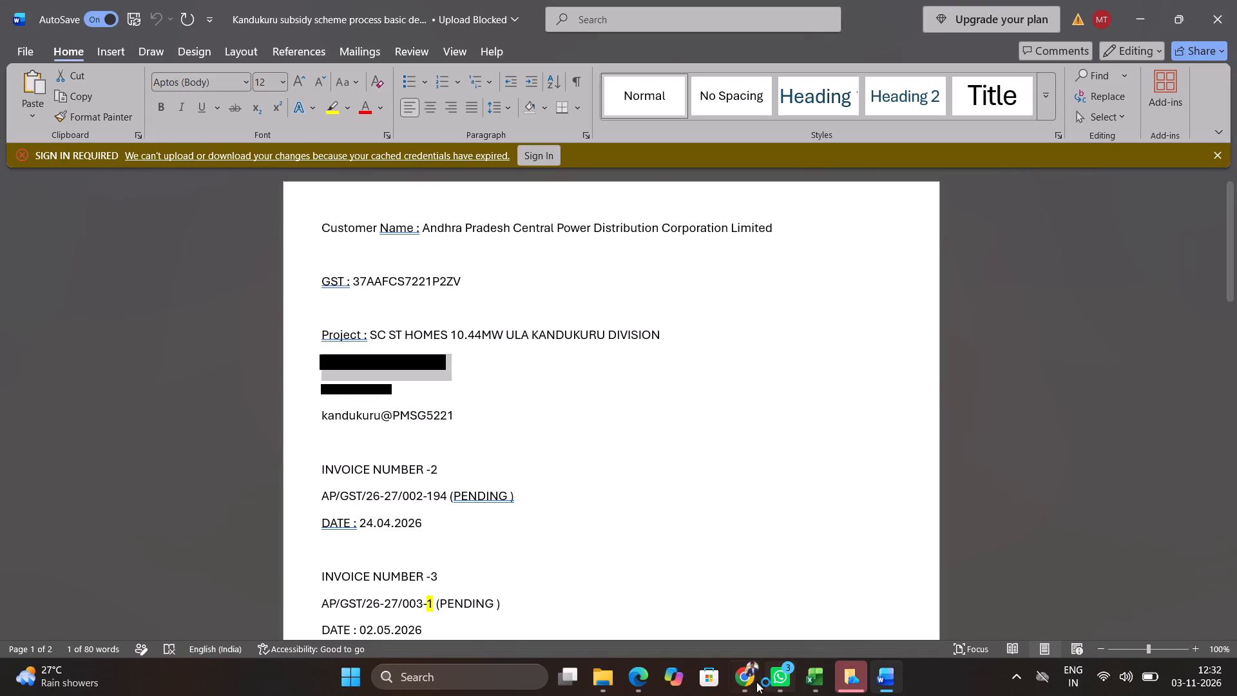
left_click(743, 621)
key("ctrl+v")
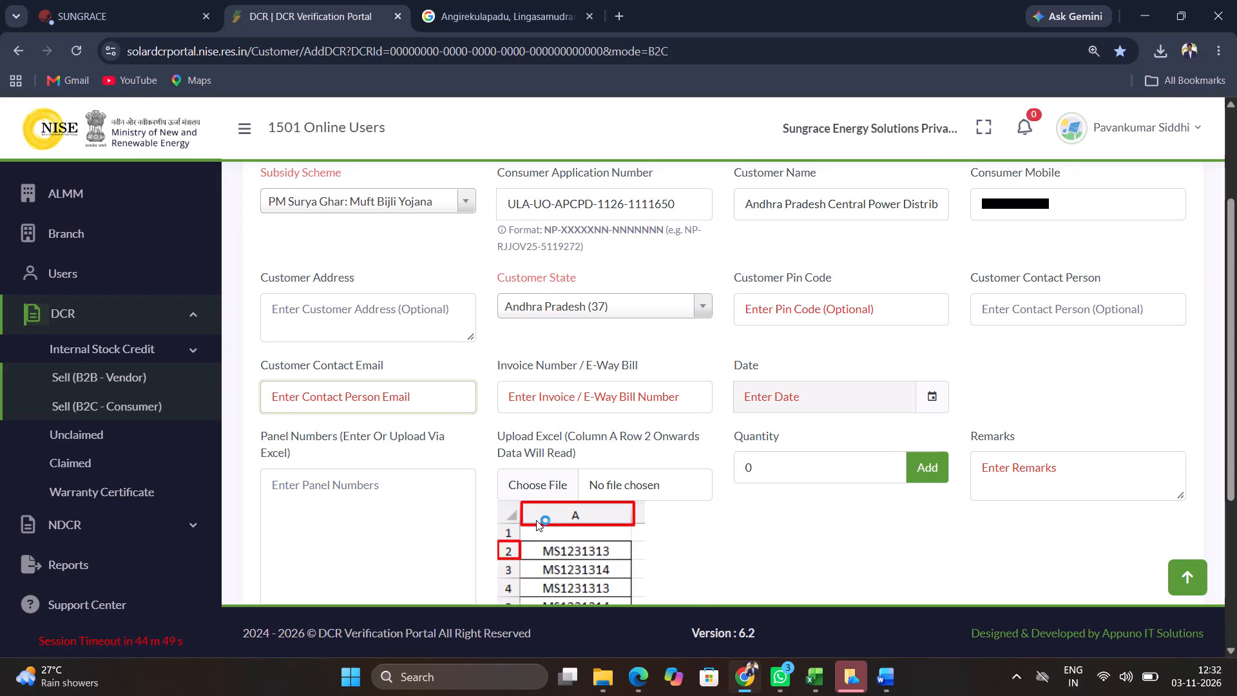
Fill in Invoice Number / E-Way Bill with the invoice 9 prefix AP/GST/26-27/009-, copied from the Word document.
left_click(582, 399)
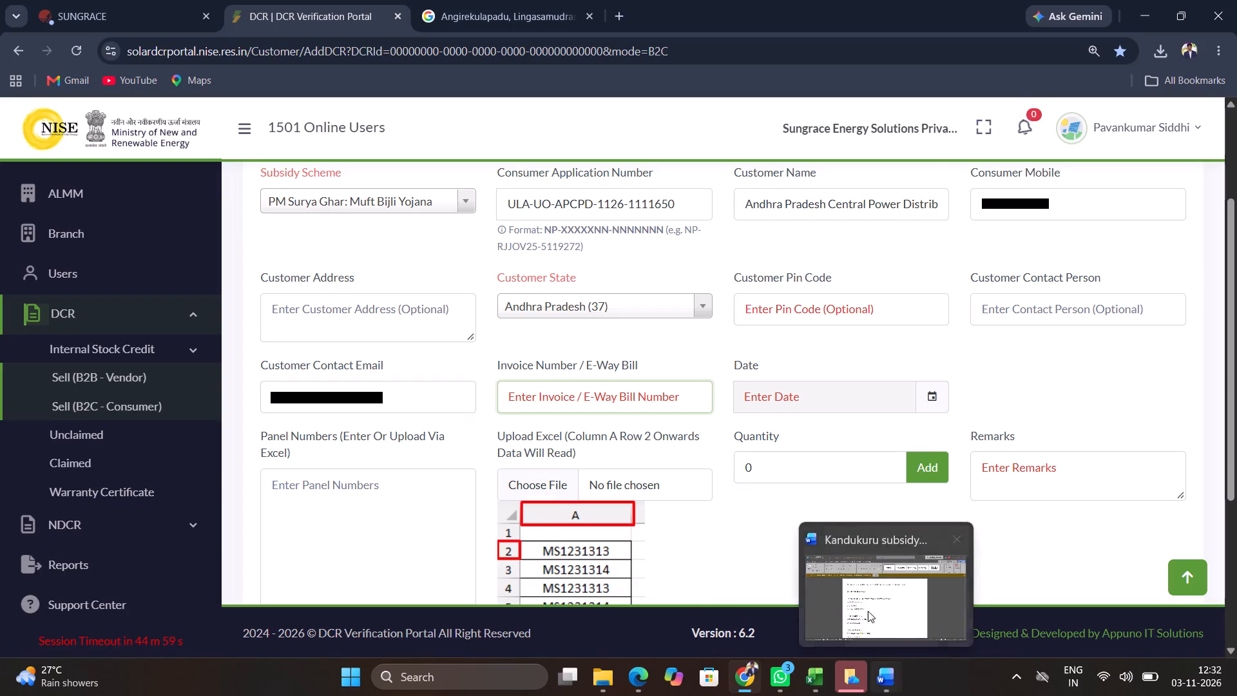
left_click(860, 604)
scroll(432, 454, "down", 5)
scroll(436, 324, "down", 5)
scroll(447, 404, "down", 4)
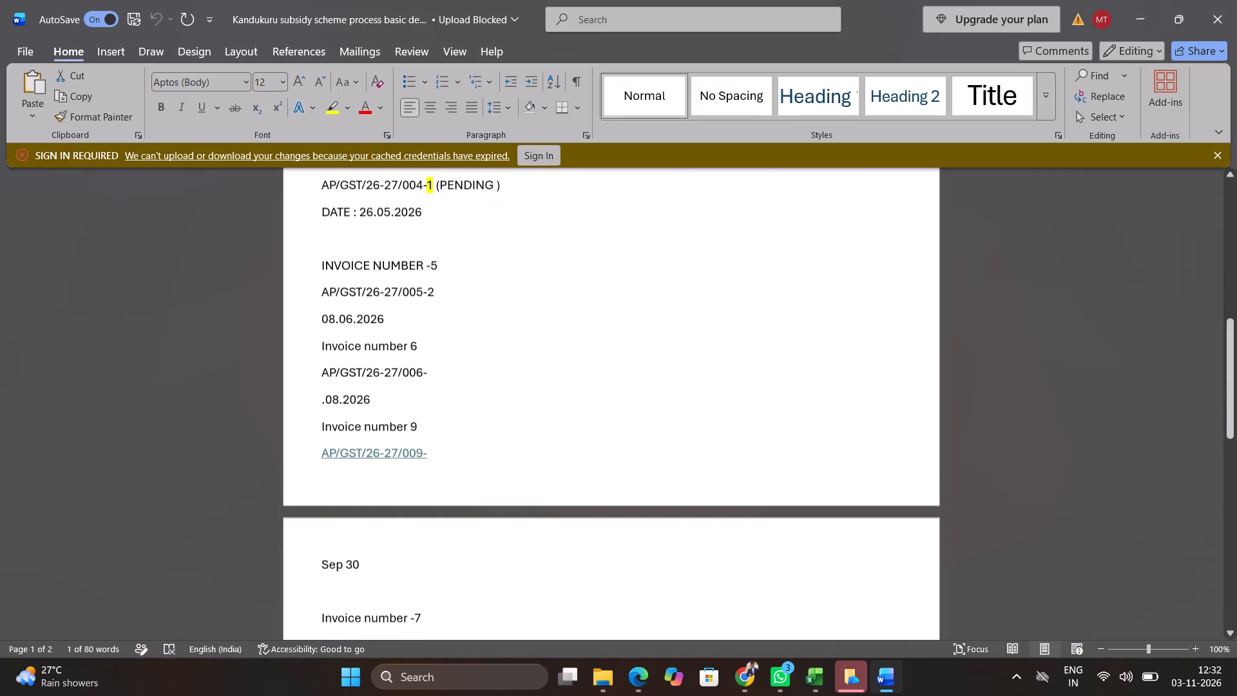
left_click_drag(451, 429, 312, 443)
key("ctrl+c")
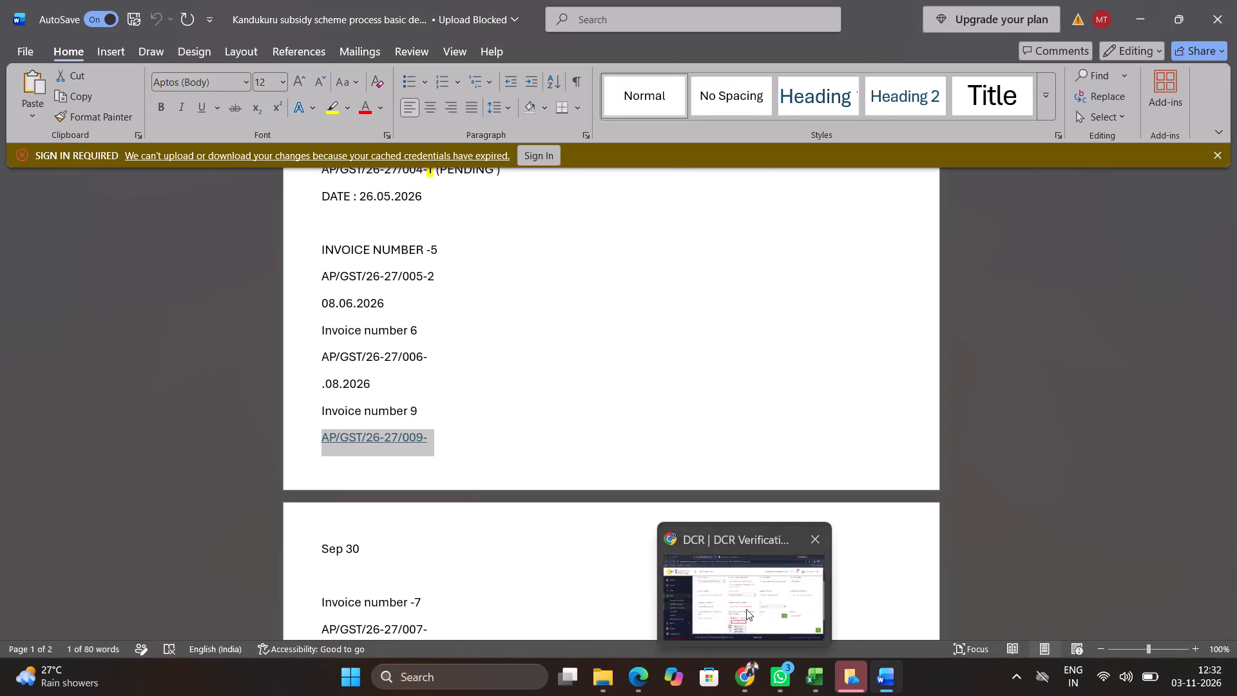
left_click(746, 609)
key("ctrl+v")
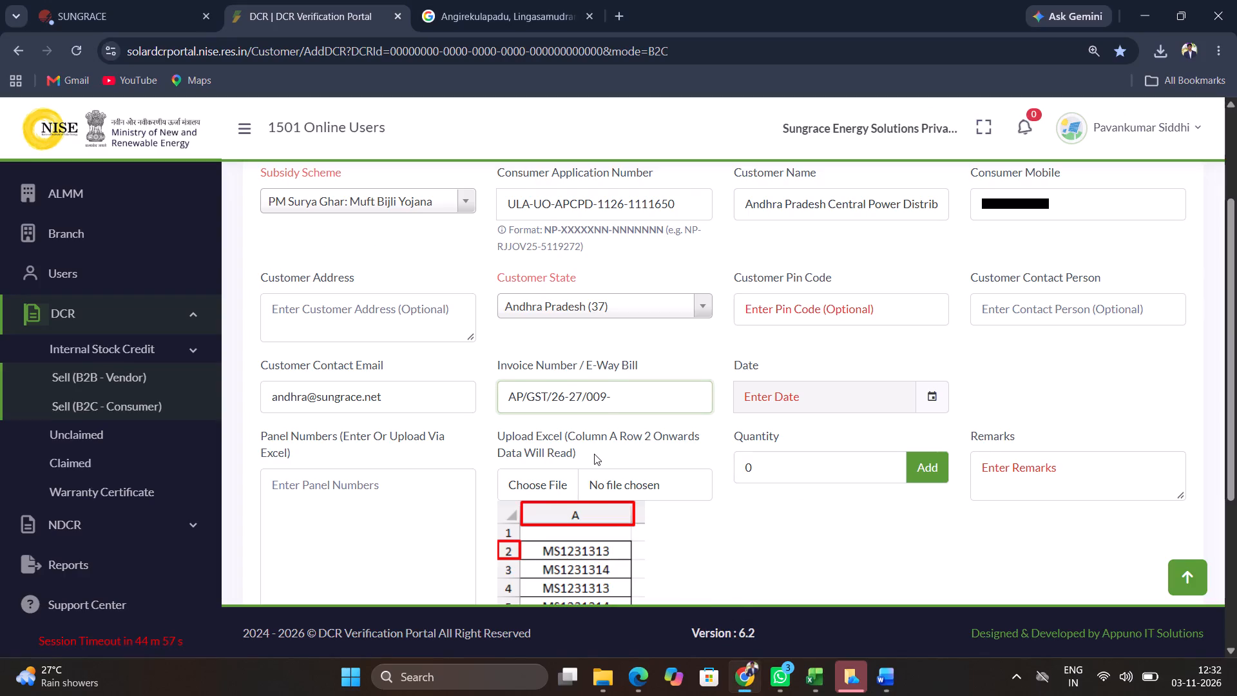
Enter AP/GST/26-27/009-348 as the invoice number and set the invoice date to 30-Sep-2026.
key("3")
type("48")
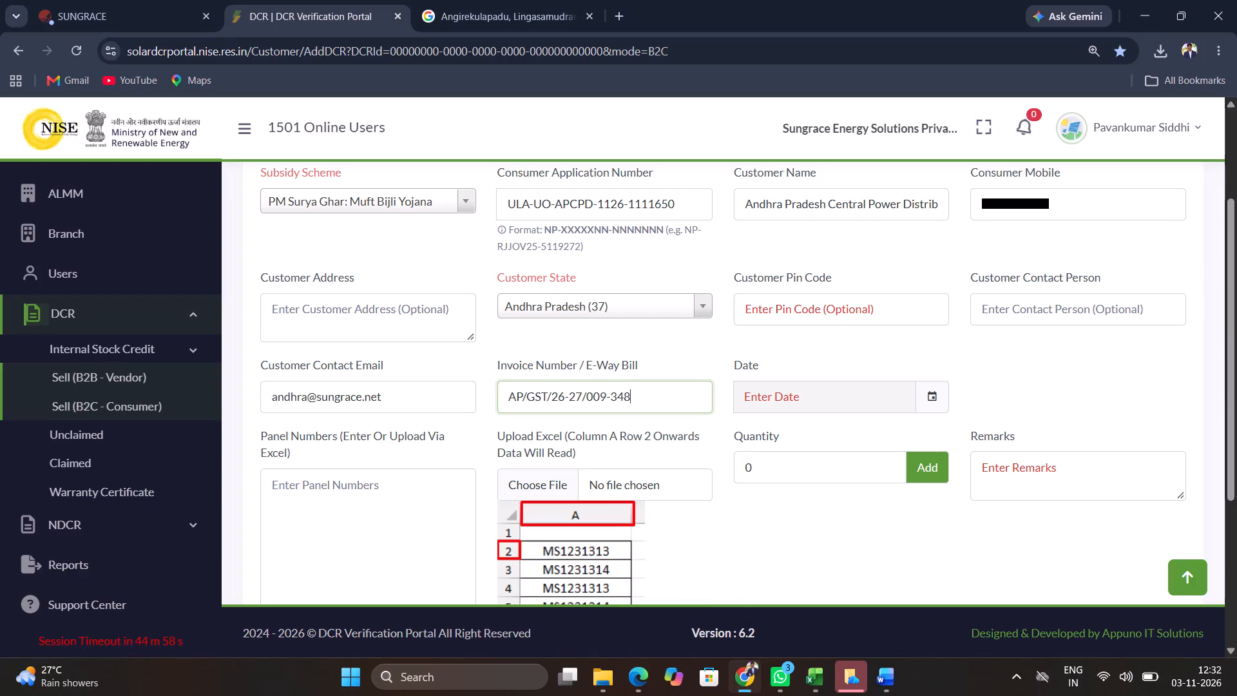
left_click(853, 389)
left_click(753, 425)
left_click(753, 425)
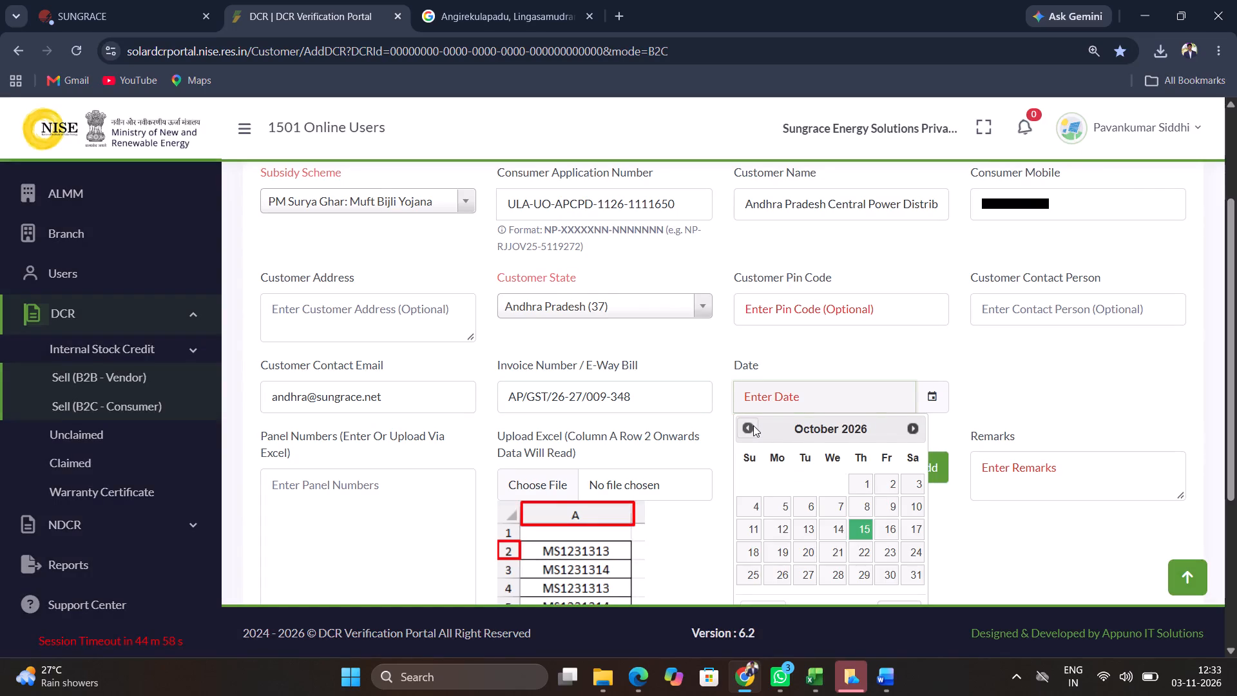
left_click(753, 425)
scroll(773, 427, "down", 1)
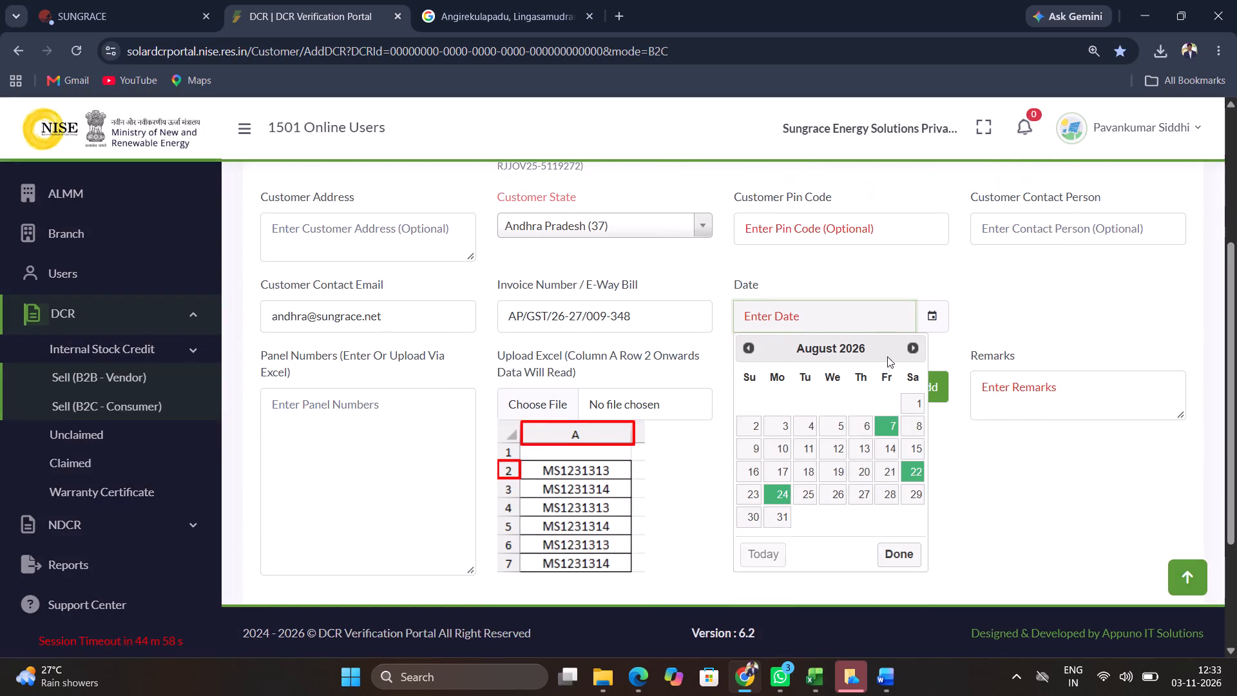
left_click(908, 345)
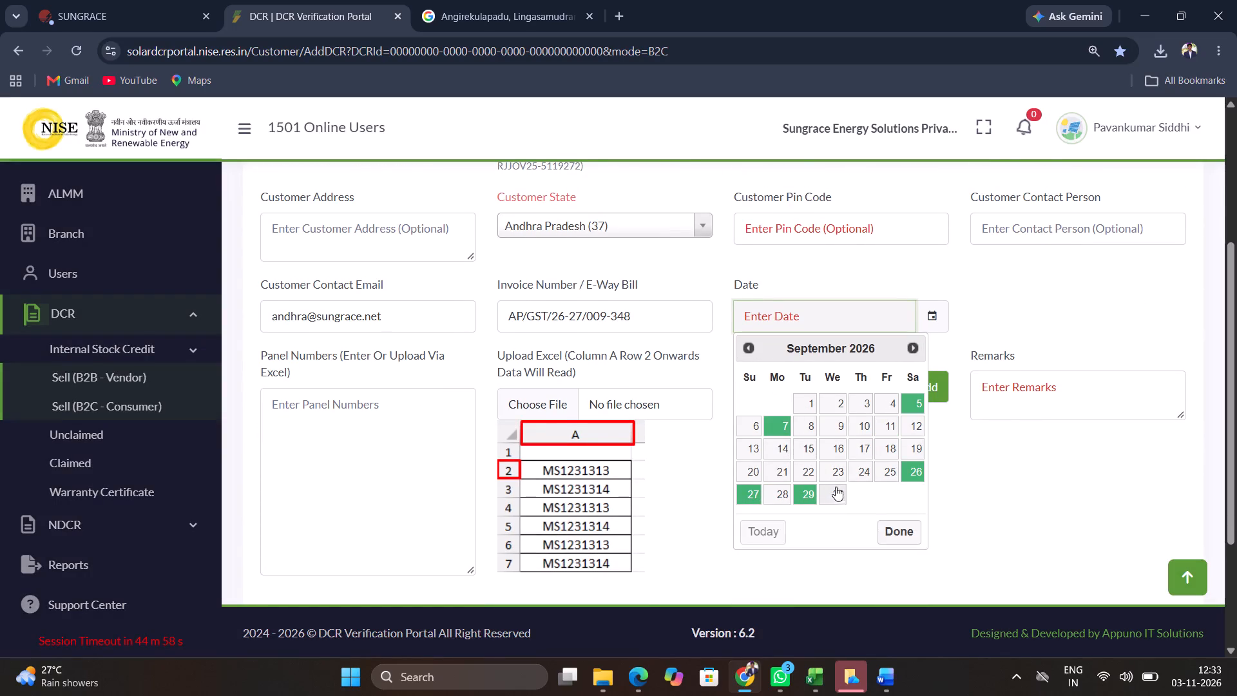
left_click(836, 492)
Copy the panel serial numbers from the SUNGRACE installation record into the DCR form's Panel Numbers.
left_click(365, 491)
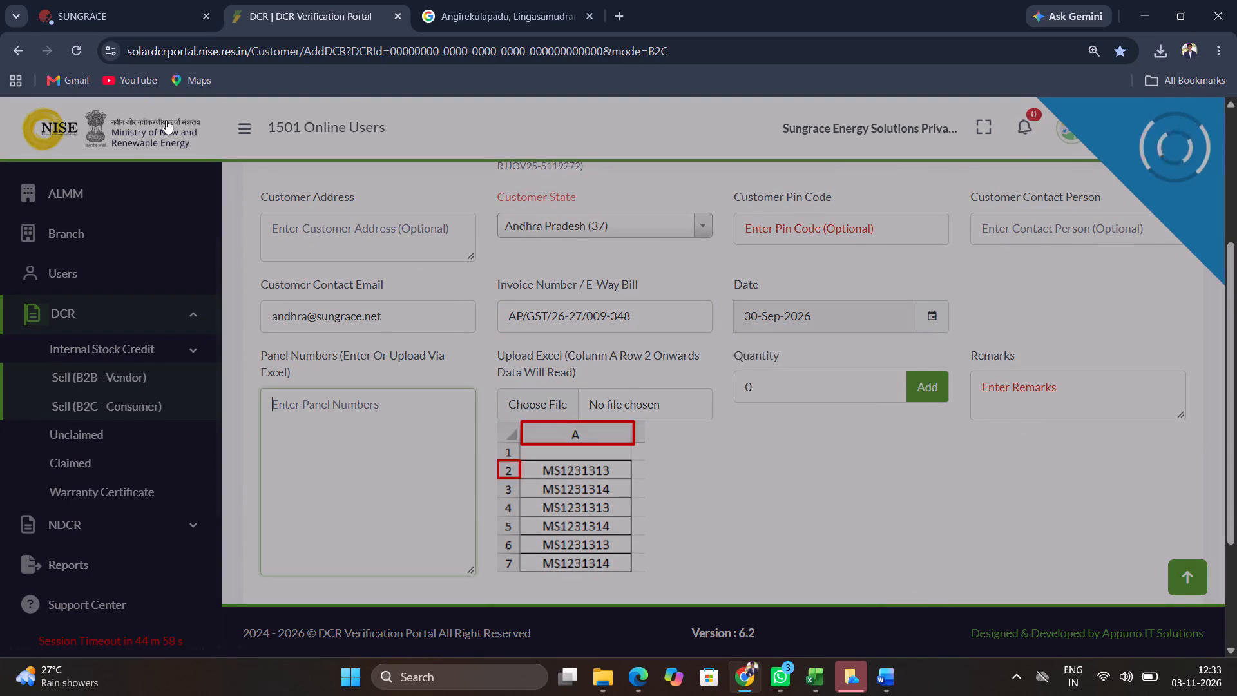
left_click(157, 0)
left_click(748, 153)
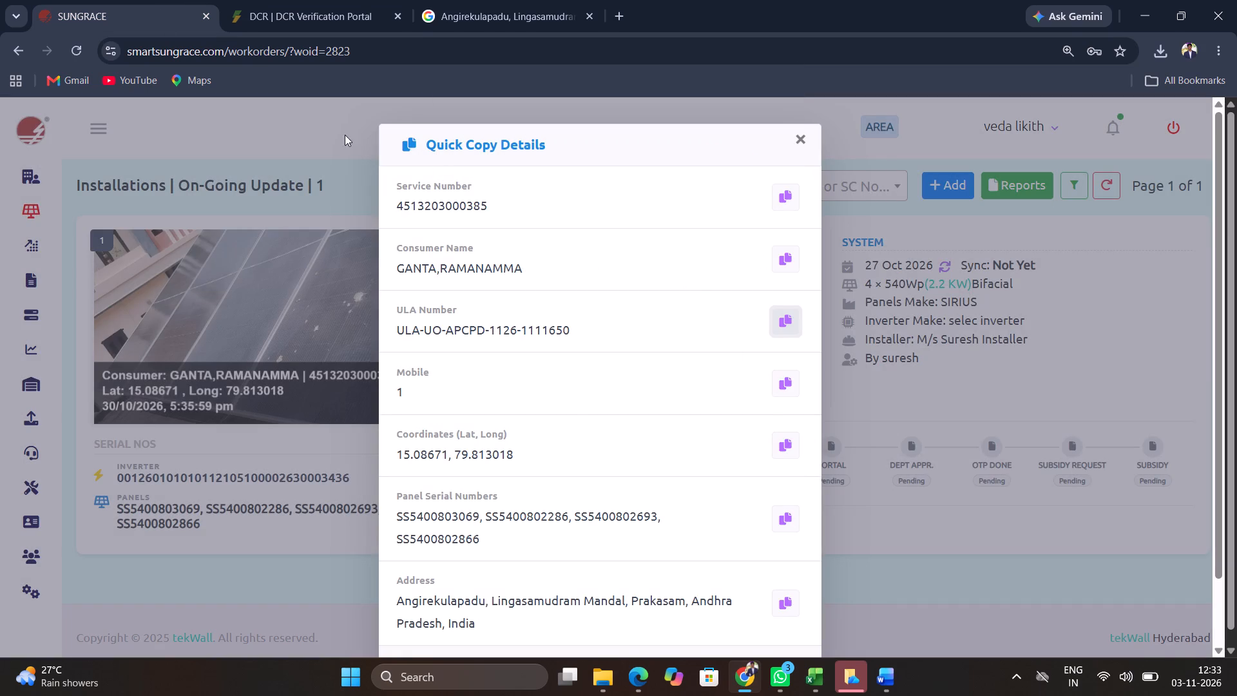
left_click(292, 0)
left_click(180, 1)
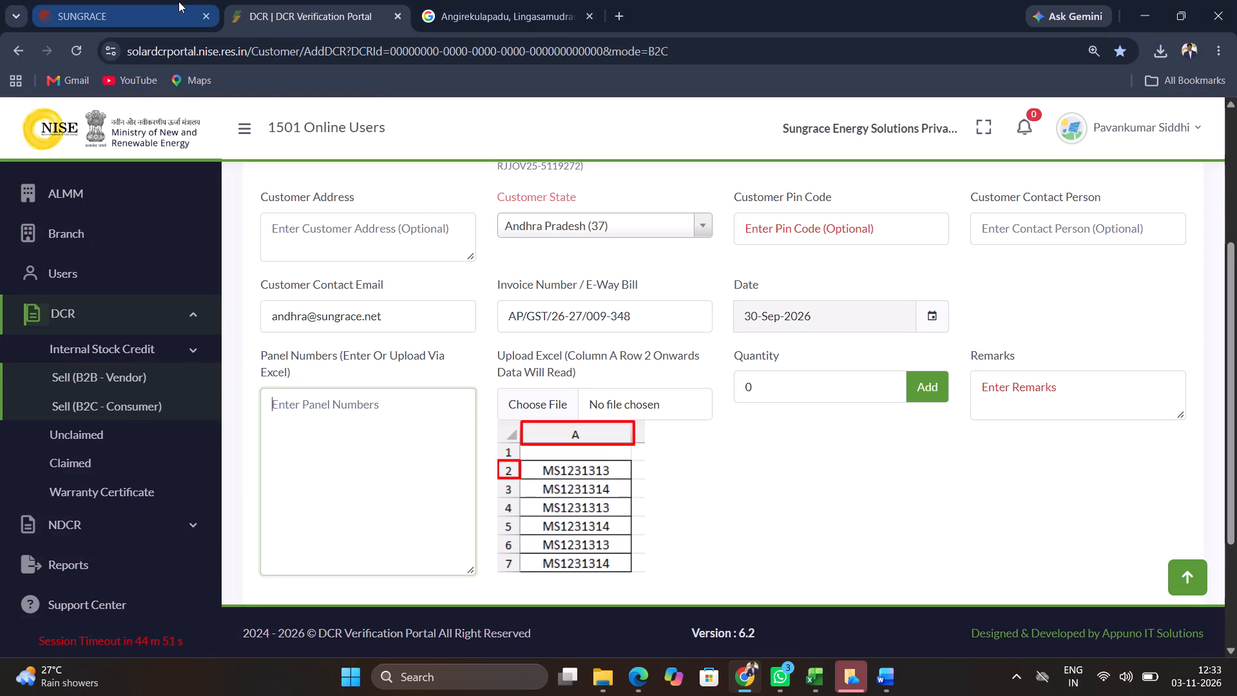
left_click(787, 523)
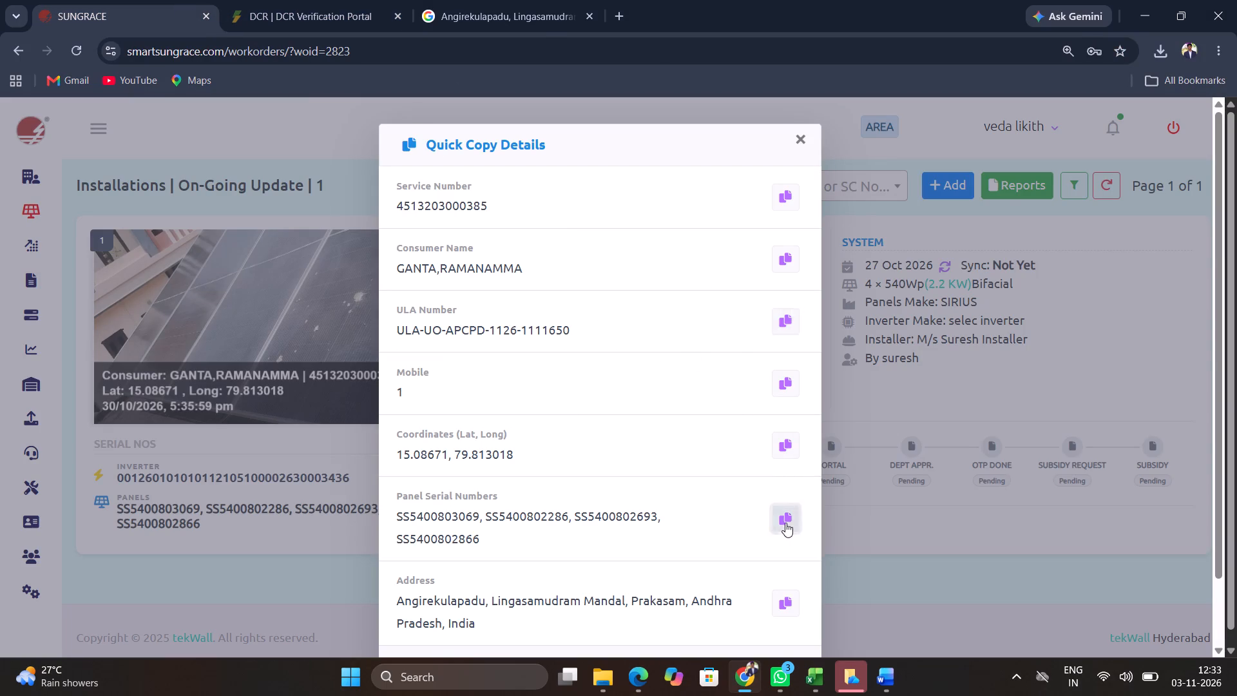
left_click(306, 5)
key("ctrl+v")
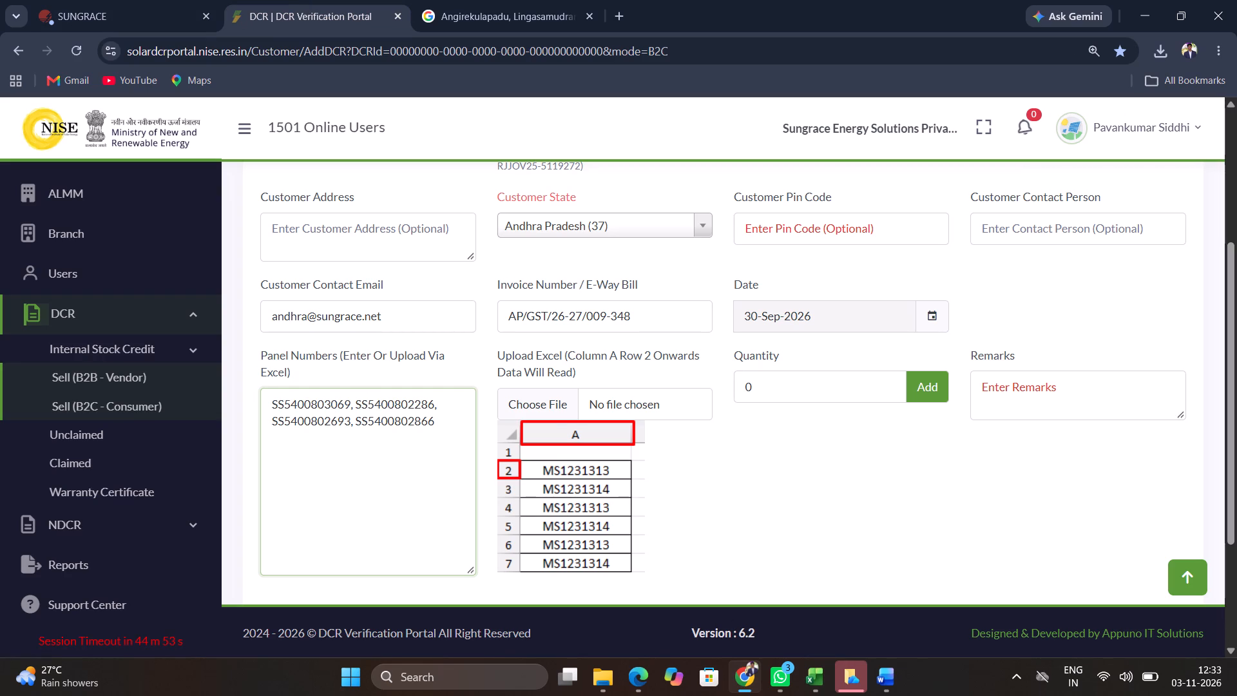
Put each of the four panel serial numbers on its own line in Panel Numbers, removing the separating commas and spaces.
key("Left")
key("Left")
key("Left")
key("Left")
key("Left")
key("Left")
key("Left")
key("Left")
key("Left")
key("Left")
key("Left")
key("Left")
key("BackSpace")
key("BackSpace")
key("Return")
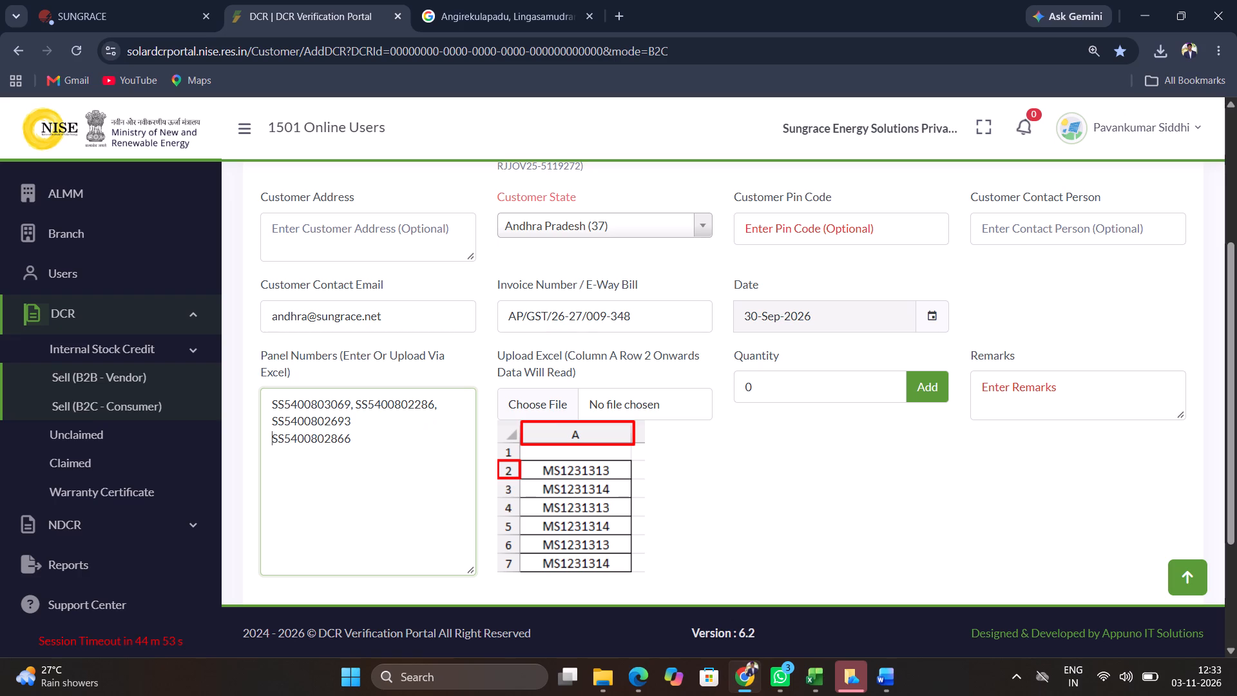
key("Up")
key("Up")
key("Up")
key("Up")
key("Up")
key("Up")
key("Up")
key("Up")
key("Up")
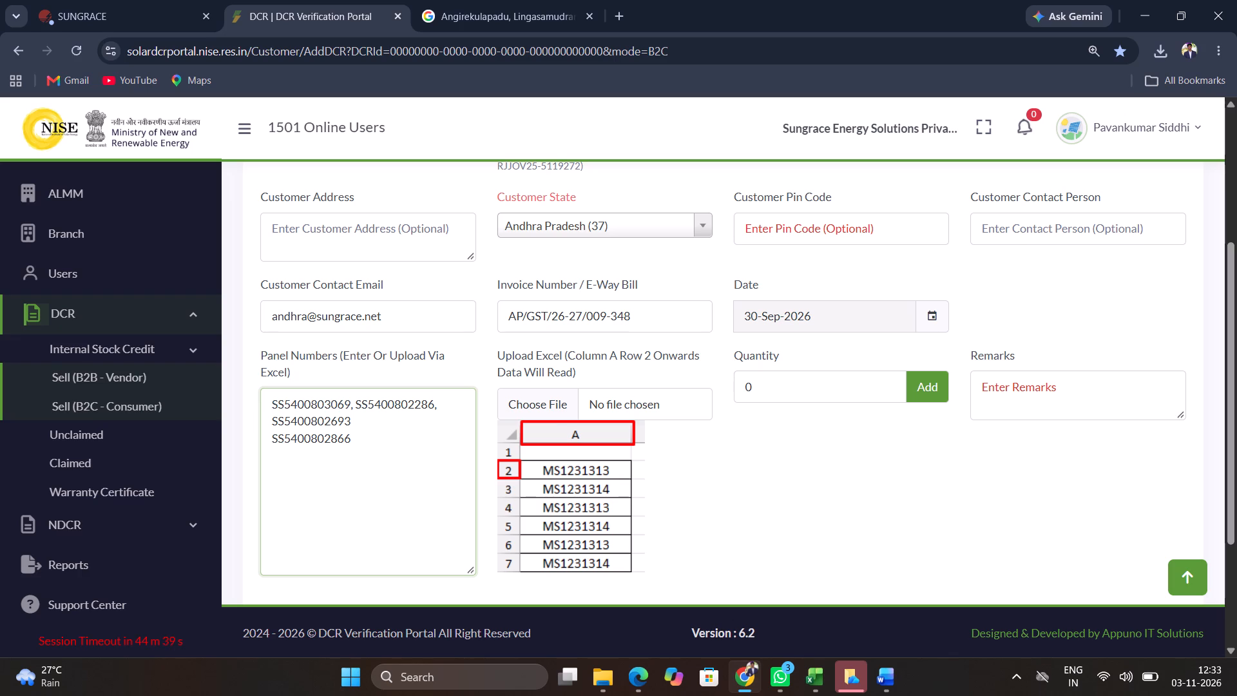
key("Right")
key("Right")
key("Right")
key("Right")
key("Right")
key("Right")
key("Right")
key("Right")
key("Right")
key("Right")
key("Right")
key("Right")
key("Right")
key("Right")
key("BackSpace")
key("BackSpace")
key("Return")
key("Right")
key("Right")
key("Right")
key("Right")
key("Right")
key("Right")
key("Right")
key("Right")
key("Right")
key("Right")
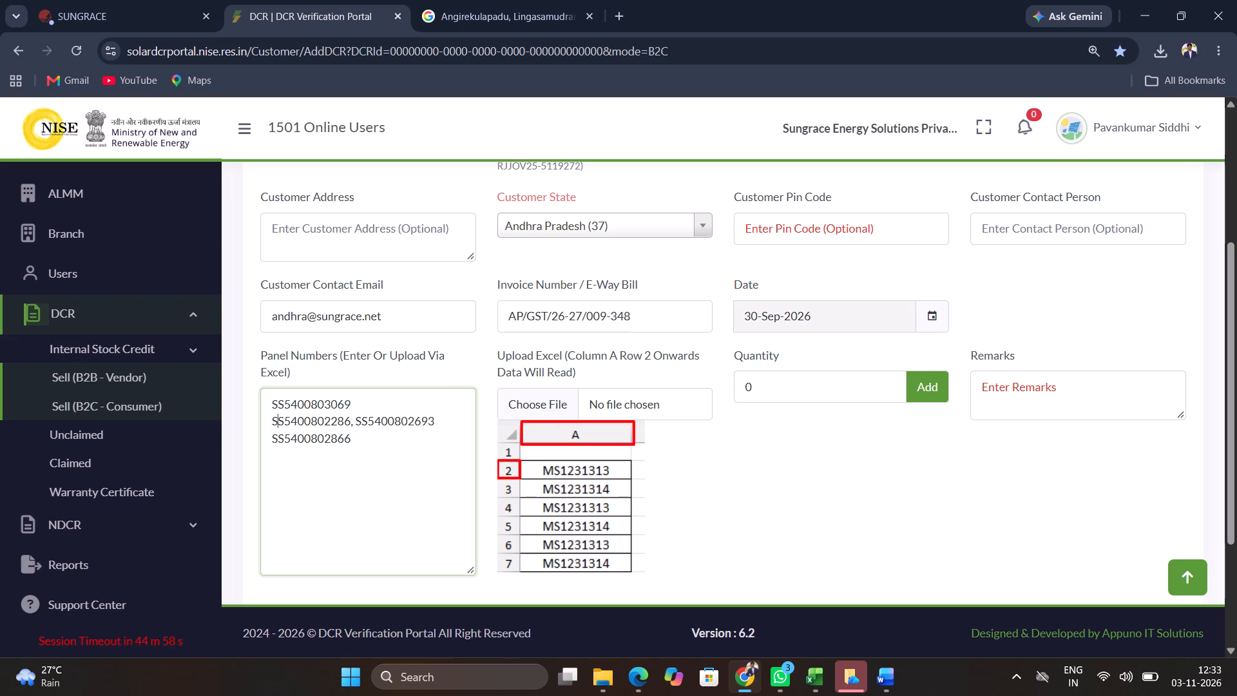
key("Right")
key("Right")
key("Right")
key("Right")
key("BackSpace")
key("BackSpace")
key("Return")
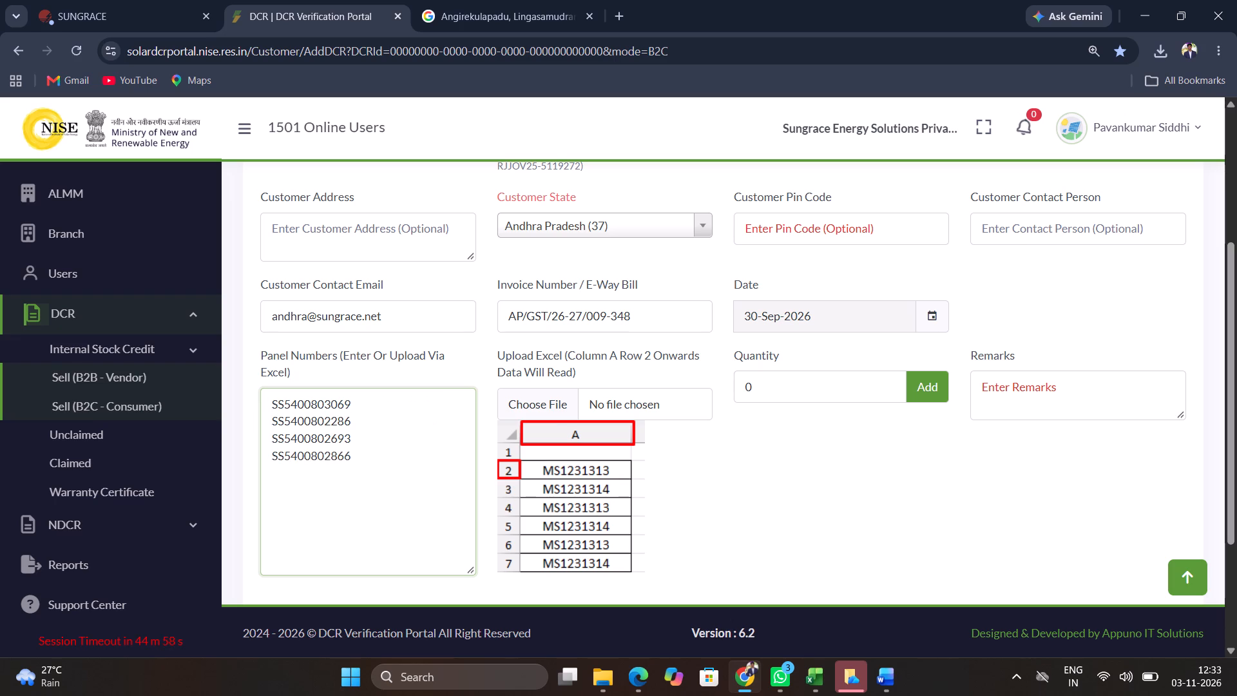
Add the entered panel serial numbers to the DCR with a quantity of 4.
left_click(805, 391)
scroll(805, 391, "up", 4)
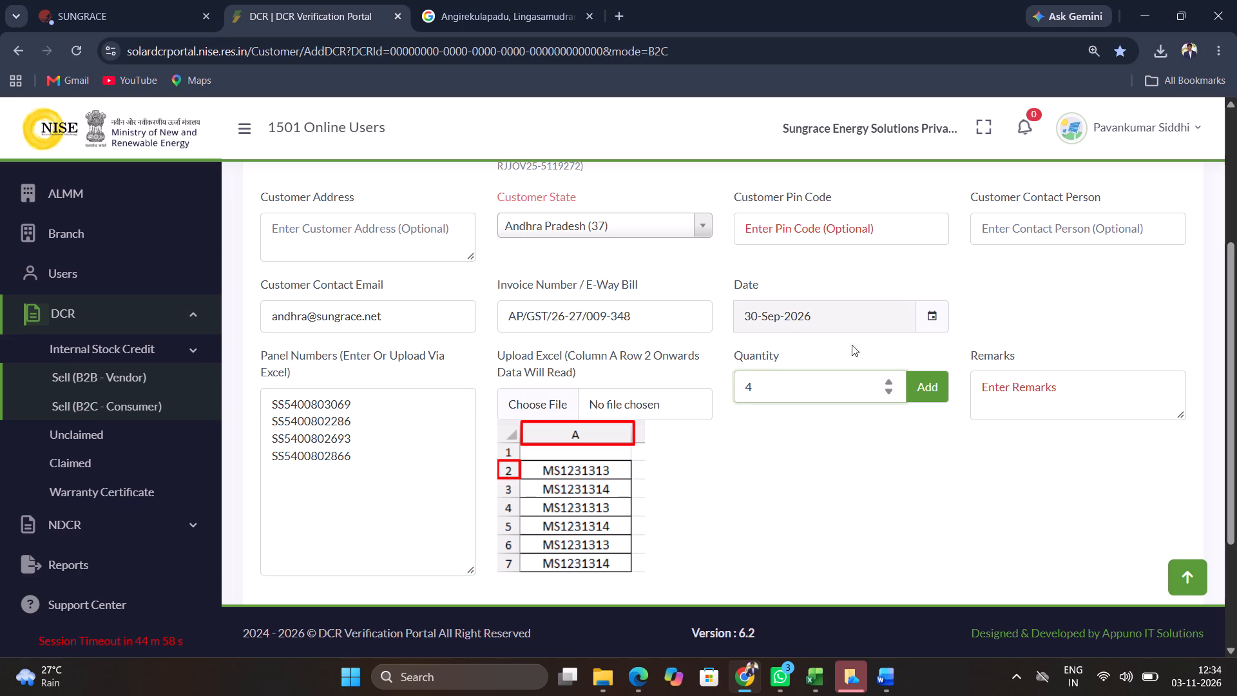
left_click(928, 404)
left_click(933, 391)
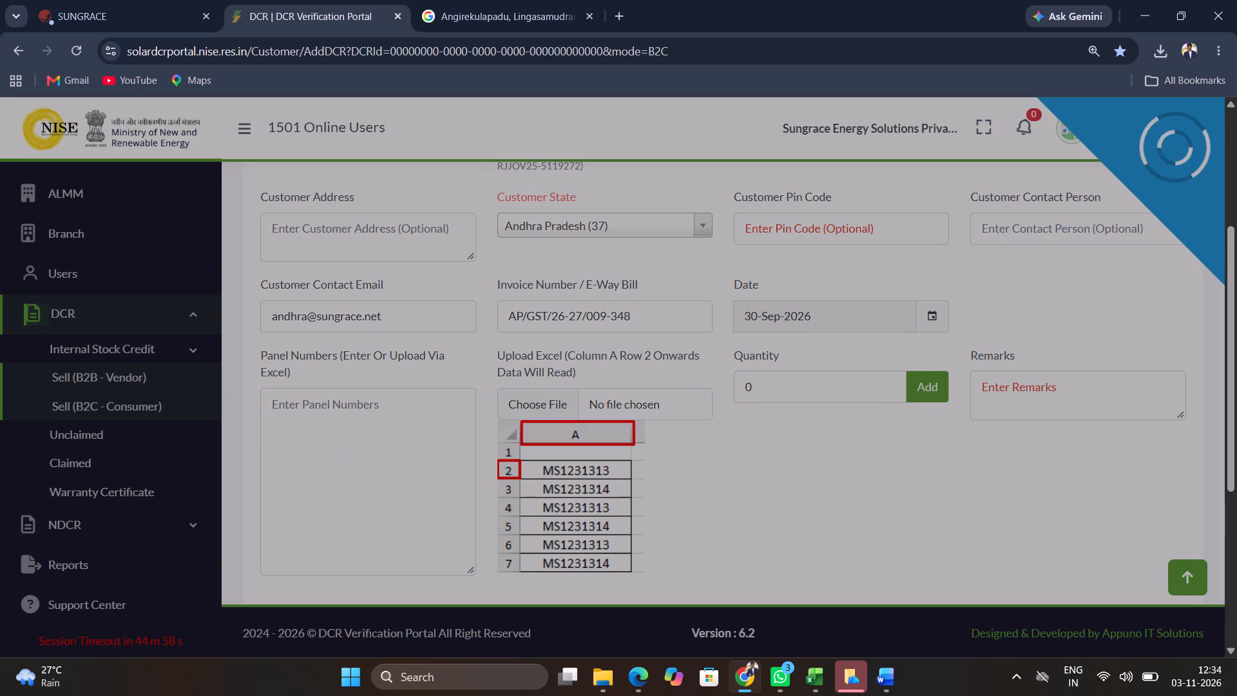
Fill in Remarks with the address copied from the SUNGRACE installation record.
left_click(1039, 412)
left_click(83, 0)
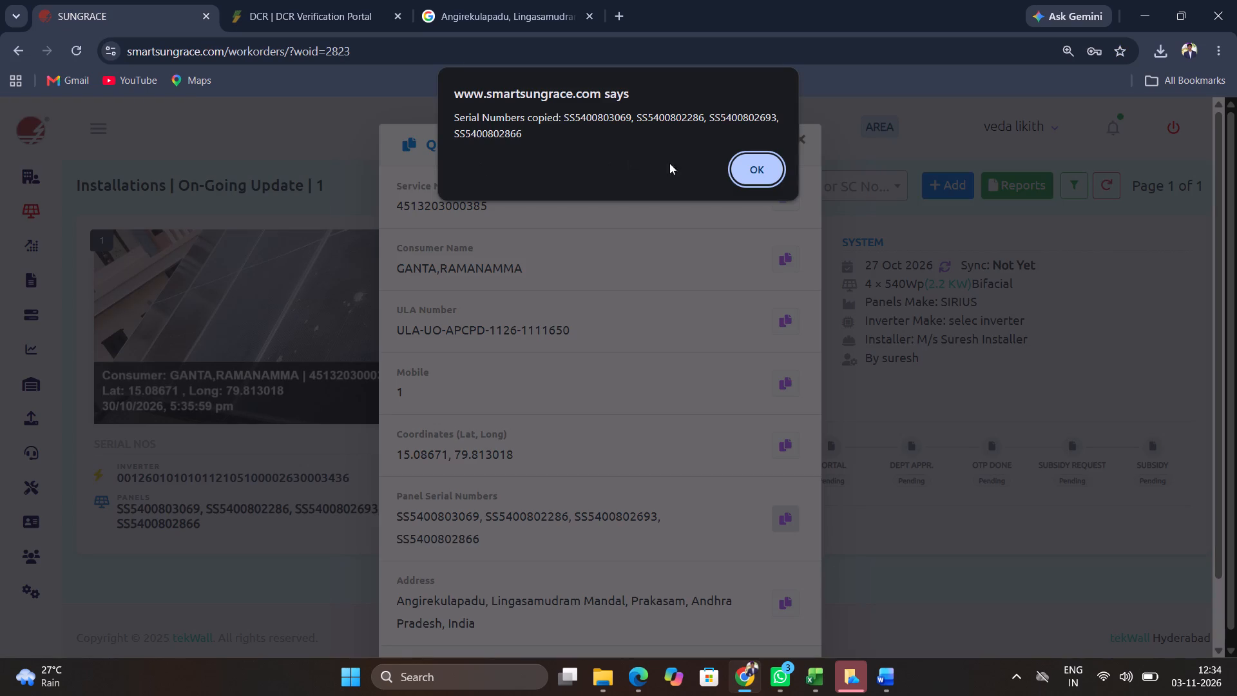
left_click(772, 163)
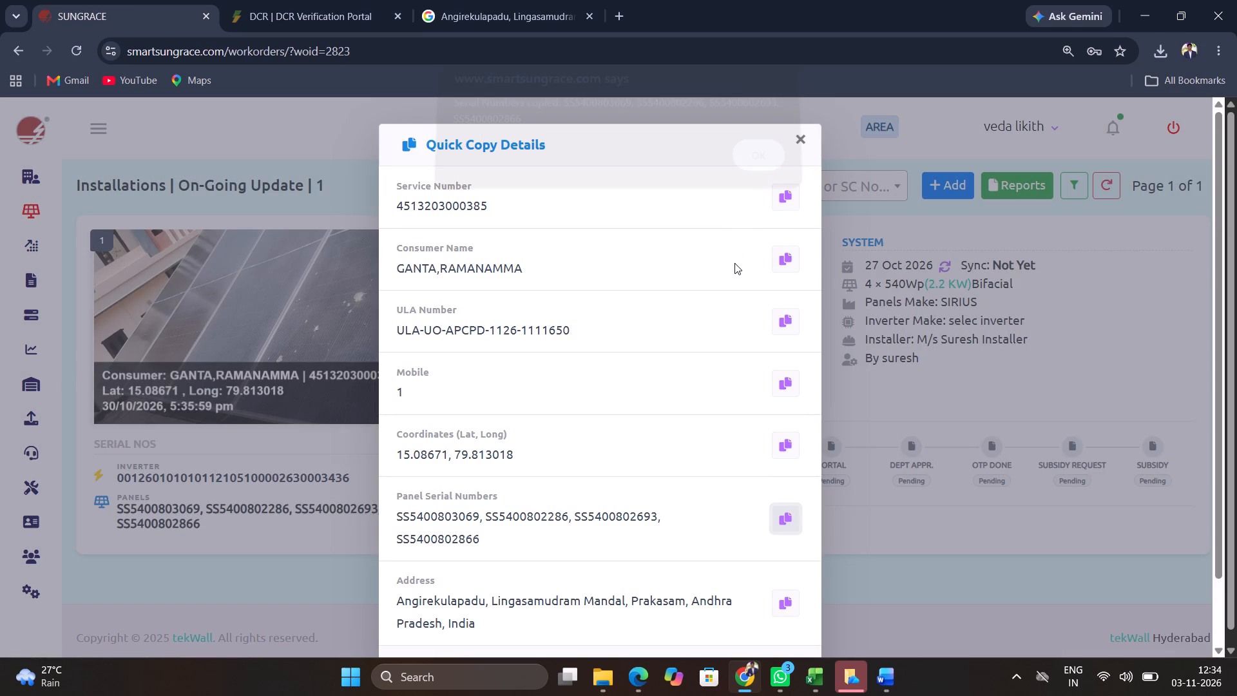
left_click_drag(784, 605, 769, 609)
left_click_drag(784, 601, 778, 602)
left_click(320, 0)
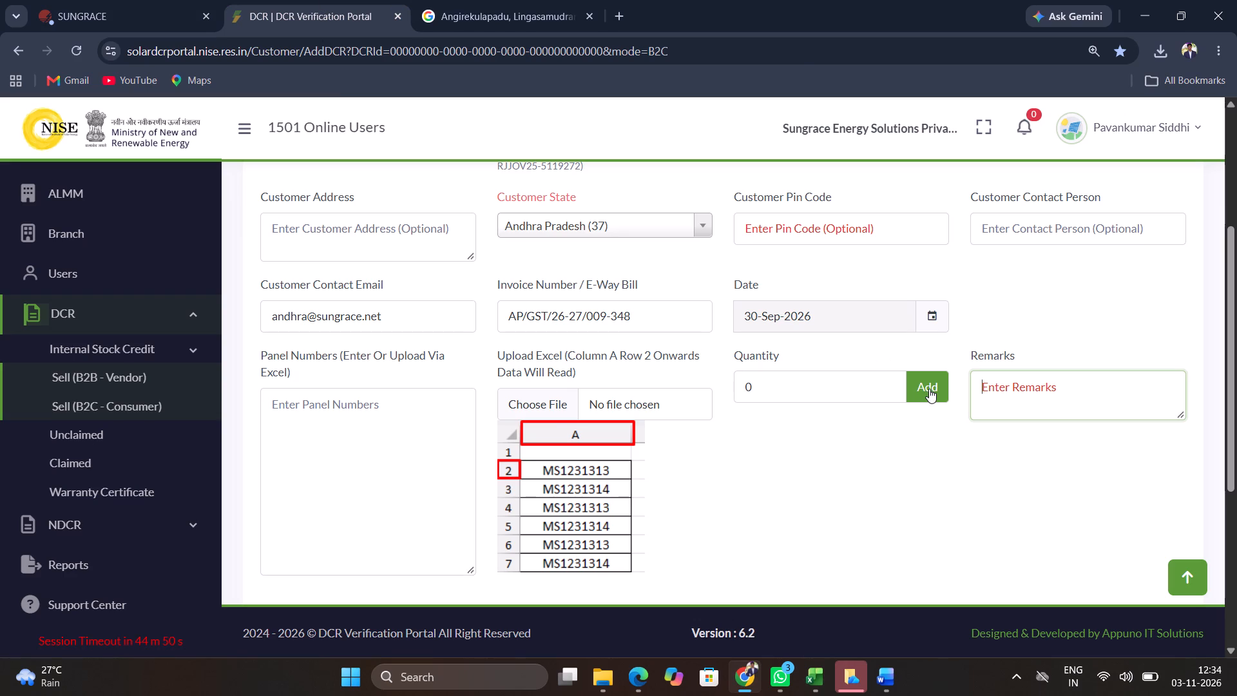
key("ctrl+v")
Fill in Customer Pin Code with the village PIN code highlighted in the Google search results.
left_click_drag(854, 220, 848, 226)
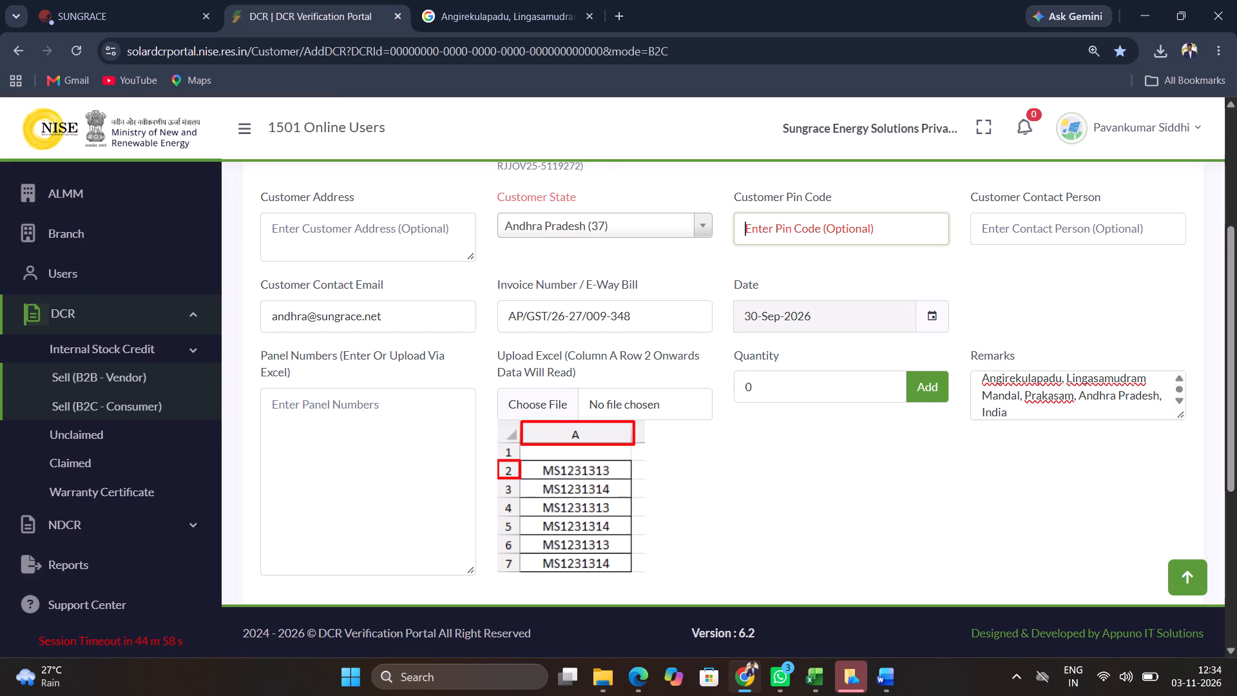
left_click(504, 12)
key("ctrl+c")
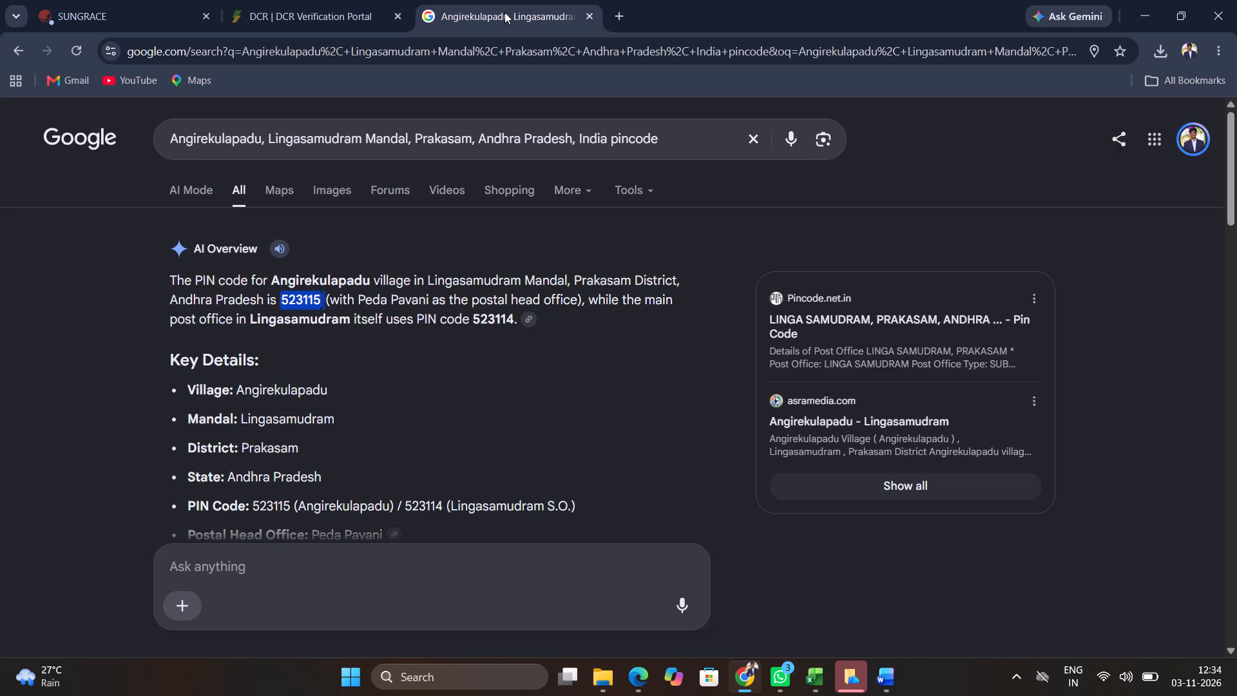
left_click(287, 26)
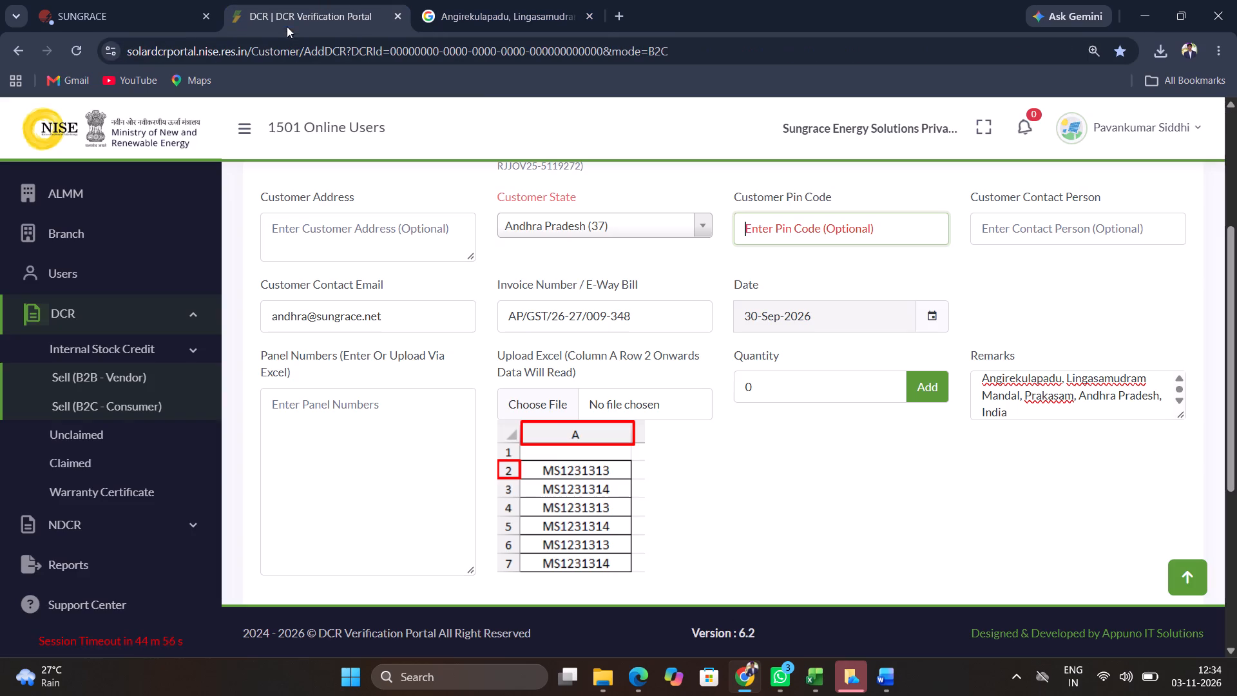
key("ctrl+v")
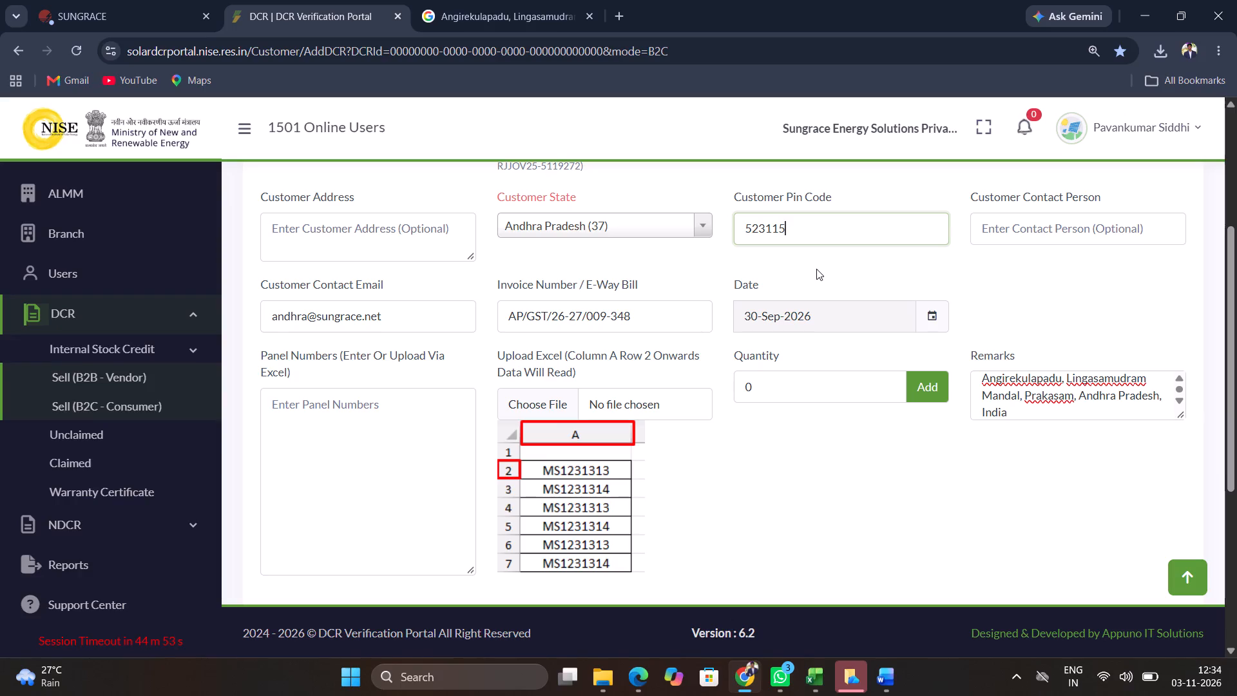
Submit the completed B2C DCR and approve the confirmation.
scroll(1030, 328, "down", 4)
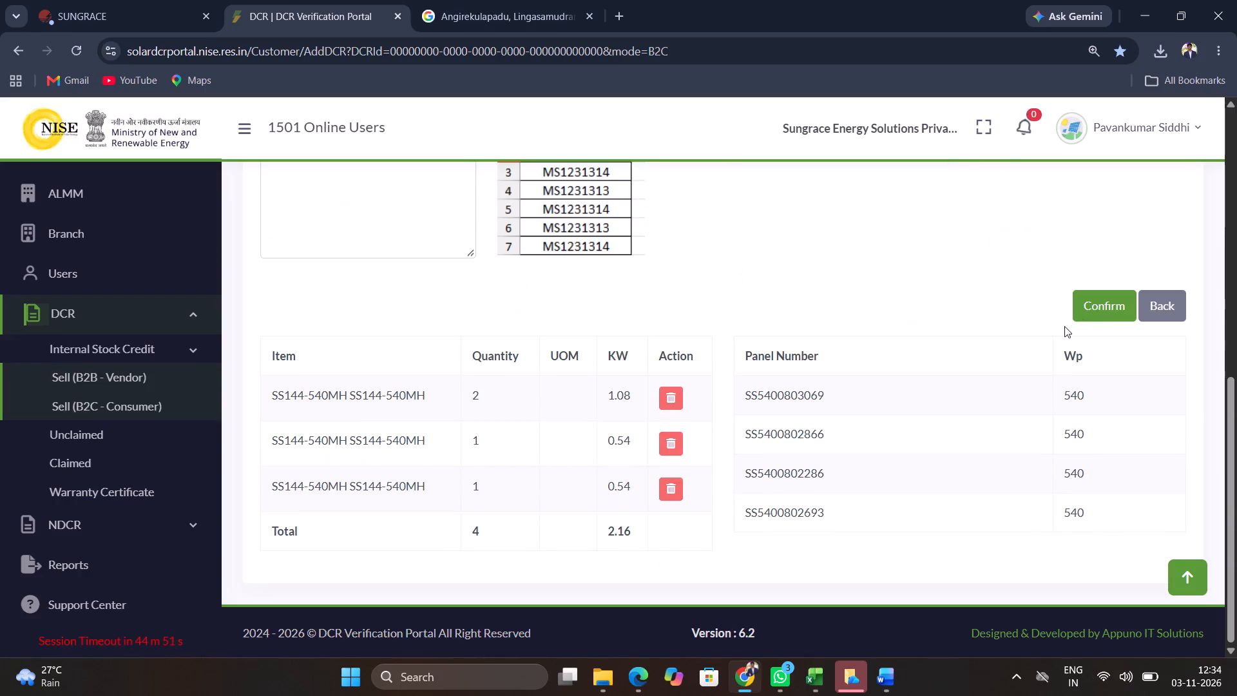
left_click(1088, 307)
left_click(794, 487)
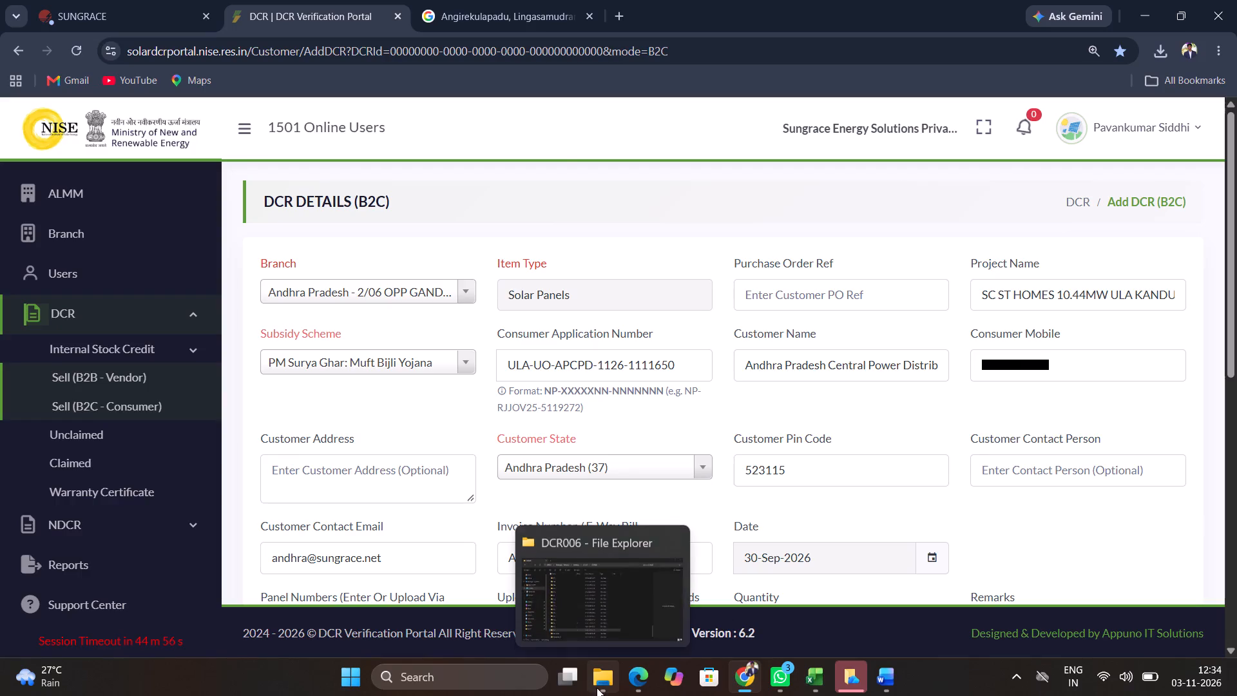
In File Explorer, create a folder named 348_ inside the DCR009 folder of dcr crf.
left_click(583, 615)
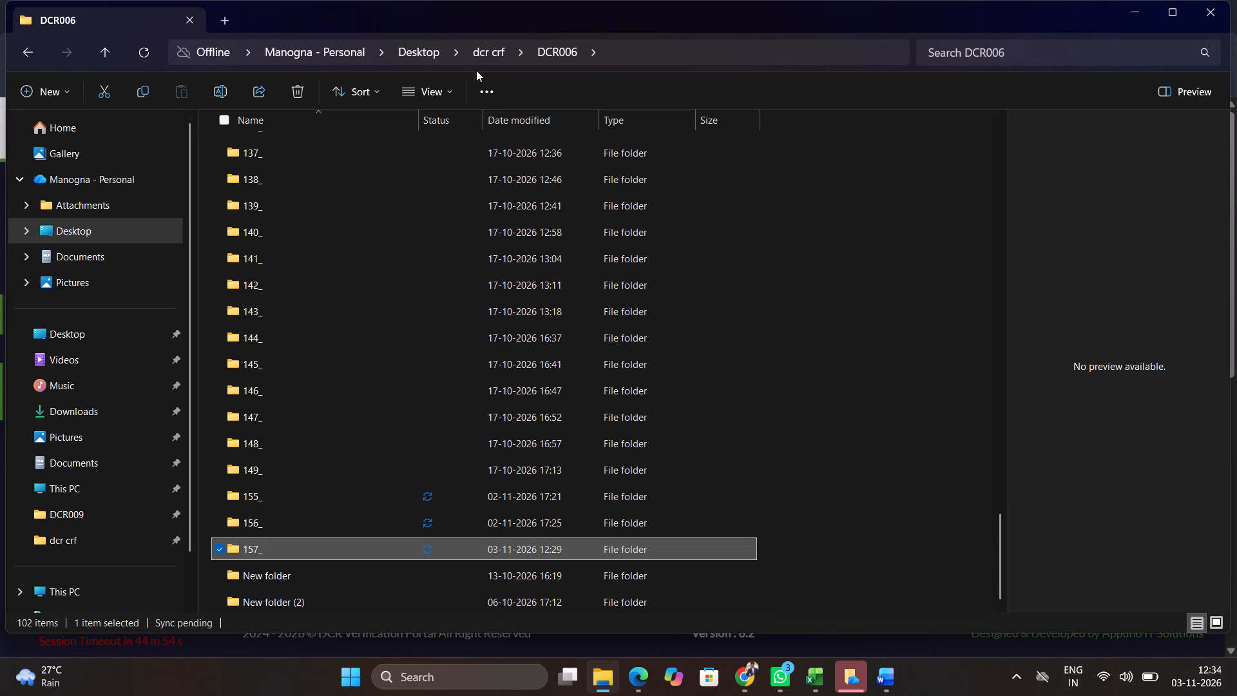
left_click(475, 52)
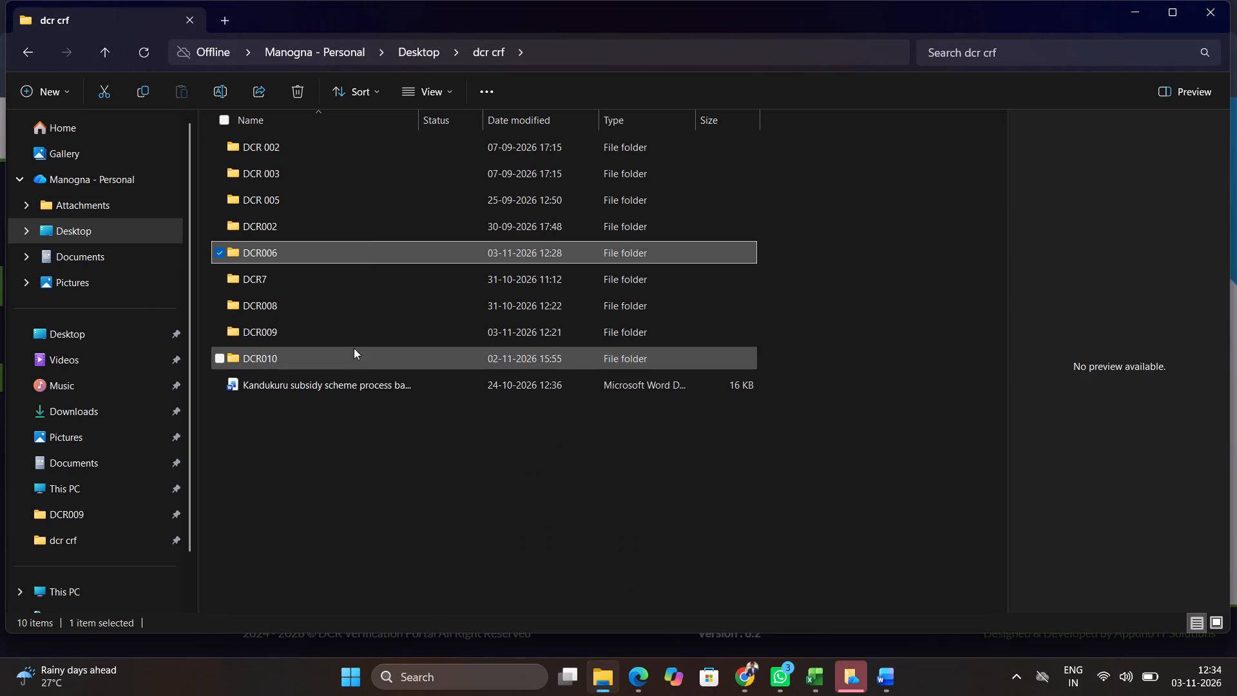
double_click(368, 334)
left_click(43, 87)
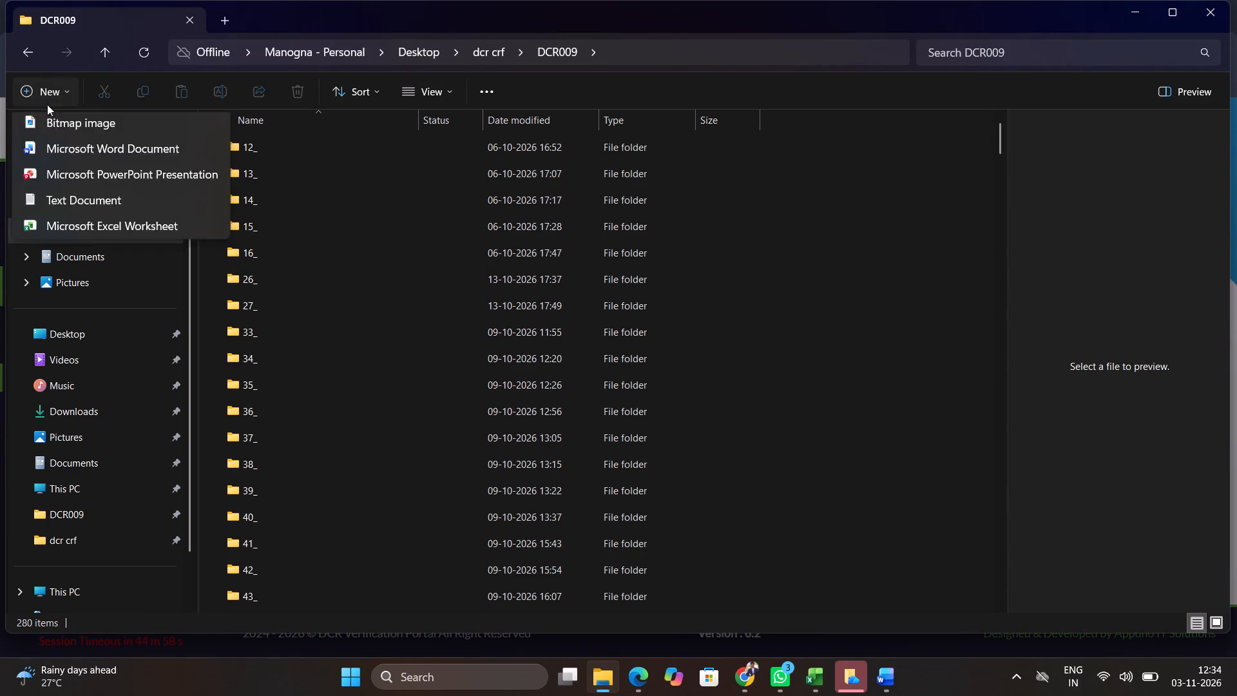
left_click(52, 121)
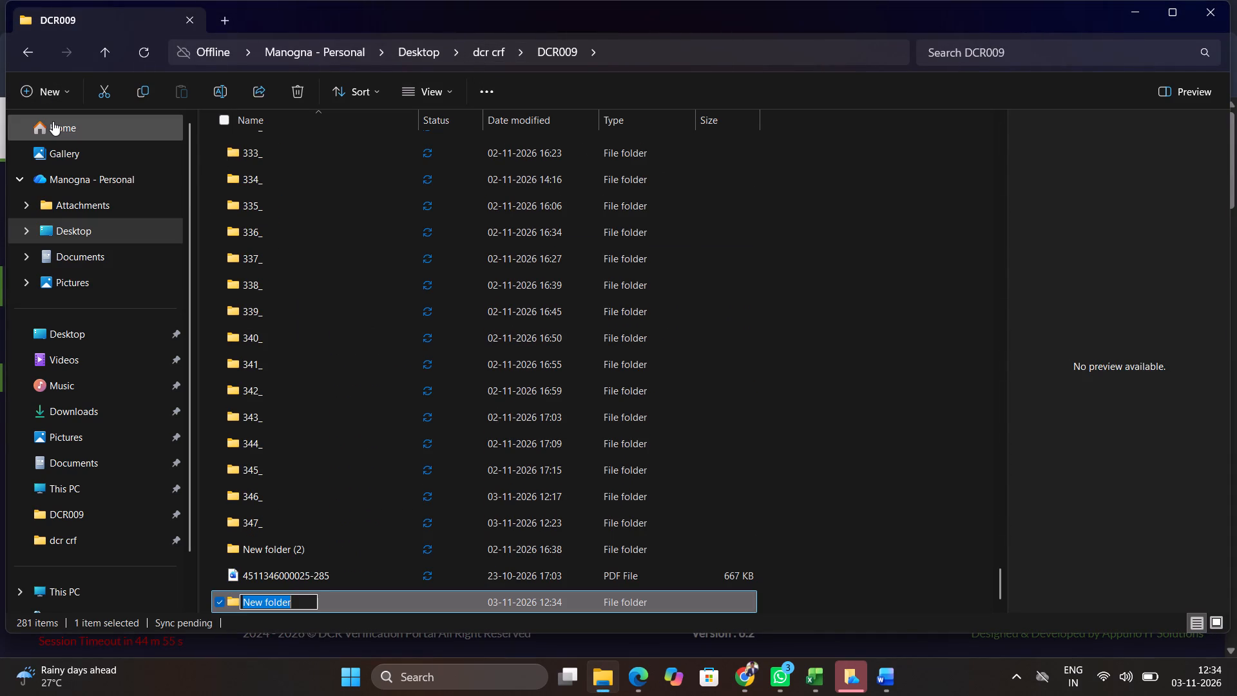
type("348_")
key("Return")
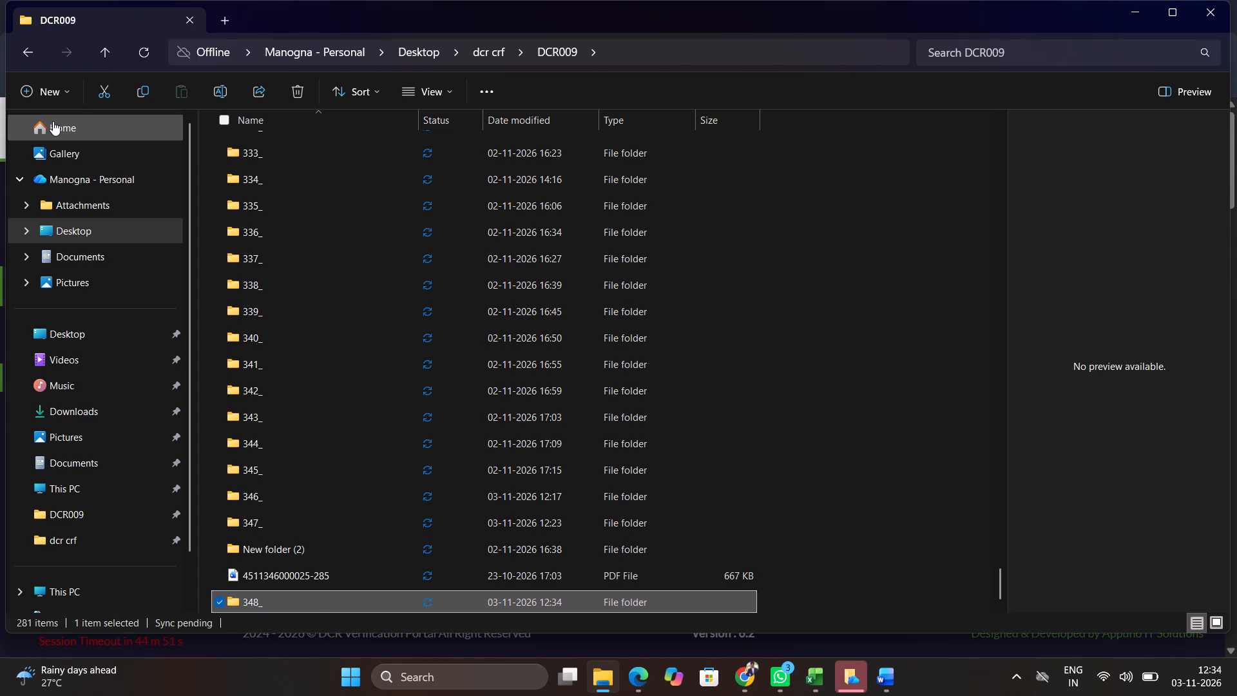
Download the certificate PDF for invoice AP/GST/26-27/009-348, naming it with the service number copied from the installation record followed by -348.
left_click(749, 606)
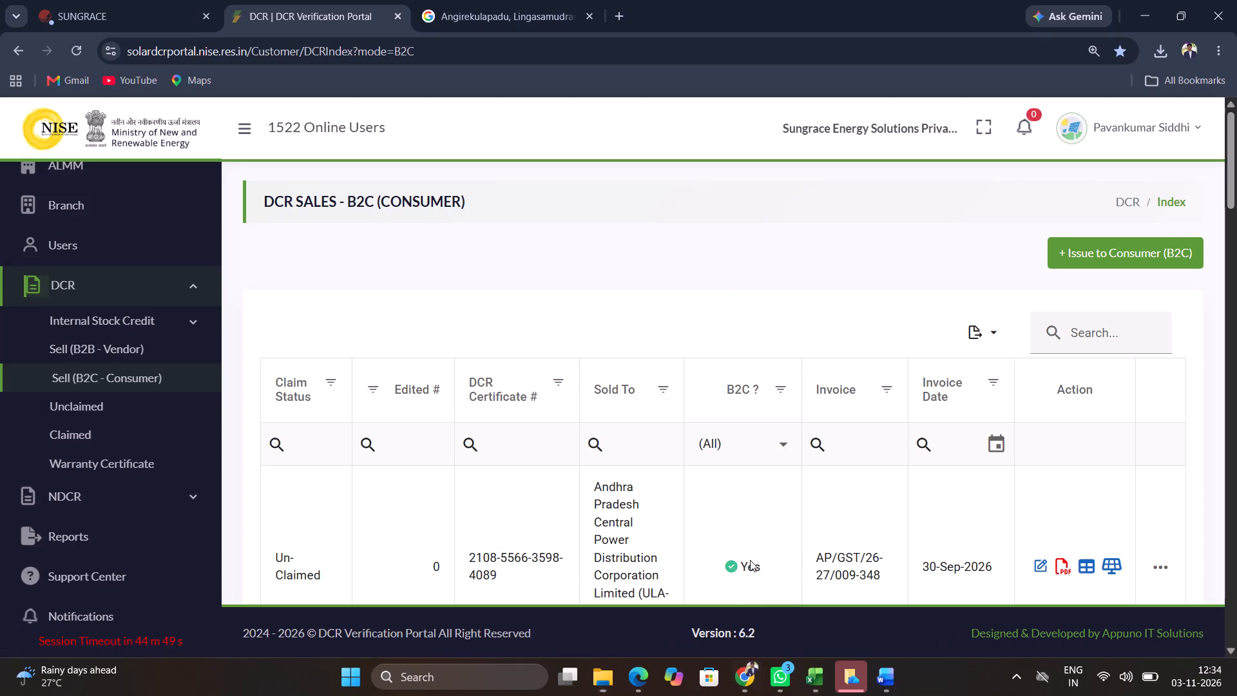
left_click(110, 0)
left_click(762, 171)
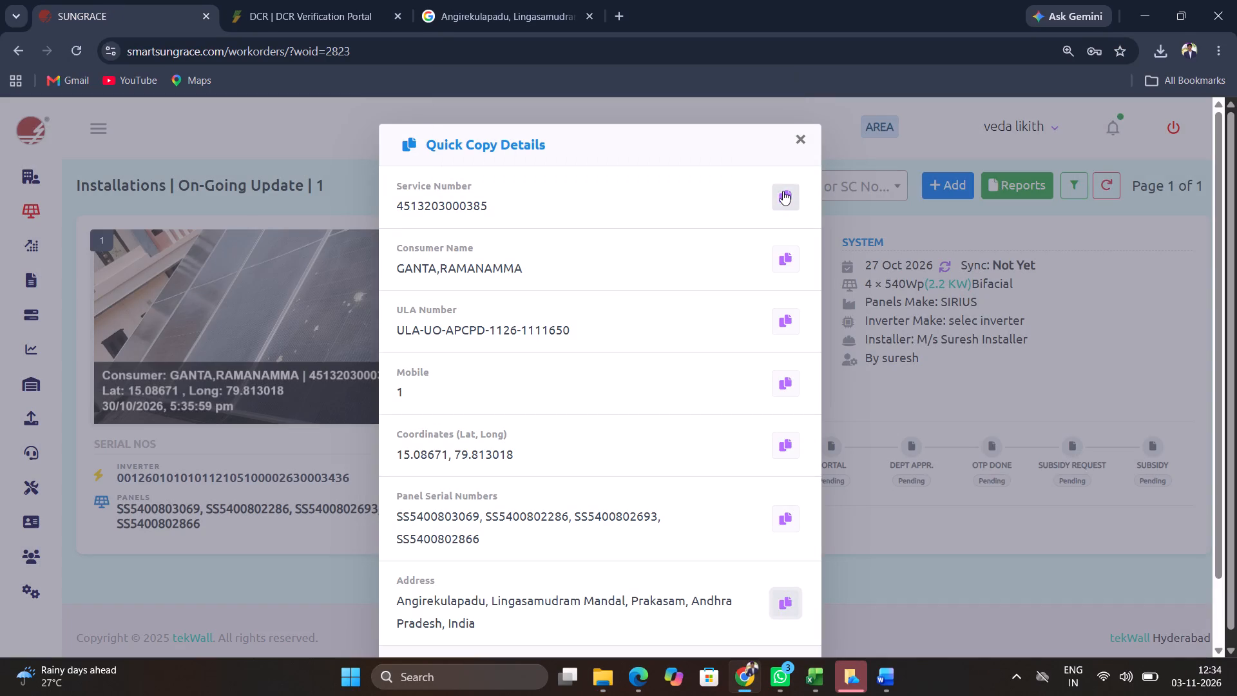
left_click(783, 191)
left_click(251, 0)
left_click(1068, 567)
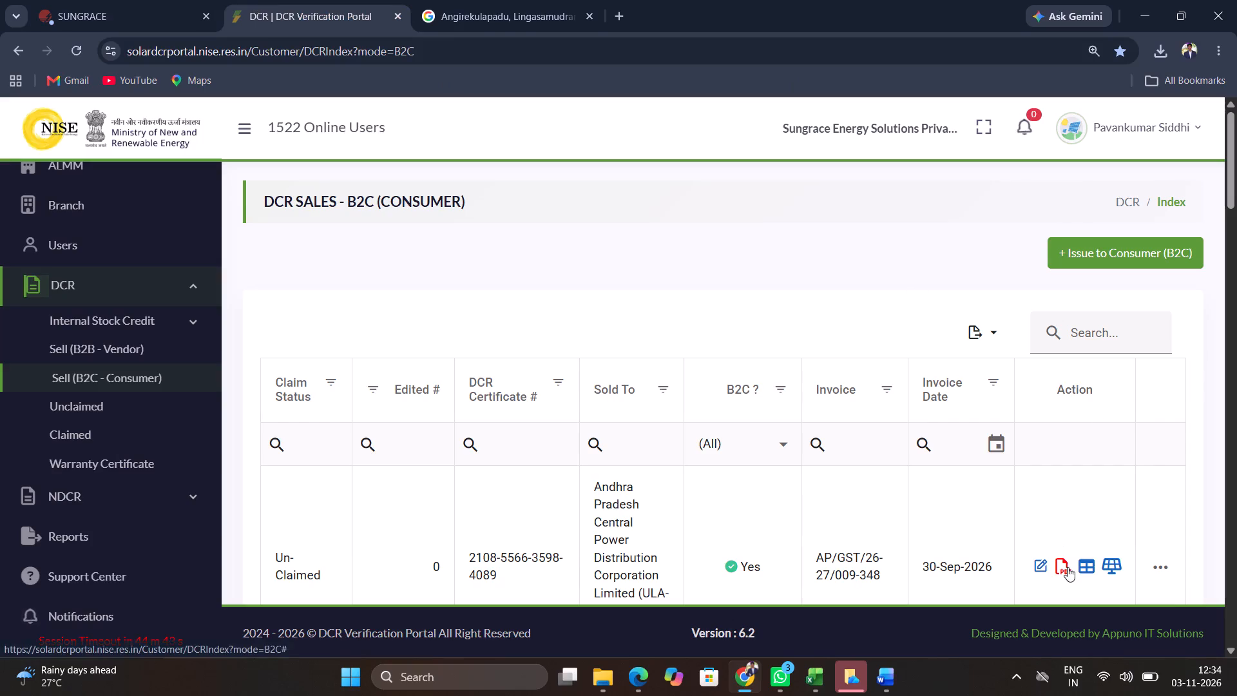
left_click(1017, 227)
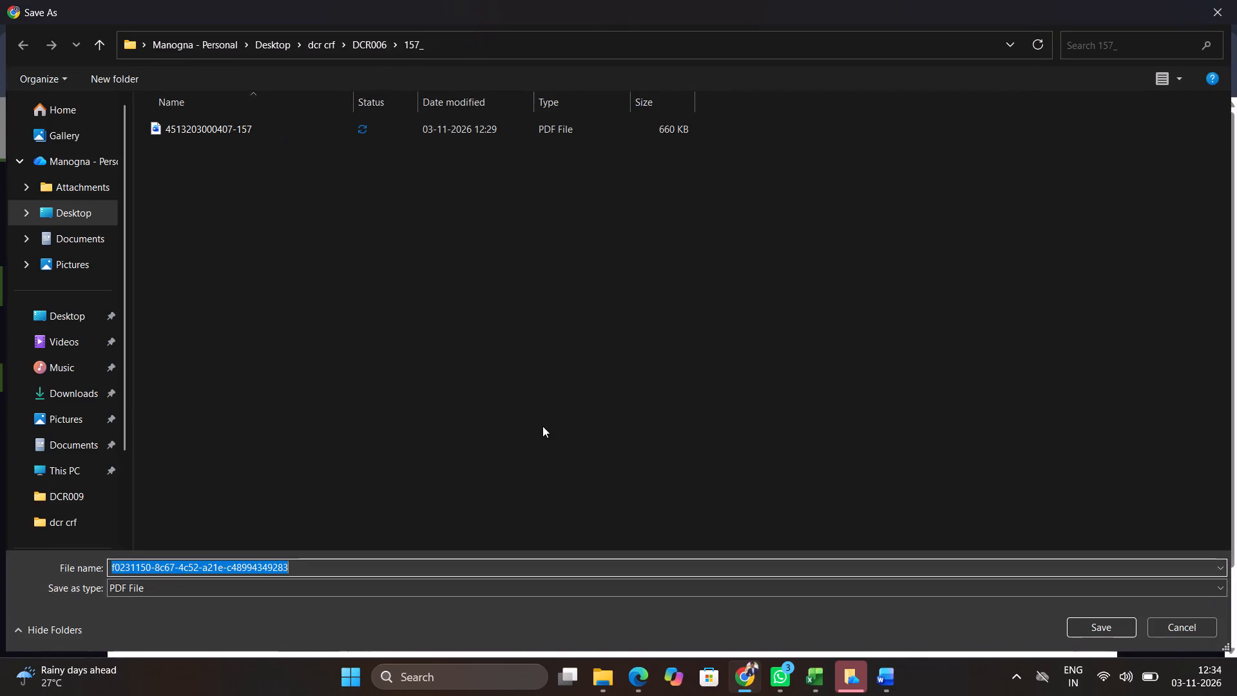
key("ctrl+v")
key("minus")
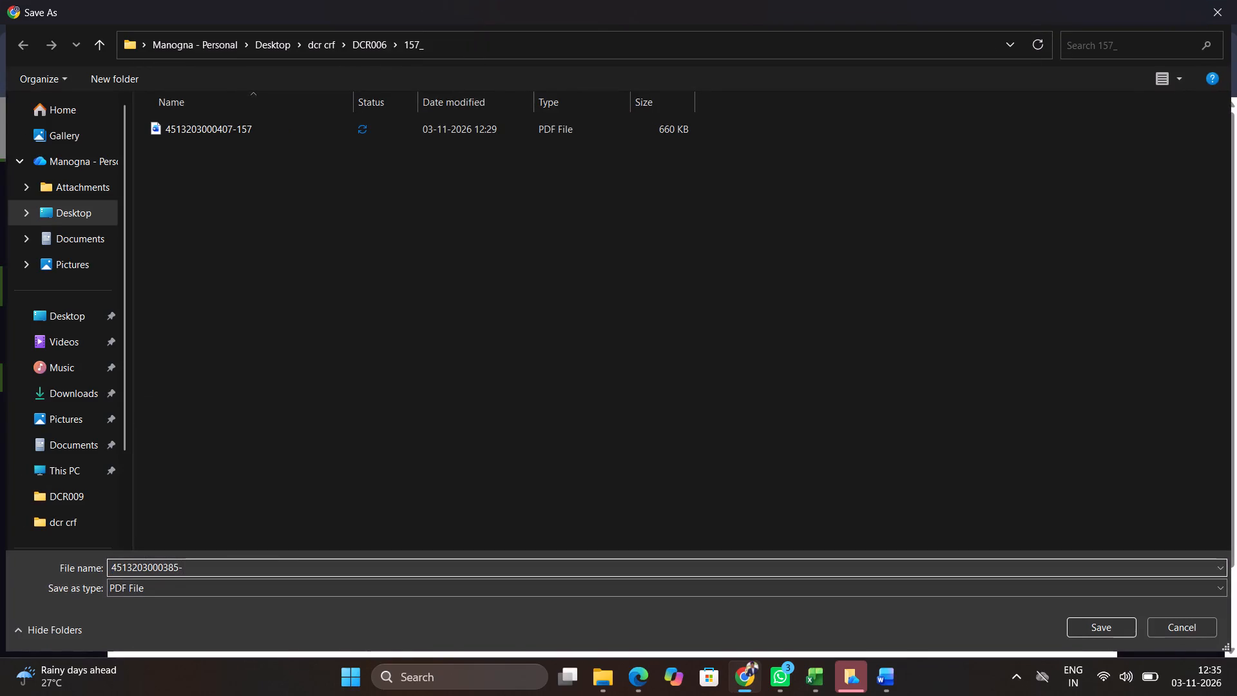
type("348")
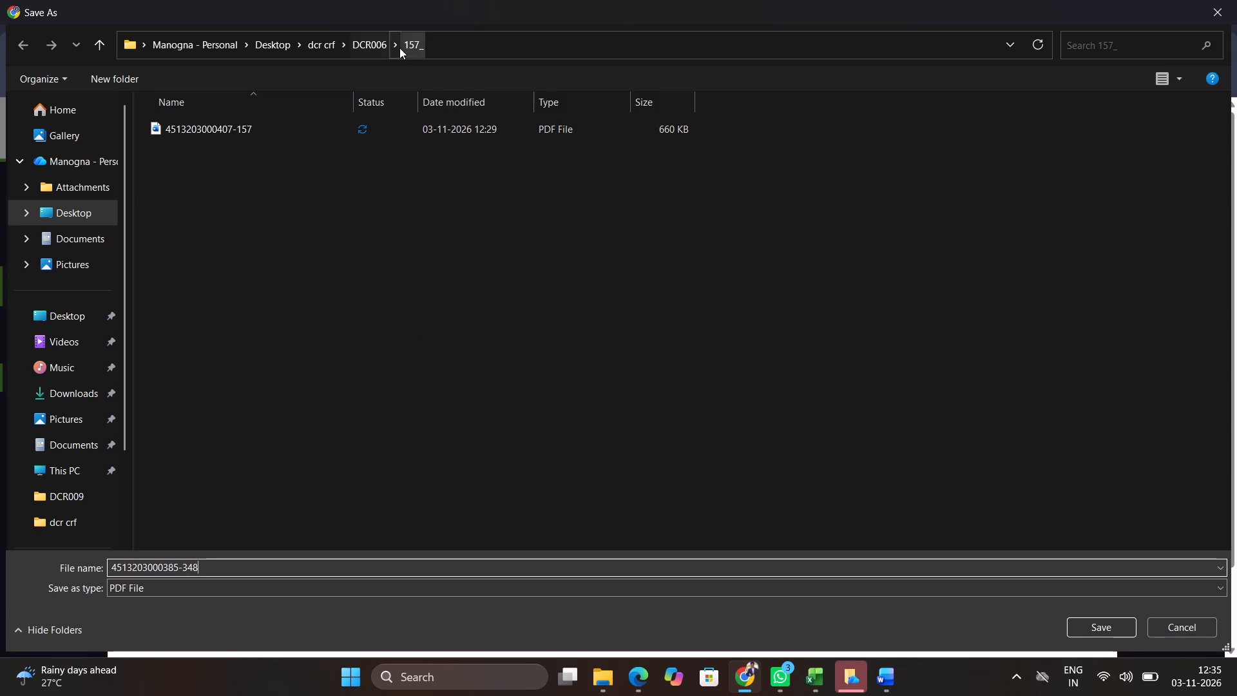
Save the certificate PDF into the 348_ folder inside DCR009 of dcr crf.
left_click(374, 44)
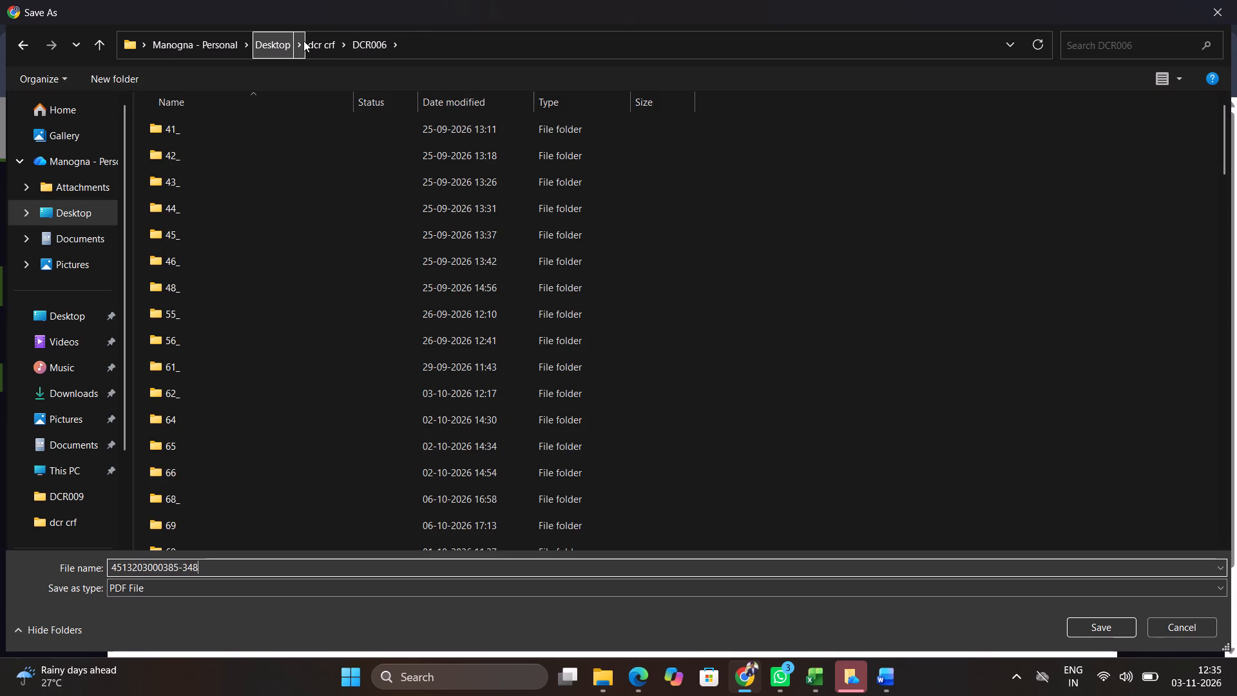
left_click(310, 36)
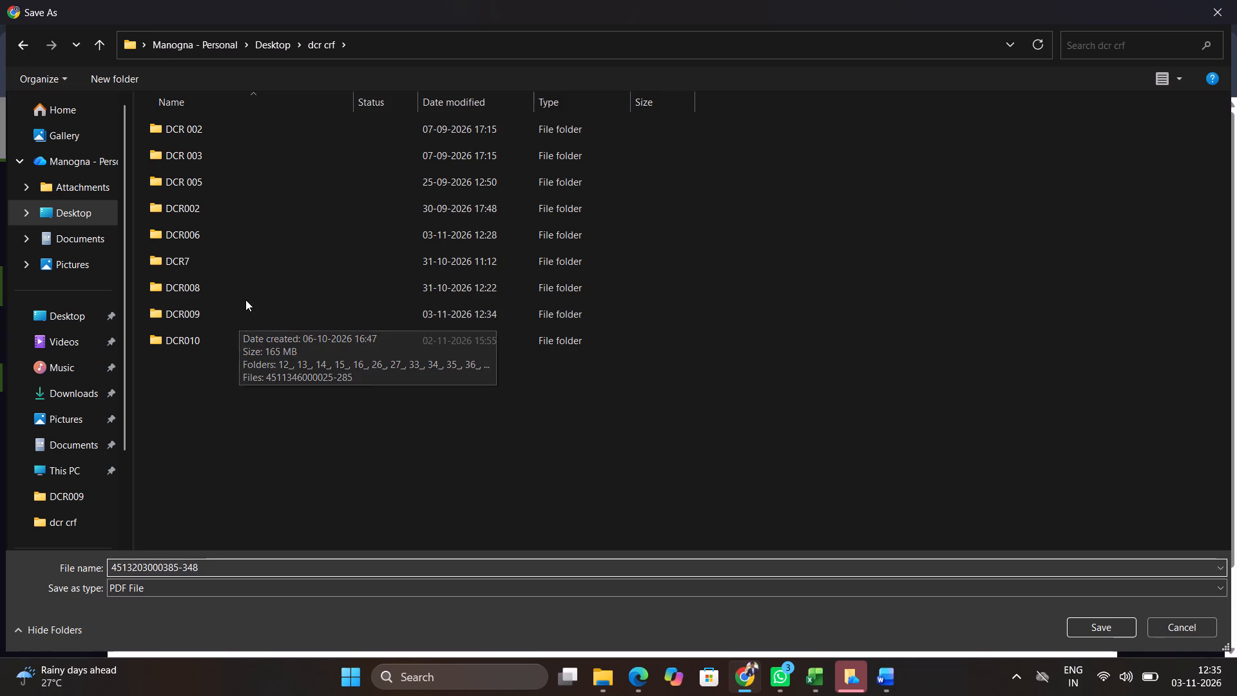
double_click(241, 309)
scroll(285, 296, "down", 5)
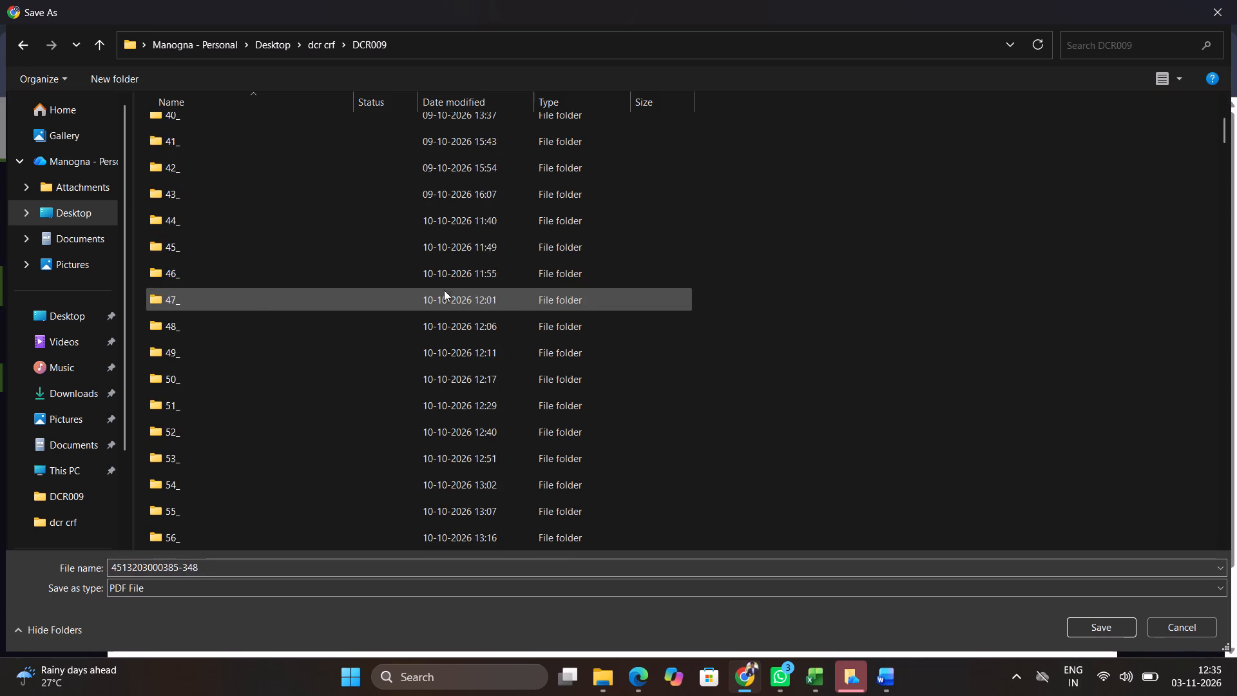
scroll(444, 290, "down", 19)
scroll(482, 265, "down", 14)
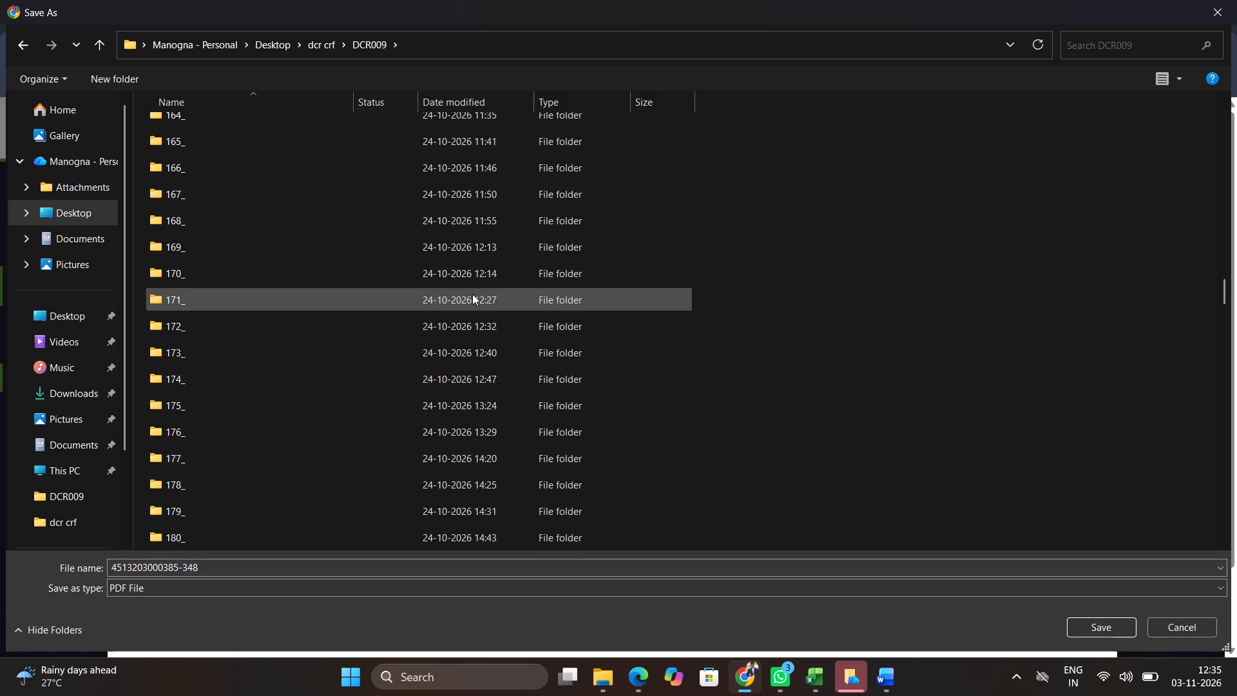
scroll(472, 294, "down", 12)
scroll(455, 307, "down", 20)
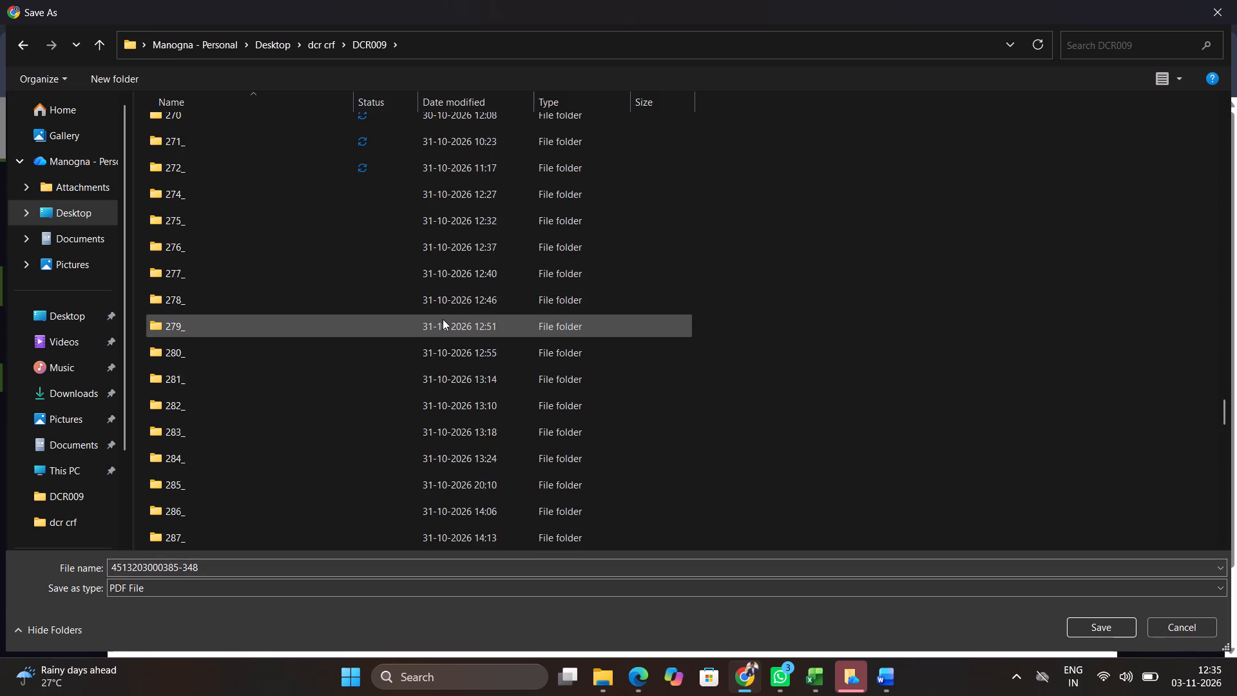
scroll(443, 319, "down", 20)
scroll(425, 296, "down", 6)
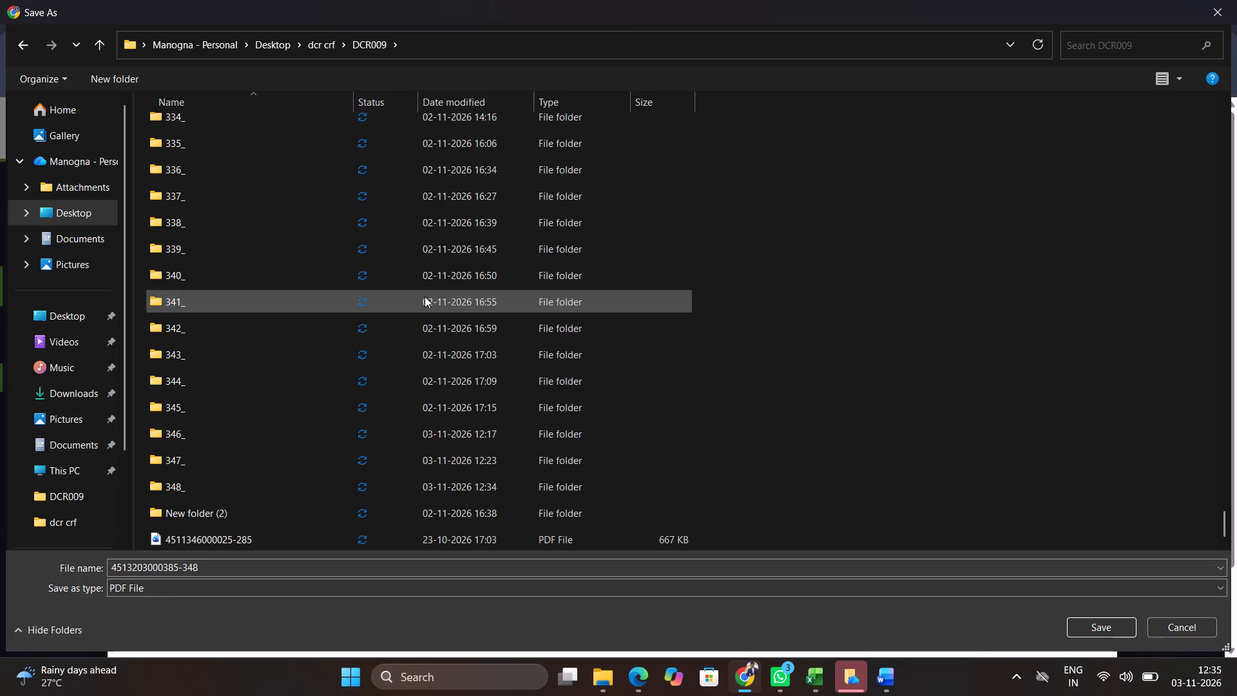
left_click(347, 483)
left_click(351, 471)
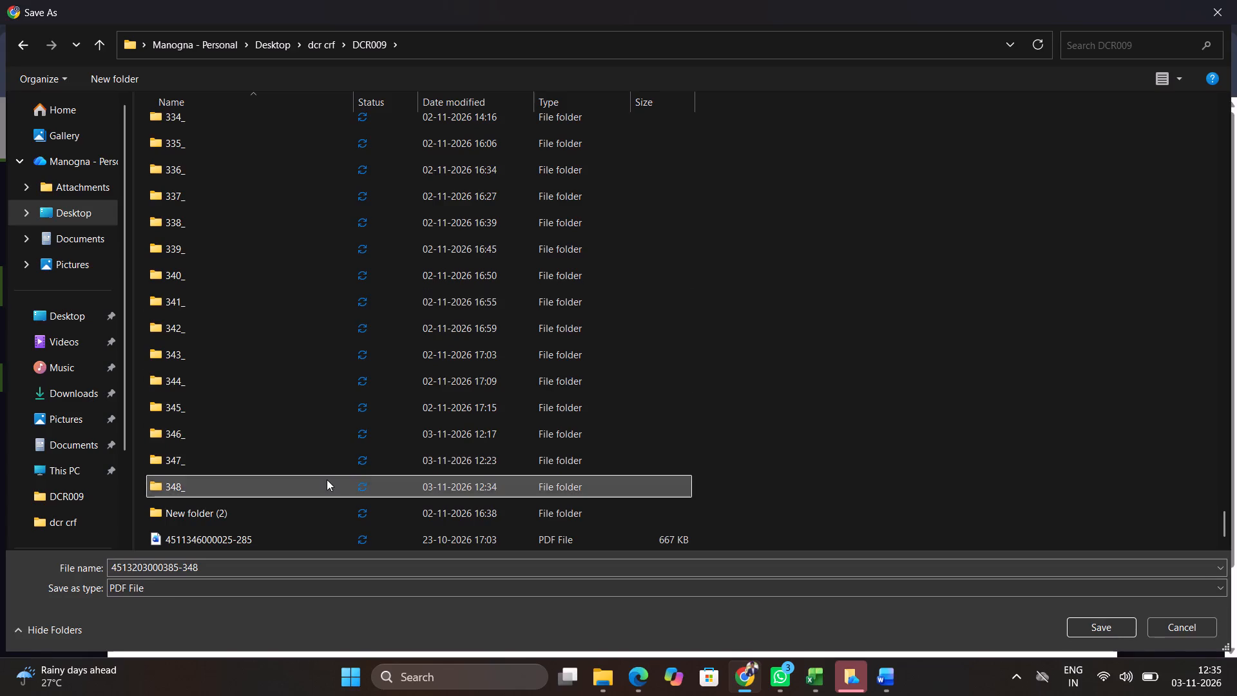
double_click(327, 479)
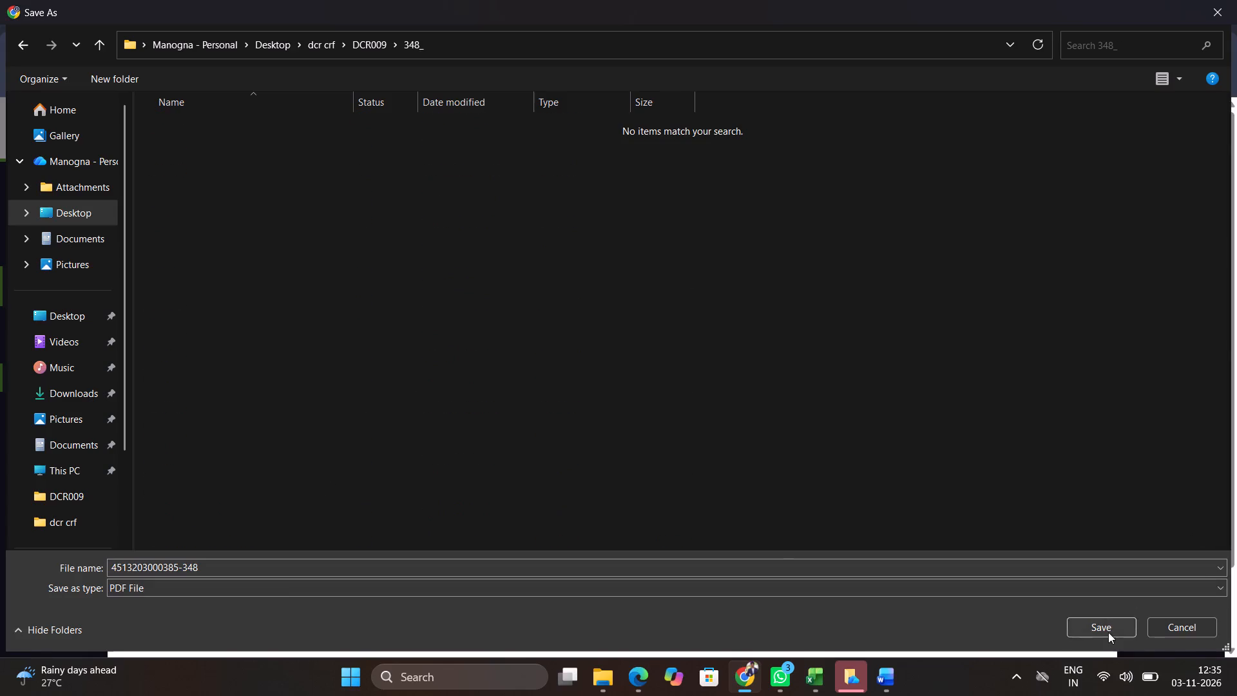
left_click(1108, 632)
In the SUNGRACE installation record, dismiss the quick copy details and open the Project Stage update form.
left_click(131, 0)
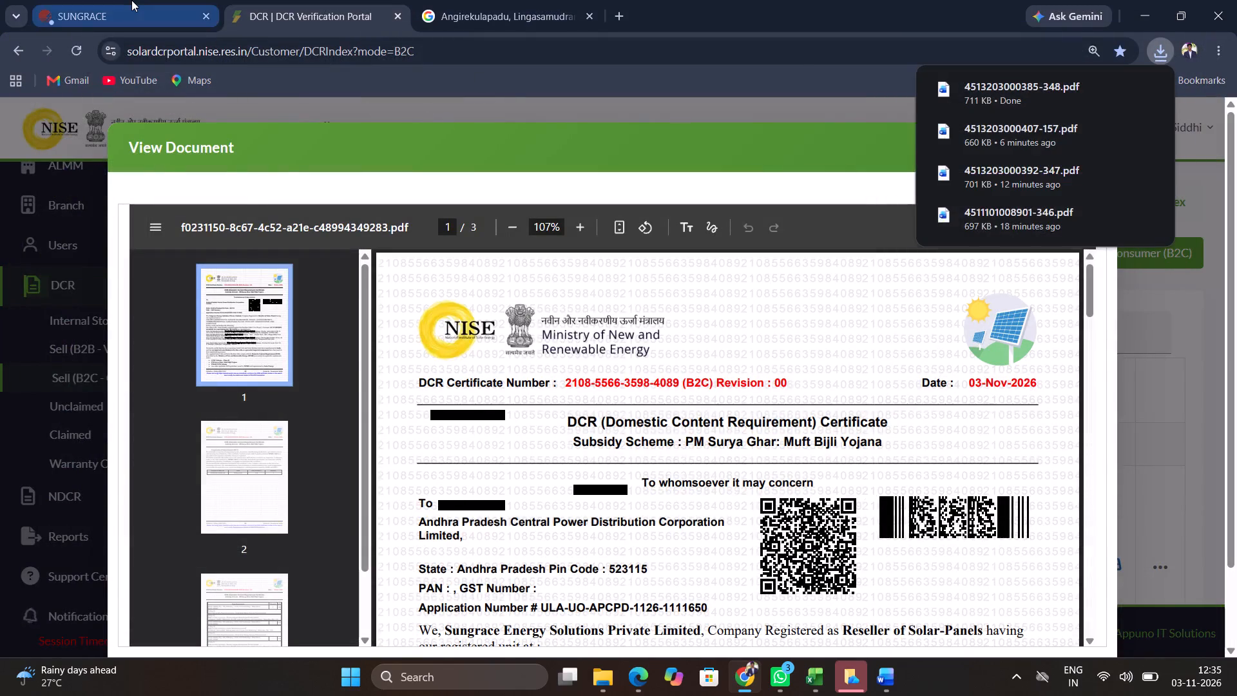
left_click(753, 158)
left_click(849, 150)
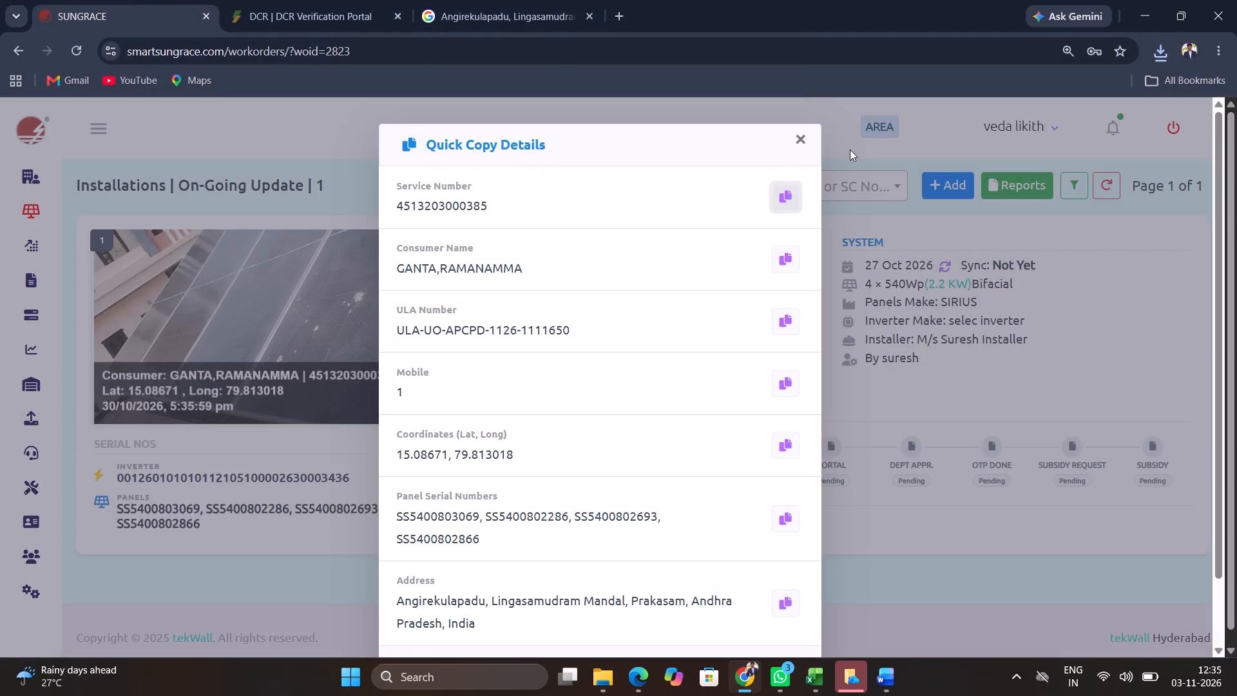
left_click(675, 518)
left_click(560, 469)
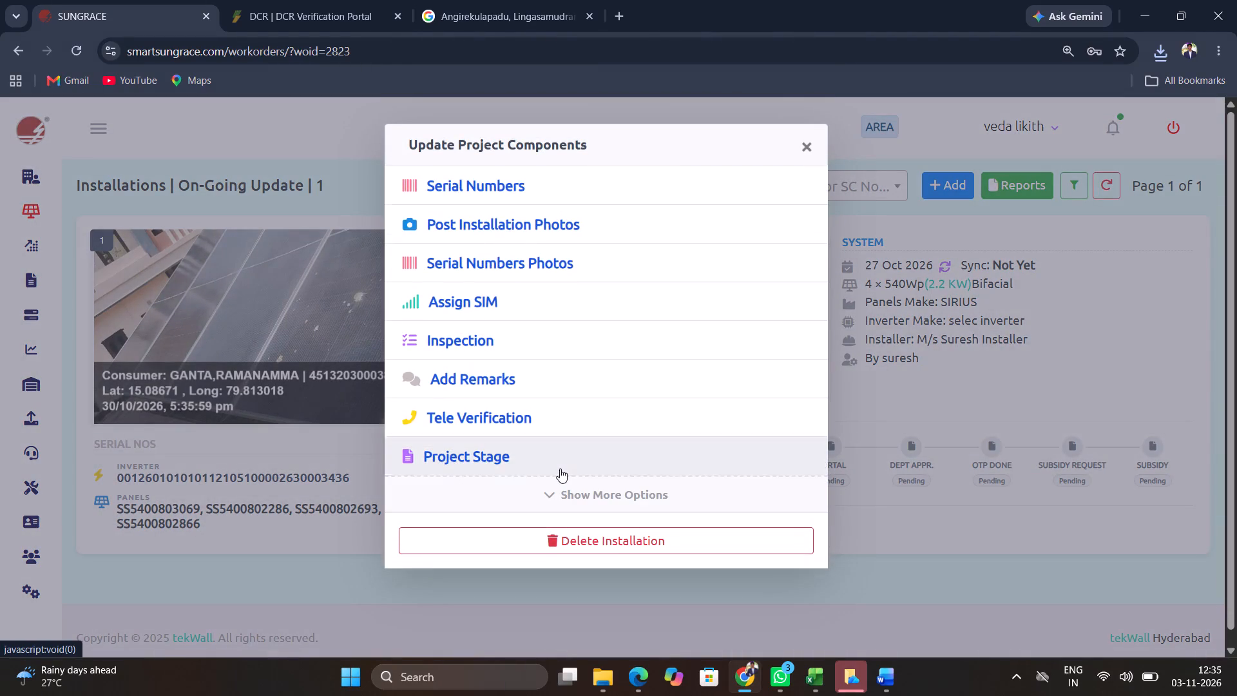
For the Dcr upload, choose the certificate PDF ending in -348 from the 348_ folder inside DCR009.
scroll(548, 233, "down", 6)
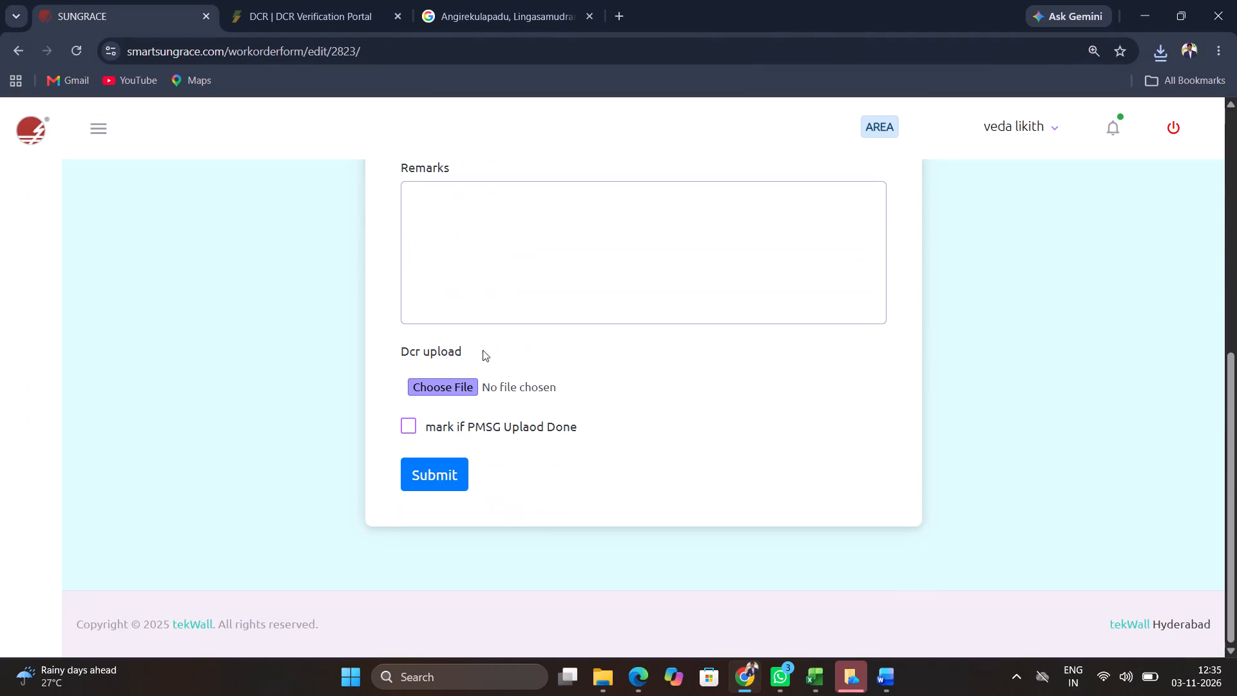
left_click(436, 384)
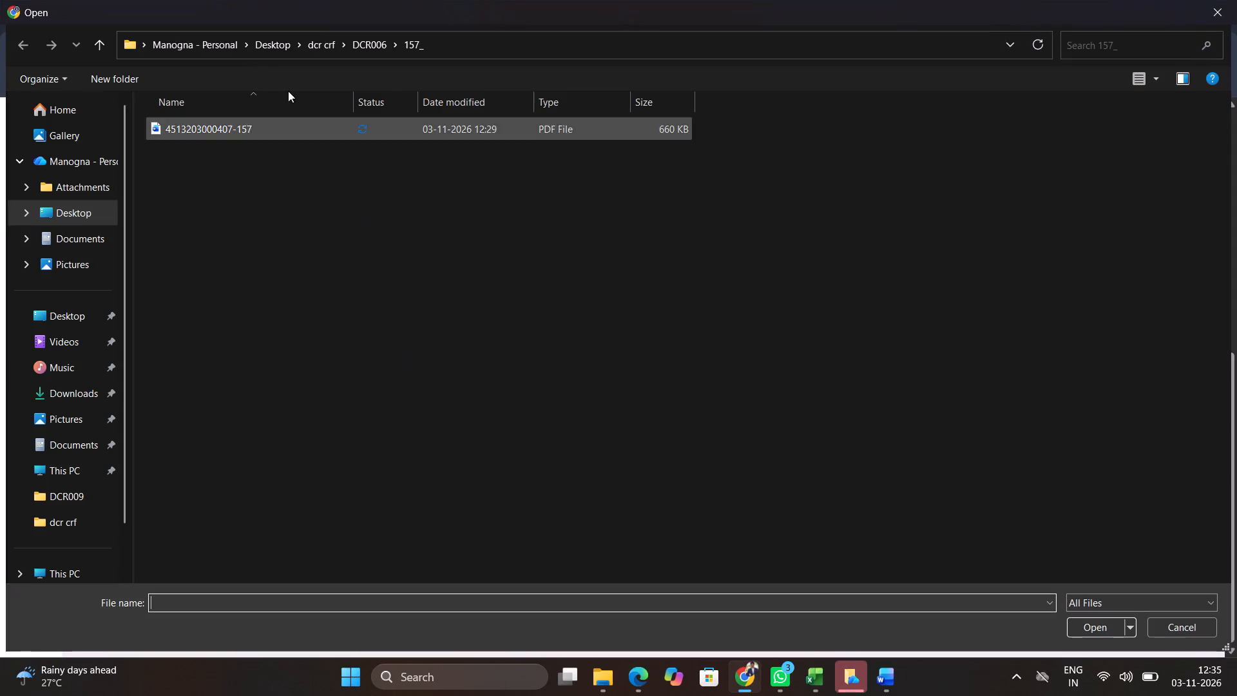
left_click(310, 46)
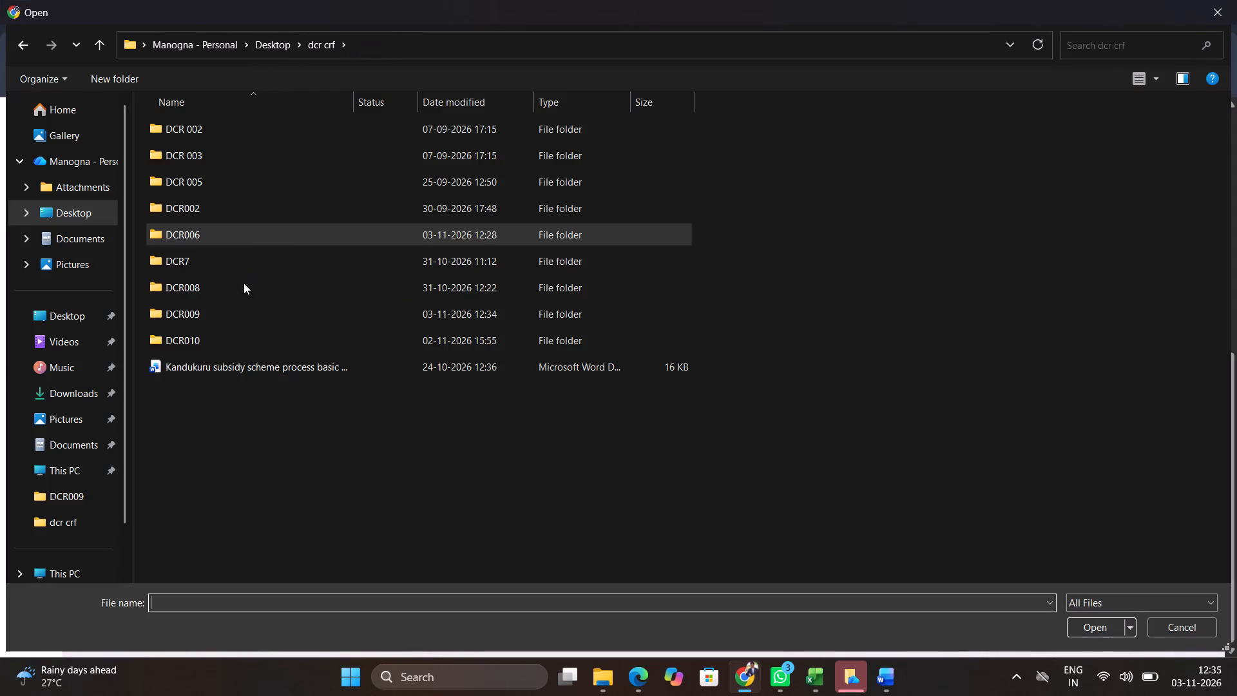
double_click(247, 311)
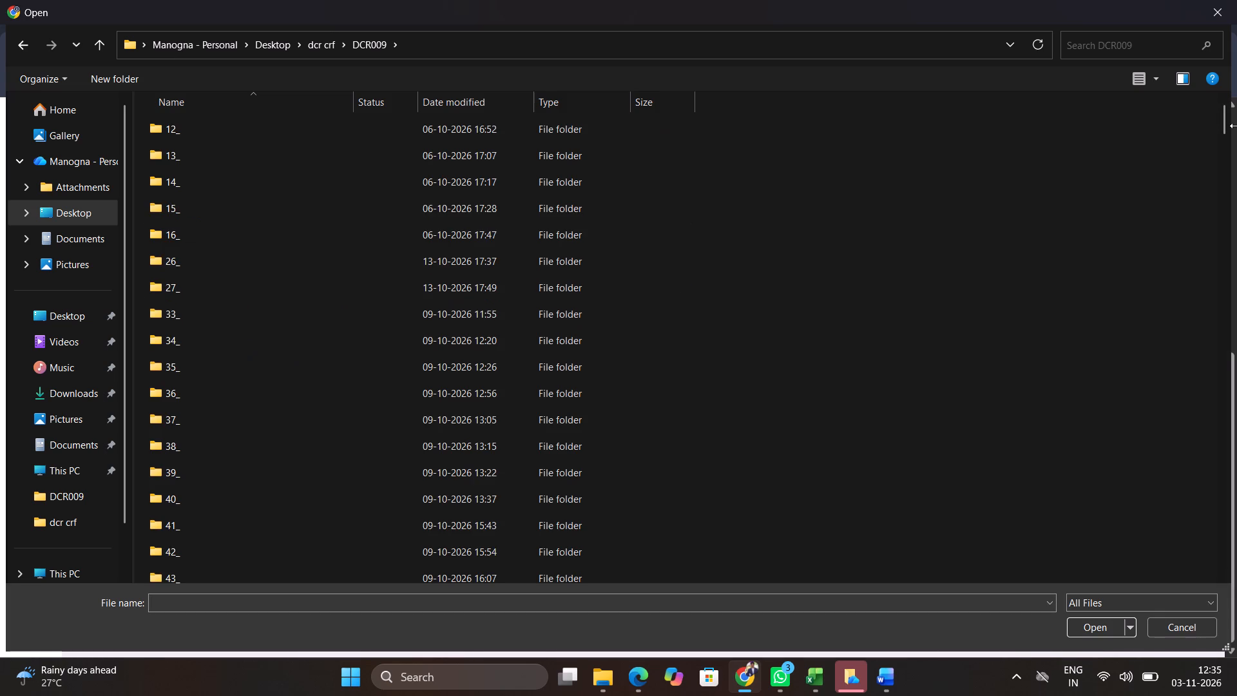
left_click_drag(1227, 128, 1219, 431)
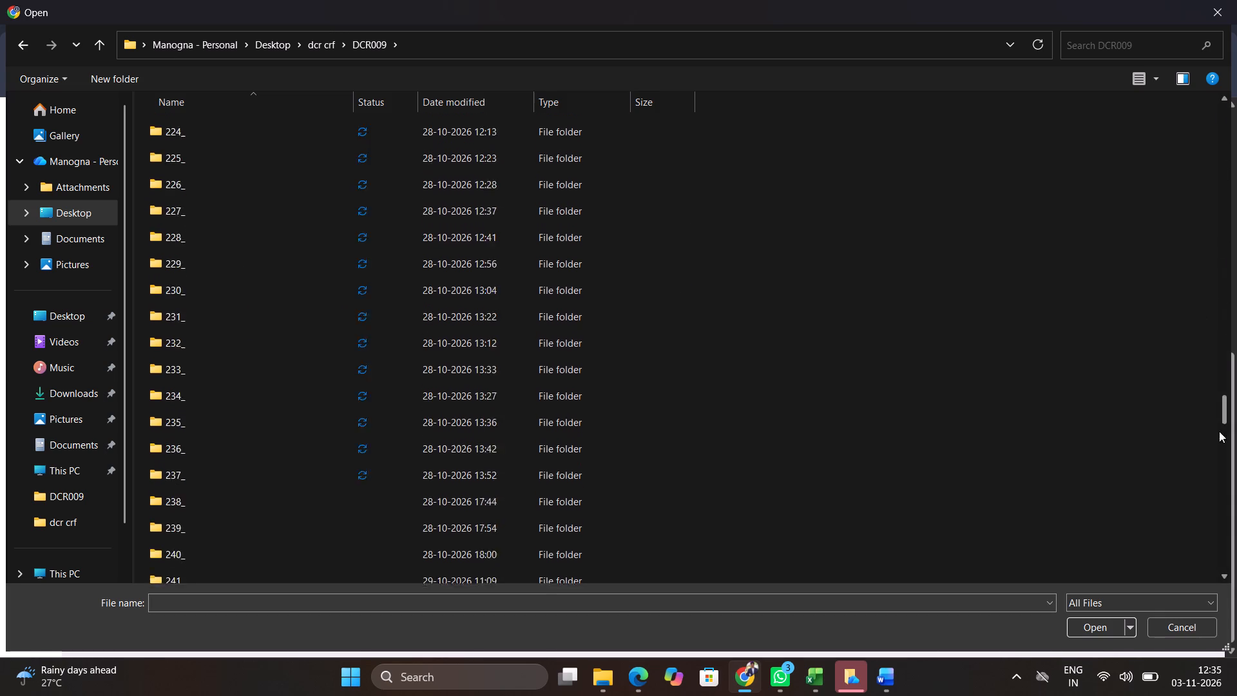
left_click_drag(1219, 431, 1218, 571)
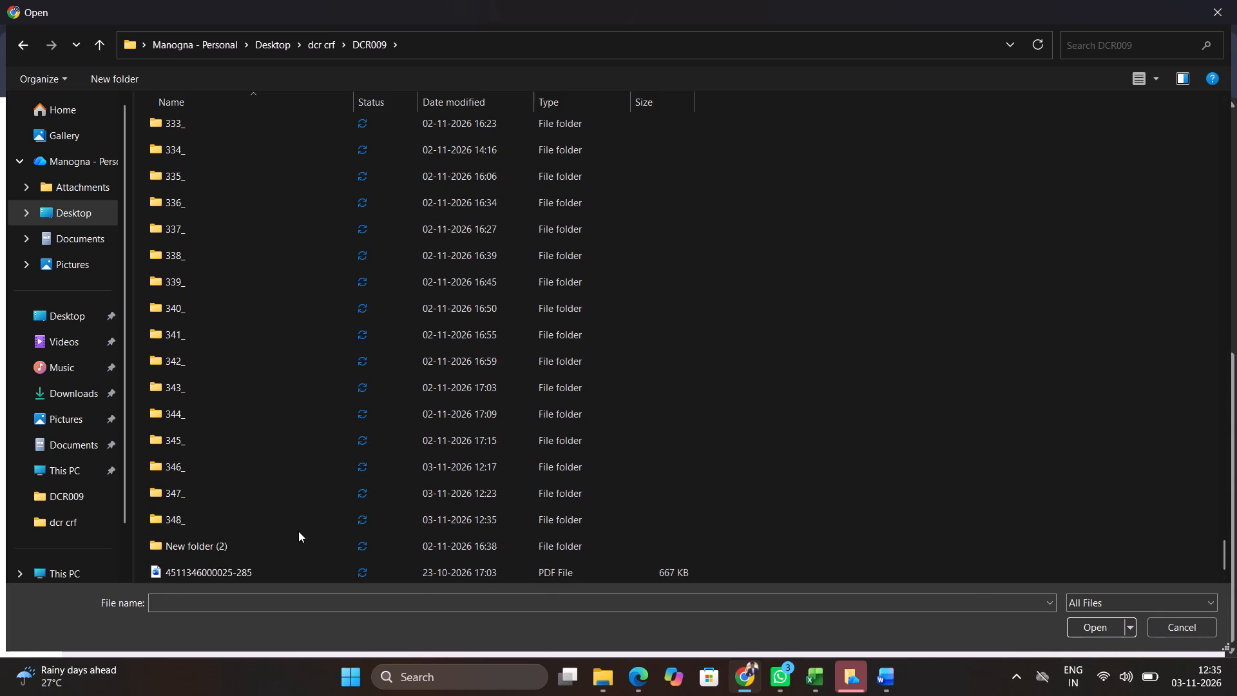
triple_click(303, 517)
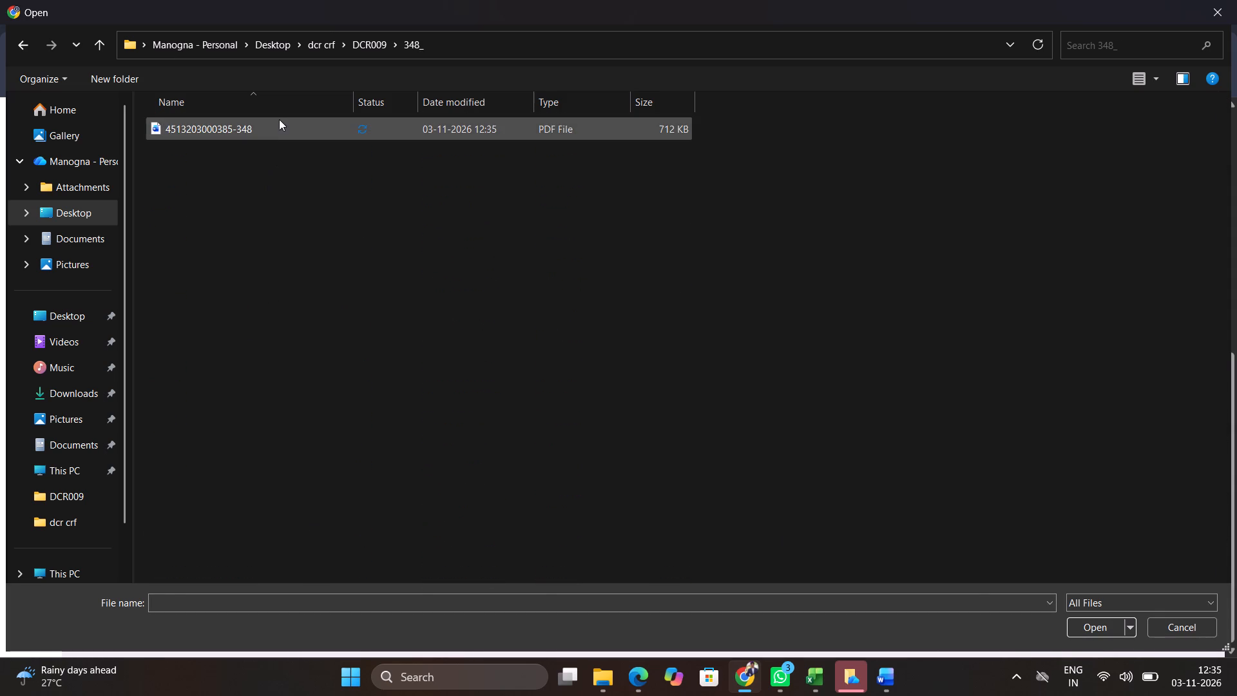
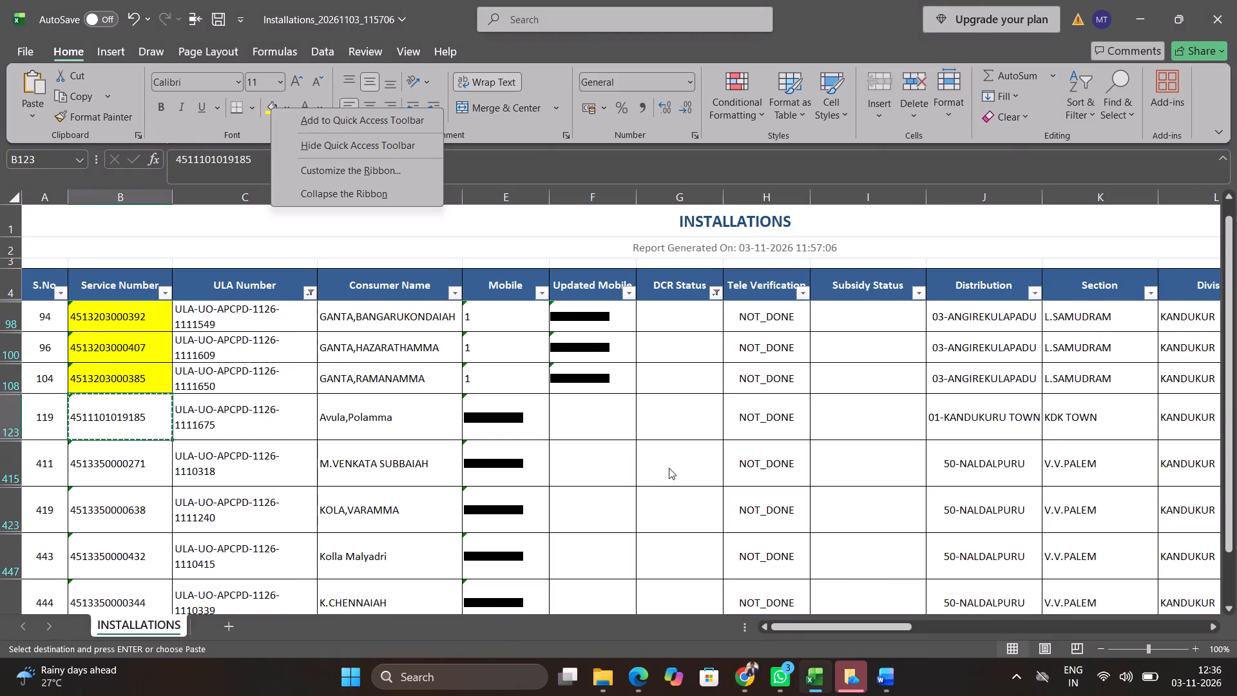
Find the installation in SUNGRACE using the service number copied from the spreadsheet row with S.No 119.
left_click(740, 588)
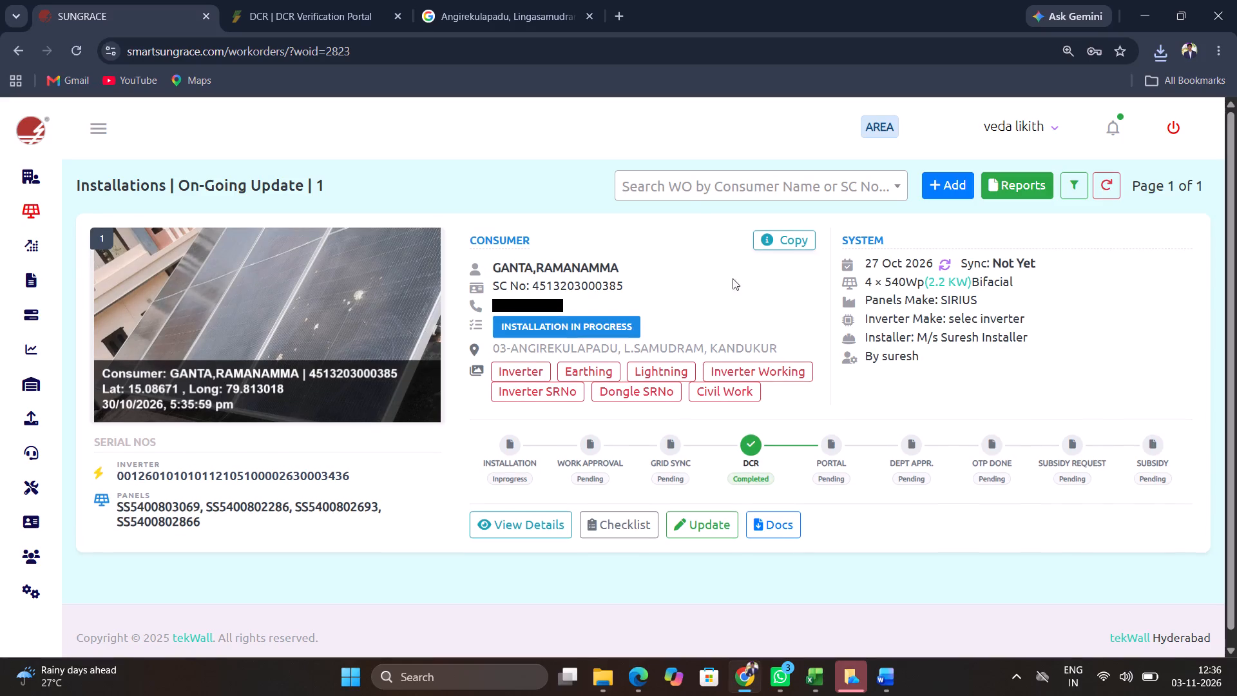
left_click(691, 186)
key("ctrl+v")
key("Return")
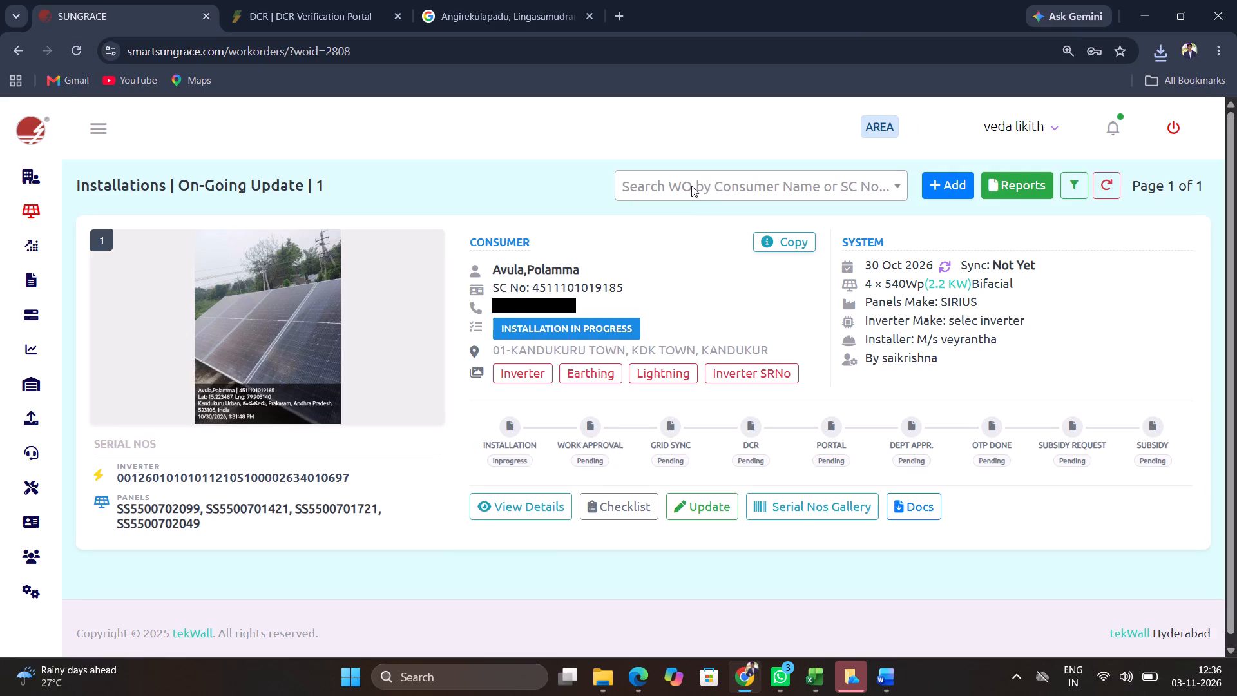
Start a new Issue to Consumer (B2C) entry with the ULA number copied from the installation record as the consumer application number.
left_click(780, 240)
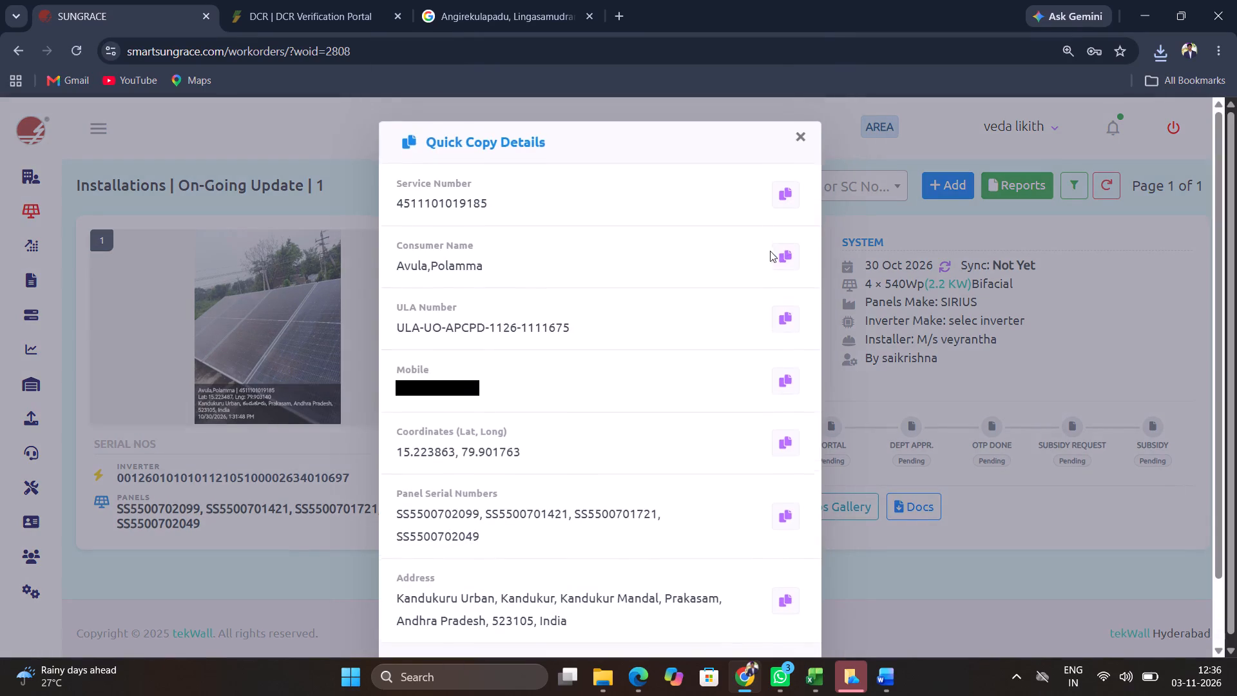
left_click(792, 314)
left_click(309, 0)
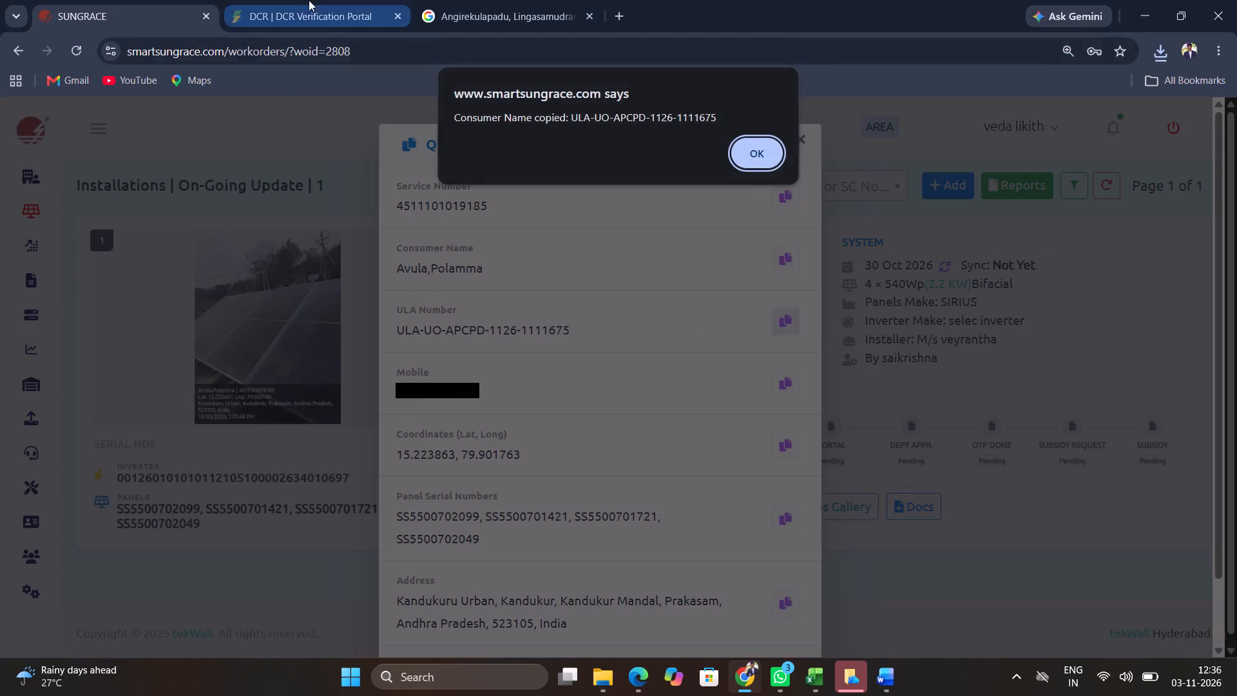
left_click(1081, 147)
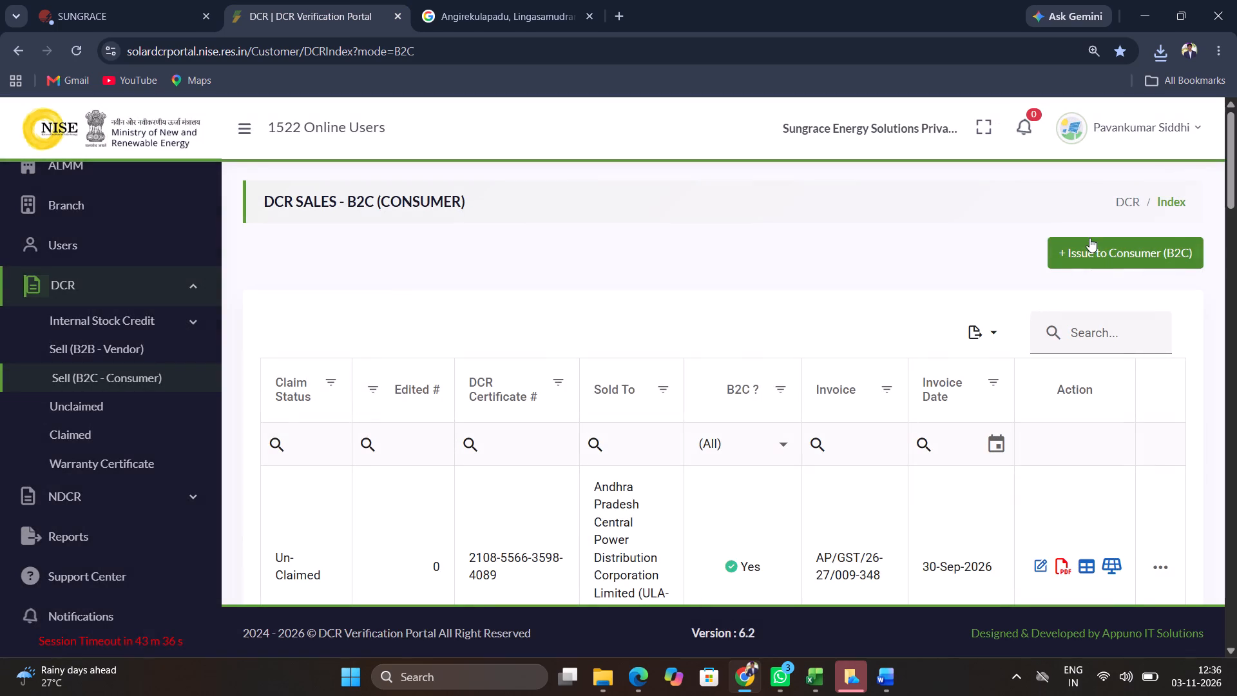
left_click(1089, 238)
left_click(616, 363)
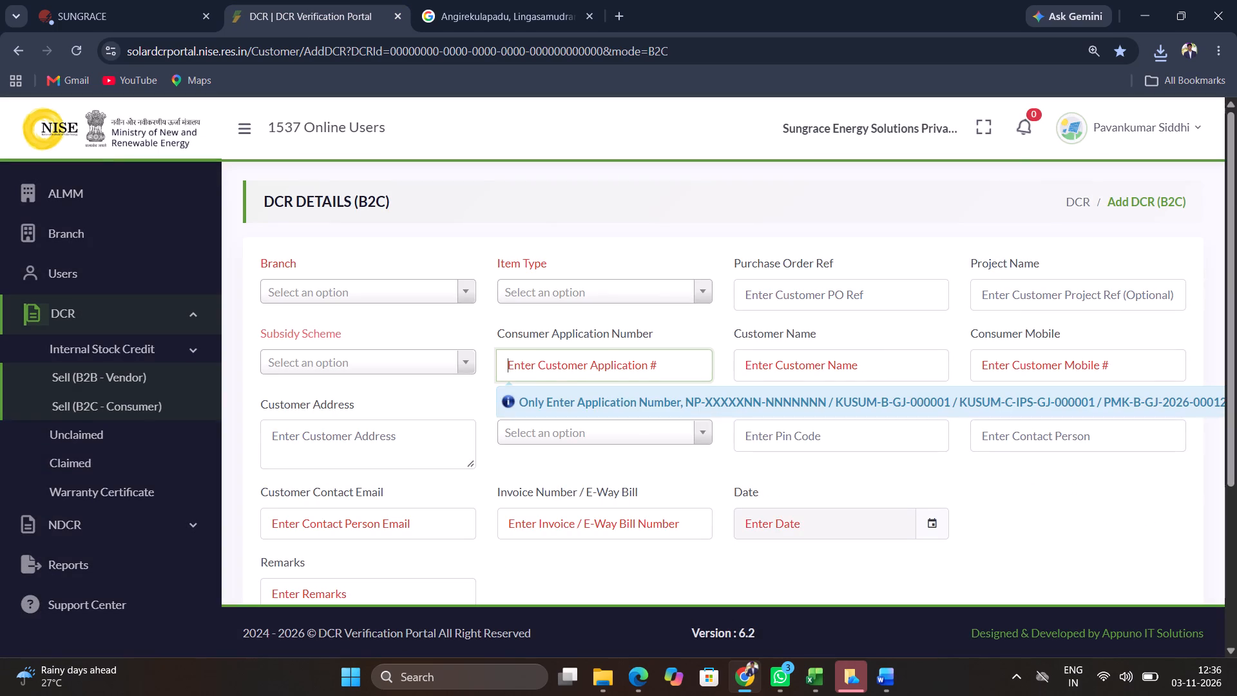
key("ctrl+v")
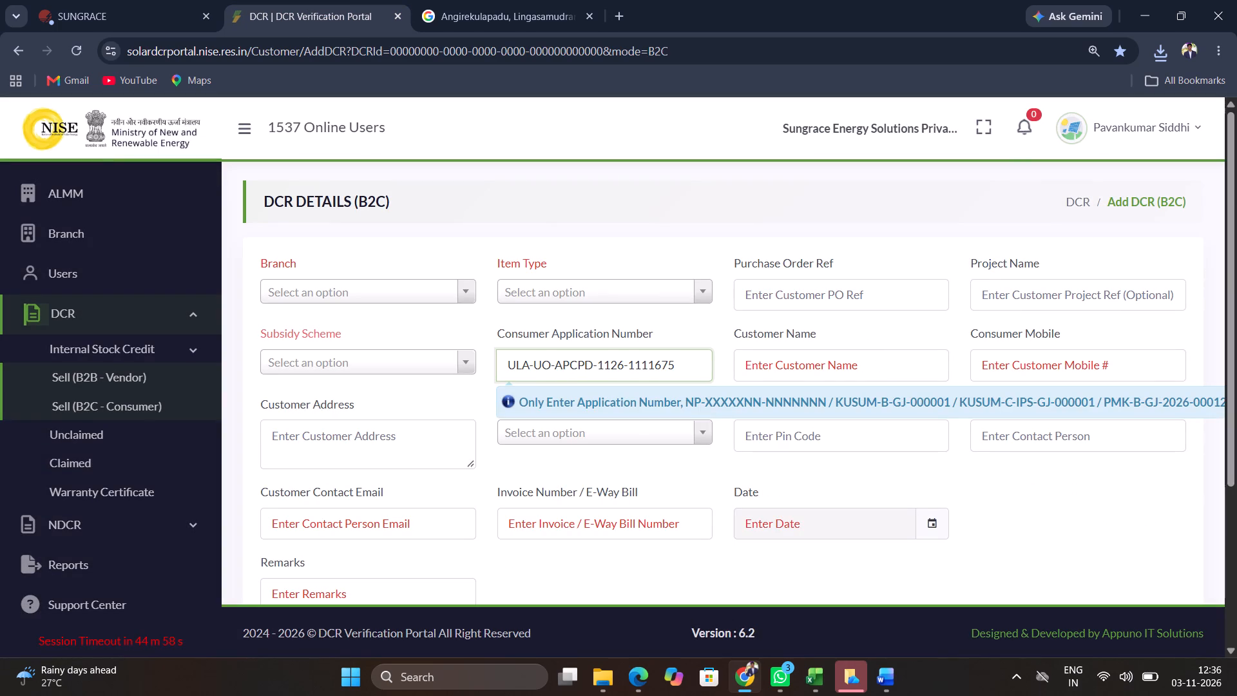
Set the branch to the Andhra Pradesh - 2/06 address, the subsidy scheme to PM Surya Ghar: Muft Bijli Yojana and the item type to Solar Panels.
left_click(347, 293)
left_click(315, 390)
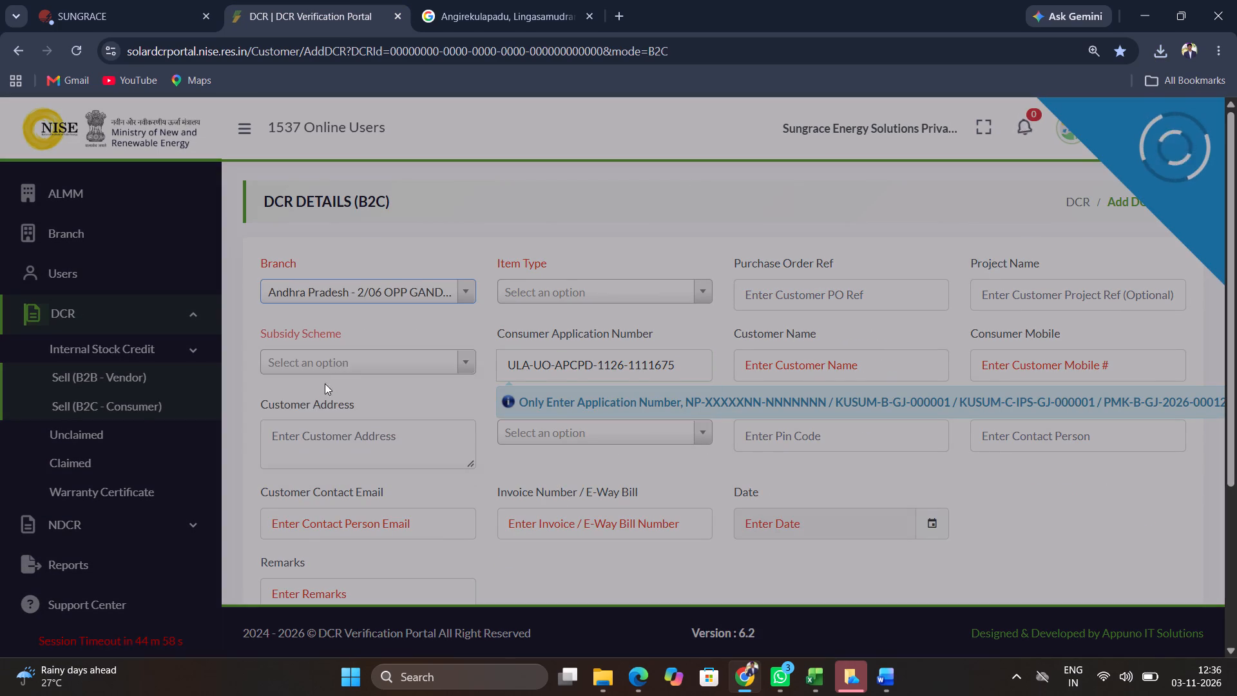
left_click(338, 360)
left_click(315, 505)
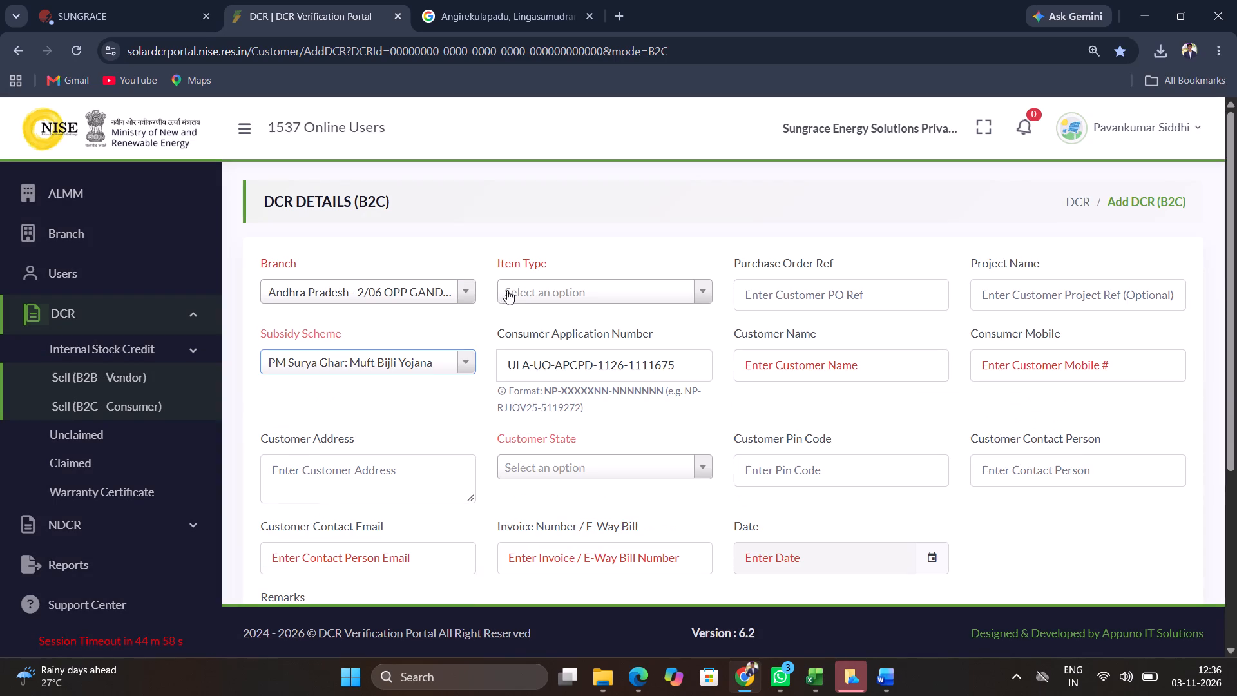
left_click(507, 290)
left_click(513, 353)
Fill in the customer name Andhra Pradesh Central Power Distribution Corporation Limited, copied from the Word details document.
left_click(817, 367)
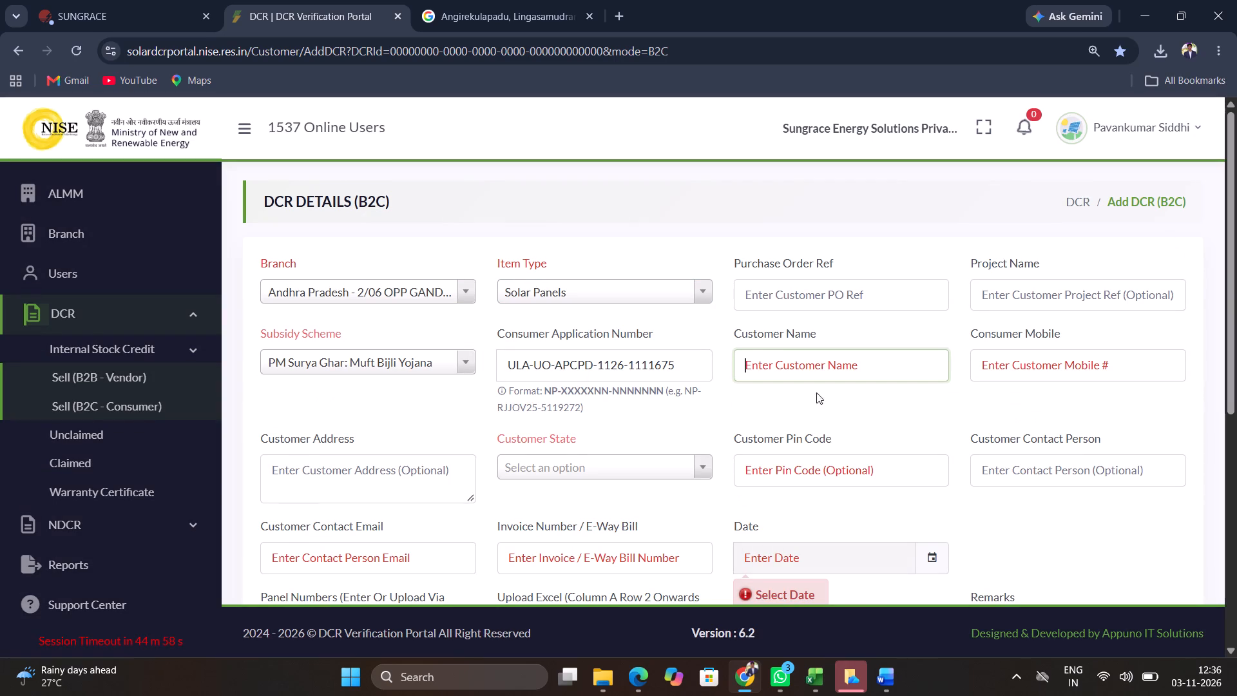
left_click(894, 611)
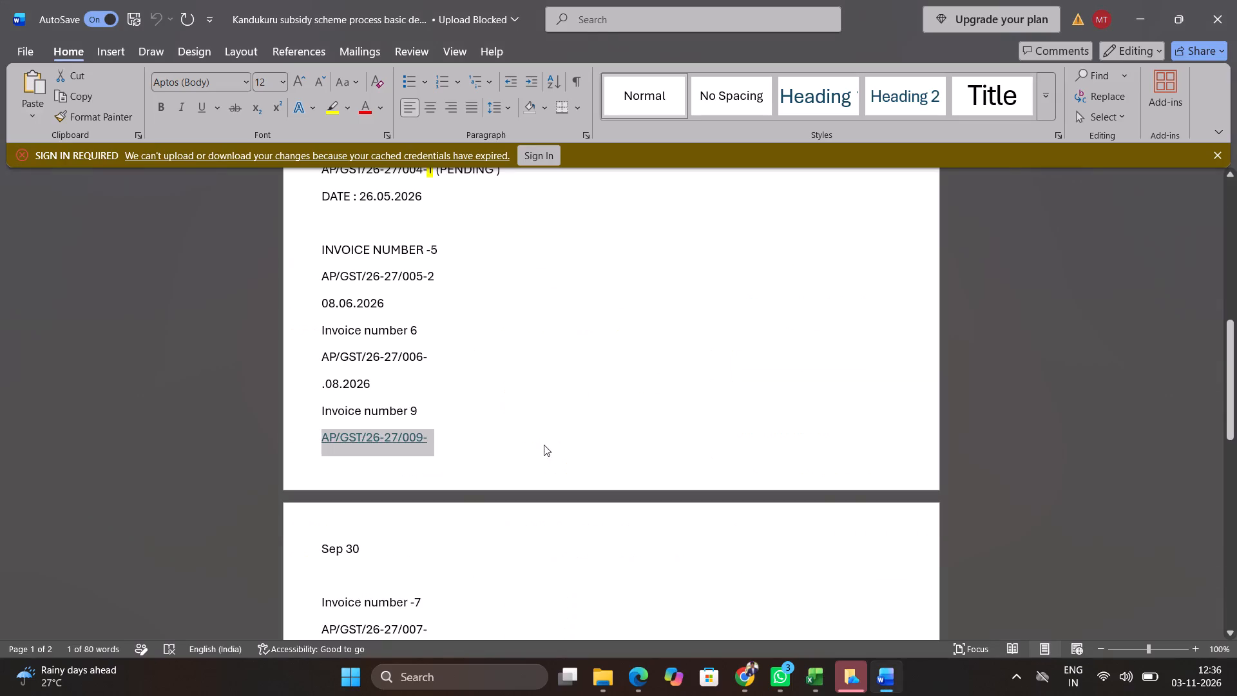
scroll(544, 445, "up", 16)
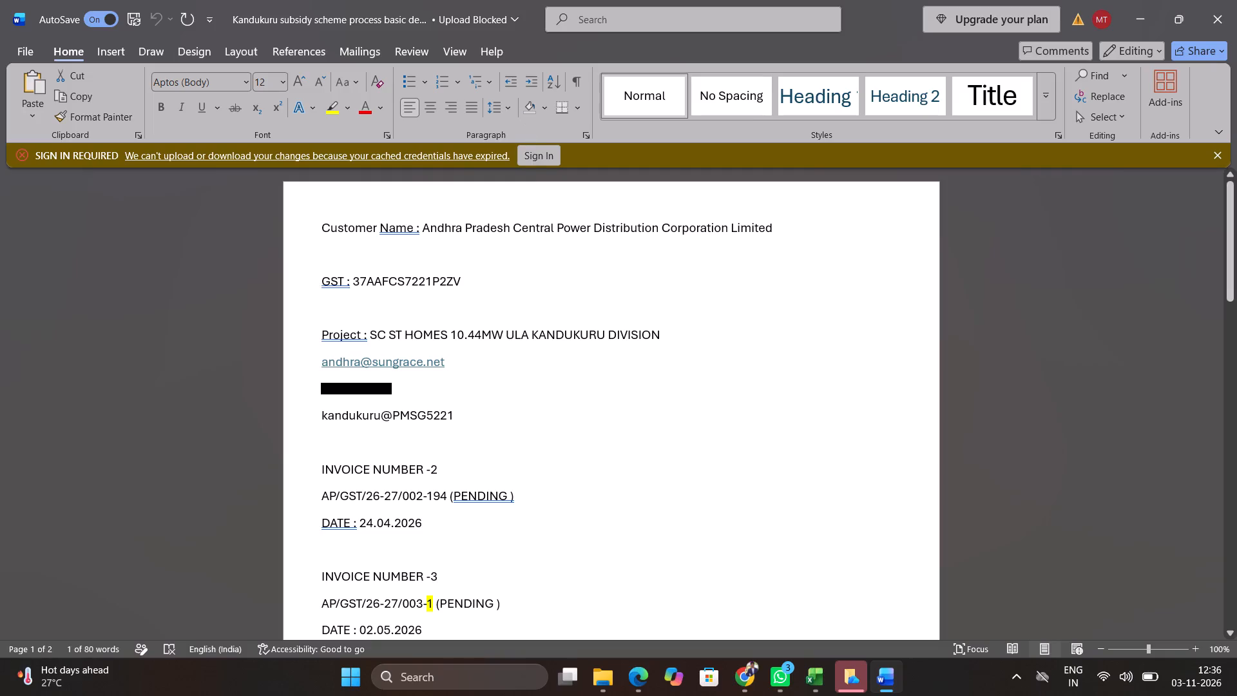
left_click_drag(425, 228, 831, 227)
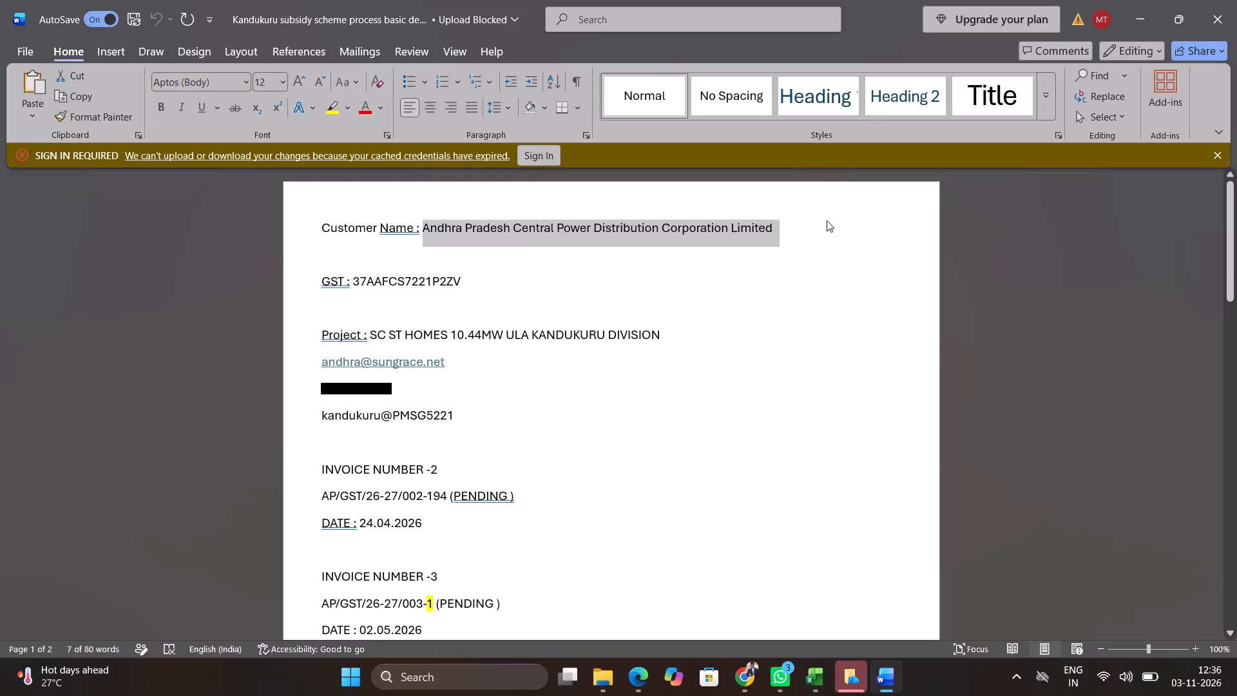
key("ctrl+c")
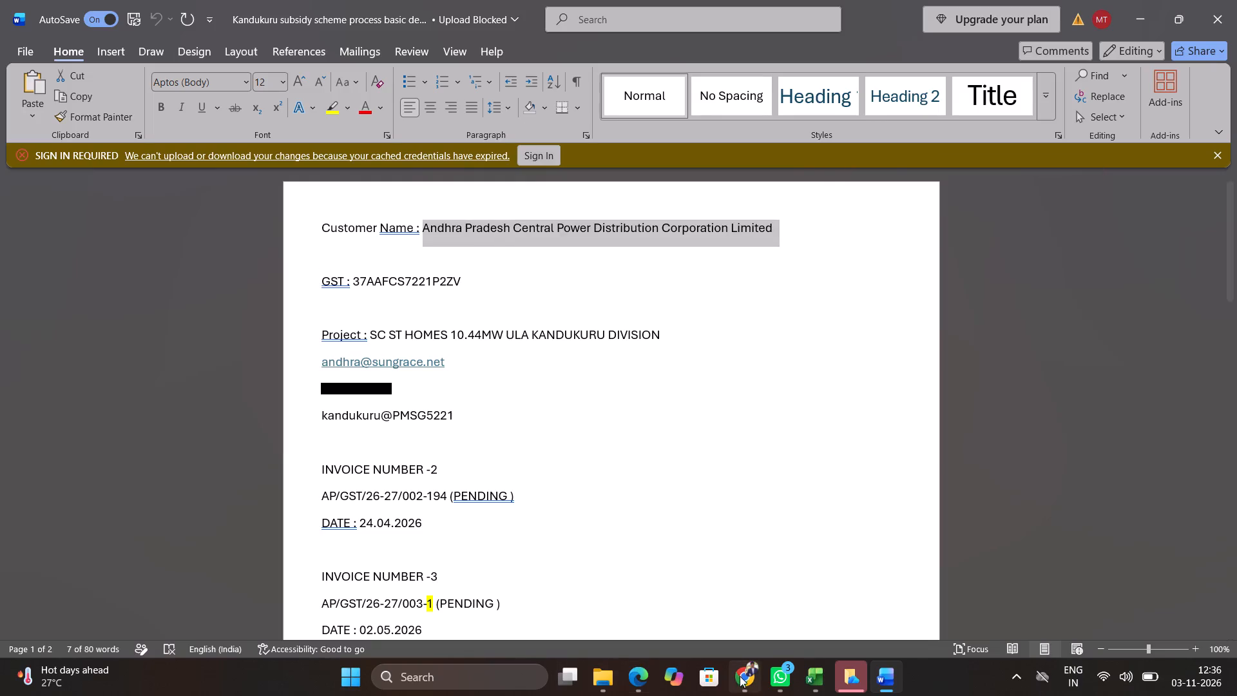
left_click(743, 587)
key("ctrl+v")
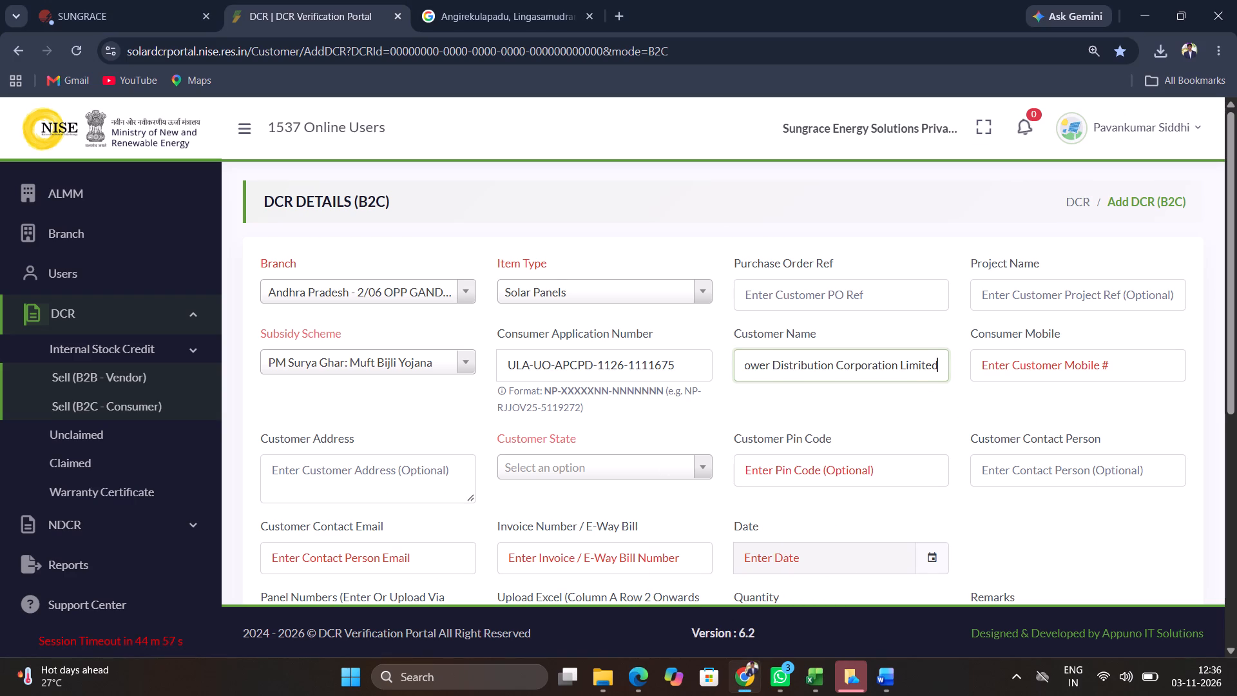
left_click(1006, 289)
left_click(866, 615)
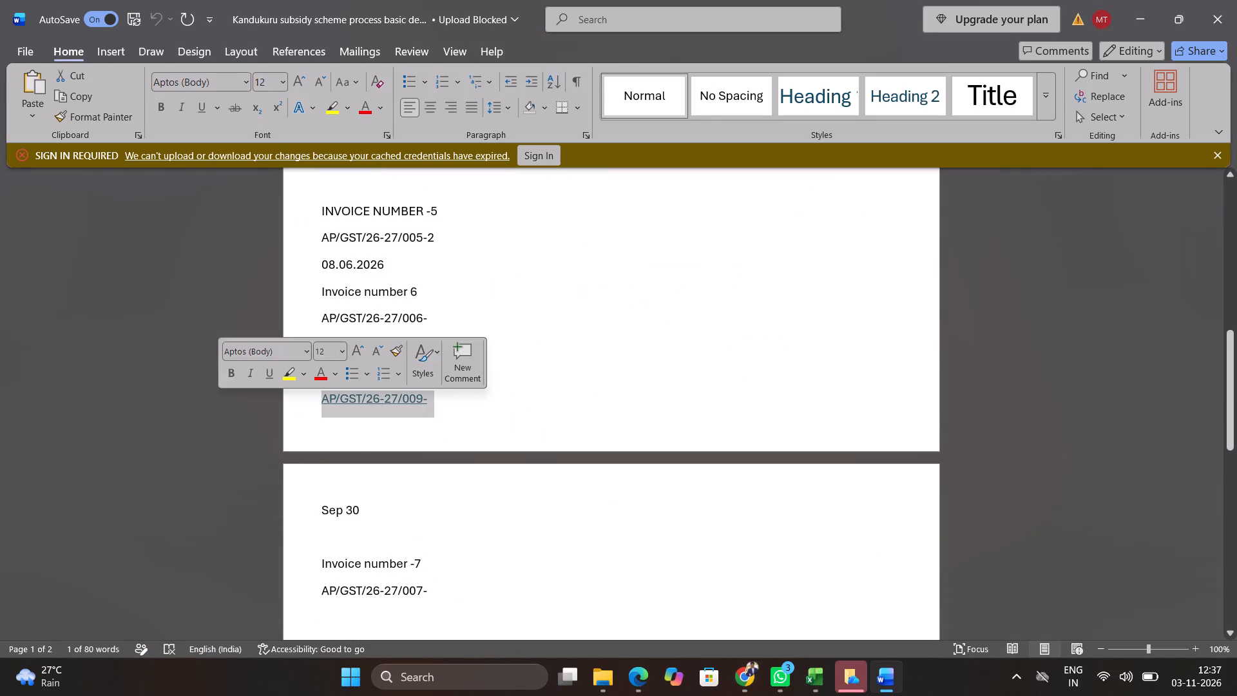
key("ctrl+c")
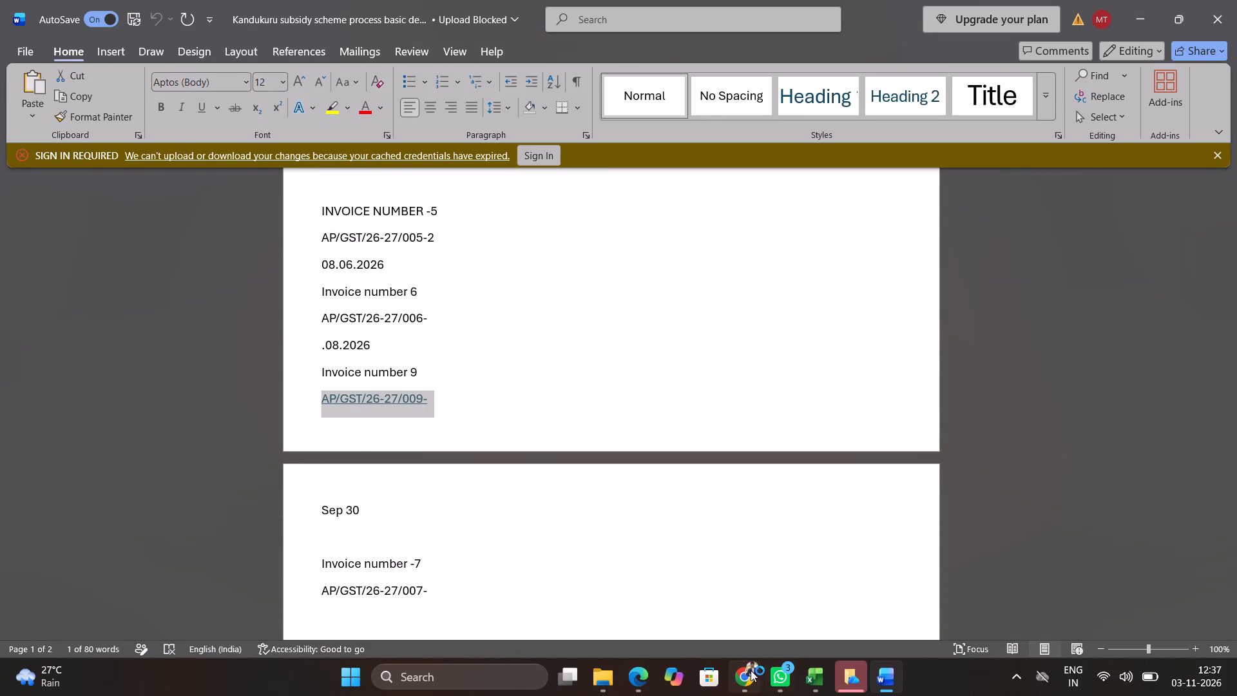
left_click(739, 623)
key("ctrl+v")
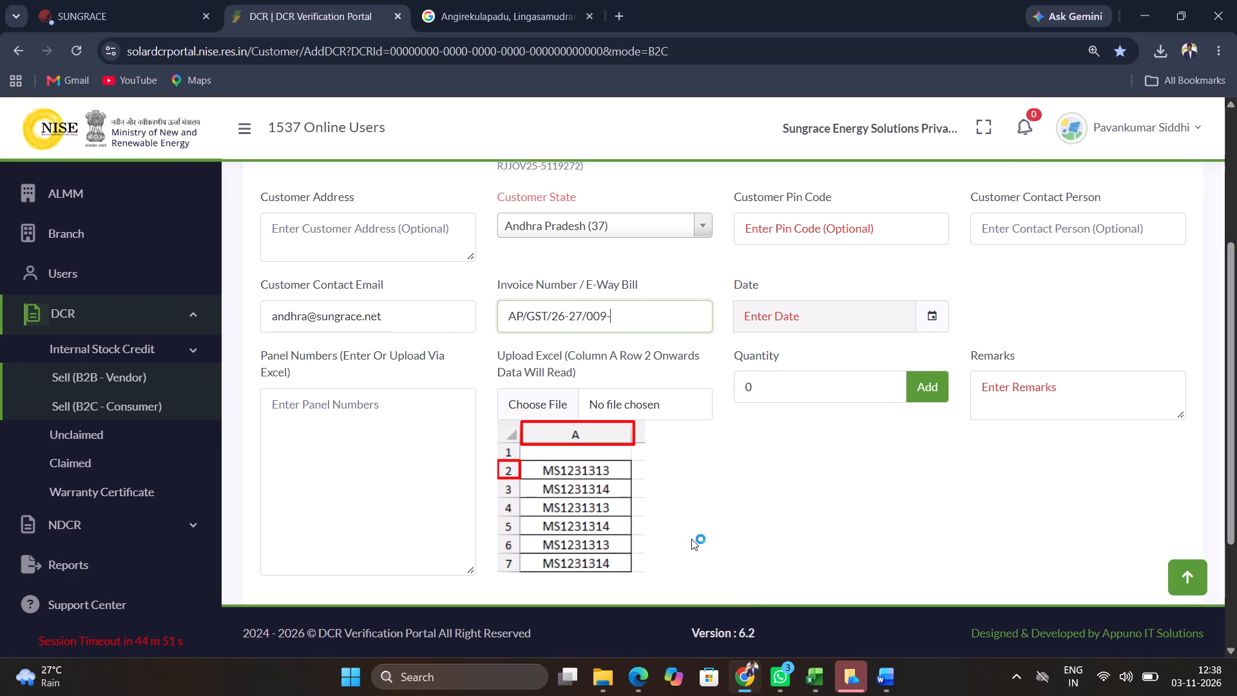
key("3")
type("49")
Set the invoice date to 30-Sep-2026.
left_click(814, 320)
left_click(740, 351)
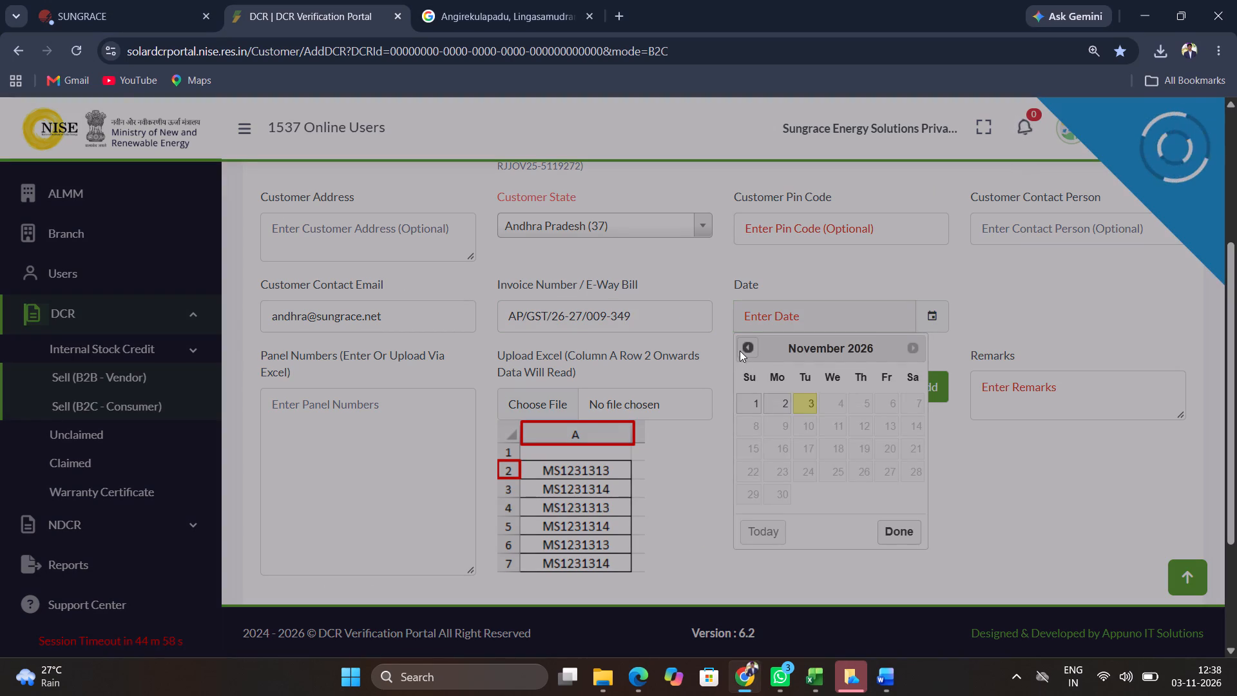
left_click(749, 343)
left_click(749, 343)
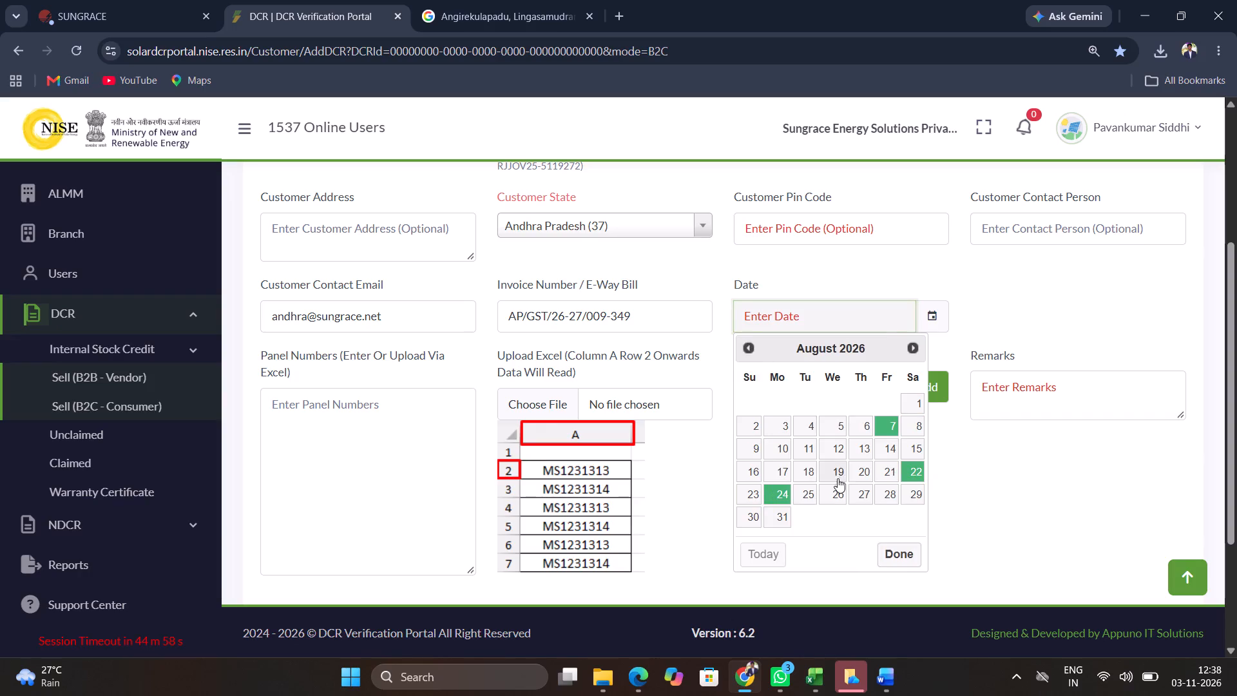
left_click(907, 346)
left_click(828, 488)
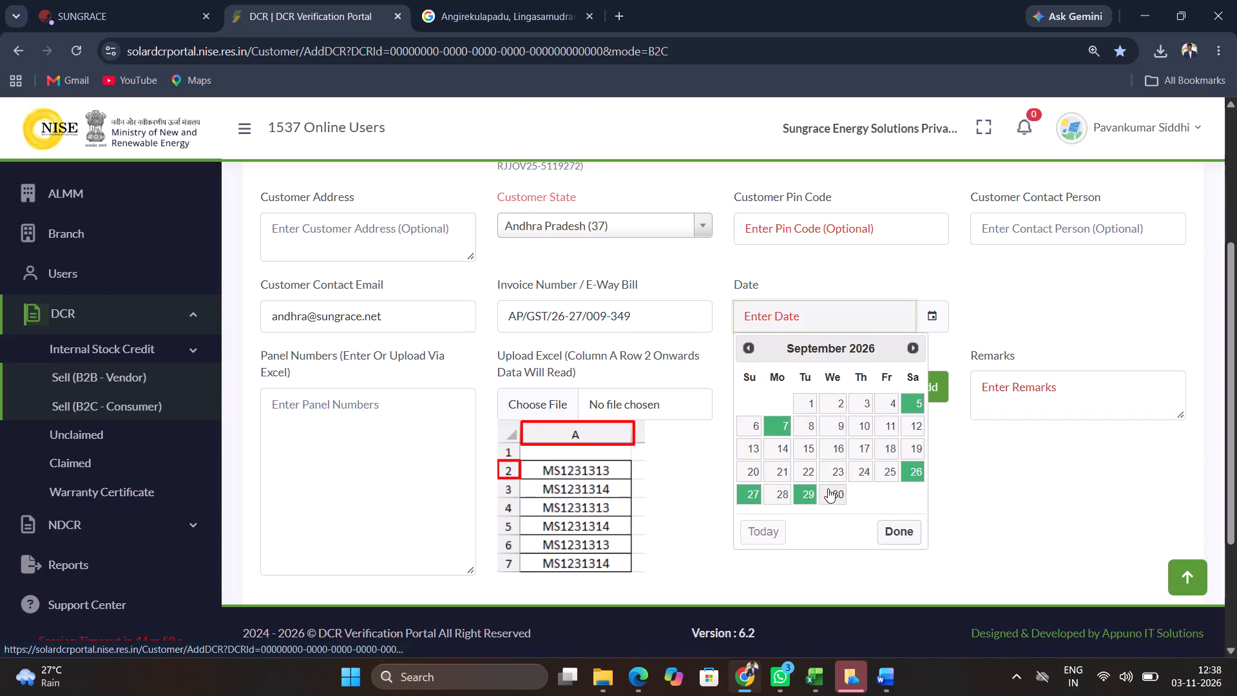
Fill in the panel numbers with the four panel serial numbers copied from the installation's Quick Copy Details in the SUNGRACE tab.
left_click(387, 481)
left_click(204, 0)
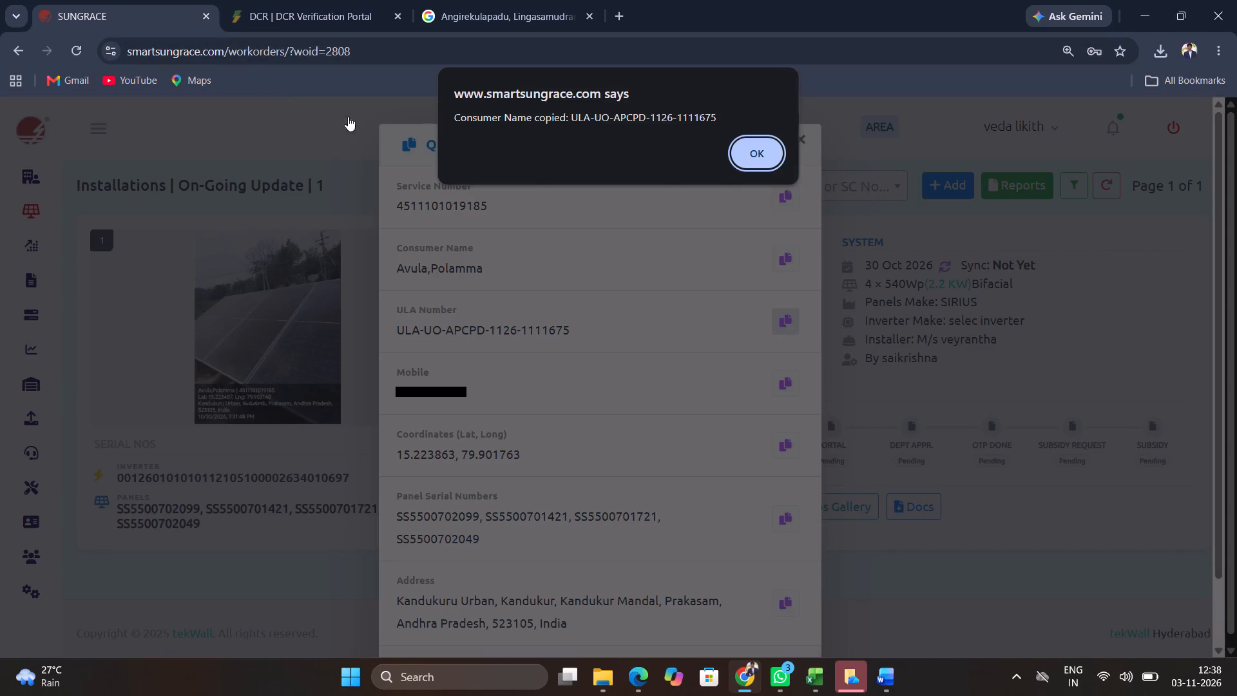
left_click(742, 155)
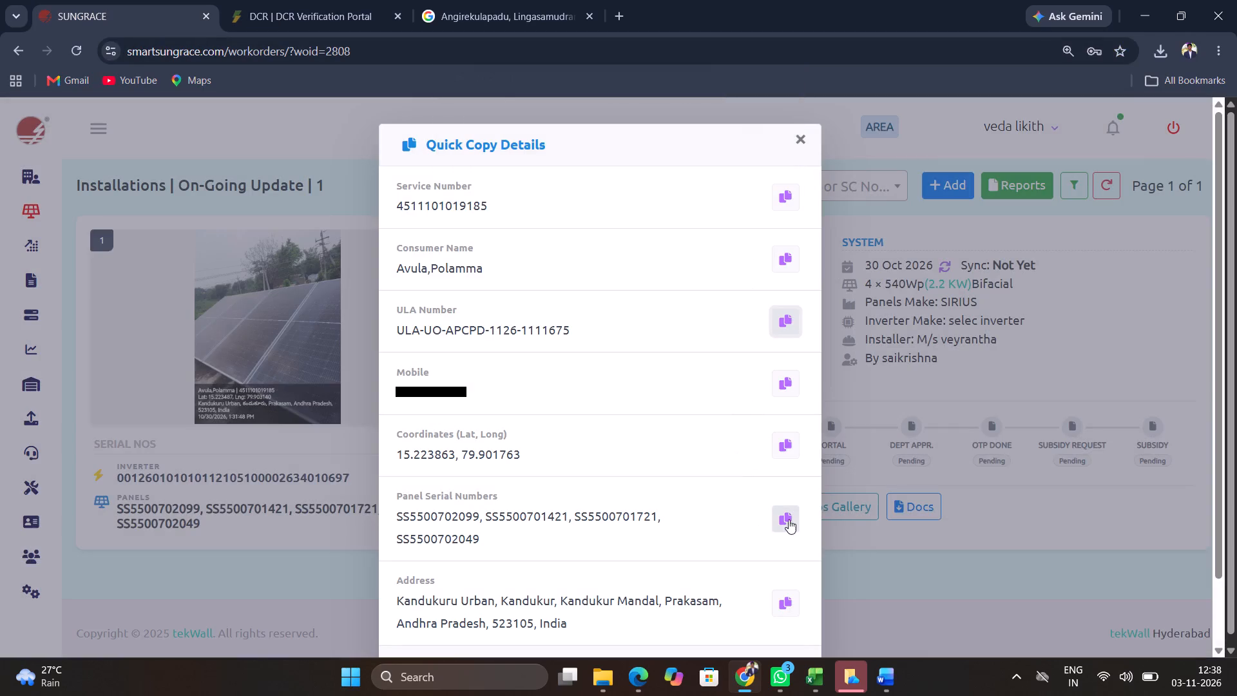
left_click(790, 519)
left_click(338, 12)
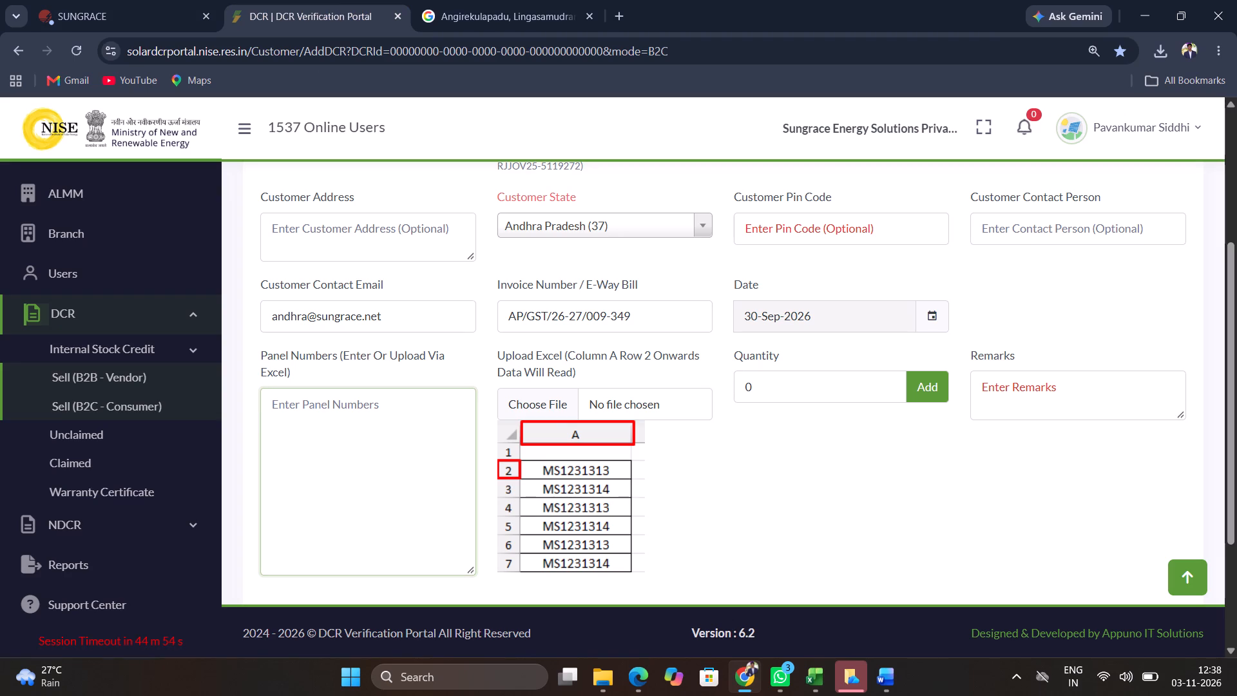
key("ctrl+v")
left_click(296, 479, "ctrl")
key("Left")
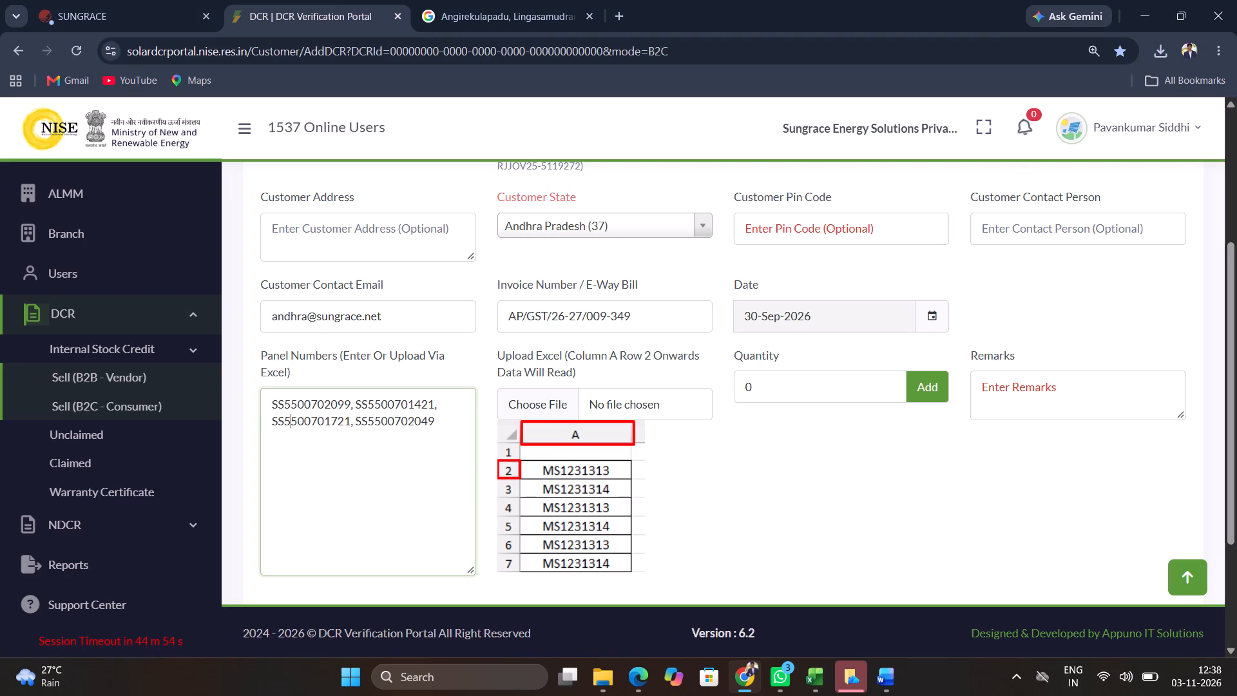
key("Right")
key("Right")
key("Right")
key("Right")
key("Right")
key("Right")
key("Right")
key("Right")
key("Right")
key("Right")
key("Right")
key("BackSpace")
key("BackSpace")
key("Return")
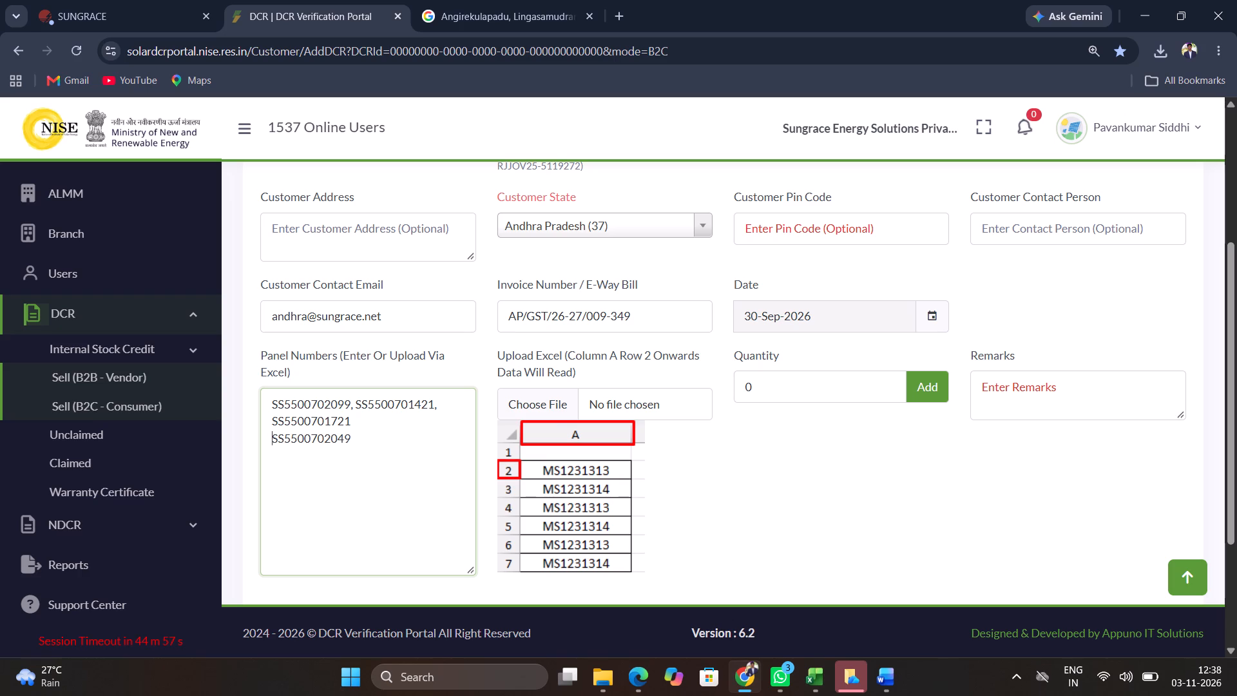
key("Up")
key("Up")
key("Up")
key("Right")
key("Right")
key("Right")
key("Right")
key("Right")
key("Right")
key("Right")
key("Right")
key("Right")
key("Right")
key("Right")
key("Right")
key("Right")
key("Right")
key("BackSpace")
key("BackSpace")
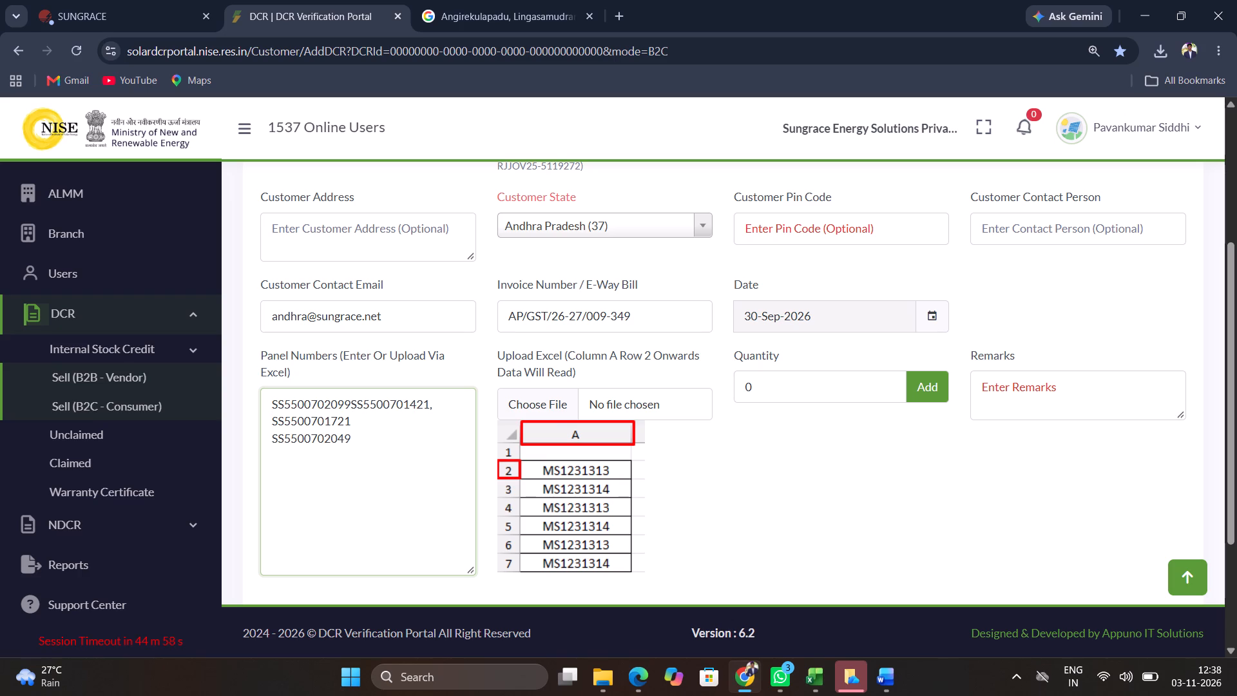
key("Return")
key("Right")
key("Right")
key("Right")
key("Right")
key("Right")
key("Right")
key("Right")
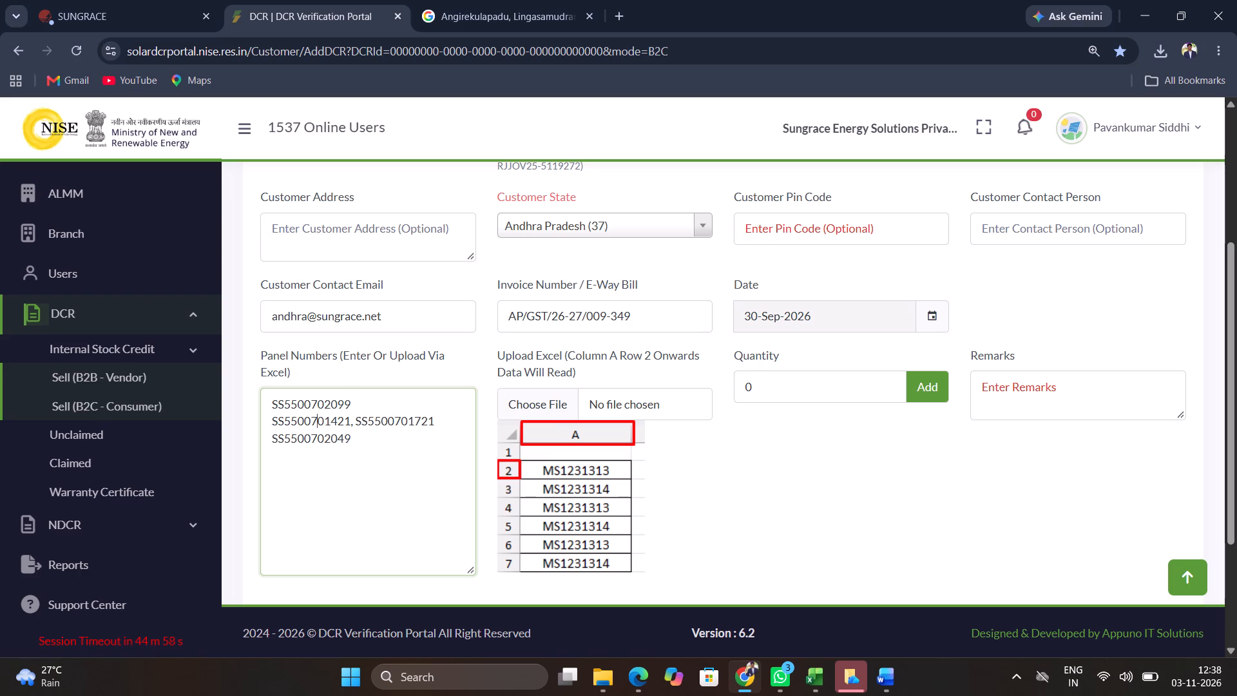
key("Right")
key("Right")
key("Right")
key("Right")
key("Right")
key("Right")
key("Right")
key("BackSpace")
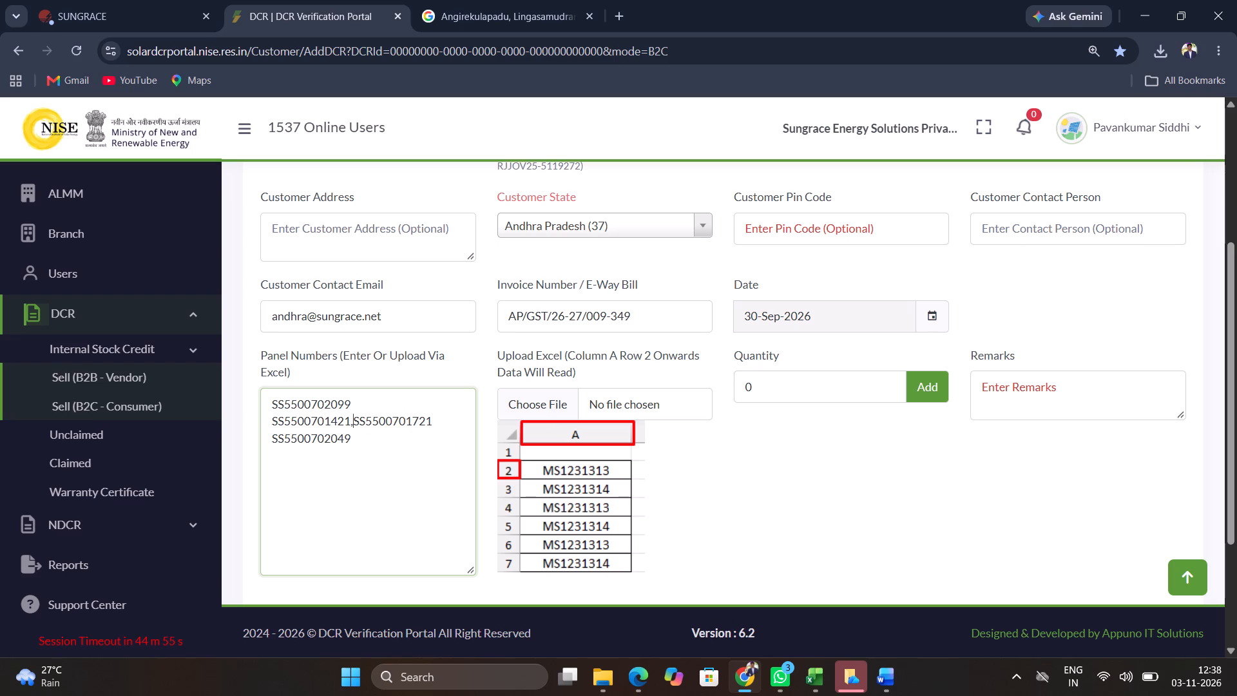
key("BackSpace")
key("Return")
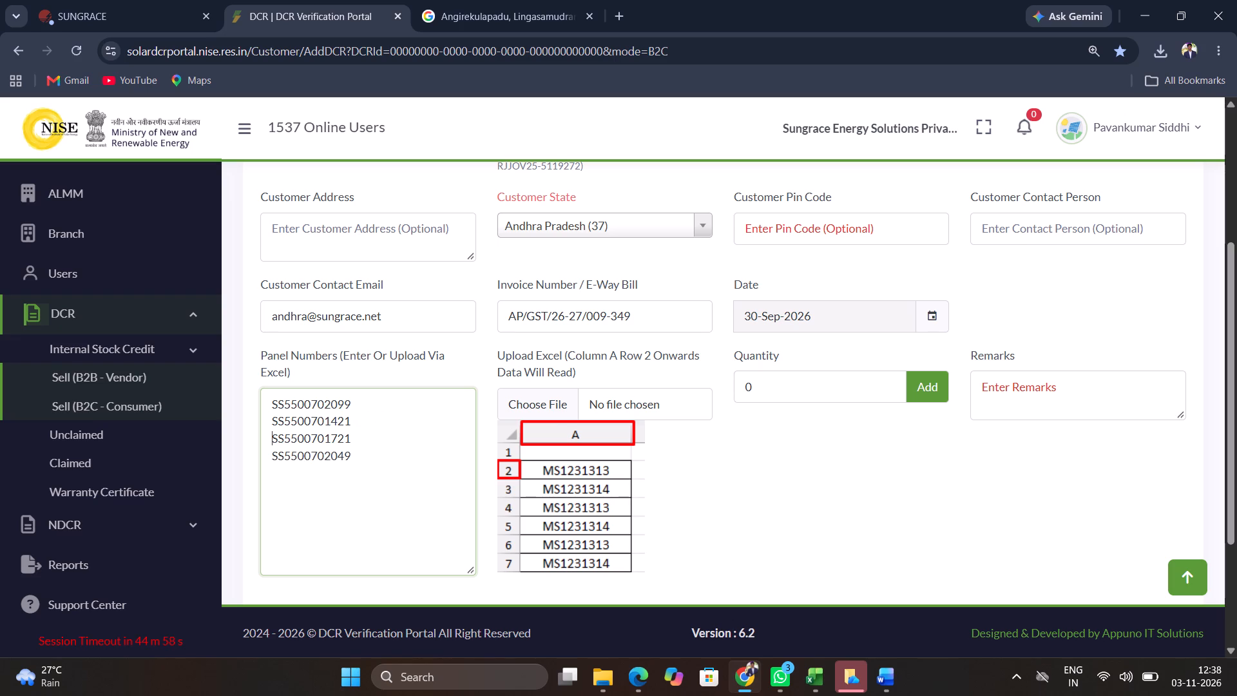
Set the quantity to 4 and try to add the listed panels under the 30-Sep-2026 invoice date.
left_click(834, 394)
scroll(834, 394, "up", 2)
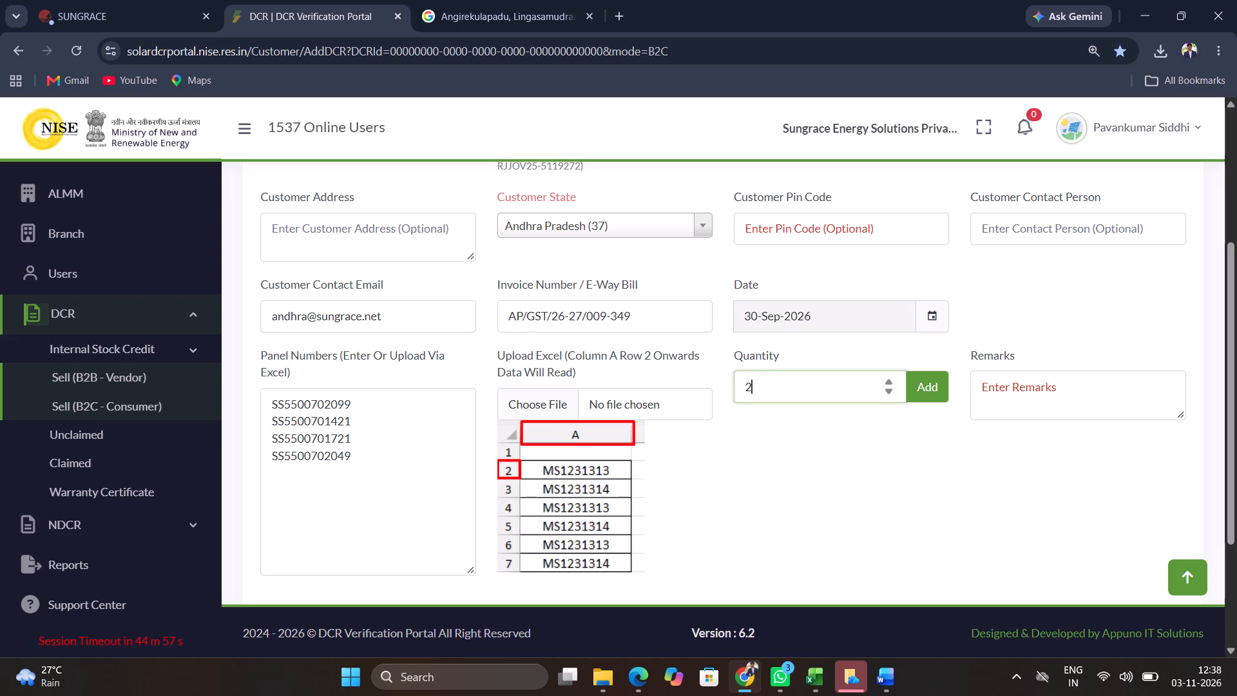
scroll(834, 394, "up", 2)
left_click(937, 389)
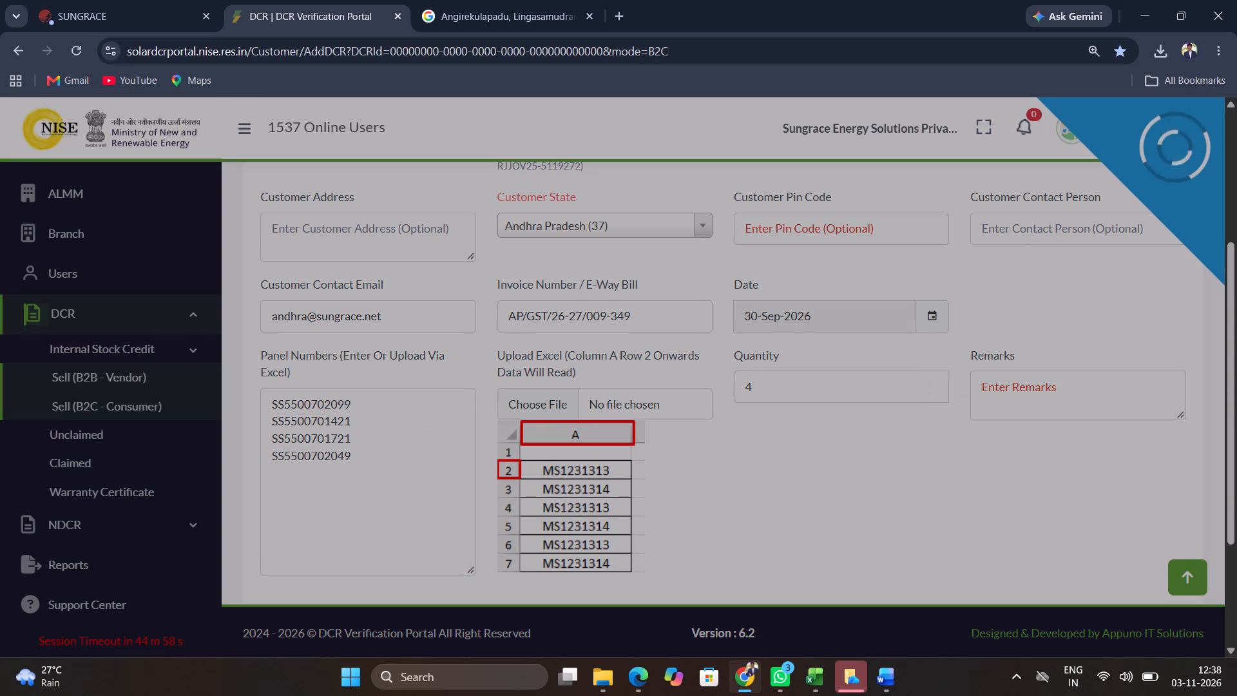
left_click_drag(1028, 391, 1021, 411)
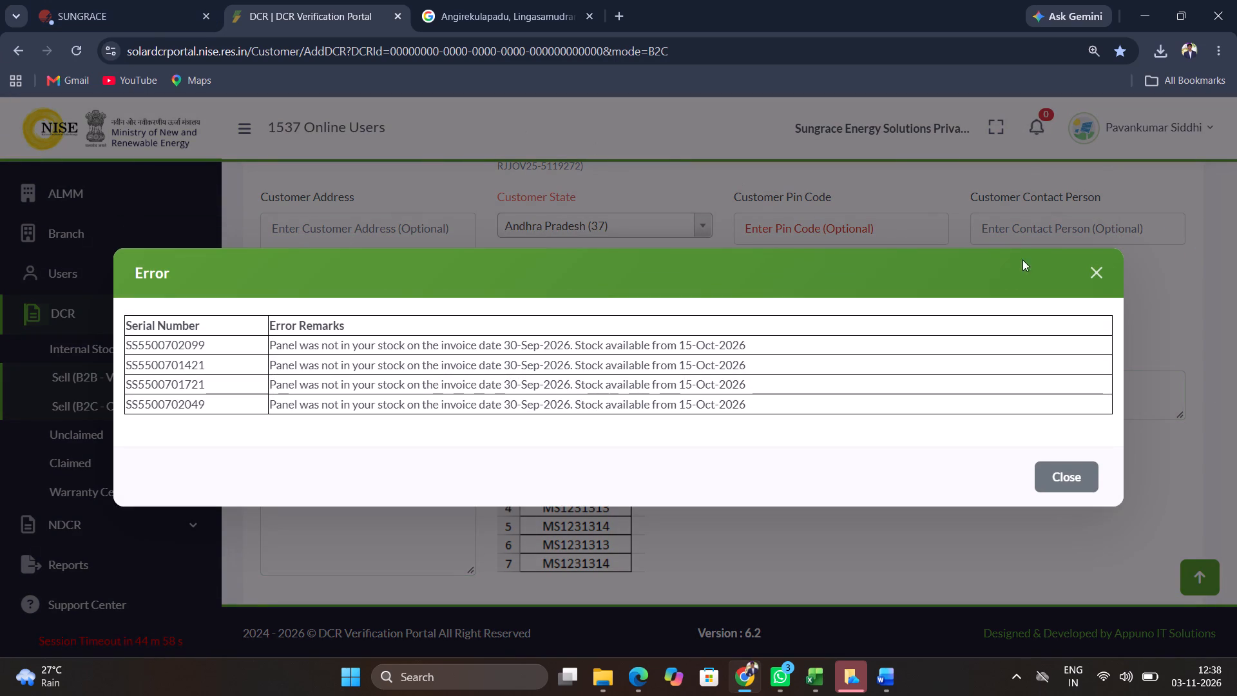
left_click(1096, 273)
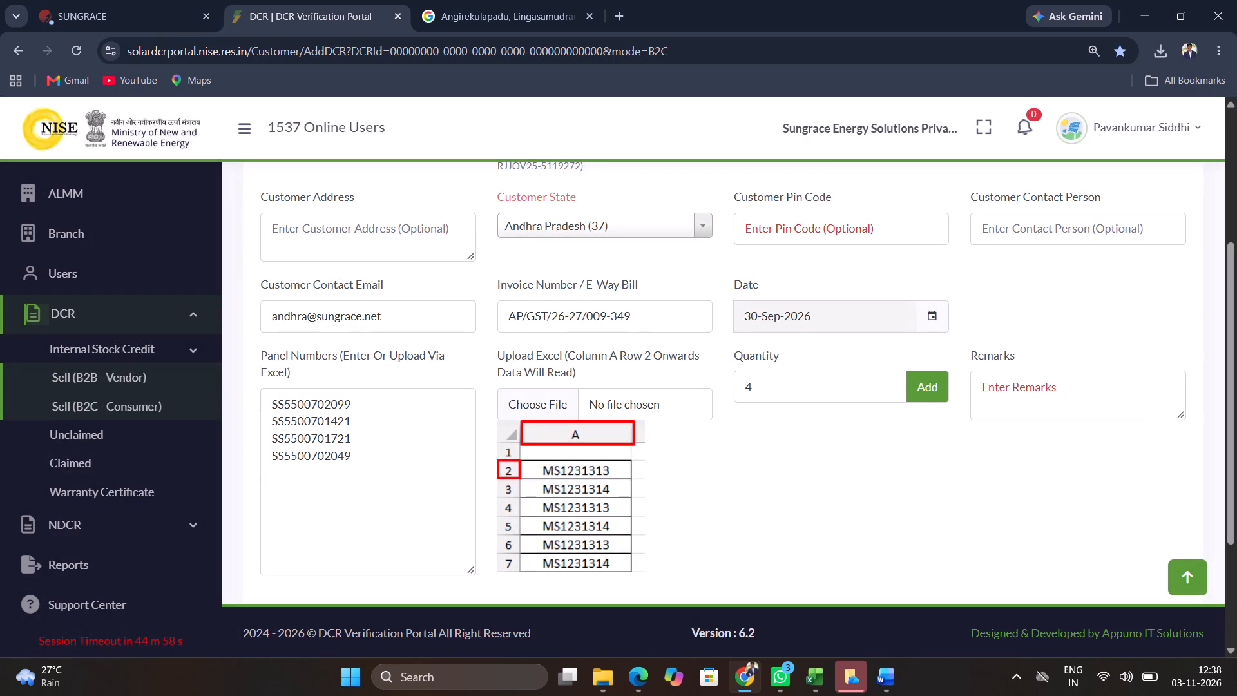
Change the invoice number's series from 009 to 010 and clear its final number, leaving AP/GST/26-27/010-.
left_click(602, 314)
key("Right")
key("BackSpace")
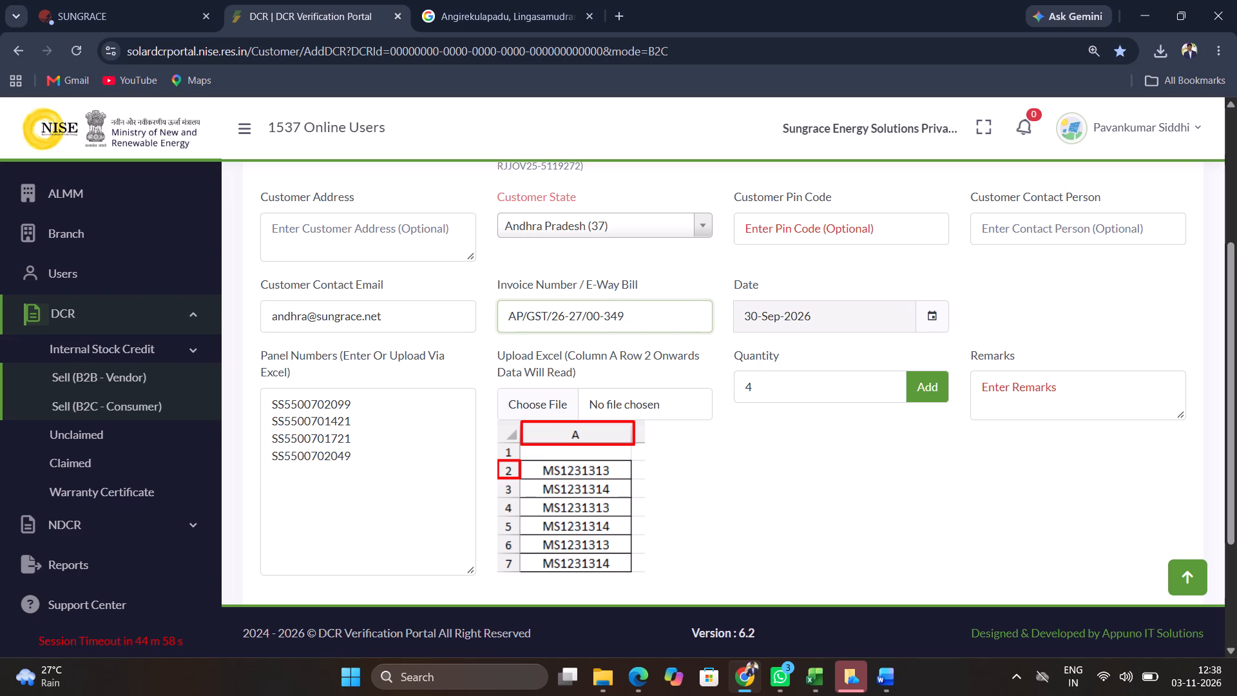
key("BackSpace")
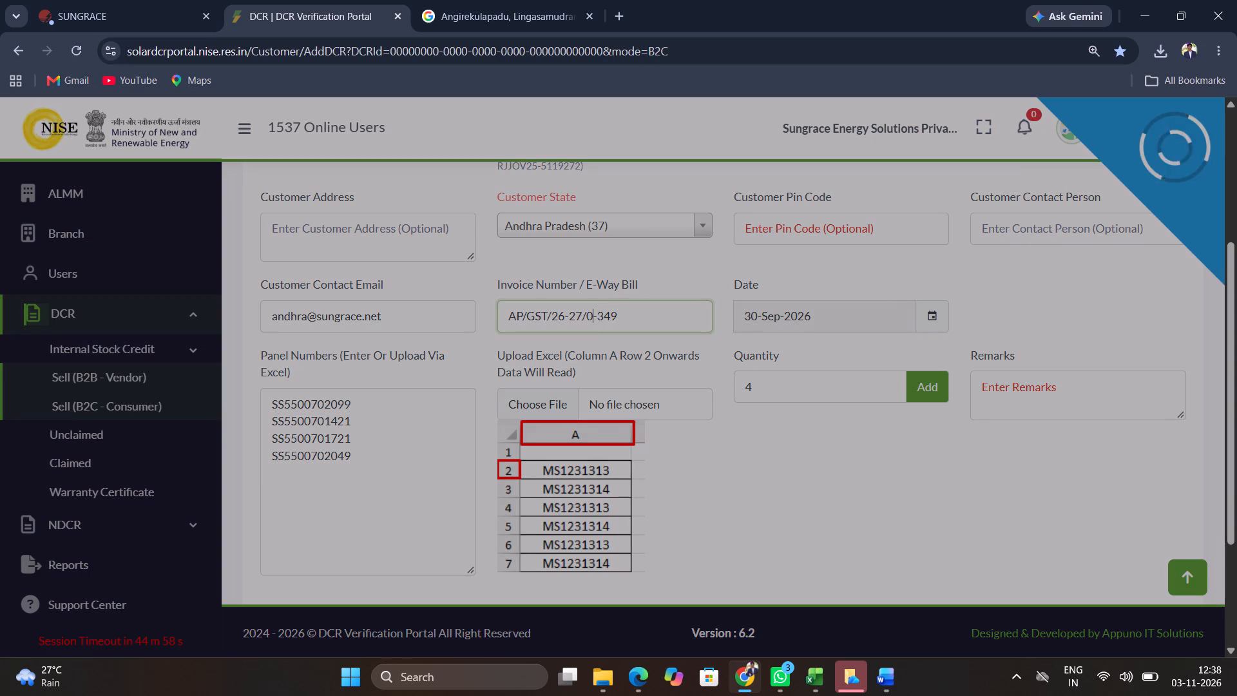
type("10")
key("Right")
key("Right")
key("Right")
key("Right")
key("Right")
key("Right")
key("Right")
key("BackSpace")
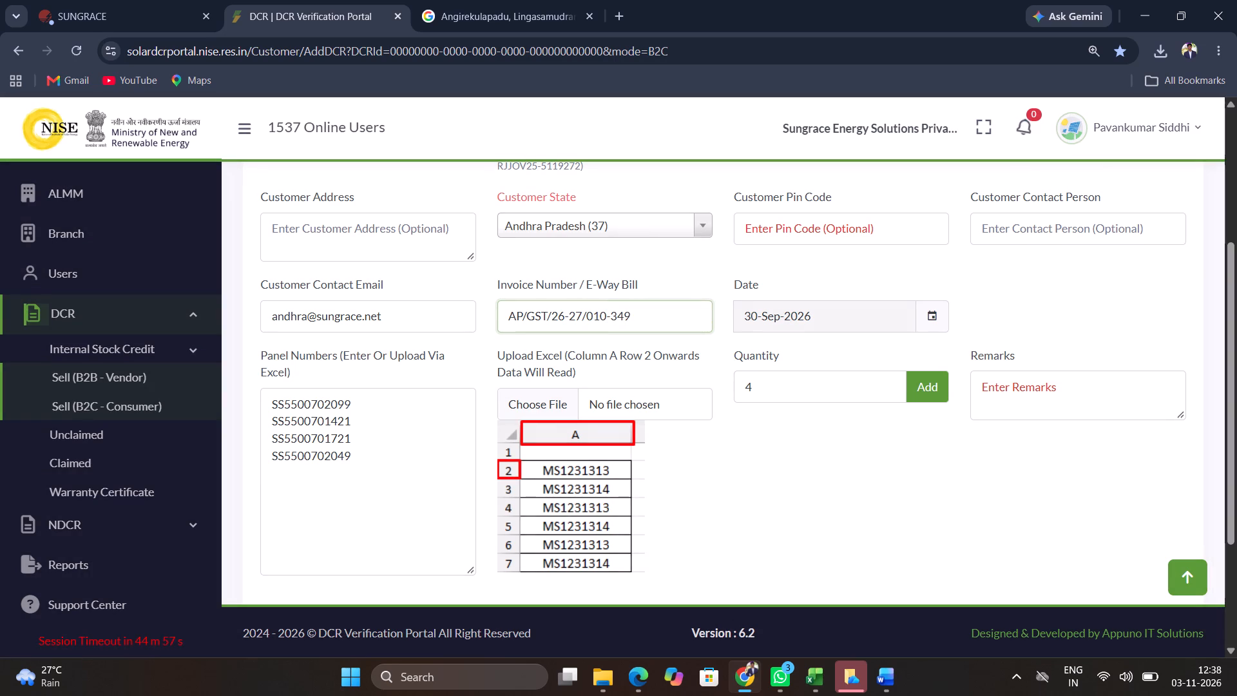
key("BackSpace")
key("BackSpace")
Check the DCR010 folder for the last used invoice folder and complete the invoice number as AP/GST/26-27/010-79.
left_click(609, 632)
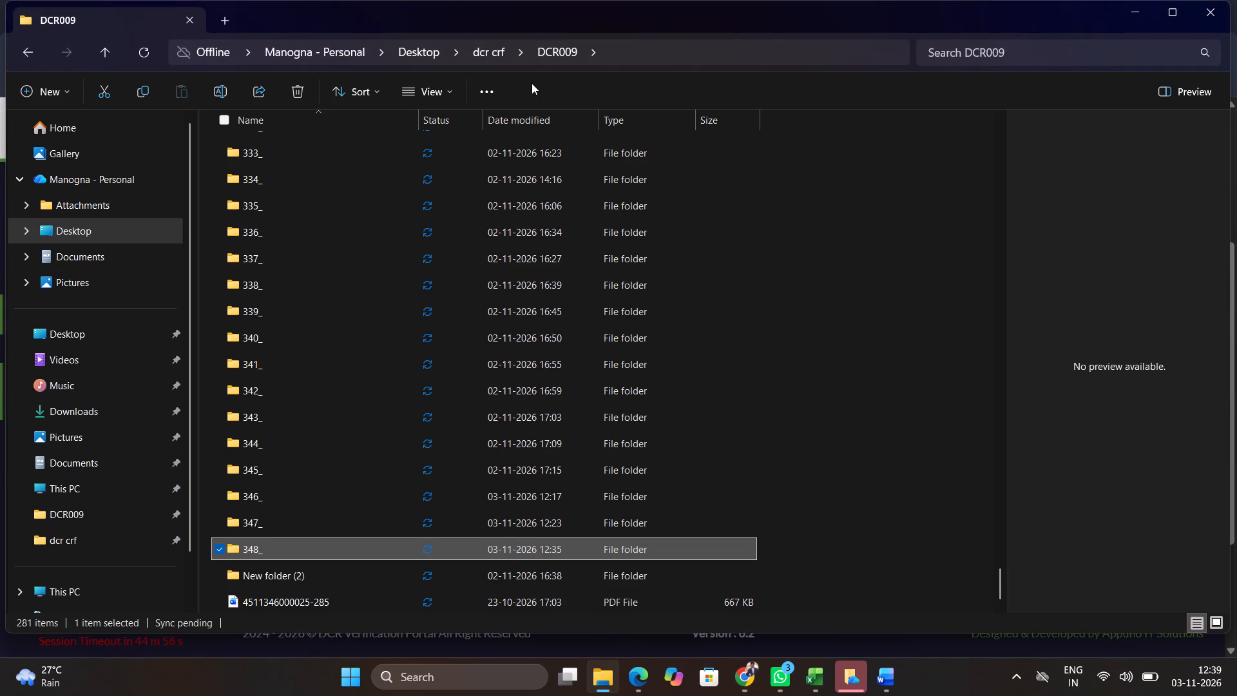
left_click(501, 55)
double_click(296, 355)
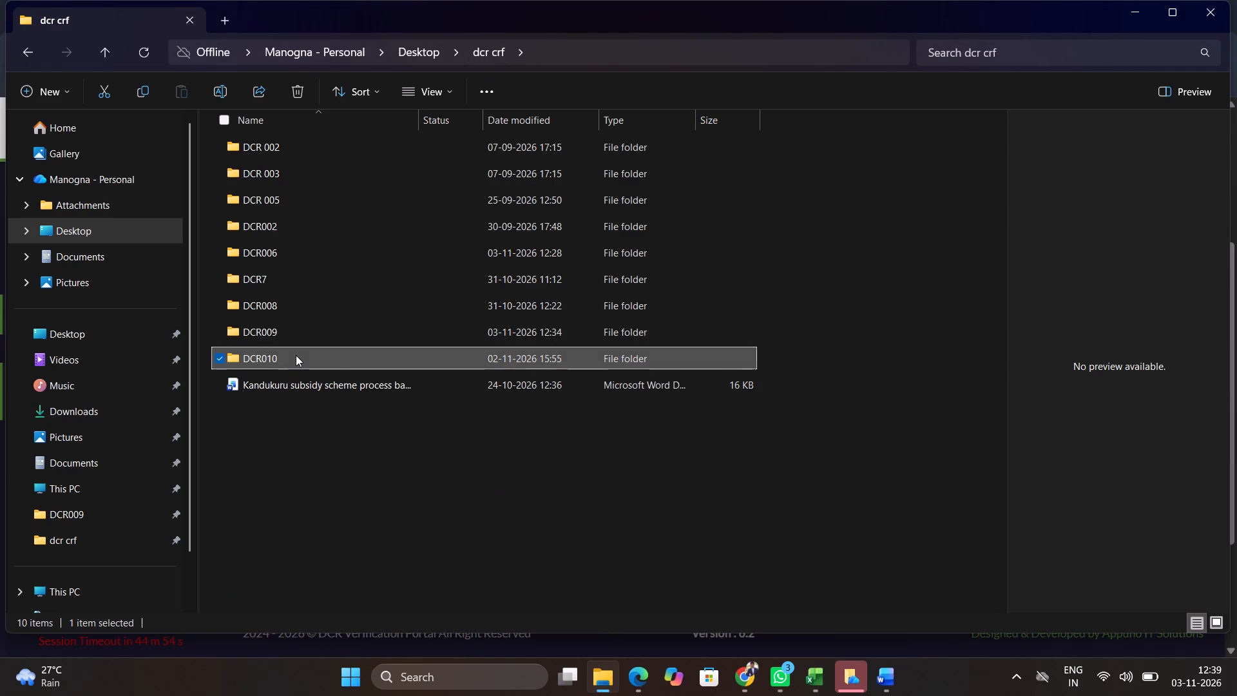
scroll(296, 355, "down", 5)
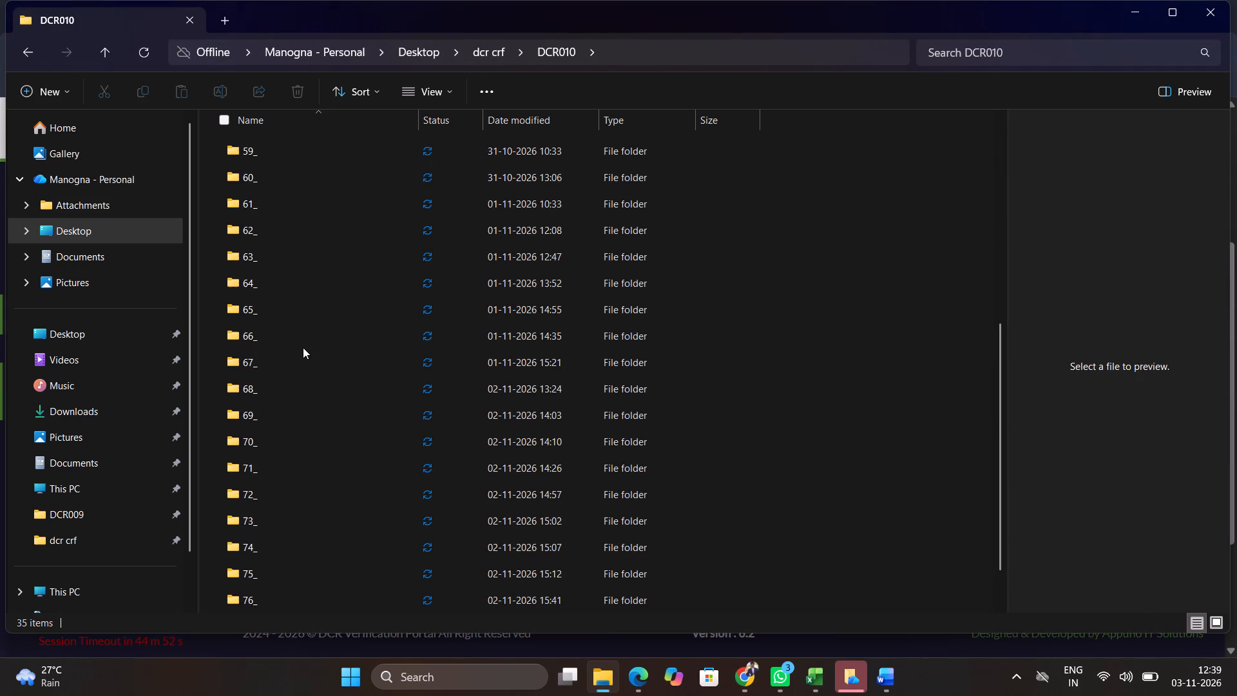
scroll(303, 347, "down", 4)
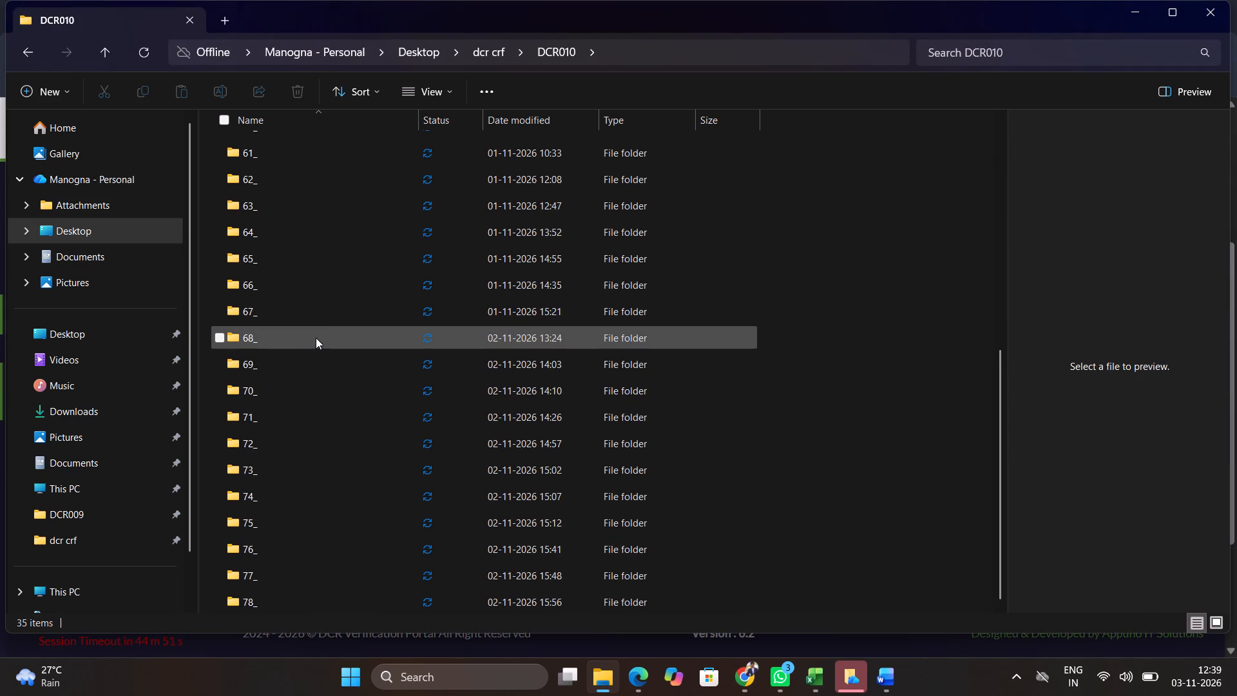
scroll(316, 338, "down", 20)
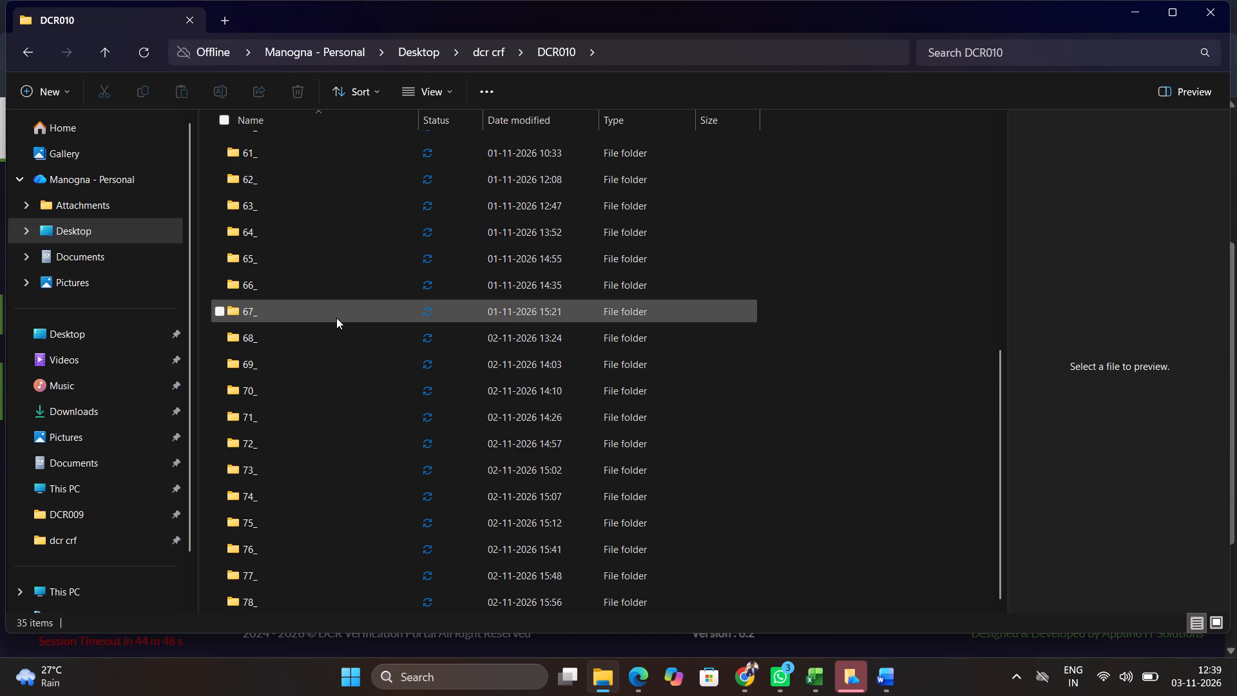
scroll(336, 318, "down", 7)
scroll(565, 372, "down", 5)
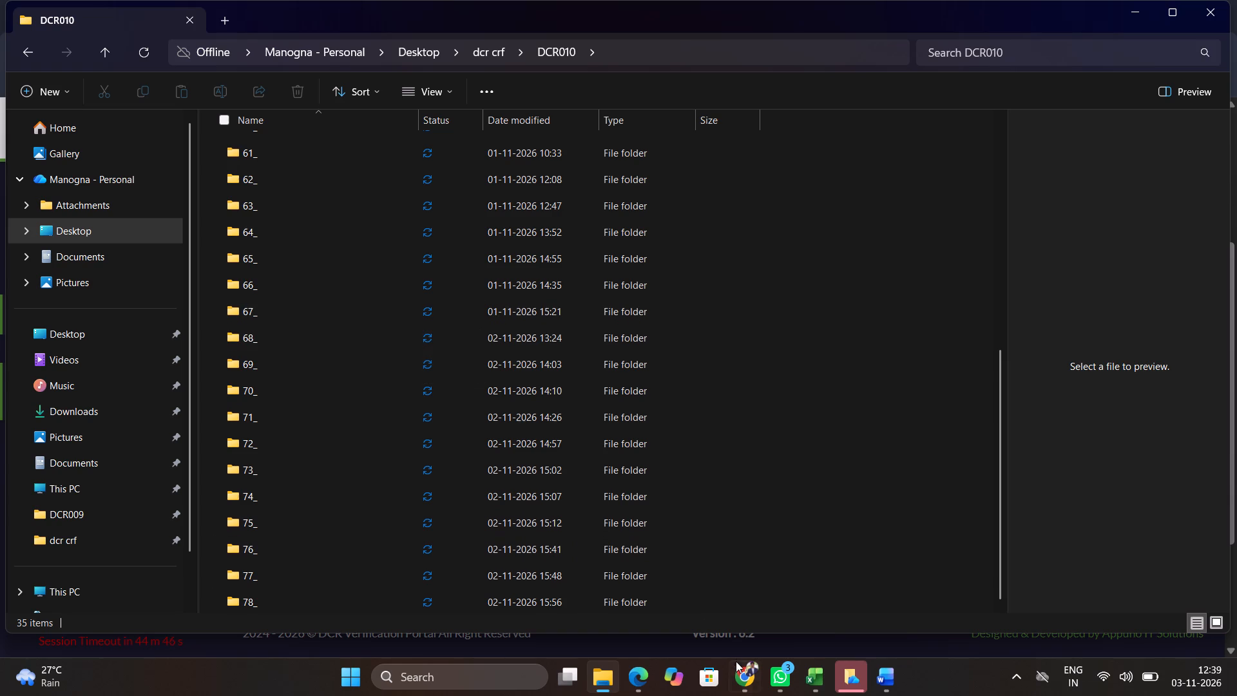
left_click(743, 602)
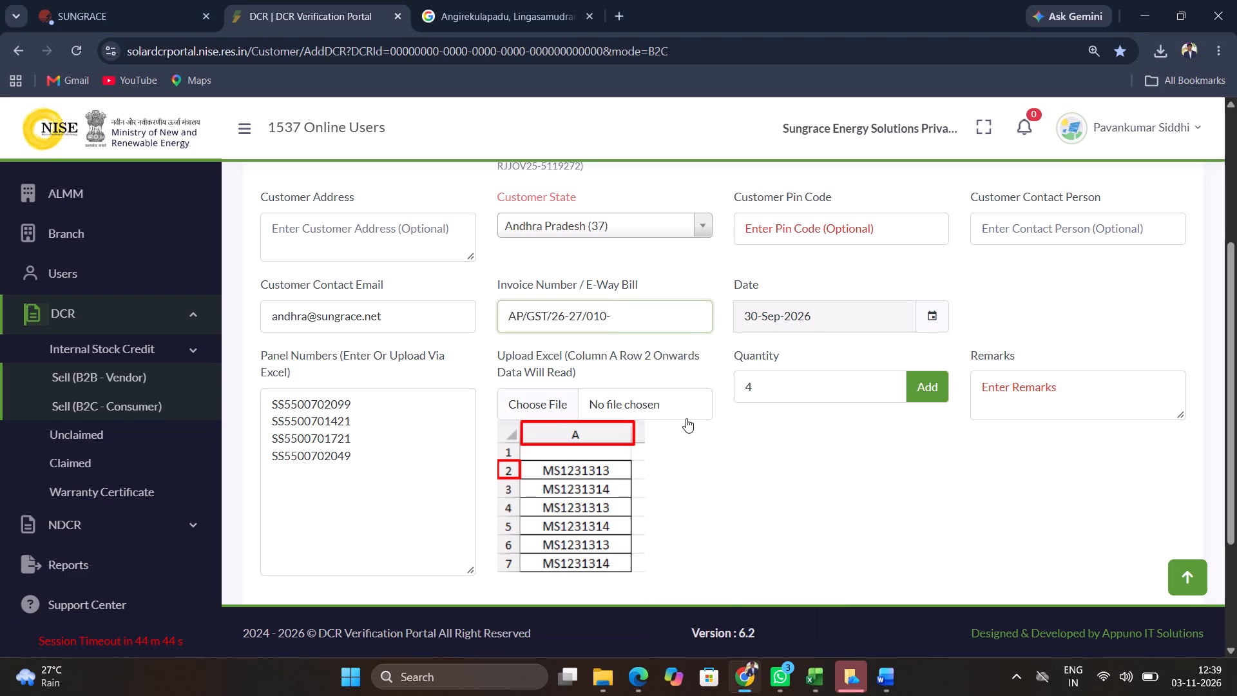
type("79")
Set the invoice date to 22-Oct-2026.
left_click_drag(832, 314, 834, 324)
left_click(910, 348)
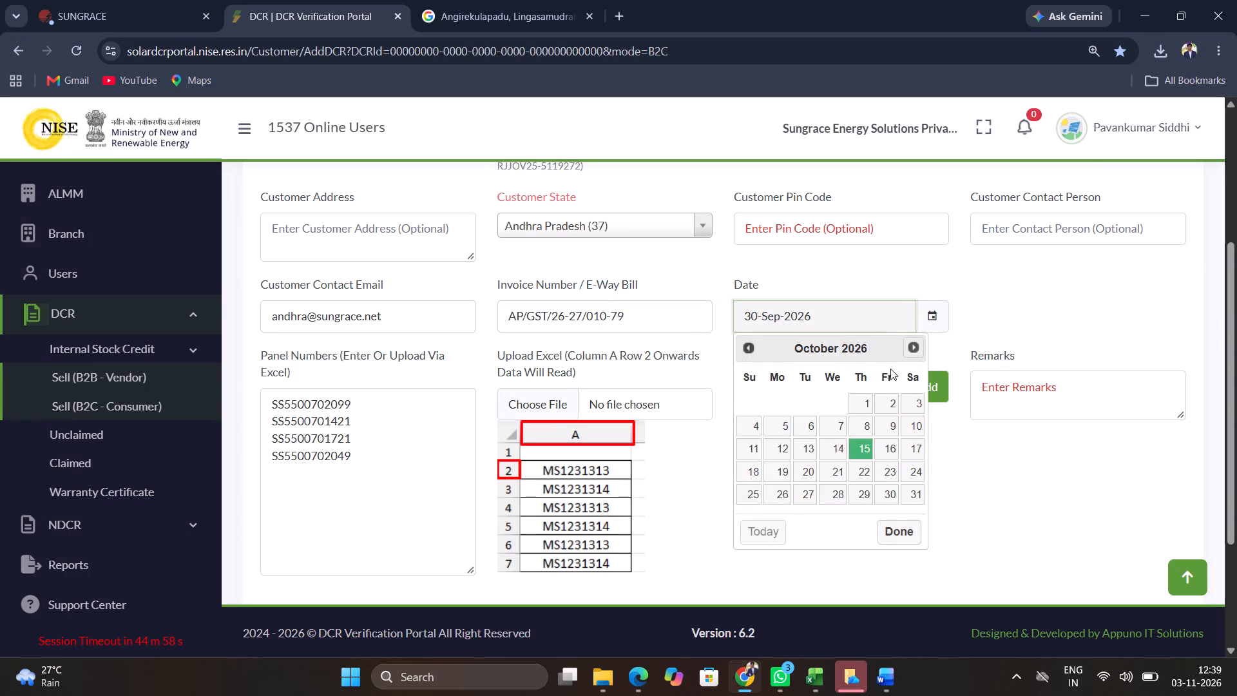
left_click(872, 469)
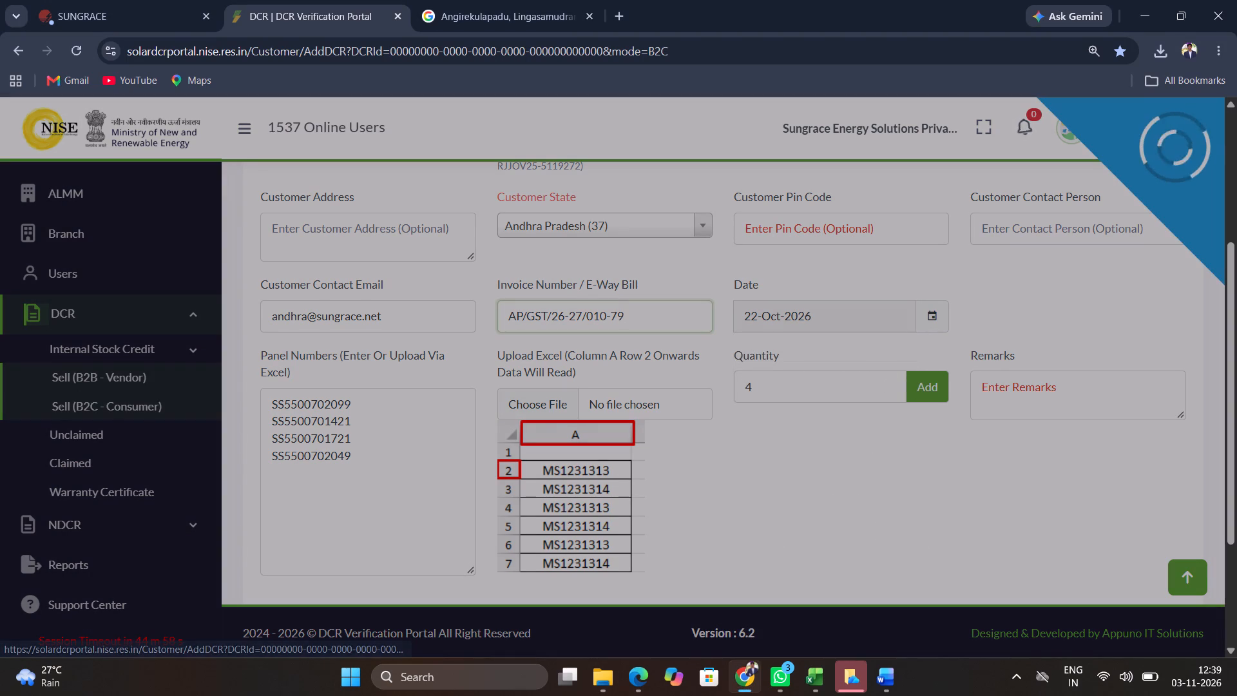
Add the four listed panels to the certificate with the revised invoice number and date.
left_click(940, 382)
Copy the installation's address from its SUNGRACE copy details into the certificate's Remarks.
left_click_drag(1065, 409, 1065, 408)
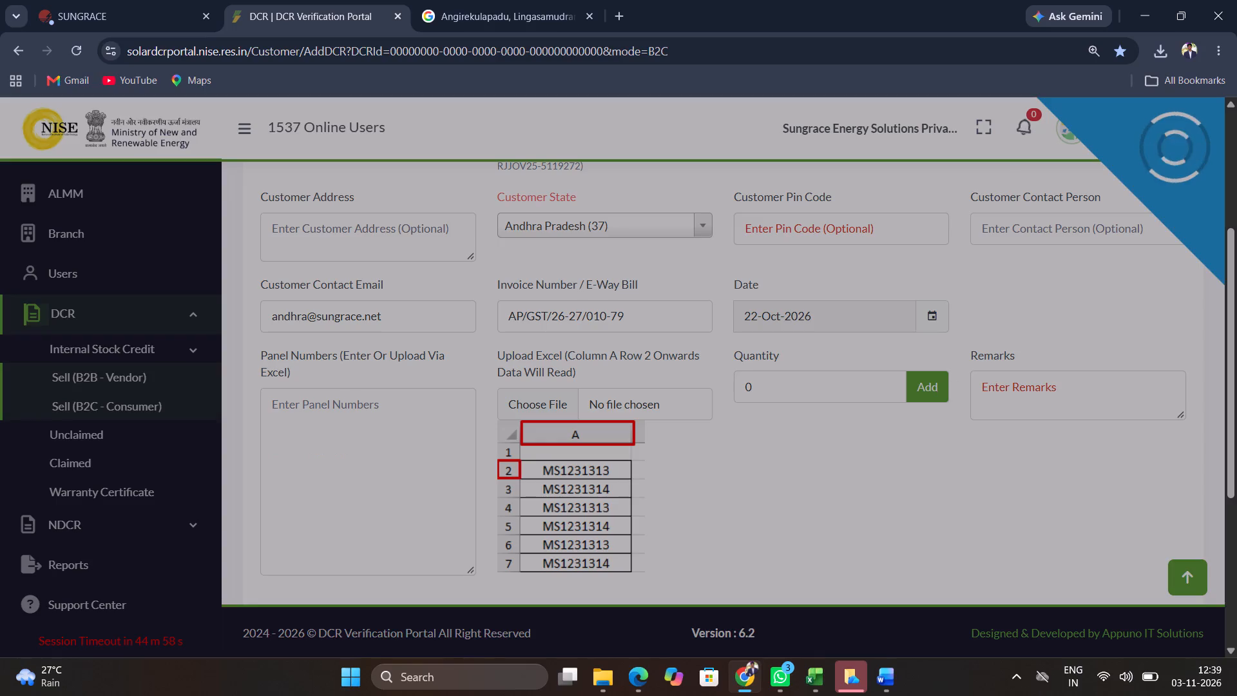
left_click_drag(1065, 408, 1062, 416)
left_click(135, 0)
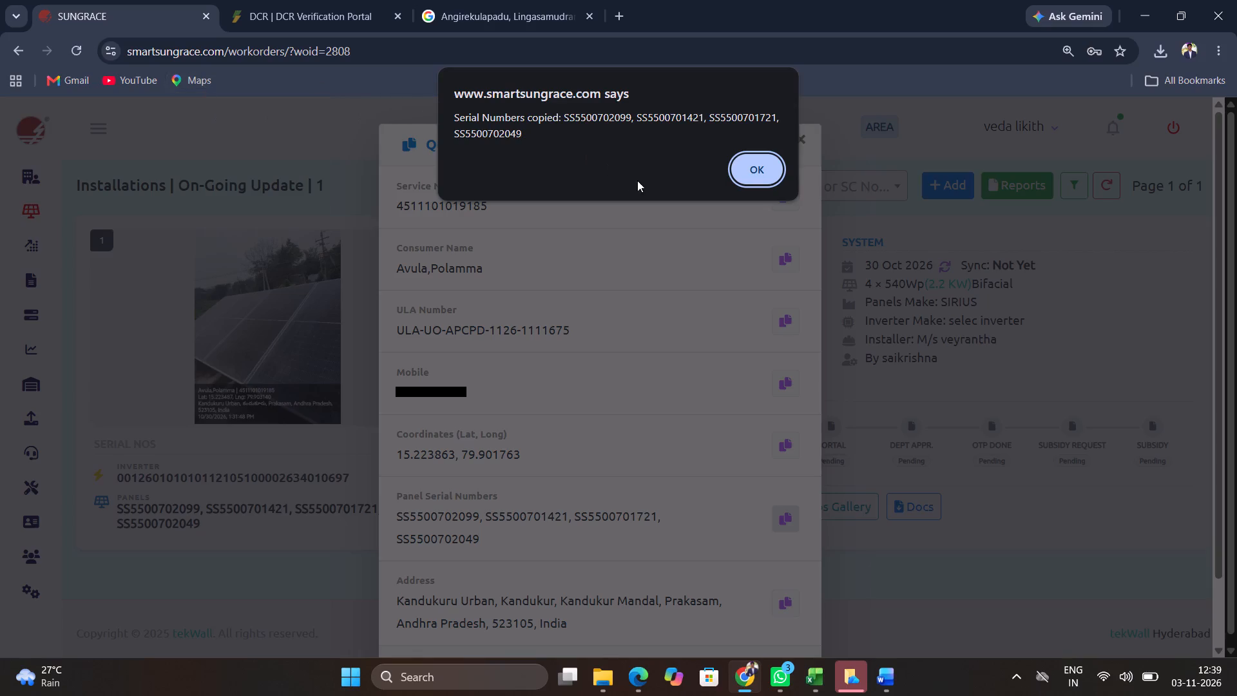
left_click(282, 3)
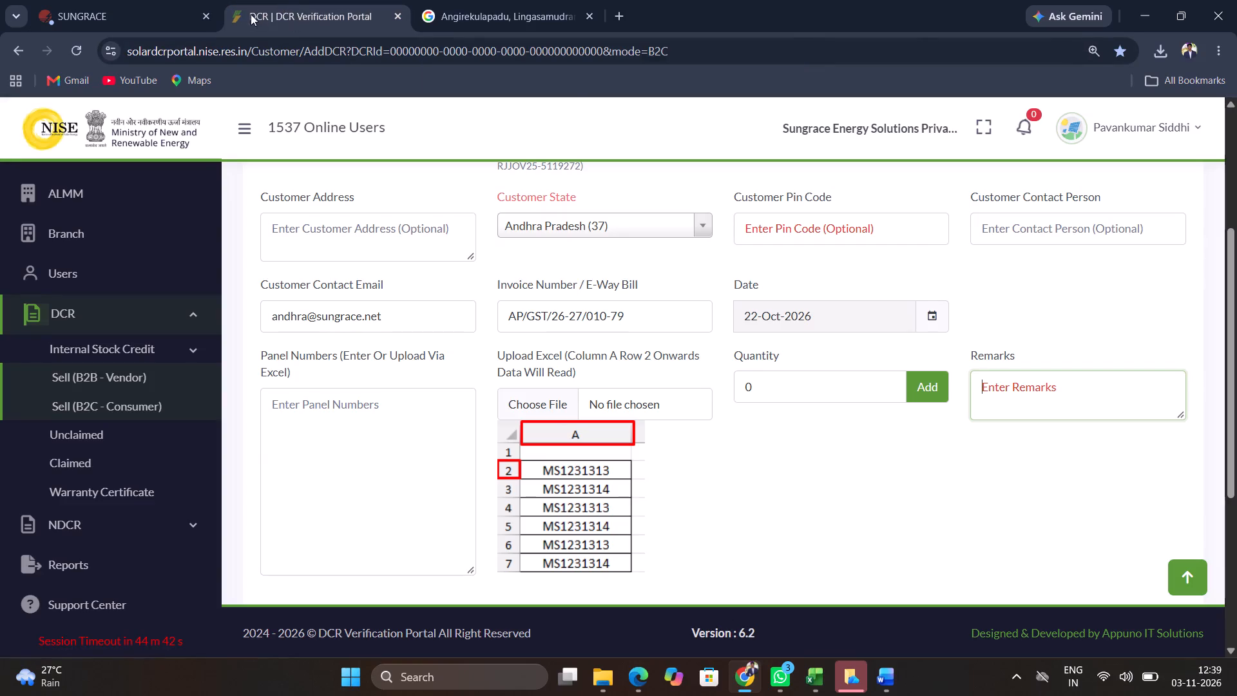
left_click(144, 0)
left_click(752, 168)
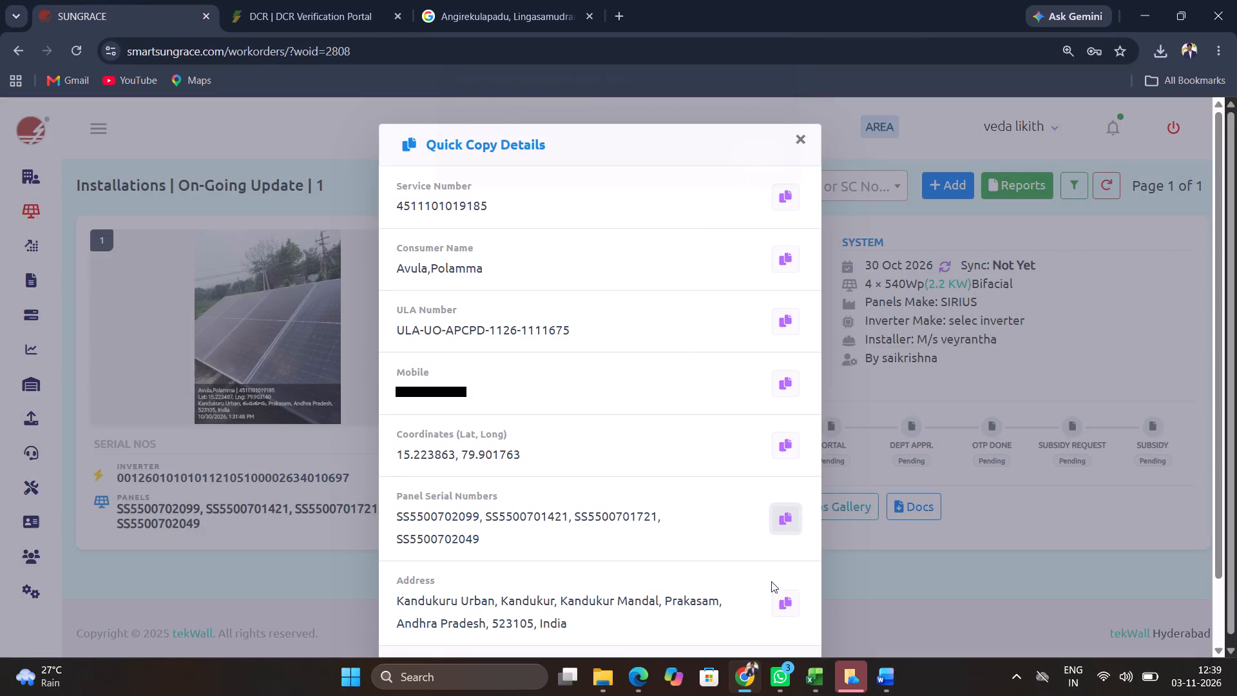
left_click(783, 597)
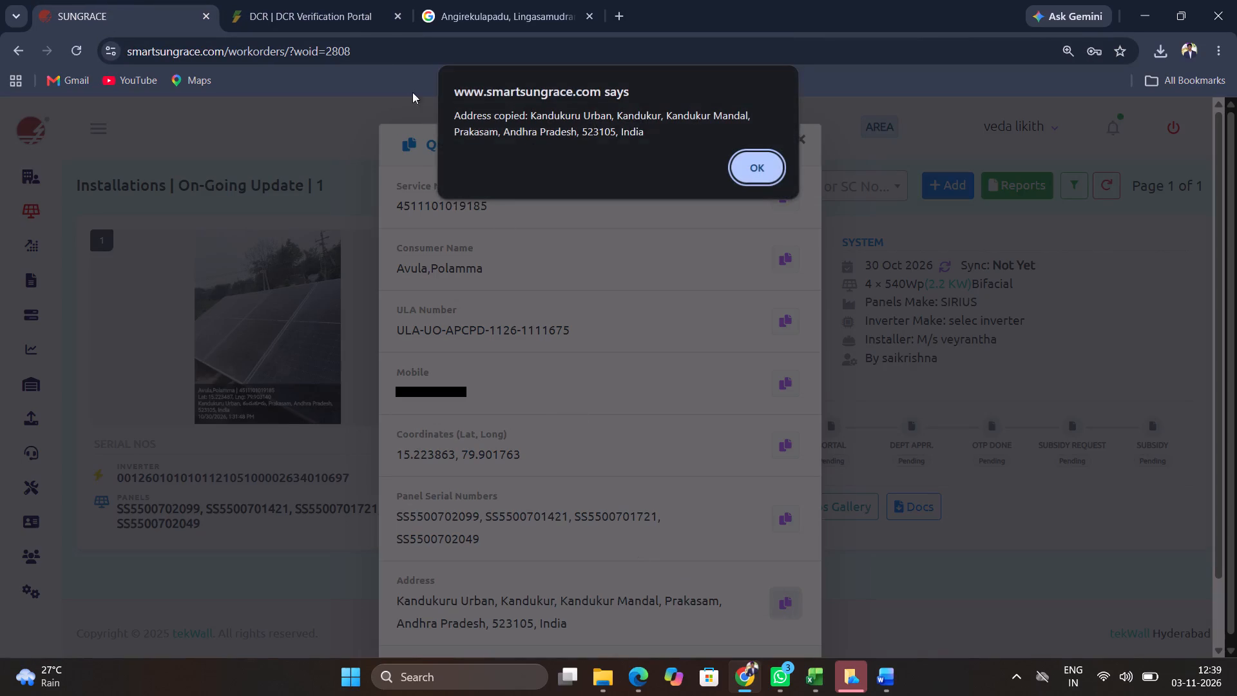
left_click(312, 5)
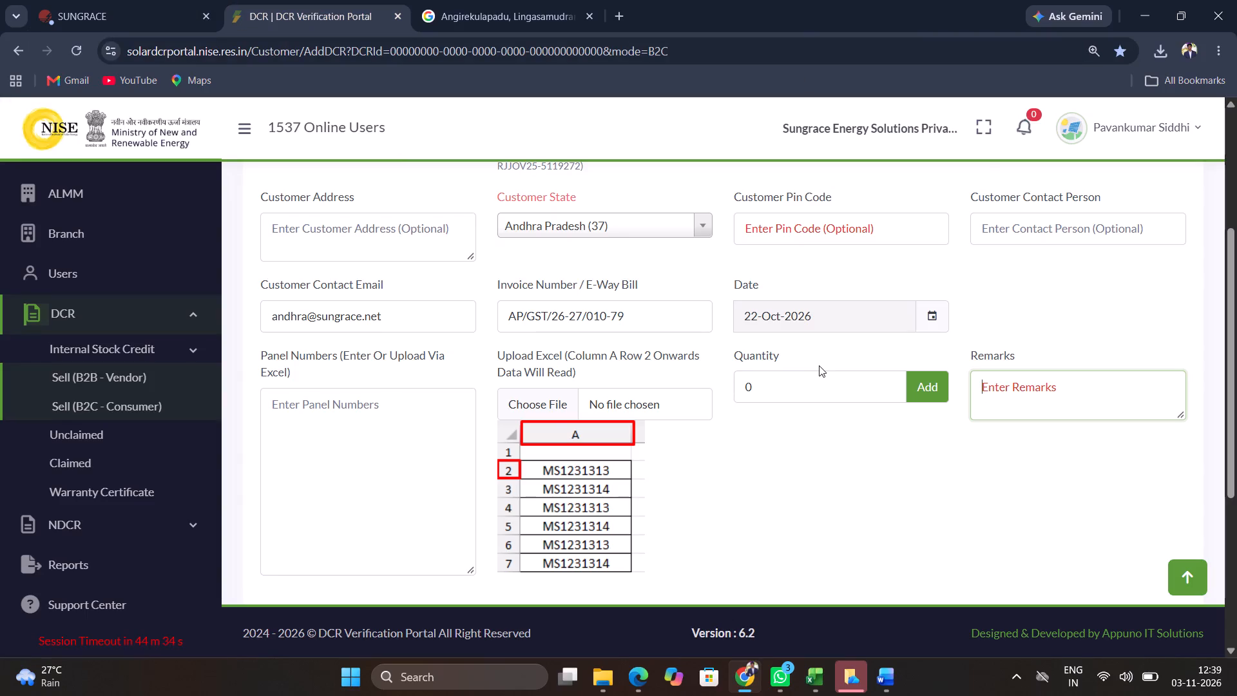
key("ctrl+v")
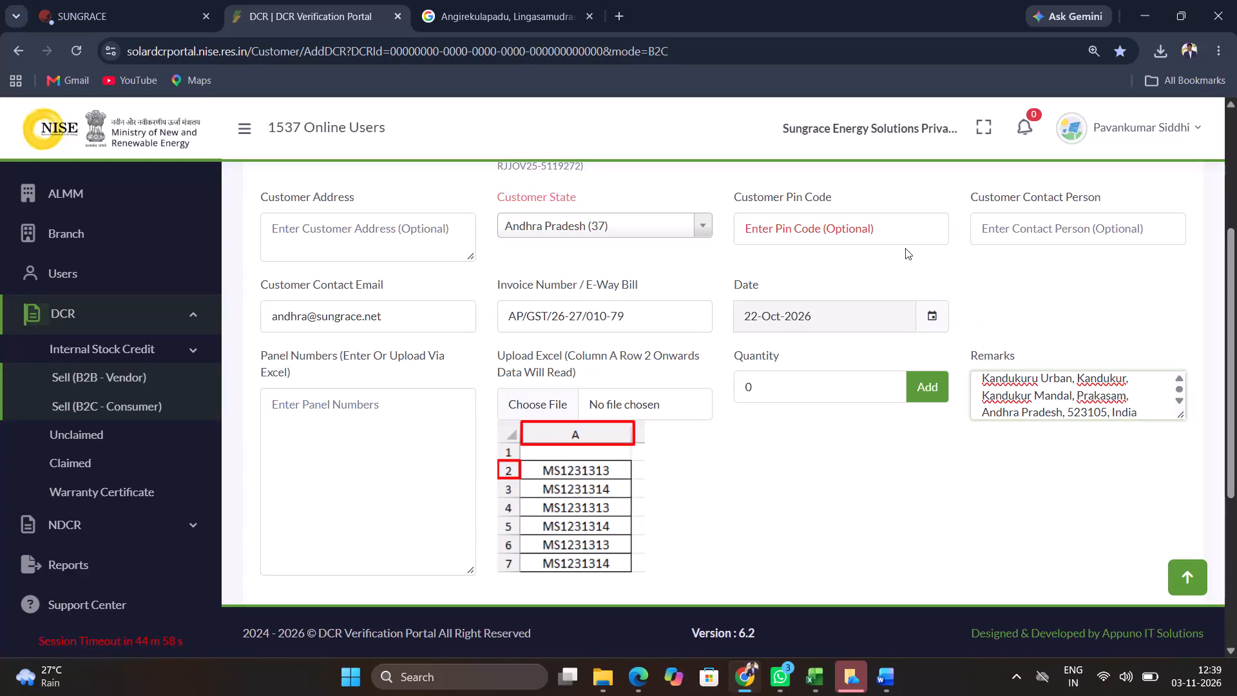
Copy the installation's auto-fetched pincode from SUNGRACE into the certificate's Customer Pin Code.
left_click(904, 242)
left_click_drag(139, 0, 143, 6)
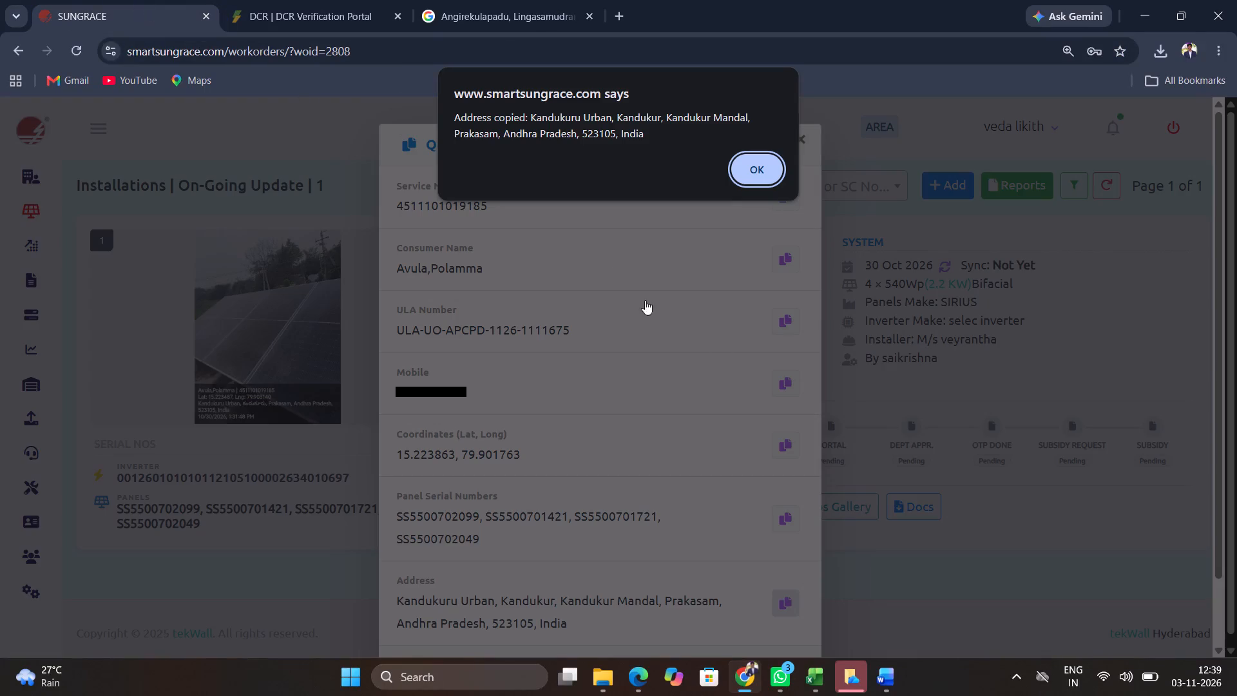
left_click(740, 173)
scroll(664, 423, "down", 5)
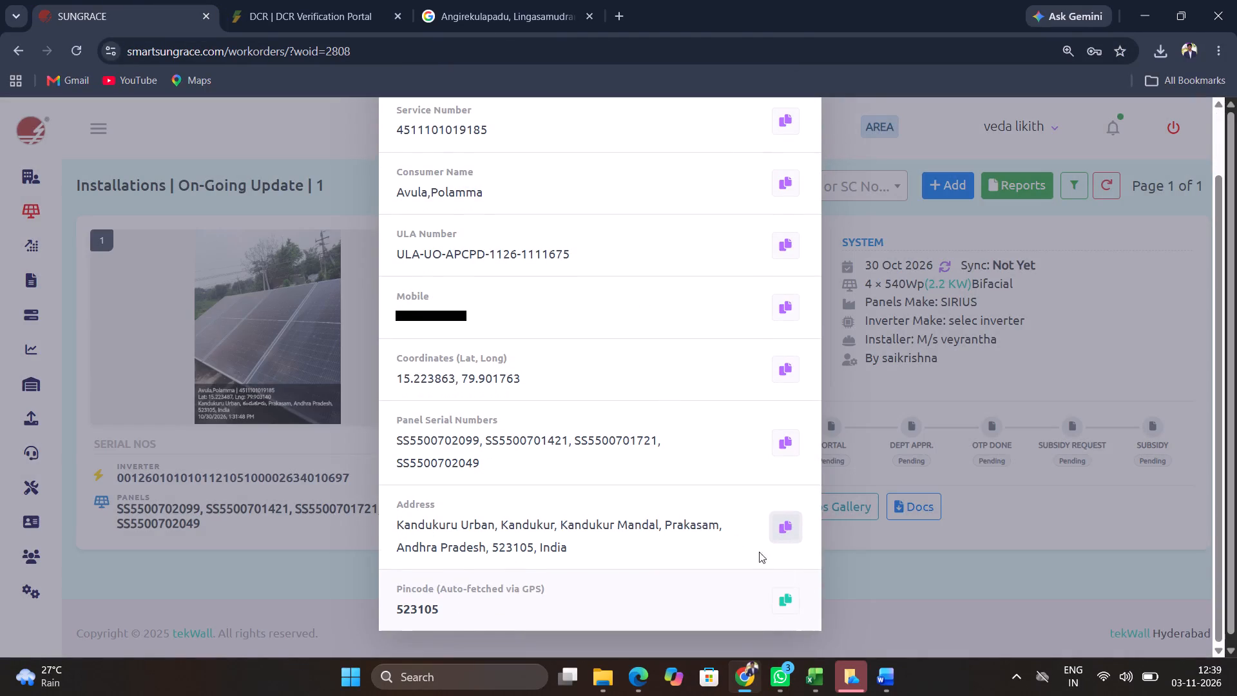
left_click(790, 591)
left_click(334, 8)
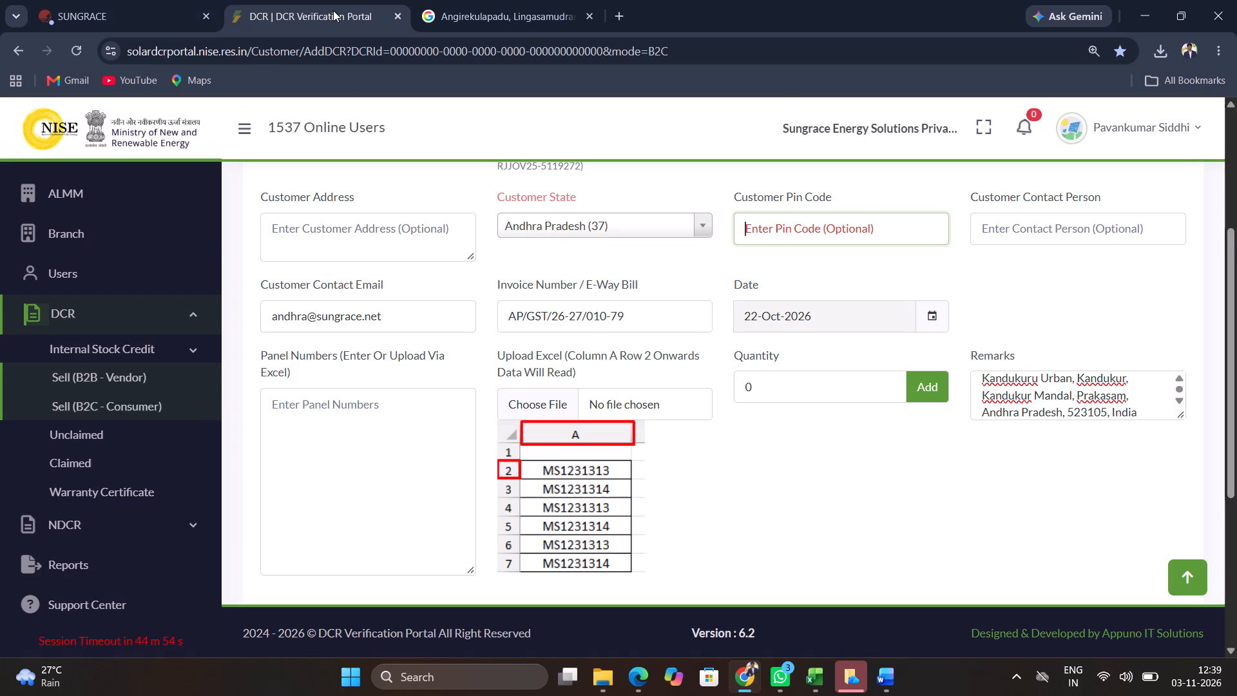
key("ctrl+v")
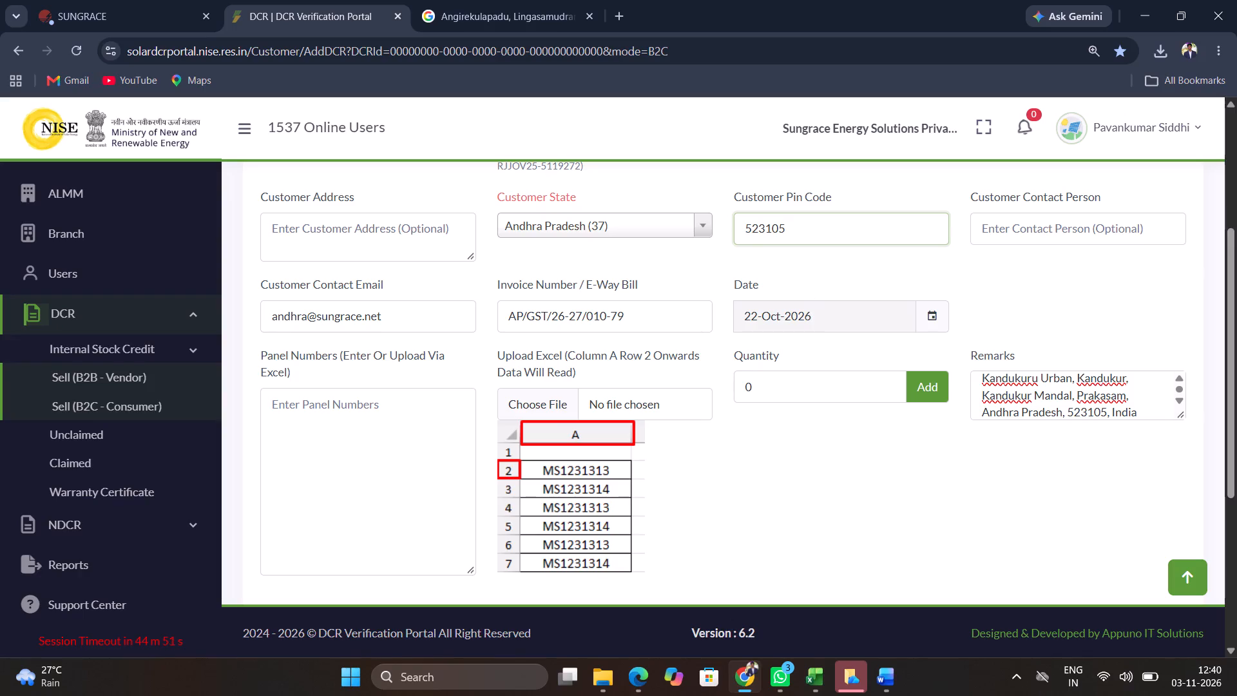
Confirm and issue the B2C certificate for invoice AP/GST/26-27/010-79 with its four panels.
scroll(1012, 407, "down", 5)
scroll(1071, 472, "down", 4)
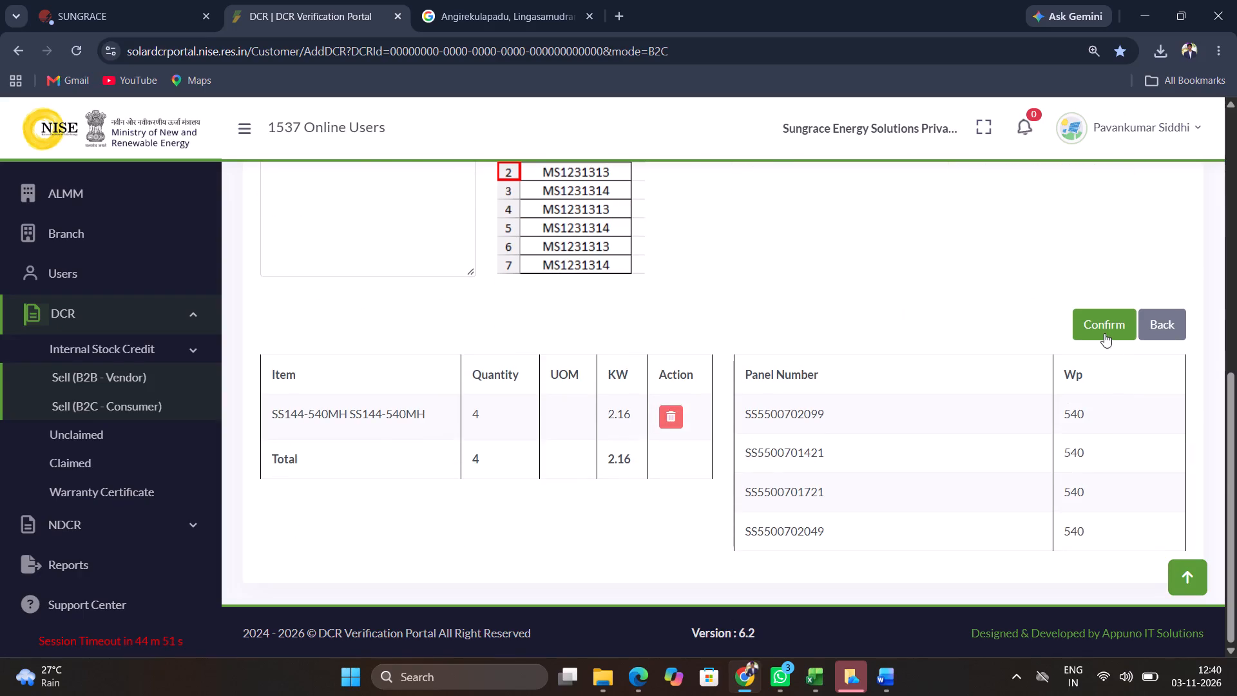
left_click(1104, 331)
left_click(795, 476)
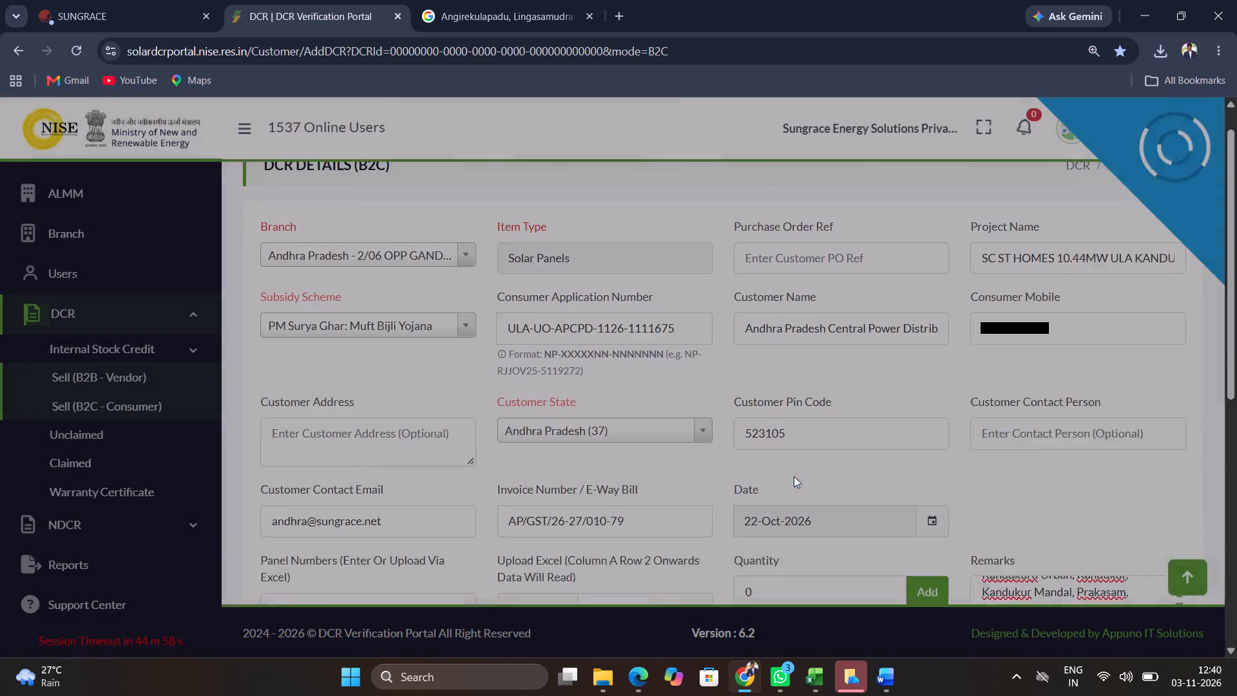
Create a folder named 79_ inside the DCR010 folder in File Explorer.
left_click(602, 623)
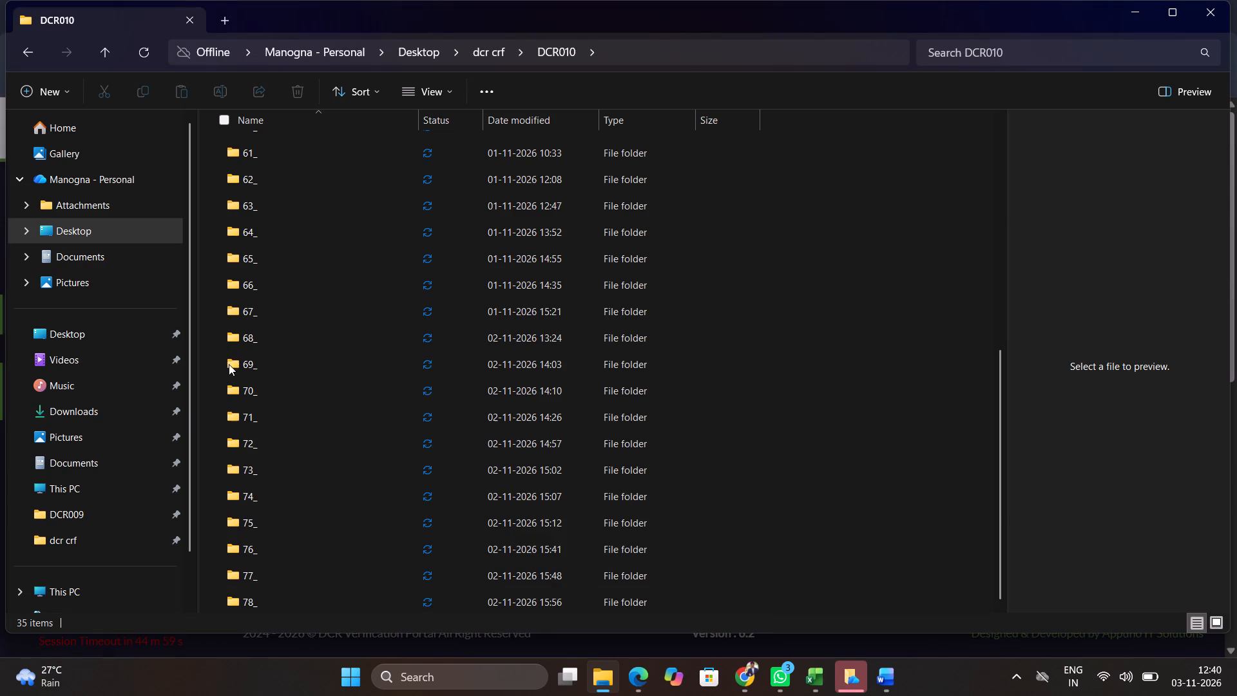
left_click(42, 85)
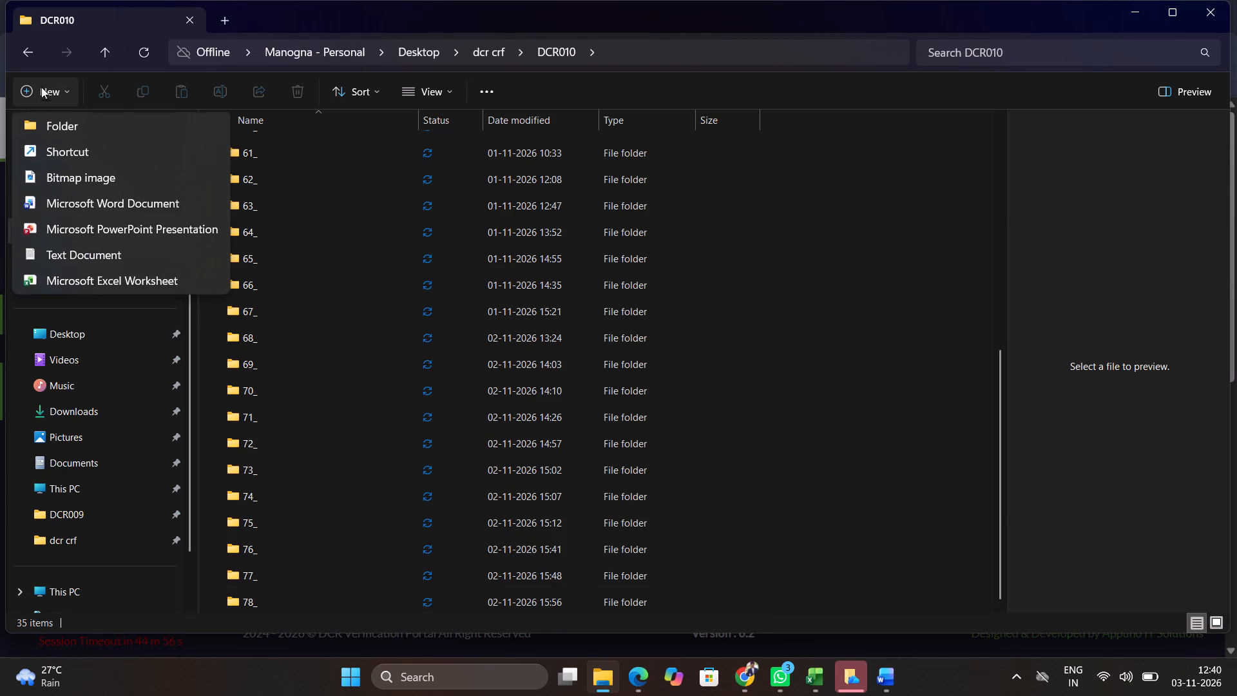
left_click(40, 125)
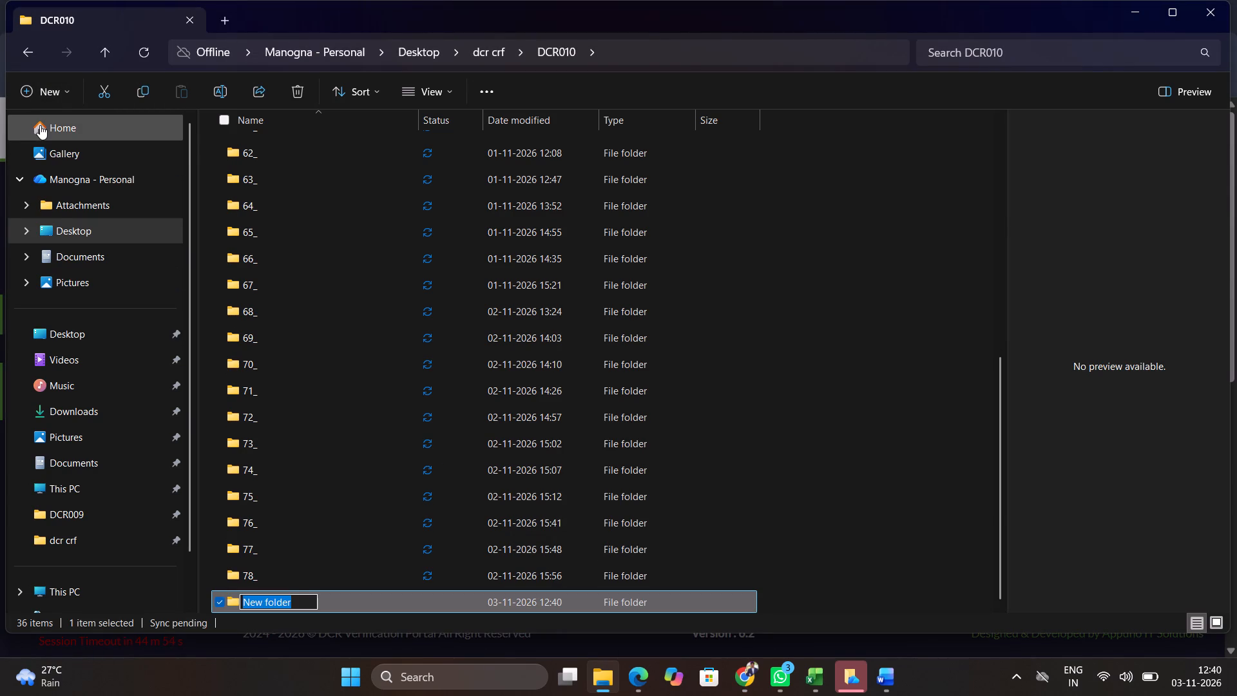
type("79")
key("shift+underscore")
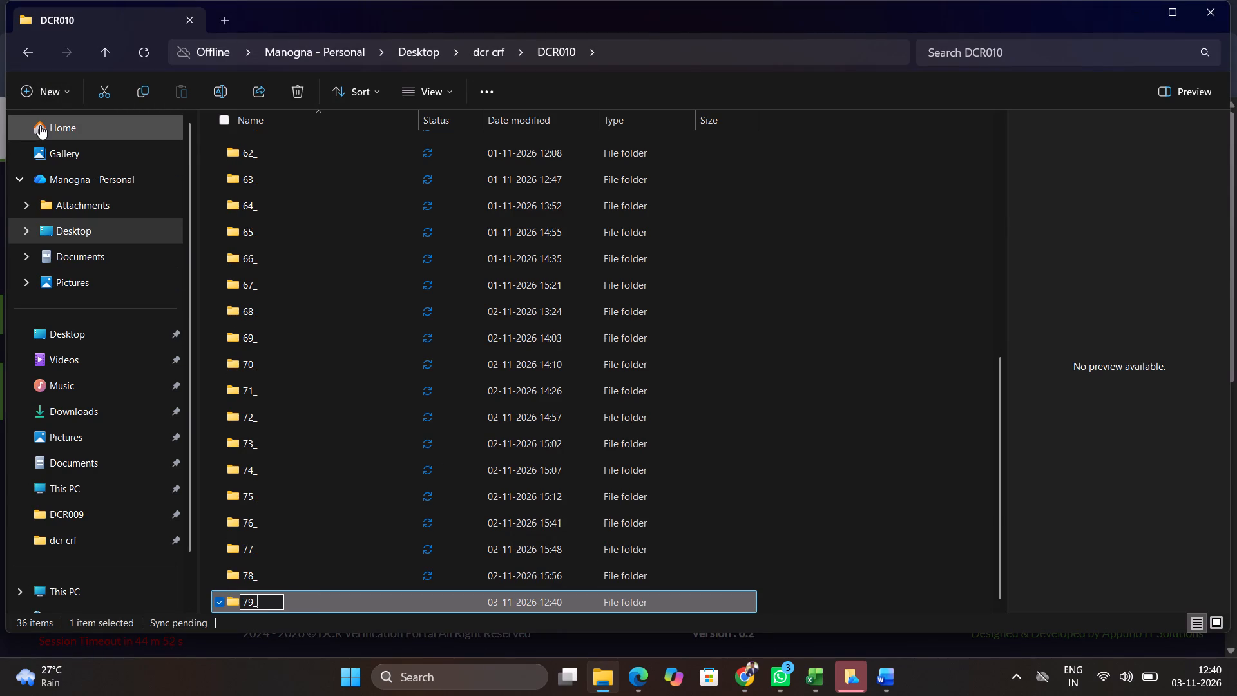
key("Return")
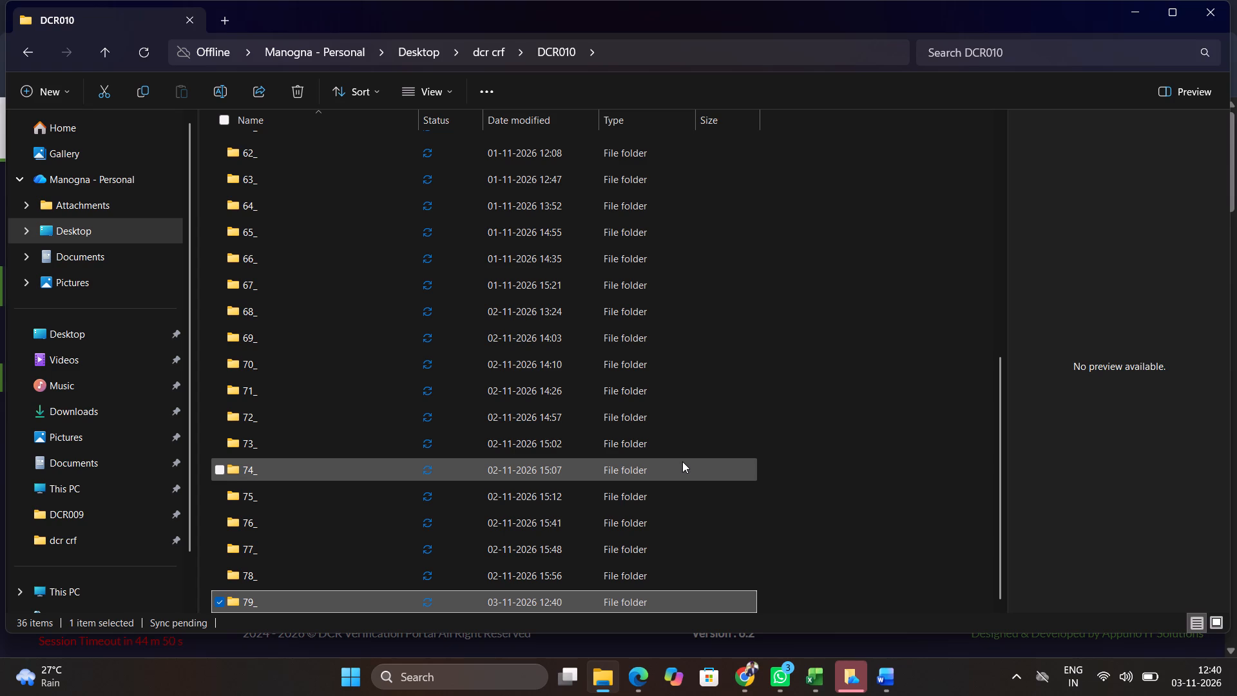
scroll(682, 461, "down", 2)
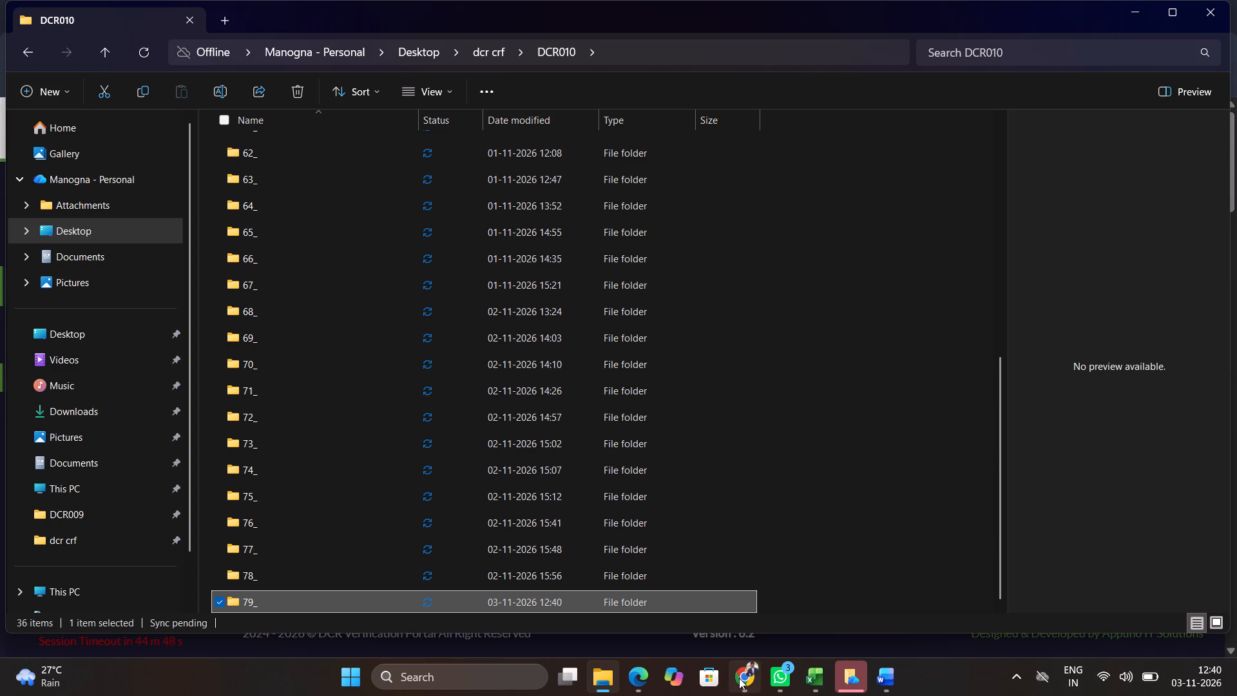
Open the certificate PDF for invoice AP/GST/26-27/010-79 for download, naming the file with the installation's copied service number followed by -79.
left_click(753, 614)
left_click(108, 0)
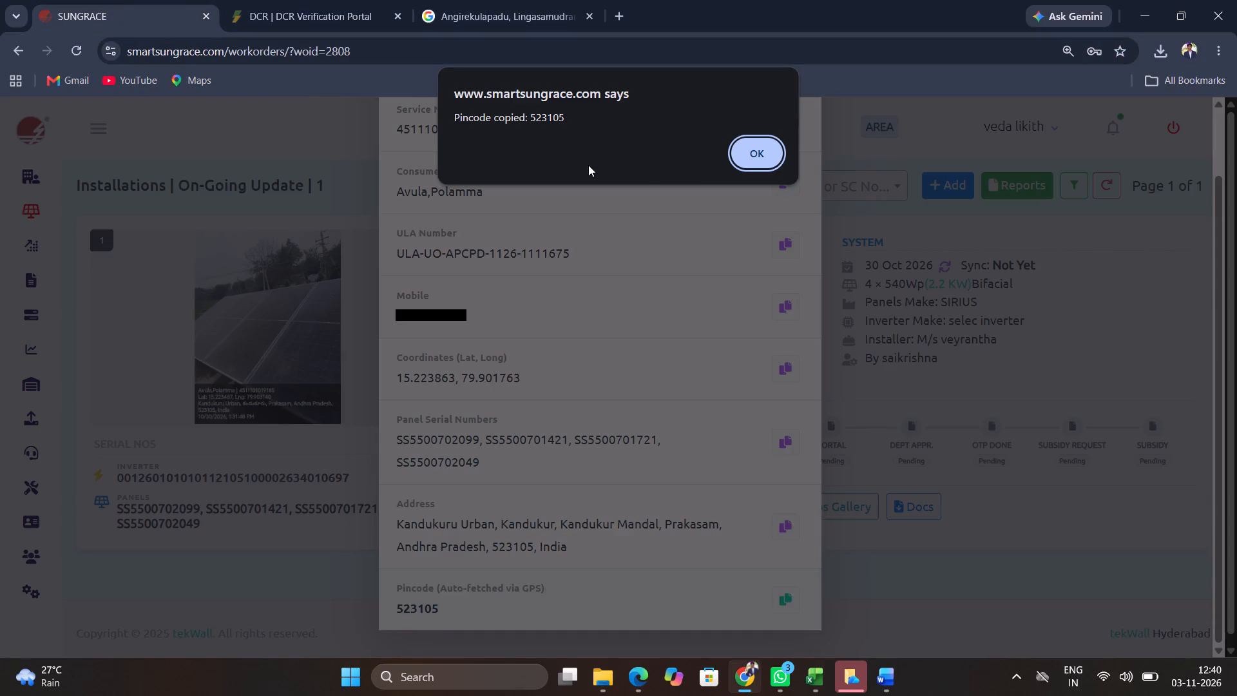
left_click(767, 155)
left_click(772, 122)
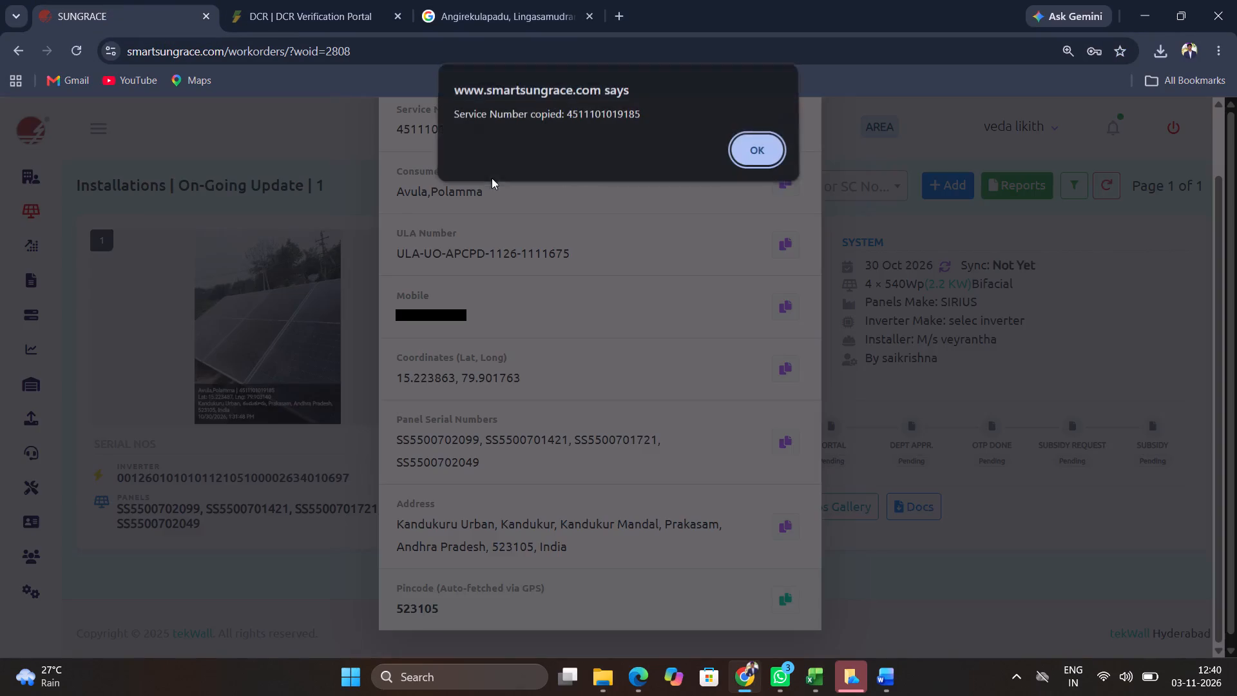
left_click(312, 18)
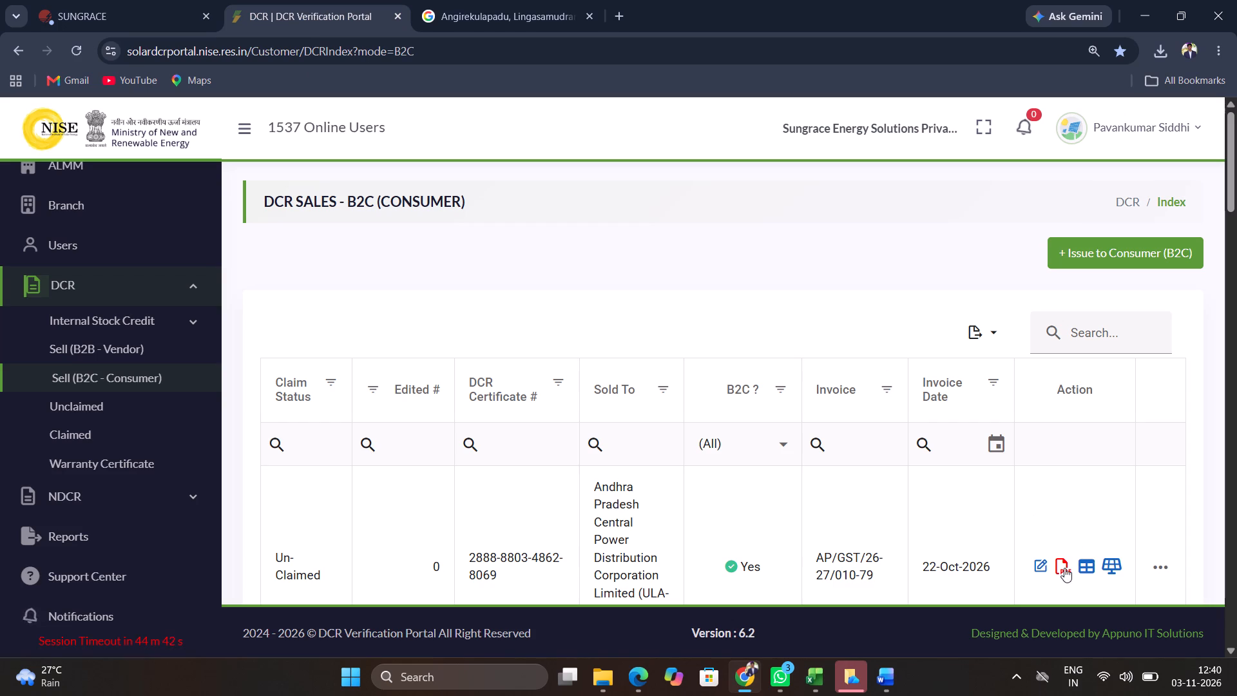
left_click(1064, 568)
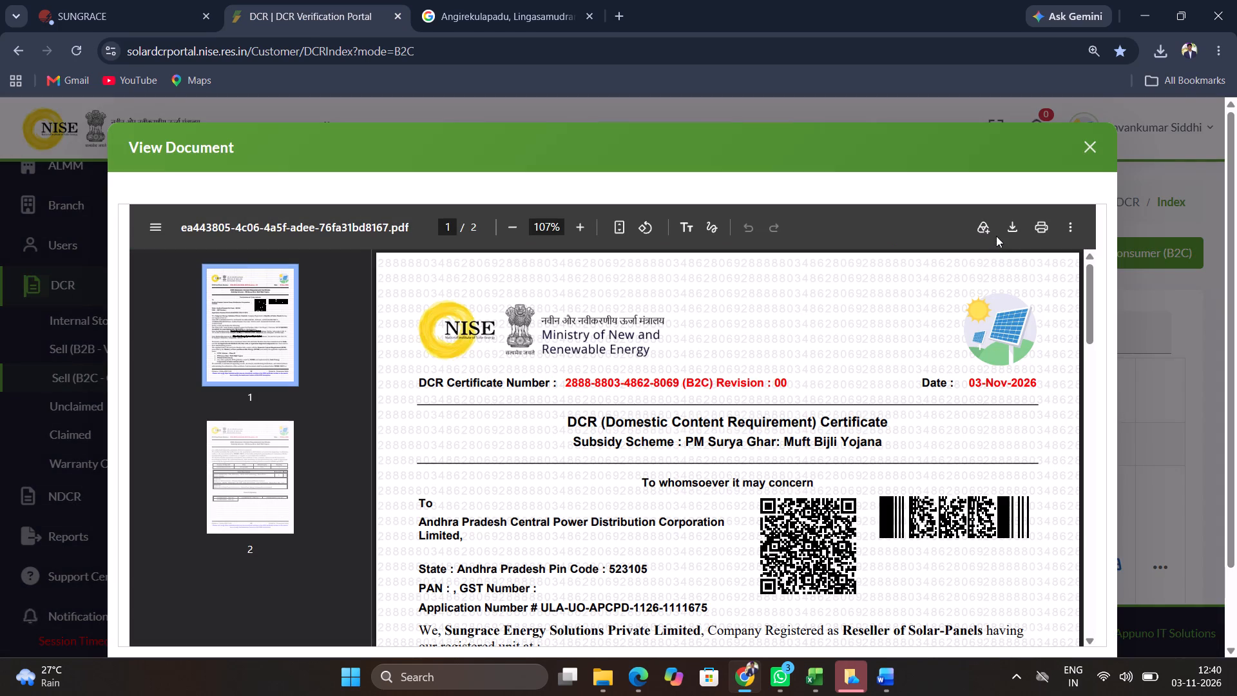
left_click(1012, 229)
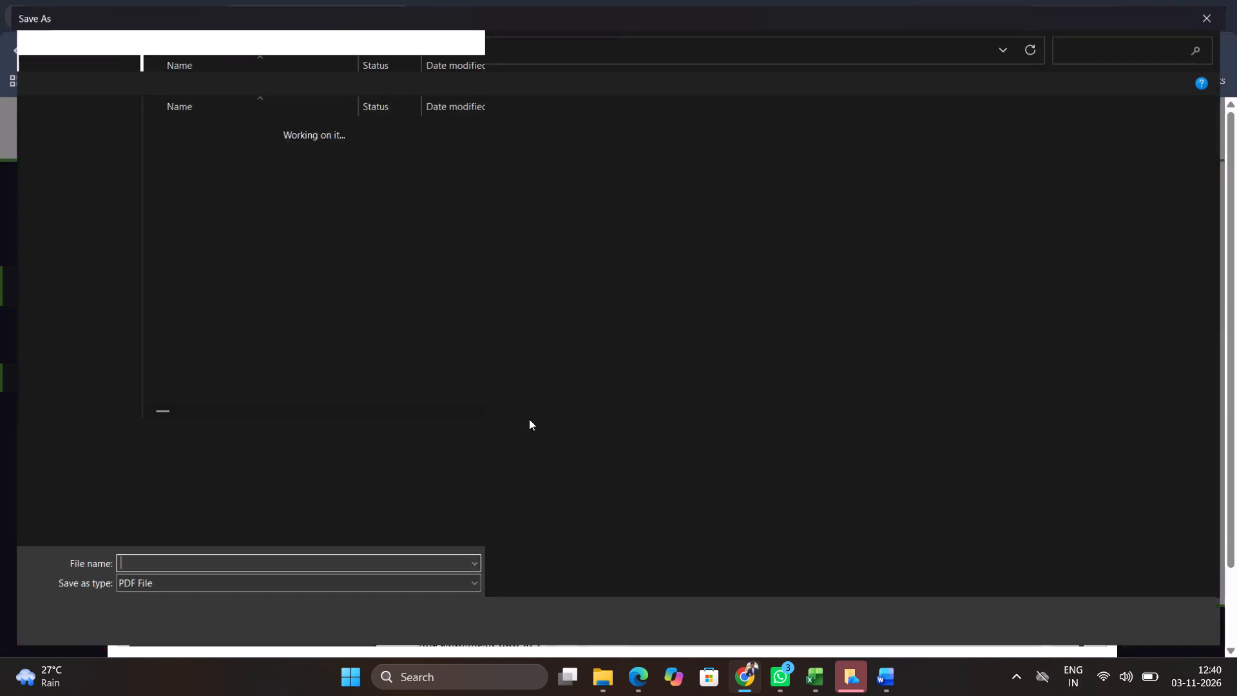
key("ctrl+v")
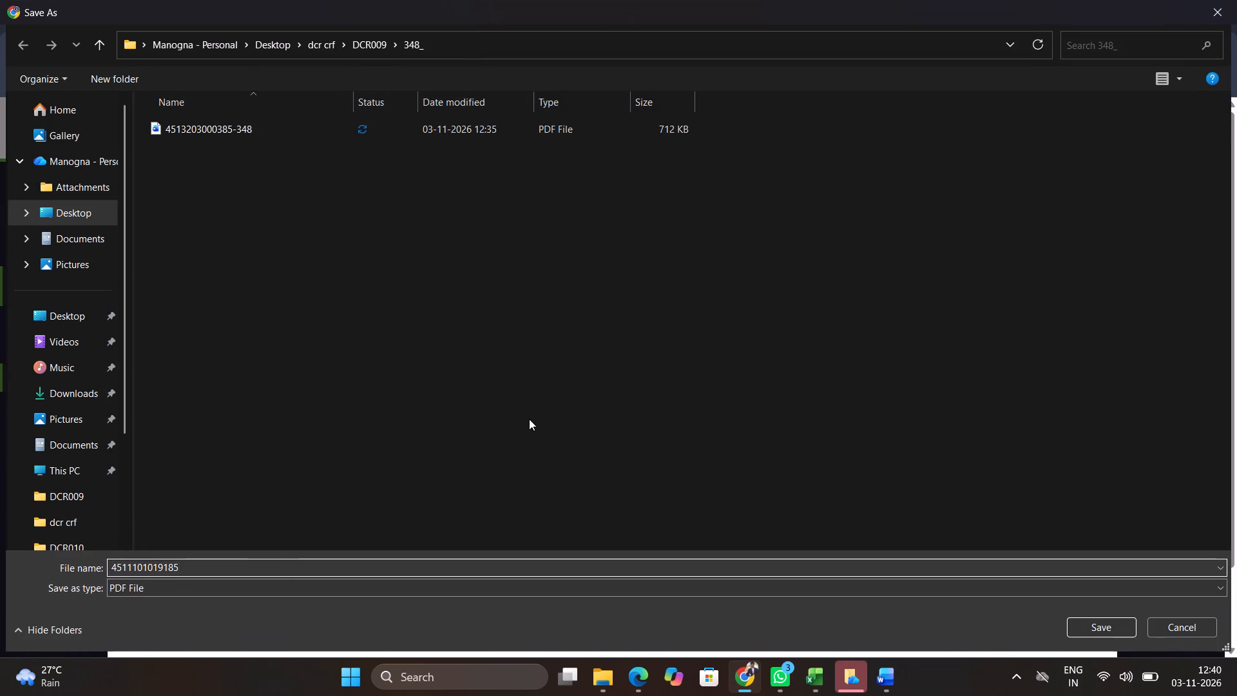
type("-79")
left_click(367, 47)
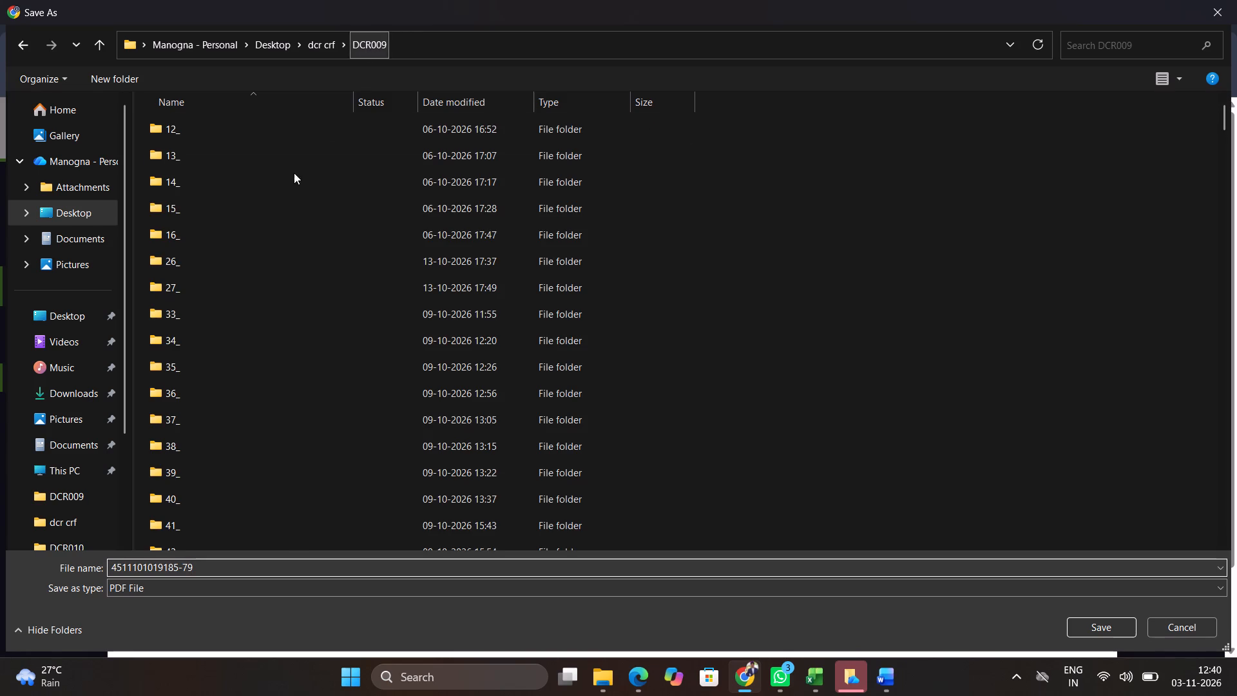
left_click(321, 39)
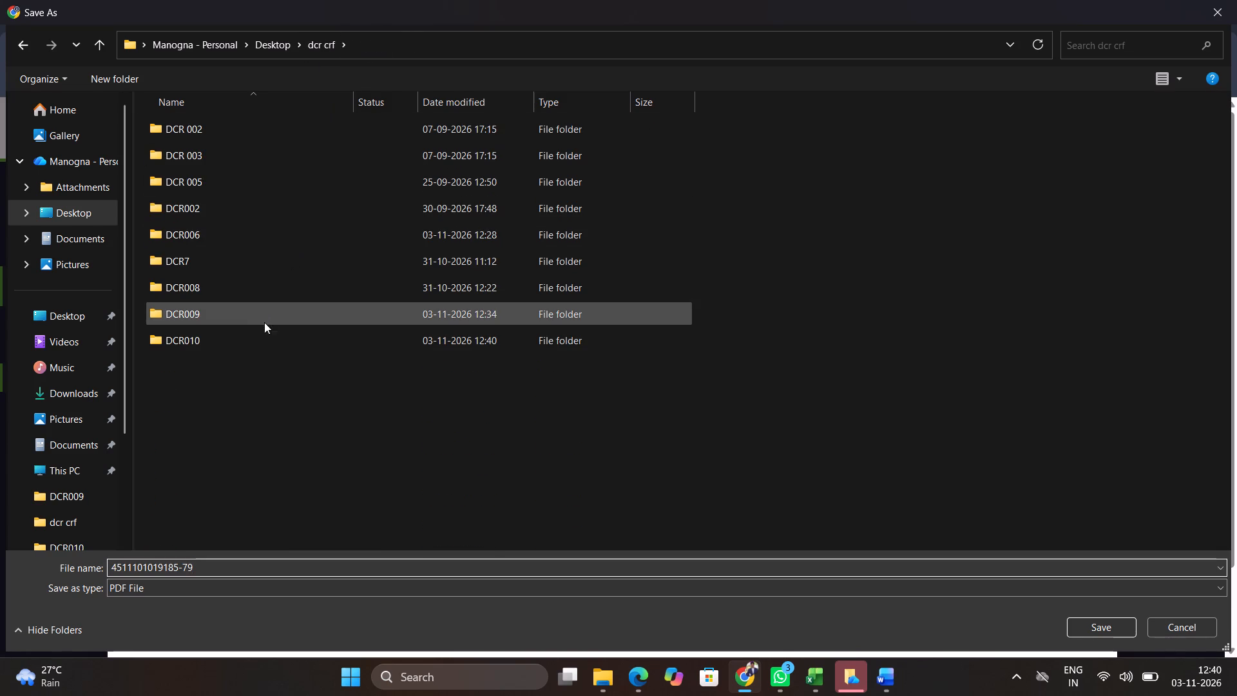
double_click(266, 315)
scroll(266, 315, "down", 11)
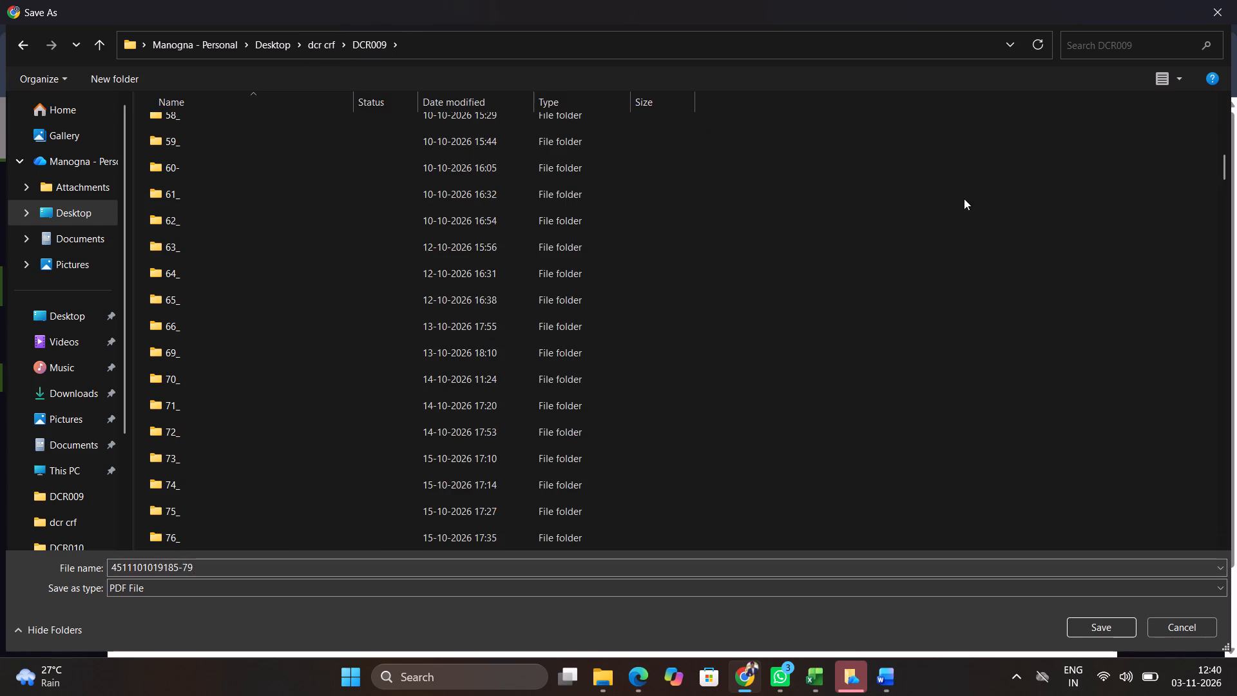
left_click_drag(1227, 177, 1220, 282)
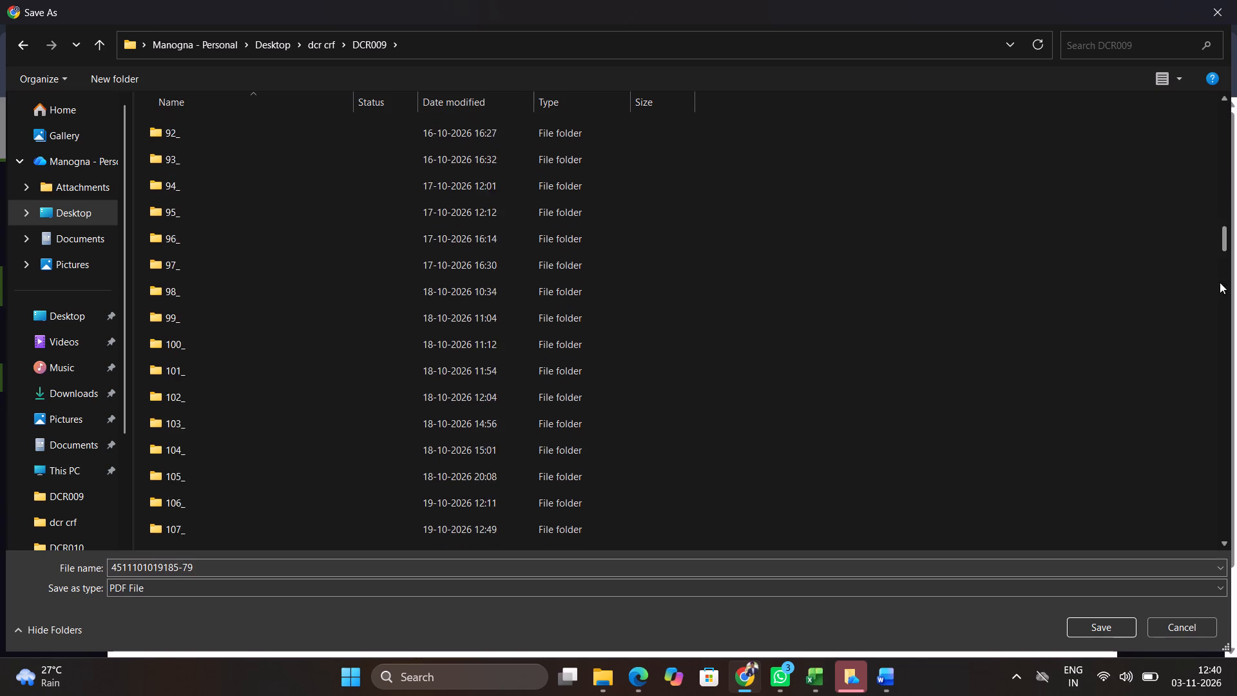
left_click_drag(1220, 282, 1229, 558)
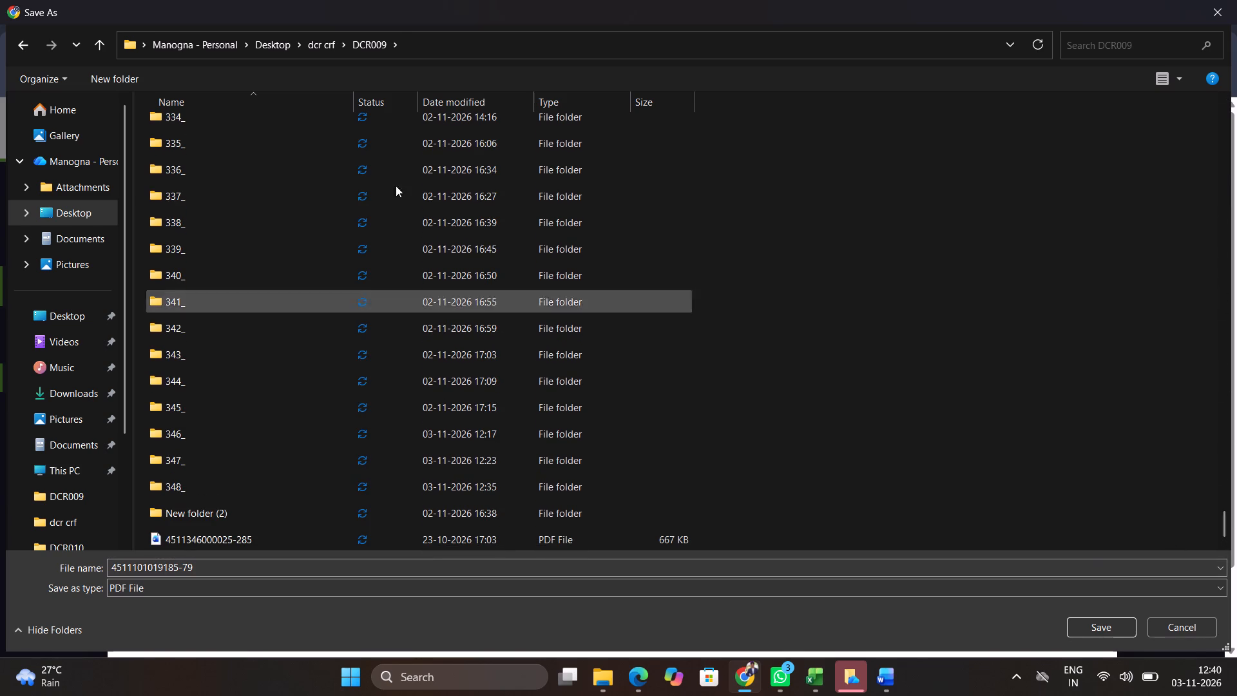
Save the certificate PDF in the 79_ folder inside dcr crf > DCR010.
left_click(318, 44)
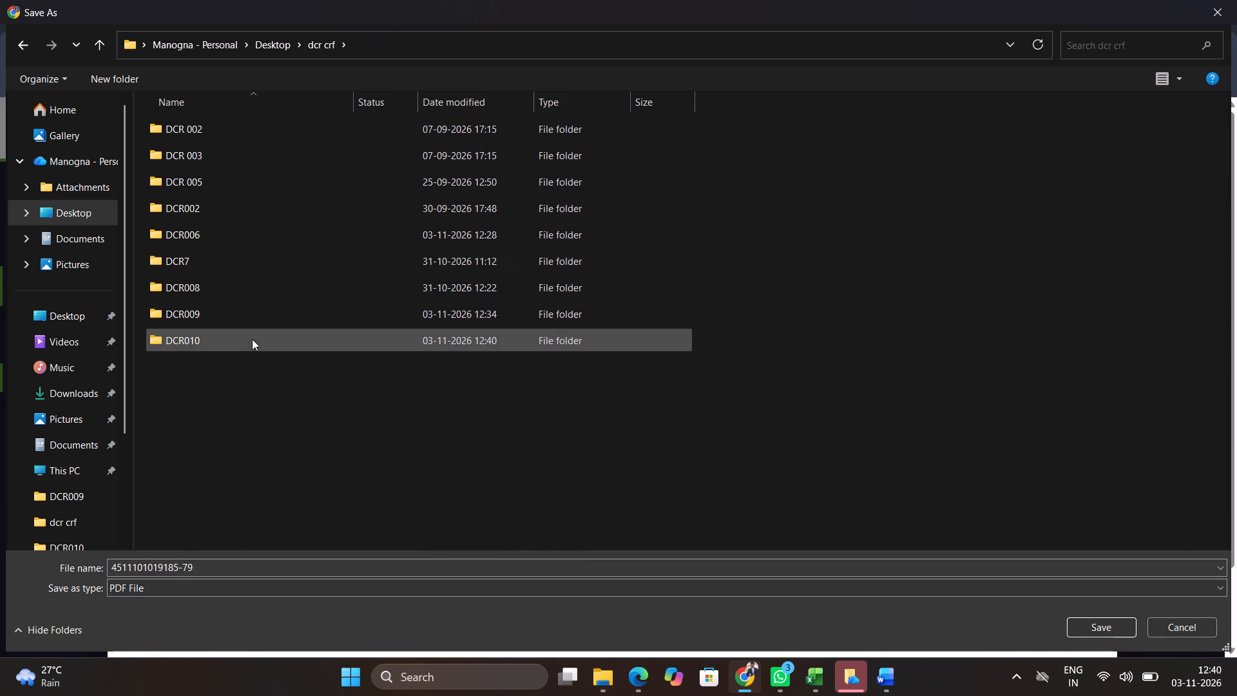
double_click(252, 339)
scroll(316, 283, "down", 12)
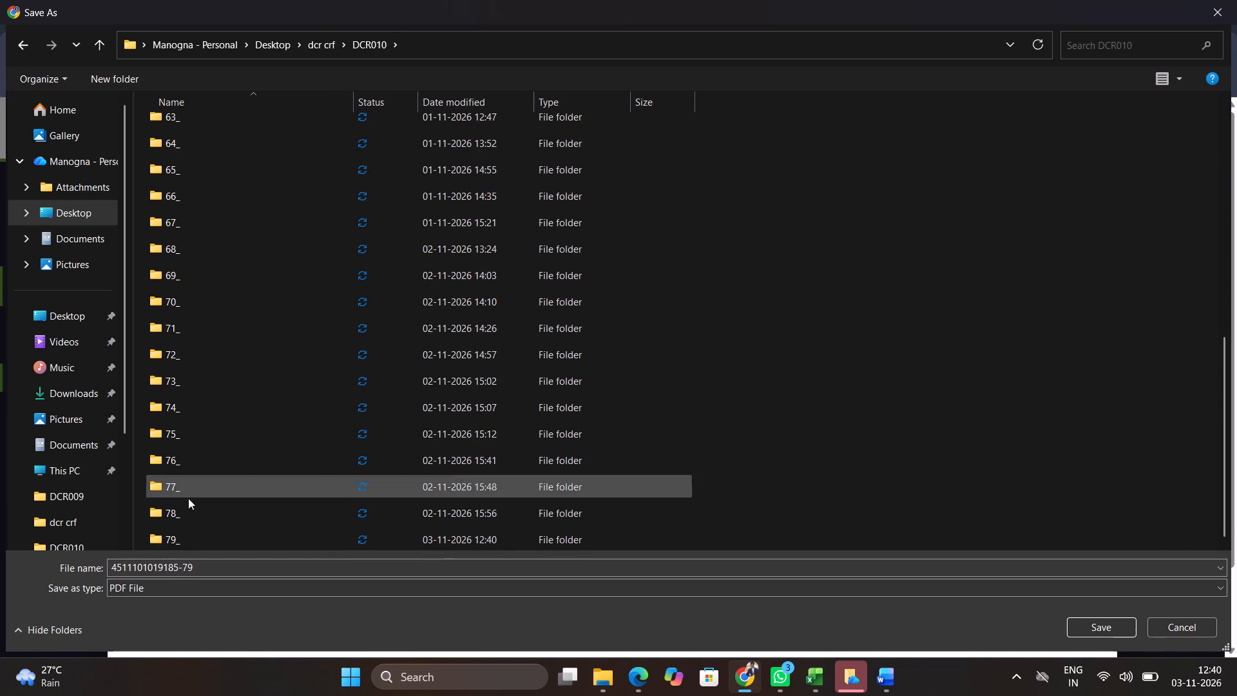
double_click(198, 534)
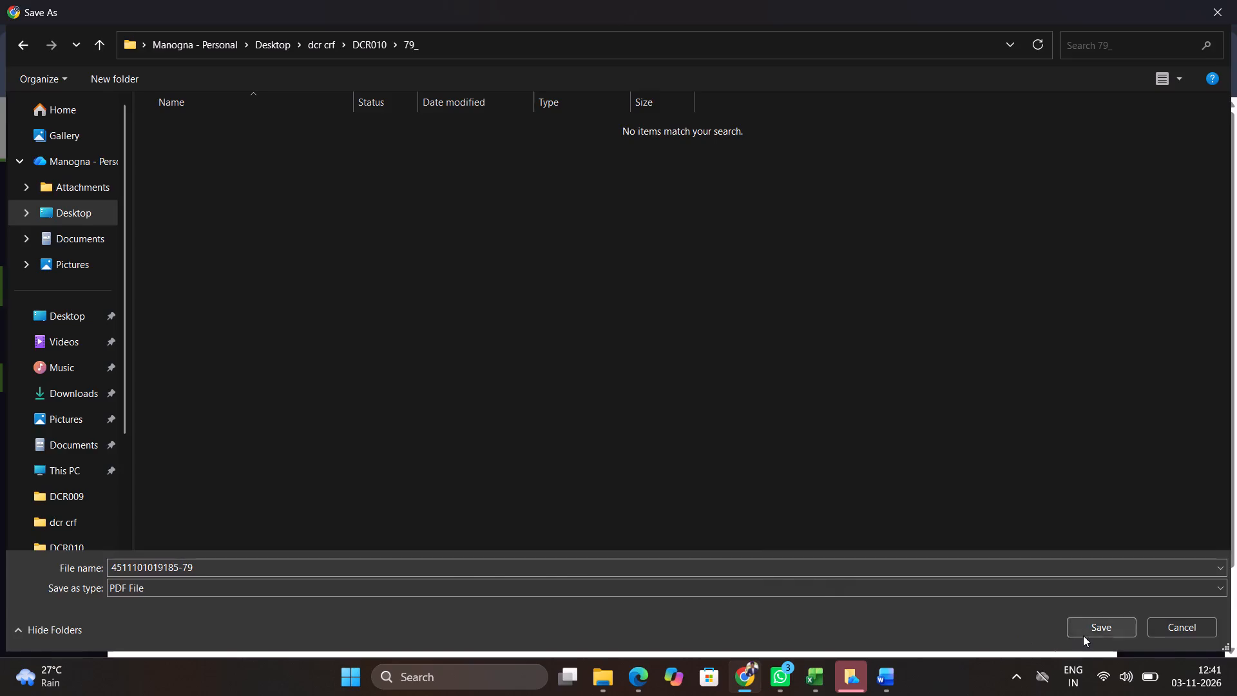
left_click(1083, 635)
Return to the SUNGRACE installation record, dismiss the copied-number details, and open the record's update form.
left_click(166, 0)
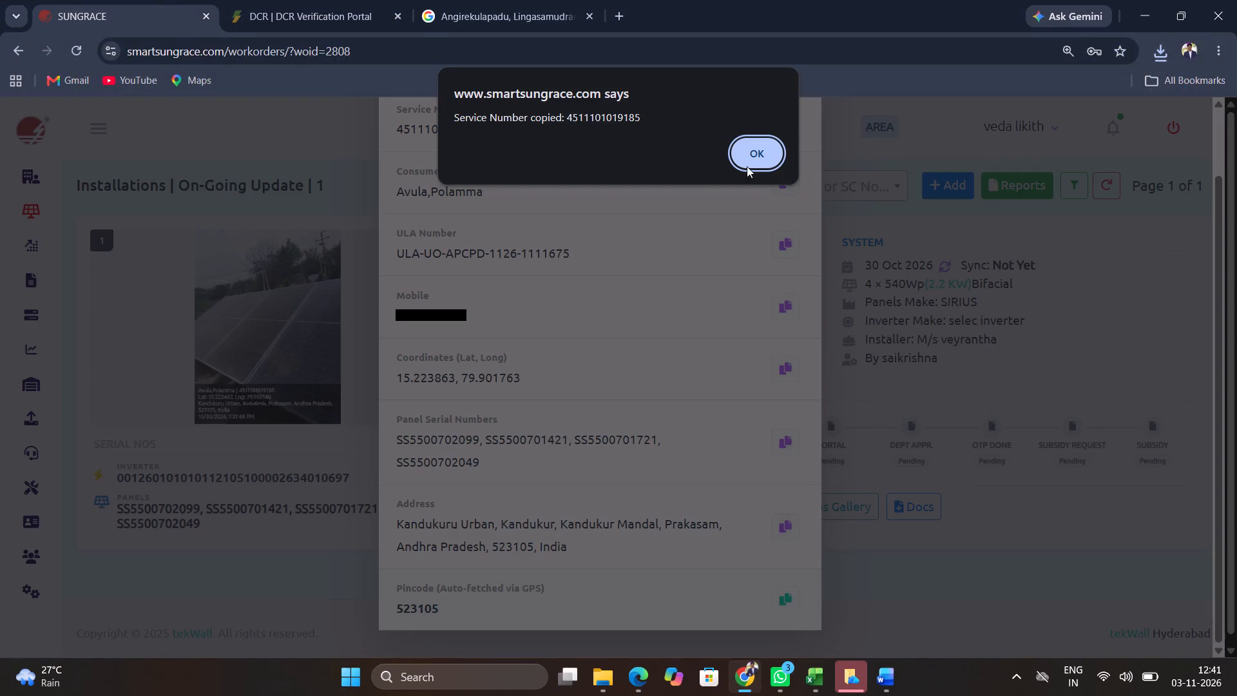
left_click(754, 158)
left_click(861, 138)
left_click(687, 505)
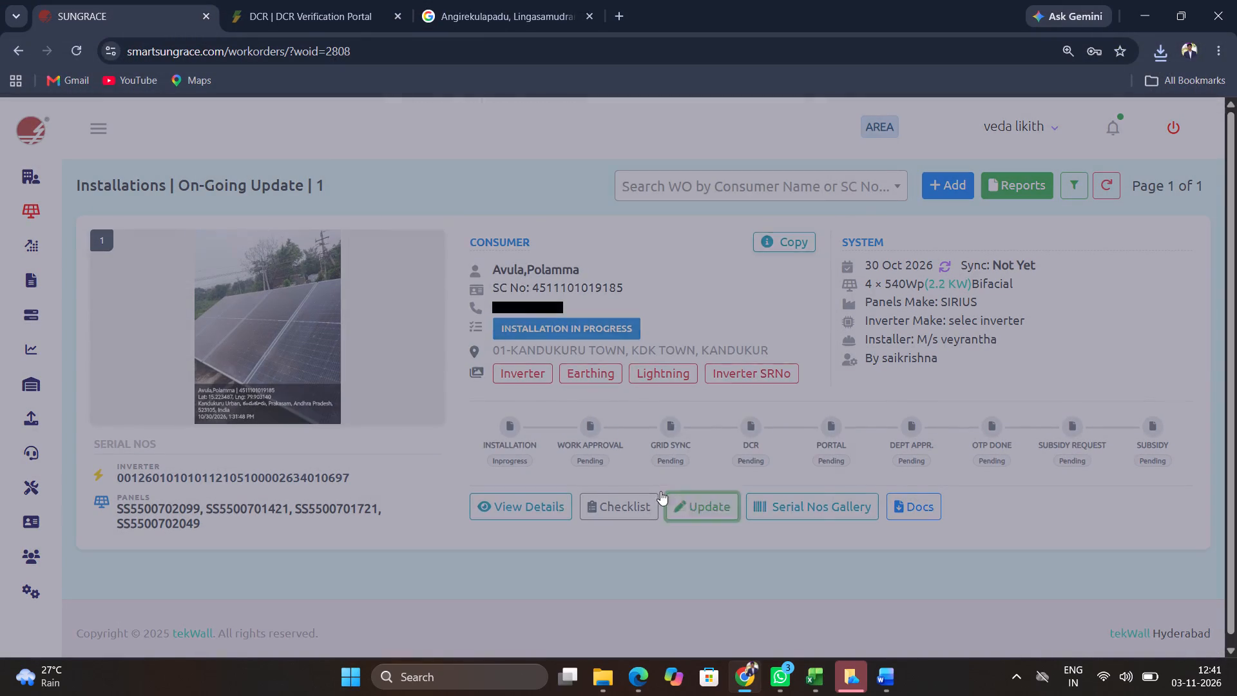
left_click(526, 456)
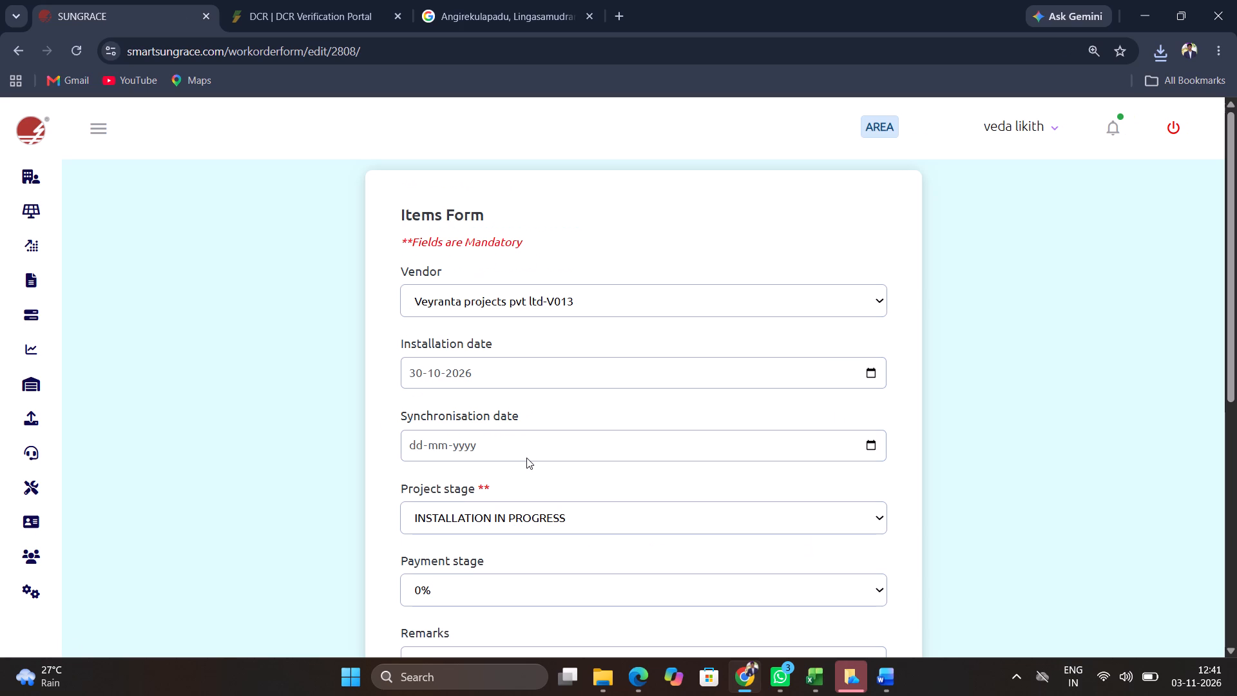
Attach the certificate PDF from dcr crf > DCR010 > 79_ as the installation's DCR upload and submit the form.
scroll(538, 409, "down", 5)
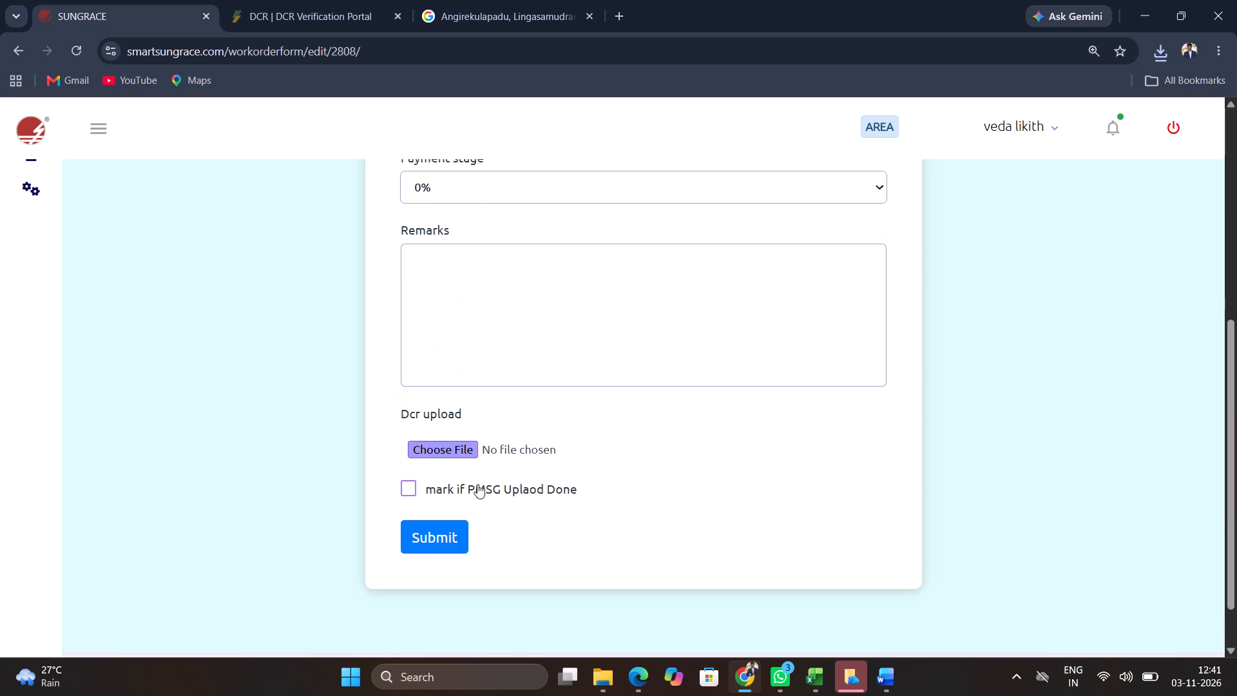
left_click(461, 449)
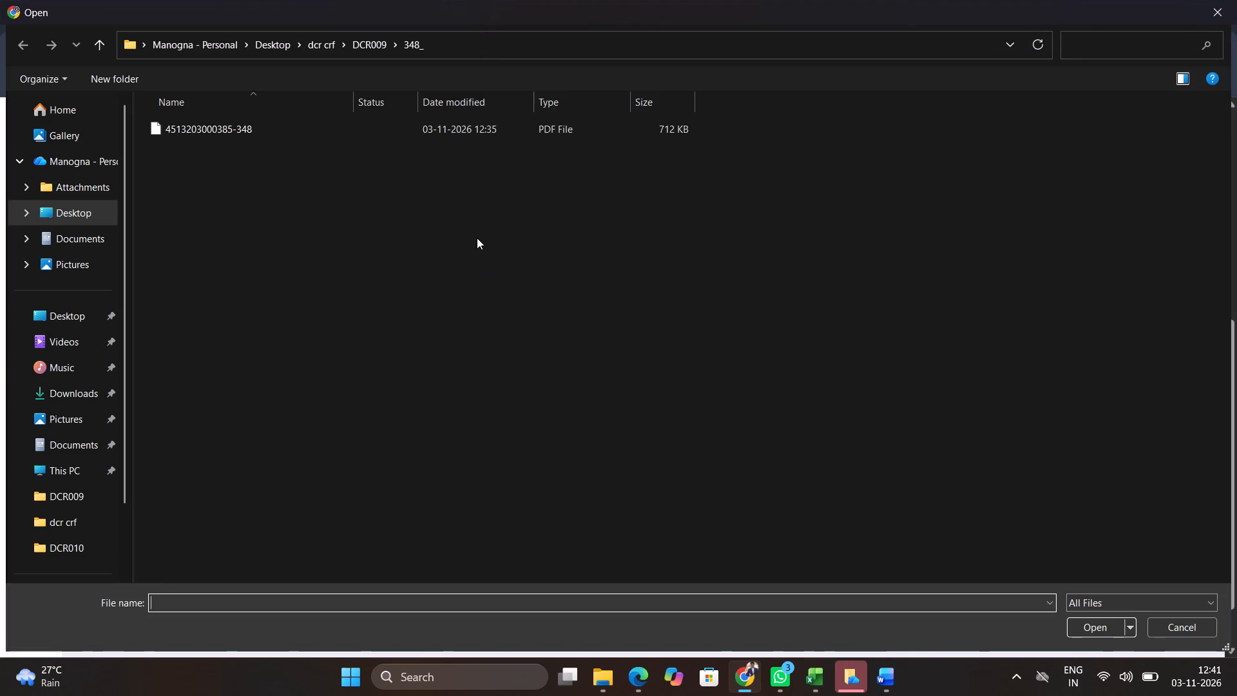
left_click(318, 45)
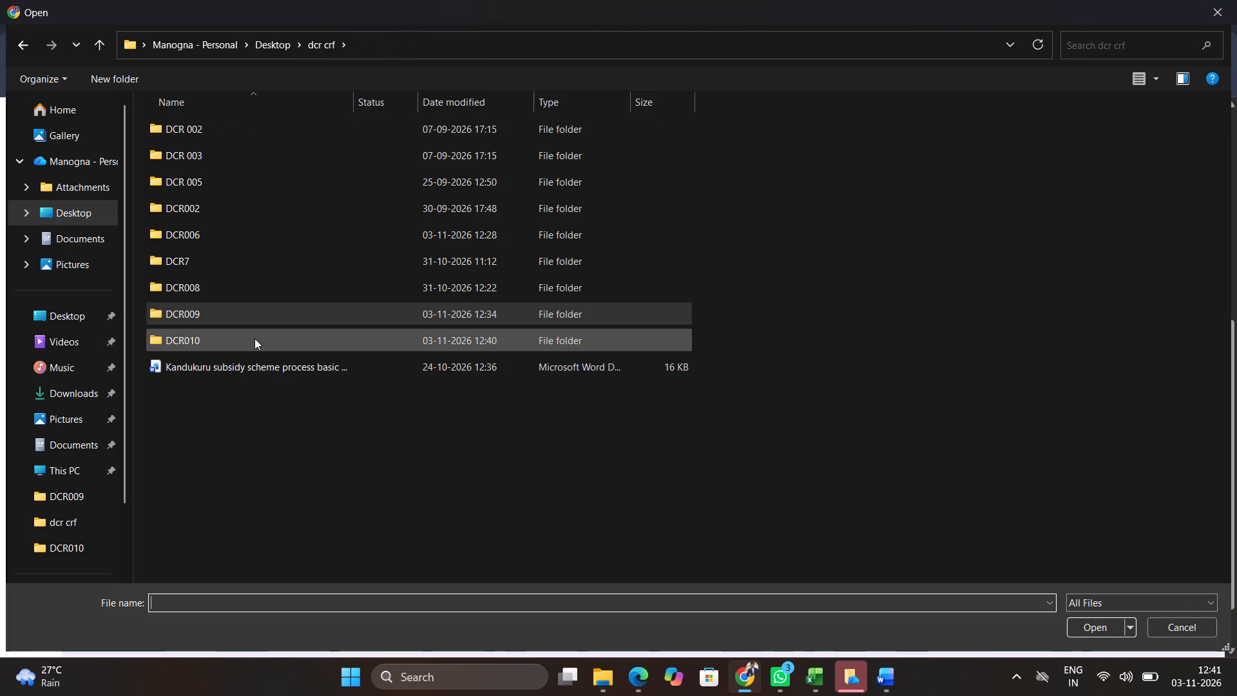
double_click(254, 338)
scroll(325, 231, "down", 5)
scroll(427, 445, "down", 4)
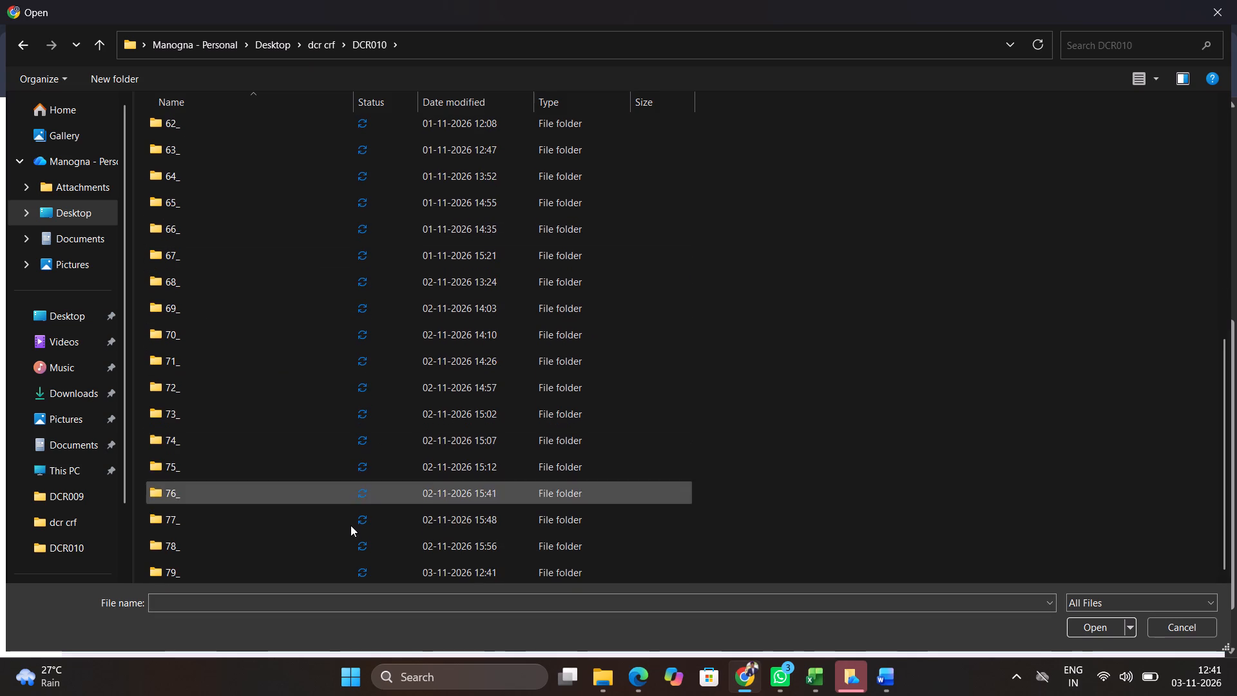
double_click(294, 568)
double_click(291, 118)
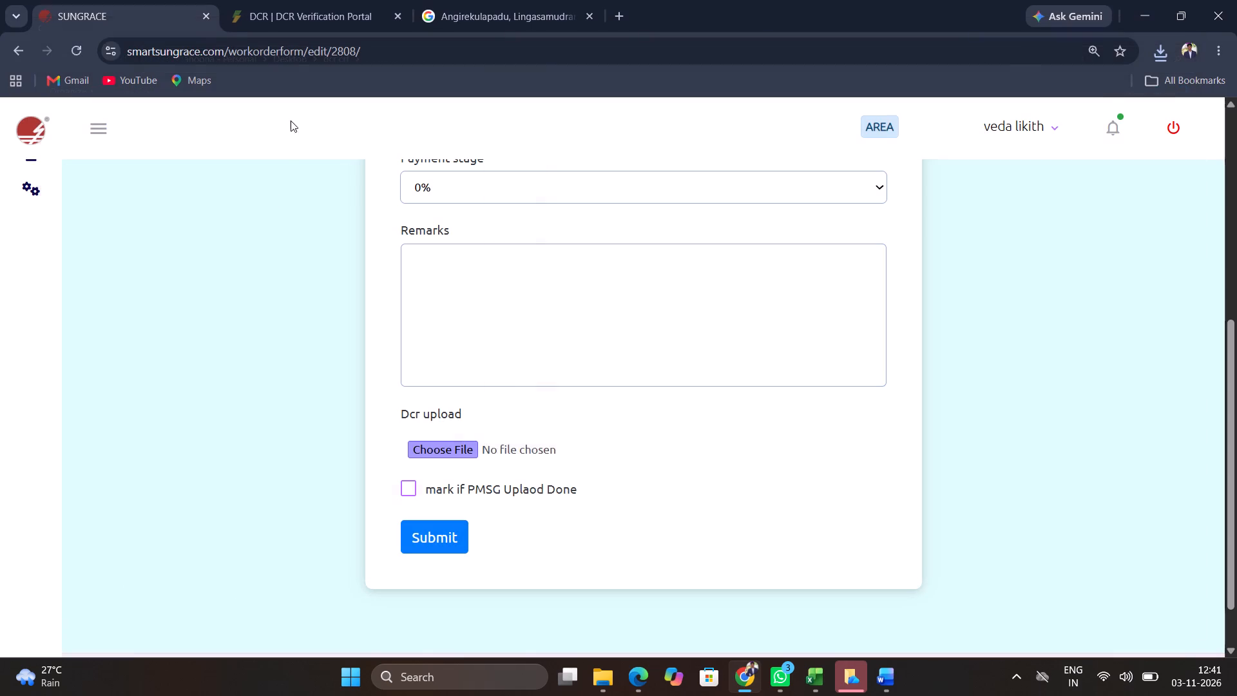
left_click(450, 528)
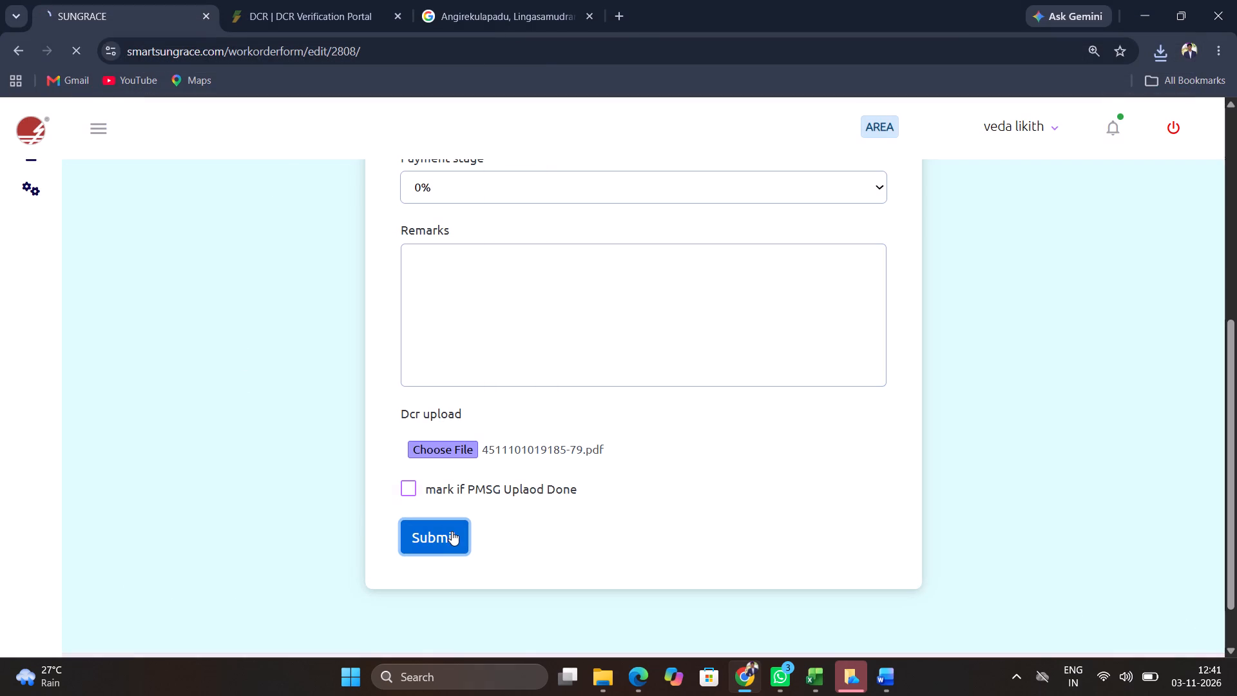
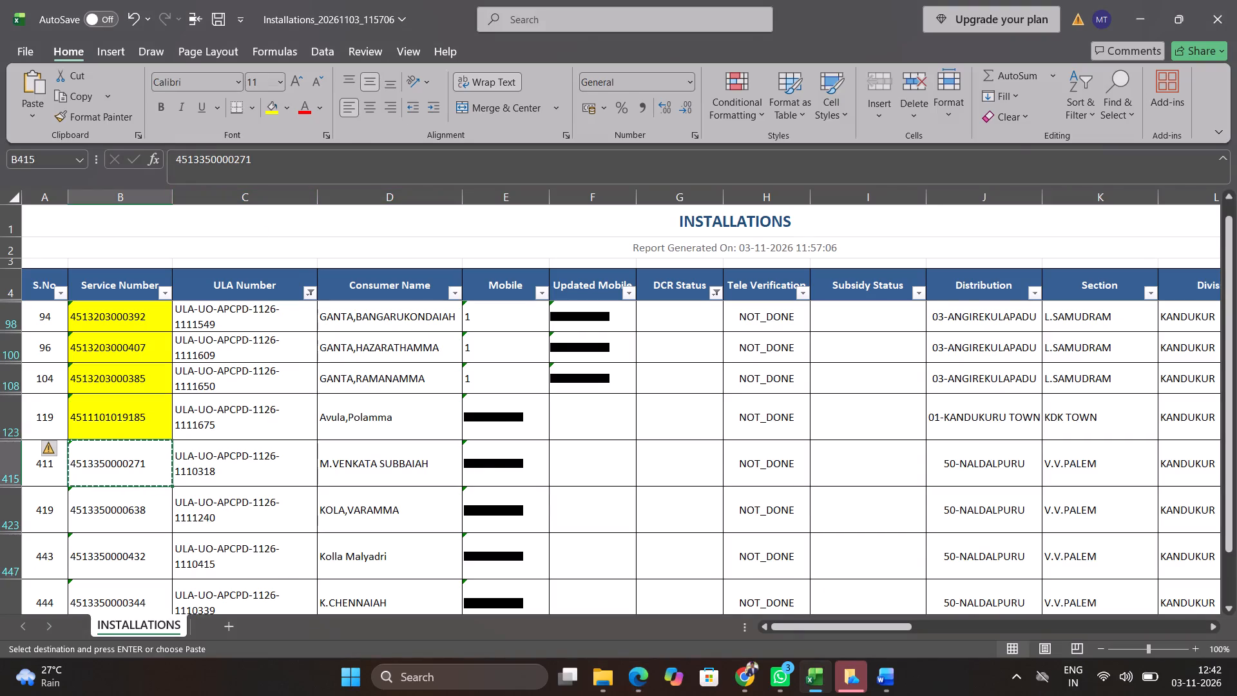
In the SUNGRACE site in Chrome, find the installation by the copied service number and copy its ULA number.
left_click(727, 590)
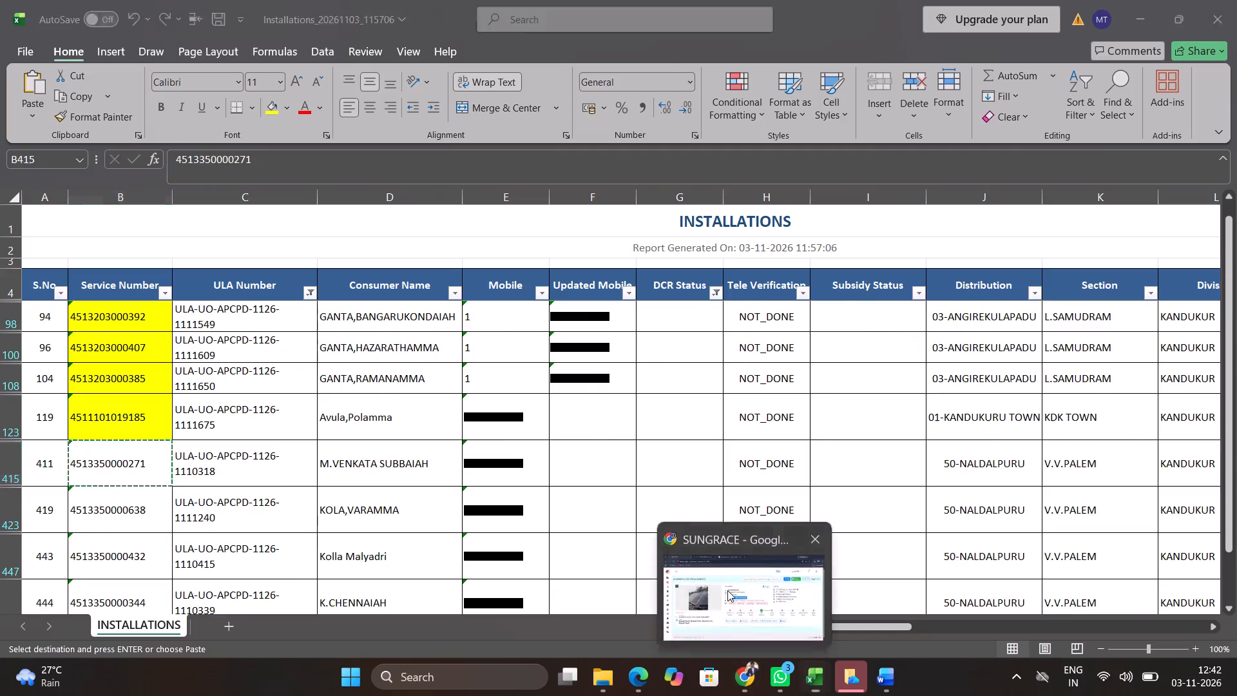
left_click(695, 189)
key("ctrl+v")
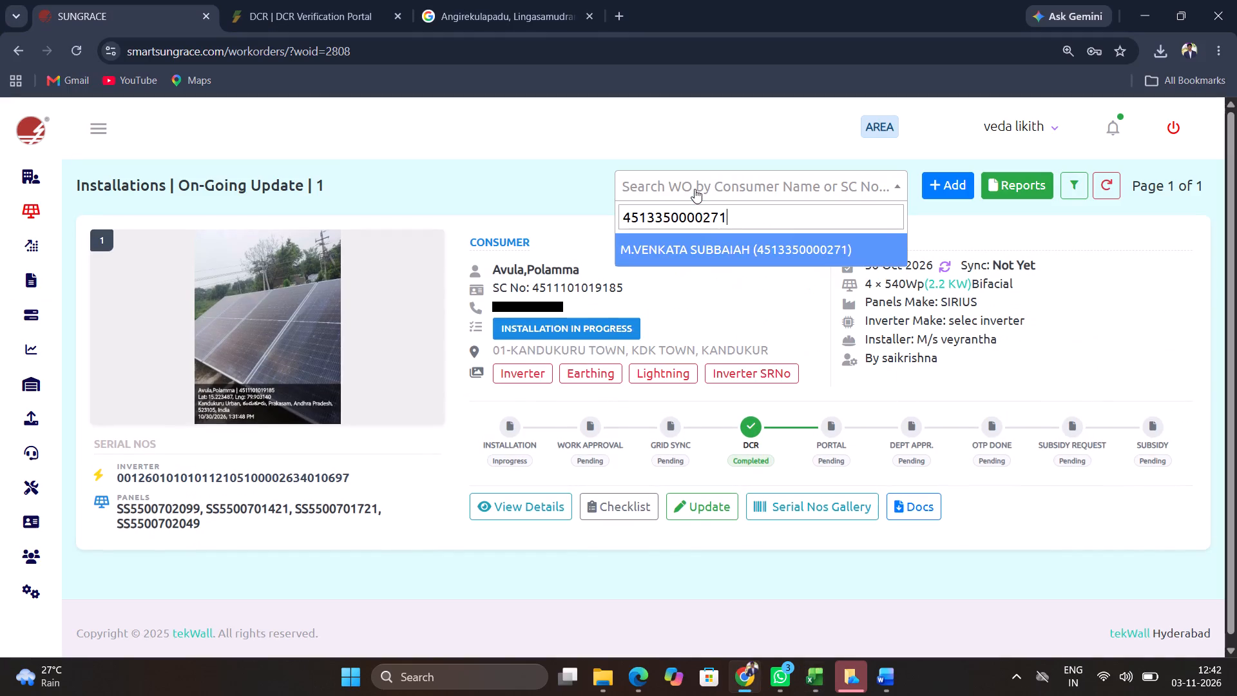
key("Return")
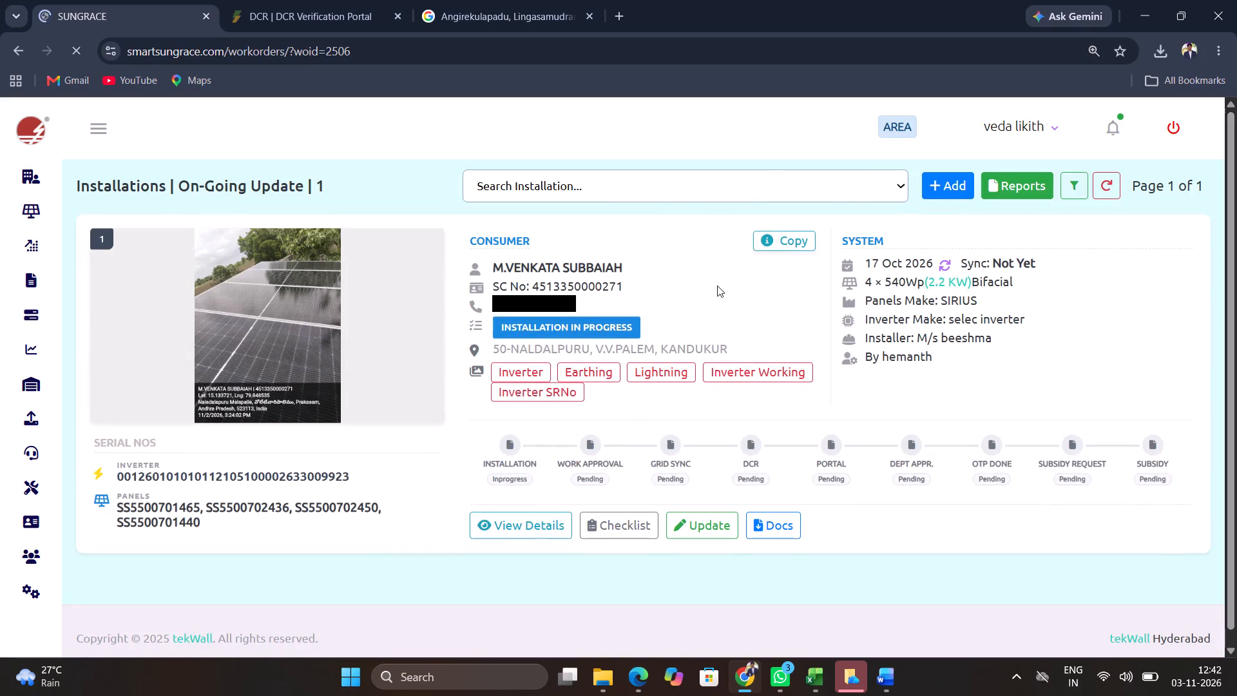
left_click(764, 241)
left_click(792, 320)
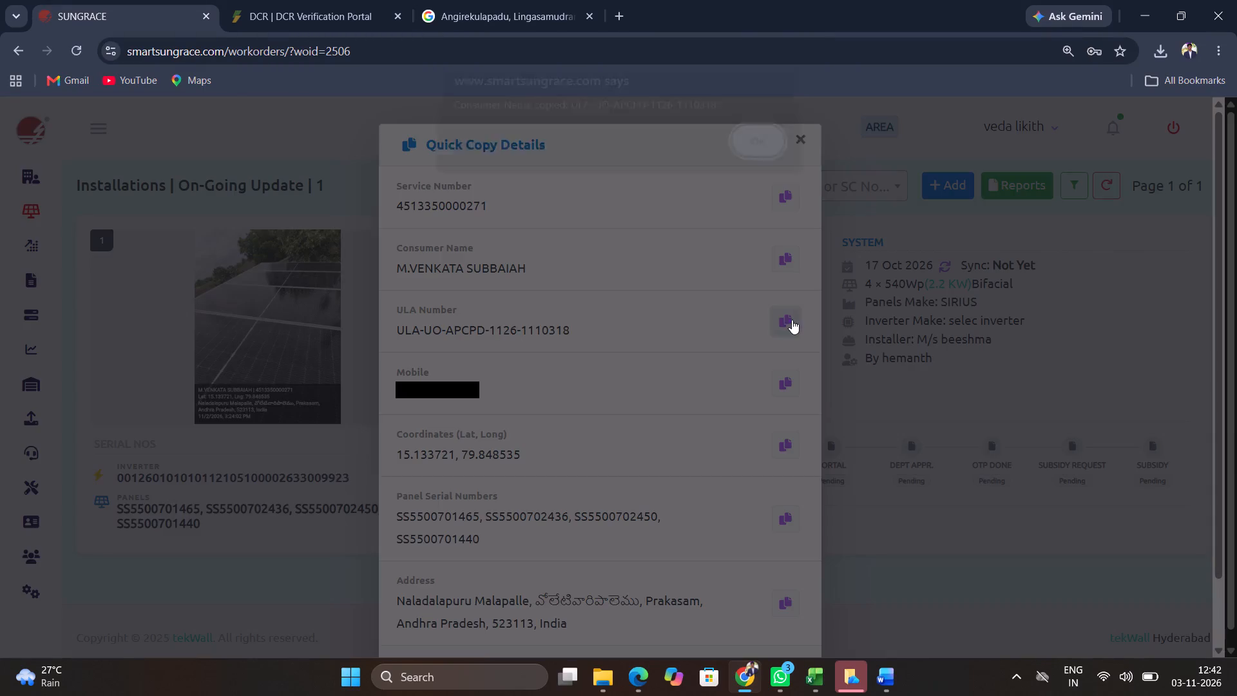
On the DCR portal, close the previous certificate, start a new B2C consumer issue, and enter the copied ULA number as the consumer application number.
left_click(361, 0)
left_click(1097, 150)
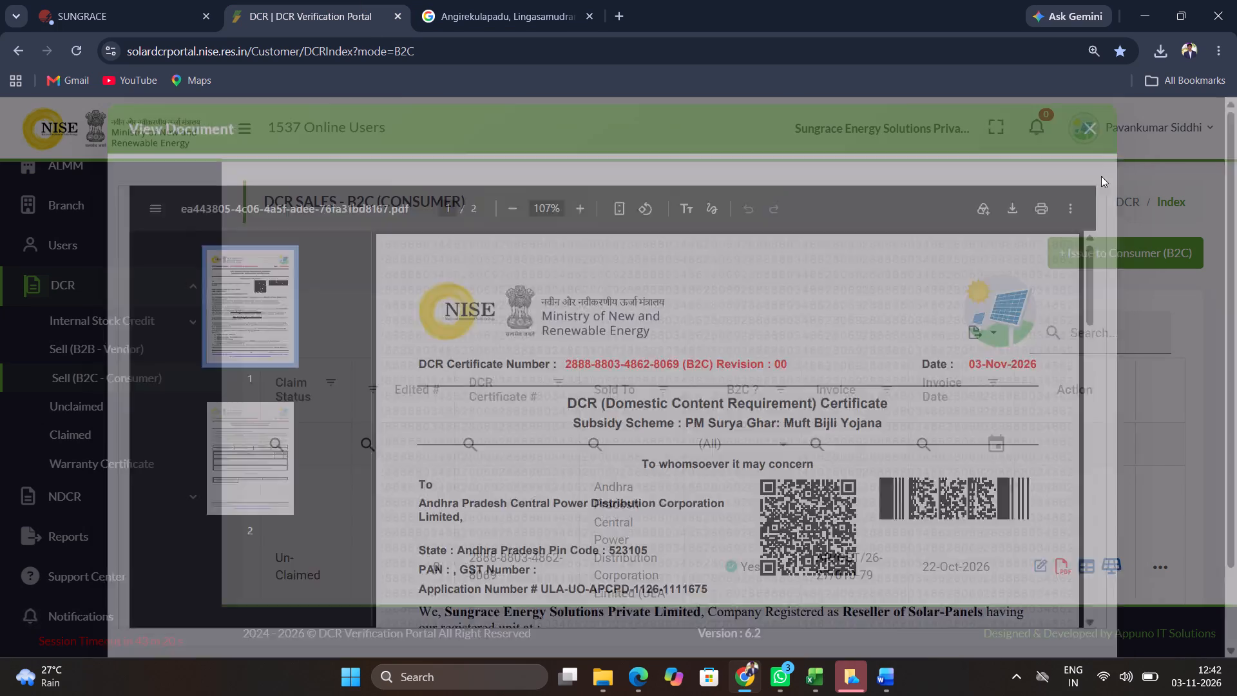
left_click(1098, 249)
left_click(657, 360)
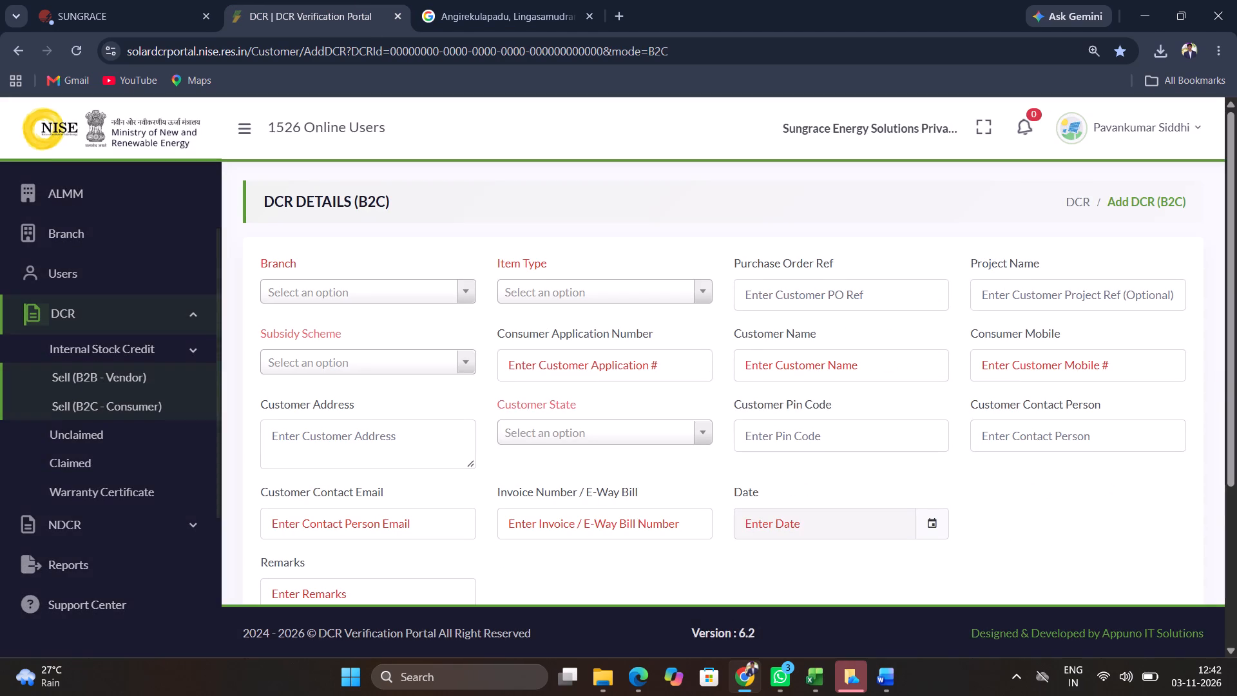
key("ctrl+v")
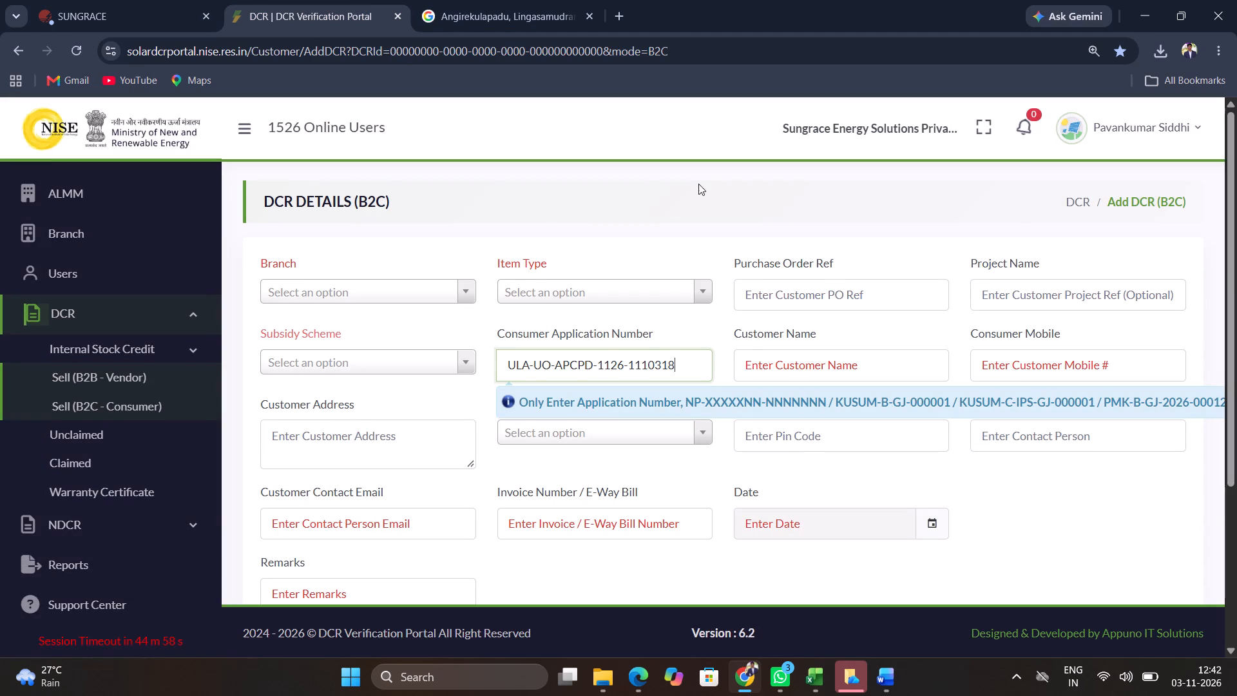
Set the branch to Andhra Pradesh, the subsidy scheme to PM Surya Ghar: Muft Bijli Yojana, and the item type to Solar Panels.
left_click(354, 291)
left_click(326, 393)
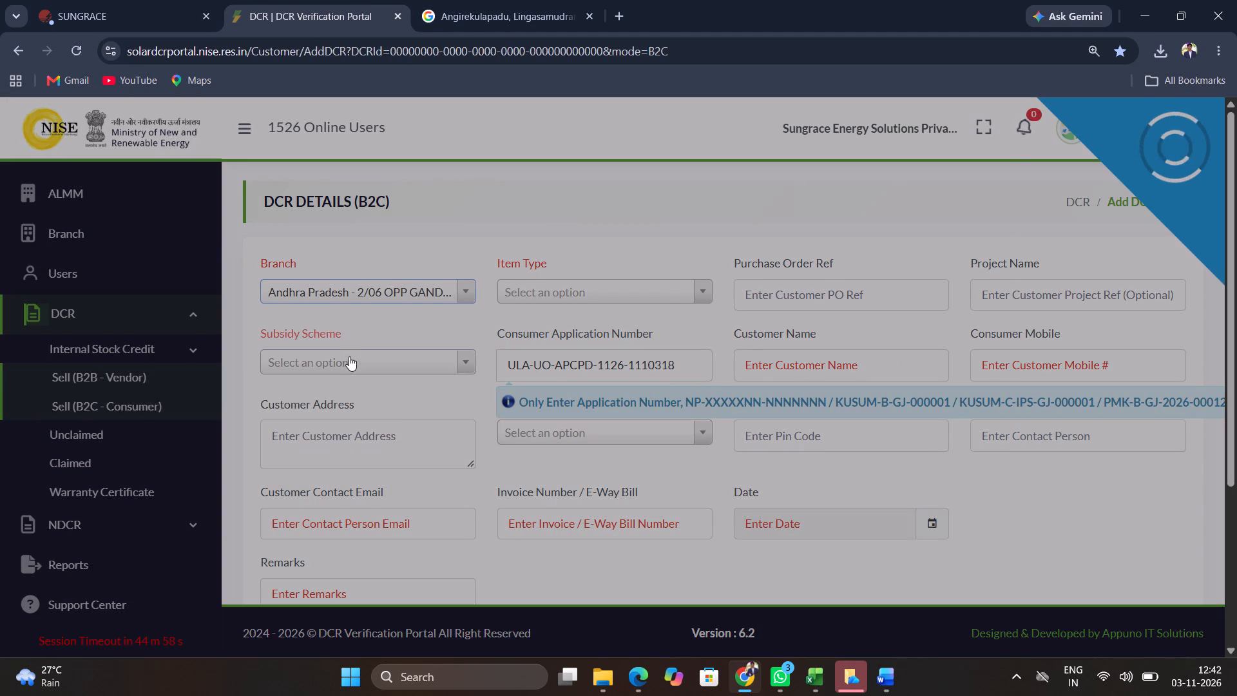
left_click(349, 356)
left_click(320, 502)
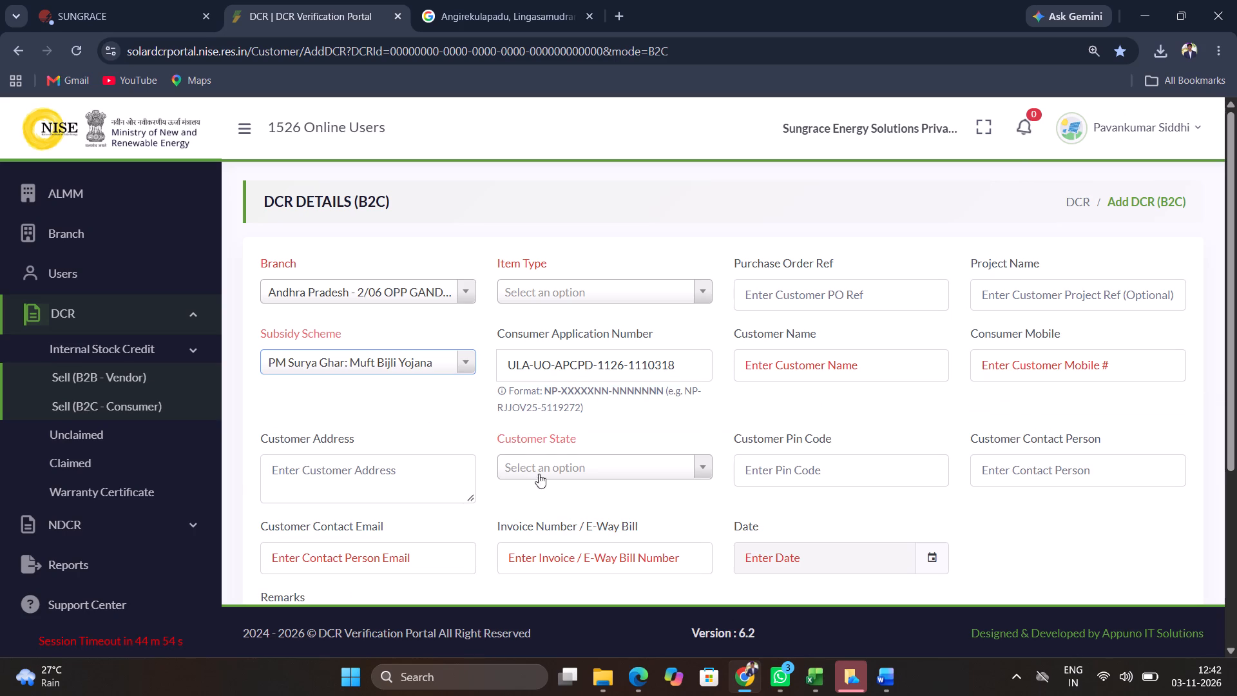
left_click(599, 286)
left_click(555, 348)
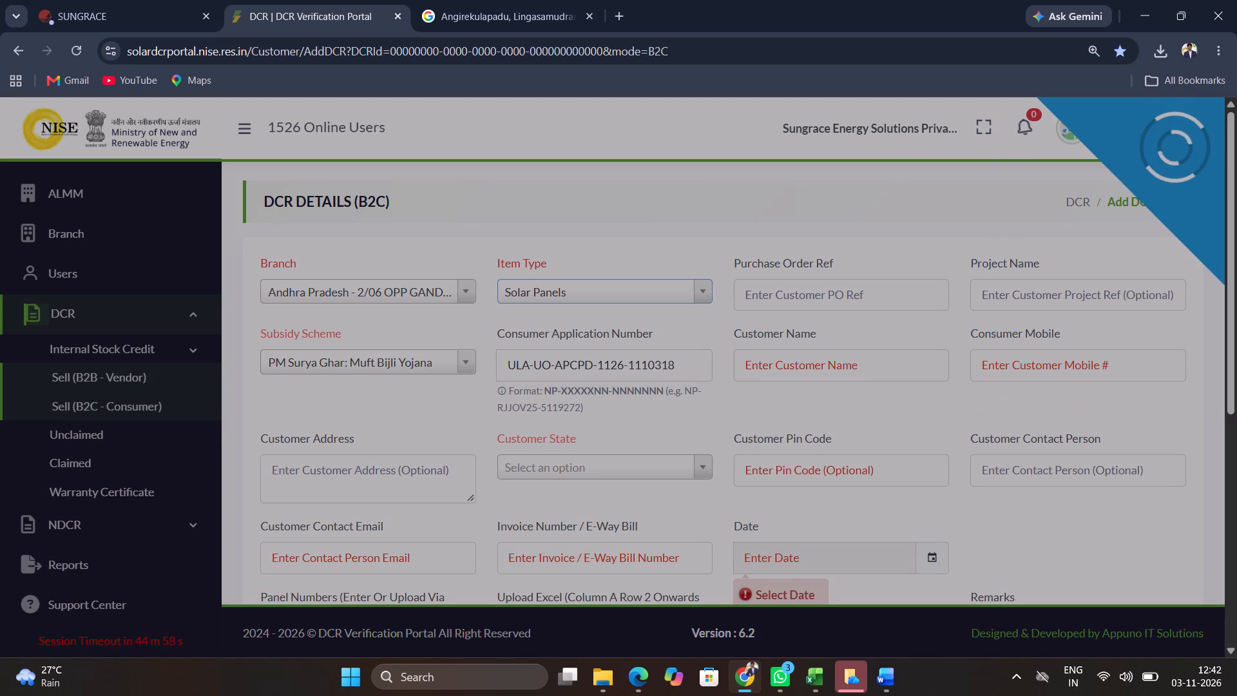
left_click(778, 374)
left_click(868, 606)
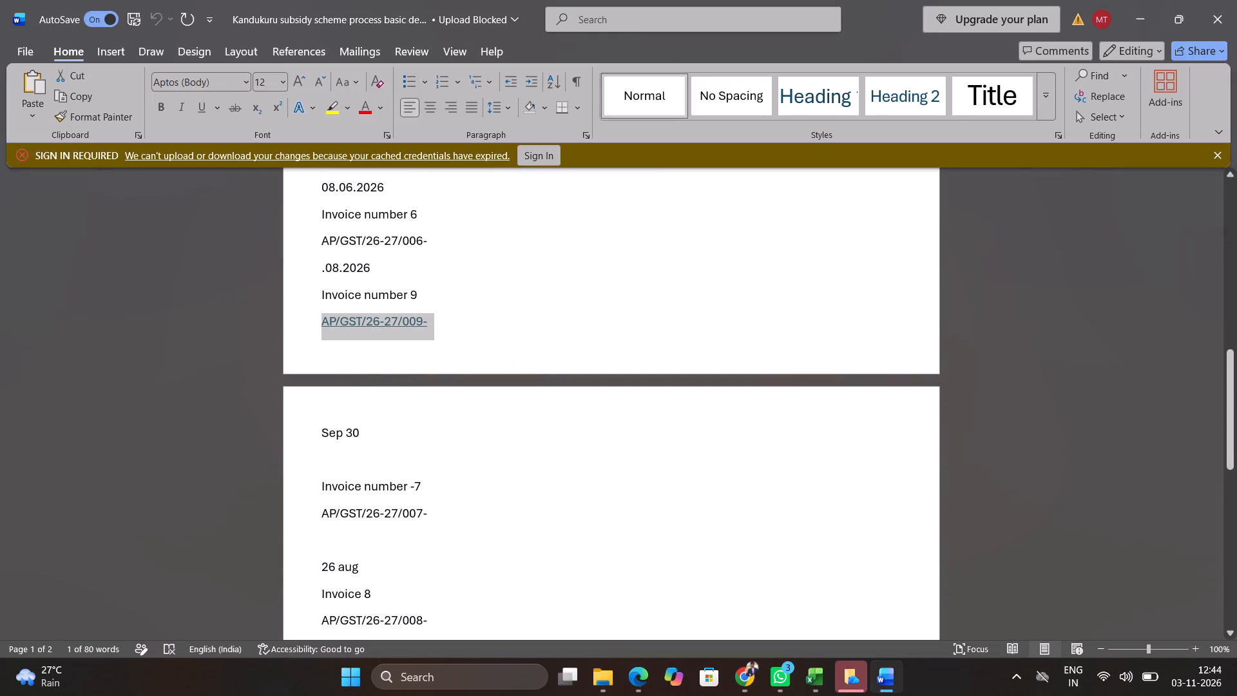
left_click(740, 614)
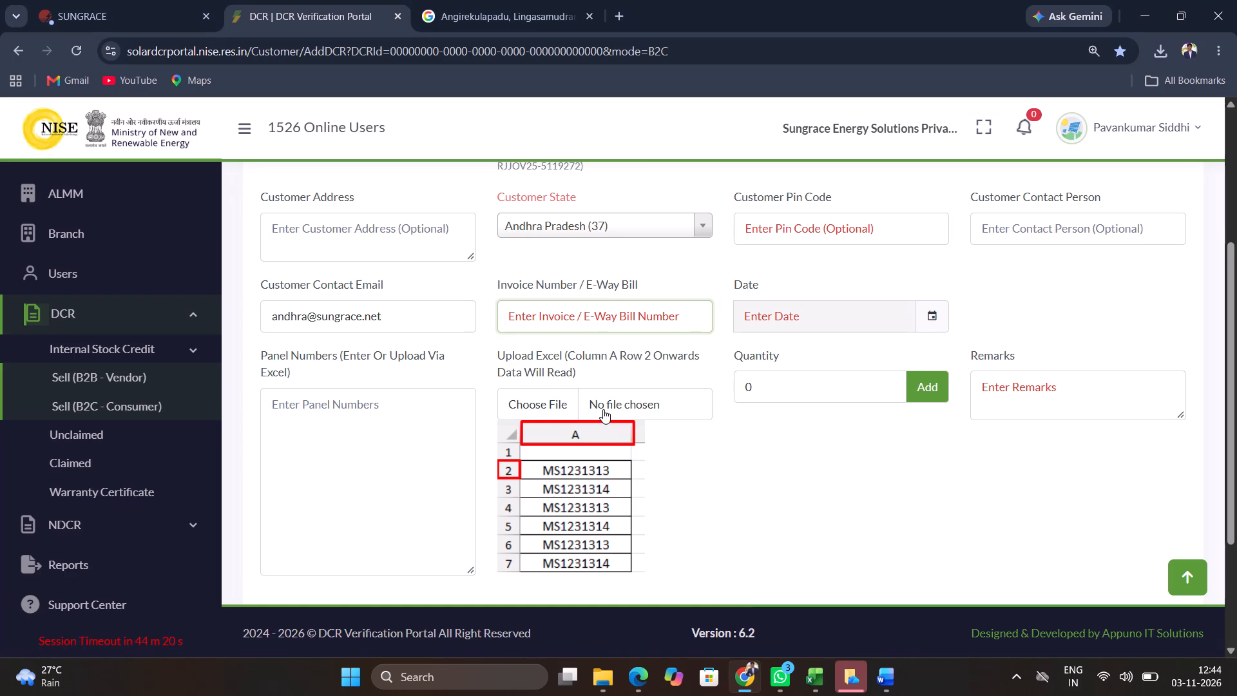
key("ctrl+v")
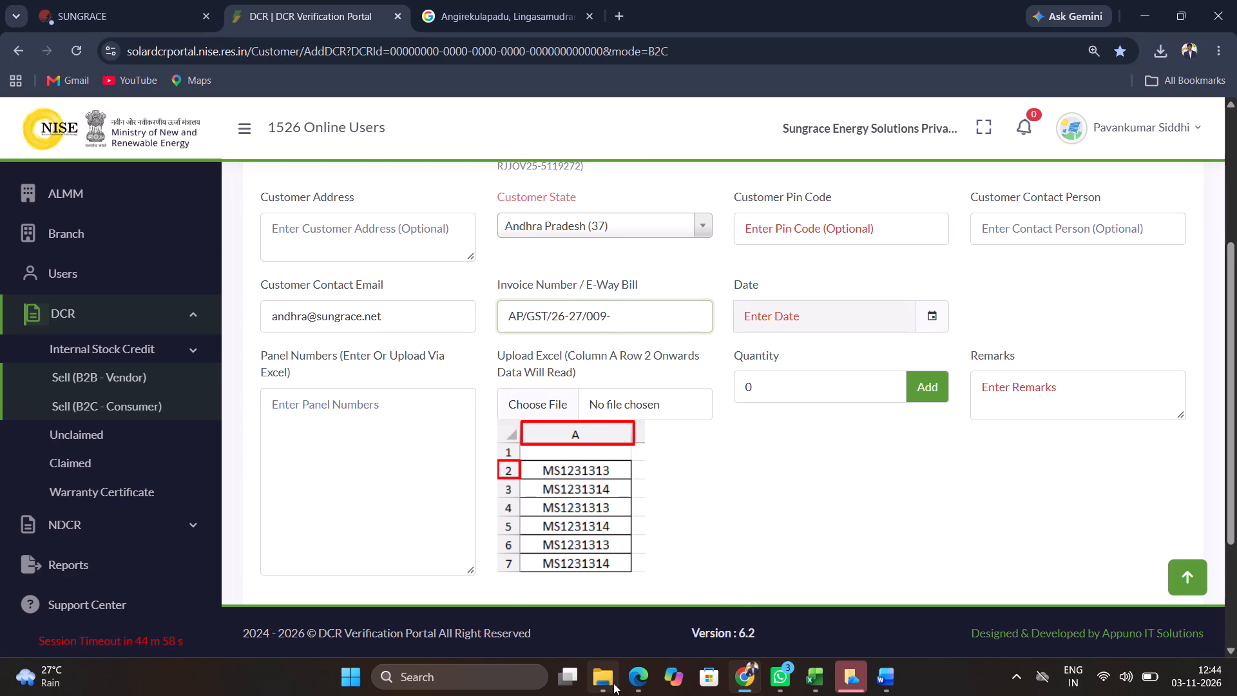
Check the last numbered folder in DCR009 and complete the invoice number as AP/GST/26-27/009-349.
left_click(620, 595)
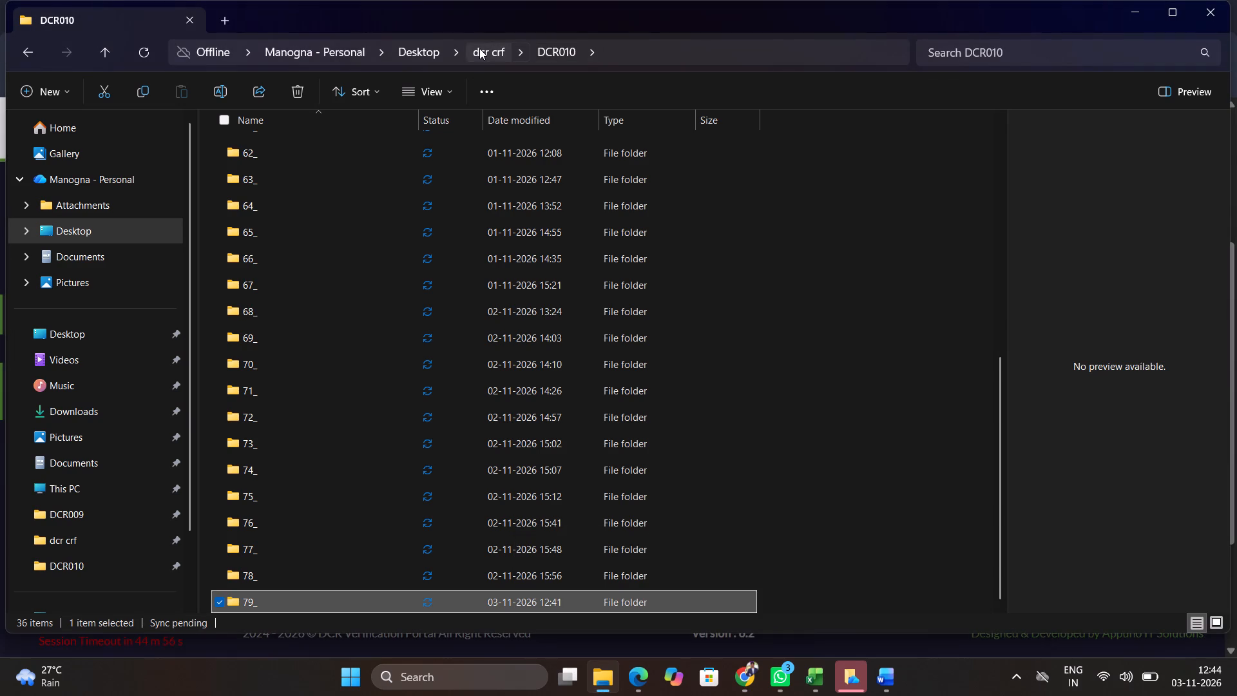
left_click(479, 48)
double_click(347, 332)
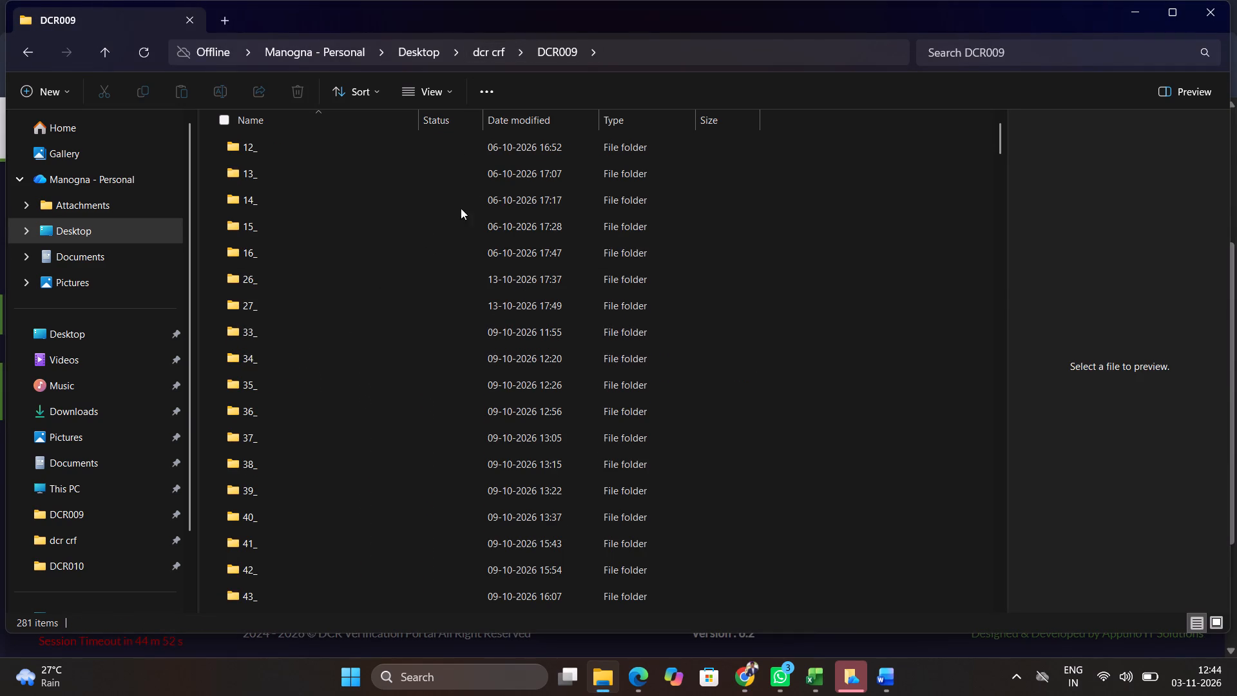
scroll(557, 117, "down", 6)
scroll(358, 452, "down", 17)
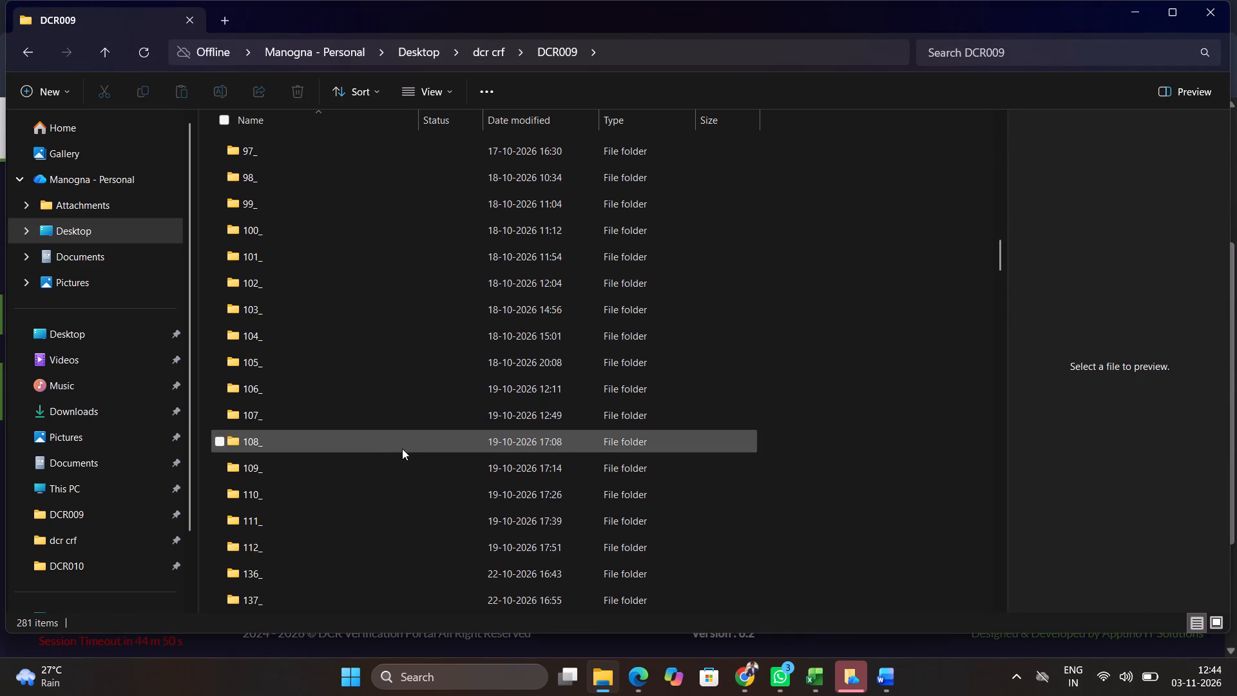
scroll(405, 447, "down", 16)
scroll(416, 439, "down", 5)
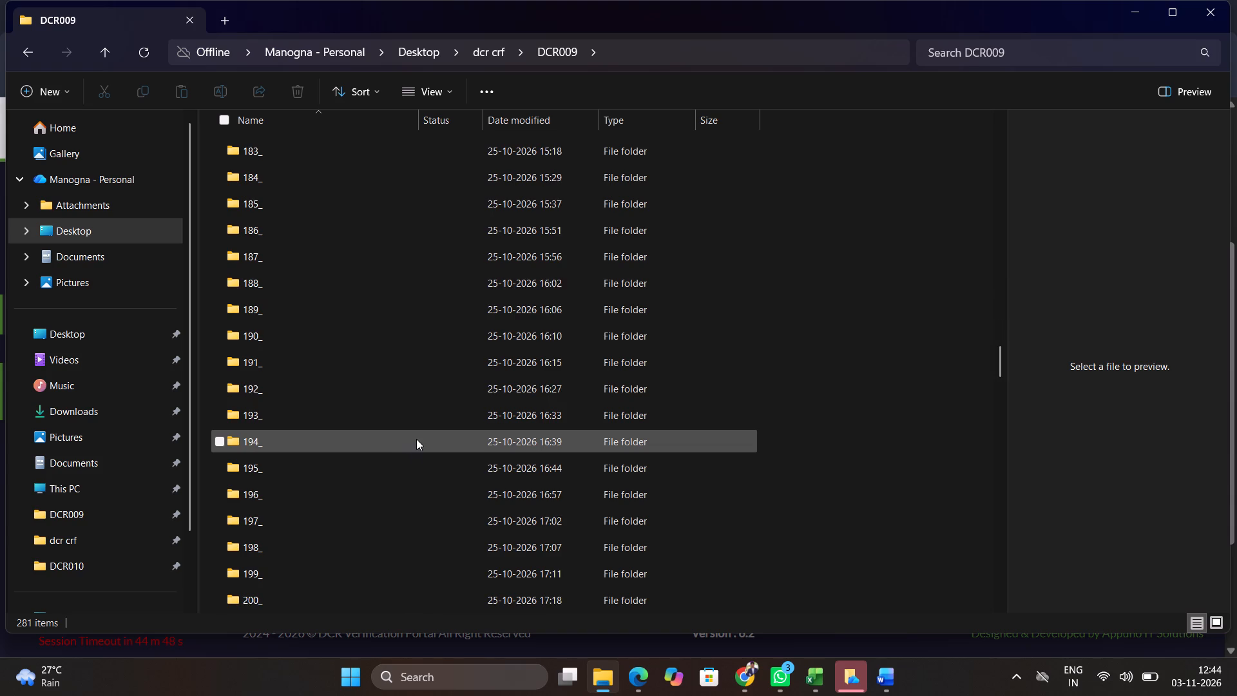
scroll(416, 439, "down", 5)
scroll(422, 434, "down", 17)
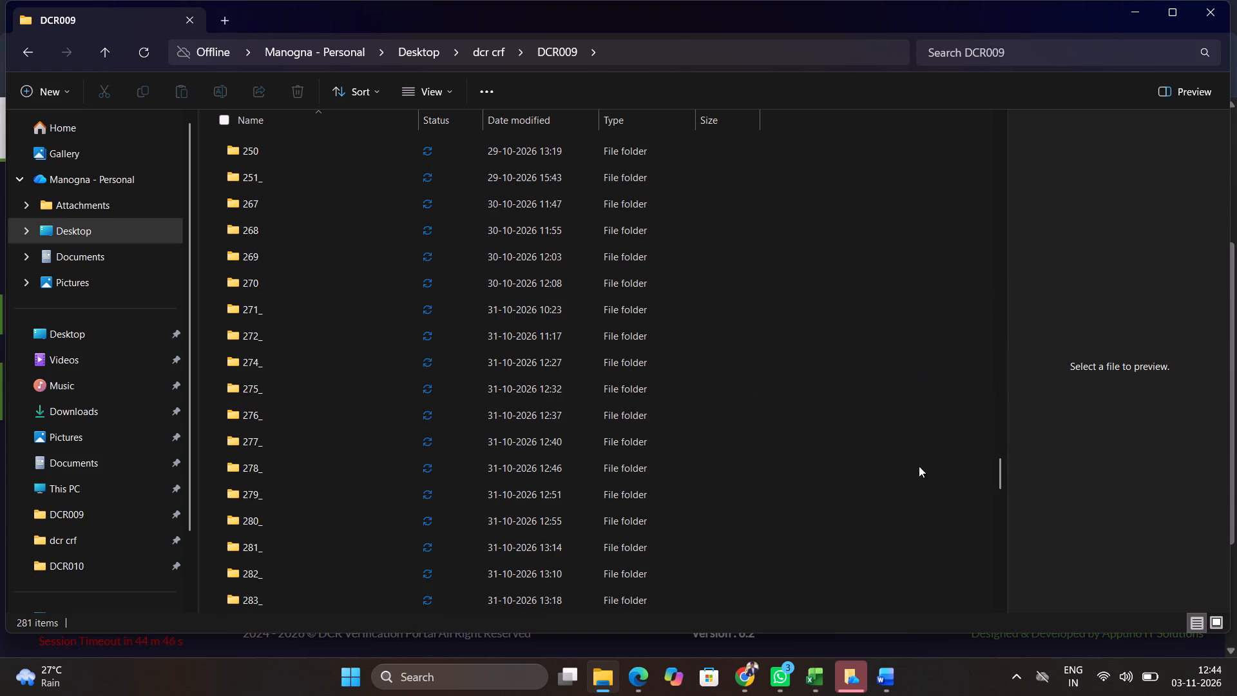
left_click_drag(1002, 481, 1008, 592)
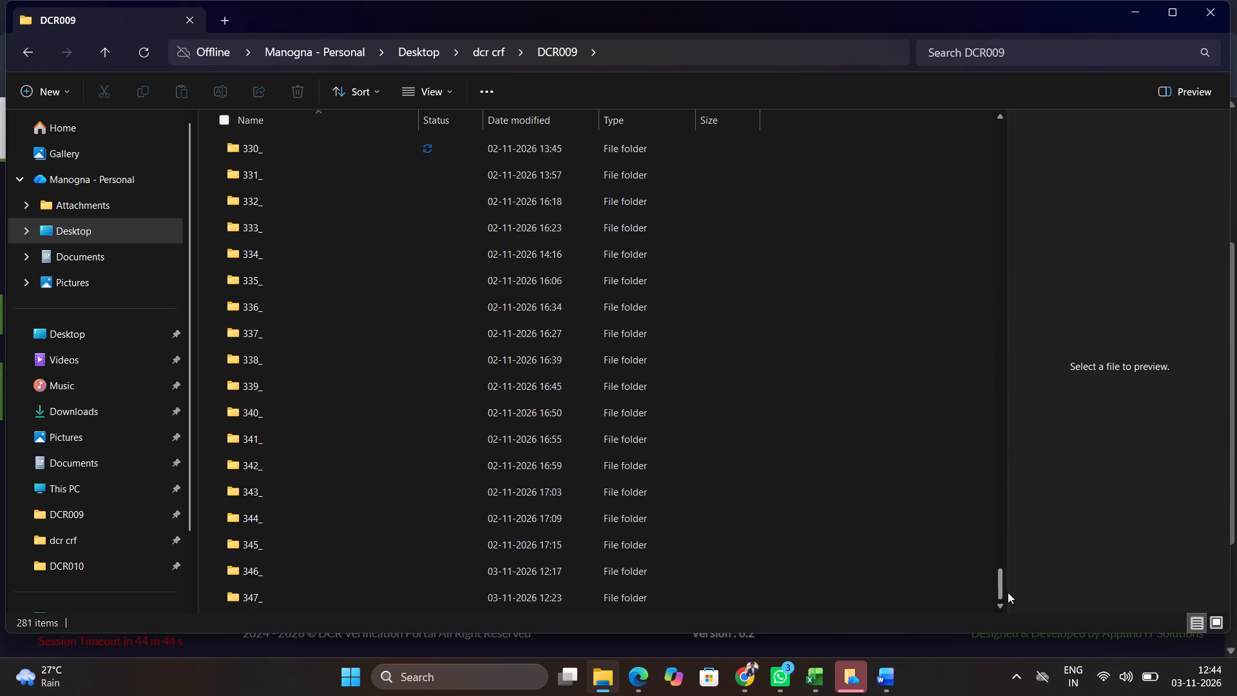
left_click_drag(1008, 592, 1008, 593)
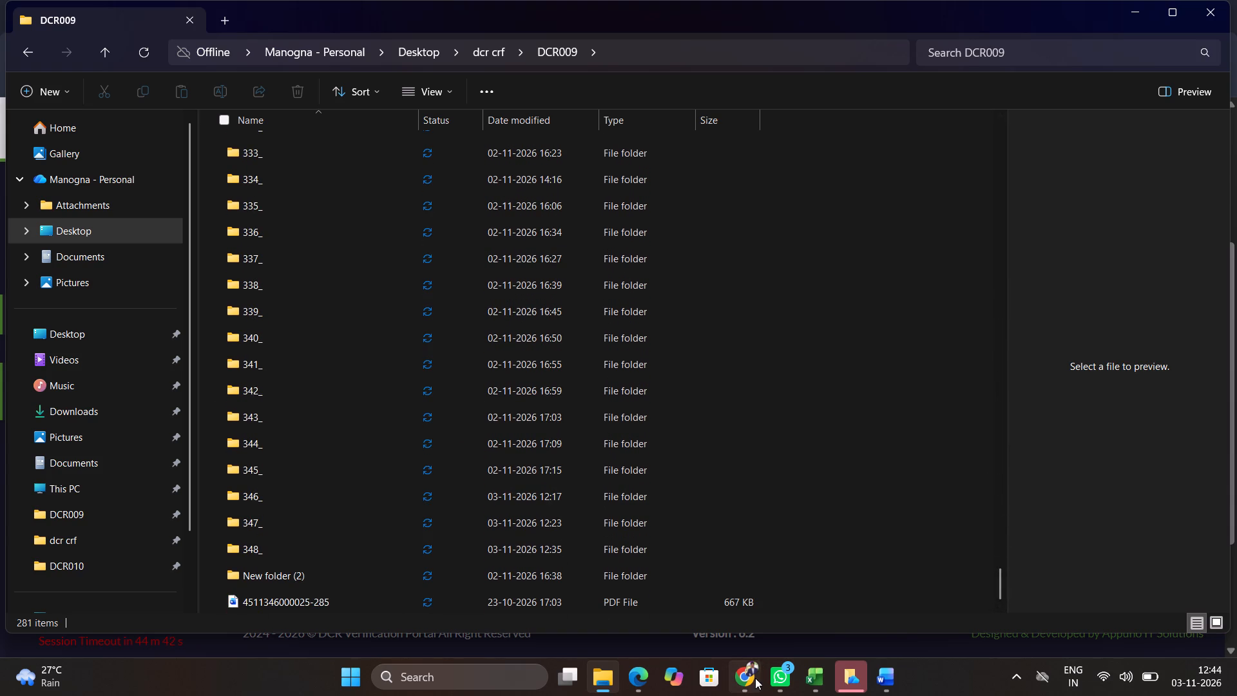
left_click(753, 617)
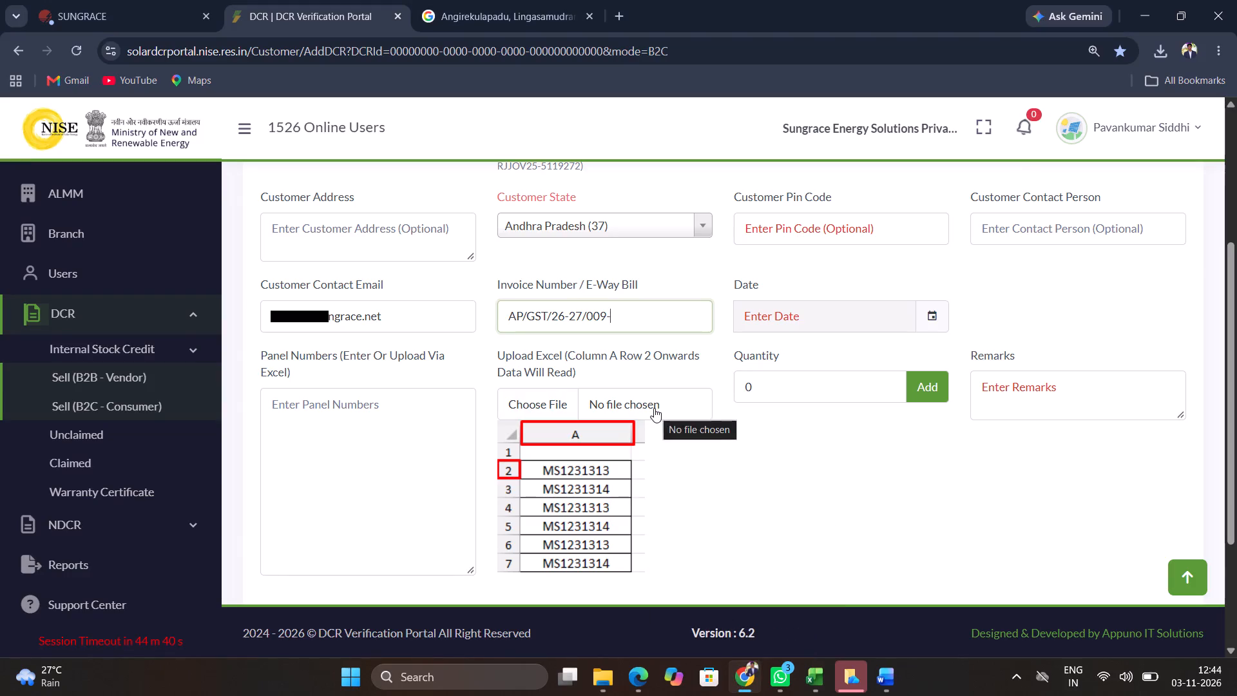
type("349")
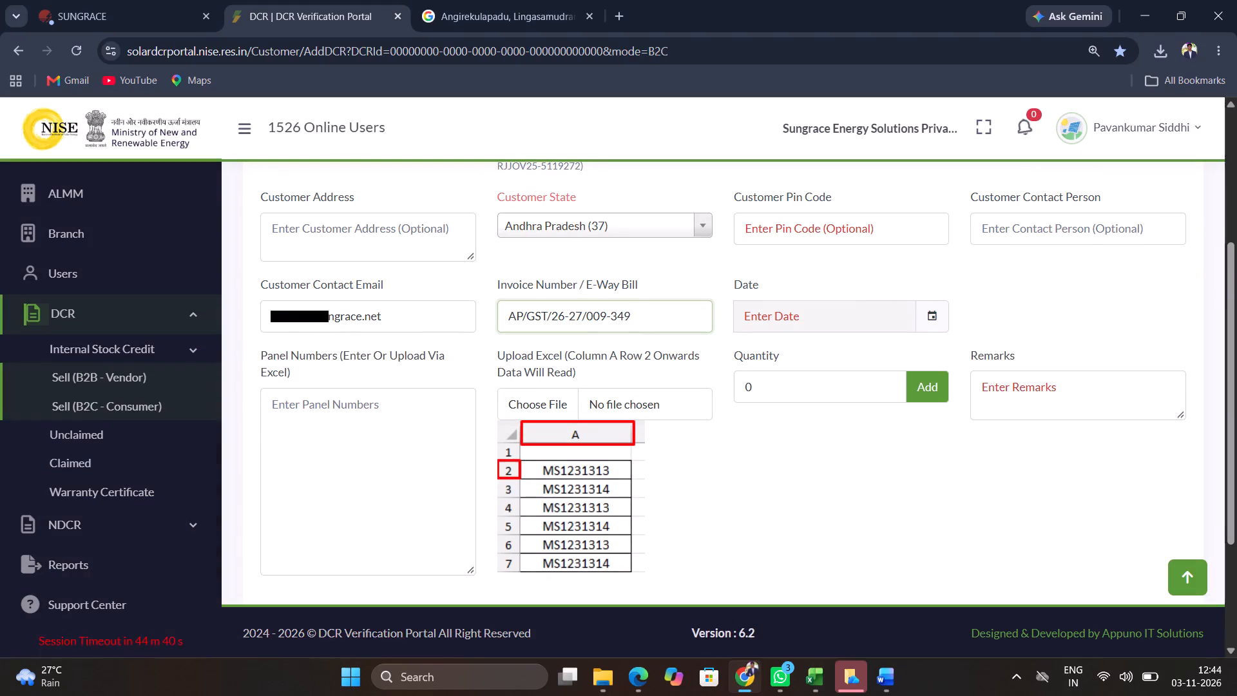
Set the invoice date to 30-Sep-2026.
left_click(784, 320)
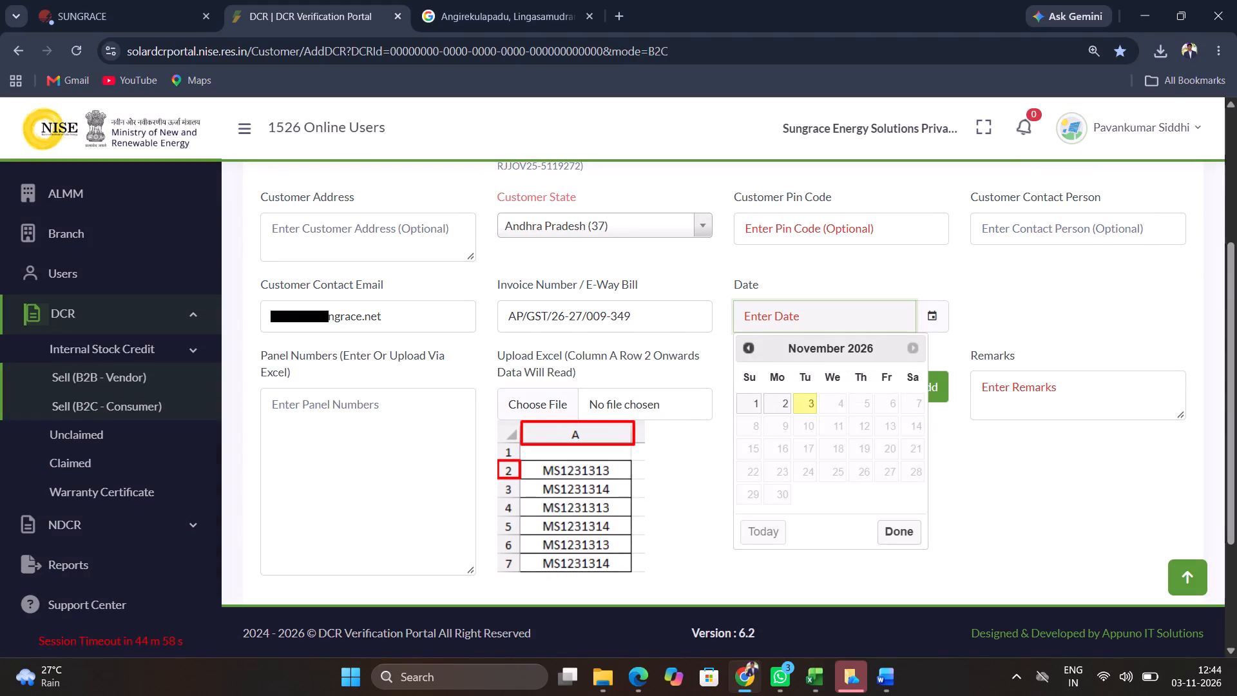
left_click(740, 354)
left_click(740, 354)
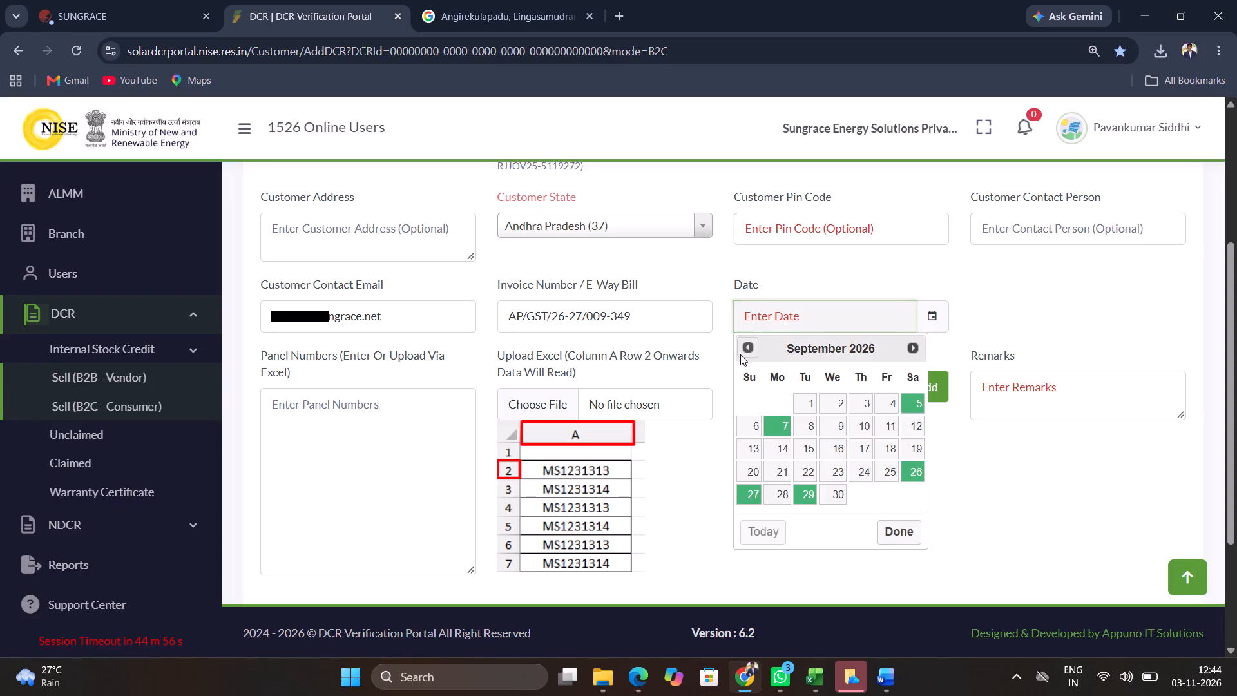
left_click(829, 507)
left_click(829, 505)
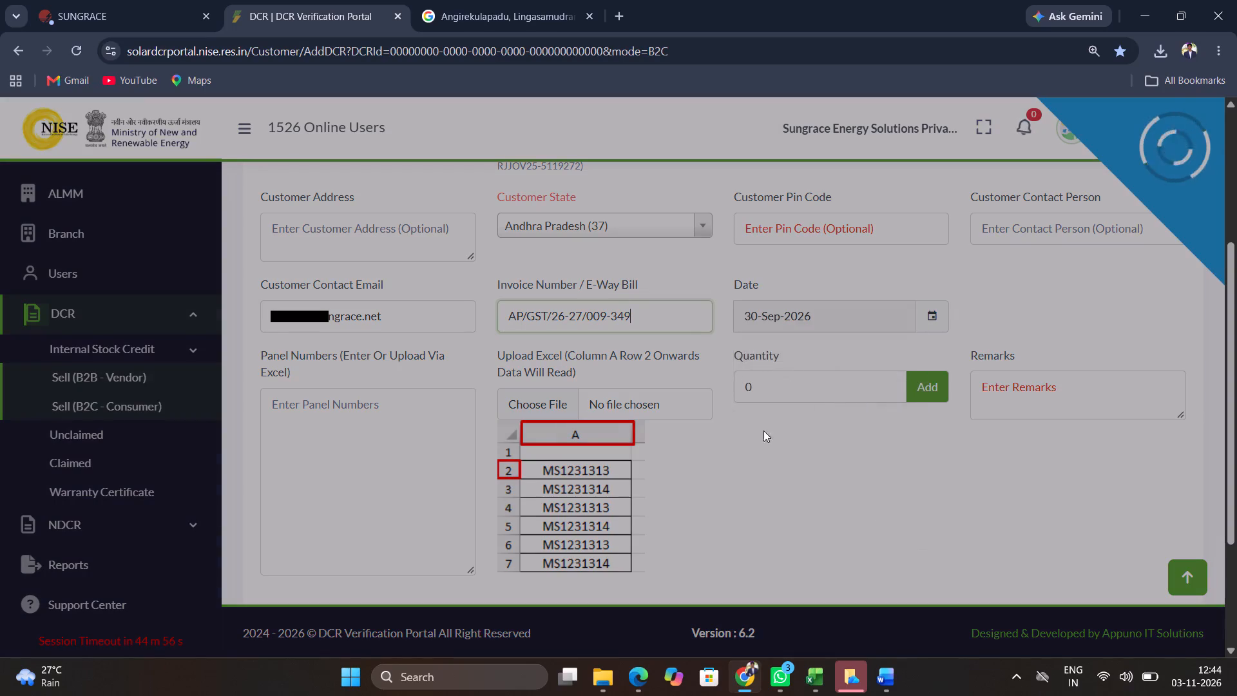
Copy the four panel serial numbers from the SUNGRACE installation details into the form's Panel Numbers field.
left_click_drag(395, 476, 390, 484)
left_click(102, 0)
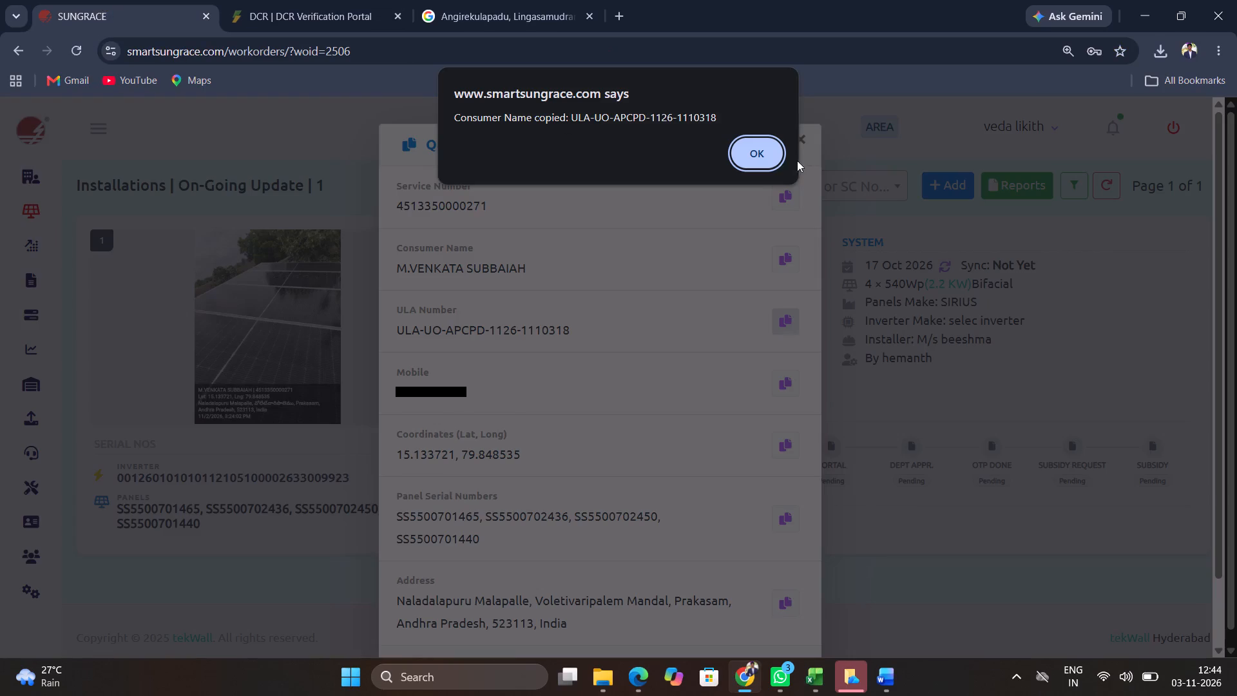
left_click(761, 153)
left_click(785, 521)
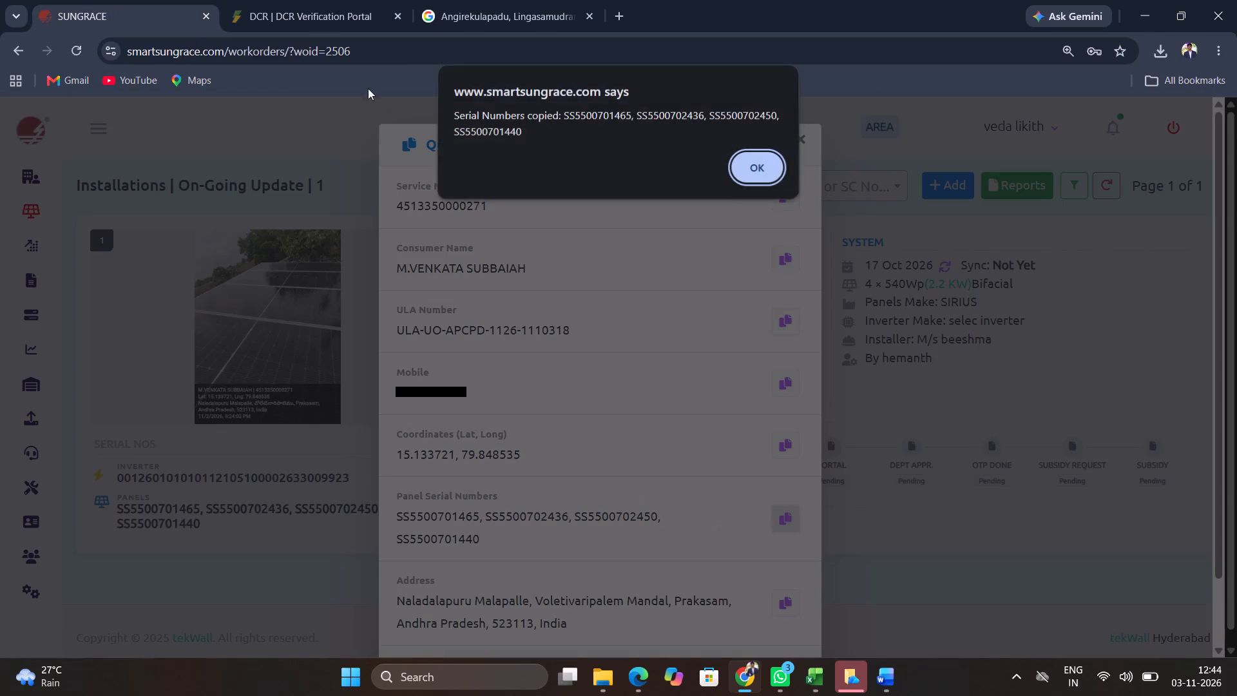
left_click_drag(372, 0, 367, 13)
key("ctrl+v")
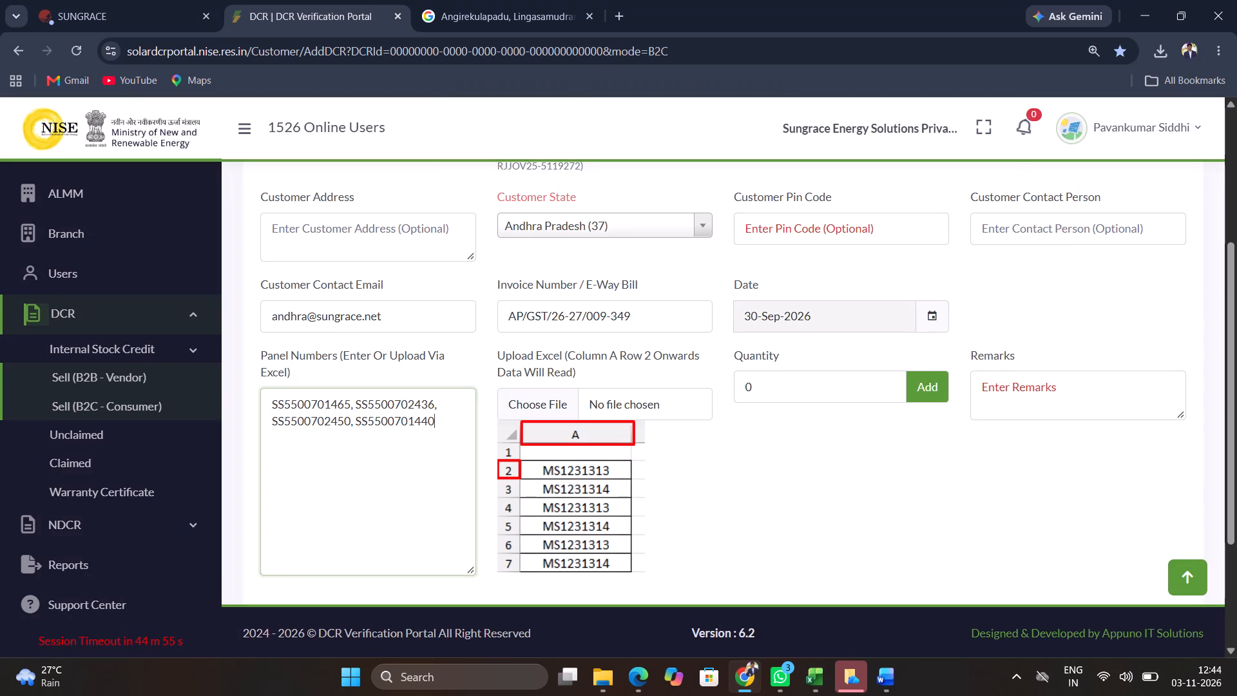
key("Left")
key("Left")
key("Left")
key("Left")
key("Left")
key("Left")
key("Left")
key("Left")
key("Left")
key("Left")
key("Left")
key("Left")
key("BackSpace")
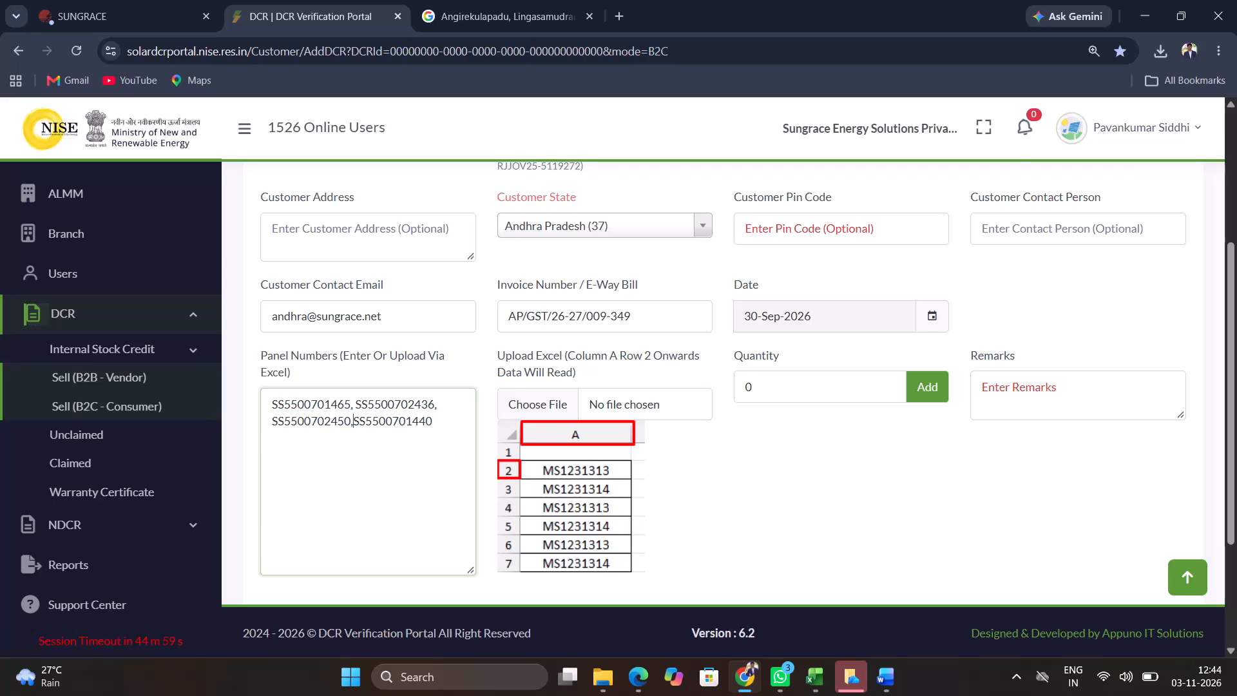
key("BackSpace")
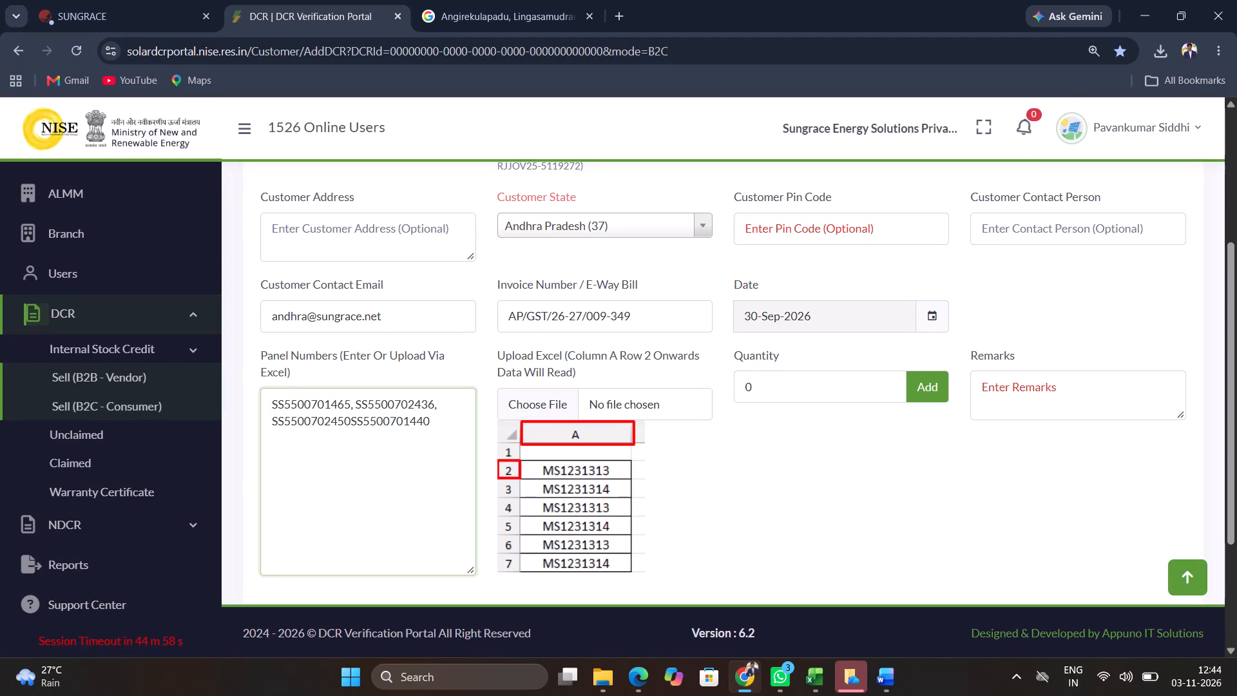
key("Return")
key("Up")
key("Up")
key("Up")
key("Right")
key("Right")
key("Right")
key("Right")
key("Right")
key("Right")
key("Right")
key("Right")
key("Right")
key("Right")
key("Right")
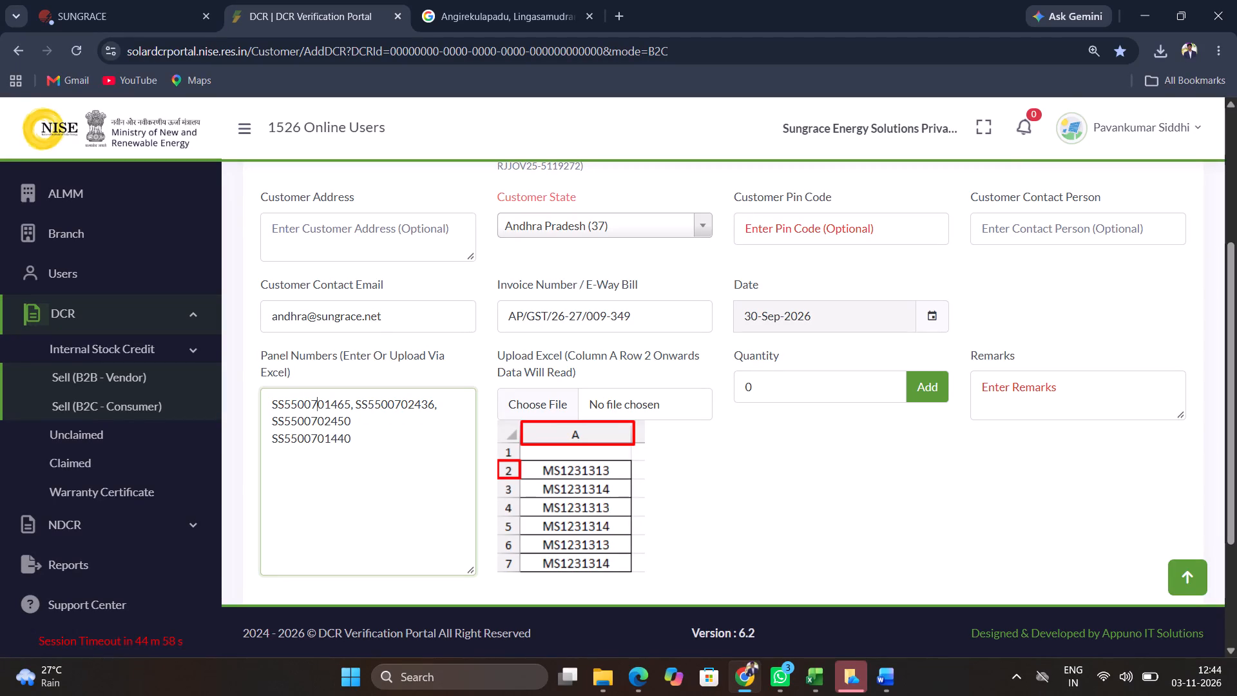
key("Right")
key("Right")
key("Right")
key("Right")
key("Left")
key("BackSpace")
key("BackSpace")
key("Return")
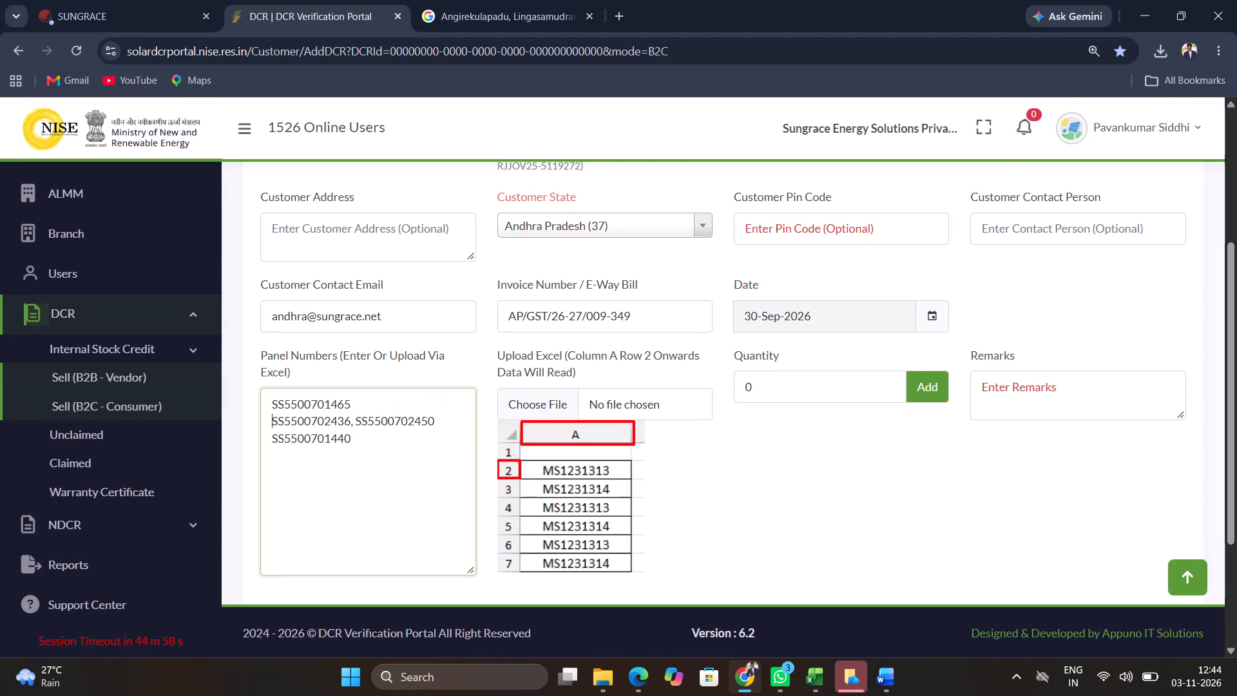
key("Right")
key("Right")
key("Right")
key("Right")
key("Right")
key("Right")
key("Right")
key("Right")
key("Right")
key("Right")
key("Right")
key("Right")
key("Right")
key("Right")
key("Right")
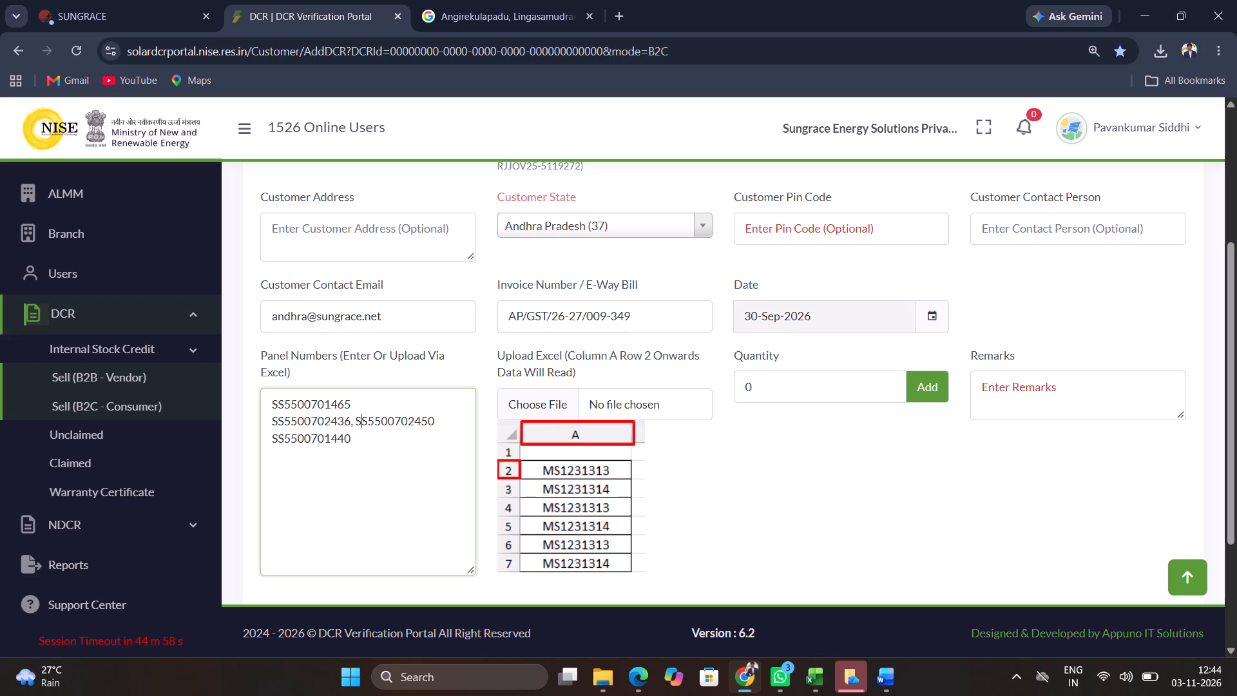
key("Left")
key("BackSpace")
key("BackSpace")
key("Return")
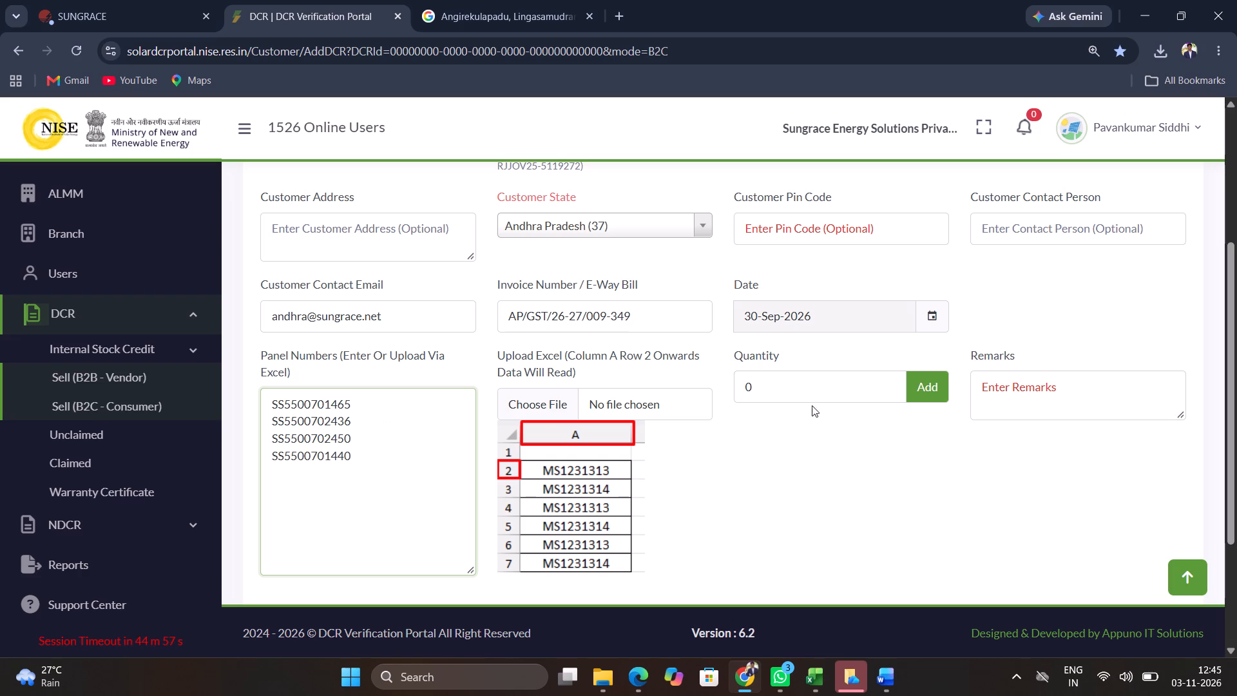
Set the quantity to 4 and try to add the listed panels.
left_click(811, 387)
scroll(811, 387, "up", 4)
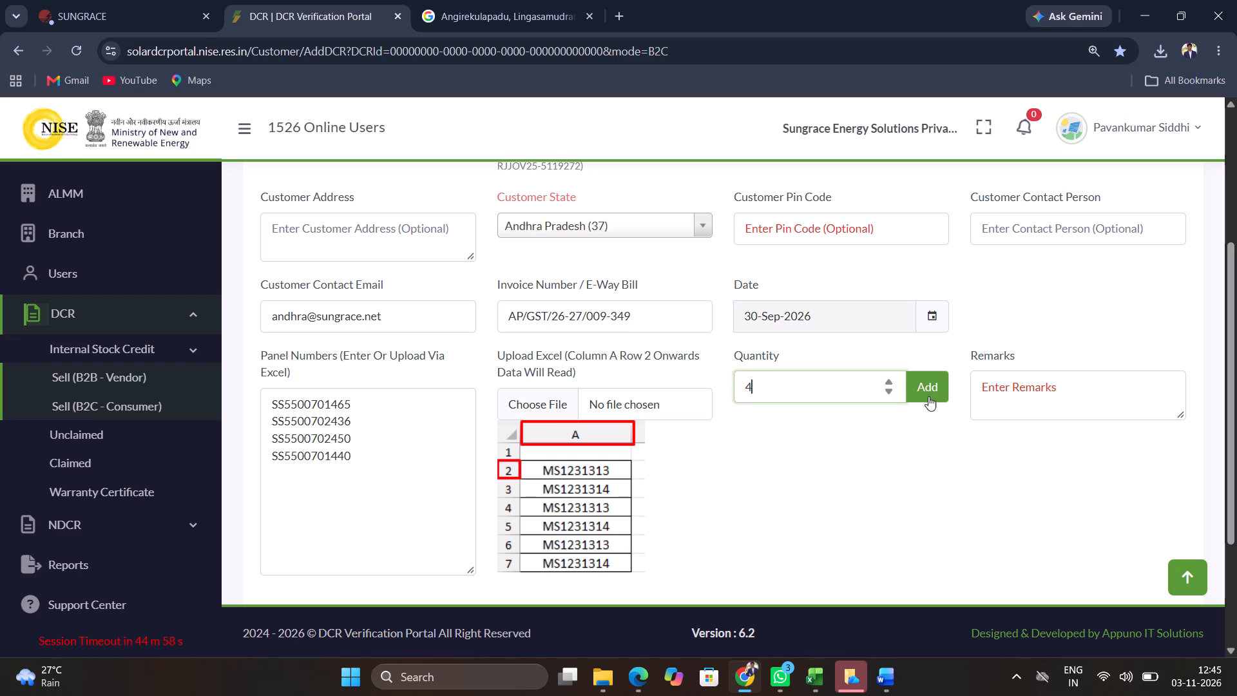
left_click(933, 399)
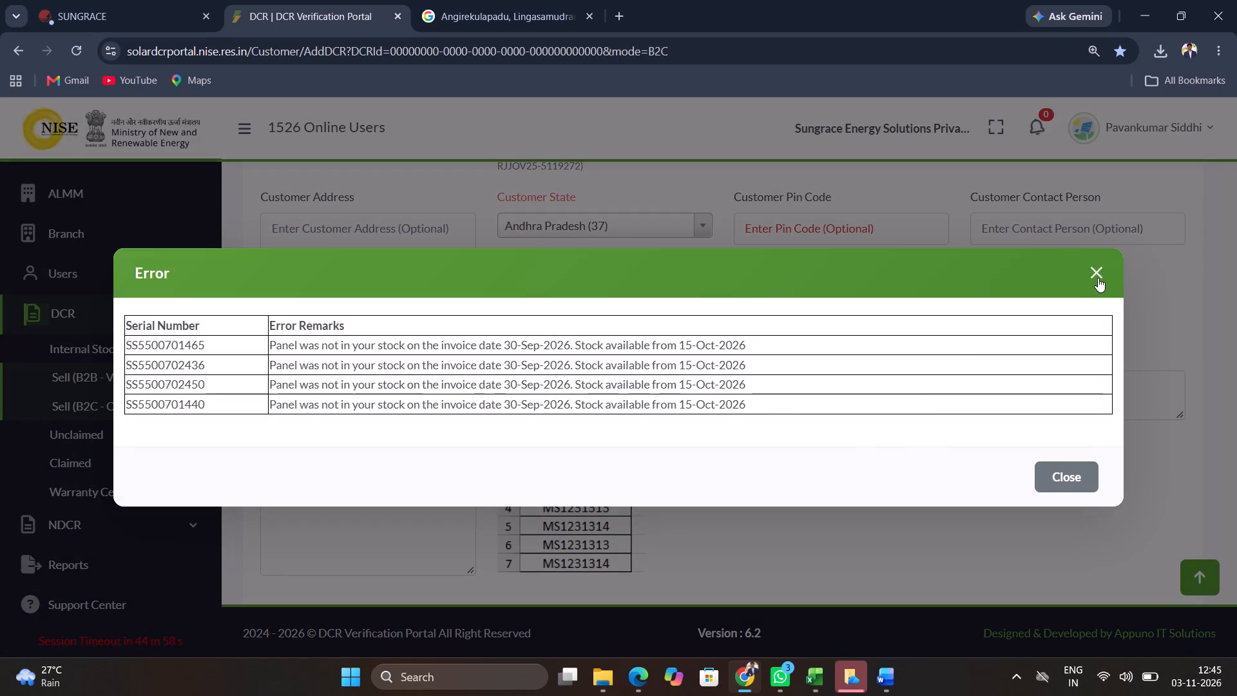
left_click(1098, 267)
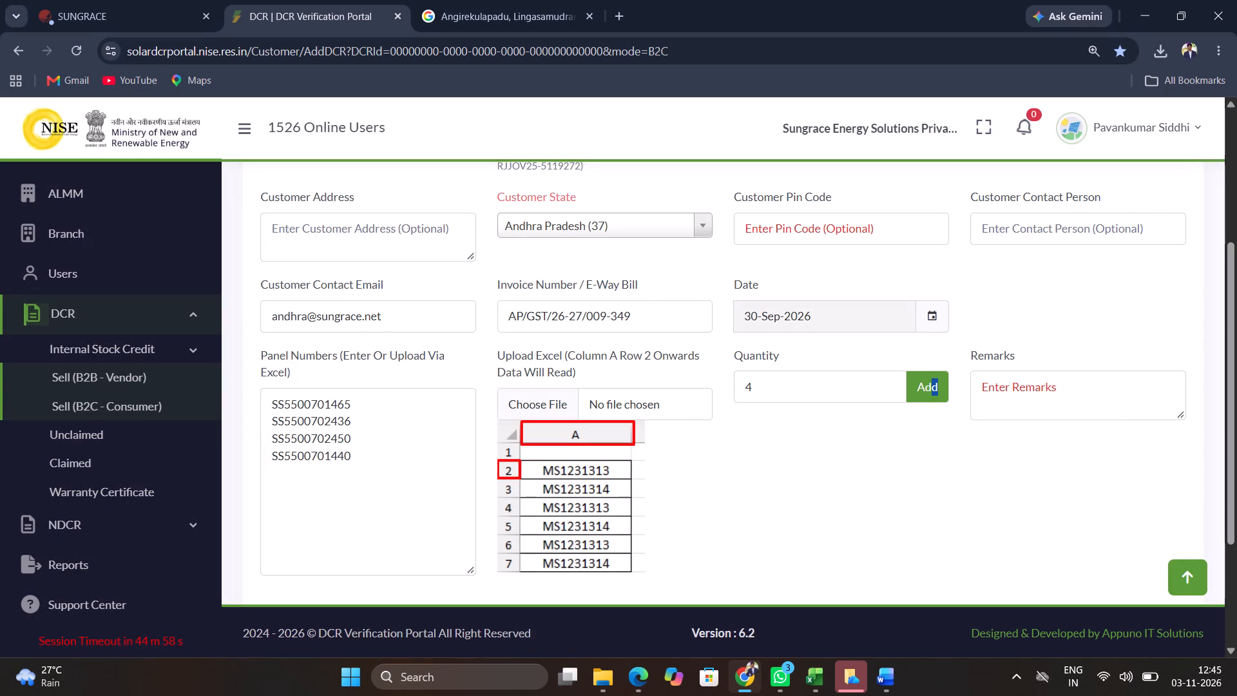
Change the invoice number to AP/GST/26-27/010-80.
left_click(605, 318)
key("BackSpace")
key("BackSpace")
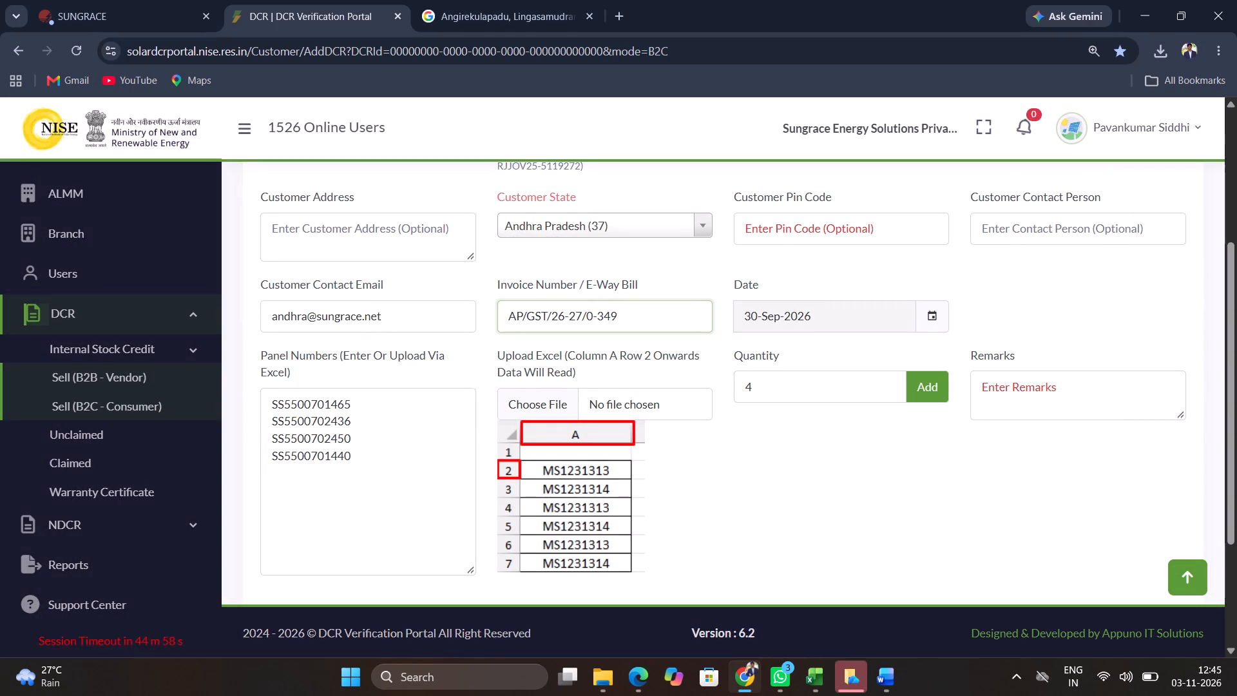
type("10")
key("Right")
key("Right")
key("Right")
key("Right")
key("Right")
key("Right")
key("Right")
key("Right")
key("Right")
key("Right")
key("BackSpace")
key("BackSpace")
key("BackSpace")
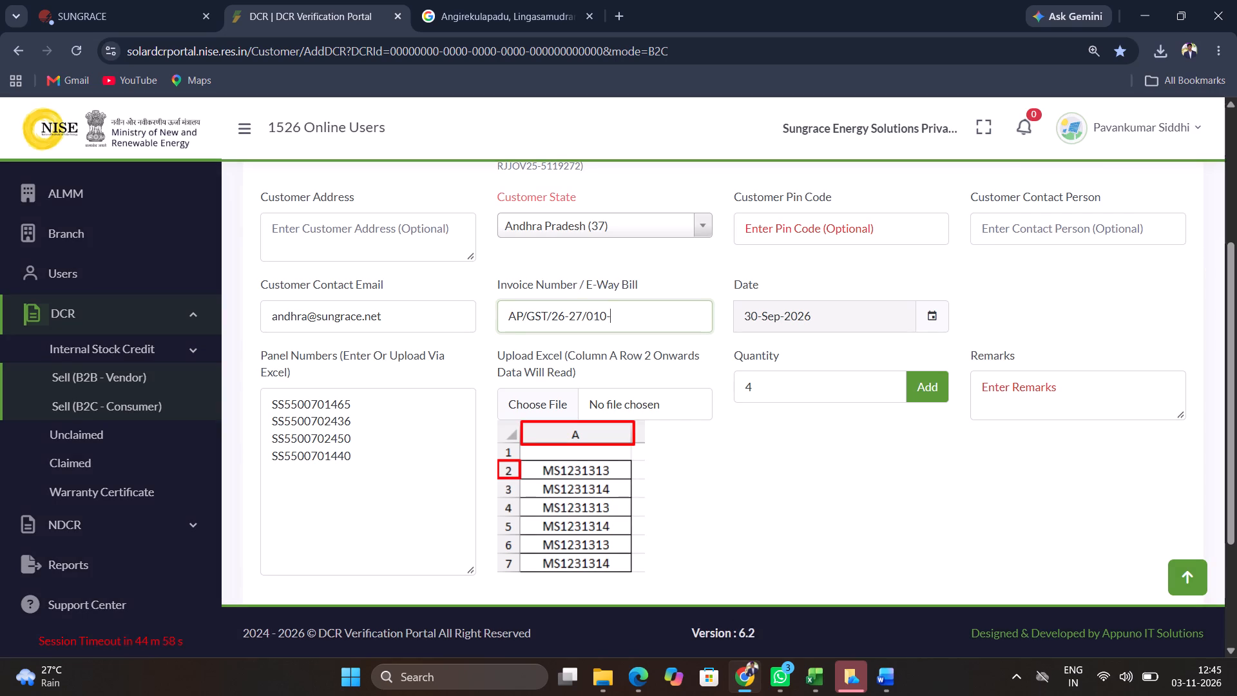
type("80")
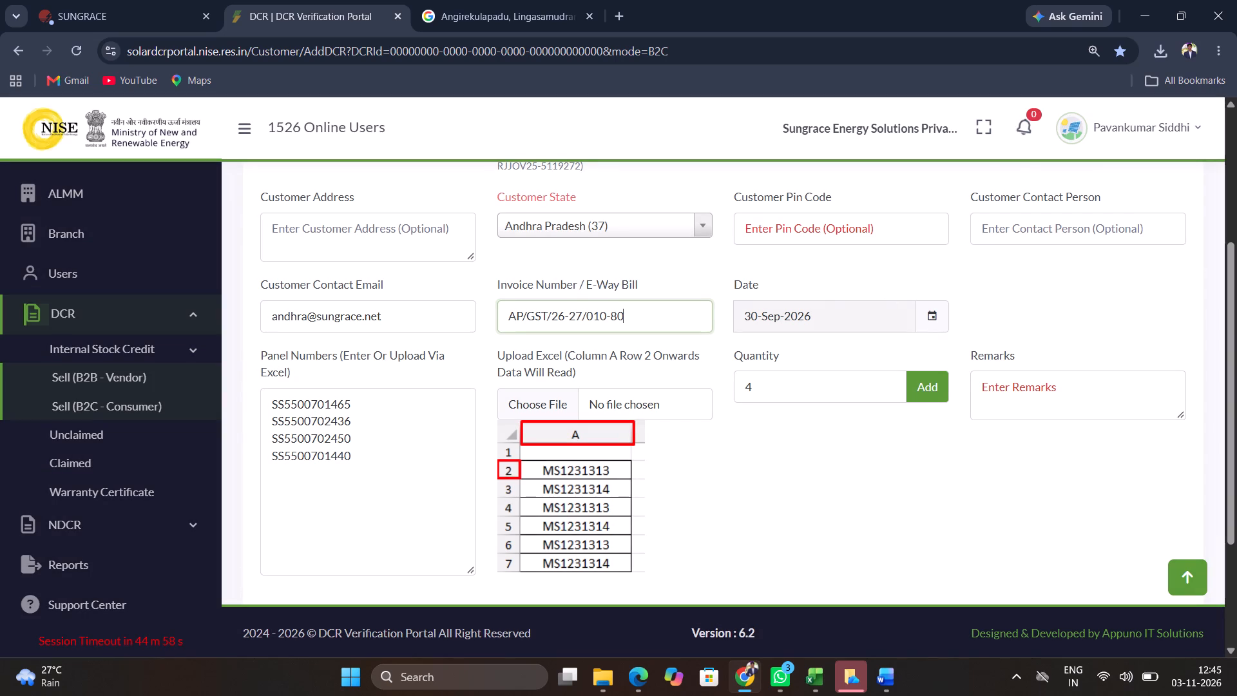
Set the invoice date to 22-Oct-2026 and add the four listed panels to the DCR.
left_click(880, 318)
left_click(914, 349)
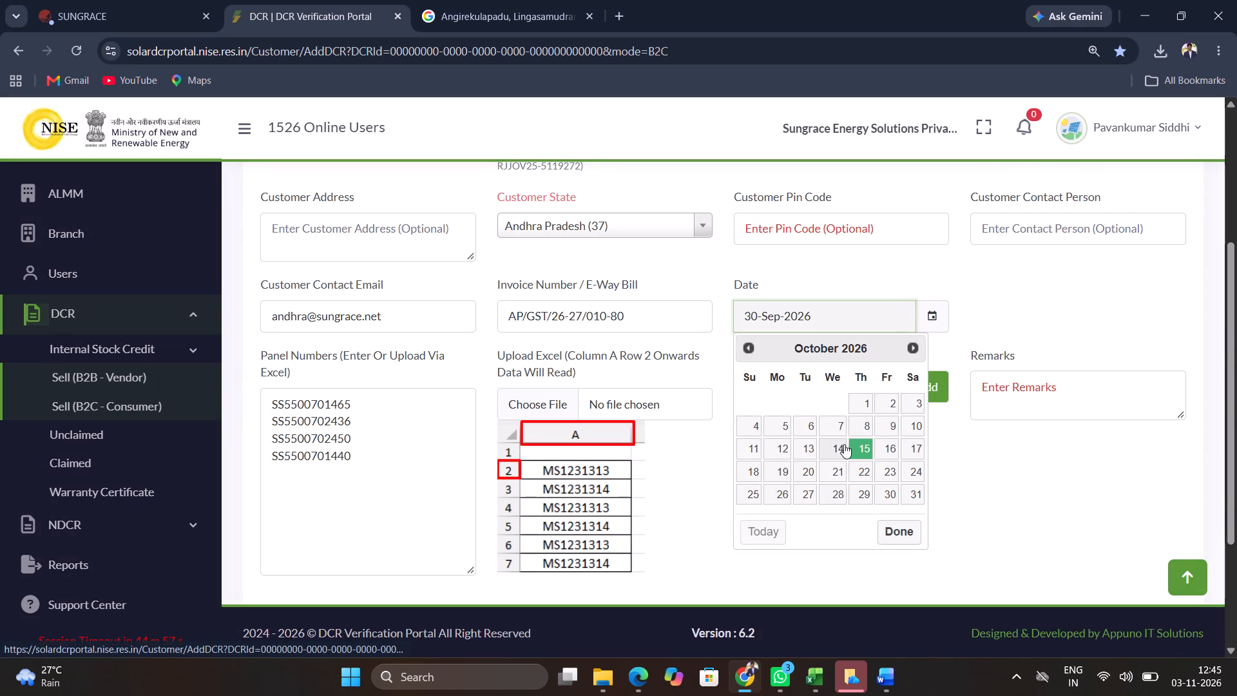
left_click(858, 470)
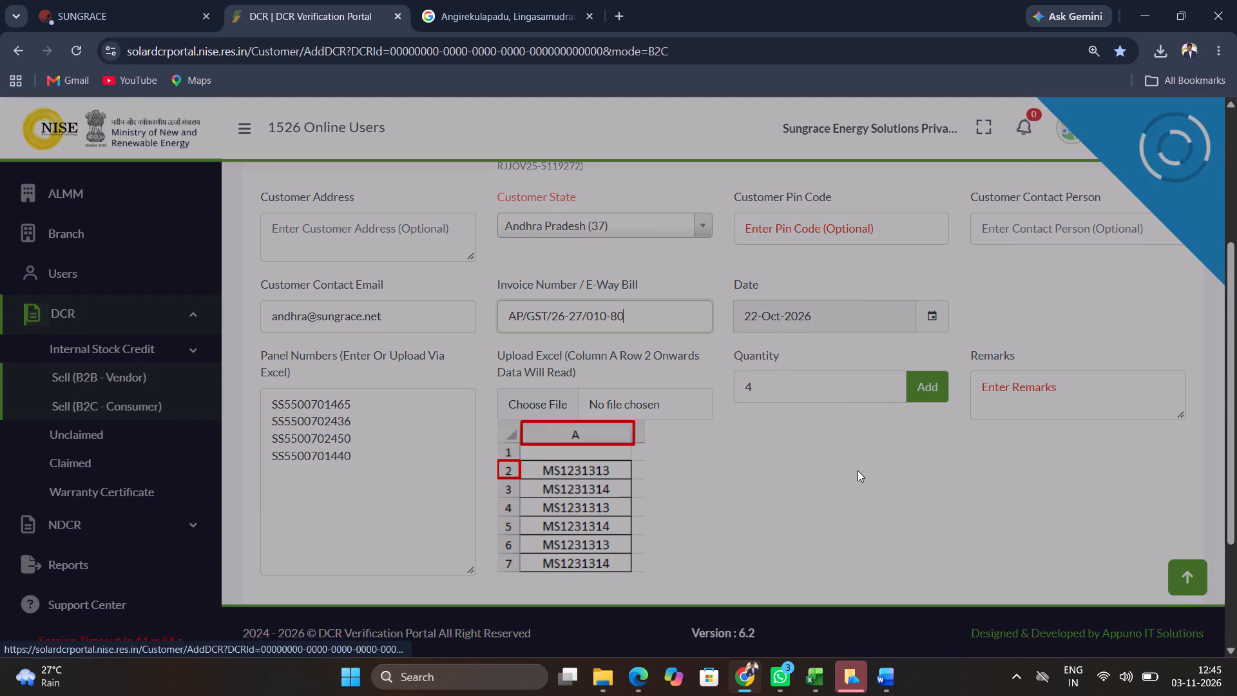
left_click(920, 385)
Copy the installation's address from its SUNGRACE record into the DCR form's Remarks.
left_click(1013, 409)
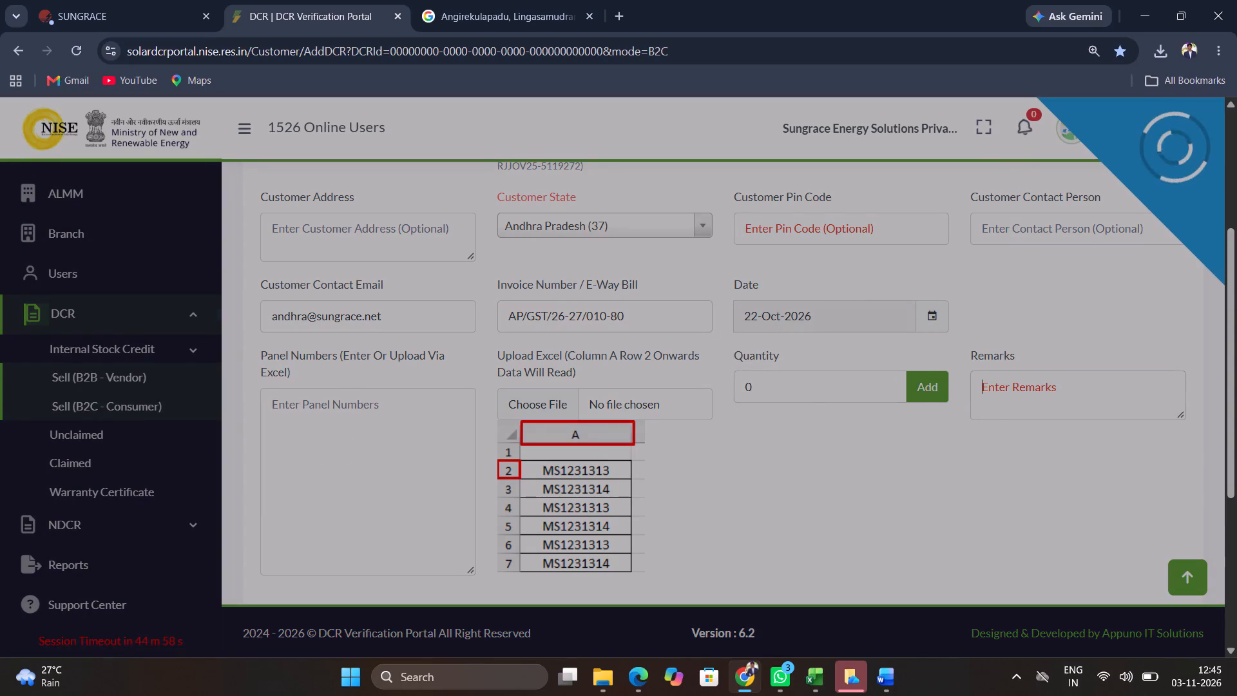
left_click(148, 0)
left_click_drag(752, 162, 752, 167)
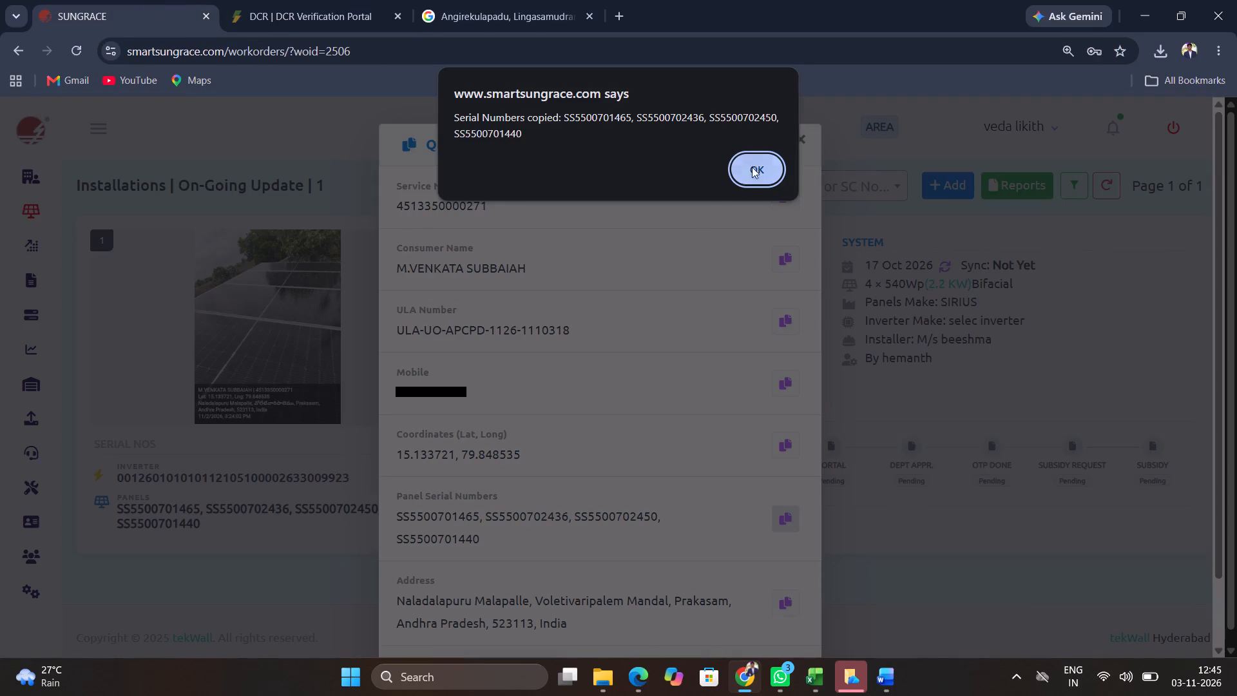
left_click_drag(752, 167, 750, 171)
left_click(774, 606)
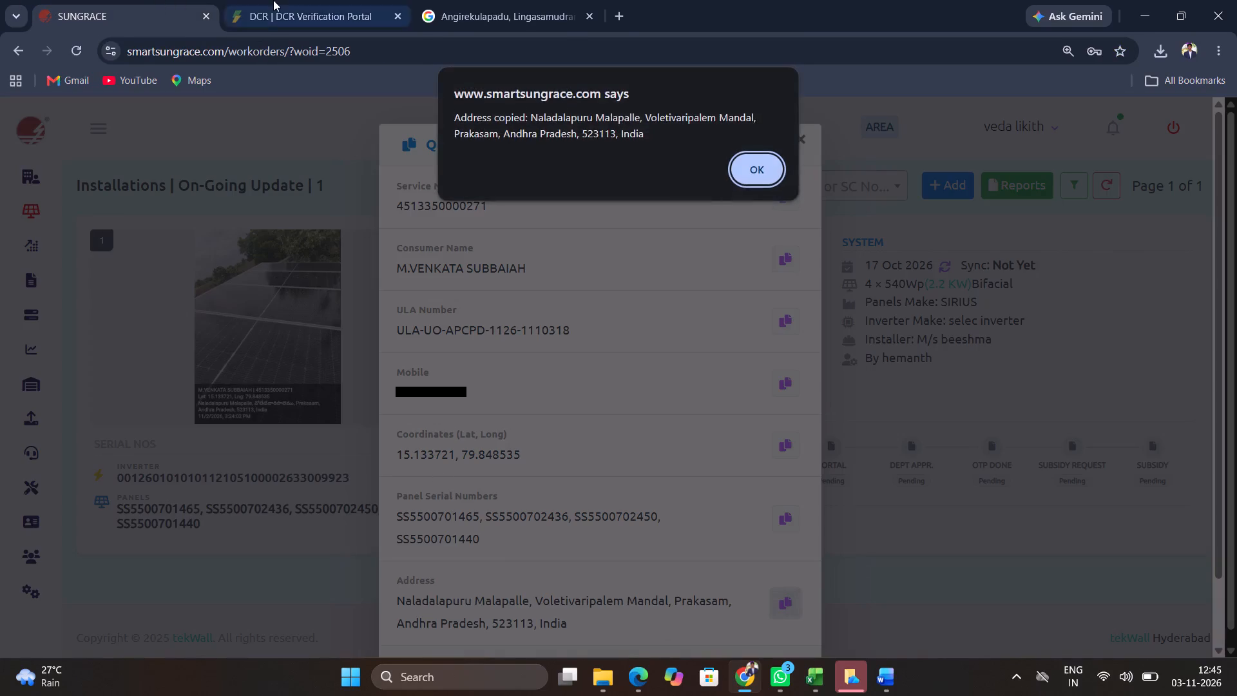
left_click_drag(273, 0, 274, 7)
key("ctrl+v")
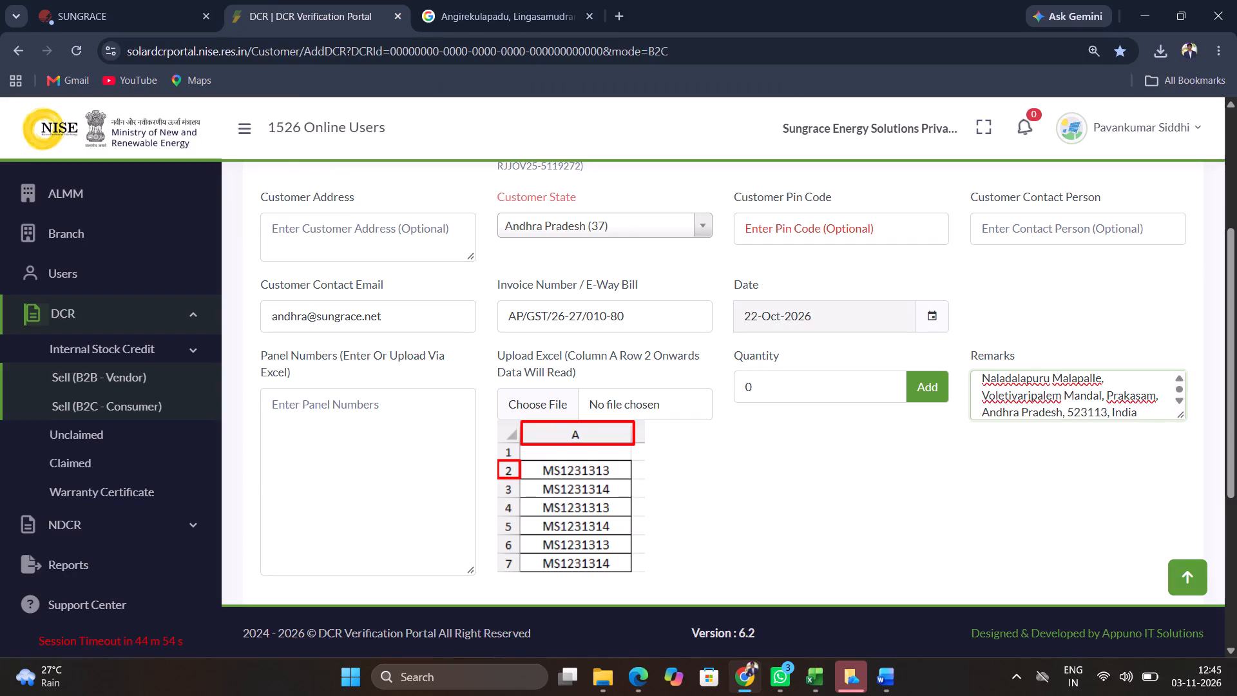
Copy the auto-fetched pincode from the SUNGRACE record into the DCR form's Customer Pin Code.
left_click(867, 247)
left_click(861, 233)
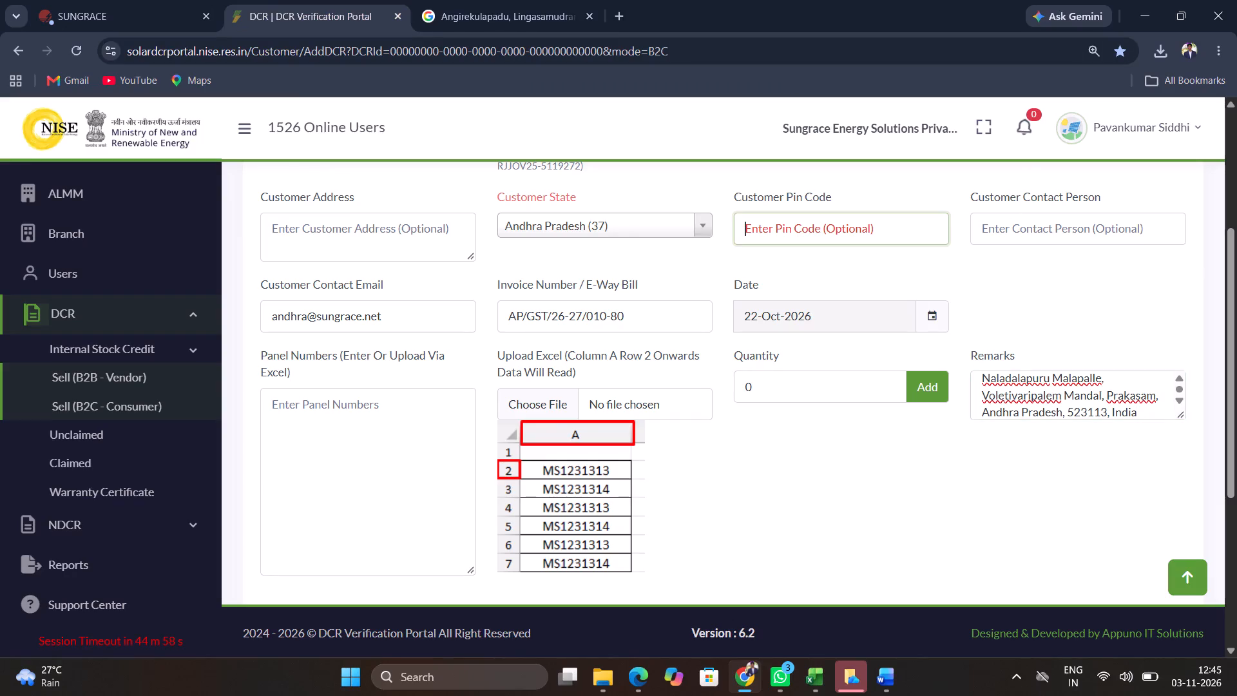
left_click(145, 0)
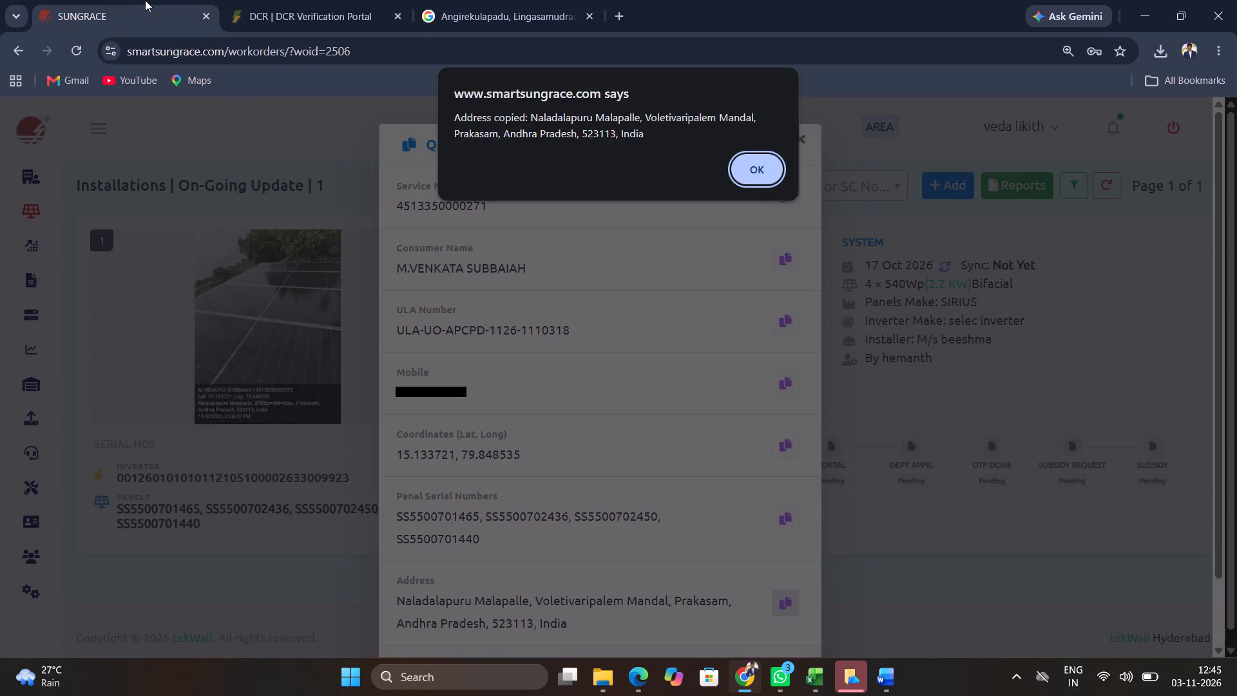
left_click(757, 166)
scroll(754, 378, "down", 4)
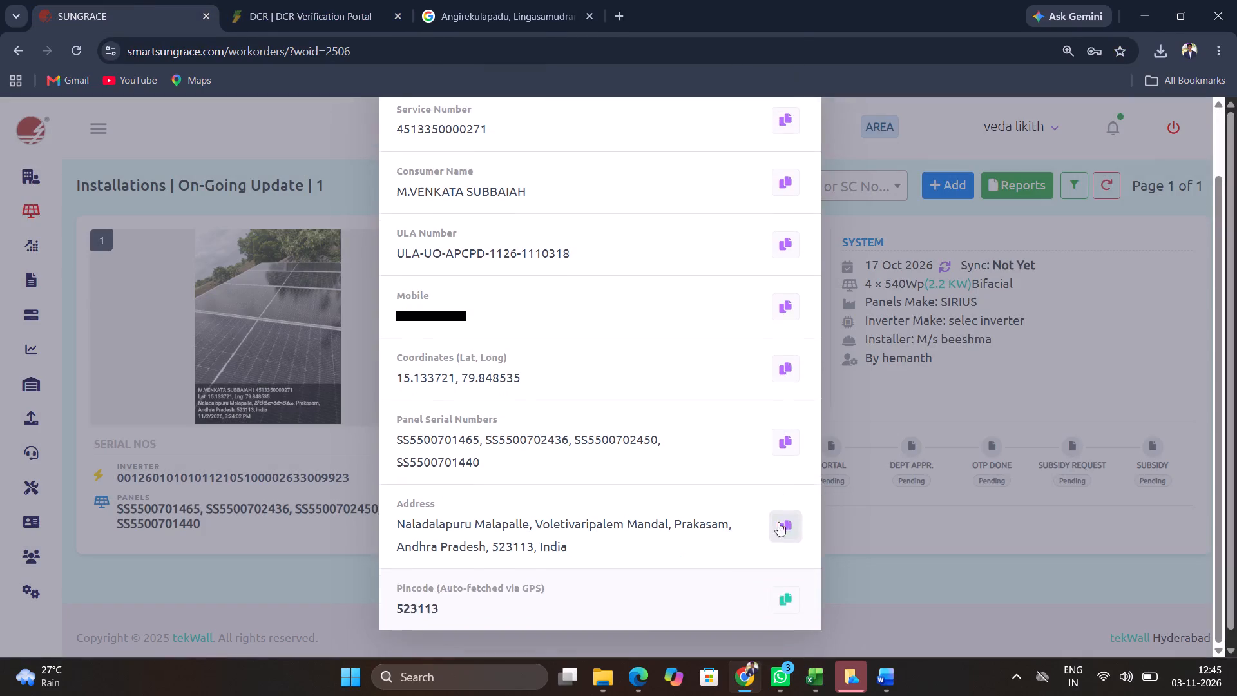
left_click(791, 600)
left_click_drag(323, 0, 323, 10)
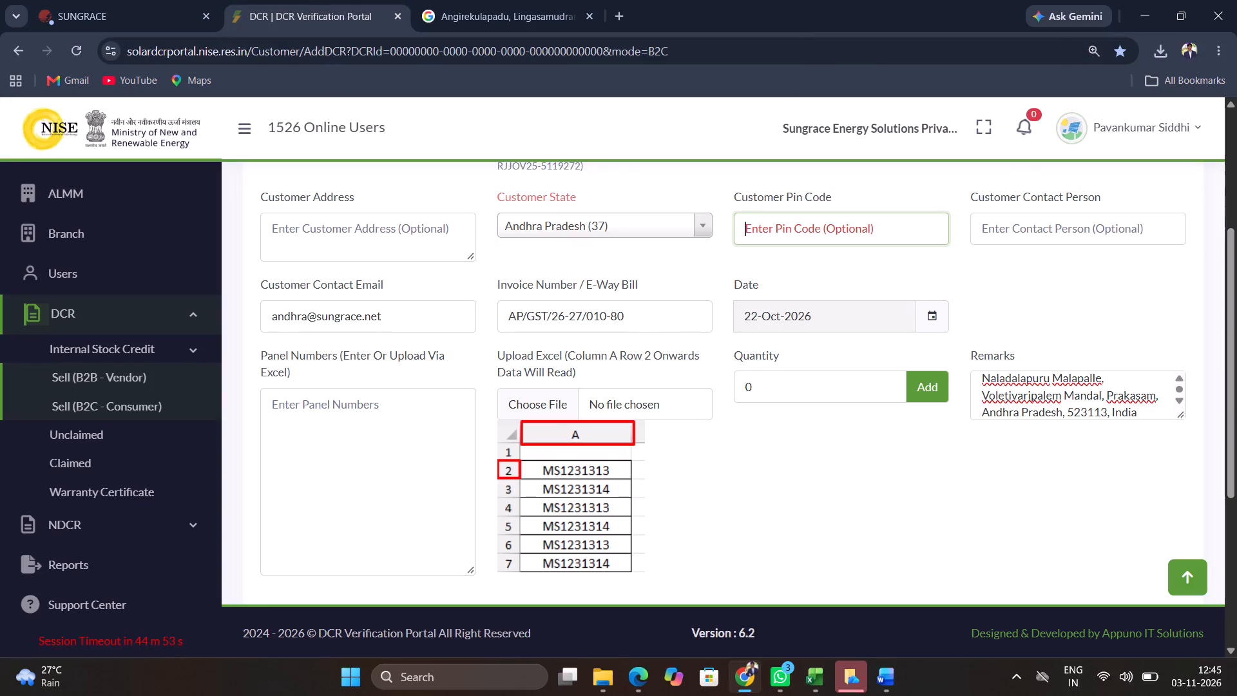
key("ctrl+v")
Confirm the B2C DCR for the four added panels.
scroll(876, 369, "down", 4)
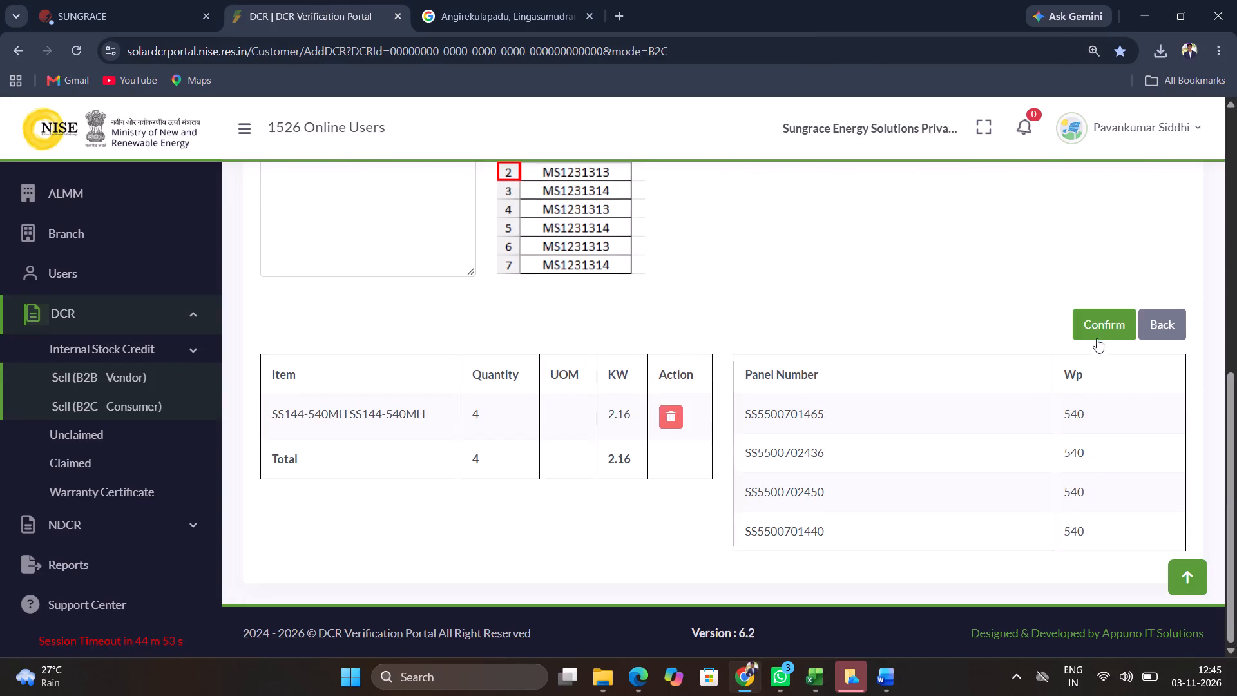
left_click(1091, 324)
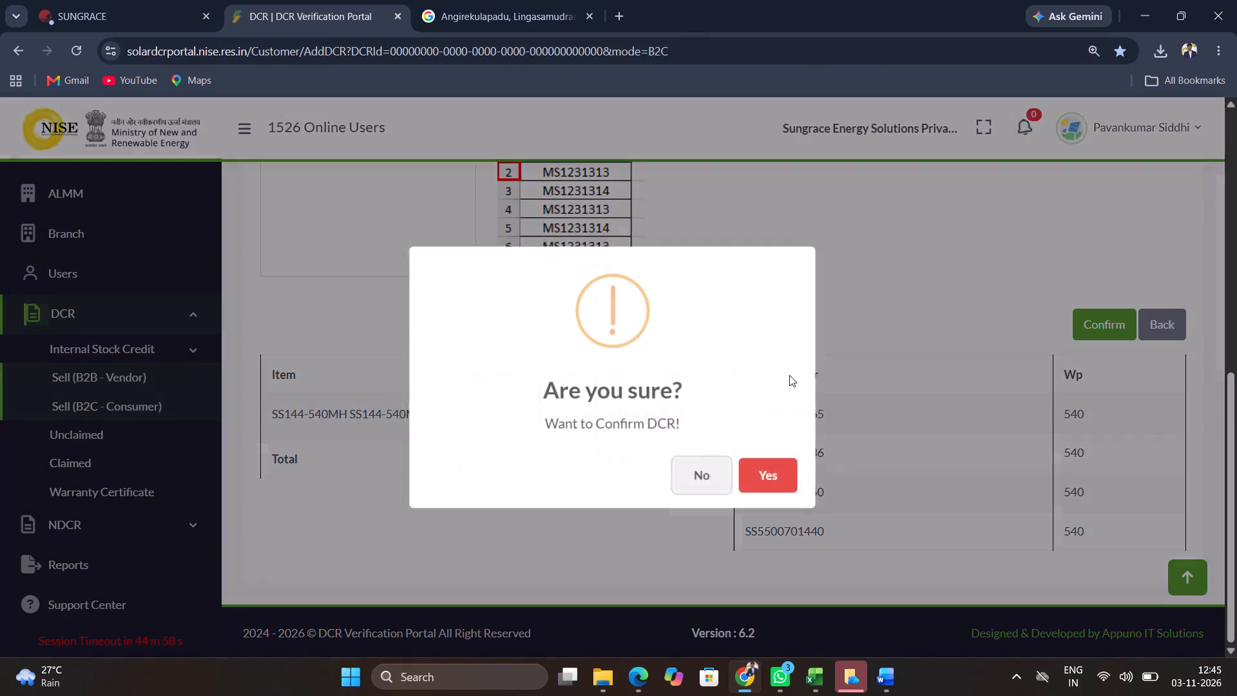
left_click(779, 479)
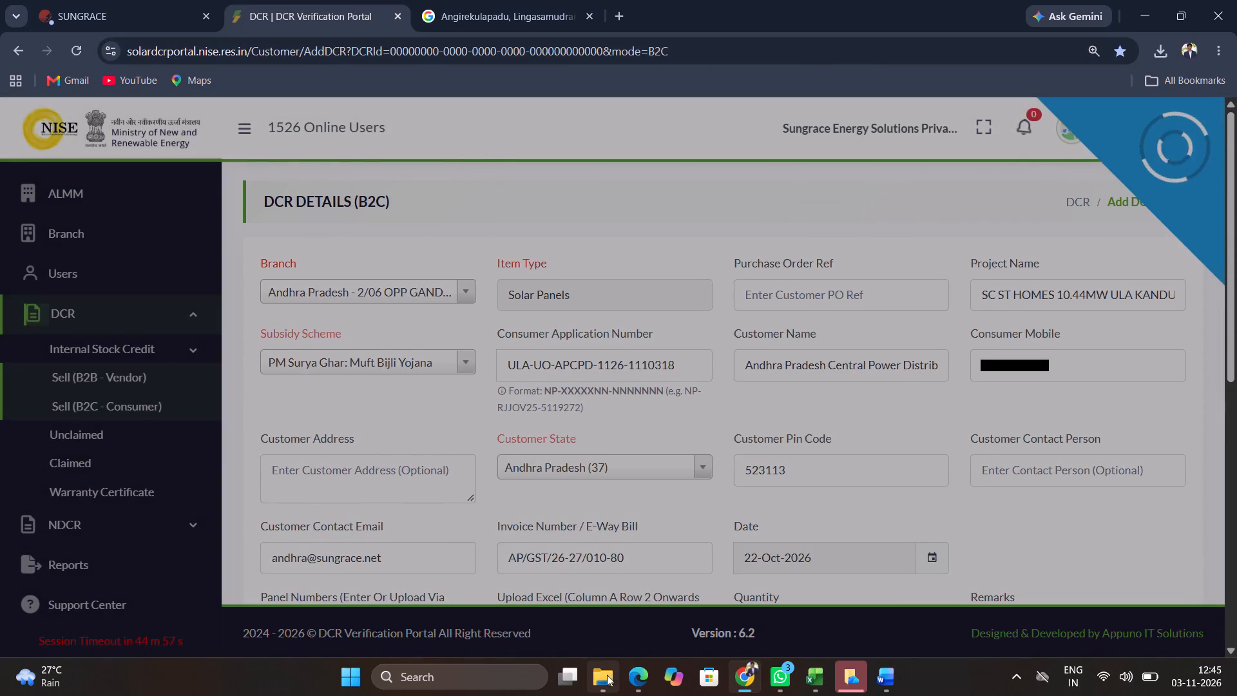
In File Explorer, create a folder named 80_ inside dcr crf > DCR010.
left_click(608, 605)
left_click(485, 52)
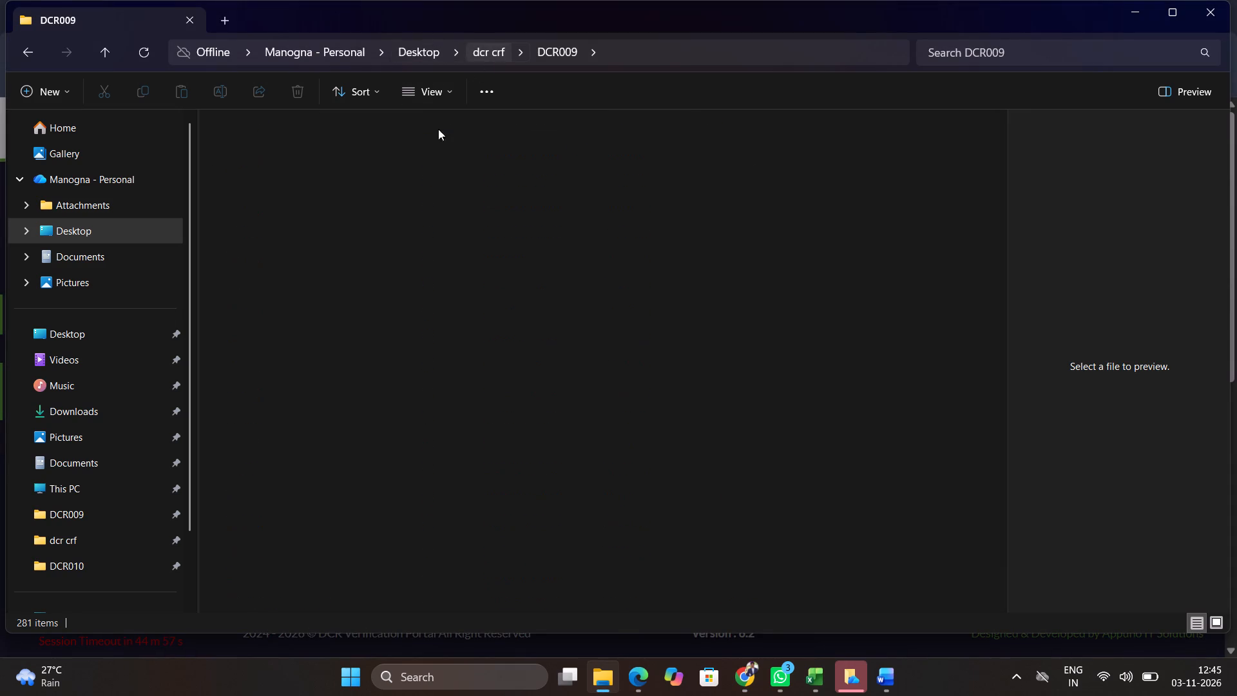
double_click(329, 358)
scroll(329, 358, "down", 4)
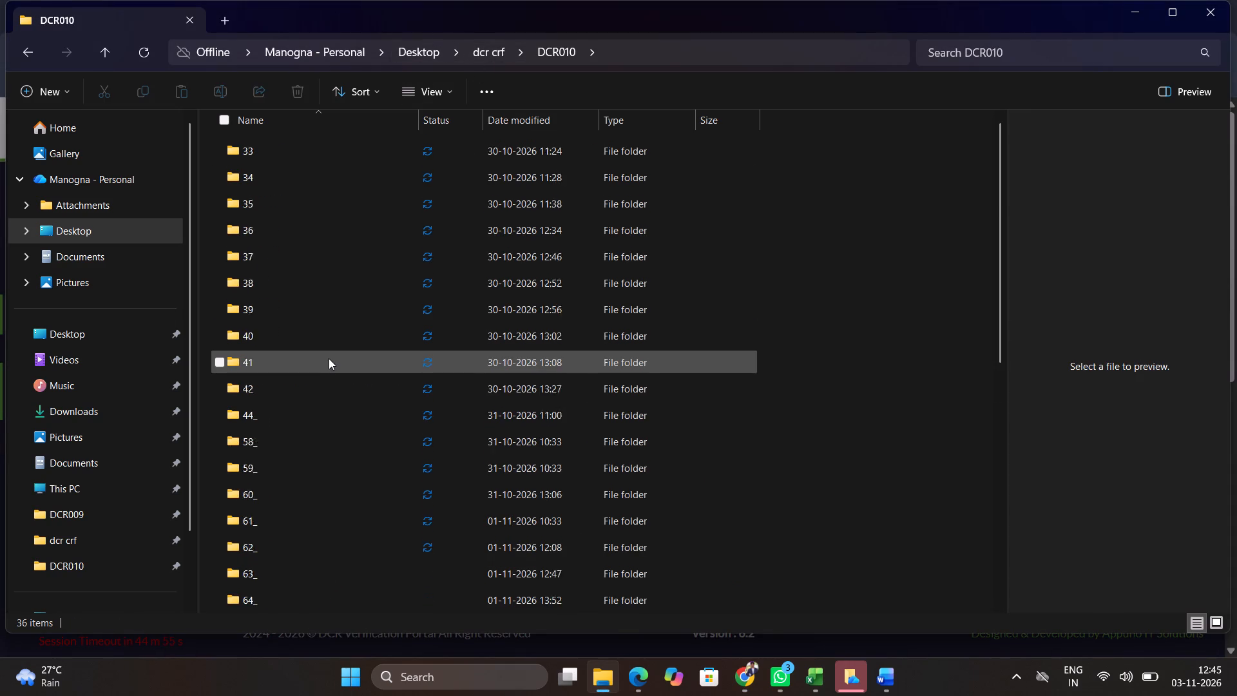
scroll(329, 358, "down", 9)
left_click(25, 92)
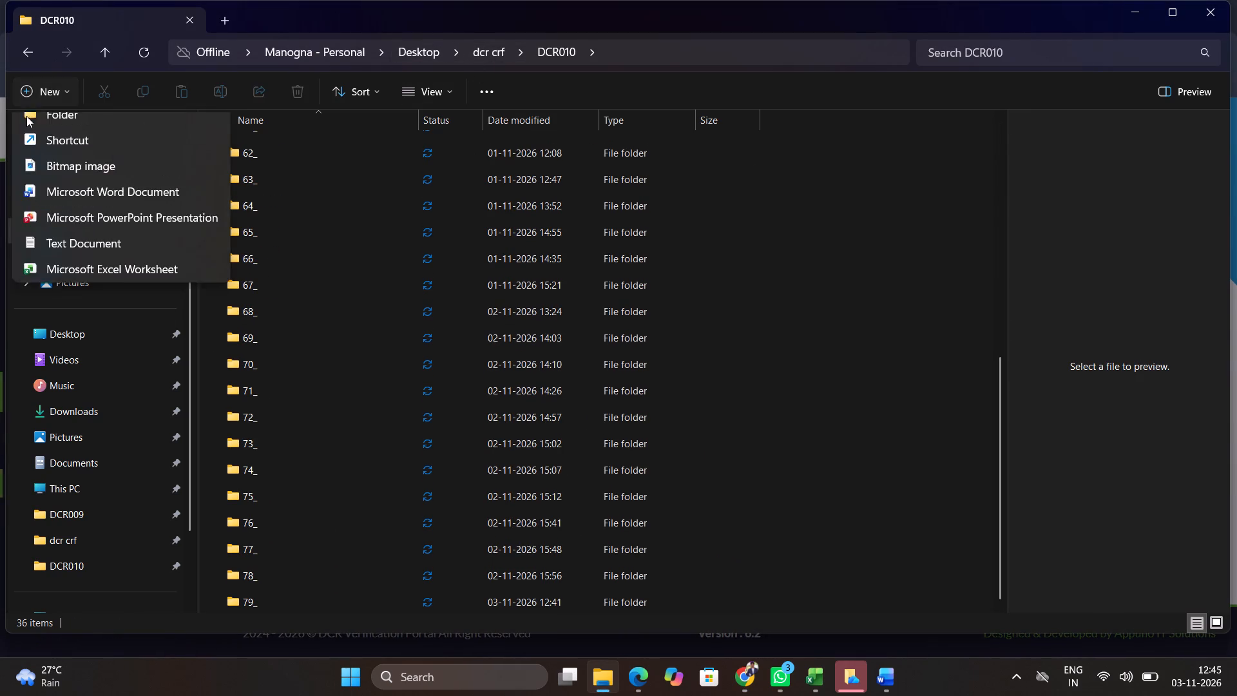
left_click(26, 122)
type("80")
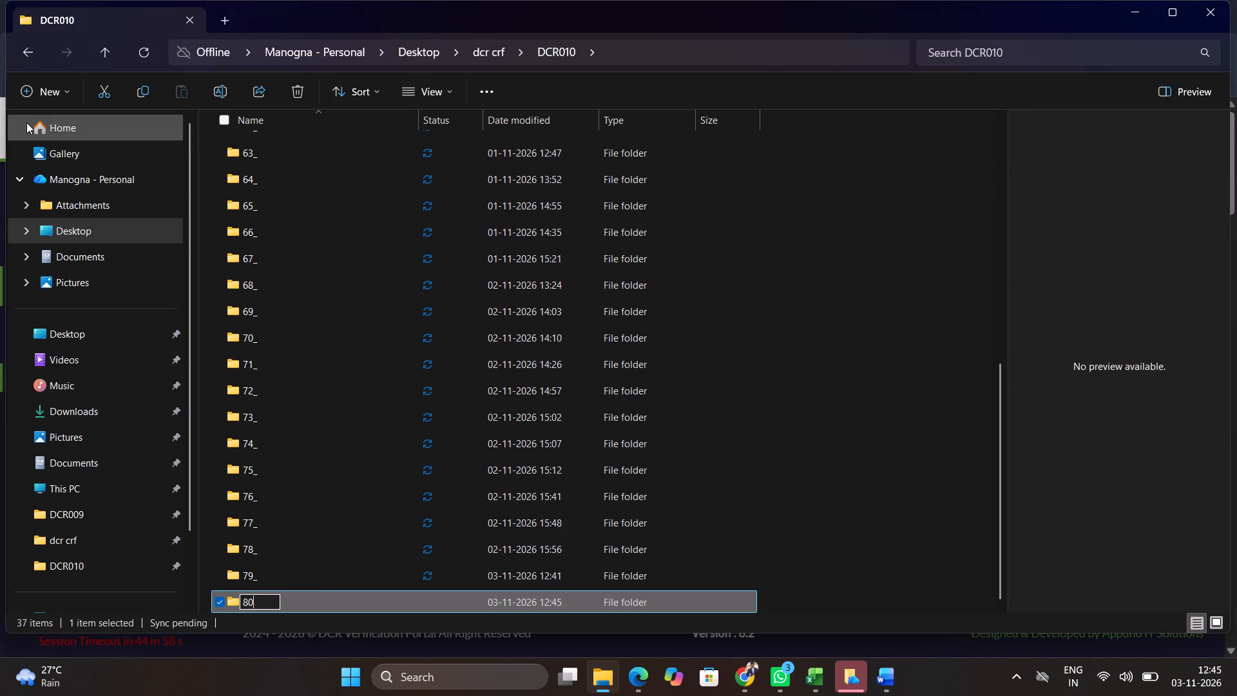
key("shift+underscore")
key("Return")
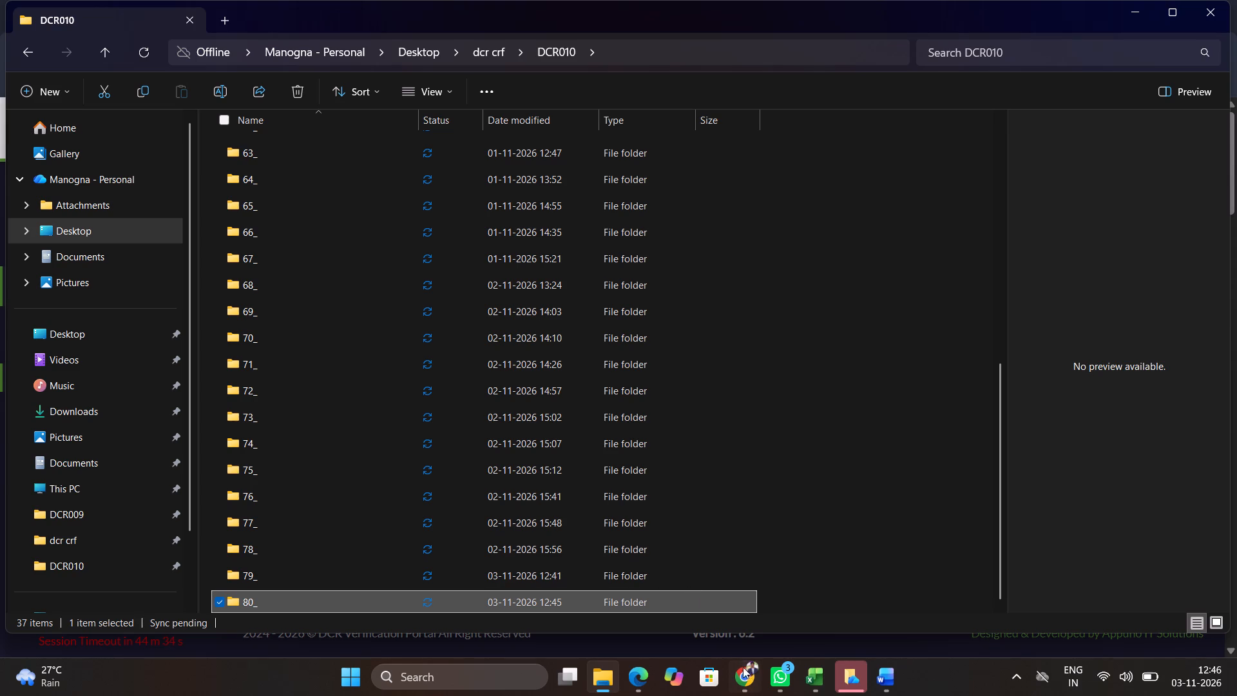
left_click(735, 619)
left_click(169, 0)
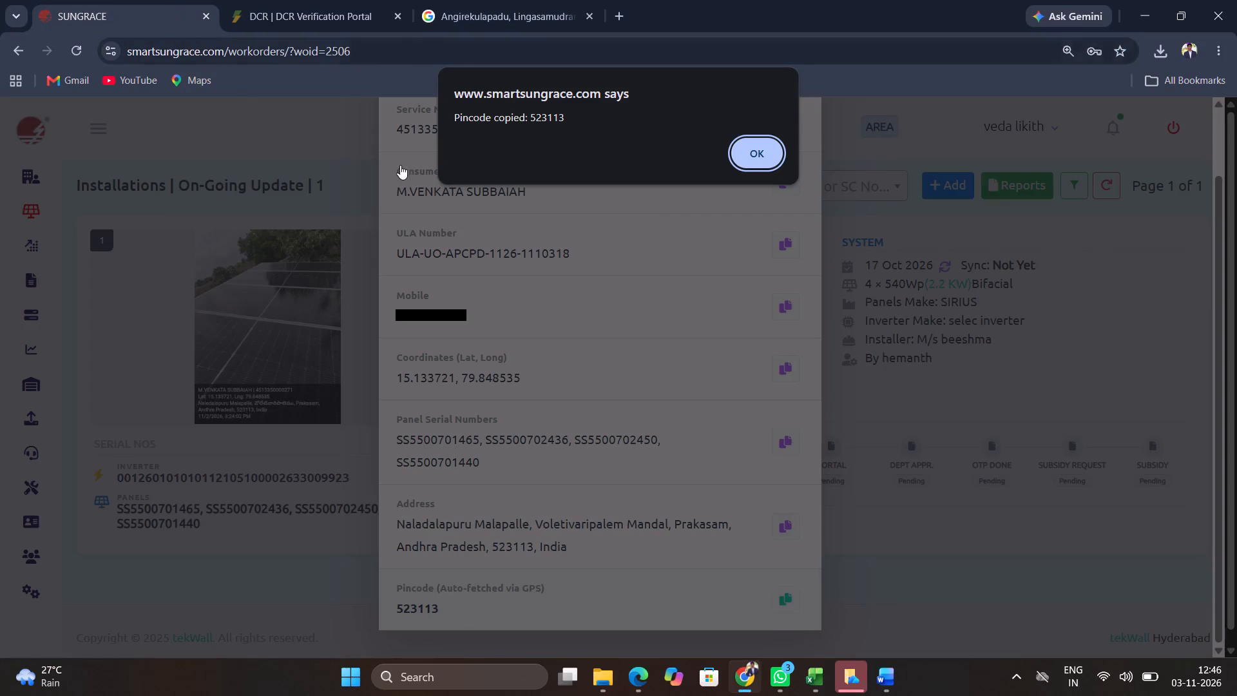
left_click(775, 161)
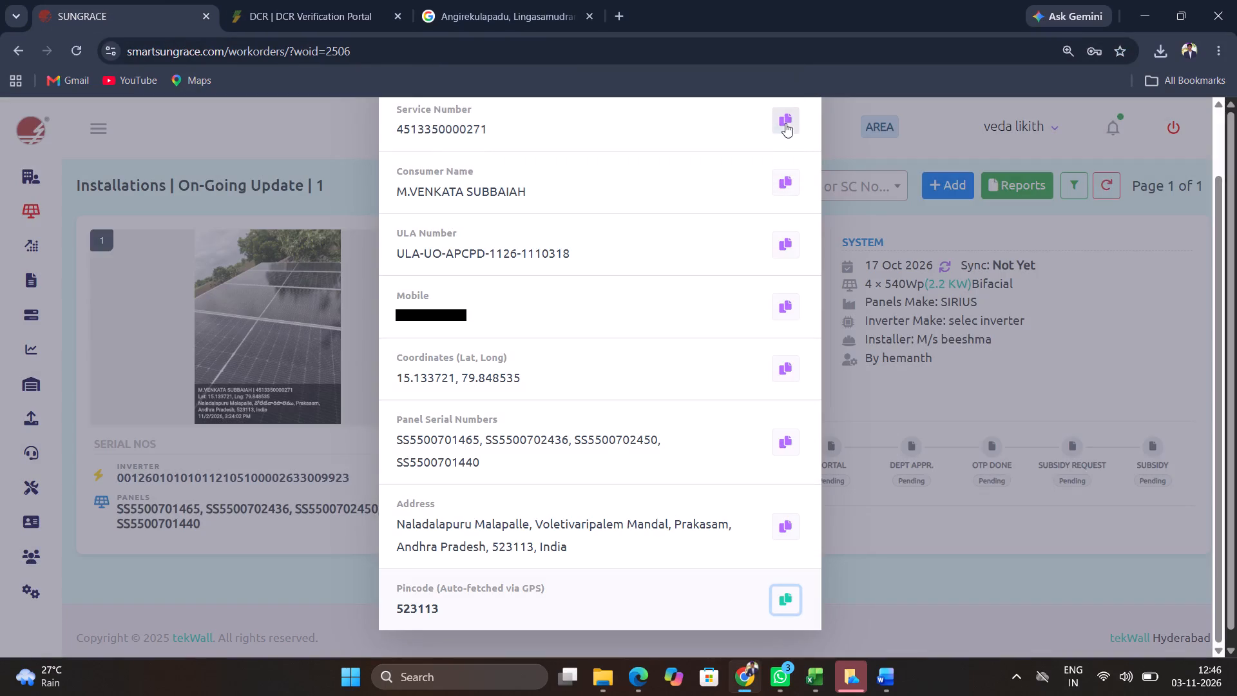
left_click(785, 123)
left_click(340, 0)
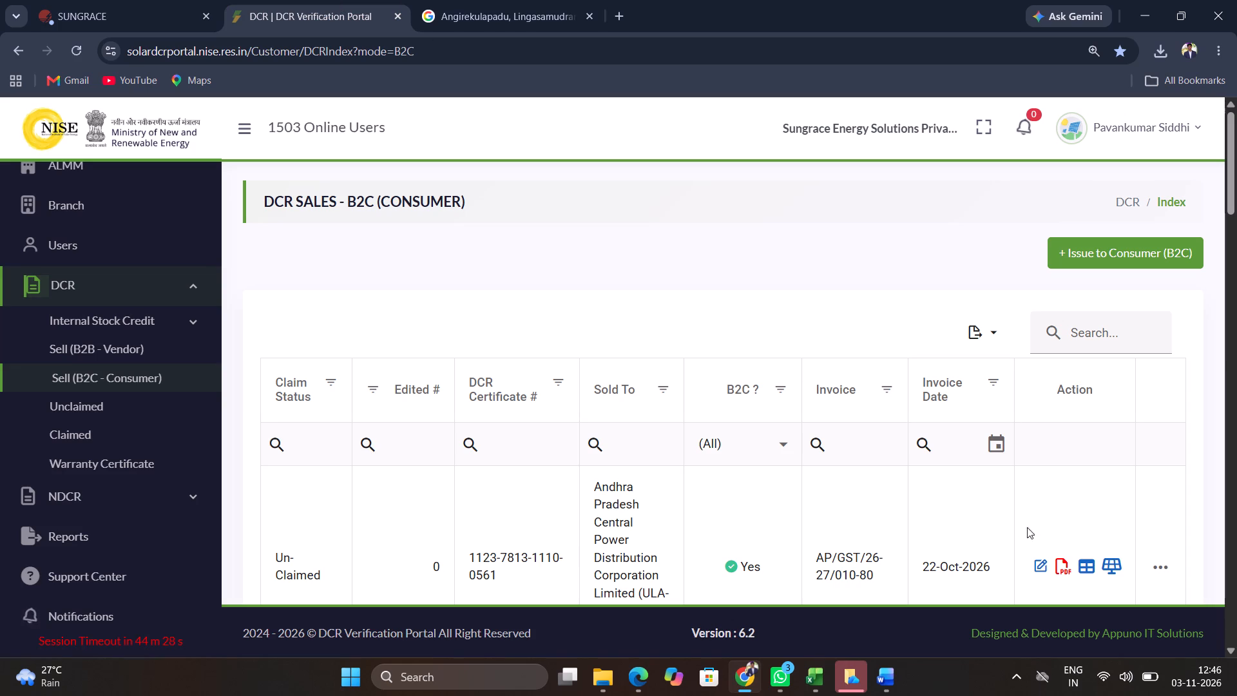
left_click(1066, 565)
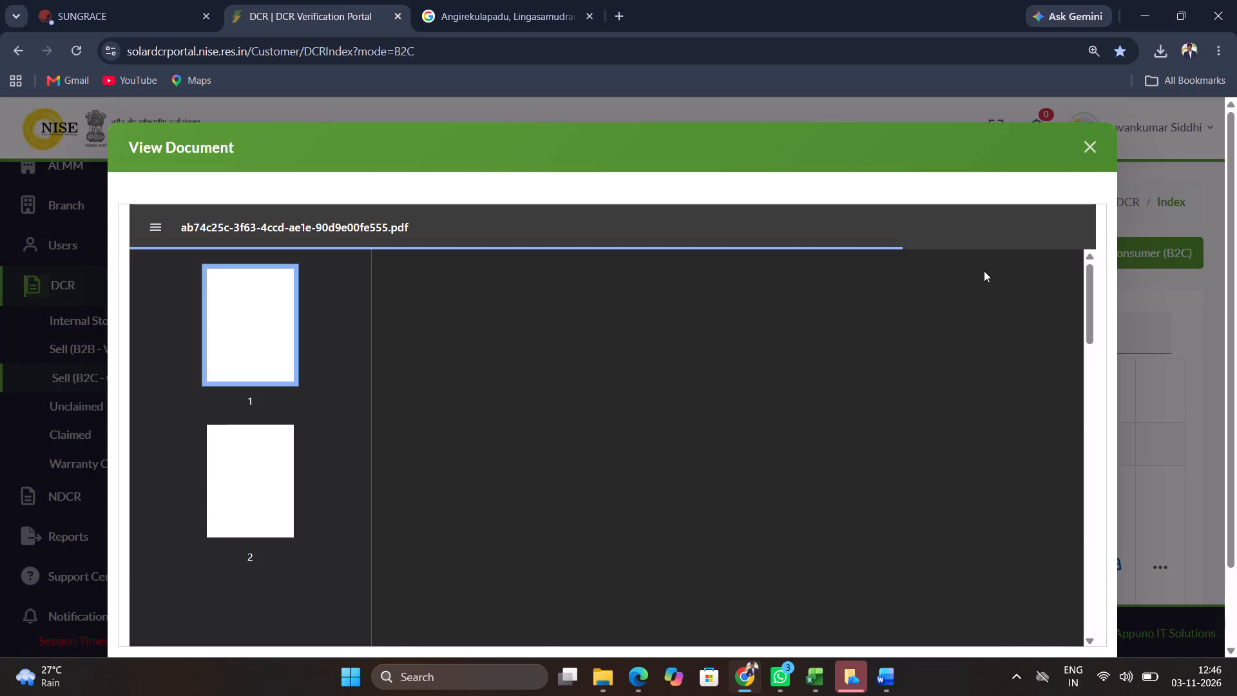
left_click(1017, 222)
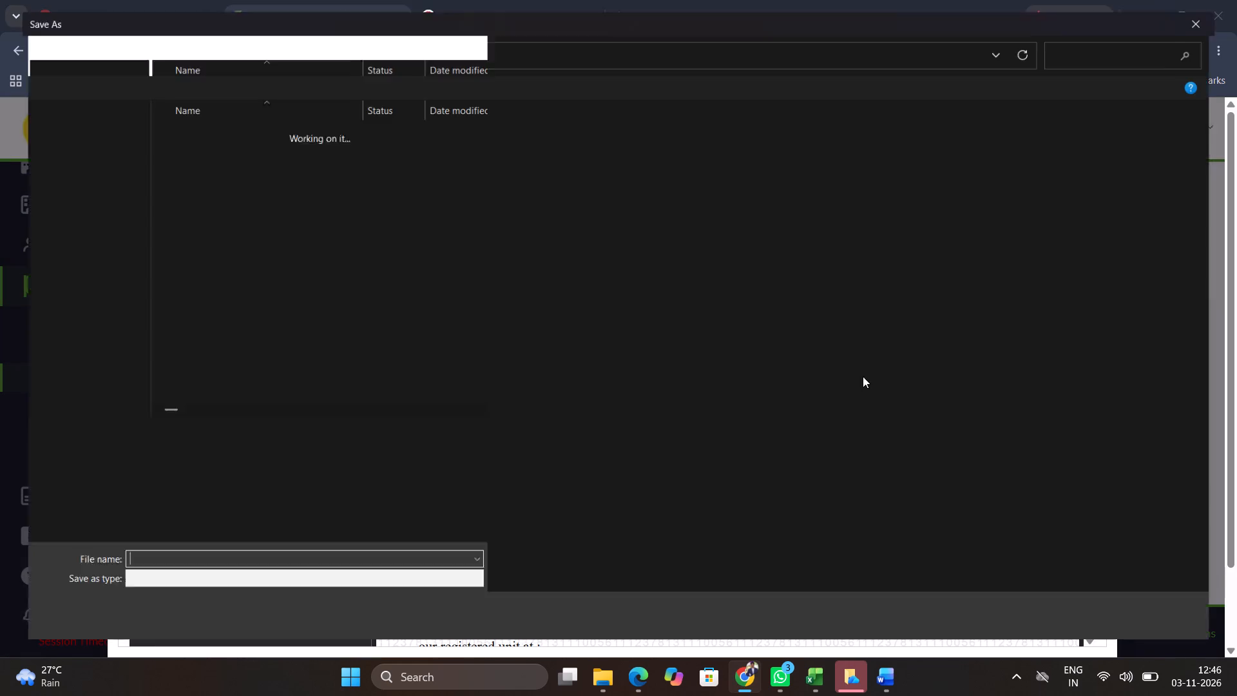
key("ctrl+v")
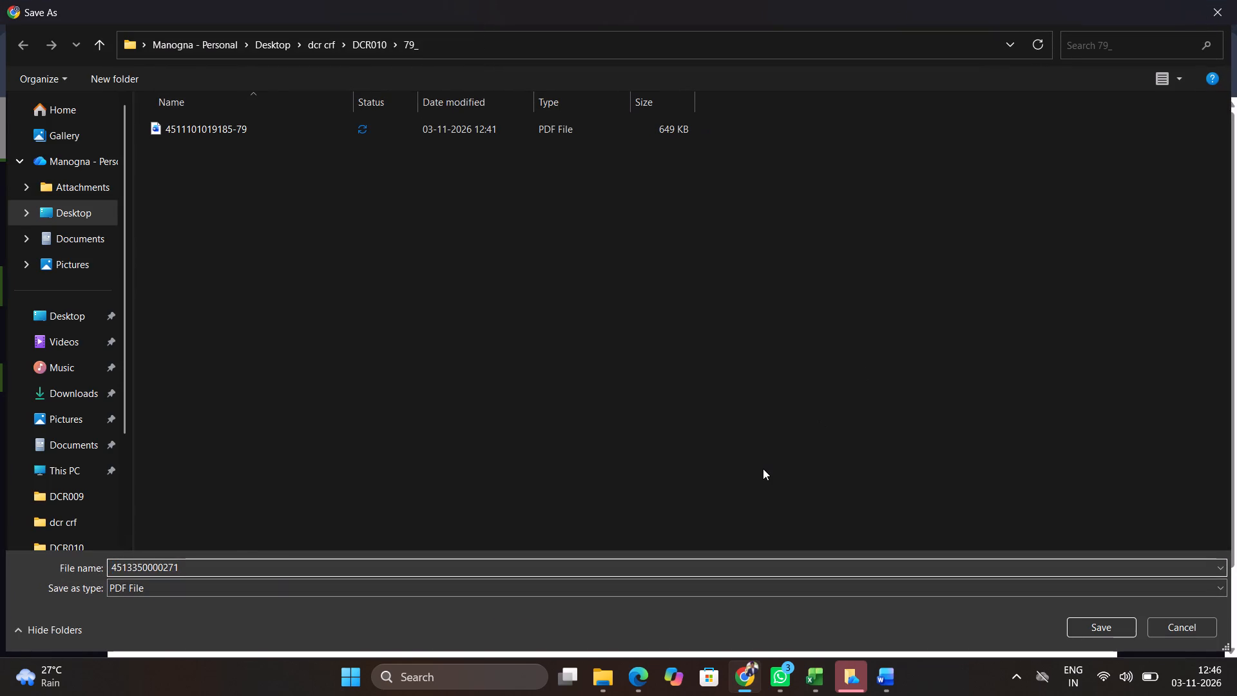
type("-80")
left_click(328, 46)
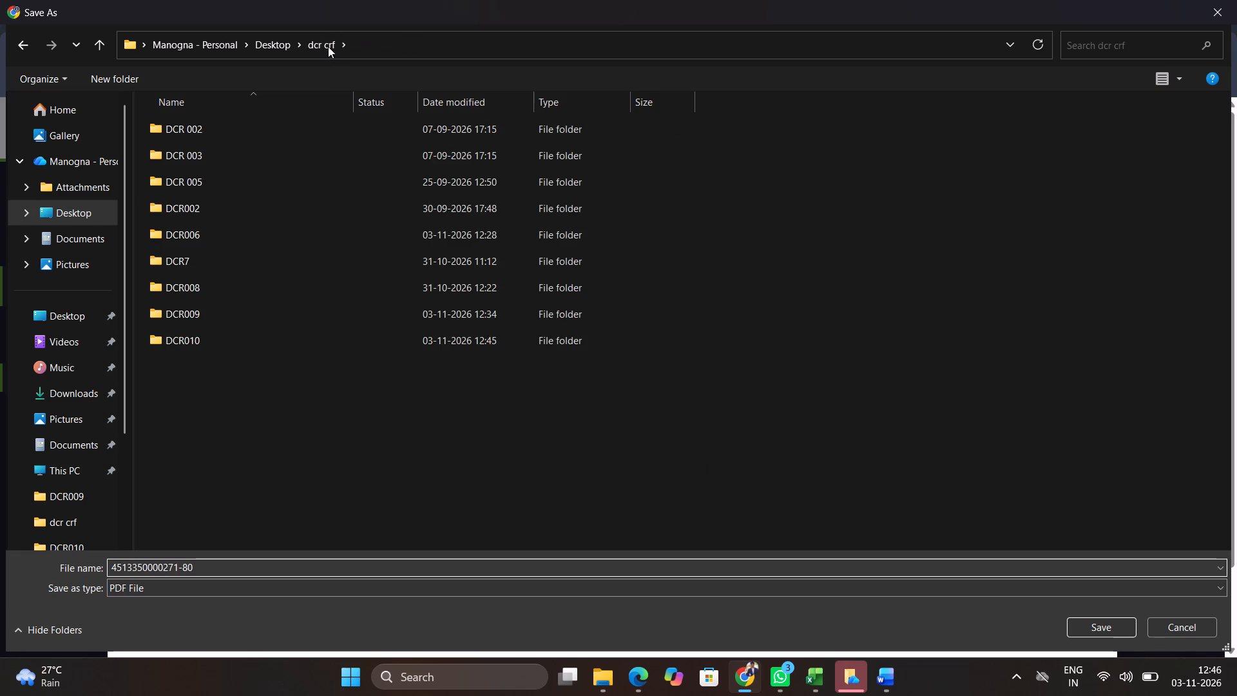
double_click(287, 331)
scroll(287, 331, "down", 6)
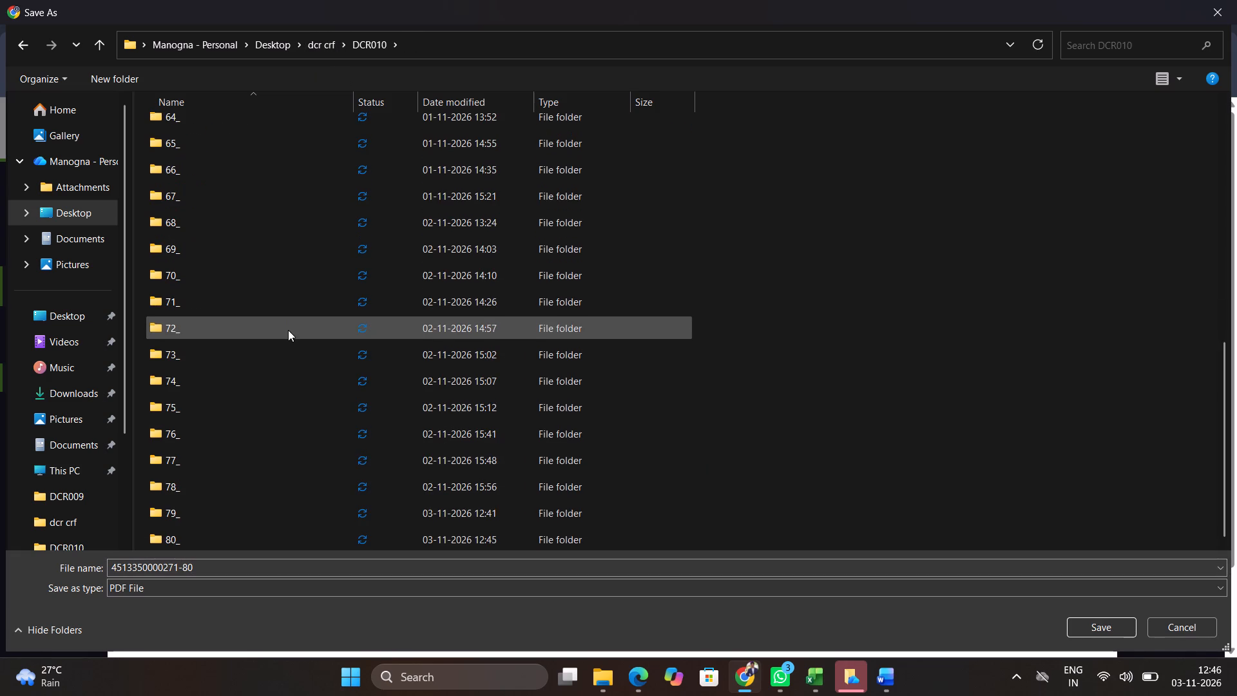
scroll(289, 325, "down", 6)
double_click(280, 529)
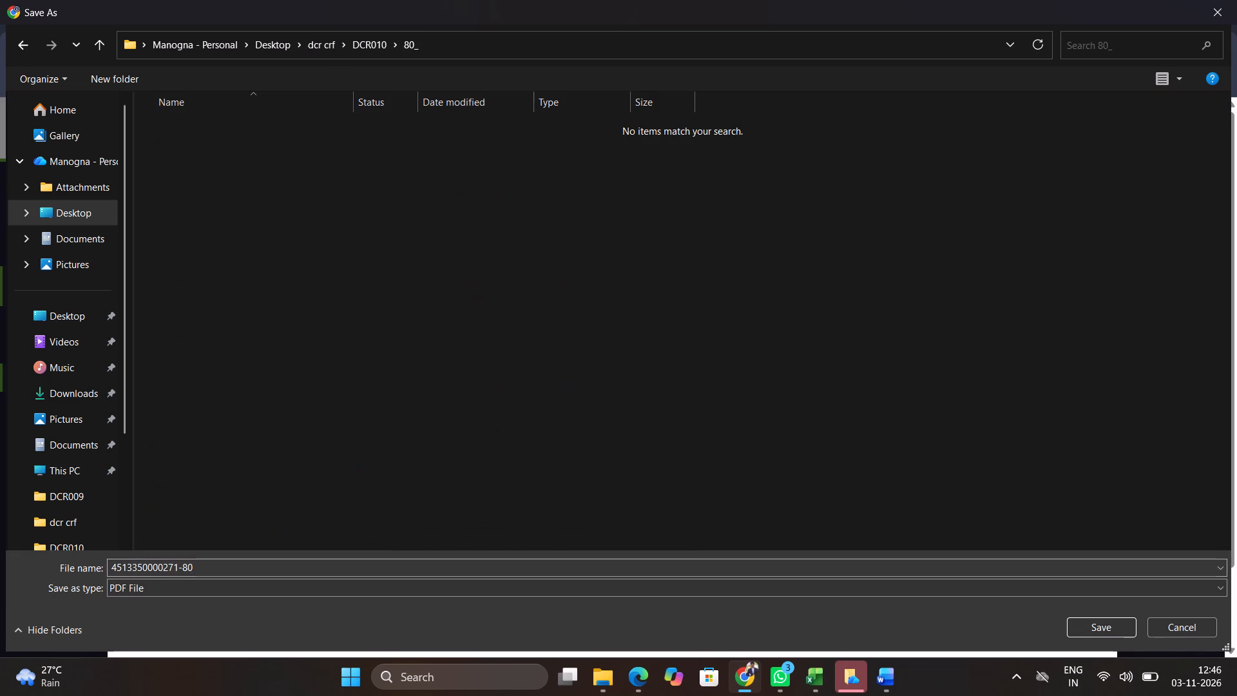
left_click(1091, 631)
In SUNGRACE, attach the certificate PDF from folder 80_ as the DCR upload in the installation's Project Stage form and submit it.
left_click(113, 0)
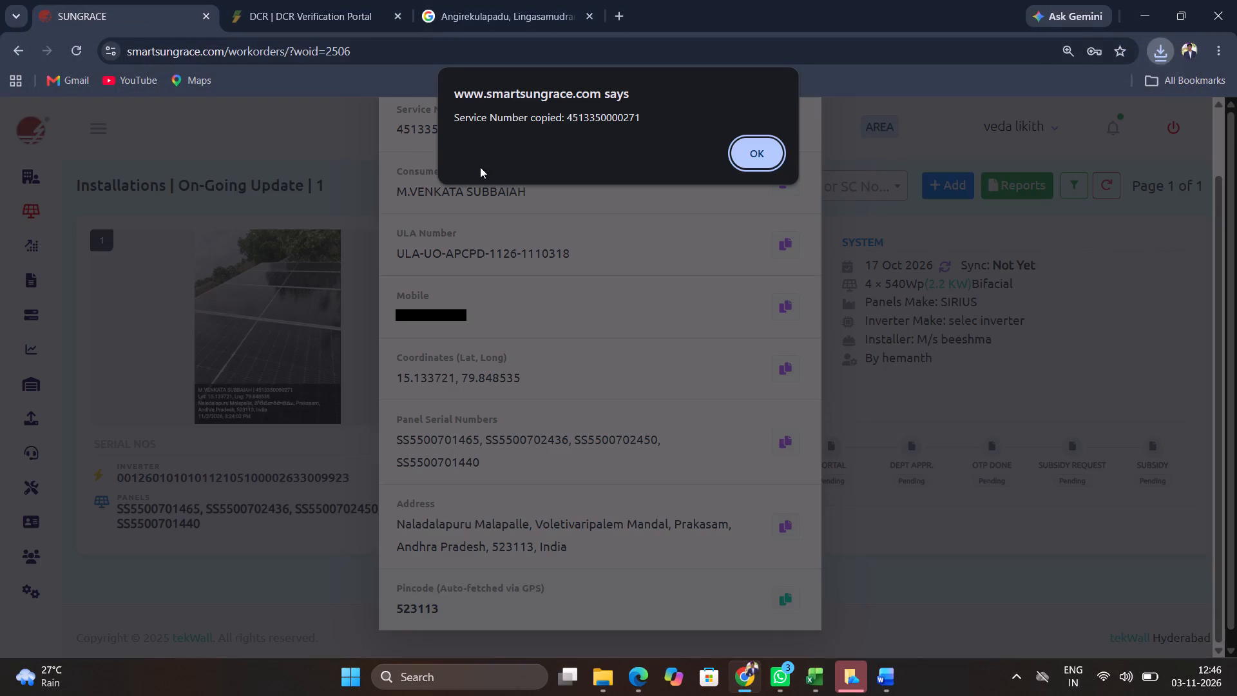
left_click(767, 158)
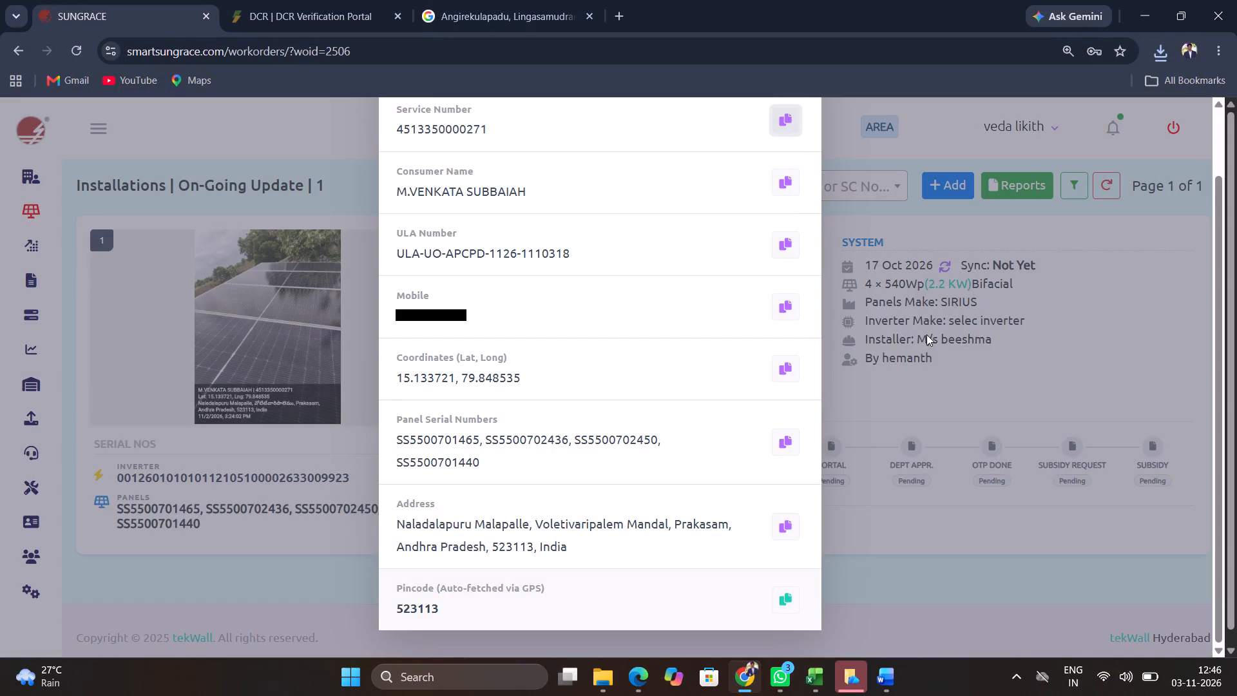
left_click(926, 334)
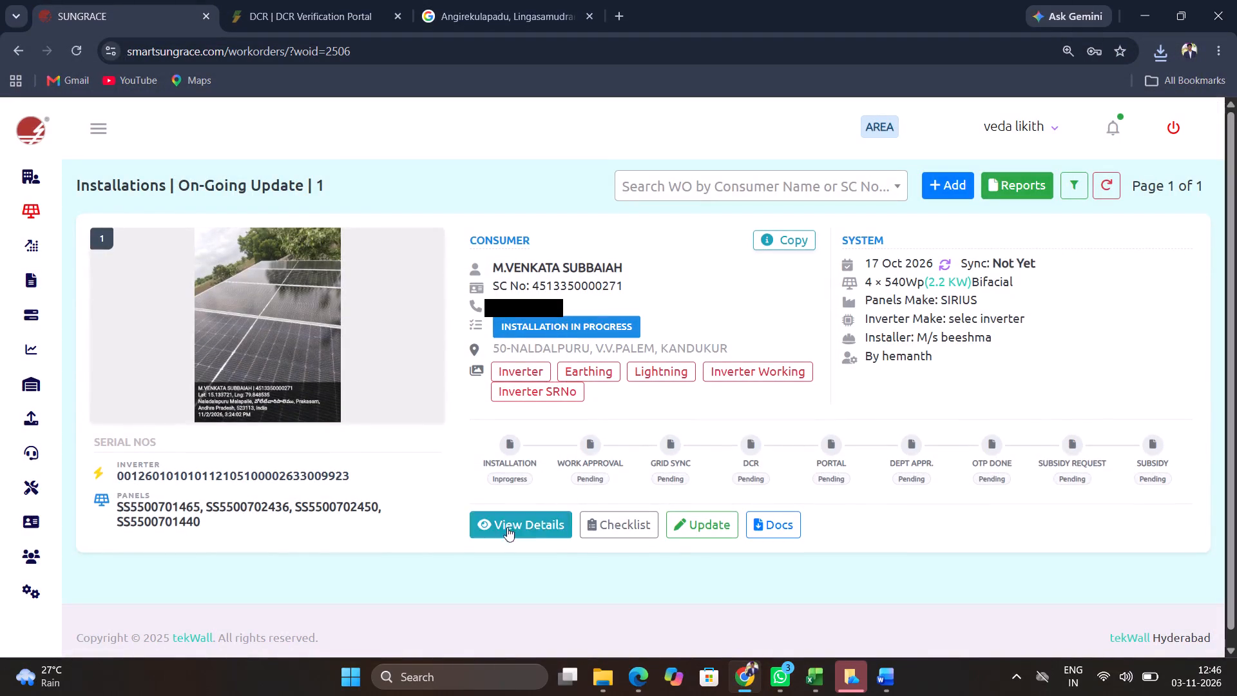
left_click(678, 532)
left_click(410, 459)
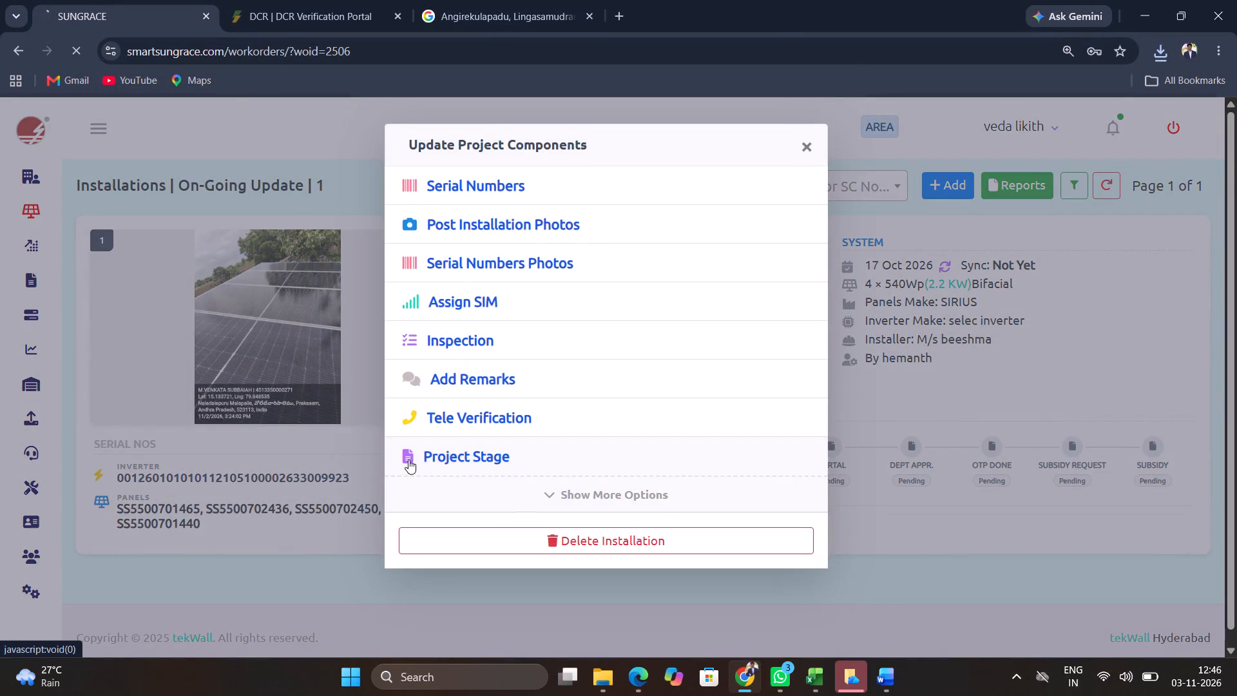
scroll(490, 374, "down", 5)
left_click(437, 444)
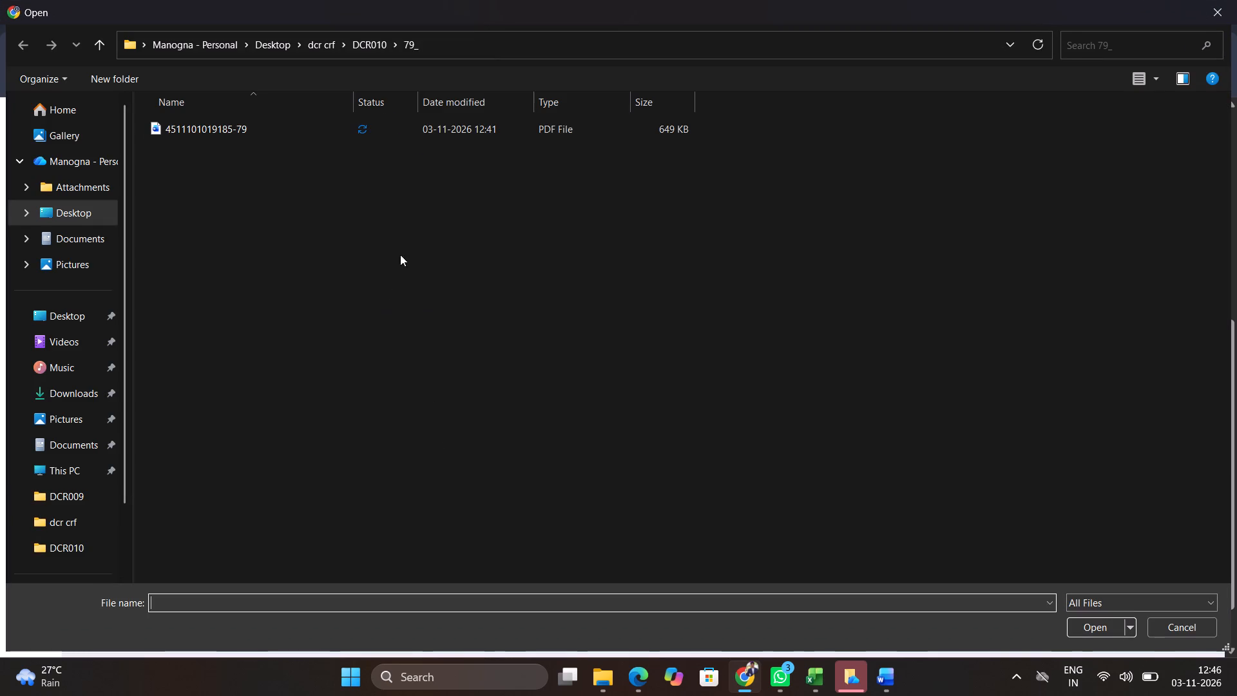
left_click(374, 40)
scroll(379, 344, "down", 5)
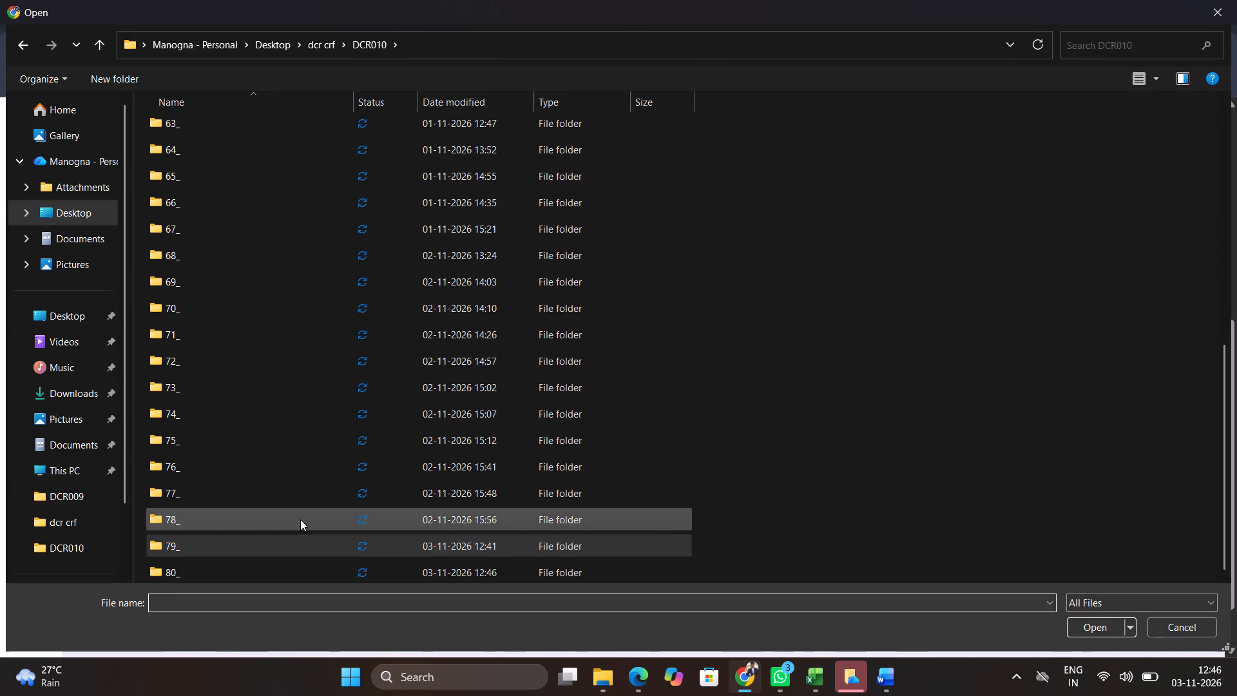
double_click(273, 575)
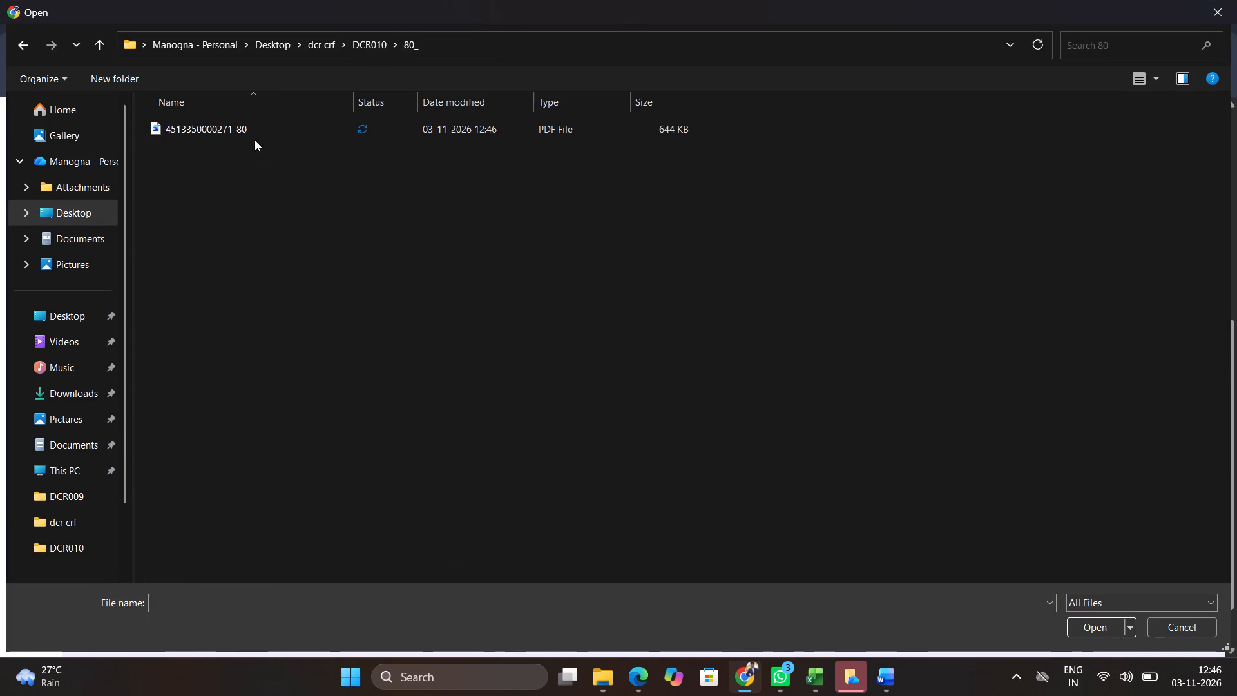
double_click(256, 131)
left_click(450, 535)
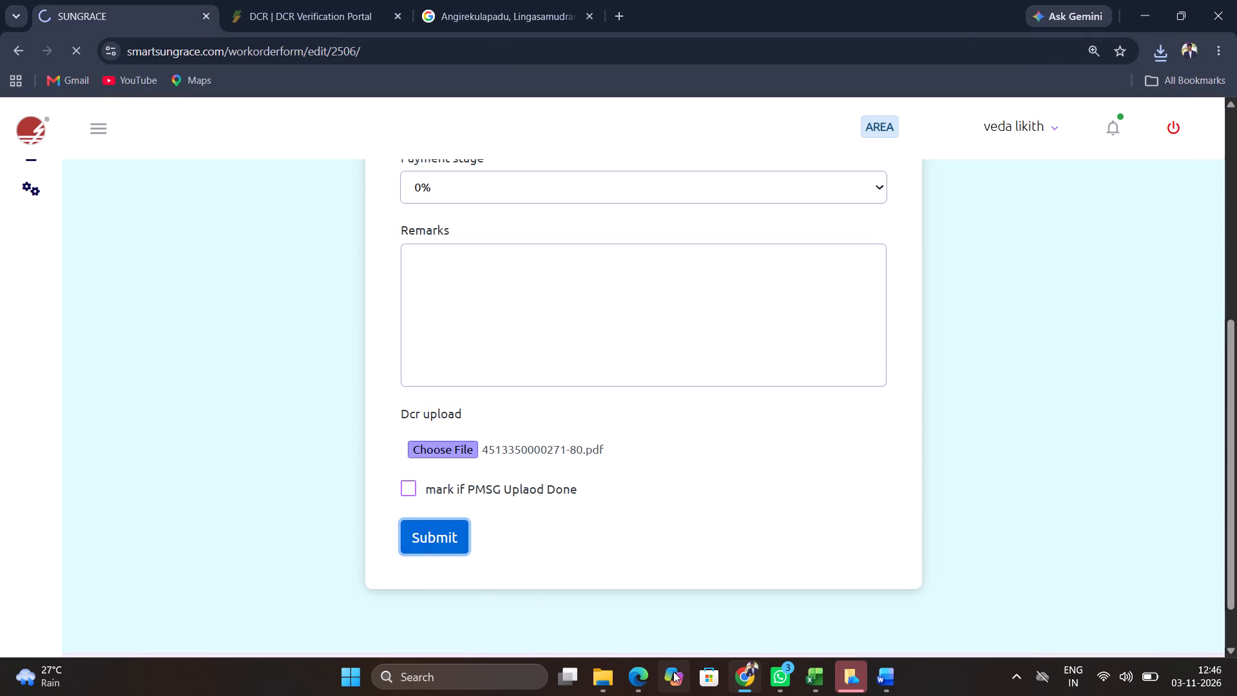
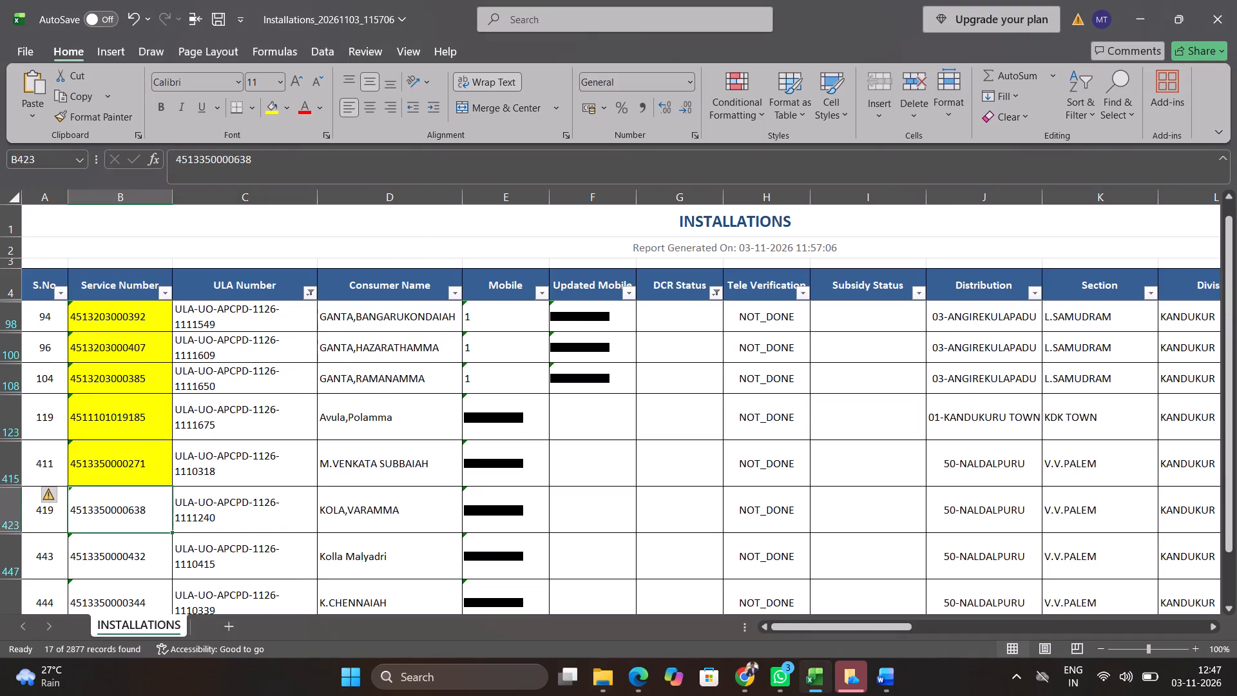
Copy the service number of S.No 419 from the Excel installations list and open that installation's record in SUNGRACE.
key("ctrl+c")
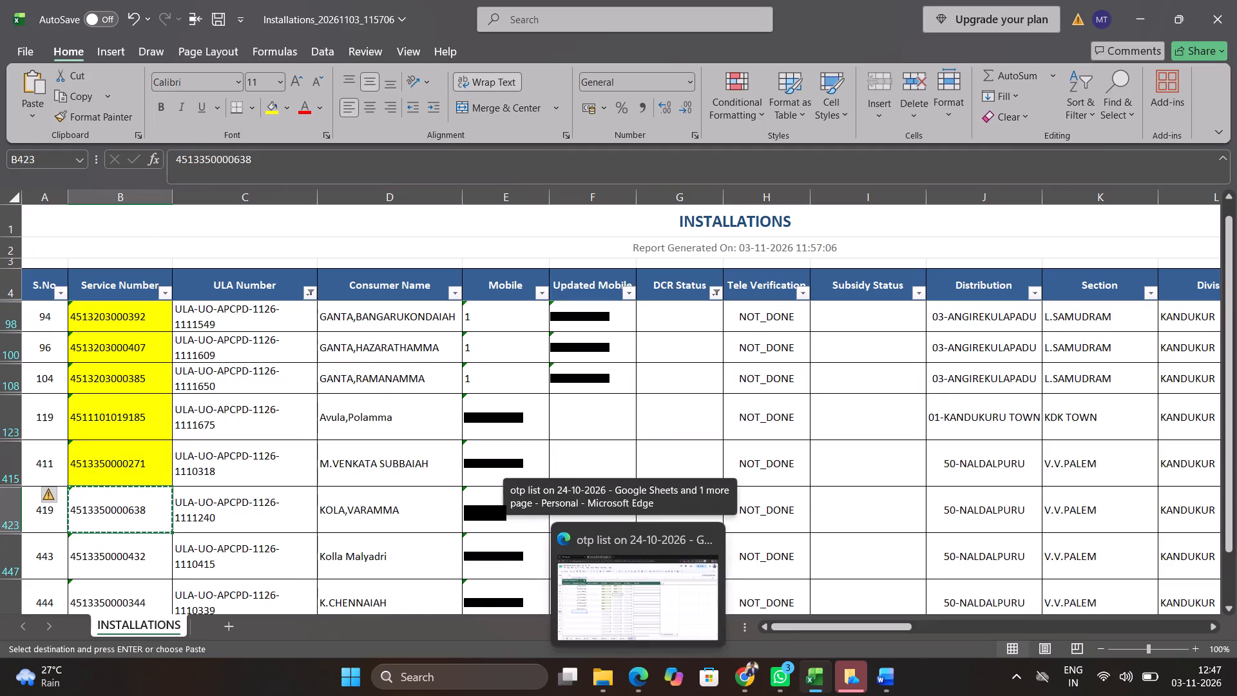
left_click(748, 614)
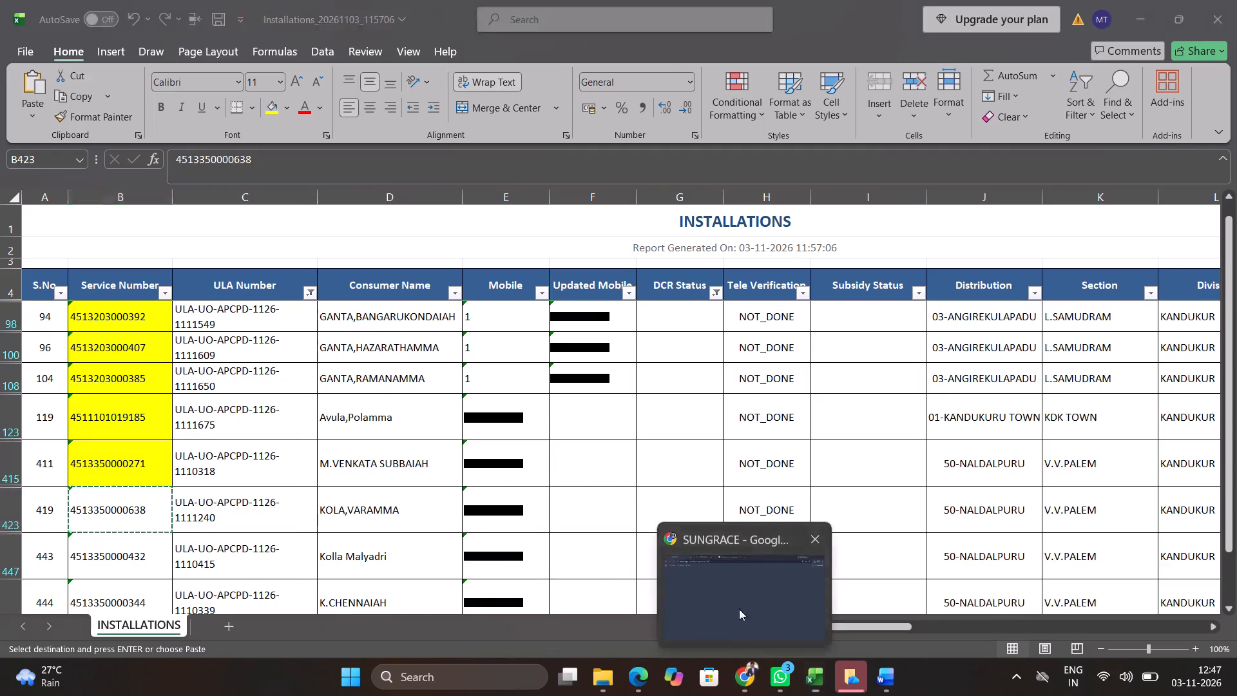
left_click(661, 180)
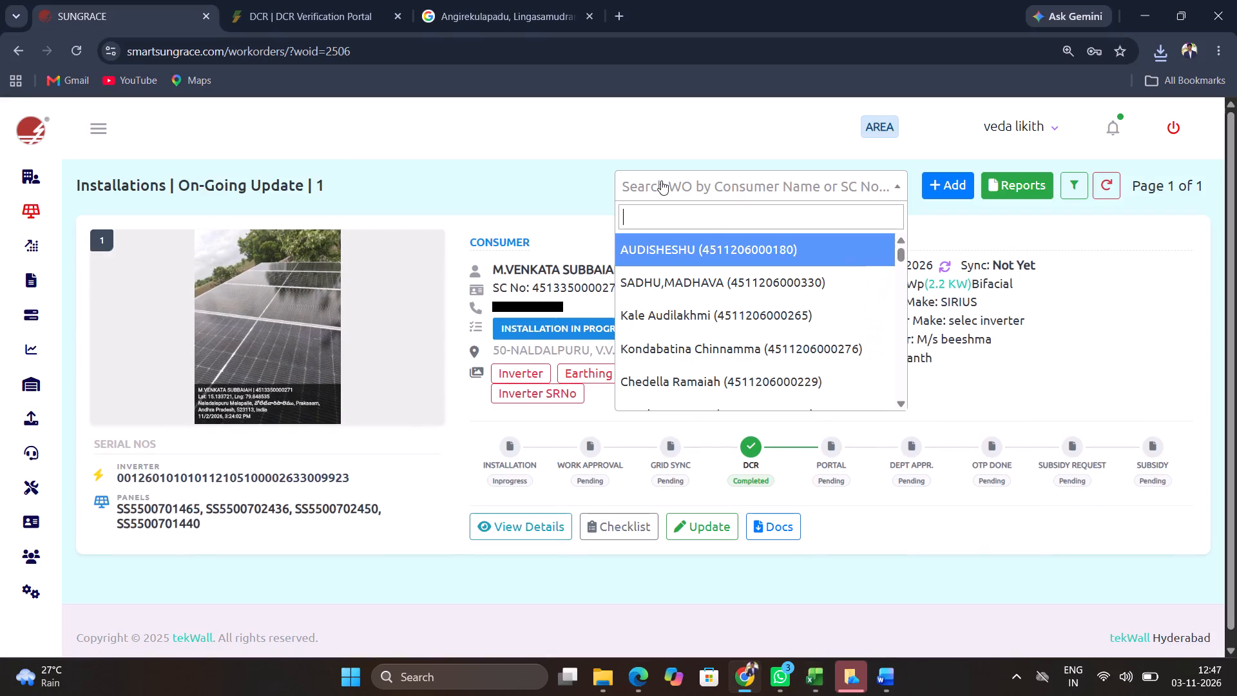
key("ctrl+v")
key("Return")
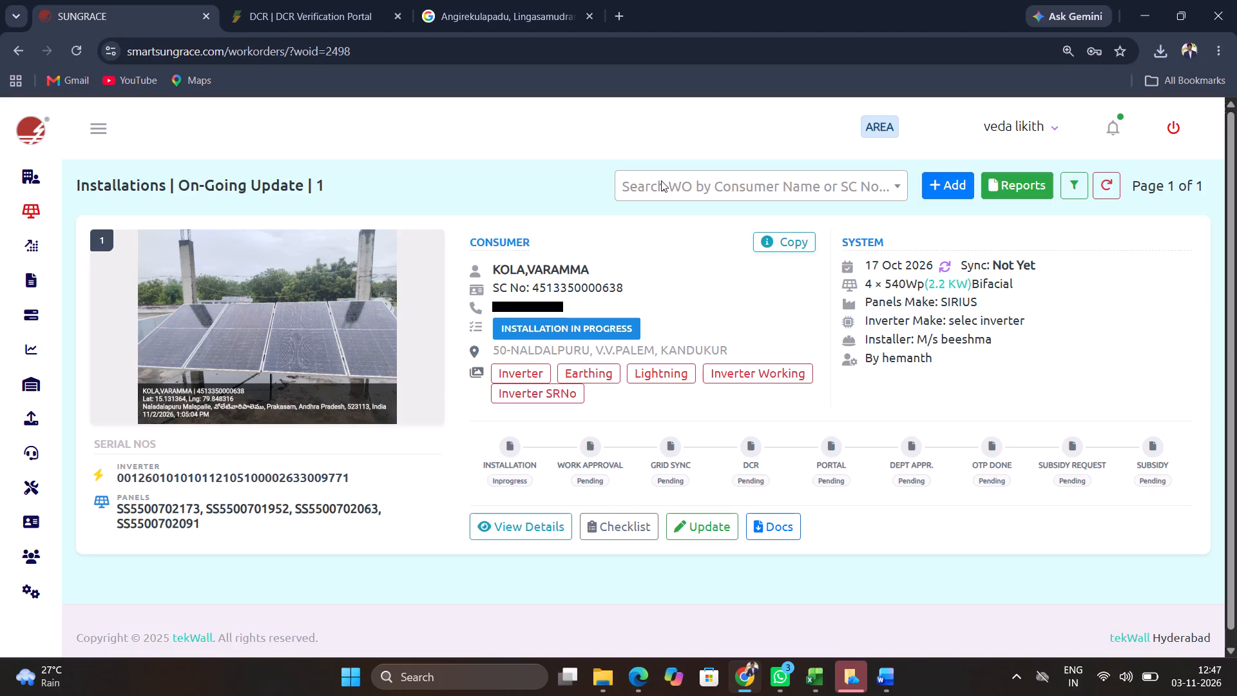
Start a new B2C consumer issue in the DCR portal with the installation's ULA number from SUNGRACE as the consumer application number.
left_click(753, 242)
left_click(785, 317)
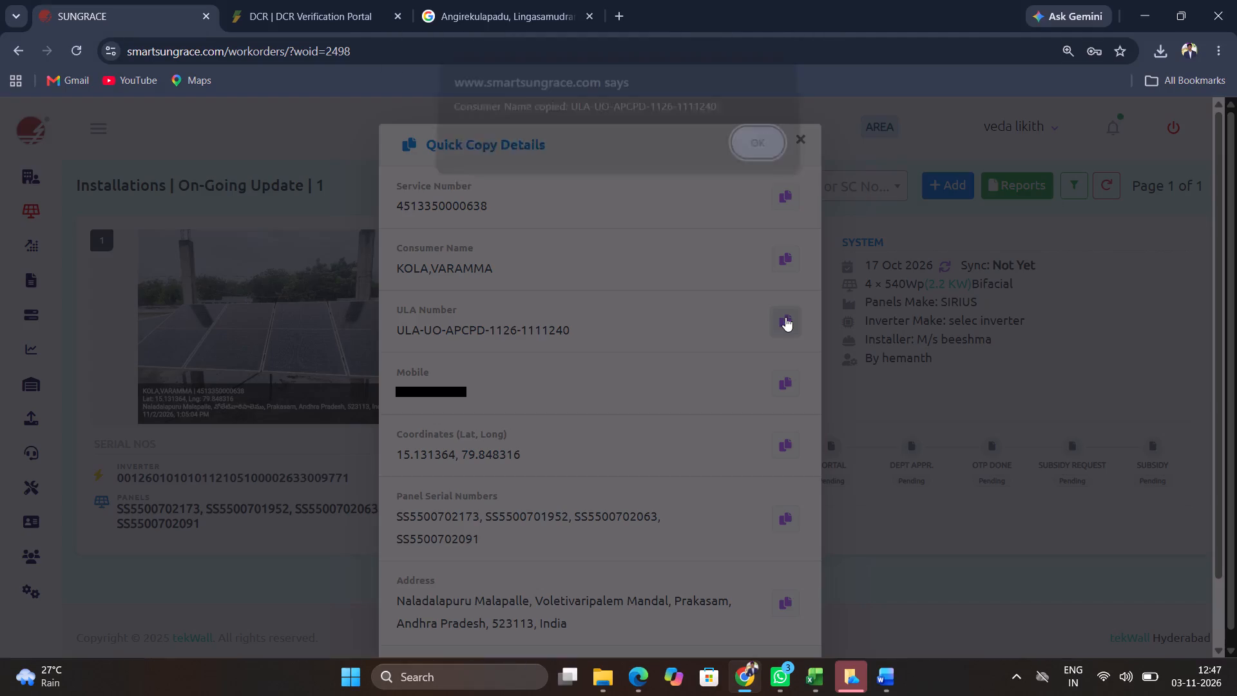
left_click(320, 6)
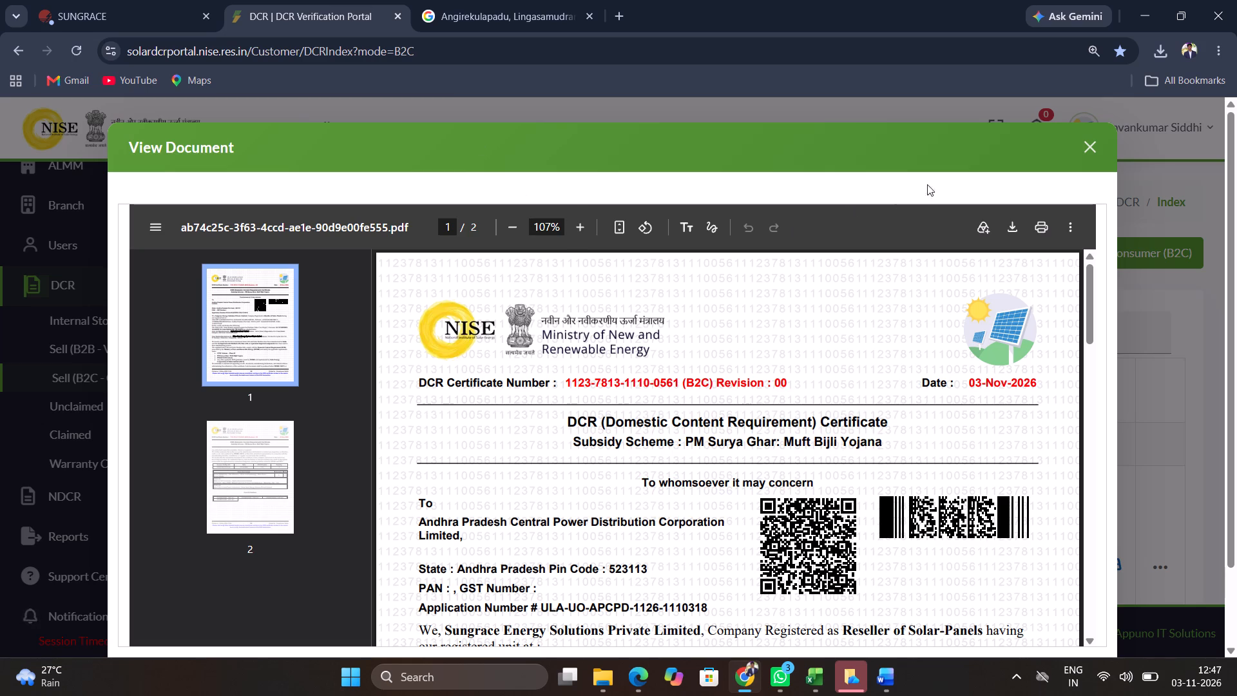
left_click(1084, 142)
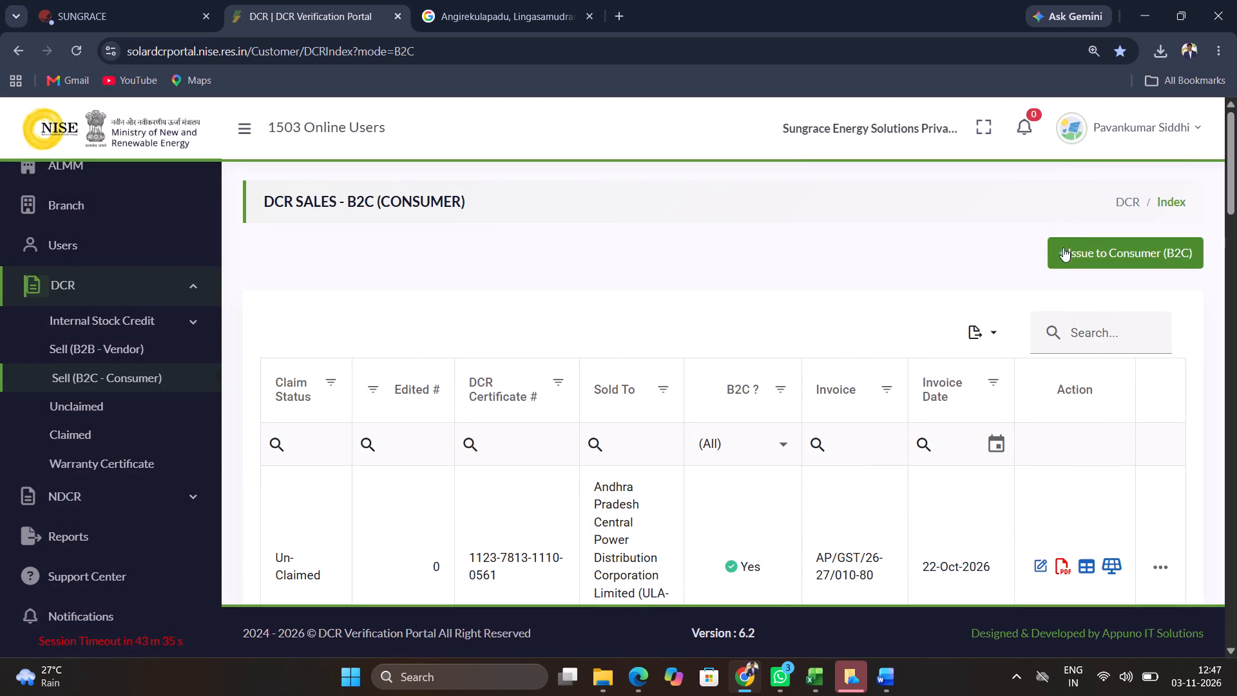
left_click(1076, 243)
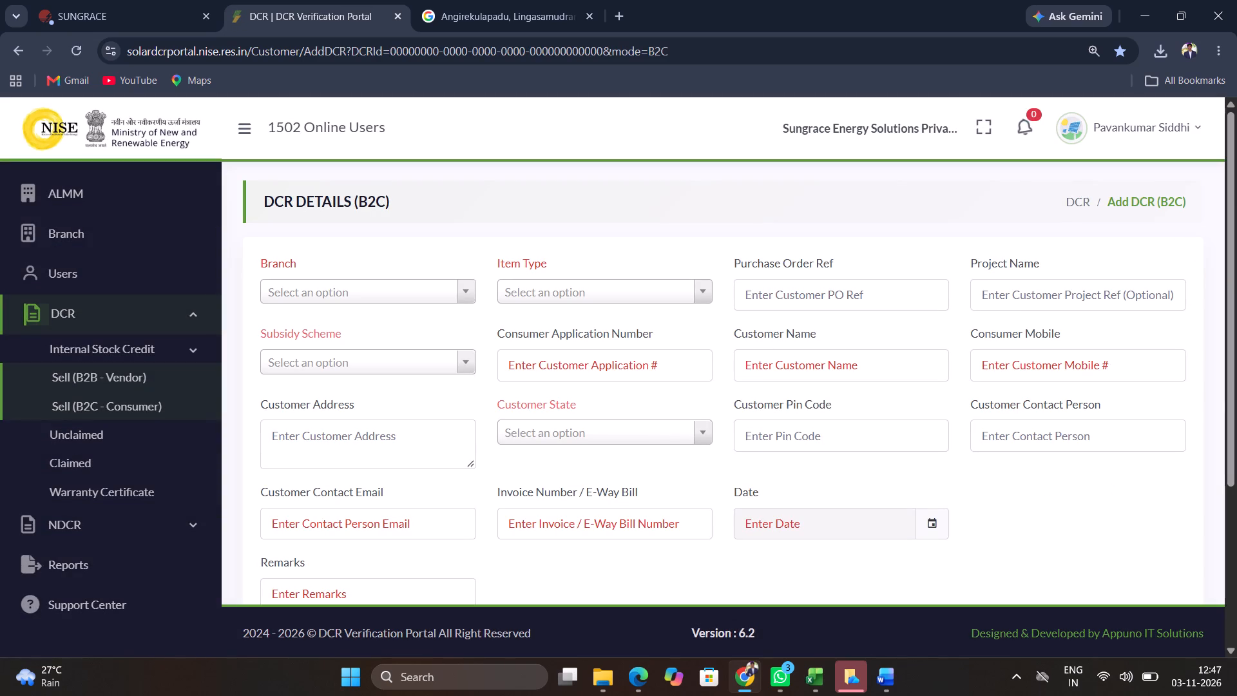
left_click_drag(669, 359, 666, 369)
key("ctrl+v")
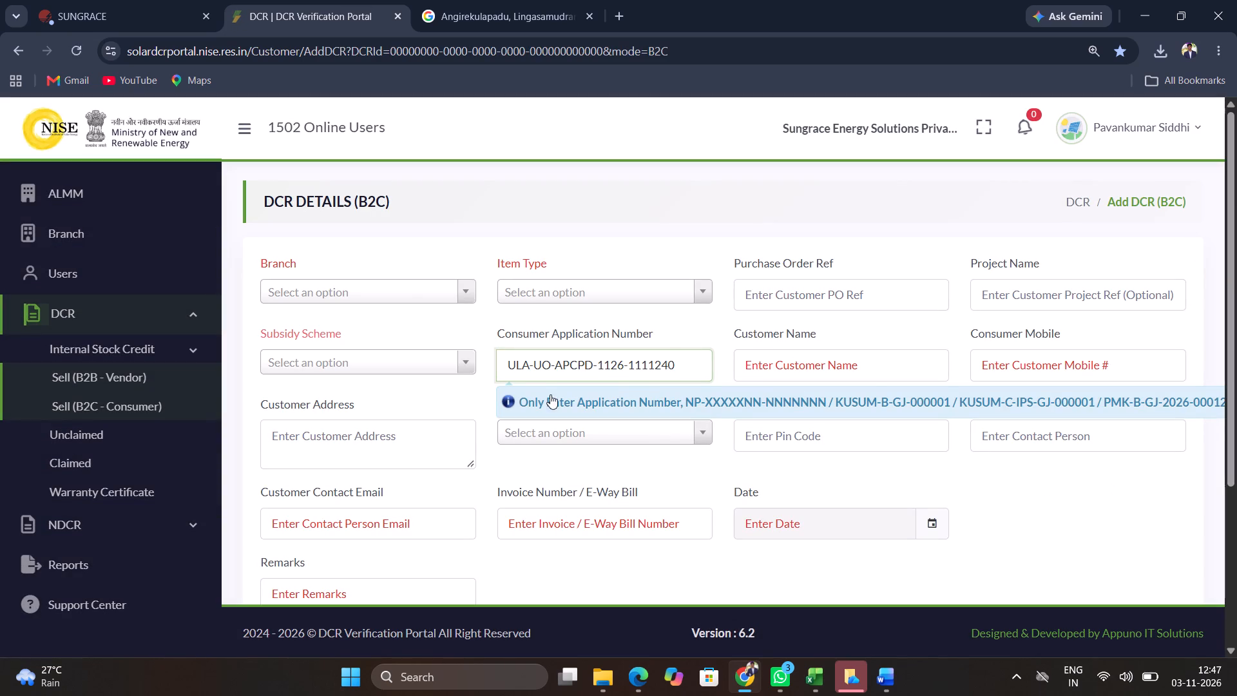
Set the branch to Andhra Pradesh, the subsidy scheme to PM Surya Ghar: Muft Bijli Yojana and the item type to Solar Panels.
left_click(407, 298)
left_click(355, 363)
left_click(358, 343)
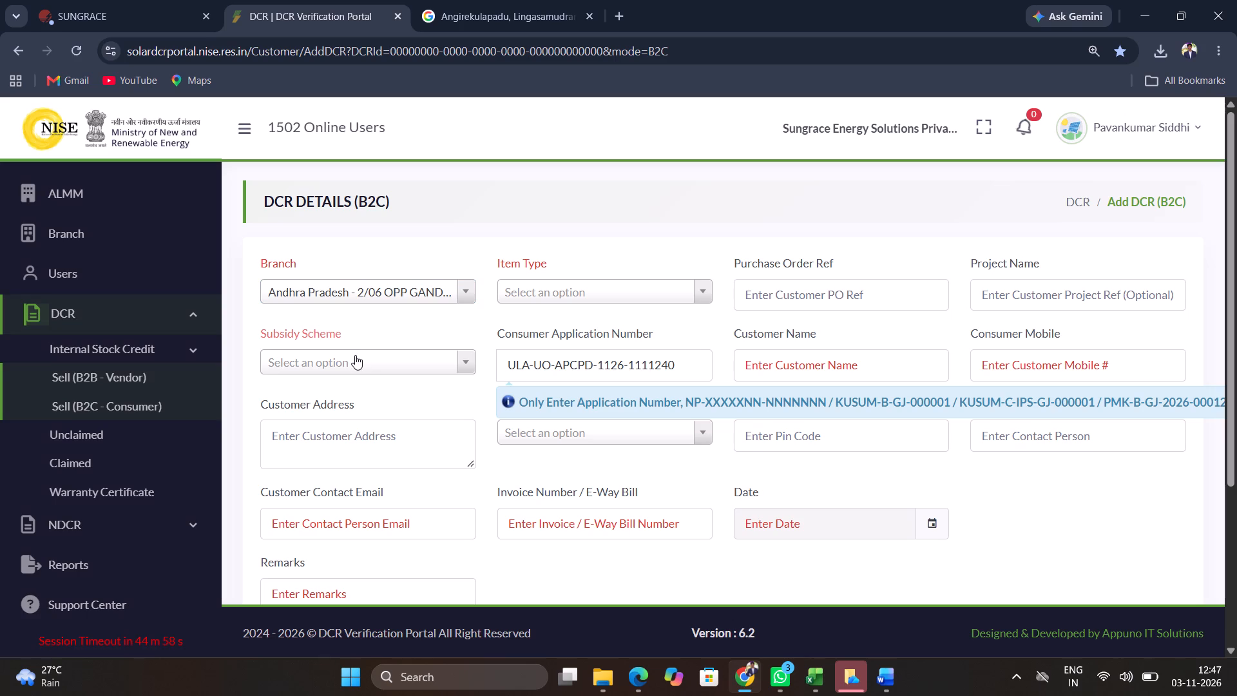
left_click(359, 351)
left_click(360, 498)
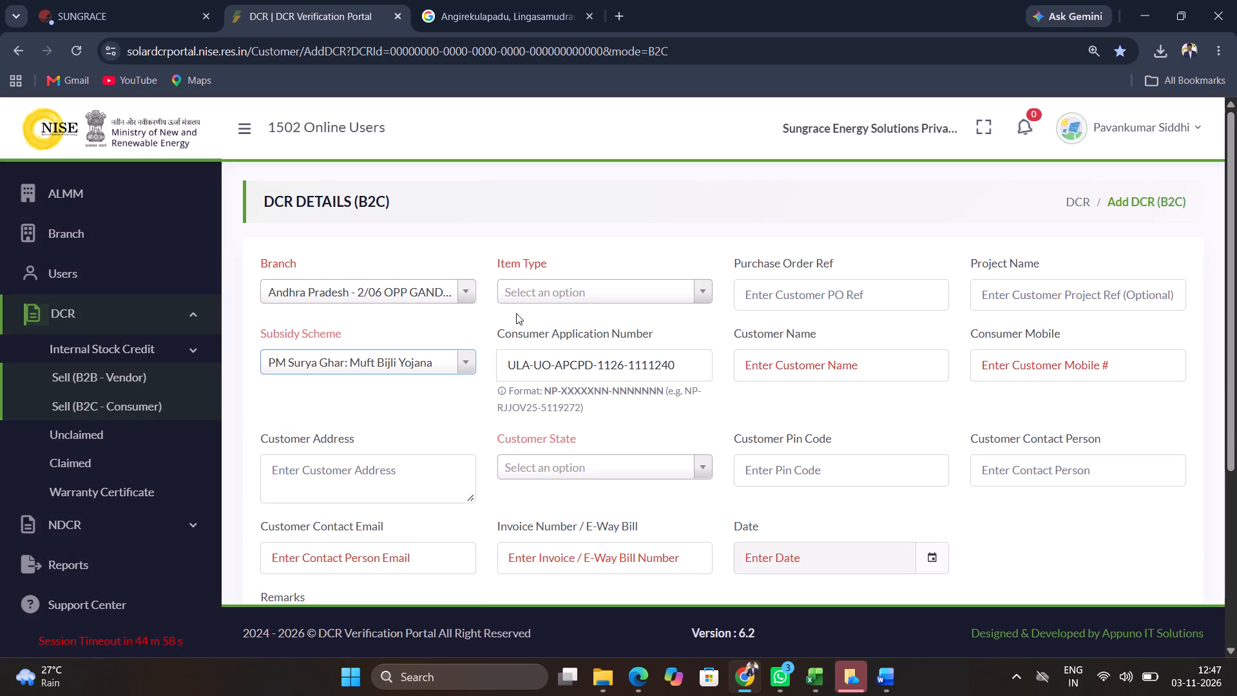
left_click(524, 295)
left_click(508, 343)
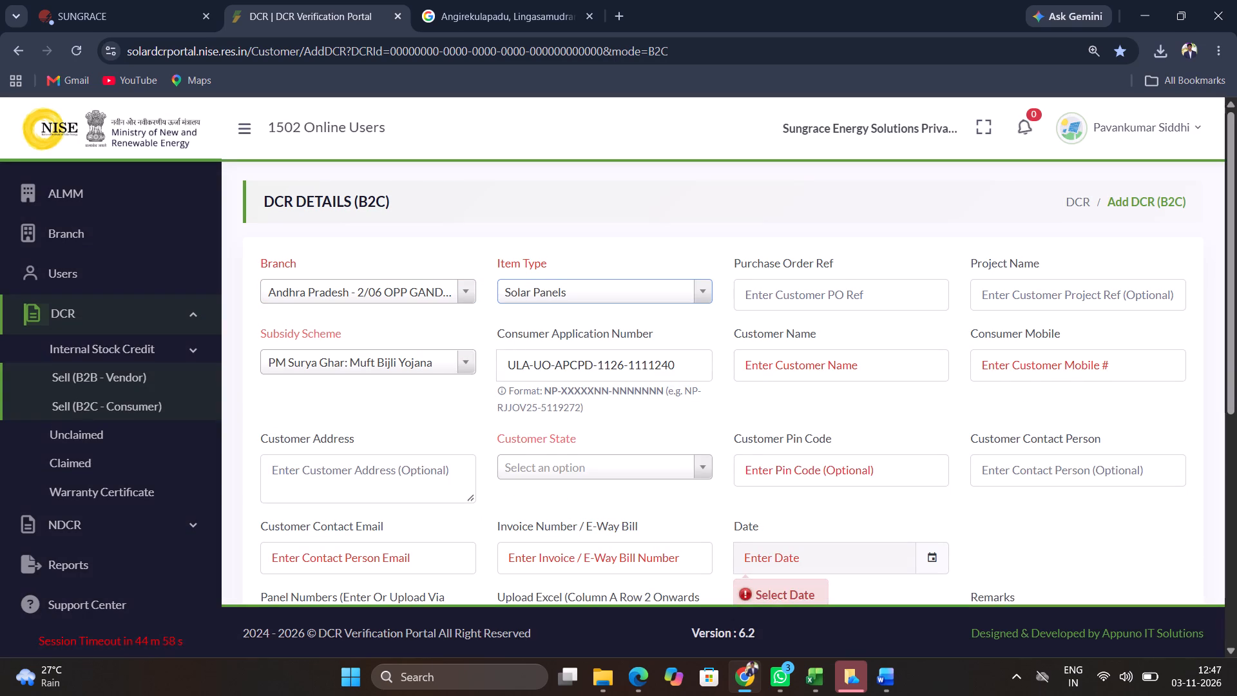
left_click(785, 368)
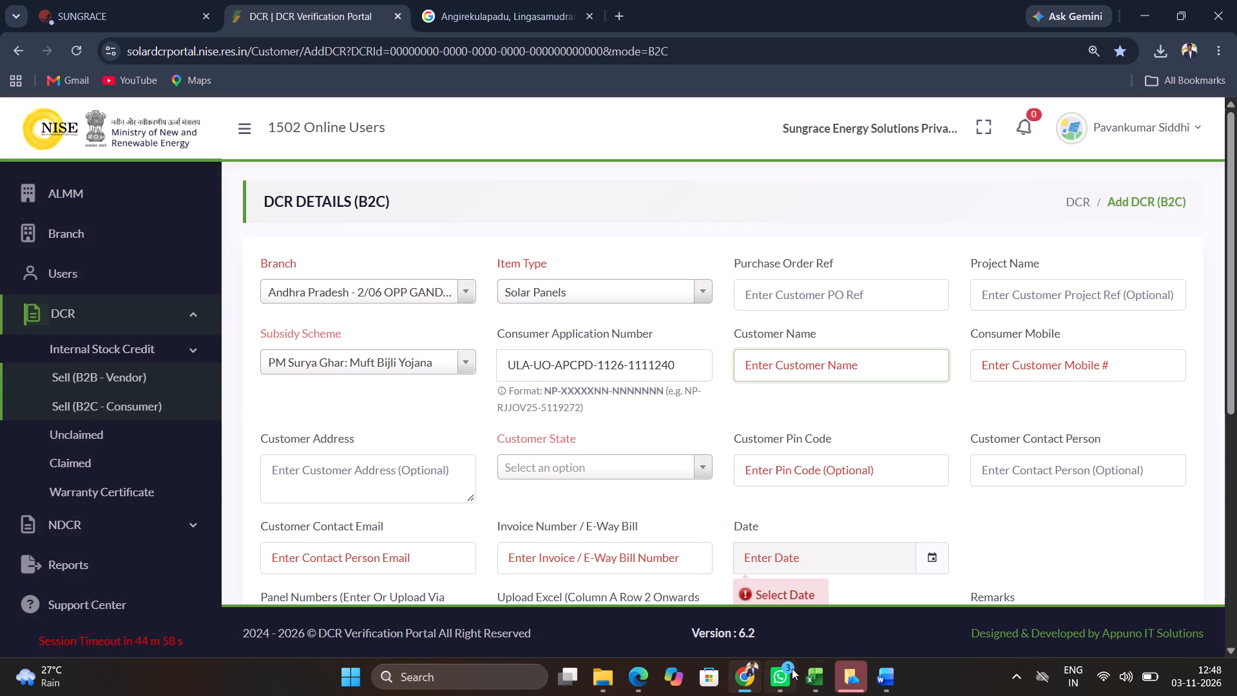
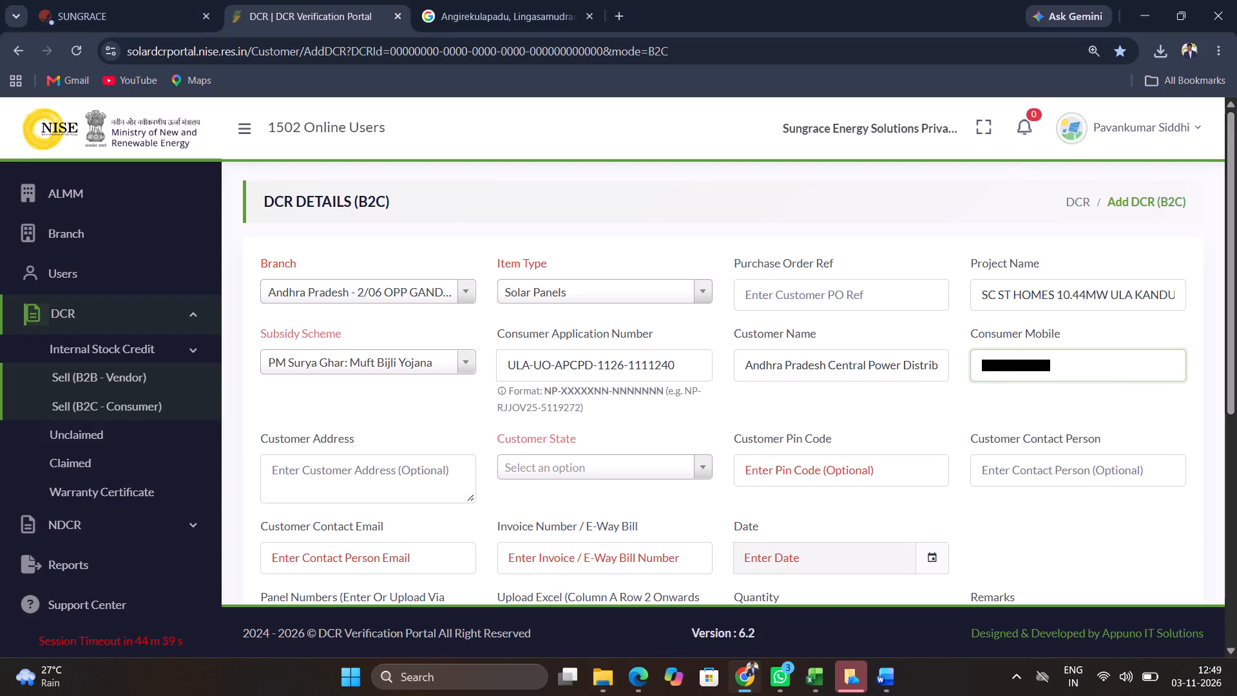
Set the customer state to Andhra Pradesh (37).
scroll(793, 454, "down", 1)
left_click(599, 382)
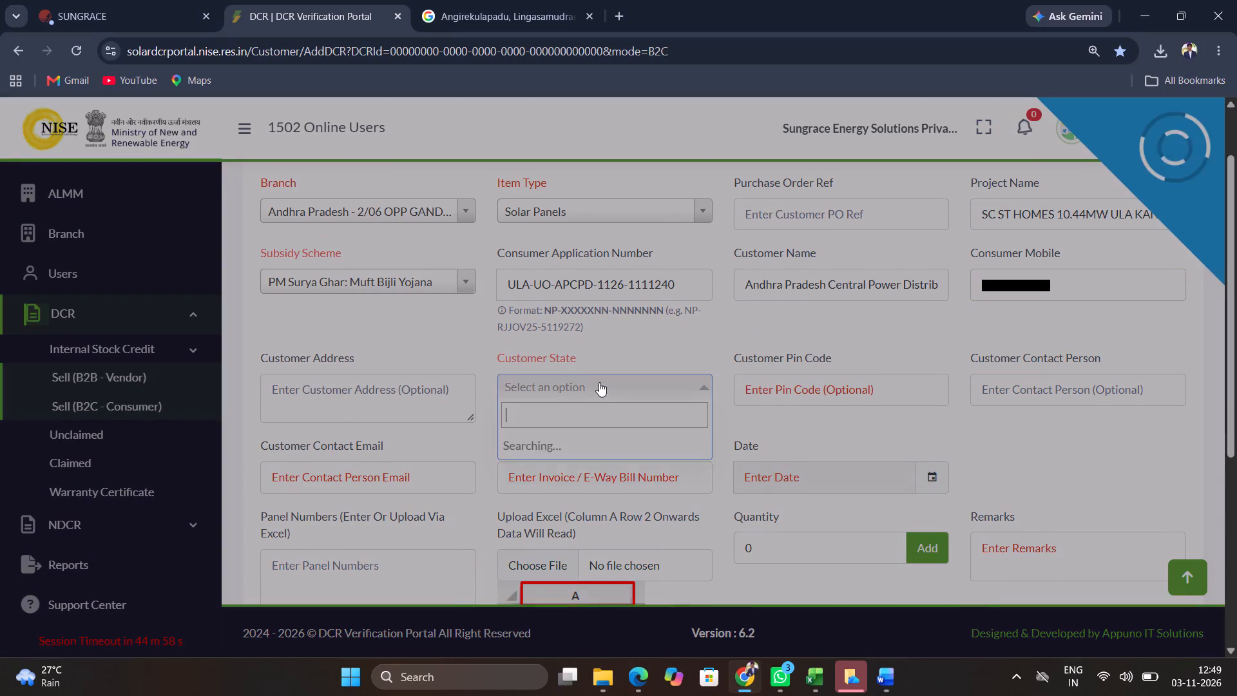
left_click(568, 498)
Fill in the customer contact email with the address given in the Word document of basic subsidy details.
left_click(454, 486)
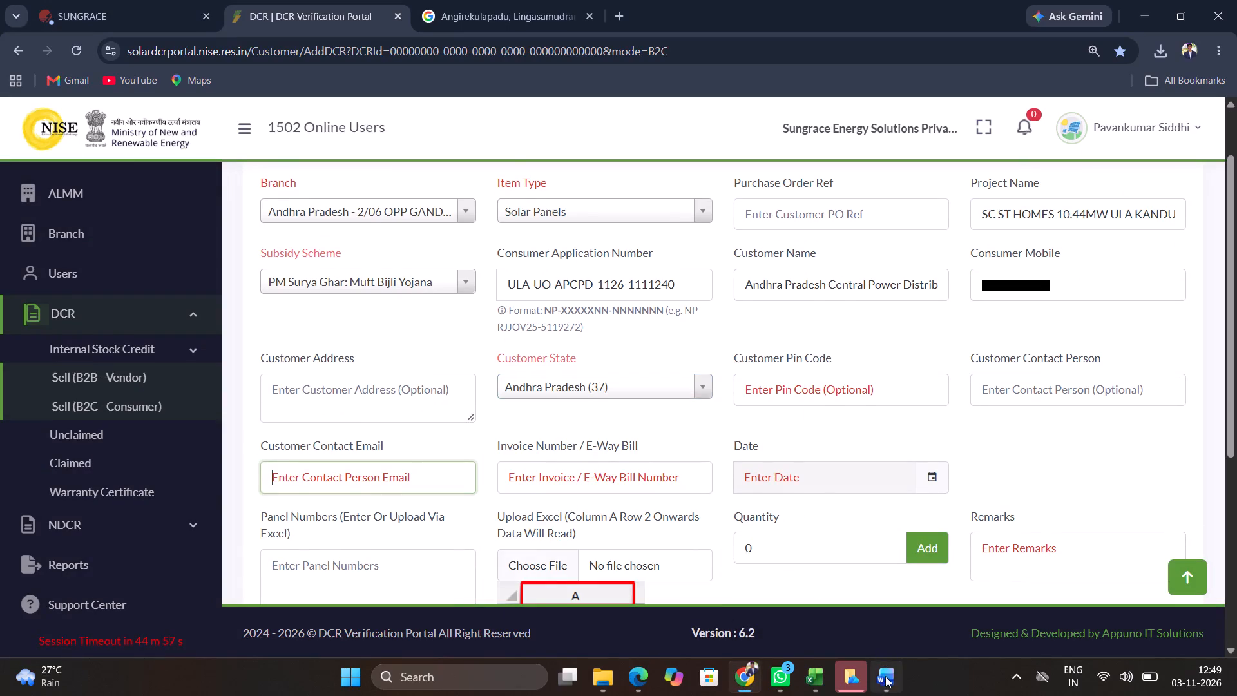
left_click(879, 619)
scroll(638, 437, "down", 2)
scroll(607, 434, "up", 1)
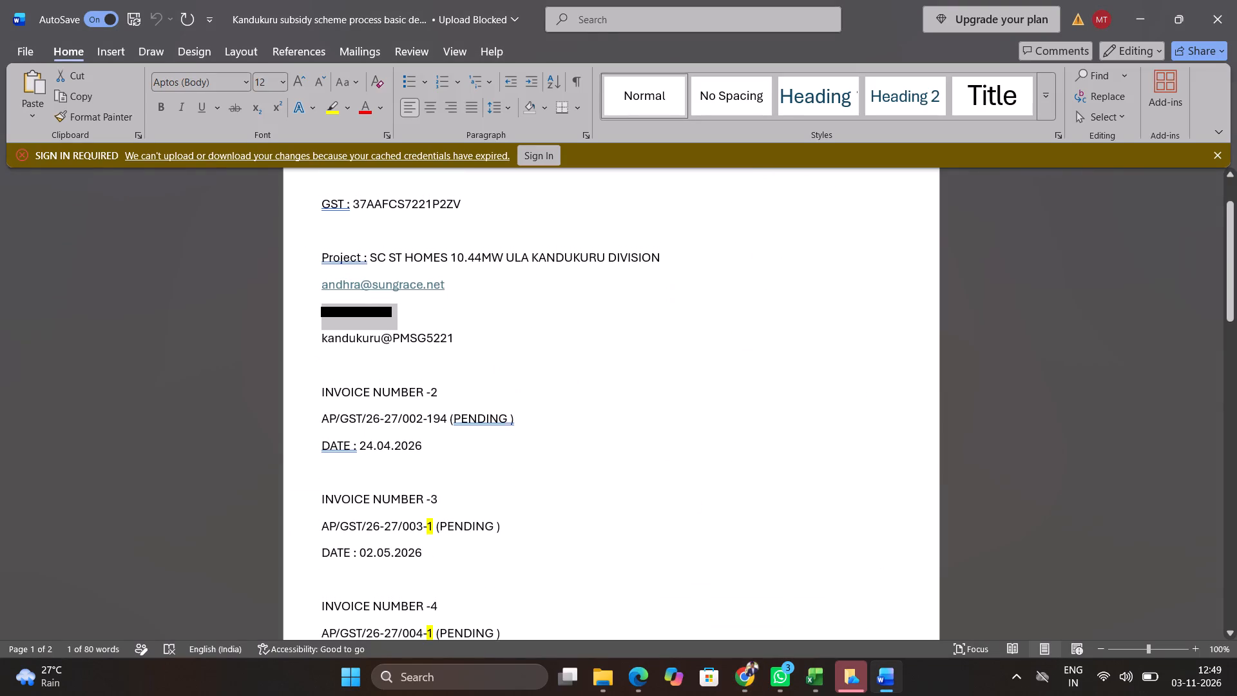
Copy the contact email address from the Word document into the customer contact email field of the DCR portal form.
left_click_drag(457, 281, 266, 294)
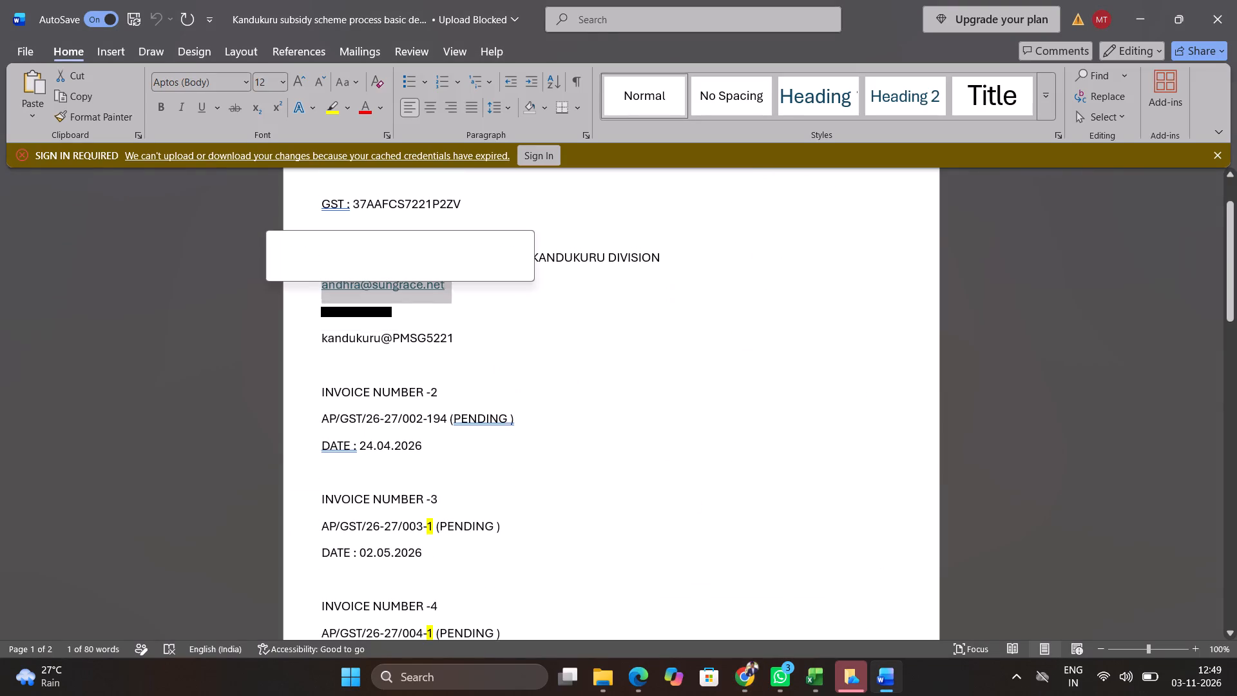
key("ctrl+c")
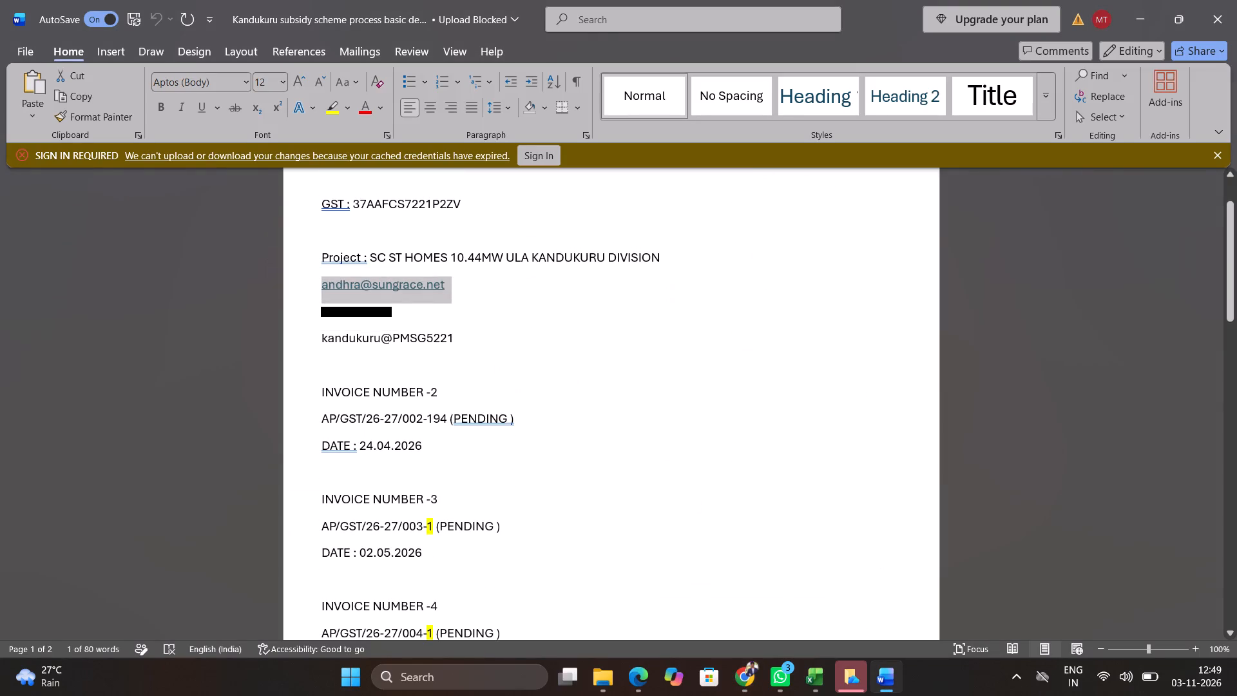
left_click(735, 588)
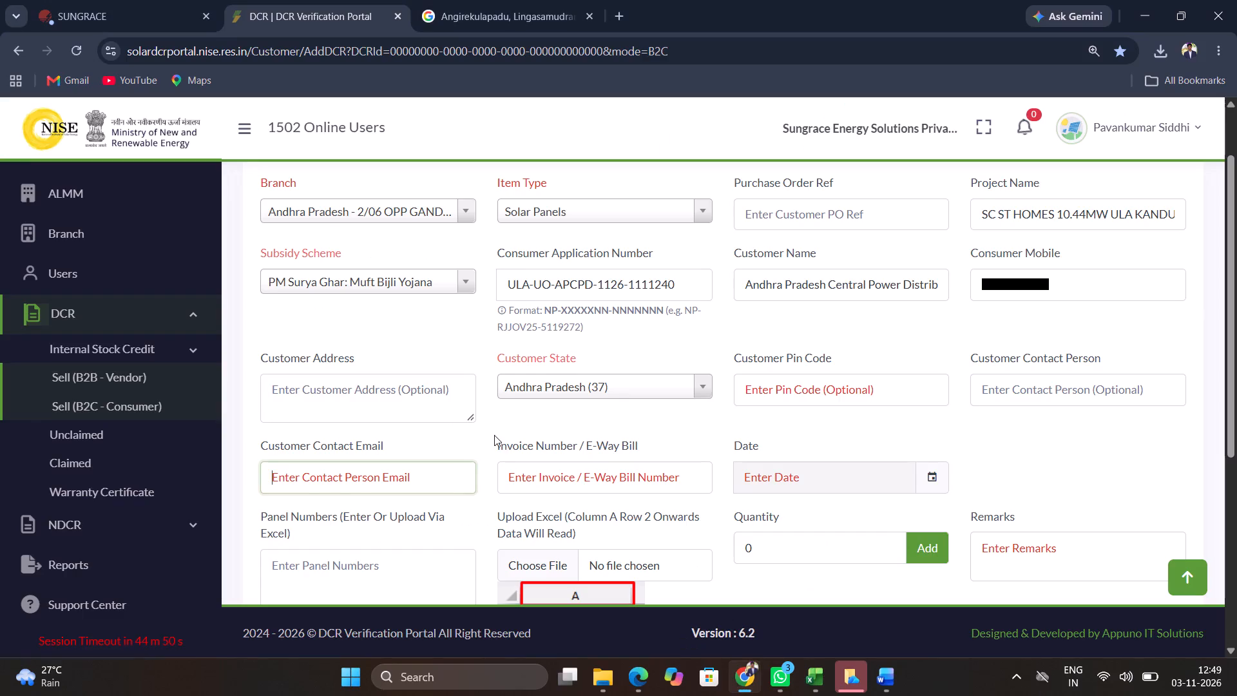
key("ctrl+v")
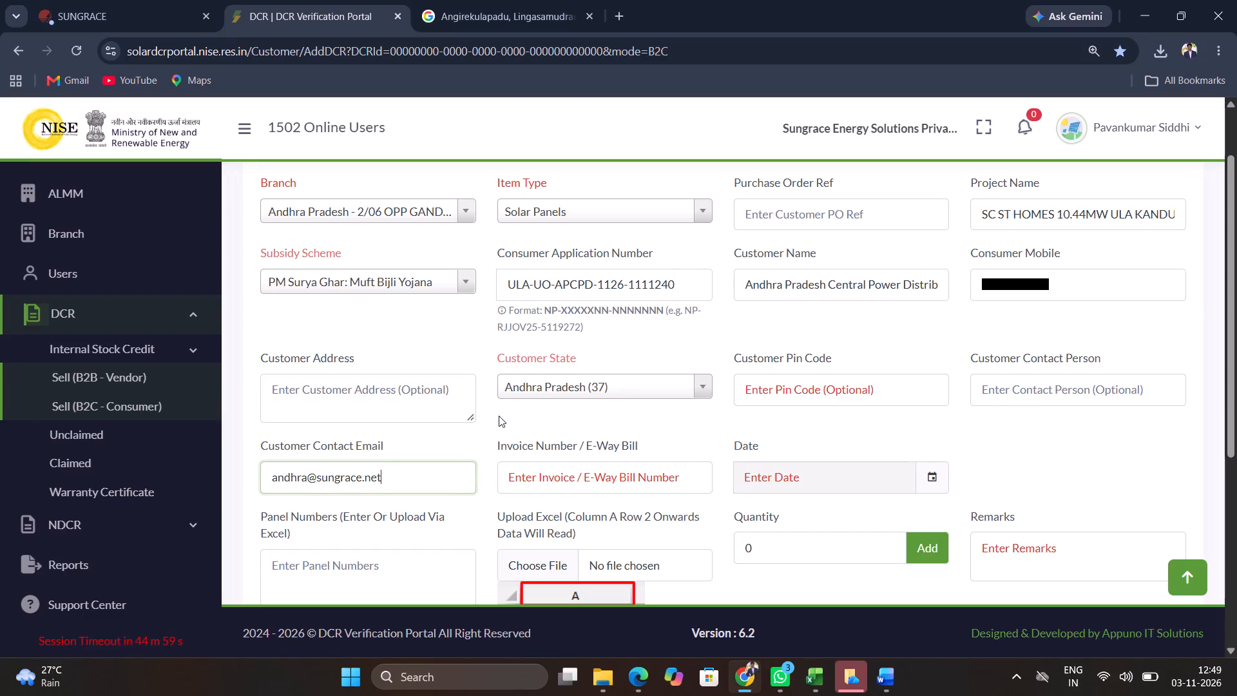
Fill the invoice number / e-way bill field with AP/GST/26-27/009-, copied from the Invoice number 9 entry in the Word document.
left_click(539, 490)
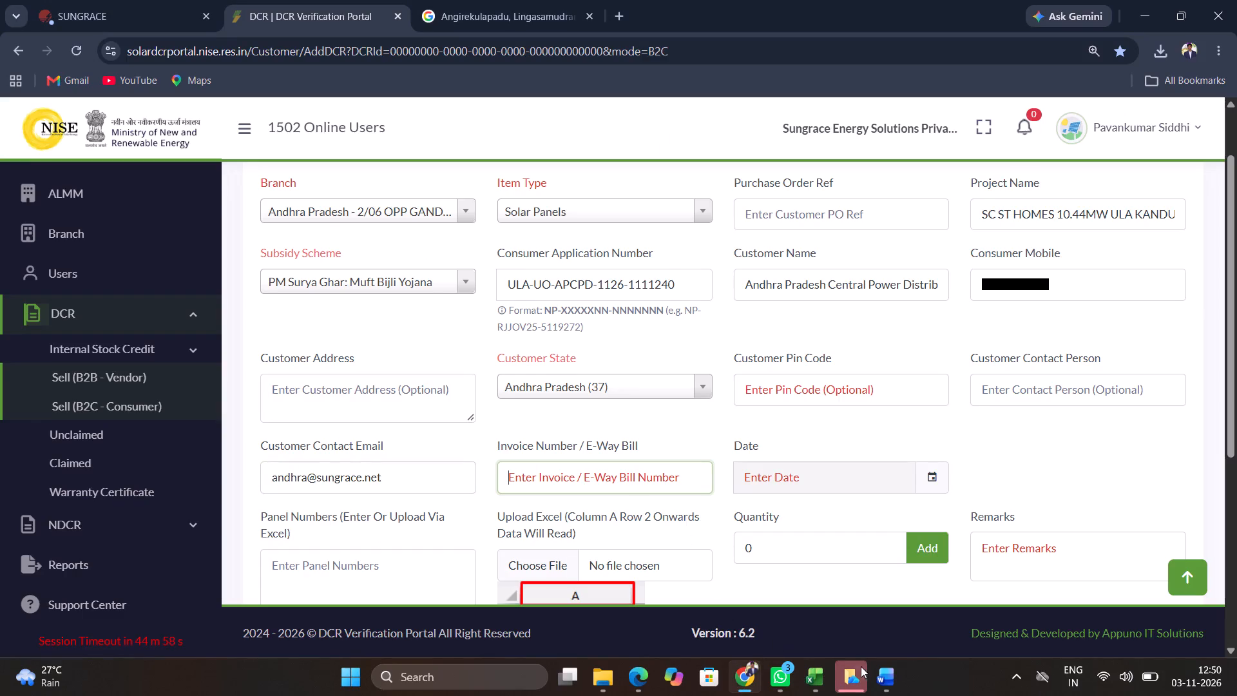
left_click(876, 612)
scroll(522, 465, "down", 5)
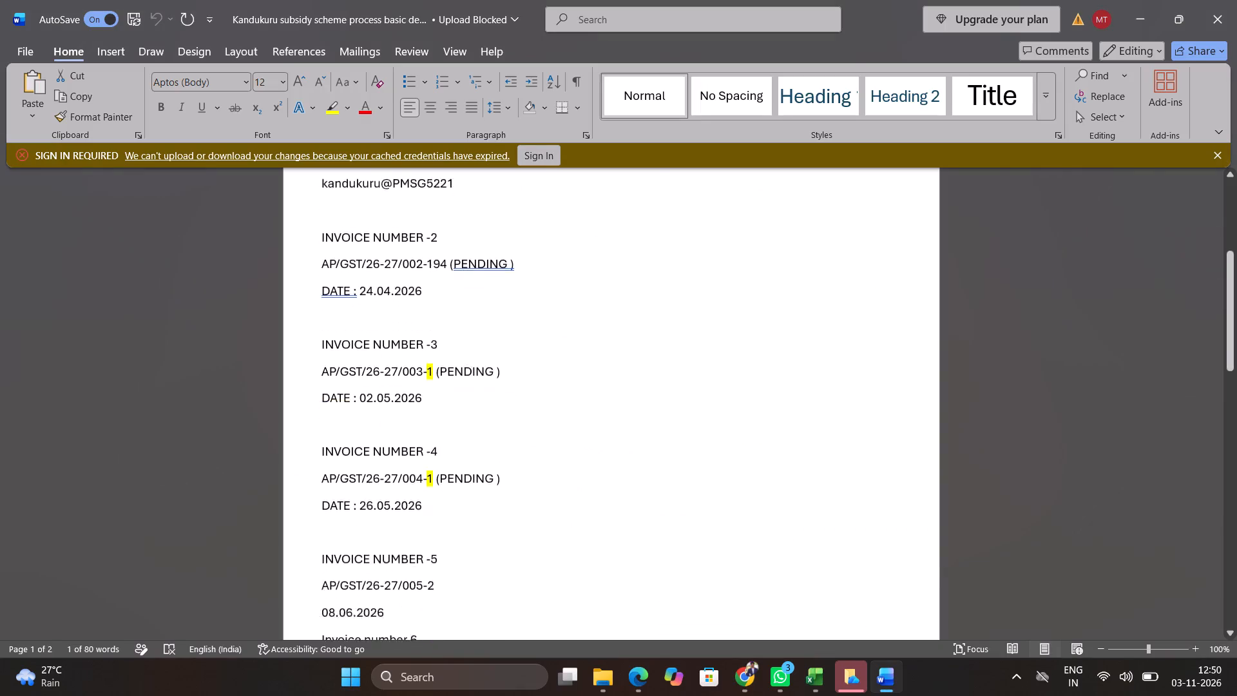
scroll(512, 464, "down", 4)
left_click_drag(447, 562, 244, 570)
key("ctrl+c")
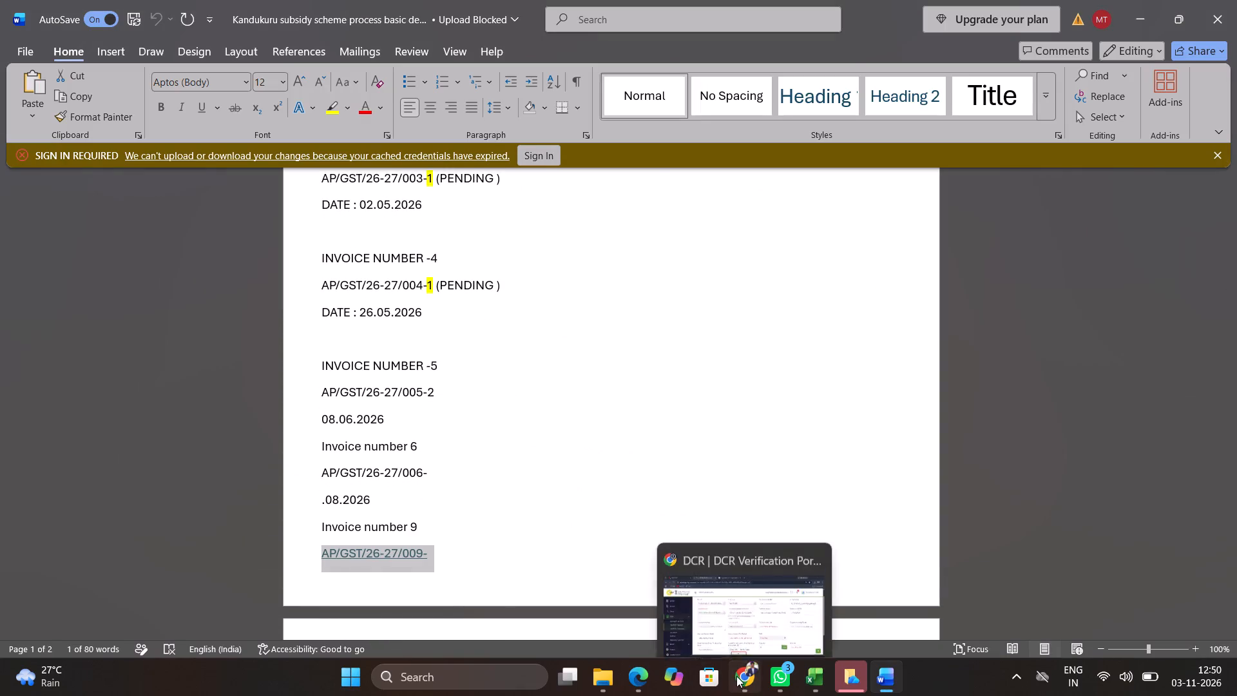
left_click(733, 616)
key("ctrl+v")
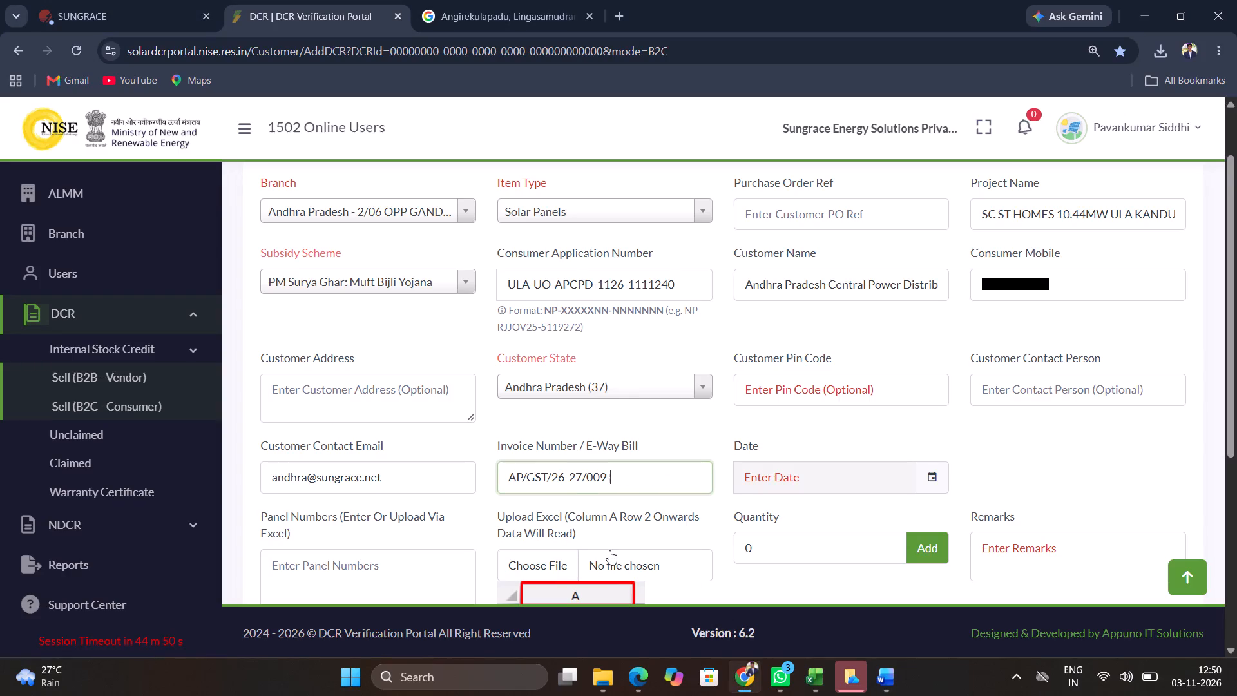
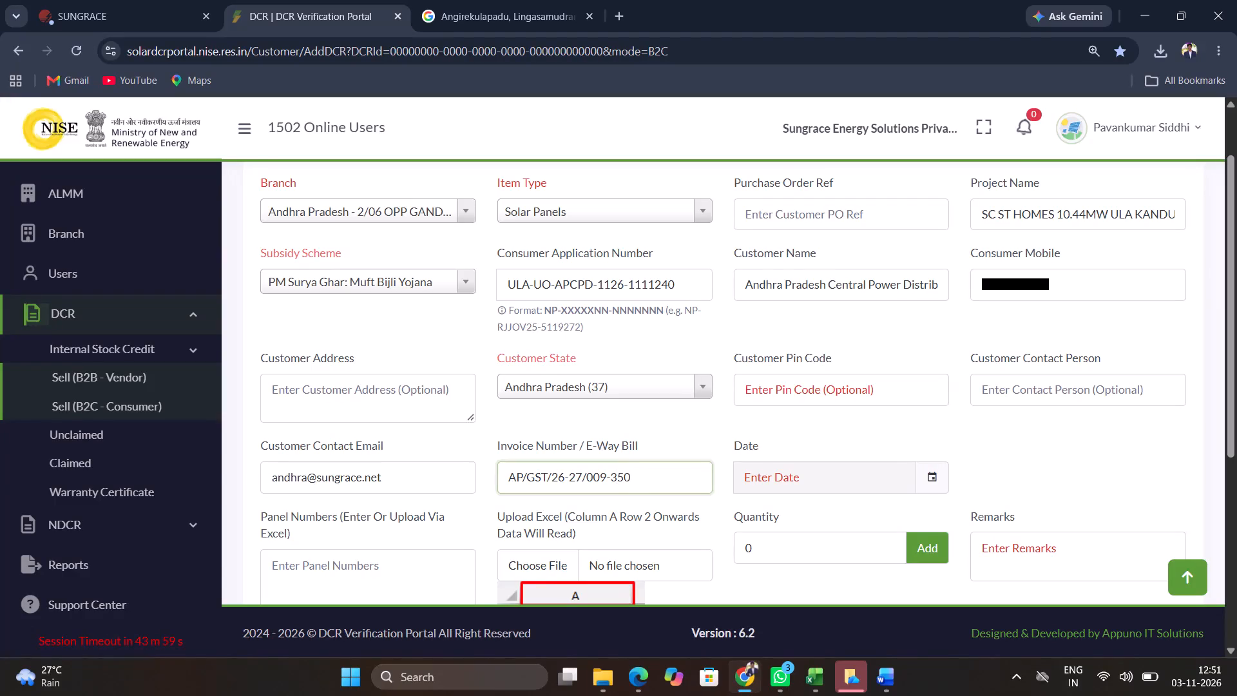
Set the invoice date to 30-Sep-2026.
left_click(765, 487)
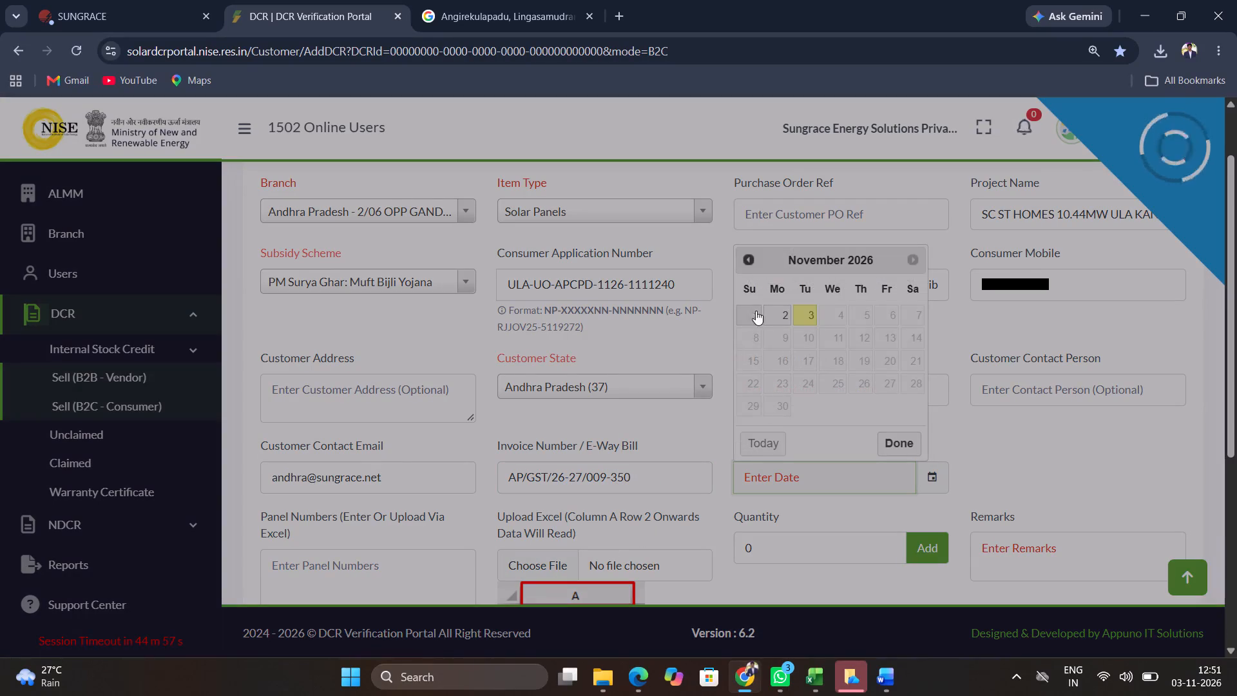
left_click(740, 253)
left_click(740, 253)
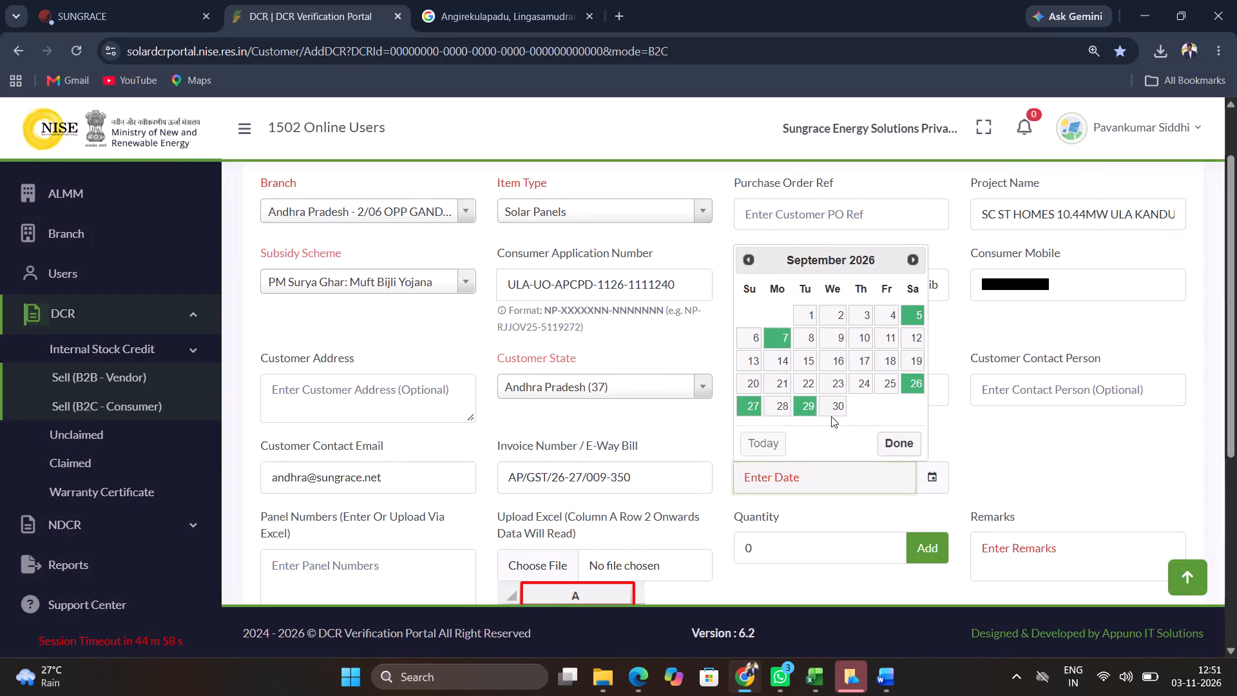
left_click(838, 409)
Fill in the panel numbers with the four panel serial numbers copied from the installation's SUNGRACE quick copy details.
scroll(756, 382, "down", 2)
left_click(294, 484)
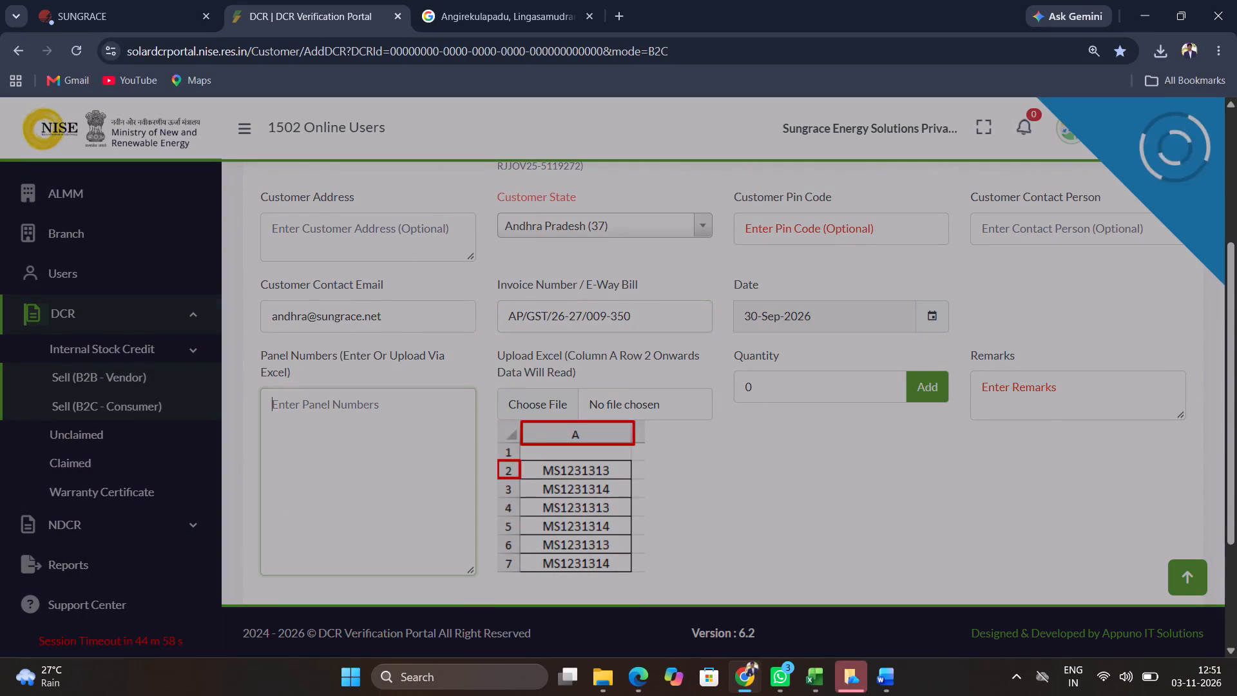
left_click(100, 0)
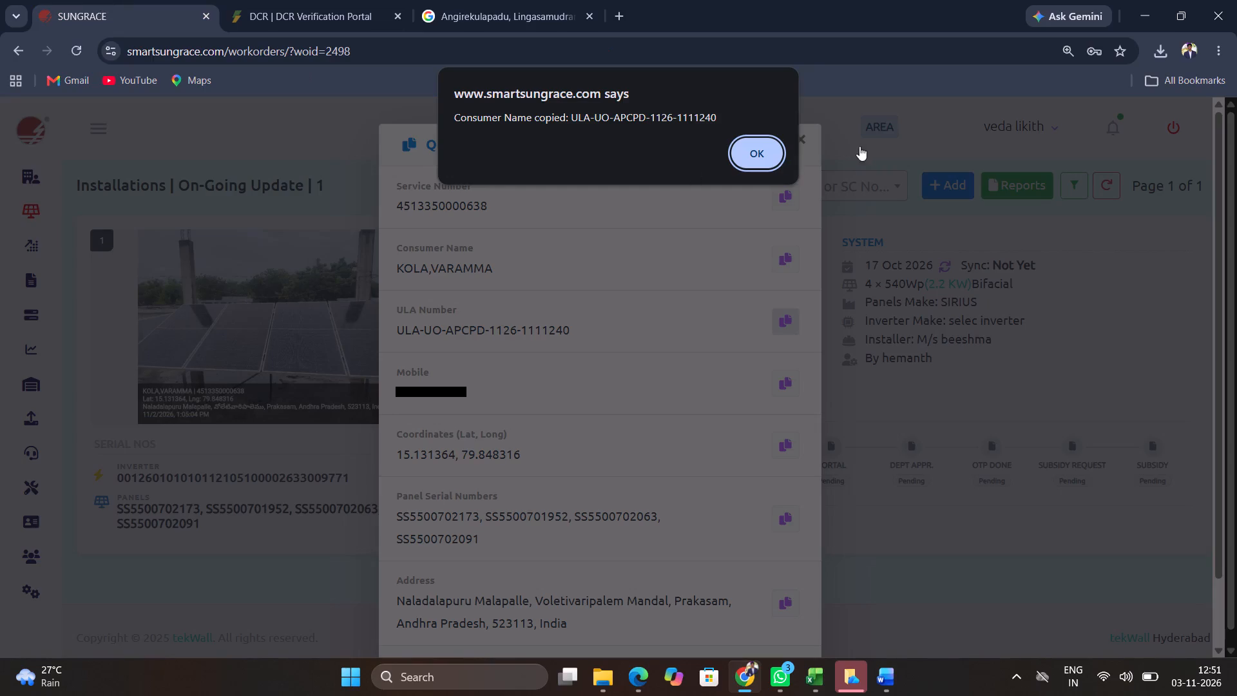
left_click(760, 153)
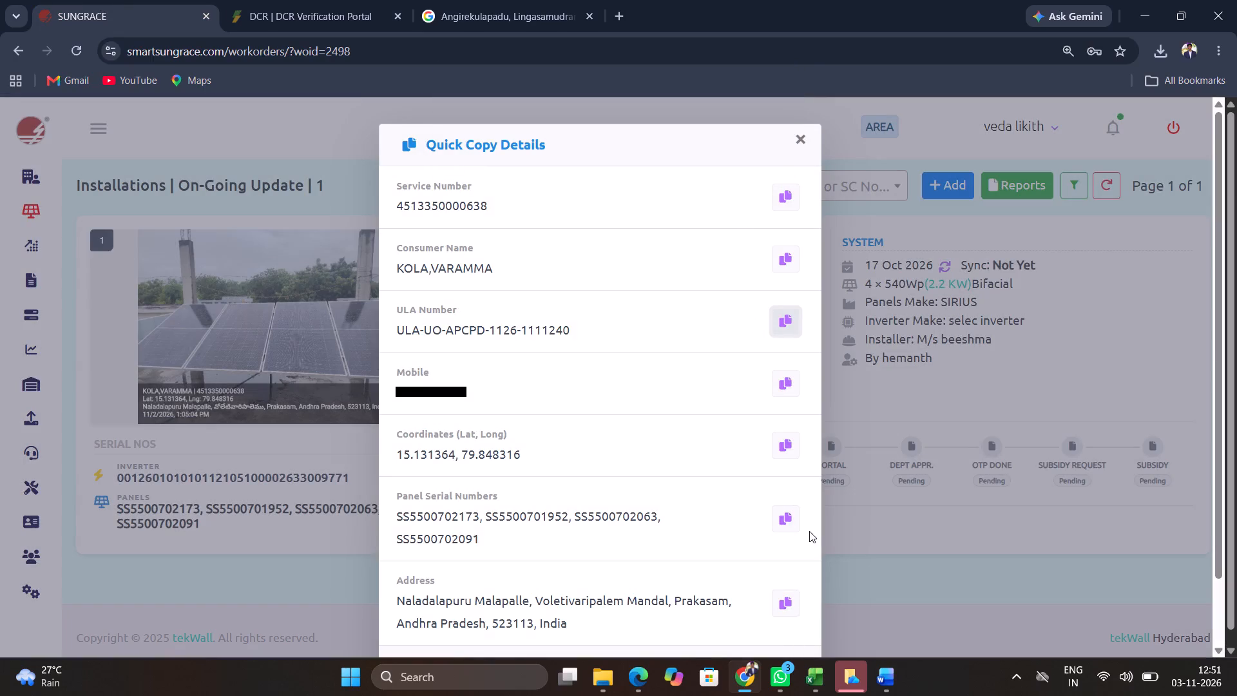
left_click(794, 519)
left_click_drag(303, 0, 305, 15)
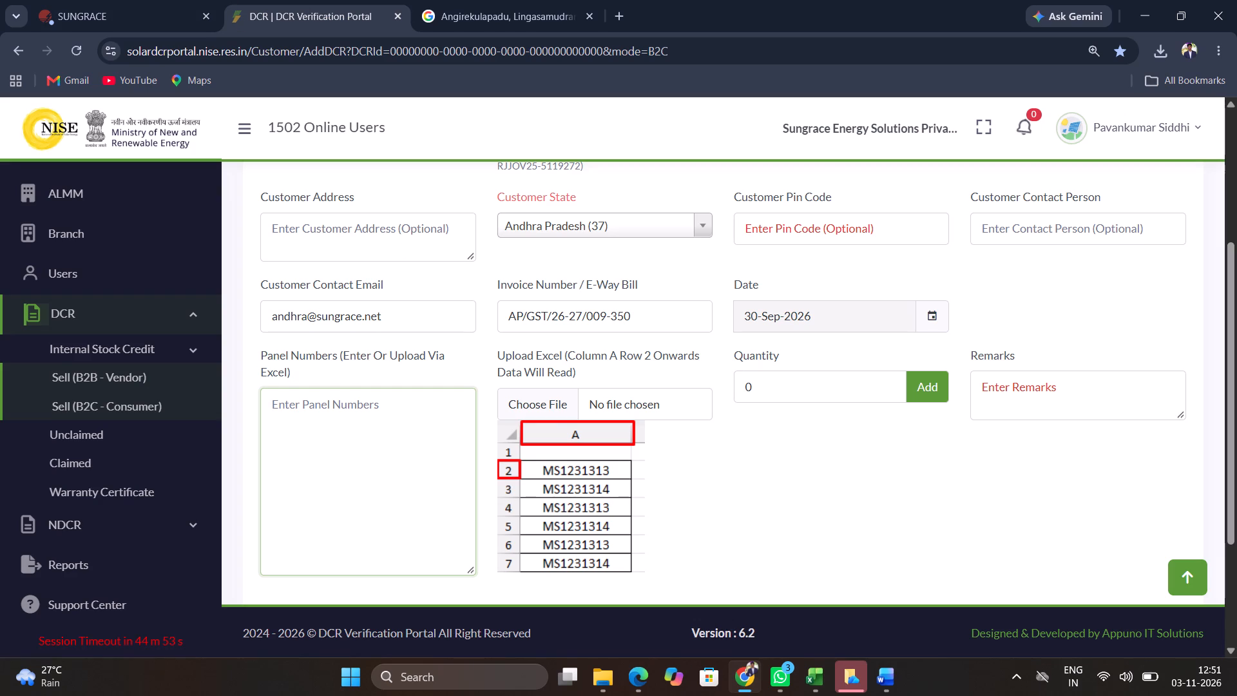
key("ctrl+v")
key("Left")
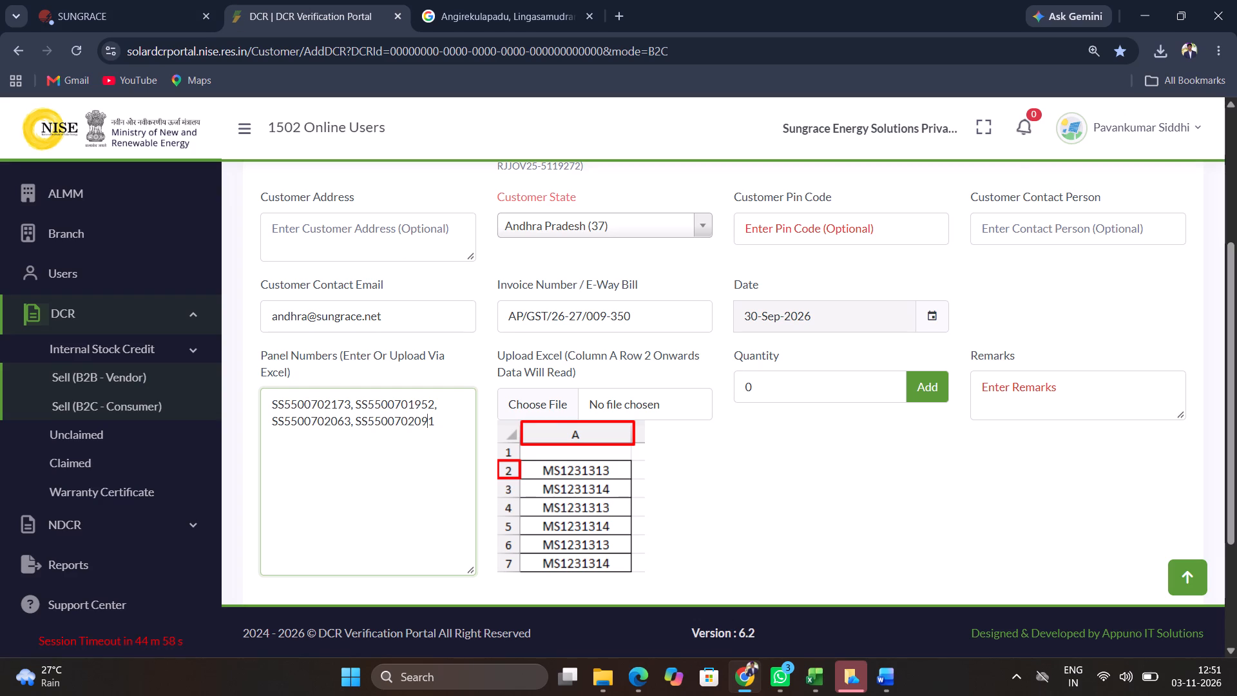
key("Left")
key("Left")
key("Left")
key("Left")
key("Left")
key("Left")
key("Left")
key("Left")
key("Left")
key("Left")
key("Left")
key("BackSpace")
key("BackSpace")
key("Return")
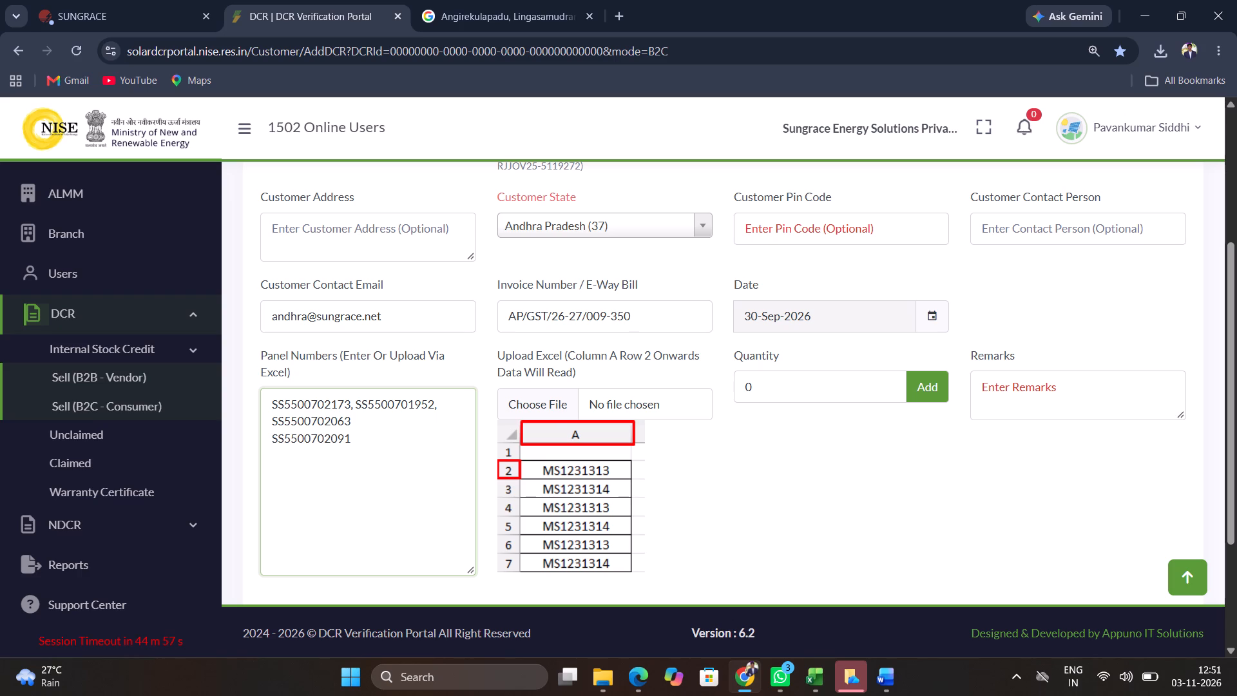
key("Up")
key("Up")
key("Up")
key("Up")
key("Up")
key("Up")
key("Up")
key("Up")
key("Right")
key("Right")
key("Right")
key("Right")
key("Right")
key("Right")
key("Right")
key("Right")
key("Right")
key("Right")
key("Right")
key("Right")
key("Right")
key("Right")
key("BackSpace")
key("BackSpace")
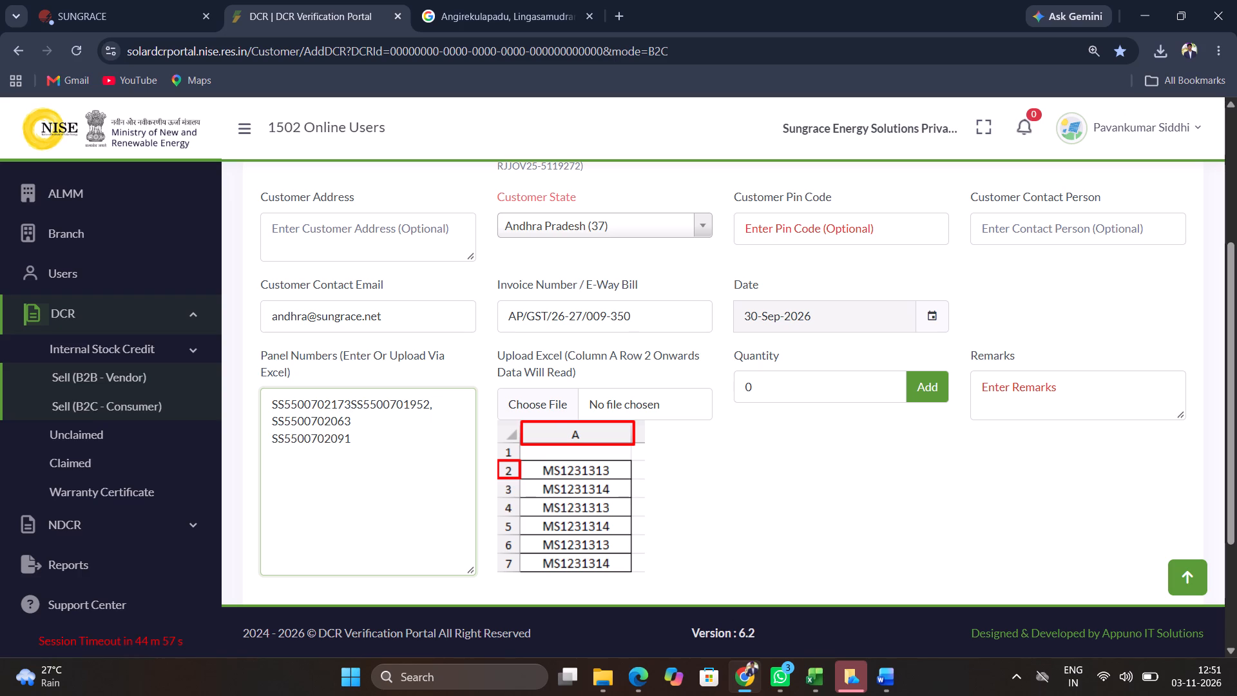
key("Return")
key("Right")
key("Right")
key("Right")
key("Right")
key("Right")
key("Right")
key("Right")
key("Right")
key("Right")
key("Right")
key("Right")
key("Right")
key("Right")
key("Right")
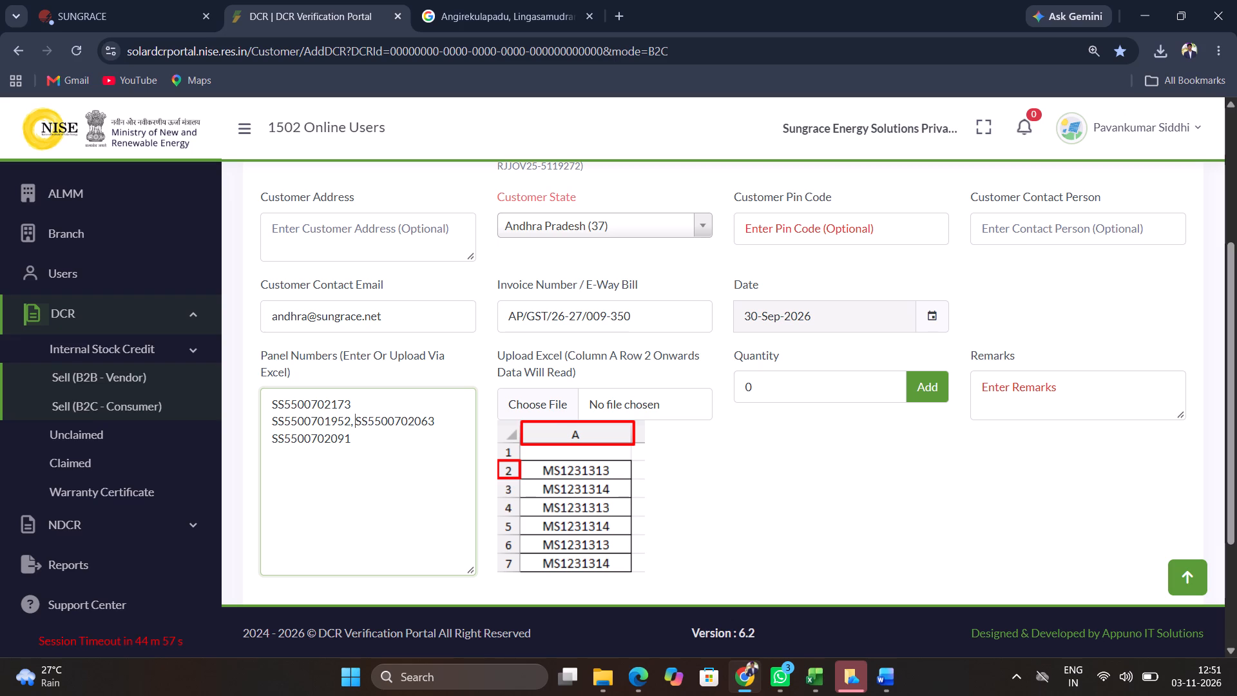
key("BackSpace")
key("BackSpace")
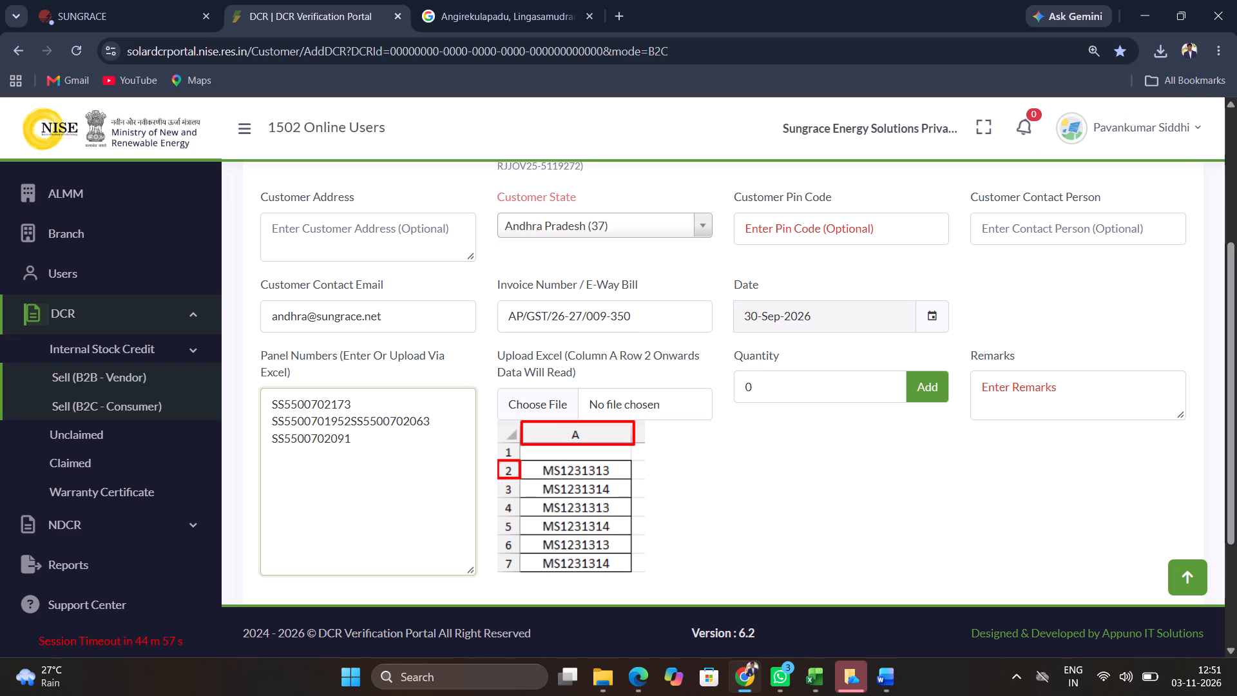
key("Return")
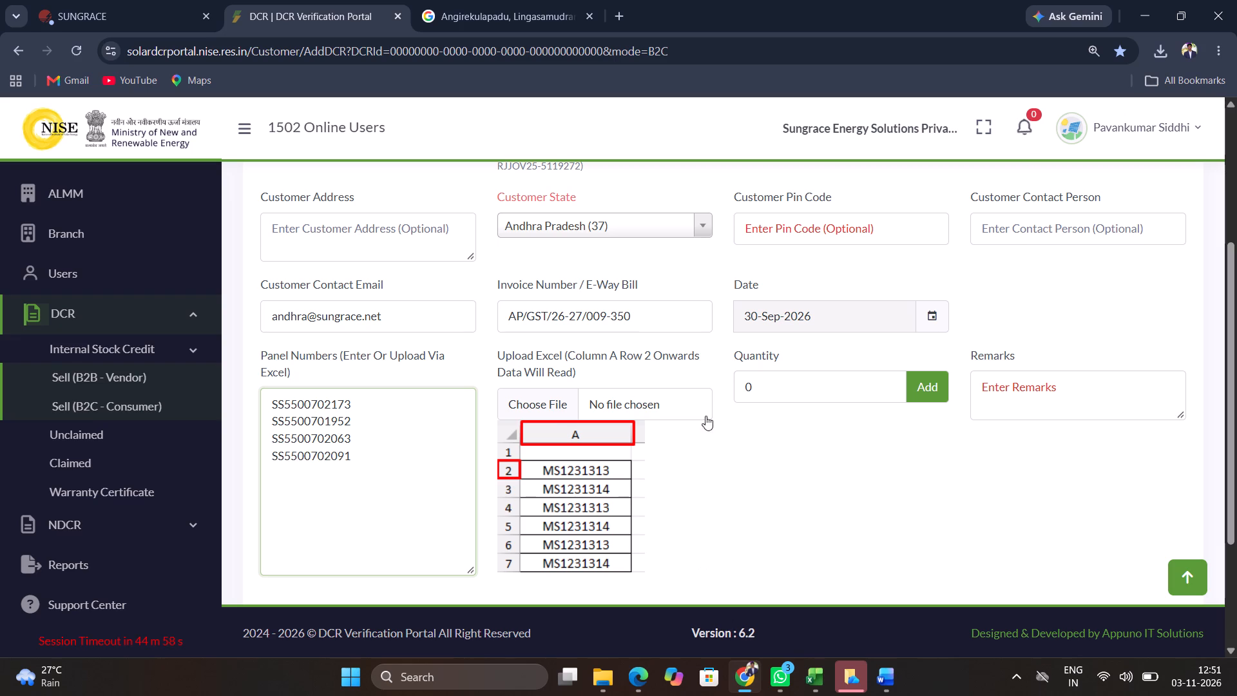
Set the quantity to 4 and try to add the listed panels to the DCR.
left_click(796, 386)
scroll(796, 387, "up", 4)
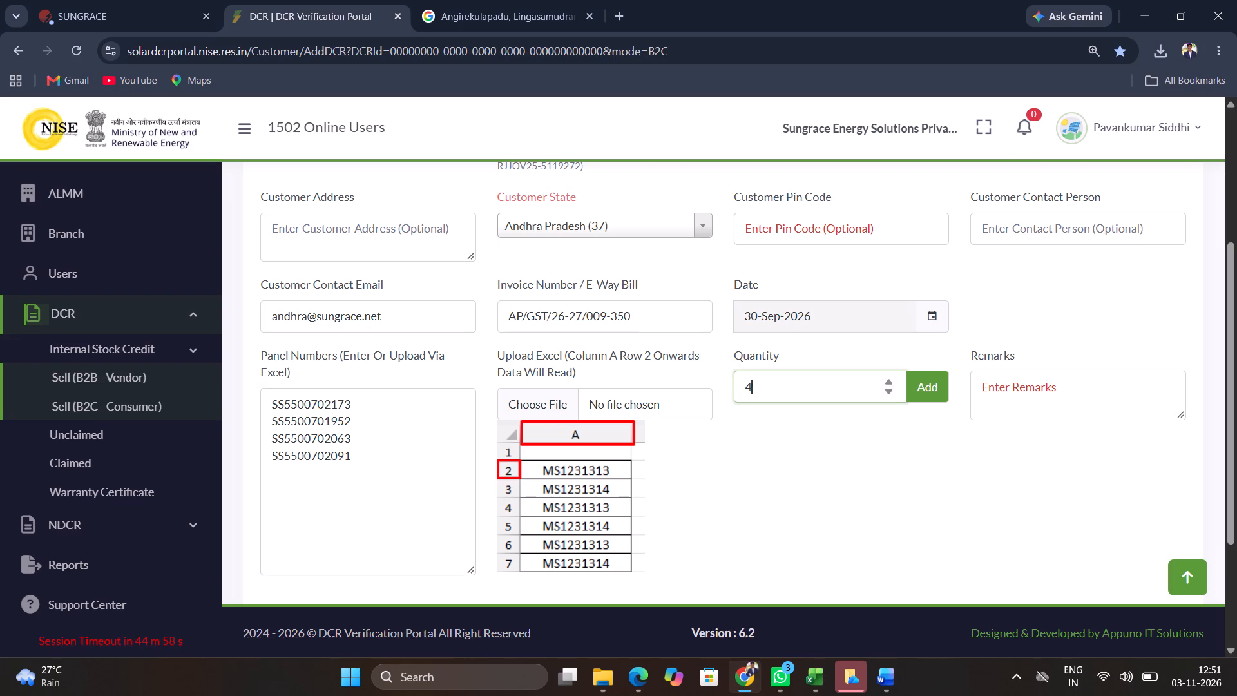
left_click(939, 387)
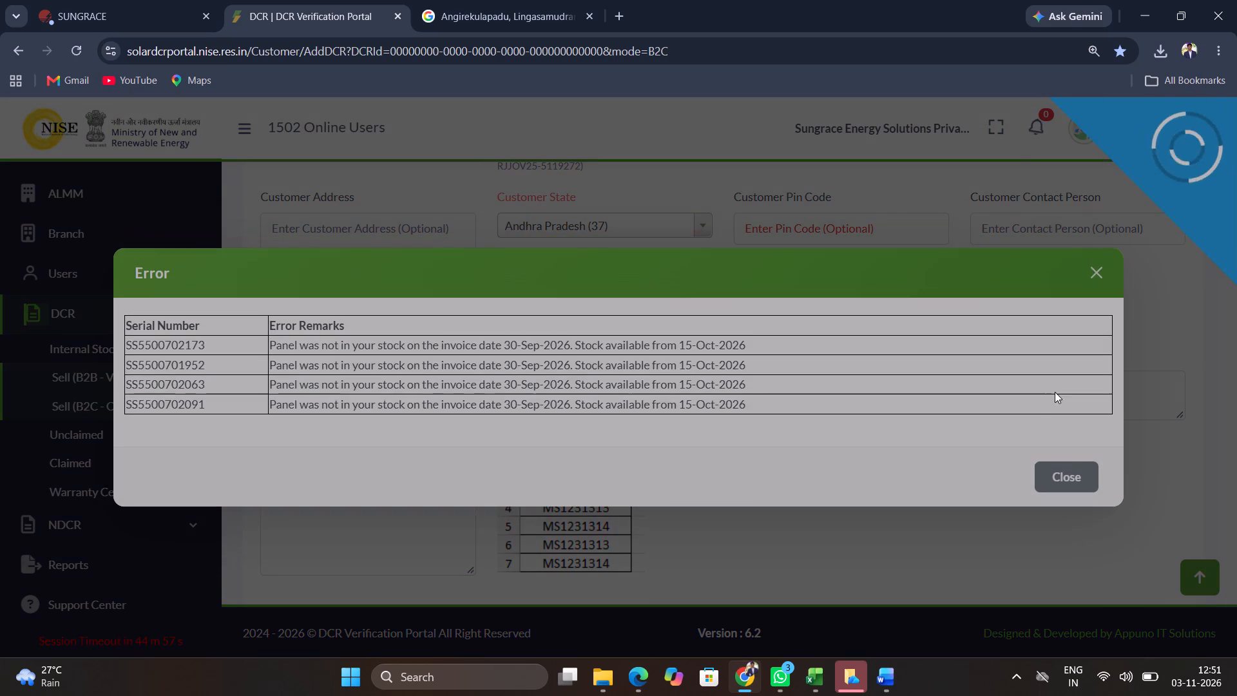
left_click(1090, 266)
Change the invoice number to AP/GST/26-27/010-81.
left_click(636, 312)
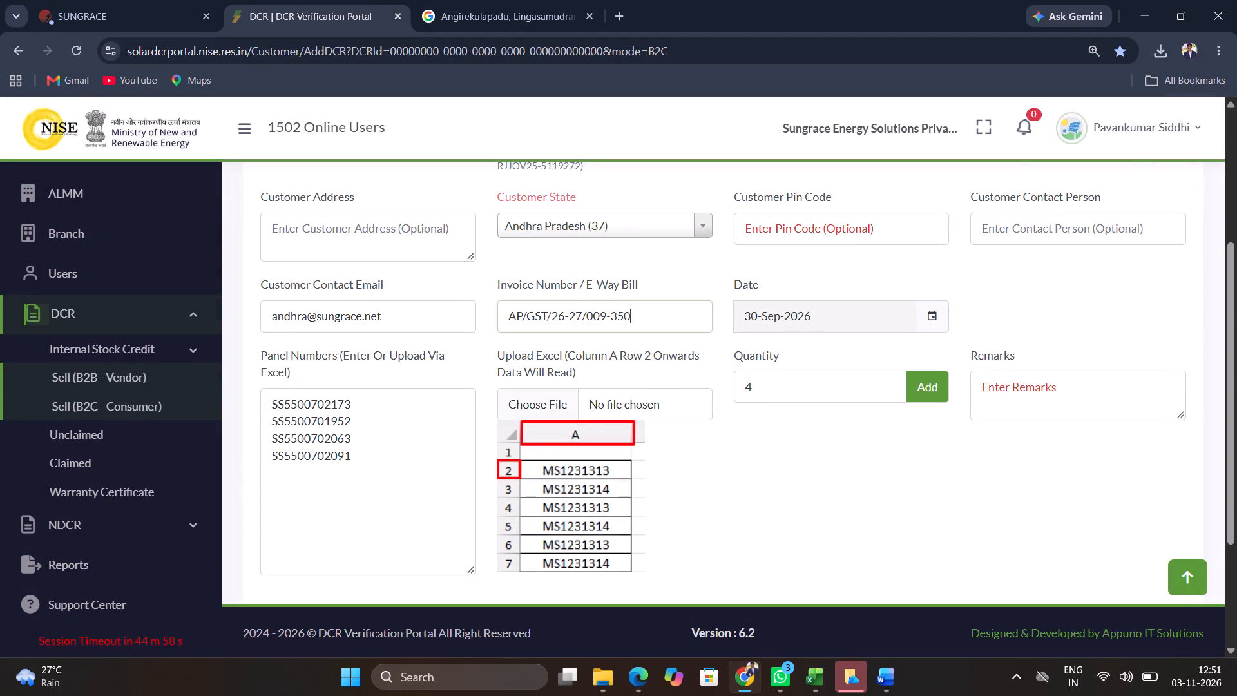
key("BackSpace")
key("BackSpace")
key("BackSpace")
key("BackSpace")
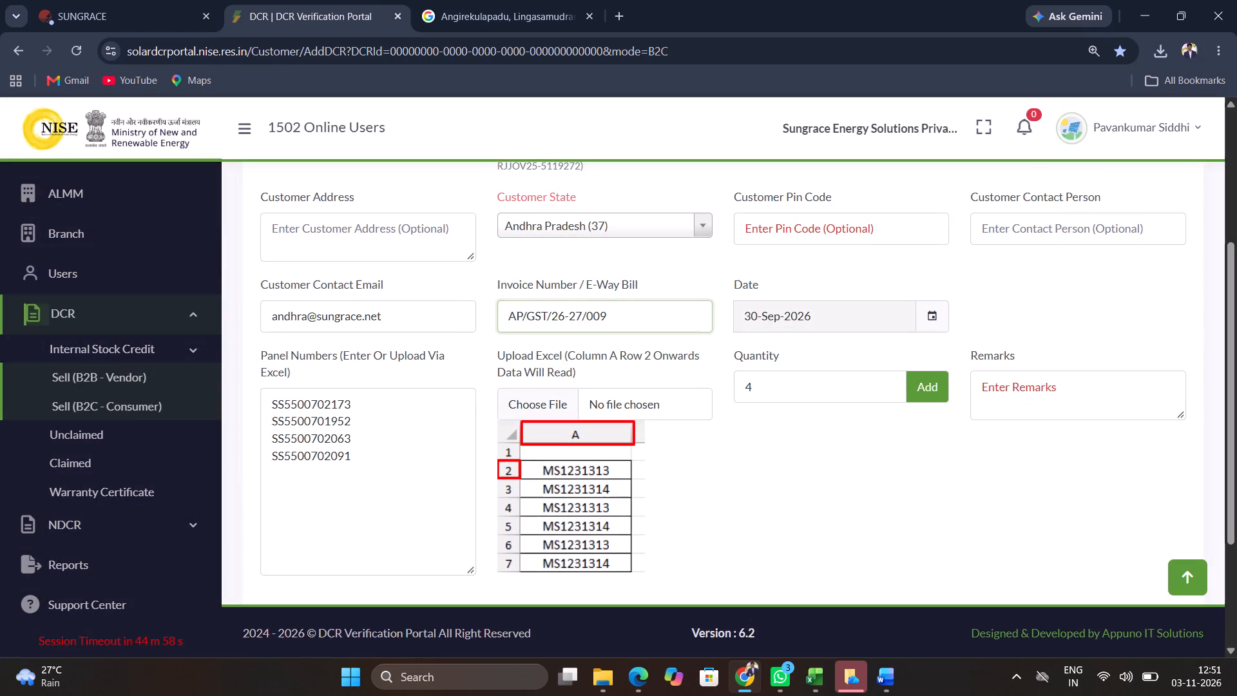
key("BackSpace")
key("BackSpace")
type("10-81")
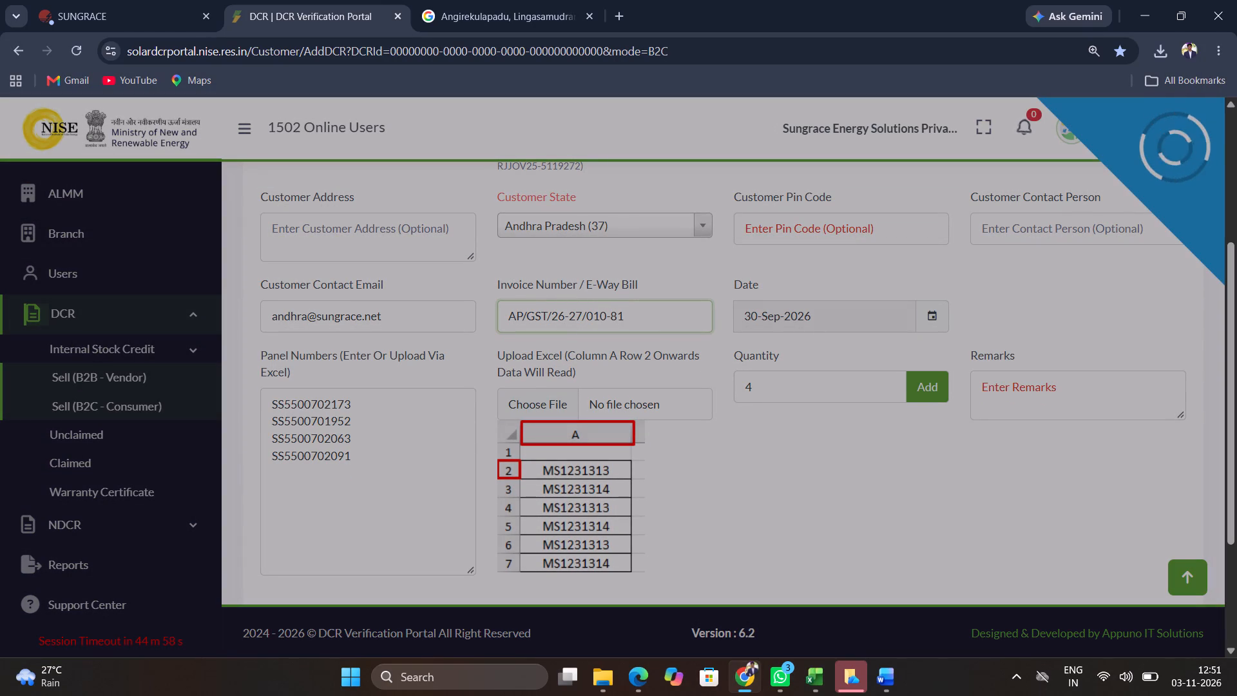
Set the invoice date to 22-Oct-2026.
left_click(896, 316)
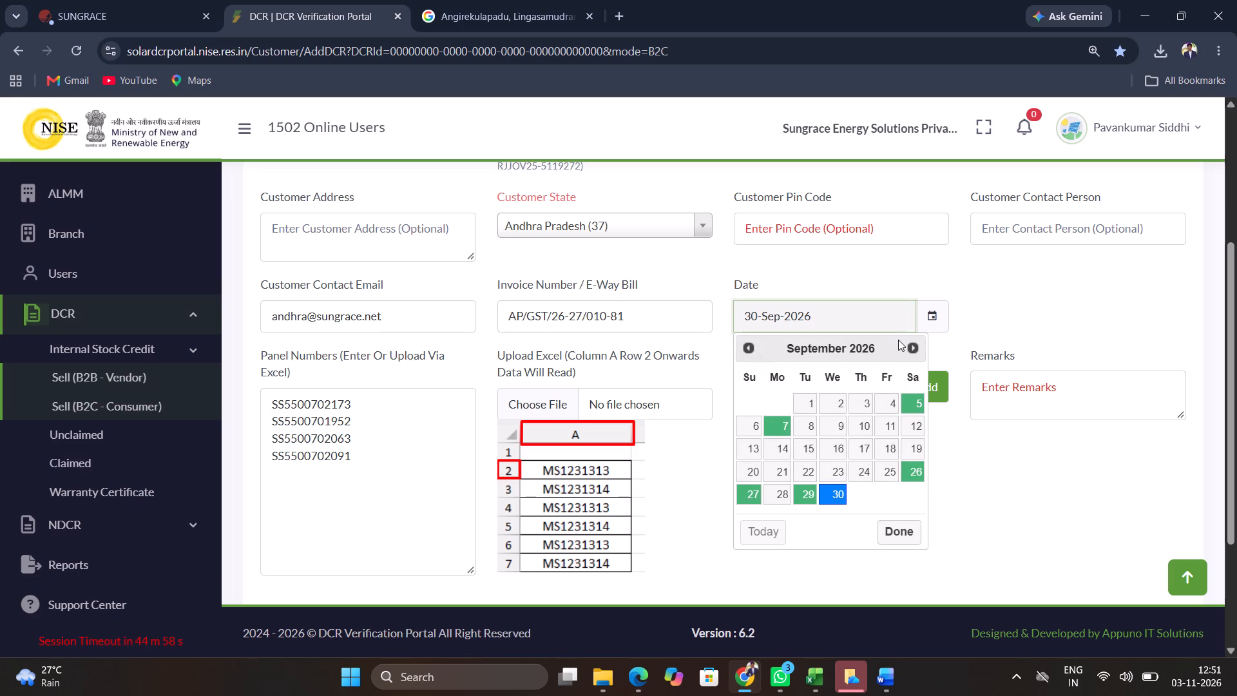
left_click(913, 342)
left_click(912, 343)
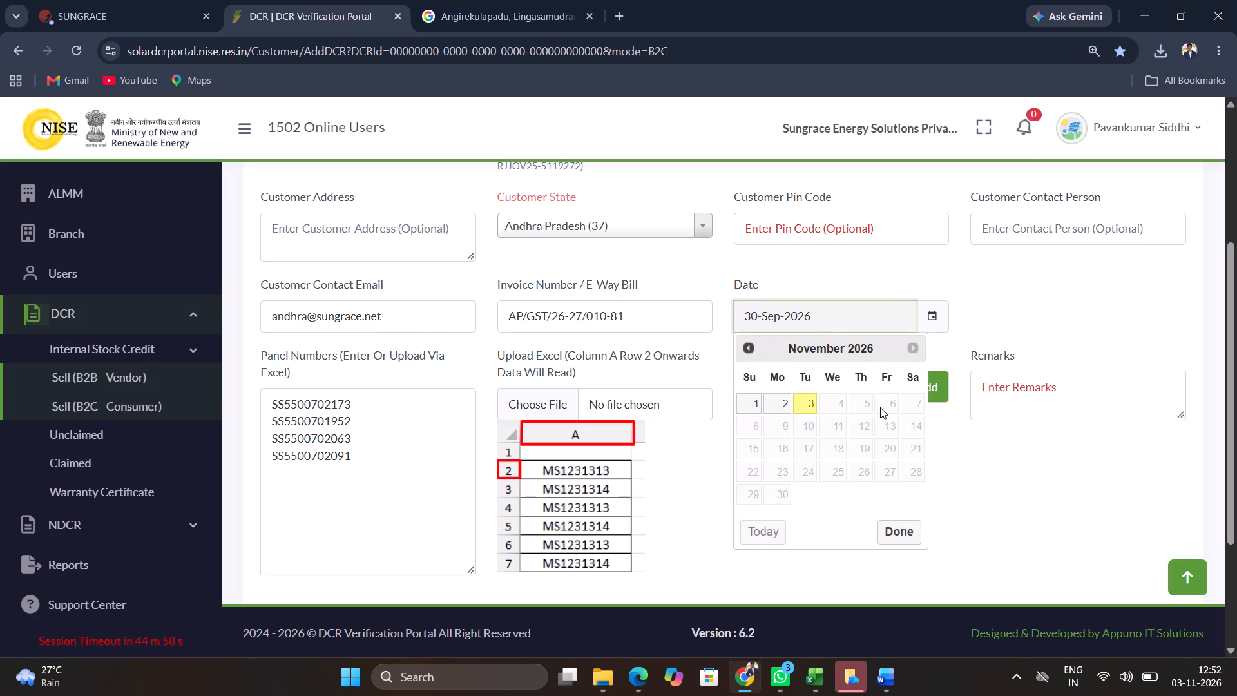
left_click(742, 343)
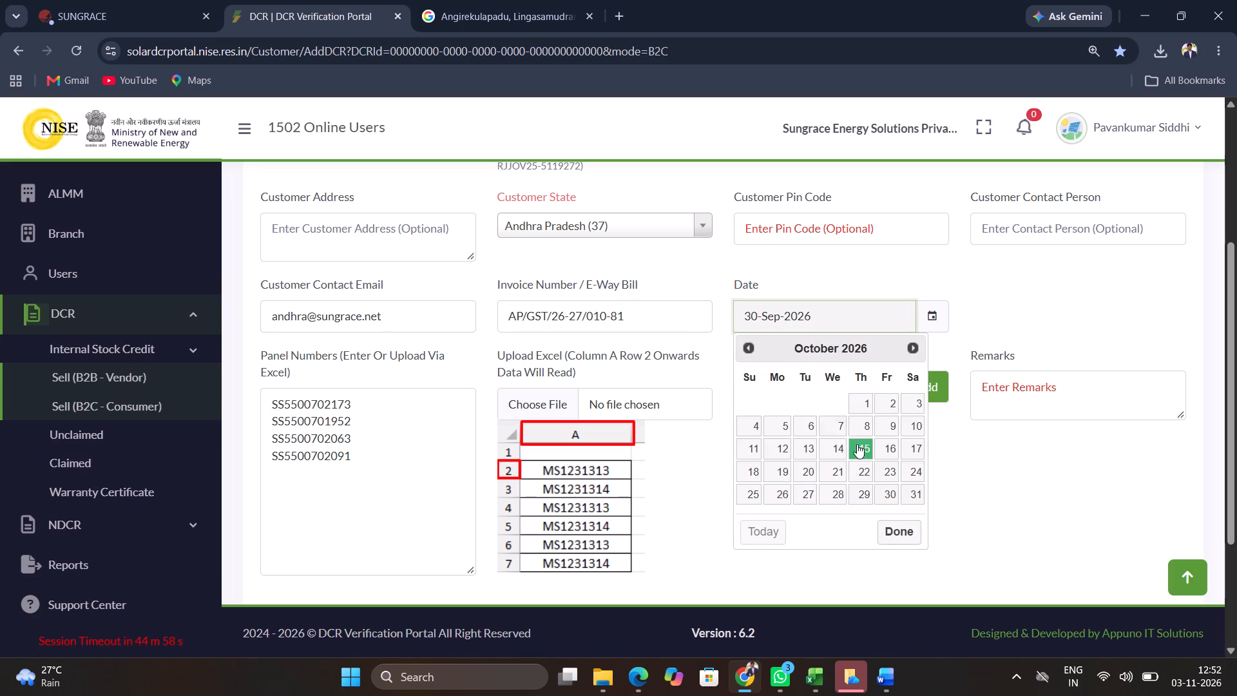
left_click(859, 468)
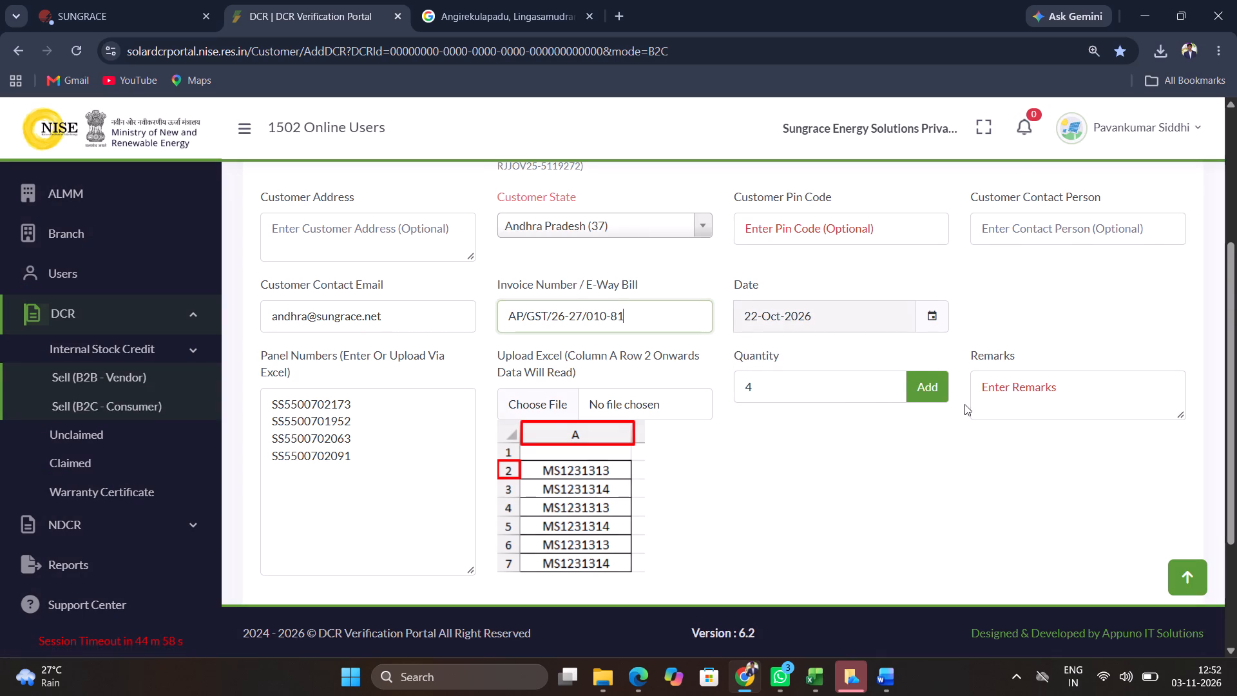
Add the four listed panels to the DCR.
left_click(938, 395)
Fill in the remarks with the installation address copied from the SUNGRACE quick copy details.
left_click_drag(1055, 405, 1053, 416)
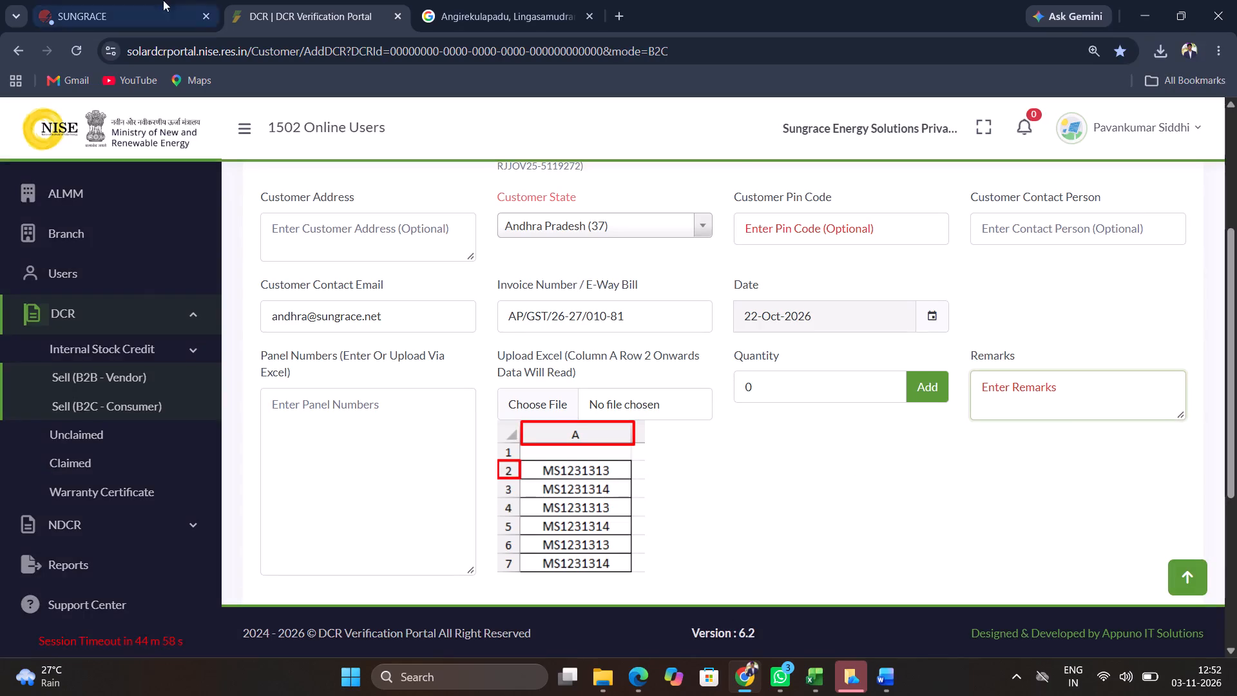
left_click(124, 0)
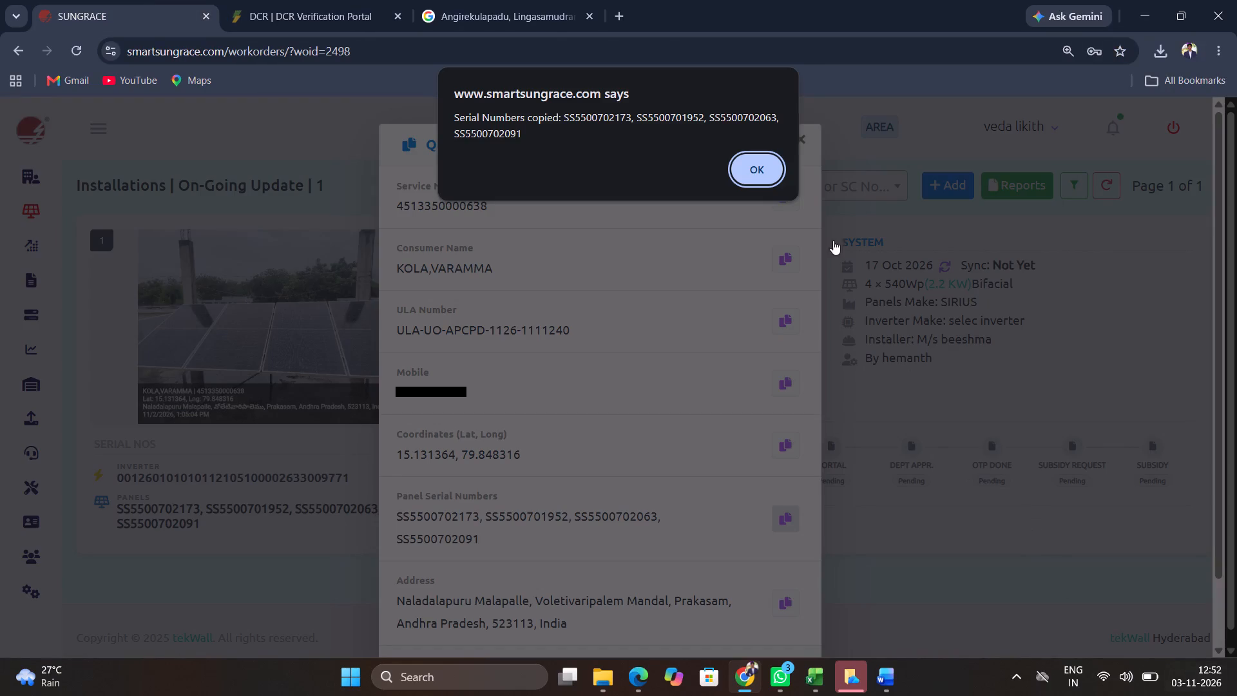
left_click(745, 168)
scroll(731, 188, "down", 4)
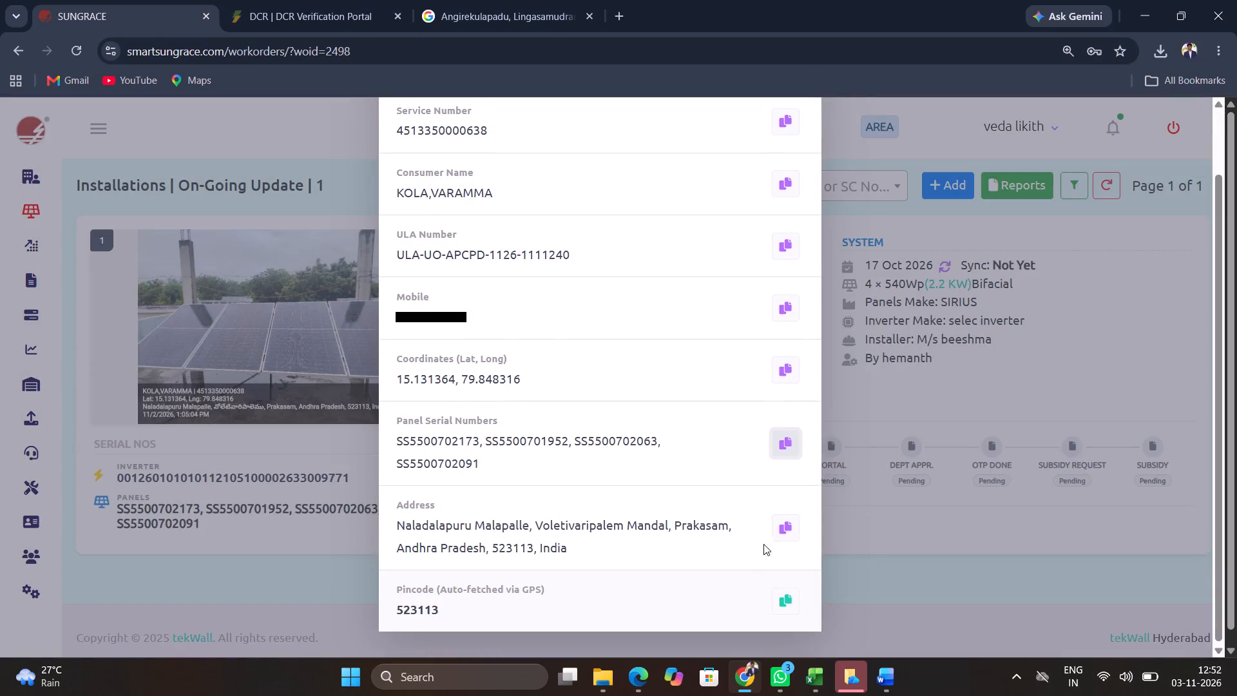
left_click(785, 530)
left_click(305, 0)
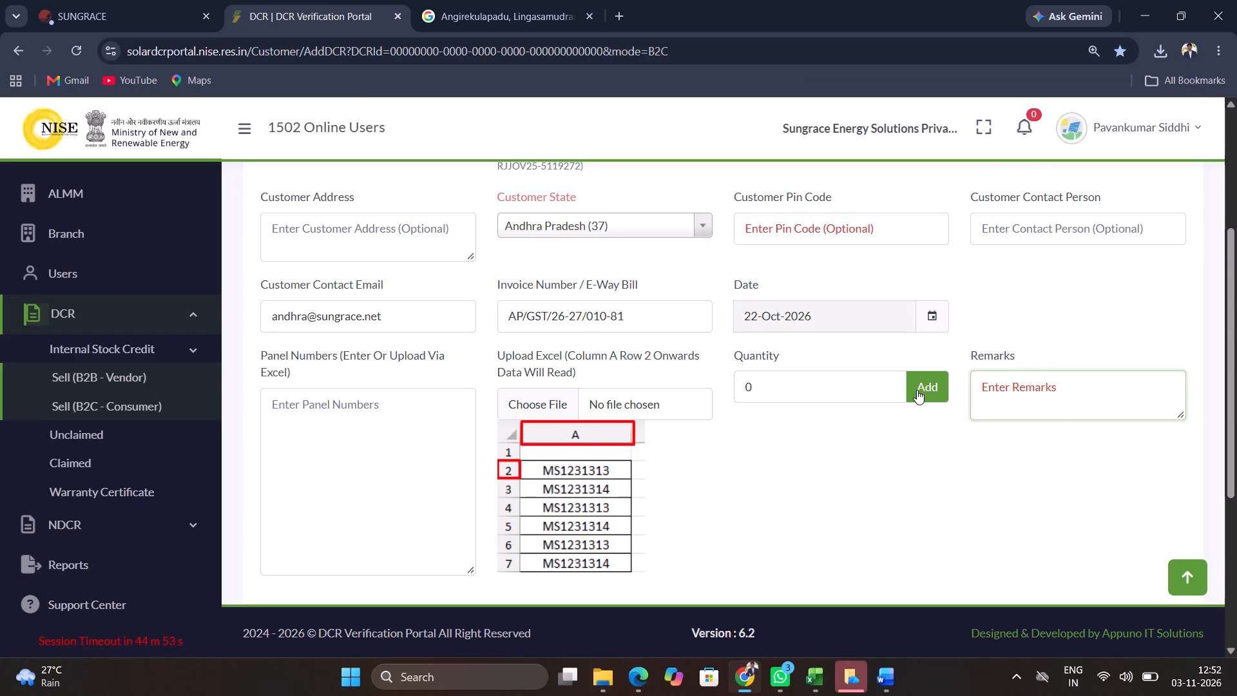
key("ctrl+v")
Fill in the customer pin code copied from the SUNGRACE quick copy details.
scroll(917, 390, "up", 1)
left_click(835, 308)
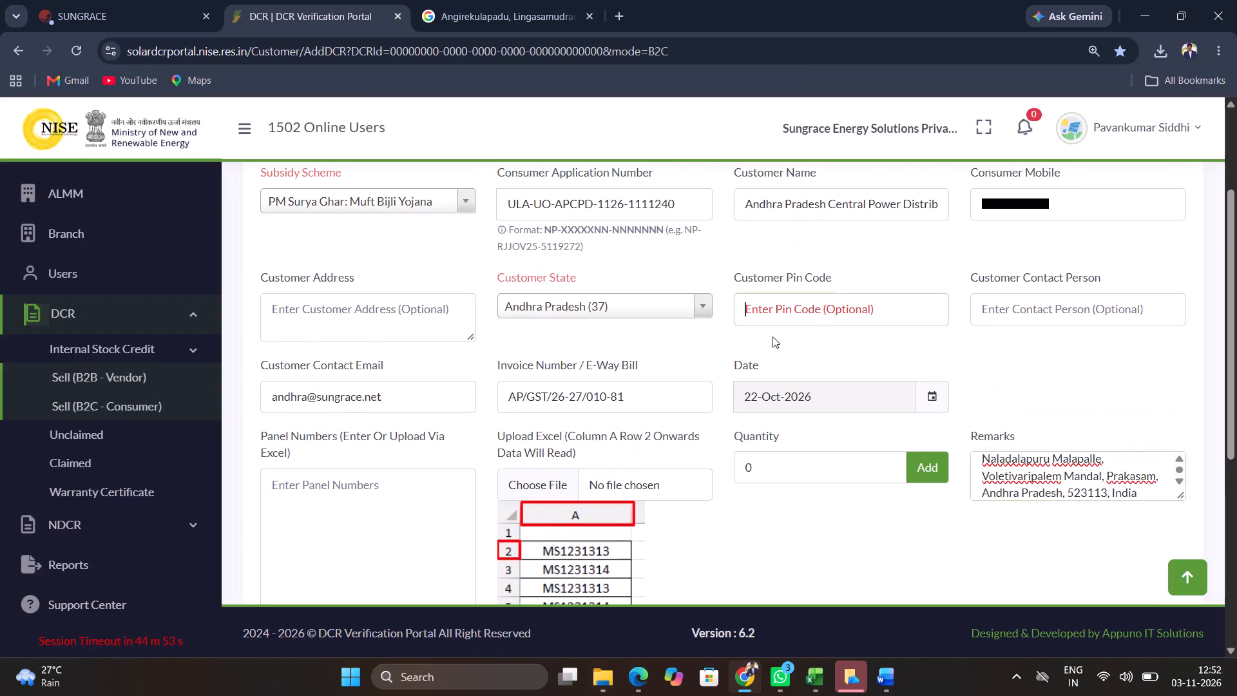
left_click(66, 0)
left_click(767, 170)
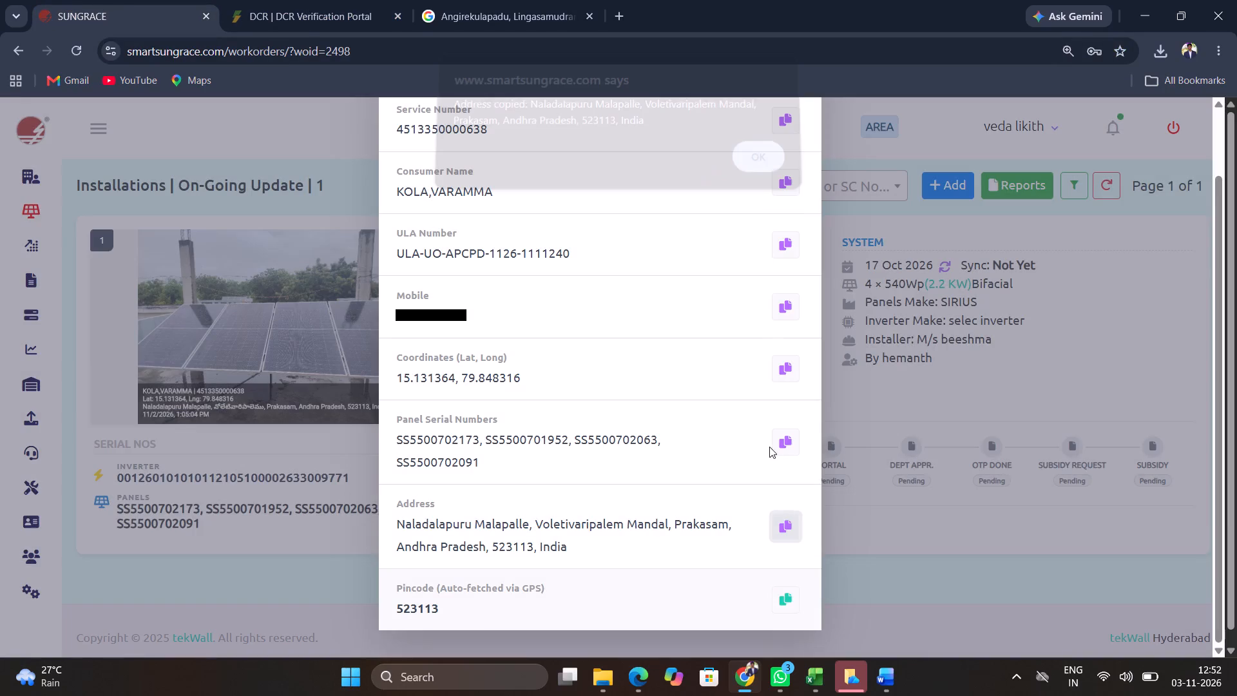
left_click(784, 603)
left_click(275, 0)
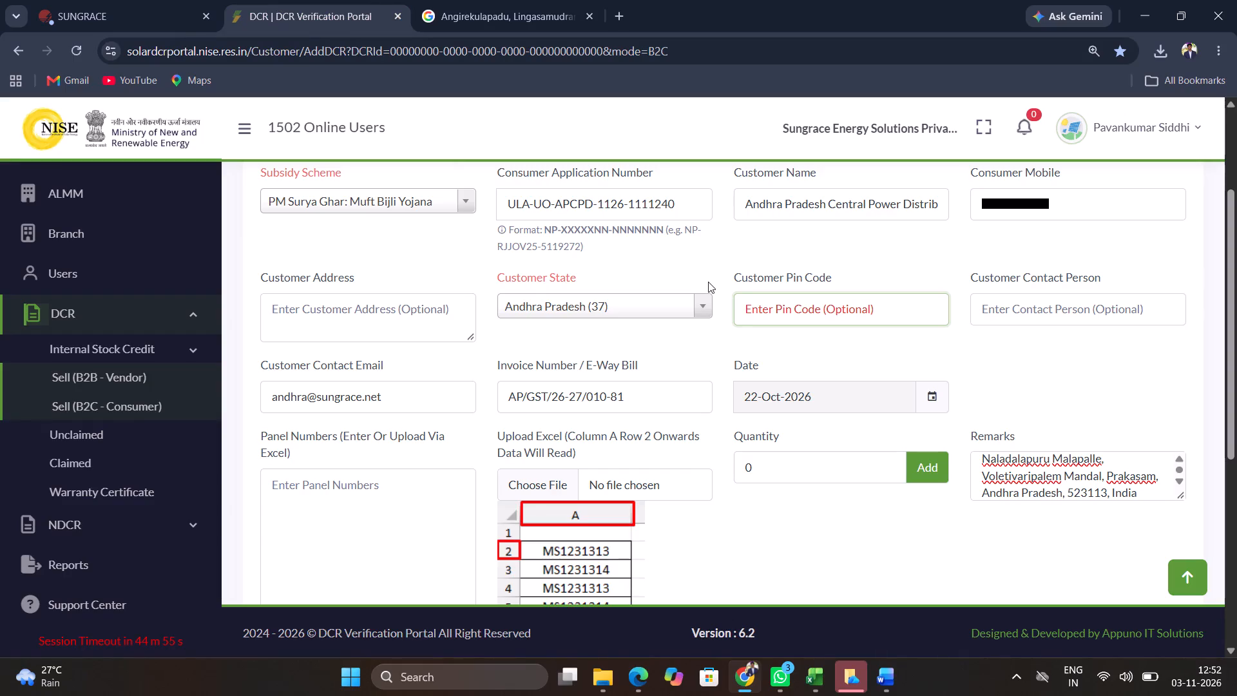
key("ctrl+v")
Confirm and submit the completed B2C DCR entry.
scroll(707, 282, "down", 5)
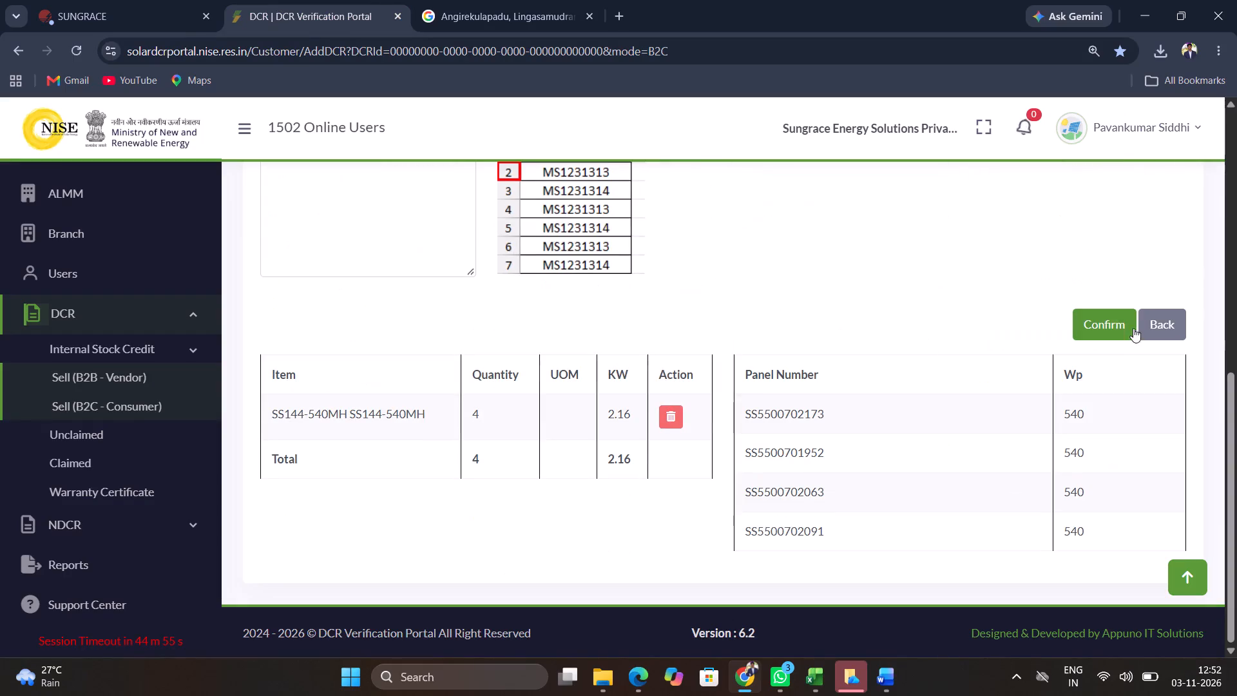
left_click(1108, 324)
left_click(789, 465)
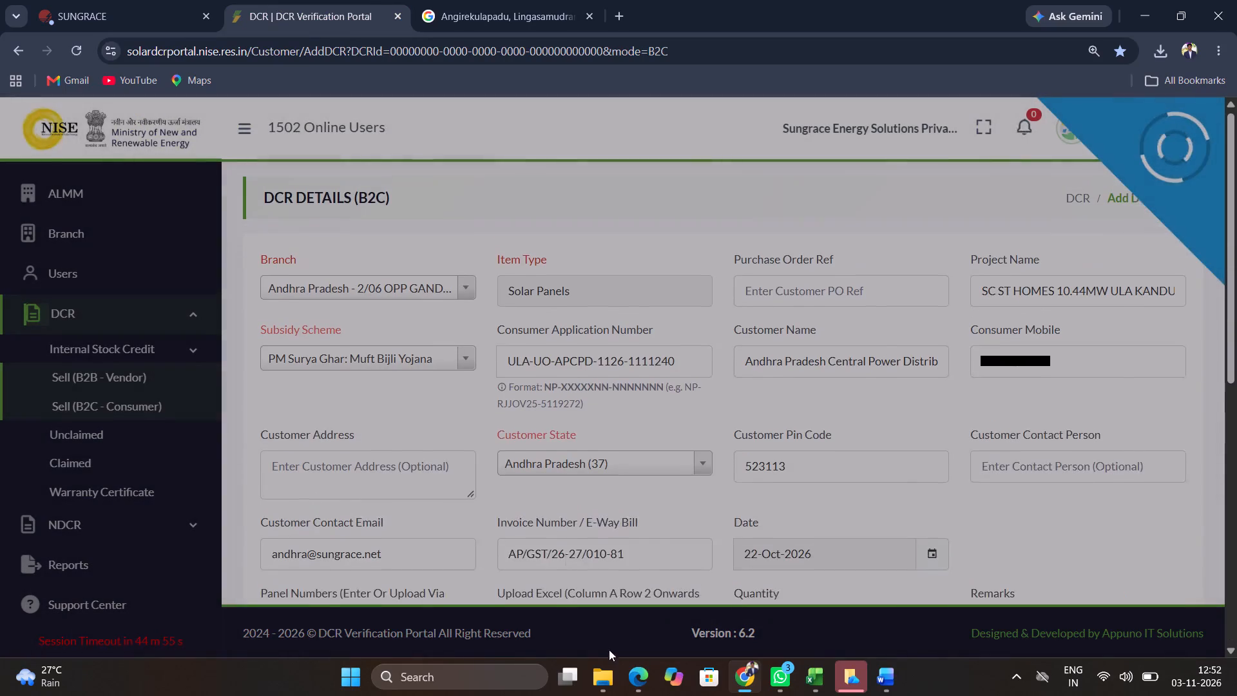
In File Explorer, create a folder named 81_ inside the DCR010 folder.
left_click(588, 600)
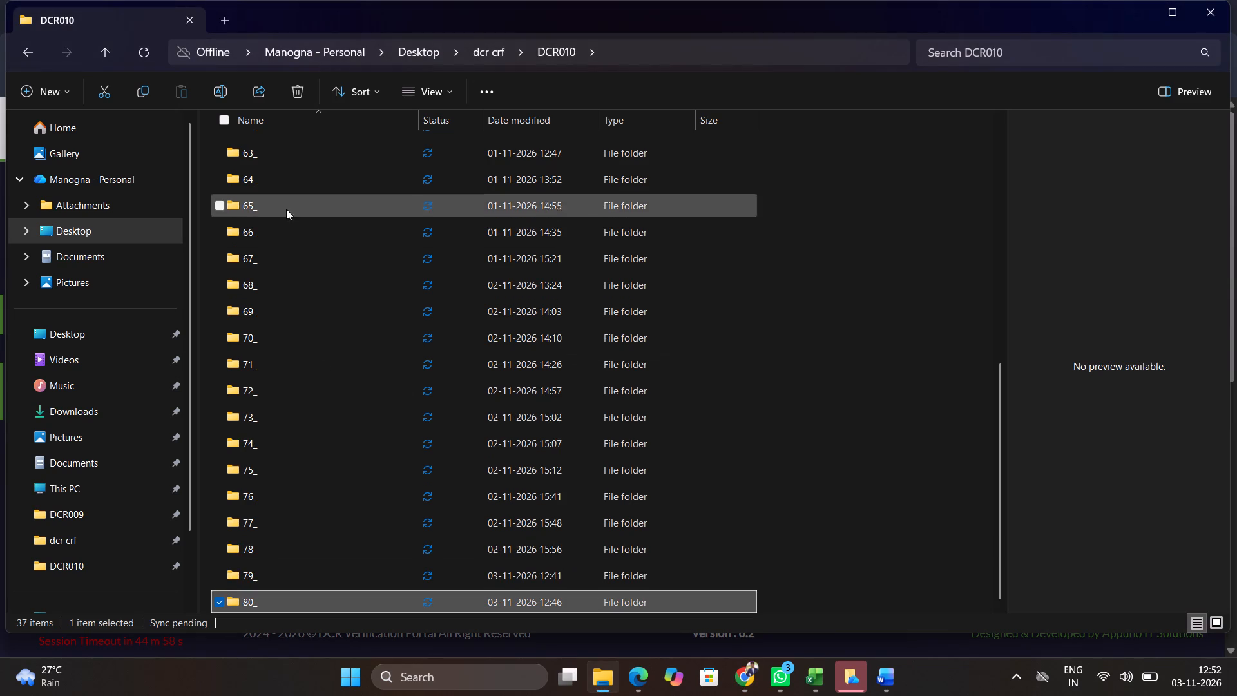
left_click(39, 93)
left_click(41, 124)
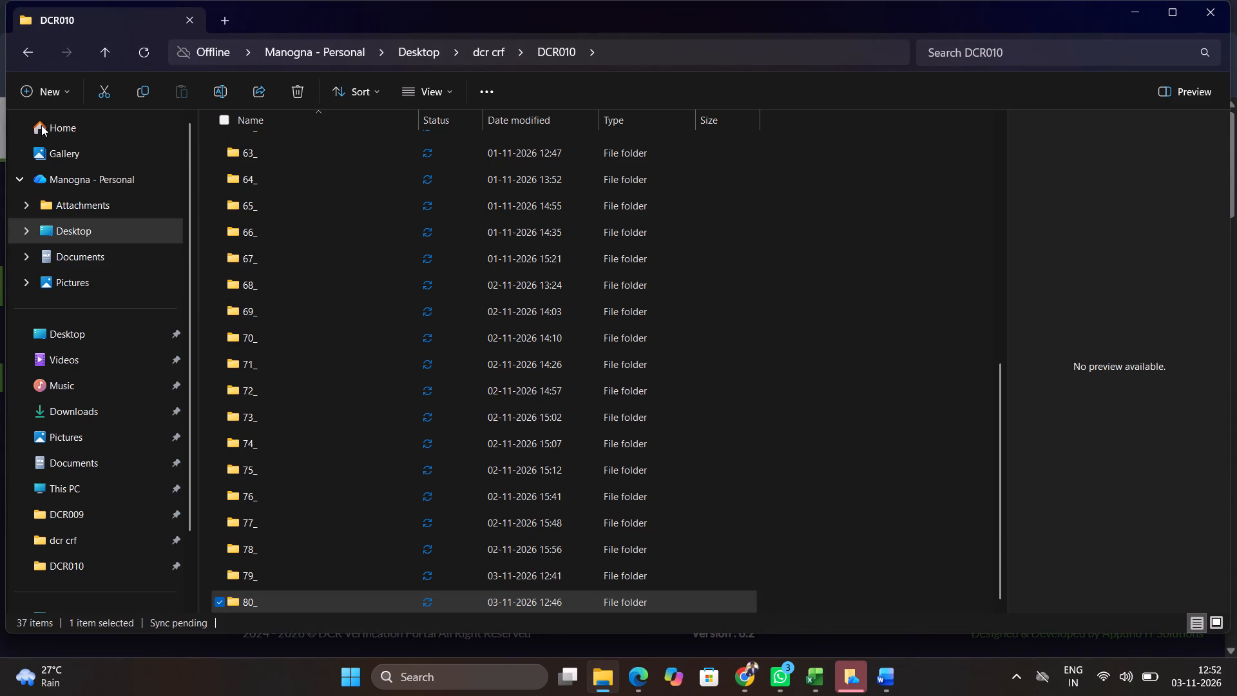
type("81")
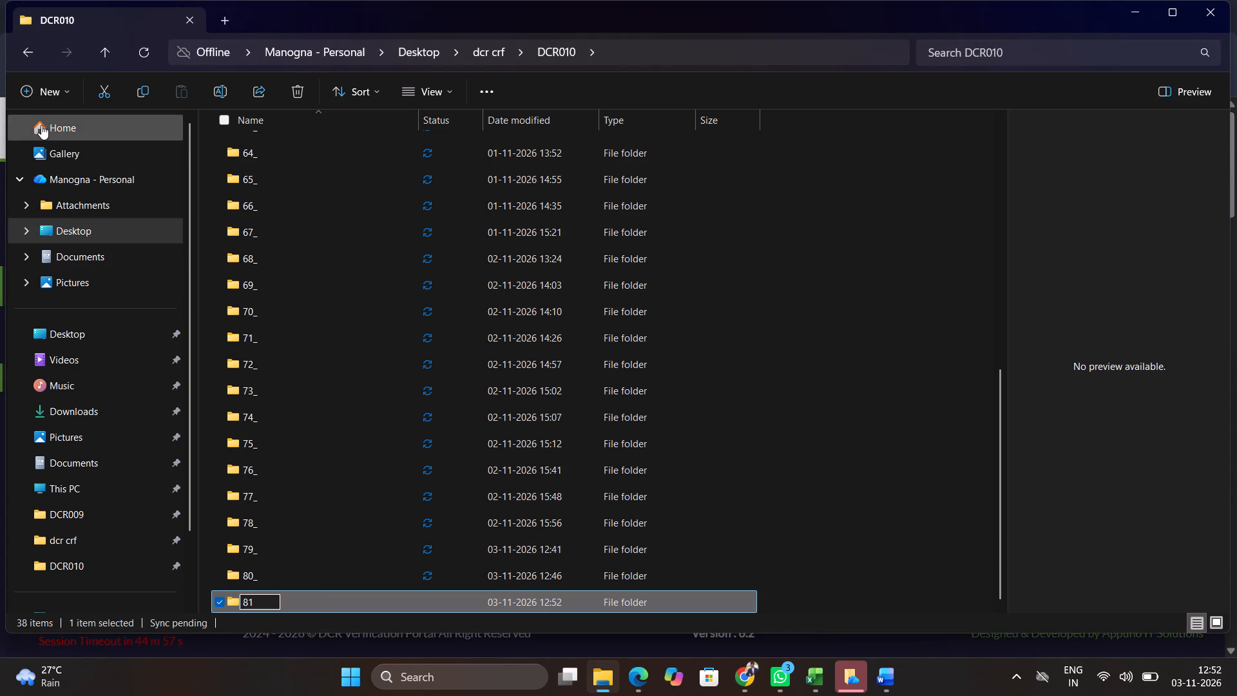
key("shift+underscore")
key("Return")
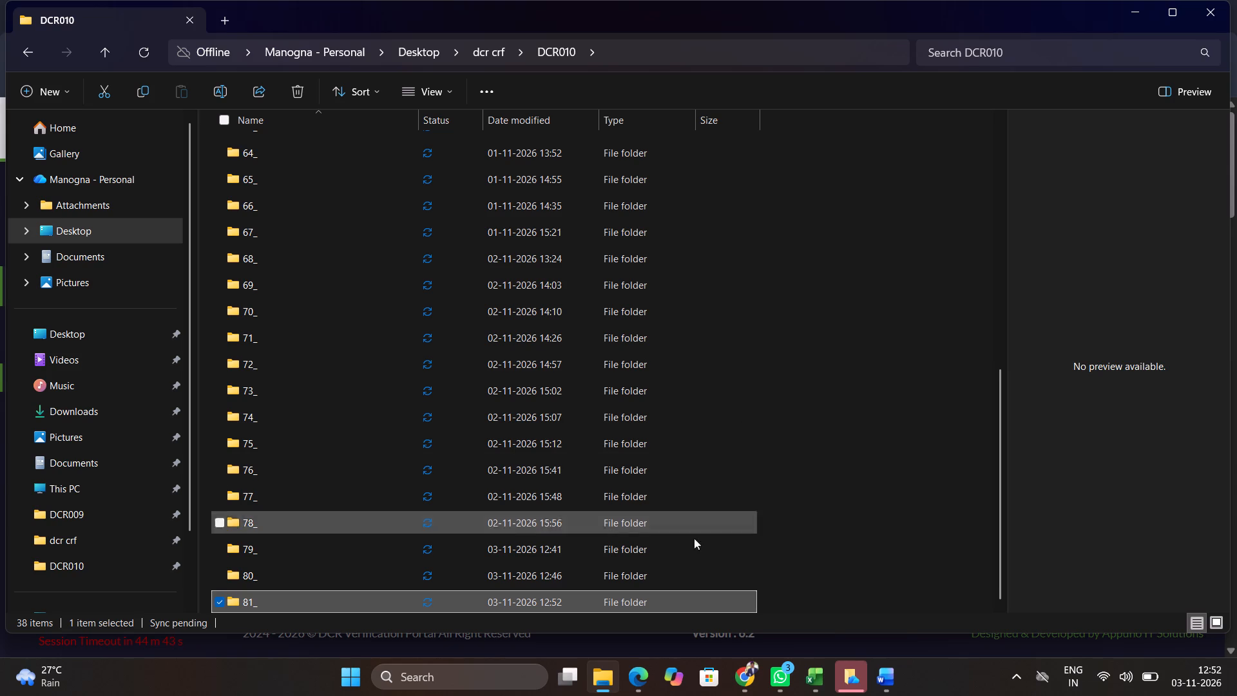
Switch back to Chrome and copy the service number from the installation's SUNGRACE quick copy details.
left_click(739, 603)
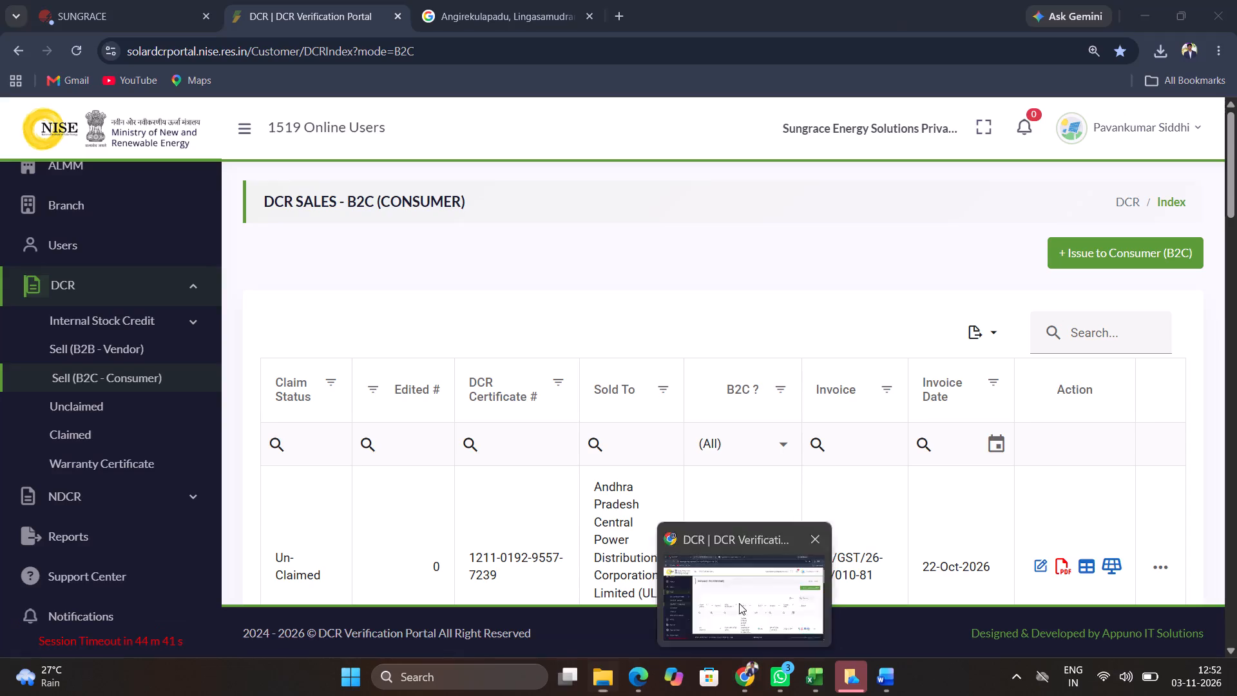
left_click(70, 0)
left_click(759, 158)
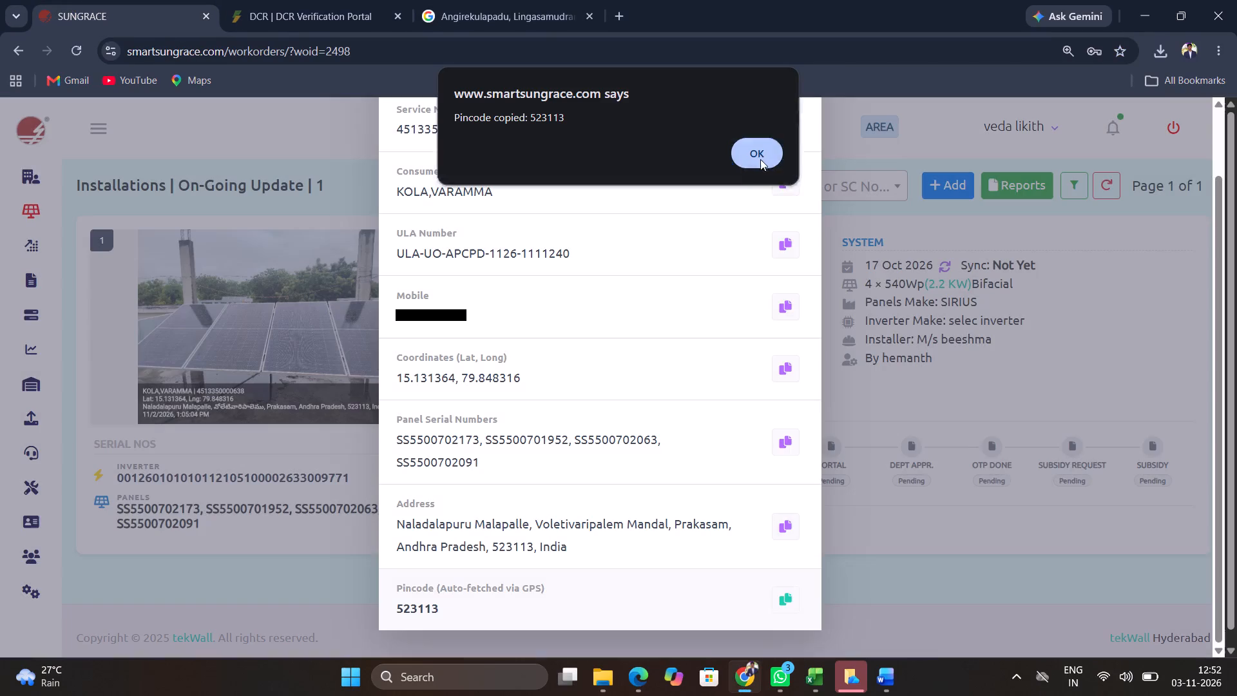
left_click(779, 126)
Download the newly issued B2C certificate PDF into DCR010's 81_ folder, naming it with the copied service number followed by -81.
left_click(256, 0)
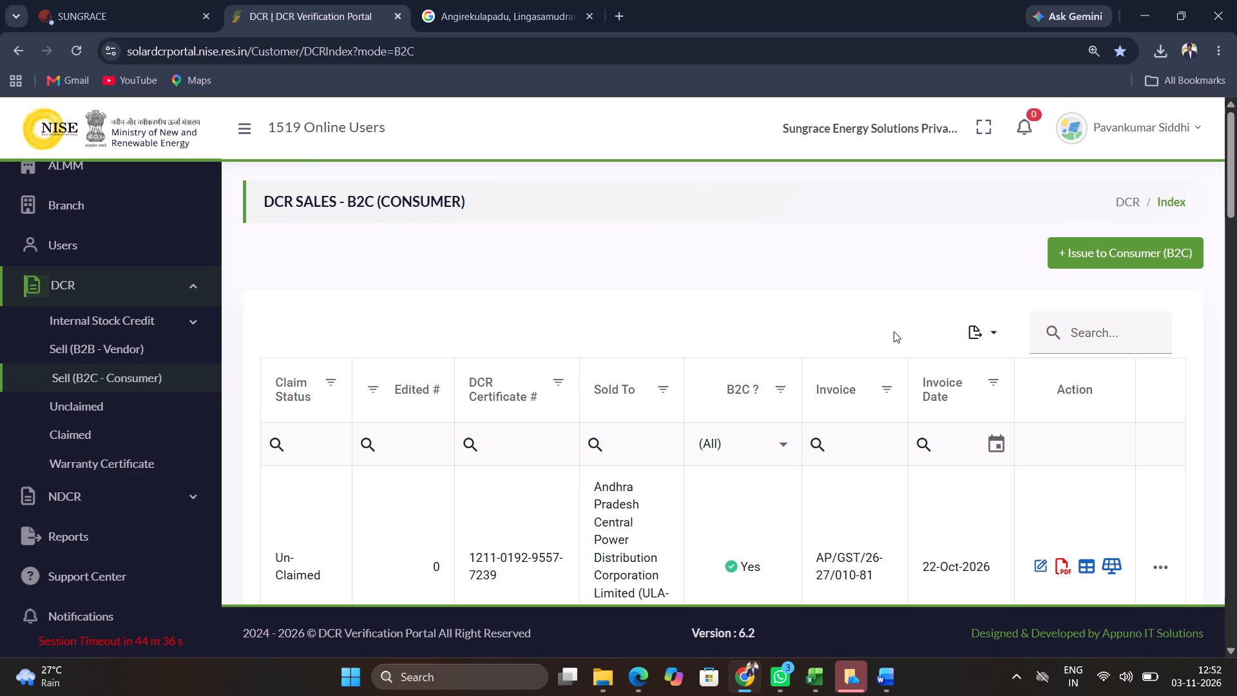
left_click(1064, 567)
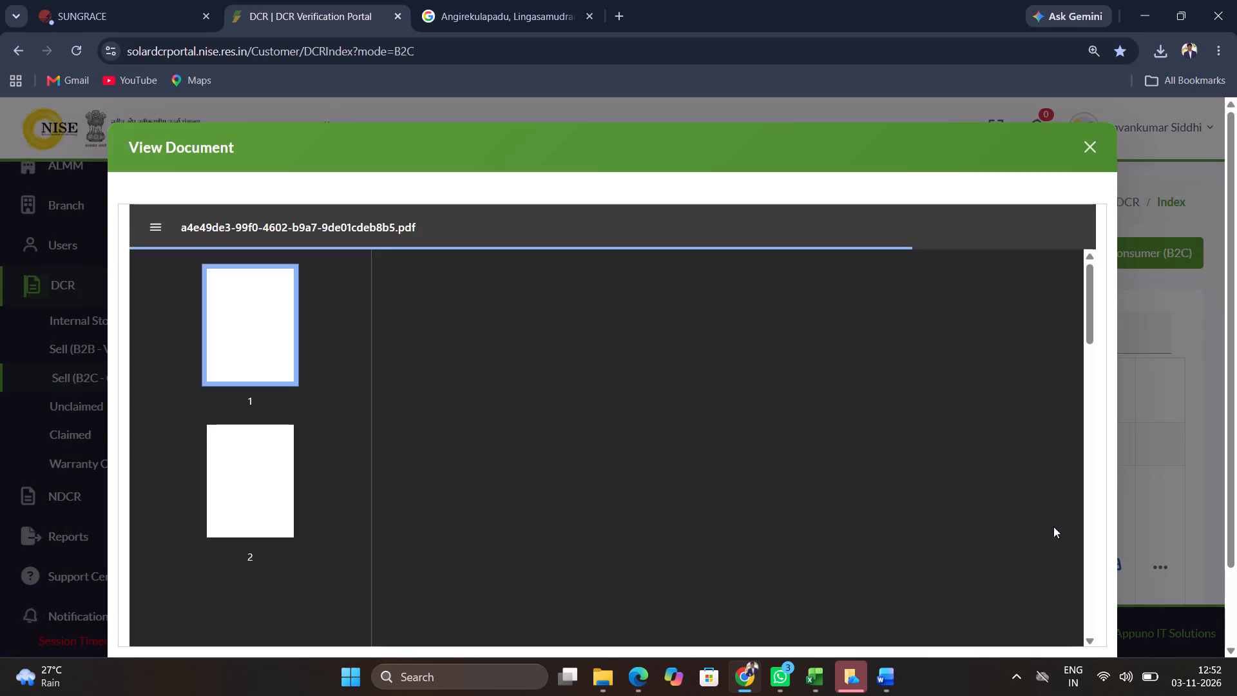
left_click(1019, 227)
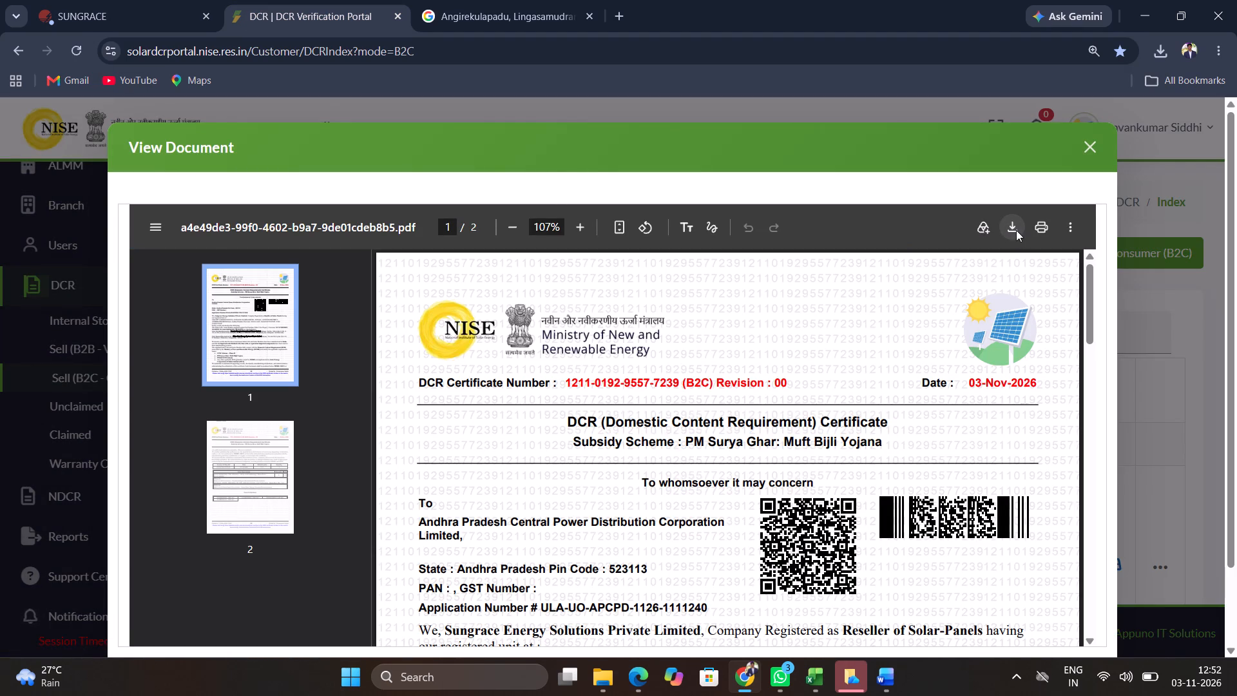
key("ctrl+v")
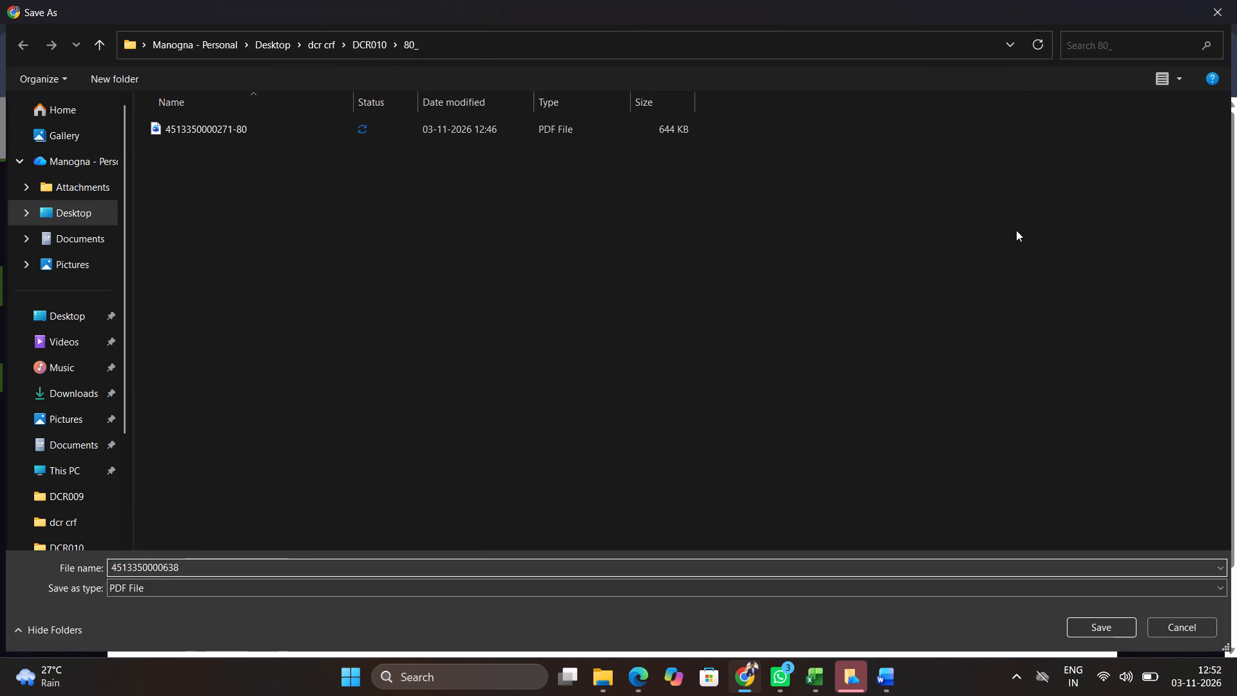
type("-81")
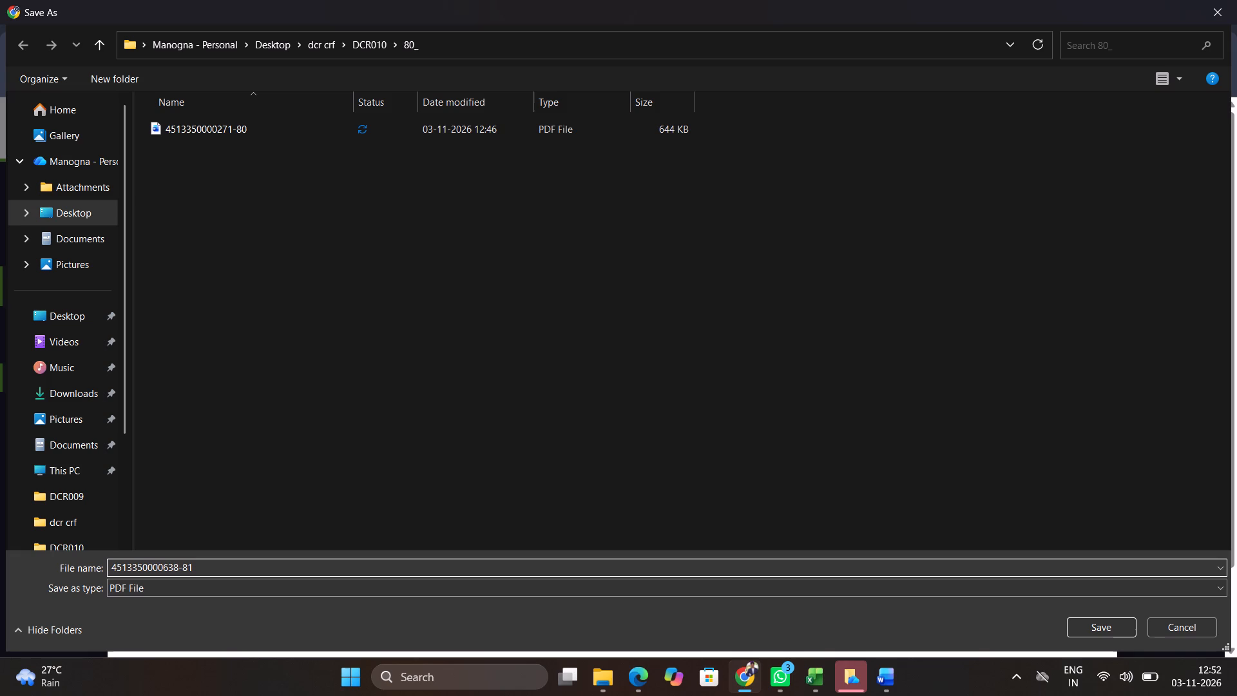
left_click(329, 45)
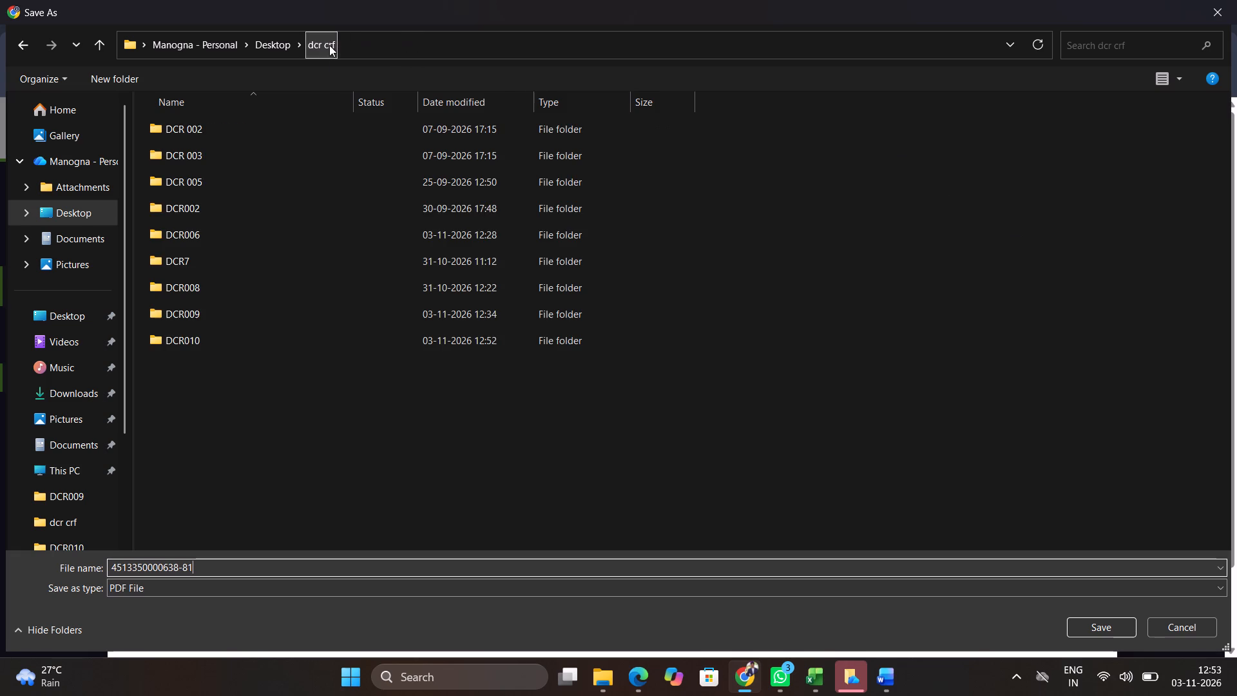
double_click(271, 334)
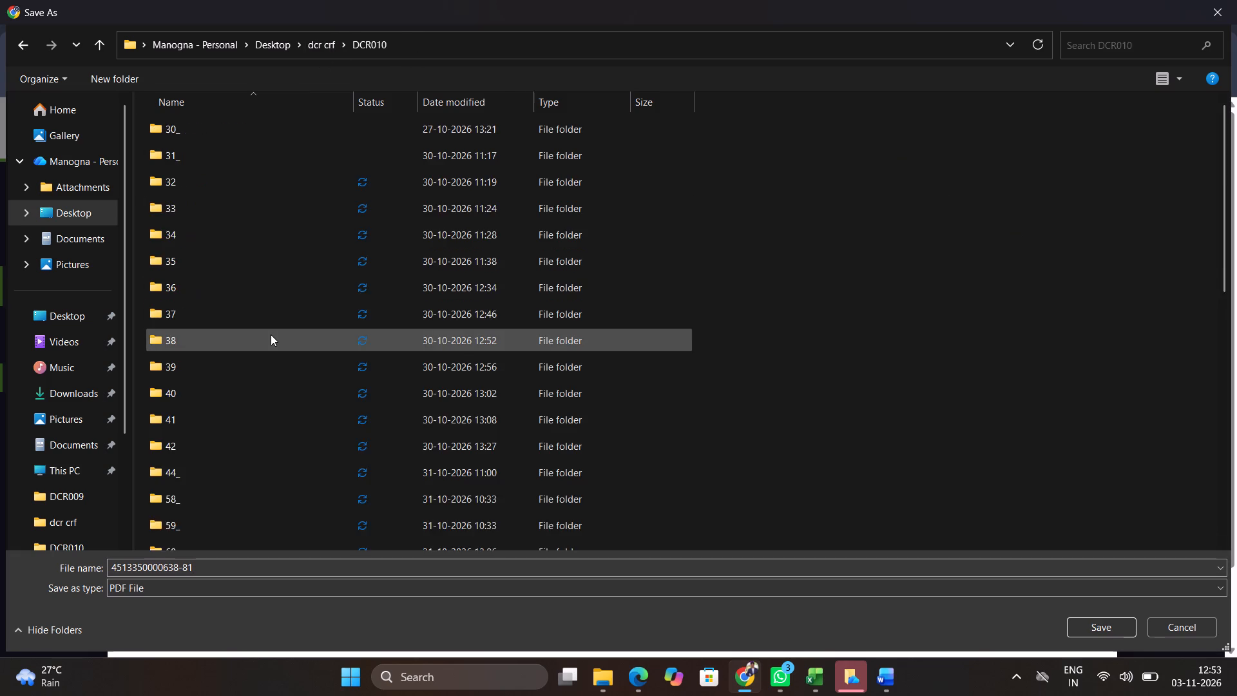
scroll(271, 334, "down", 12)
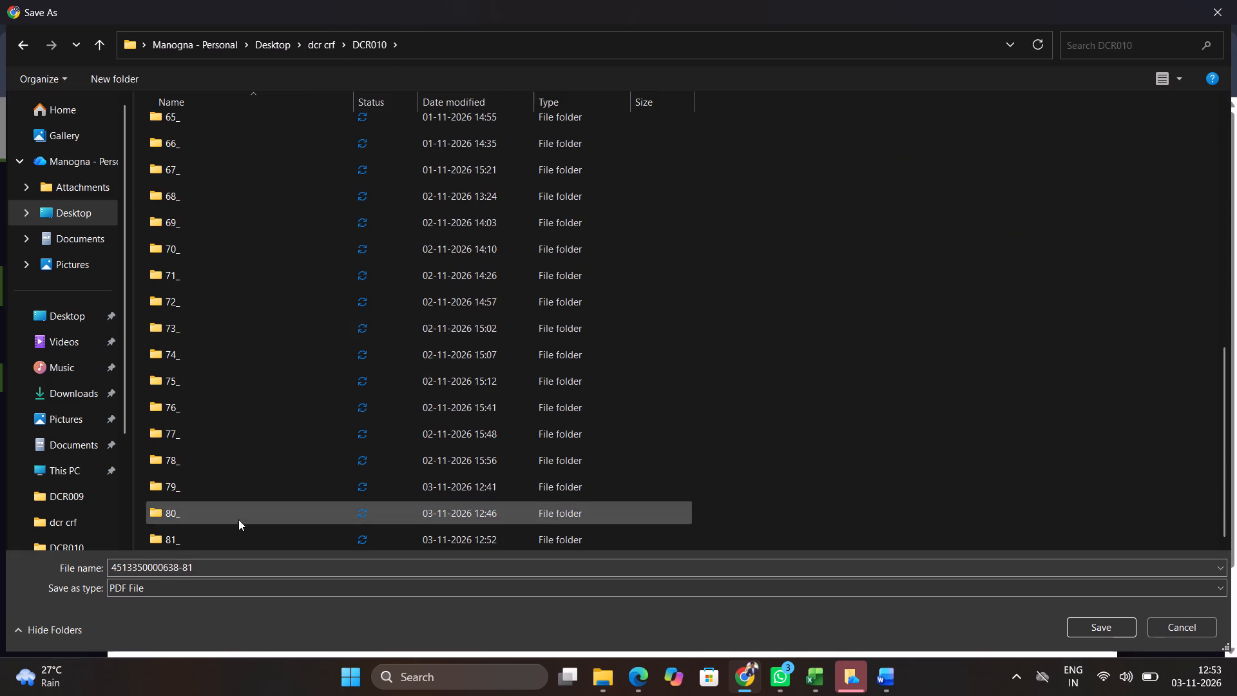
left_click(240, 537)
left_click(251, 537)
double_click(263, 539)
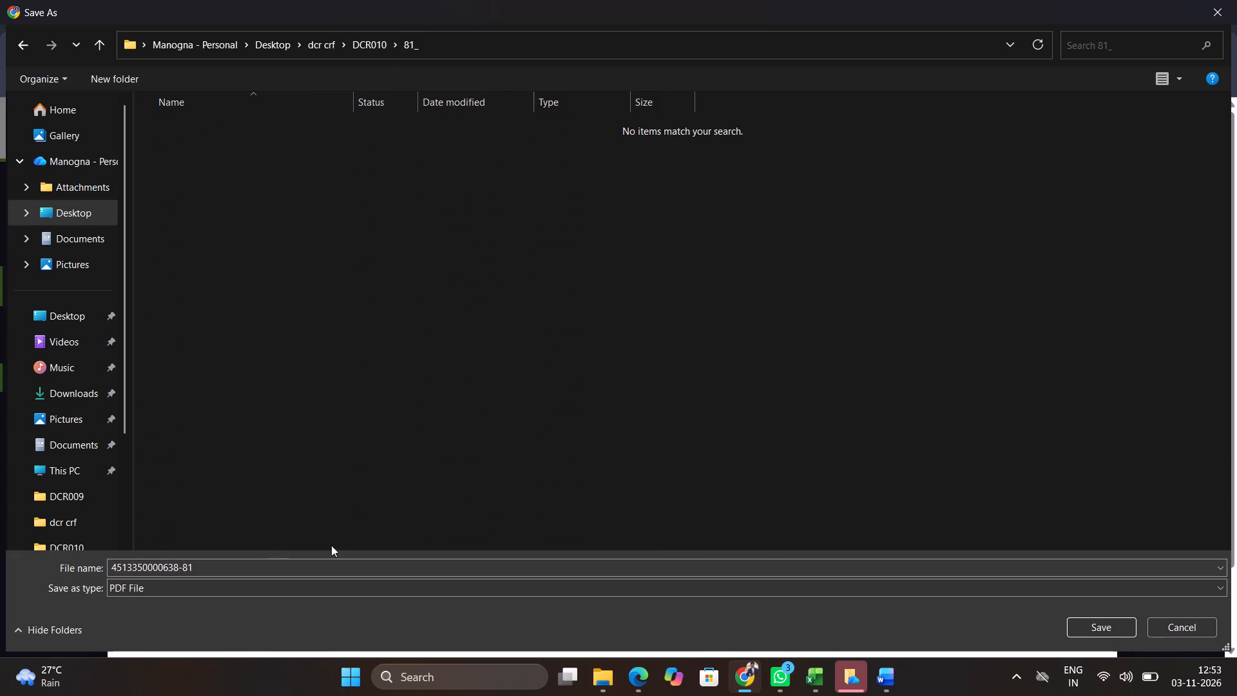
left_click(1097, 643)
left_click(1102, 634)
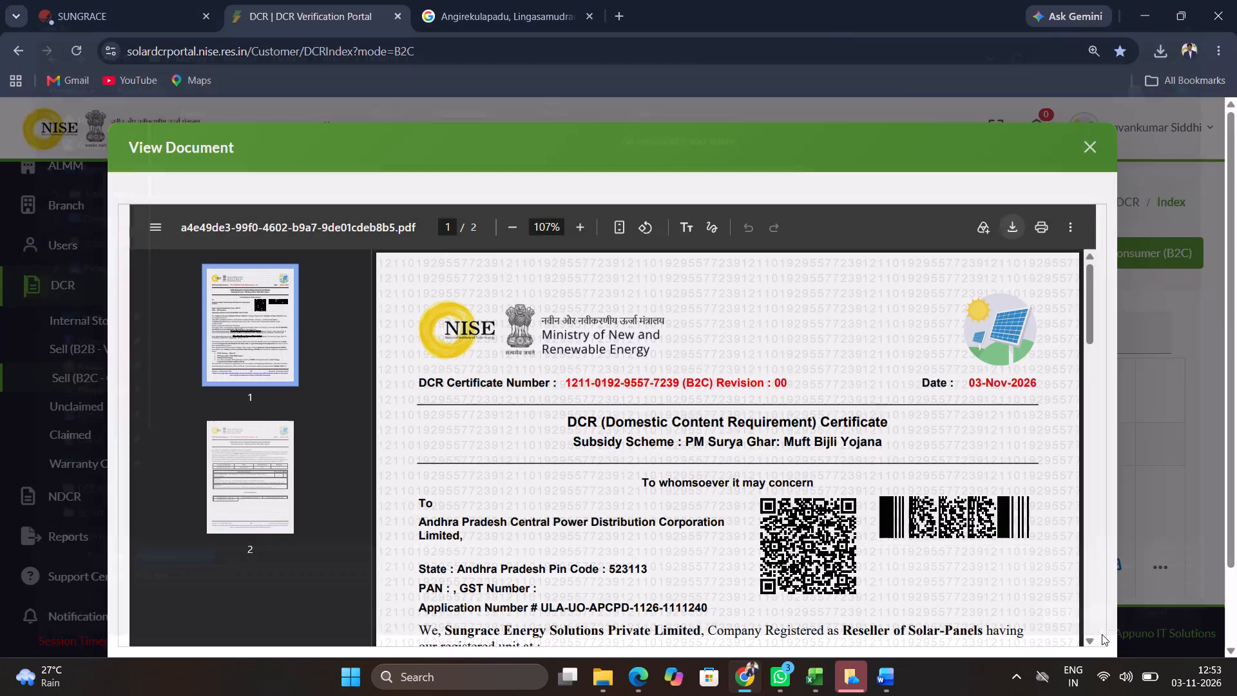
Attach the certificate PDF from folder 81_ as the DCR upload in the SUNGRACE installation's Project Stage form and submit it.
left_click(122, 0)
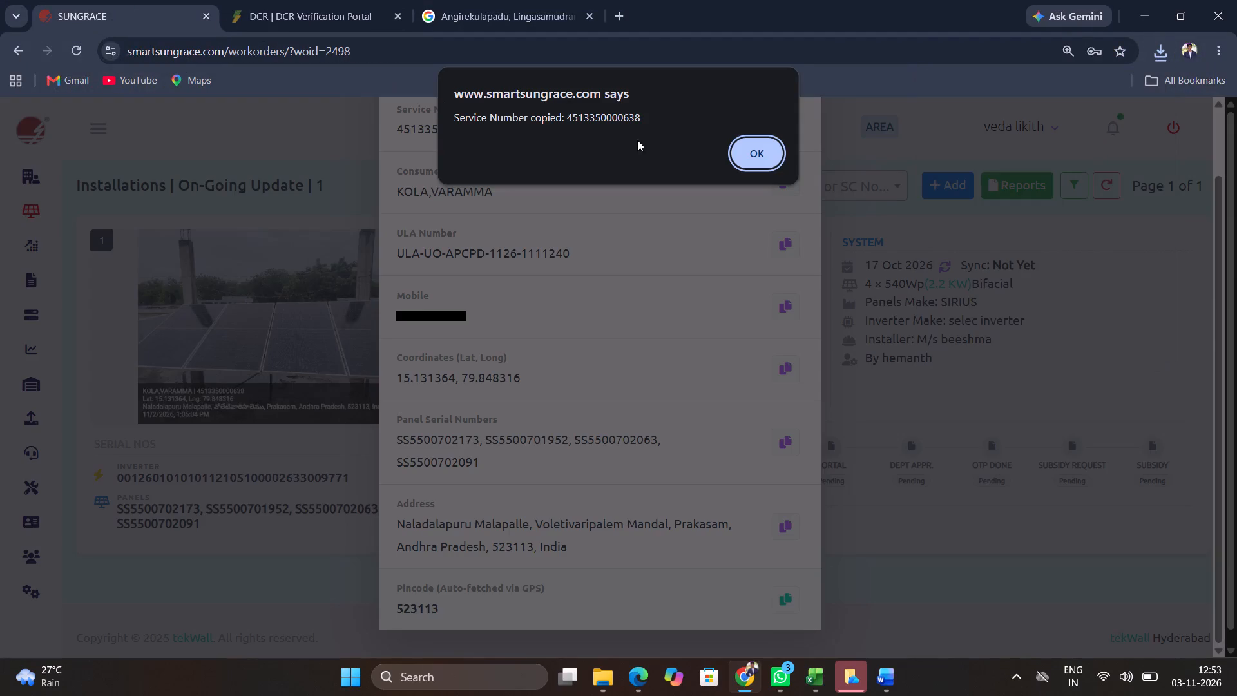
left_click_drag(760, 151, 762, 164)
left_click_drag(891, 179, 881, 192)
left_click(735, 520)
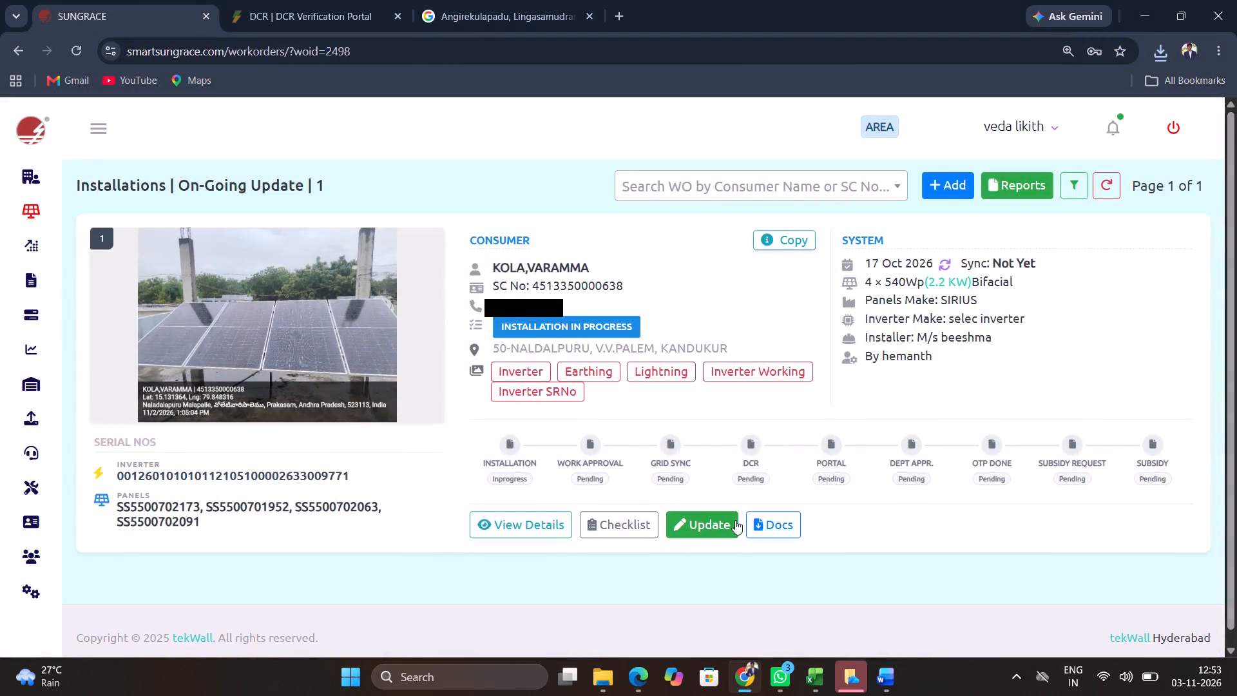
left_click(464, 447)
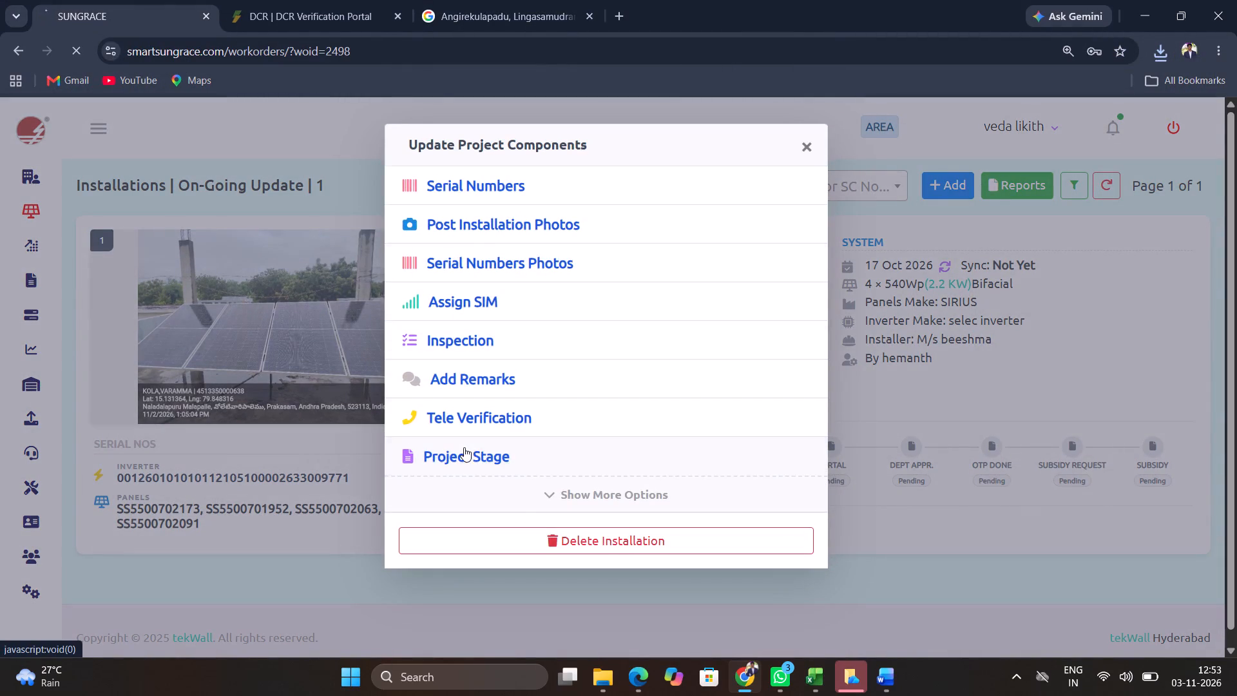
scroll(436, 378, "down", 5)
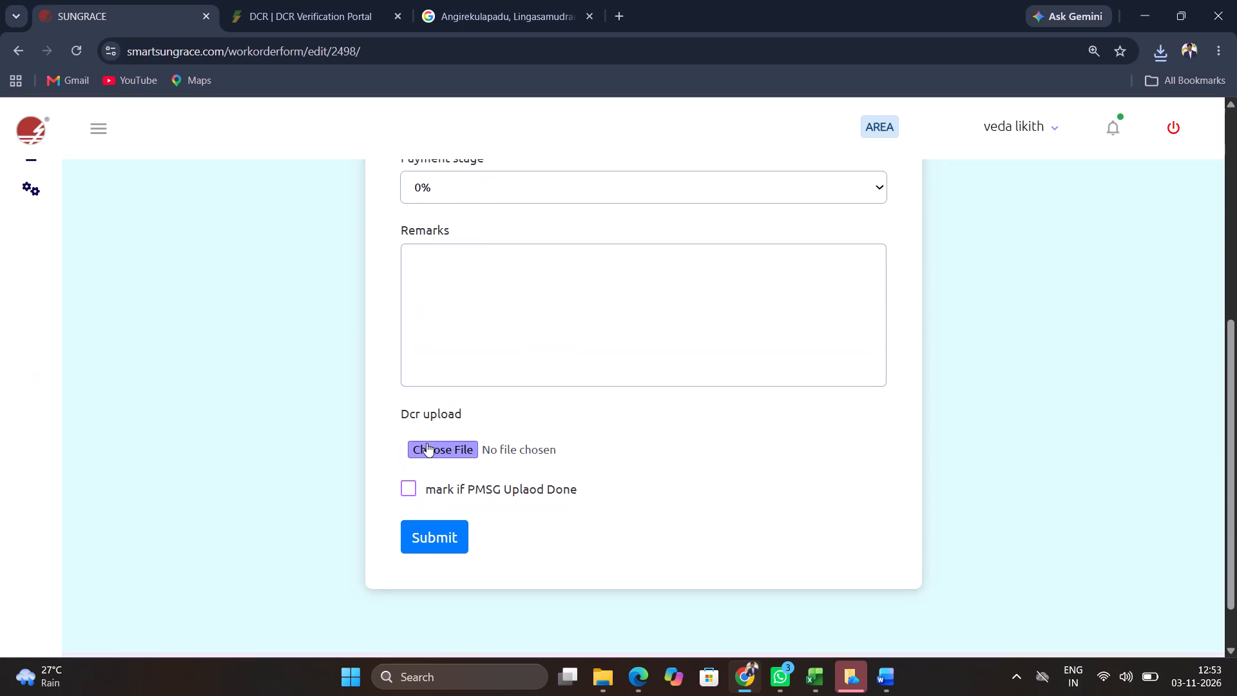
double_click(429, 443)
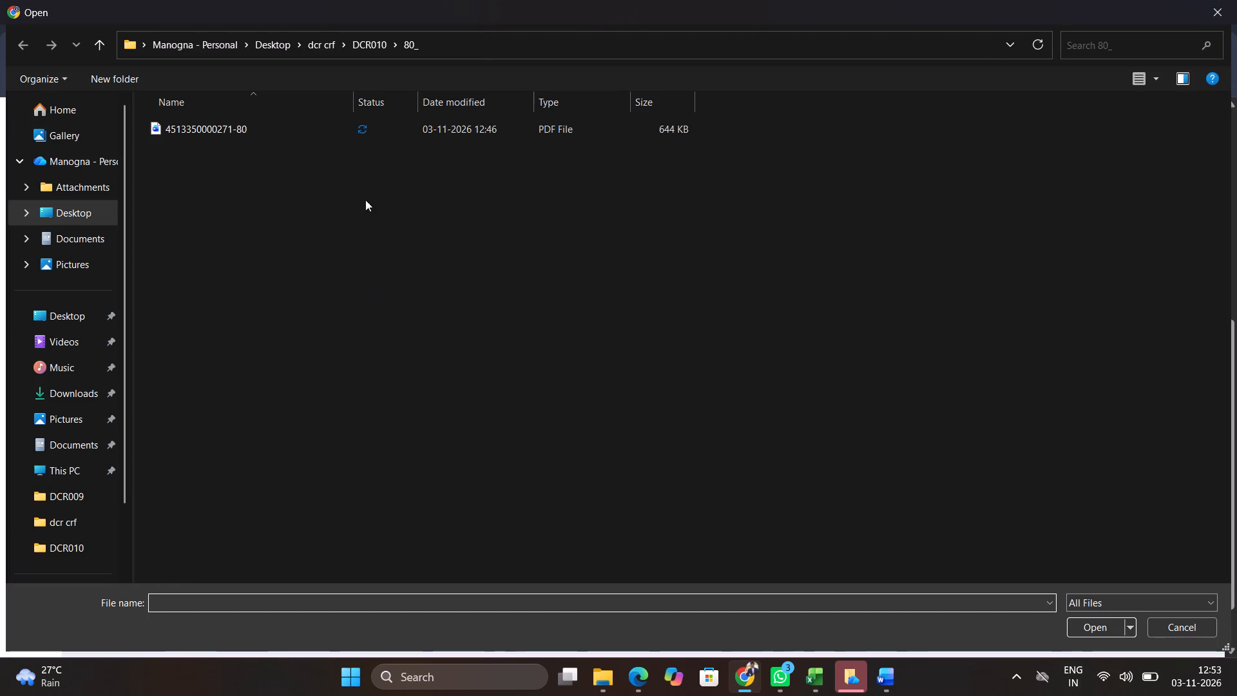
left_click(360, 43)
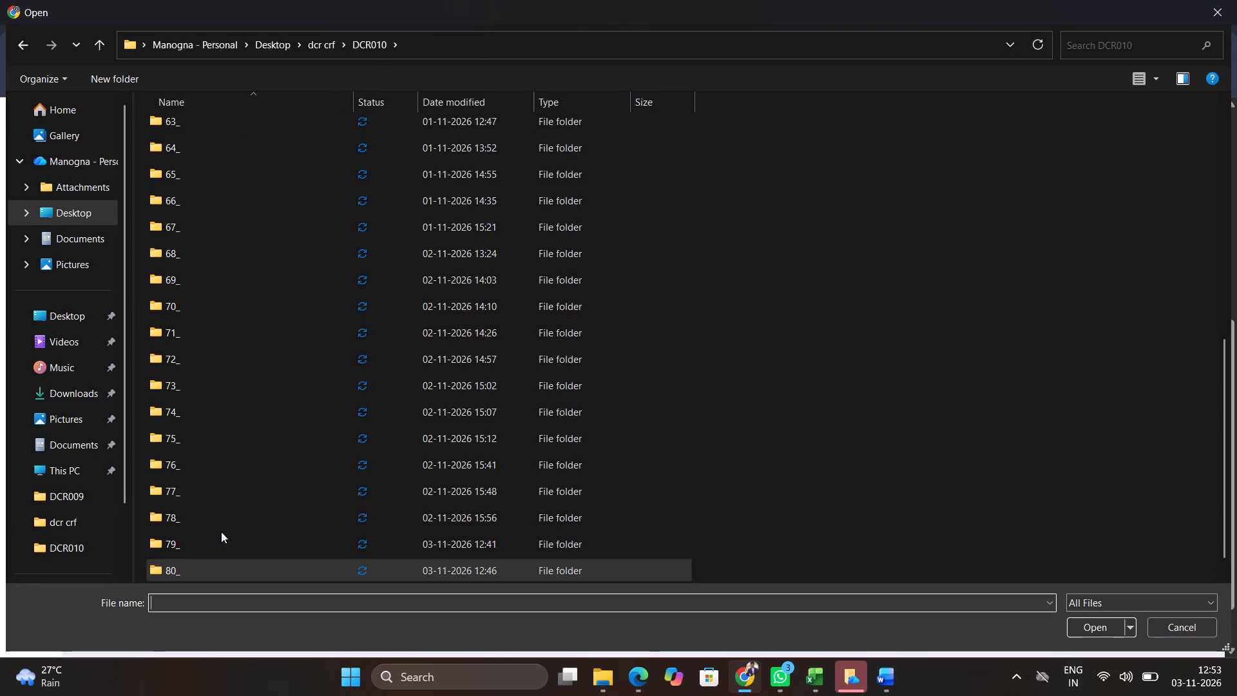
scroll(221, 532, "down", 3)
double_click(226, 565)
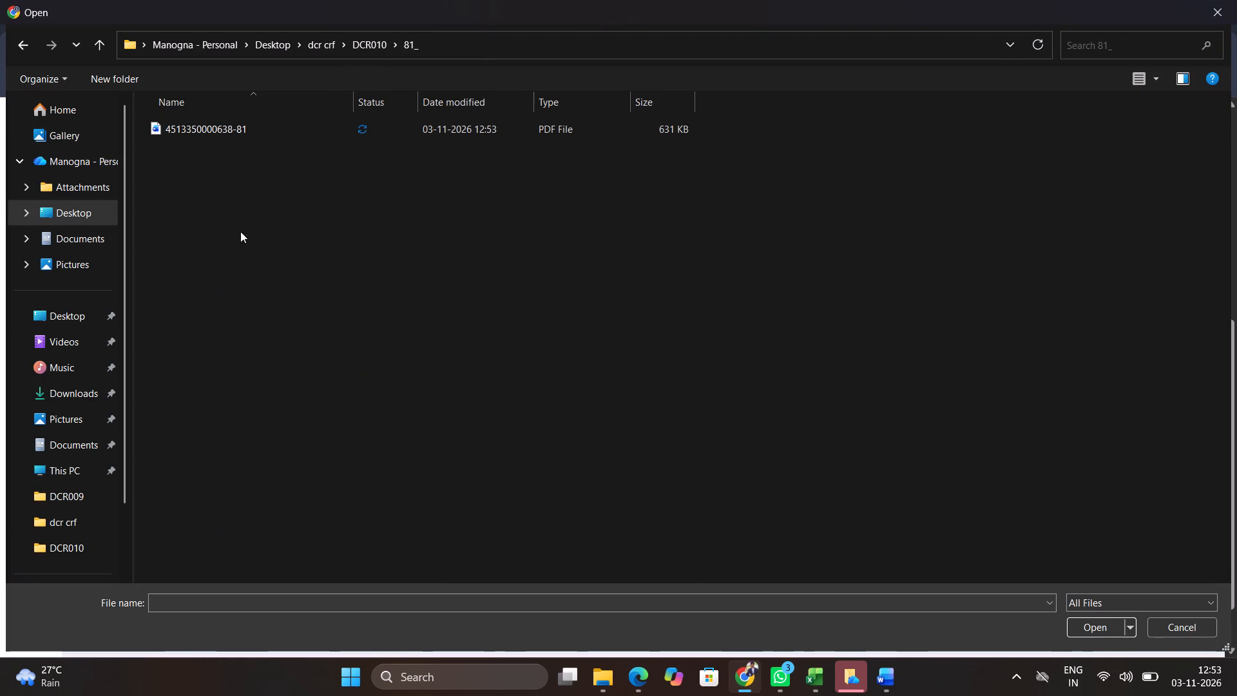
double_click(260, 127)
left_click(414, 545)
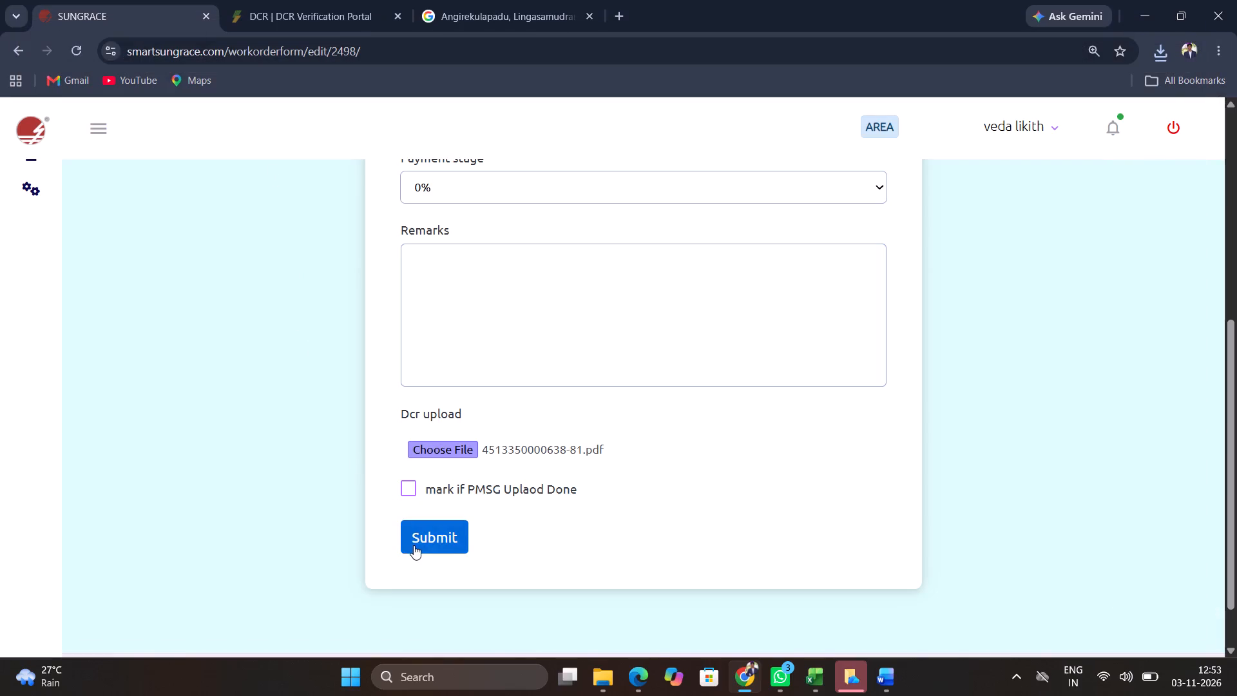
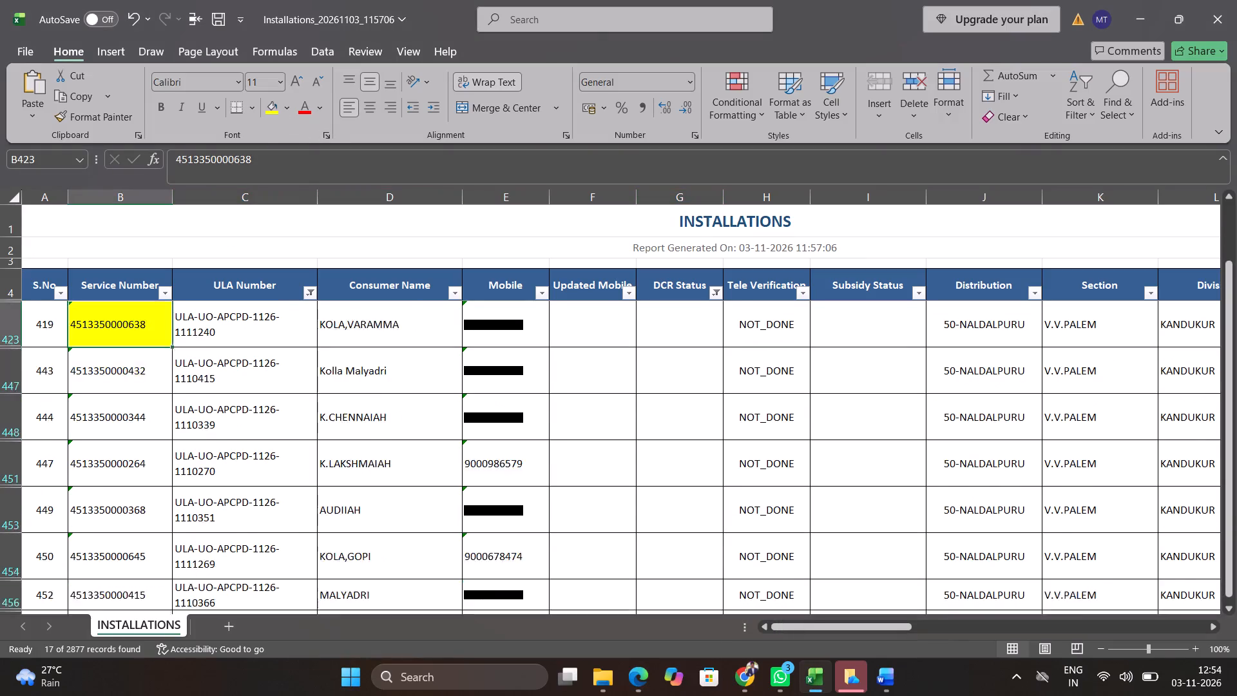
Copy the service number just below the highlighted one in the Excel installations list and search for it in SUNGRACE's installations in Chrome.
scroll(200, 361, "down", 1)
scroll(200, 360, "up", 1)
key("Down")
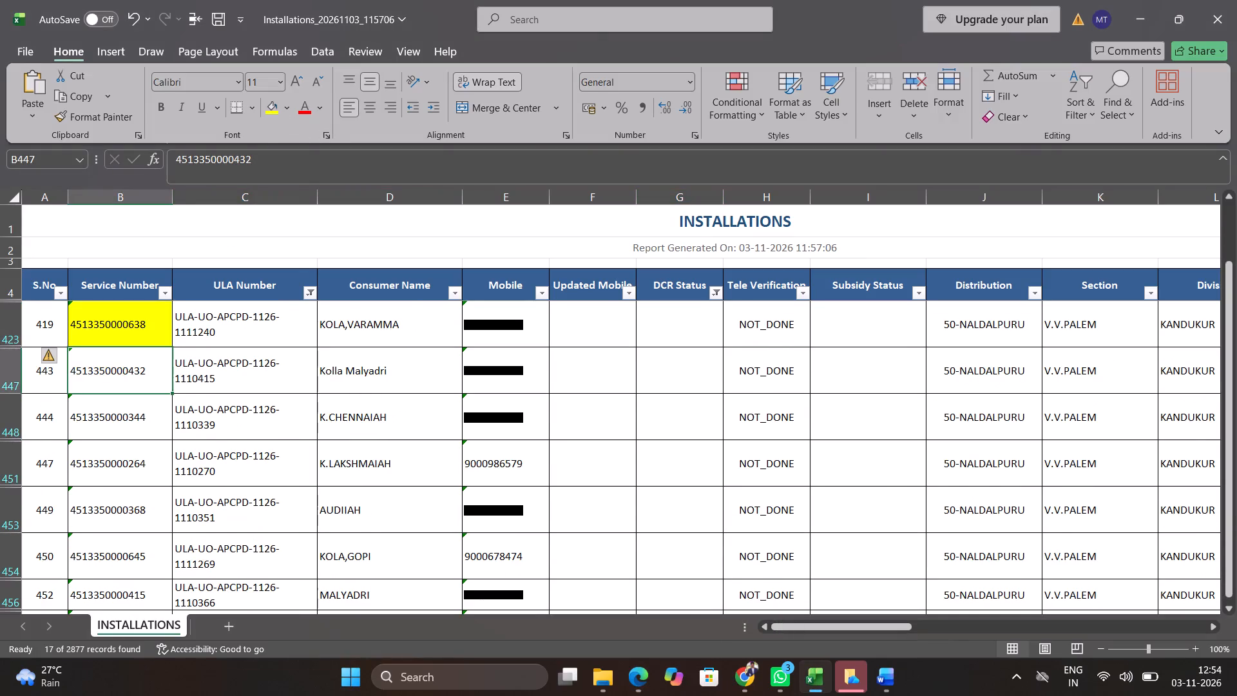
key("ctrl+c")
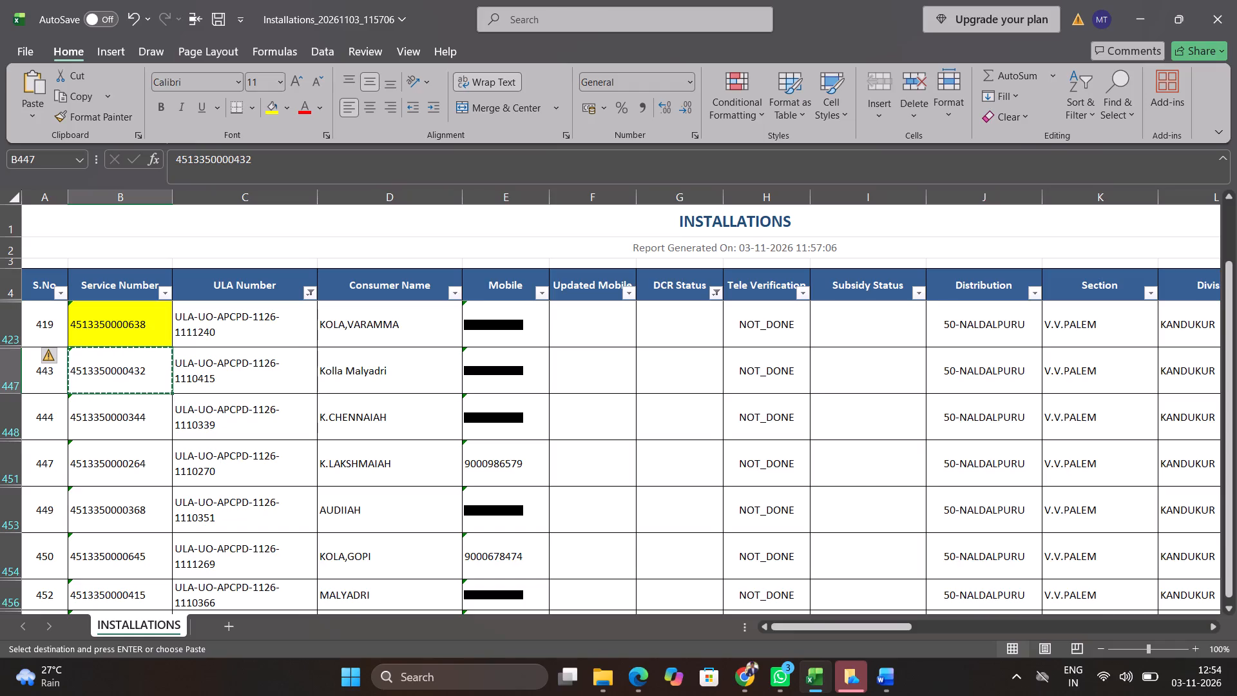
left_click(732, 606)
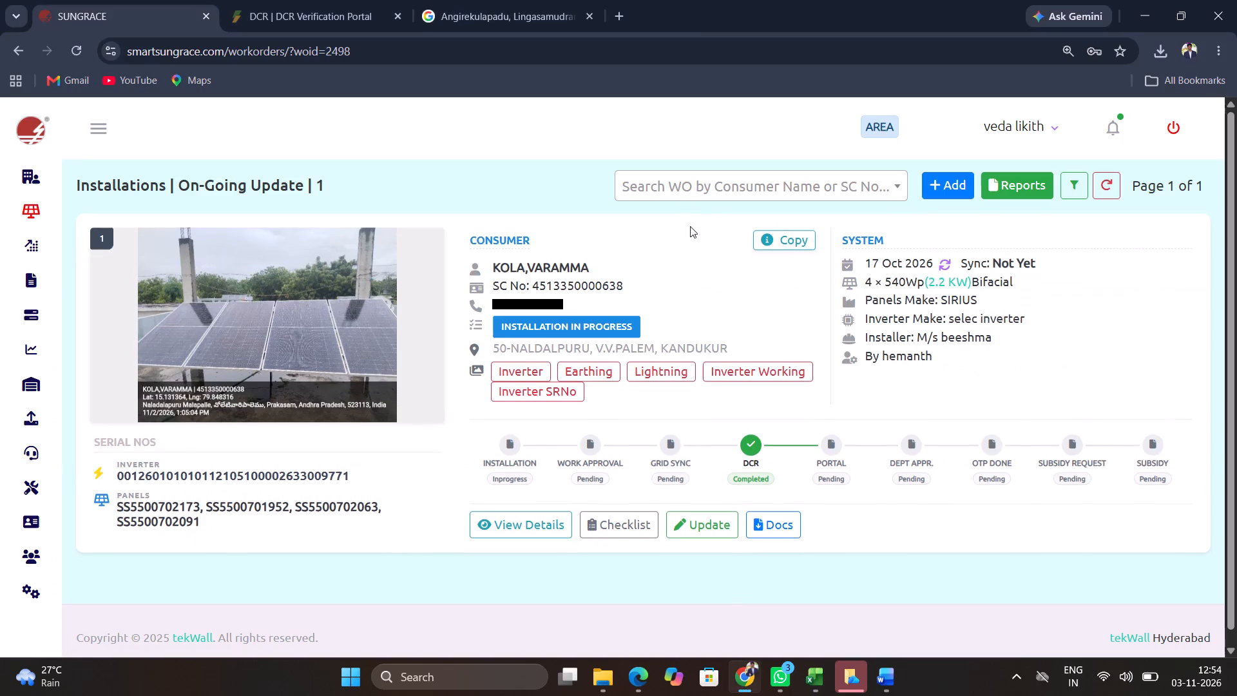
left_click(681, 178)
key("ctrl+v")
key("Return")
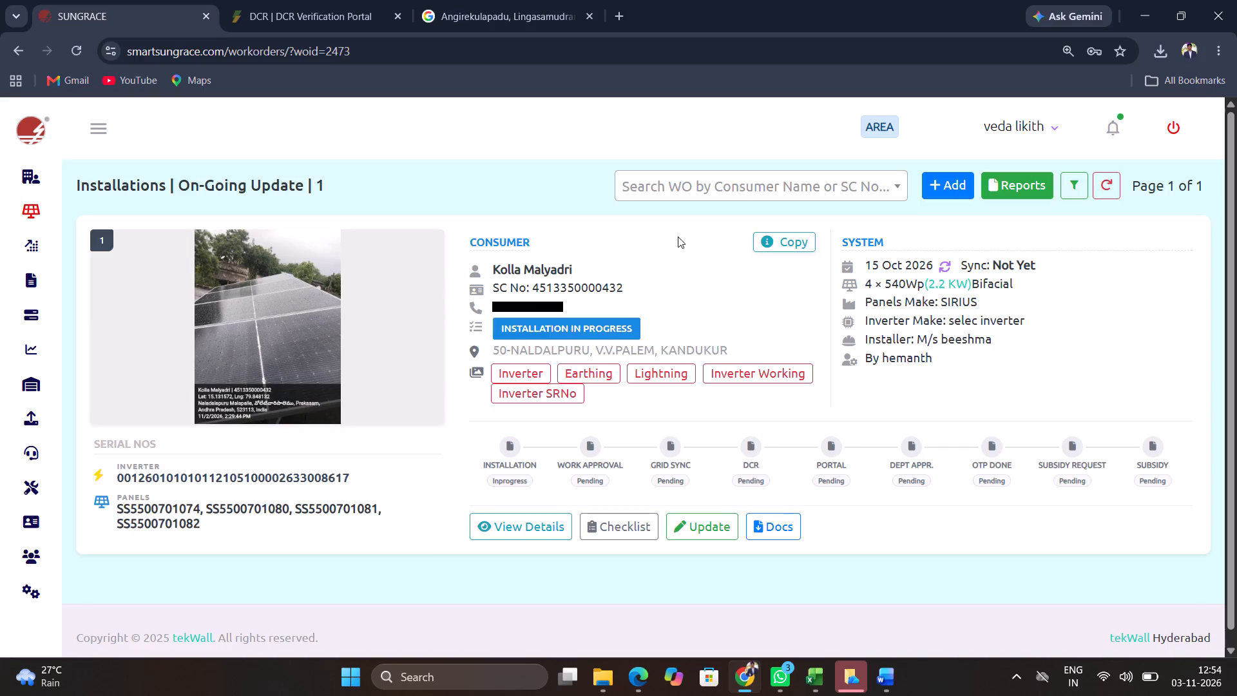
Copy the installation's ULA number and enter it as the Consumer Application Number on a new Issue to Consumer (B2C) form in the DCR portal.
left_click(756, 249)
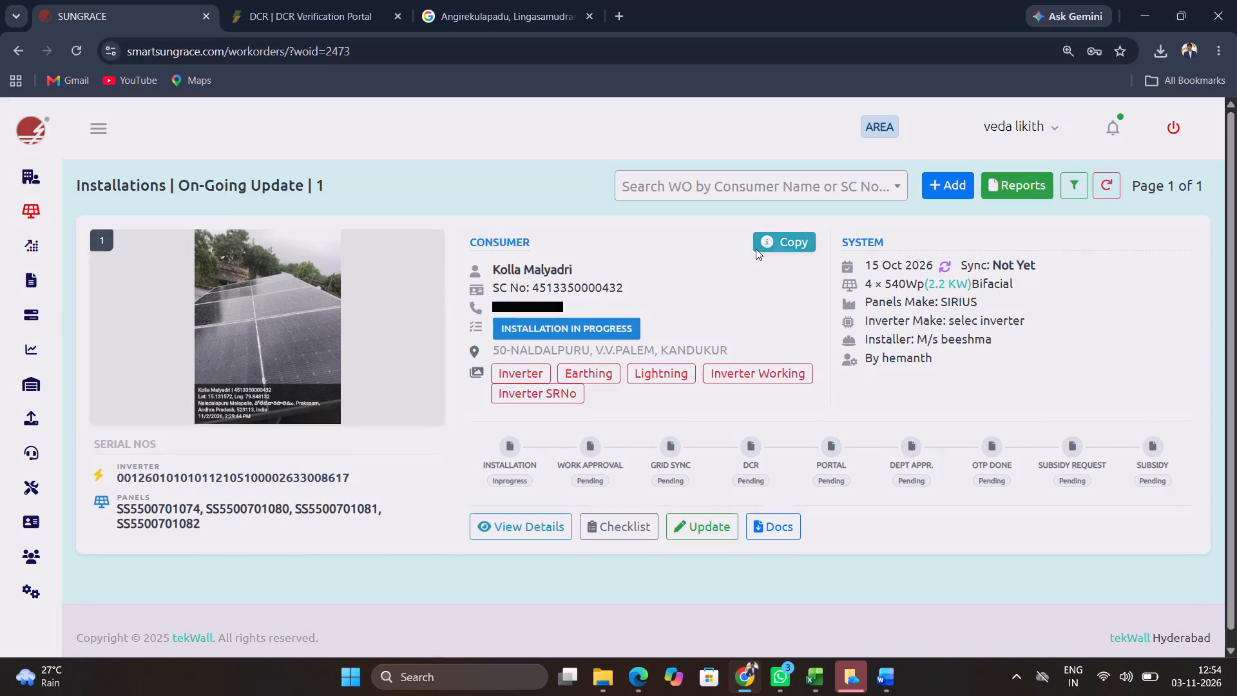
left_click(790, 316)
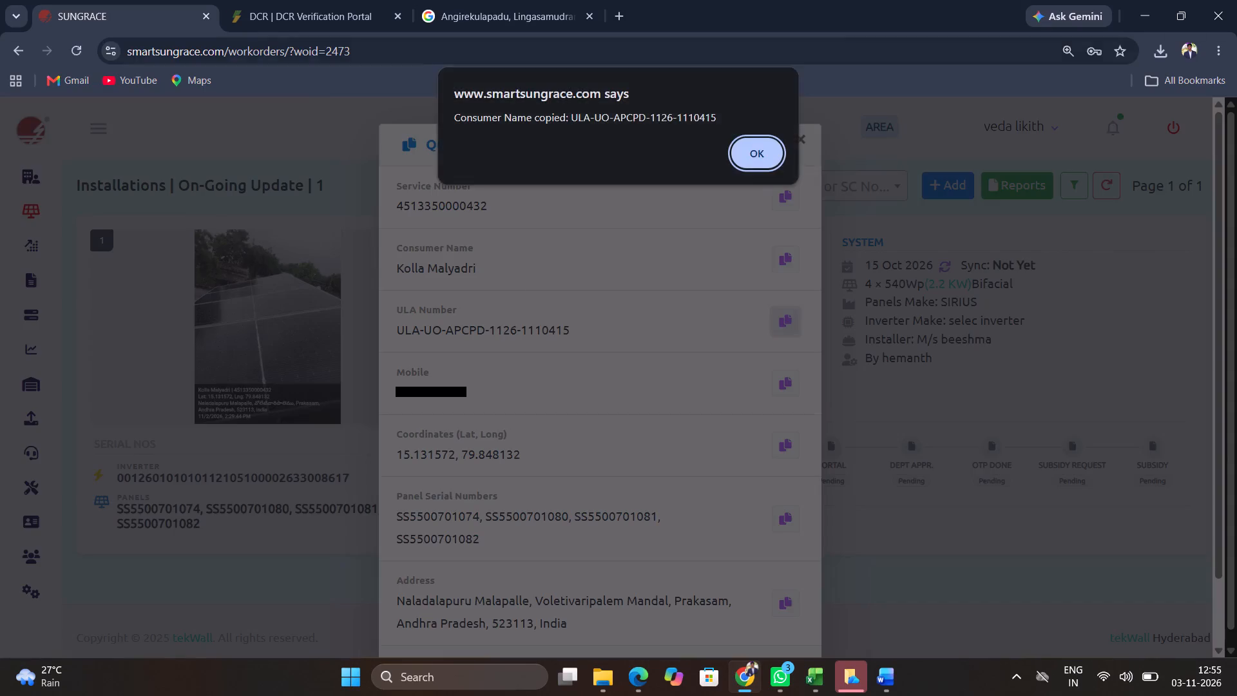
left_click(293, 19)
left_click(1093, 146)
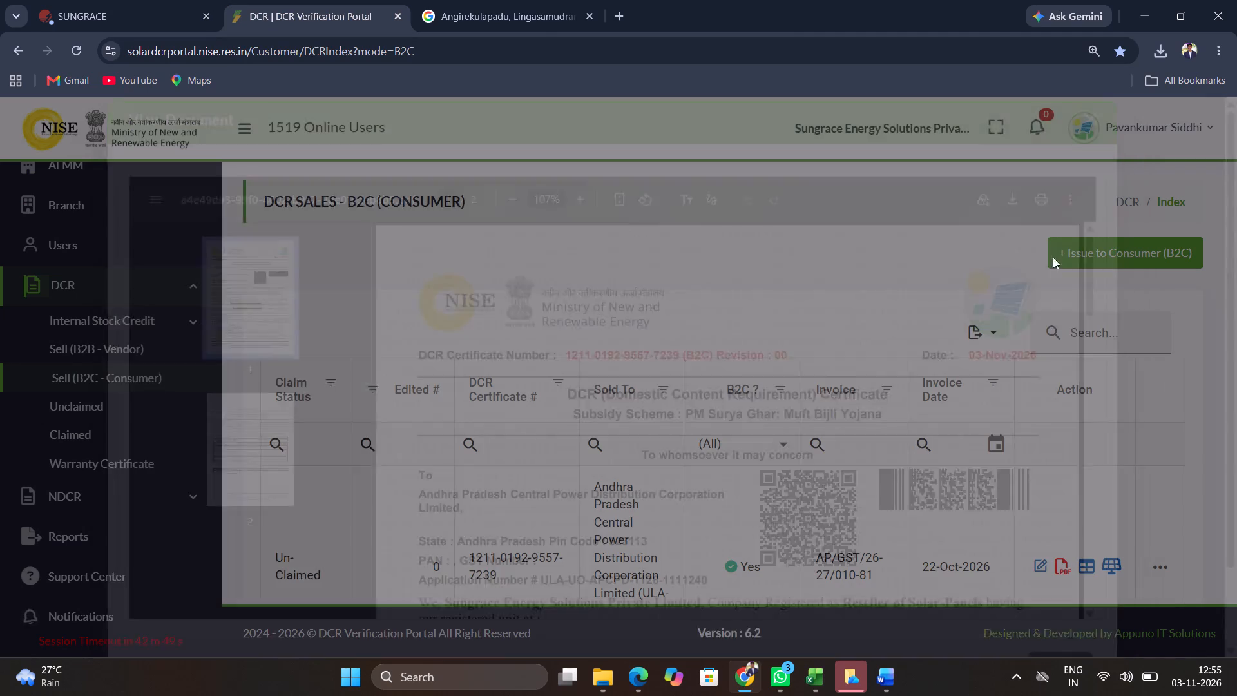
left_click(1062, 270)
left_click(1064, 255)
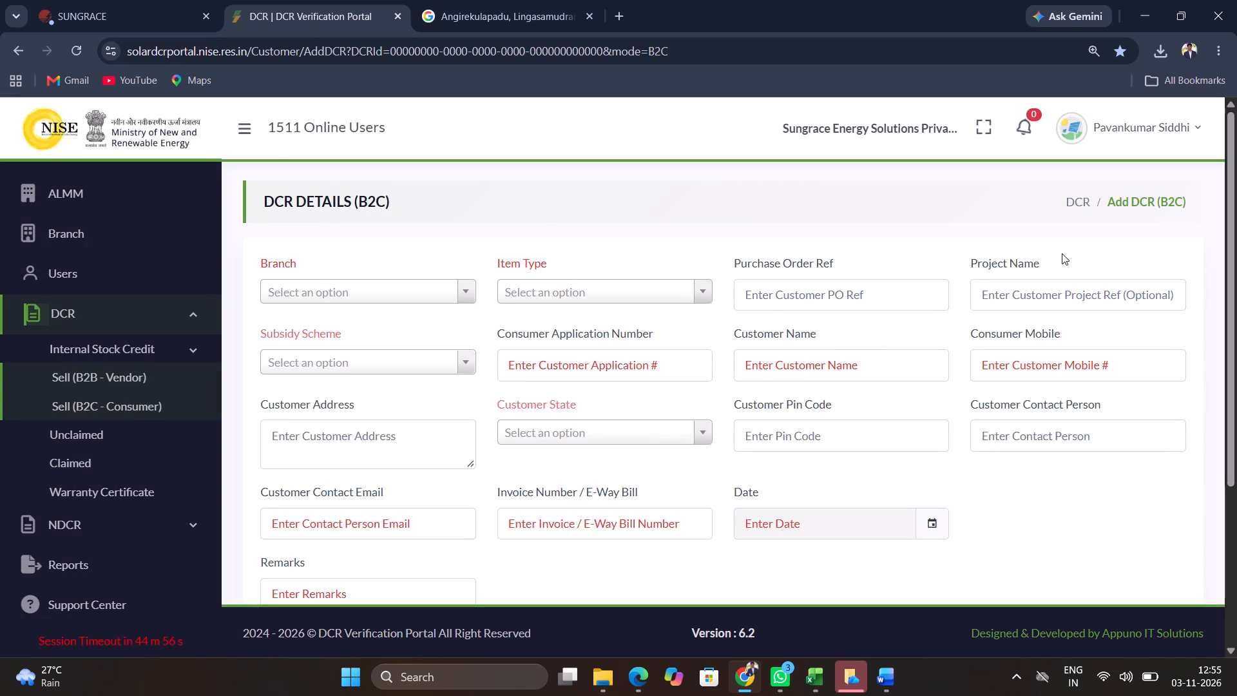
left_click(615, 372)
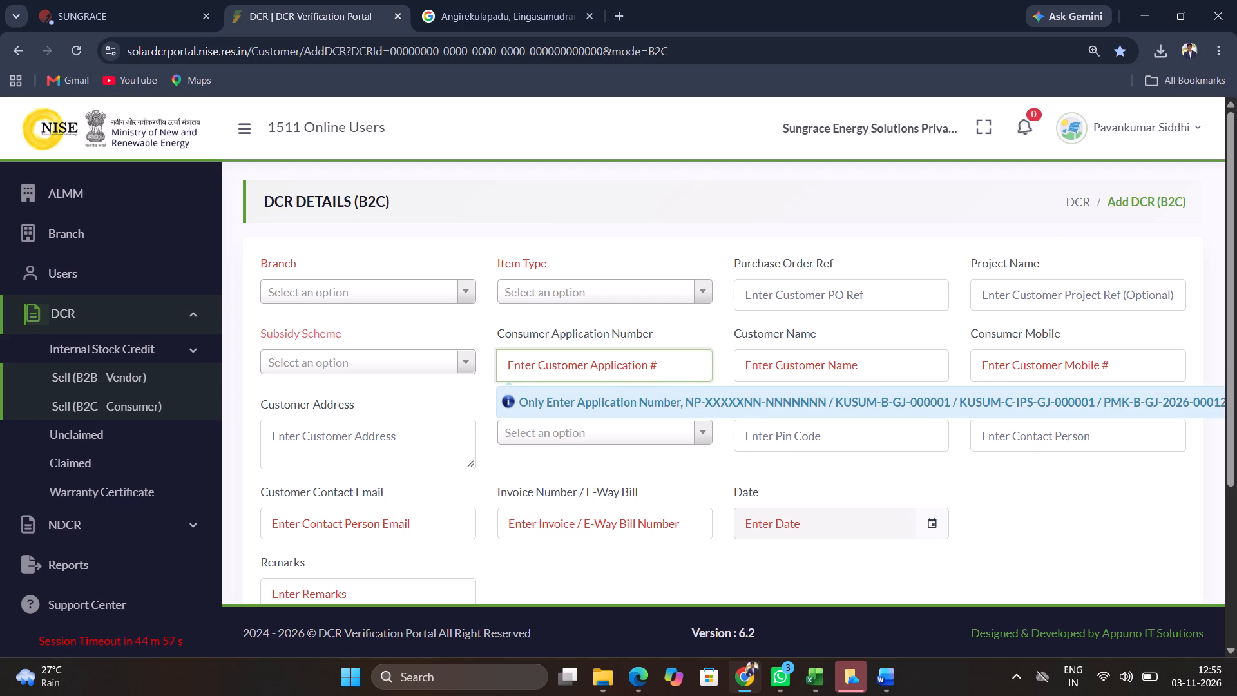
key("ctrl+v")
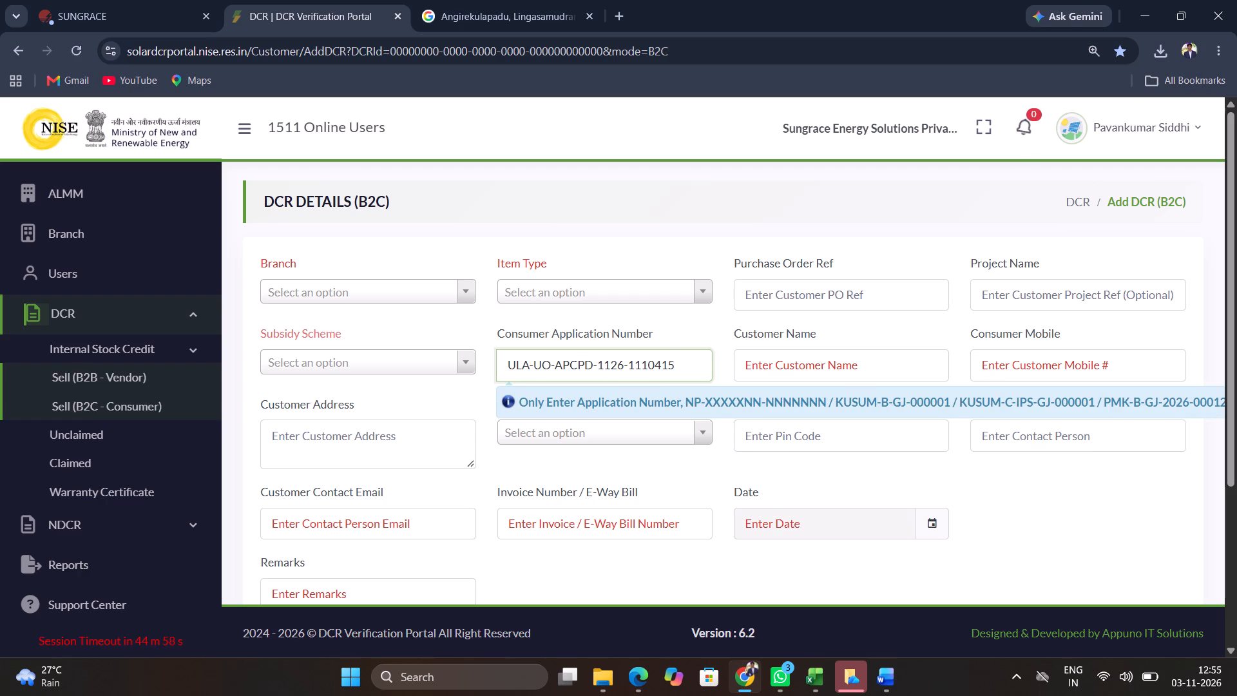
Set the Andhra Pradesh branch, the PM Surya Ghar: Muft Bijli Yojana subsidy scheme and the Solar Panels item type on the B2C form.
left_click(300, 295)
left_click(302, 360)
left_click(304, 362)
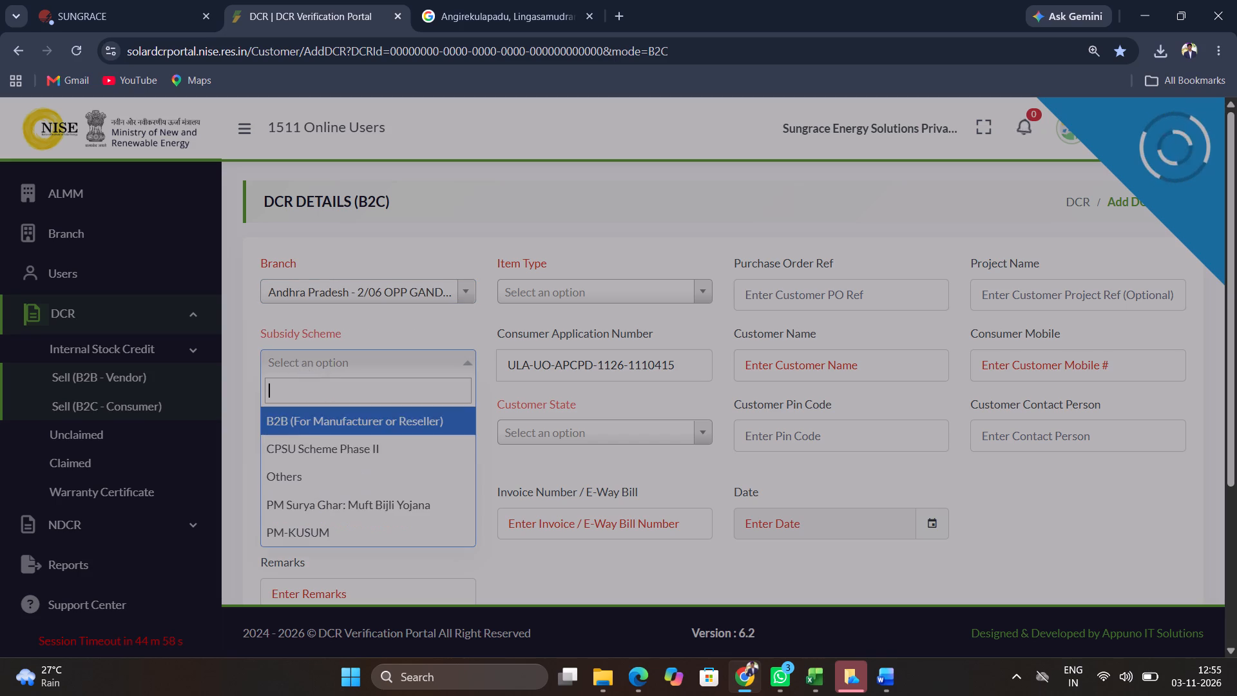
left_click(309, 500)
left_click(514, 293)
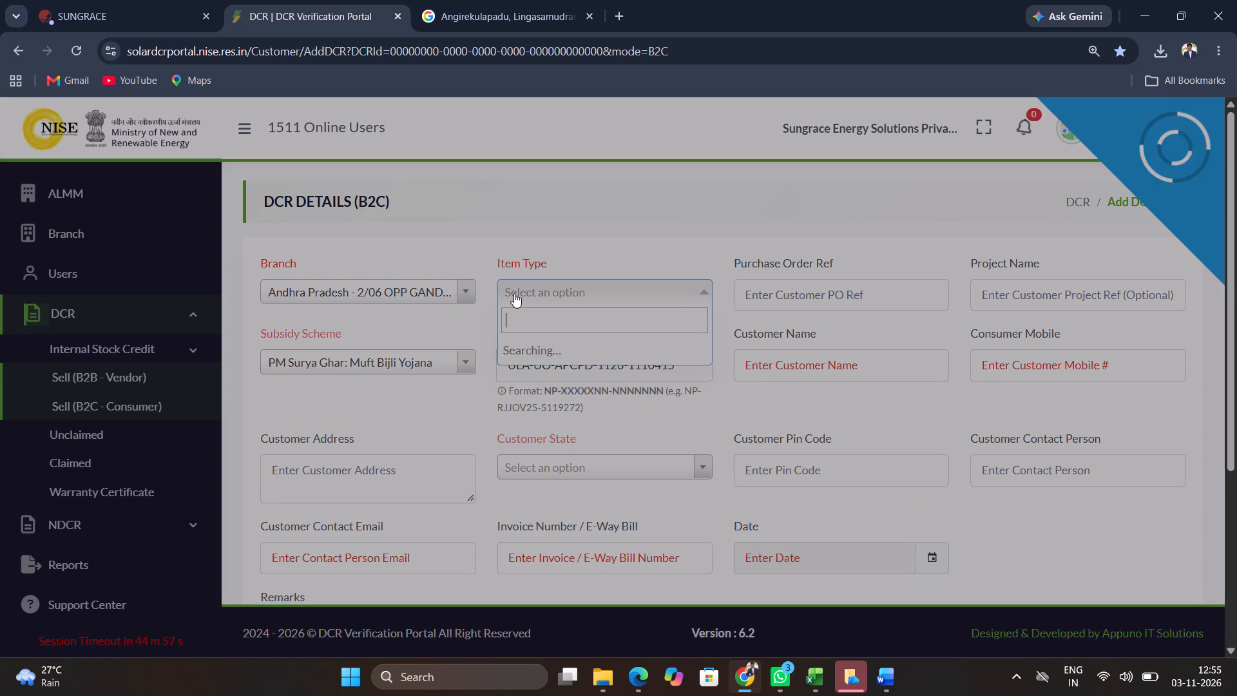
left_click(517, 345)
Fill the Customer Name with Andhra Pradesh Central Power Distribution Corporation Limited, copied from the Word details document.
left_click(791, 372)
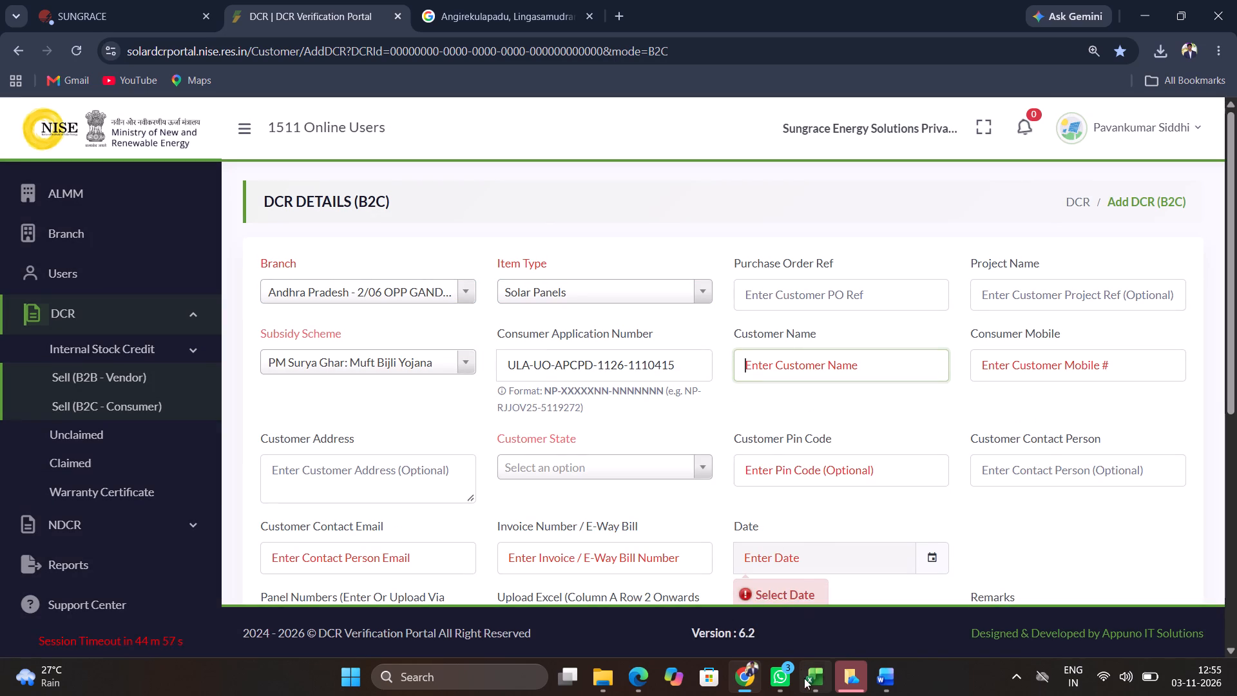
left_click_drag(887, 626, 883, 583)
scroll(523, 356, "up", 12)
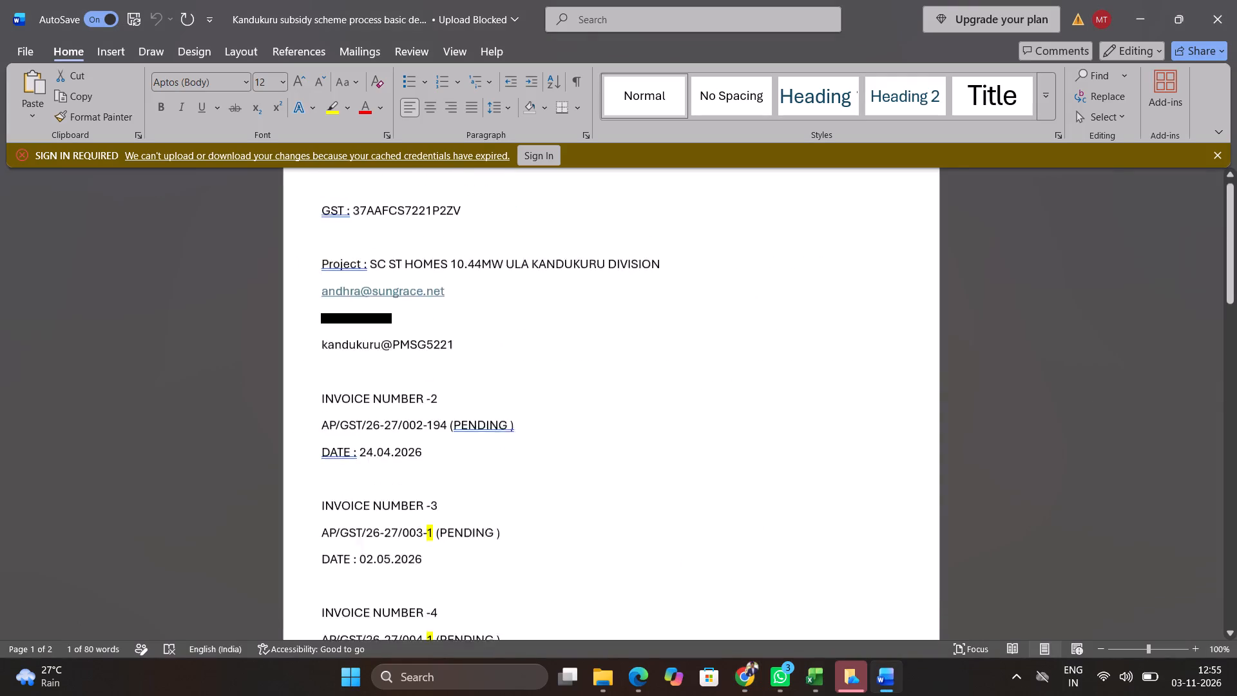
scroll(523, 356, "up", 4)
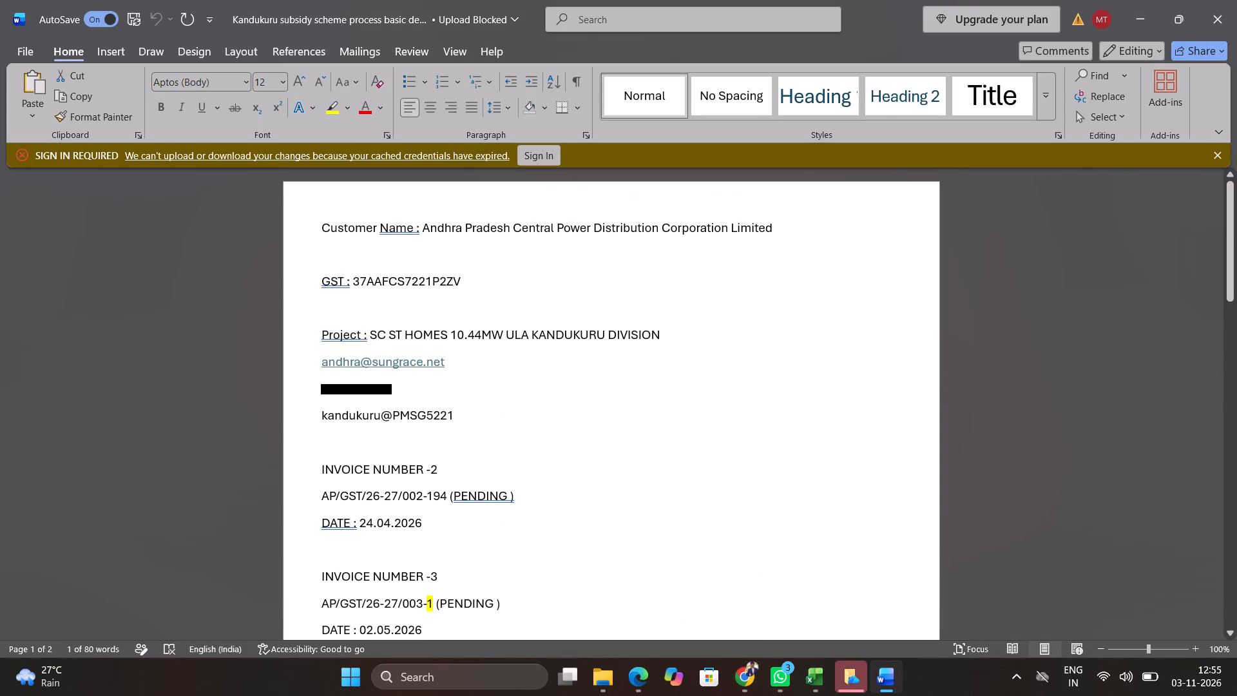
left_click_drag(426, 231, 817, 231)
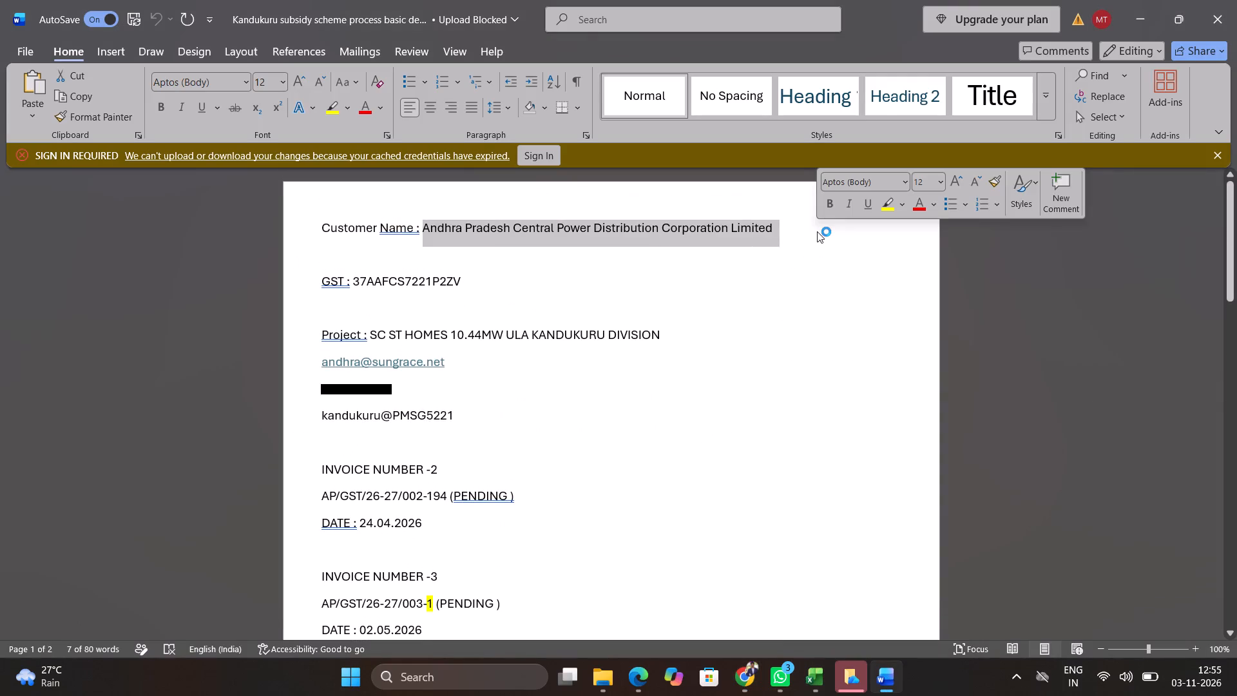
key("ctrl+c")
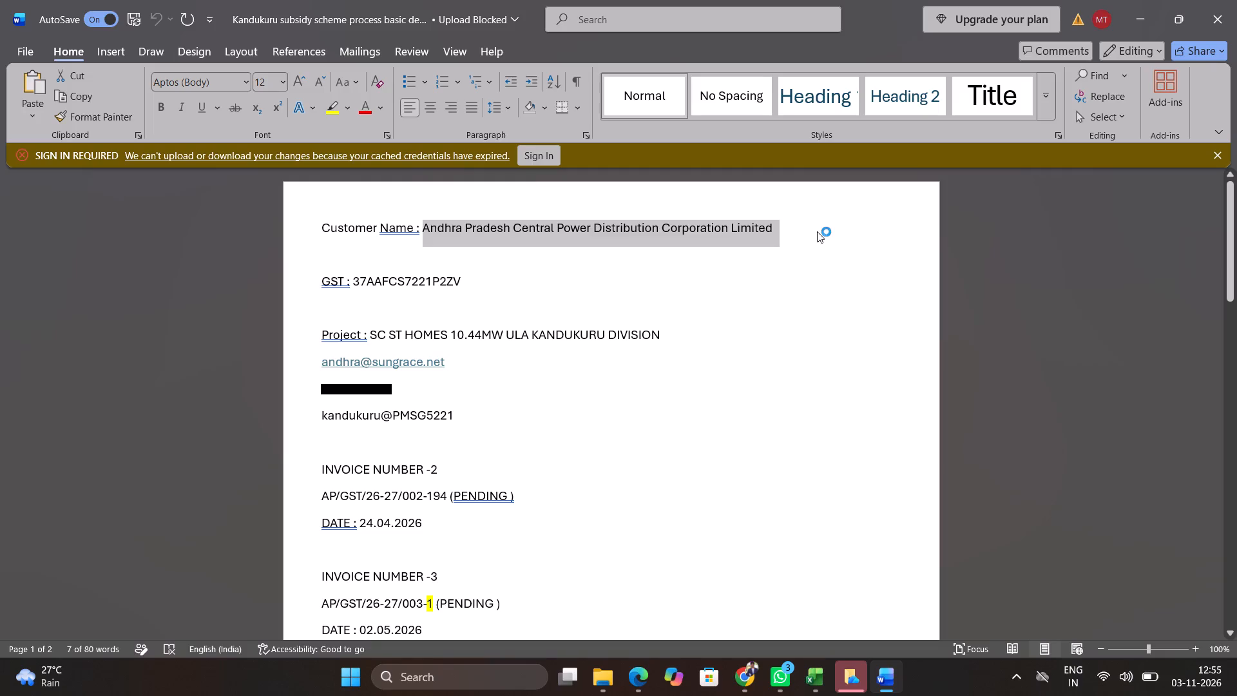
left_click(743, 588)
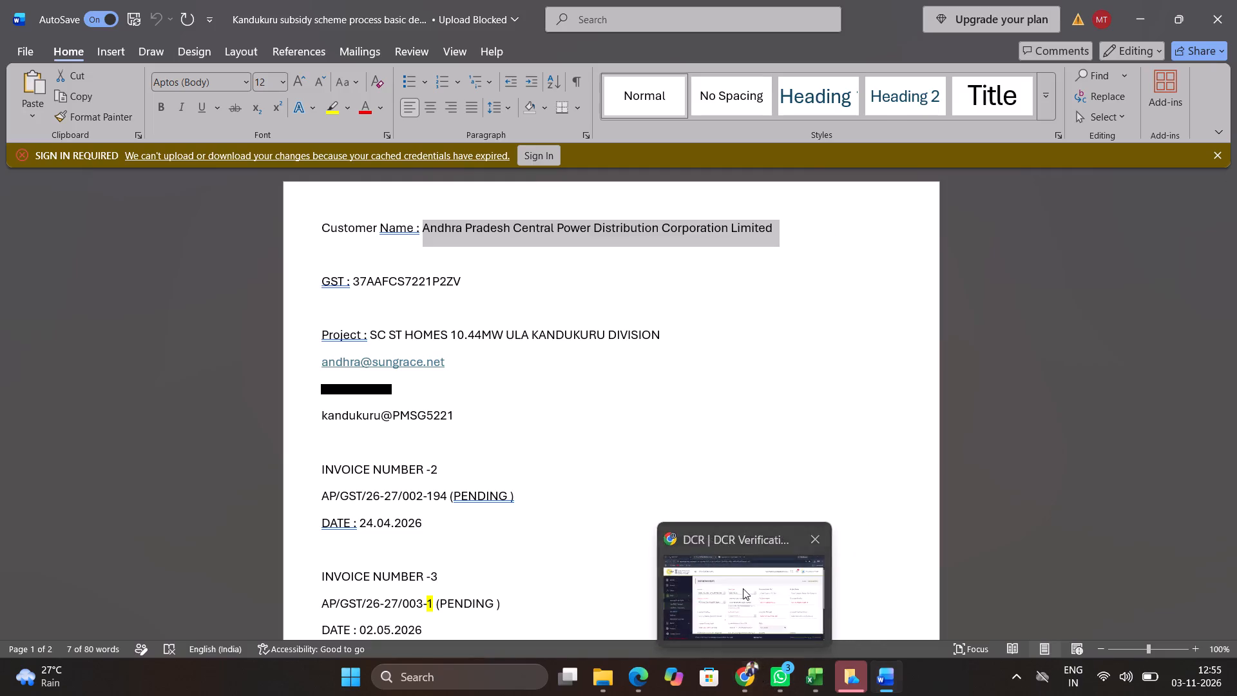
key("ctrl+v")
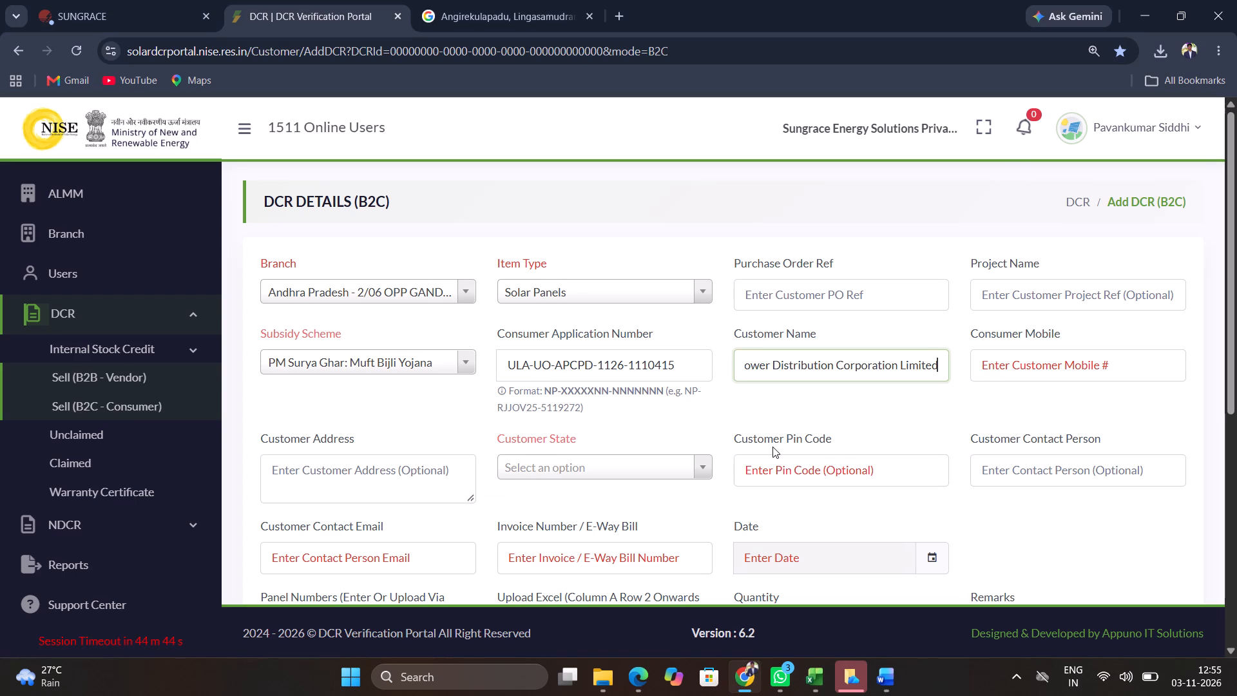
left_click_drag(1095, 298, 1093, 305)
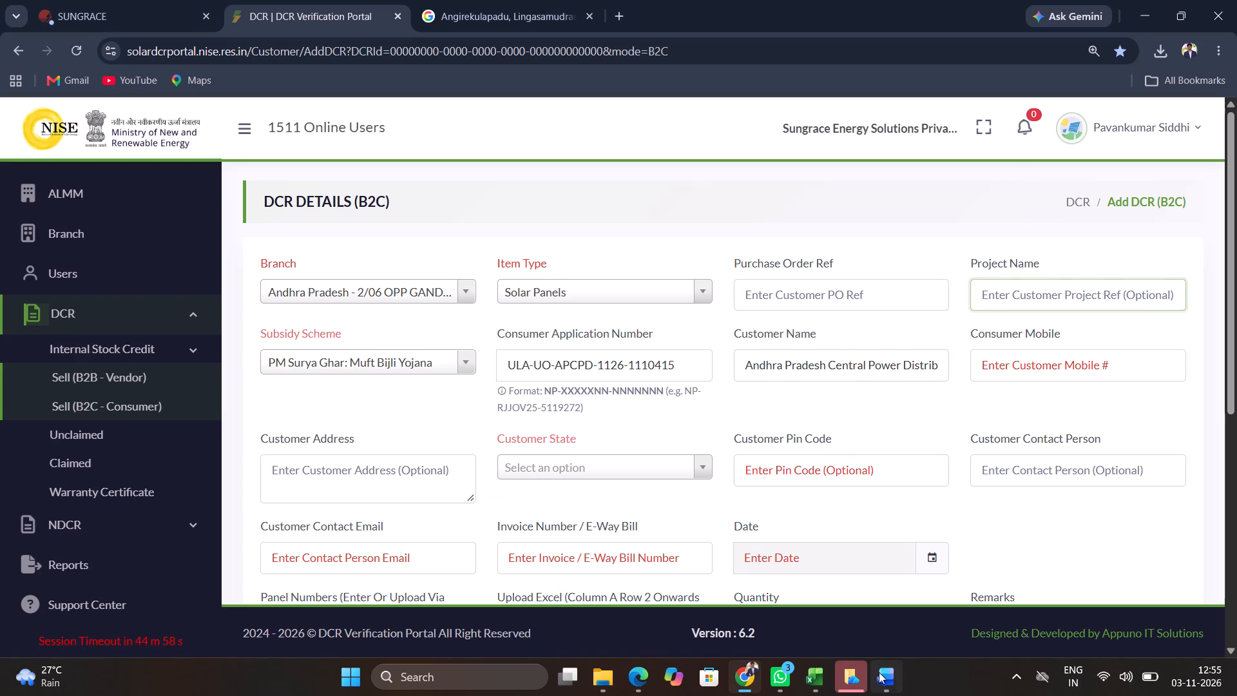
left_click(897, 628)
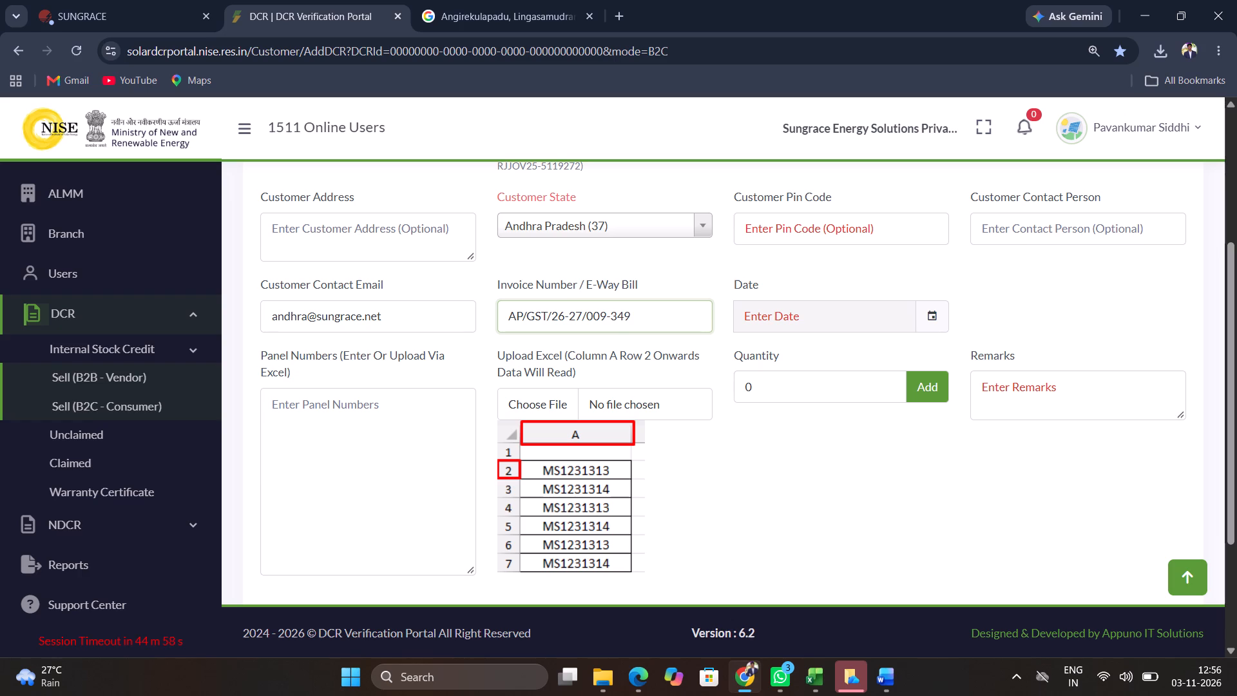
right_click(698, 347)
left_click(758, 320)
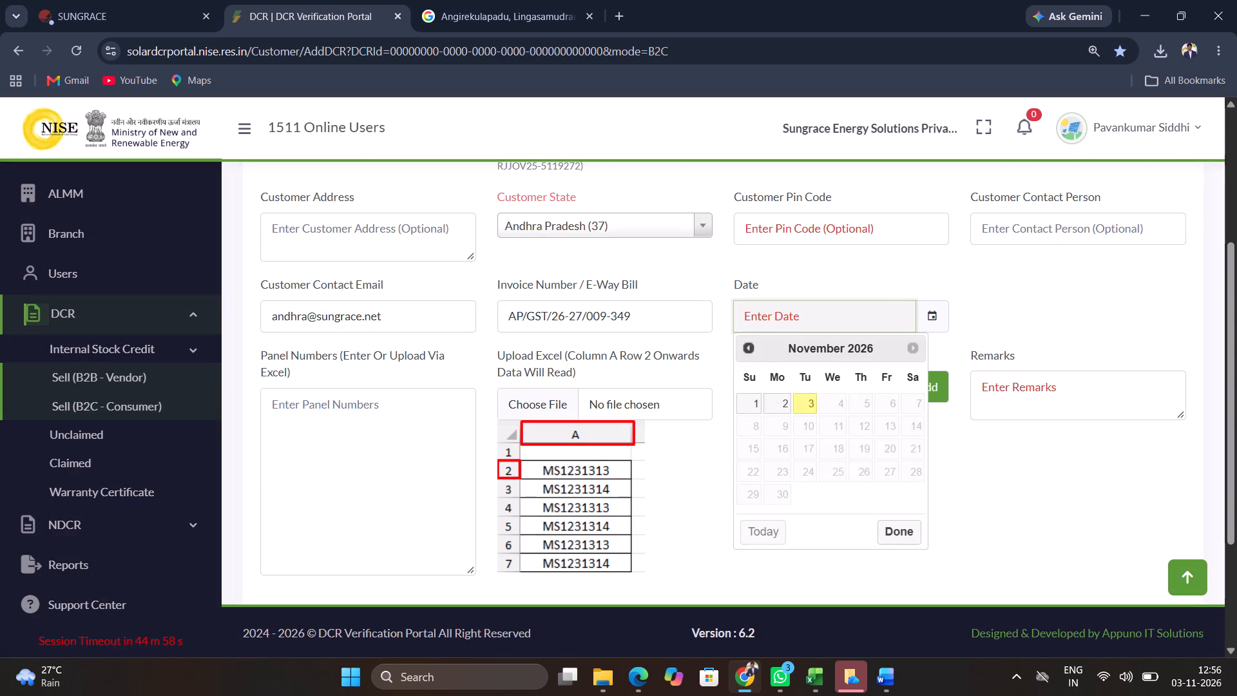
left_click(744, 349)
left_click(744, 349)
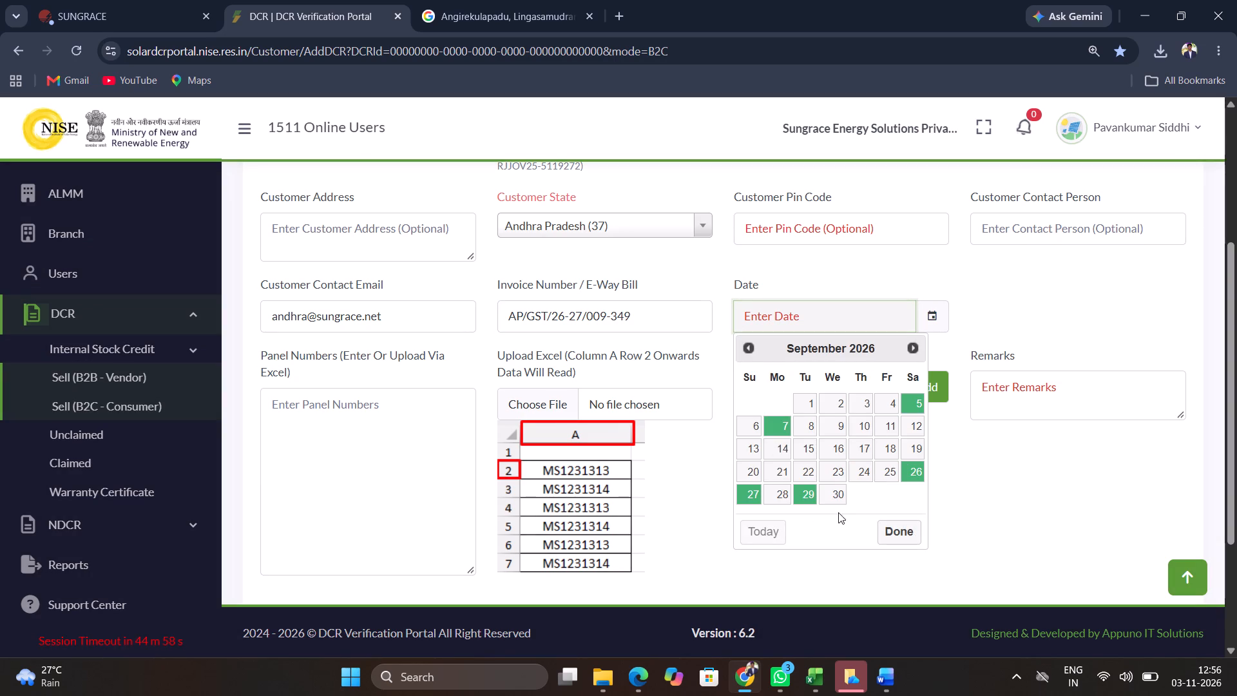
left_click(837, 500)
left_click_drag(425, 462, 419, 465)
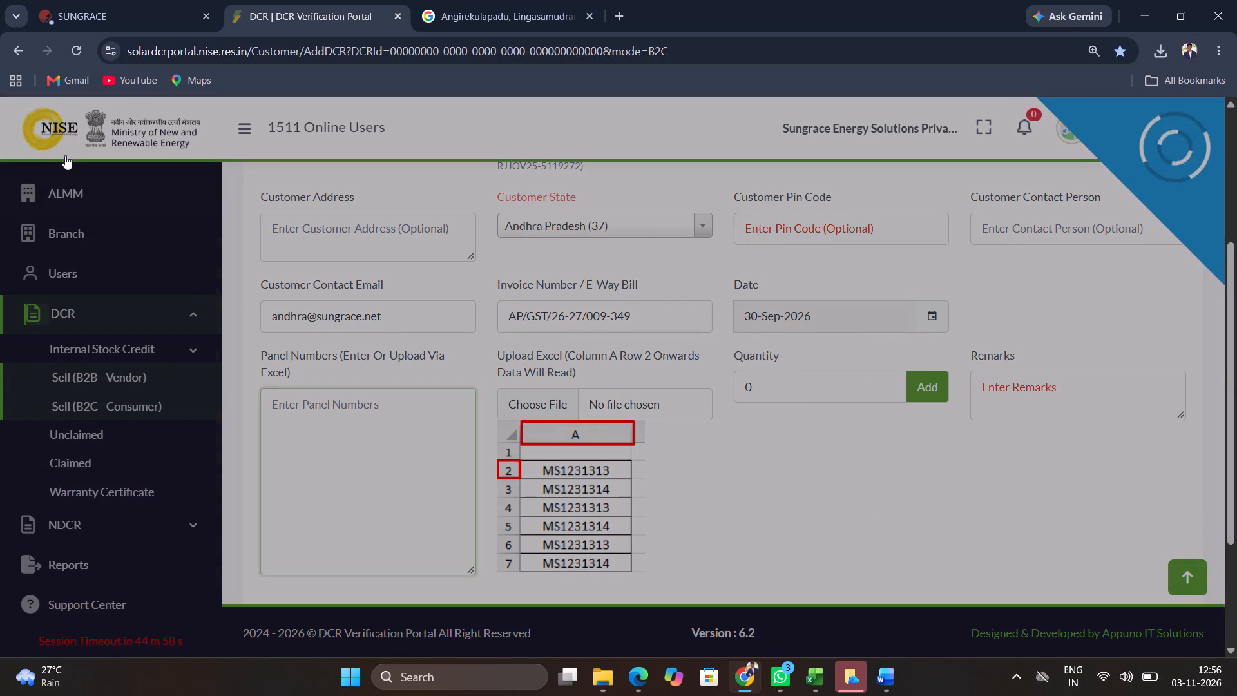
left_click(116, 0)
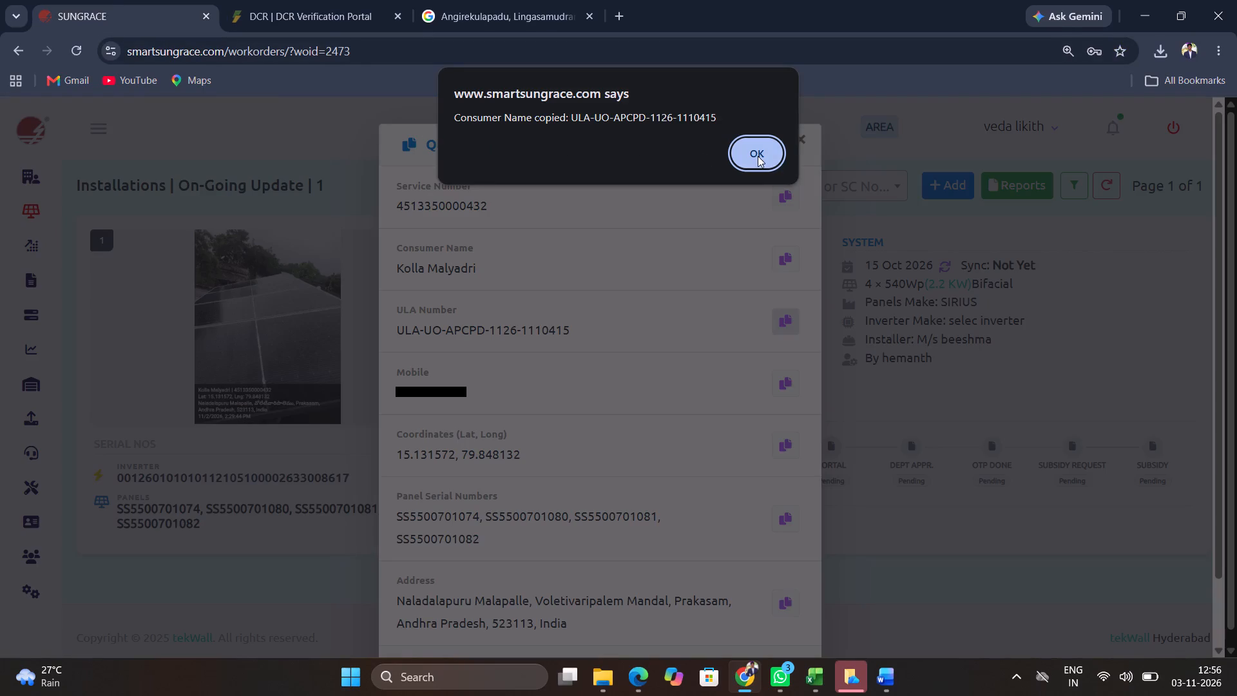
left_click(758, 156)
left_click(778, 519)
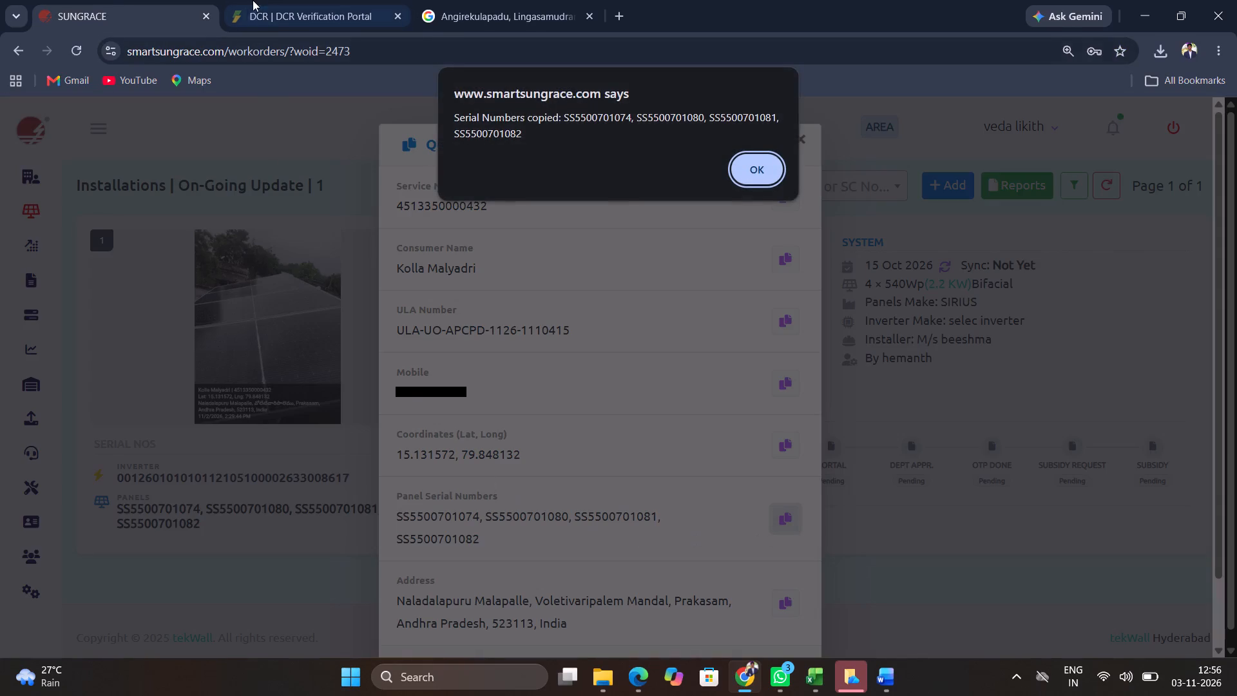
left_click(280, 5)
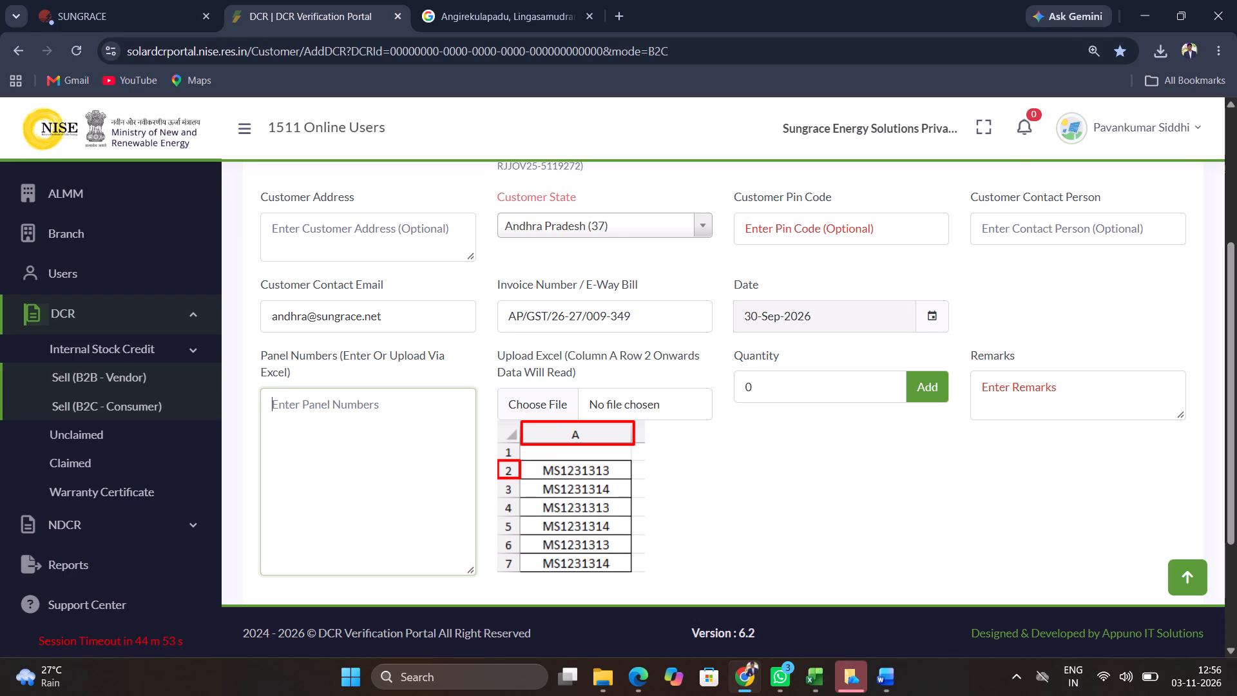
key("ctrl+v")
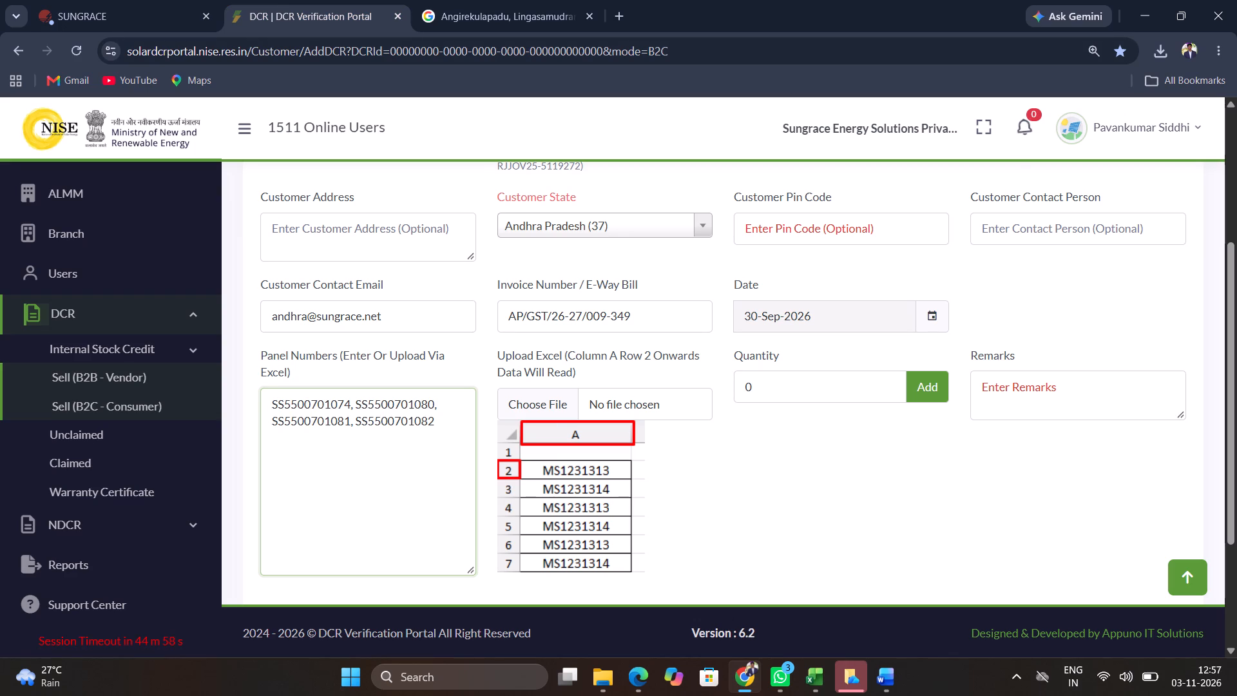
key("Left")
key("Left")
key("Left")
key("Left")
key("Left")
key("Left")
key("Left")
key("Left")
key("Left")
key("Left")
key("Left")
key("Left")
key("BackSpace")
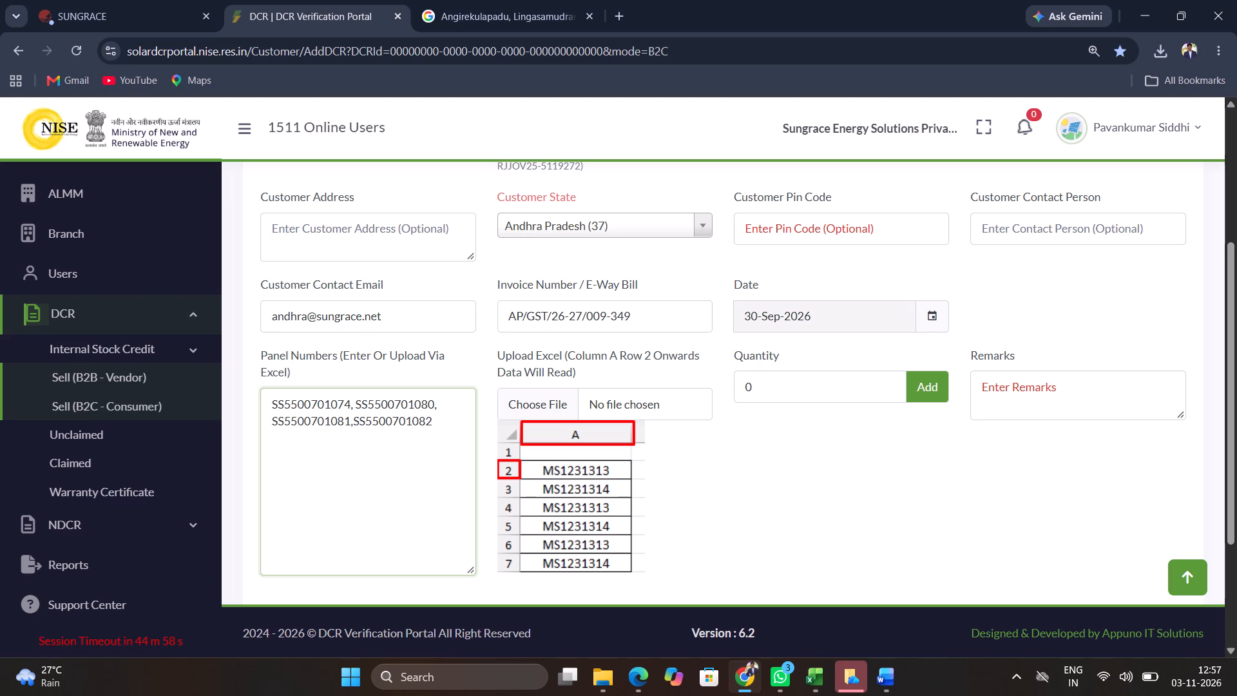
key("BackSpace")
key("Return")
key("Up")
key("Up")
key("Up")
key("Up")
key("Up")
key("Up")
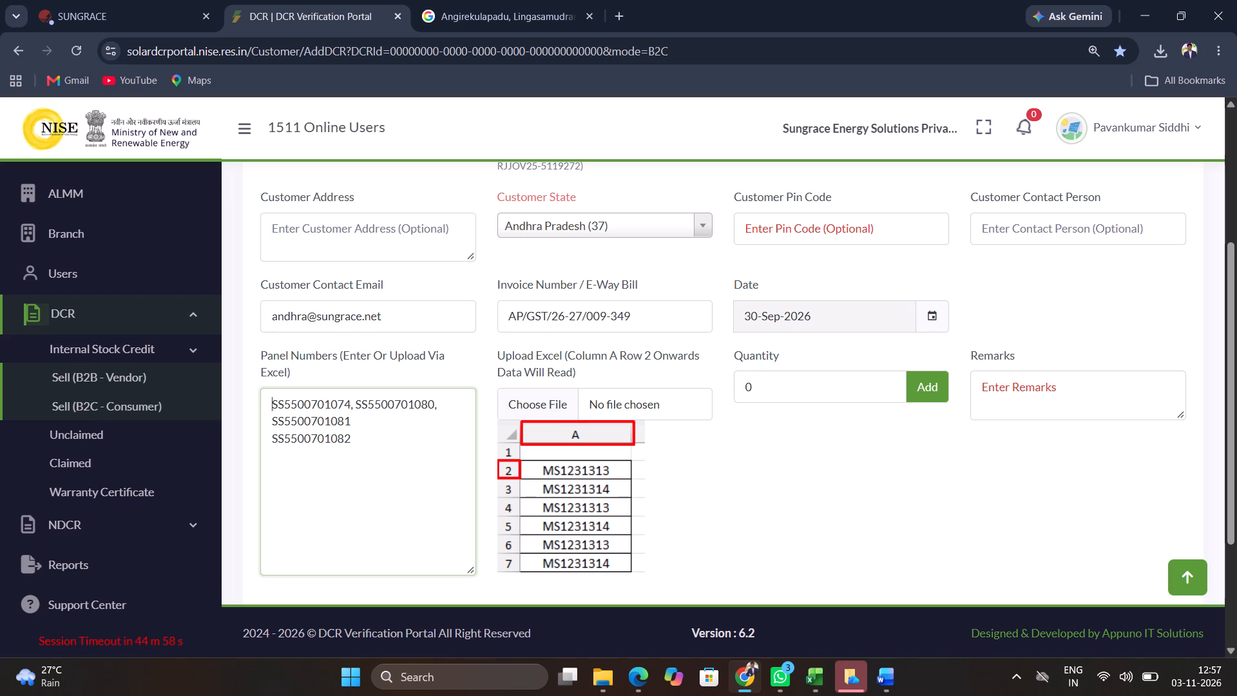
key("Right")
key("Right")
key("Right")
key("Right")
key("Right")
key("Right")
key("Right")
key("Right")
key("Right")
key("Right")
key("Right")
key("Right")
key("Right")
key("Right")
key("Right")
key("Left")
key("BackSpace")
key("BackSpace")
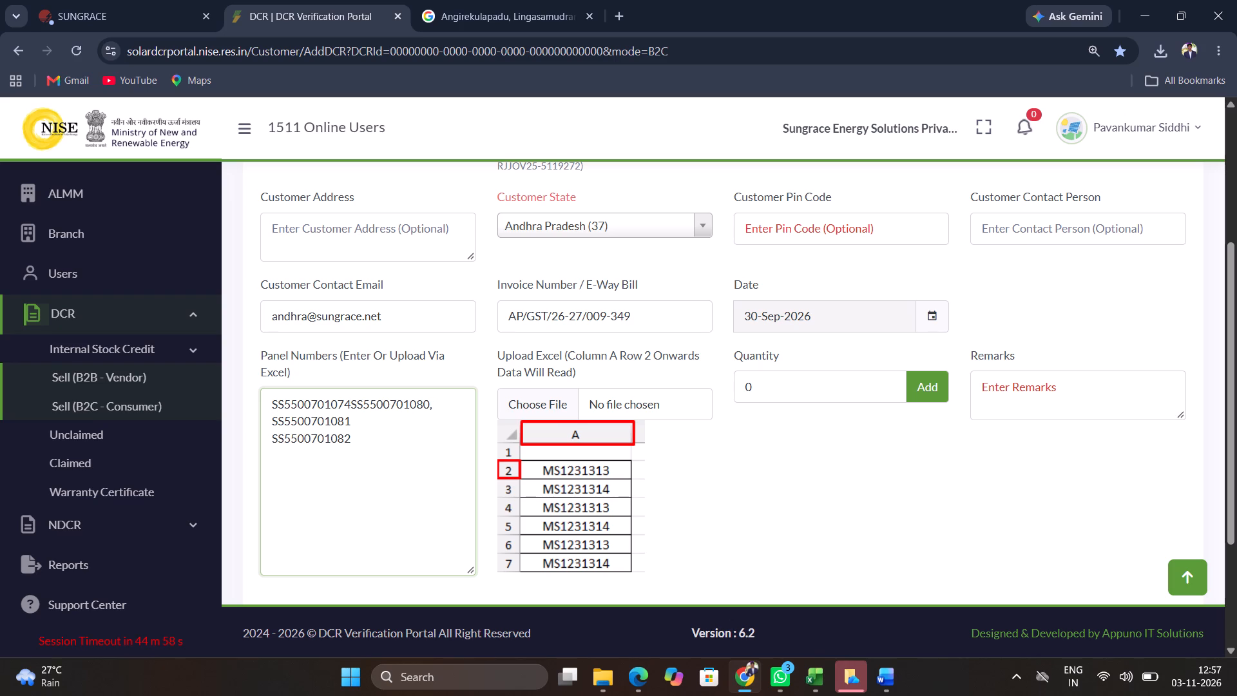
key("Return")
key("Up")
key("Right")
key("Right")
key("Right")
key("Right")
key("Right")
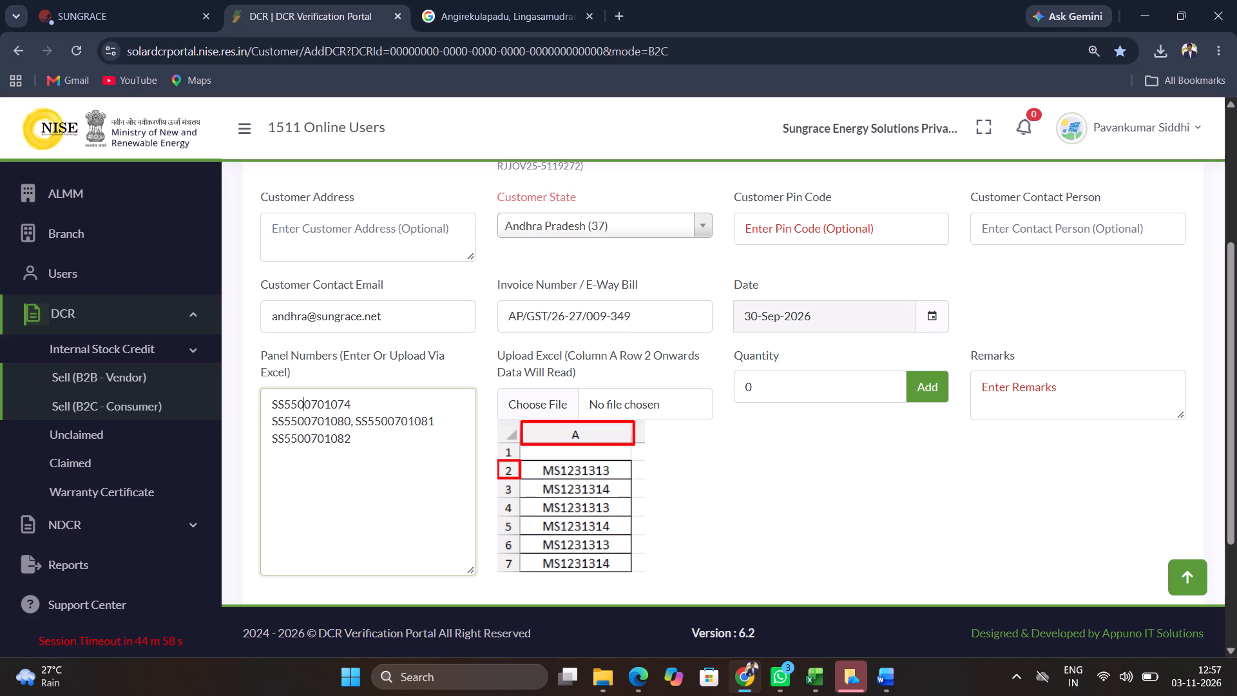
key("Right")
key("Down")
key("Right")
key("Right")
key("Right")
key("Right")
key("Right")
key("Right")
key("Right")
key("Right")
key("BackSpace")
key("BackSpace")
key("Return")
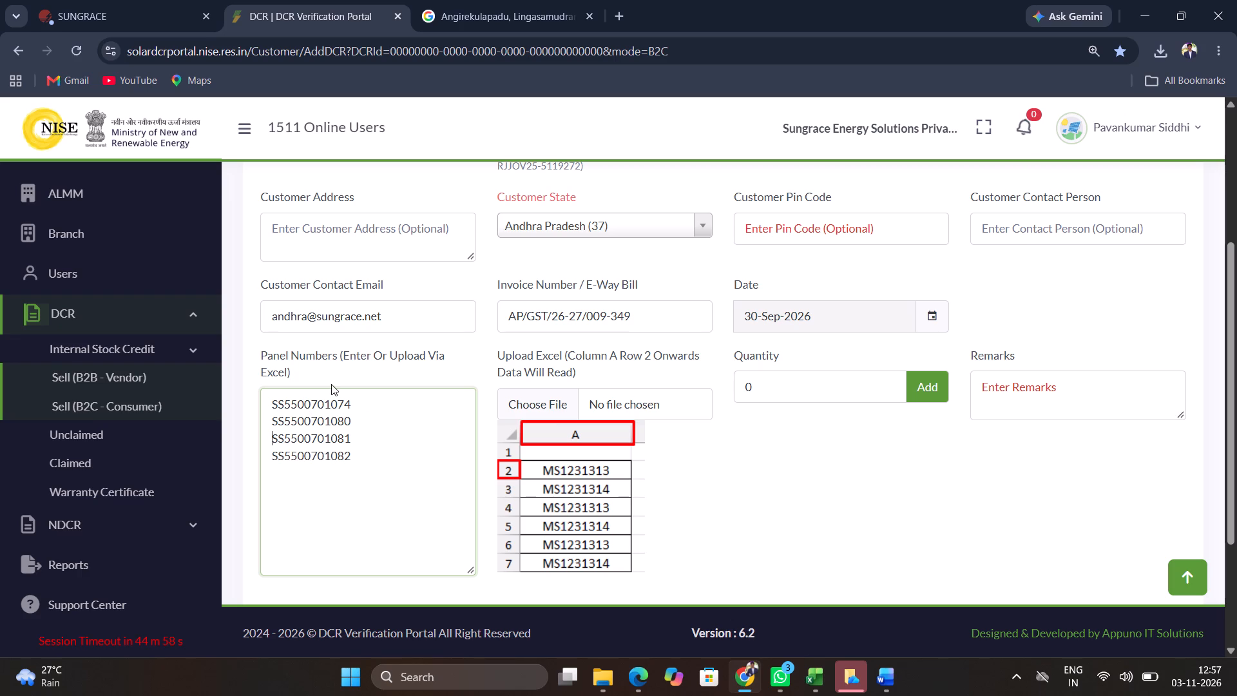
Set the Quantity to 4 and try to add the listed panels to the B2C sale.
left_click(783, 400)
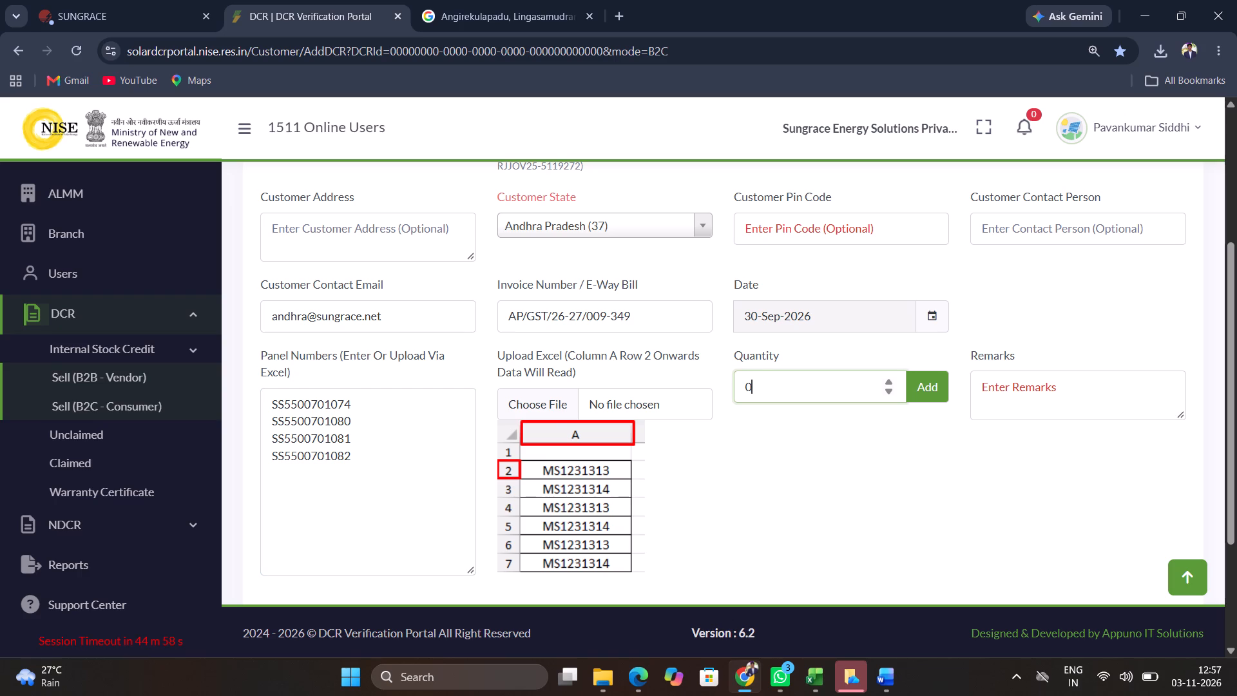
scroll(783, 400, "up", 4)
left_click(932, 396)
left_click_drag(1106, 256, 1096, 266)
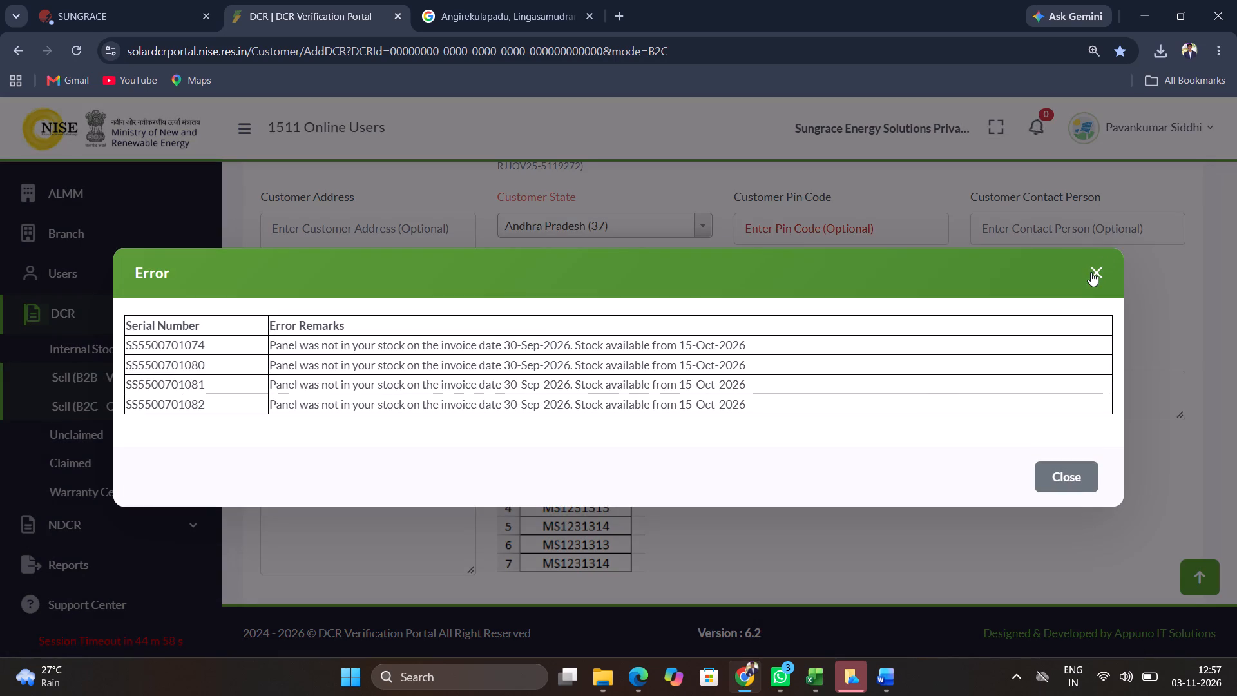
left_click(1091, 272)
Change the invoice number to AP/GST/26-27/010-82.
left_click(638, 320)
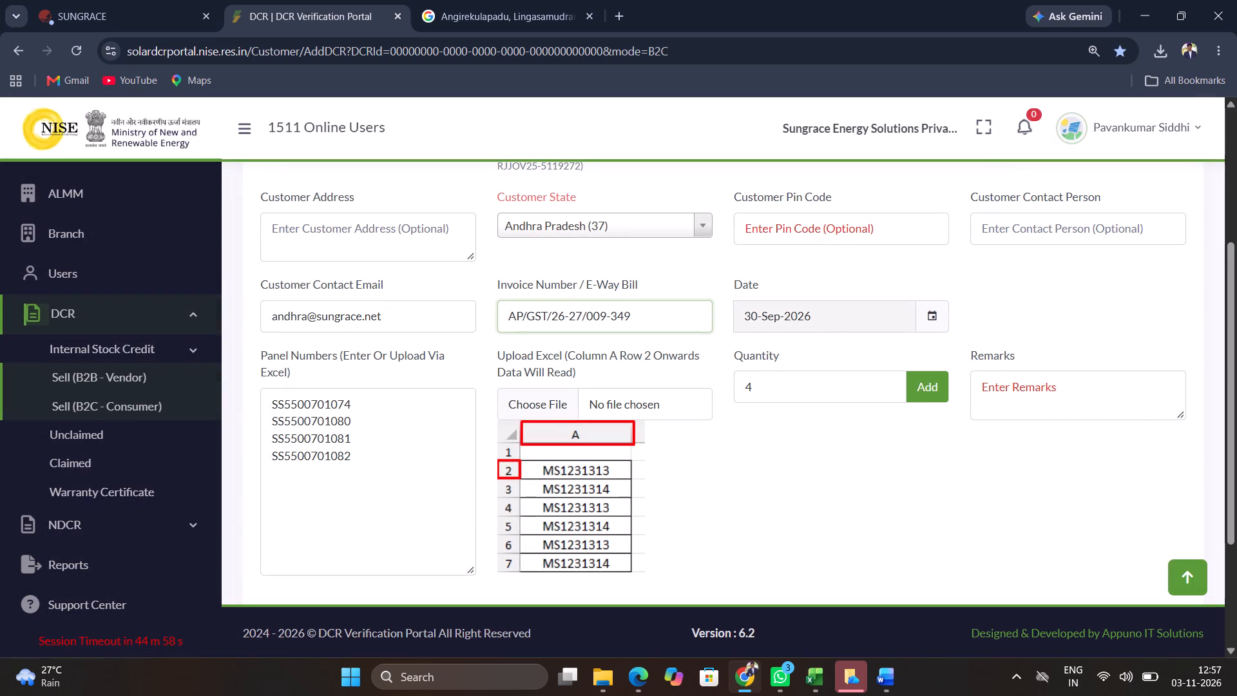
key("BackSpace")
key("BackSpace")
key("BackSpace")
key("BackSpace")
key("BackSpace")
key("BackSpace")
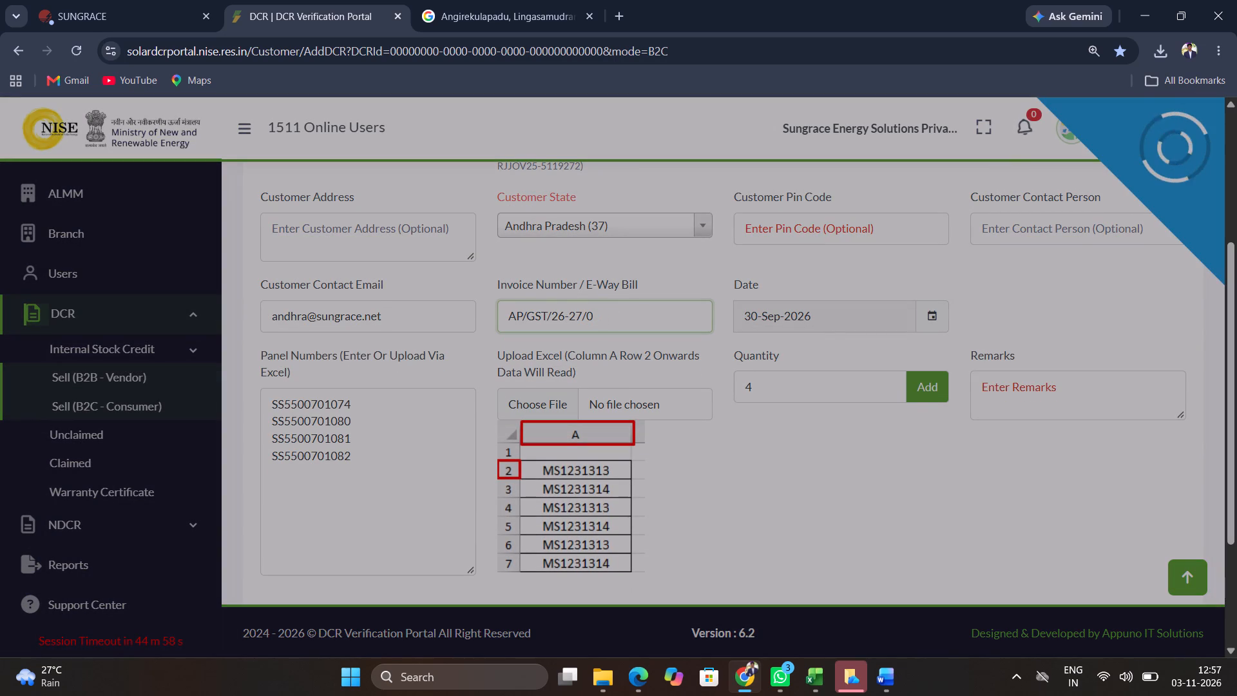
type("10")
key("minus")
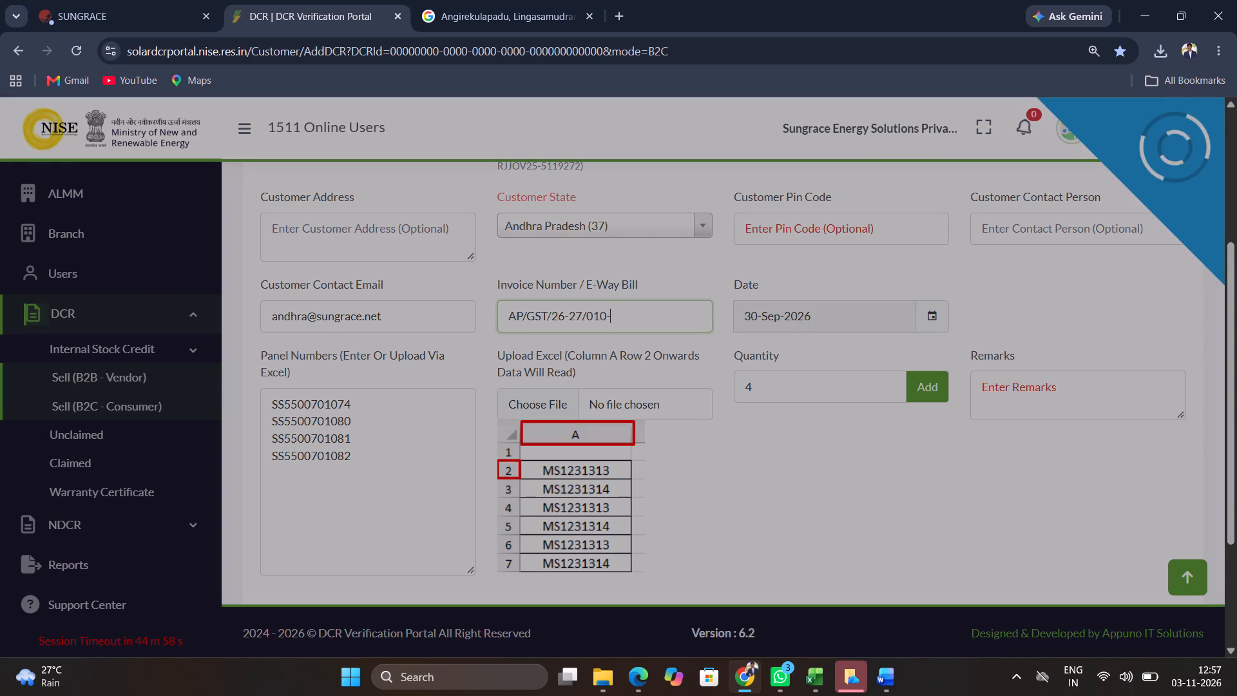
key("8")
key("2")
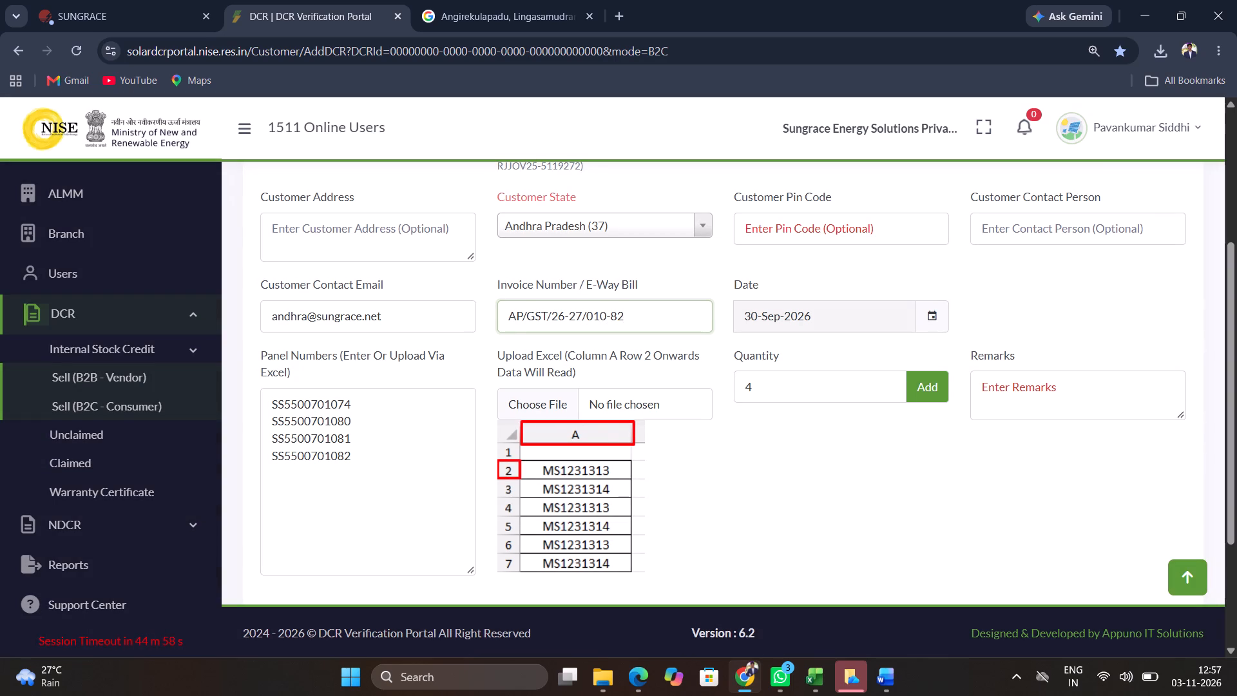
Set the invoice date to 22-Oct-2026.
left_click(869, 324)
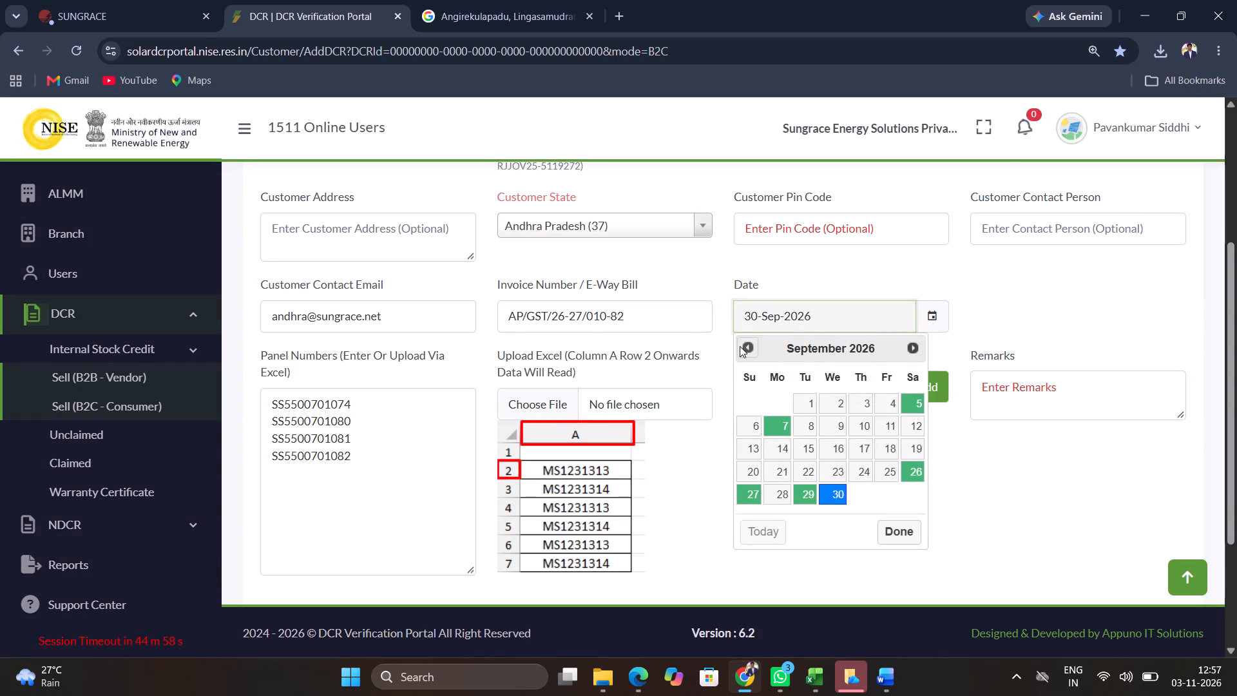
left_click(740, 346)
left_click(740, 346)
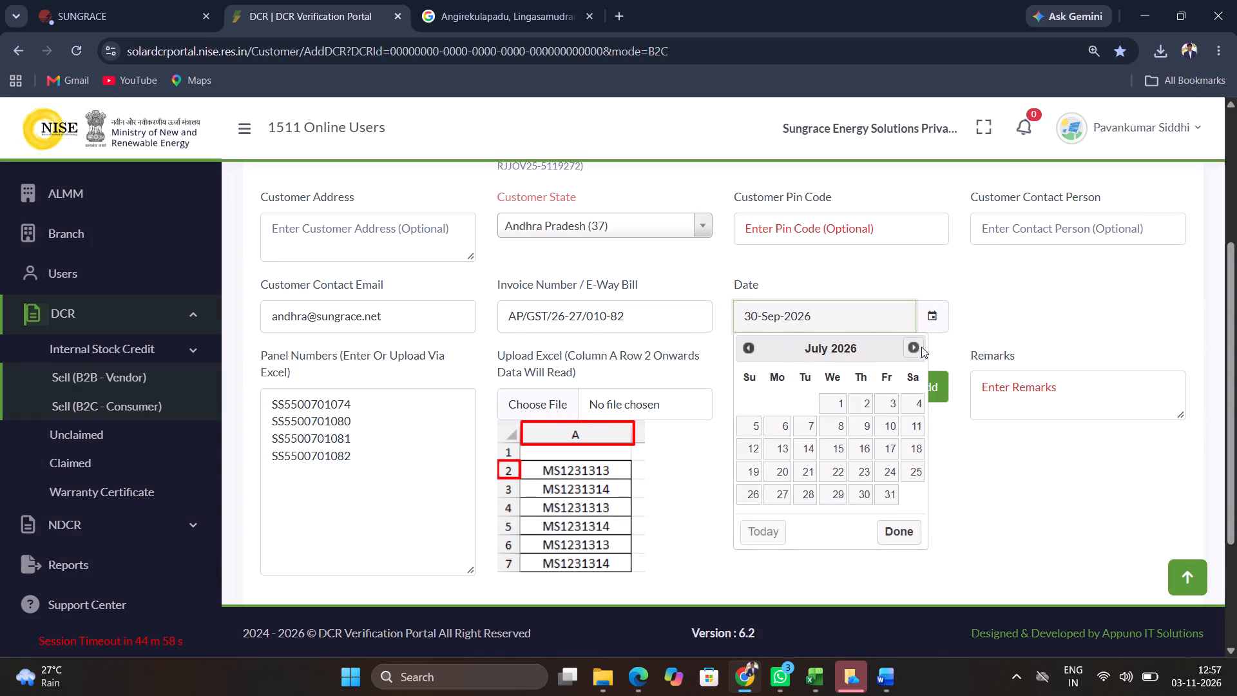
double_click(921, 347)
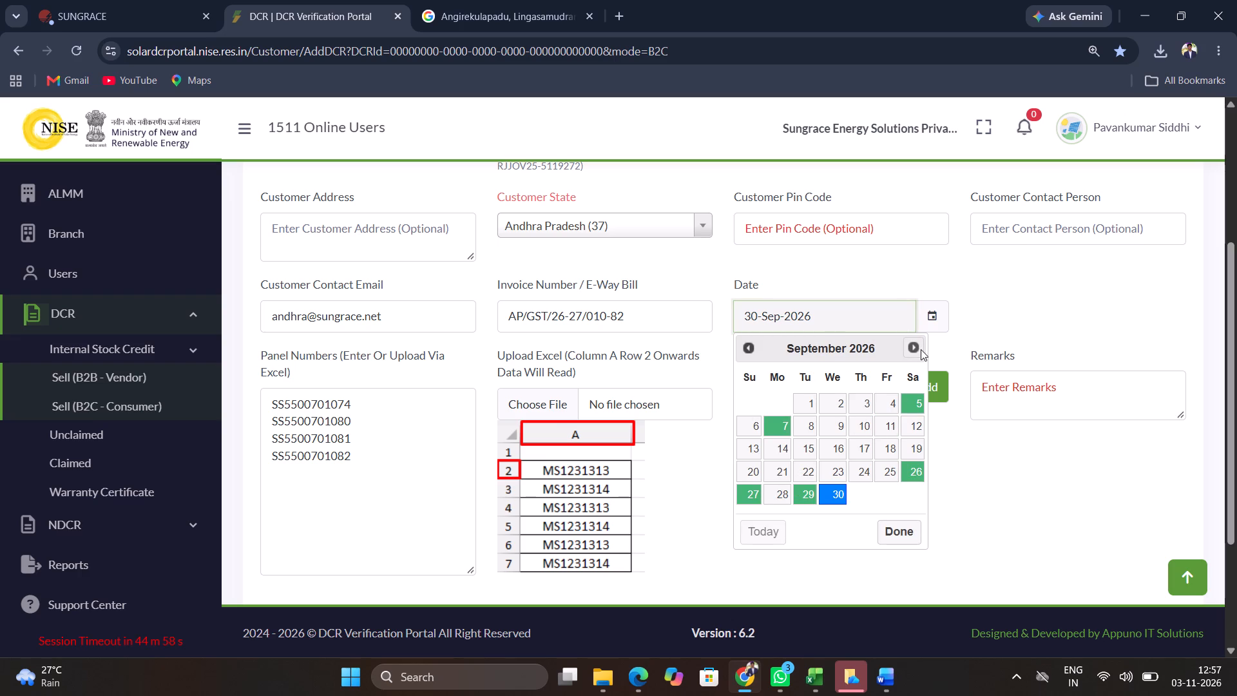
left_click(921, 349)
left_click(861, 466)
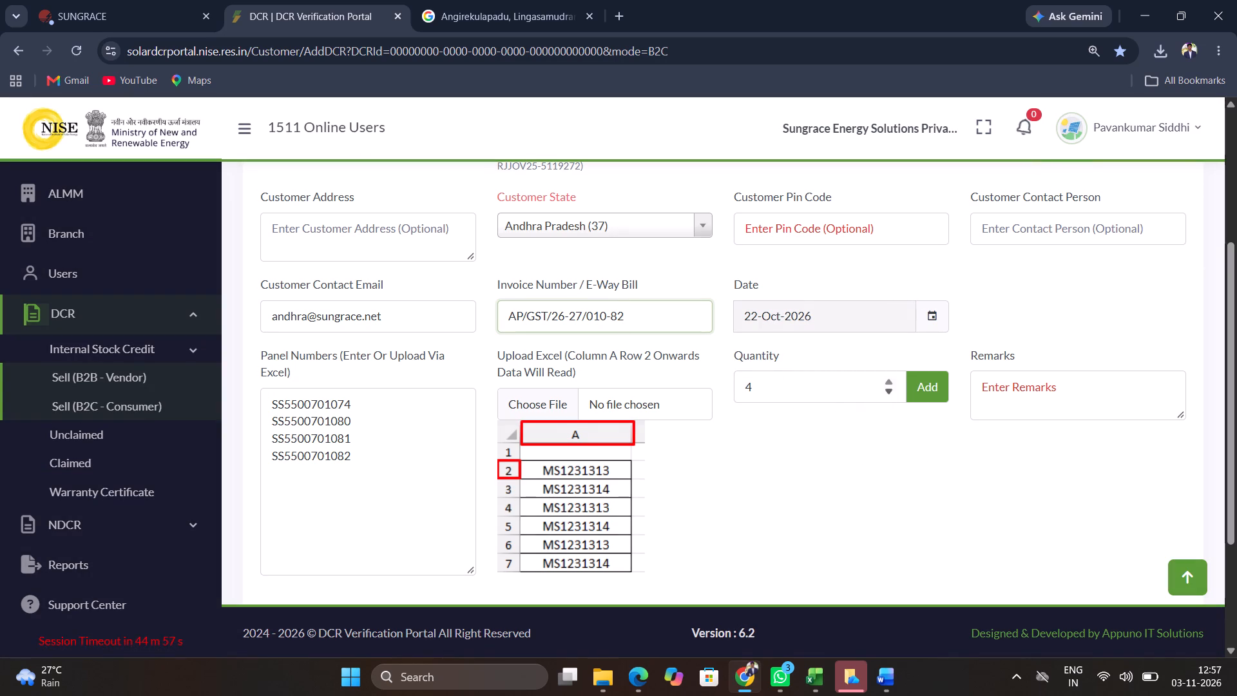
Add the four listed panels to the B2C sale.
left_click(928, 384)
Fill the Remarks with the installation's address, copied from its Quick Copy Details in SUNGRACE.
left_click(1008, 394)
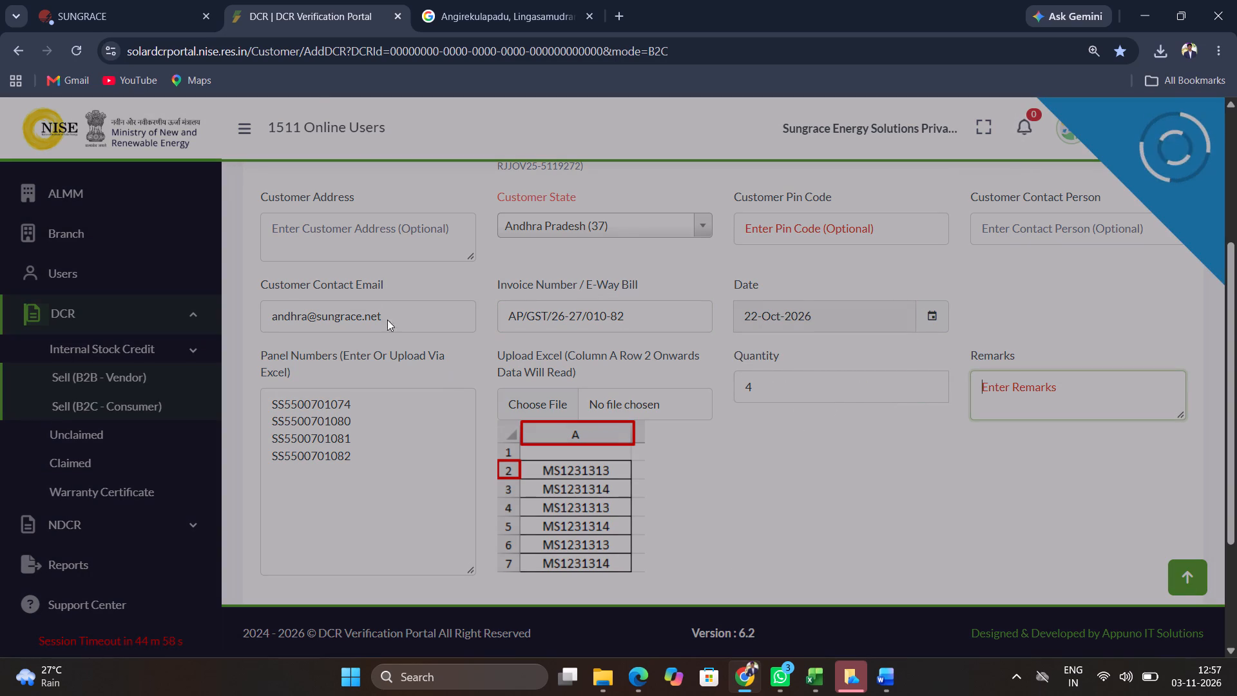
left_click(155, 0)
left_click(767, 175)
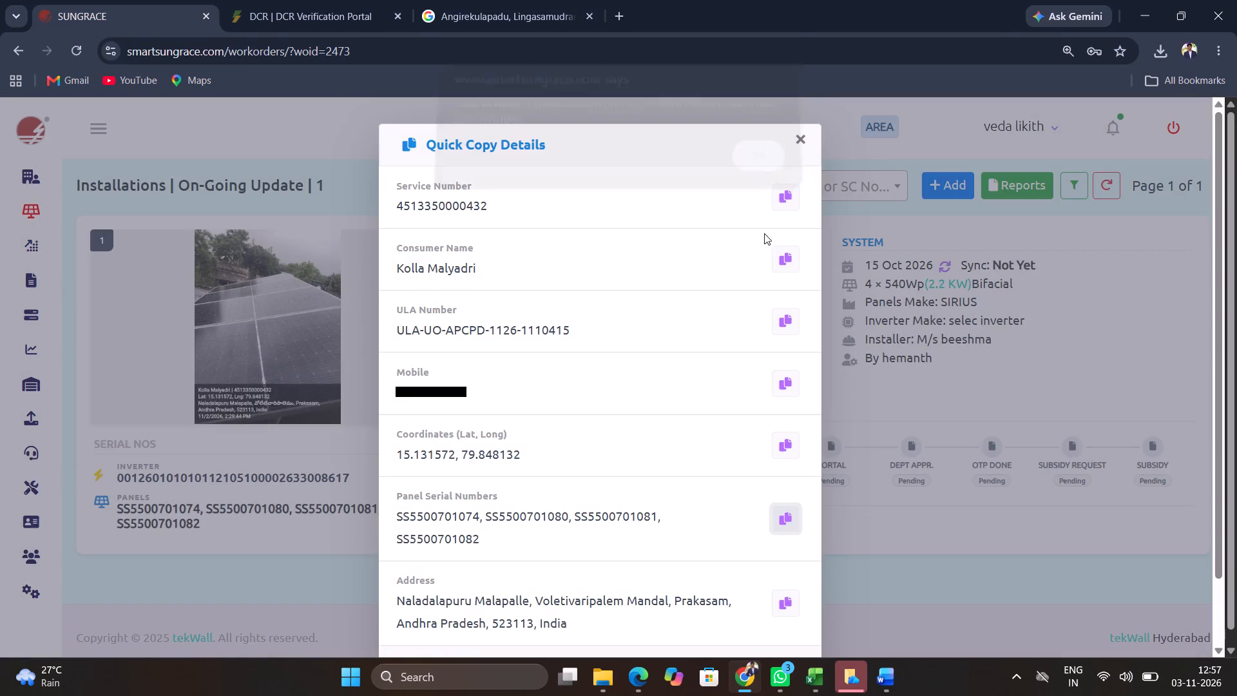
left_click(794, 597)
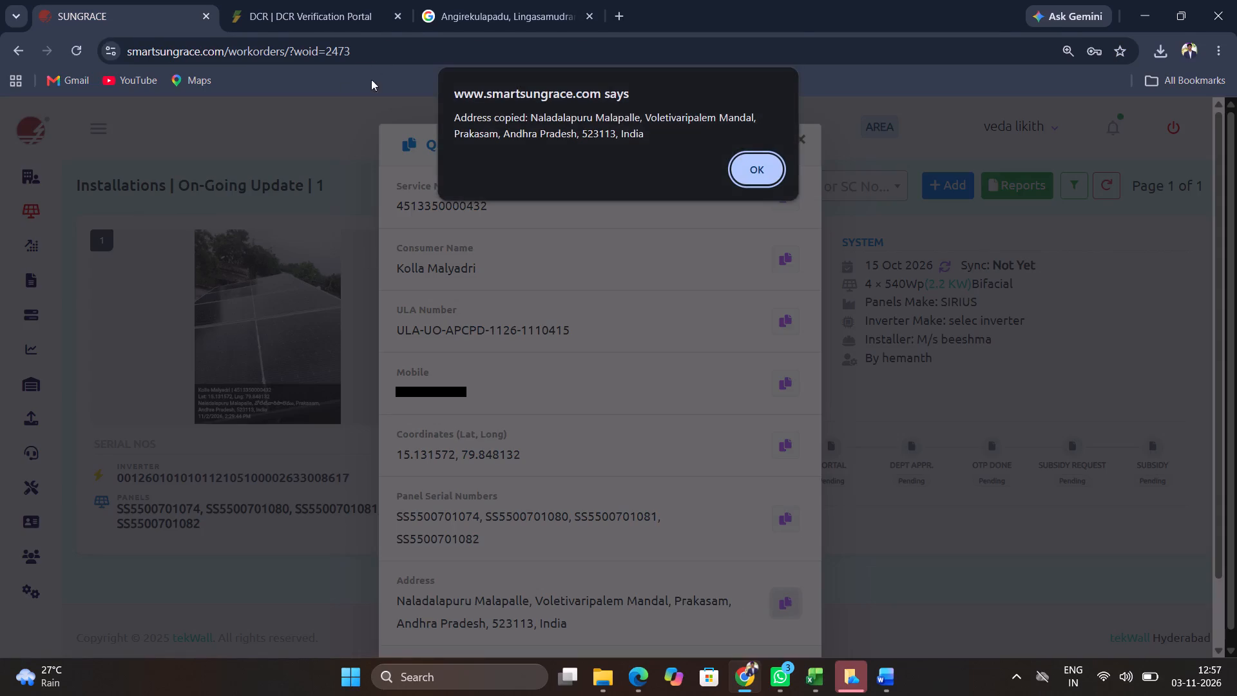
left_click(370, 2)
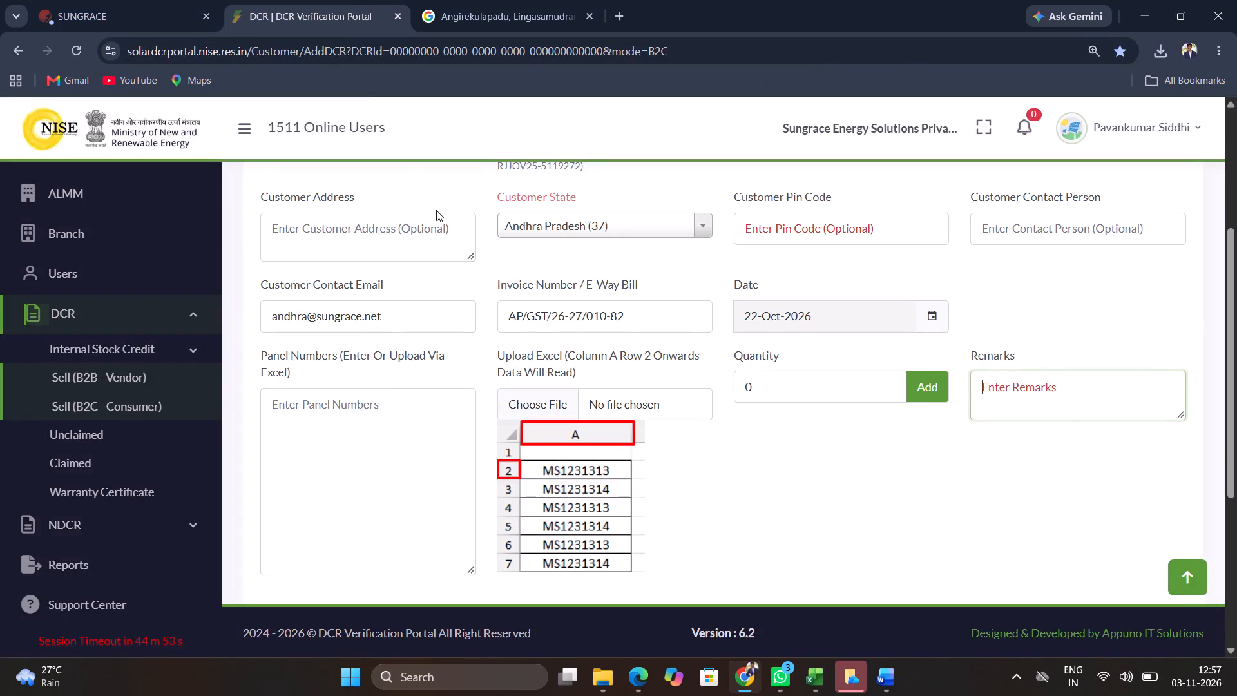
key("ctrl+v")
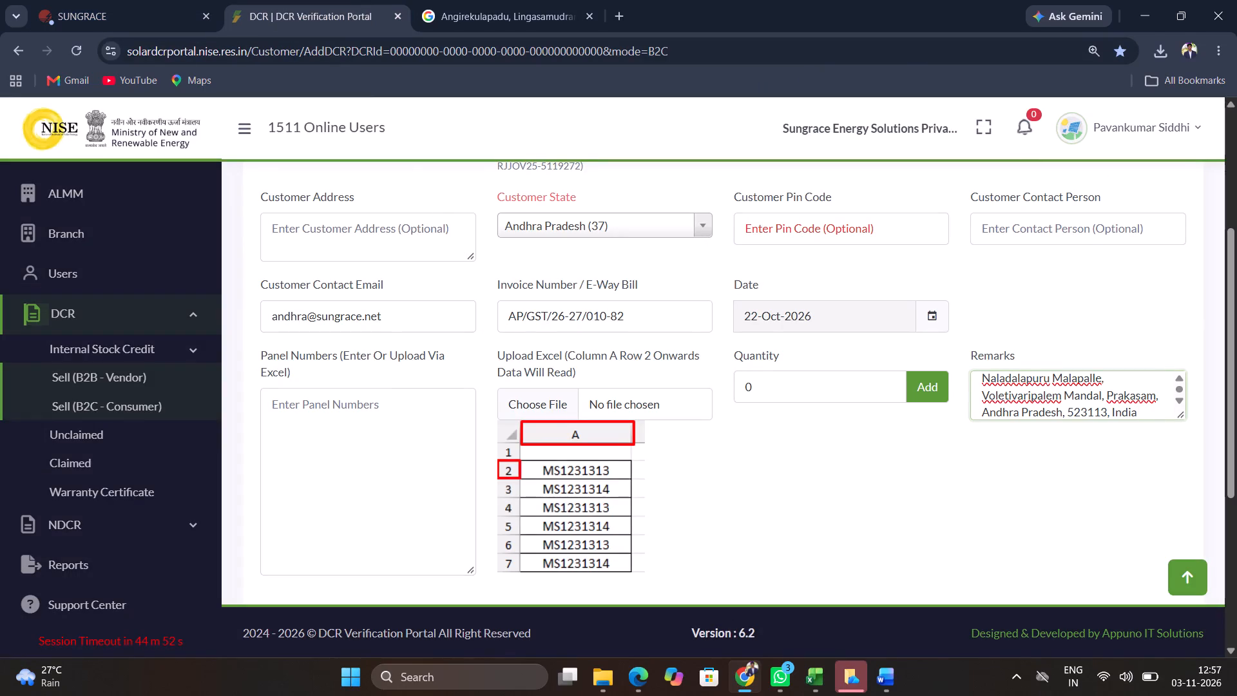
Fill the Customer Pin Code with the installation's pincode, copied from its Quick Copy Details in SUNGRACE.
left_click(786, 224)
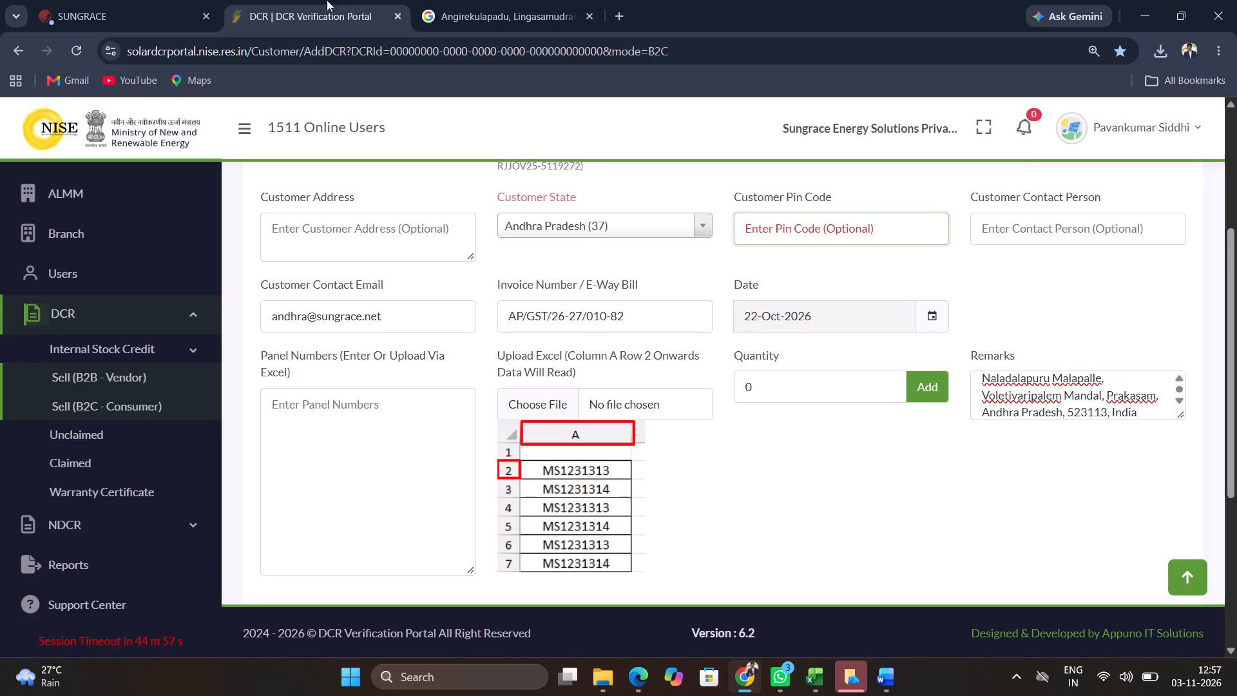
left_click(129, 0)
left_click(763, 177)
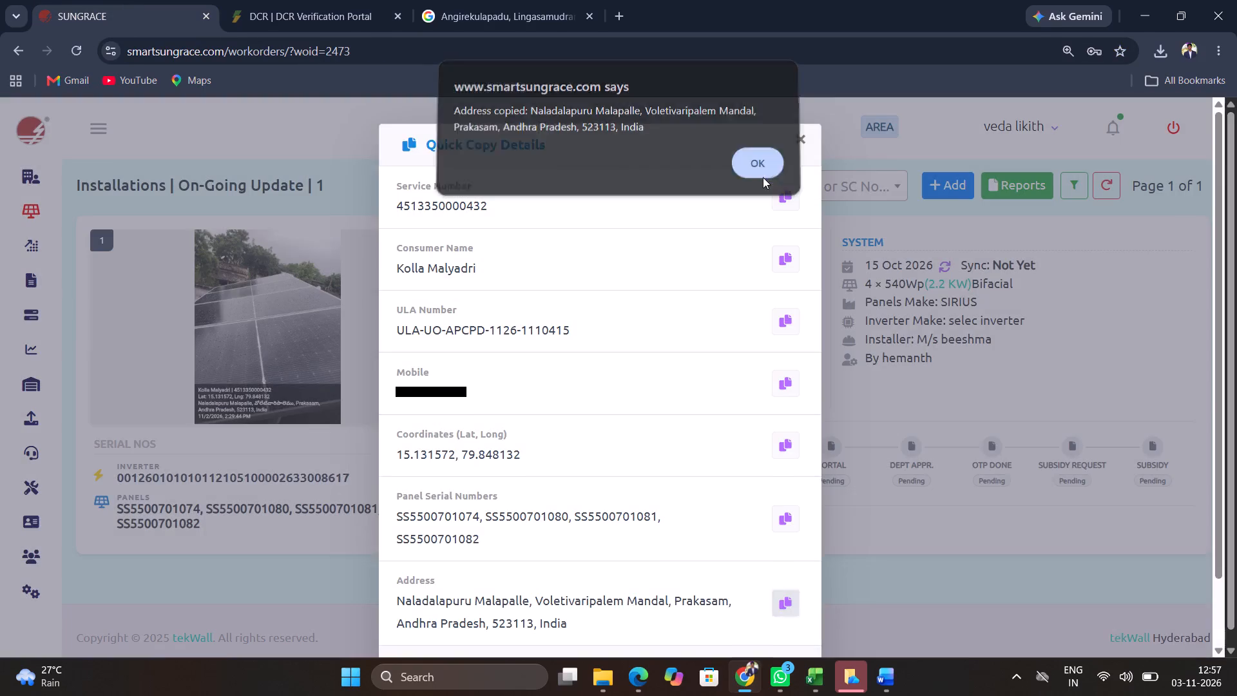
scroll(767, 211, "down", 3)
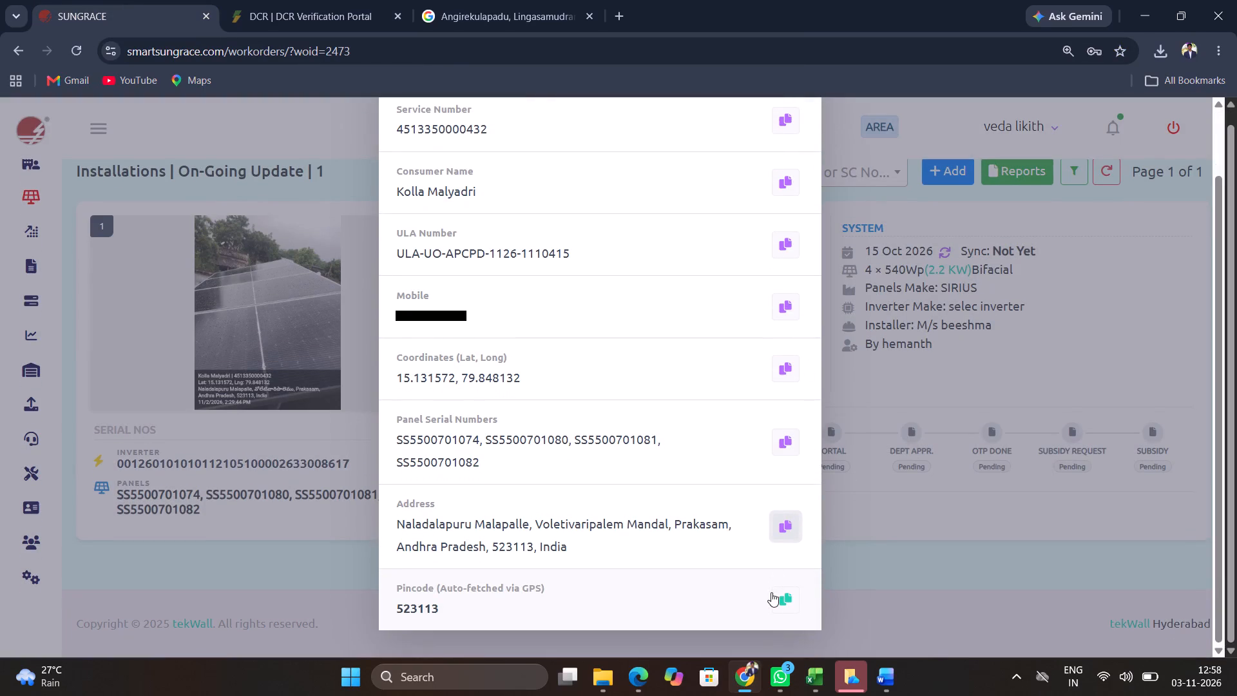
left_click(779, 595)
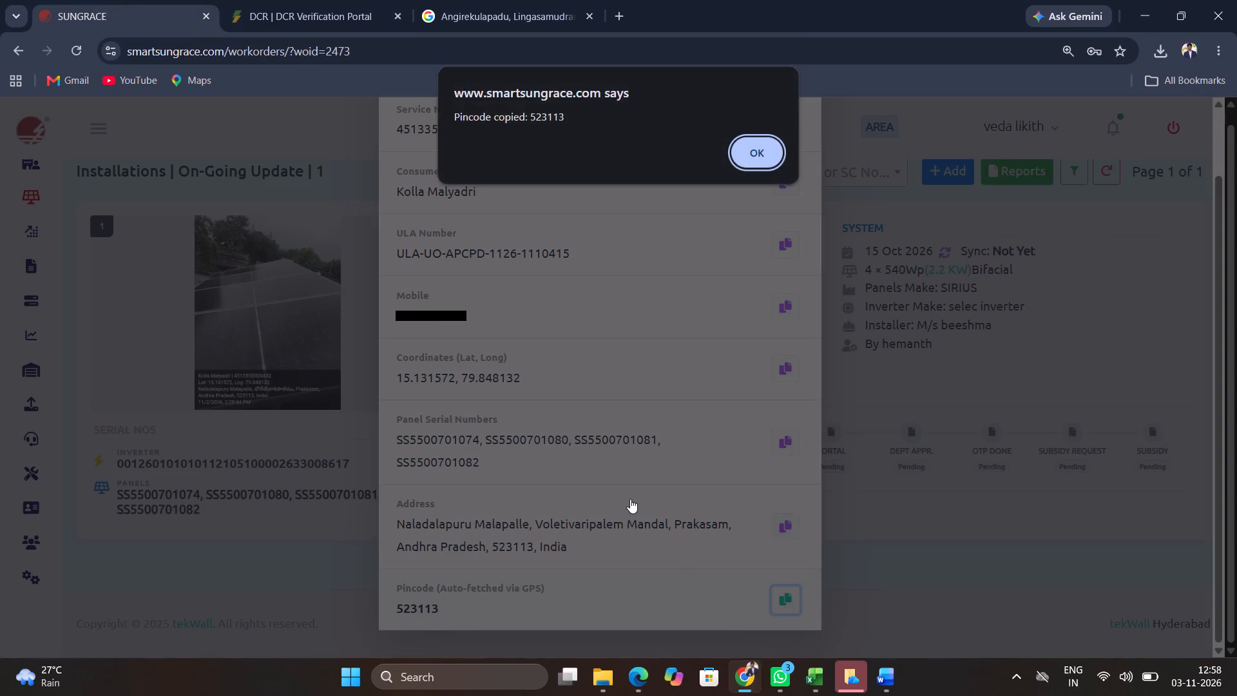
left_click(312, 0)
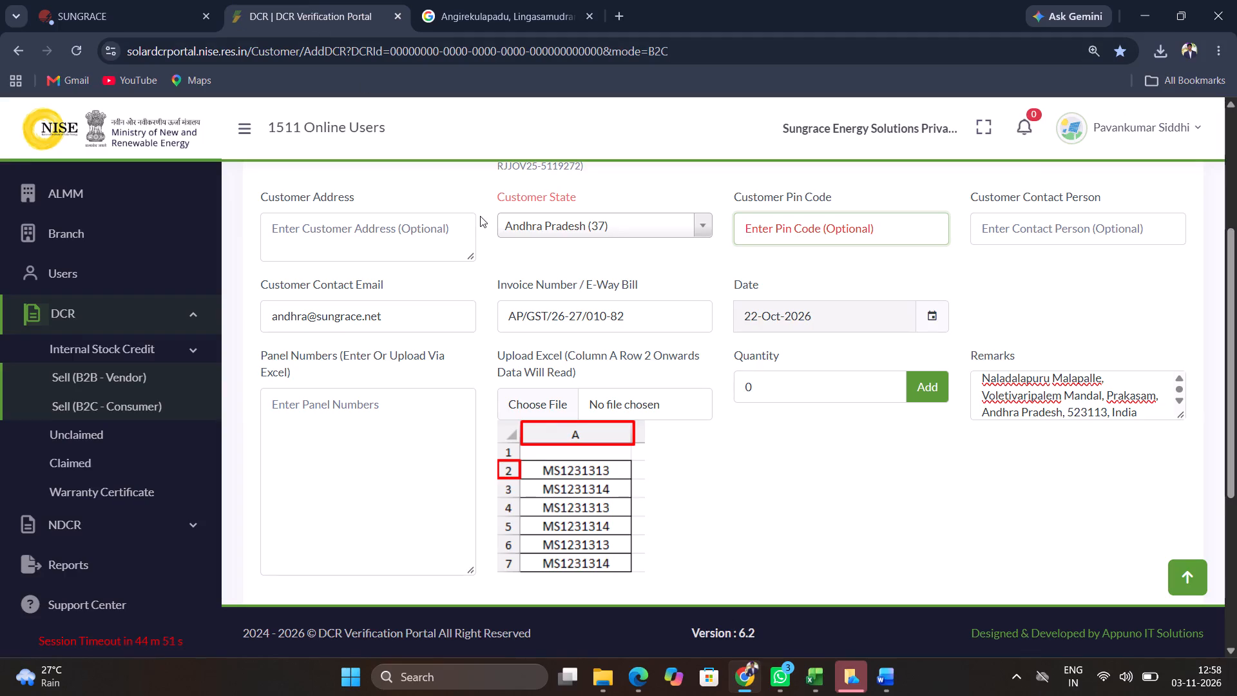
key("ctrl+v")
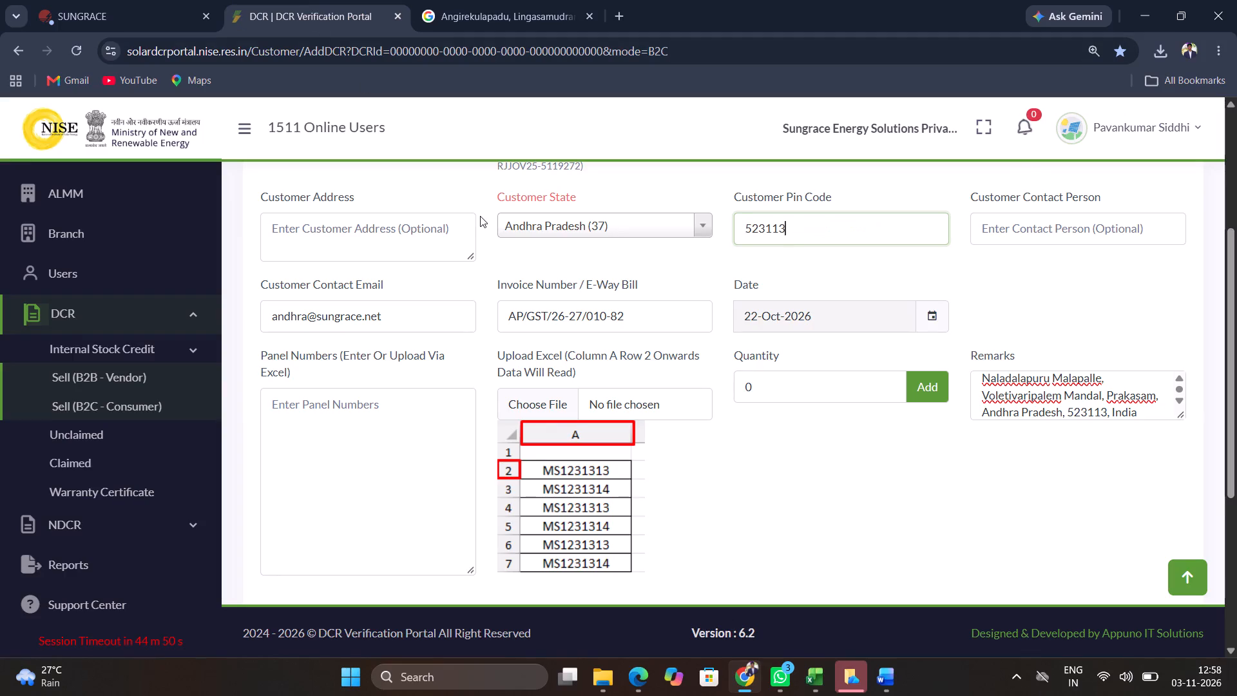
scroll(620, 79, "down", 5)
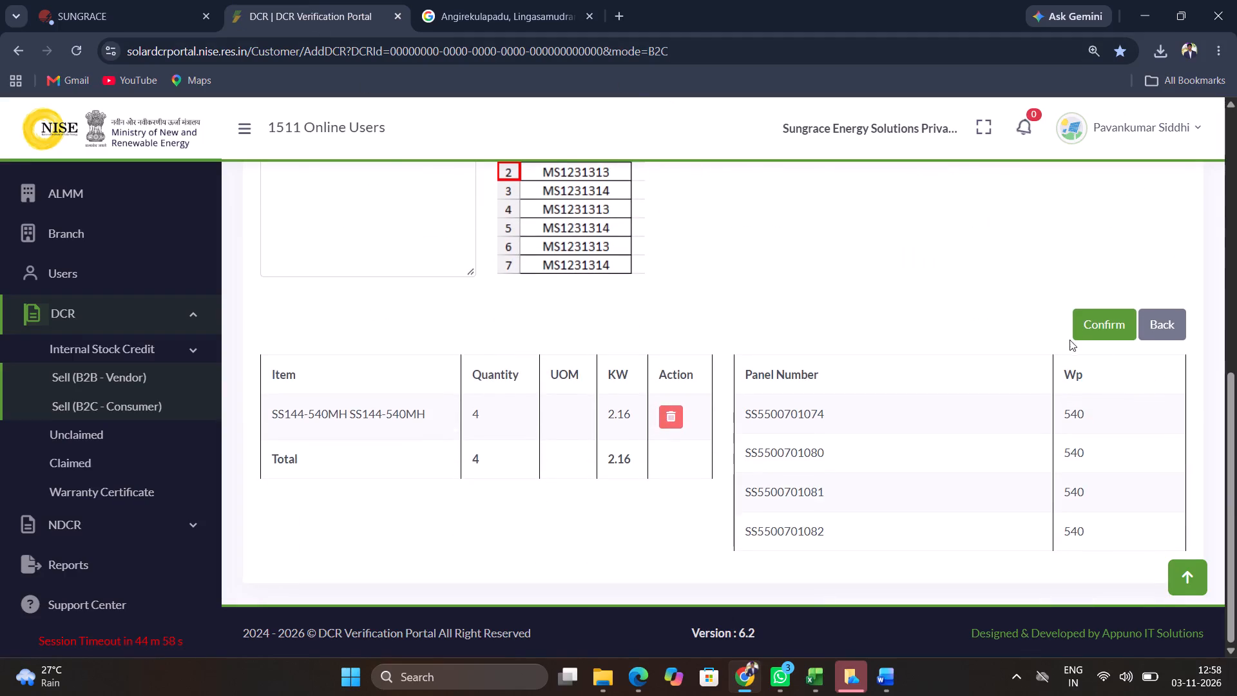
left_click(1084, 320)
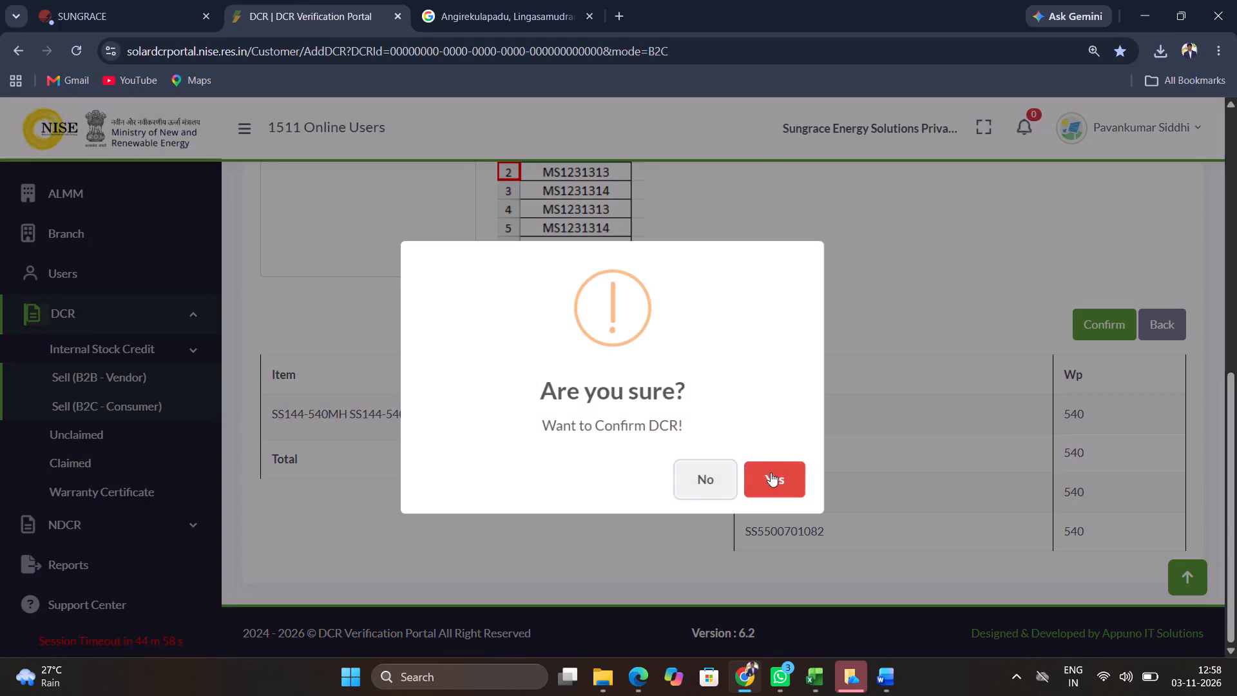
left_click(771, 472)
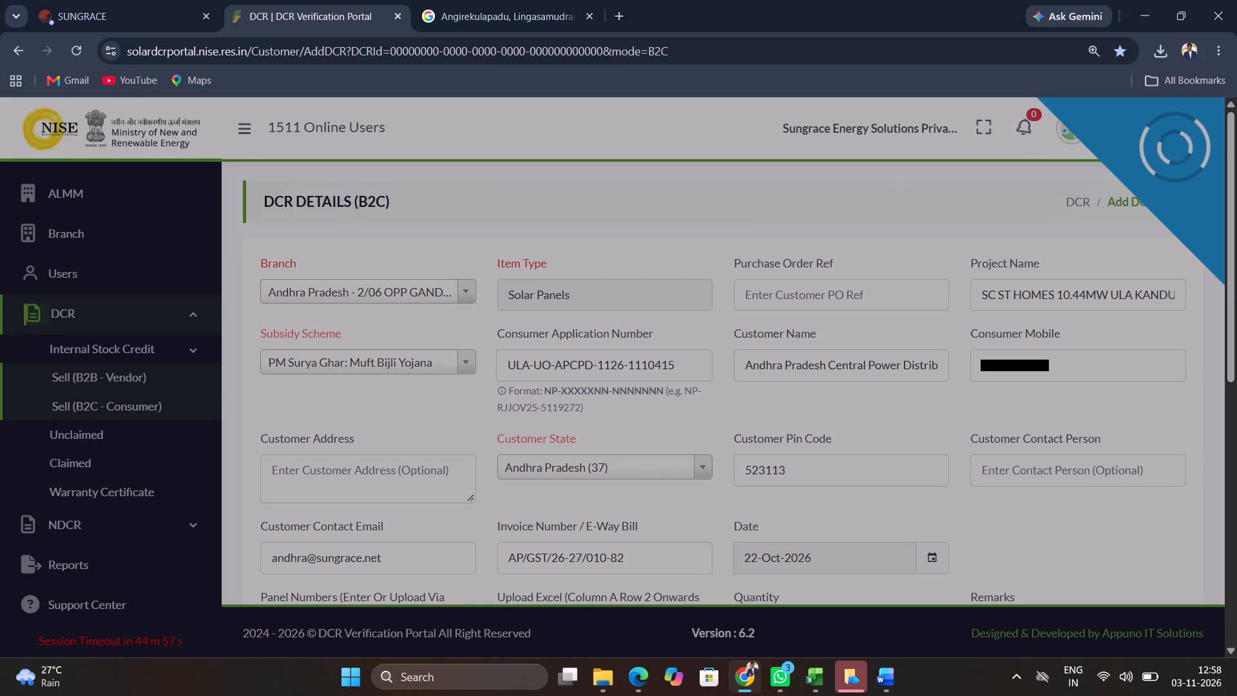
scroll(830, 394, "down", 4)
scroll(760, 197, "down", 4)
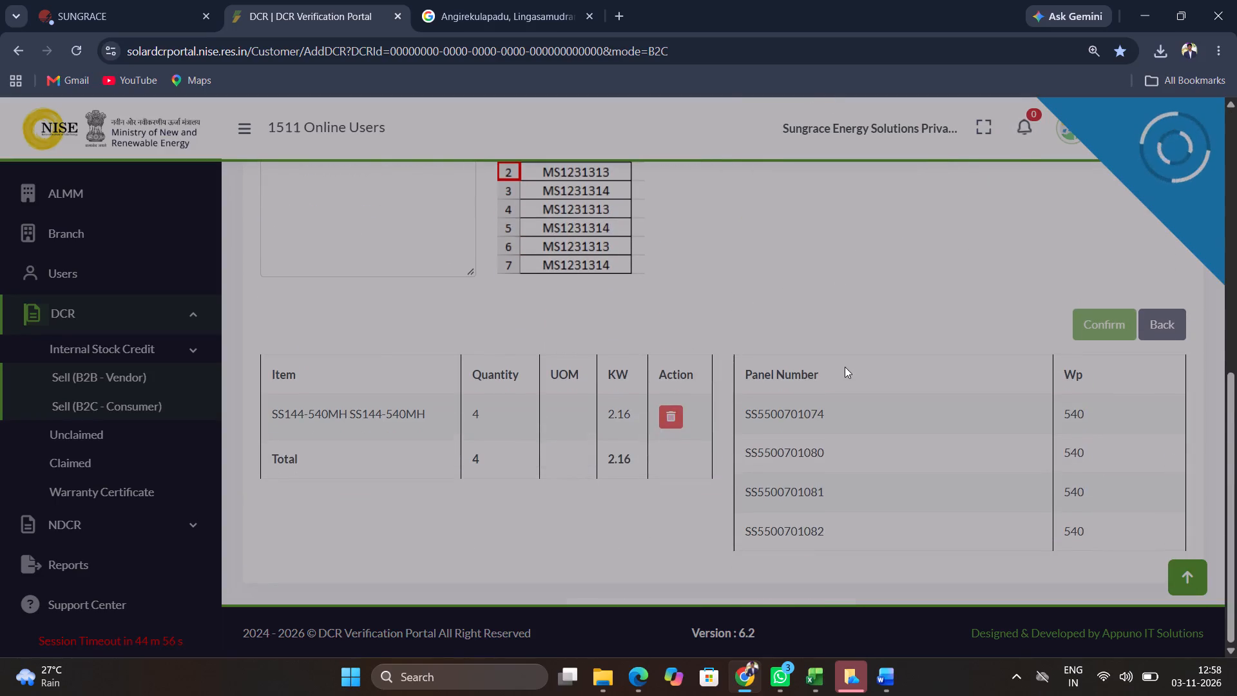
scroll(845, 367, "down", 4)
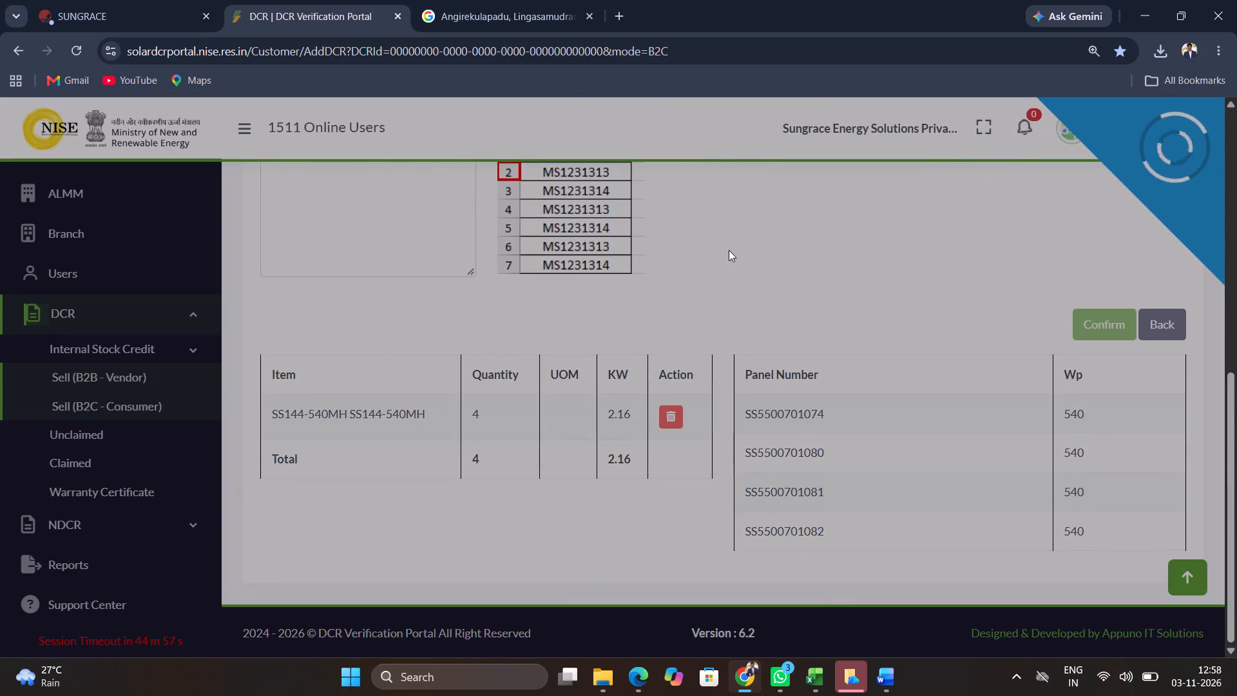
scroll(650, 432, "up", 2)
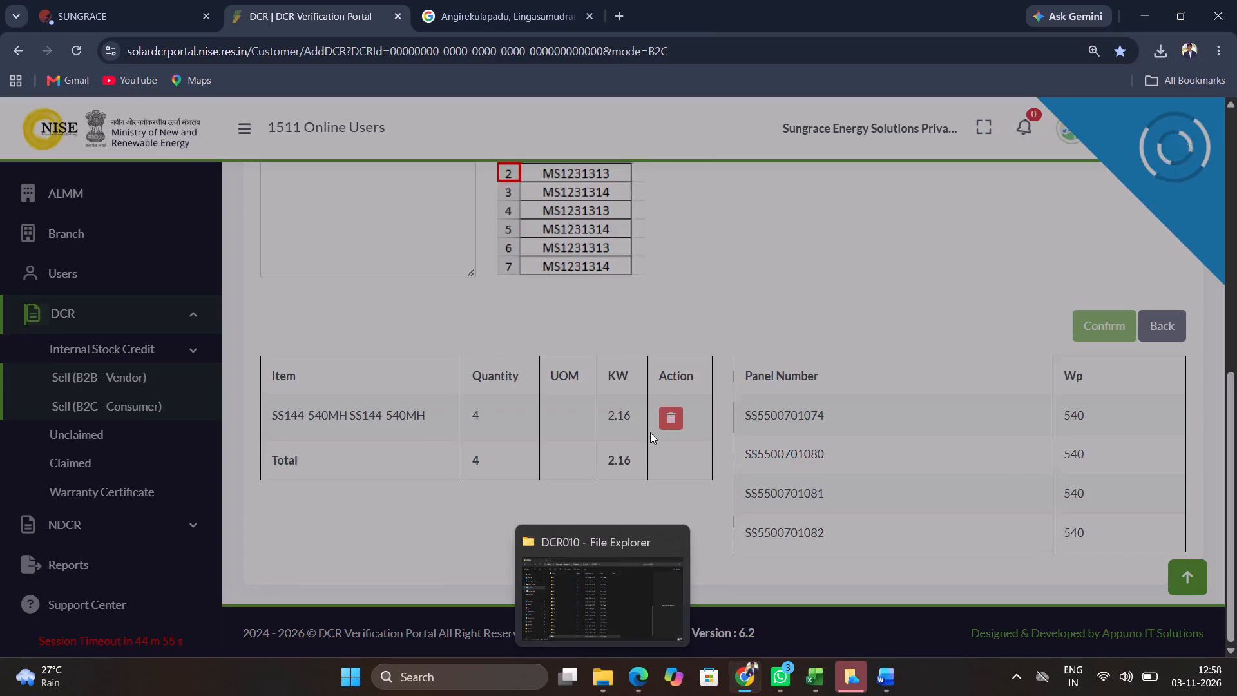
scroll(650, 432, "up", 4)
Create a new folder named 82_ inside the DCR010 folder in File Explorer.
left_click(606, 600)
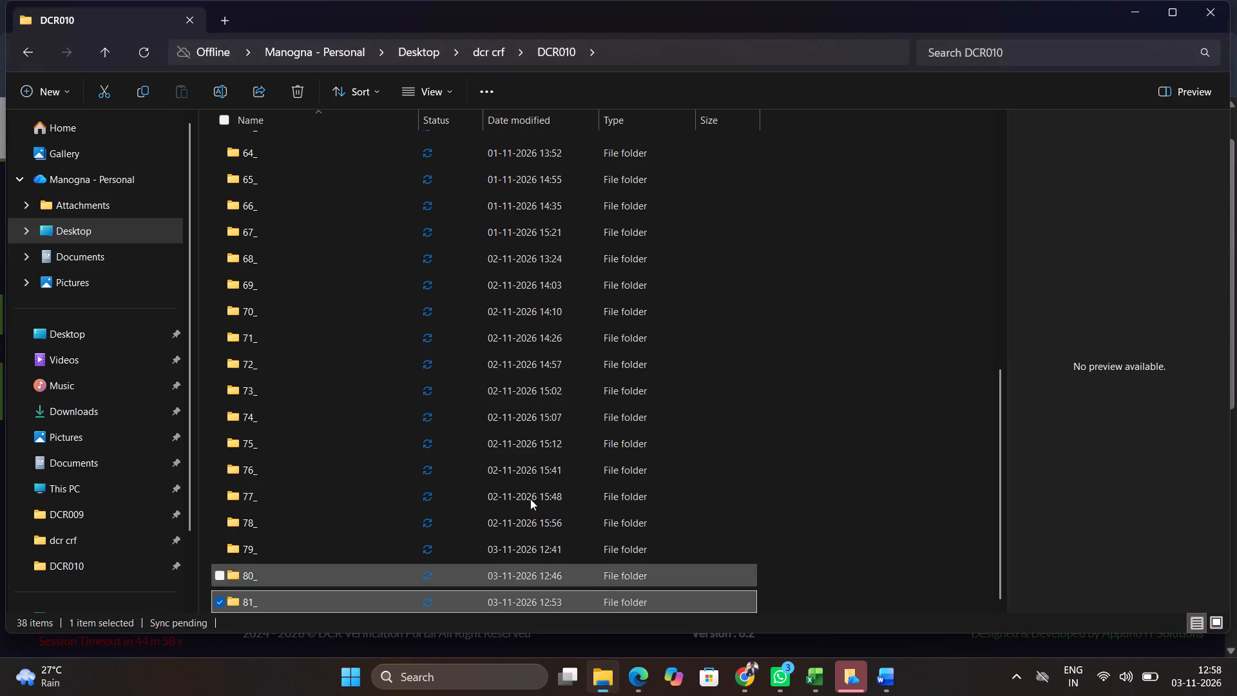
left_click(65, 92)
left_click(57, 124)
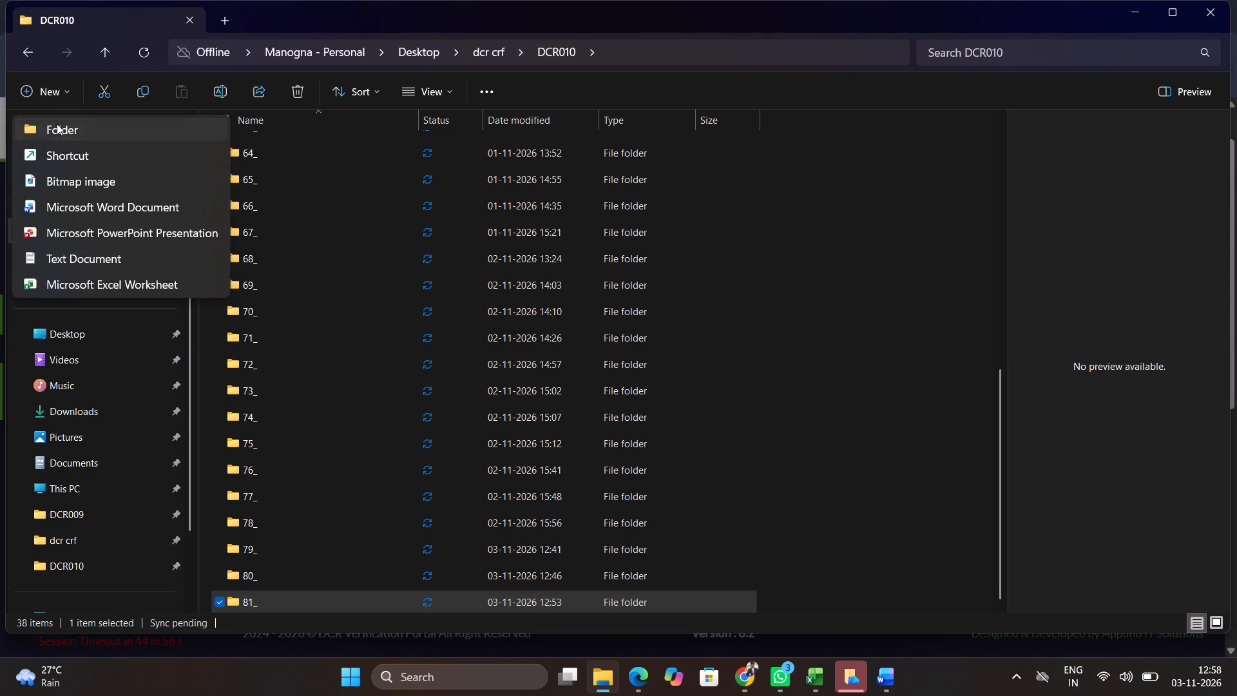
type("82")
key("shift+underscore")
key("Return")
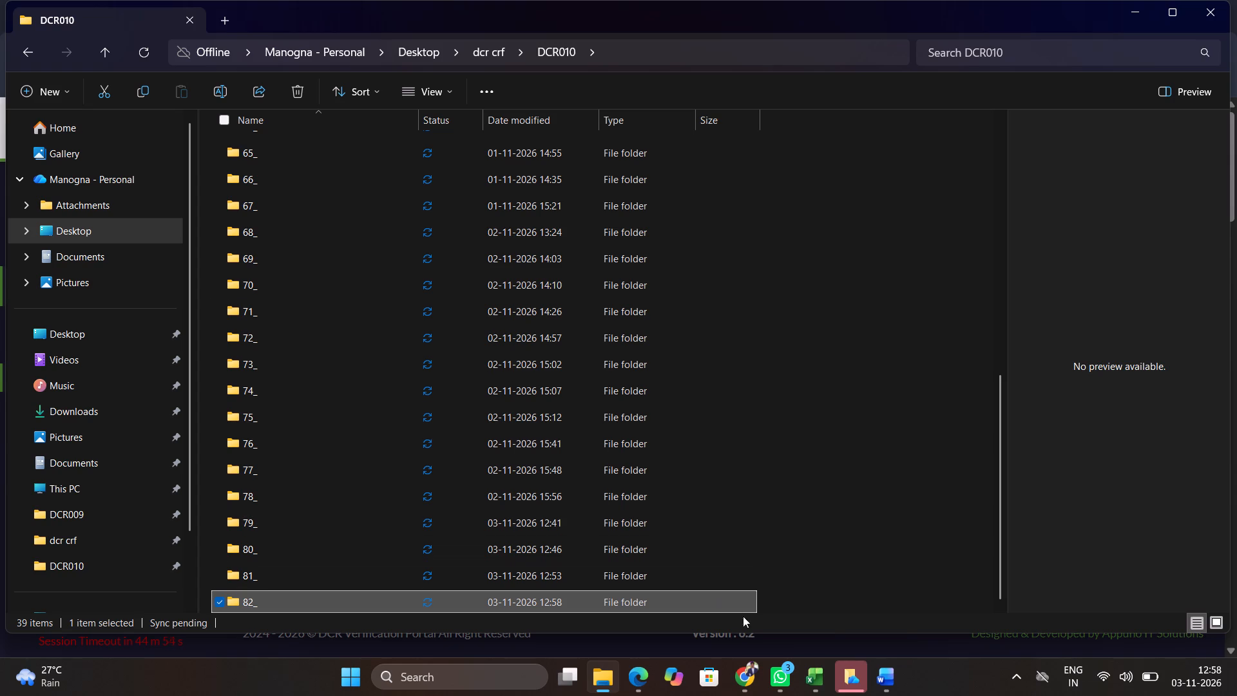
Download the new DCR certificate PDF into DCR010 folder 82_, named with the service number copied from SUNGRACE followed by -82.
left_click(717, 573)
left_click(129, 0)
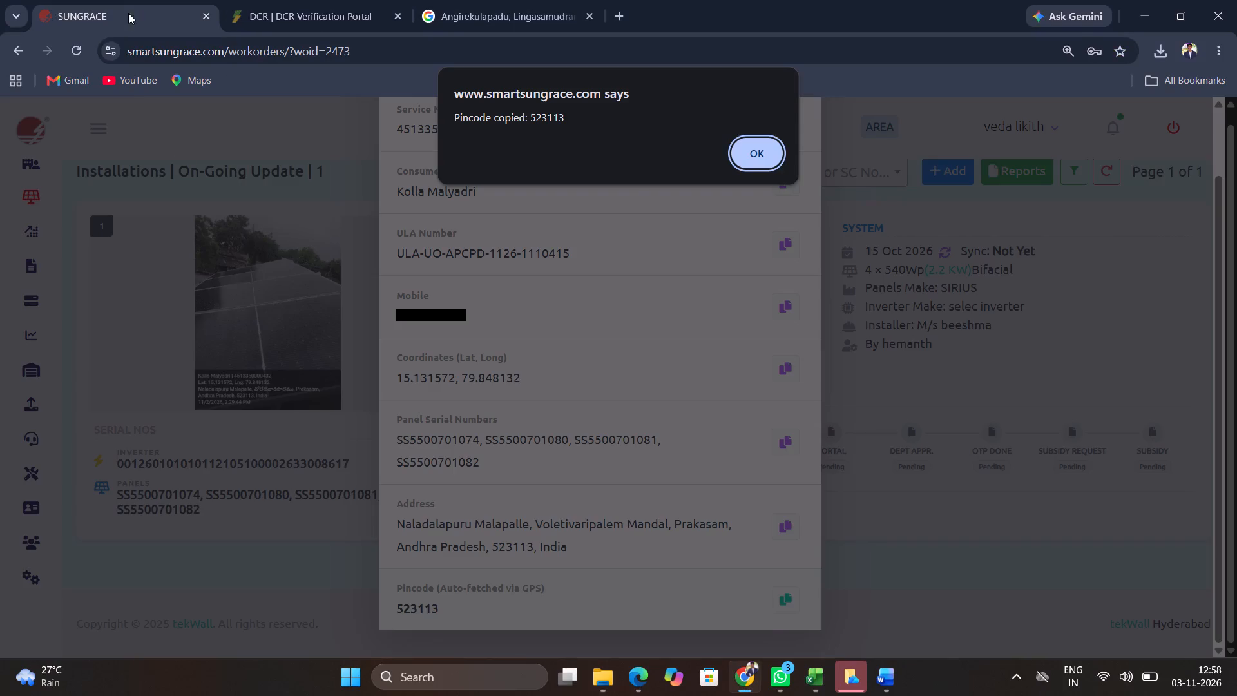
left_click(754, 150)
scroll(754, 150, "up", 2)
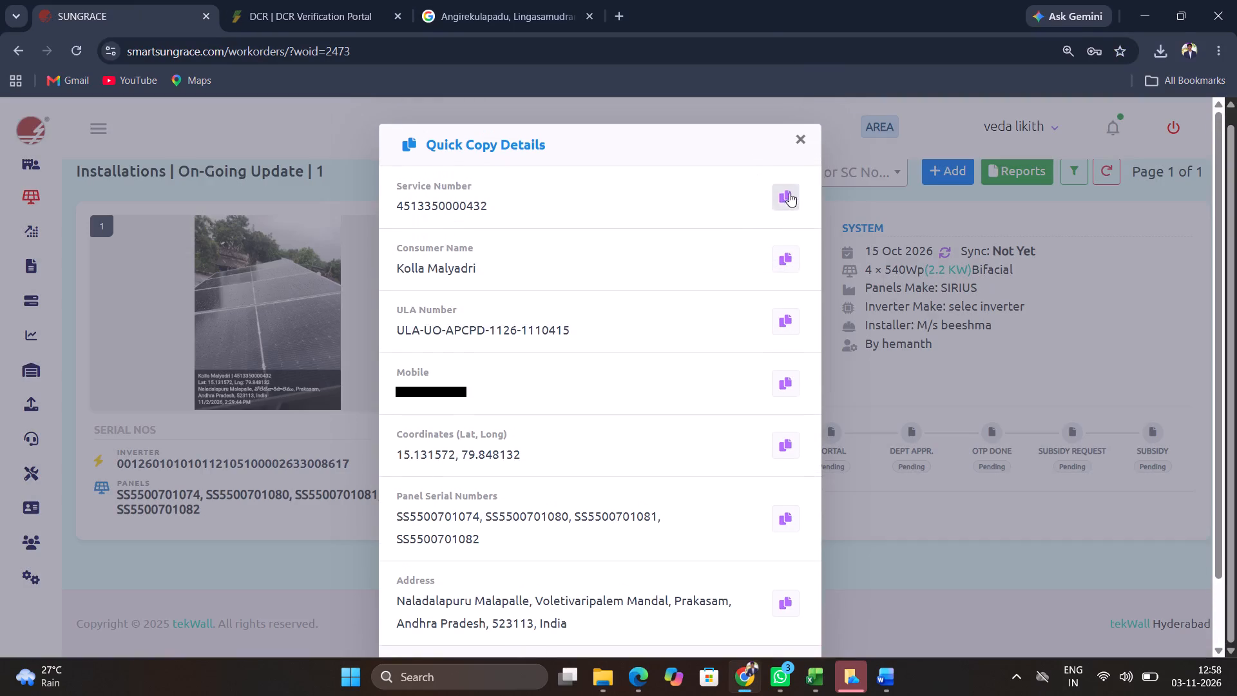
left_click(787, 188)
left_click_drag(323, 0, 325, 9)
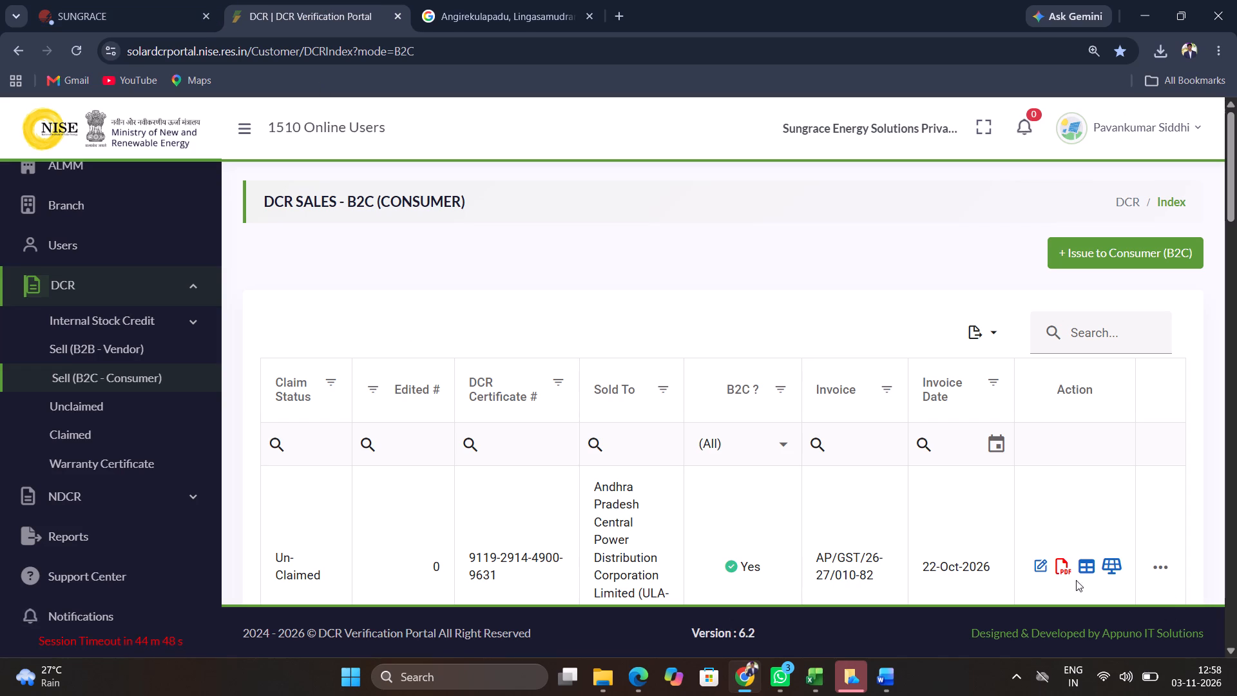
left_click(1066, 563)
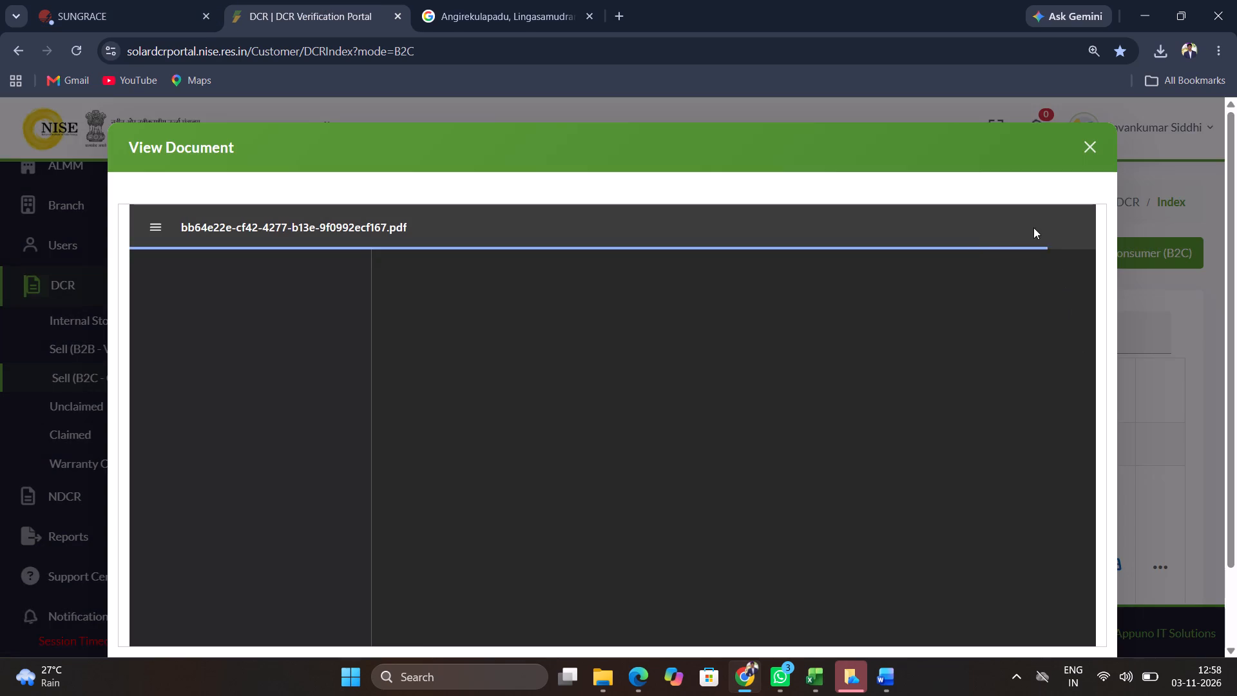
left_click(1013, 231)
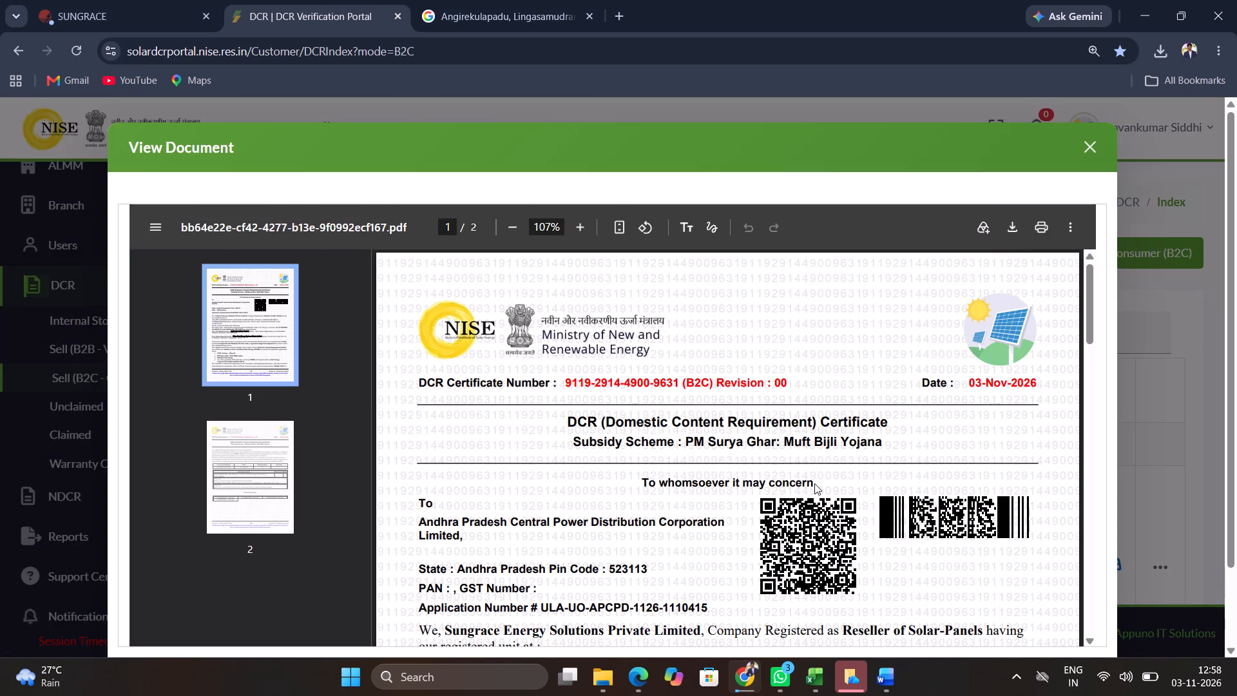
key("ctrl+v")
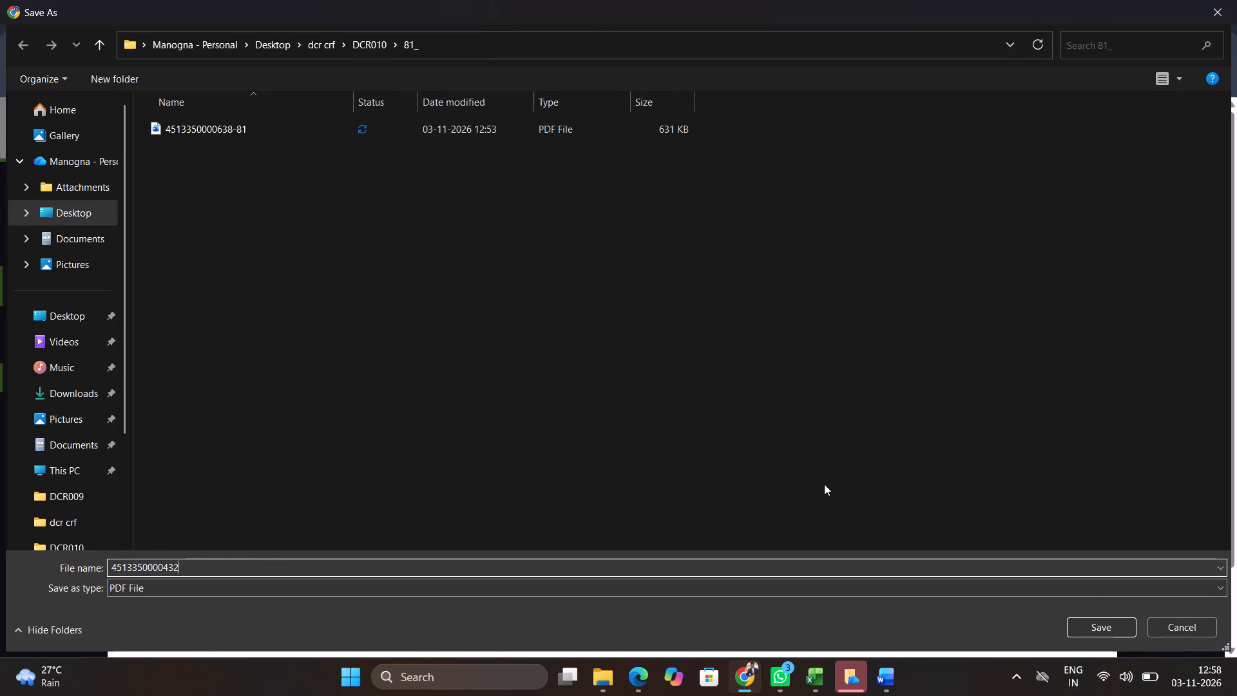
type("-82")
left_click(372, 46)
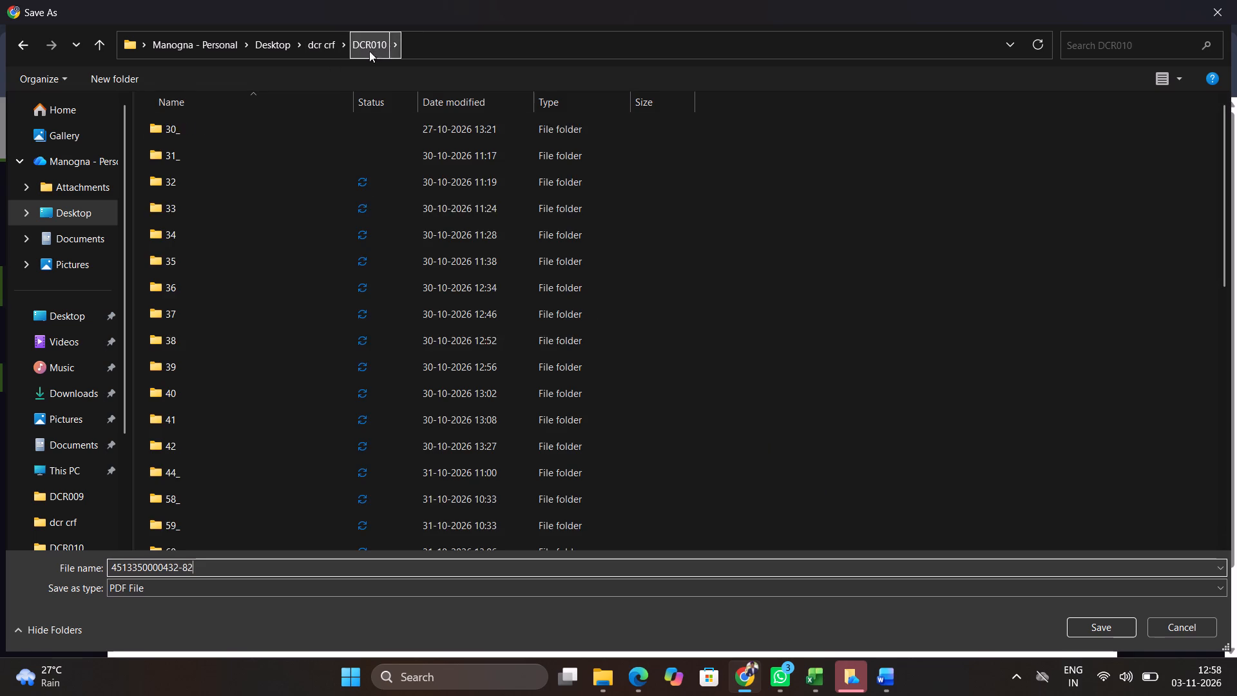
scroll(363, 317, "down", 19)
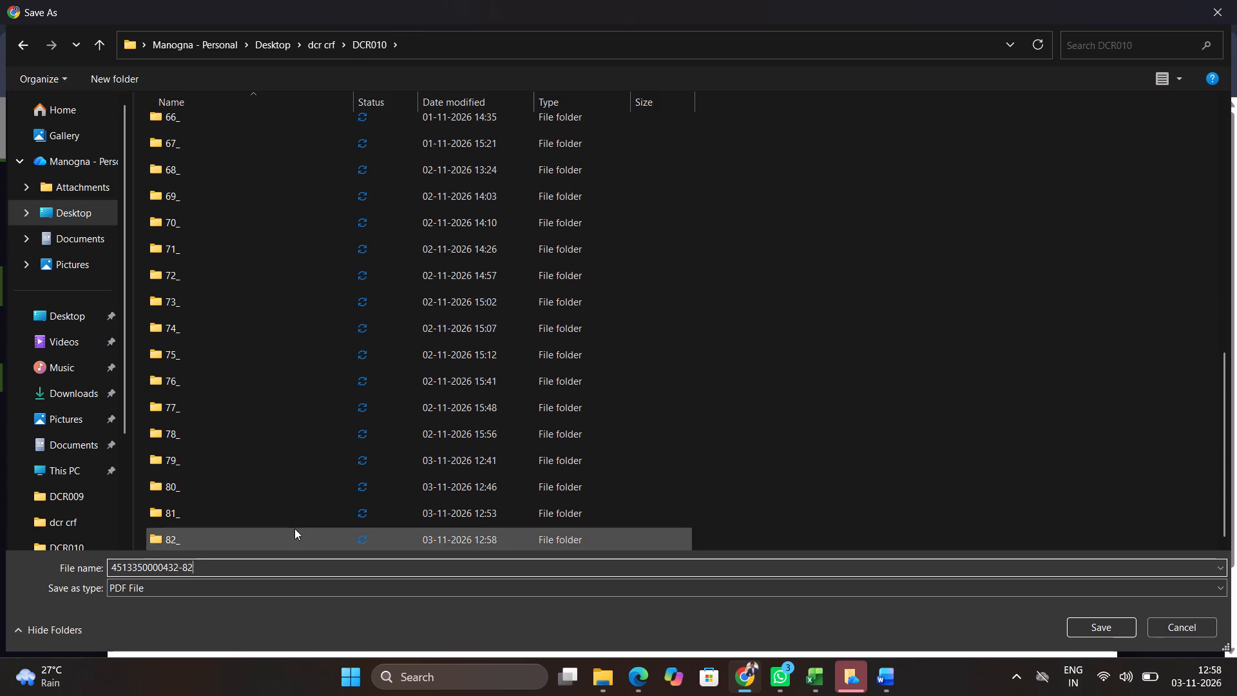
double_click(295, 528)
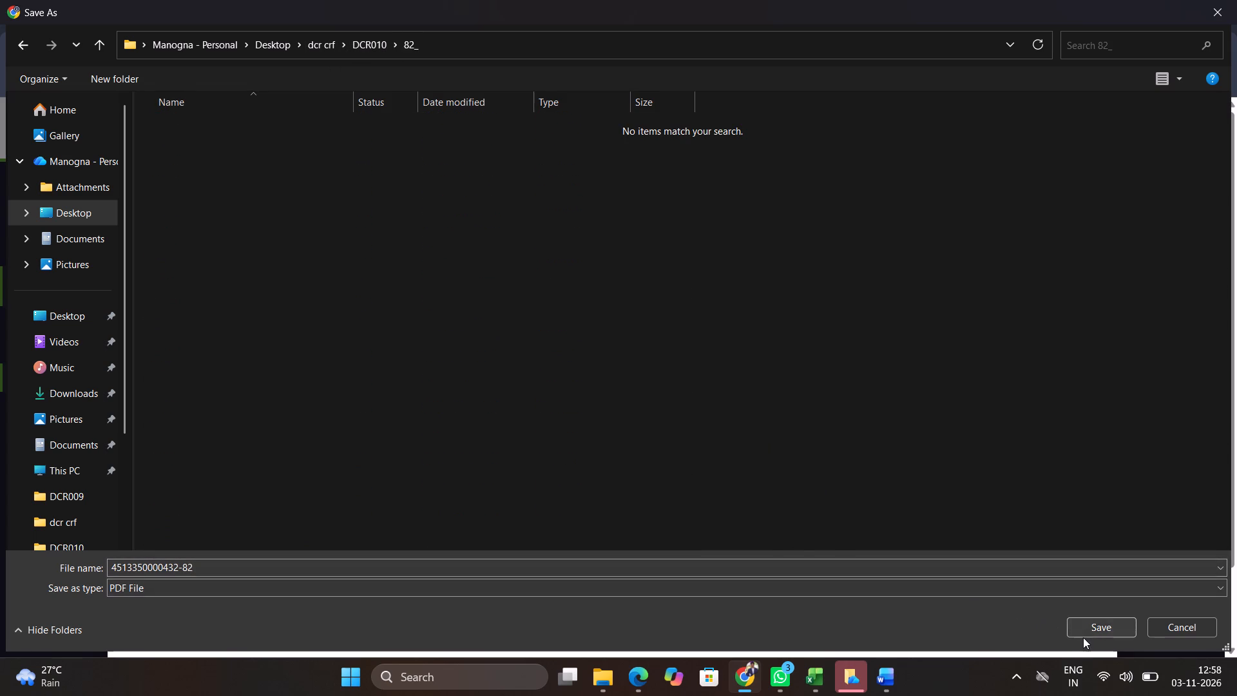
left_click(1083, 637)
Upload the certificate PDF from folder 82_ as the Dcr upload in the SUNGRACE installation's Project Stage form and submit it.
left_click(169, 10)
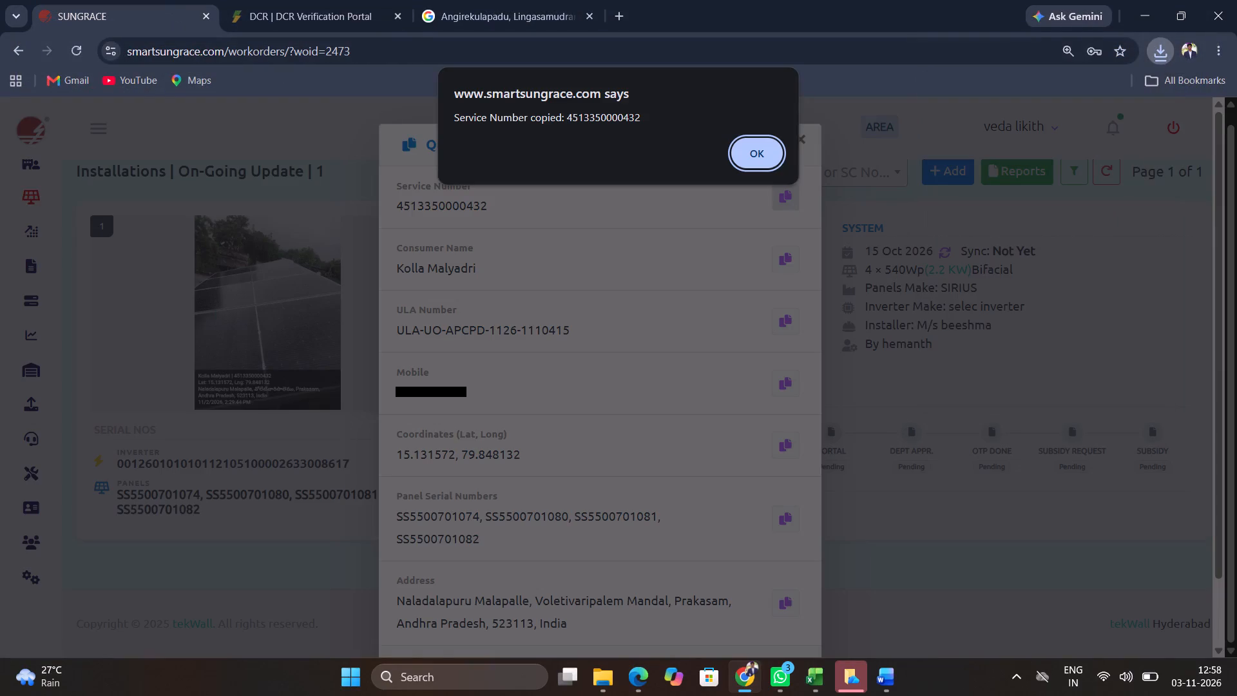
left_click(759, 162)
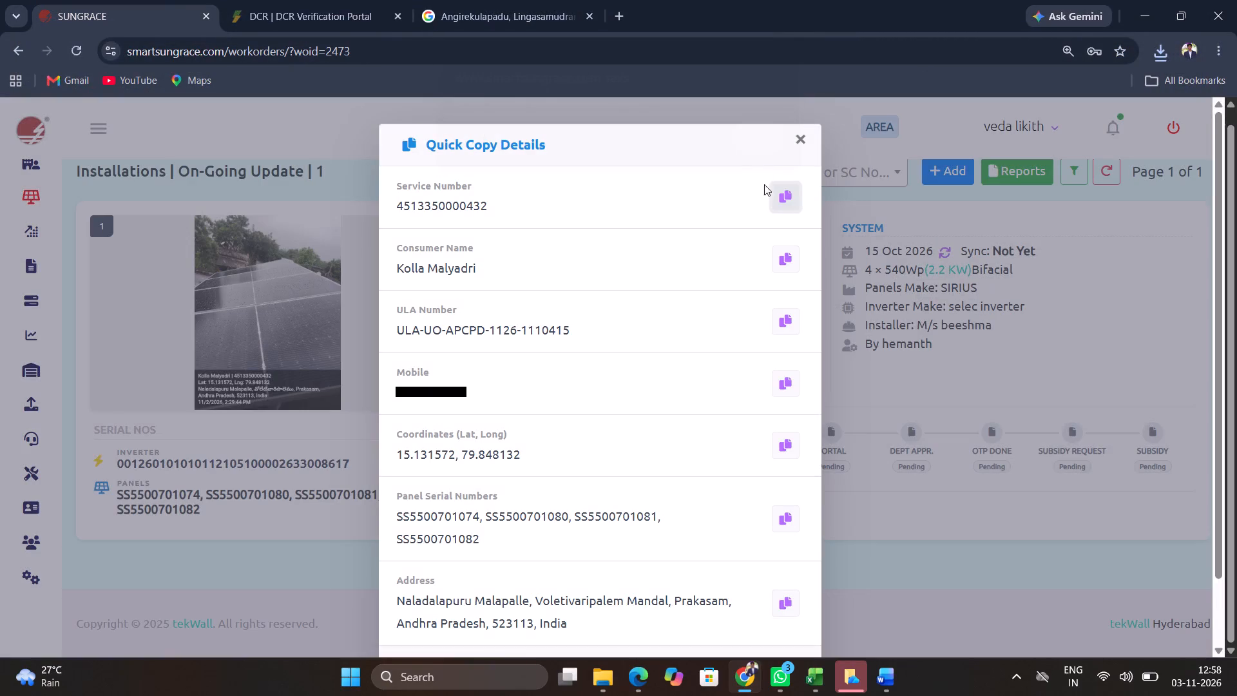
left_click(893, 260)
left_click(708, 507)
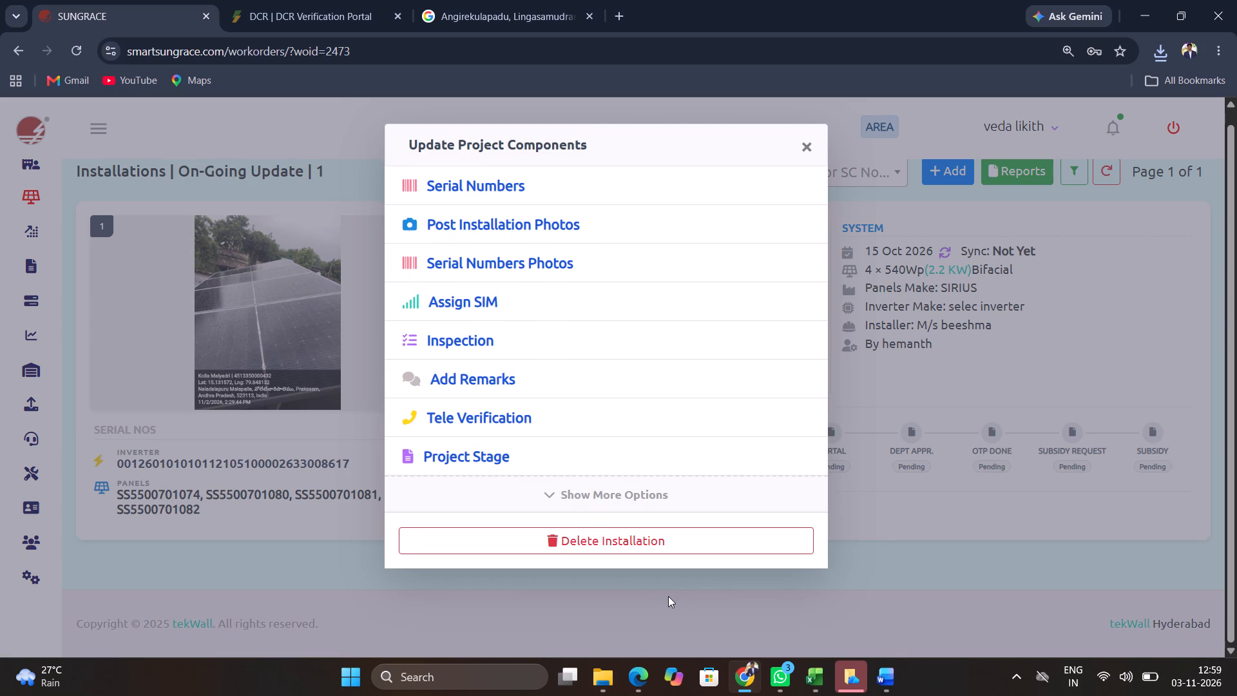
left_click(515, 452)
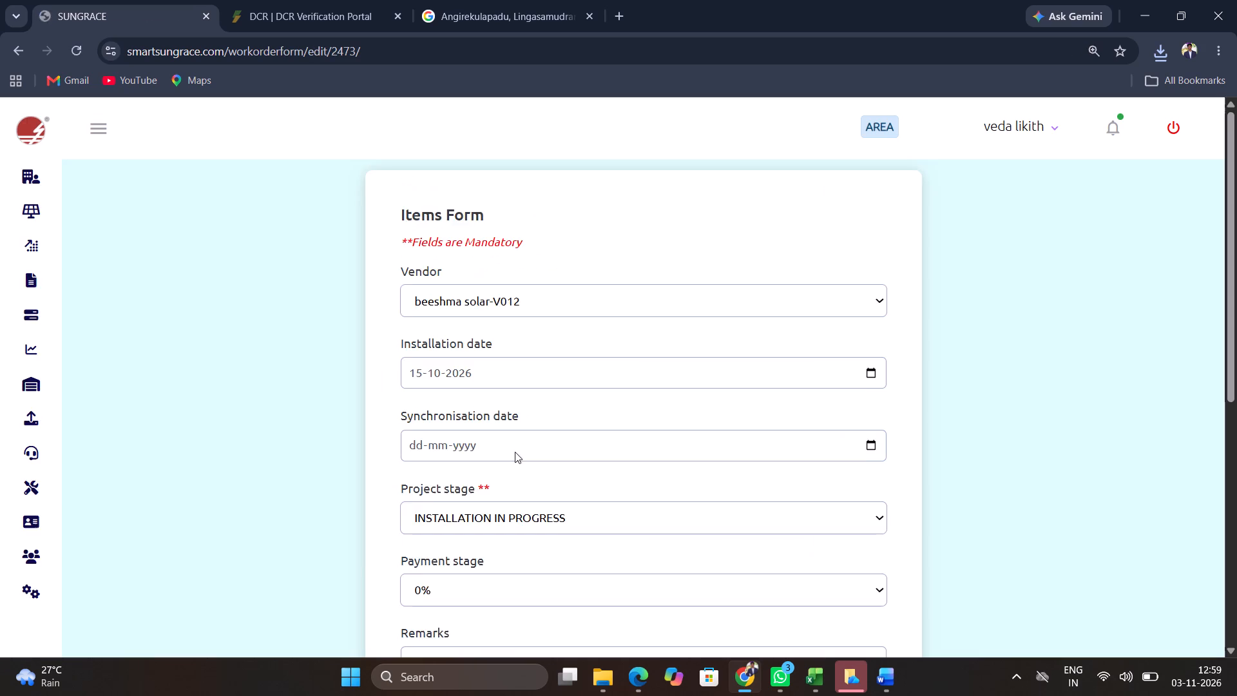
scroll(515, 452, "down", 5)
left_click(453, 441)
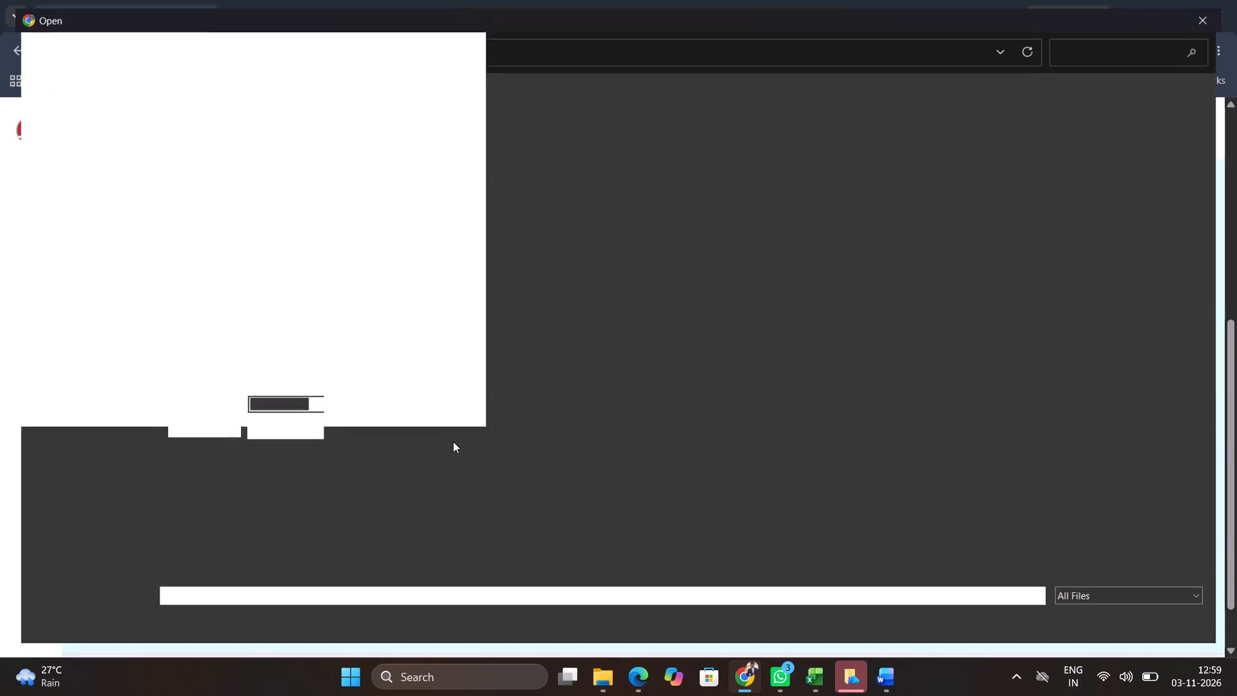
left_click(384, 40)
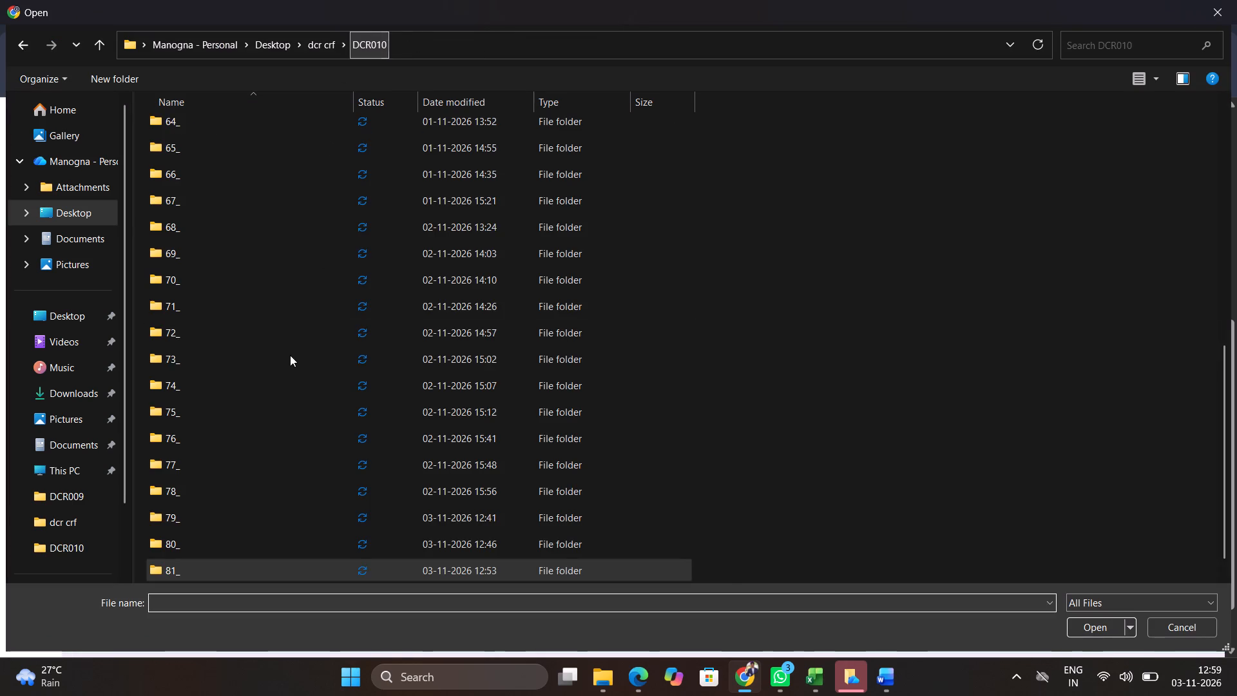
scroll(287, 373, "down", 3)
double_click(307, 567)
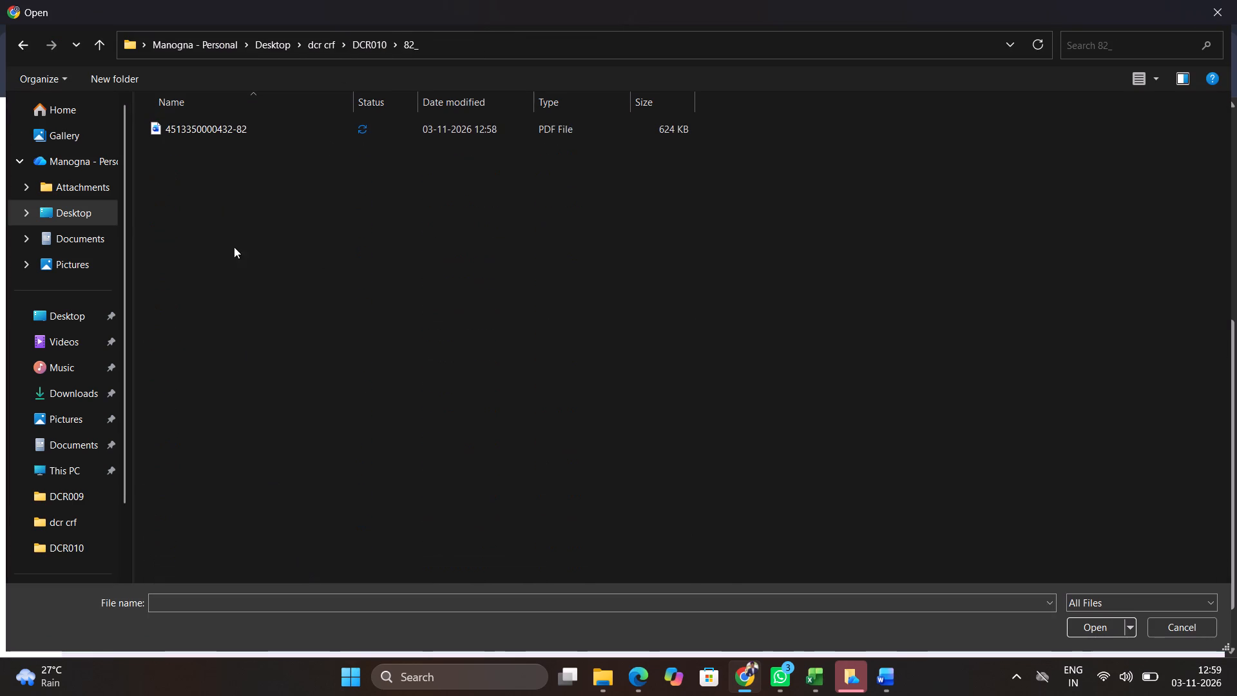
double_click(201, 139)
left_click(436, 545)
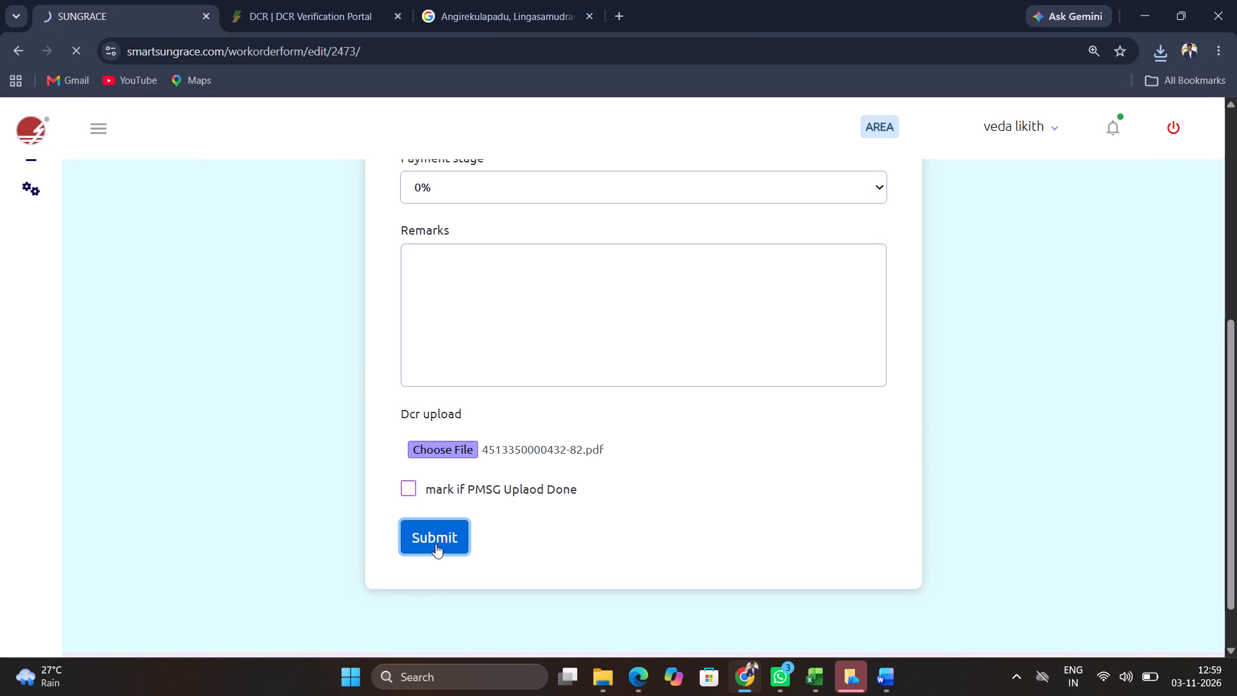
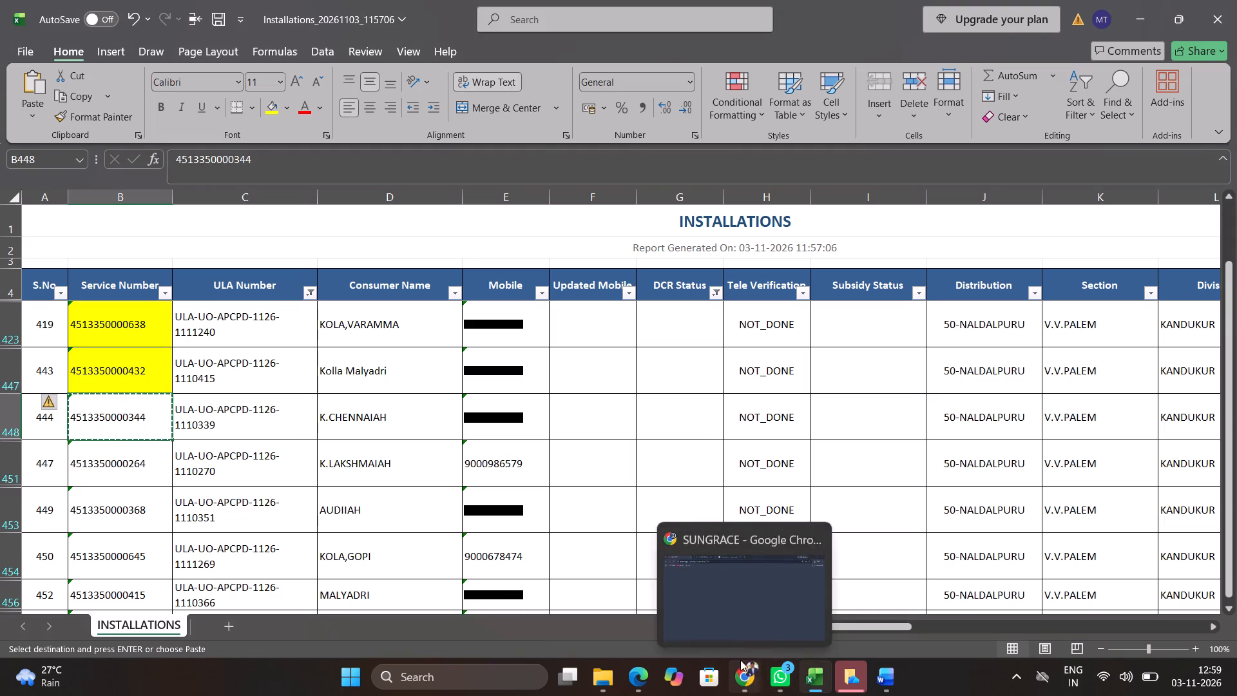
Find the installation in SUNGRACE by the service number copied from Excel and copy its ULA number from the quick copy details.
left_click(738, 614)
left_click(631, 189)
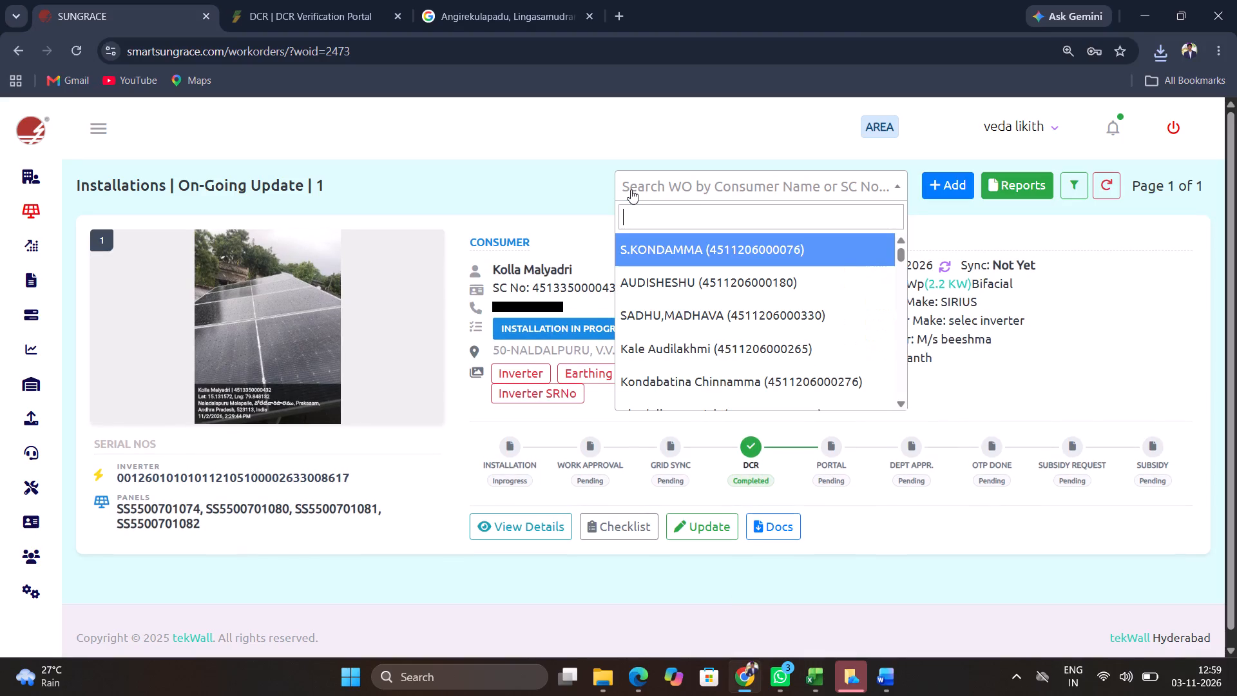
key("ctrl+v")
key("Return")
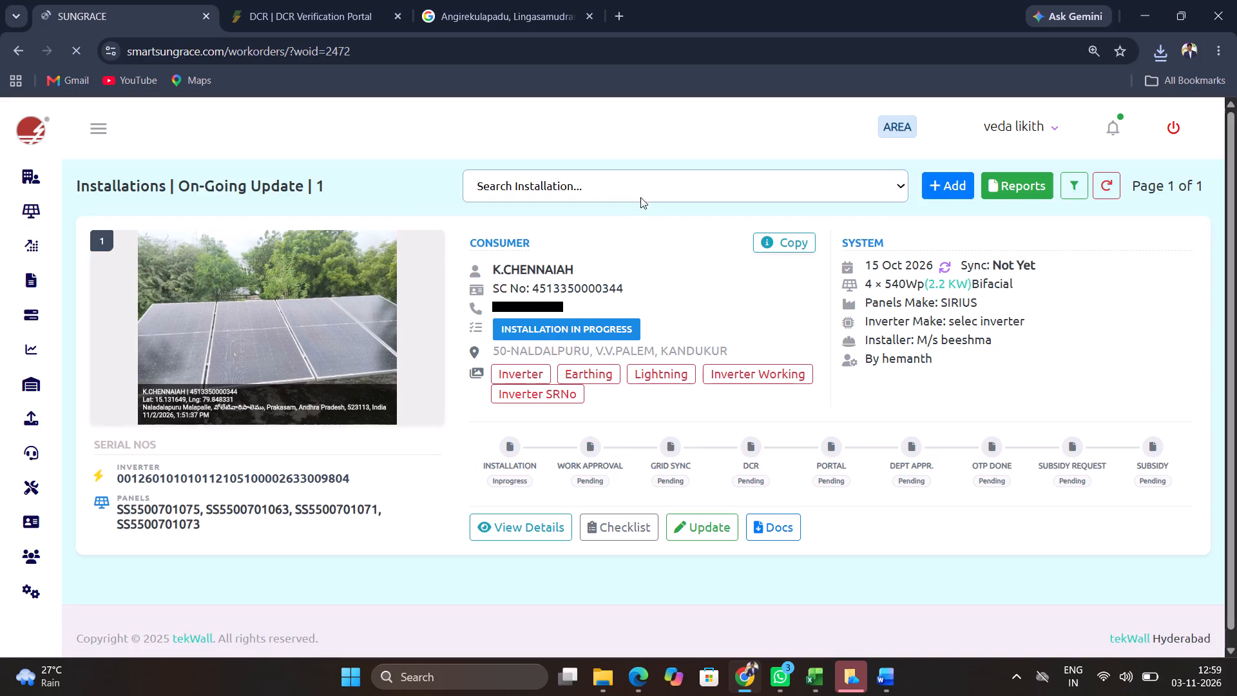
left_click(769, 226)
left_click(769, 230)
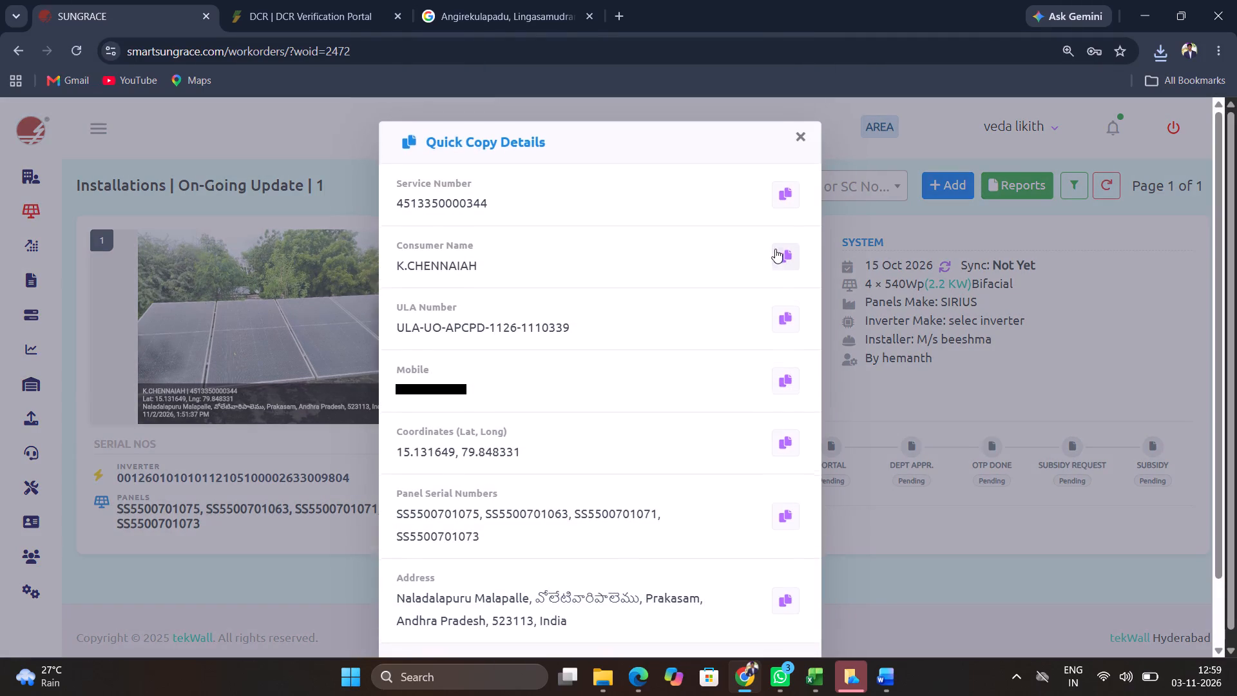
left_click(785, 318)
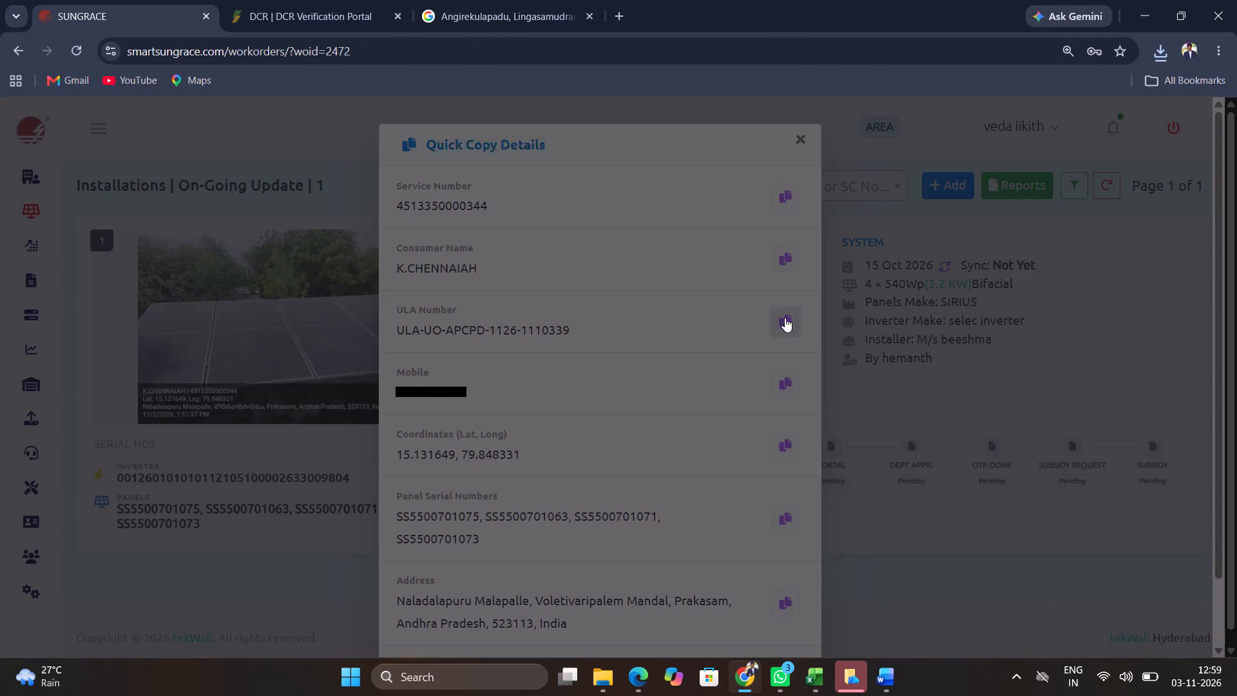
Start a new B2C DCR in the DCR Verification Portal and enter the copied ULA number as the consumer application number.
left_click(260, 0)
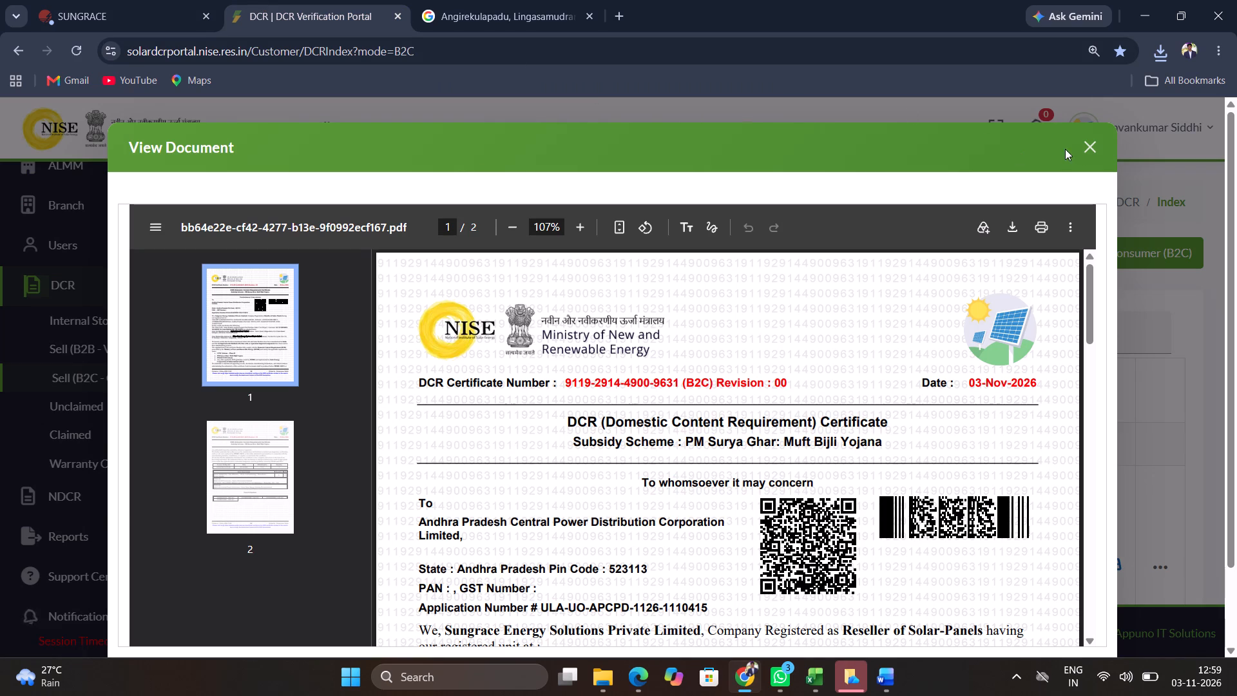
left_click(1080, 142)
left_click(1053, 264)
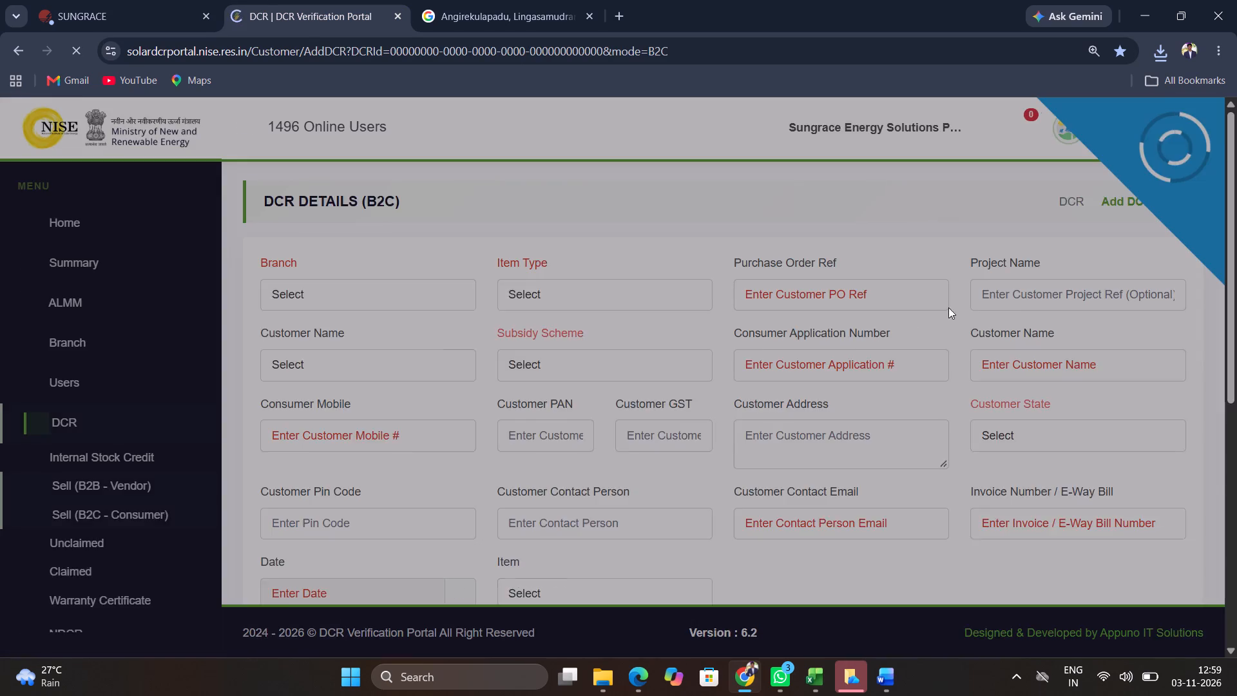
left_click(634, 361)
key("ctrl+v")
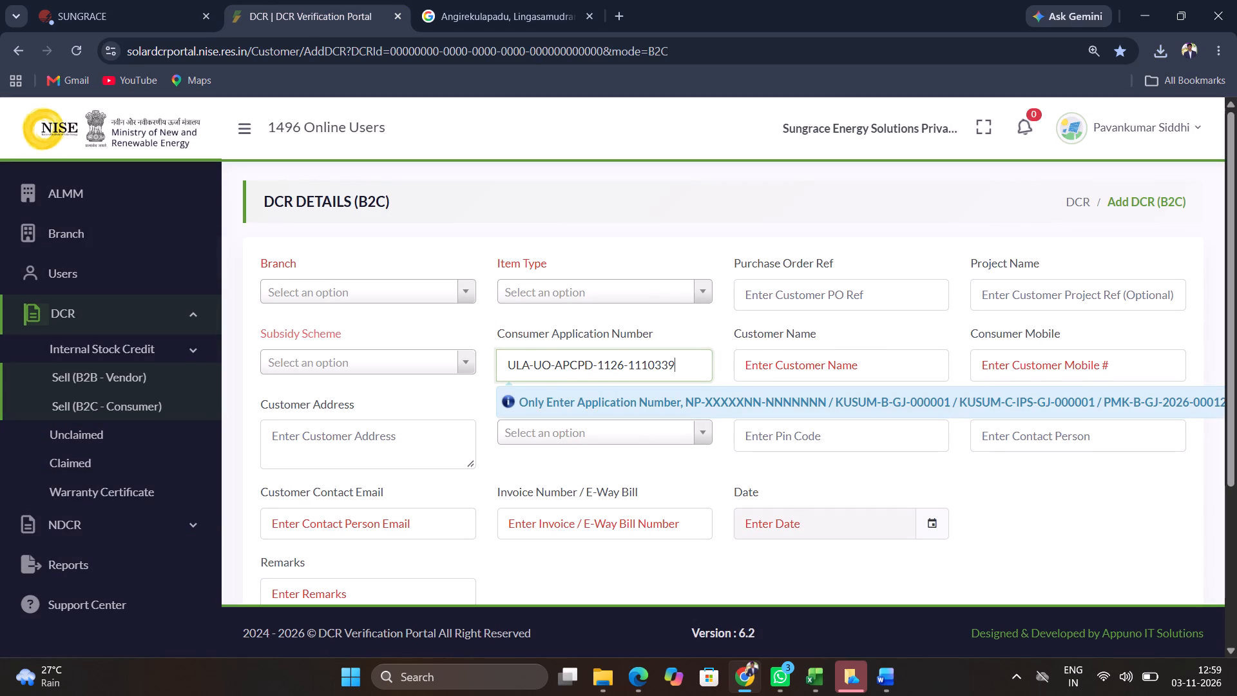
Set the branch to Andhra Pradesh, the subsidy scheme to PM Surya Ghar: Muft Bijli Yojana and the item type to Solar Panels.
left_click(403, 302)
left_click(380, 382)
left_click(380, 356)
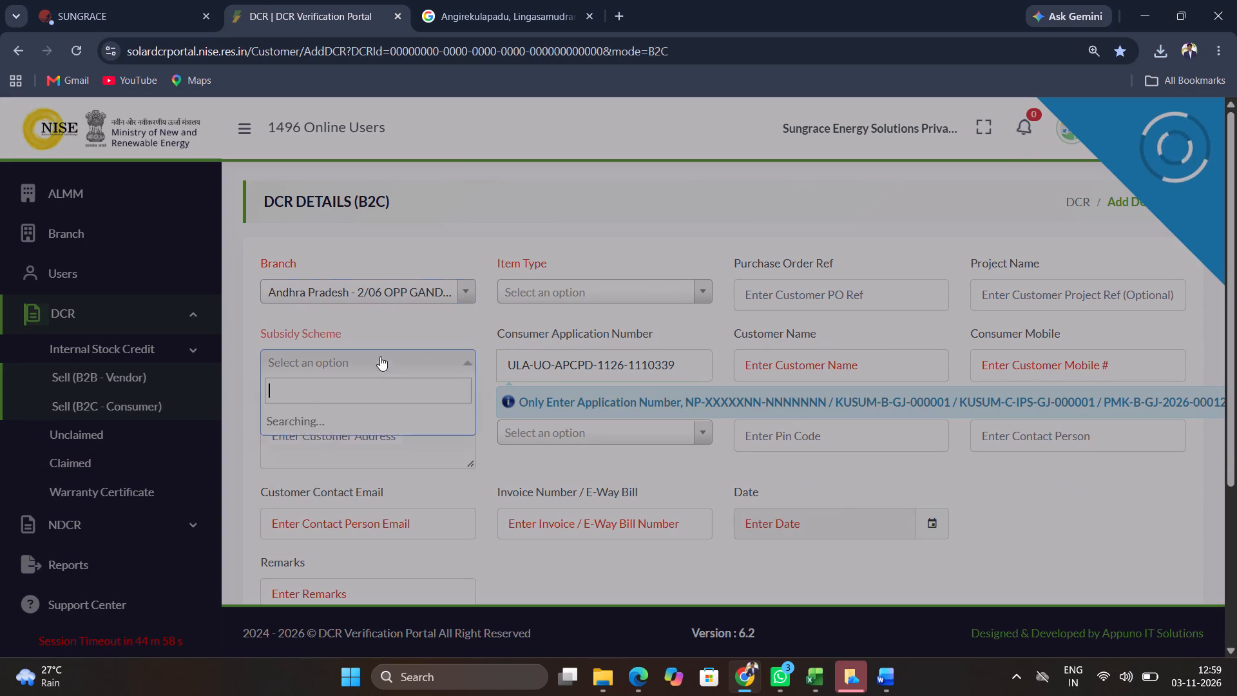
left_click(340, 498)
left_click(547, 292)
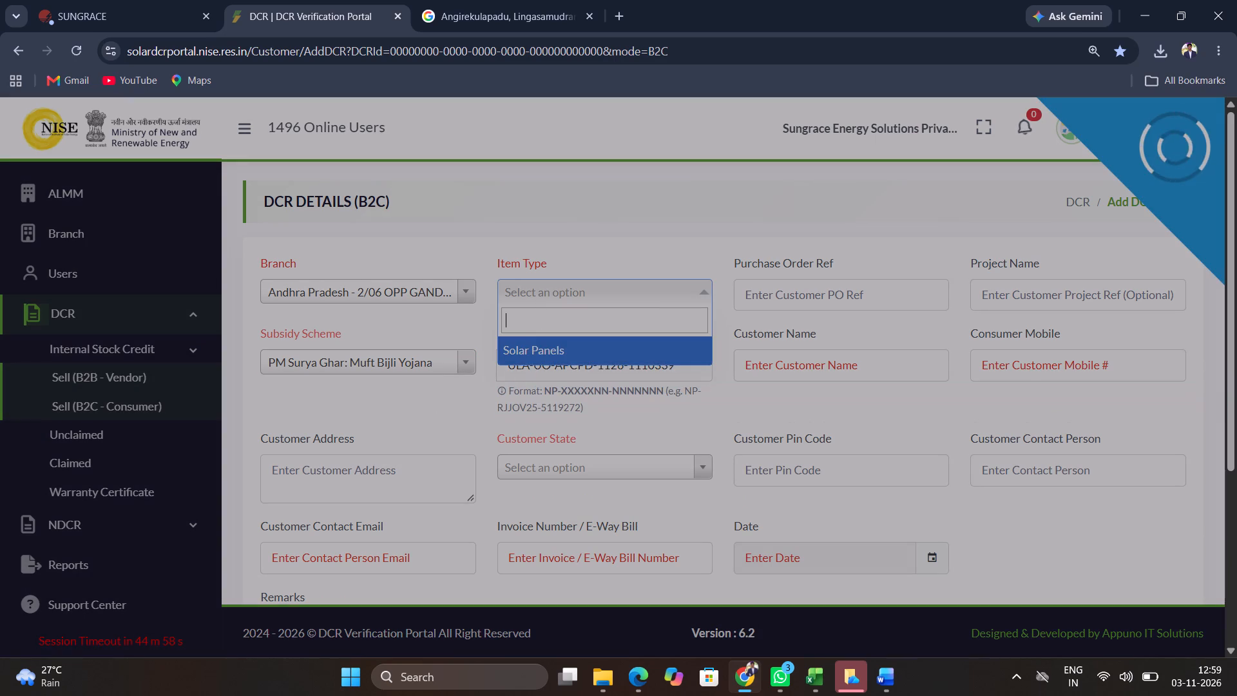
left_click(530, 353)
left_click(772, 371)
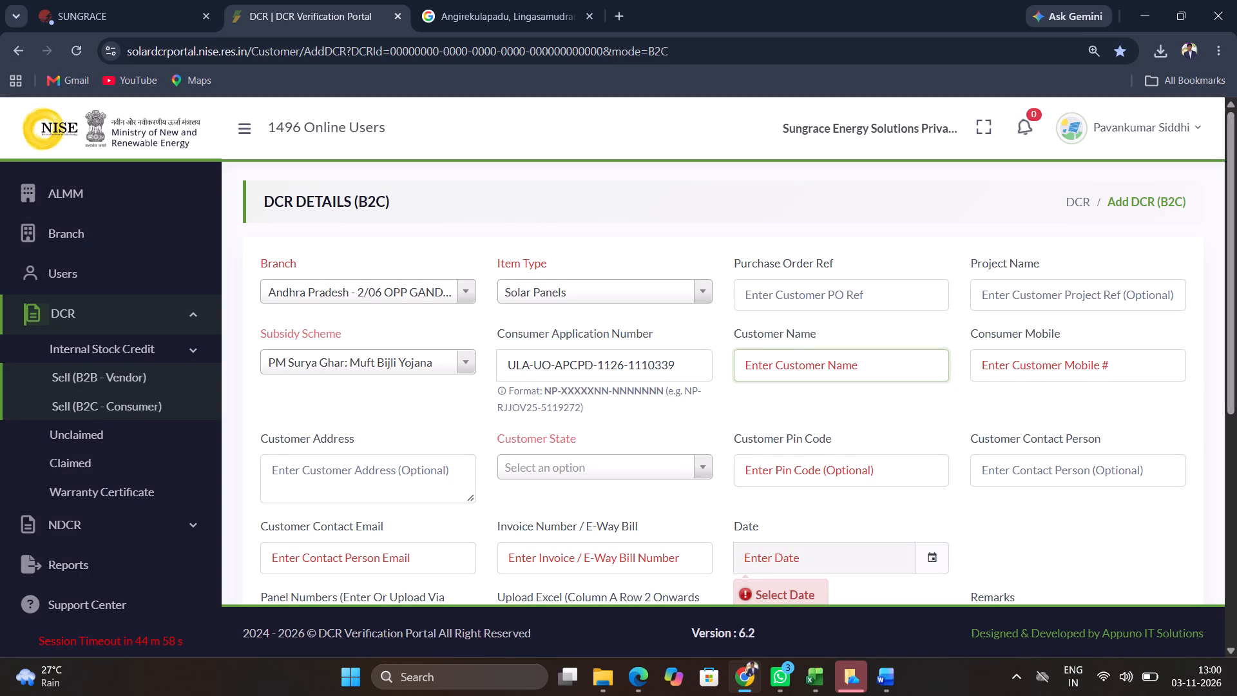
left_click(894, 608)
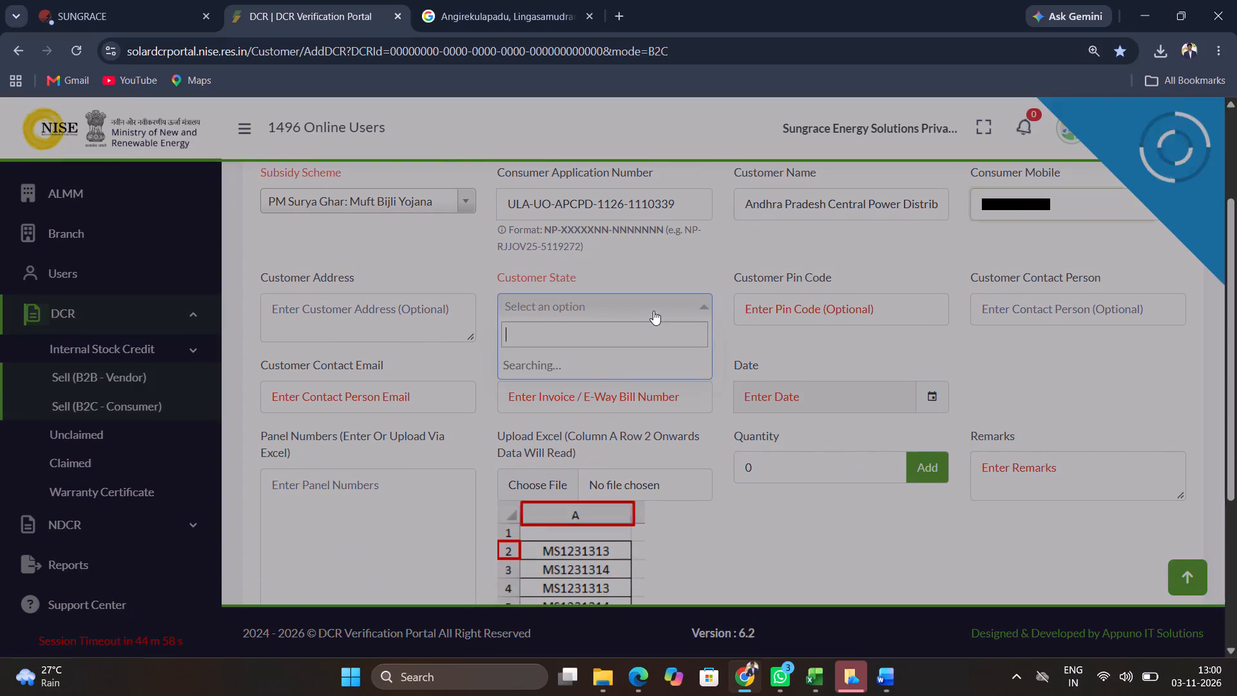
left_click(562, 418)
Fill the Customer Contact Email with the company email address copied from the Word document.
left_click(459, 401)
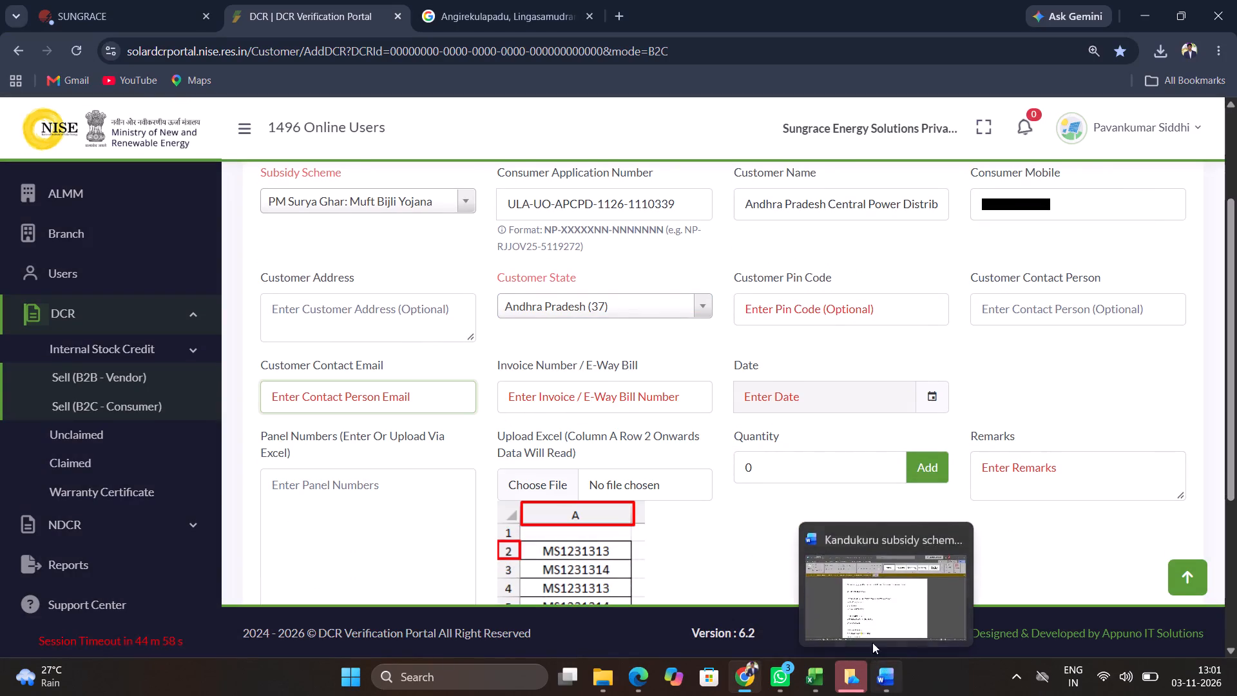
left_click(868, 617)
left_click_drag(457, 362, 417, 363)
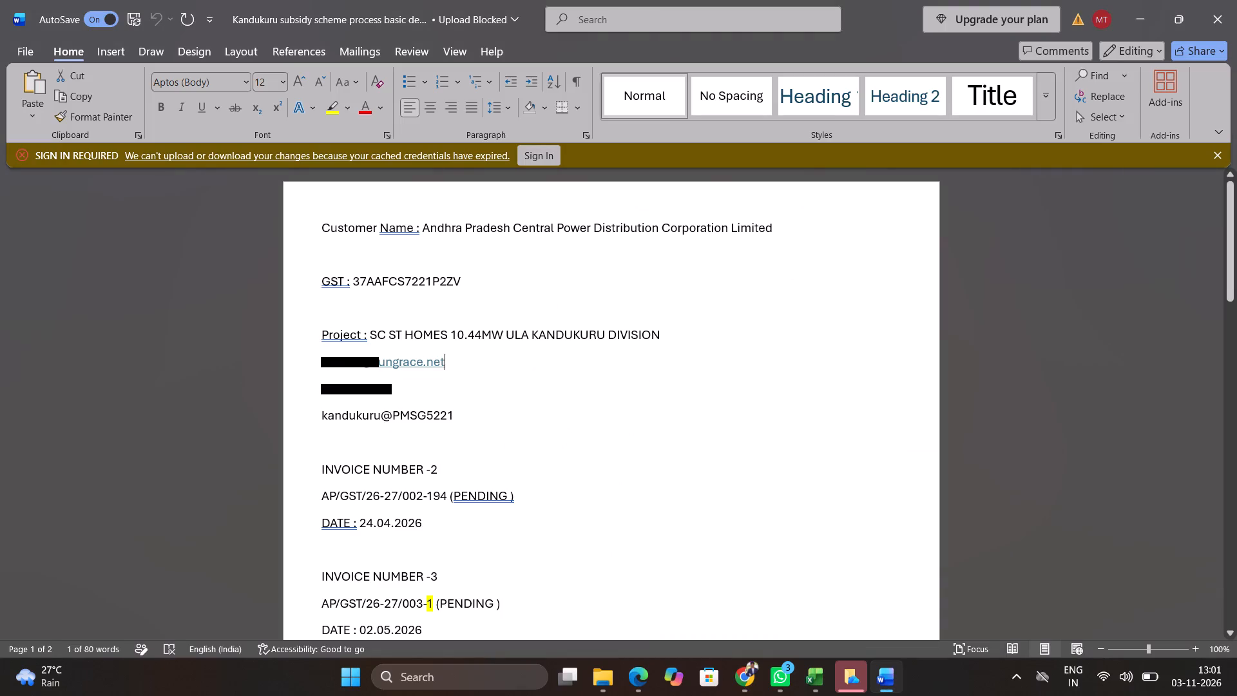
Copy the company email address from the Word document into the form's Customer Contact Email.
left_click_drag(417, 363, 334, 363)
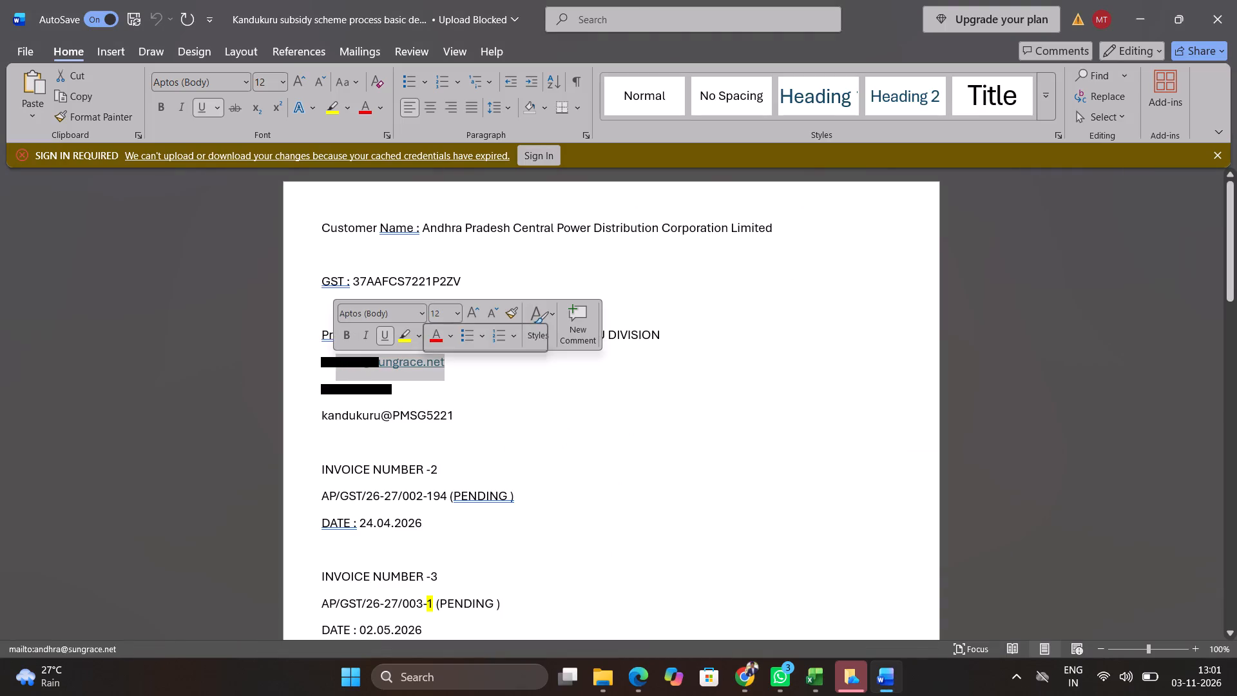
left_click(512, 375)
left_click_drag(463, 364, 247, 365)
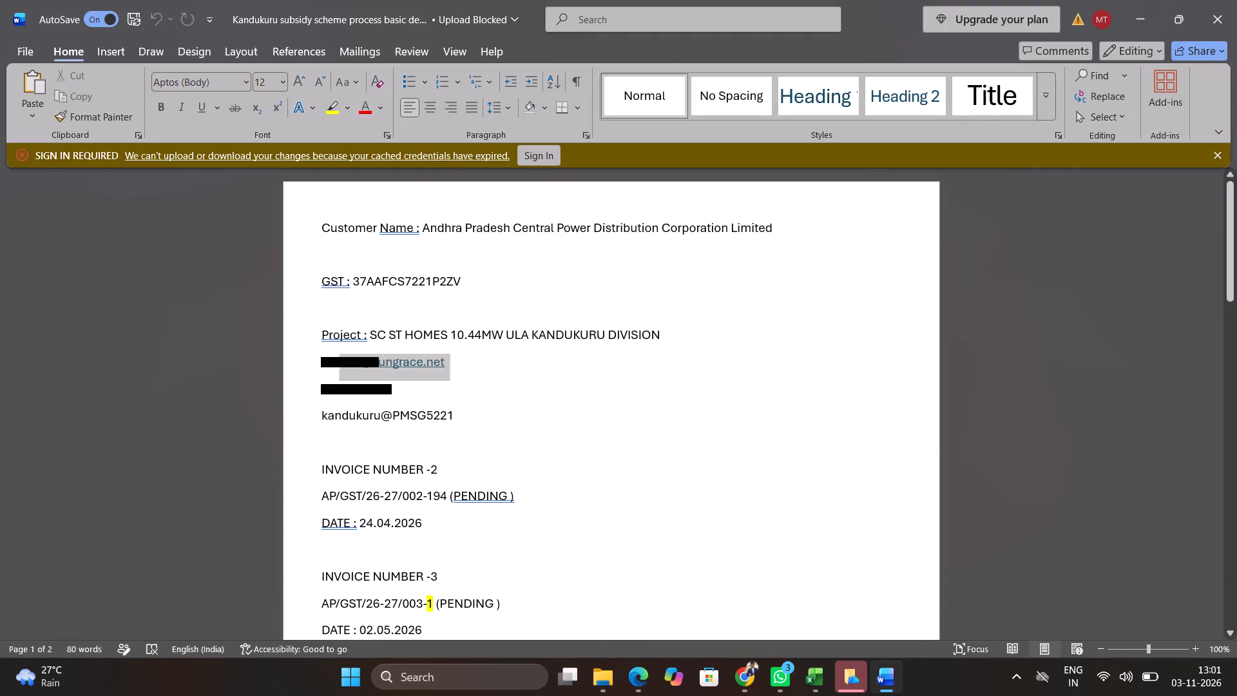
left_click_drag(247, 365, 137, 365)
key("ctrl+c")
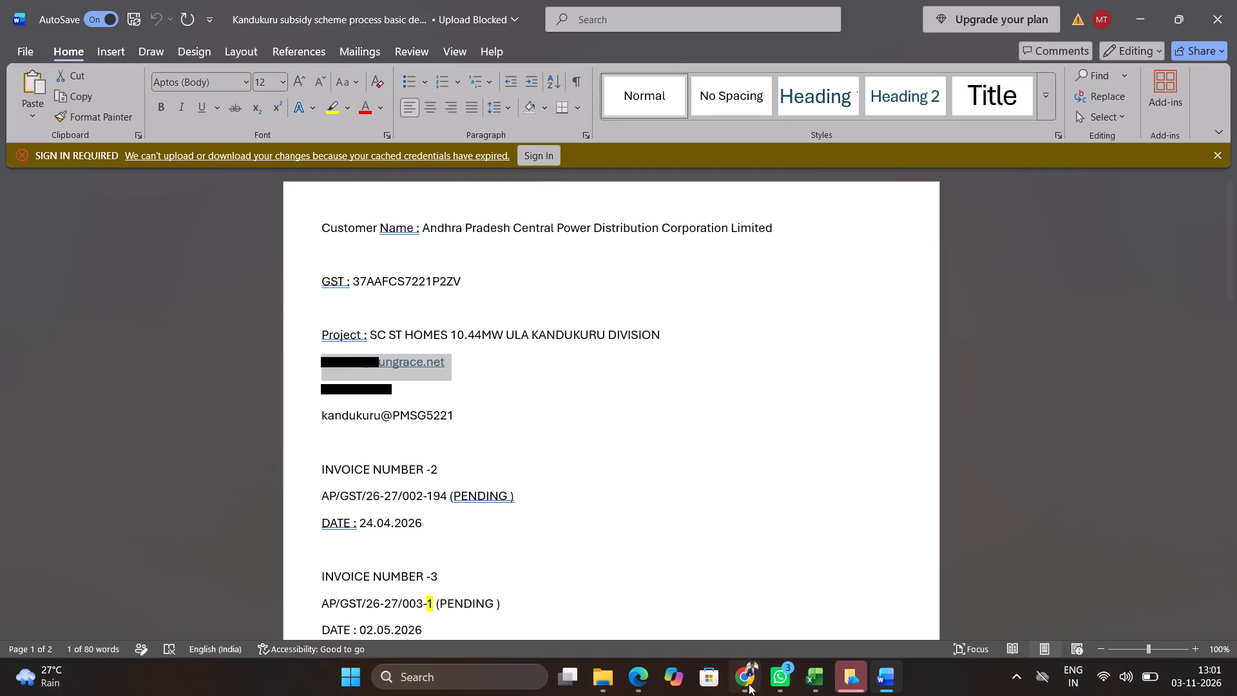
left_click(729, 597)
key("ctrl+v")
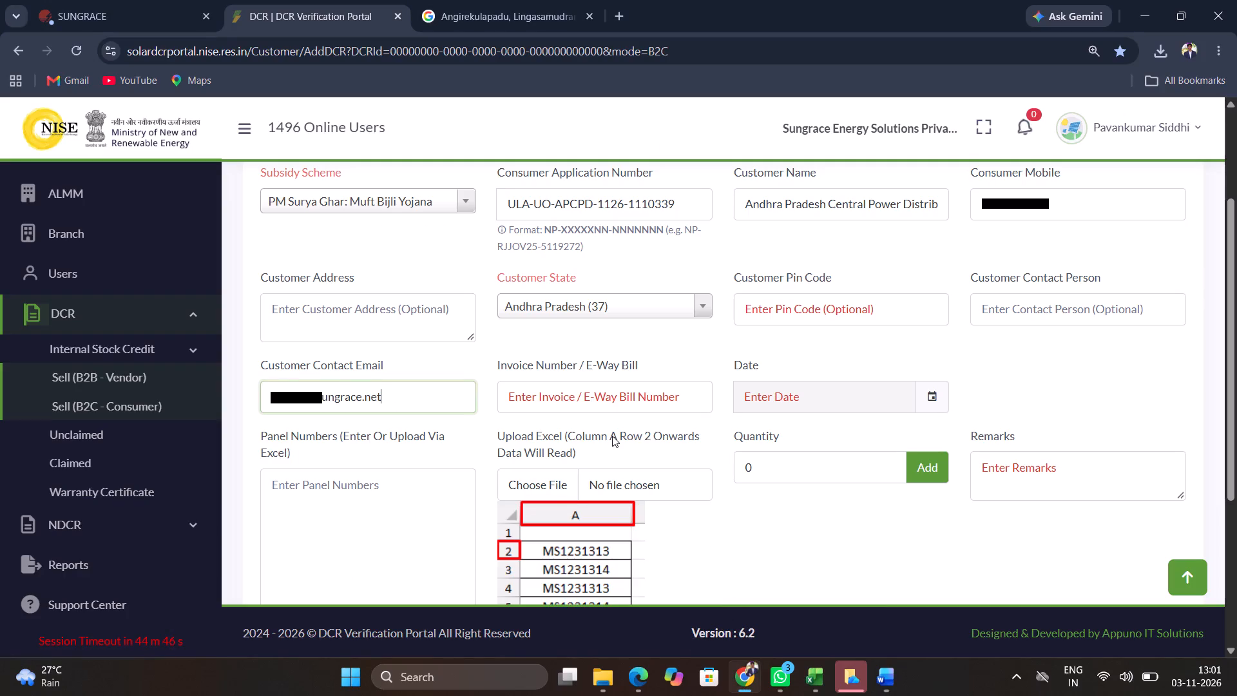
Copy the invoice 9 number AP/GST/26-27/009- from the Word document for the form's Invoice Number / E-Way Bill.
left_click(647, 402)
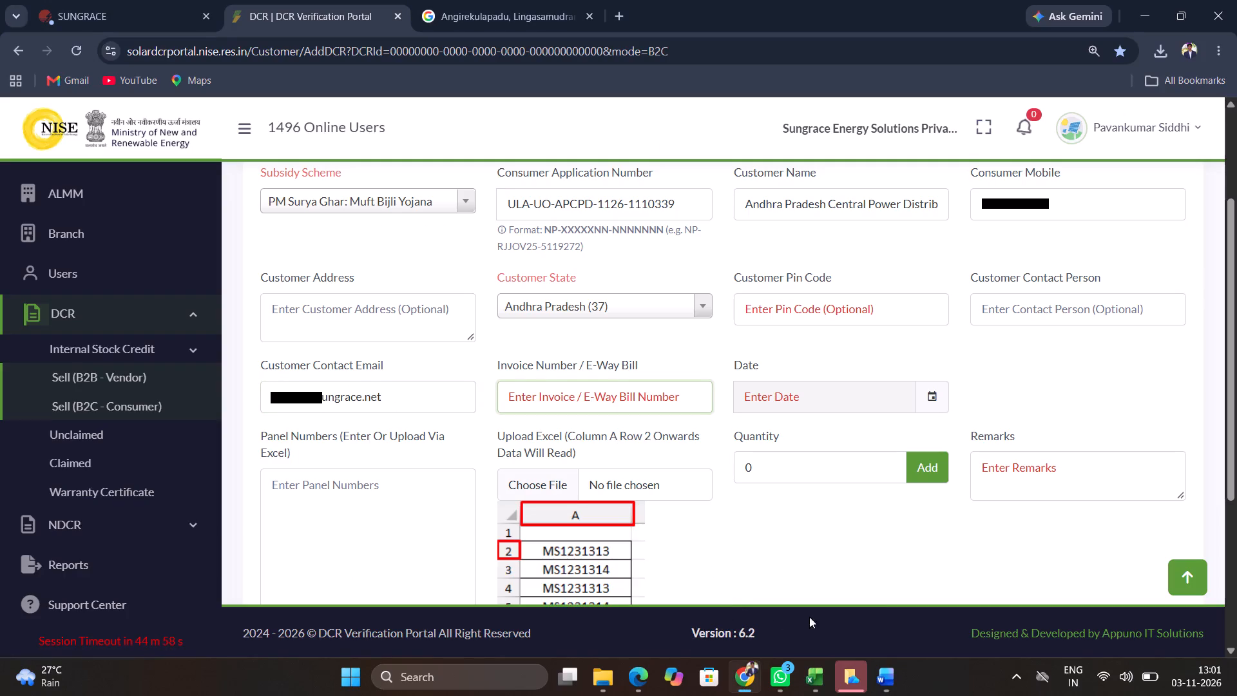
left_click(865, 603)
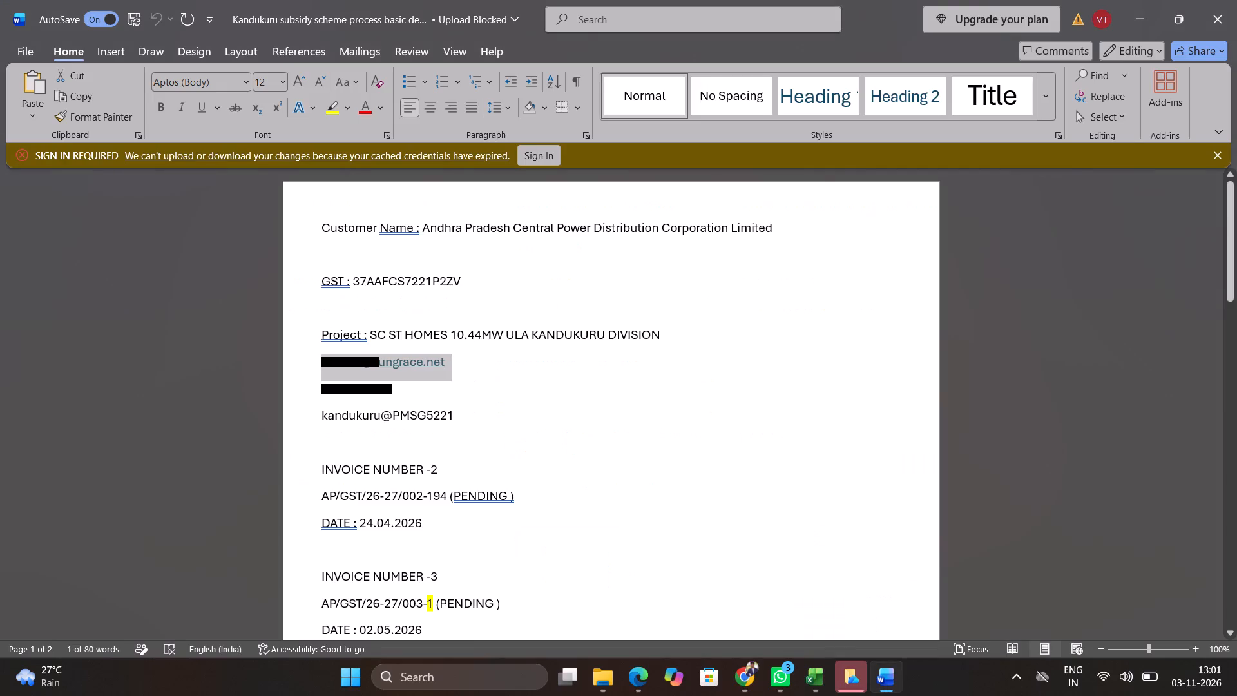
scroll(524, 302, "down", 9)
scroll(452, 499, "down", 1)
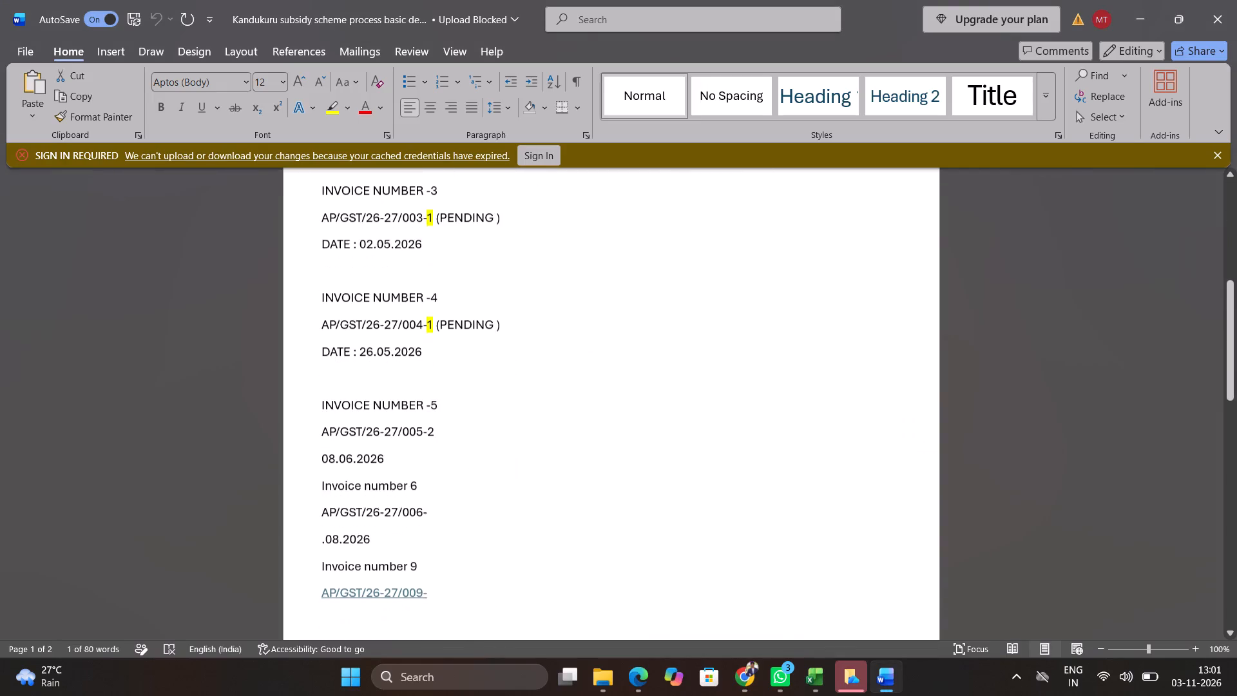
left_click_drag(470, 590, 249, 591)
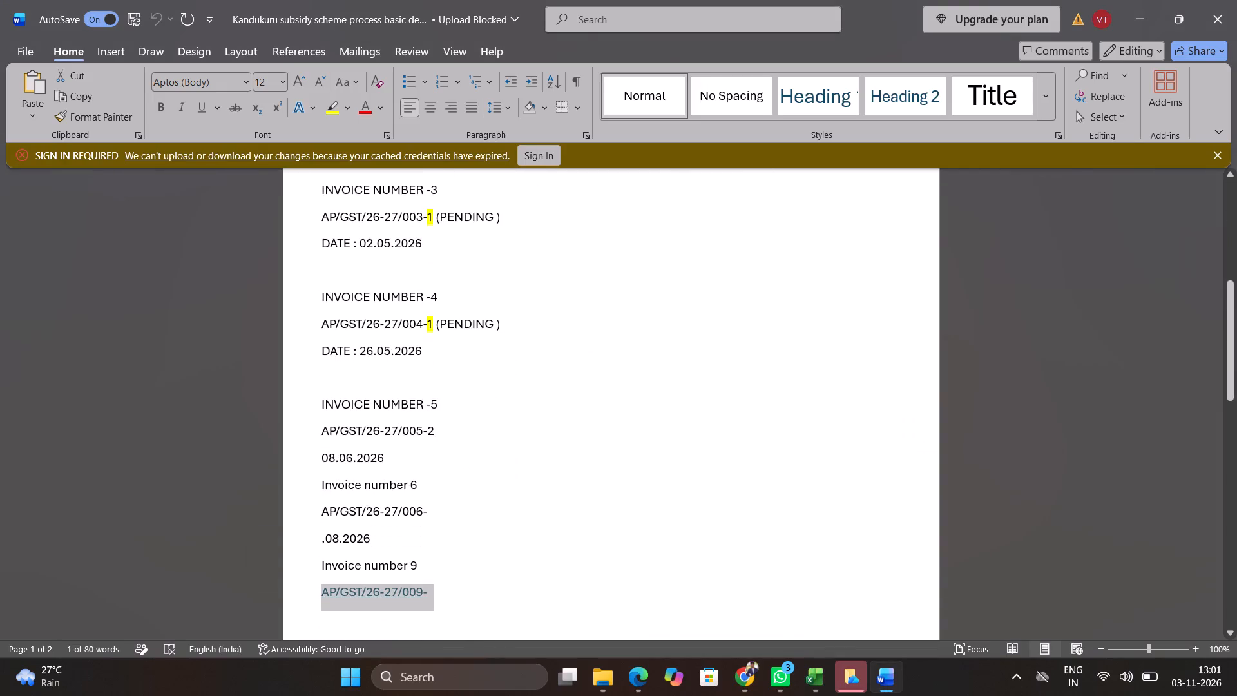
key("ctrl+c")
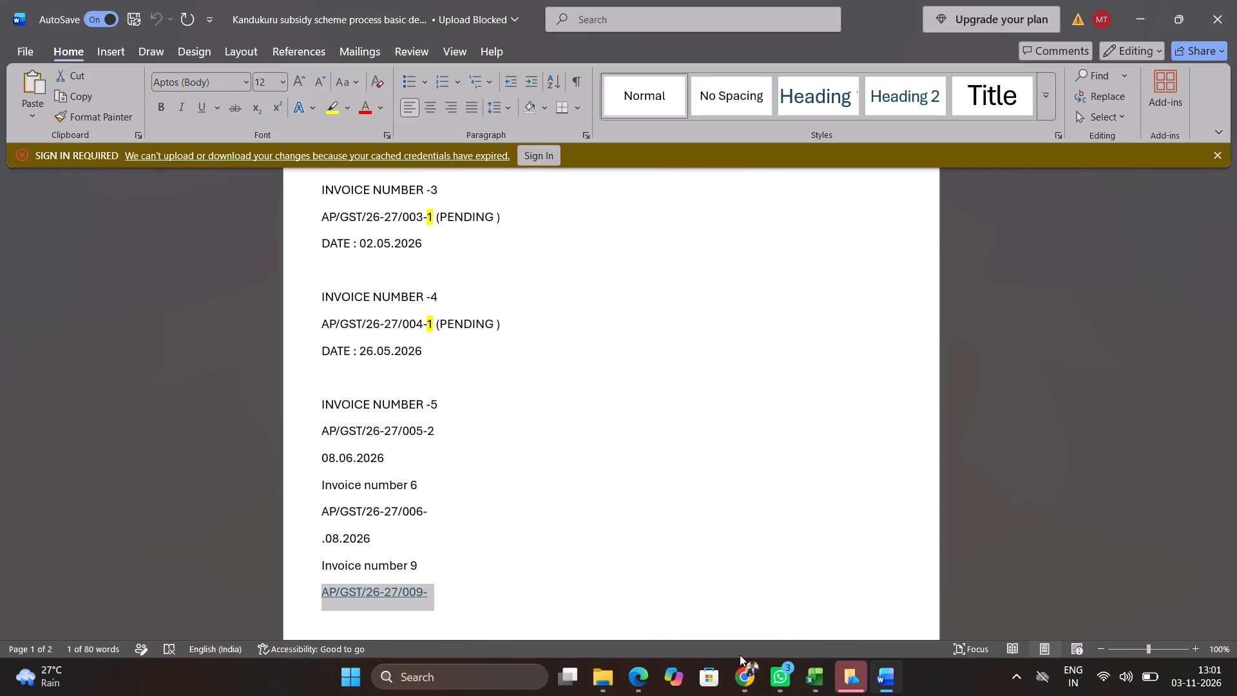
left_click(742, 613)
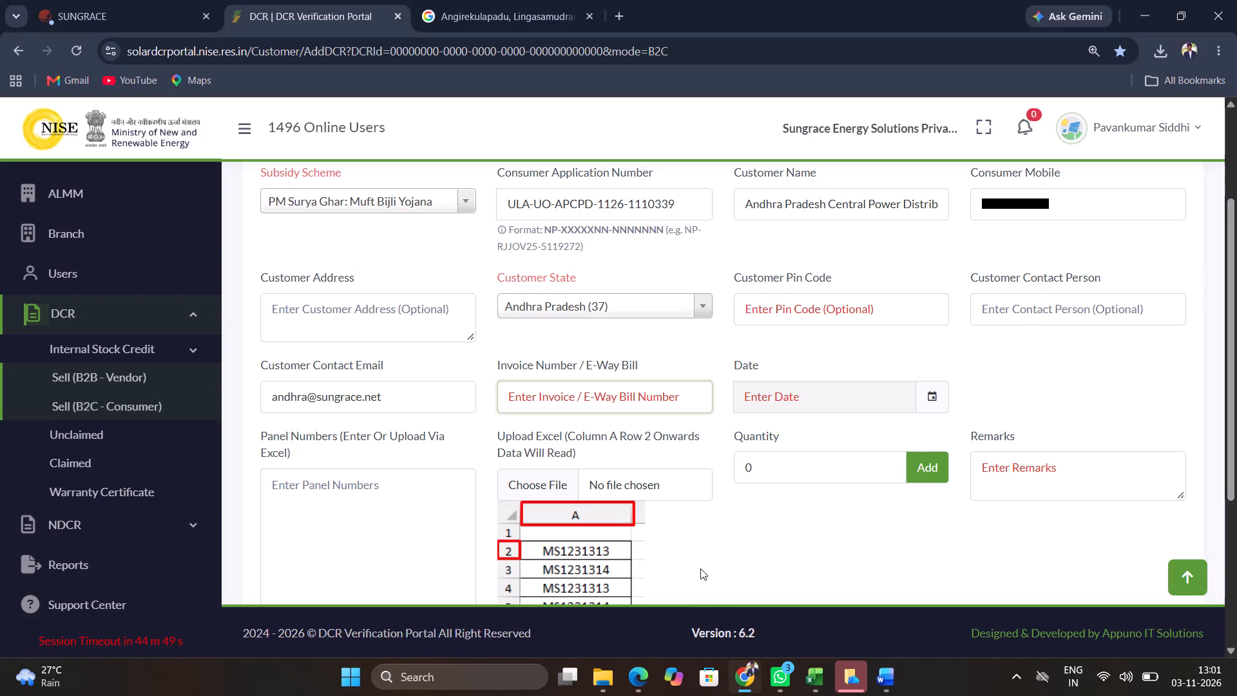
Enter the invoice number AP/GST/26-27/010-83, adapting the AP/GST/26-27/009- prefix copied from the Word document.
key("ctrl+v")
key("Left")
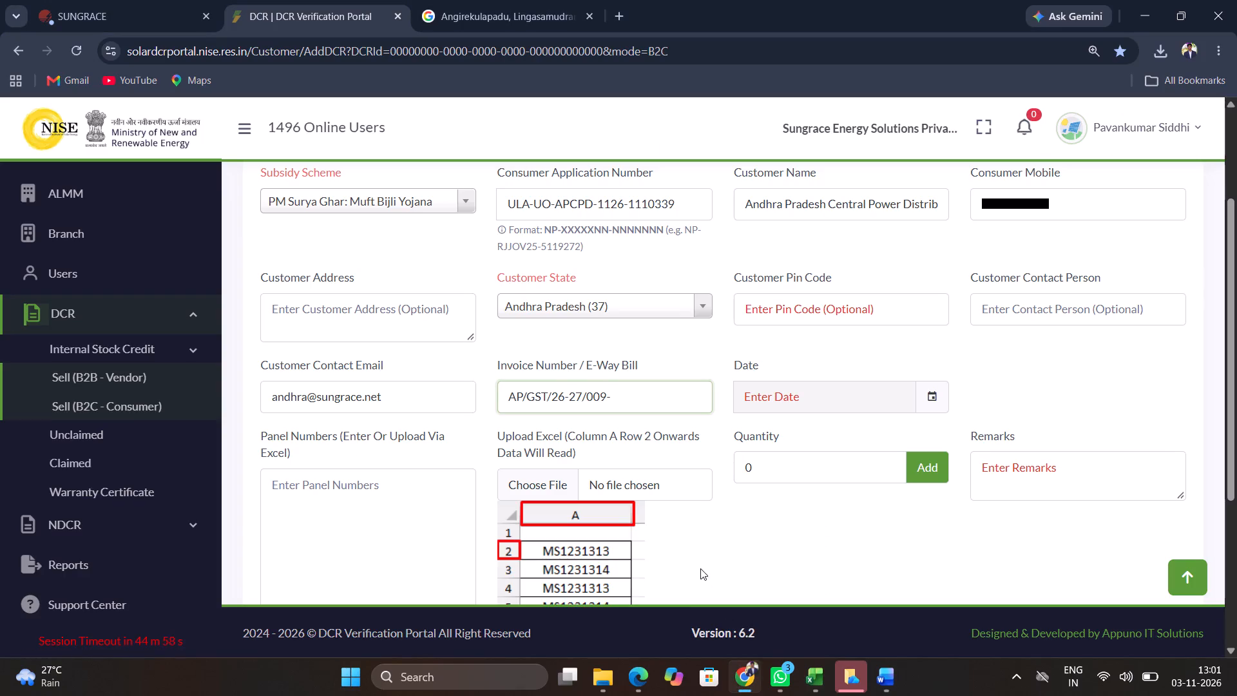
key("Left")
key("Right")
key("BackSpace")
key("BackSpace")
type("10")
key("Right")
type("83")
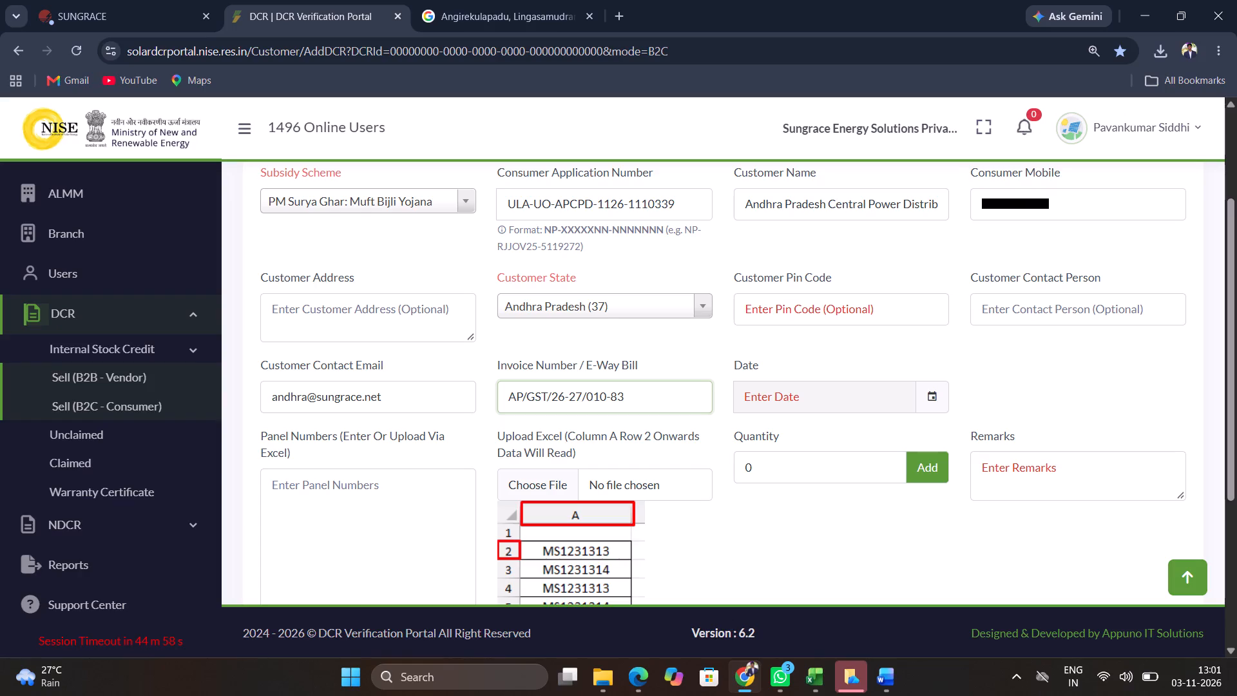
Set the invoice date to 22 October 2026.
left_click(760, 388)
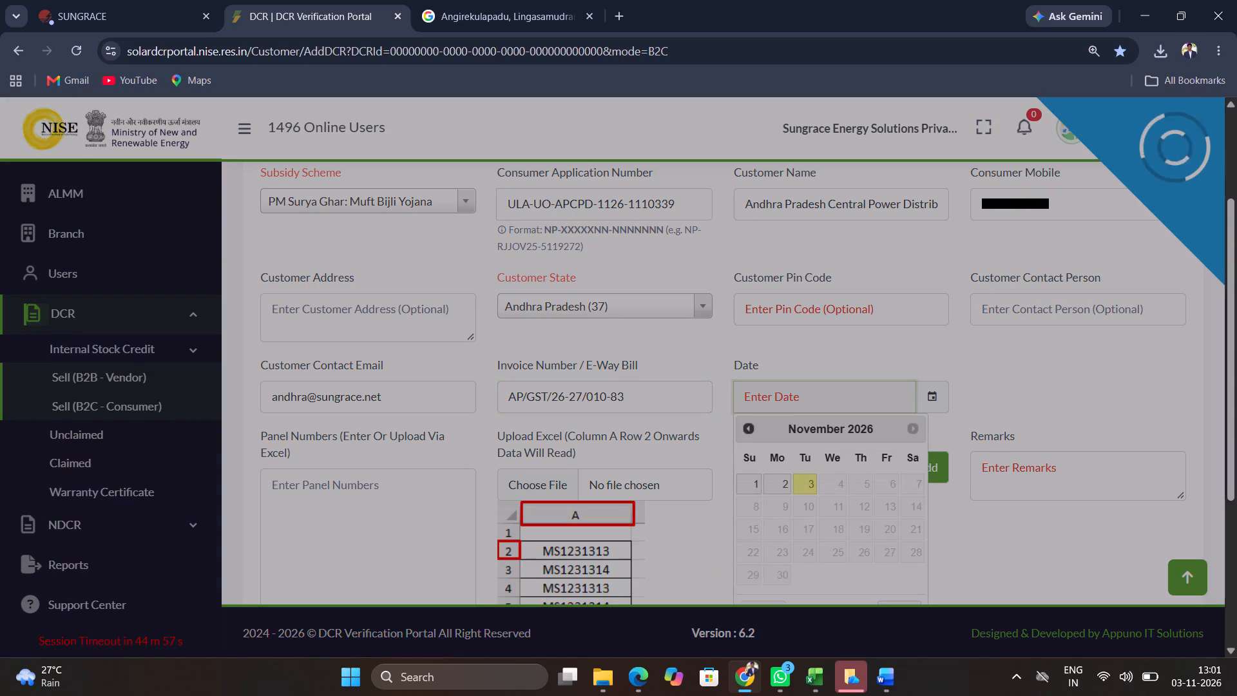
left_click(750, 432)
scroll(782, 430, "down", 2)
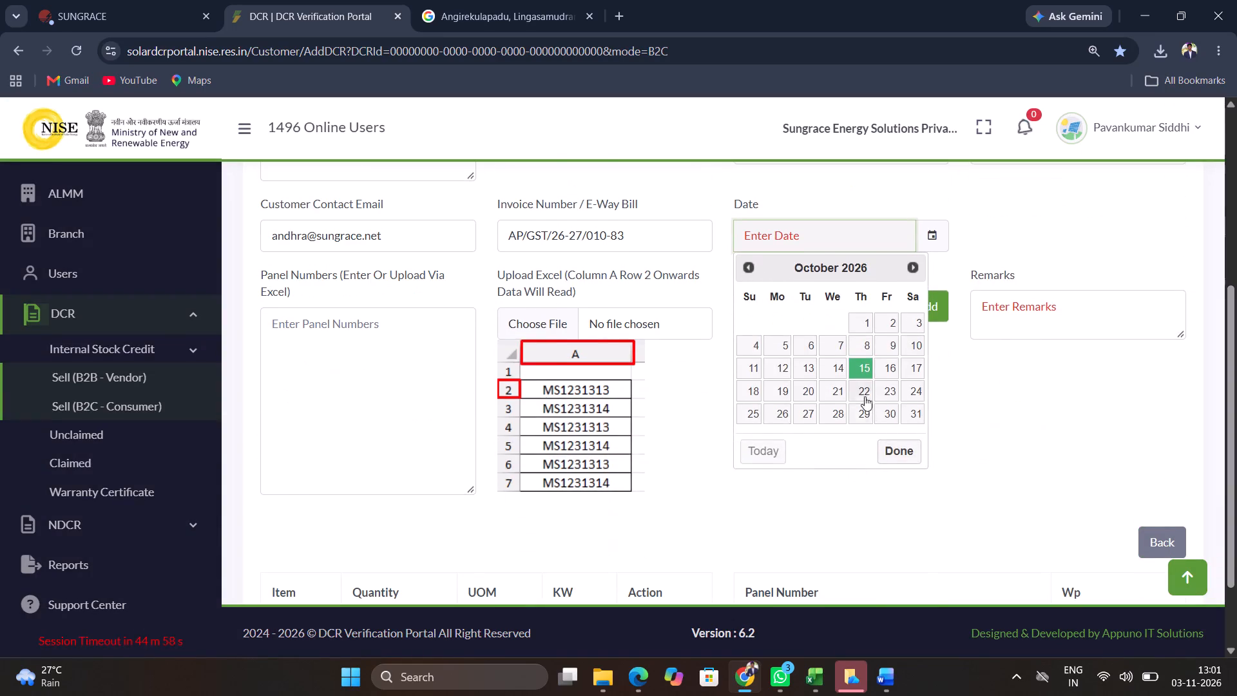
left_click(863, 392)
Fill the Panel Numbers field with the four panel serial numbers copied from the installation's Quick Copy Details in SUNGRACE.
left_click(383, 421)
left_click(78, 0)
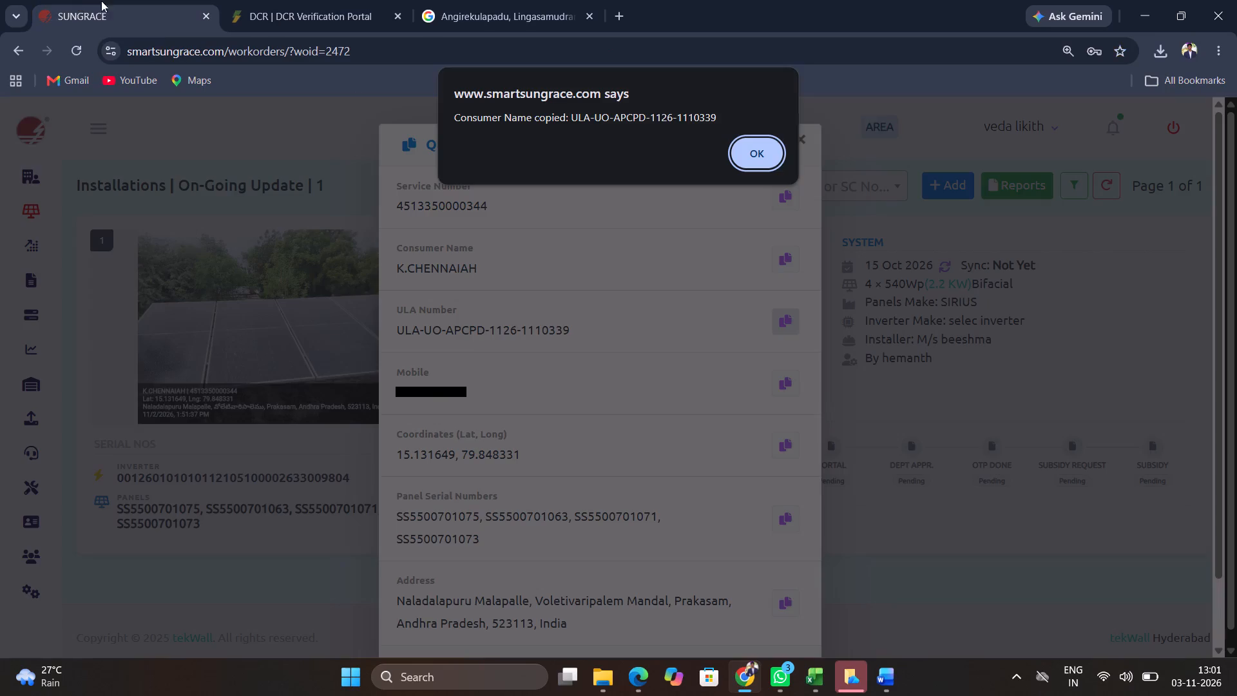
left_click(767, 153)
left_click(794, 527)
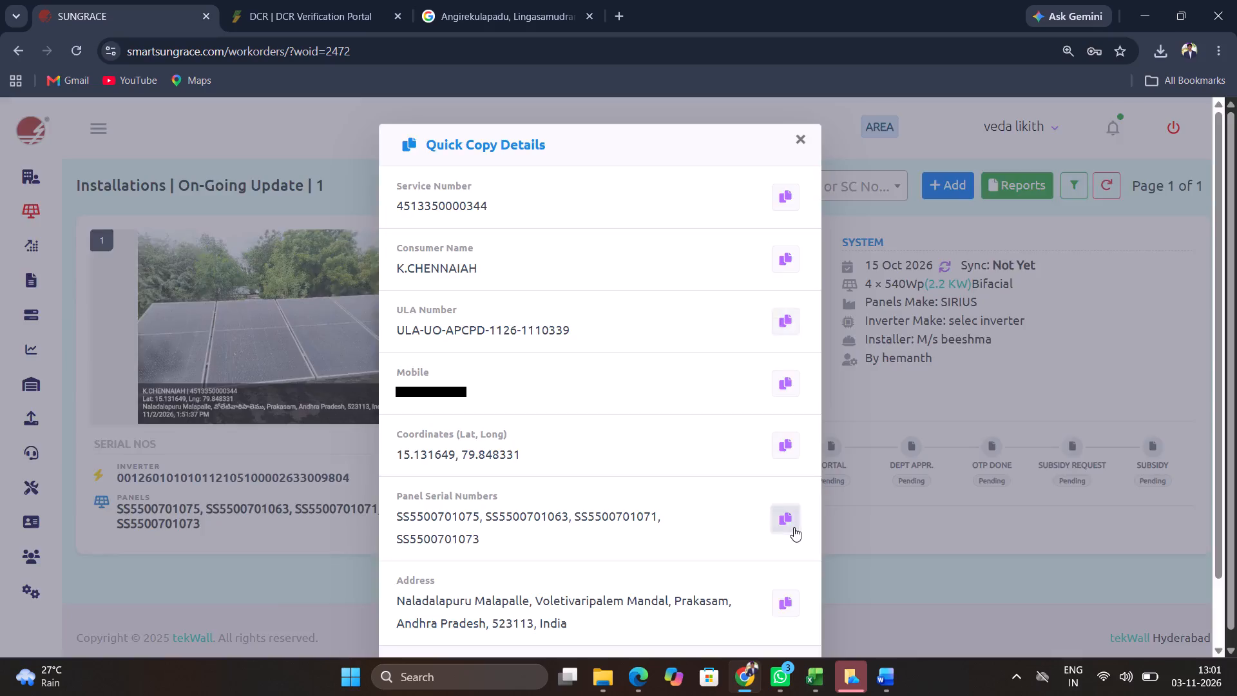
left_click_drag(317, 0, 312, 25)
key("ctrl+v")
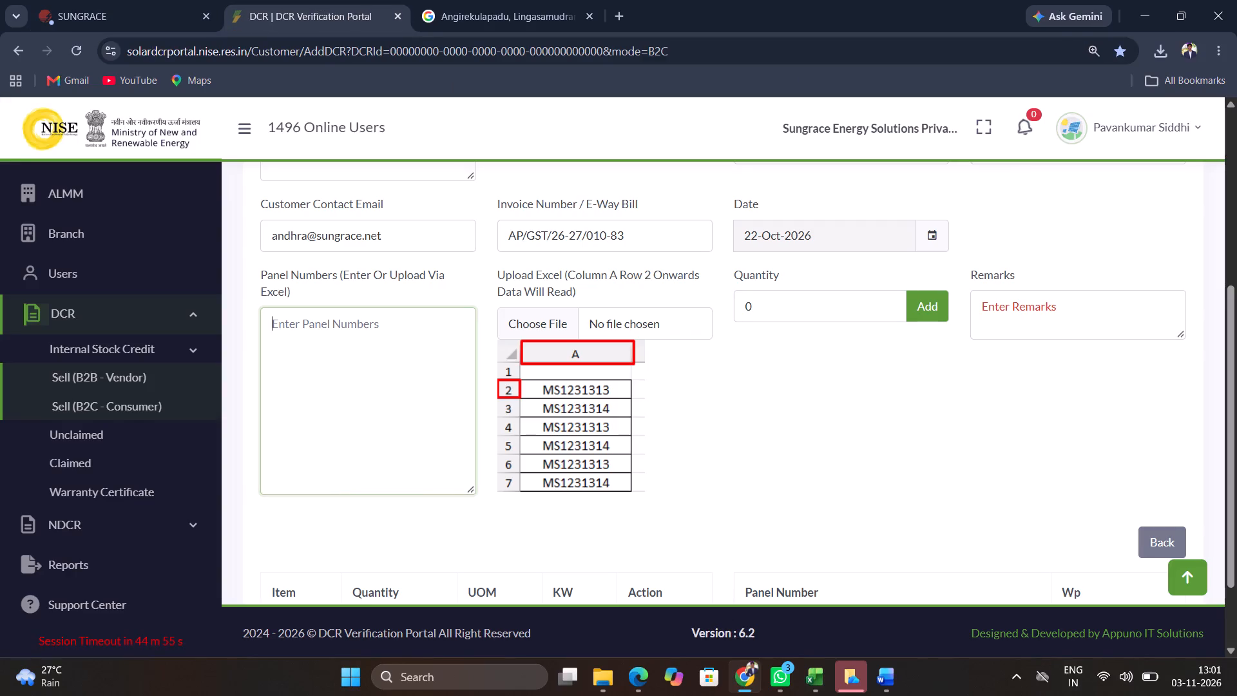
key("Left")
key("Left")
key("Left")
key("Left")
key("Left")
key("Left")
key("Left")
key("Left")
key("Left")
key("Left")
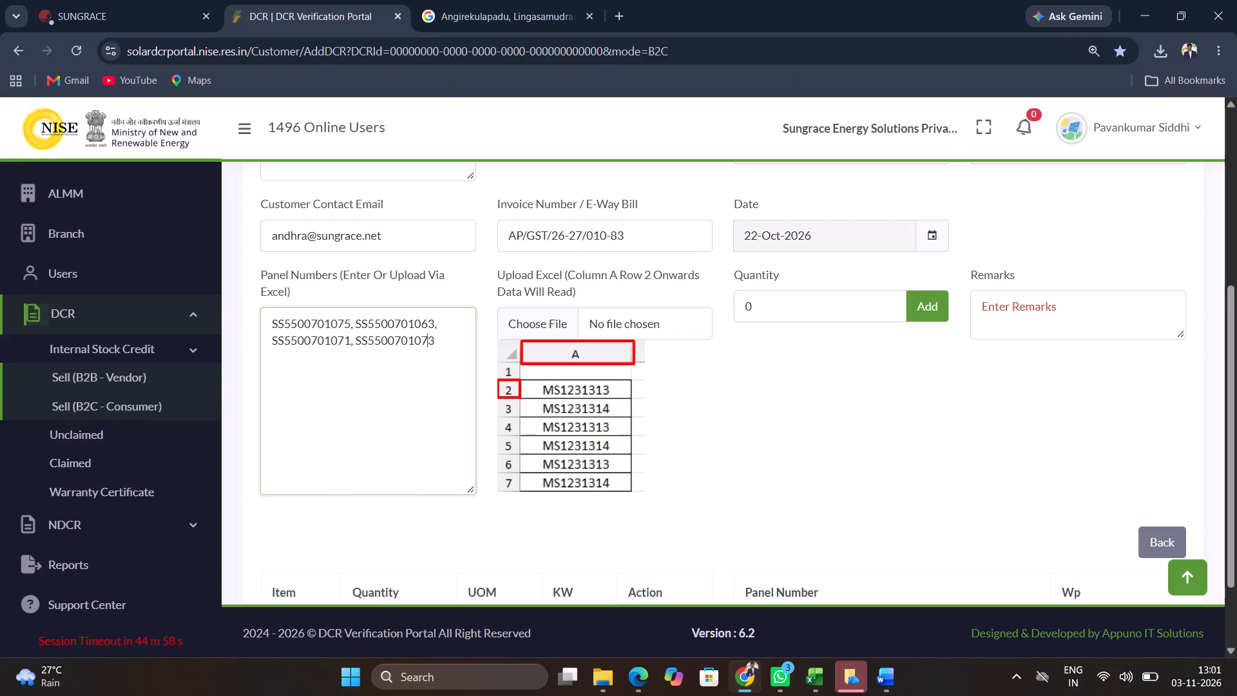
key("Left")
key("Left")
key("BackSpace")
key("BackSpace")
key("Return")
key("Up")
key("Up")
key("Up")
key("Up")
key("Up")
key("Up")
key("Up")
key("Up")
key("Up")
key("Up")
key("Up")
key("Up")
key("Up")
key("Up")
key("Up")
key("Up")
key("Up")
key("Up")
key("Up")
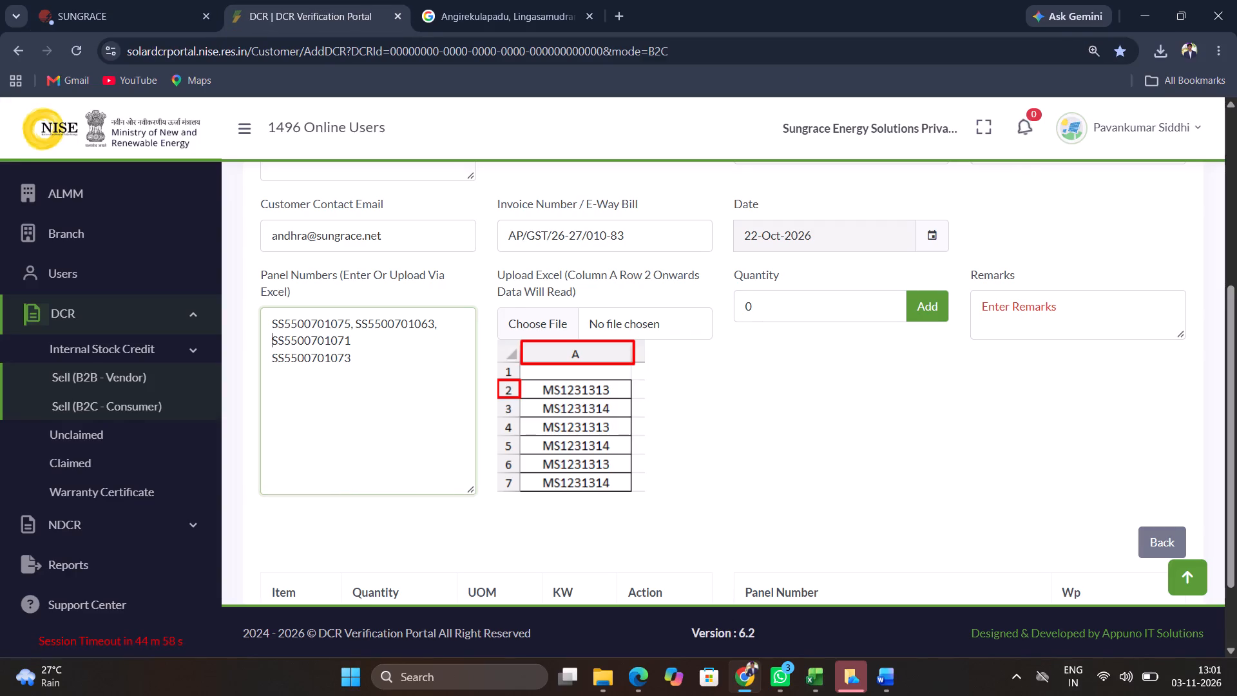
key("Right")
key("Right")
key("Right")
key("Right")
key("Right")
key("Right")
key("Right")
key("Right")
key("Right")
key("Right")
key("Right")
key("Right")
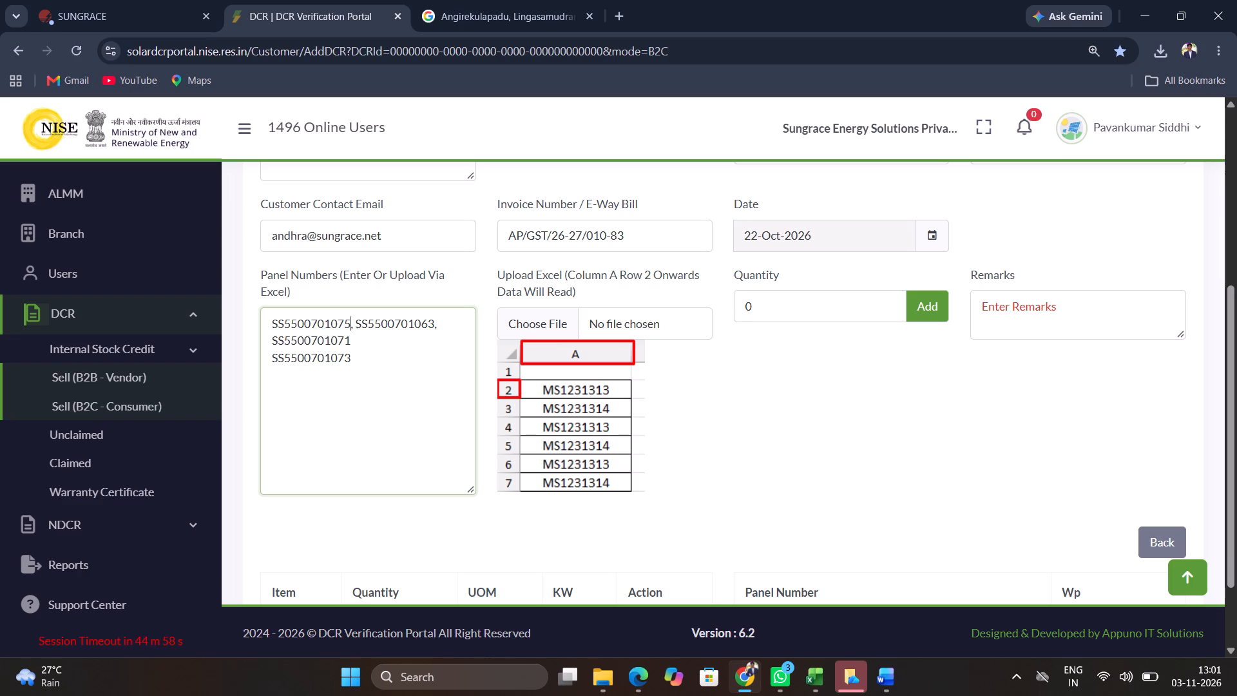
key("Right")
key("Right")
key("BackSpace")
key("BackSpace")
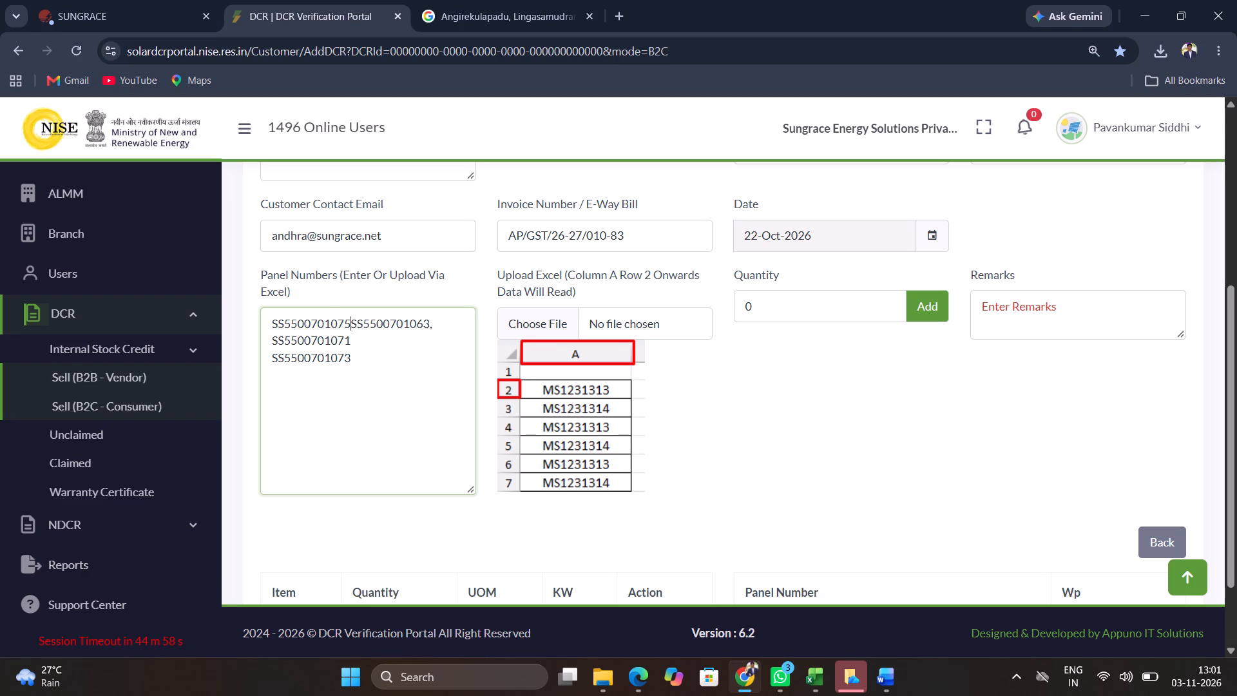
key("Return")
key("Right")
key("Right")
key("Right")
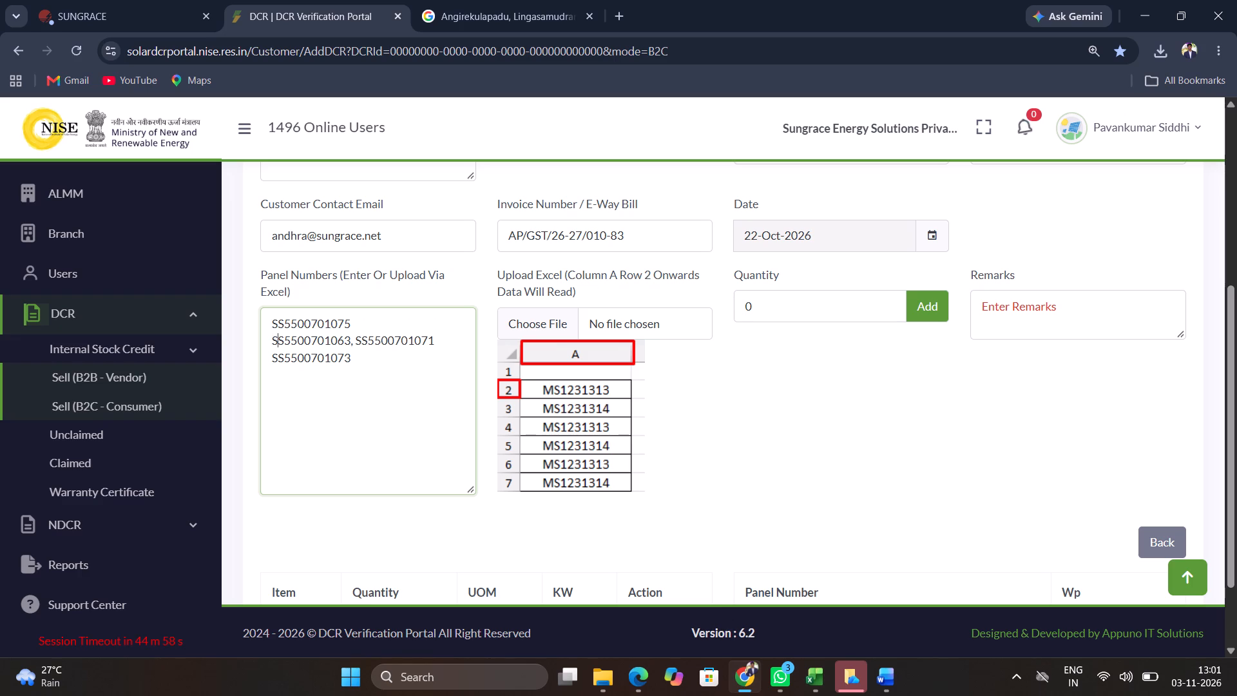
key("Right")
key("Right")
key("Right")
key("Right")
key("Right")
key("Right")
key("Right")
key("Right")
key("Right")
key("Right")
key("Right")
key("Right")
key("Left")
key("BackSpace")
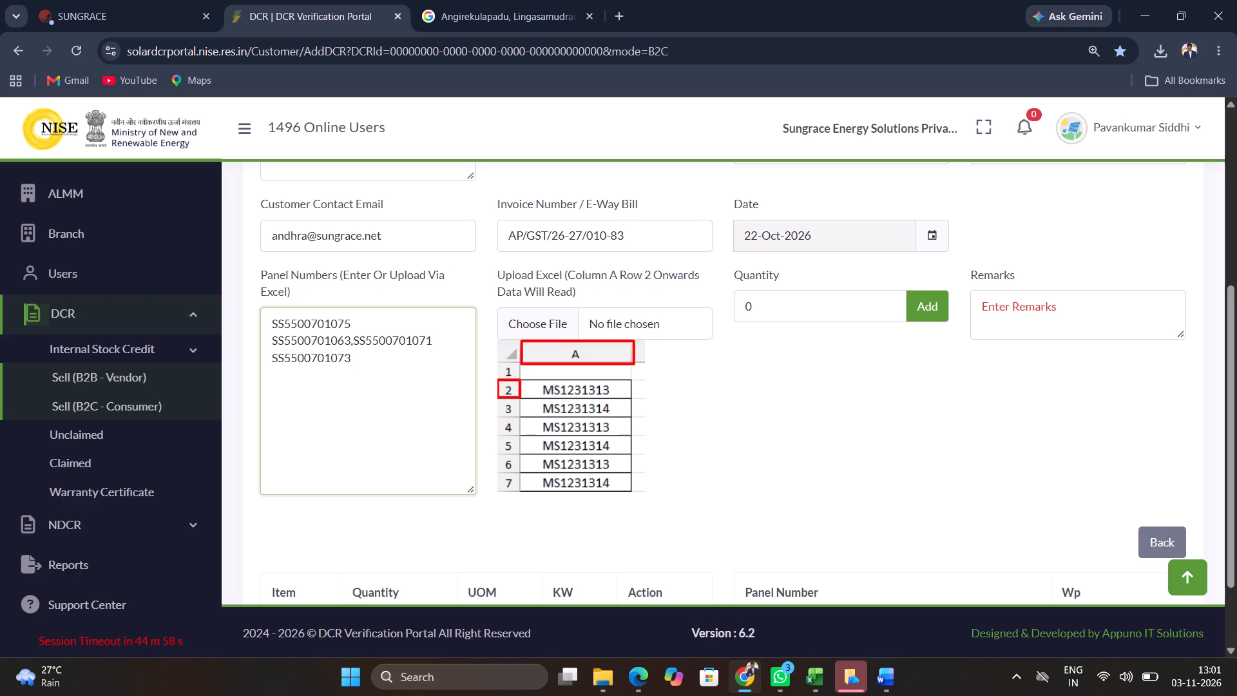
key("BackSpace")
key("Return")
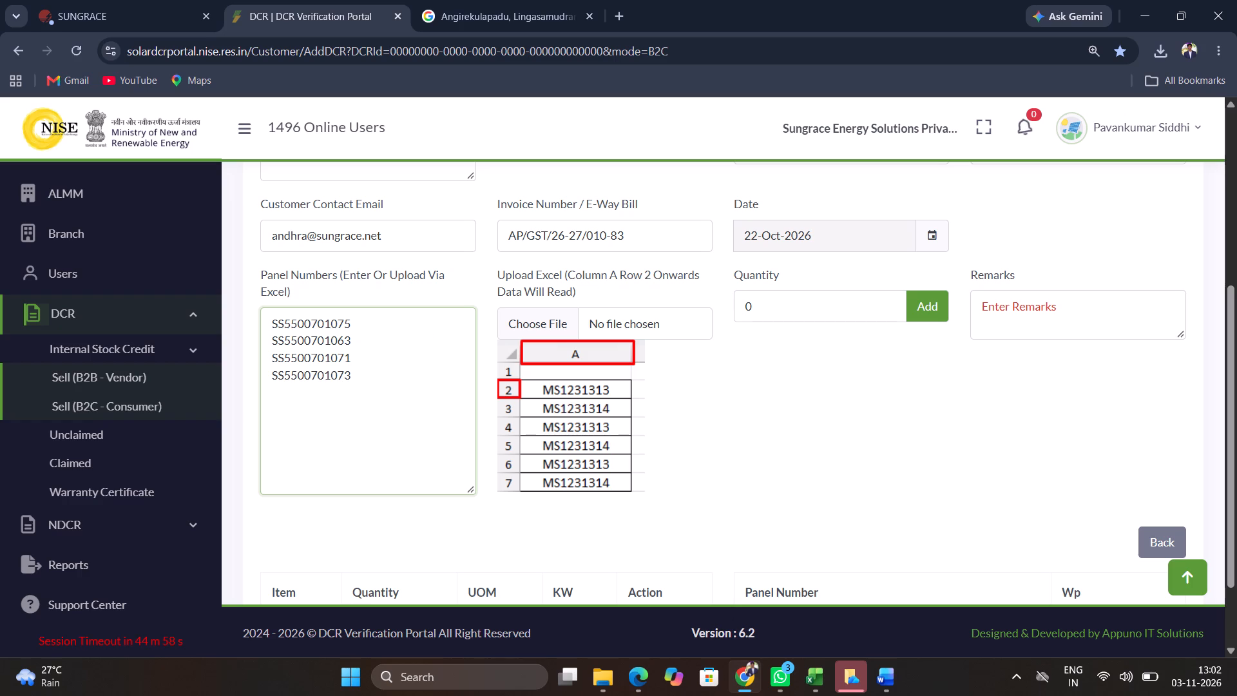
Set the quantity to 4 and add the listed panels to the DCR.
left_click(794, 308)
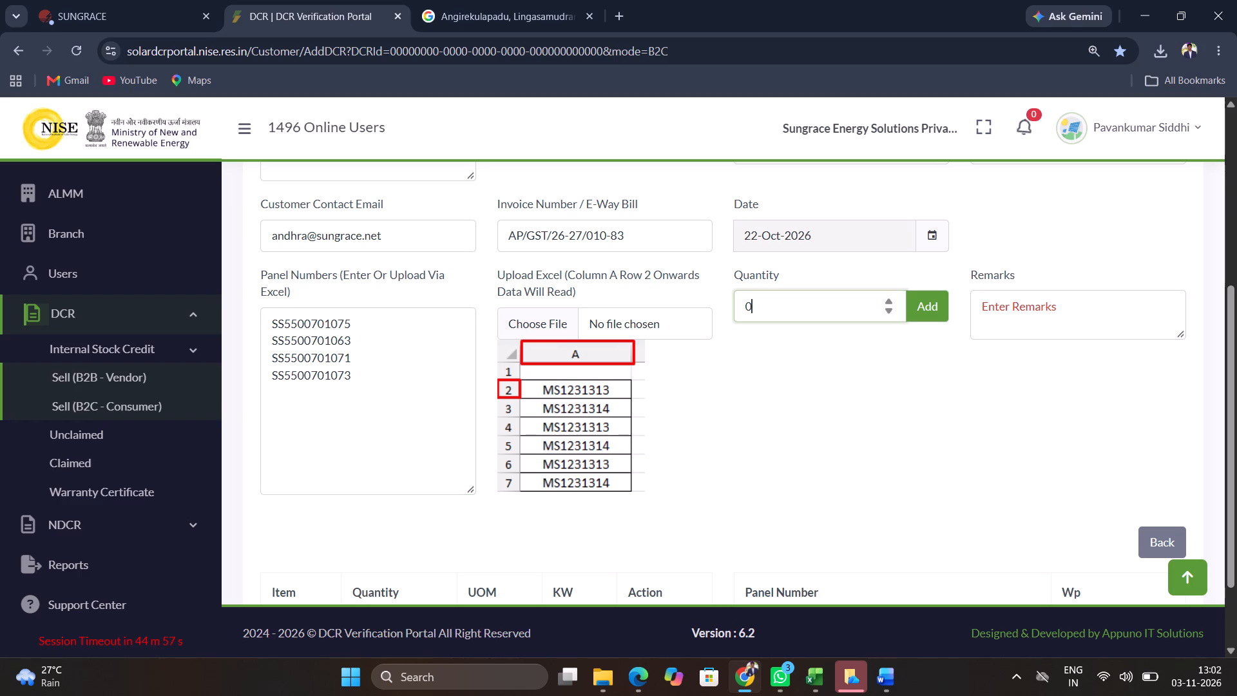
scroll(794, 308, "up", 4)
left_click(938, 310)
Fill the Remarks with the installation address copied from its Quick Copy Details in SUNGRACE.
left_click(1050, 329)
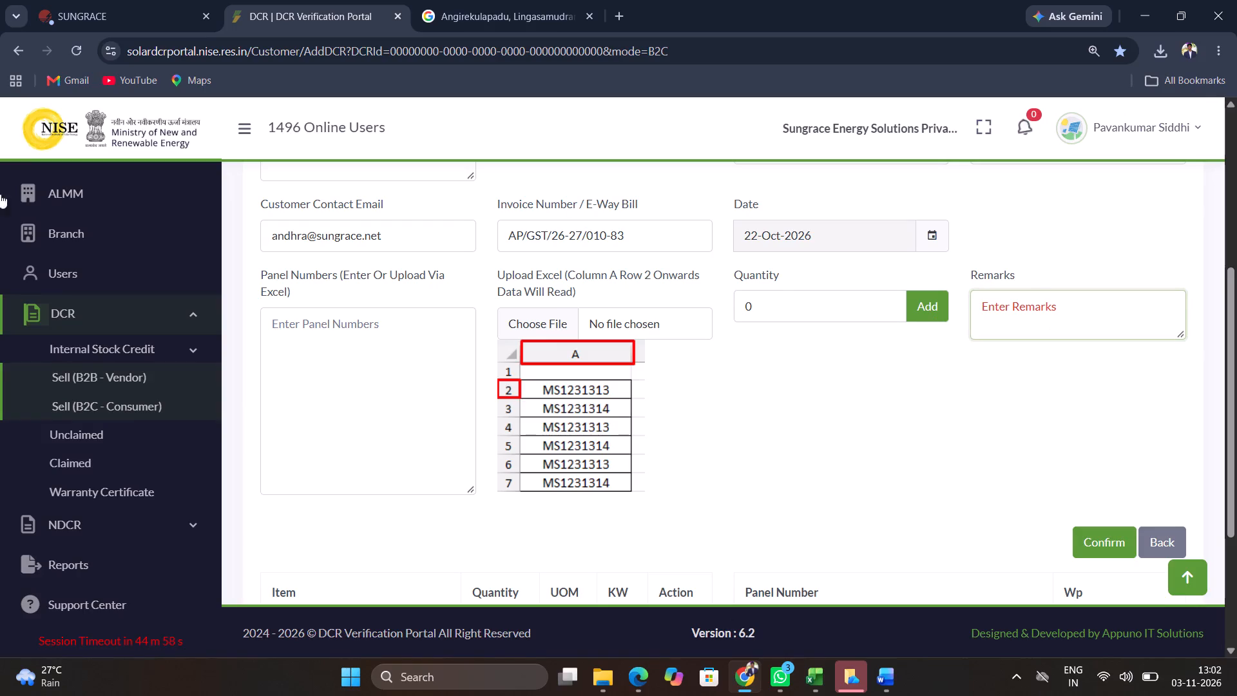
left_click(117, 0)
left_click(767, 175)
scroll(758, 244, "down", 3)
left_click(788, 512)
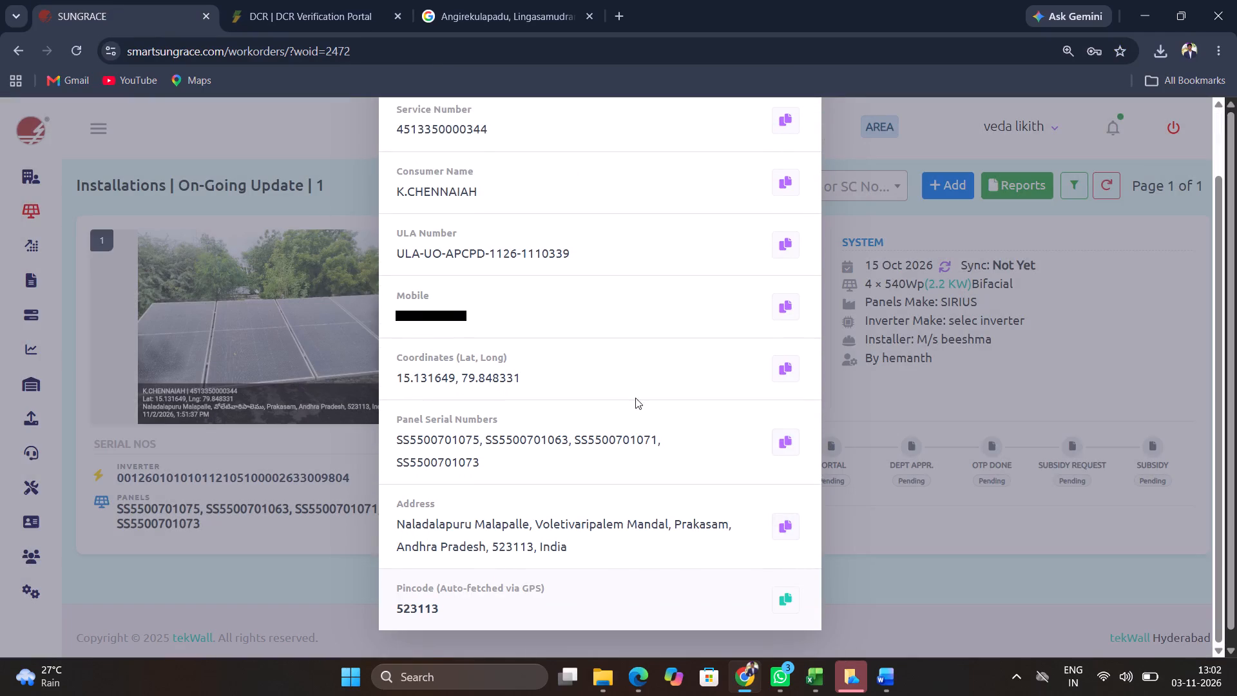
left_click(780, 527)
left_click(334, 0)
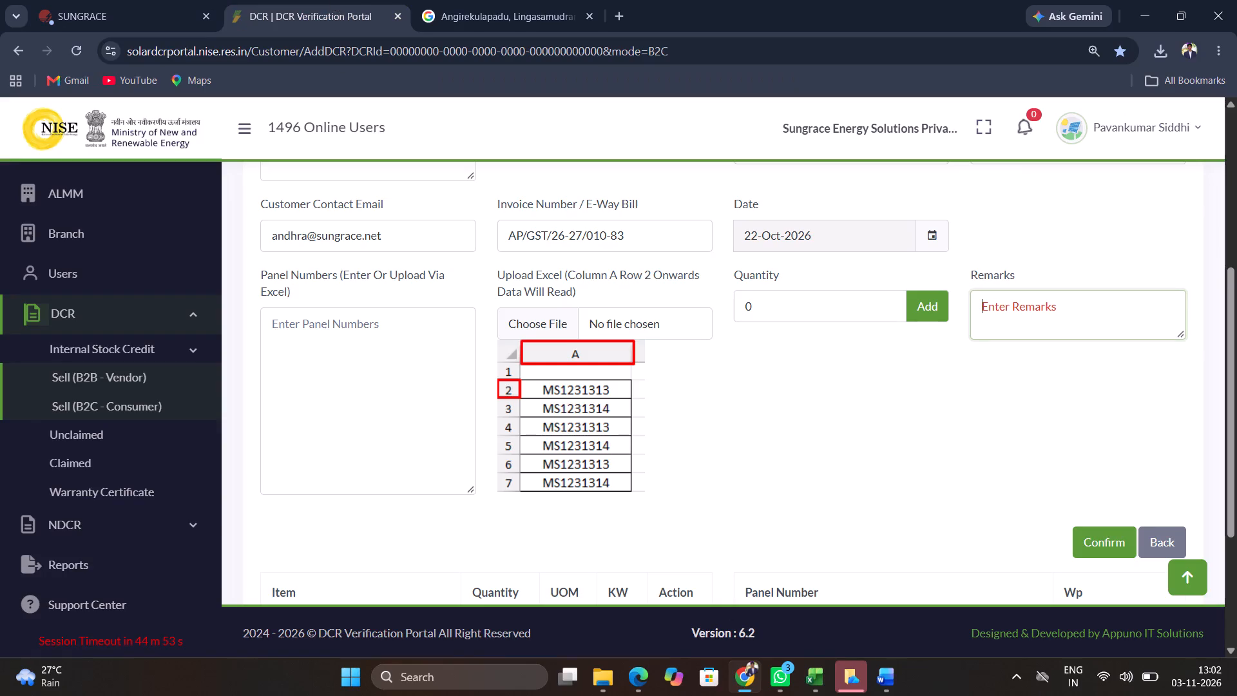
key("ctrl+v")
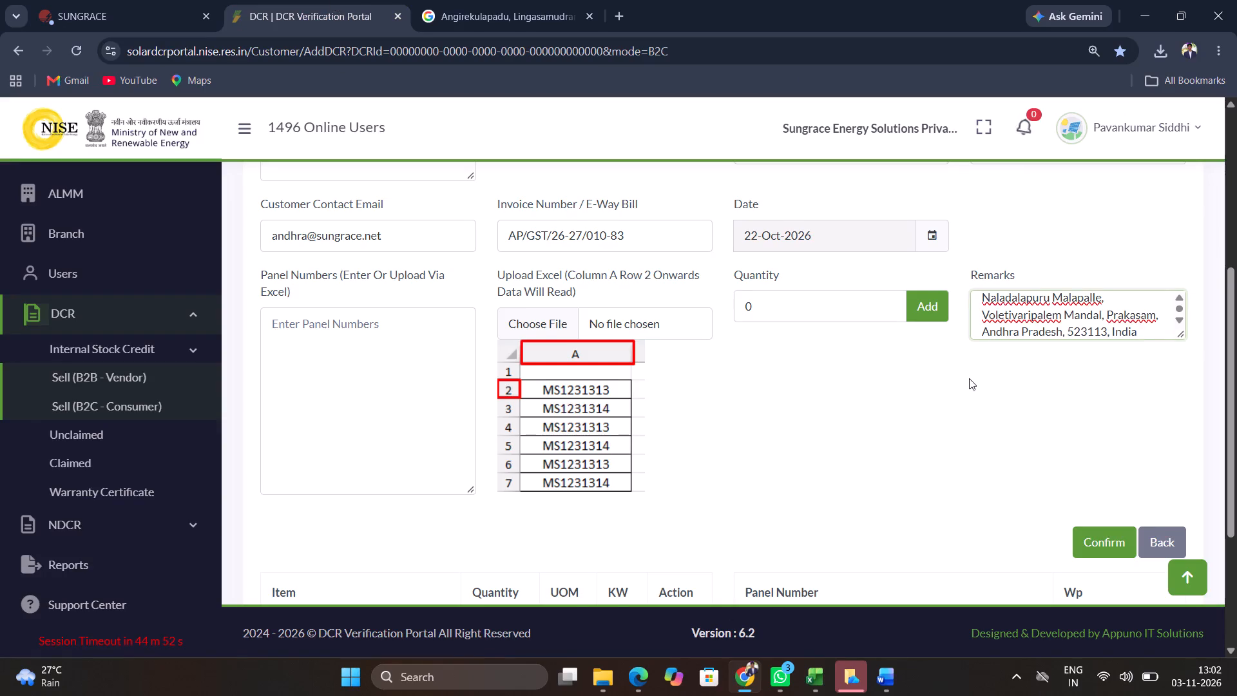
Fill the Customer Pin Code with the pincode copied from the installation's Quick Copy Details in SUNGRACE.
scroll(969, 378, "up", 2)
left_click(846, 312)
left_click(127, 0)
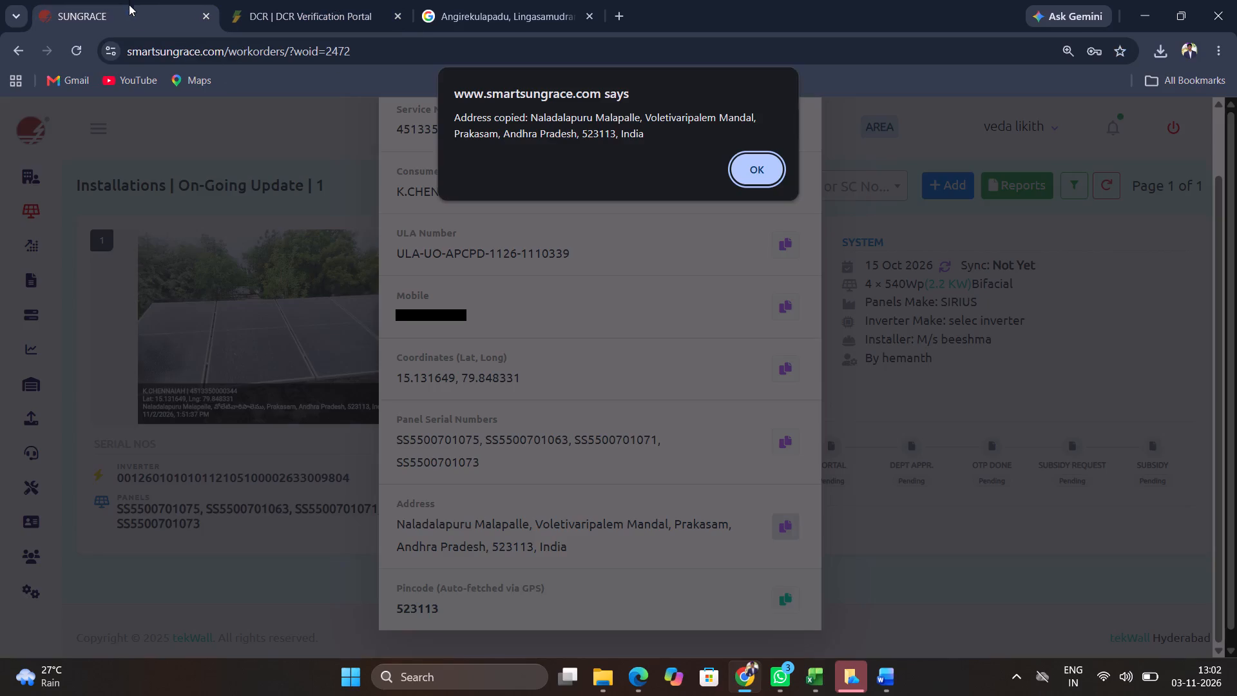
left_click(769, 173)
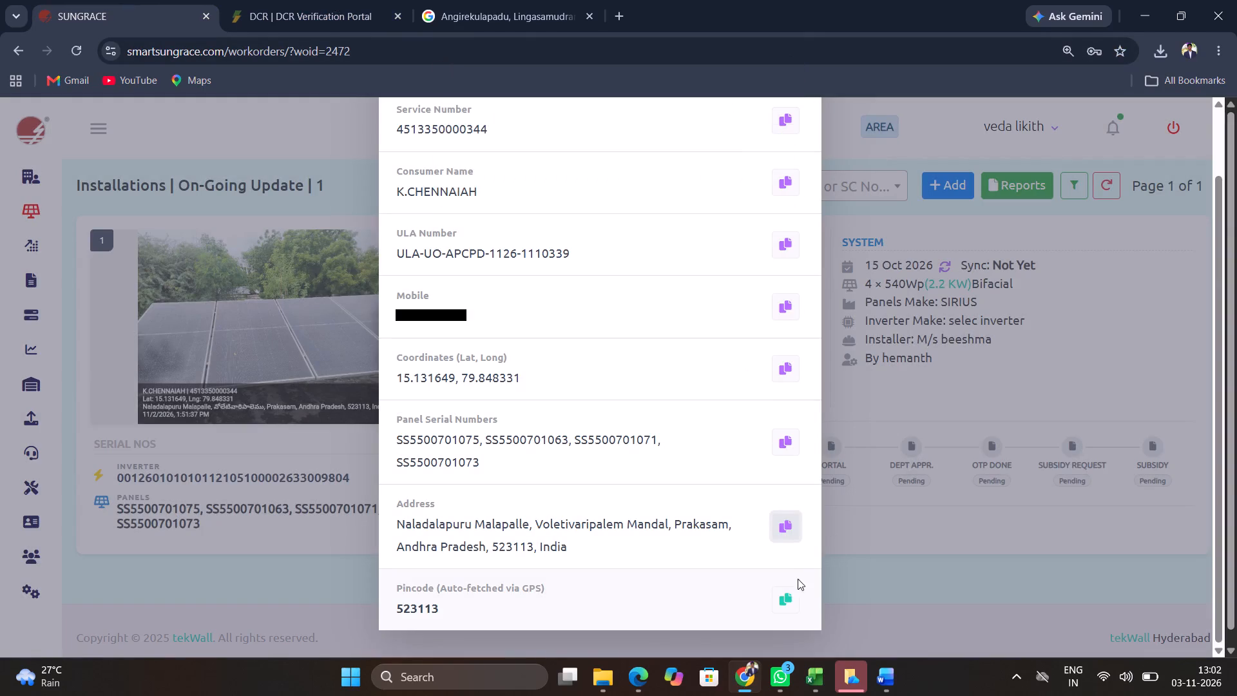
left_click(787, 601)
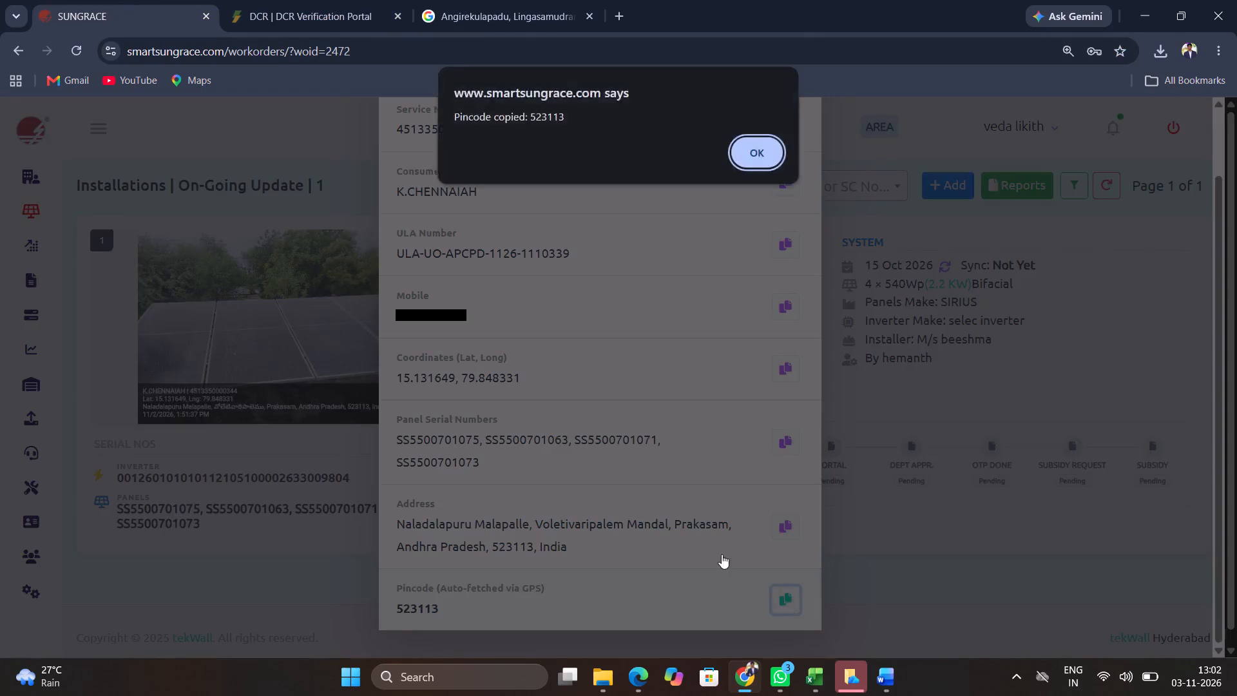
left_click(300, 0)
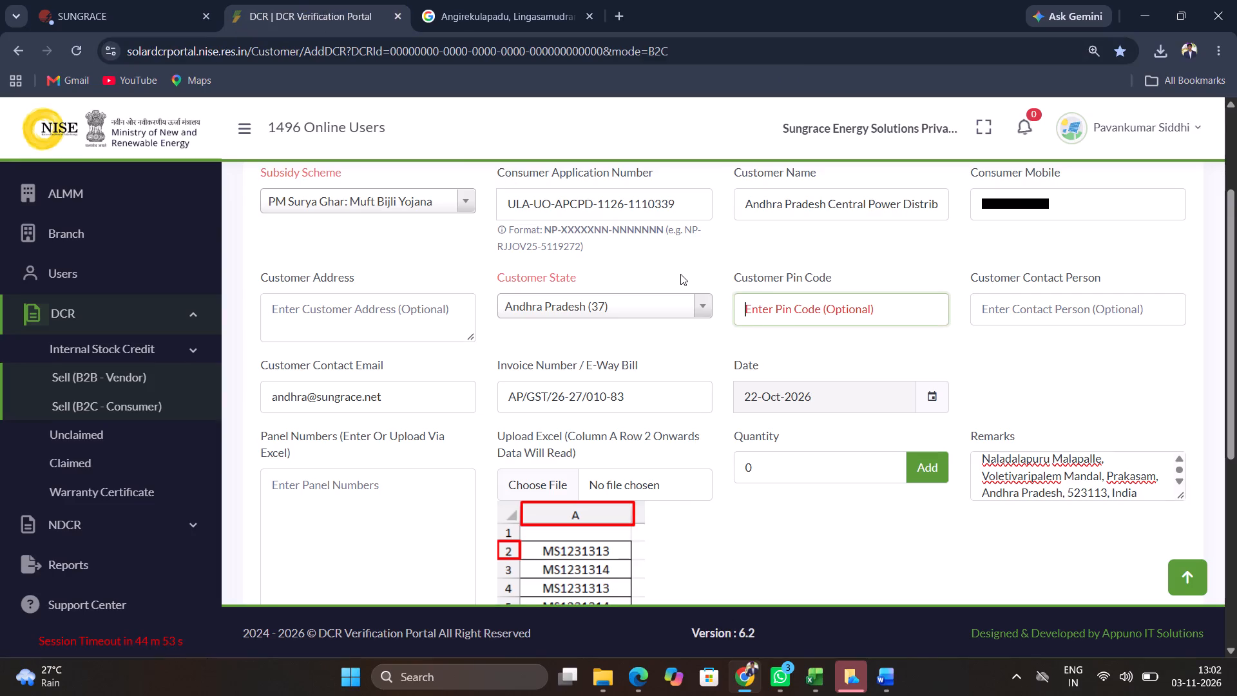
key("ctrl+v")
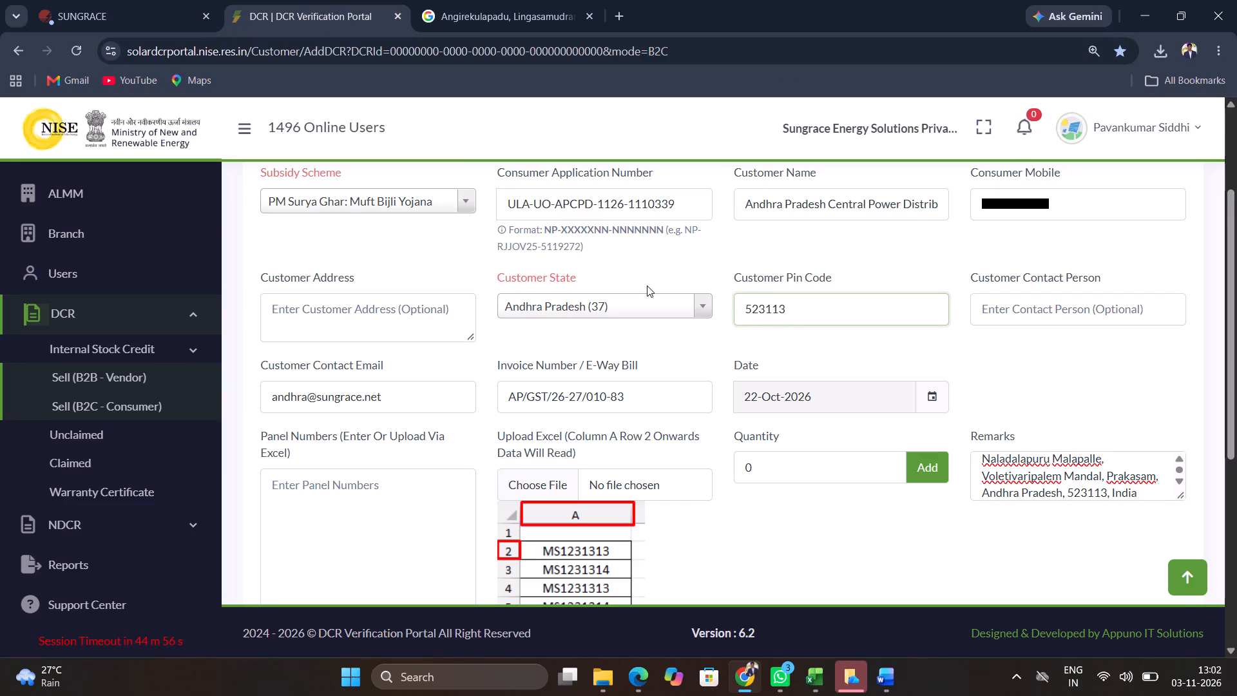
Confirm the completed B2C DCR and accept its submission.
scroll(712, 295, "down", 3)
left_click(1097, 459)
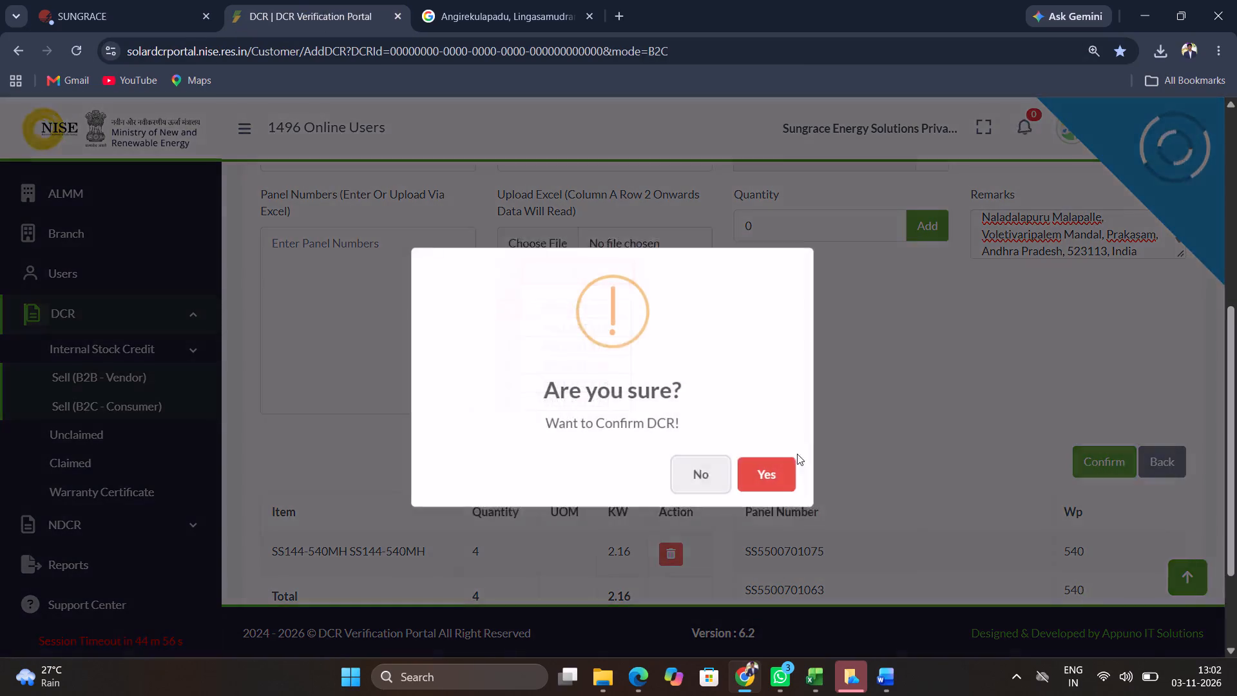
left_click(769, 480)
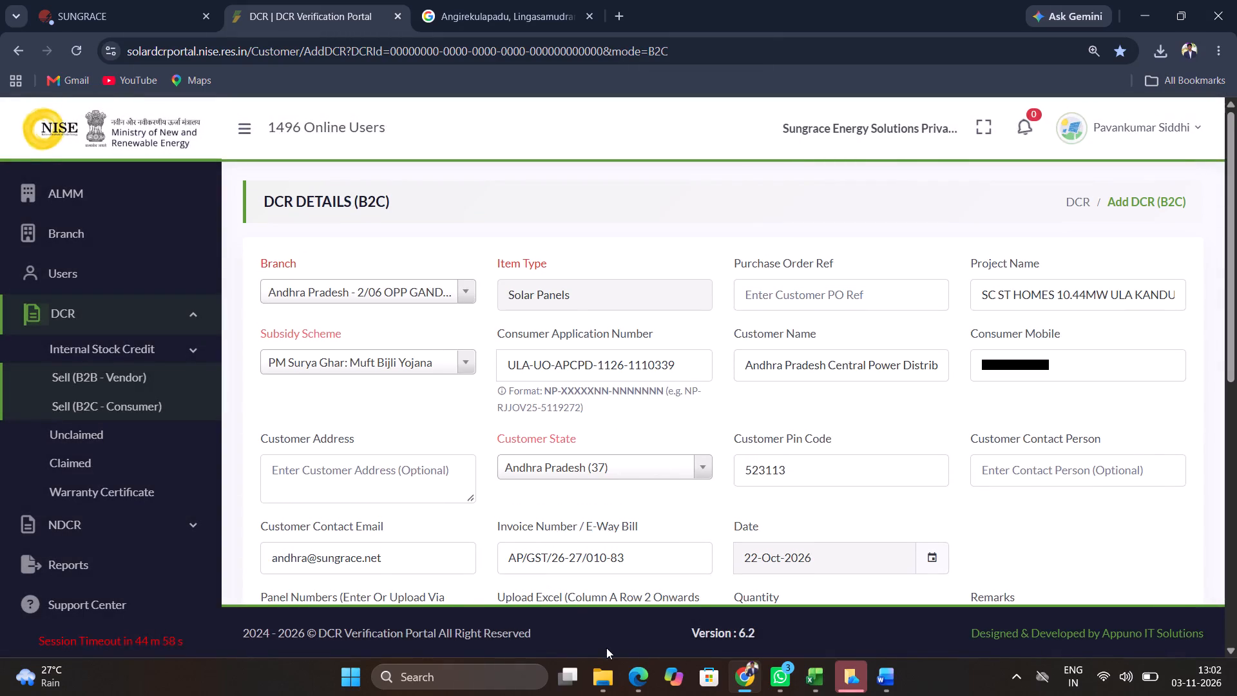
Create a new folder named 83_ inside the DCR010 folder in File Explorer.
left_click(574, 602)
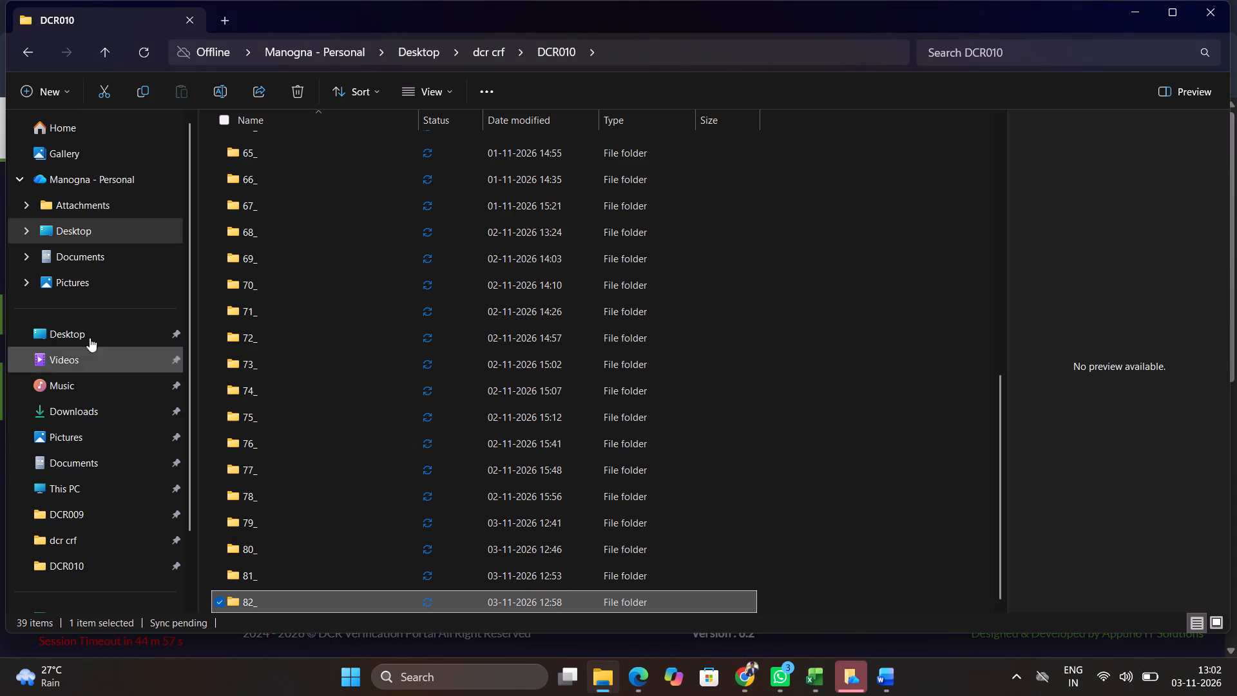
left_click(57, 89)
left_click(57, 131)
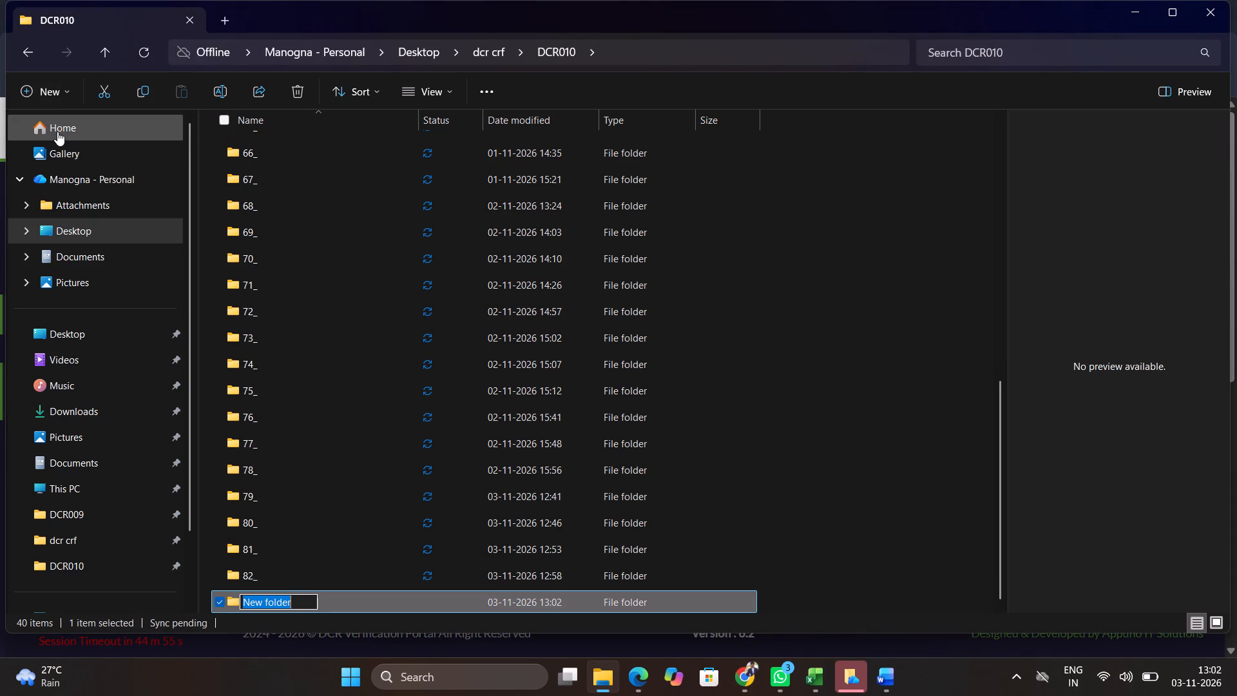
type("83")
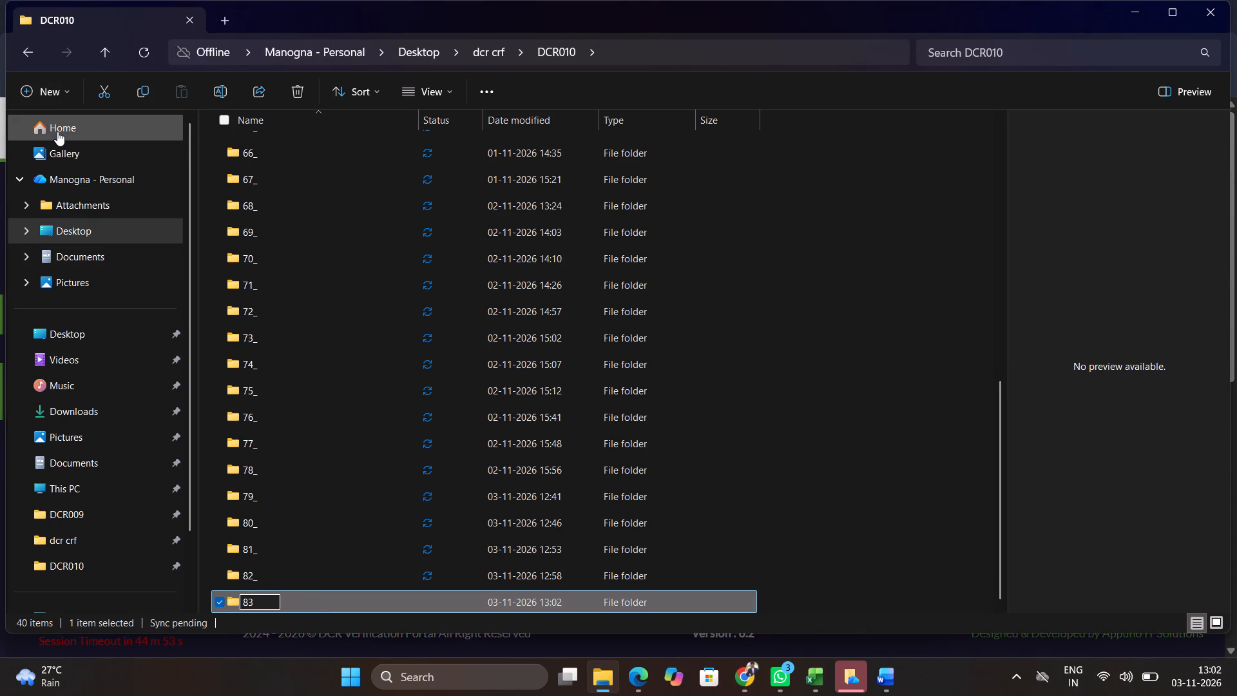
key("shift+underscore")
key("Return")
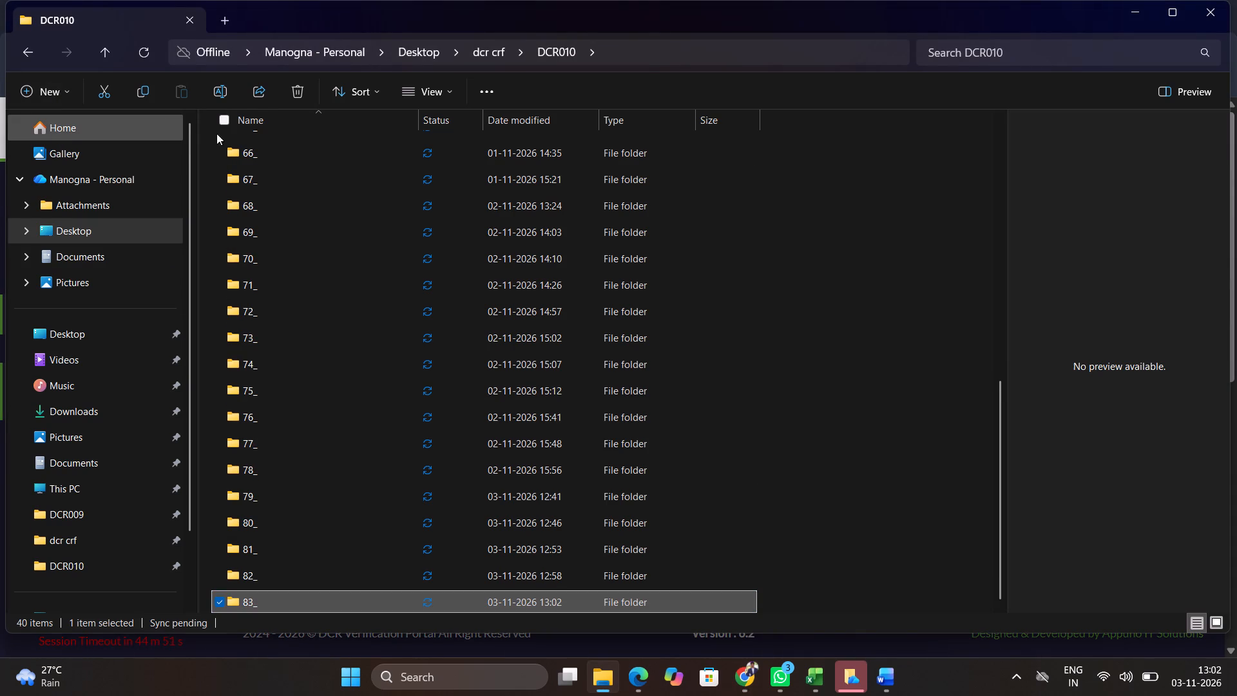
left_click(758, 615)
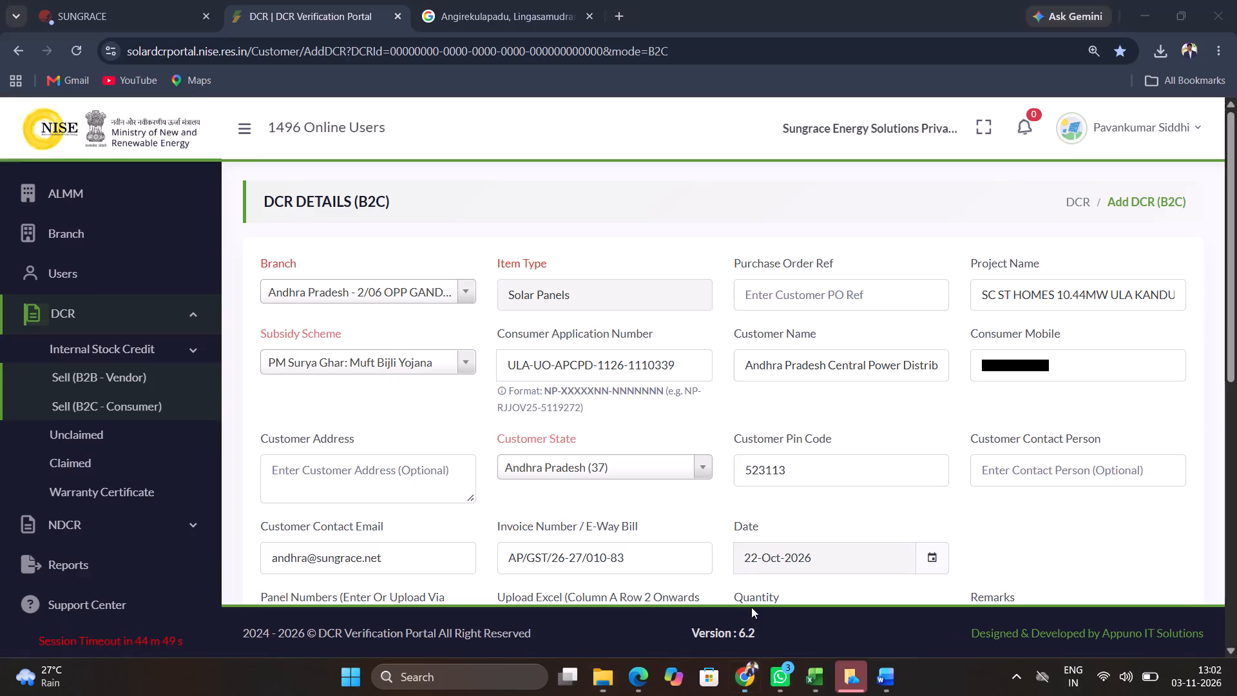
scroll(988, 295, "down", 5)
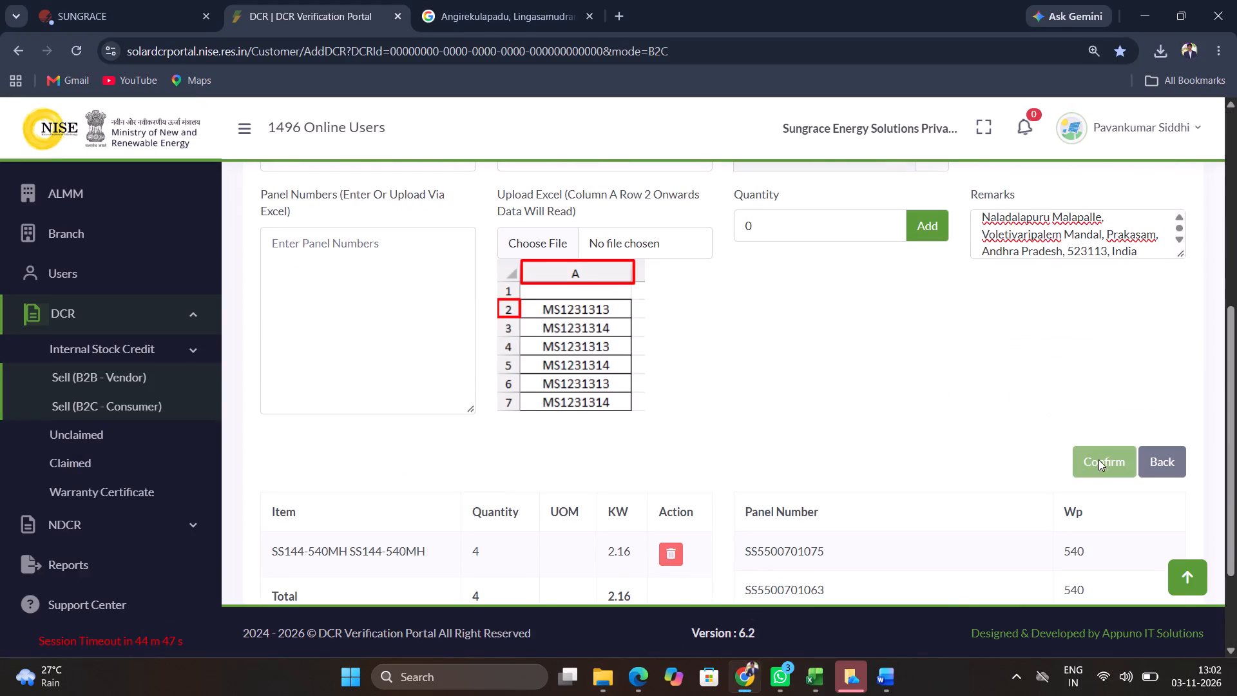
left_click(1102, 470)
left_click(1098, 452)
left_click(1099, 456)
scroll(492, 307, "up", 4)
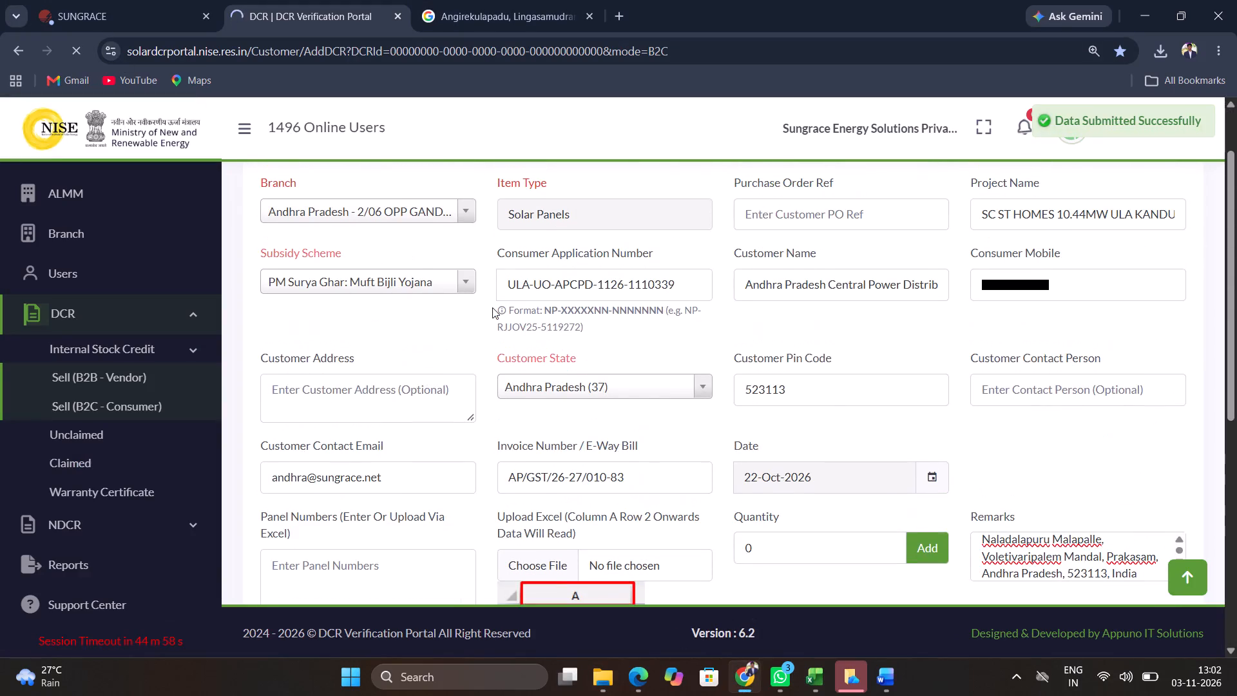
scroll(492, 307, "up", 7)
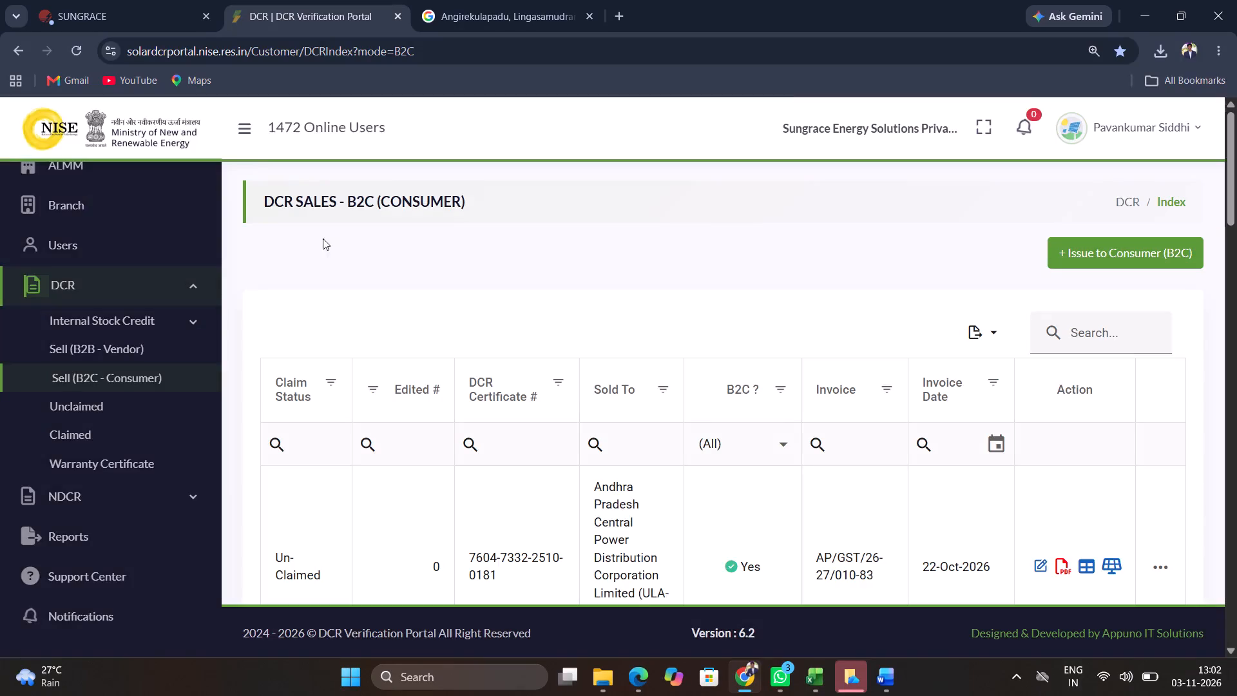
Copy the Service Number from the installation's Quick Copy Details in SUNGRACE.
left_click(91, 0)
left_click(764, 157)
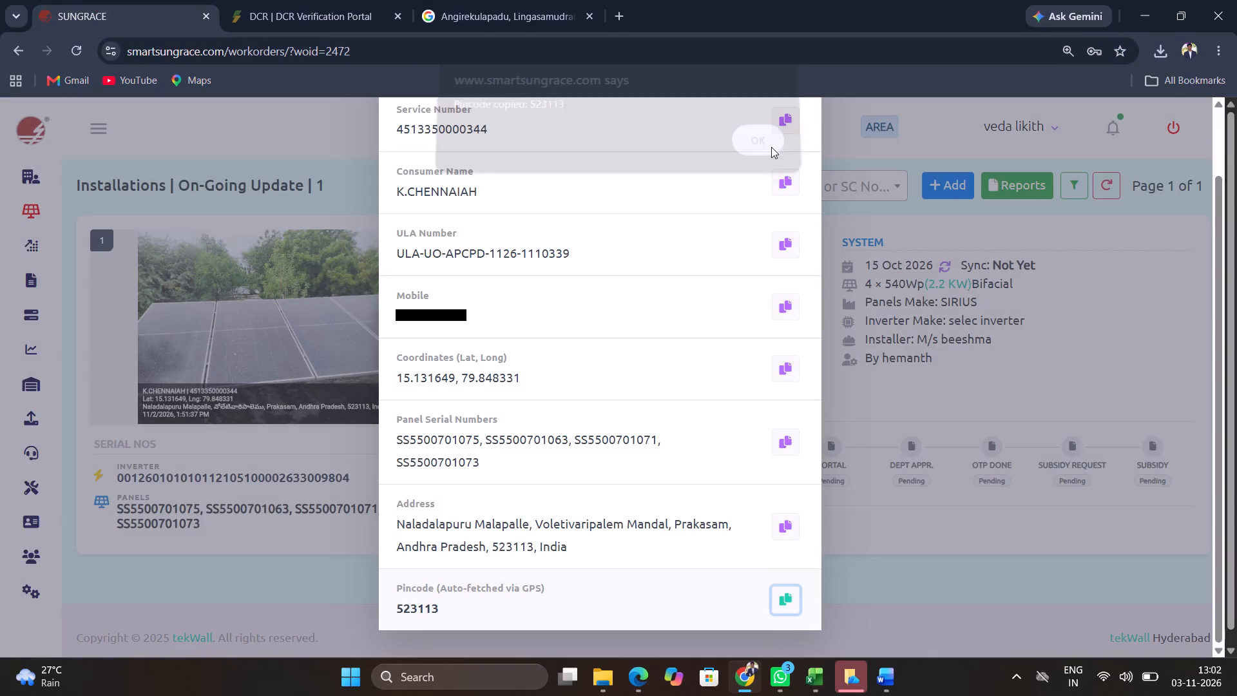
left_click(783, 119)
Download the invoice 010-83 DCR certificate PDF into DCR010 folder 83_, naming it with the copied service number followed by -83.
left_click(261, 0)
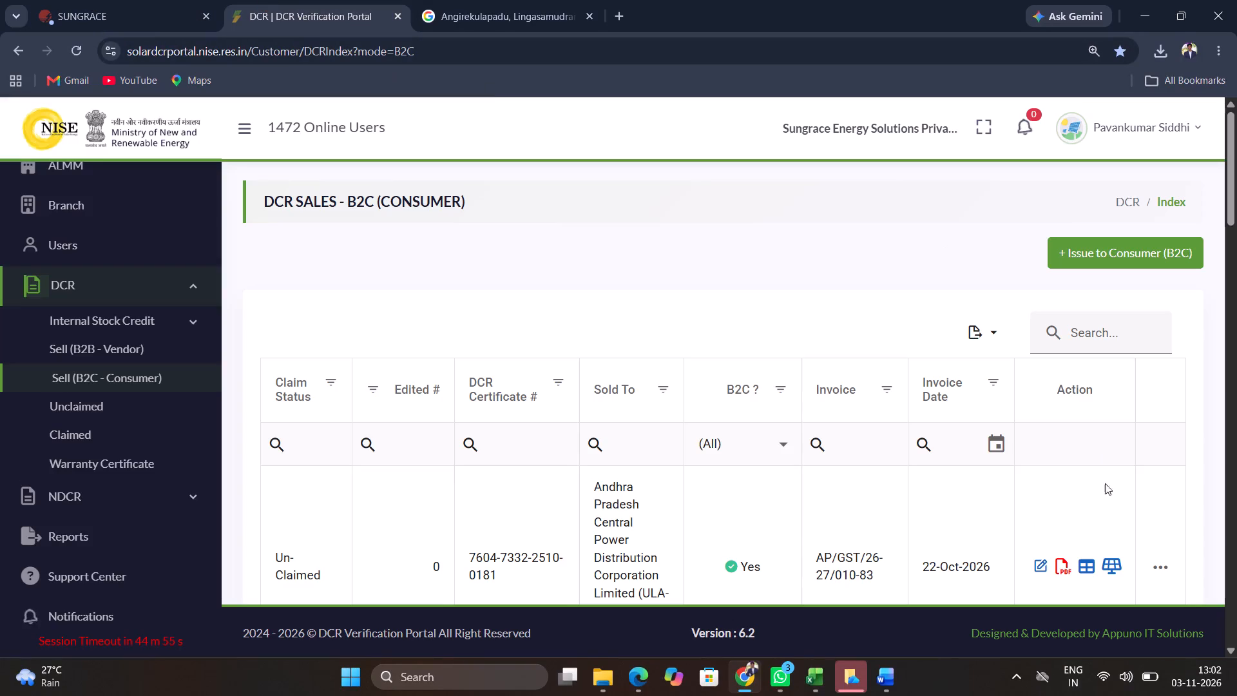
left_click(1064, 565)
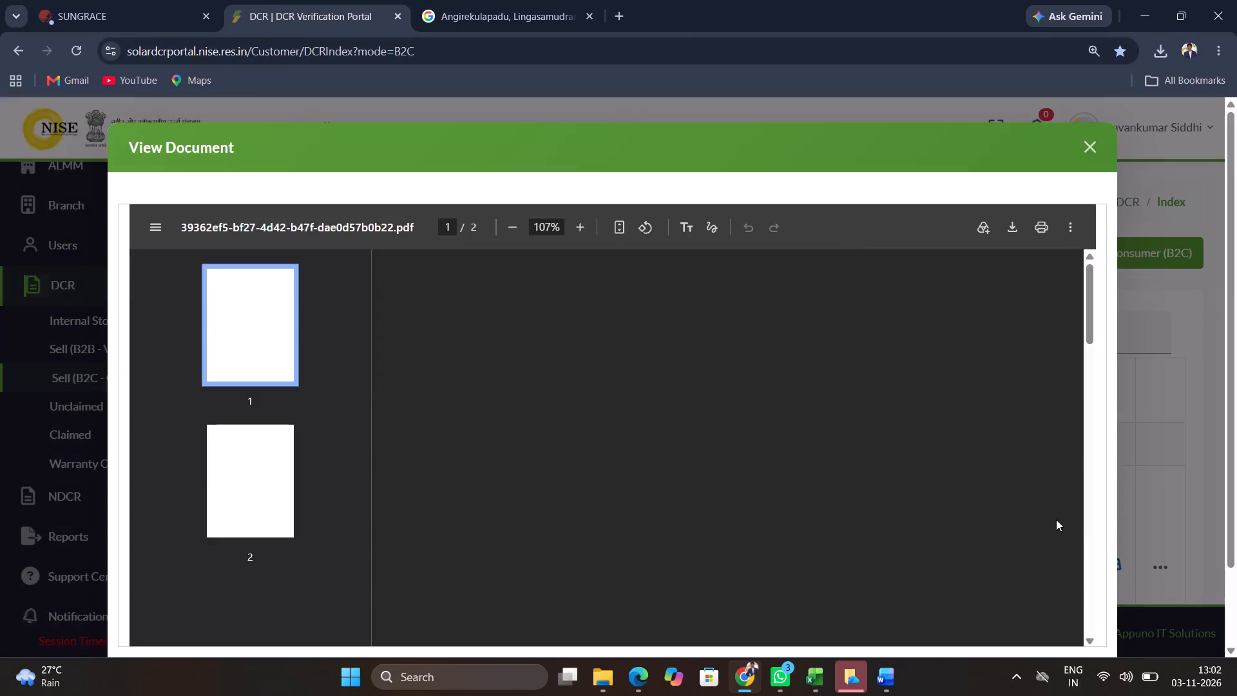
left_click(1008, 235)
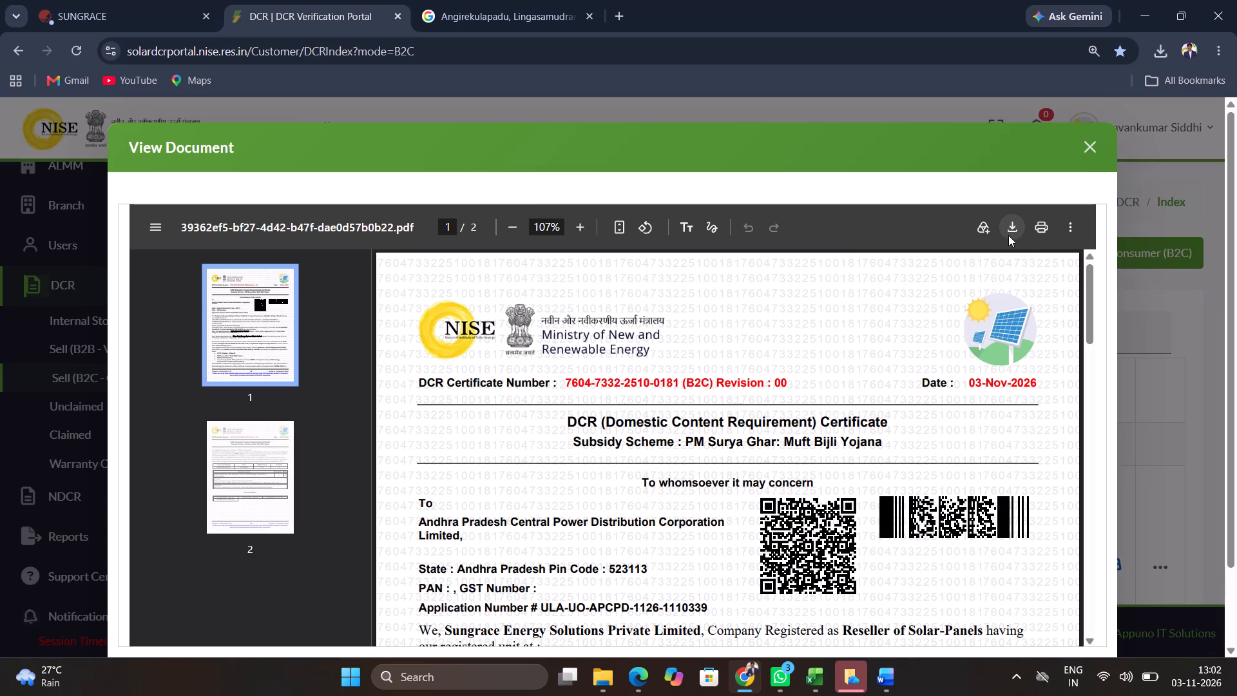
key("ctrl+v")
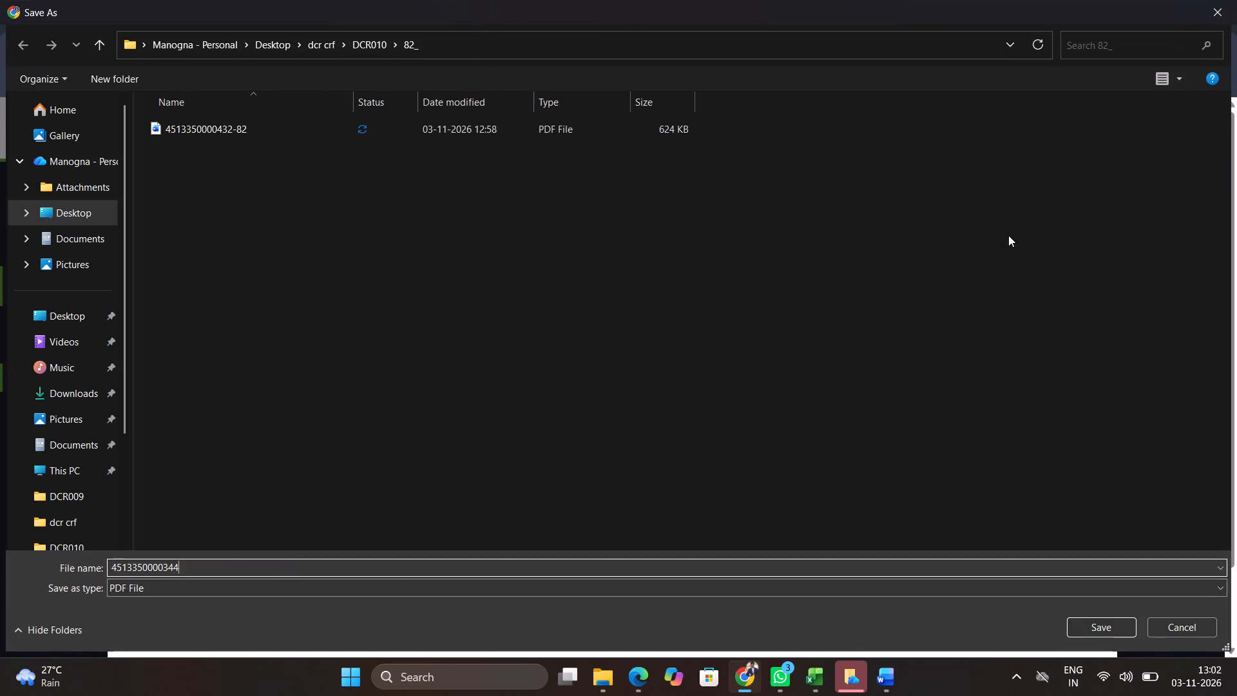
key("minus")
key("5")
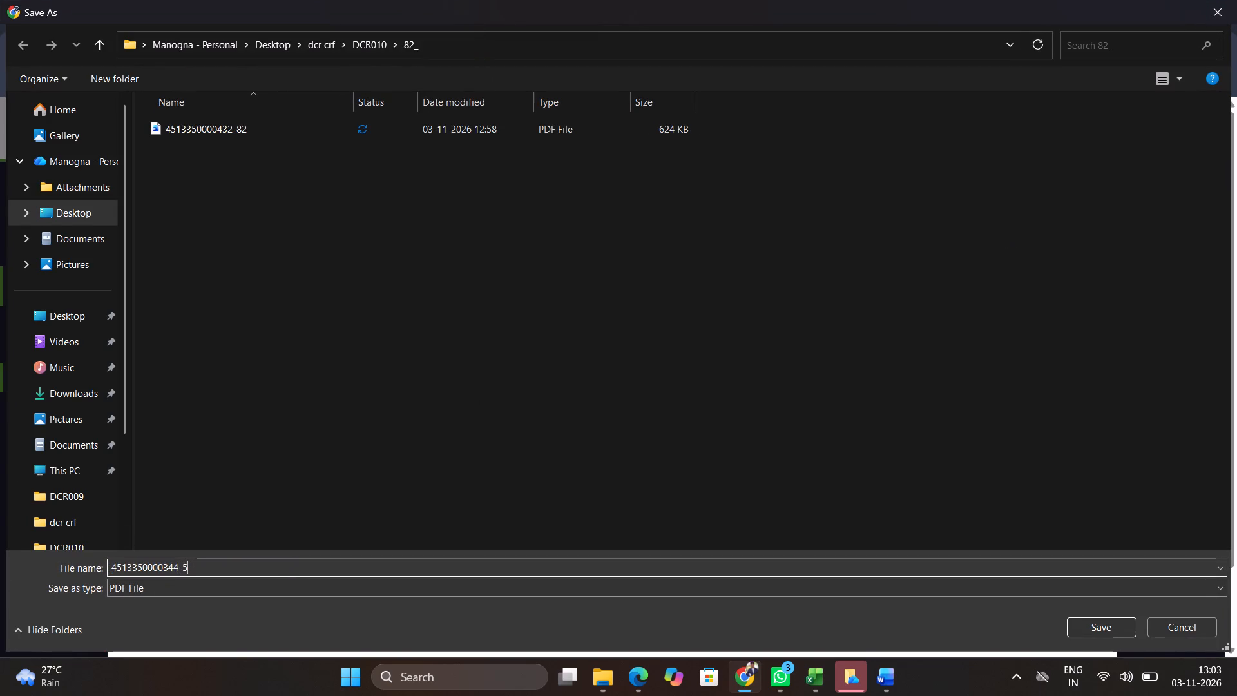
key("BackSpace")
type("83")
left_click(383, 44)
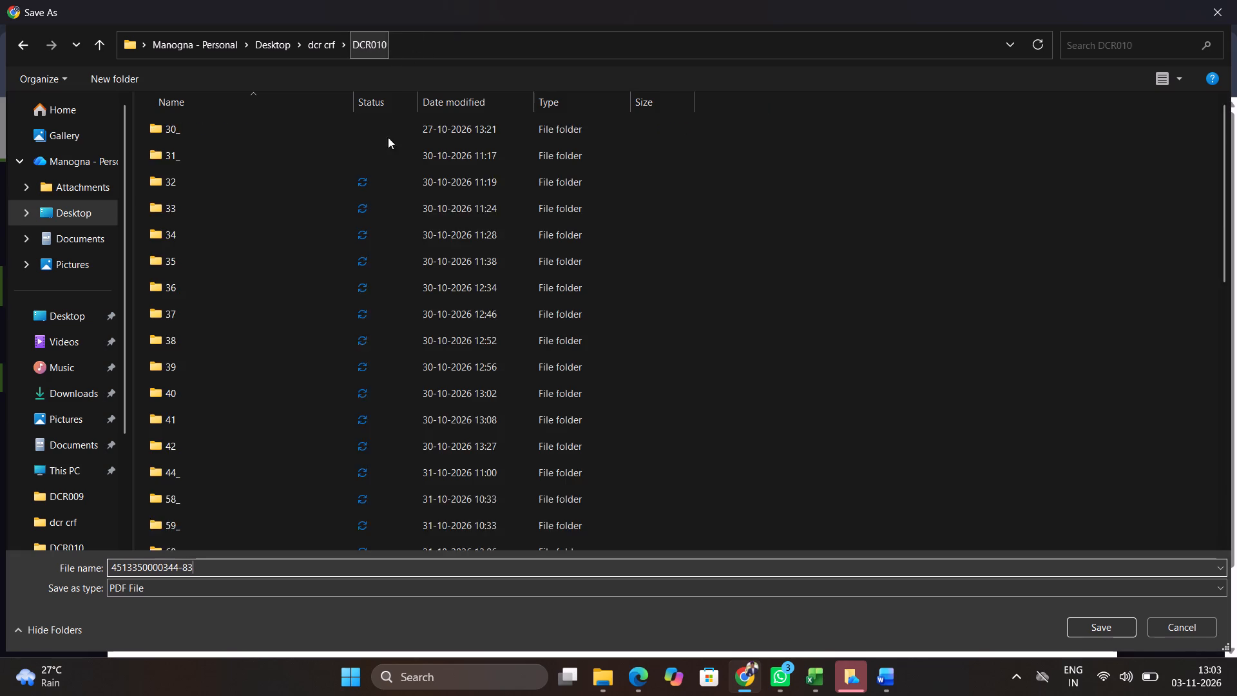
scroll(378, 153, "down", 4)
scroll(331, 261, "down", 6)
double_click(289, 543)
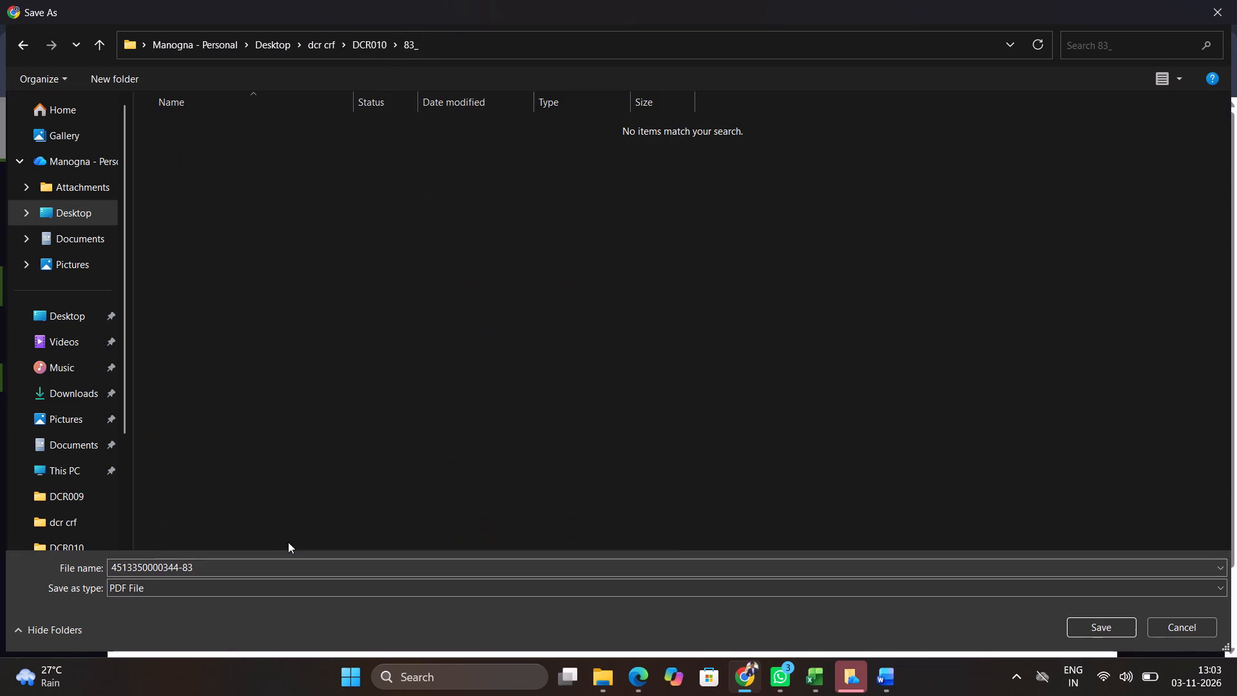
left_click(1105, 624)
Close the Quick Copy Details in SUNGRACE and open the installation's Project Stage update form.
left_click(124, 0)
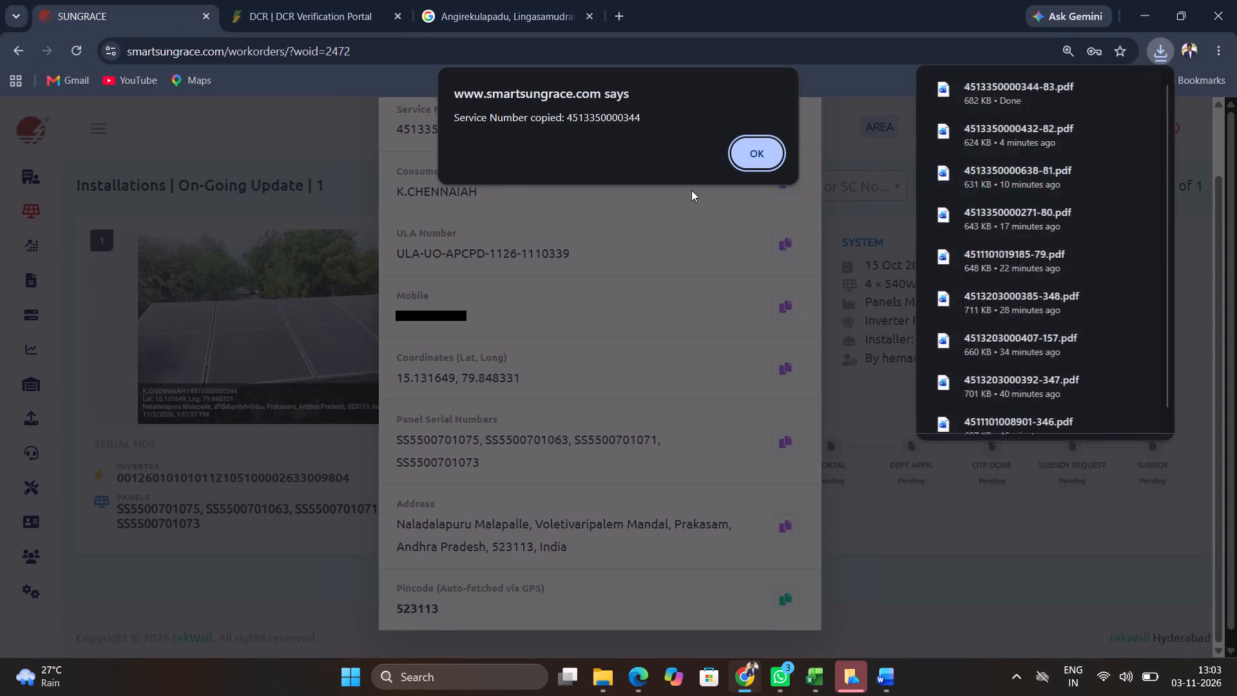
left_click(762, 169)
left_click(765, 151)
left_click_drag(873, 148, 874, 155)
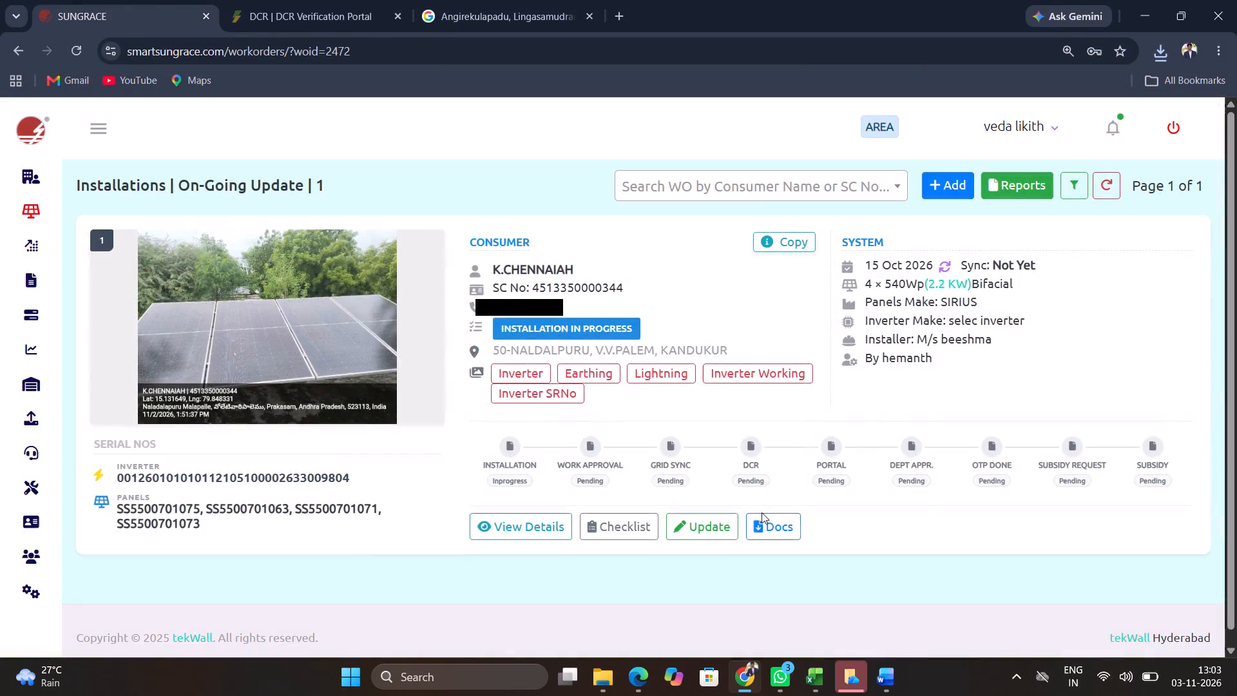
left_click(696, 521)
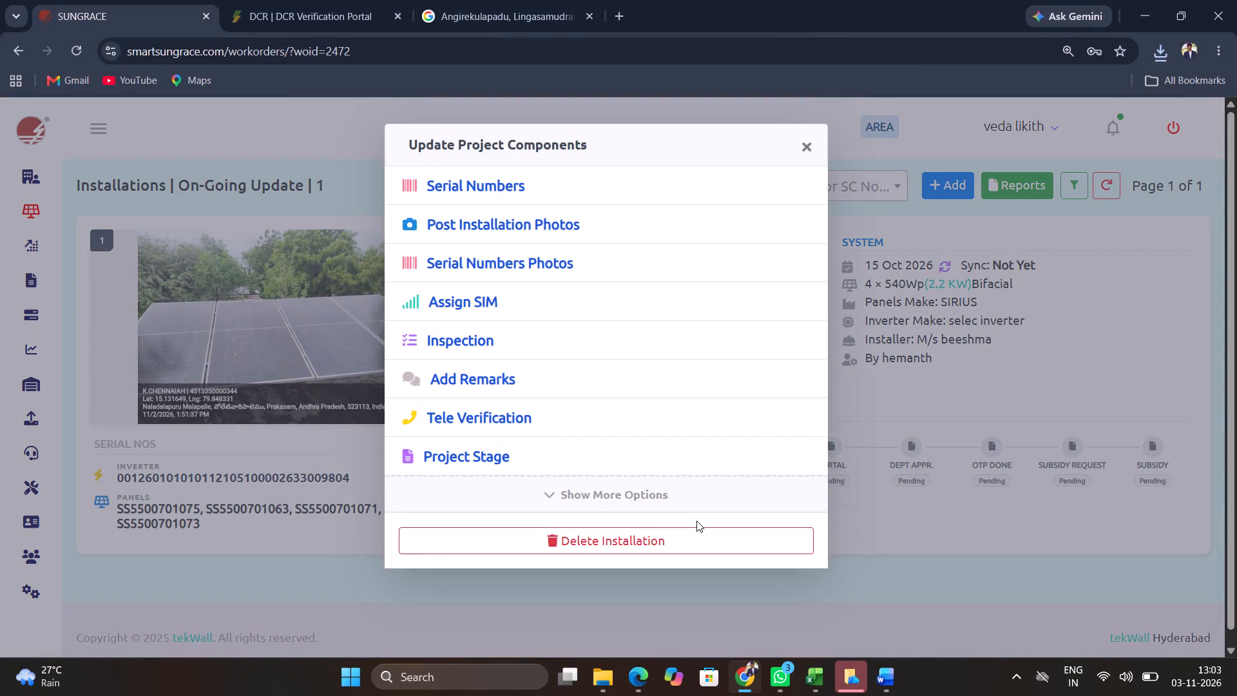
left_click(548, 450)
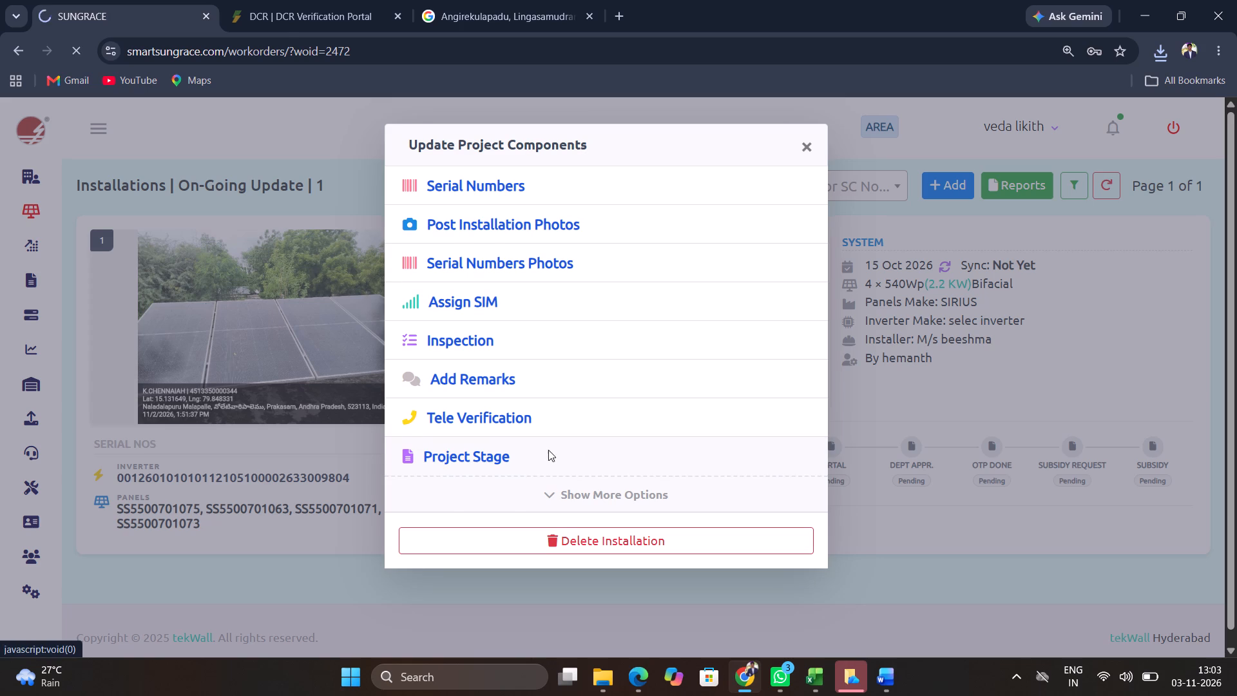
Attach the saved certificate PDF ending in -83 from DCR010 folder 83_ as the Dcr upload.
scroll(523, 196, "down", 4)
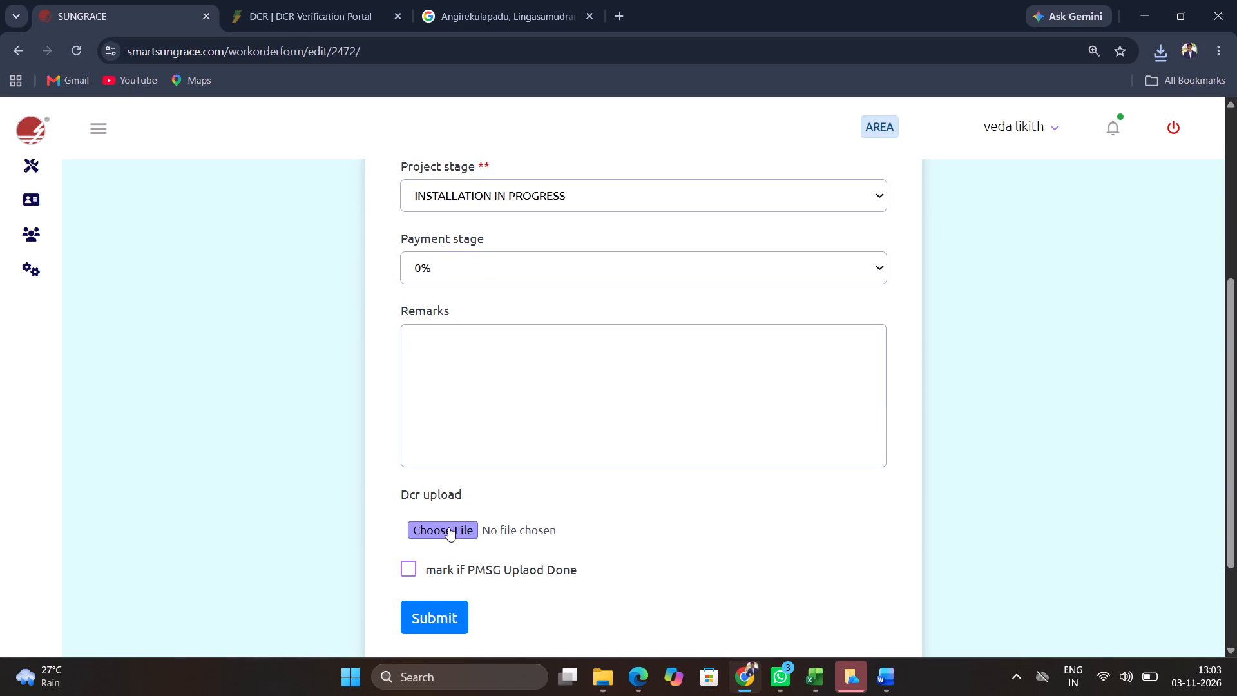
left_click(448, 527)
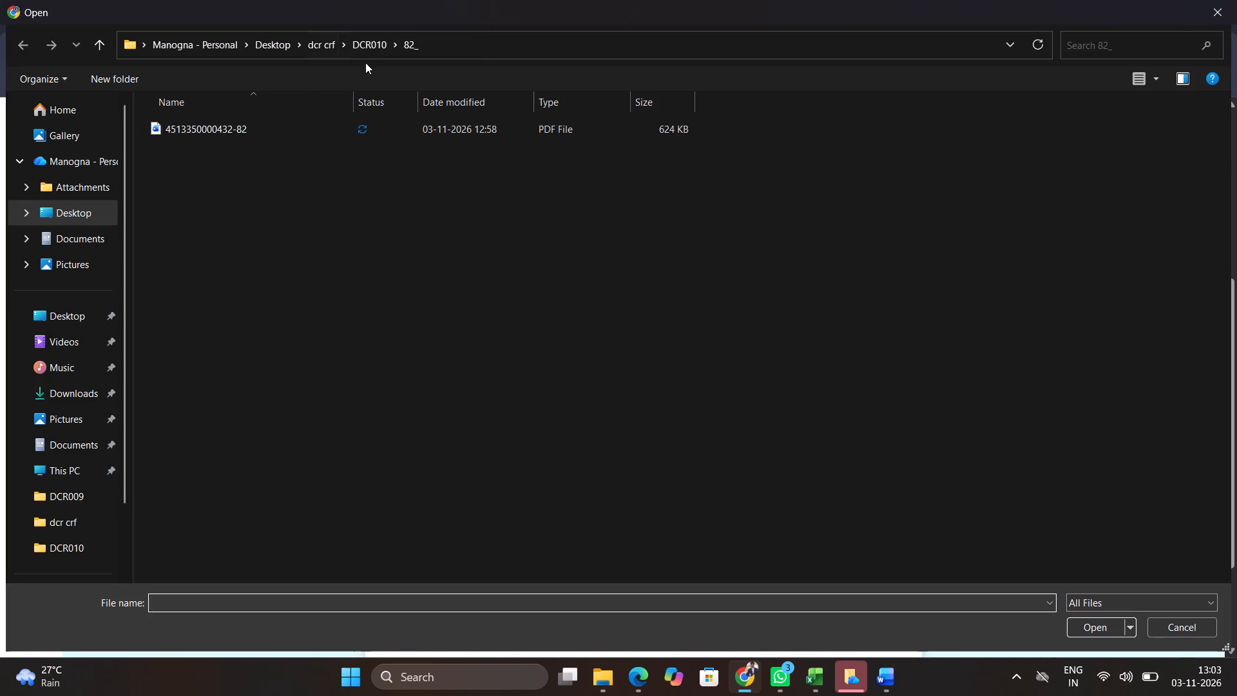
left_click(371, 43)
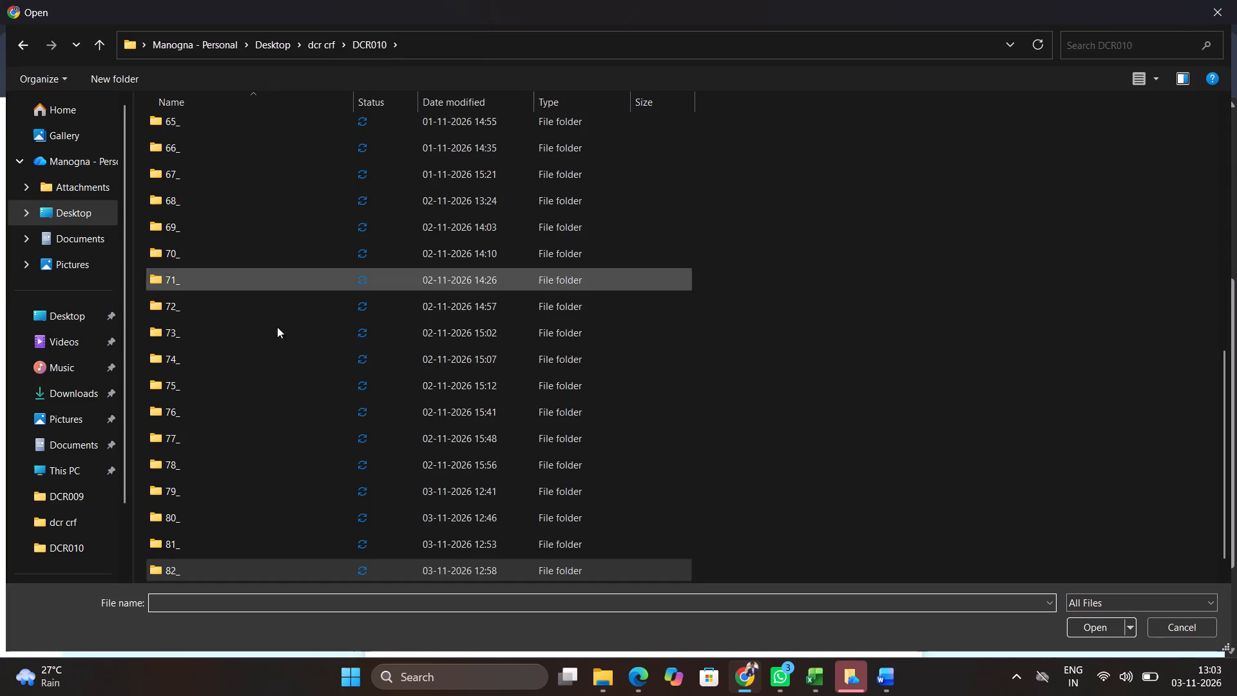
scroll(319, 367, "down", 4)
double_click(242, 569)
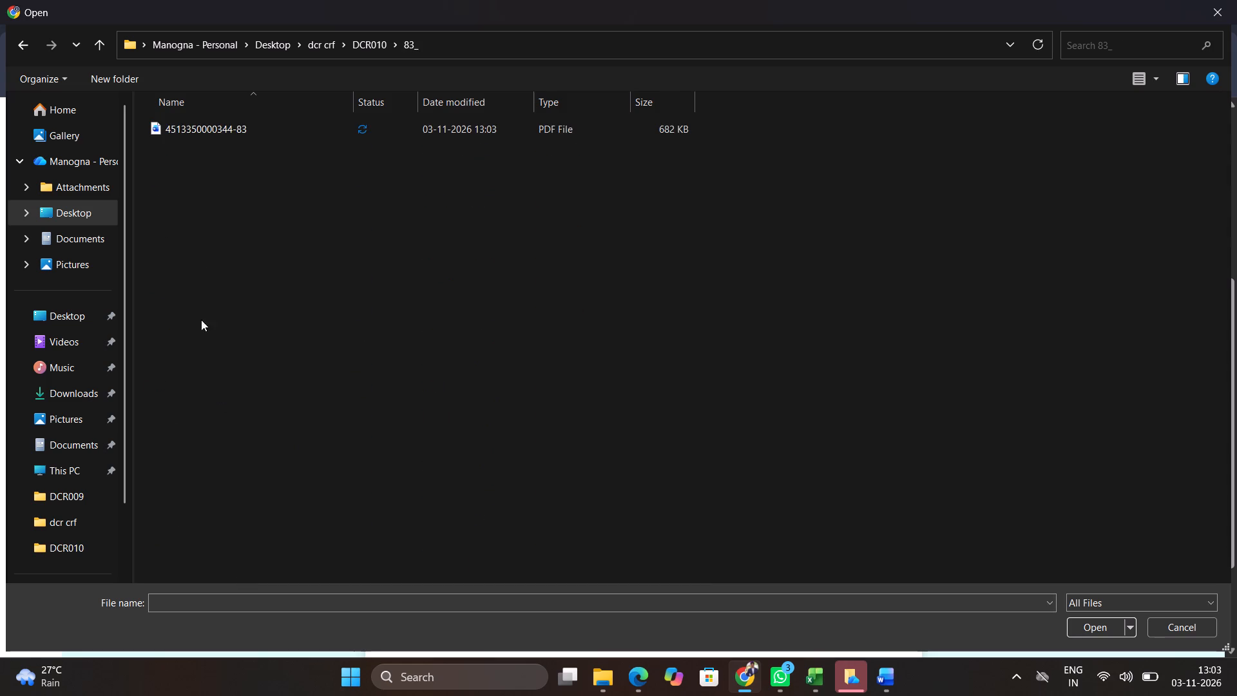
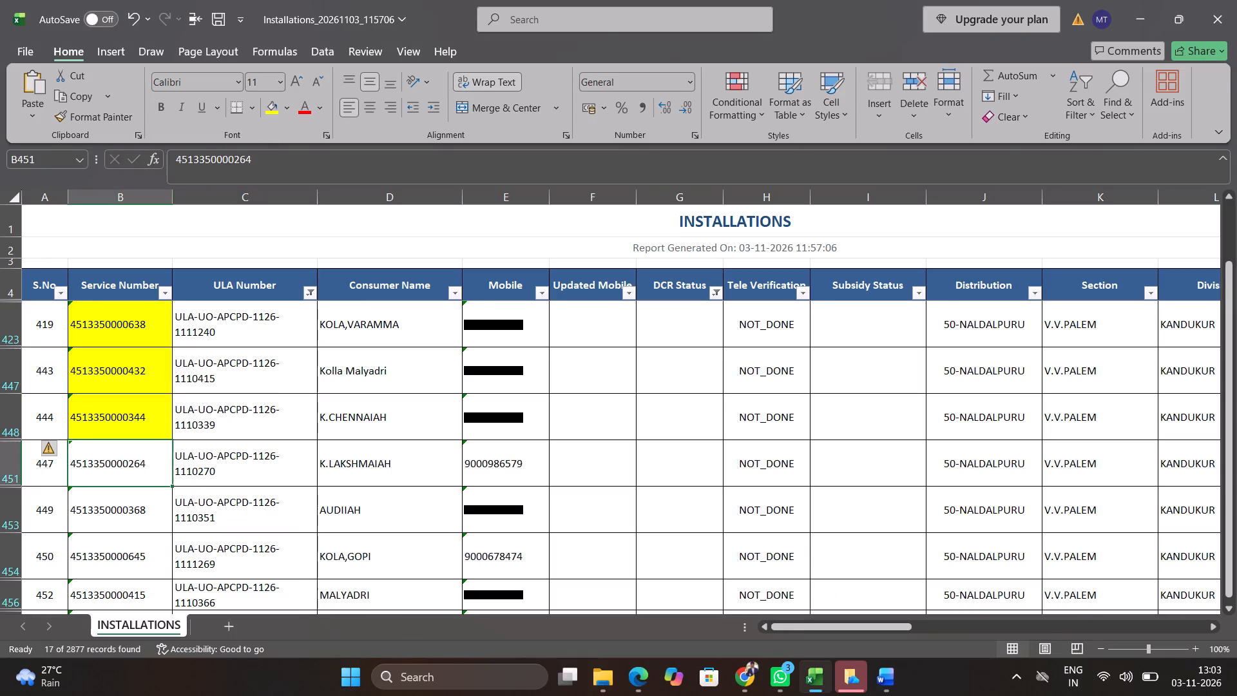
Copy the service number of the S.No 447 row in the Excel installations list and open that installation in SUNGRACE.
key("ctrl+c")
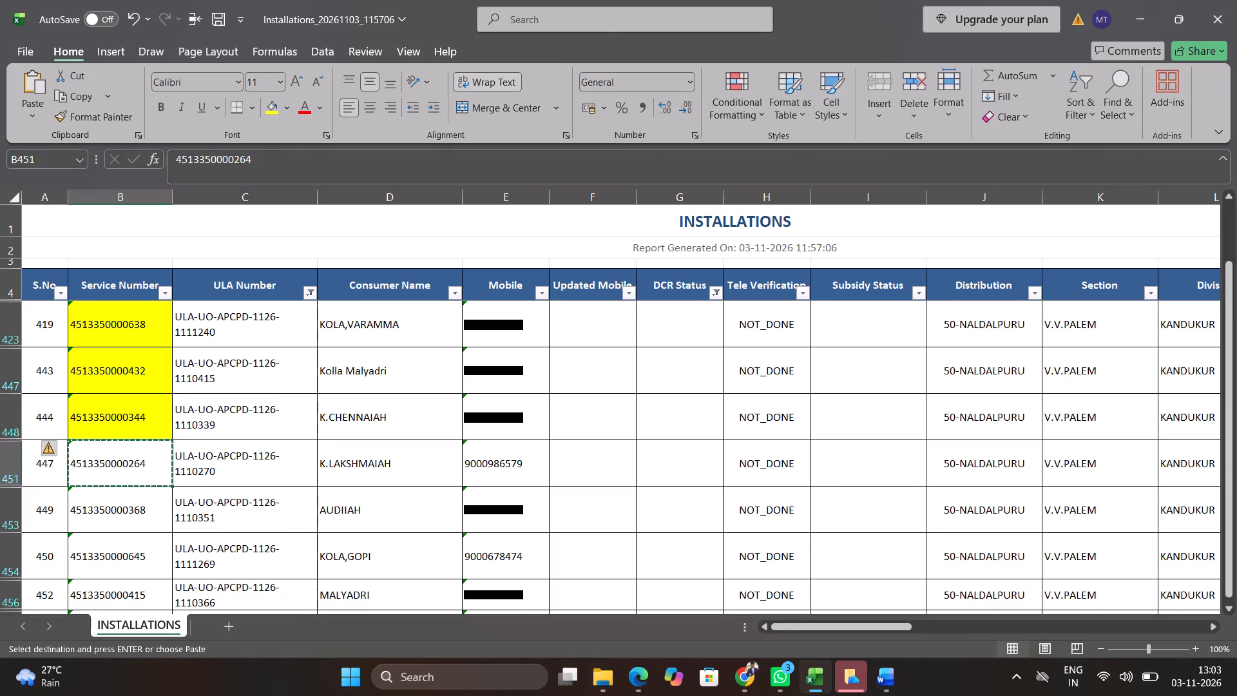
left_click(747, 599)
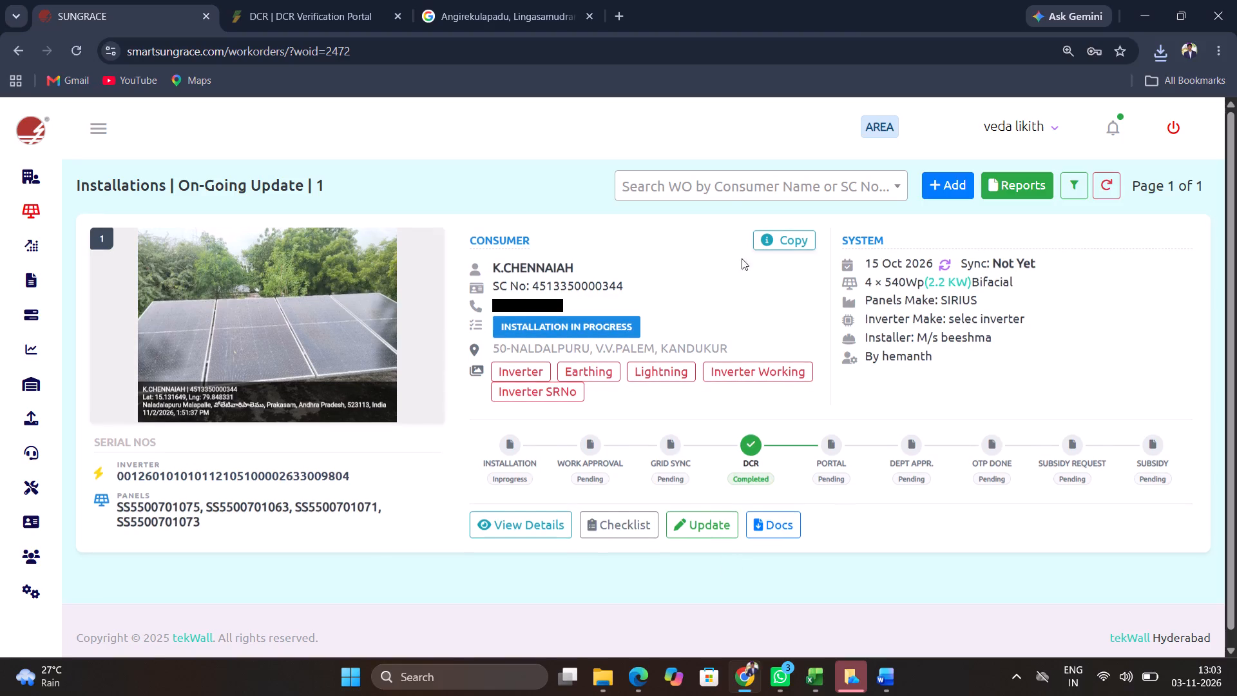
left_click(725, 189)
key("ctrl+v")
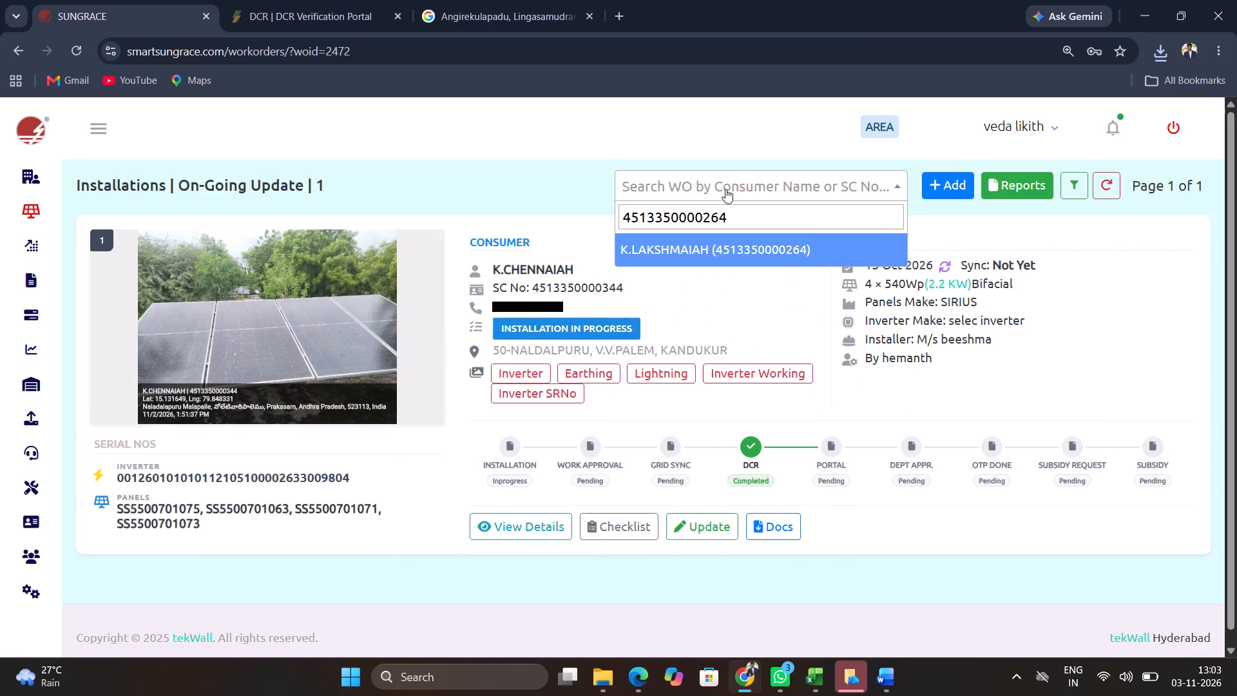
key("Return")
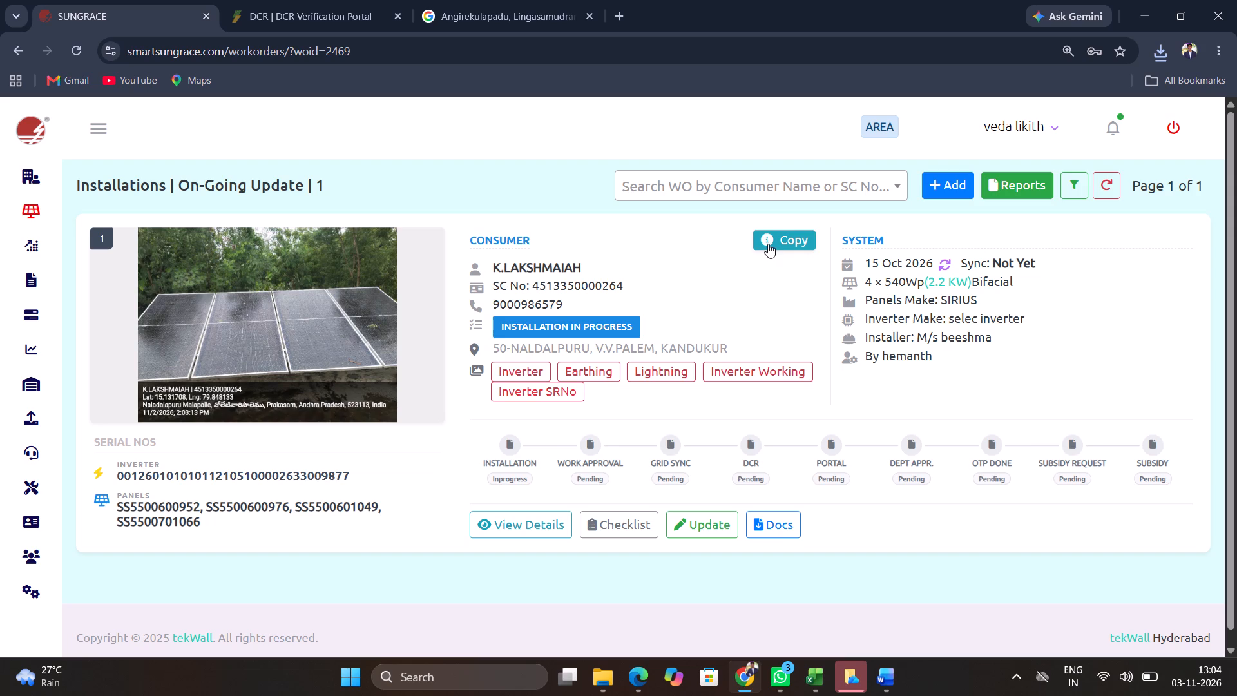
Copy the installation's ULA Number from Quick Copy Details into the Consumer Application Number of a new B2C DCR form in the DCR portal.
left_click(769, 244)
left_click(793, 318)
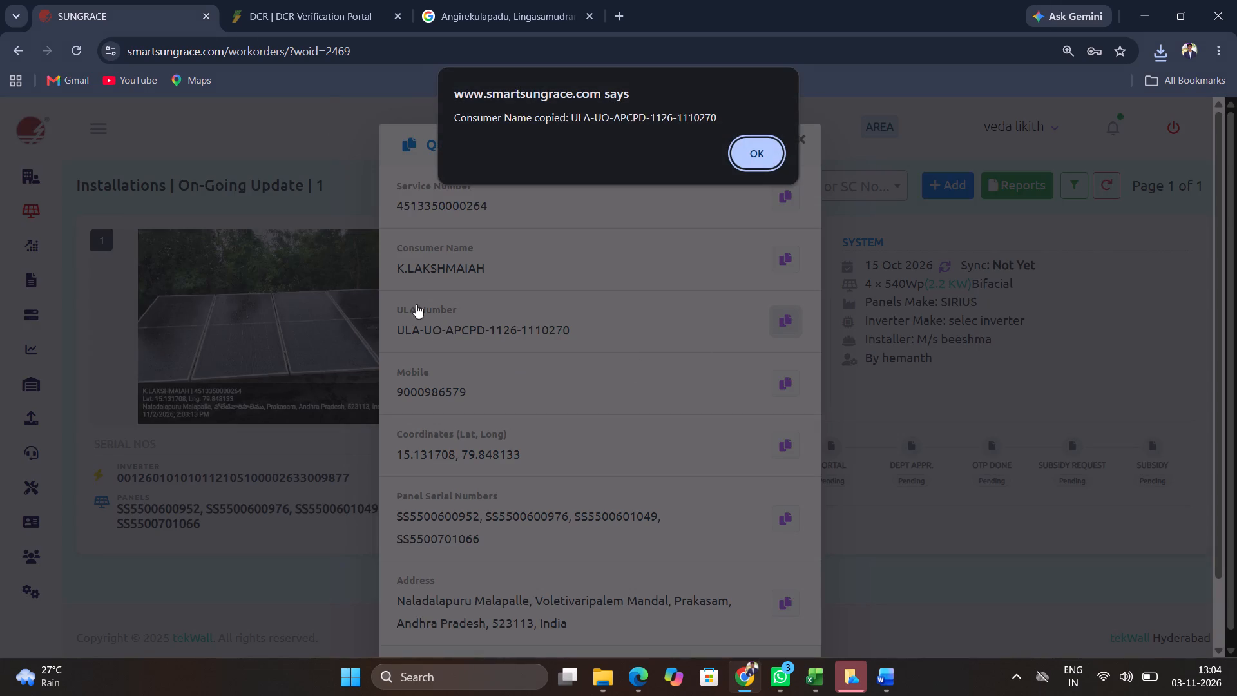
left_click(351, 0)
left_click(1098, 138)
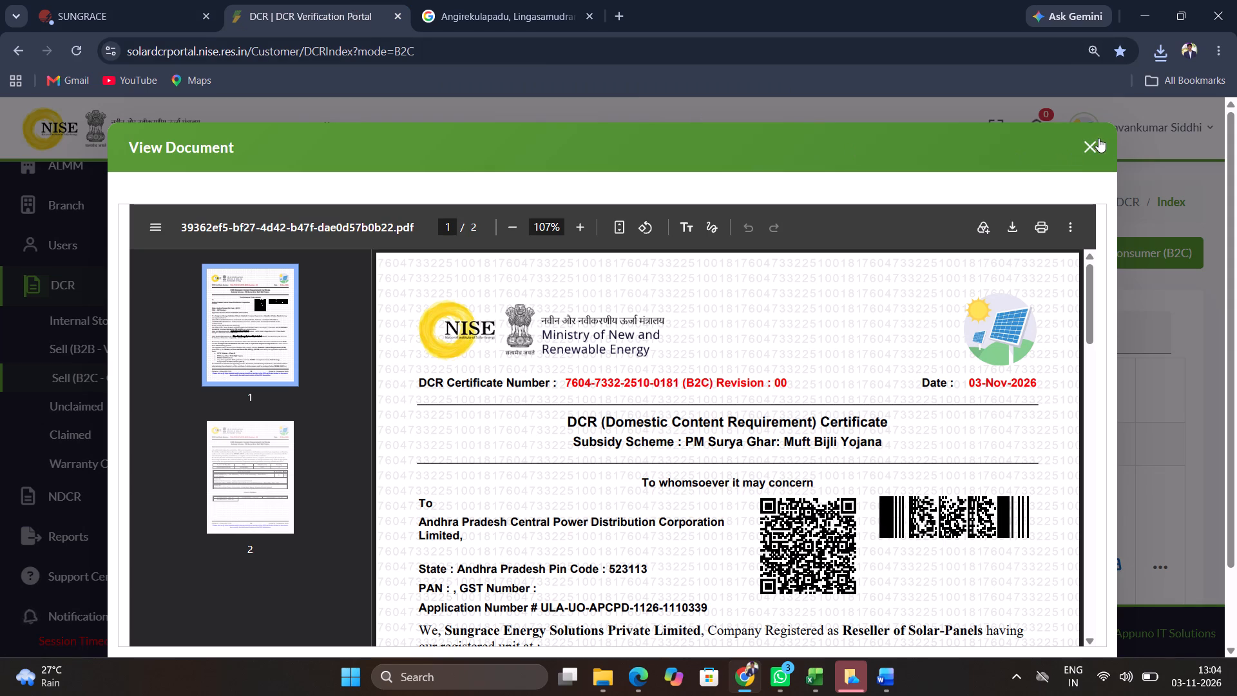
left_click(1092, 248)
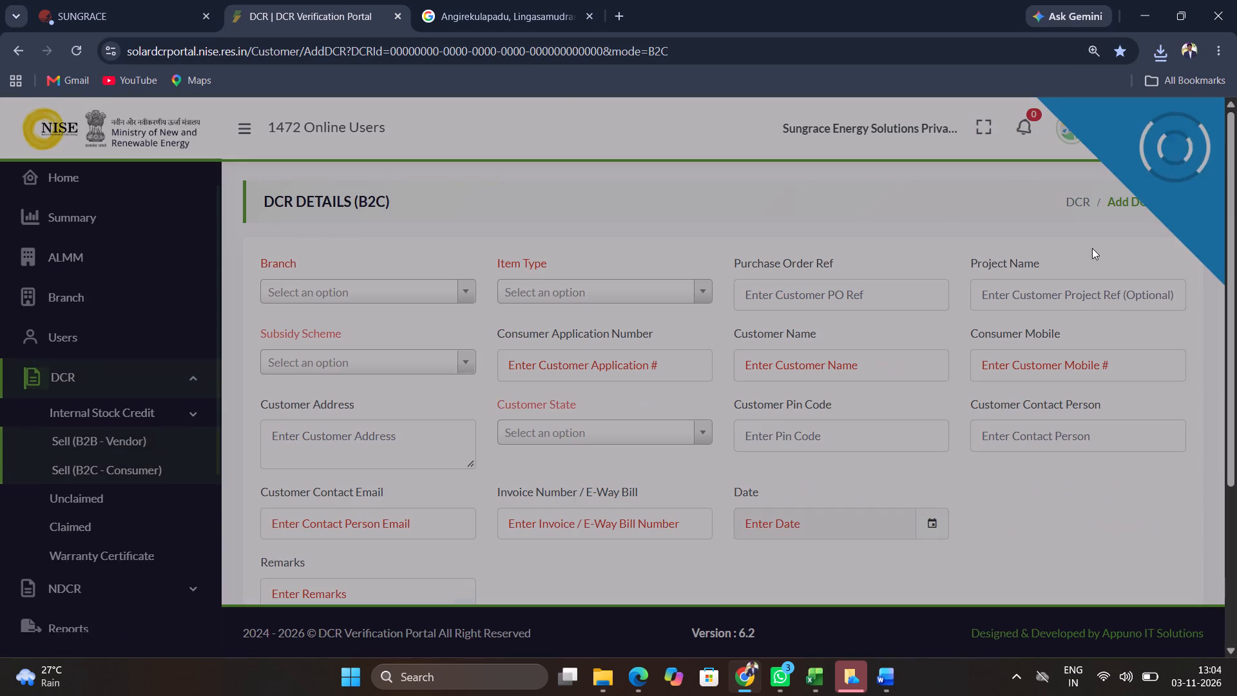
left_click(618, 366)
key("ctrl+v")
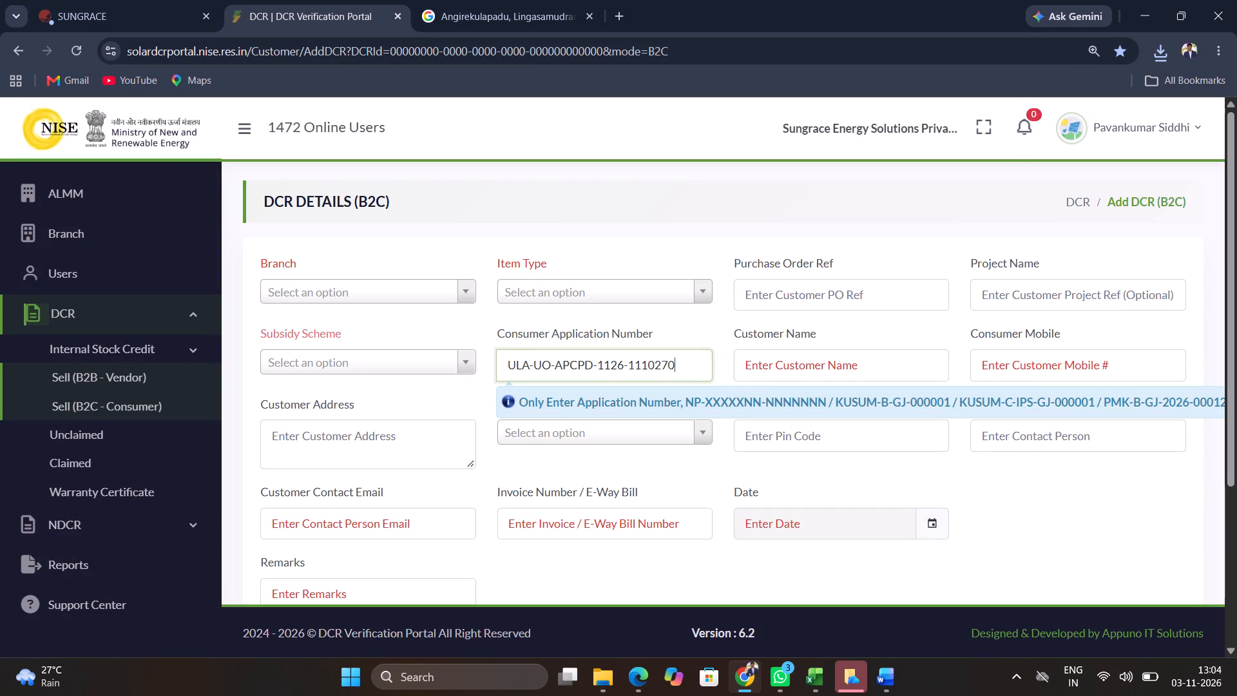
Set the Andhra Pradesh branch, subsidy scheme PM Surya Ghar: Muft Bijli Yojana and item type Solar Panels.
left_click(386, 287)
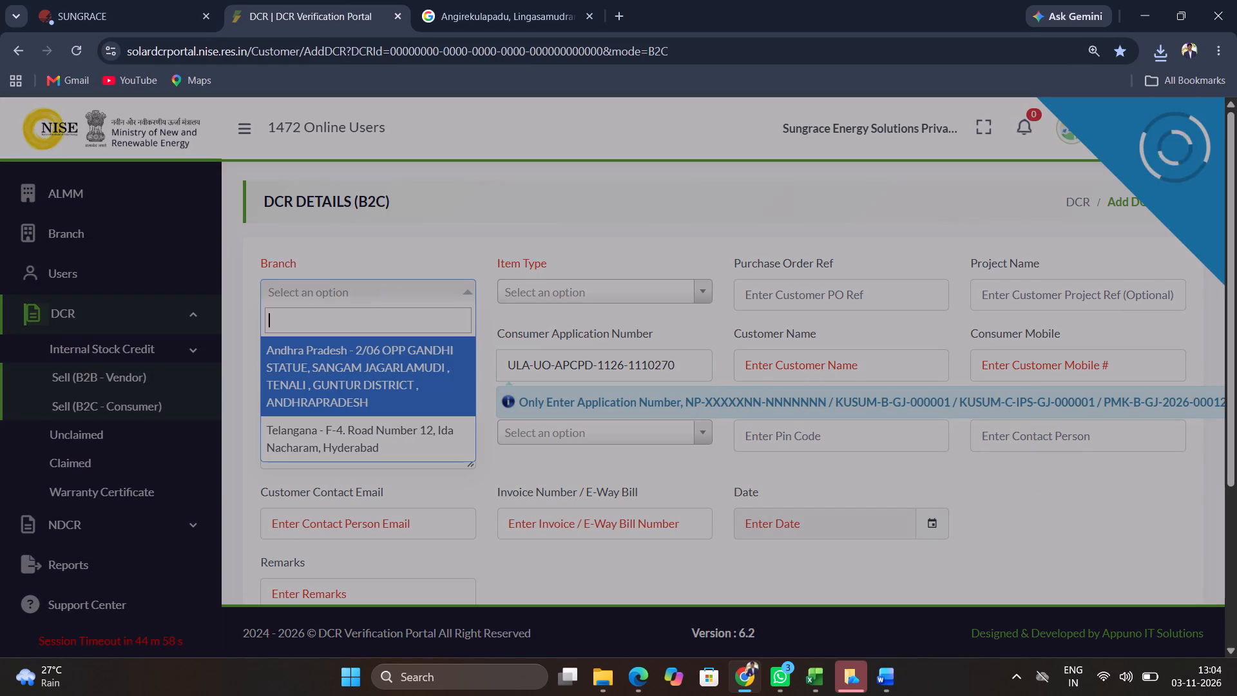
left_click(346, 357)
left_click(346, 358)
left_click(321, 495)
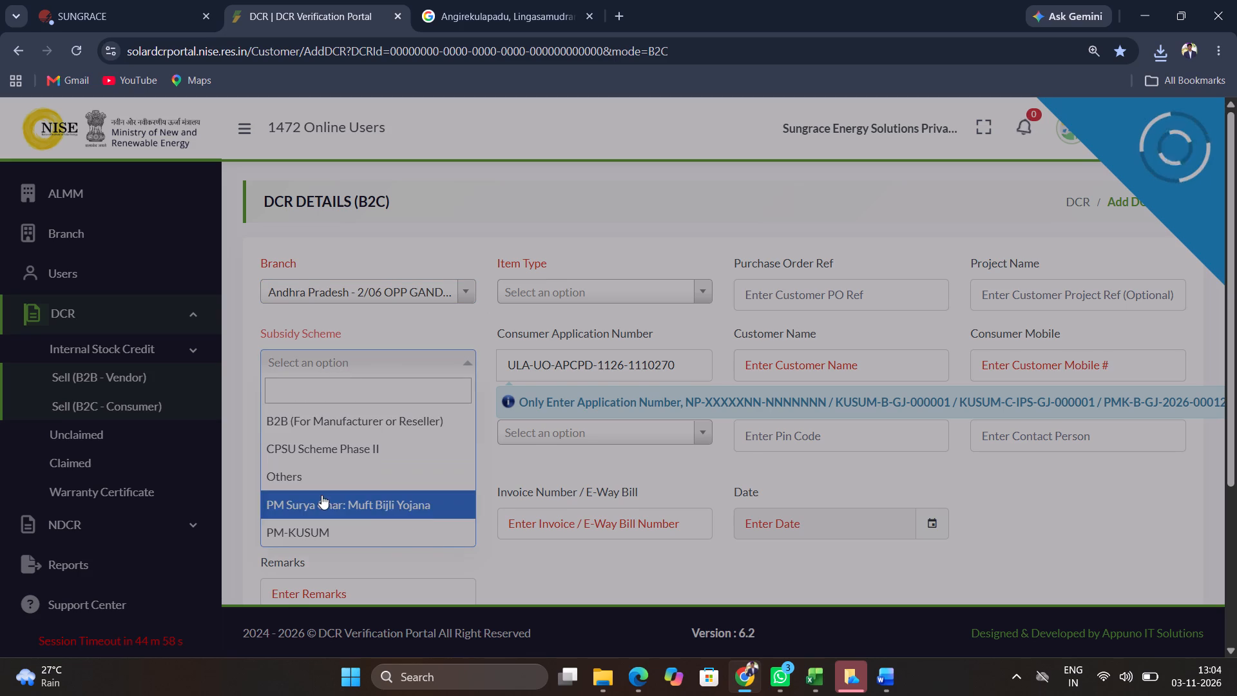
left_click(519, 296)
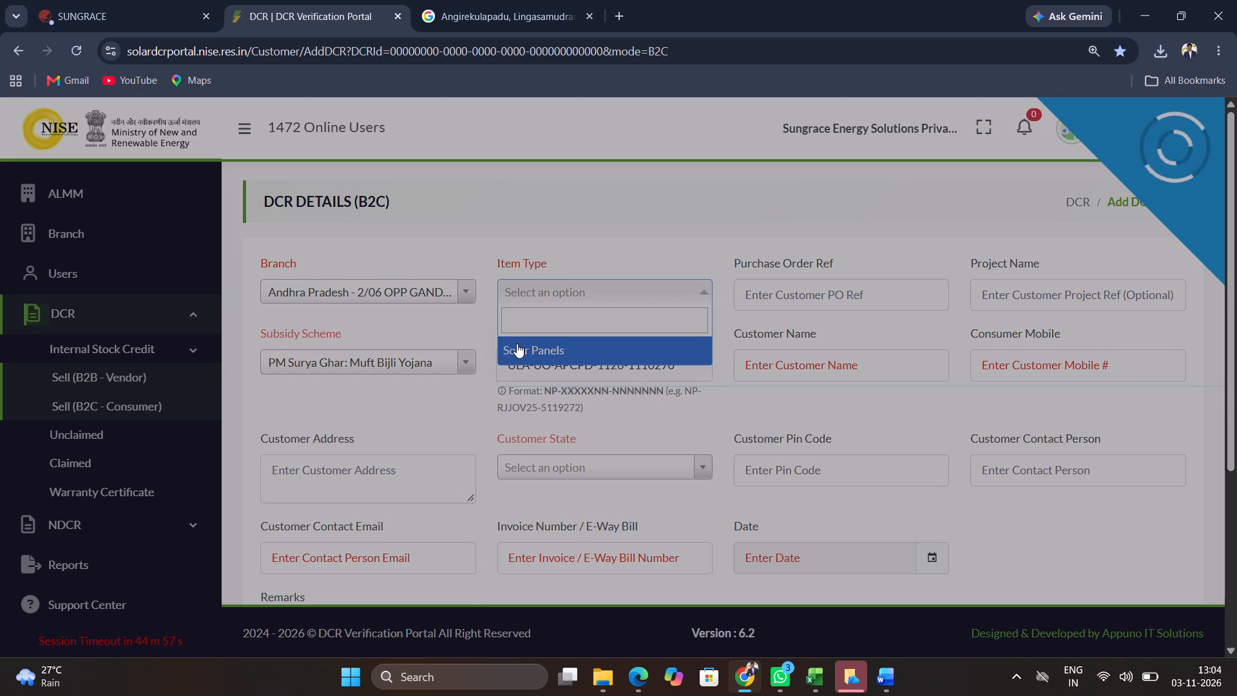
left_click(517, 348)
left_click(754, 362)
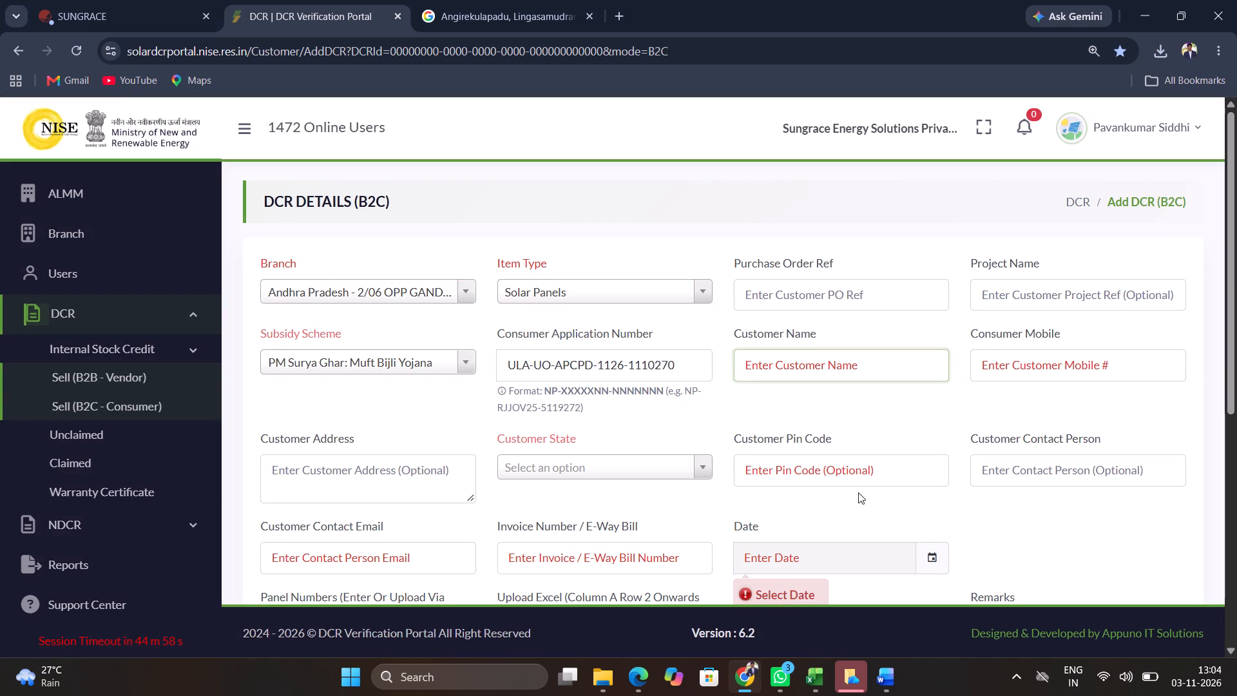
left_click(878, 620)
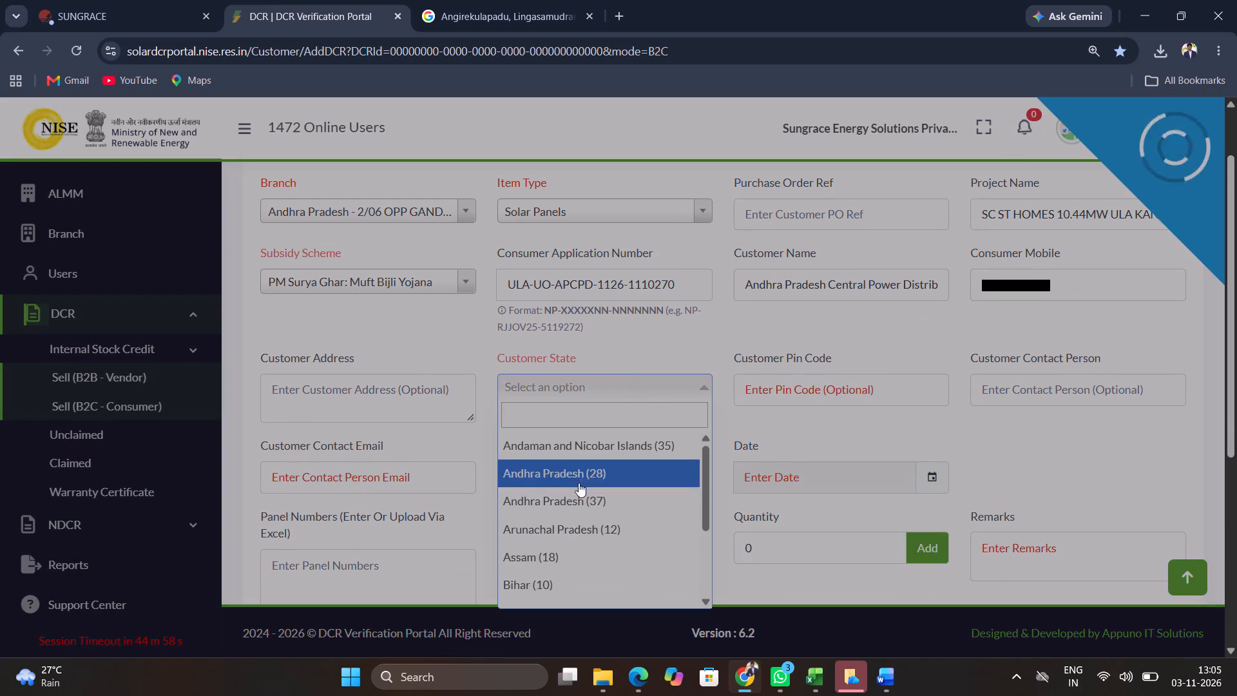
left_click(579, 500)
Copy the contact email from the Word details document into the form's Customer Contact Email.
left_click(446, 488)
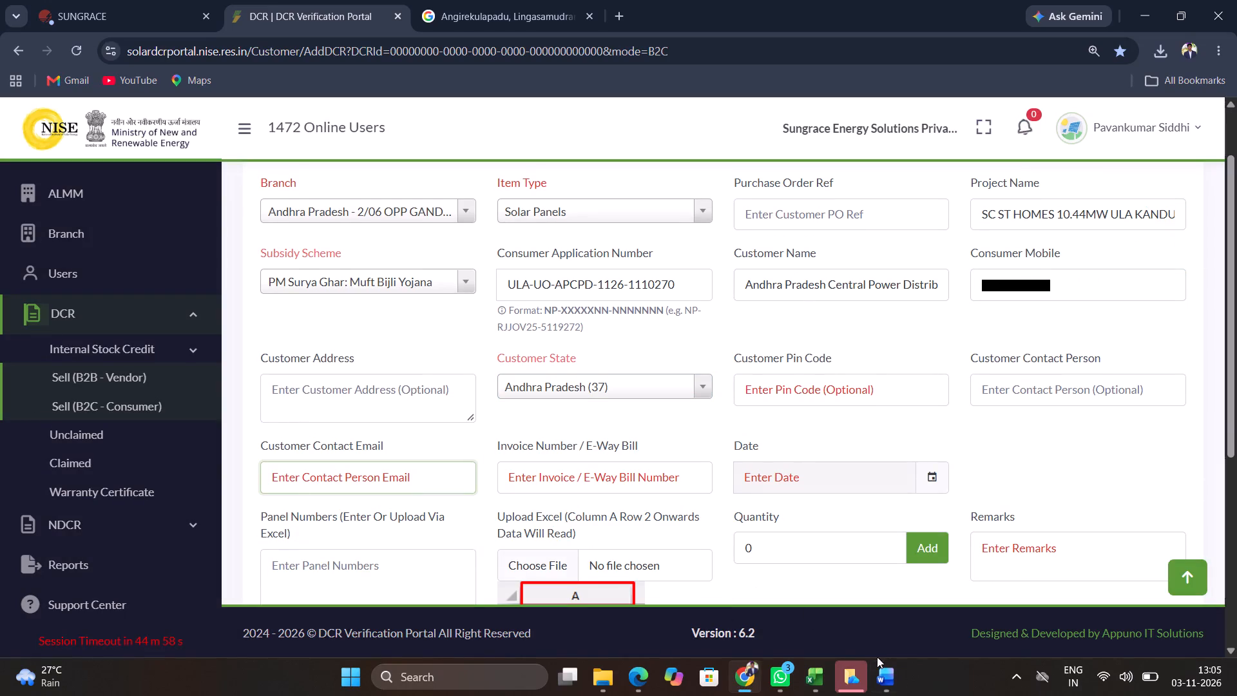
left_click(876, 603)
left_click_drag(475, 362, 452, 362)
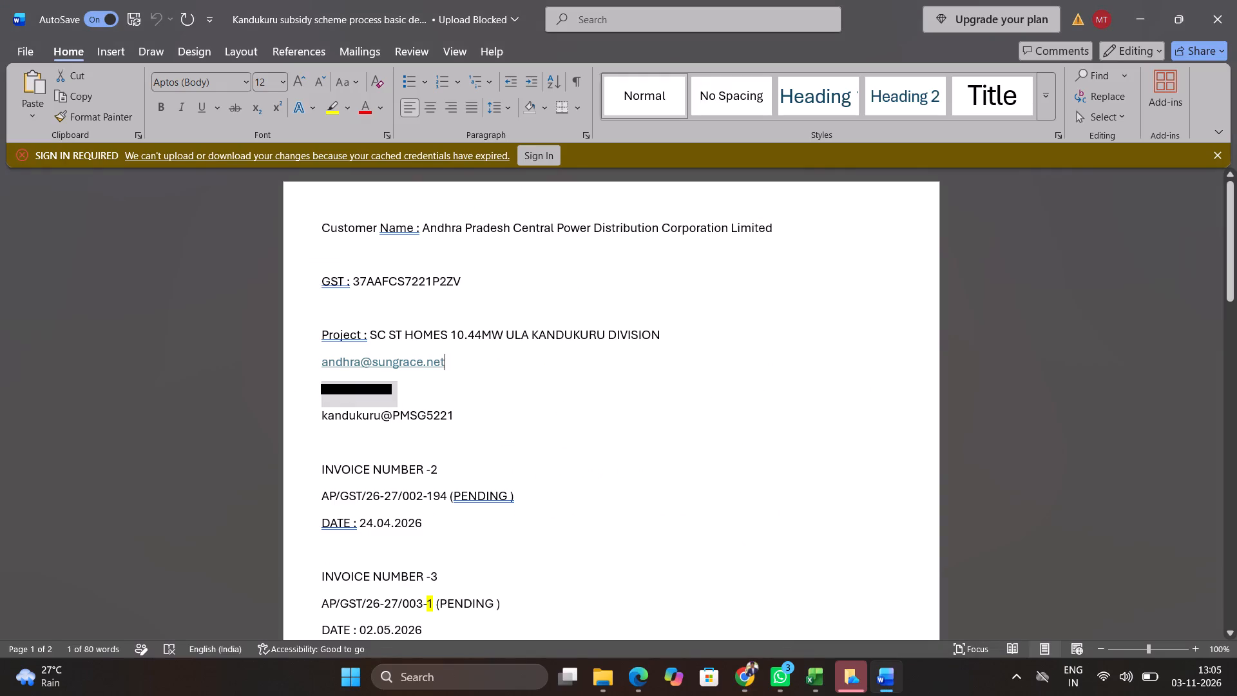
Copy the contact email from the Word details document into the form's Customer Contact Email.
left_click_drag(452, 362, 240, 361)
key("ctrl+c")
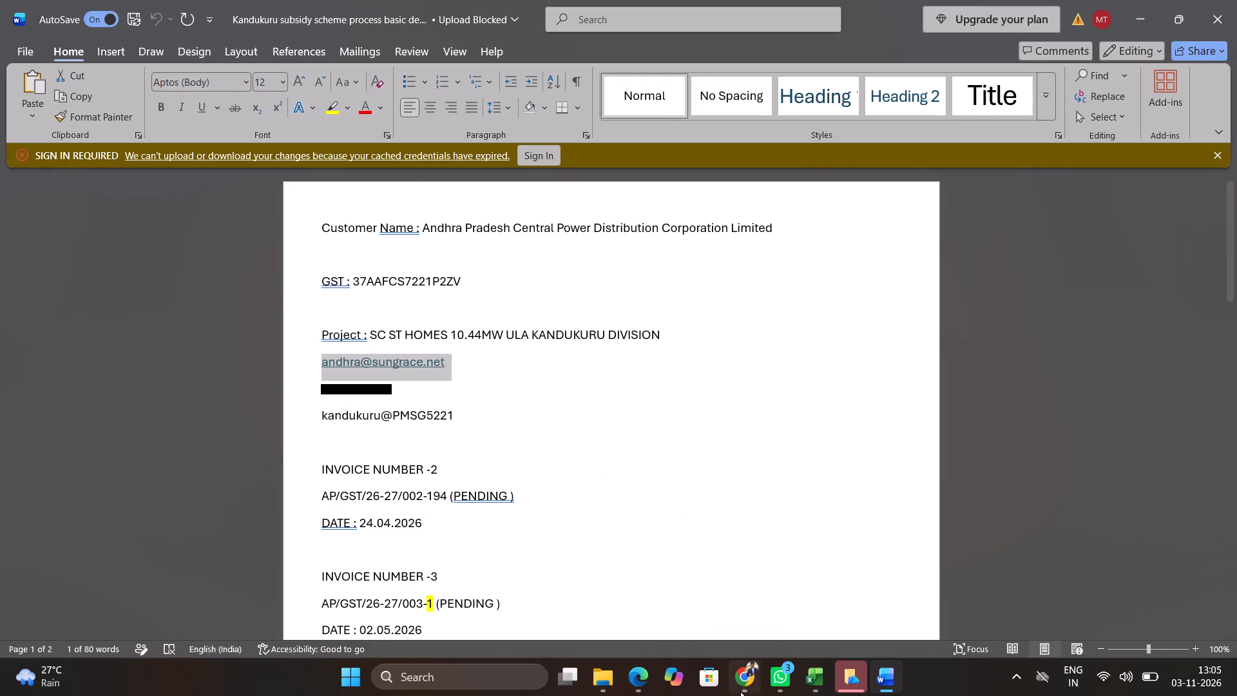
left_click(765, 621)
key("ctrl+v")
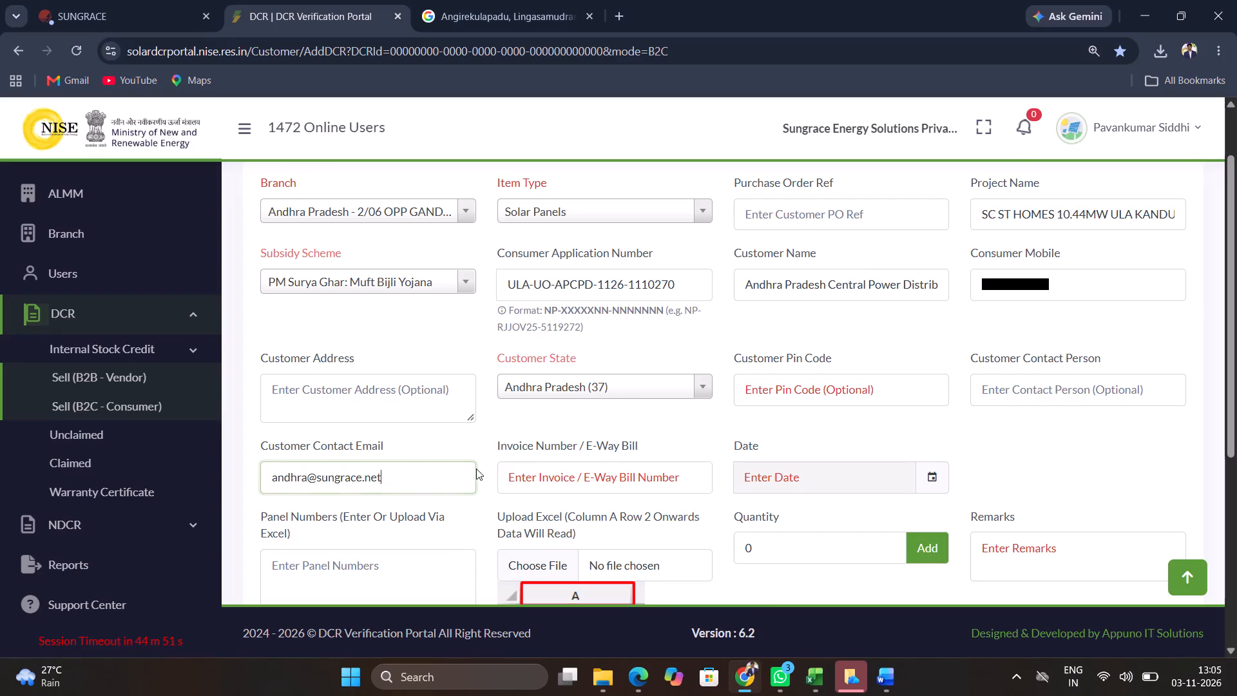
Copy the invoice 9 number AP/GST/26-27/009- from the Word document for the form's Invoice Number / E-Way Bill field.
scroll(620, 348, "down", 2)
left_click(624, 319)
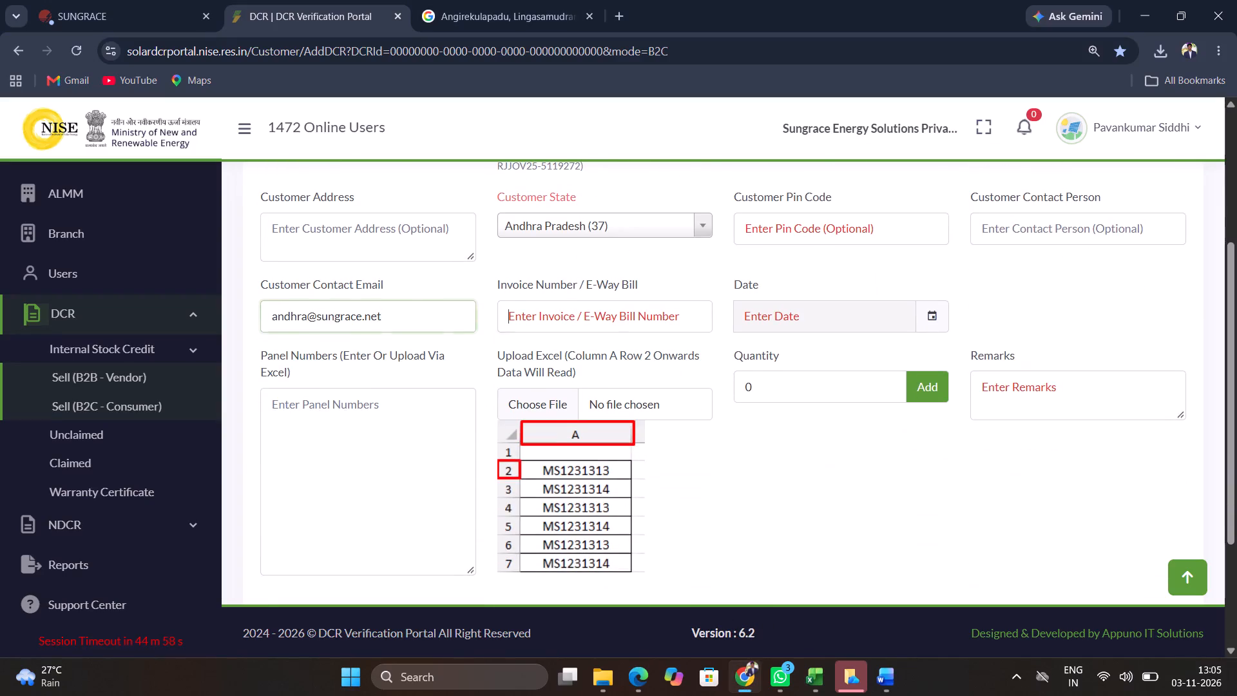
left_click(885, 613)
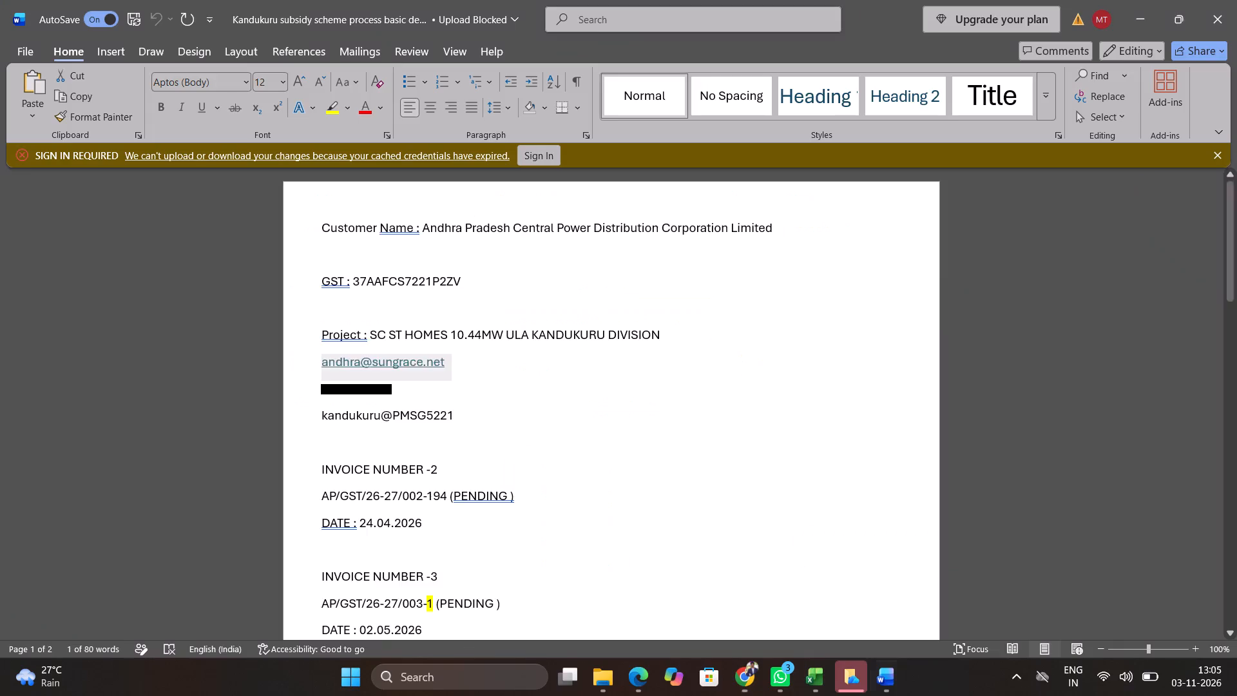
scroll(620, 414, "down", 5)
scroll(479, 366, "down", 11)
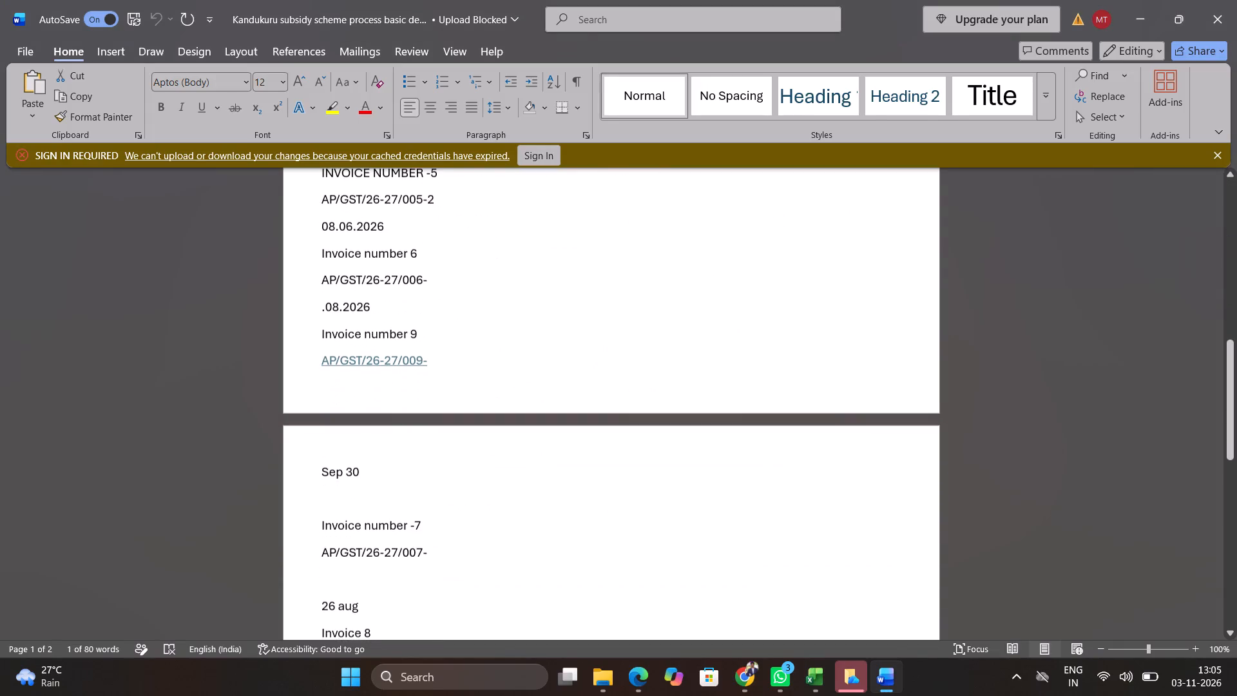
left_click_drag(462, 371, 240, 357)
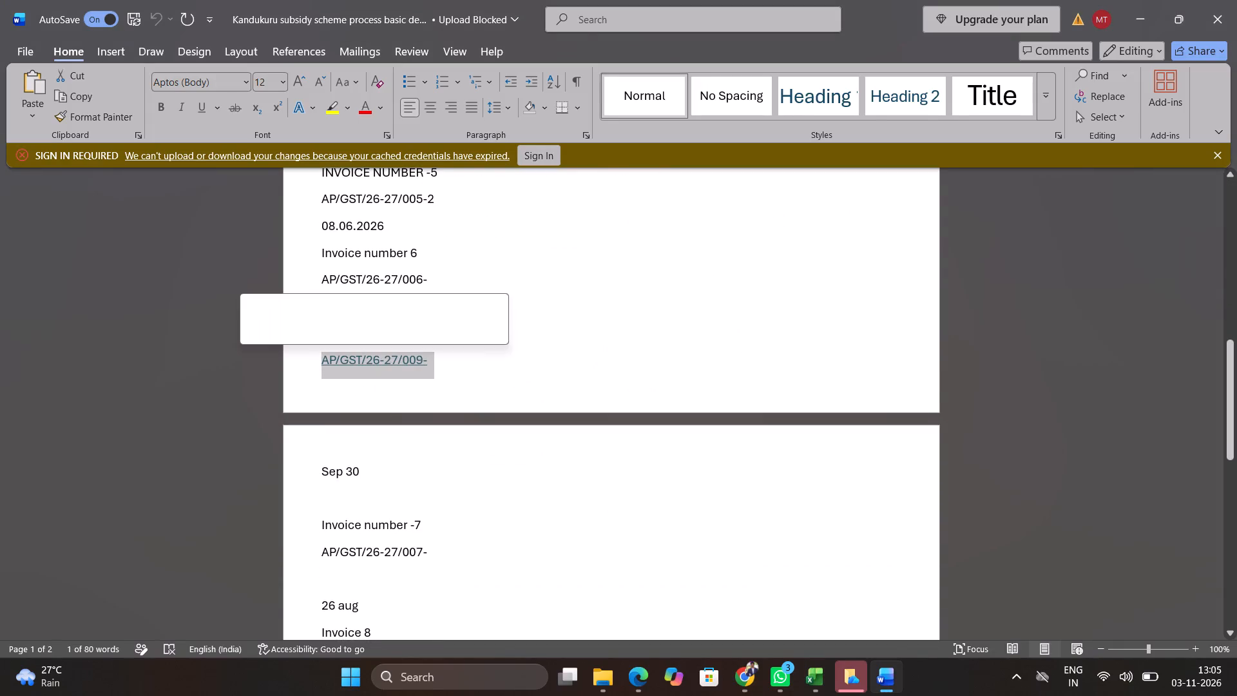
key("ctrl+c")
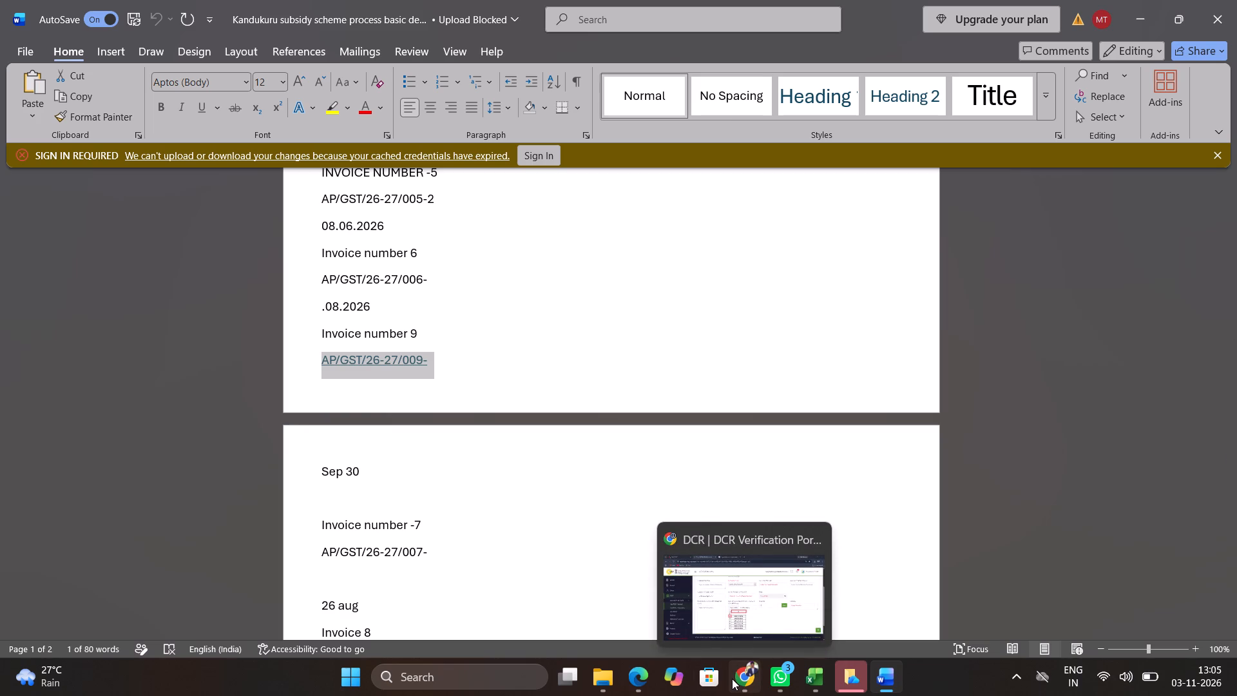
left_click(742, 617)
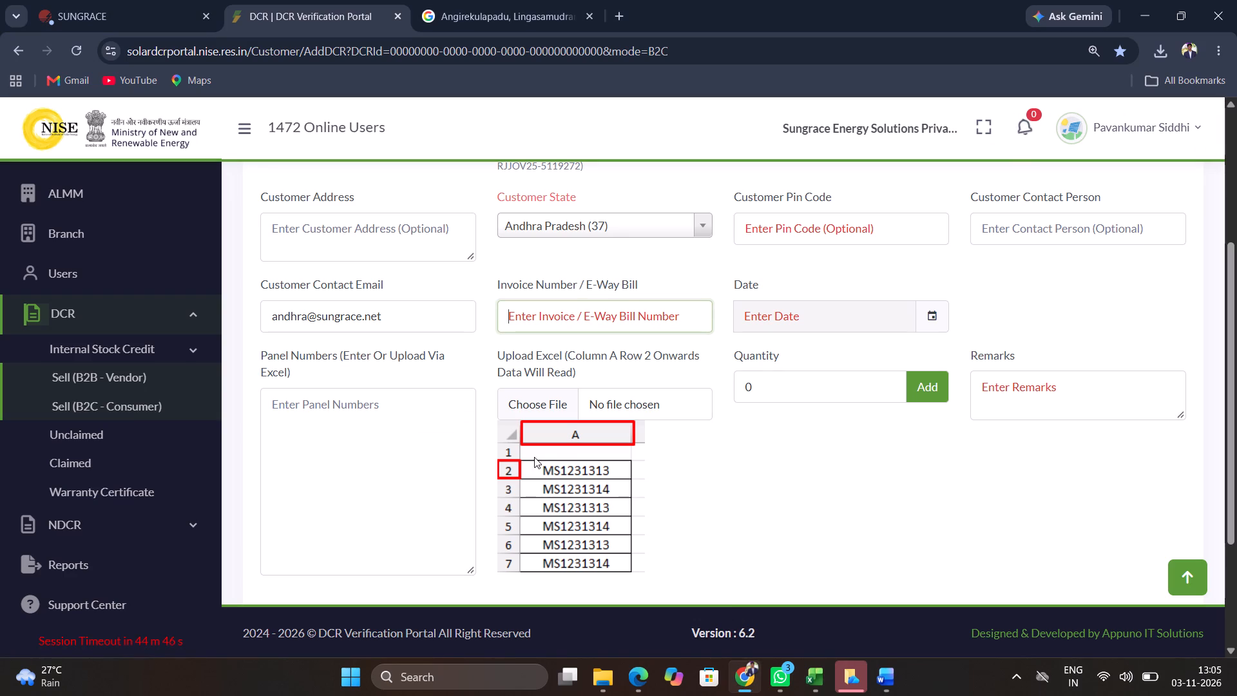
Paste the copied invoice prefix as the Invoice Number / E-Way Bill and edit it to AP/GST/26-27/010-84.
key("ctrl+v")
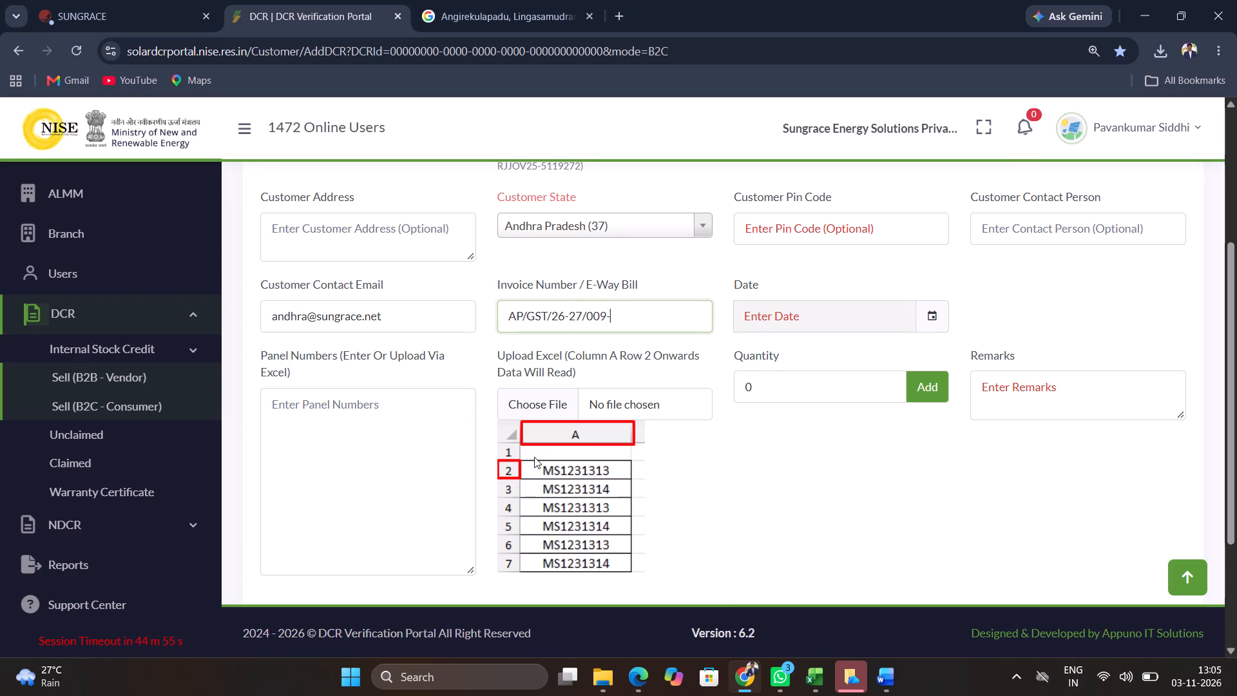
key("Left")
key("BackSpace")
key("BackSpace")
type("10")
key("Right")
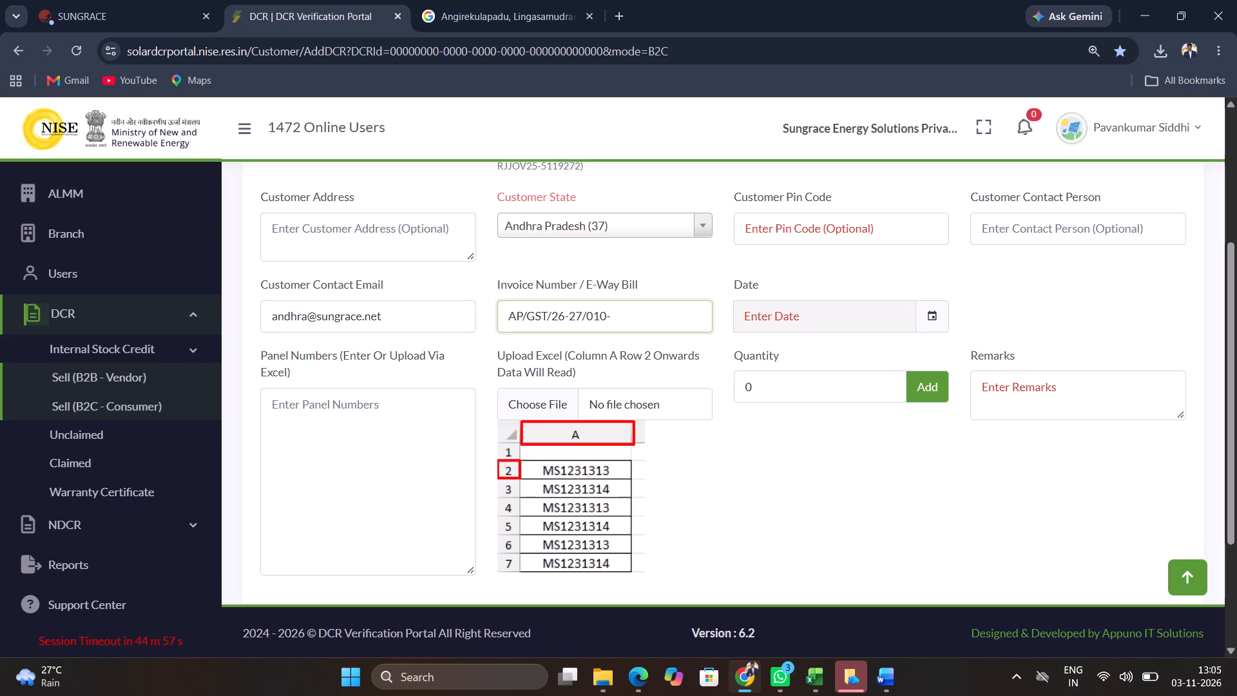
type("84")
Set the invoice Date to 22-Oct-2026.
left_click(778, 314)
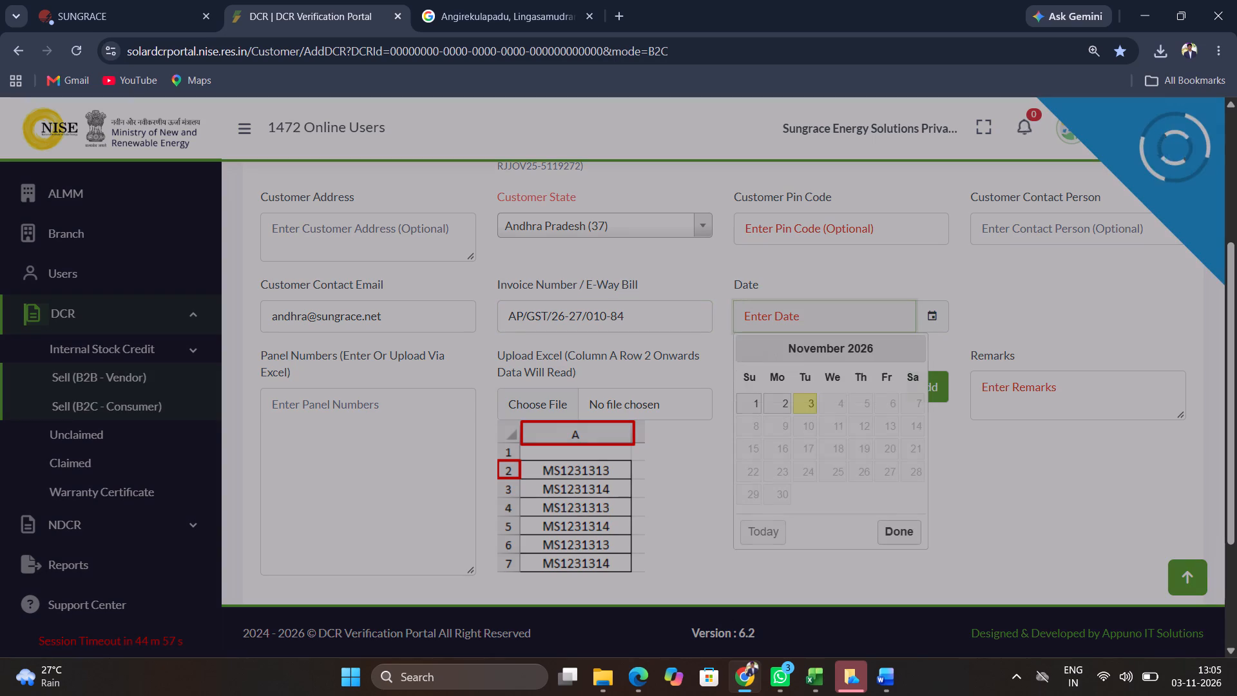
left_click(747, 345)
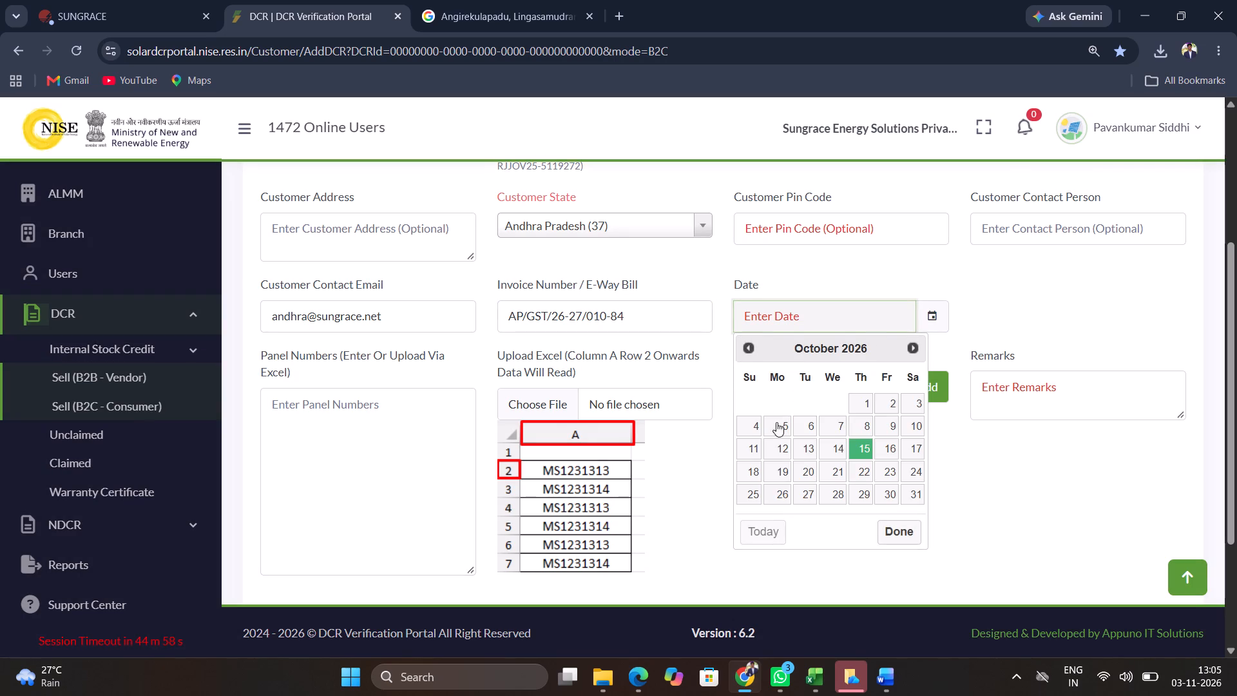
left_click(874, 468)
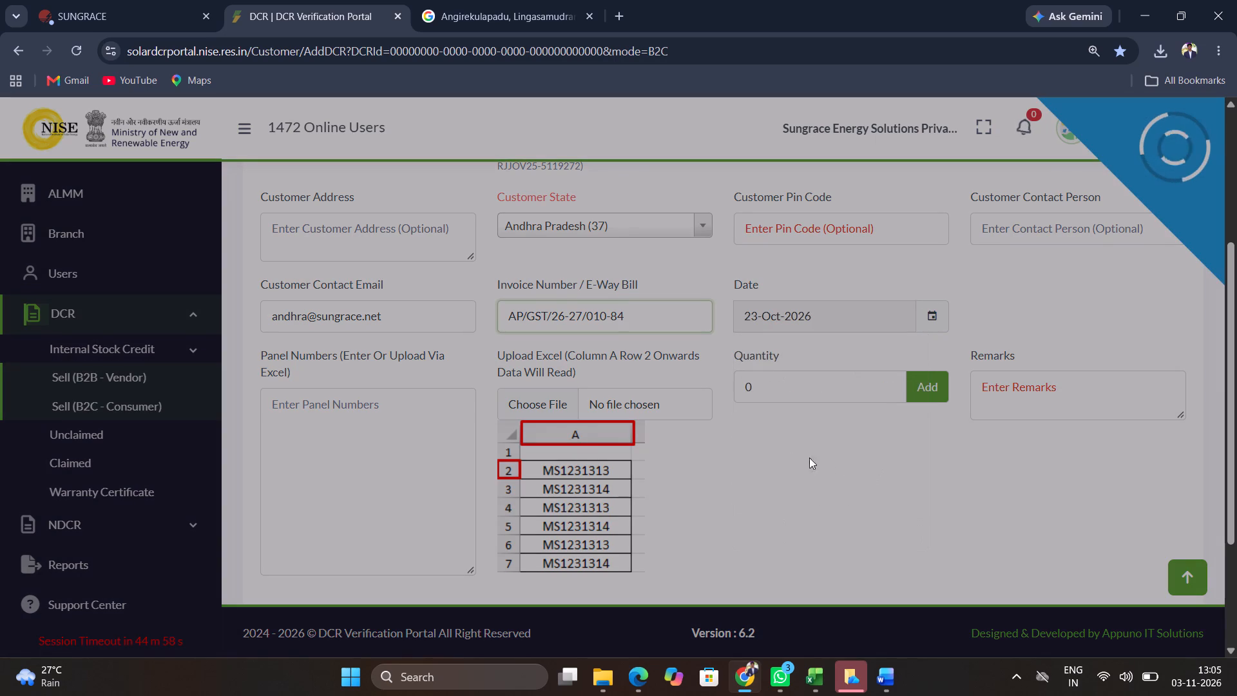
left_click(814, 322)
left_click(859, 461)
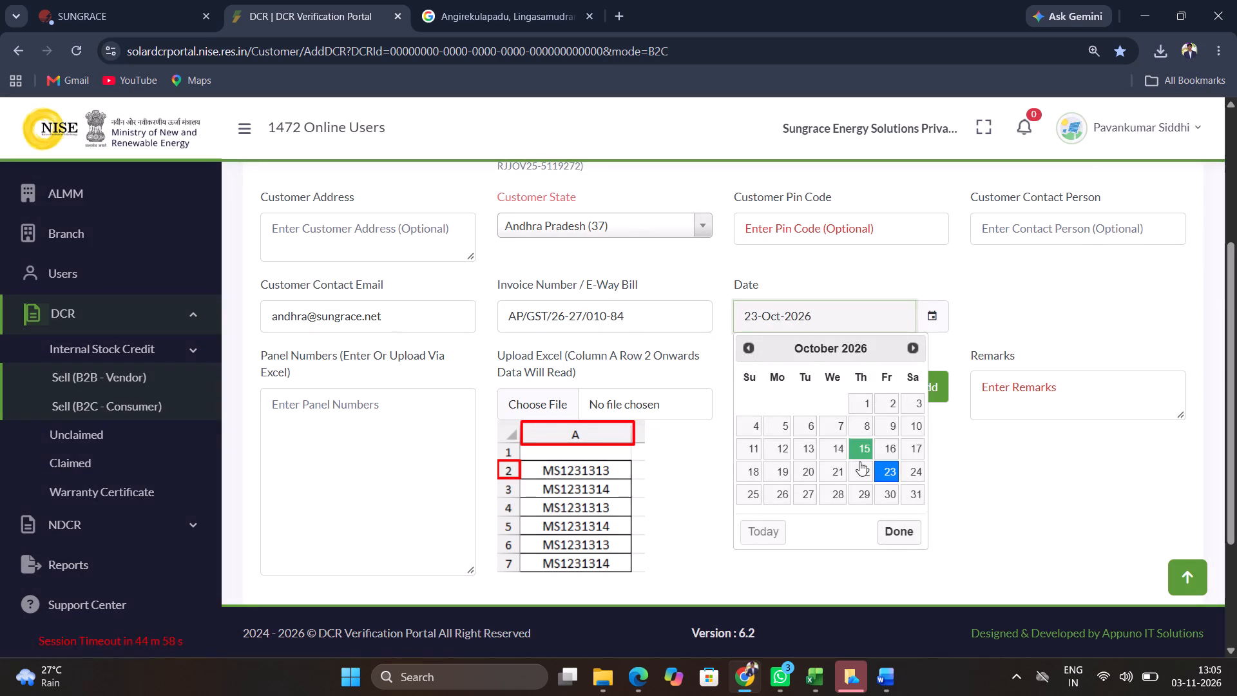
Copy the panel serial numbers from the SUNGRACE Quick Copy Details into the DCR form's Panel Numbers.
left_click(430, 450)
left_click(126, 8)
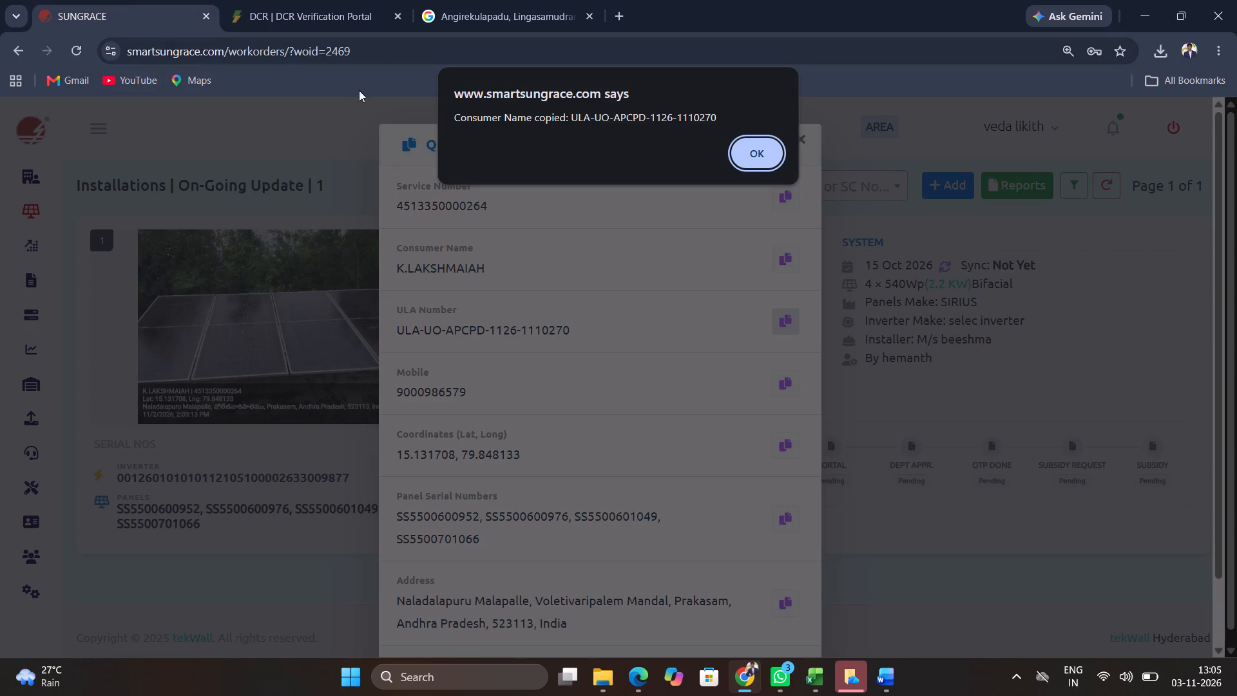
left_click(764, 164)
left_click(781, 511)
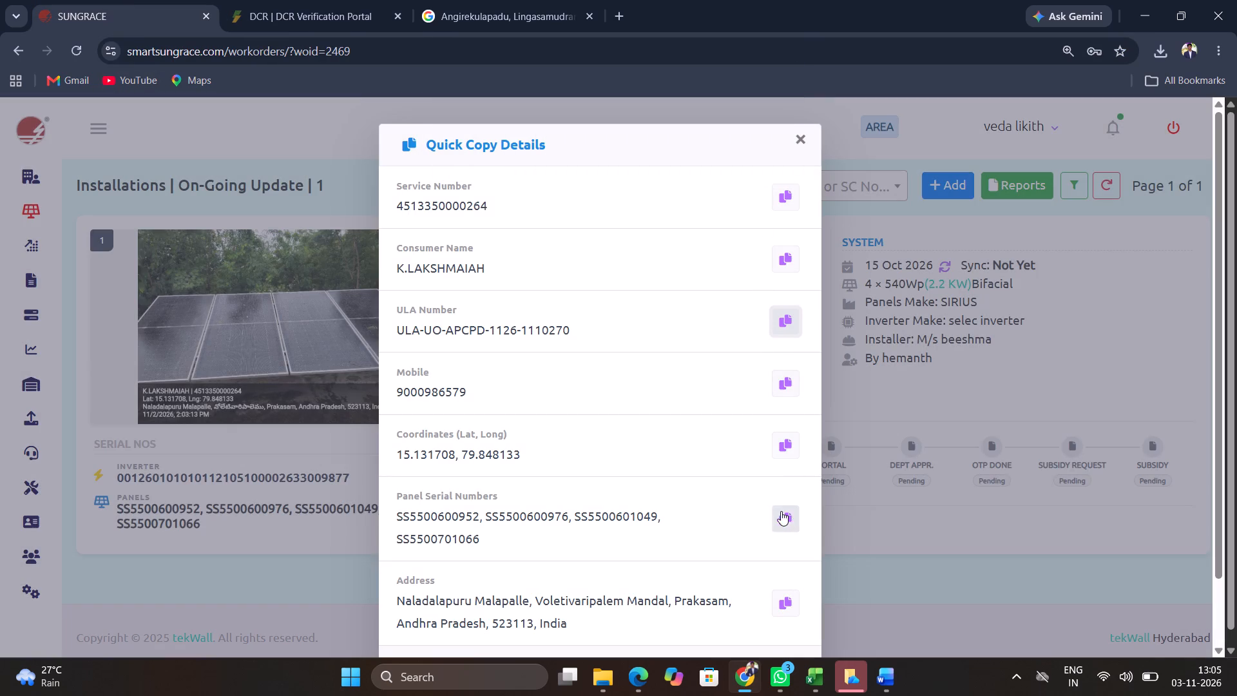
left_click(343, 17)
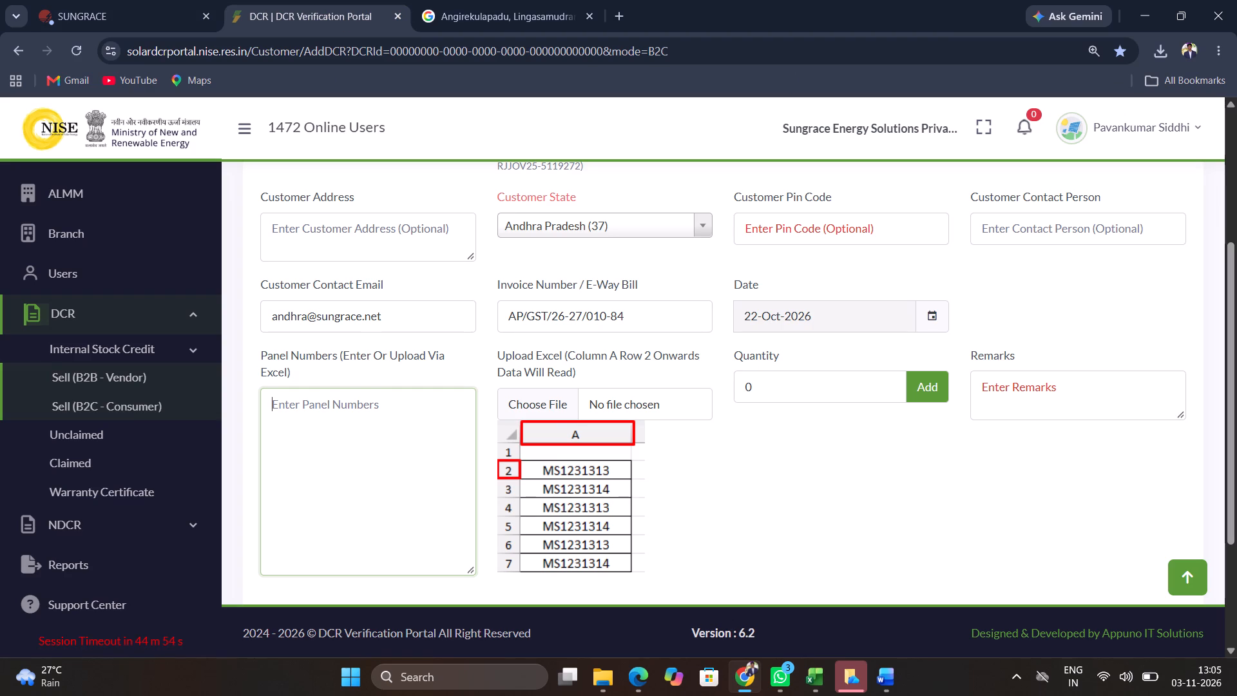
key("ctrl+v")
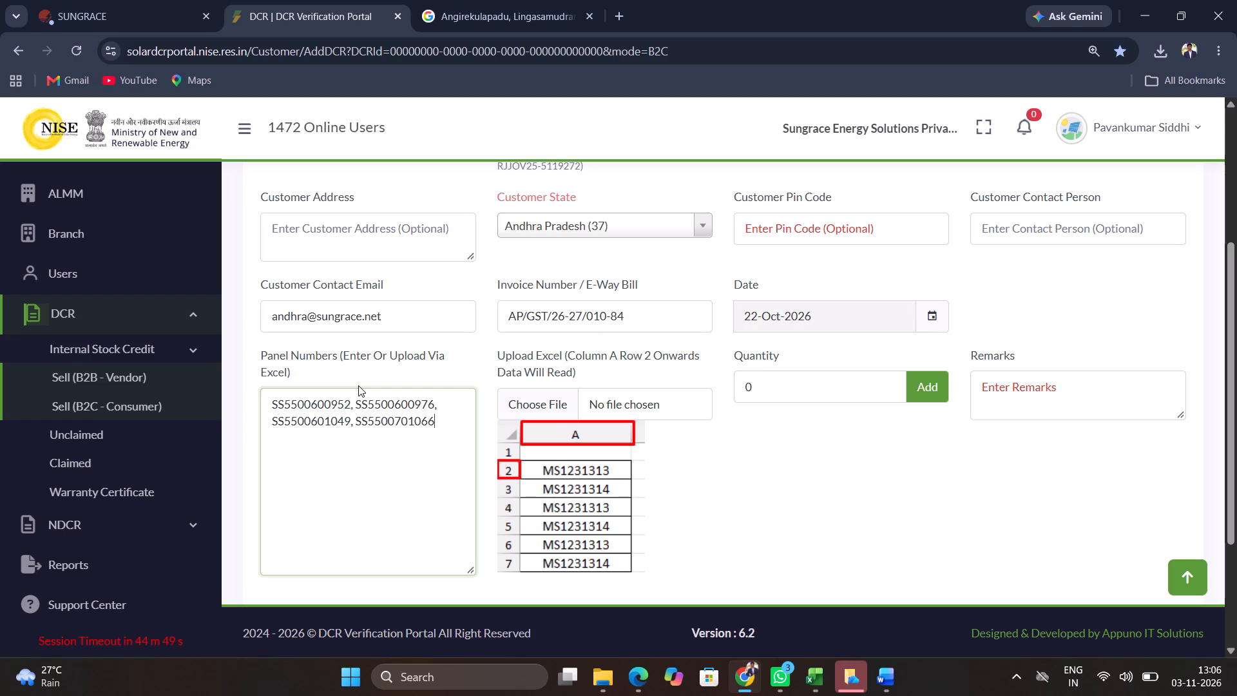
key("Left")
key("Left")
key("Left")
key("Left")
key("Left")
key("Left")
key("Left")
key("Left")
key("Left")
key("Left")
key("Left")
key("Left")
key("BackSpace")
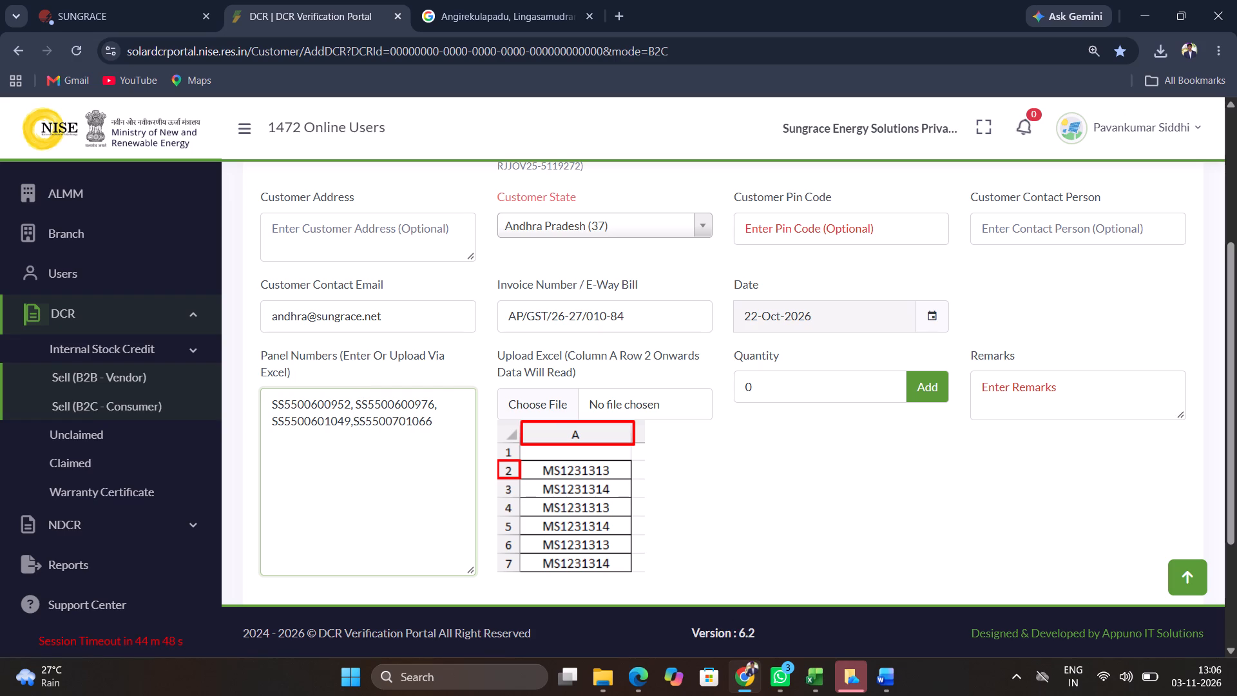
key("BackSpace")
key("Return")
key("Up")
key("Up")
key("Up")
key("Up")
key("Up")
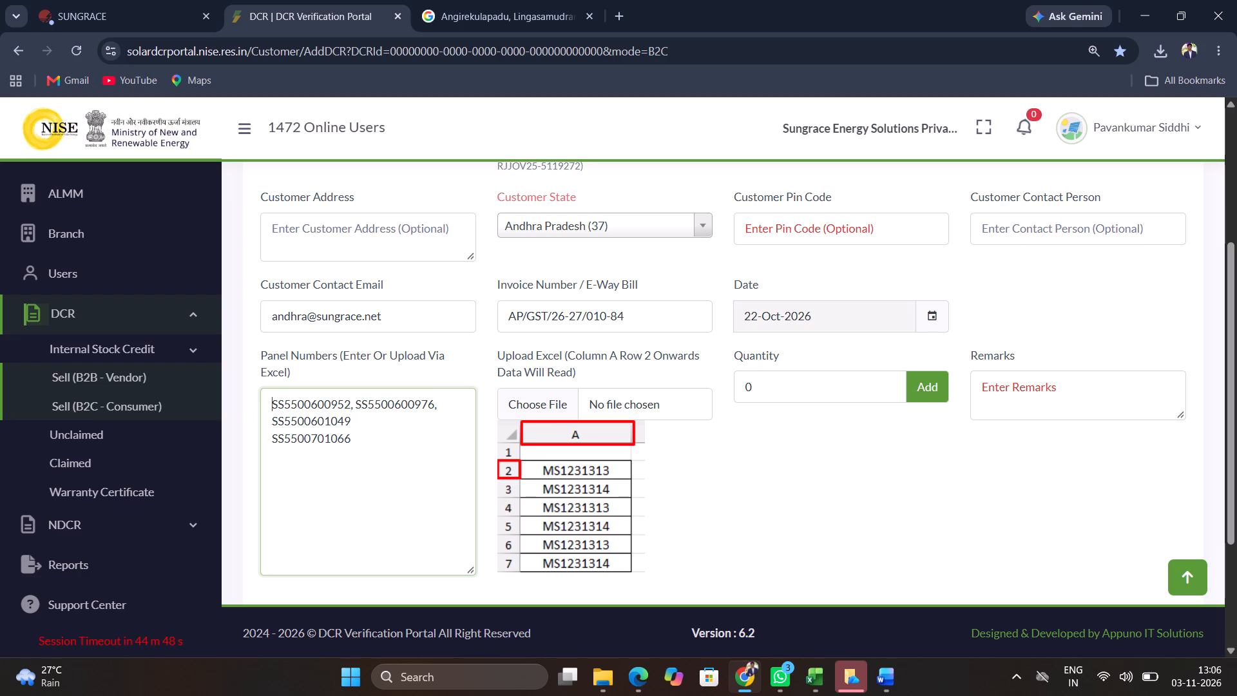
key("Right")
key("Right")
key("Right")
key("Right")
key("Right")
key("Right")
key("Right")
key("Right")
key("Right")
key("Right")
key("Right")
key("Right")
key("Right")
key("Right")
key("Right")
key("Left")
key("BackSpace")
key("BackSpace")
key("Return")
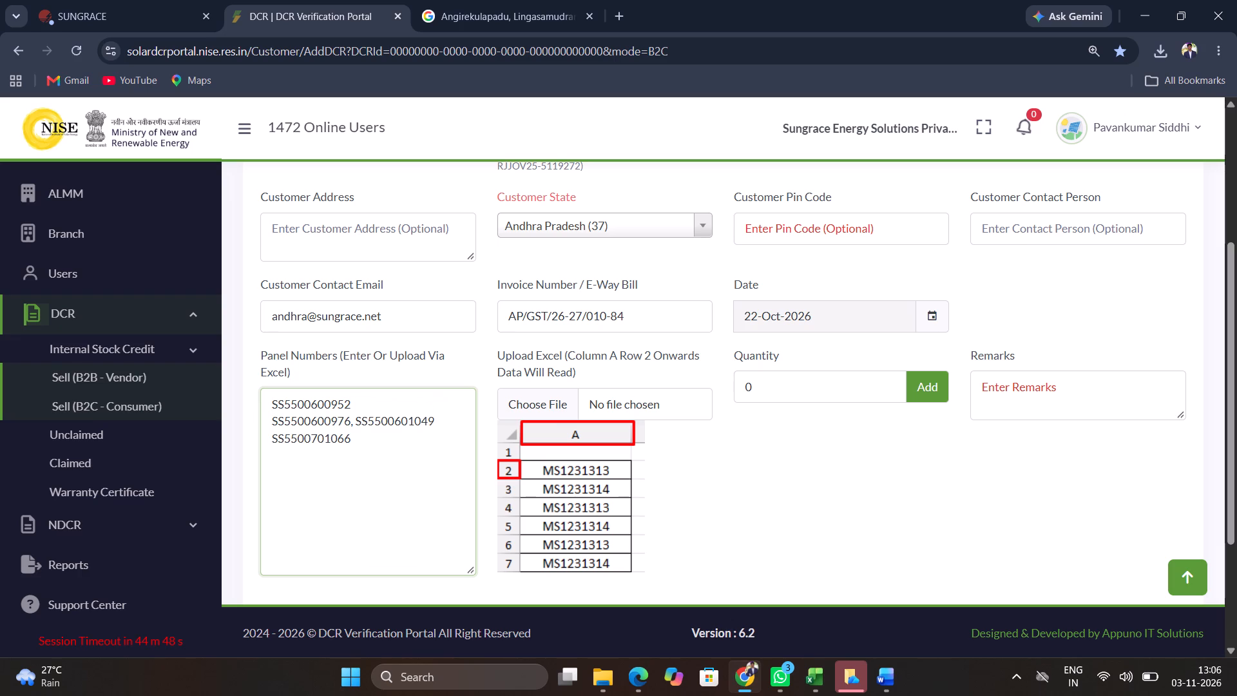
key("Right")
key("Right")
key("Right")
key("Right")
key("Right")
key("Right")
key("Right")
key("Right")
key("Right")
key("Right")
key("Right")
key("Right")
key("Right")
key("Right")
key("BackSpace")
key("BackSpace")
key("Return")
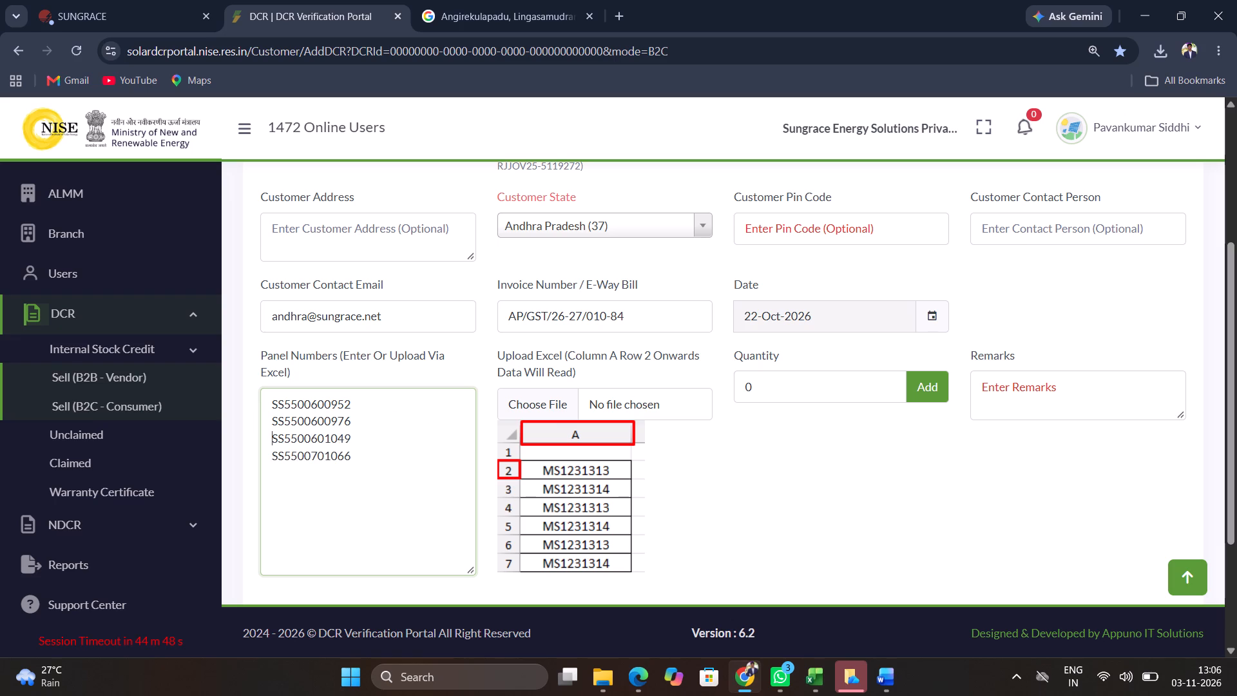
Set the Quantity to 4 and add the panels to the certificate.
left_click(774, 391)
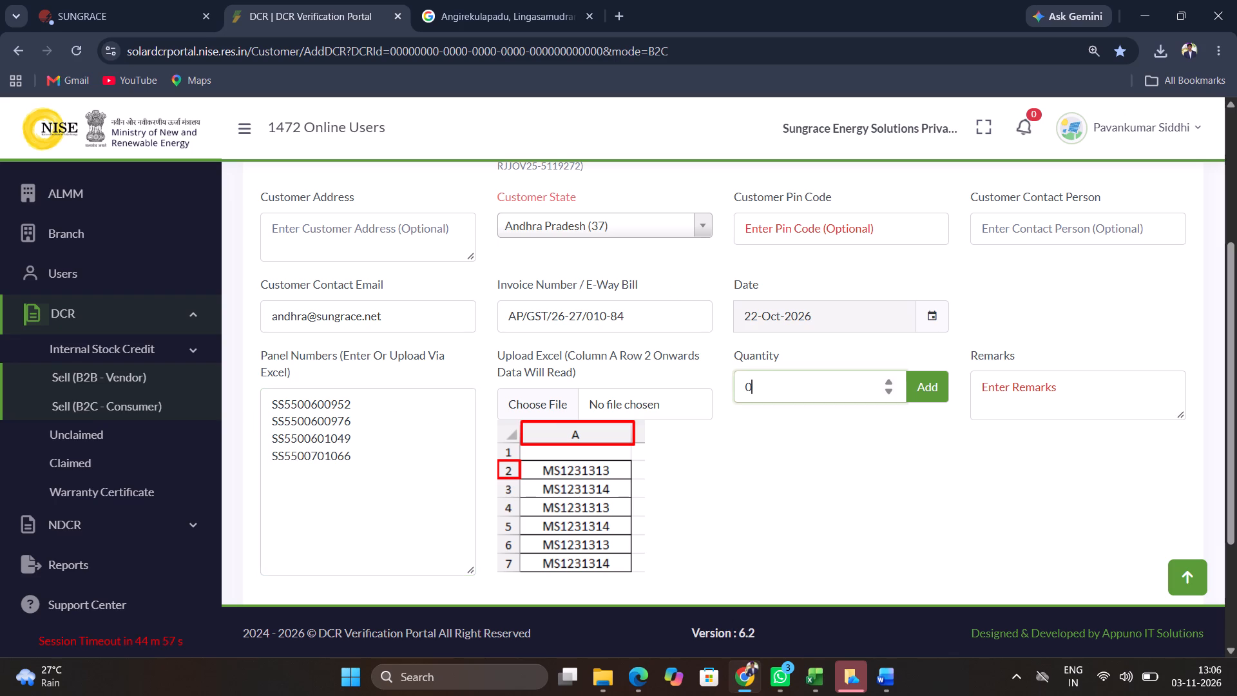
scroll(769, 394, "up", 6)
scroll(771, 392, "down", 4)
scroll(773, 390, "up", 2)
left_click(922, 380)
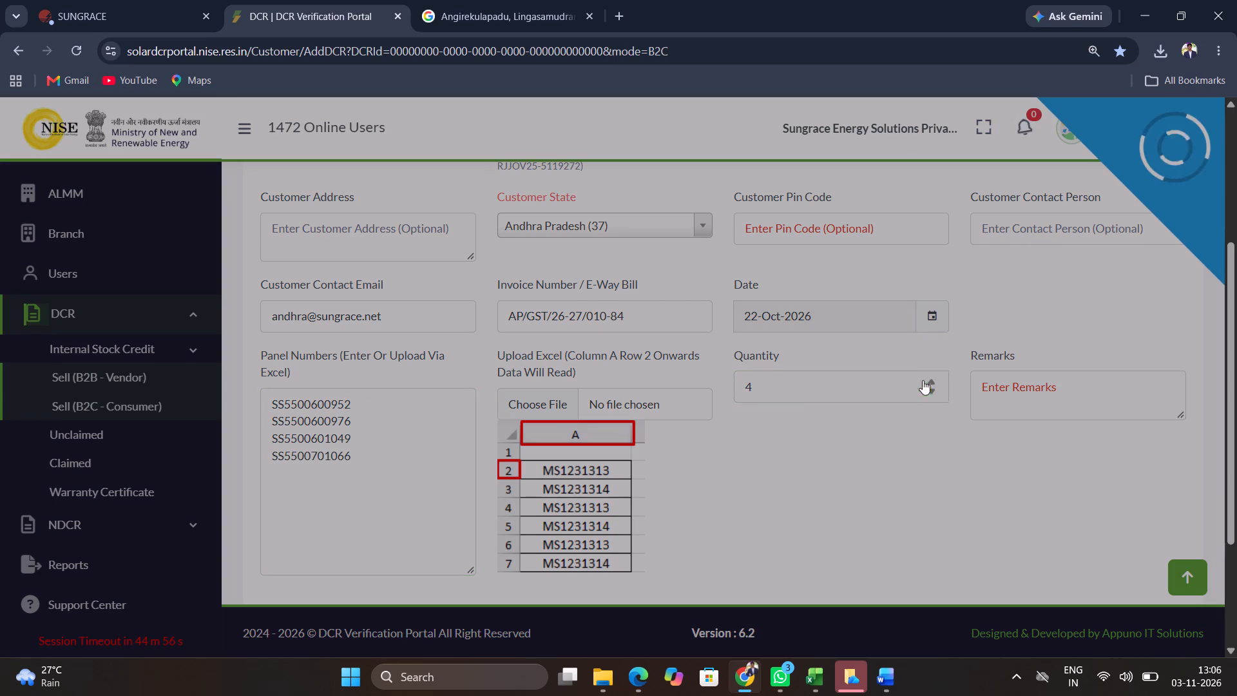
Copy the installation address from the SUNGRACE Quick Copy Details into the DCR form's Remarks.
left_click(1064, 408)
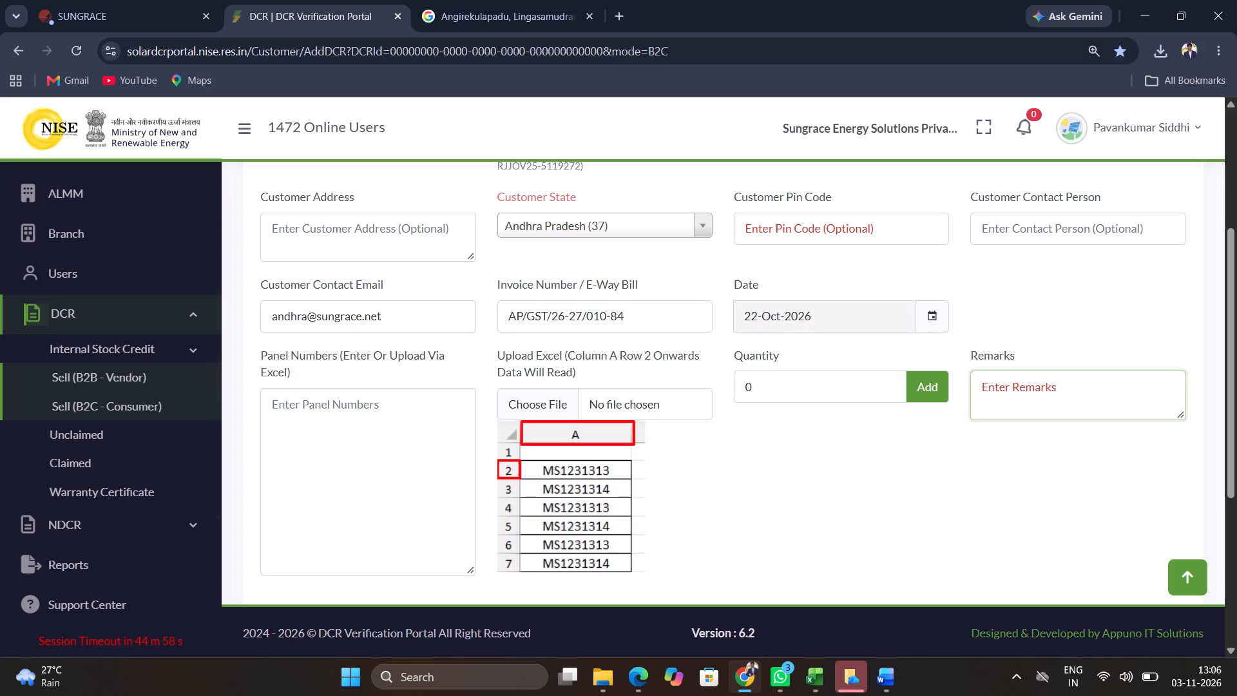
left_click(167, 8)
left_click(763, 170)
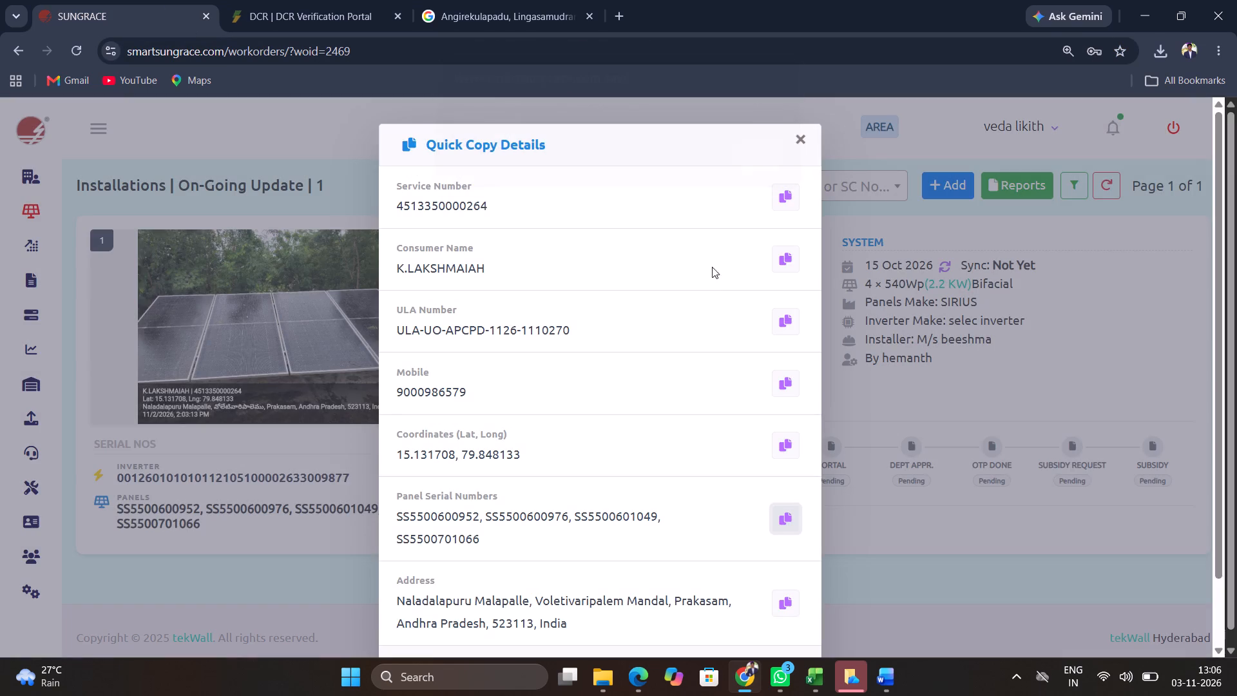
scroll(711, 295, "down", 1)
left_click(785, 521)
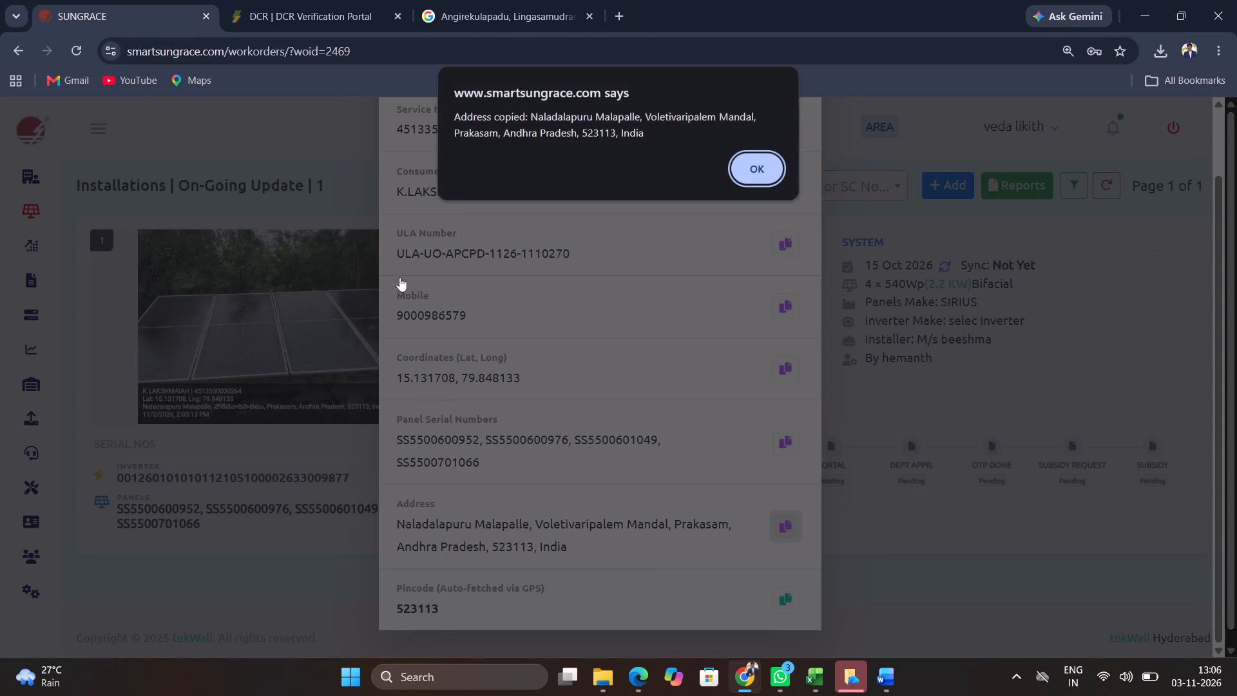
left_click(351, 26)
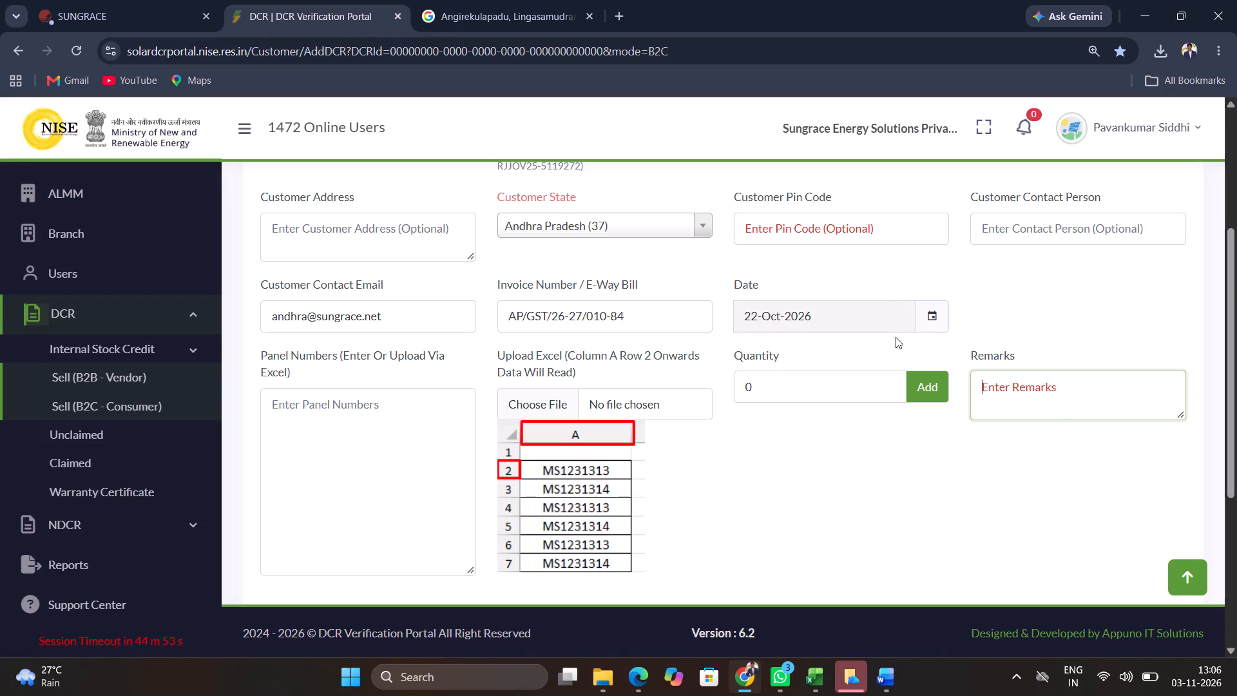
key("ctrl+v")
Copy the pincode from the SUNGRACE Quick Copy Details into the DCR form's Customer Pin Code.
scroll(896, 338, "up", 2)
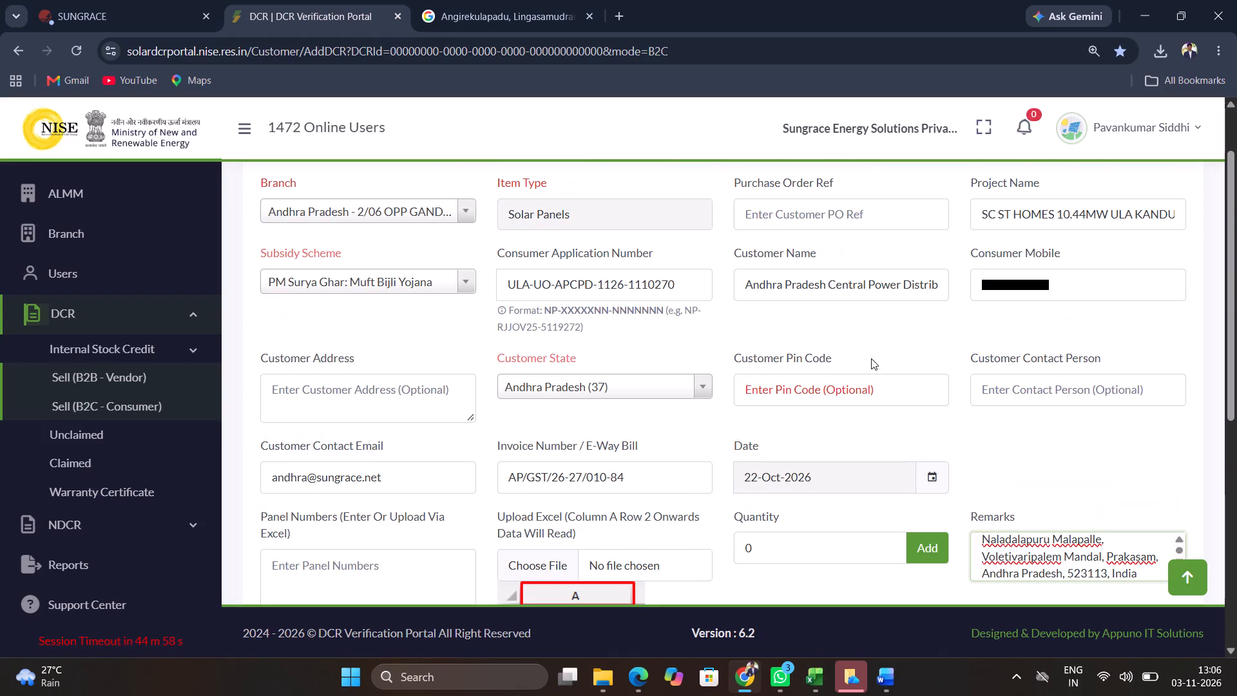
left_click(867, 376)
left_click(139, 28)
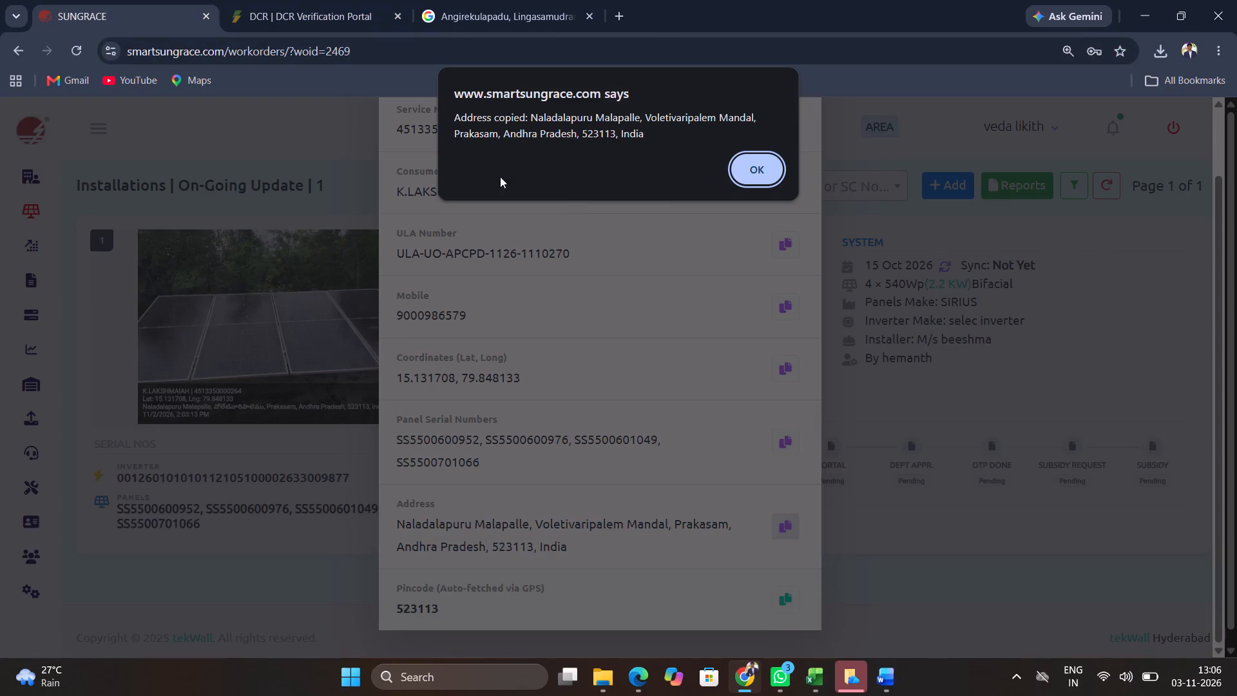
left_click(740, 177)
scroll(718, 235, "down", 2)
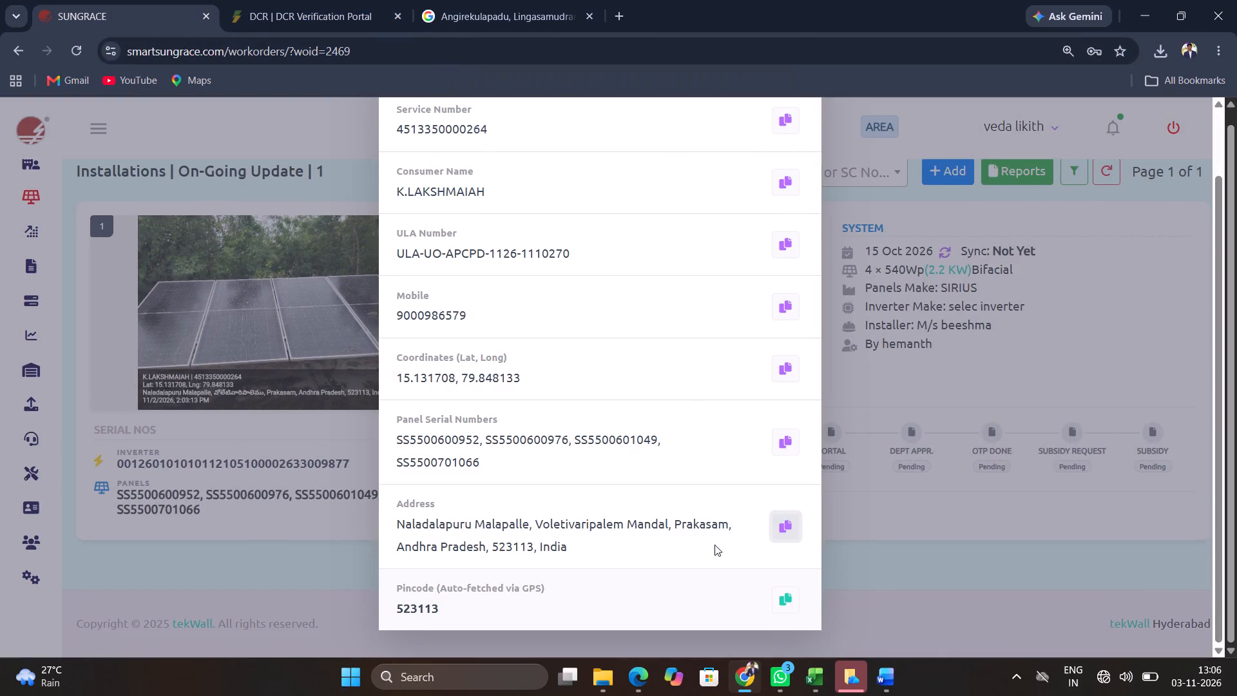
left_click(783, 600)
left_click(310, 0)
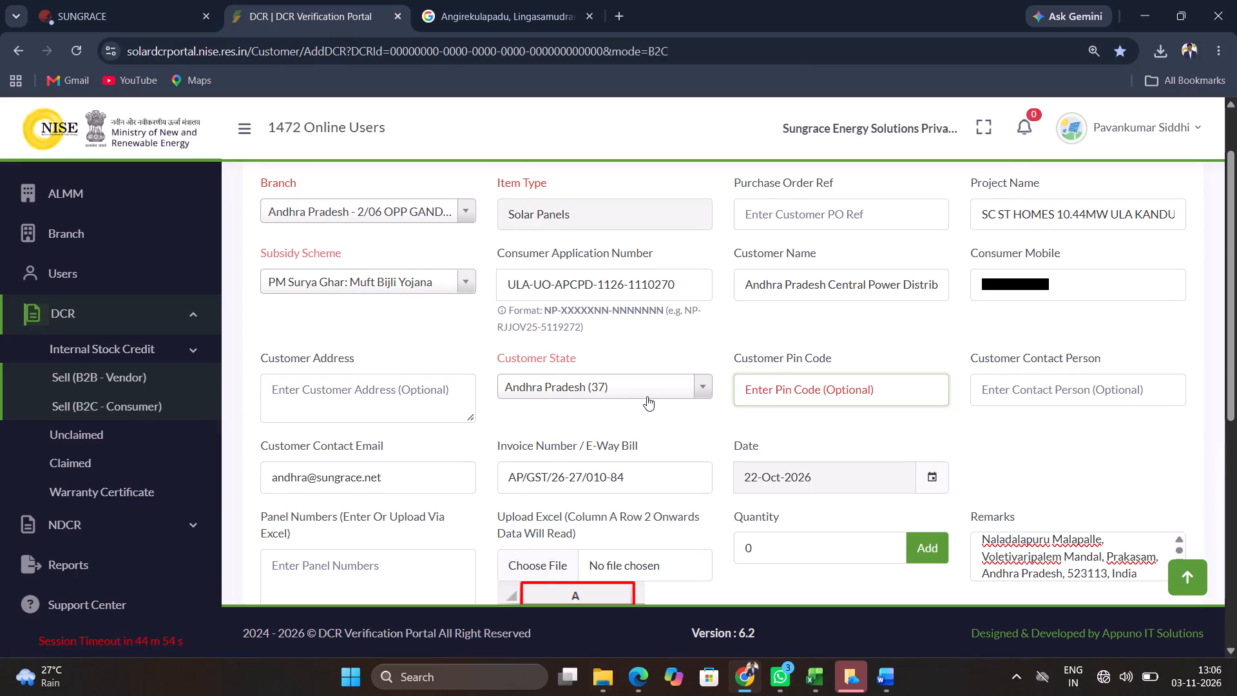
key("ctrl+v")
Confirm the B2C DCR entry with the added panels.
scroll(647, 396, "down", 7)
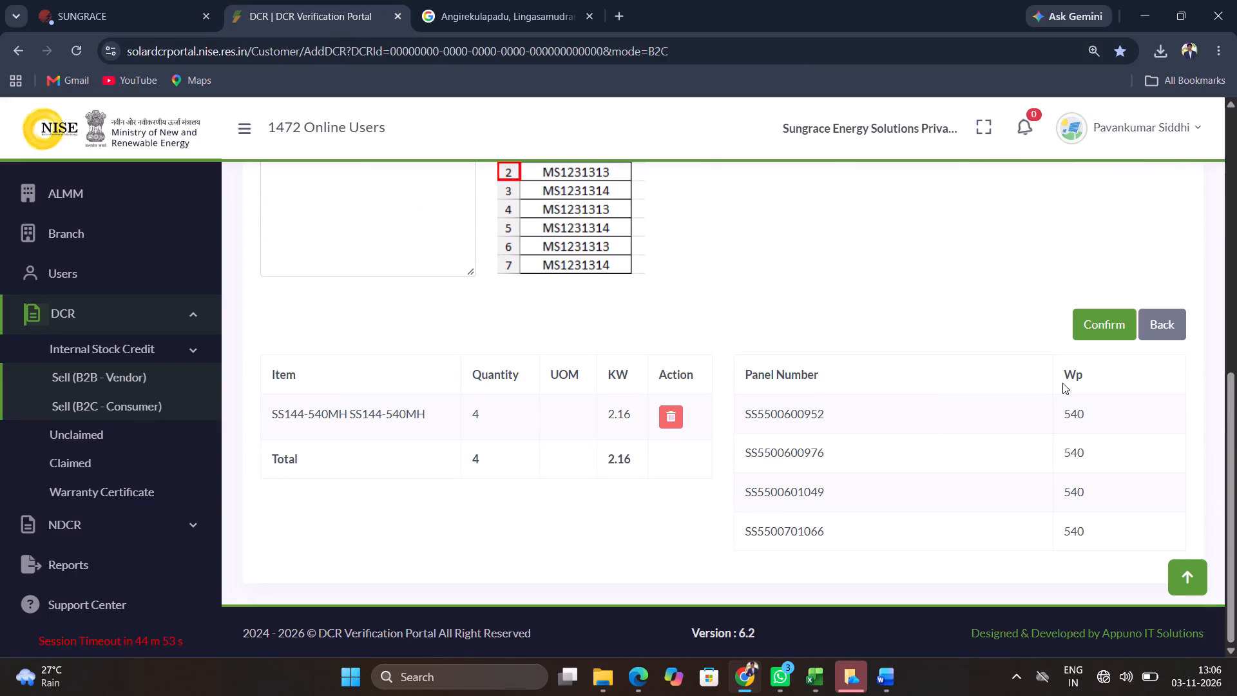
left_click(1098, 317)
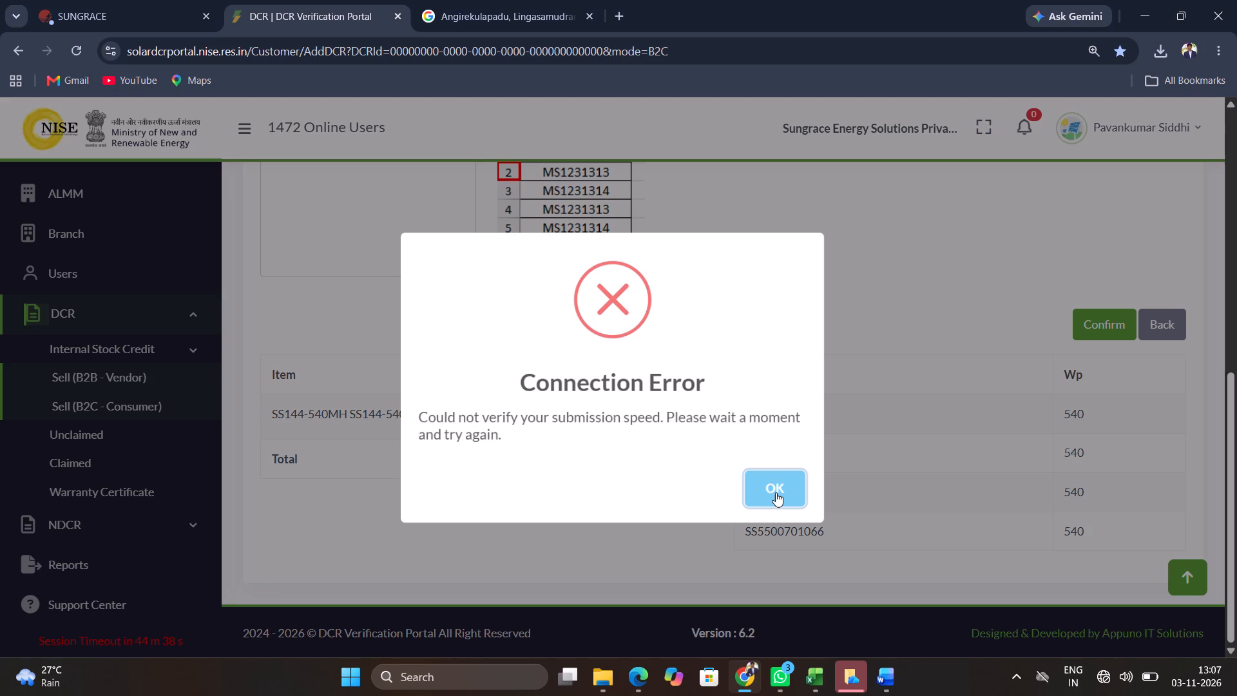
Dismiss the connection error and connect the computer to the "All Hail The Tiger" Wi-Fi network.
left_click(776, 492)
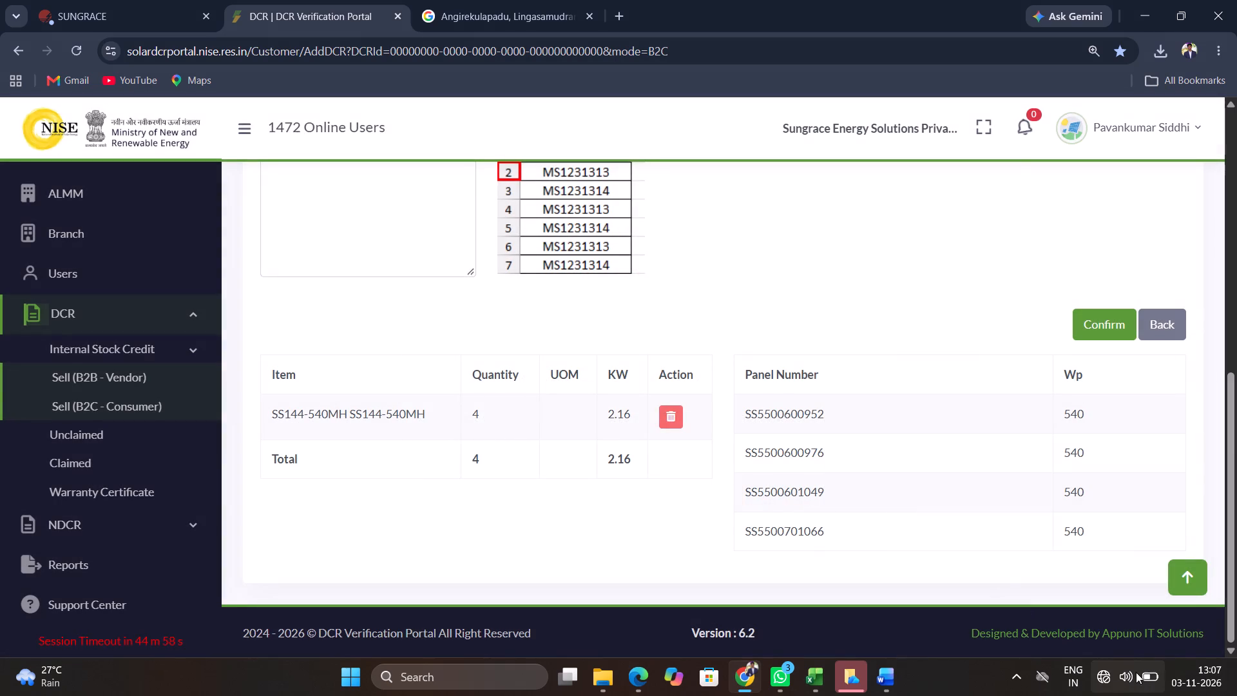
left_click(1136, 672)
left_click(1104, 677)
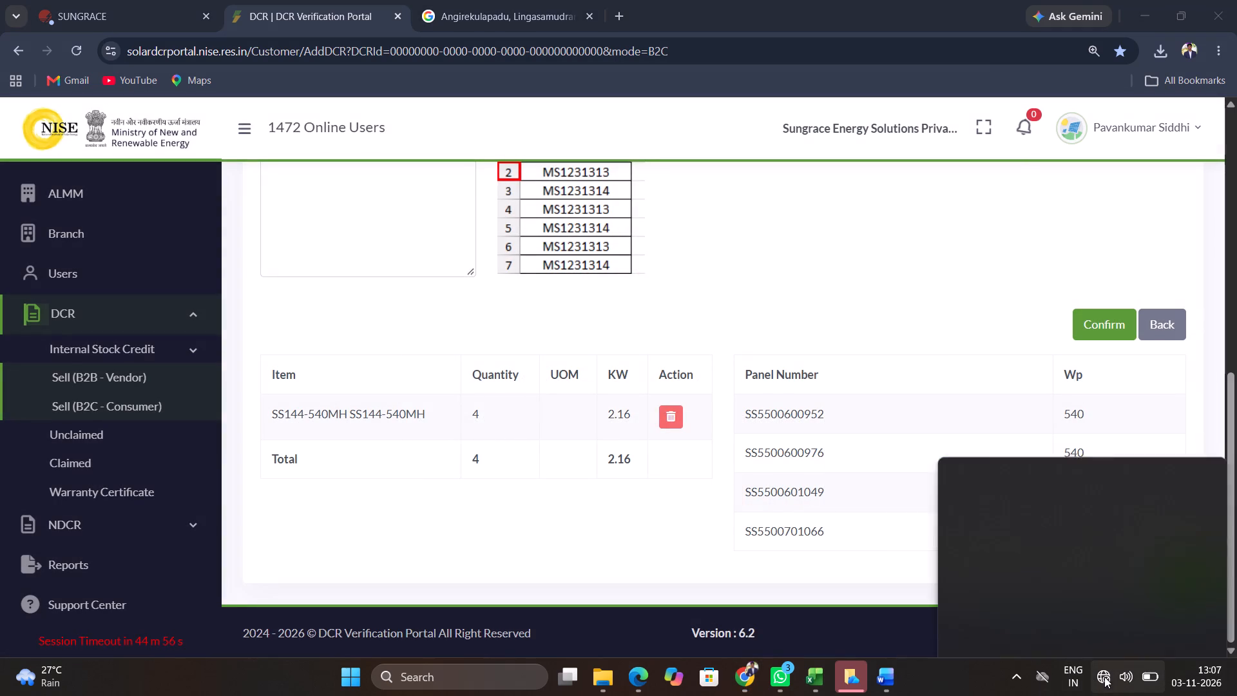
left_click(1016, 371)
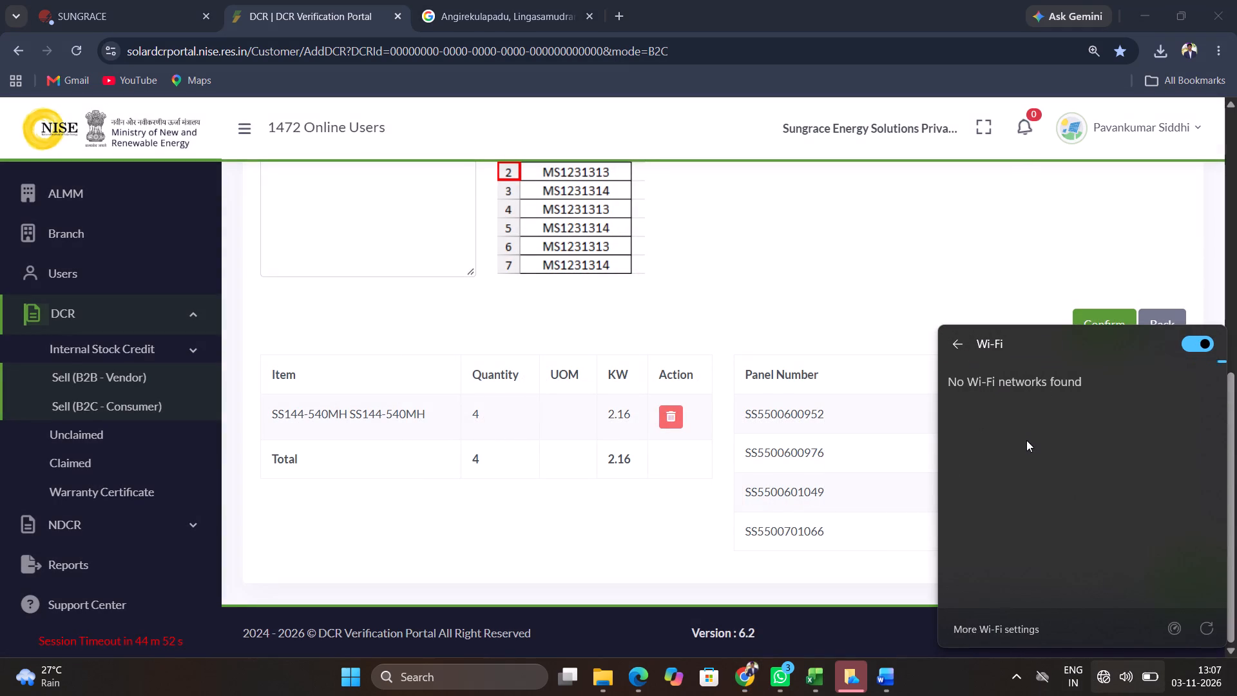
left_click(999, 383)
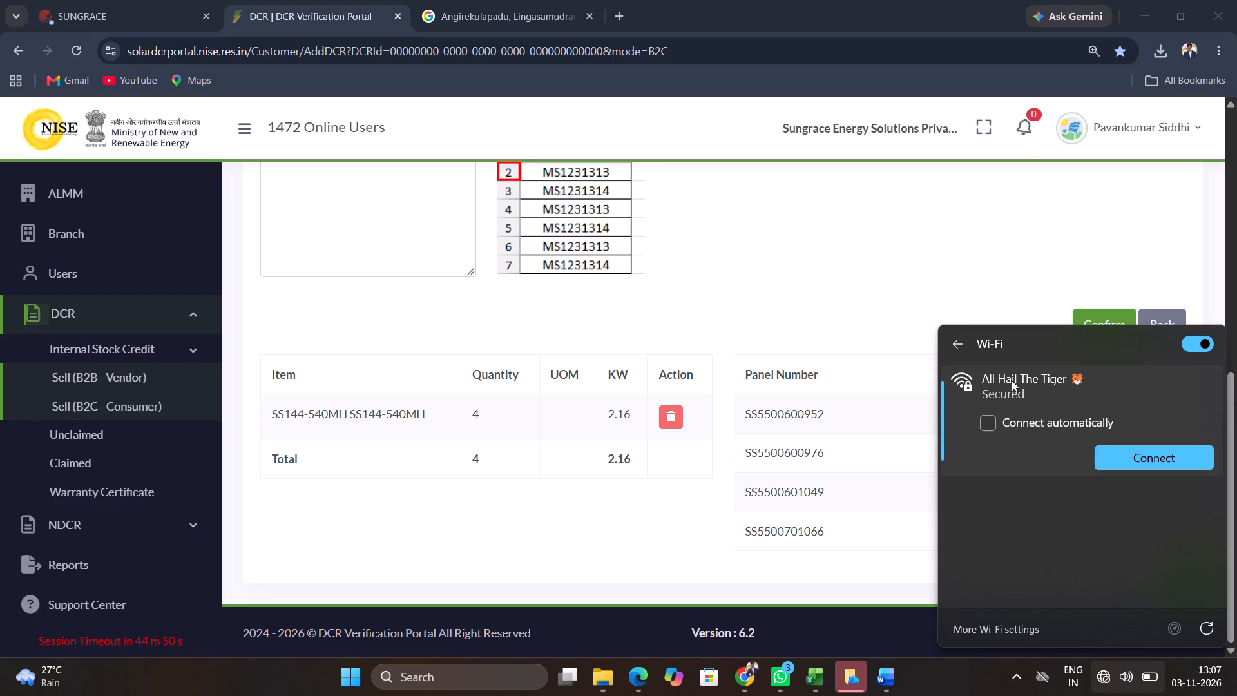
left_click(1111, 461)
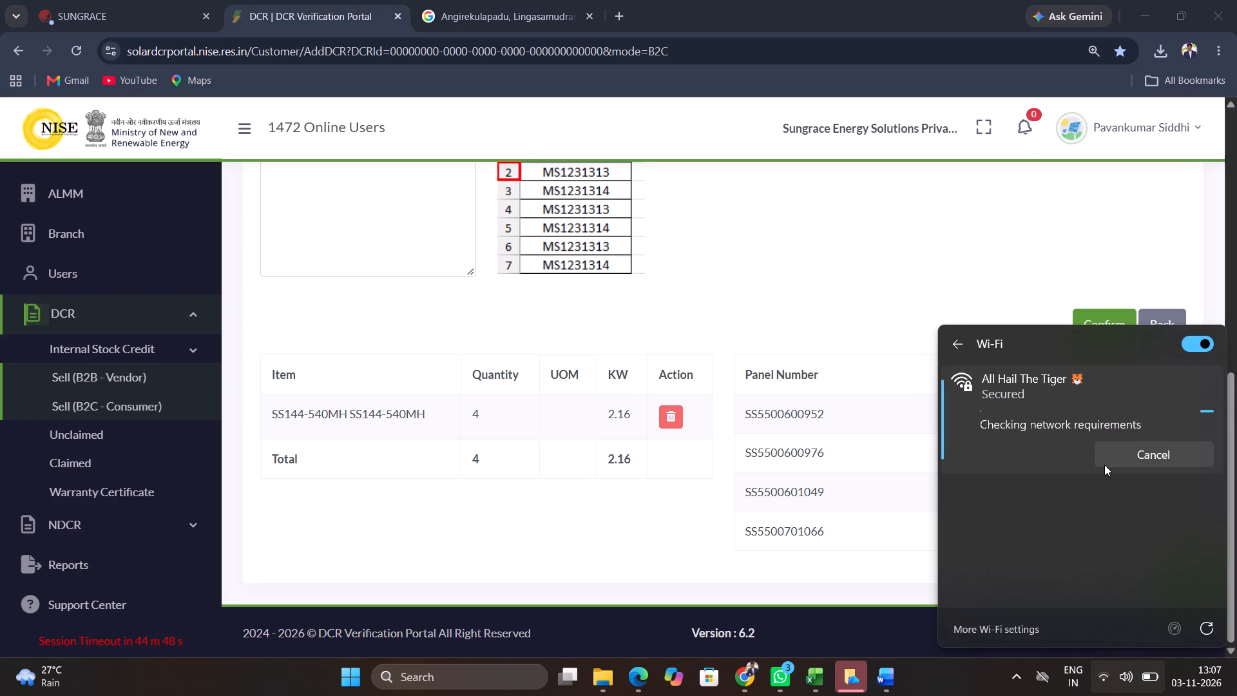
left_click(820, 256)
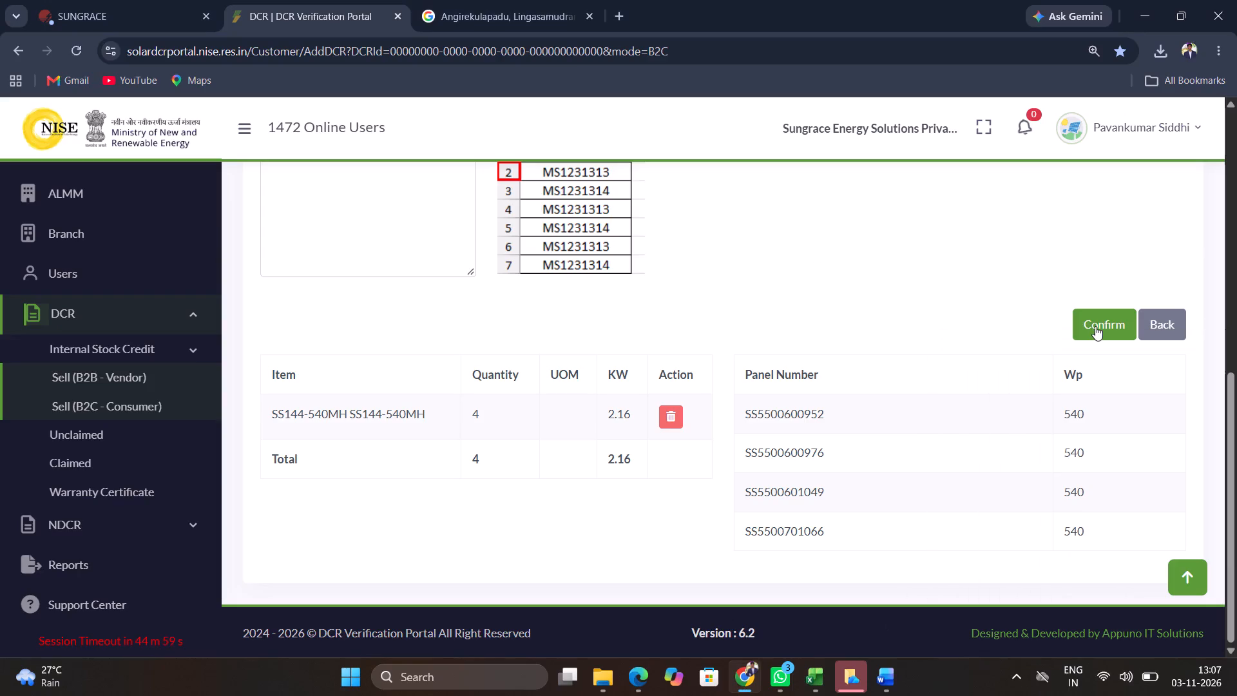
Confirm the B2C DCR entry again and accept the confirmation request.
left_click(1098, 326)
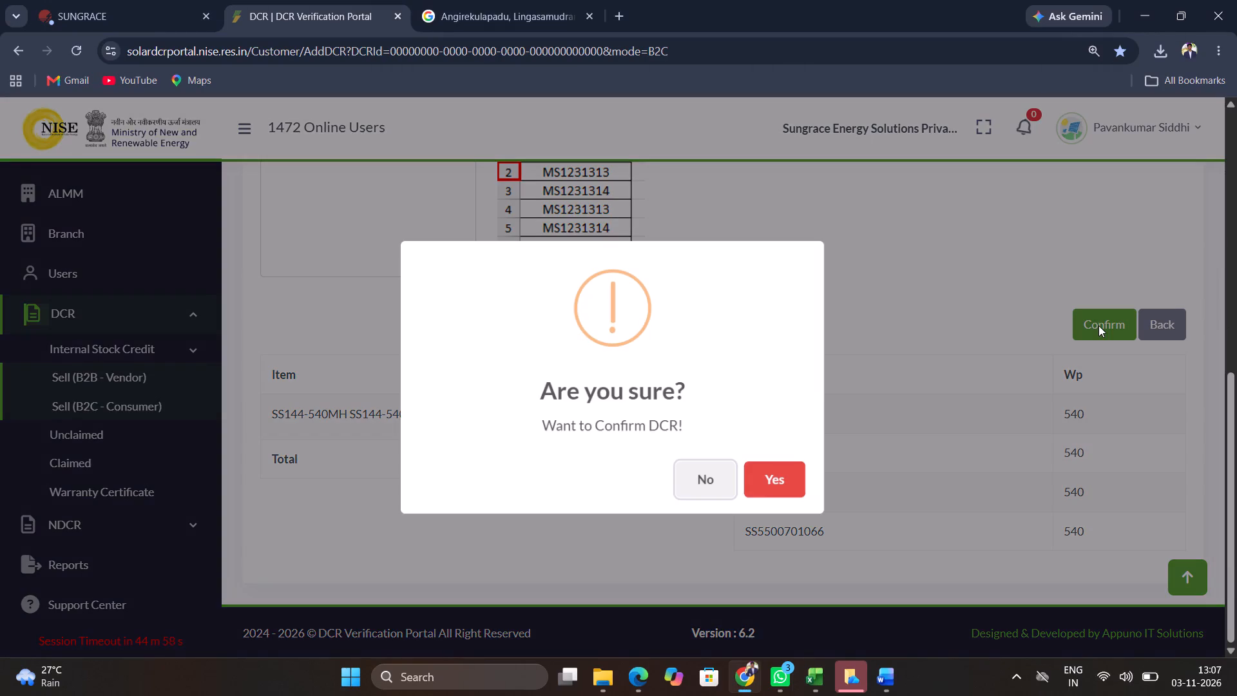
left_click(796, 493)
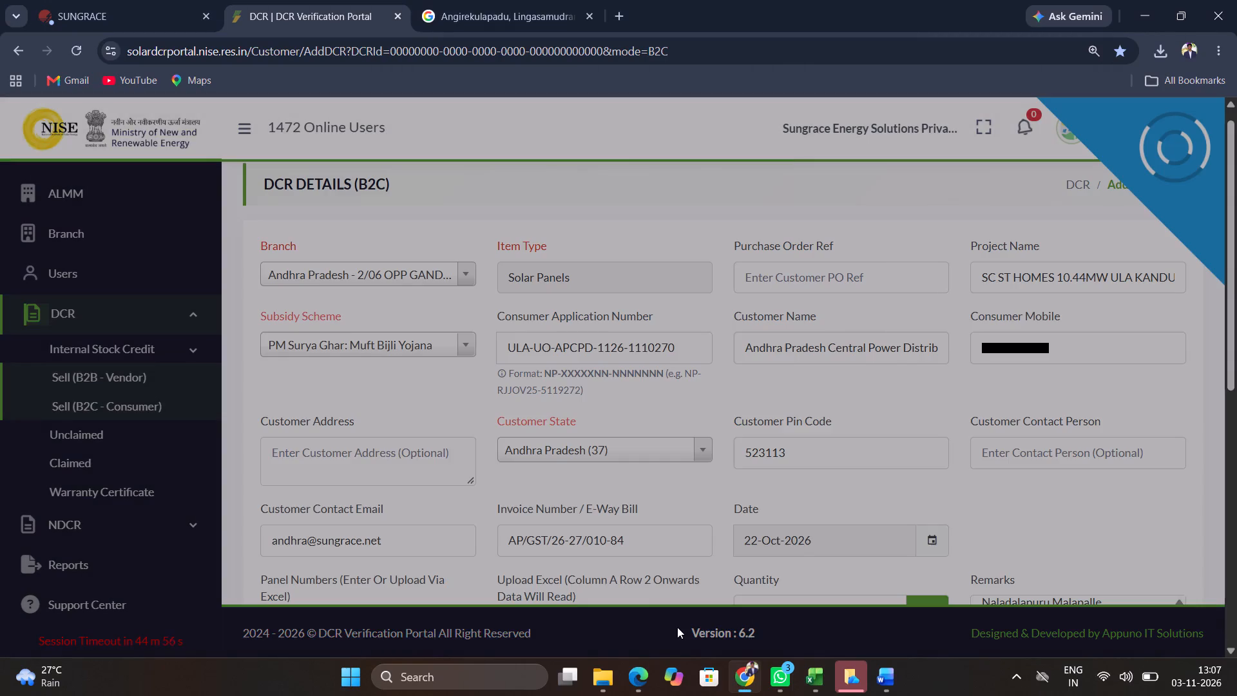
Switch to the DCR010 folder in File Explorer.
left_click(602, 605)
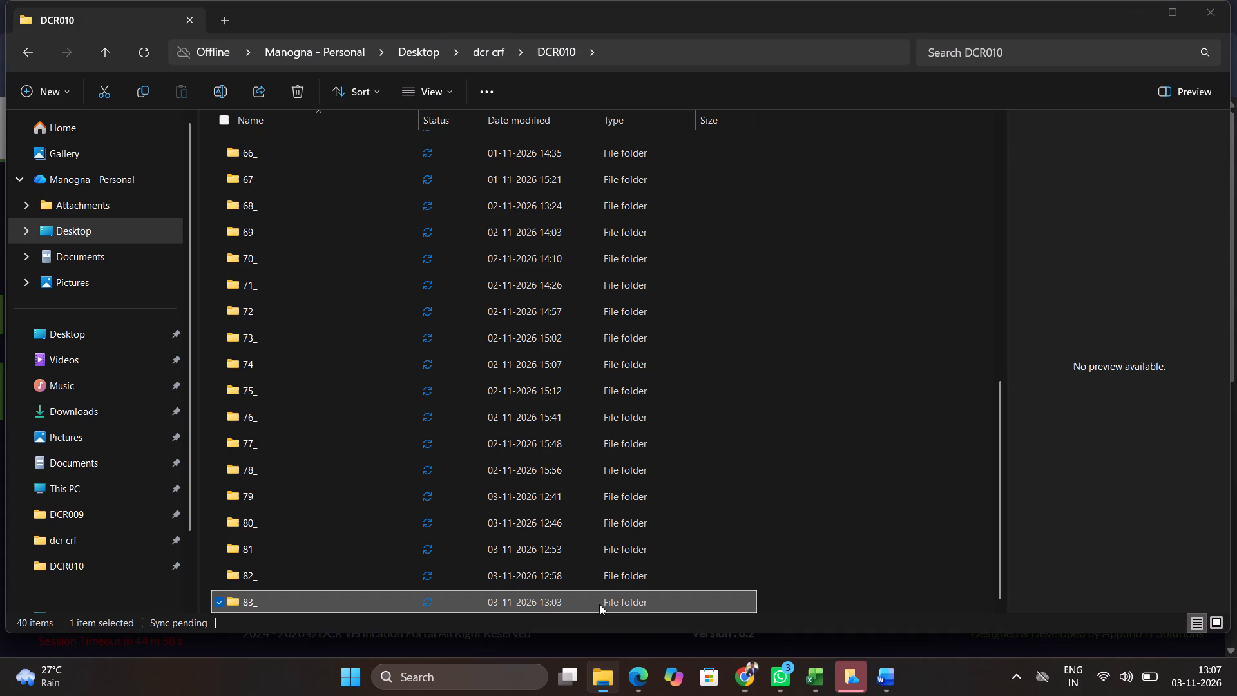
Create a folder named 84_ inside the DCR010 folder in File Explorer.
left_click(27, 86)
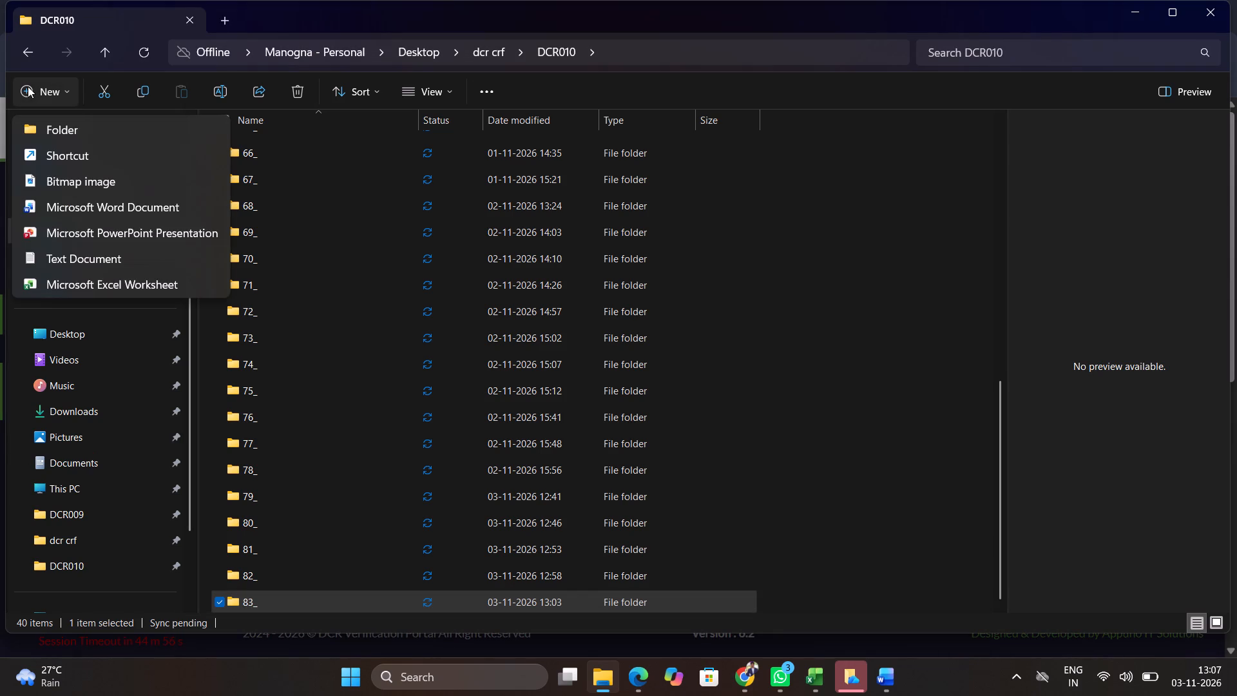
left_click(50, 125)
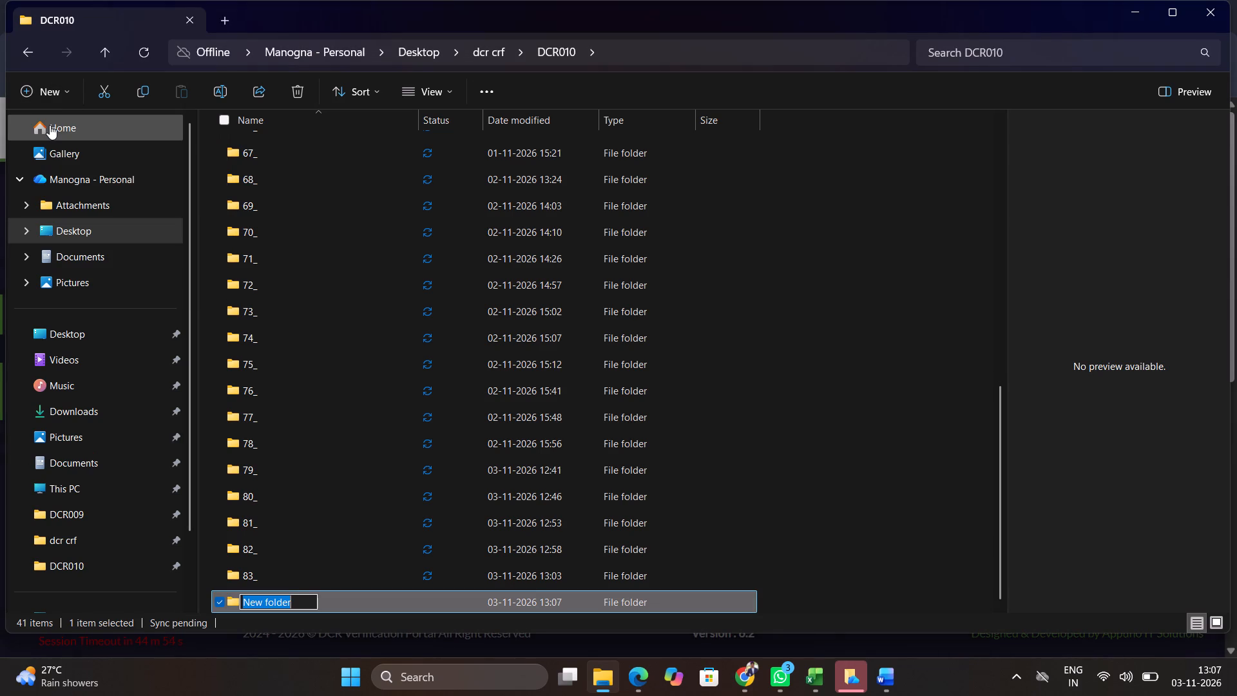
type("84")
key("shift+underscore")
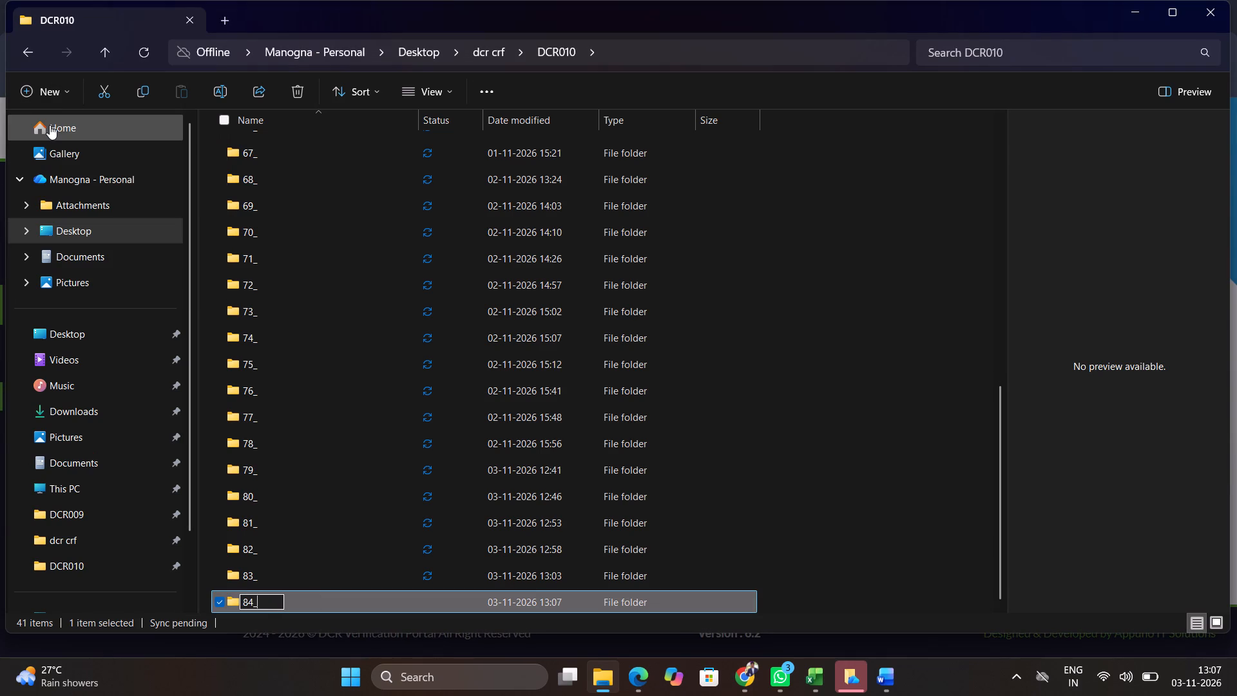
key("Return")
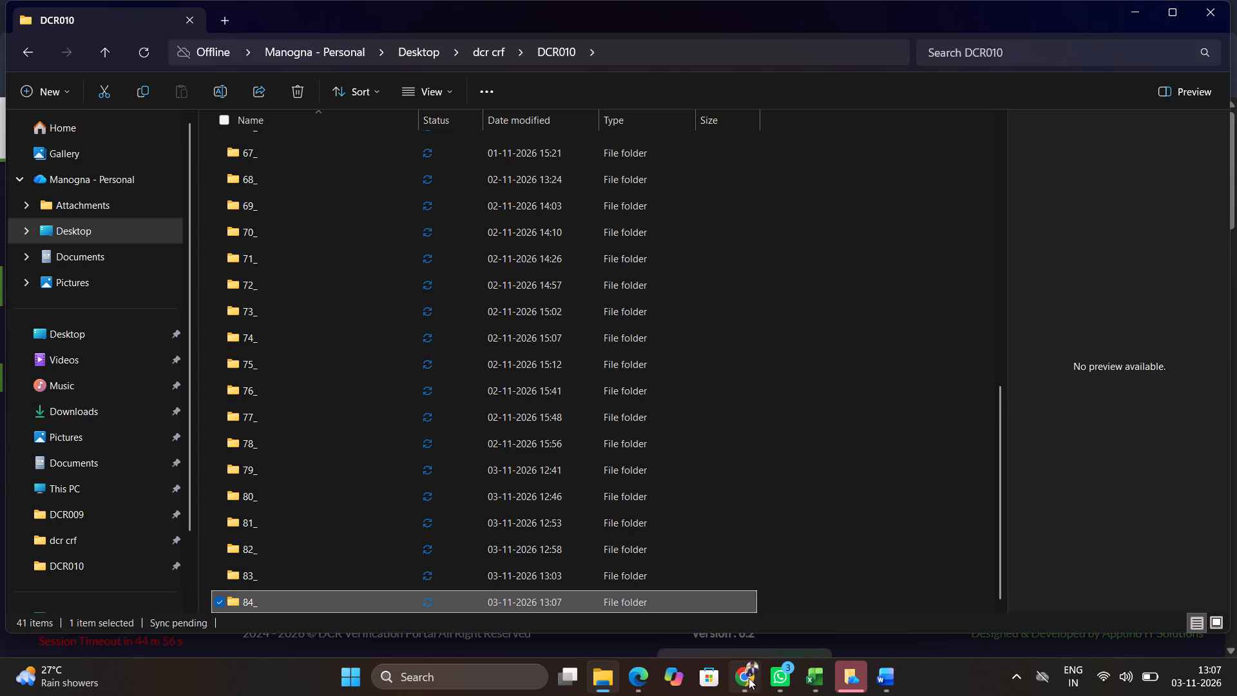
Switch to Chrome and copy the installation's service number from the SUNGRACE Quick Copy Details.
left_click(740, 607)
left_click(97, 0)
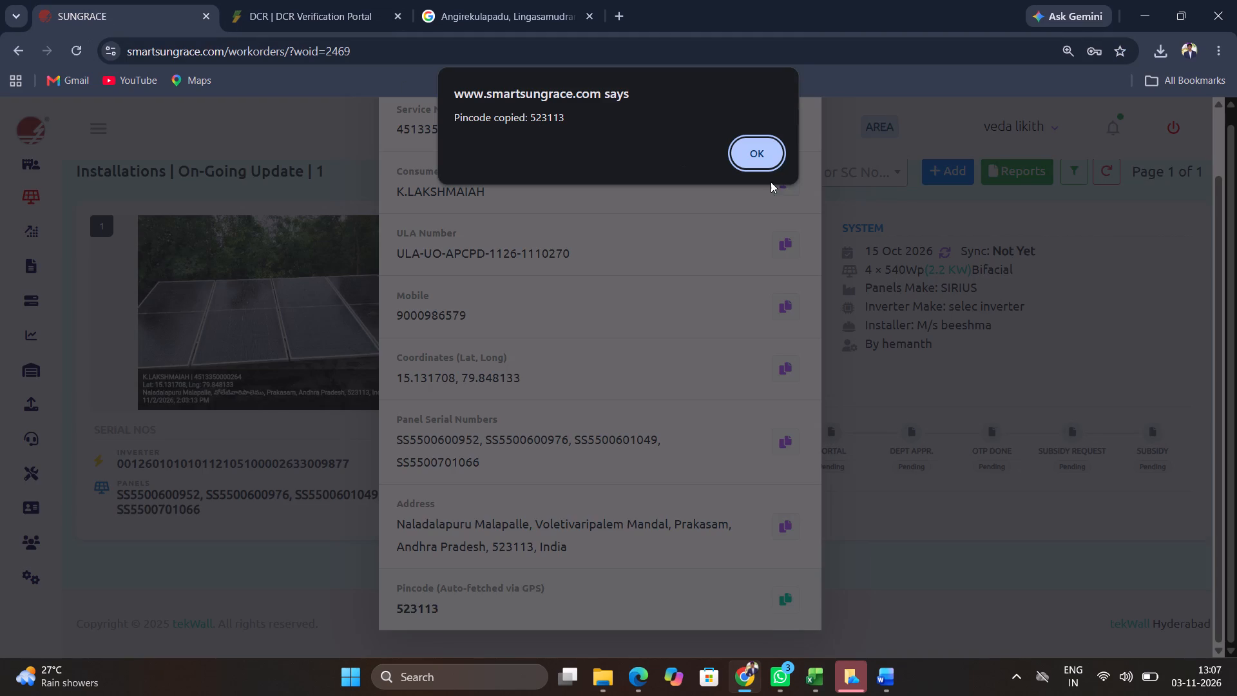
left_click(777, 155)
left_click(780, 122)
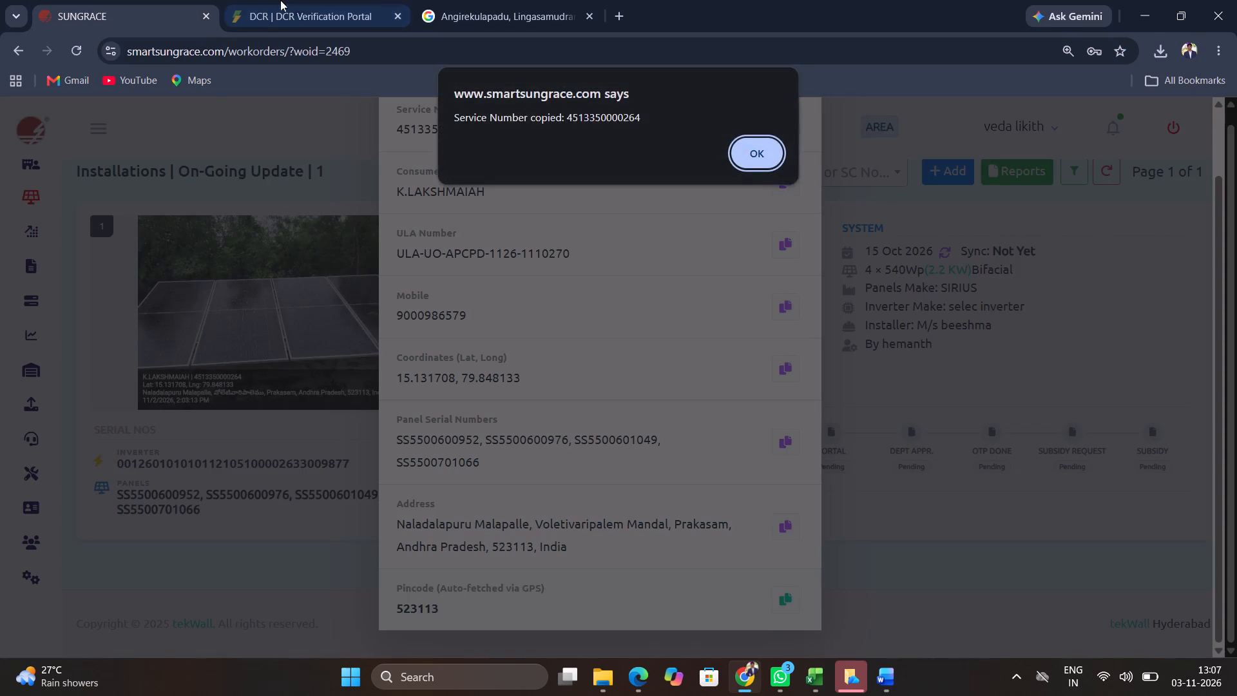
Save the DCR certificate PDF for invoice AP/GST/26-27/010-84 in DCR010's 84_ folder, named with the copied service number followed by -84.
left_click(294, 0)
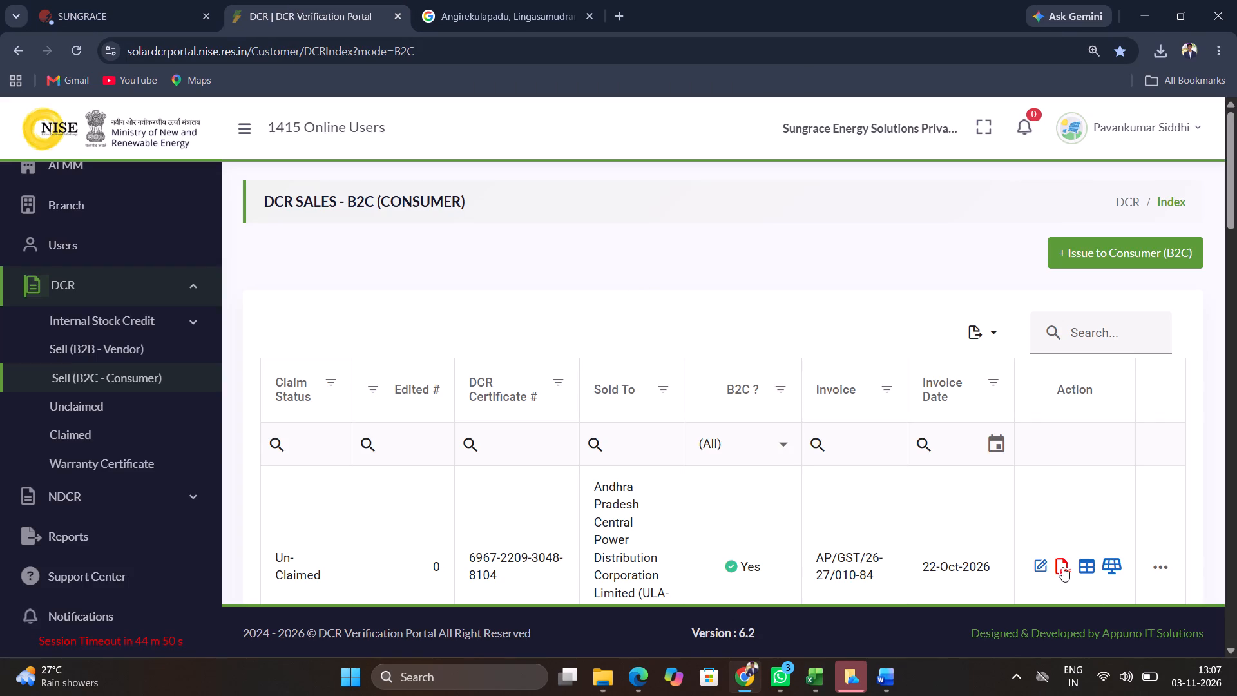
left_click(1062, 567)
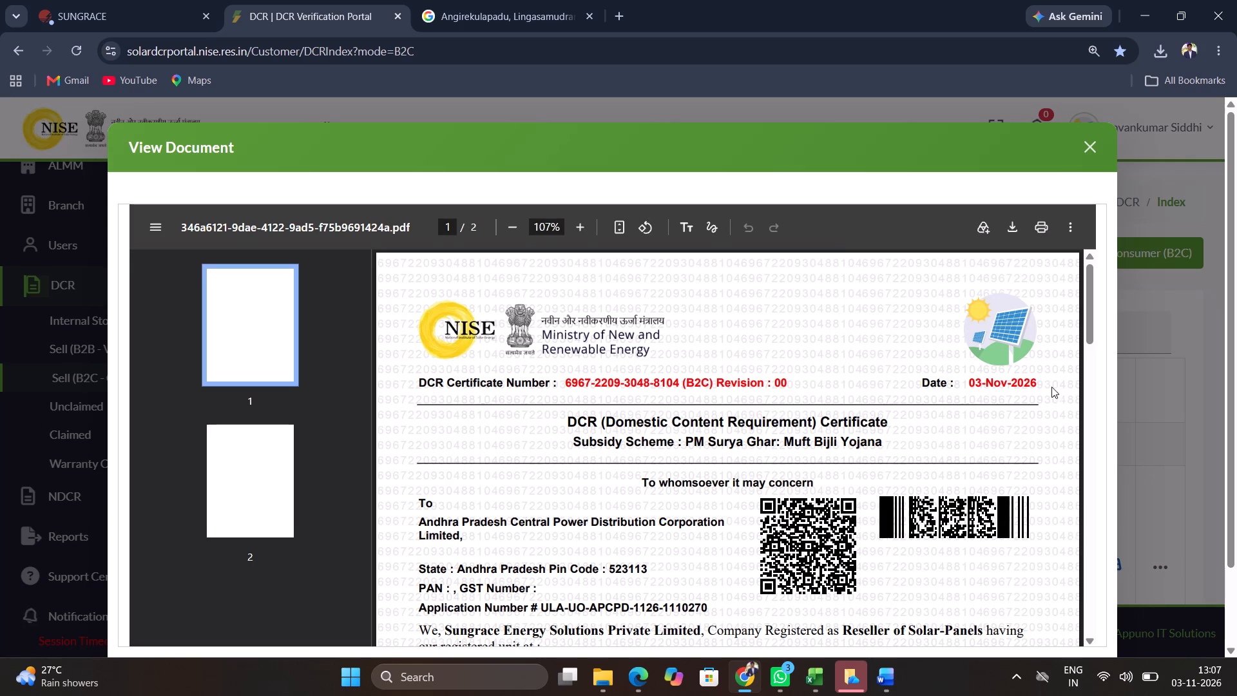
left_click(1012, 223)
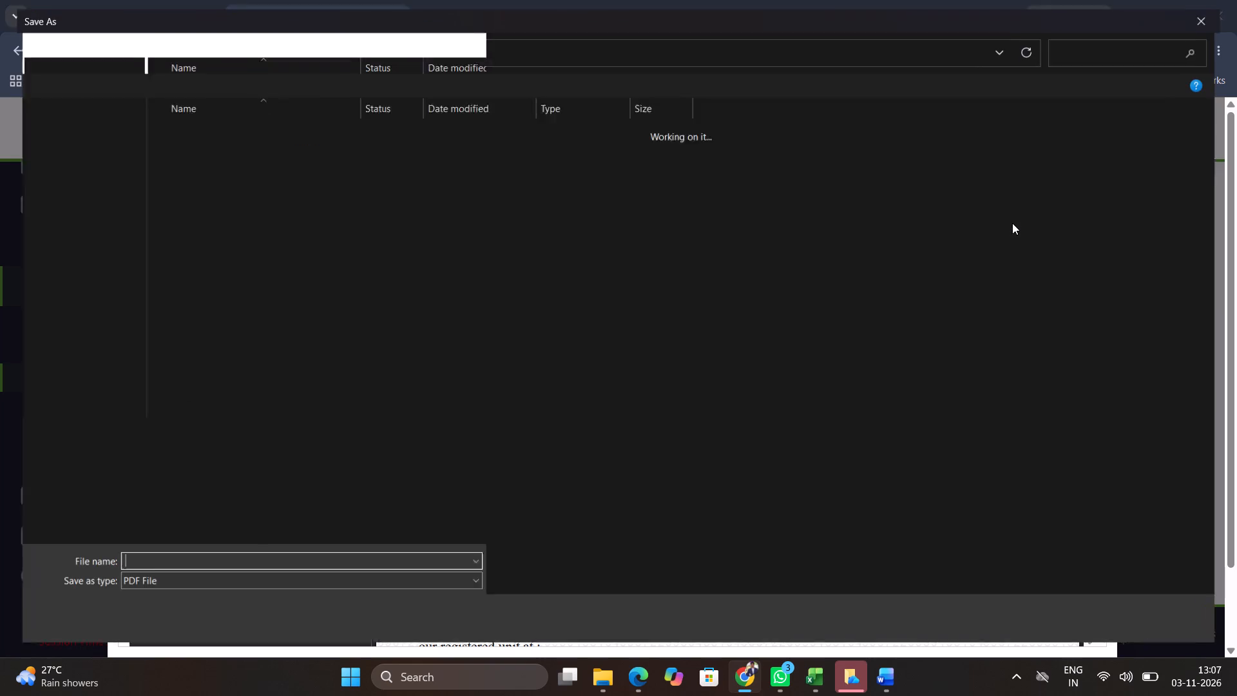
key("ctrl+v")
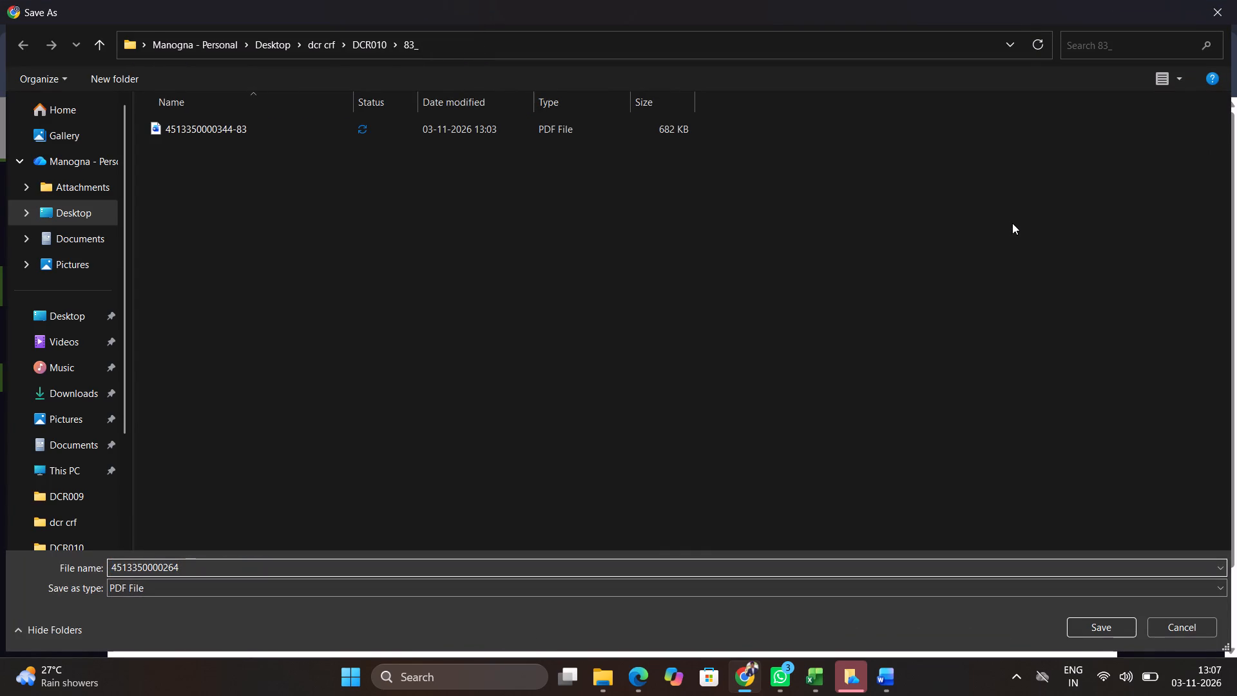
key("minus")
type("84")
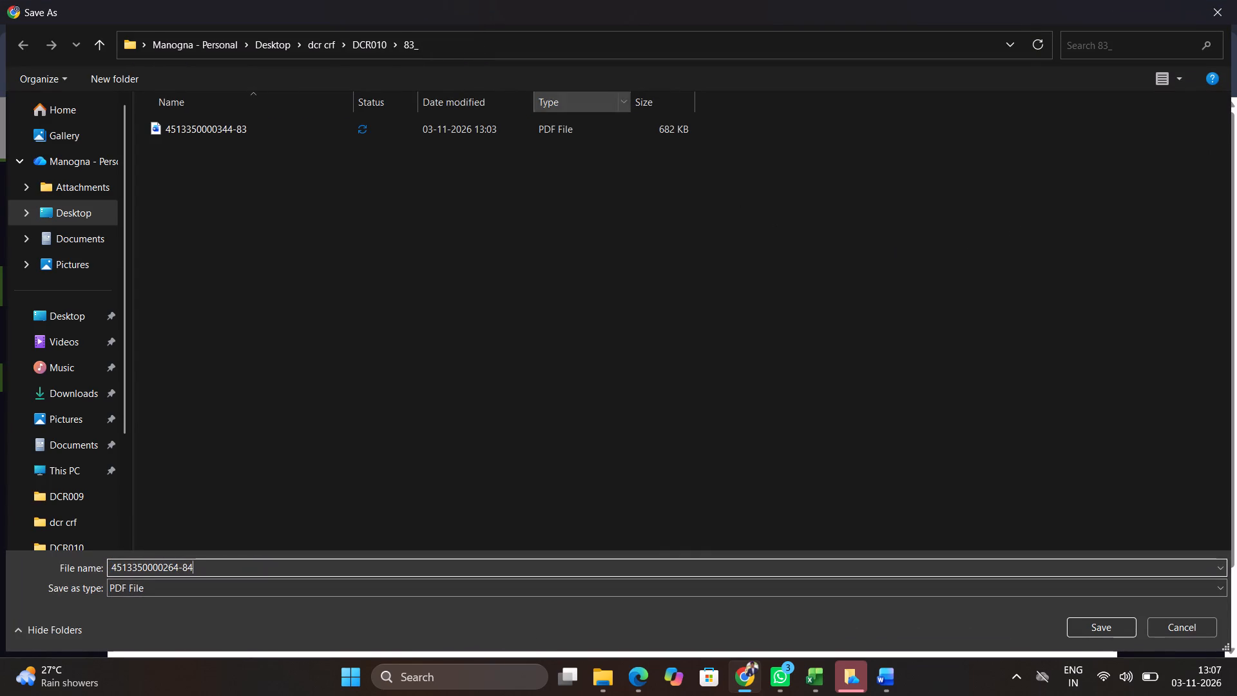
left_click(365, 49)
scroll(450, 356, "down", 5)
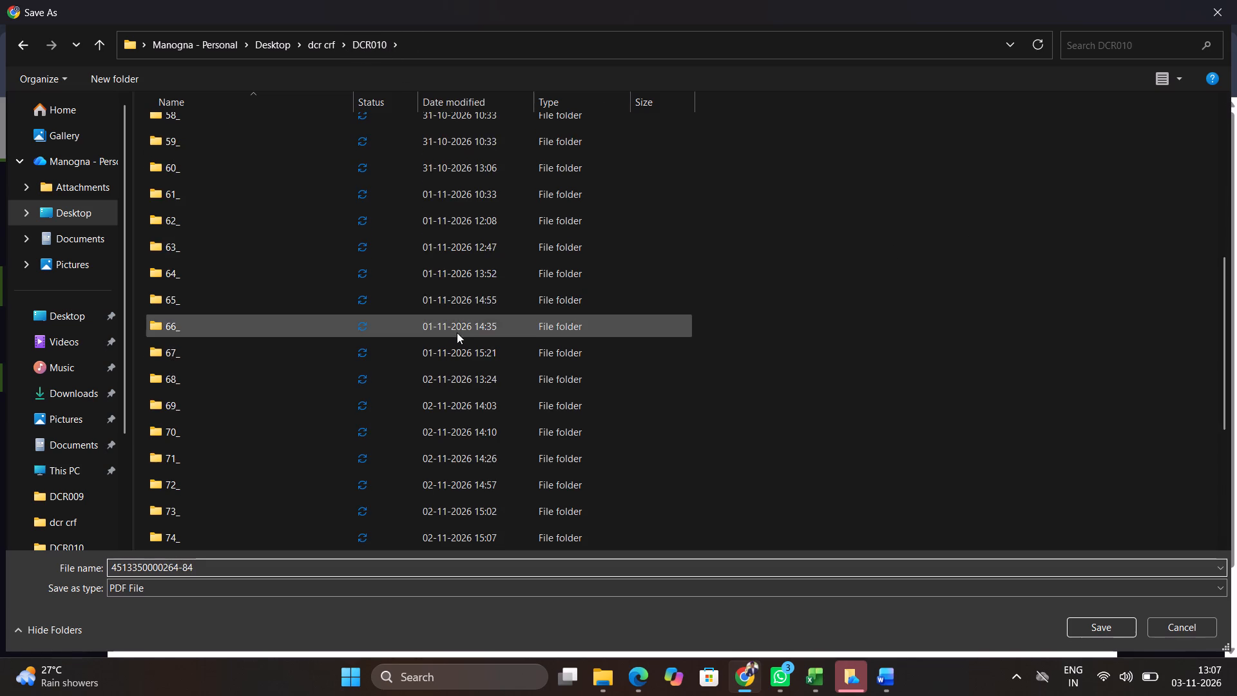
scroll(457, 333, "down", 12)
double_click(312, 537)
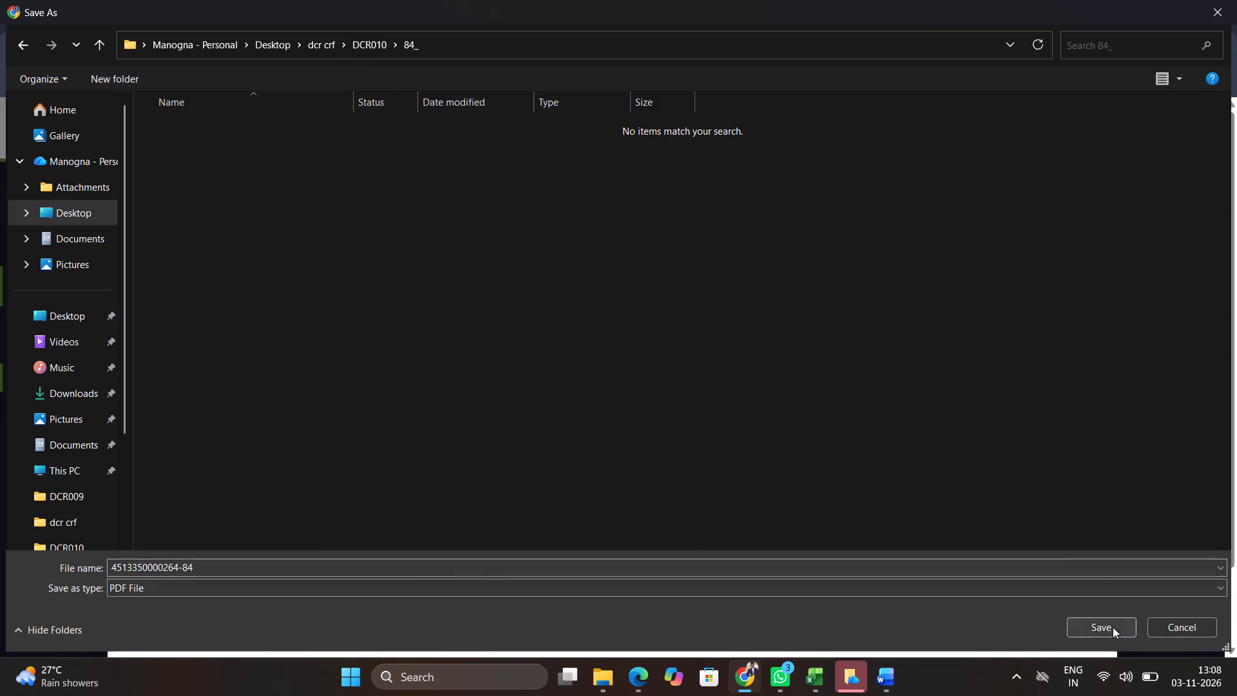
left_click(1113, 627)
Close the SUNGRACE Quick Copy Details and open the installation's Project Stage update form.
left_click(56, 0)
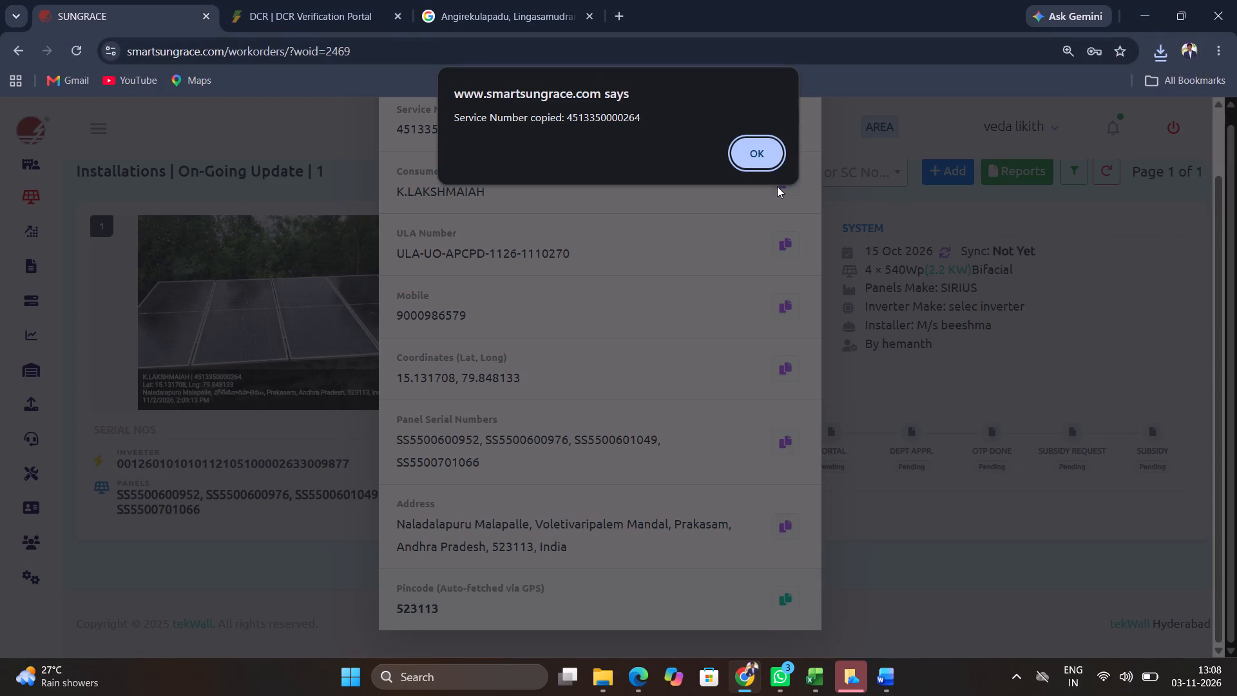
left_click(768, 158)
left_click_drag(810, 160, 812, 166)
left_click_drag(885, 298, 889, 312)
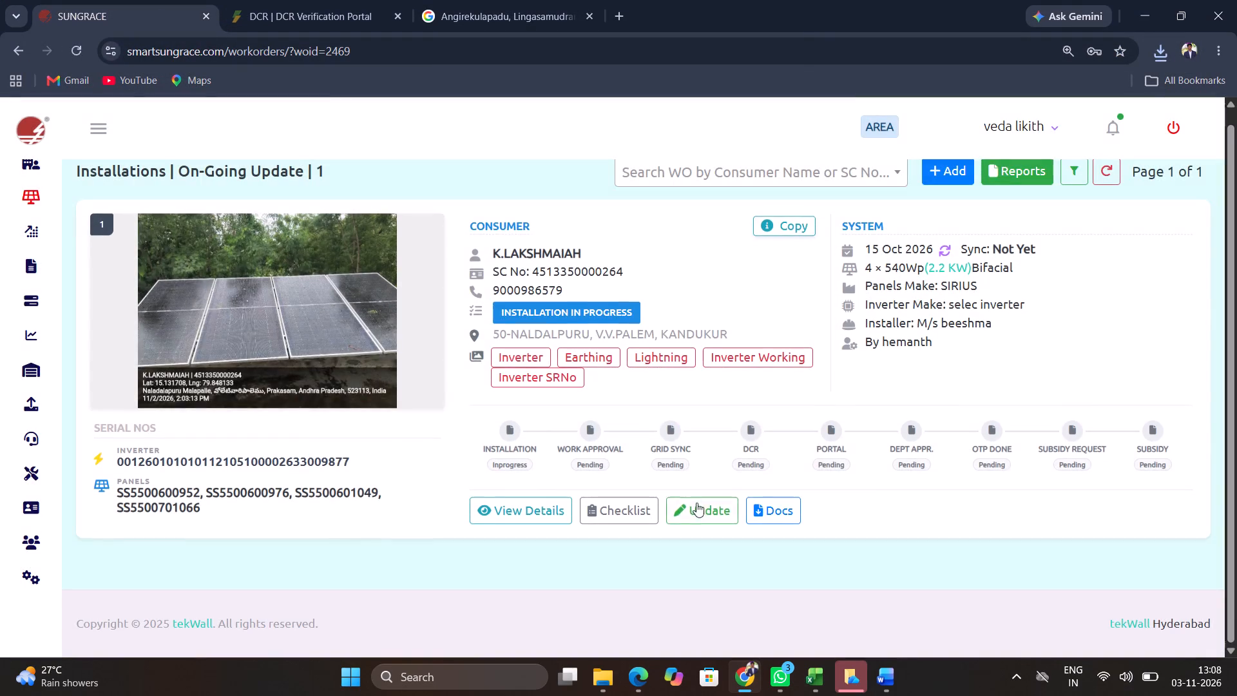
left_click(696, 504)
left_click(442, 456)
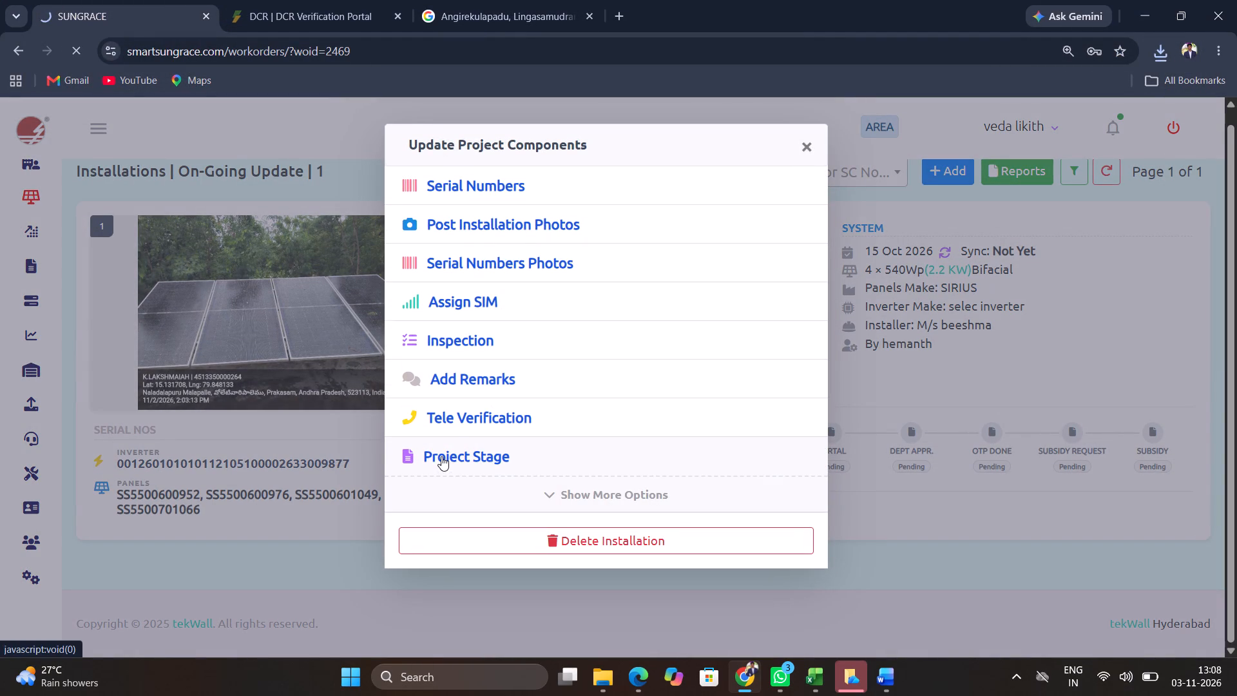
Attach the certificate PDF from DCR010's 84_ folder as the Dcr upload and submit the project stage form.
scroll(499, 391, "down", 5)
left_click(461, 447)
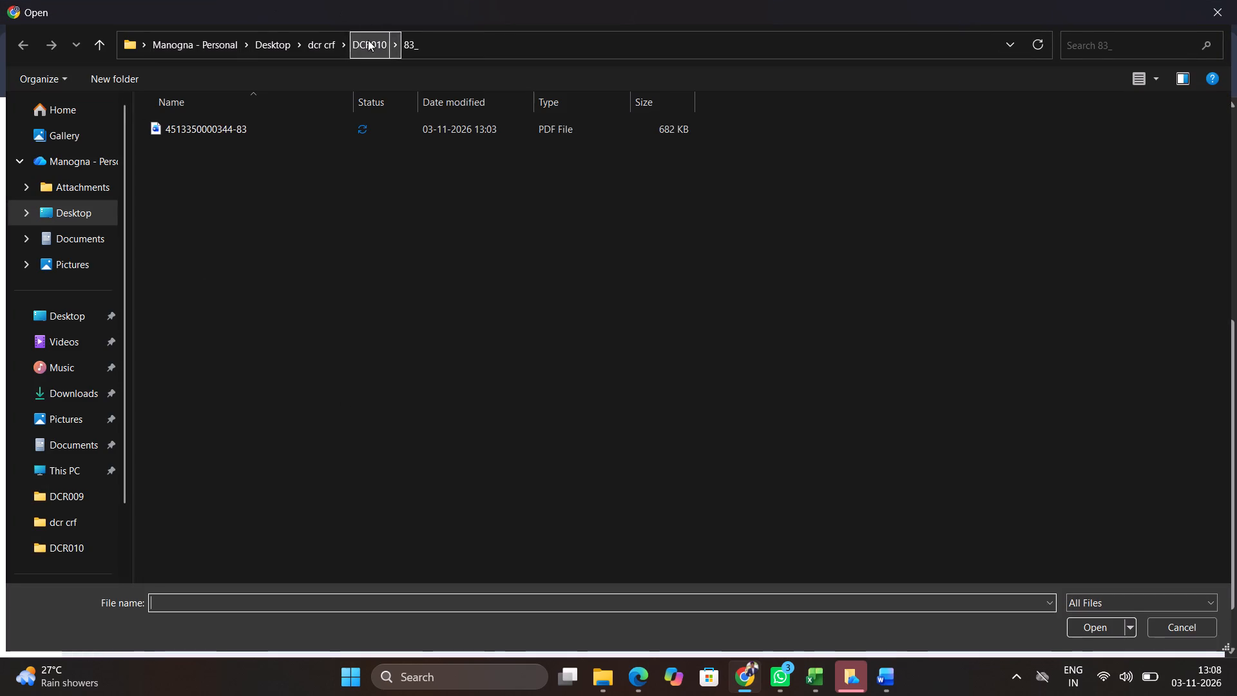
left_click(369, 40)
scroll(276, 300, "down", 3)
double_click(258, 578)
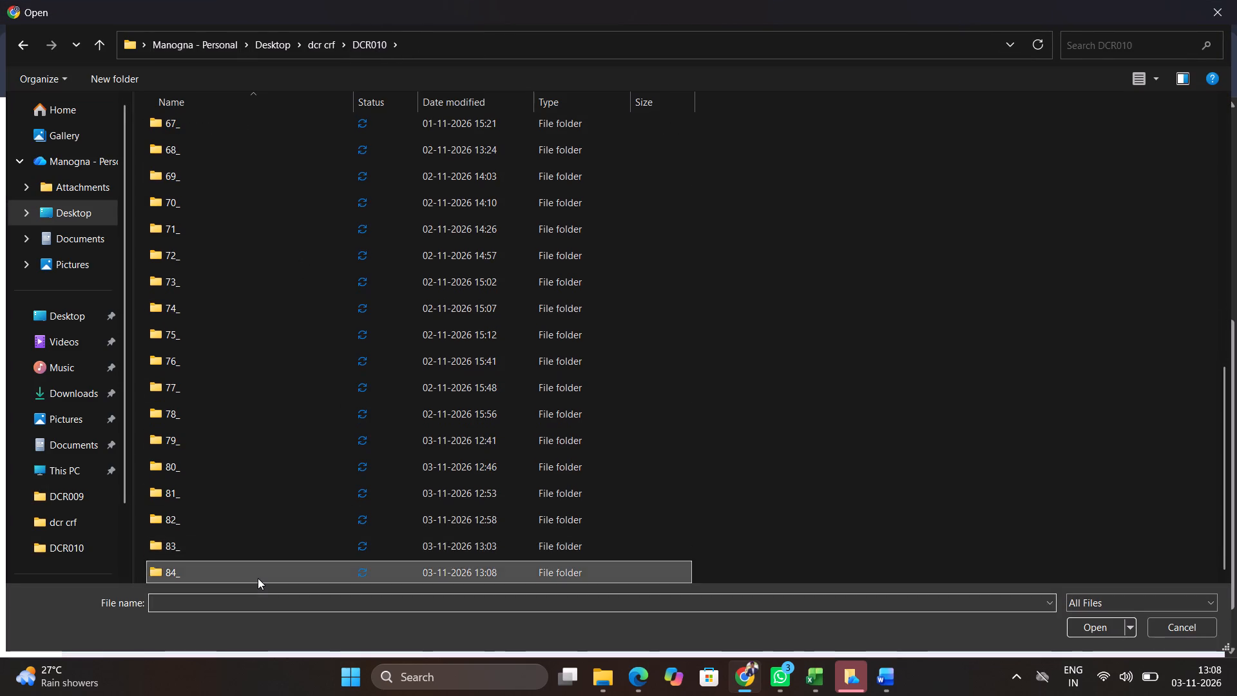
left_click(202, 129)
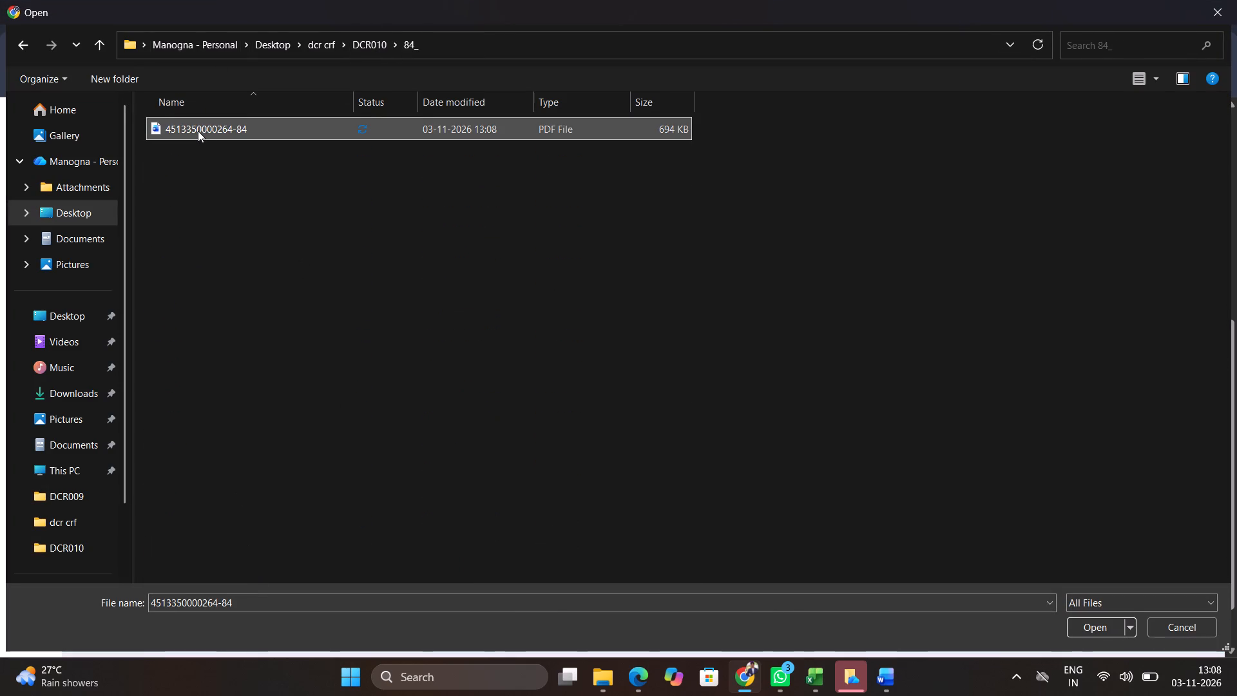
double_click(198, 131)
left_click(442, 531)
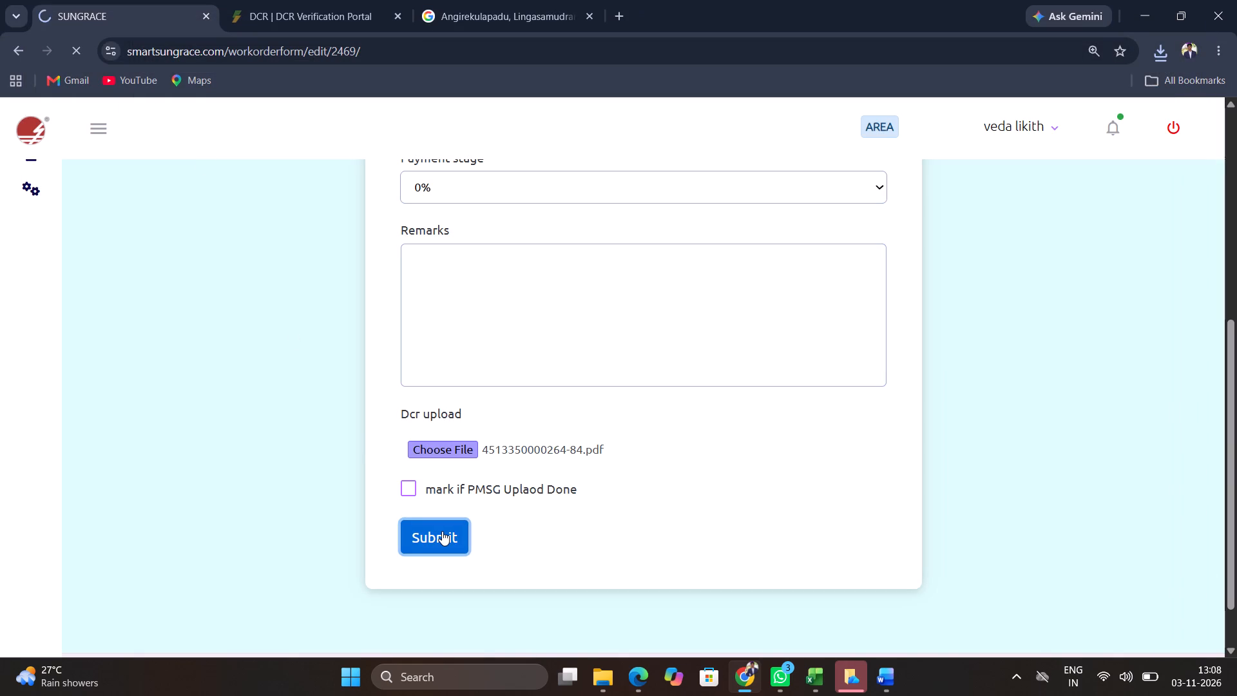
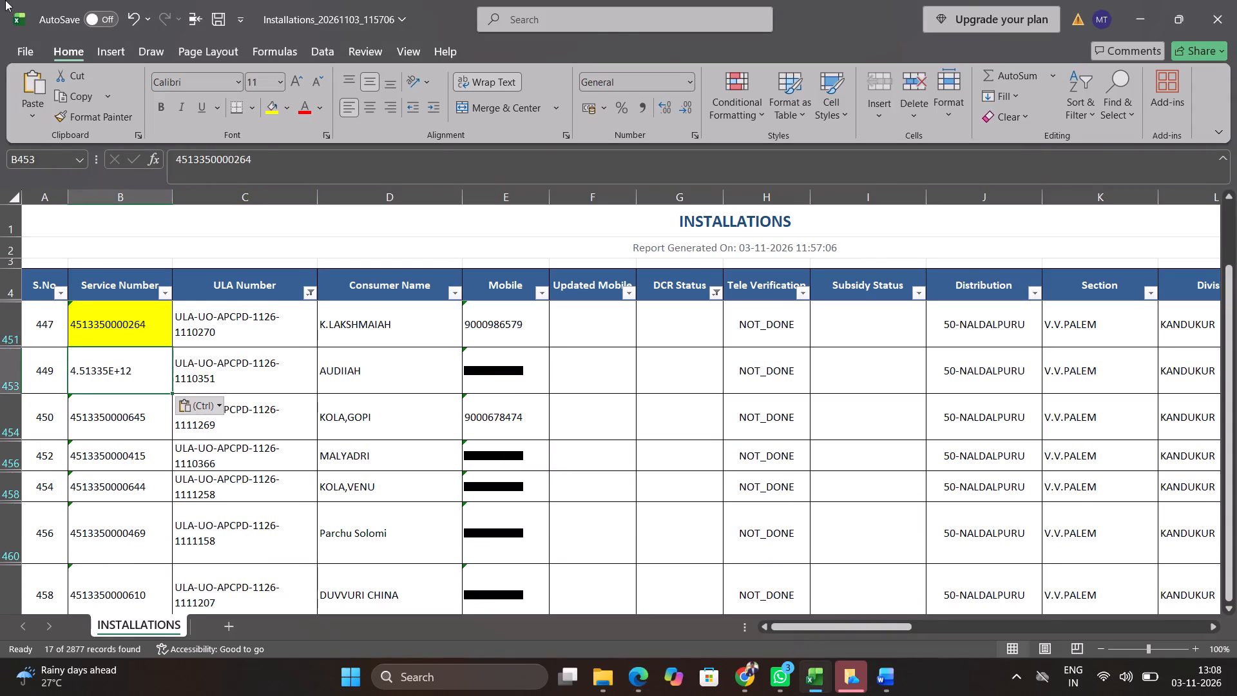
Undo the last paste into service number cell B453 of the installations sheet.
left_click(137, 9)
Copy the service number in B453 and use it in Chrome's SUNGRACE work order search to open the matching installation.
key("ctrl+c")
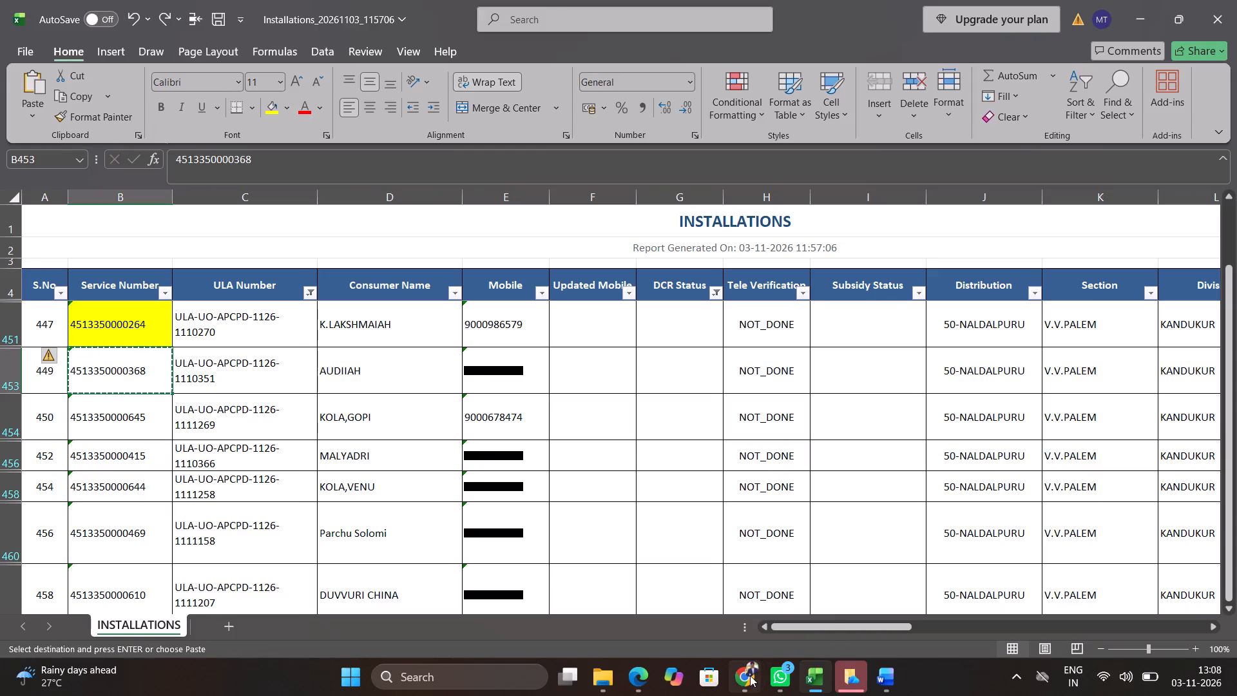
left_click(726, 605)
left_click(729, 174)
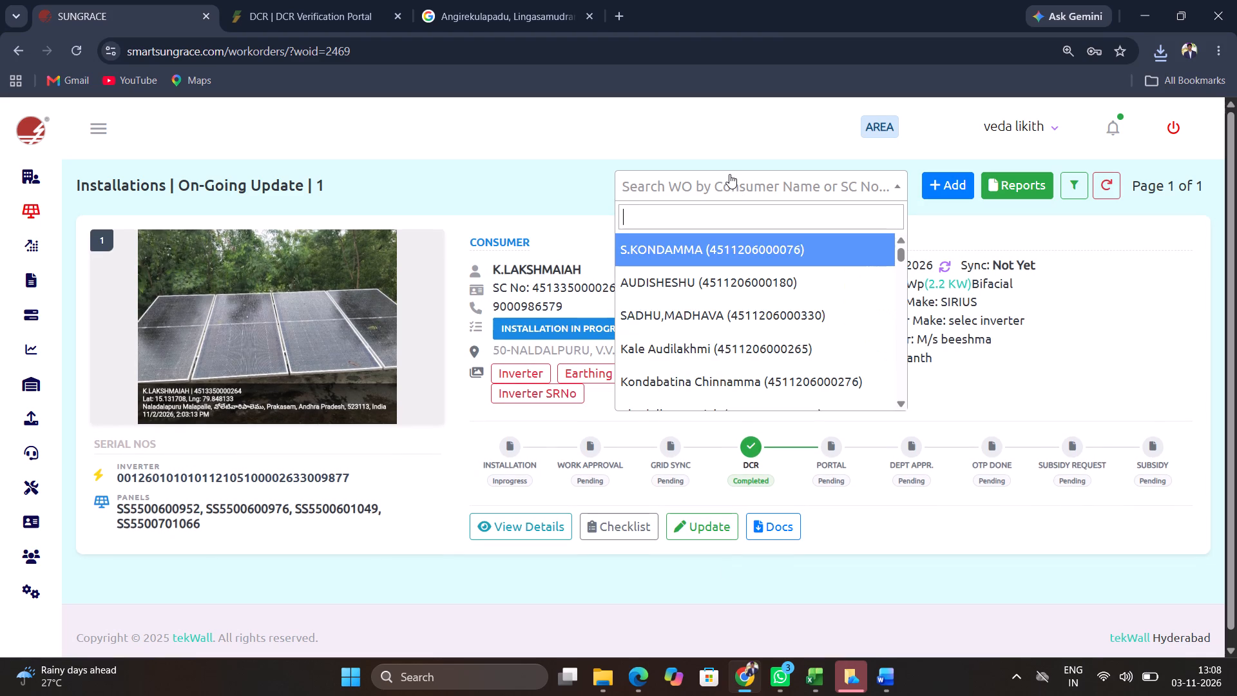
key("ctrl+v")
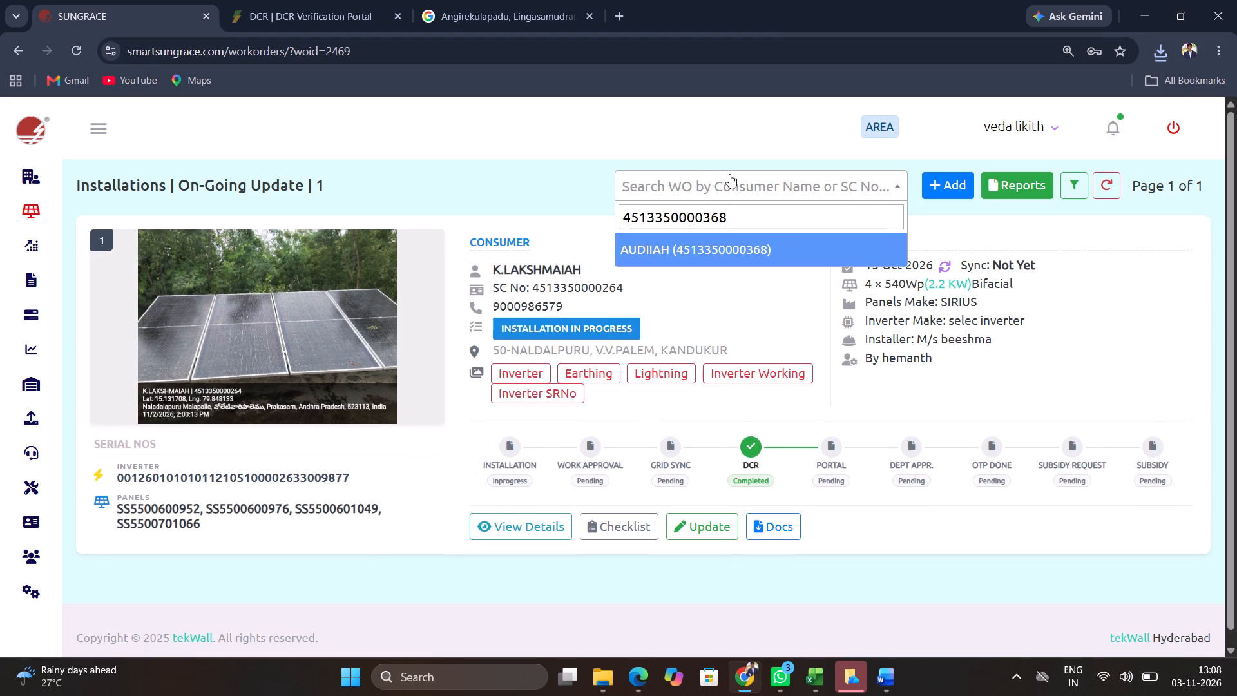
key("ctrl+Return")
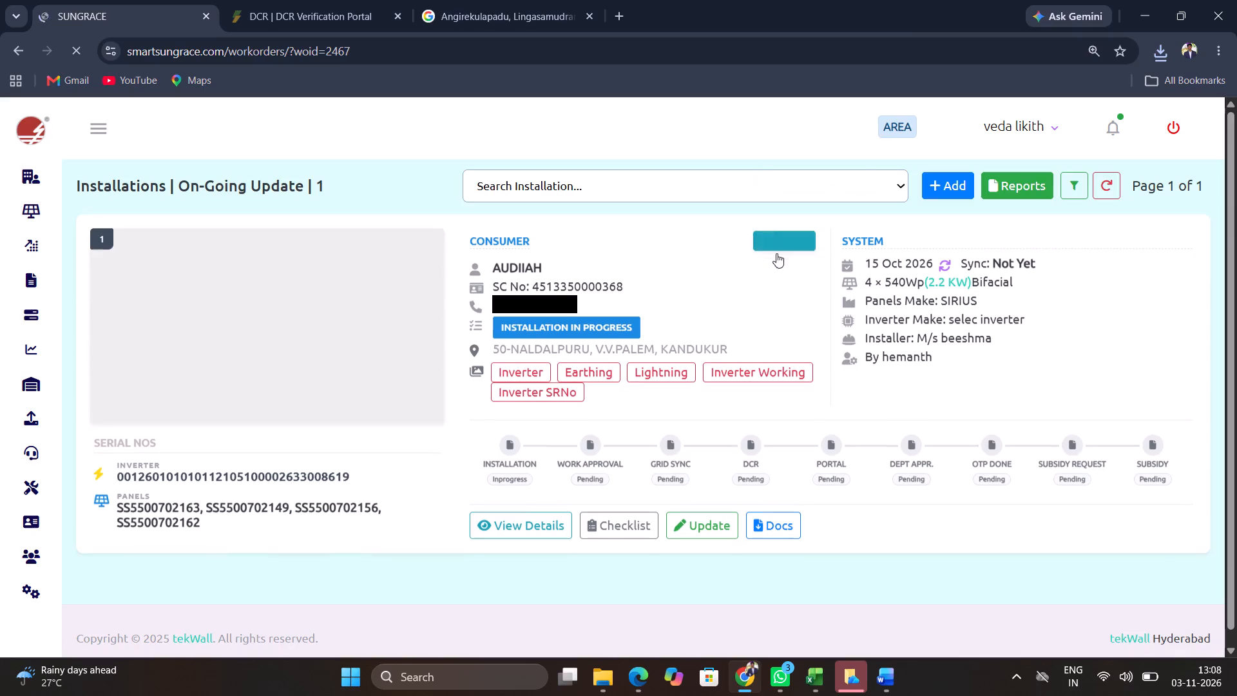
Open the consumer's quick-copy details and copy the ULA number.
left_click(782, 236, "ctrl")
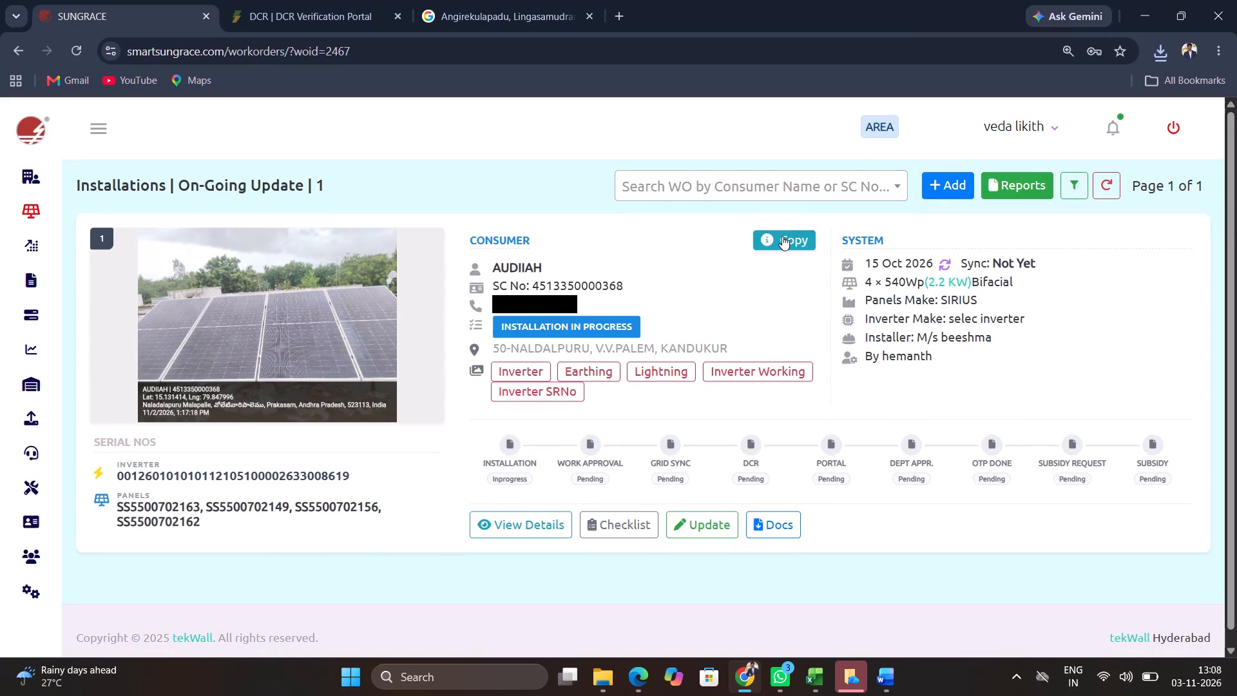
left_click(778, 316, "ctrl")
Switch to the DCR Verification Portal, close the displayed certificate, and start a new consumer (B2C) DCR entry.
left_click(346, 0, "ctrl")
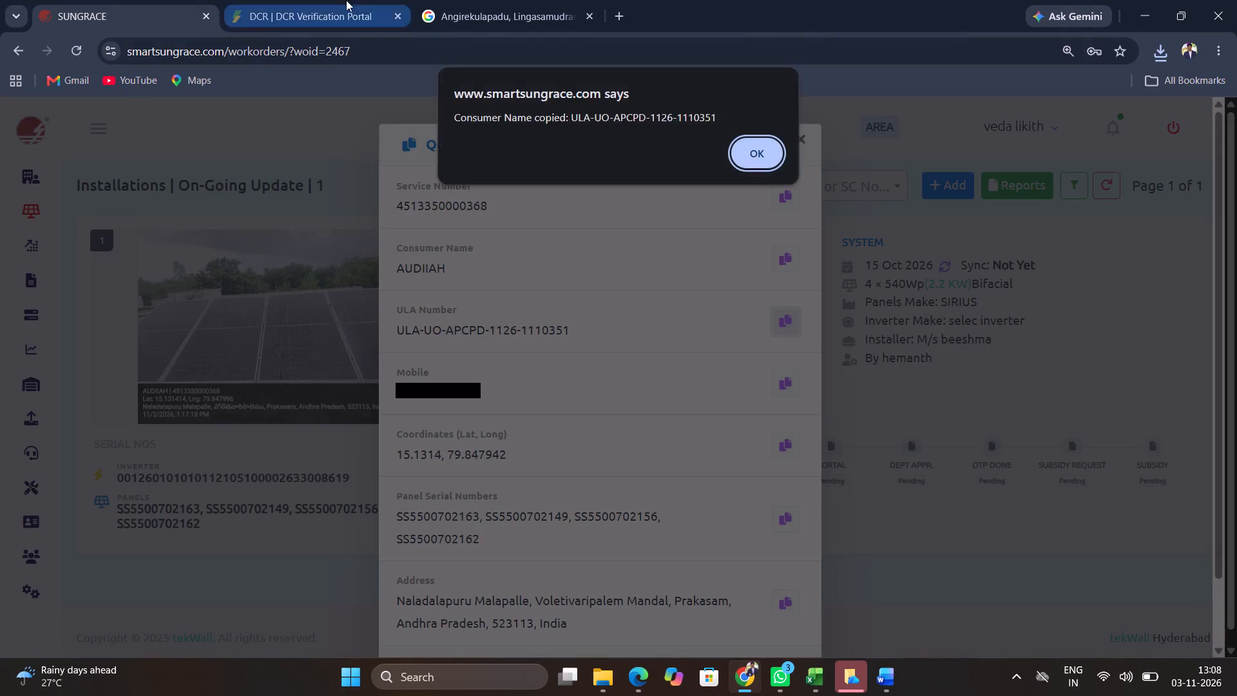
left_click(1088, 155, "ctrl")
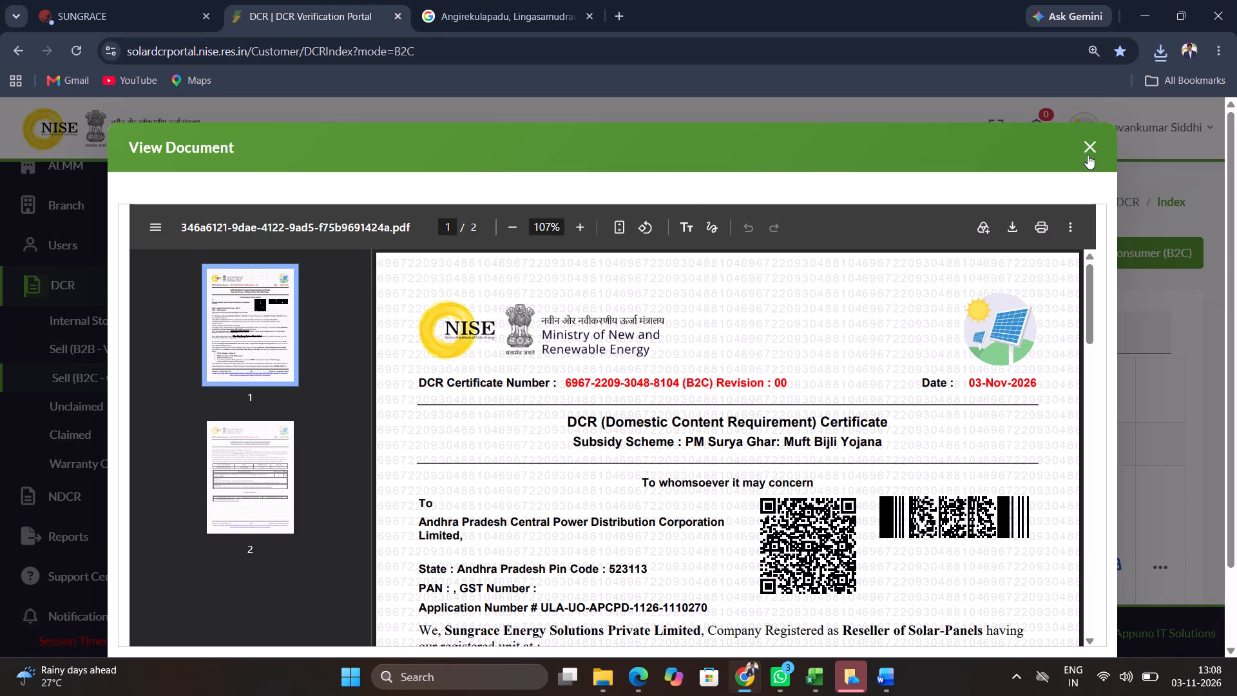
left_click(1103, 251, "ctrl")
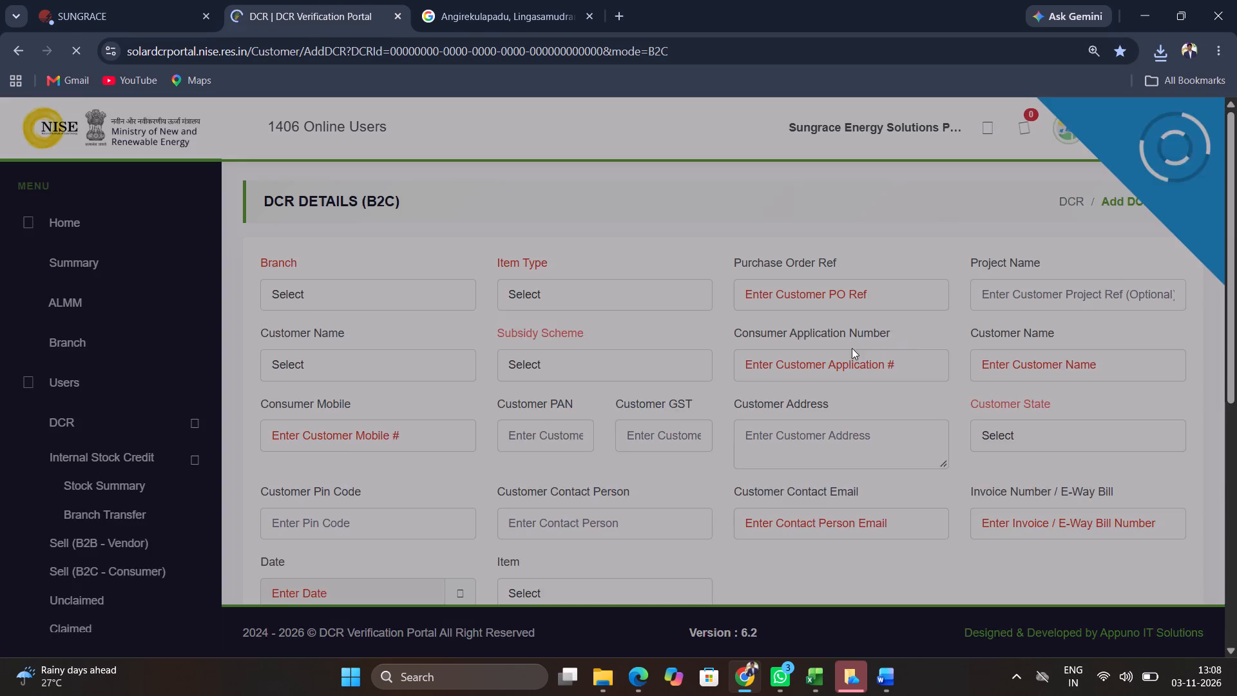
Enter the copied ULA number as the Consumer Application Number.
left_click(649, 367, "ctrl")
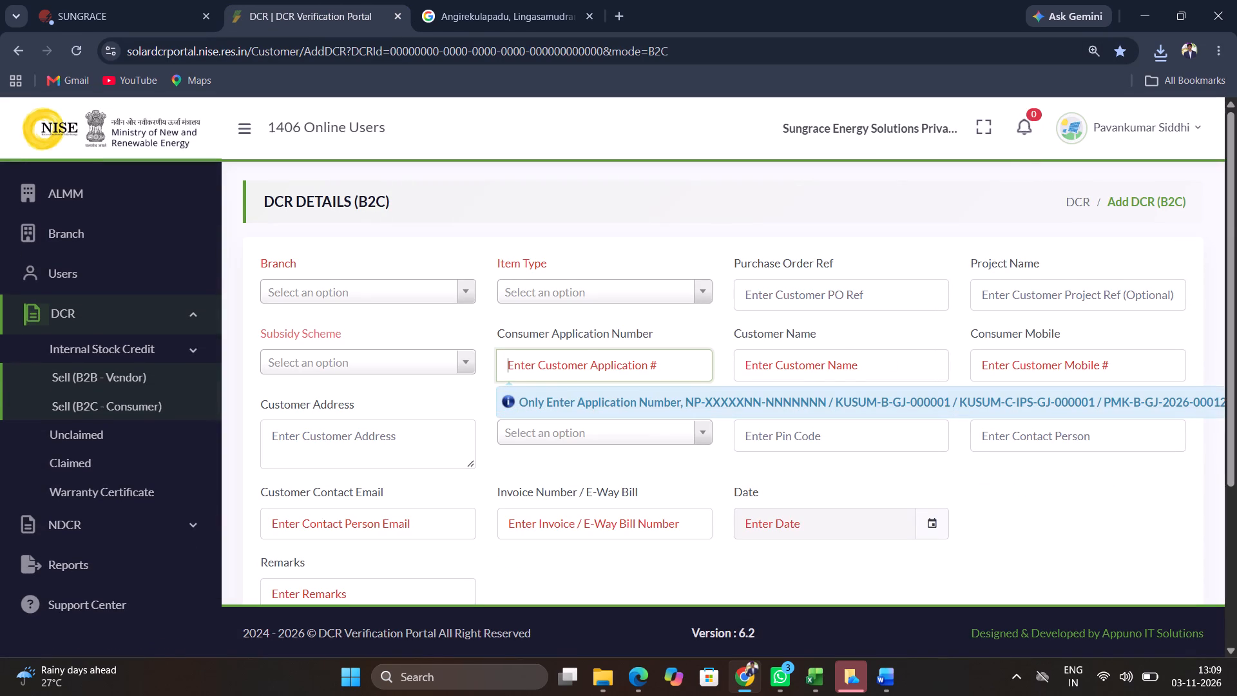
key("ctrl+v")
left_click(649, 367, "ctrl")
Set the branch to the Andhra Pradesh one, the subsidy scheme to PM Surya Ghar: Muft Bijli Yojana, and item type to Solar Panels.
left_click(407, 294)
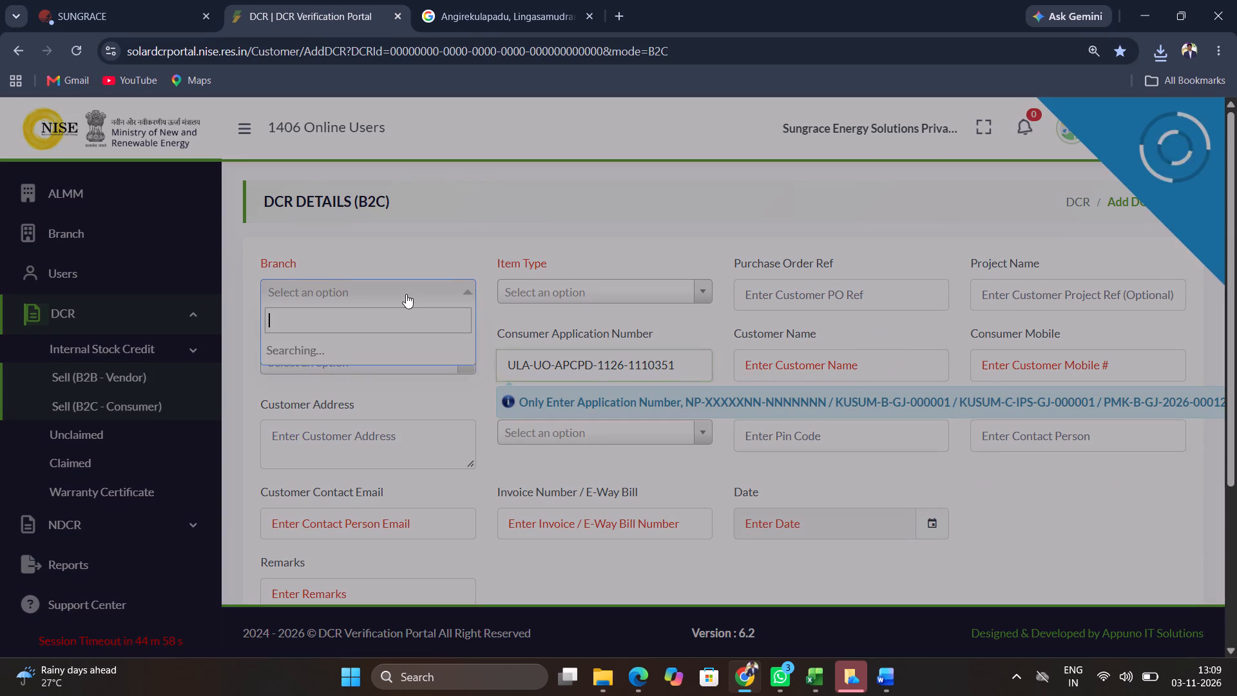
left_click(356, 371)
left_click(367, 354)
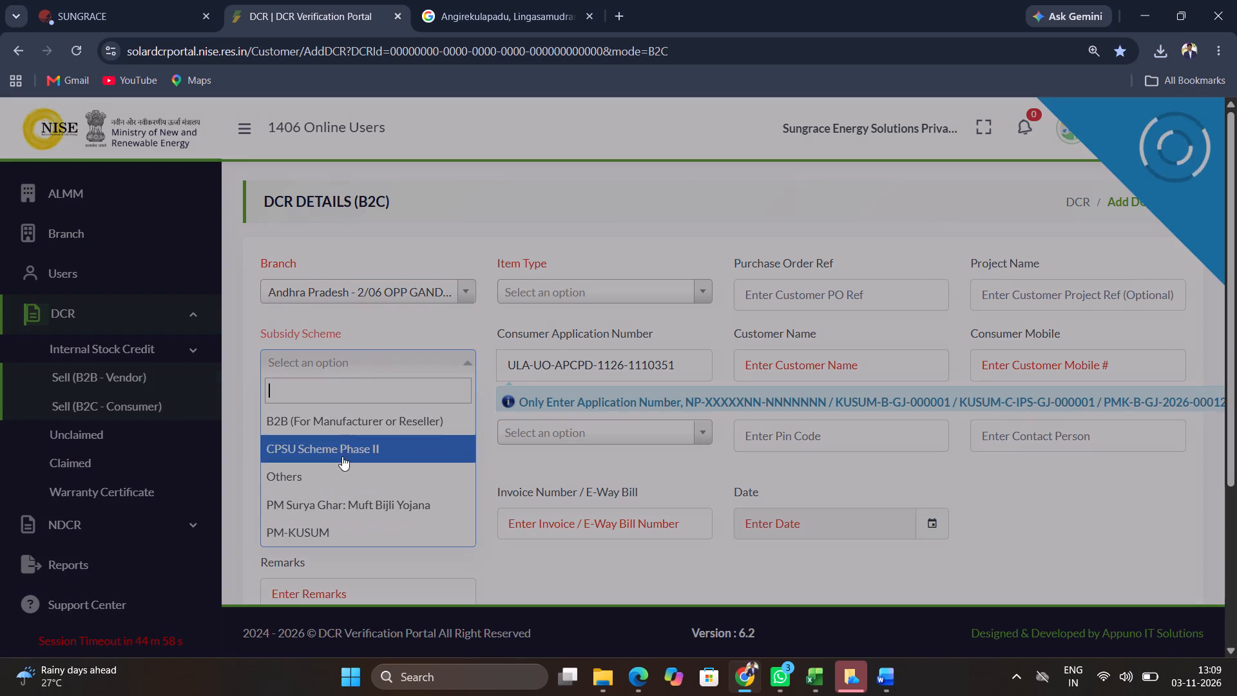
left_click(353, 499)
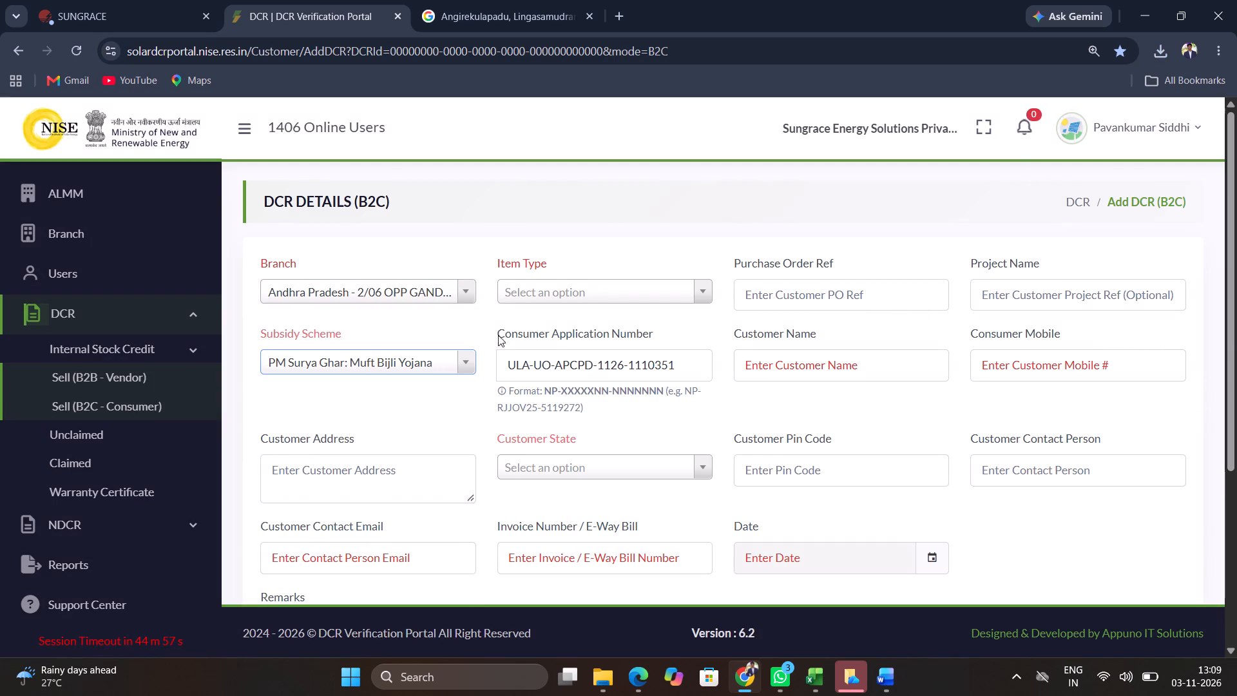
left_click(515, 287)
left_click(534, 348)
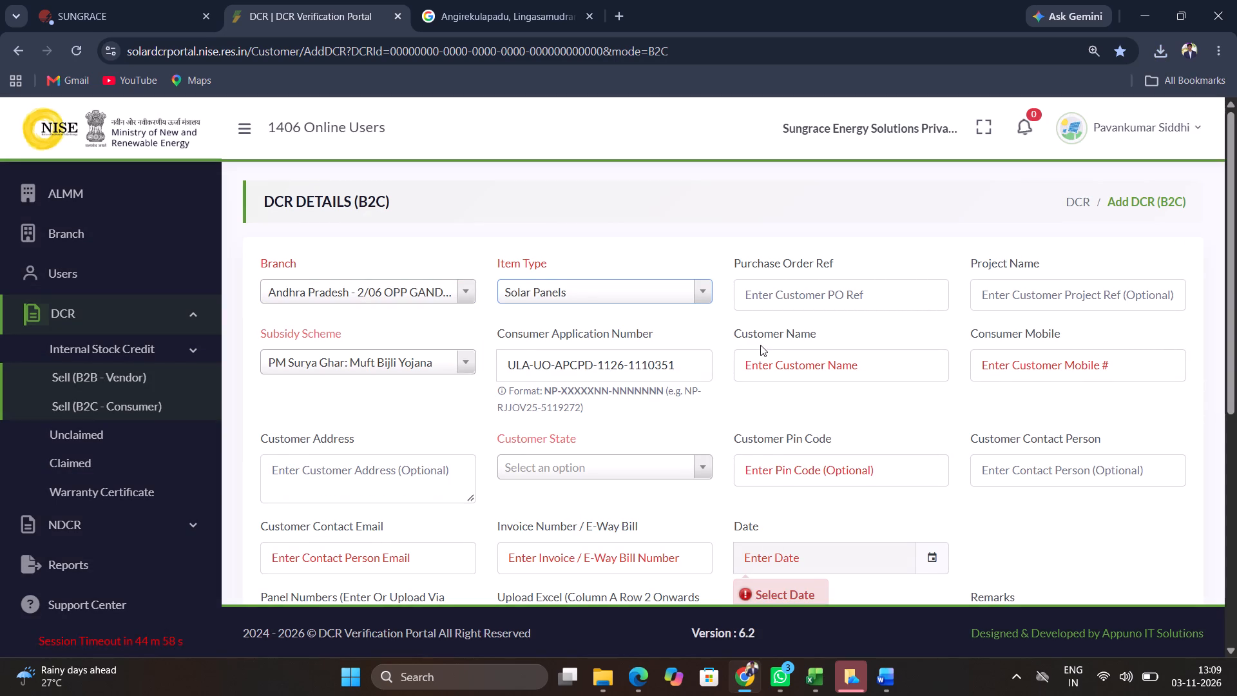
left_click(772, 367)
left_click(873, 615)
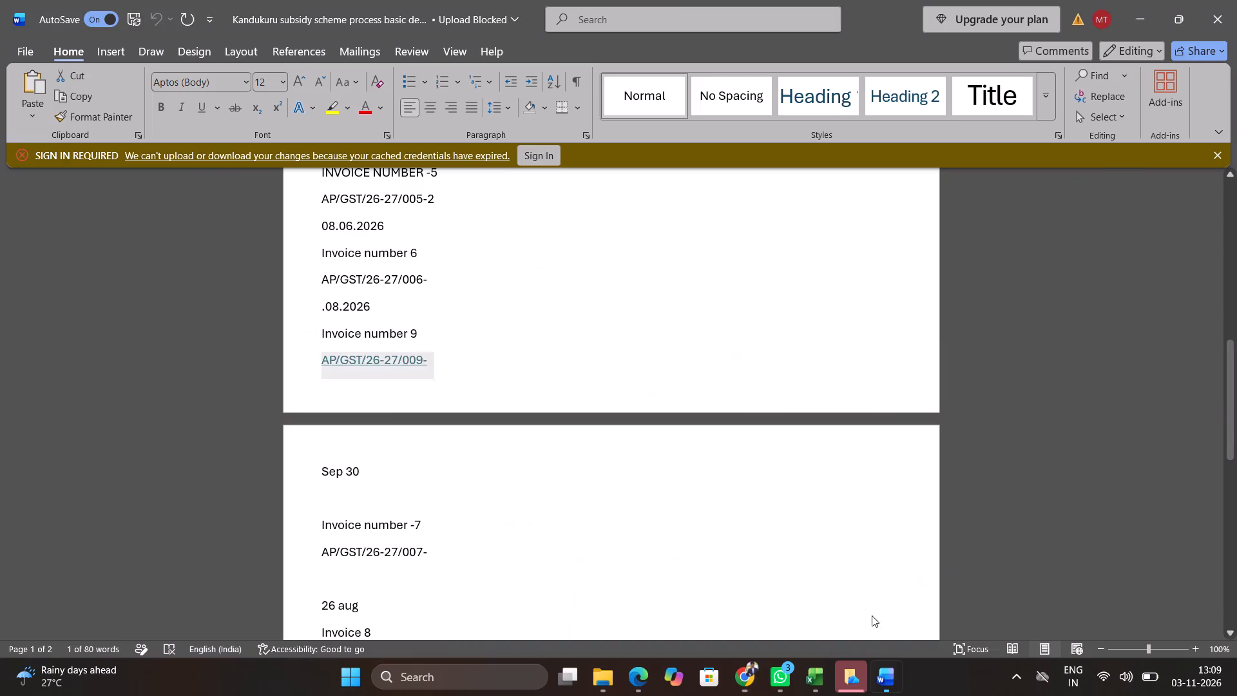
scroll(256, 365, "up", 13)
scroll(256, 365, "up", 15)
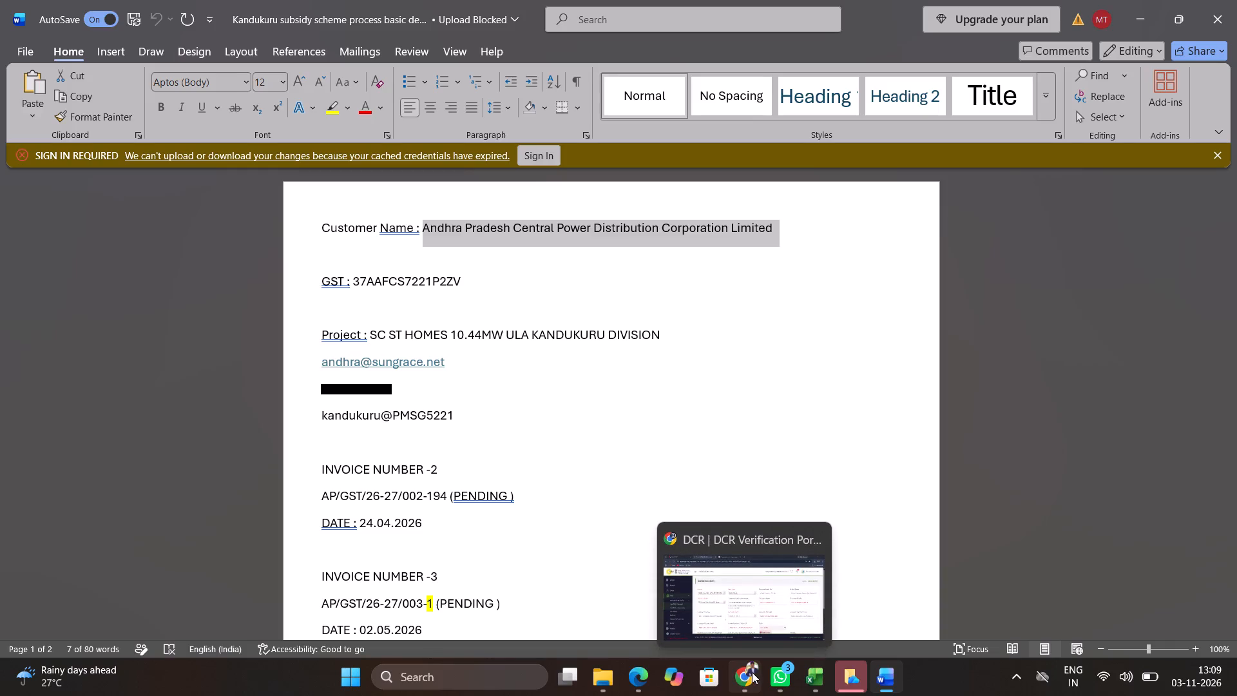
left_click(749, 644)
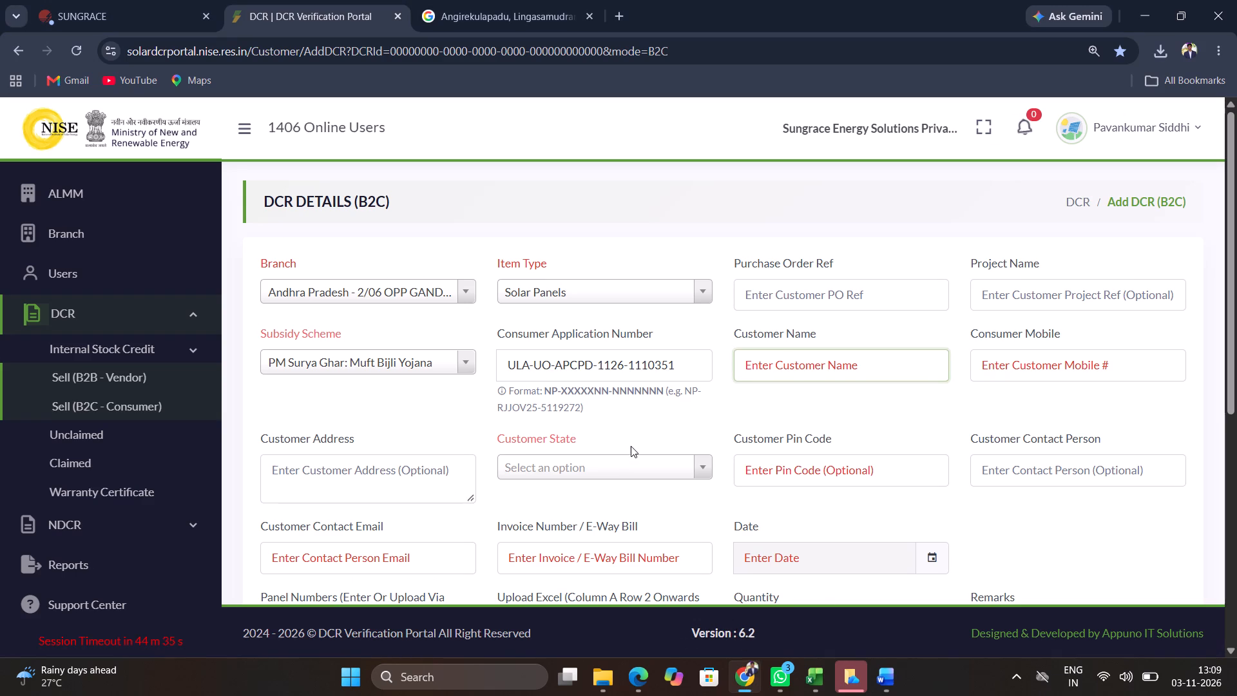
key("ctrl+v")
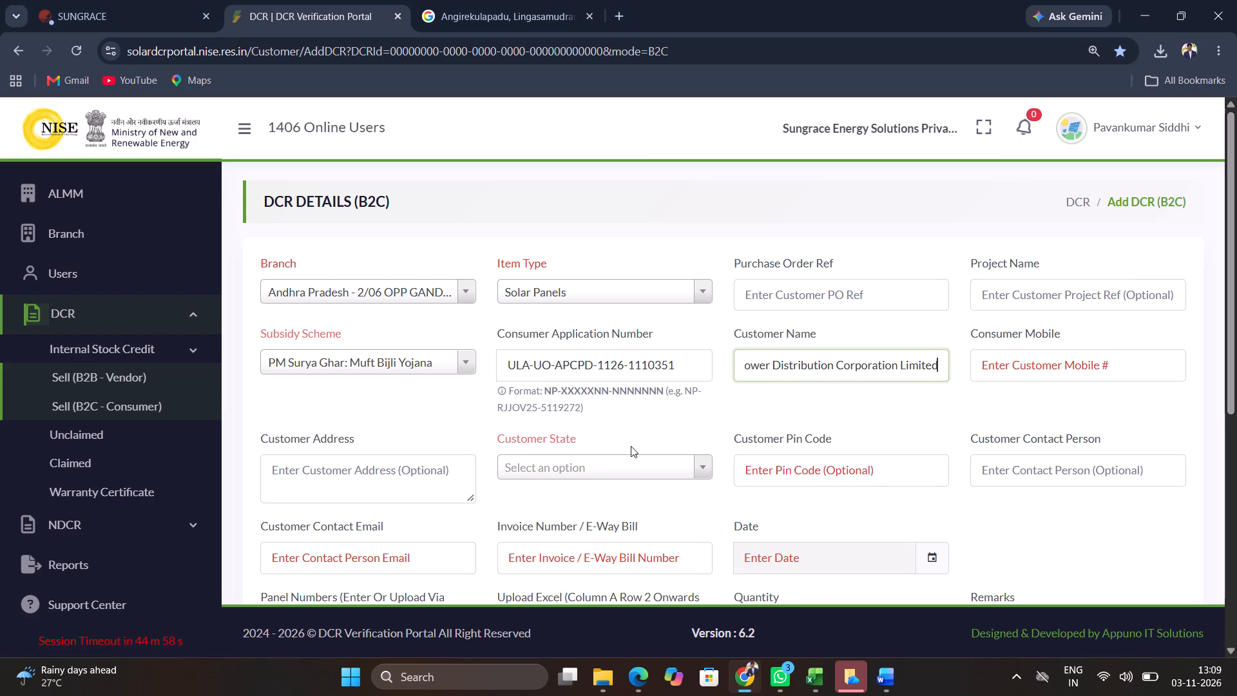
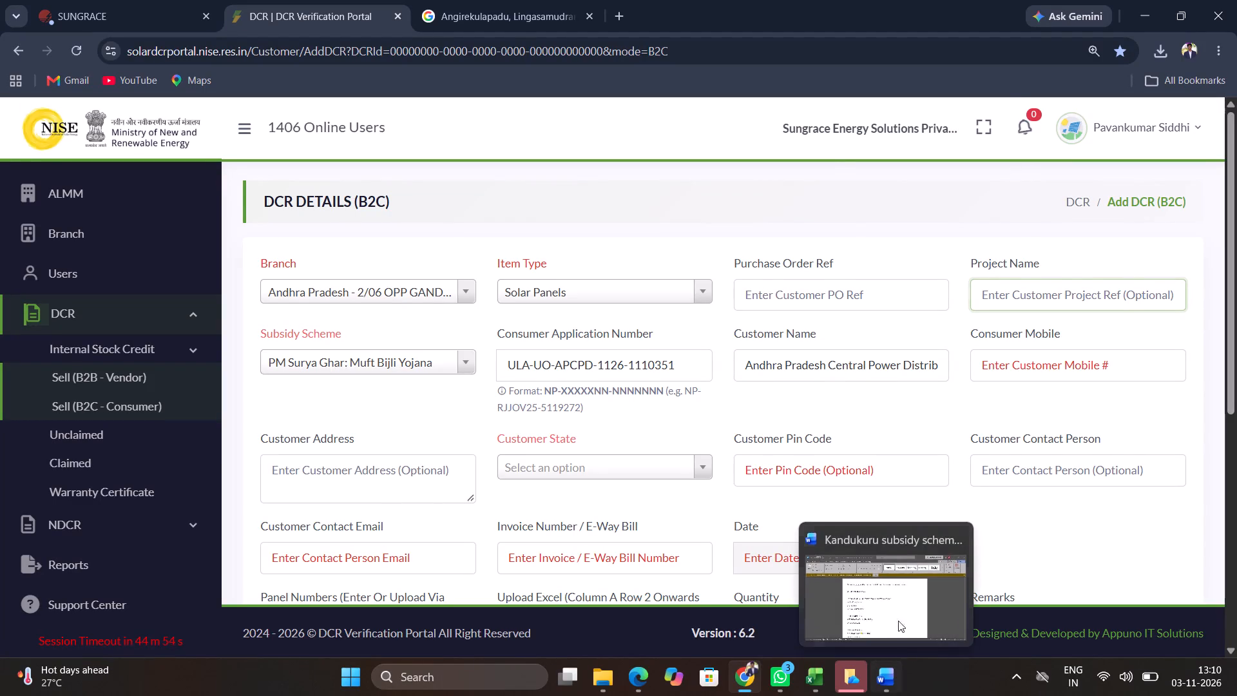
Copy "SC ST HOMES 10.44MW ULA KANDUKURU DIVISION" from the Word details document into the DCR form's Project Name.
left_click(895, 584)
left_click_drag(375, 336, 376, 335)
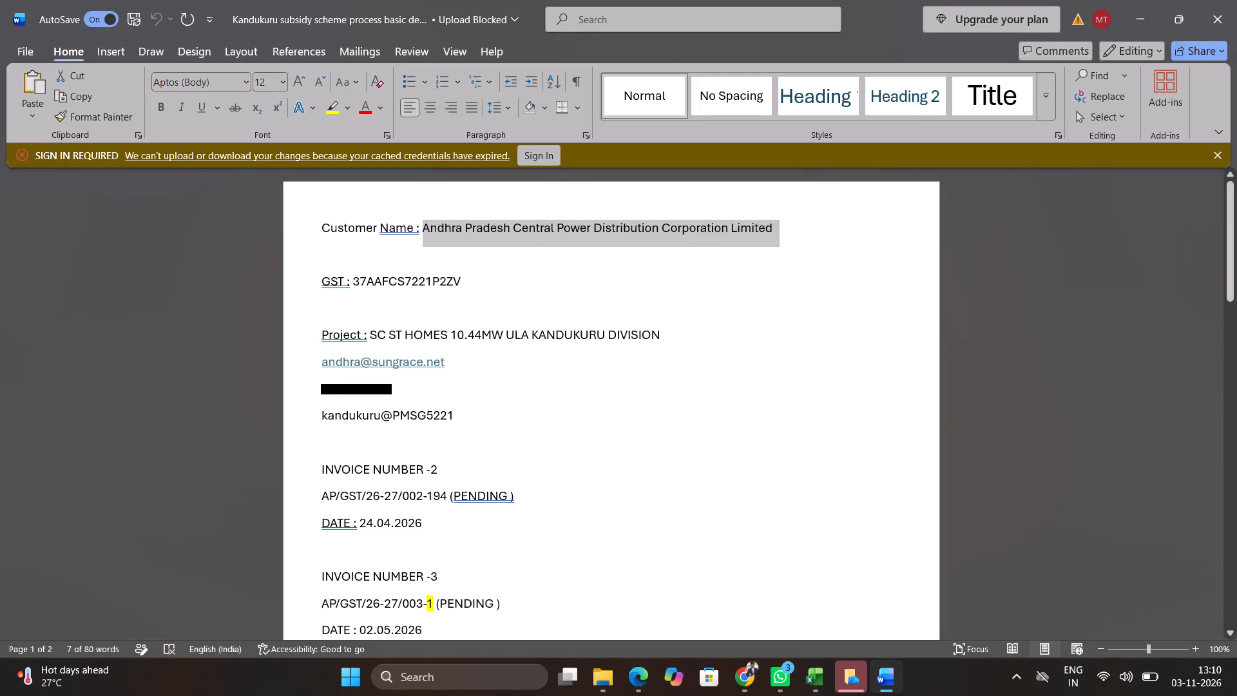
left_click_drag(376, 335, 676, 346)
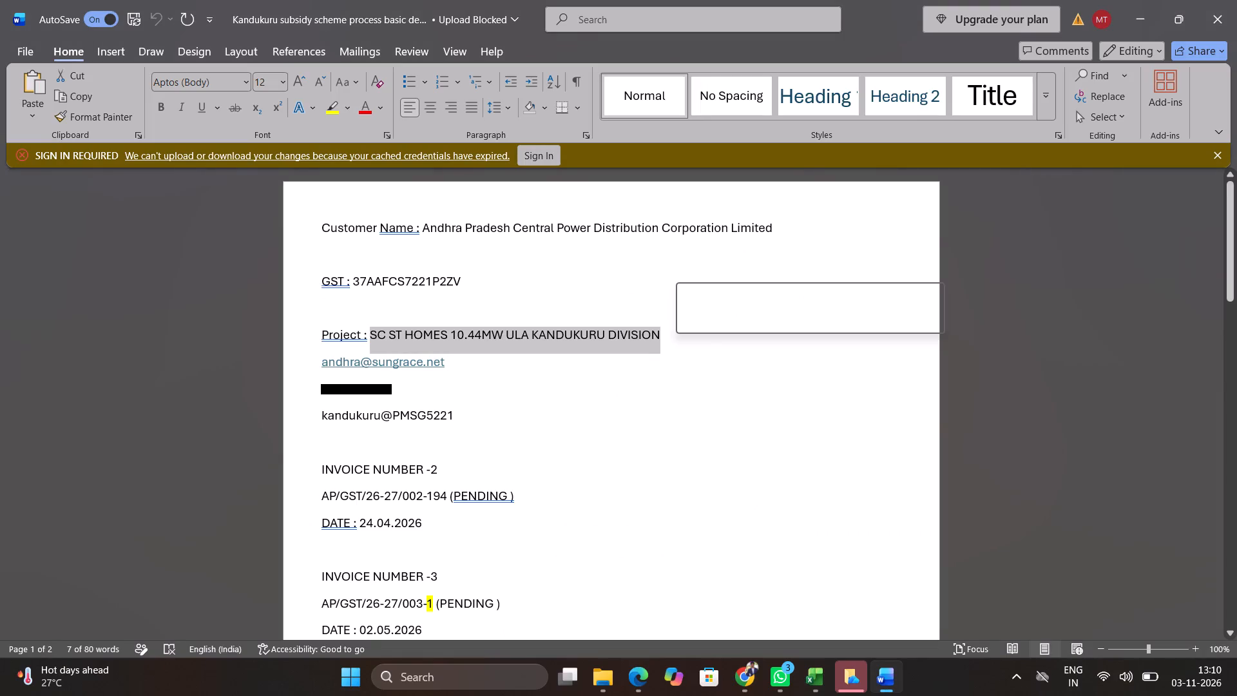
key("ctrl+c")
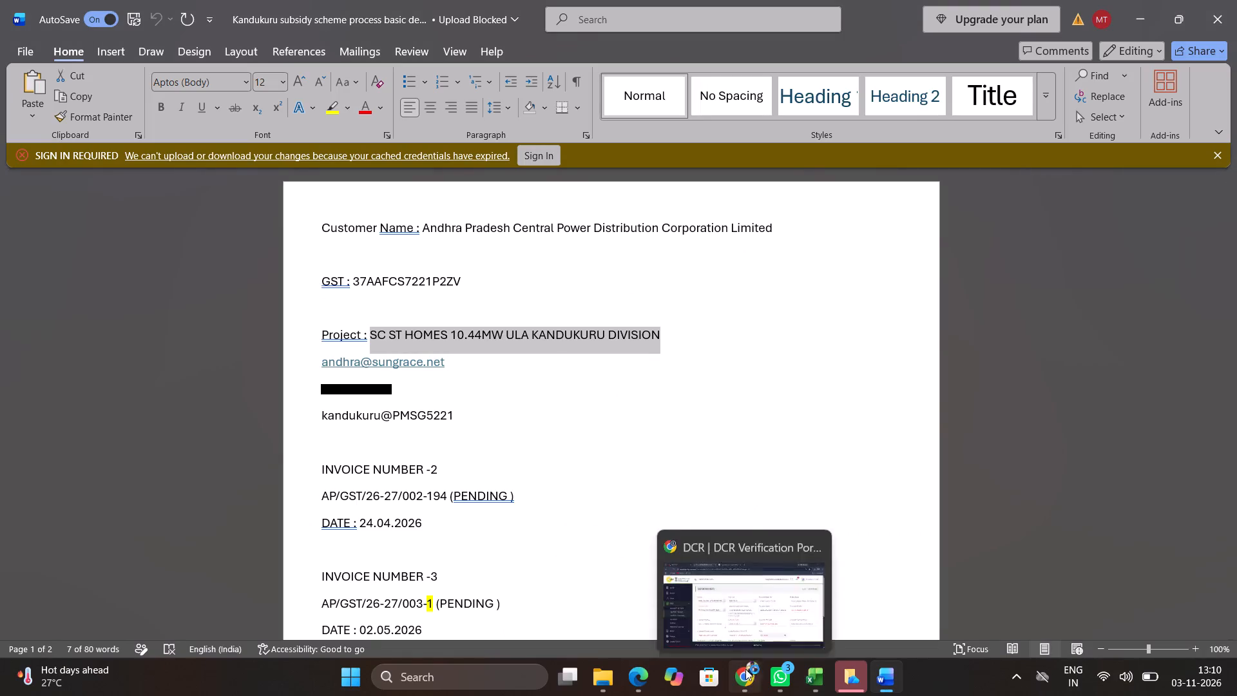
left_click(745, 621)
key("ctrl+v")
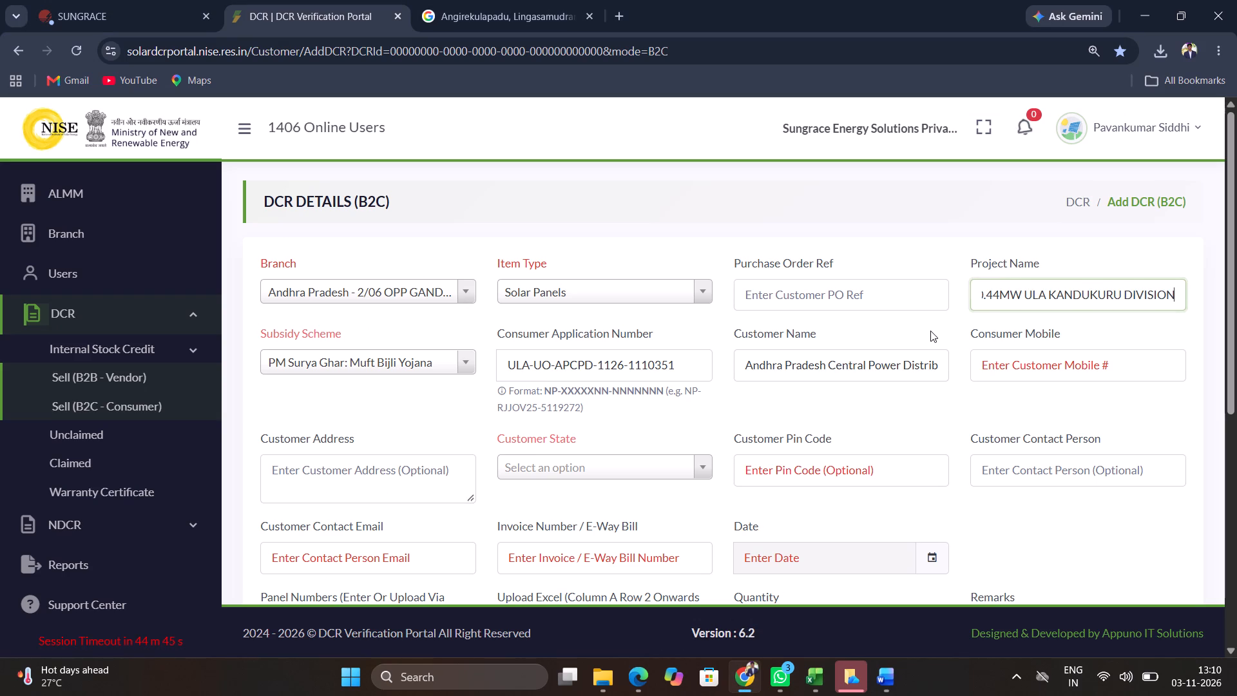
Copy the mobile number from the Word details document into the DCR form's Consumer Mobile.
left_click(1008, 362)
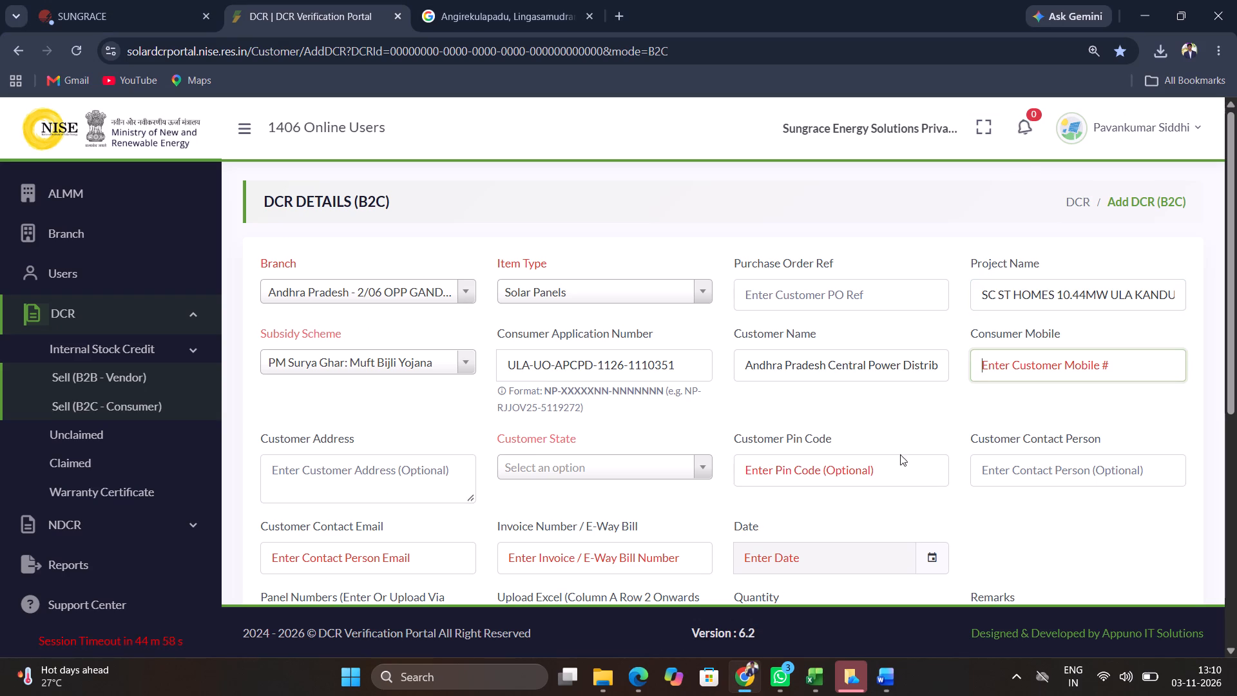
left_click(874, 605)
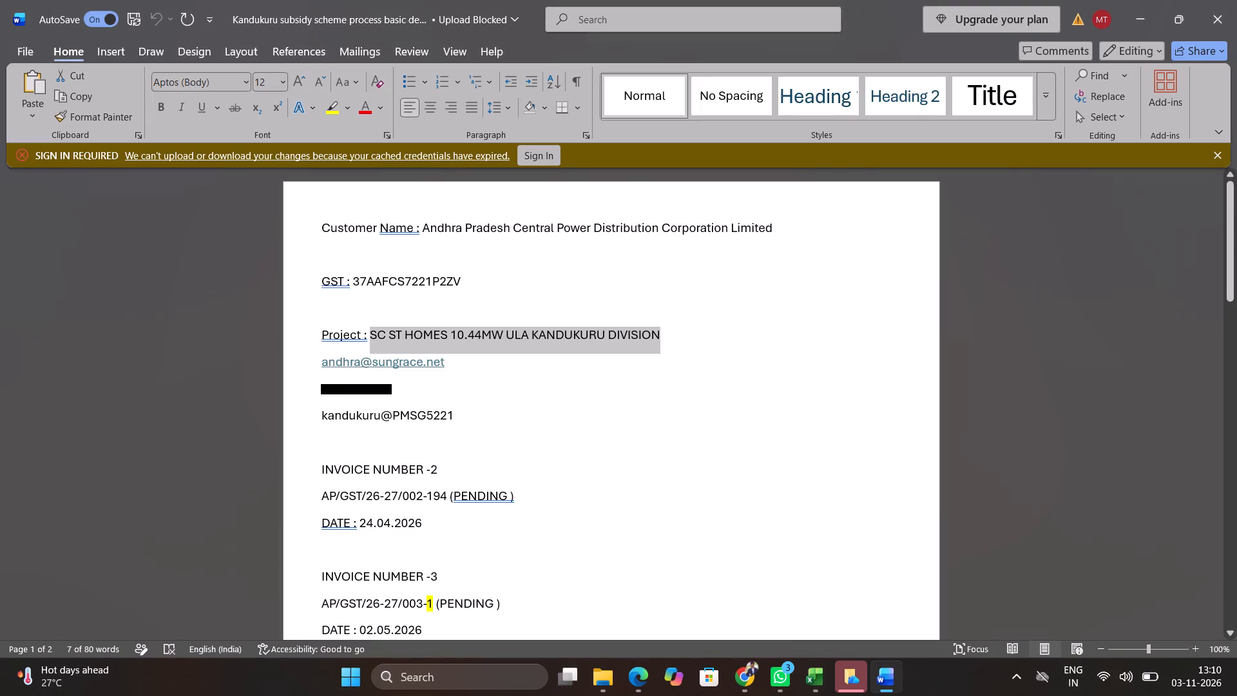
left_click_drag(396, 390, 247, 388)
left_click(247, 388)
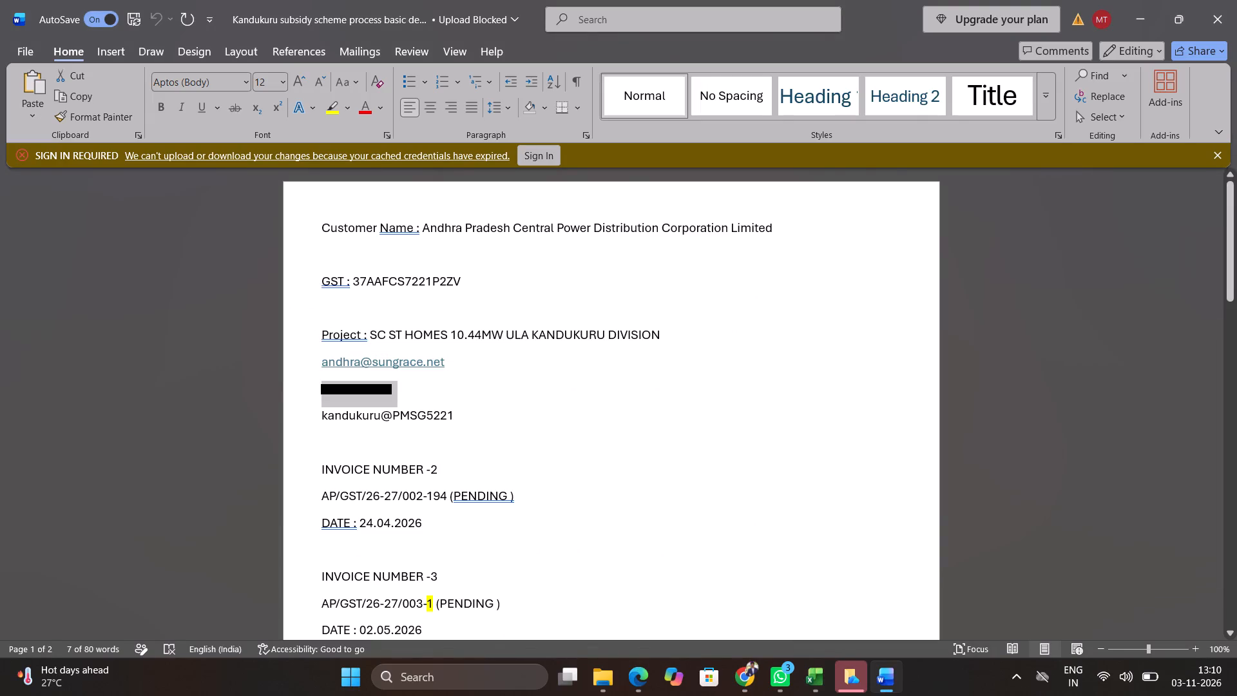
key("ctrl+c")
left_click(753, 636)
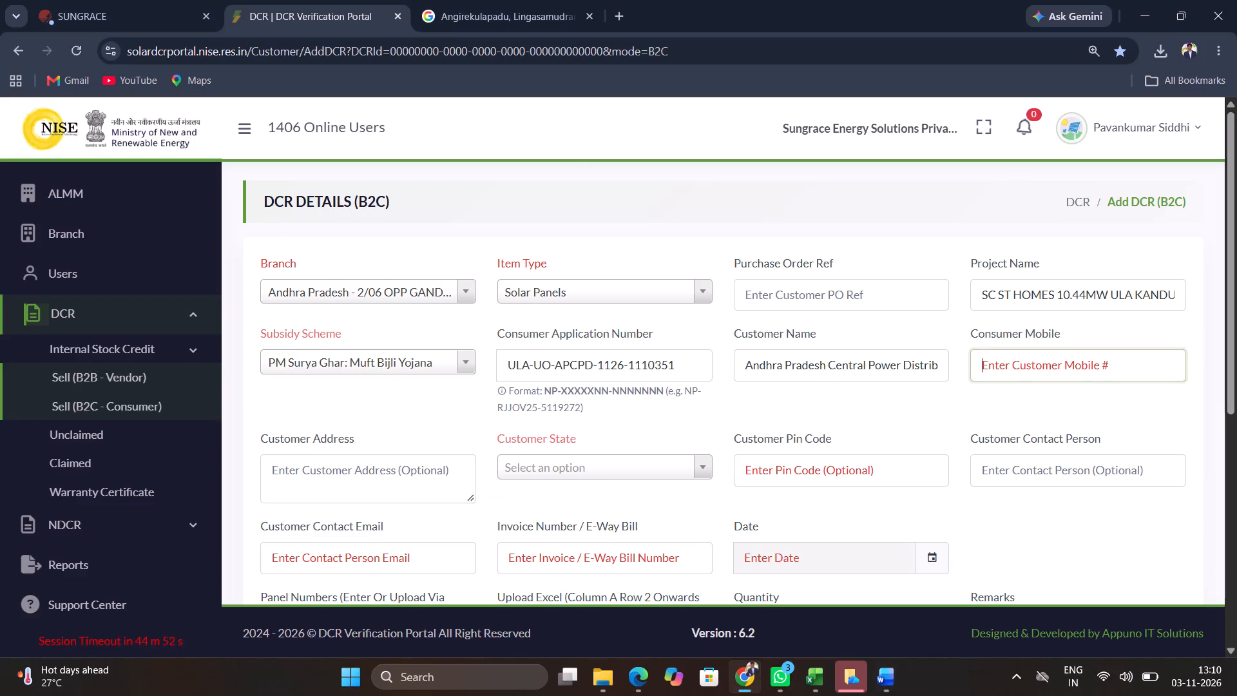
key("ctrl+v")
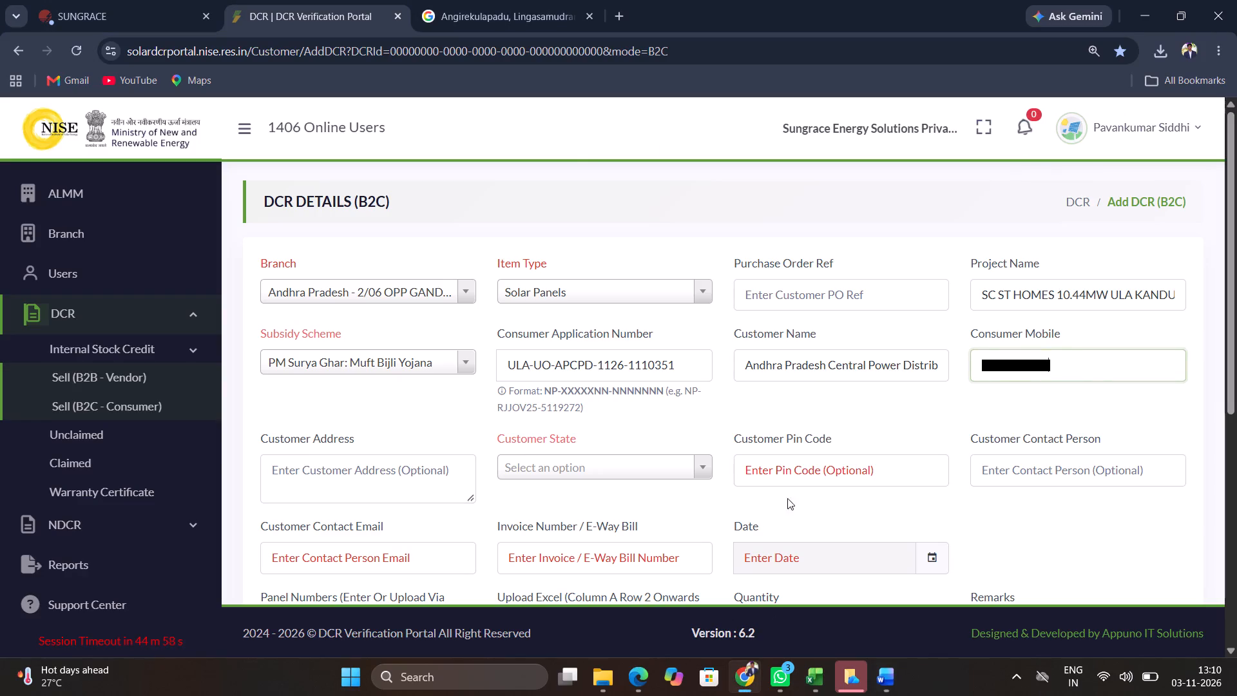
Set the Customer State to Andhra Pradesh (37) and open the Customer Contact Email for entry.
scroll(671, 352, "down", 1)
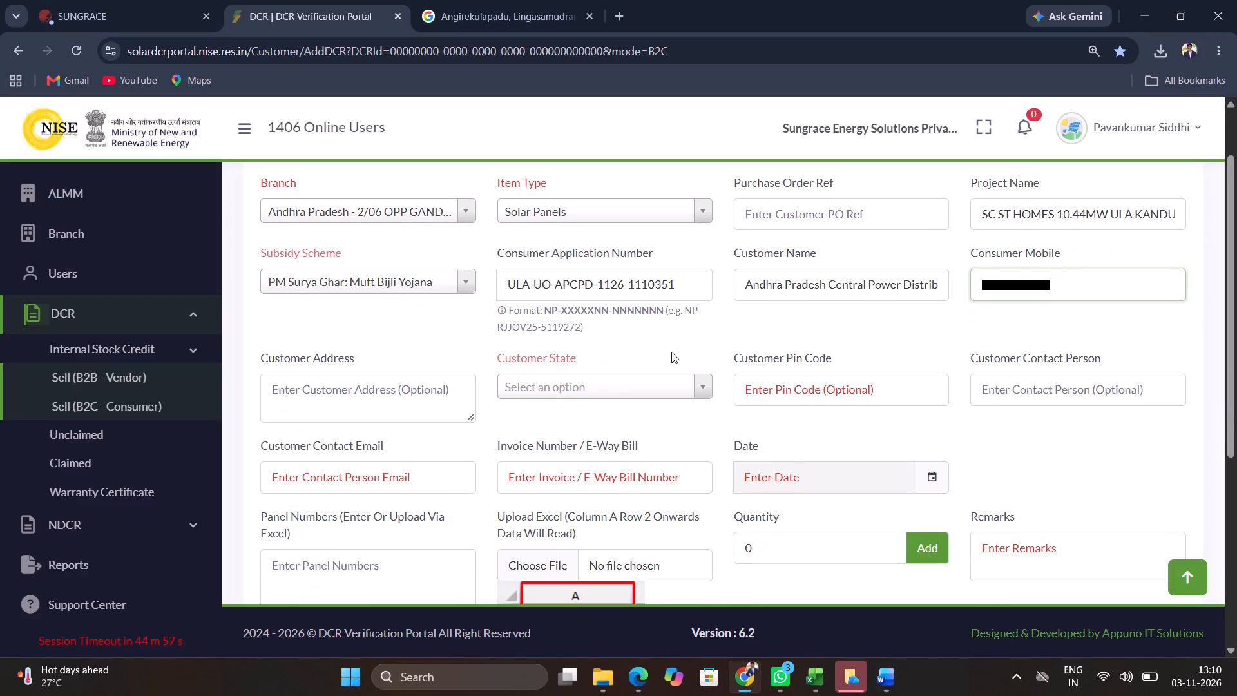
scroll(669, 347, "down", 1)
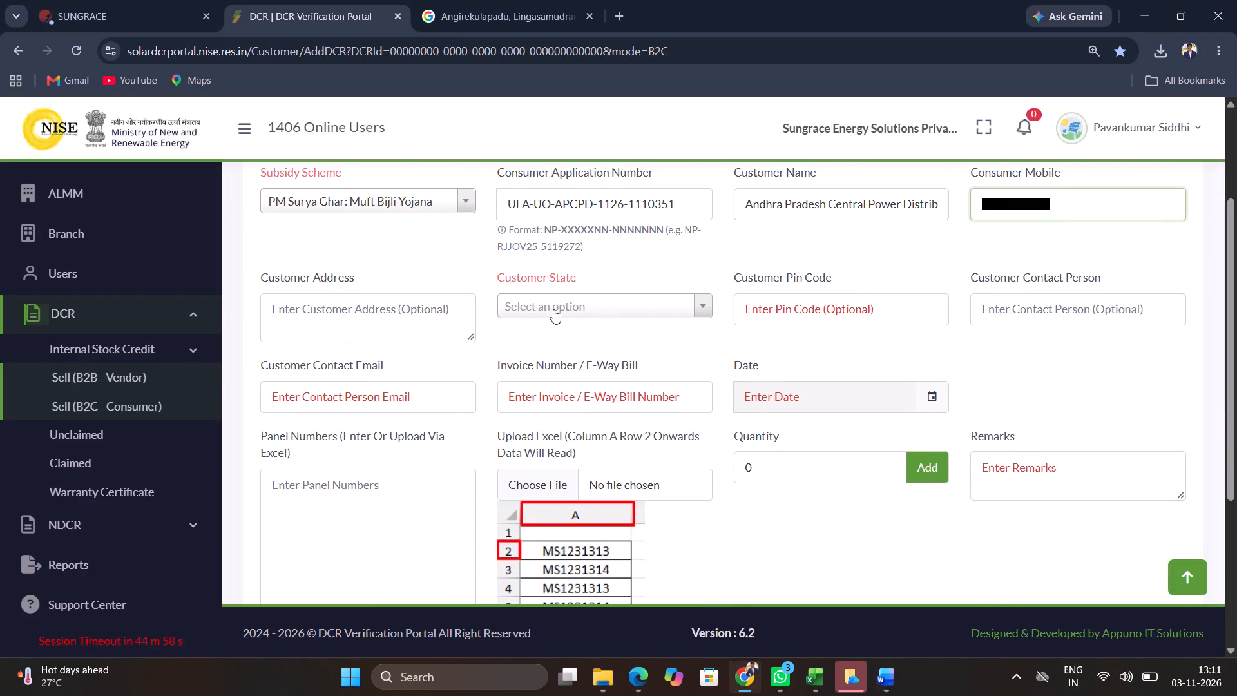
left_click(553, 309)
left_click(542, 415)
left_click(445, 391)
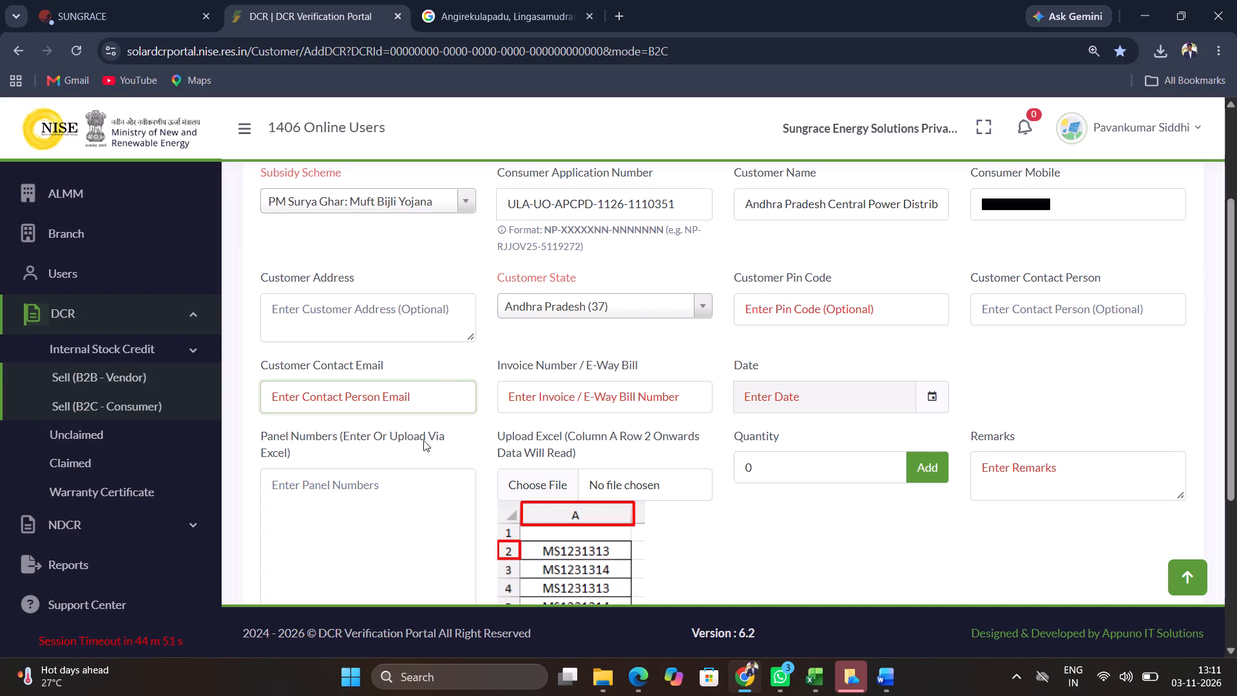
Copy the contact e-mail address from the Word details document into the DCR form's Customer Contact Email.
left_click(882, 614)
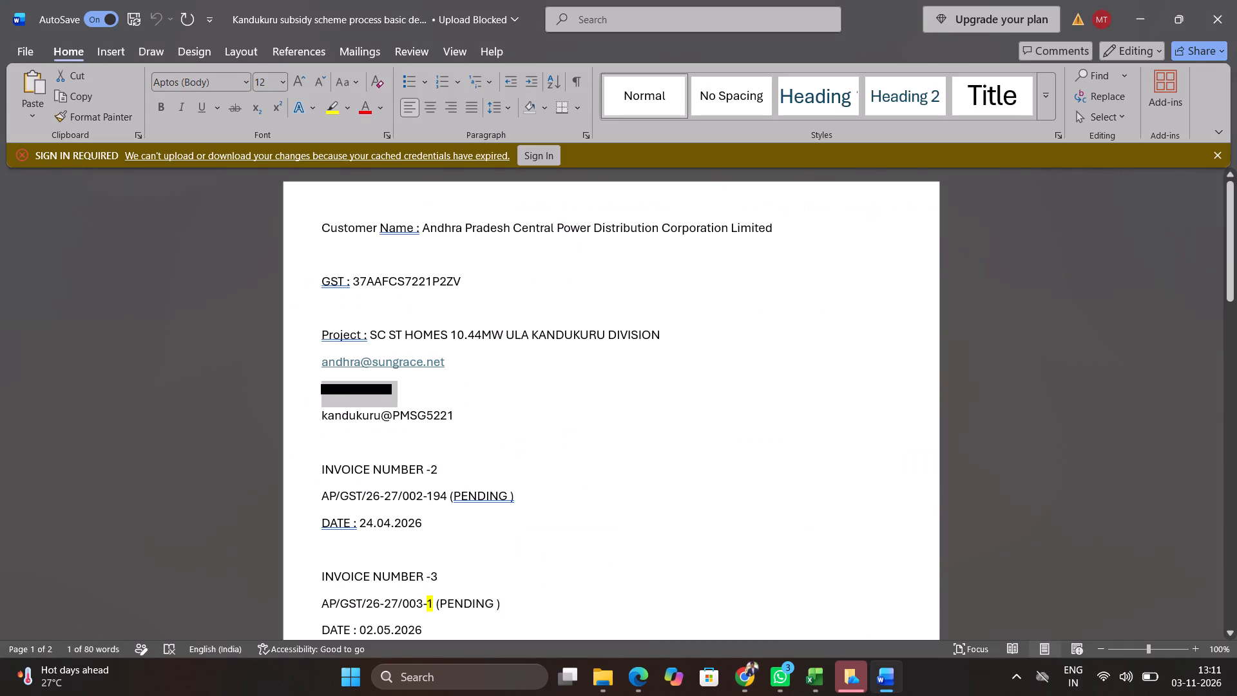
scroll(874, 559, "down", 2)
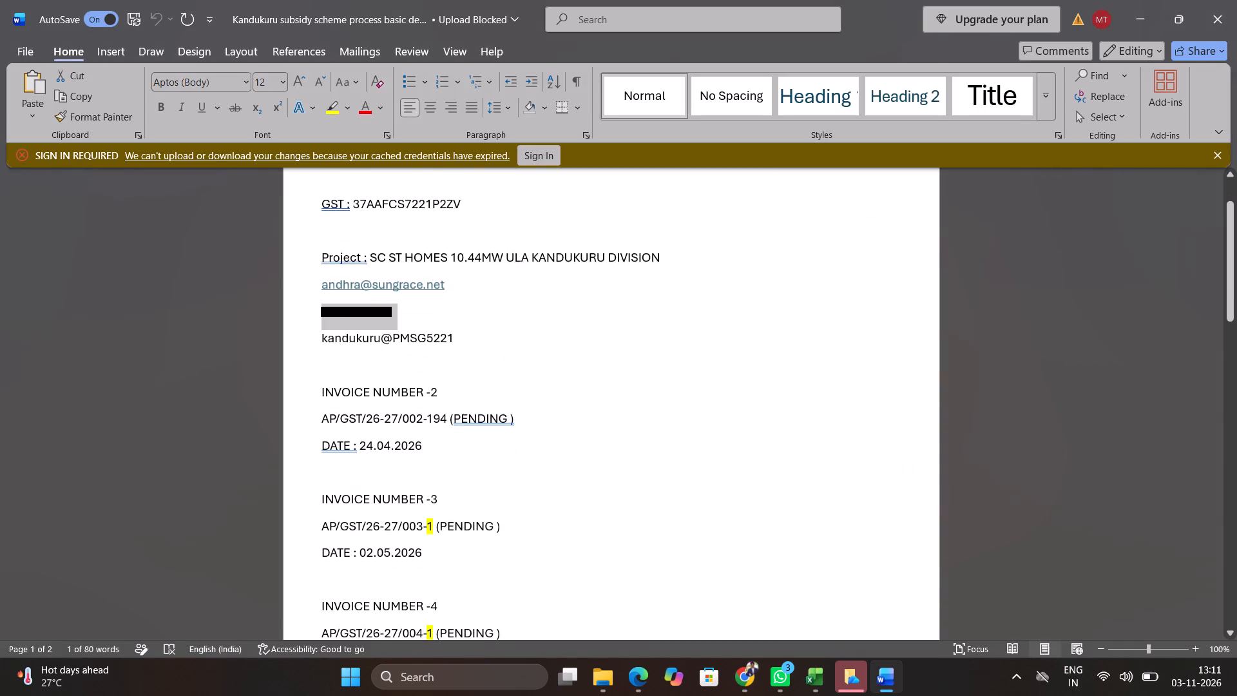
left_click(722, 583)
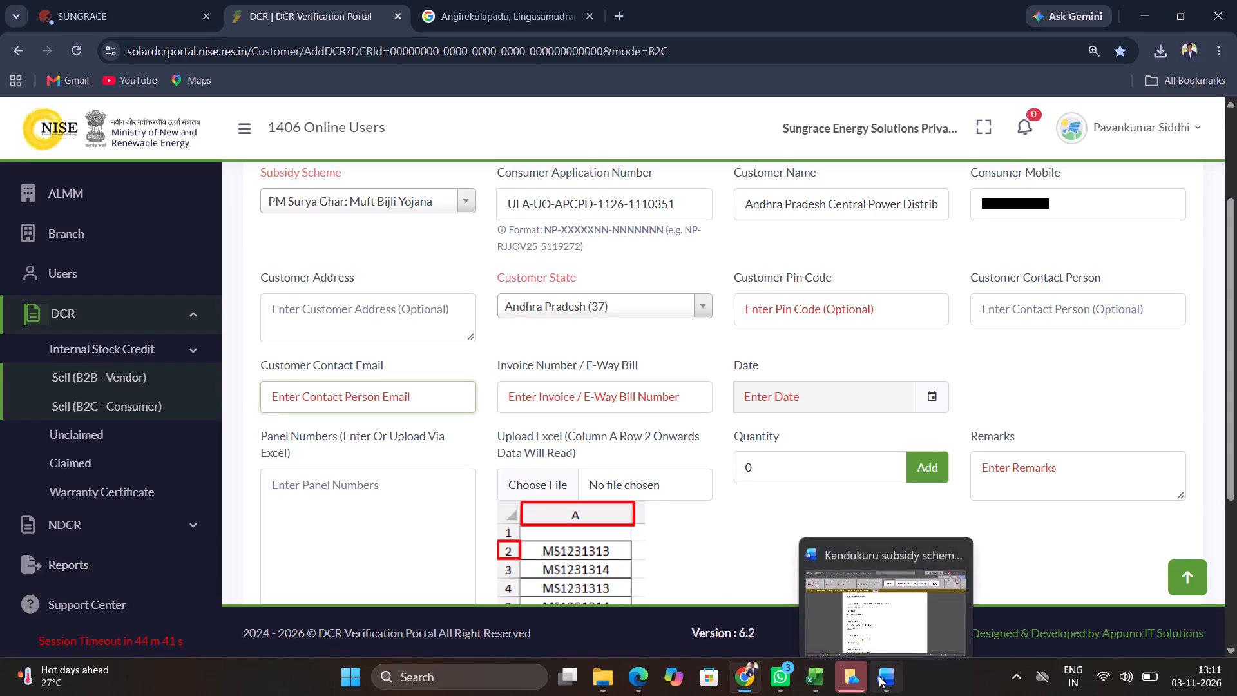
left_click(865, 603)
left_click_drag(462, 278, 316, 274)
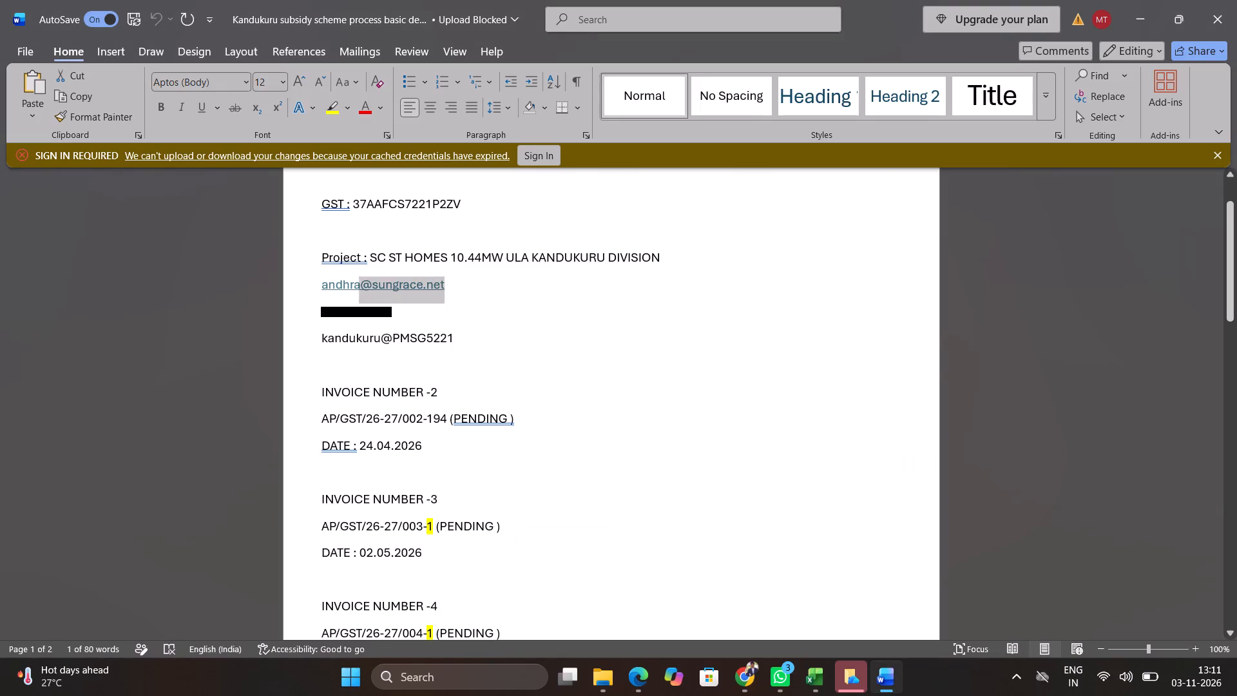
left_click_drag(316, 274, 285, 293)
key("ctrl+c")
left_click(745, 625)
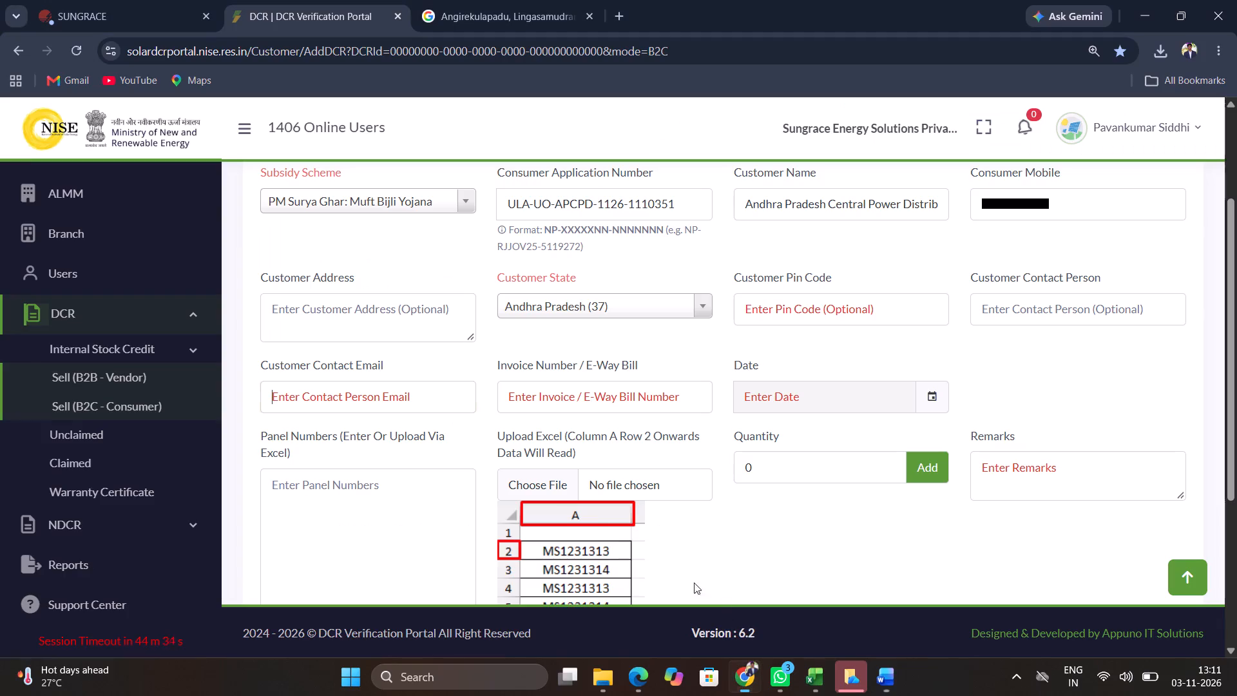
key("ctrl+v")
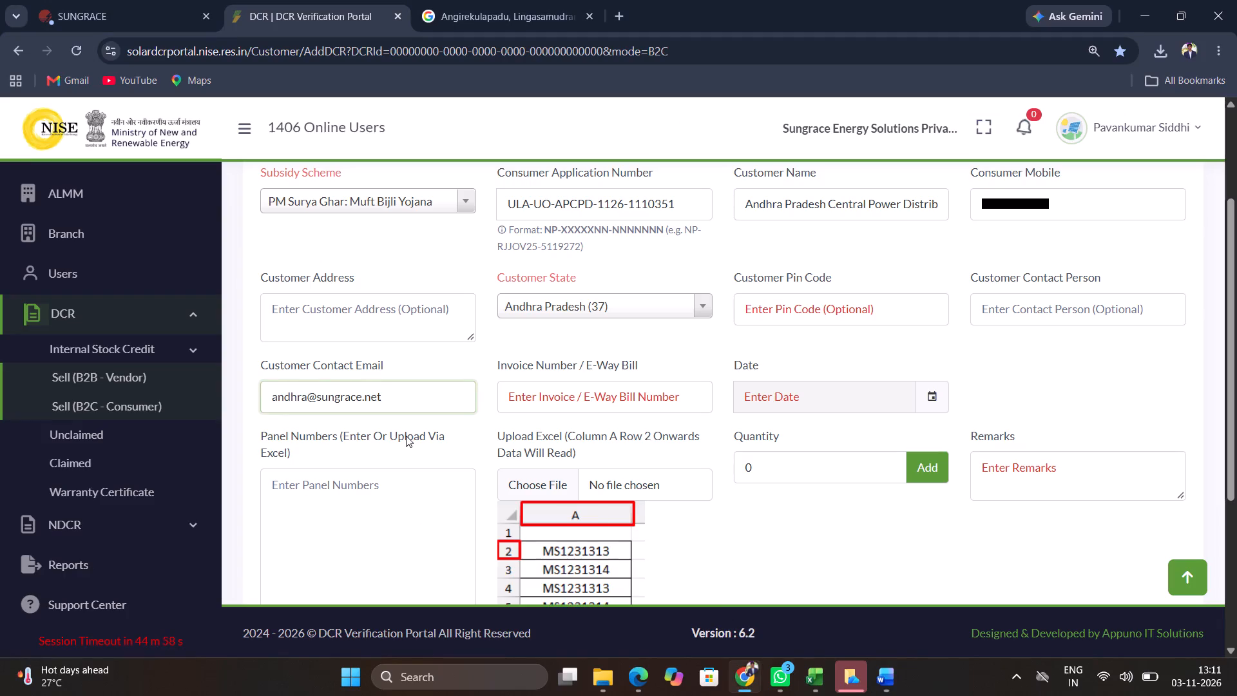
Copy the invoice 9 number prefix "AP/GST/26-27/009-" from the Word details document into the DCR form's Invoice Number / E-Way Bill.
left_click(526, 392)
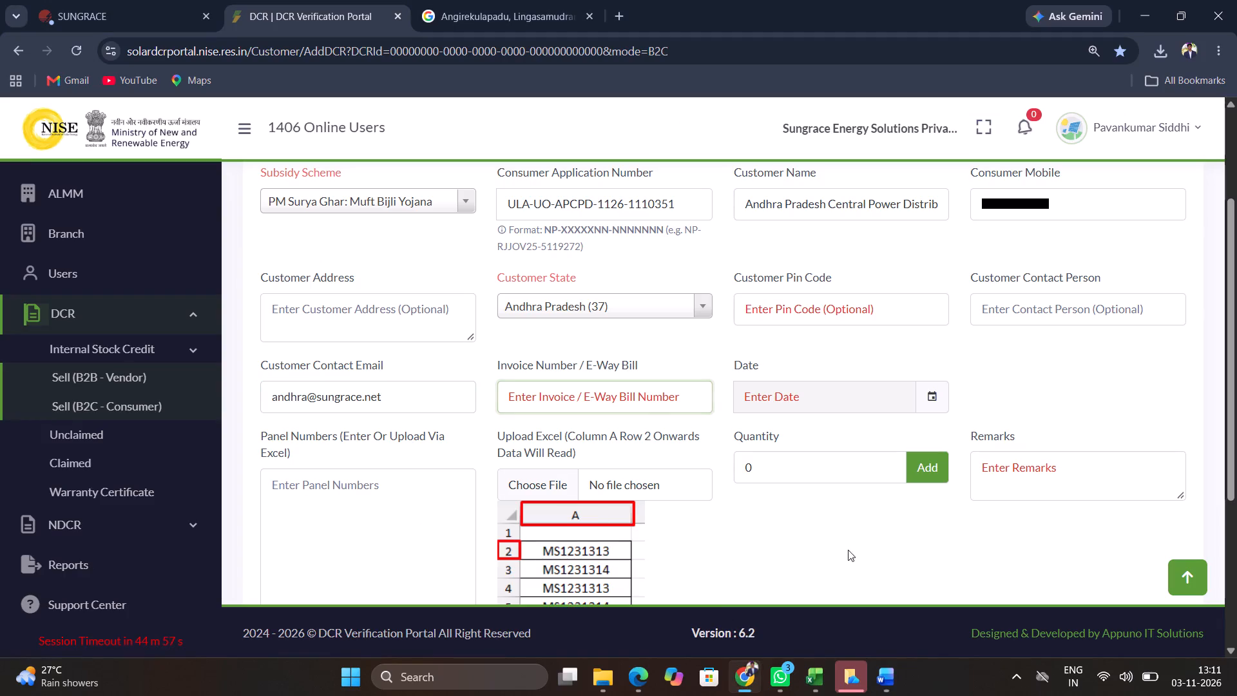
left_click(892, 612)
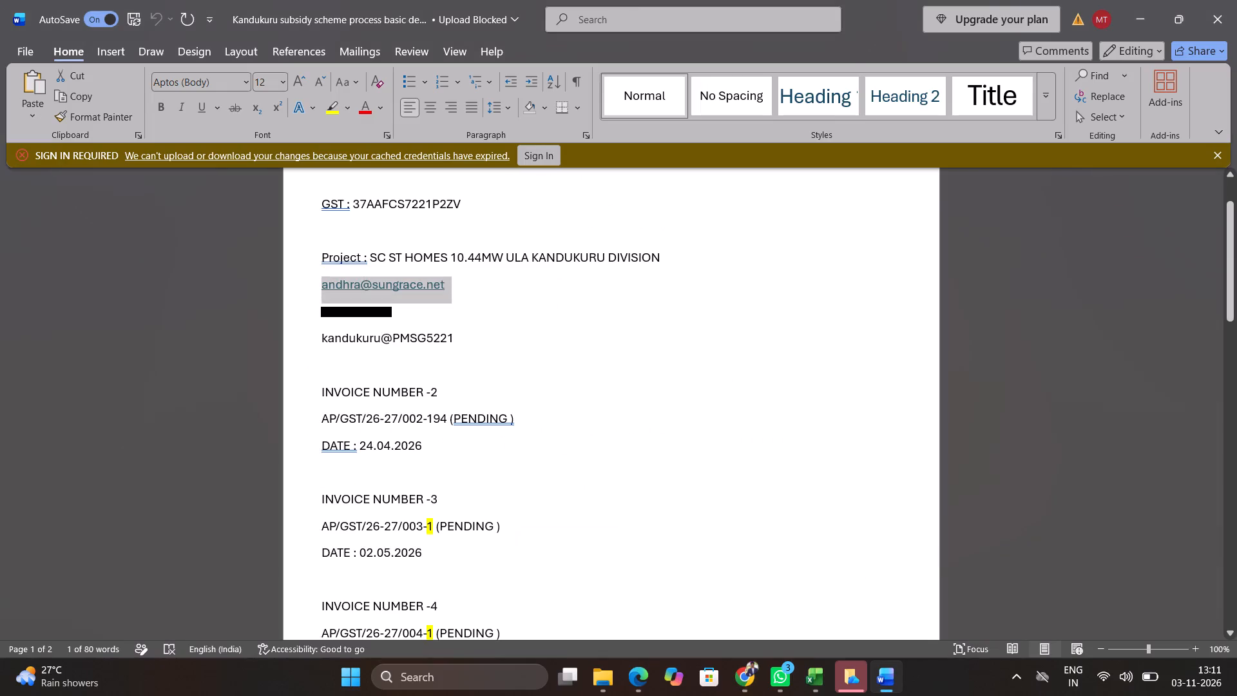
scroll(493, 314, "down", 11)
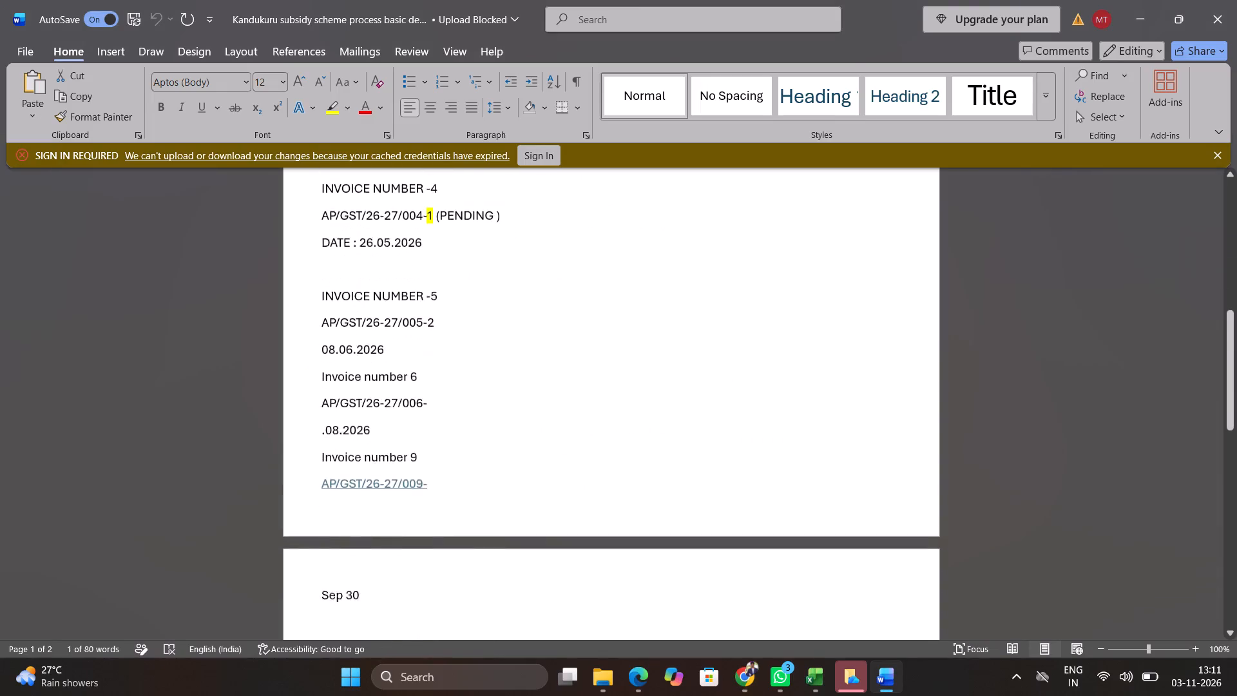
scroll(495, 316, "down", 3)
left_click_drag(465, 371, 128, 376)
key("ctrl+c")
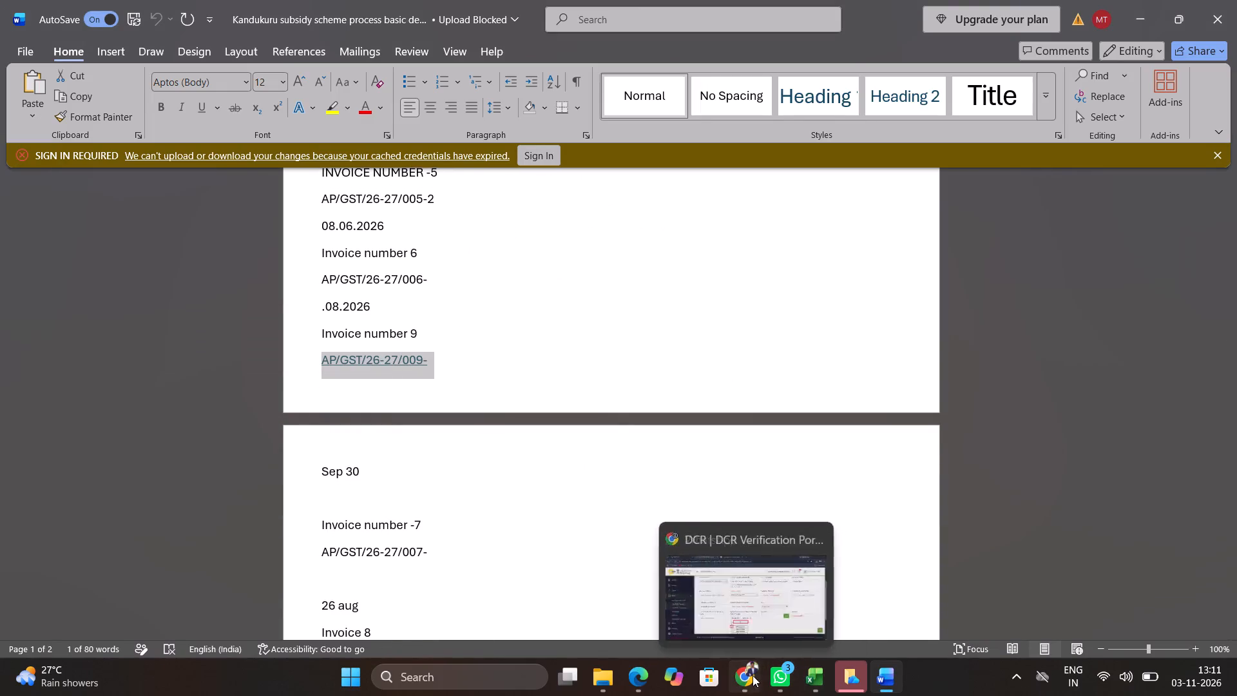
left_click(742, 604)
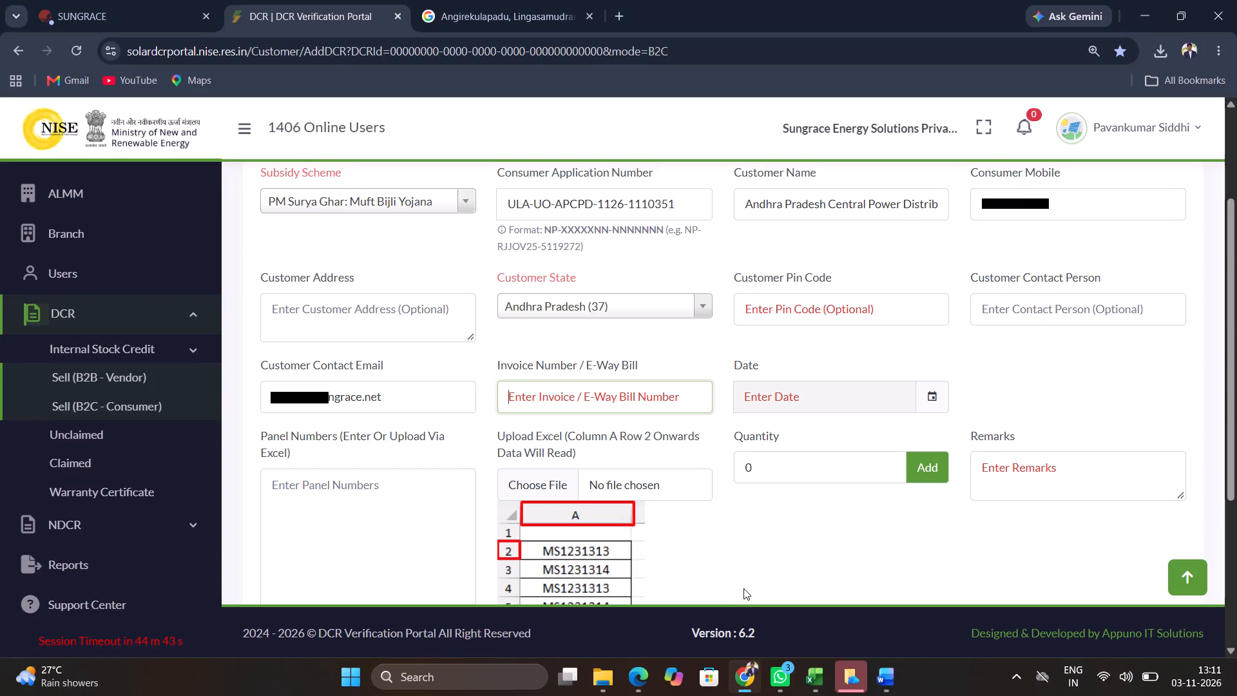
key("ctrl+v")
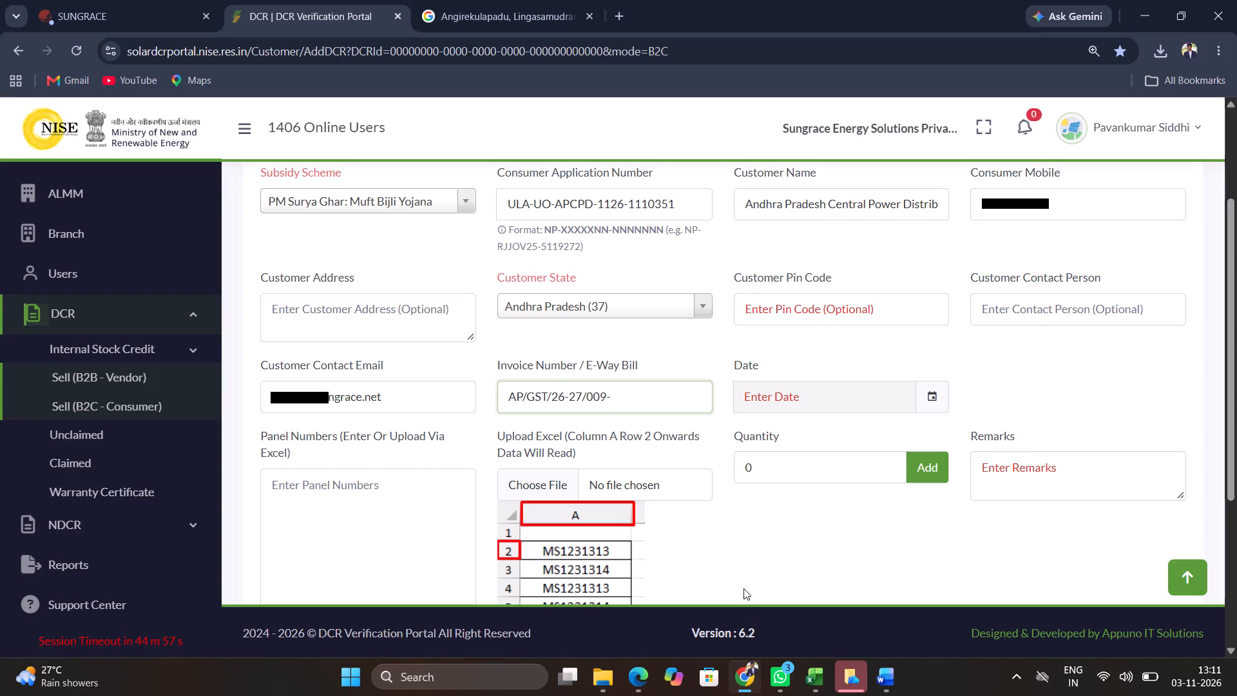
Change the ending of the pasted invoice number so it reads AP/GST/26-27/010-85.
key("BackSpace")
key("BackSpace")
key("BackSpace")
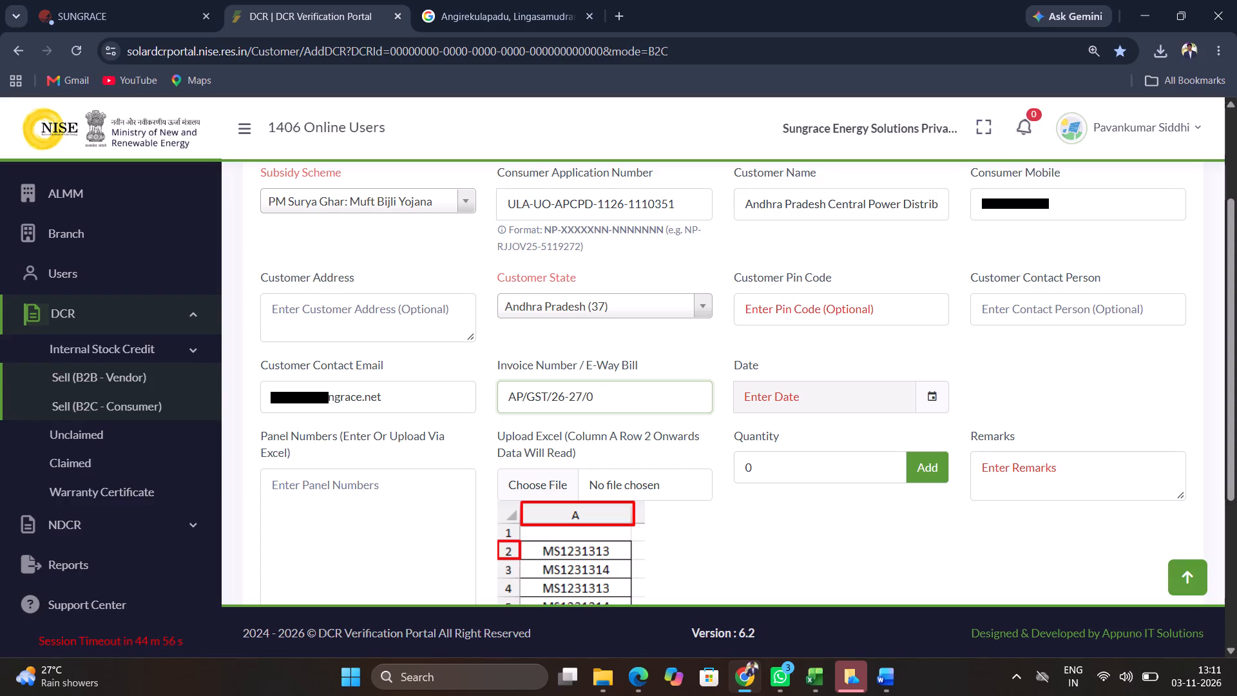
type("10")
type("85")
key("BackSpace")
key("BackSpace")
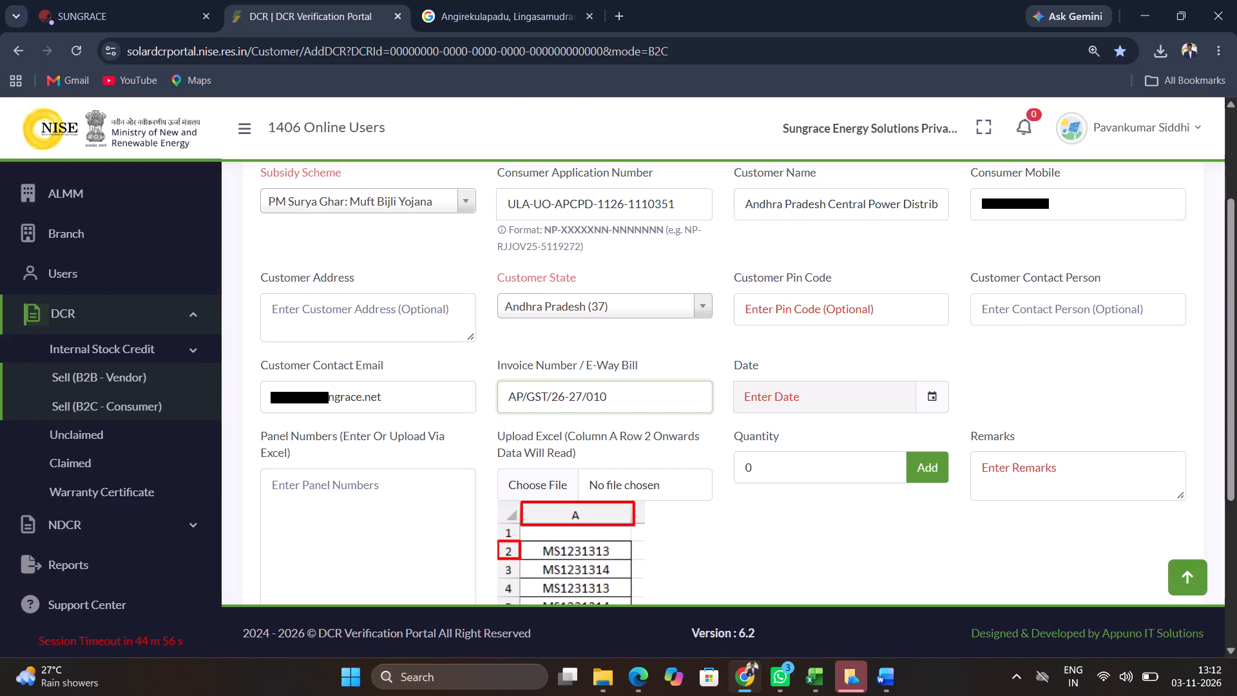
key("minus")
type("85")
Set the invoice date to 22-Oct-2026.
left_click(811, 389)
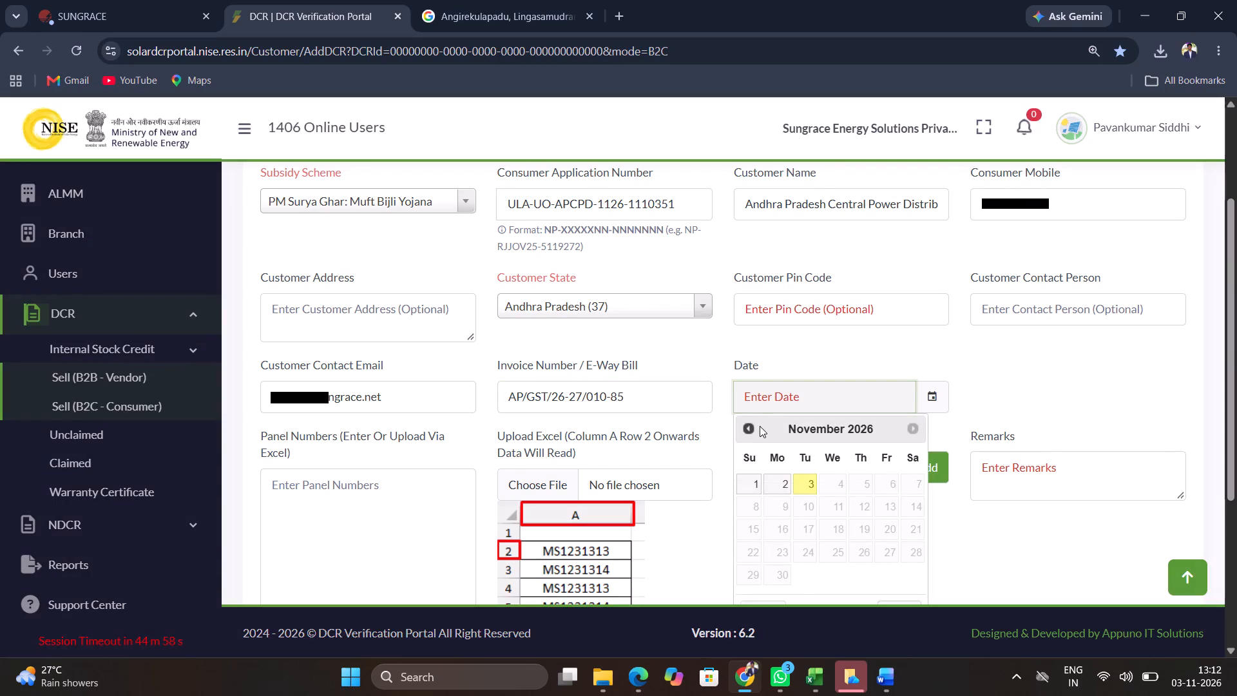
left_click(753, 427)
left_click(852, 548)
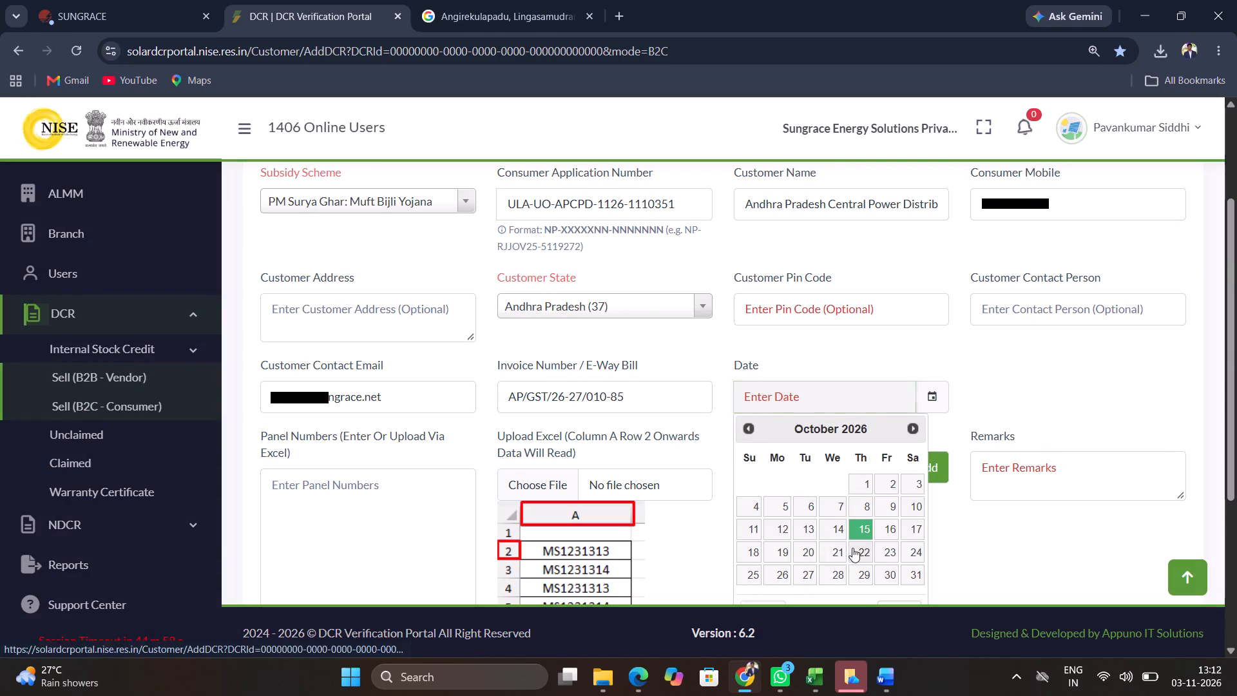
Copy the panel serial numbers from the SUNGRACE Quick Copy Details into the DCR form's Panel Numbers.
left_click(378, 528)
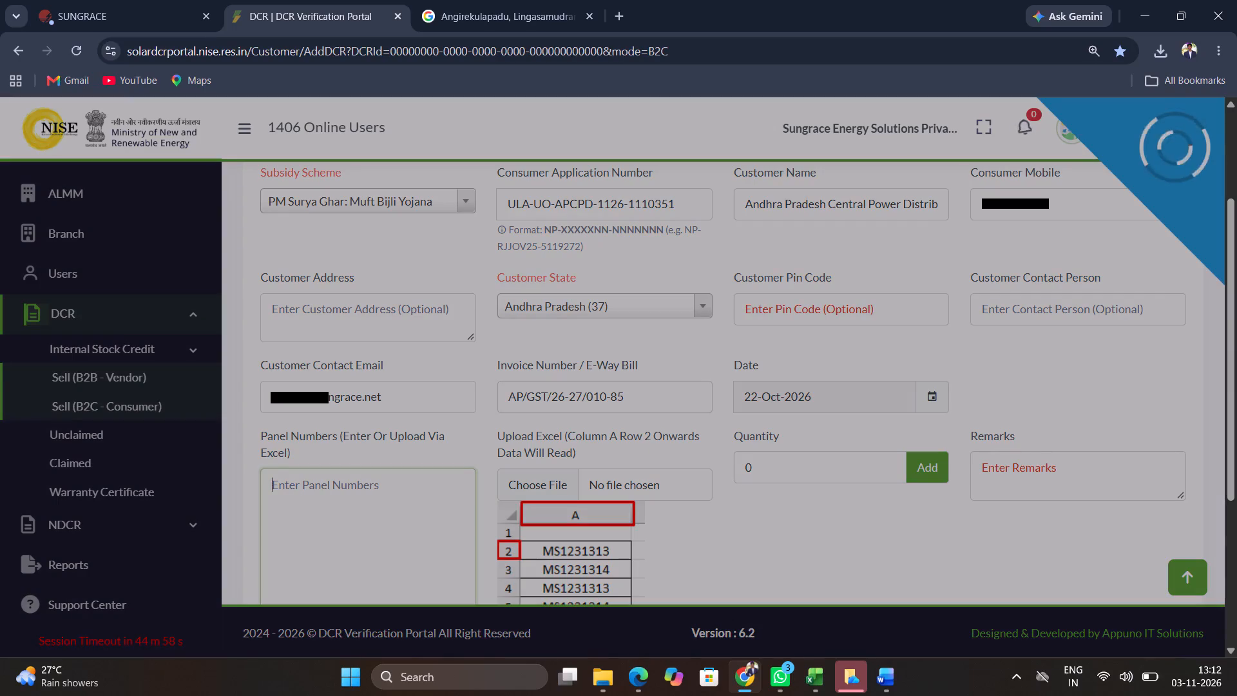
left_click(148, 0)
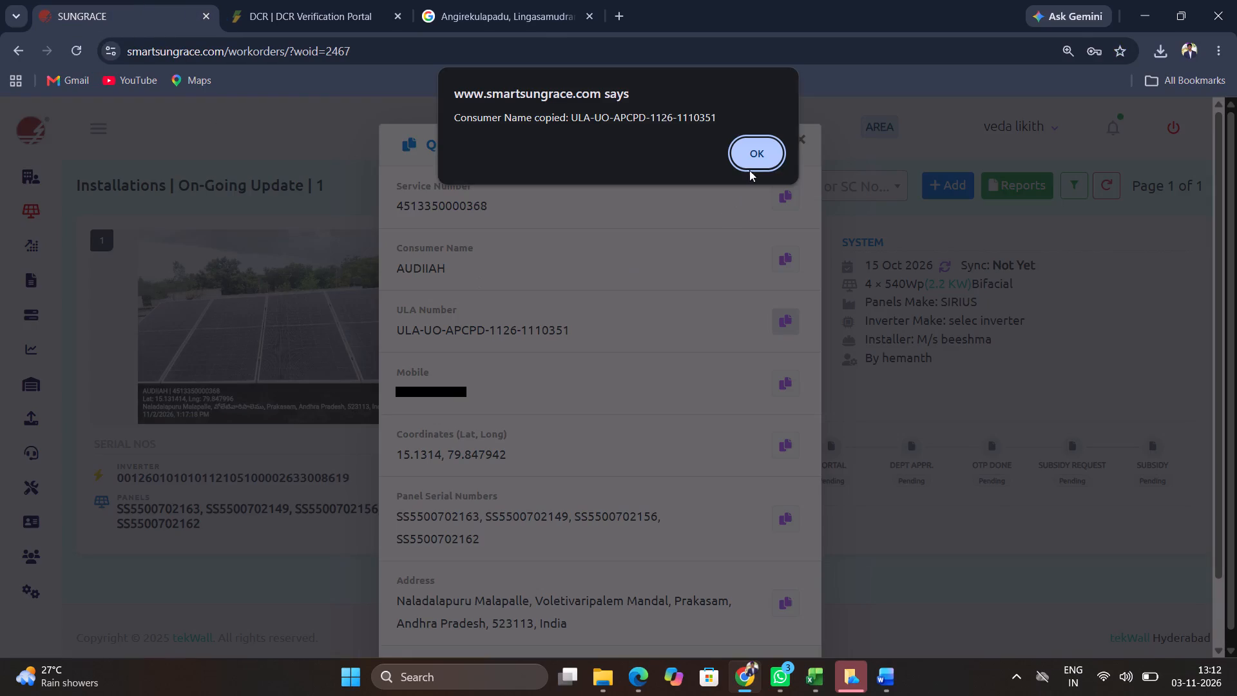
left_click(753, 154)
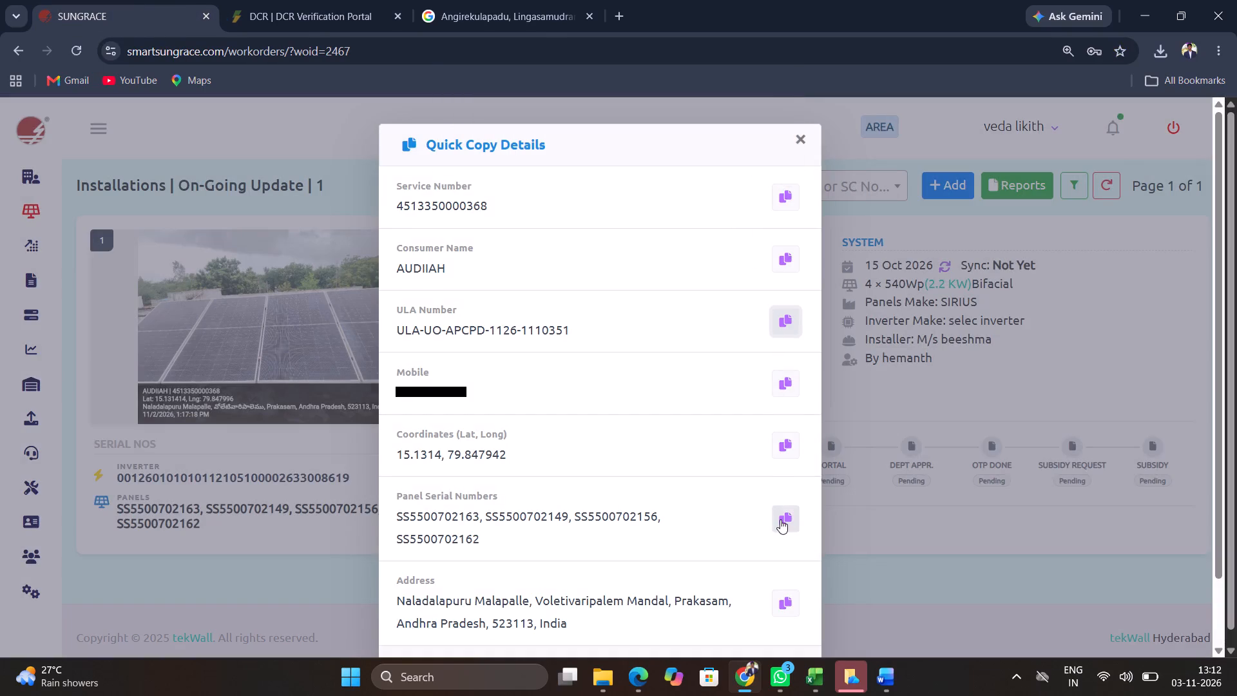
left_click(780, 519)
left_click(379, 0)
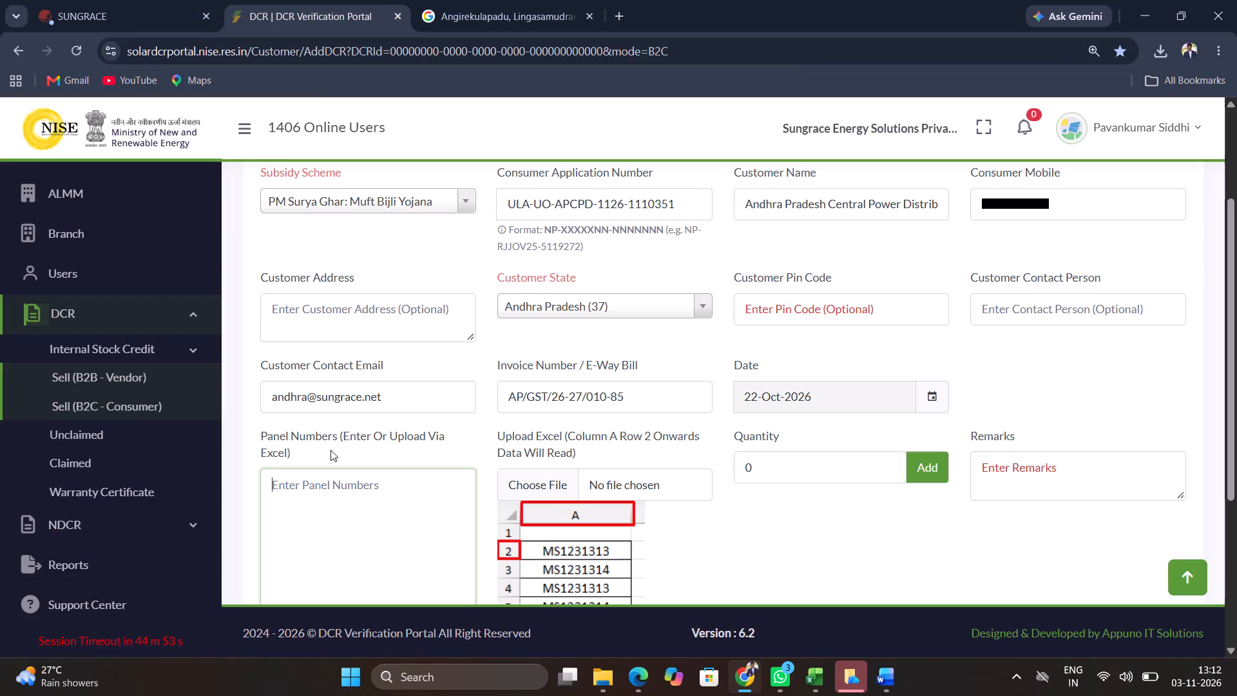
key("ctrl+v")
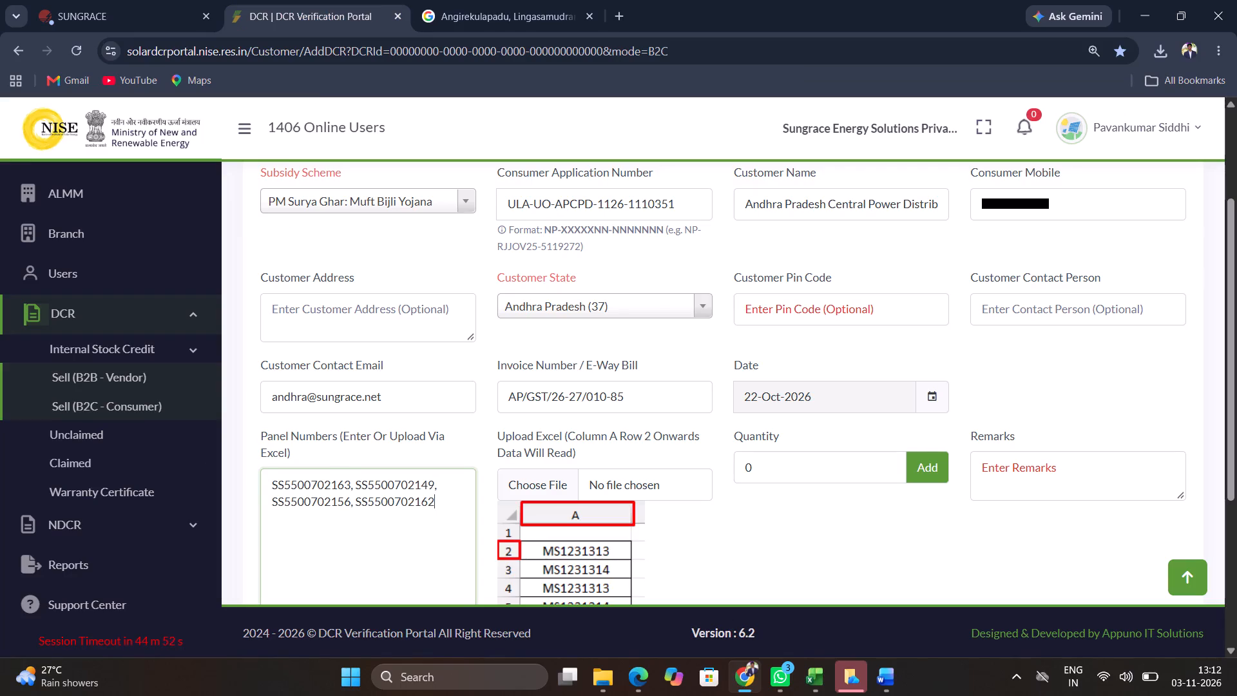
key("Left")
key("Left")
key("Left")
key("Left")
key("Left")
key("Left")
key("Left")
key("Left")
key("Left")
key("Left")
key("Left")
key("Left")
key("BackSpace")
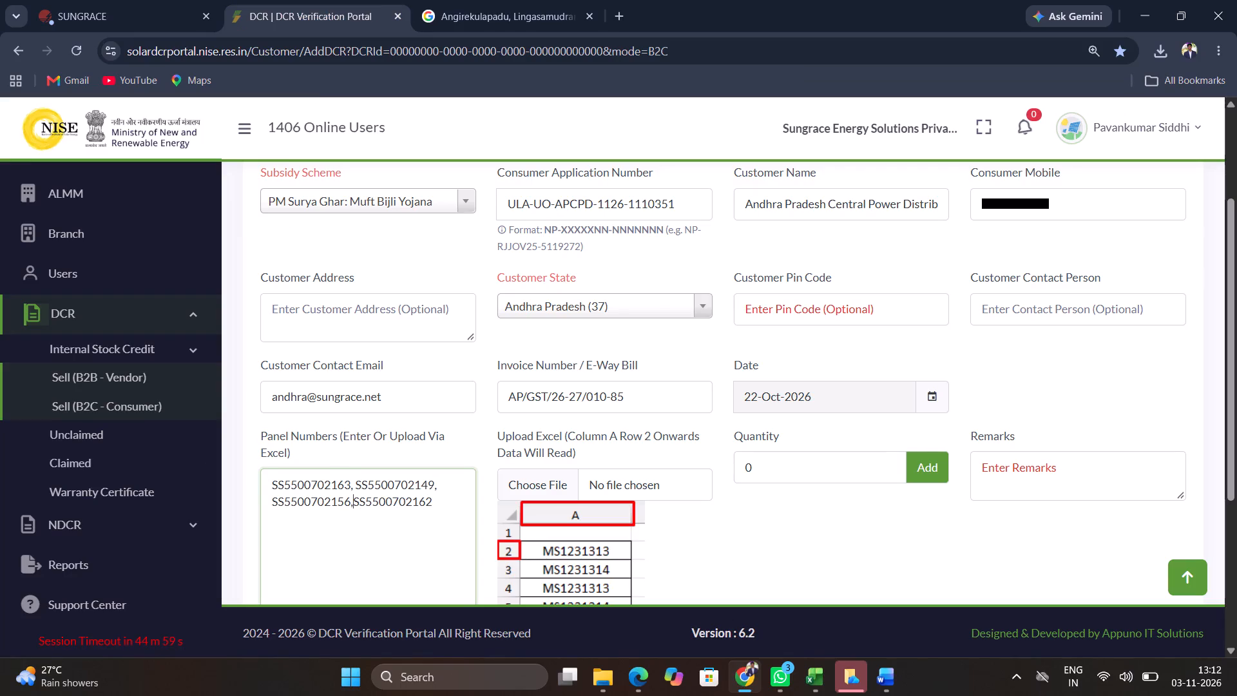
key("BackSpace")
key("Return")
key("Up")
key("Up")
key("Up")
key("Up")
key("Up")
key("Up")
key("Up")
key("Up")
key("Up")
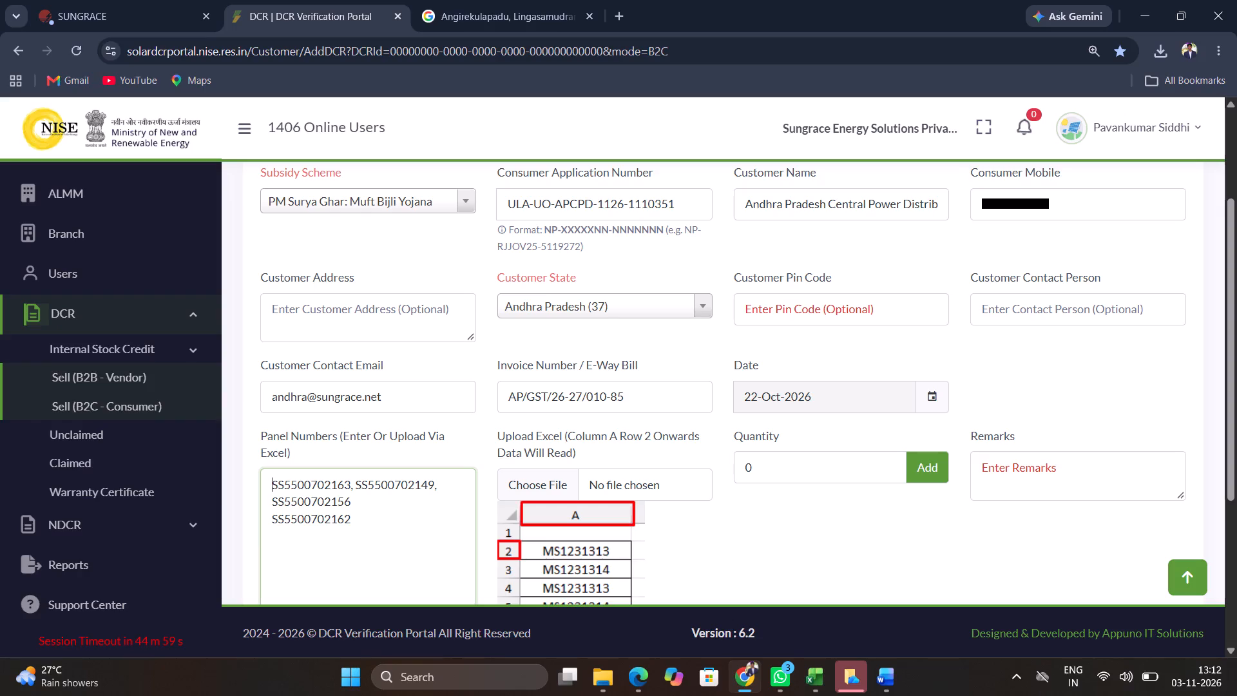
key("Right")
key("Right")
key("Right")
key("Right")
key("Right")
key("Right")
key("Right")
key("Right")
key("Right")
key("Right")
key("Right")
key("Right")
key("Right")
key("Right")
key("Right")
key("Right")
key("Left")
key("Left")
key("BackSpace")
key("BackSpace")
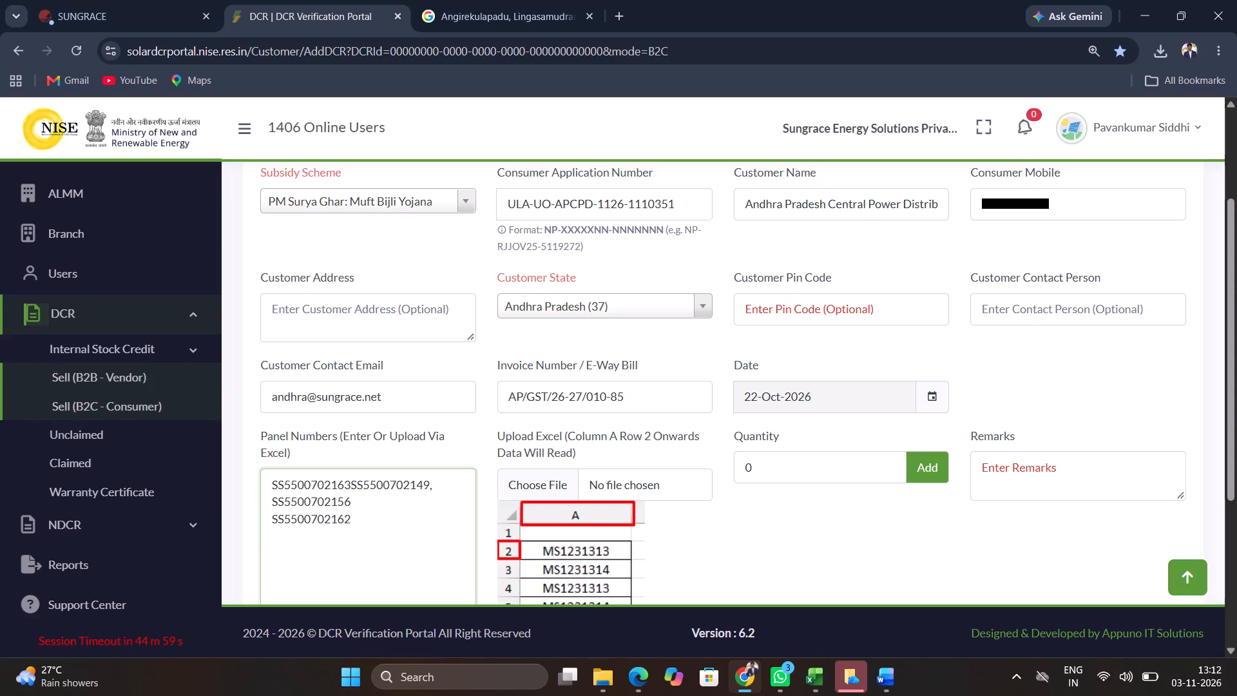
key("Return")
key("Right")
key("Right")
key("Right")
key("Right")
key("Right")
key("Right")
key("Right")
key("Right")
key("Right")
key("Right")
key("Right")
key("Right")
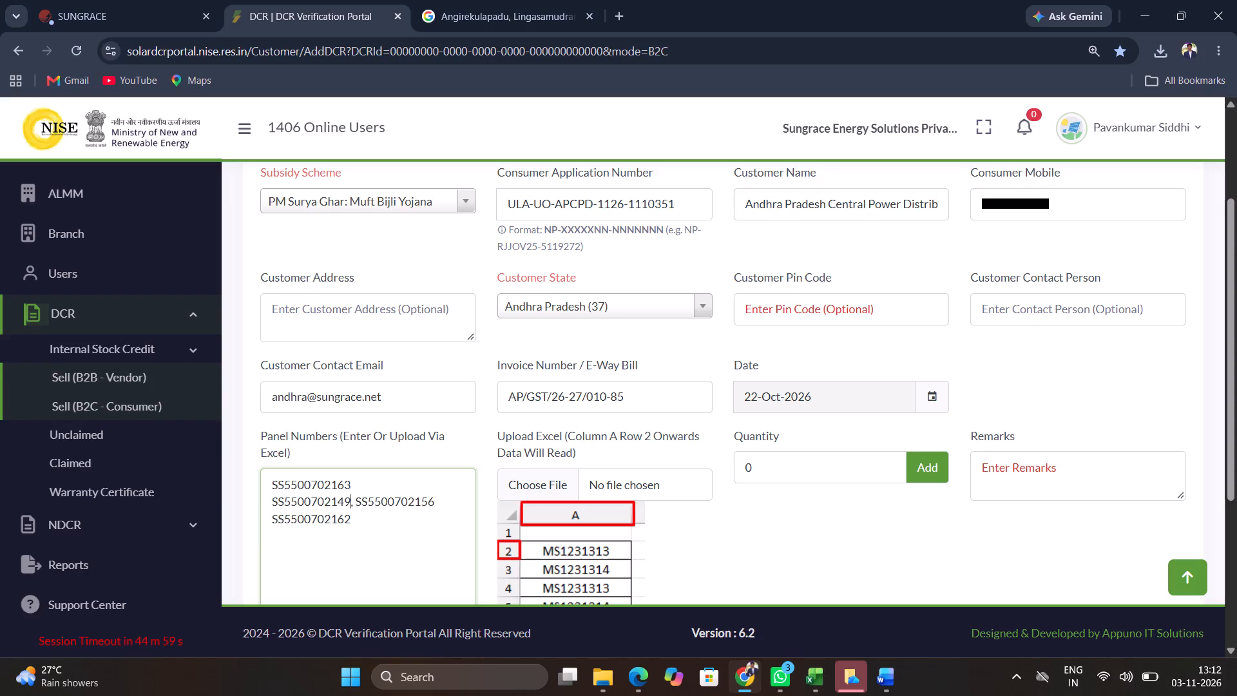
key("Right")
key("Right")
key("BackSpace")
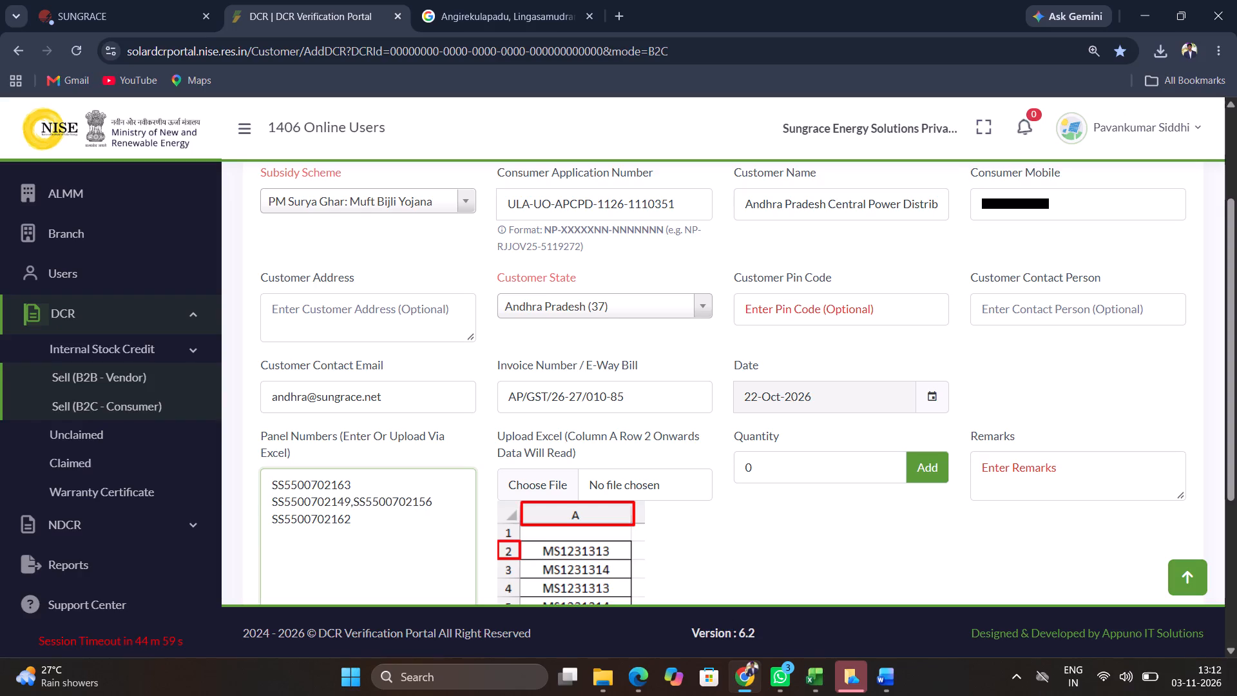
key("BackSpace")
key("Return")
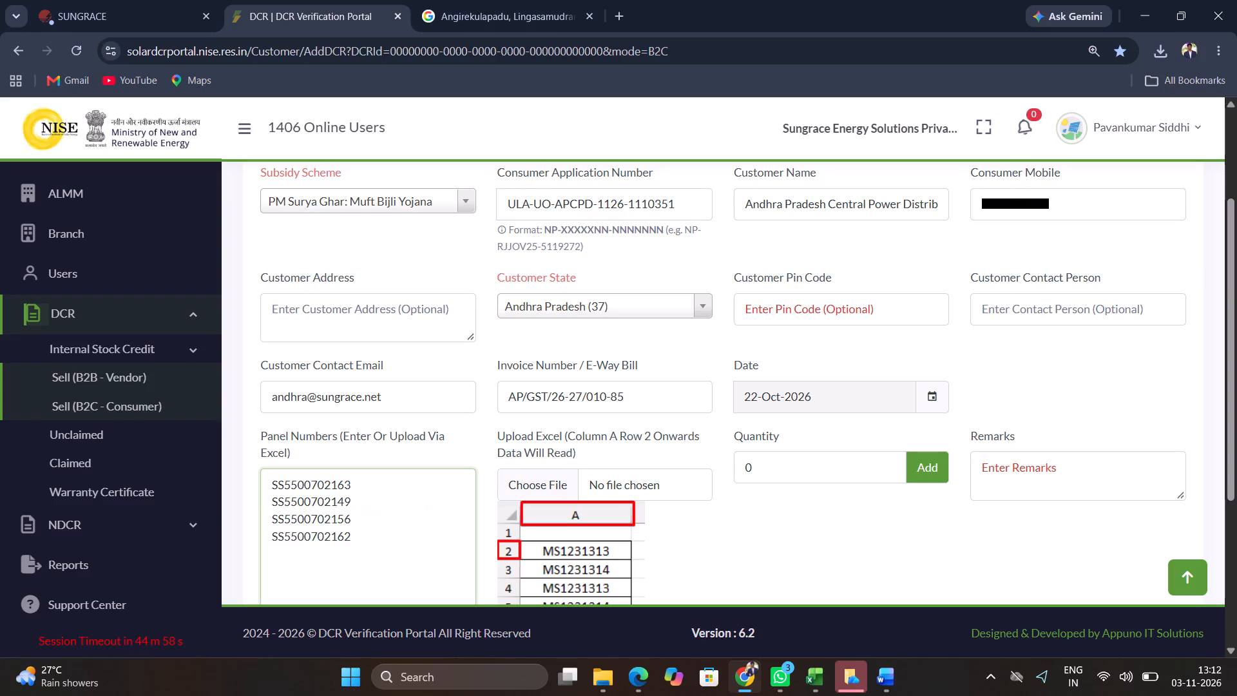
Add the four listed panel numbers to the DCR entry.
left_click(792, 472)
scroll(792, 472, "up", 1)
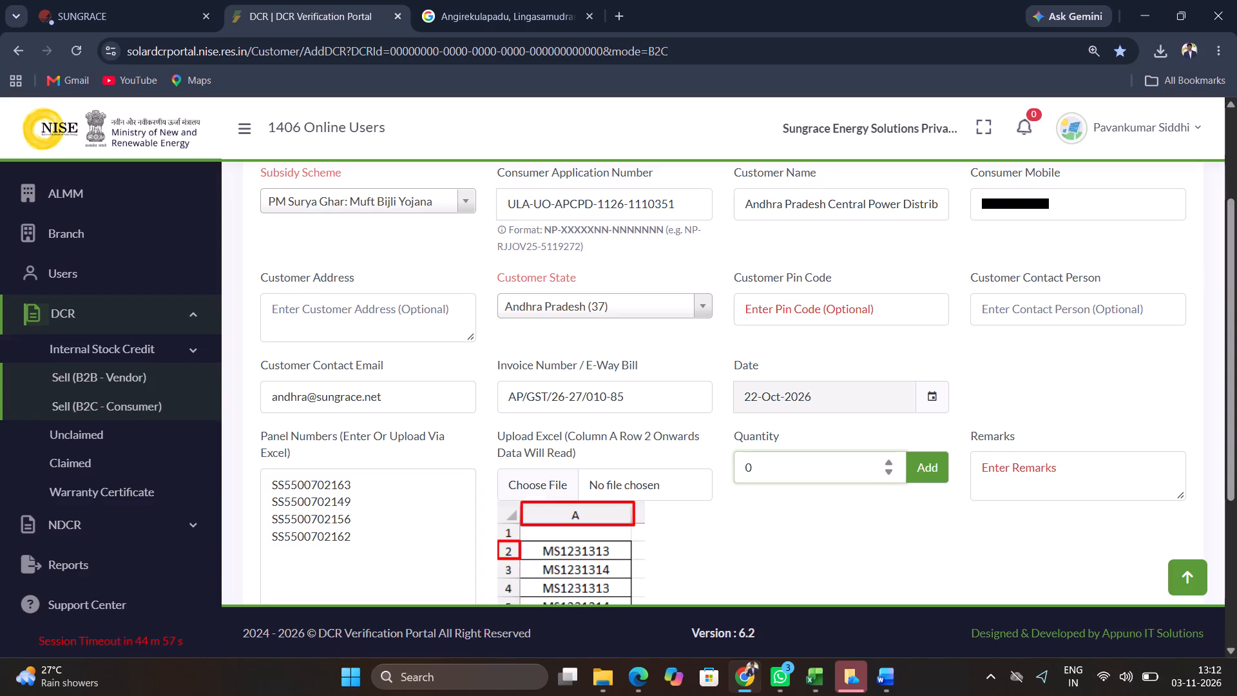
scroll(792, 472, "up", 3)
left_click(917, 474)
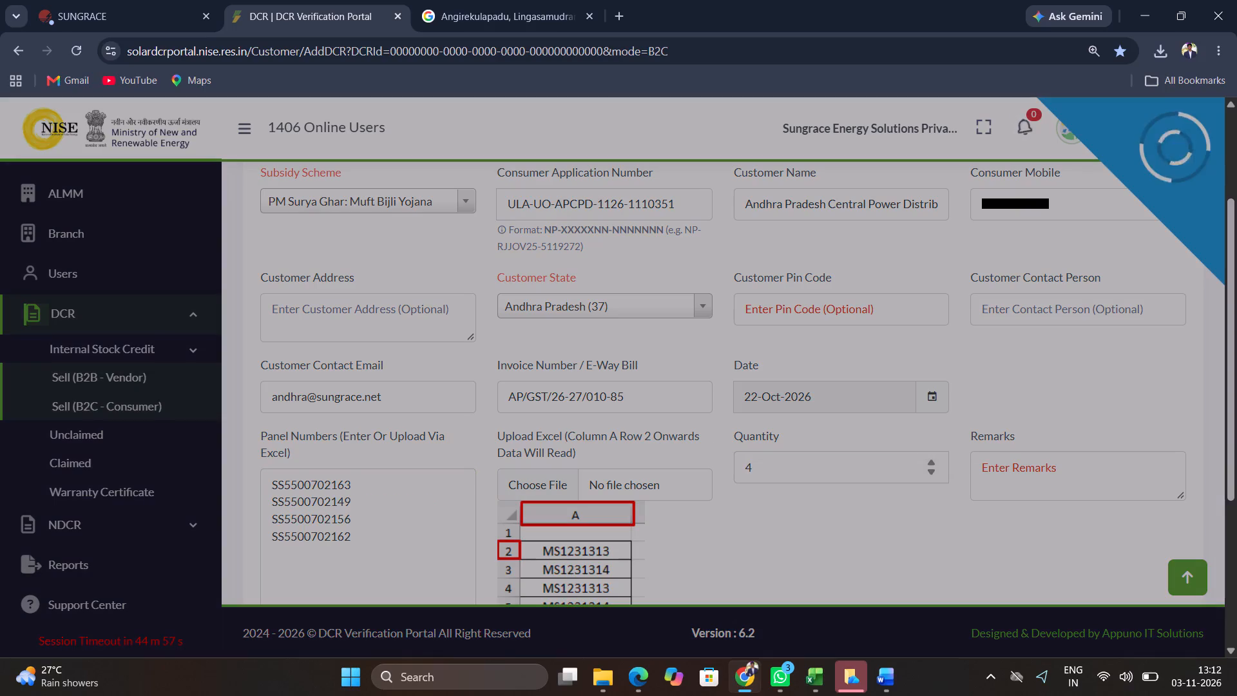
Copy the installation address from the SUNGRACE Quick Copy Details into the DCR form's Remarks.
left_click(1037, 472)
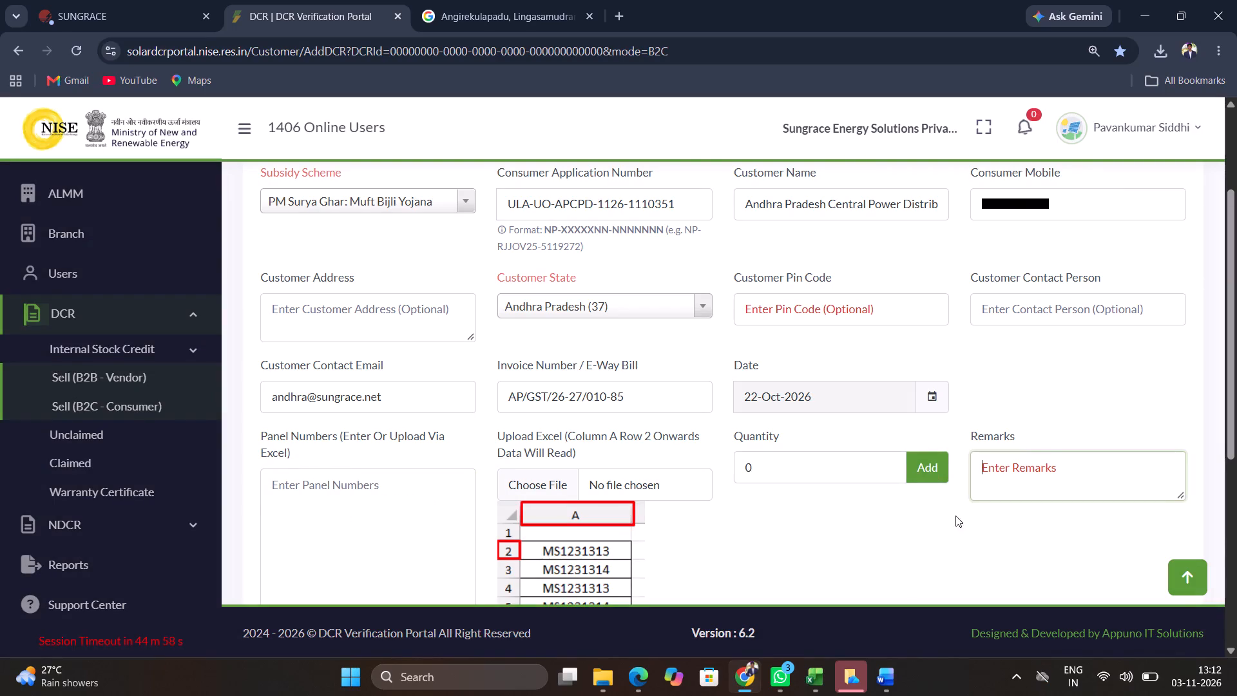
left_click(66, 0)
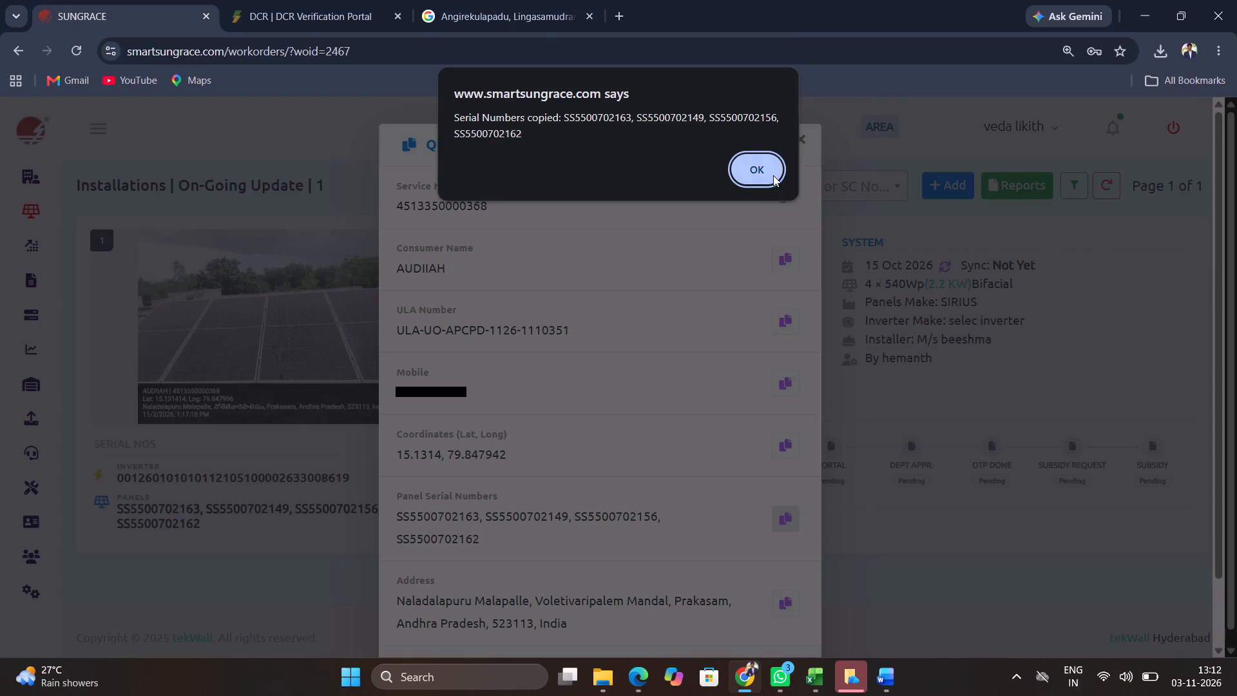
left_click(773, 175)
left_click(781, 604)
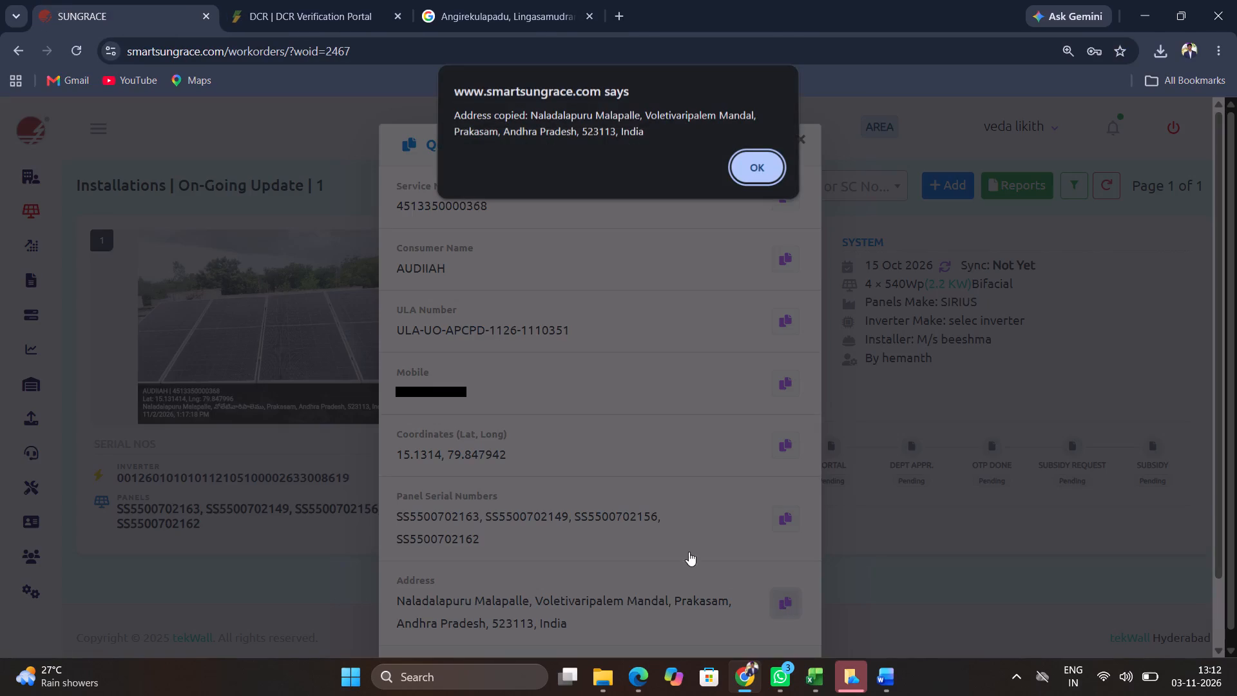
left_click(307, 0)
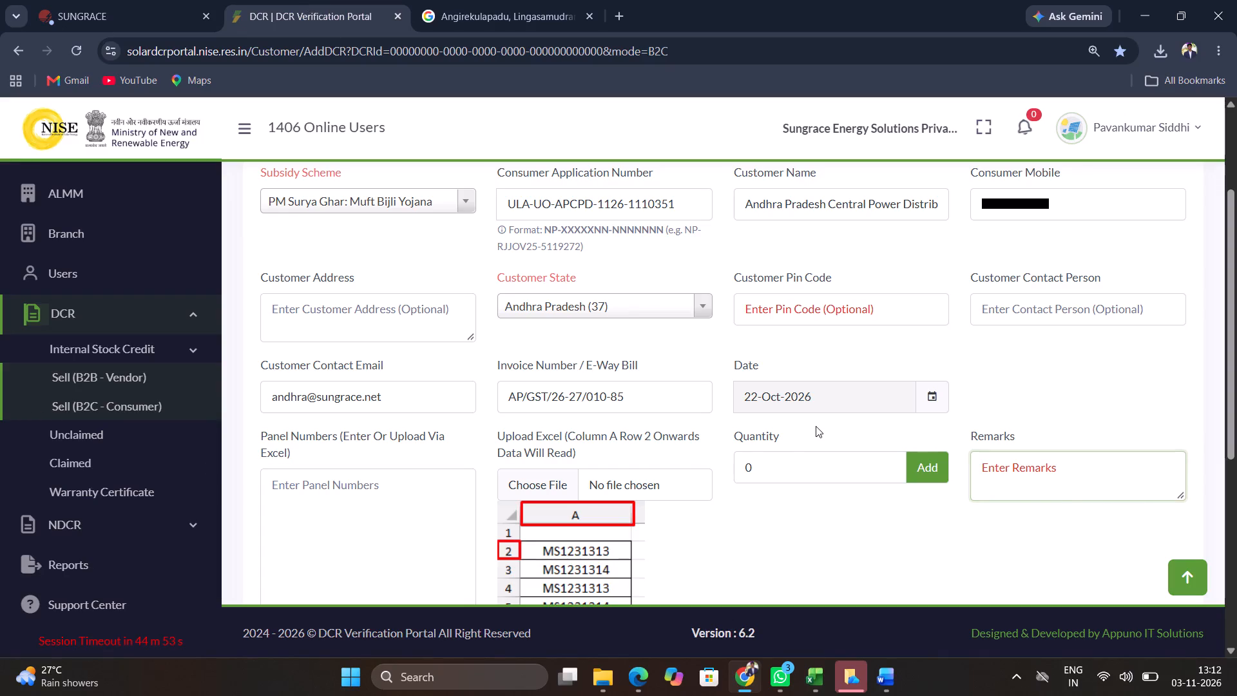
key("ctrl+v")
Copy the pincode from the SUNGRACE Quick Copy Details into the DCR form's Customer Pin Code.
left_click(798, 313)
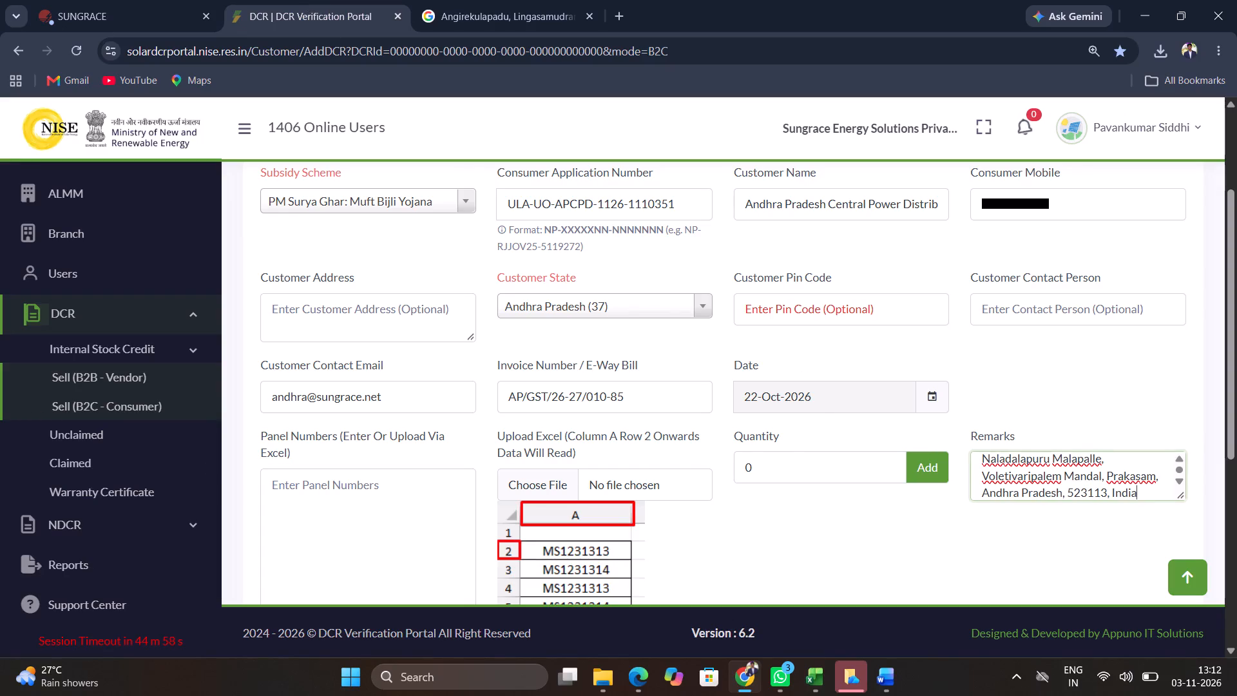
left_click(157, 0)
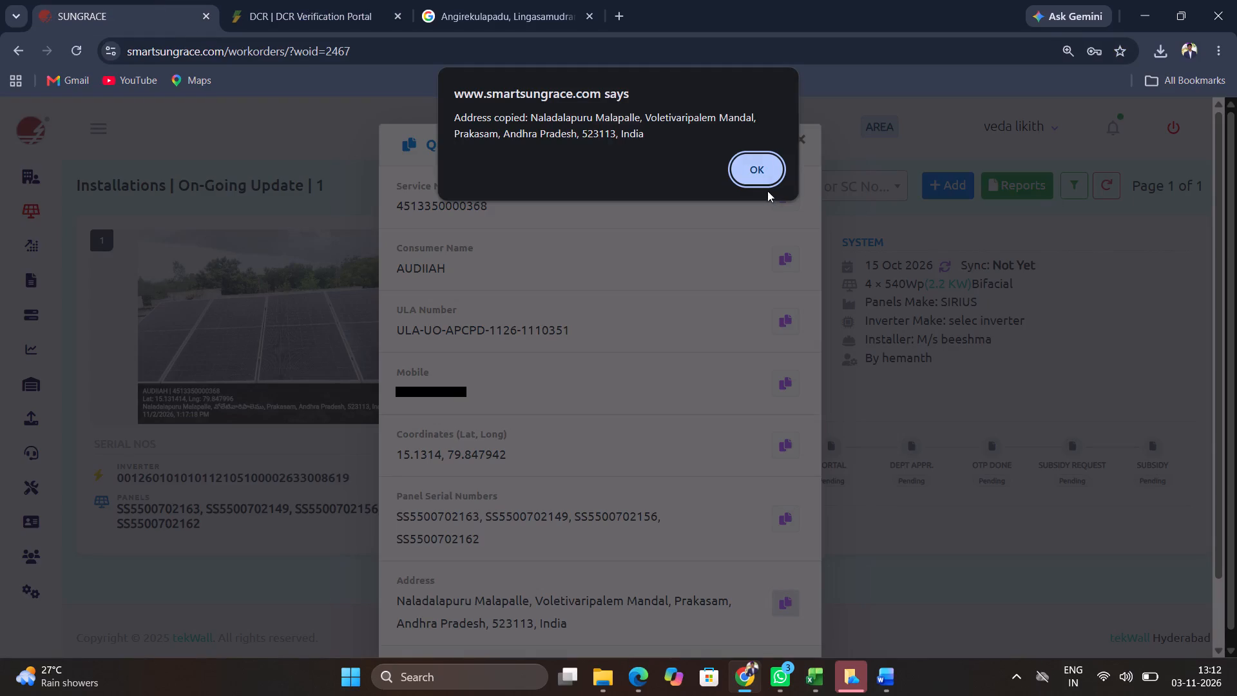
left_click(760, 173)
scroll(749, 195, "down", 1)
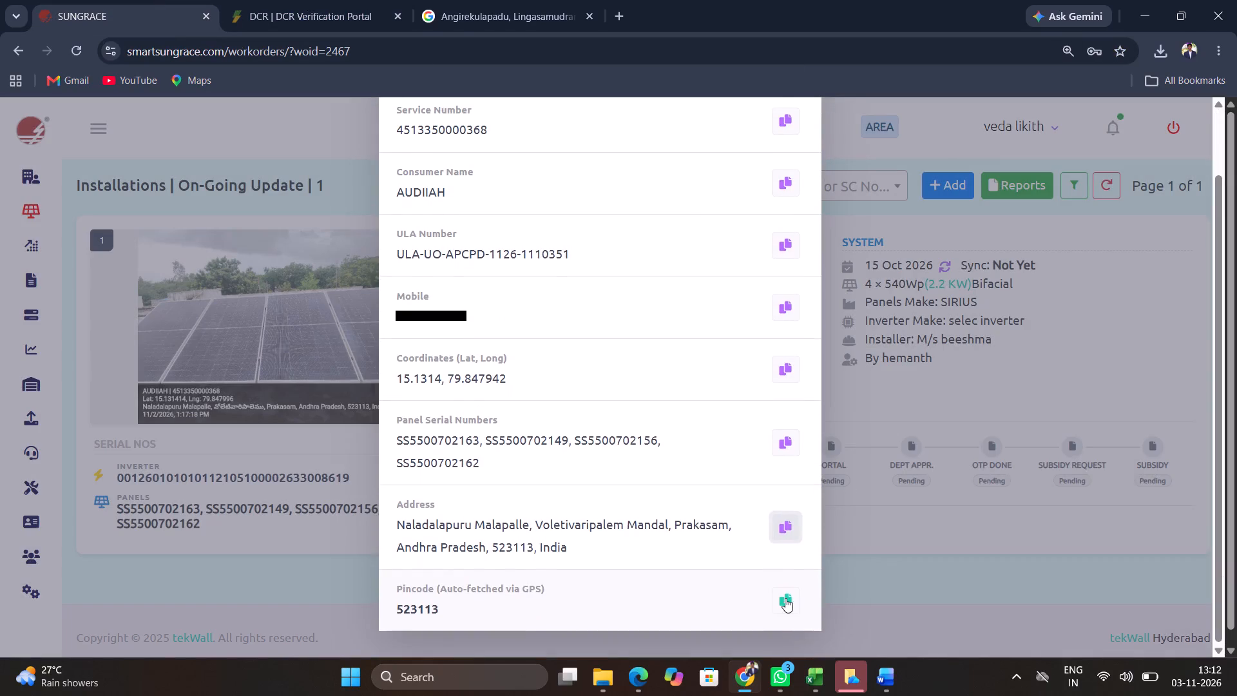
left_click(785, 598)
left_click(321, 7)
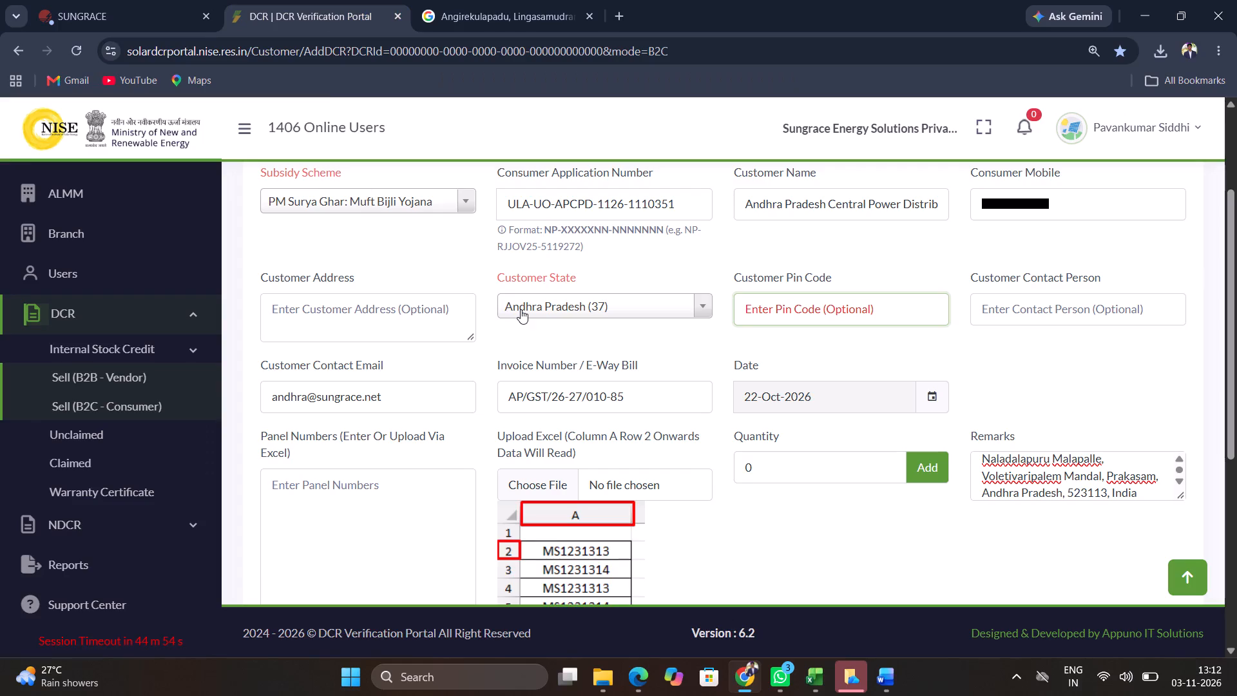
key("ctrl+v")
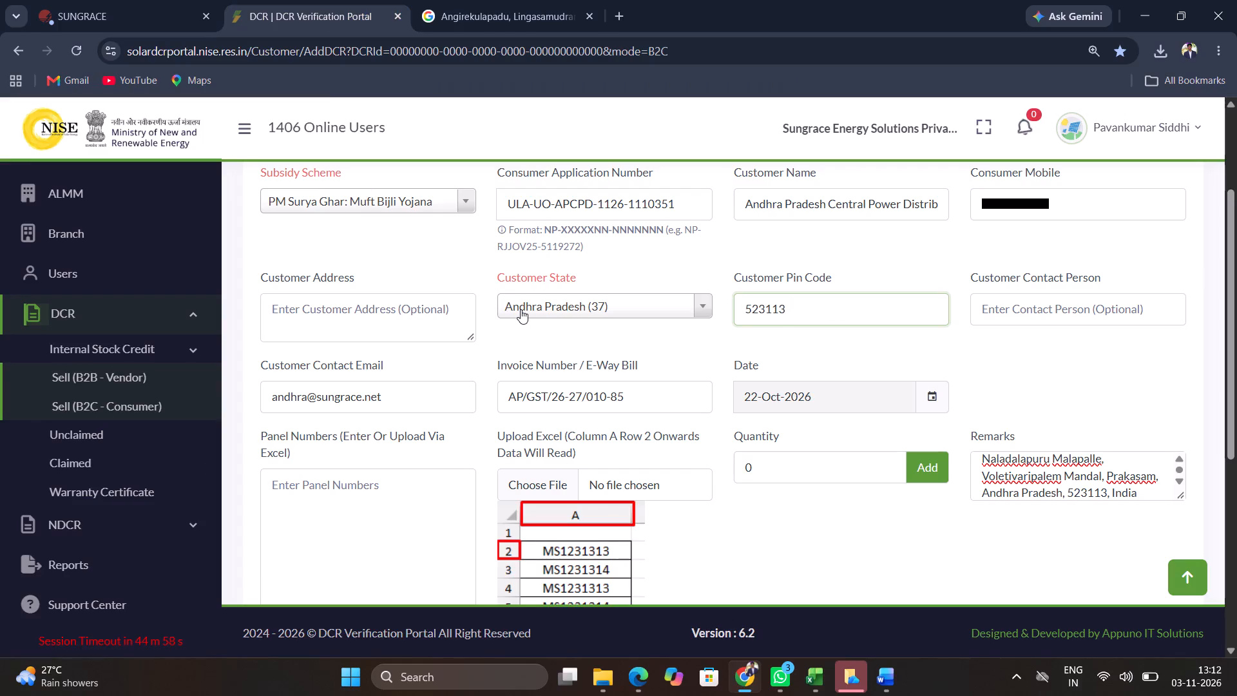
Confirm the completed B2C DCR entry and approve its submission.
scroll(541, 296, "down", 4)
left_click(1087, 384)
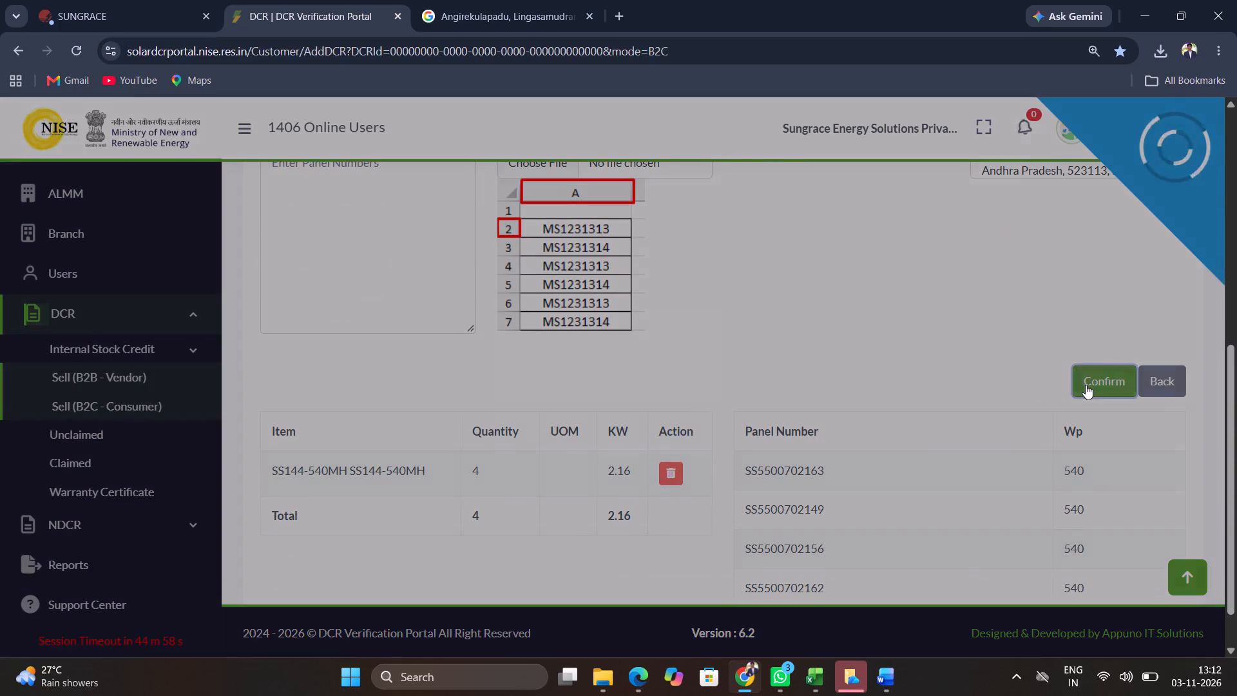
left_click(770, 476)
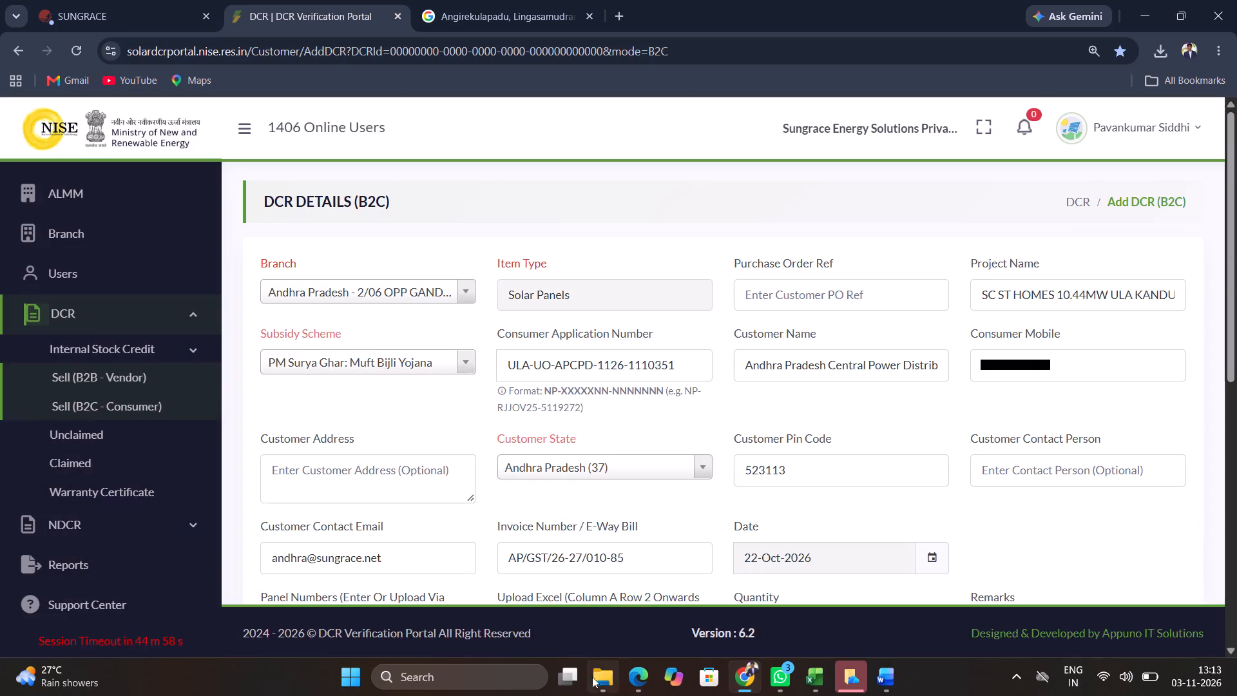
In File Explorer, create a new folder named 85_ inside the DCR010 folder.
left_click(613, 617)
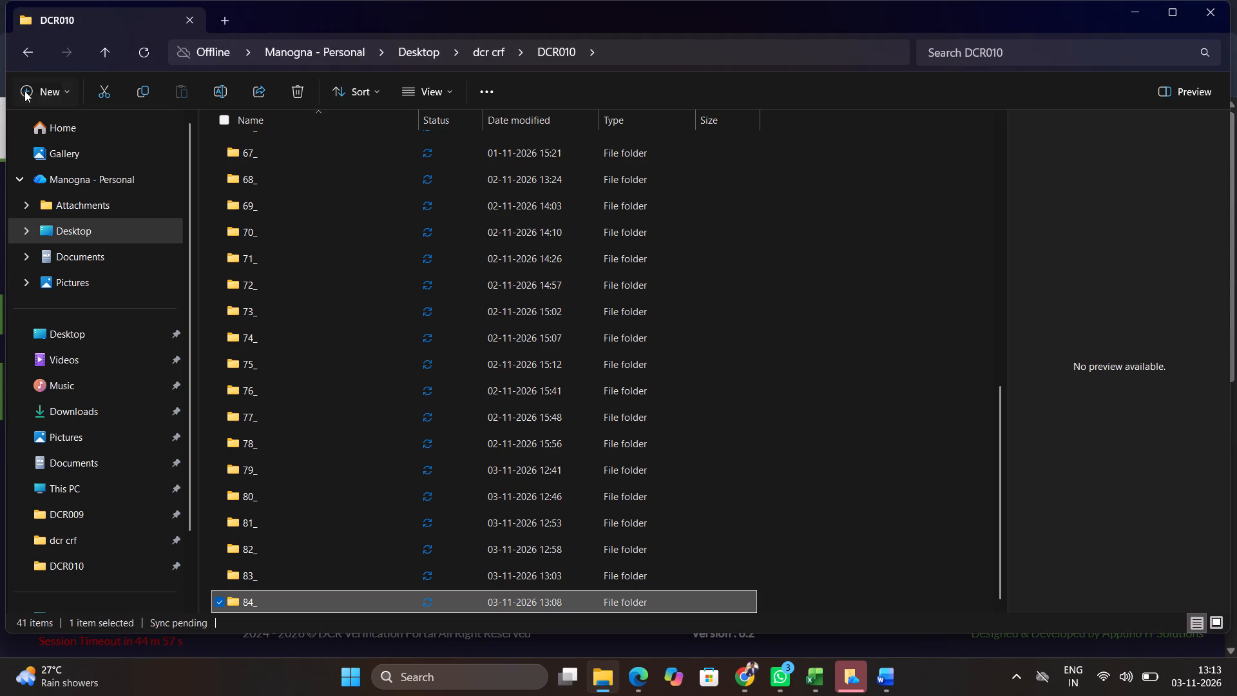
left_click(28, 93)
left_click(41, 123)
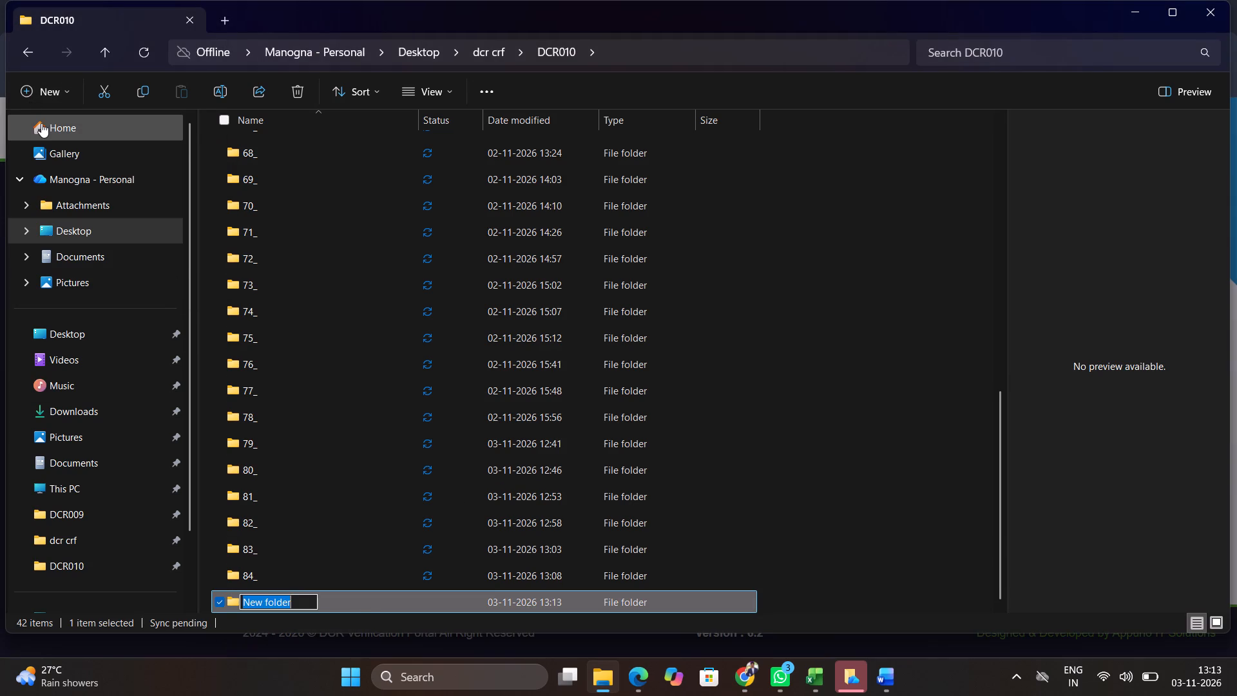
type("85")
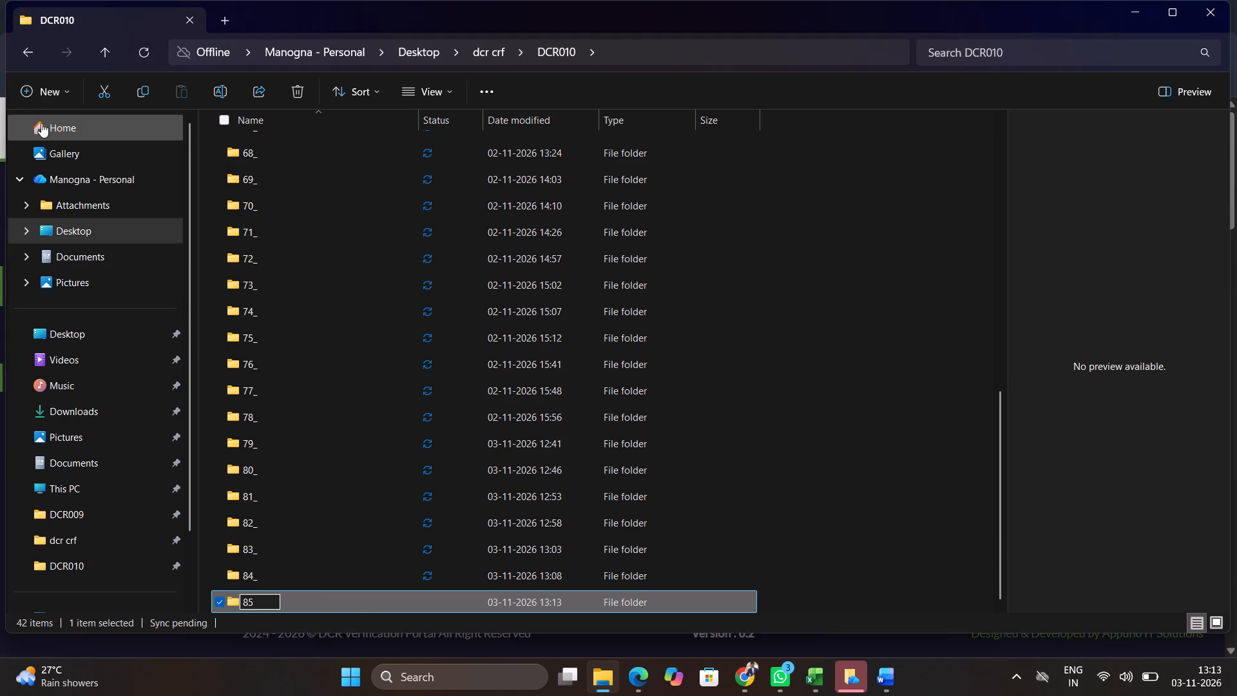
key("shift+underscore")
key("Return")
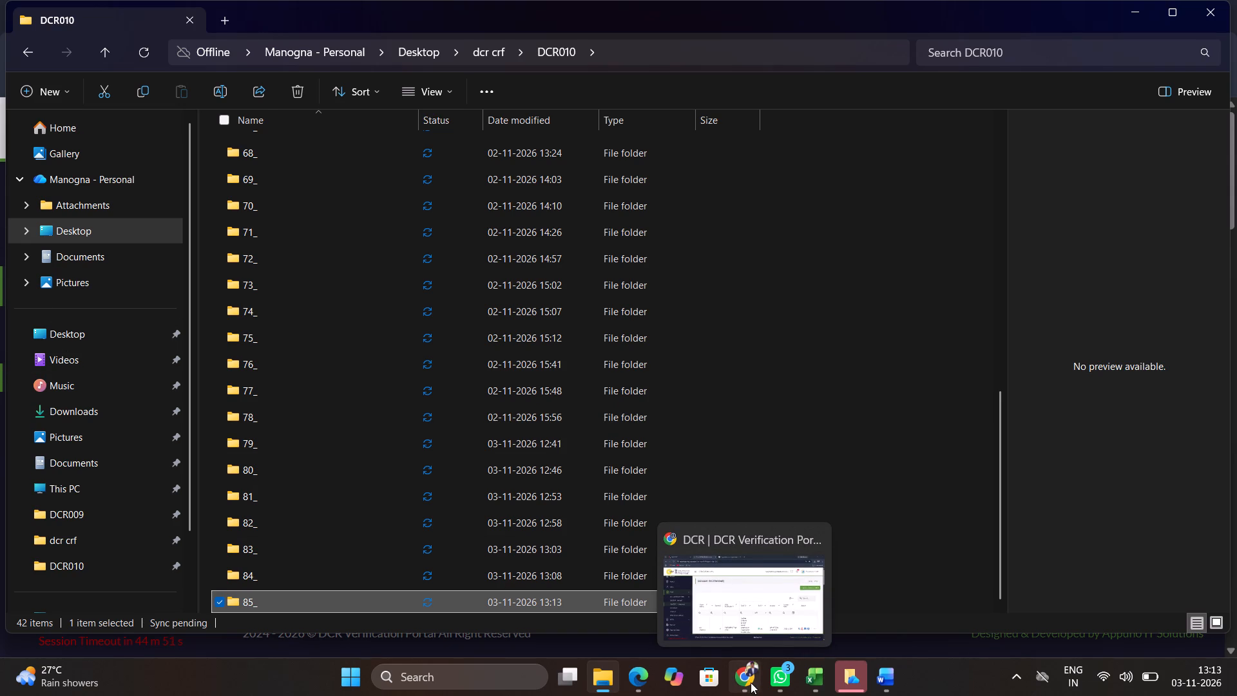
Return to SUNGRACE in Chrome and copy the service number from the Quick Copy Details.
left_click(734, 610)
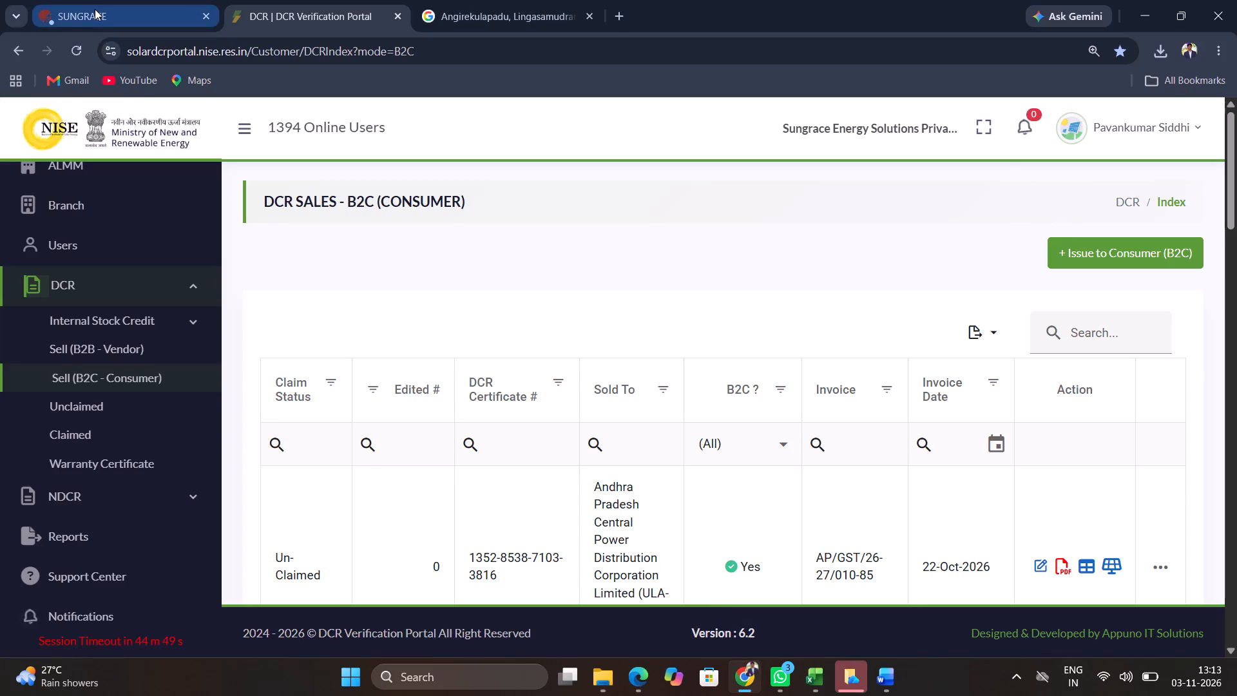
left_click(97, 1)
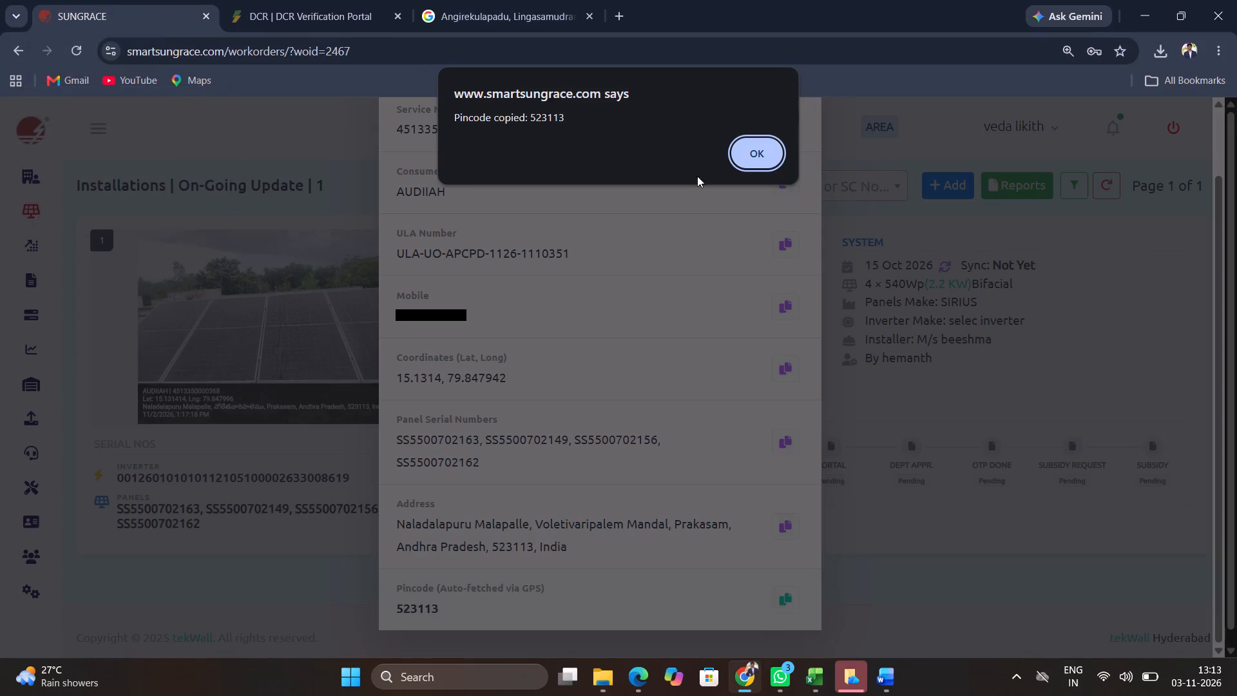
left_click(747, 157)
left_click(791, 121)
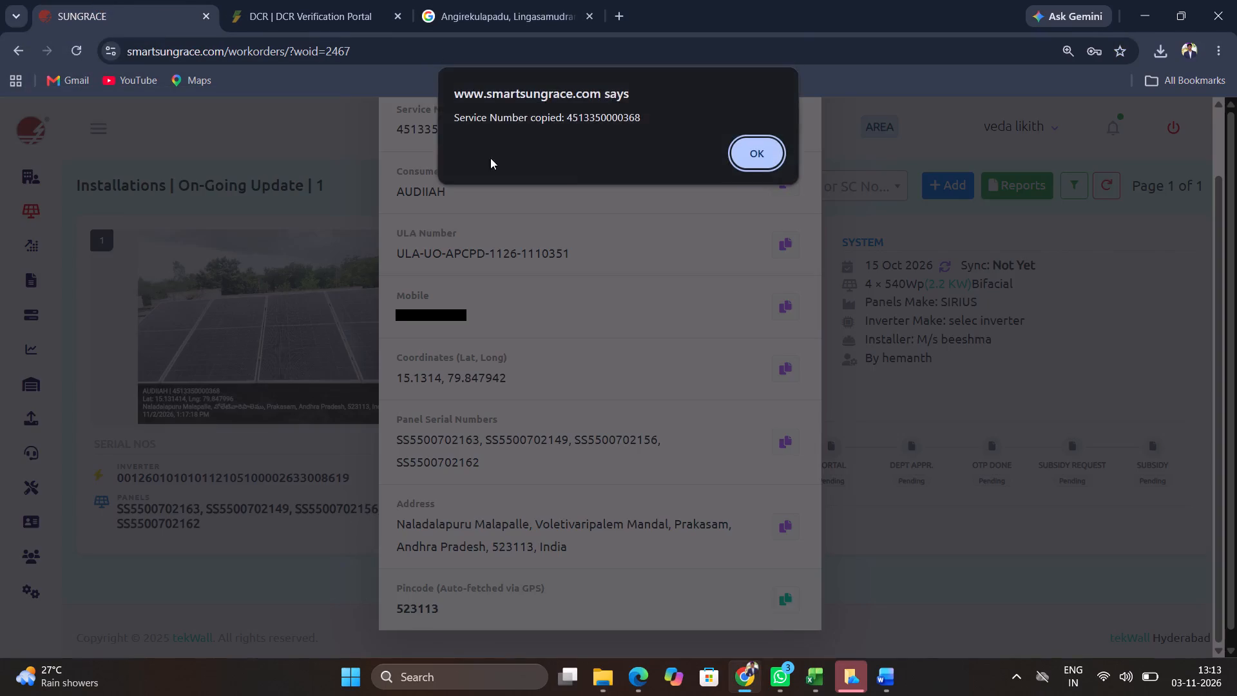
Download the DCR certificate PDF for invoice AP/GST/26-27/010-85 into DCR010 > 85_, naming it with the copied service number followed by -85.
left_click(349, 0)
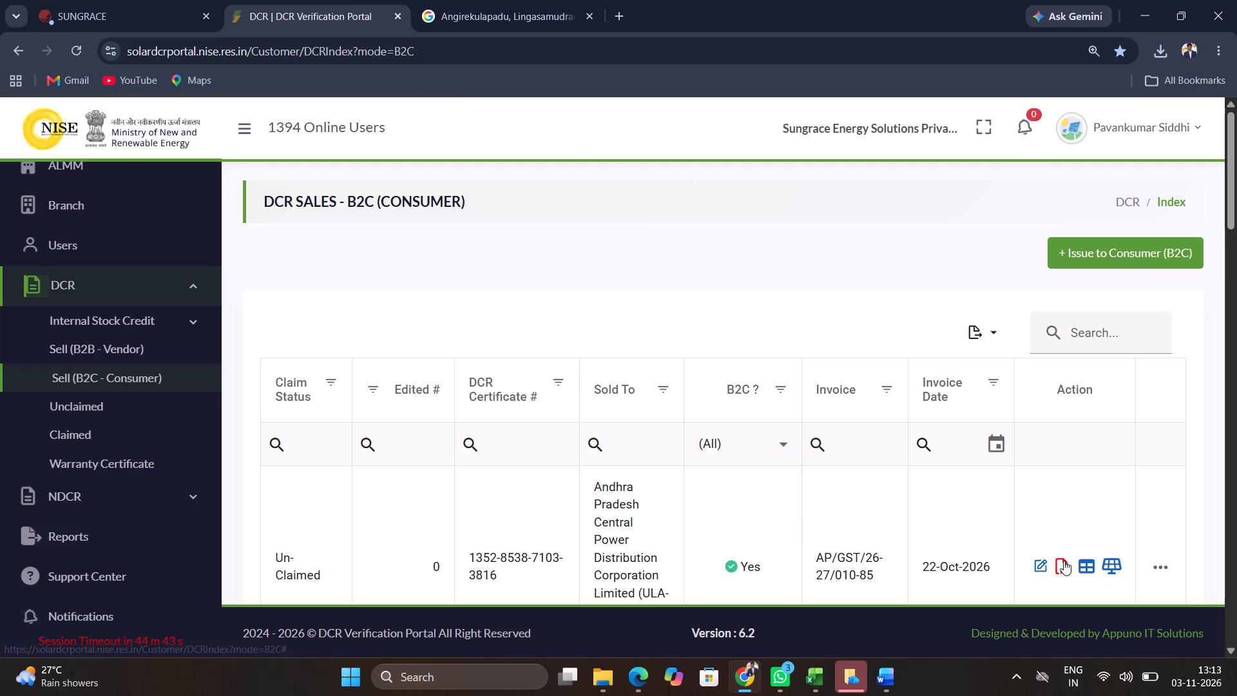
left_click(1064, 562)
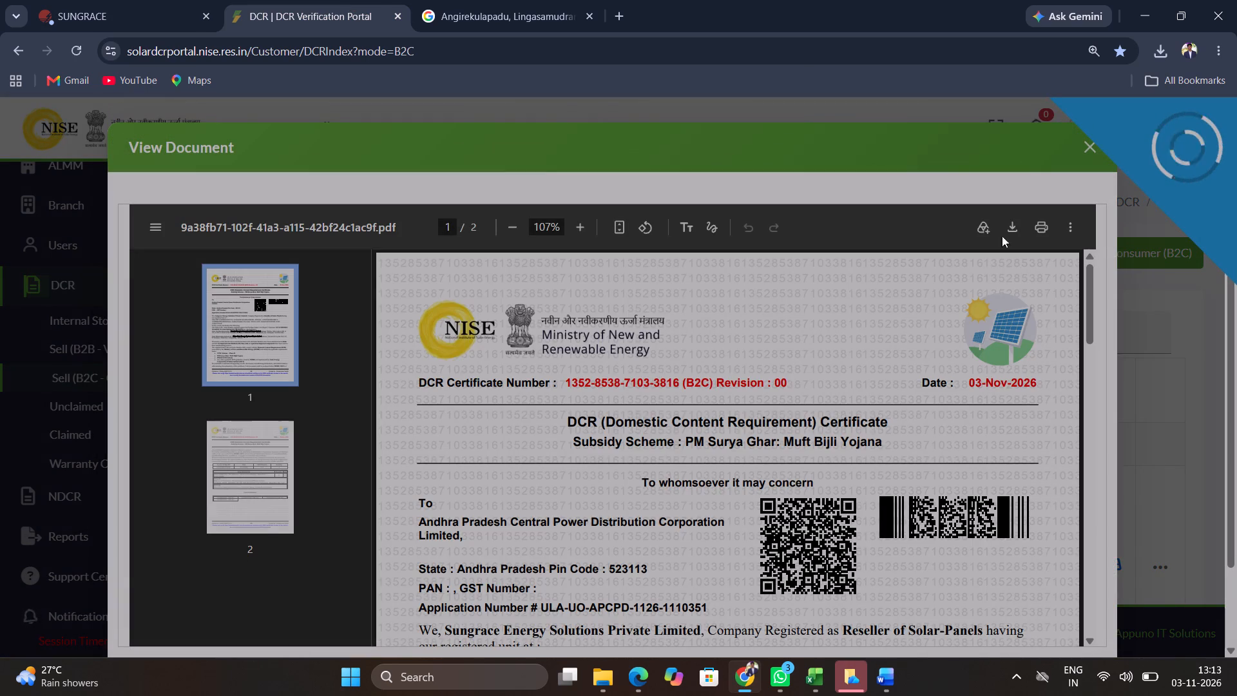
left_click(1004, 227)
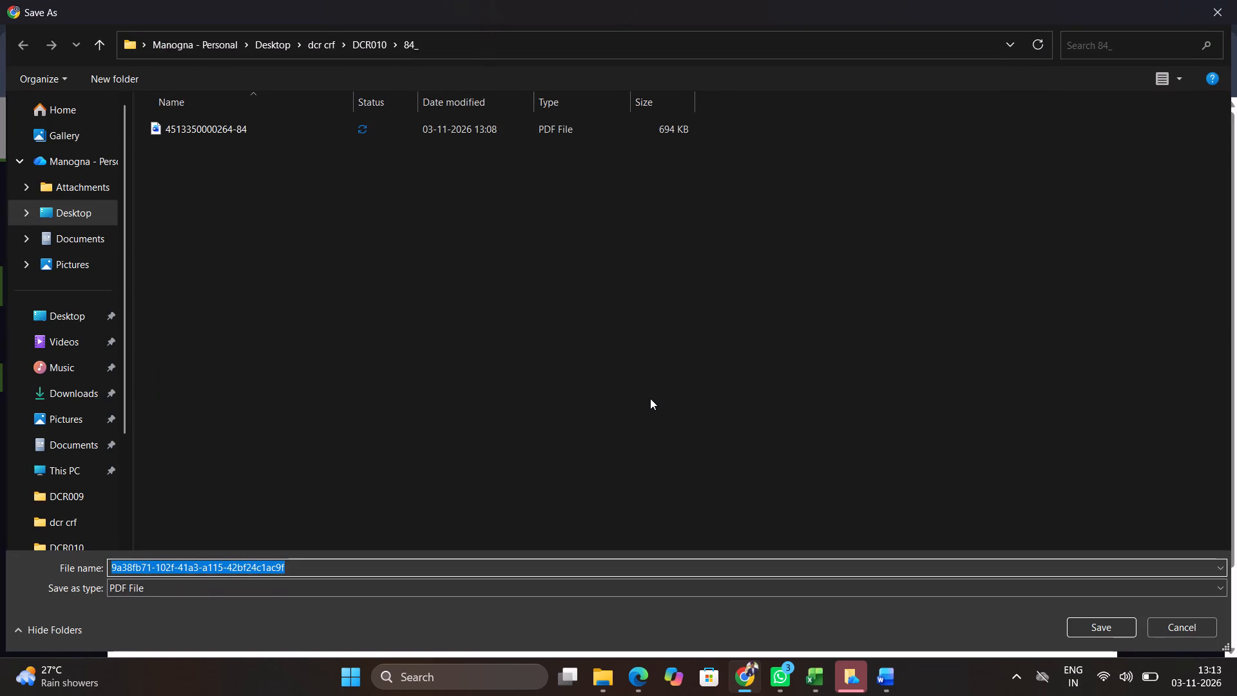
key("ctrl+v")
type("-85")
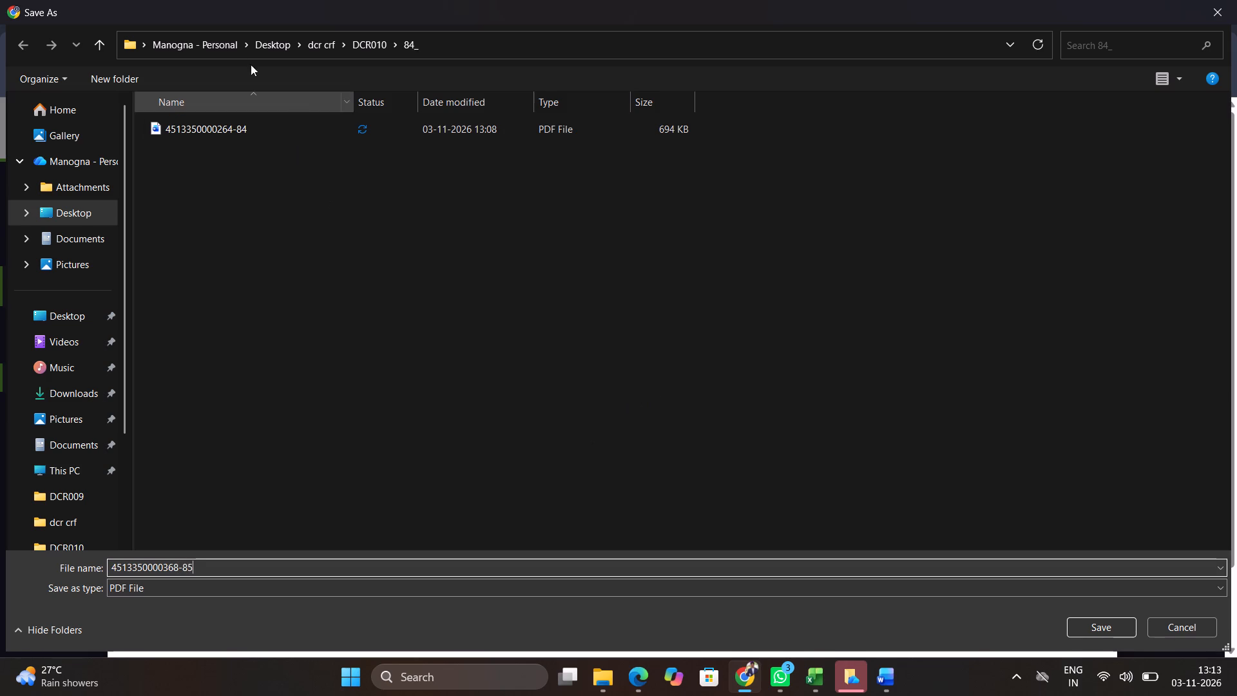
left_click(367, 44)
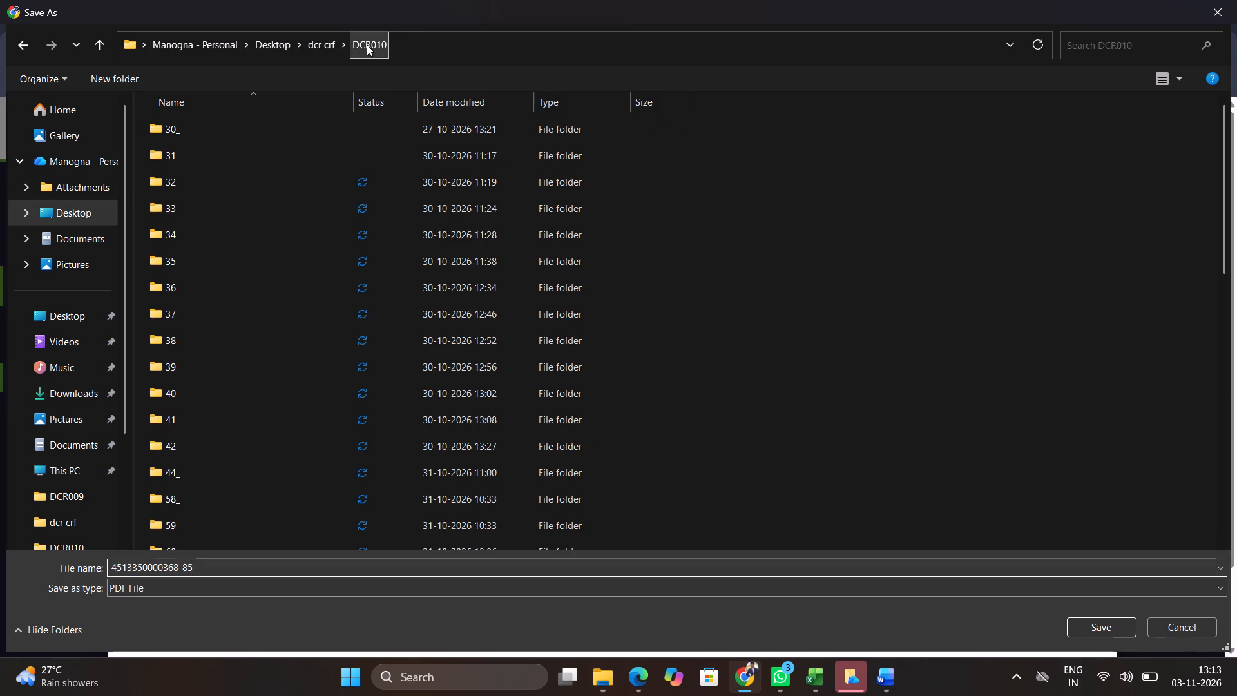
scroll(524, 328, "down", 7)
scroll(363, 249, "down", 6)
scroll(383, 297, "down", 3)
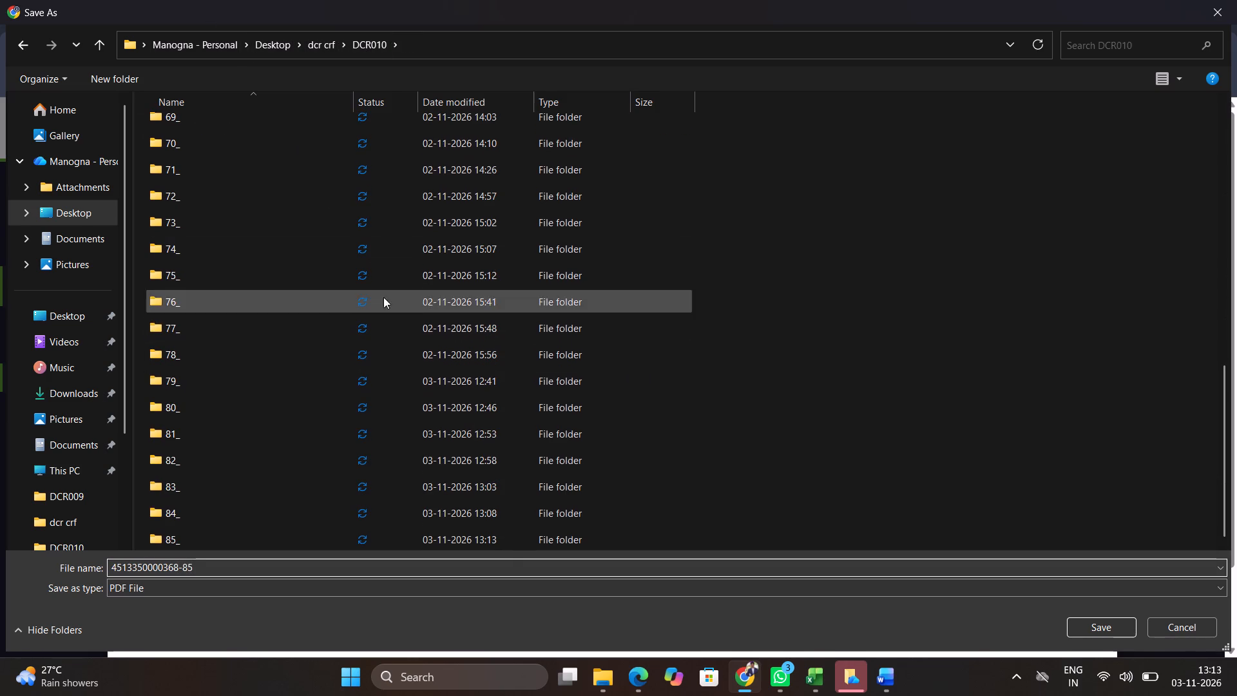
scroll(383, 297, "down", 17)
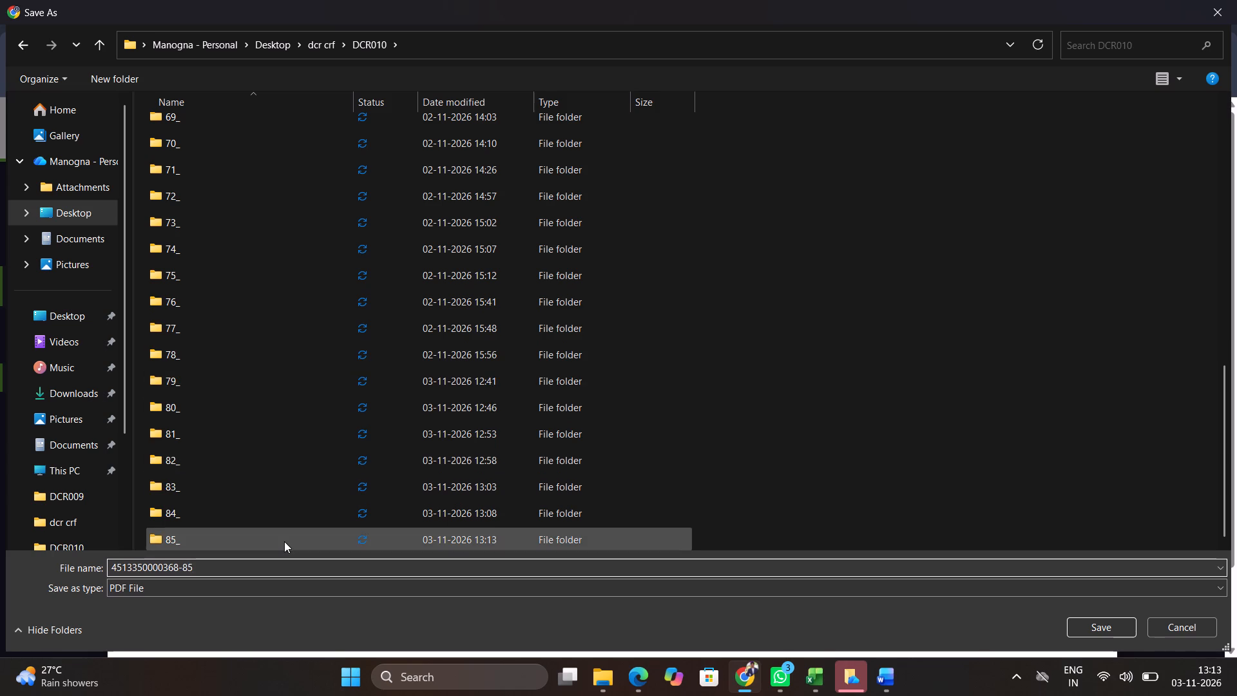
double_click(284, 541)
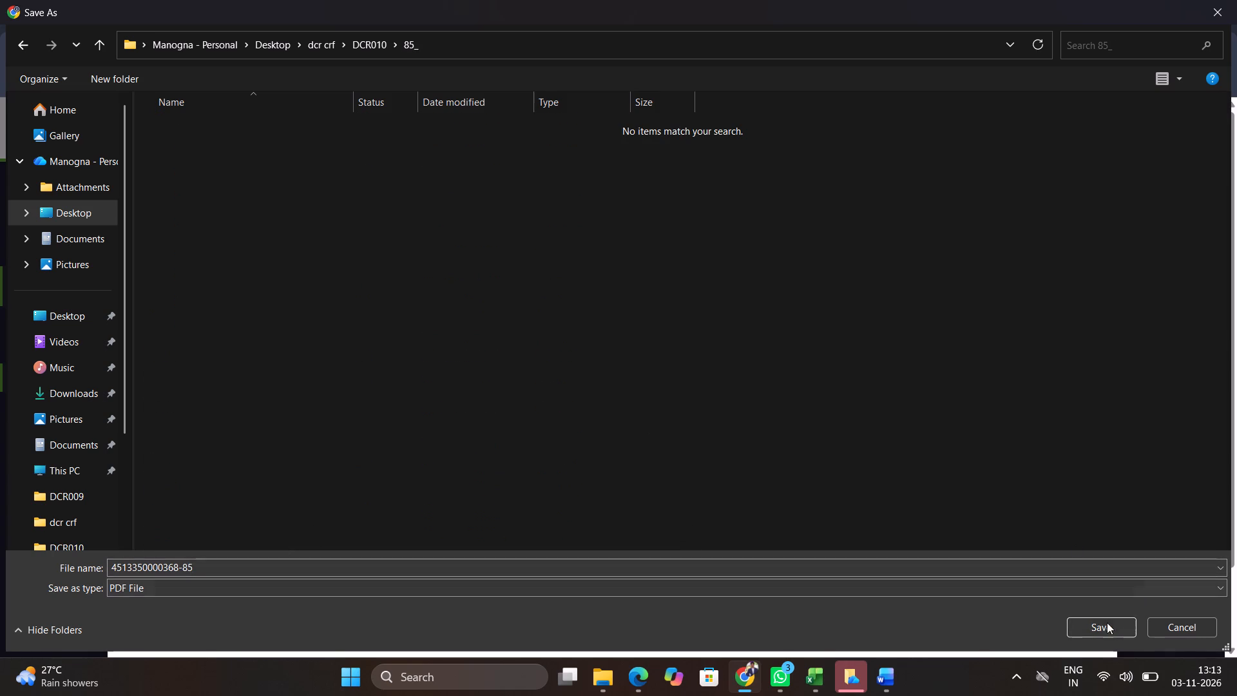
left_click(1104, 628)
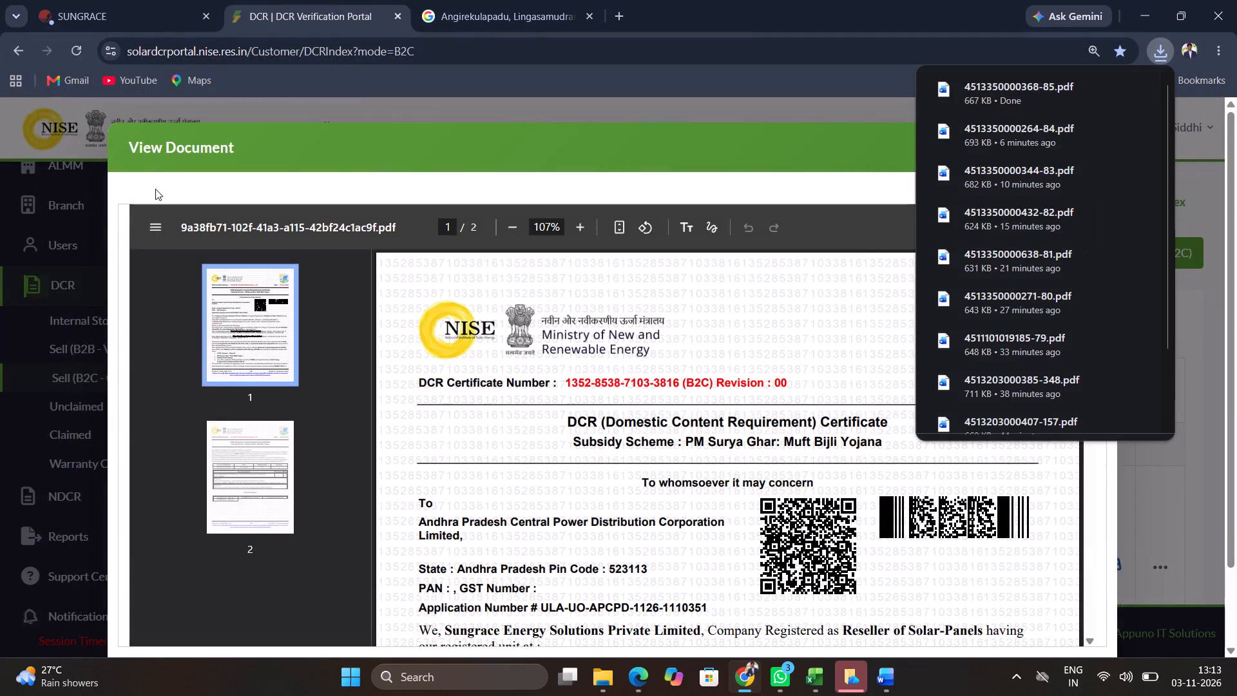
Back in SUNGRACE, close the Quick Copy Details and open the installation's Project Stage form.
left_click(114, 0)
left_click(753, 151)
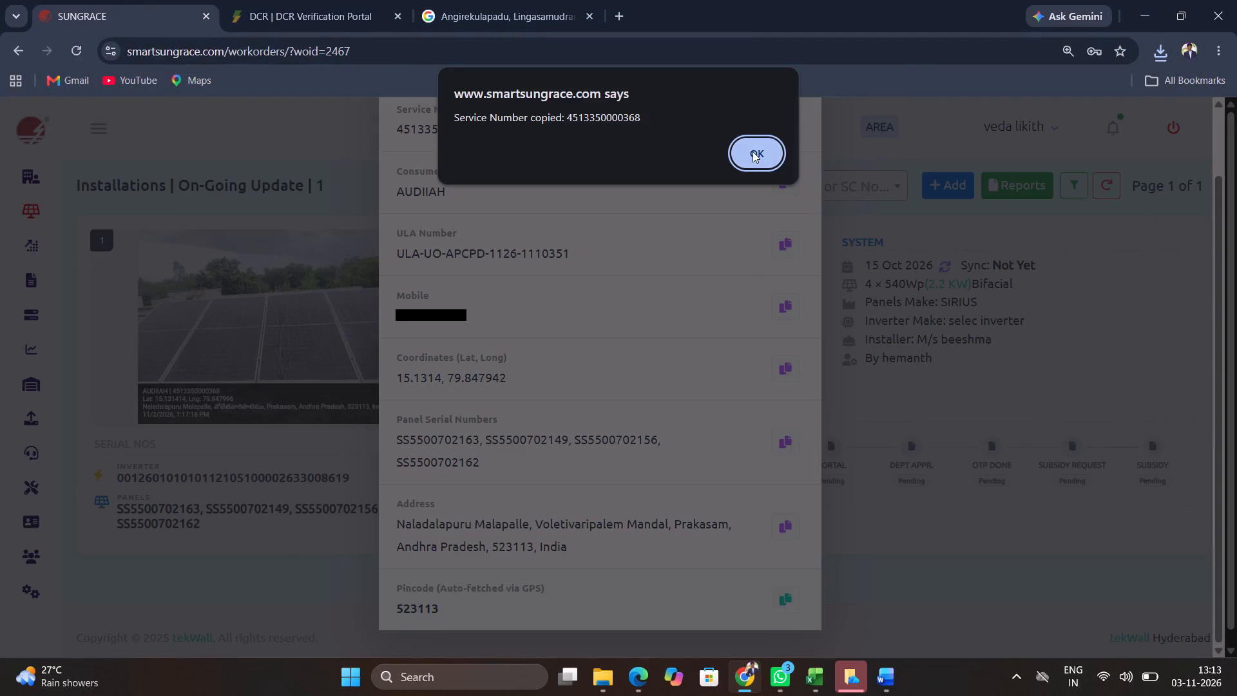
left_click(964, 481)
left_click(683, 519)
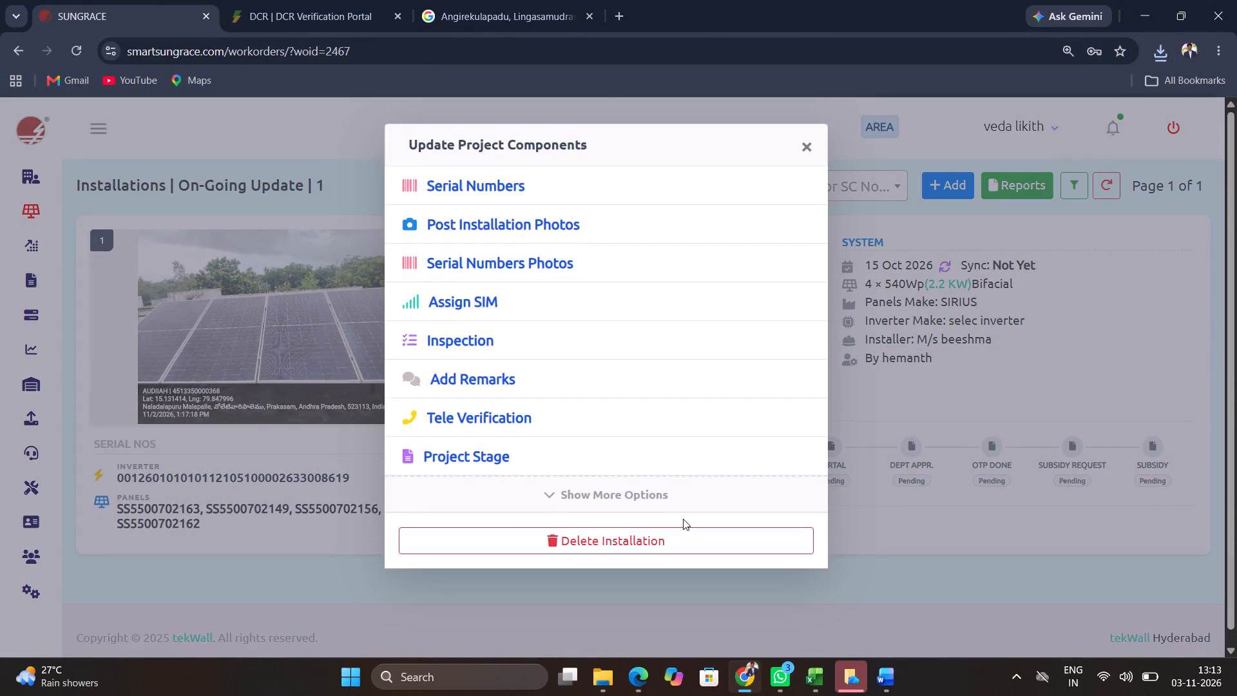
left_click(510, 456)
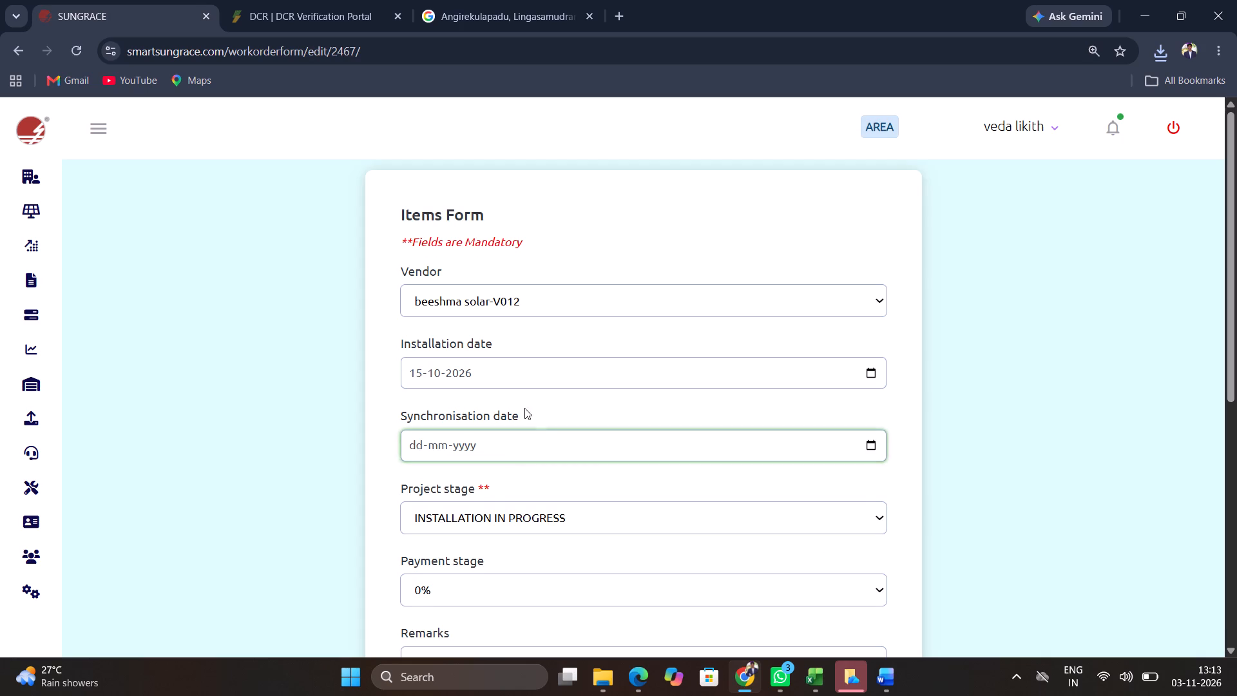
Attach the saved certificate PDF from DCR010 > 85_ as the form's Dcr upload.
scroll(510, 409, "down", 8)
left_click(465, 387)
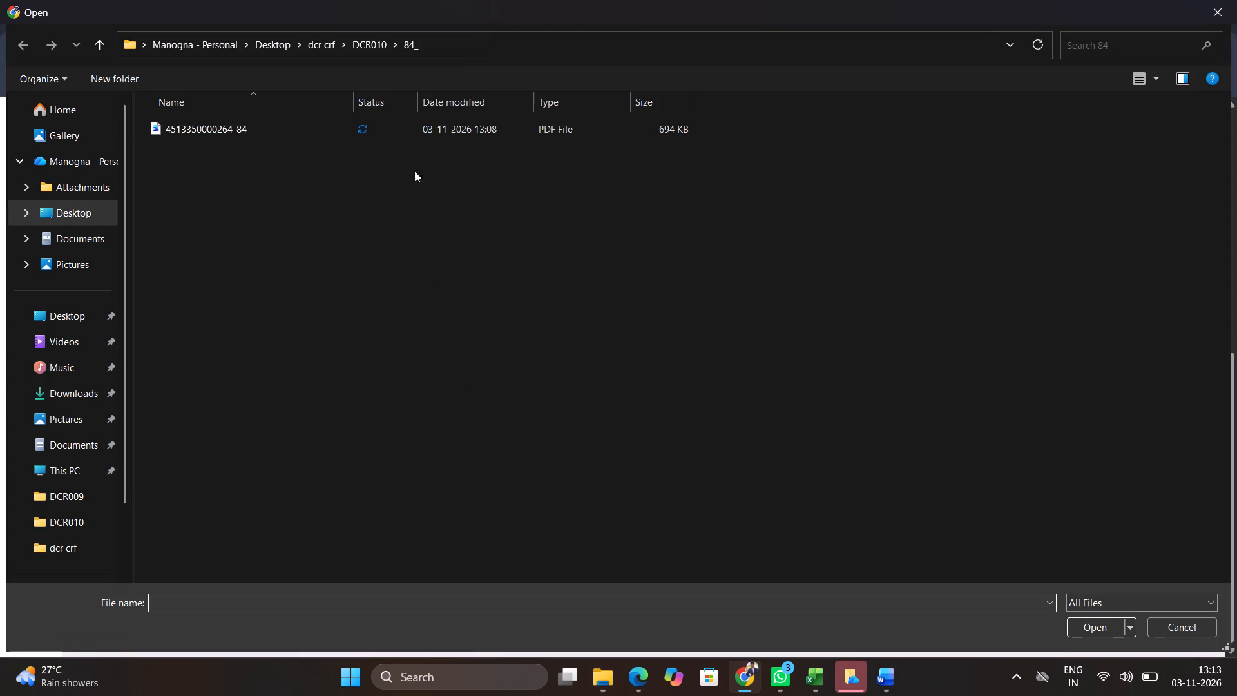
left_click(368, 46)
scroll(364, 410, "down", 4)
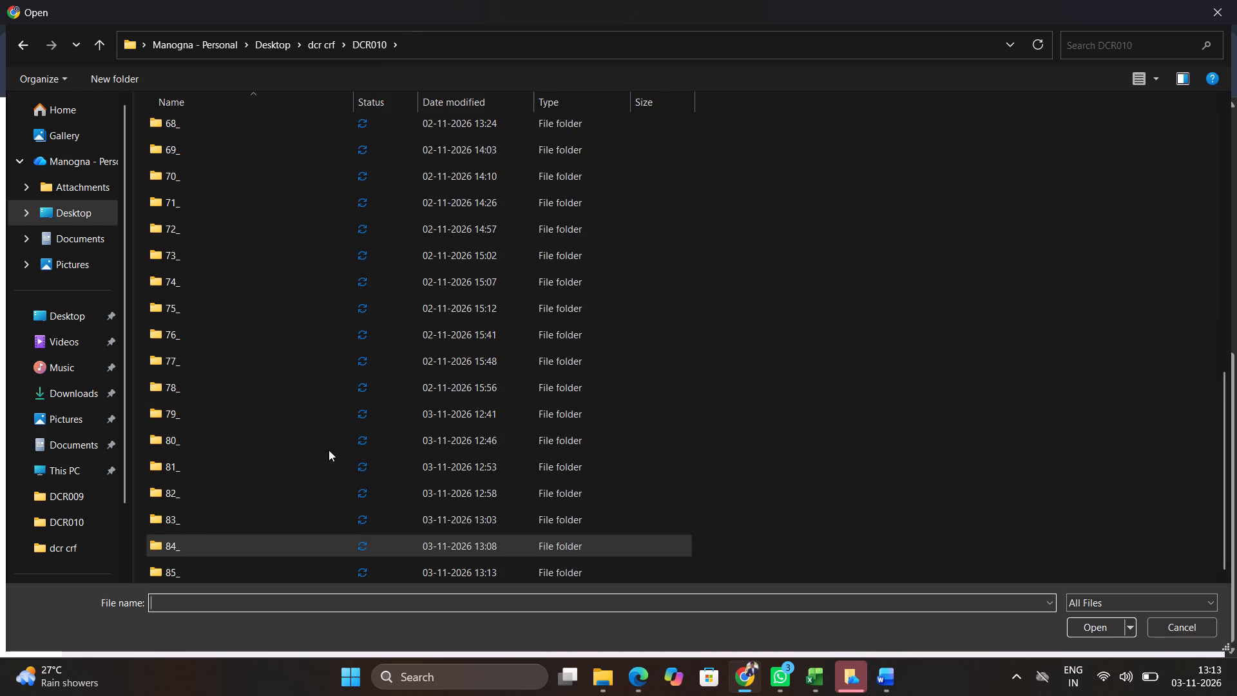
double_click(256, 570)
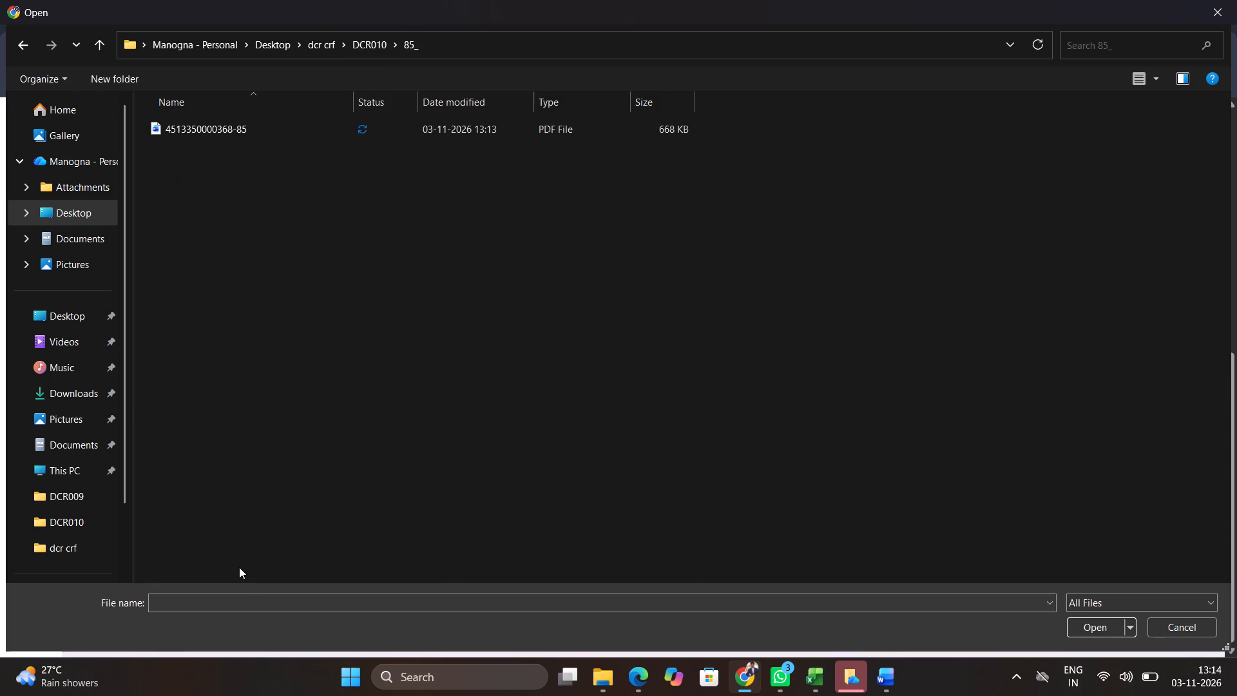
left_click(230, 113)
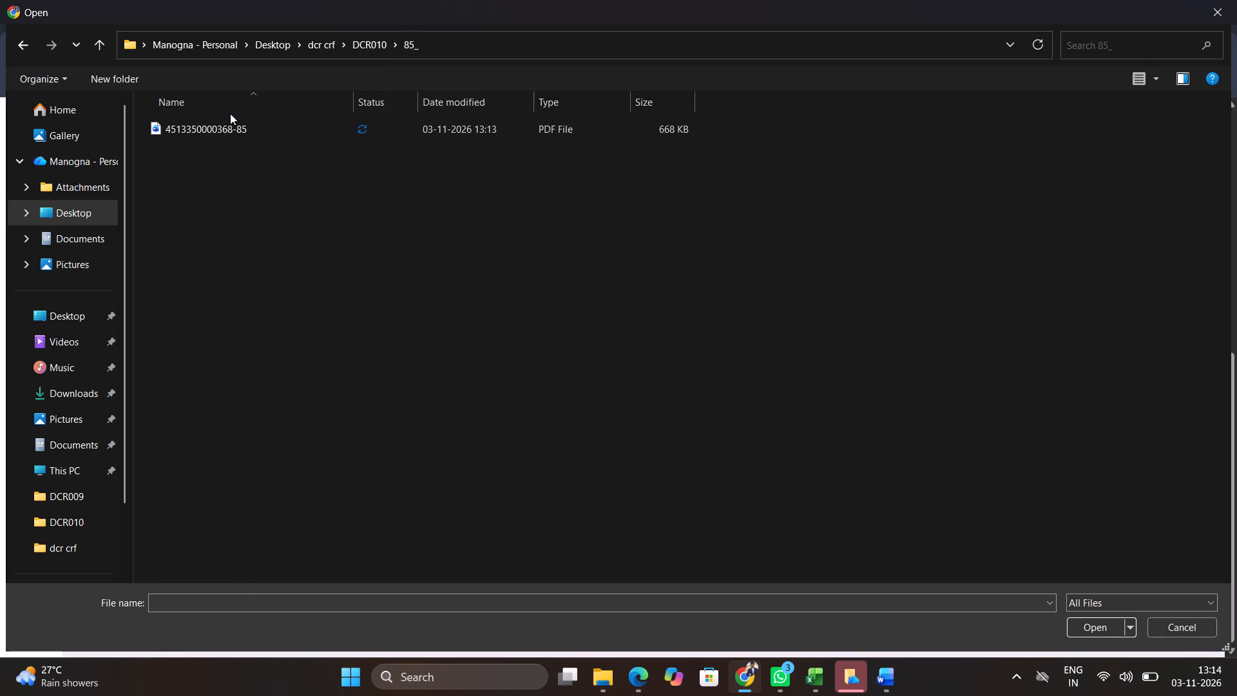
double_click(233, 124)
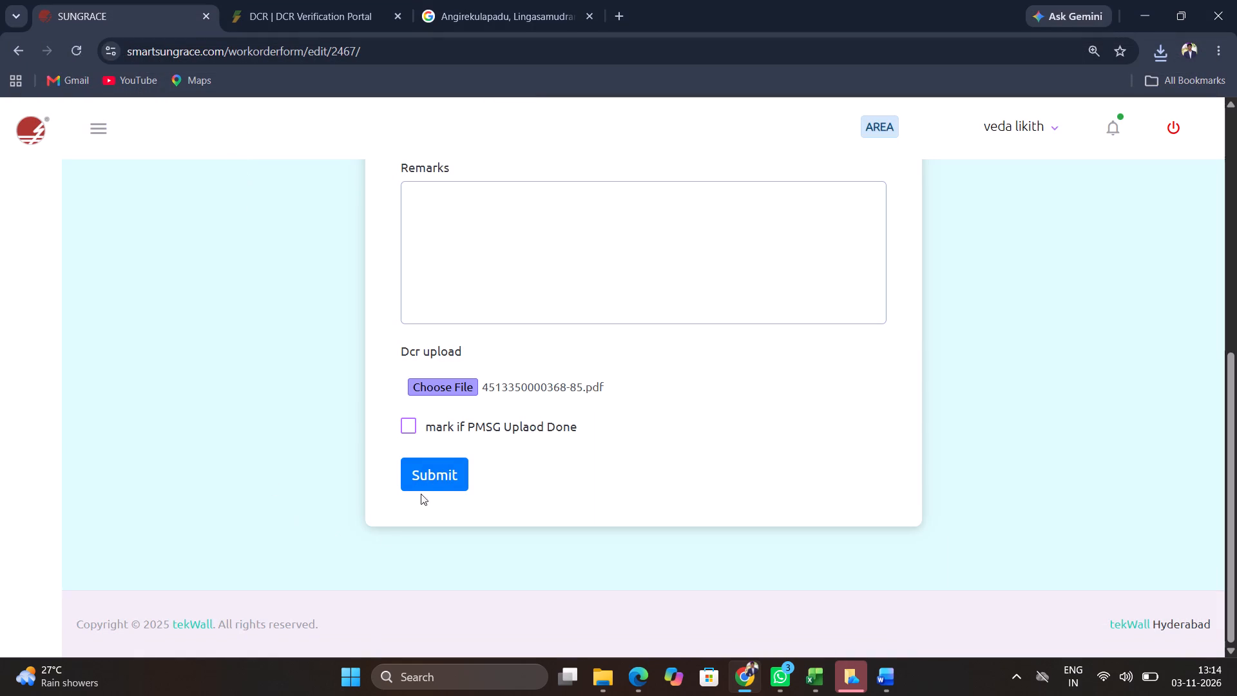
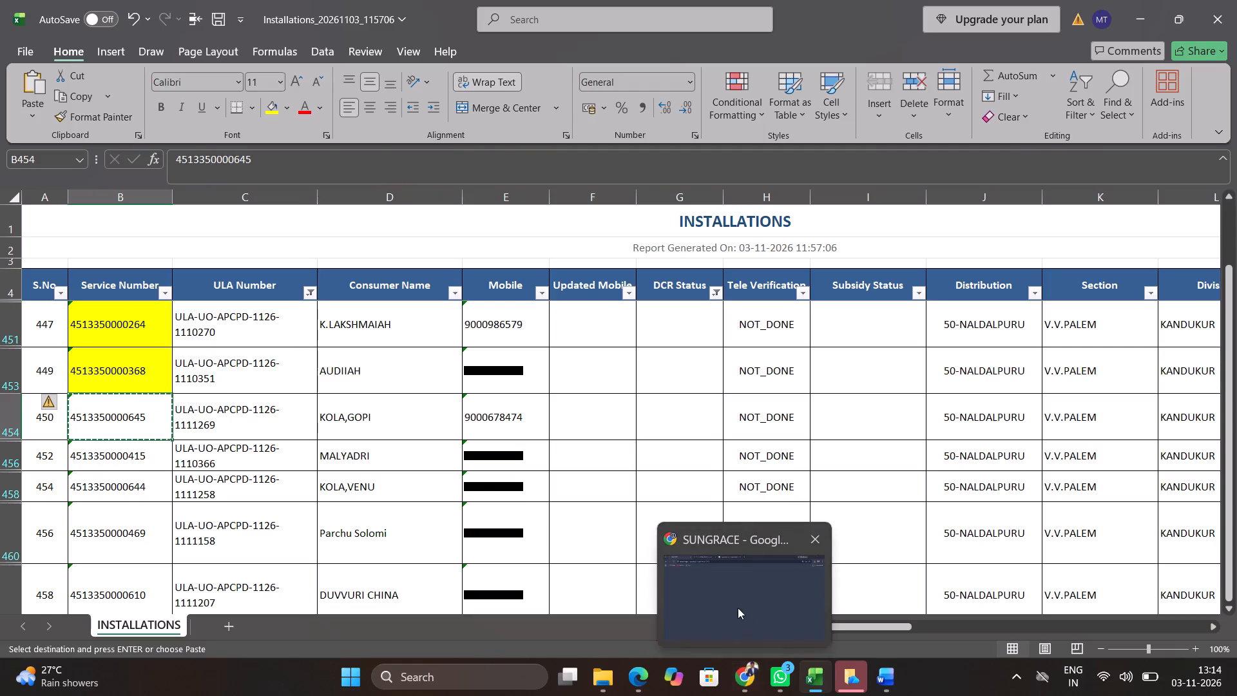
In SUNGRACE in Chrome, find the work order by the service number copied from Excel and copy its application number from Quick Copy Details.
left_click(738, 608)
left_click(662, 195)
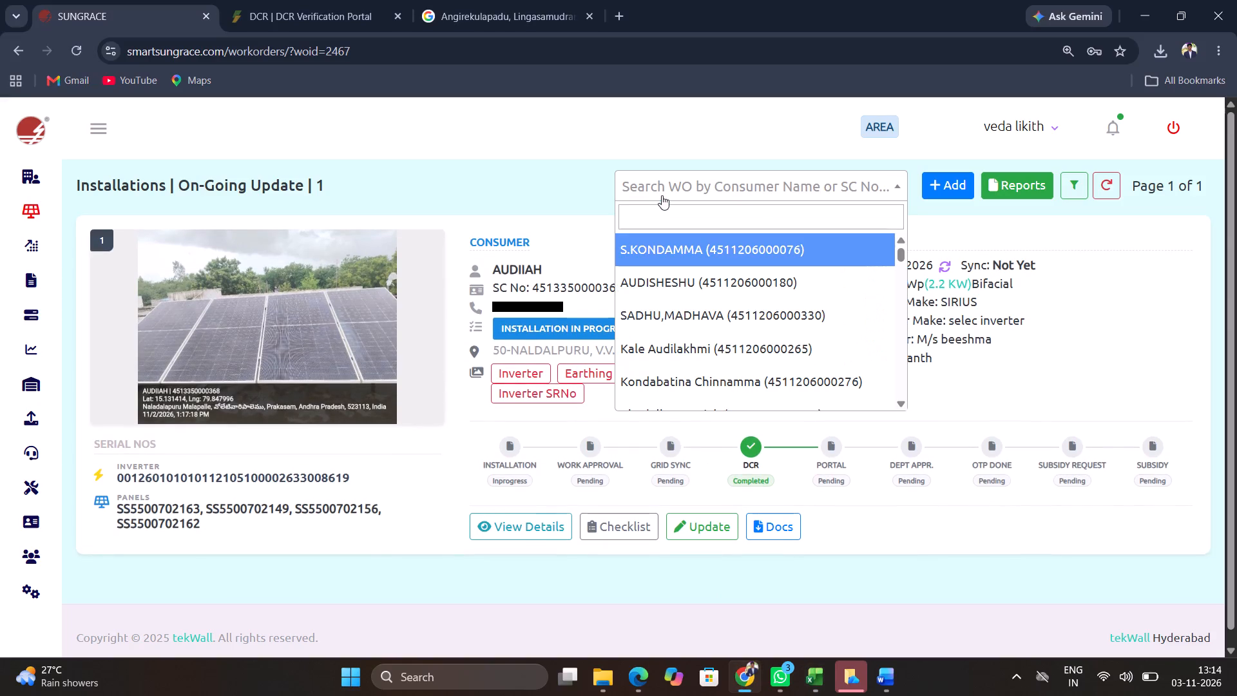
key("ctrl+v")
key("Return")
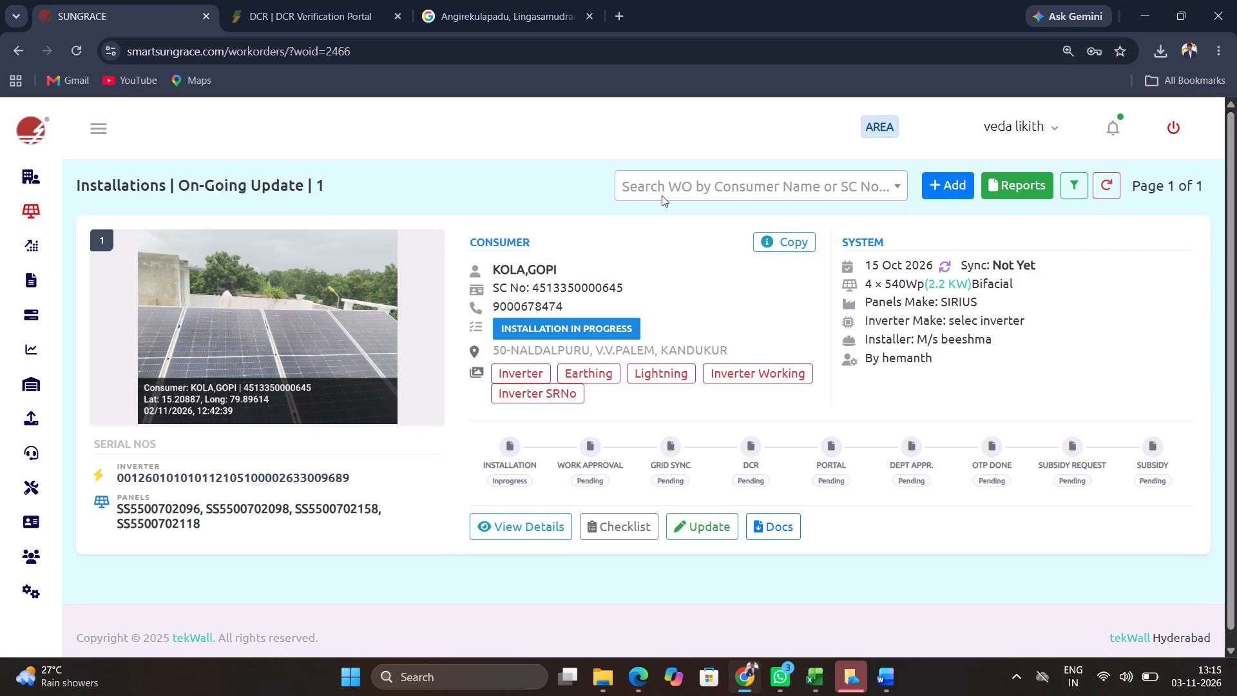
left_click(772, 242)
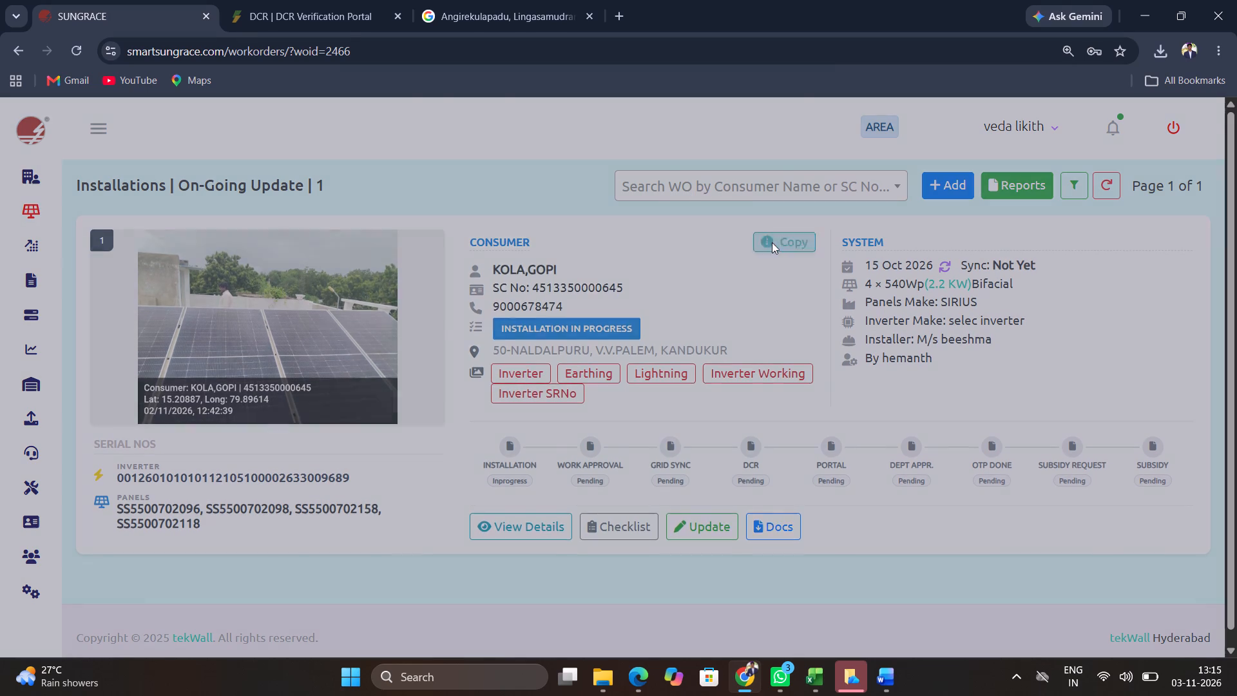
left_click_drag(794, 320, 788, 323)
On the DCR portal, close the viewed certificate and start a new Issue to Consumer (B2C) form with the copied Consumer Application Number.
left_click(320, 0)
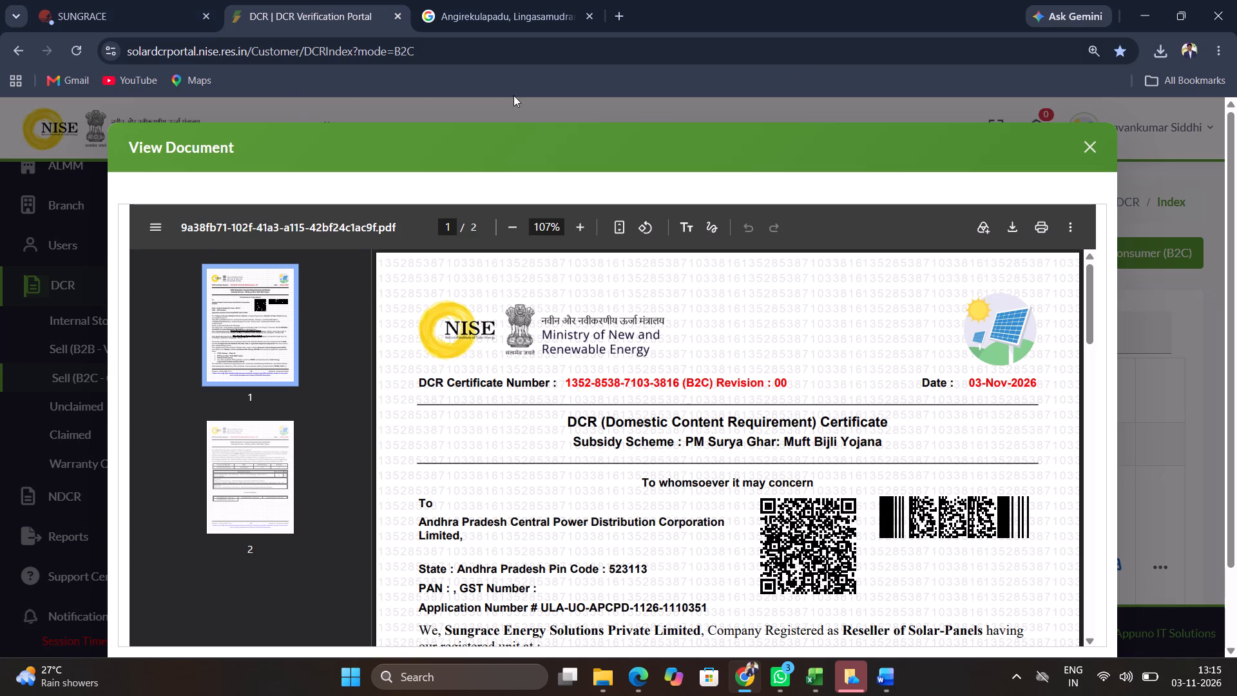
left_click(1092, 142)
left_click(1103, 253)
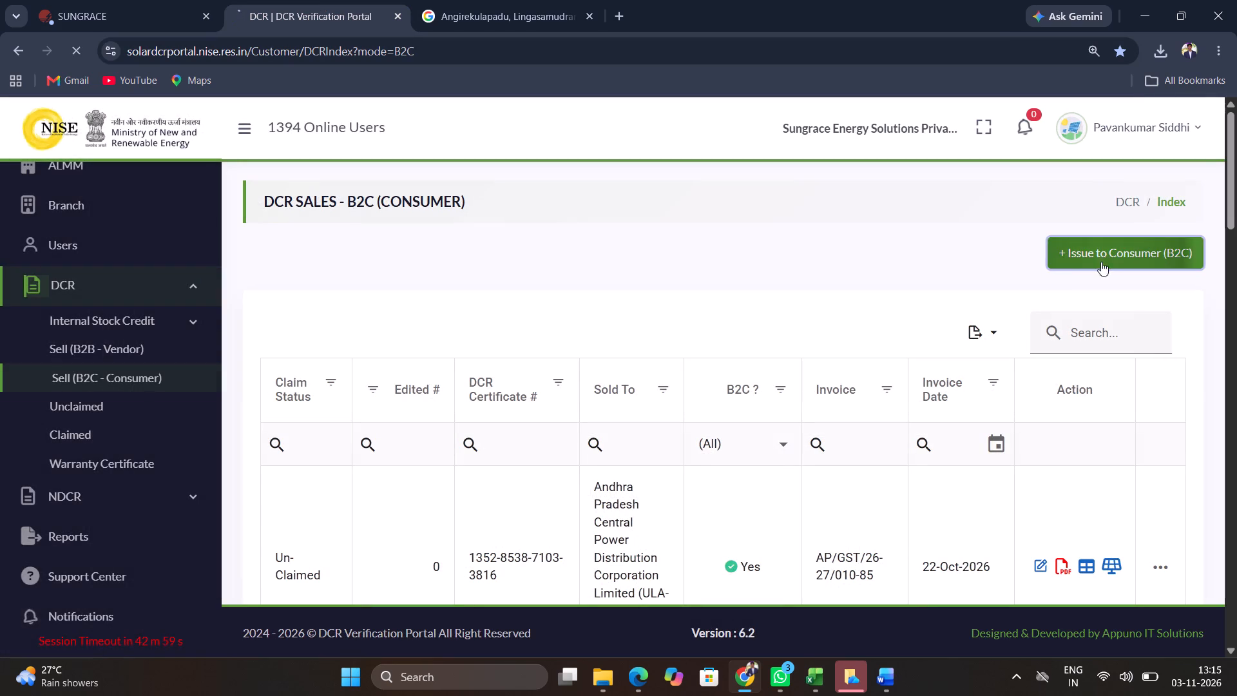
left_click(622, 361)
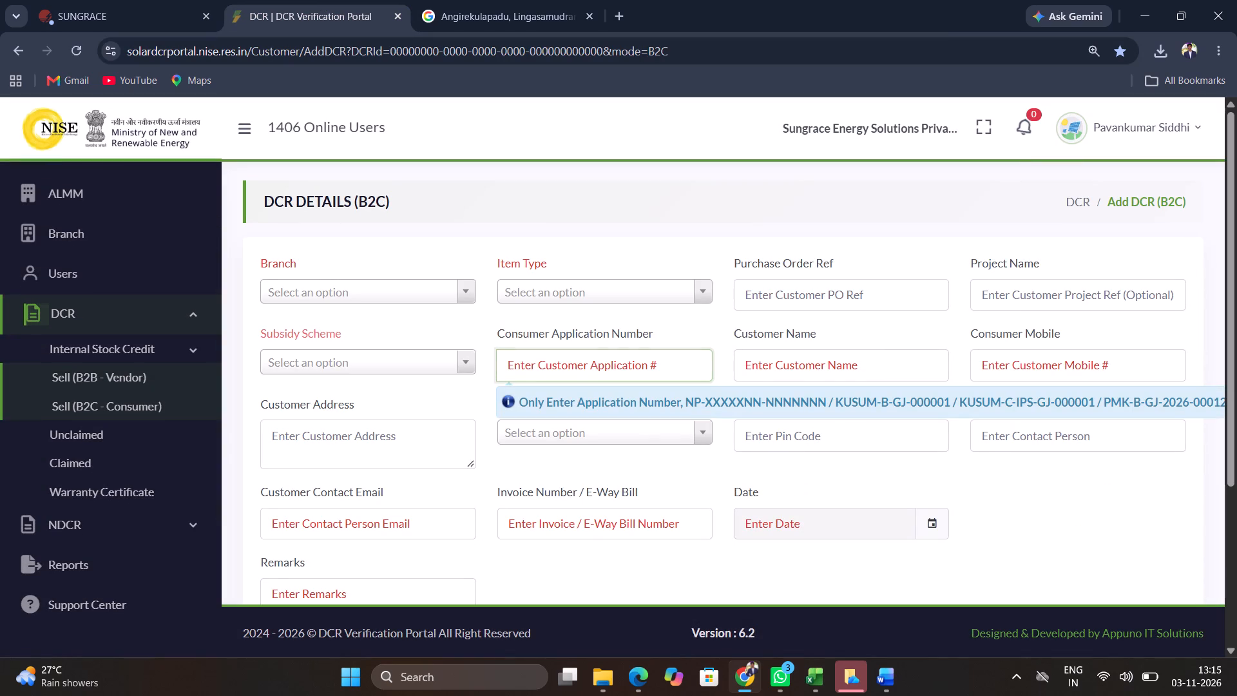
key("ctrl+v")
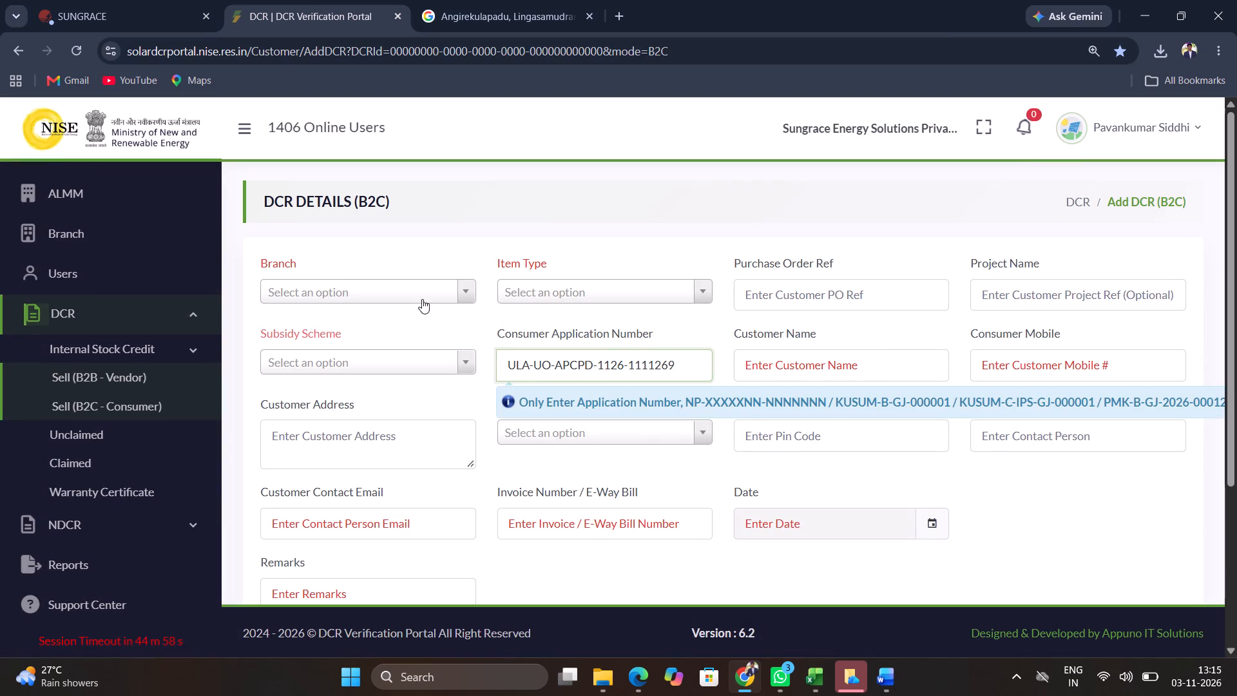
Set the Branch to Andhra Pradesh, the Subsidy Scheme to PM Surya Ghar: Muft Bijli Yojana and the Item Type to Solar Panels.
left_click(352, 288)
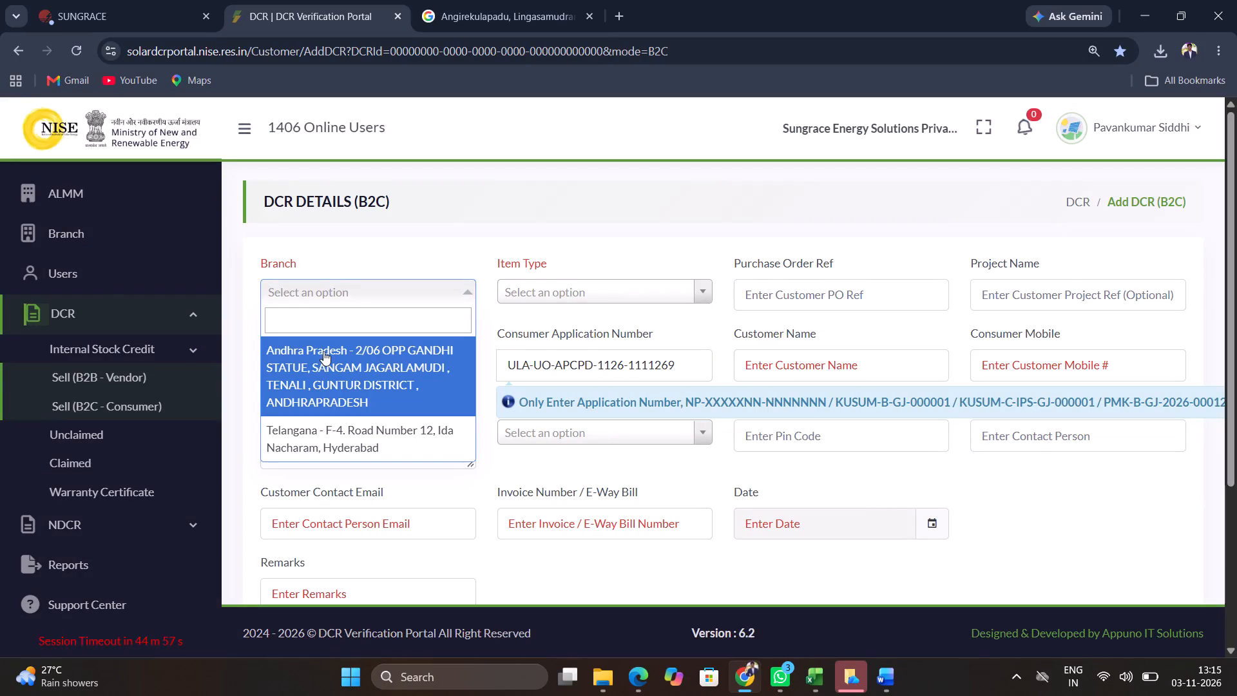
left_click(323, 354)
left_click(323, 354)
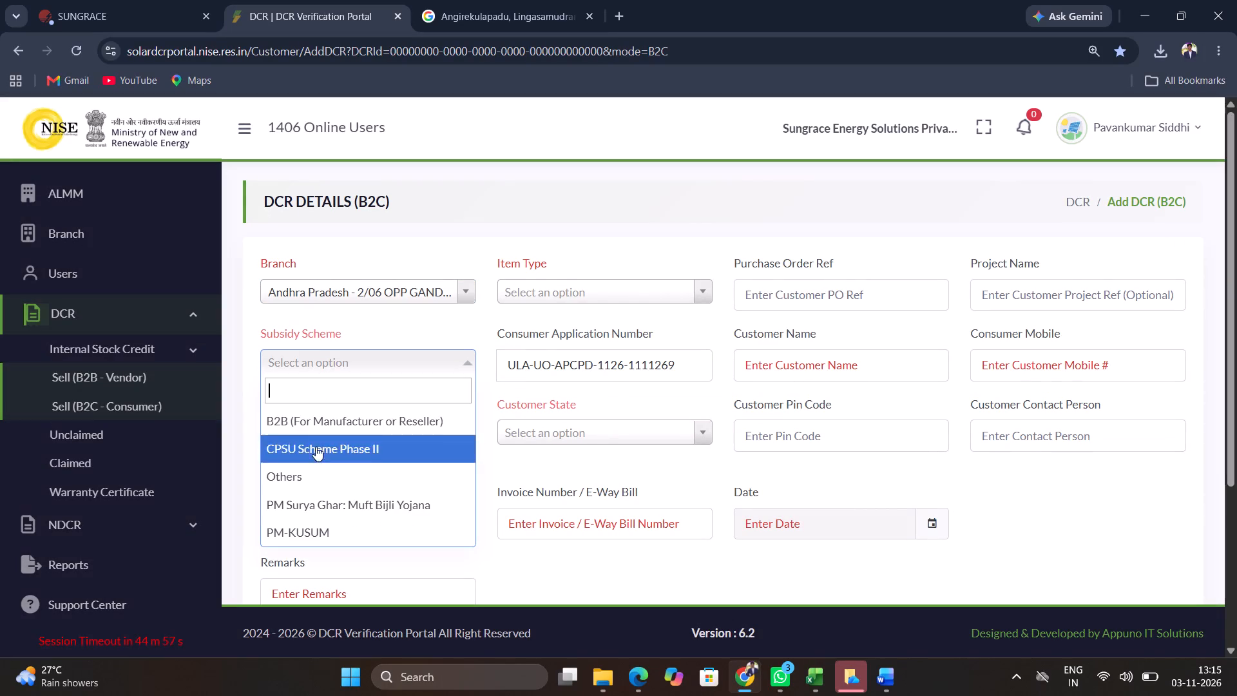
left_click(314, 496)
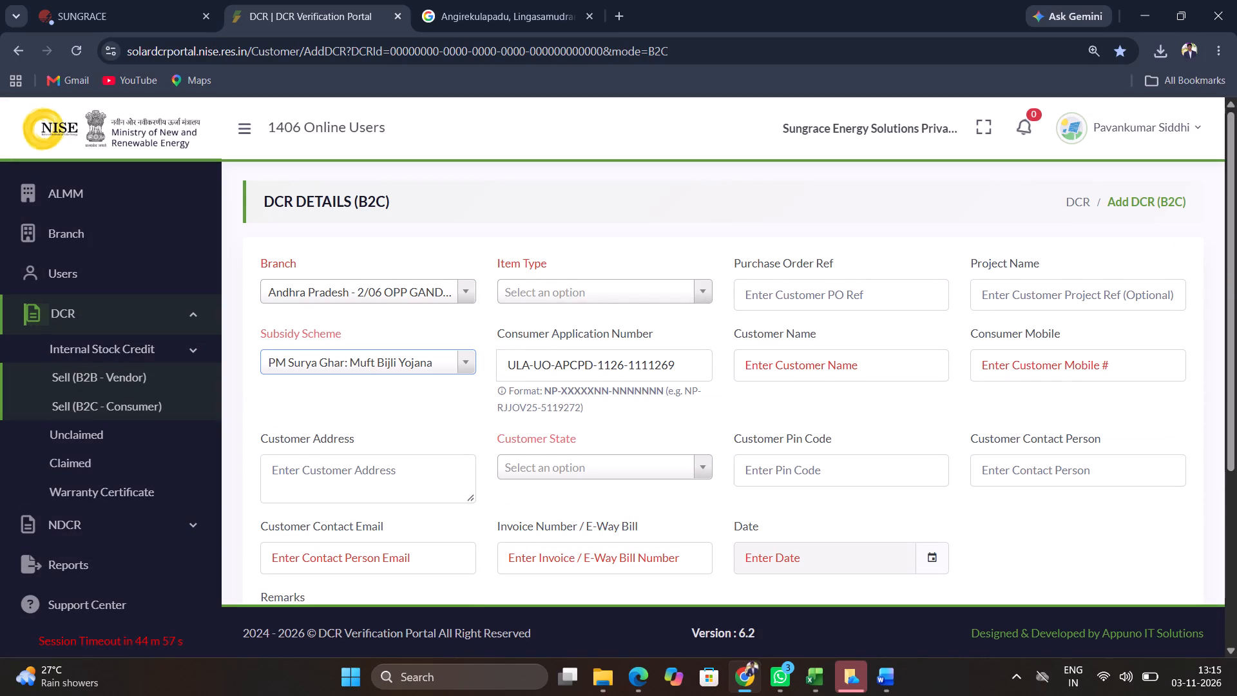
left_click(554, 293)
left_click(563, 358)
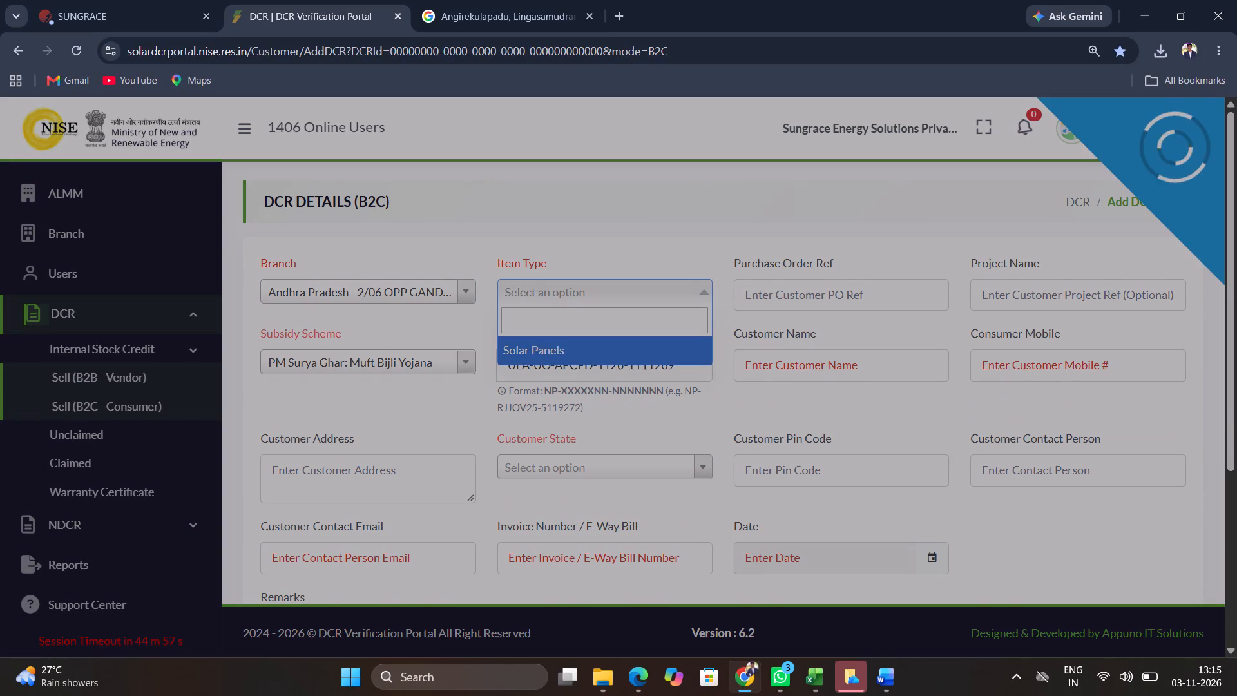
left_click_drag(825, 362, 820, 372)
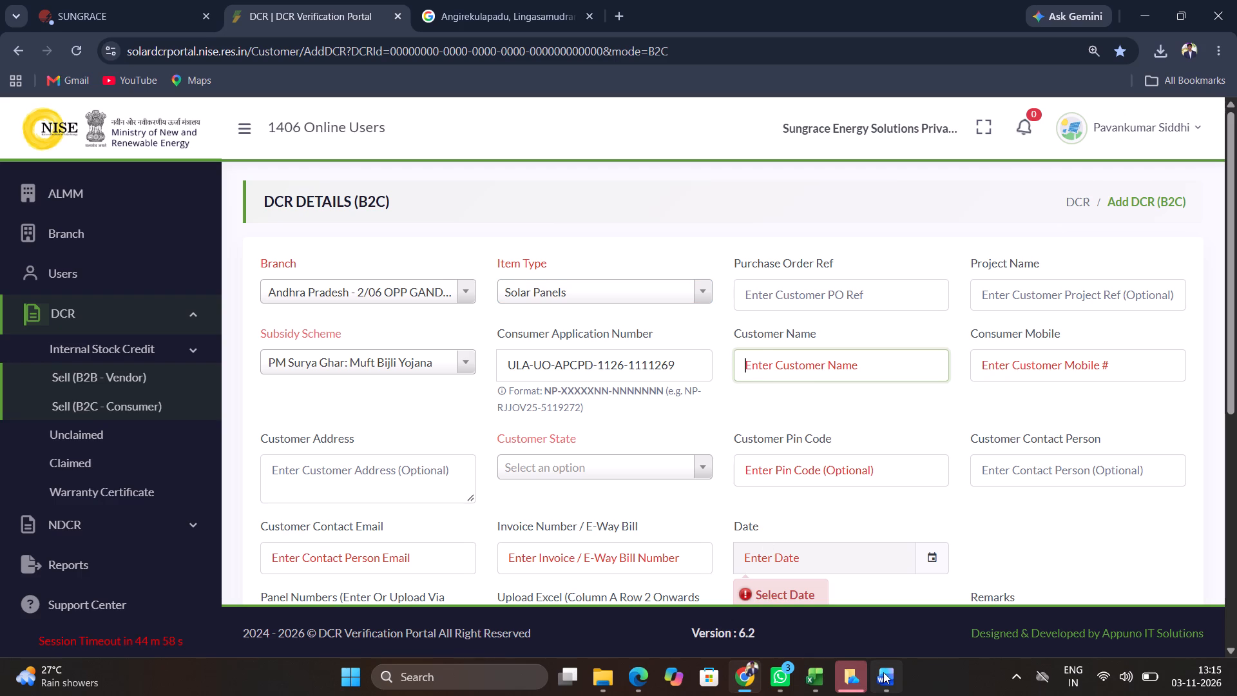
left_click(894, 594)
scroll(579, 507, "up", 3)
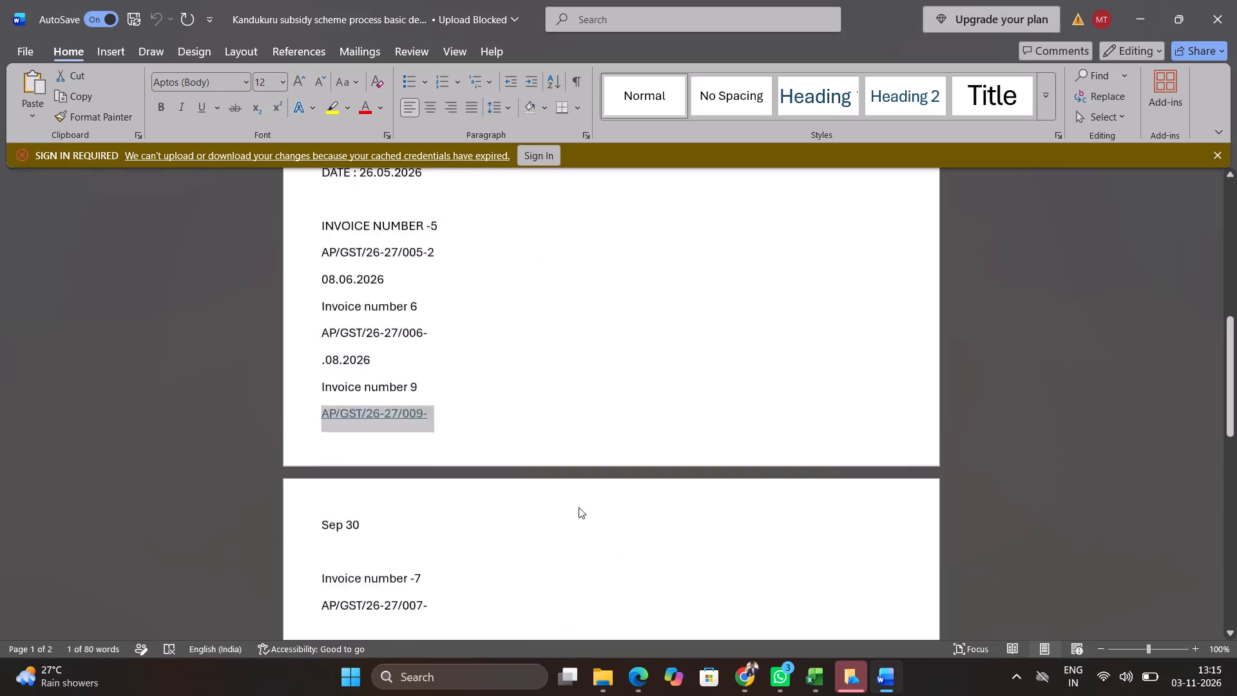
scroll(579, 507, "up", 15)
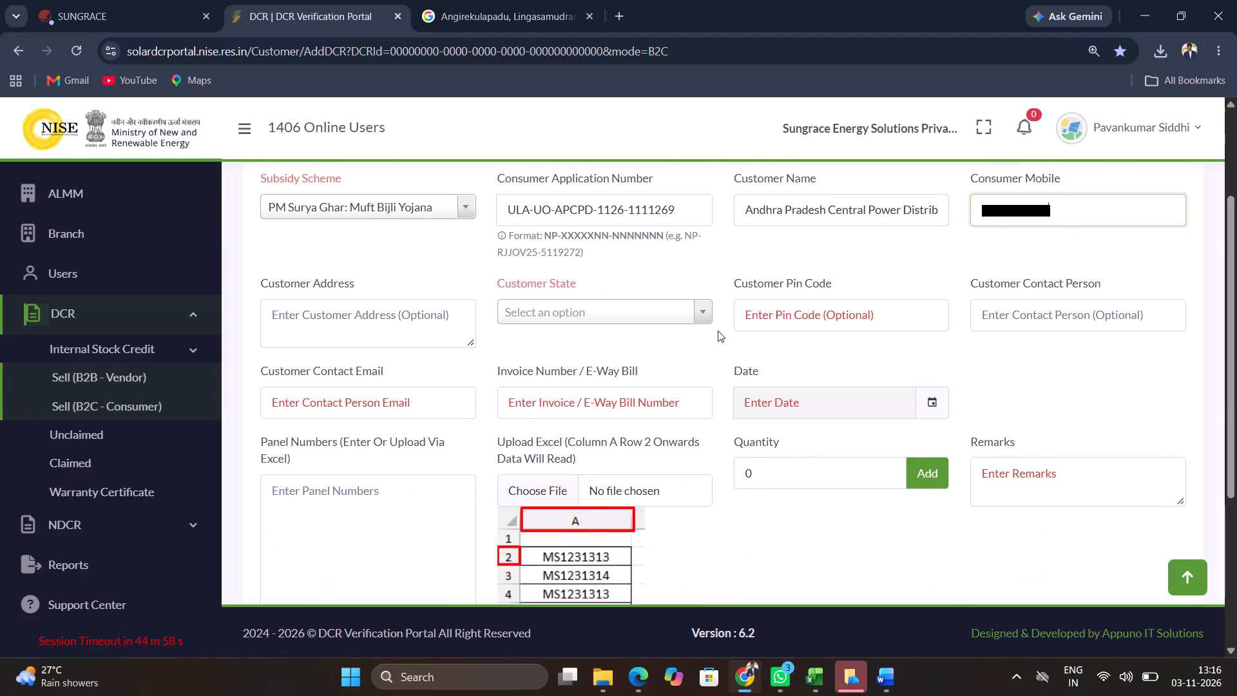
left_click(583, 295)
left_click(567, 422)
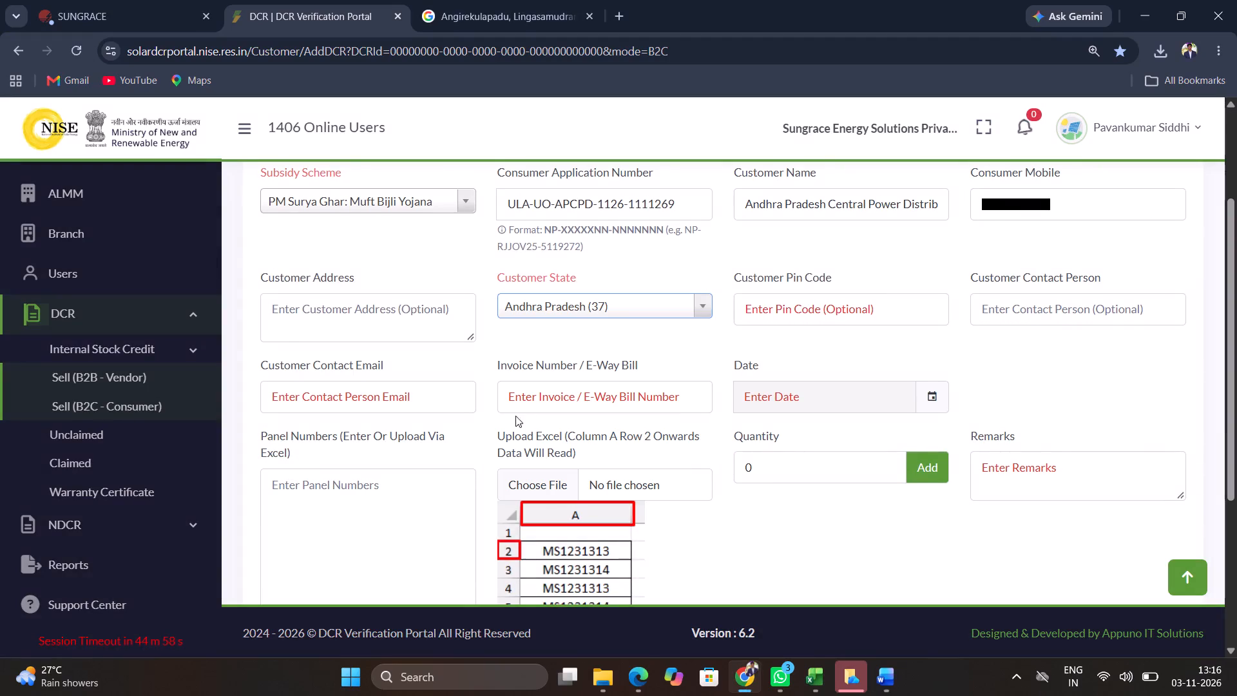
Fill Invoice Number / E-Way Bill with AP/GST/26-27/010-86, adapting the invoice number 9 prefix copied from the Word notes.
left_click(441, 400)
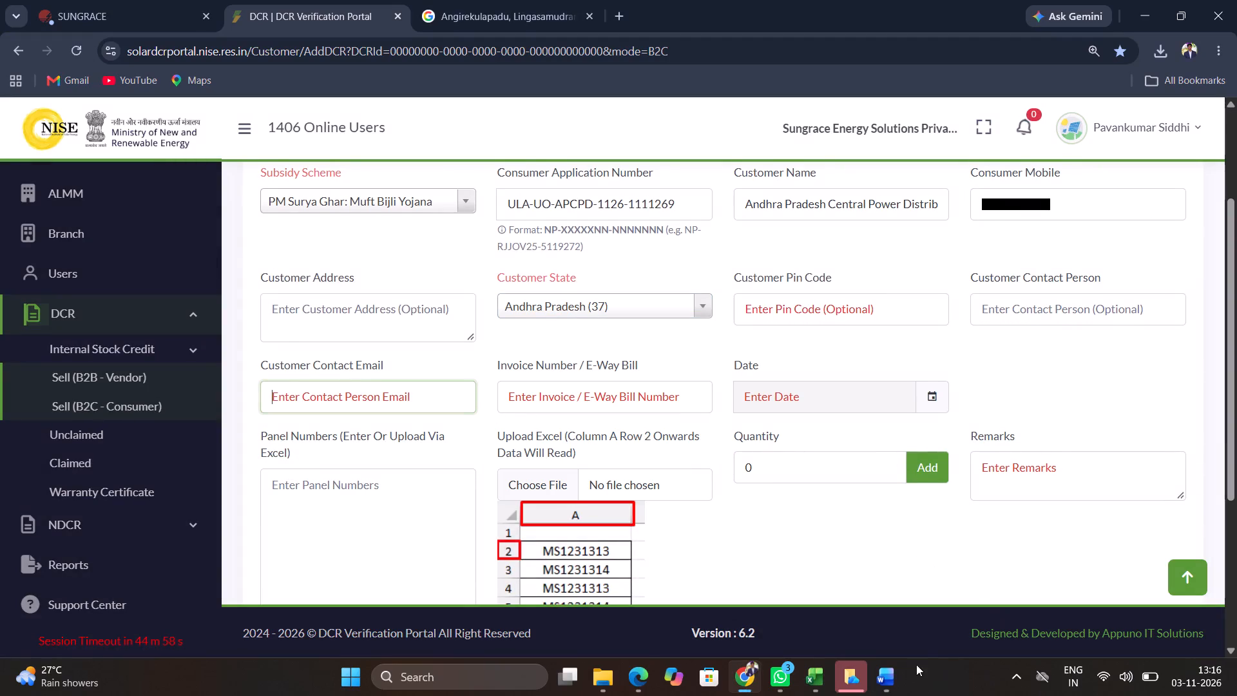
left_click(877, 606)
scroll(607, 412, "down", 4)
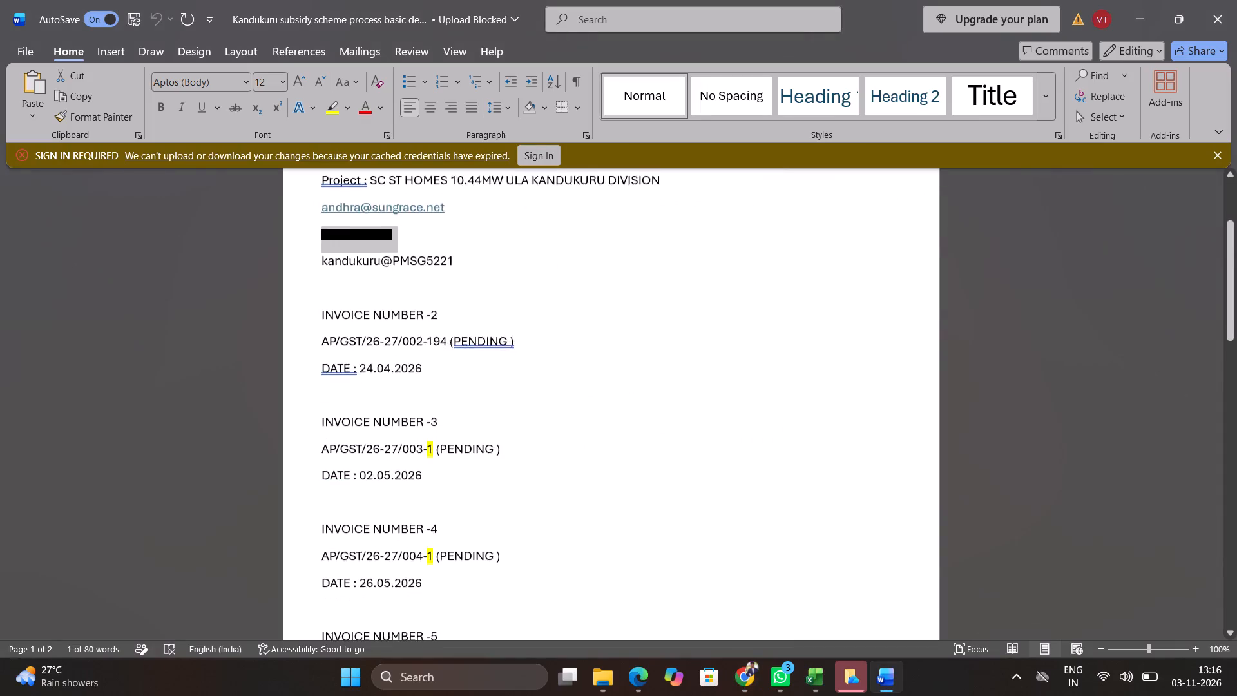
scroll(398, 482, "down", 4)
scroll(476, 542, "down", 4)
left_click_drag(453, 518, 228, 515)
key("ctrl+c")
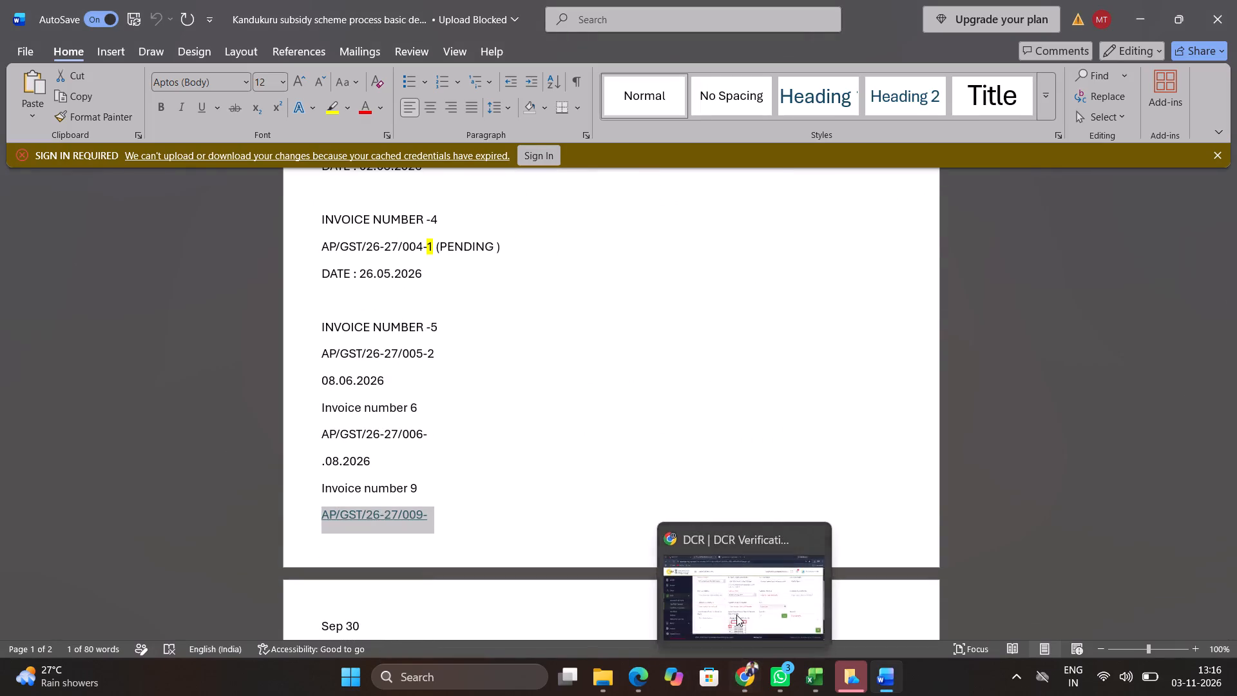
left_click(736, 615)
key("ctrl+v")
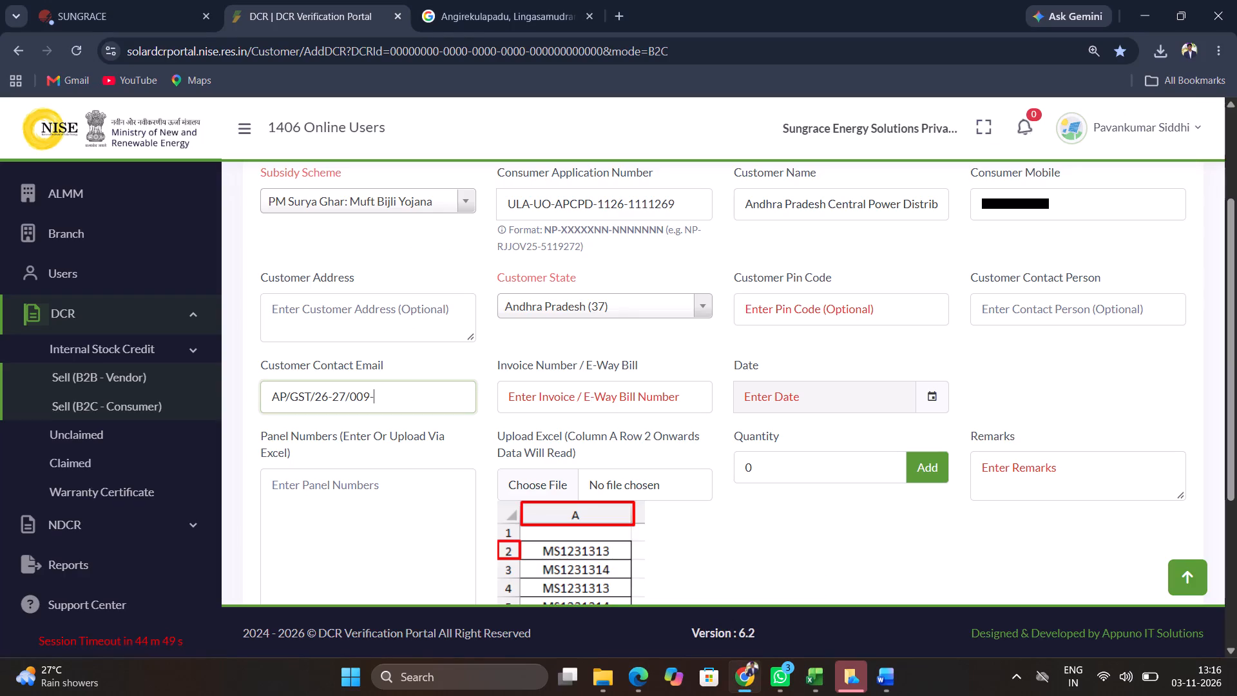
key("Left")
key("Left")
key("Right")
key("BackSpace")
key("BackSpace")
type("10")
key("Right")
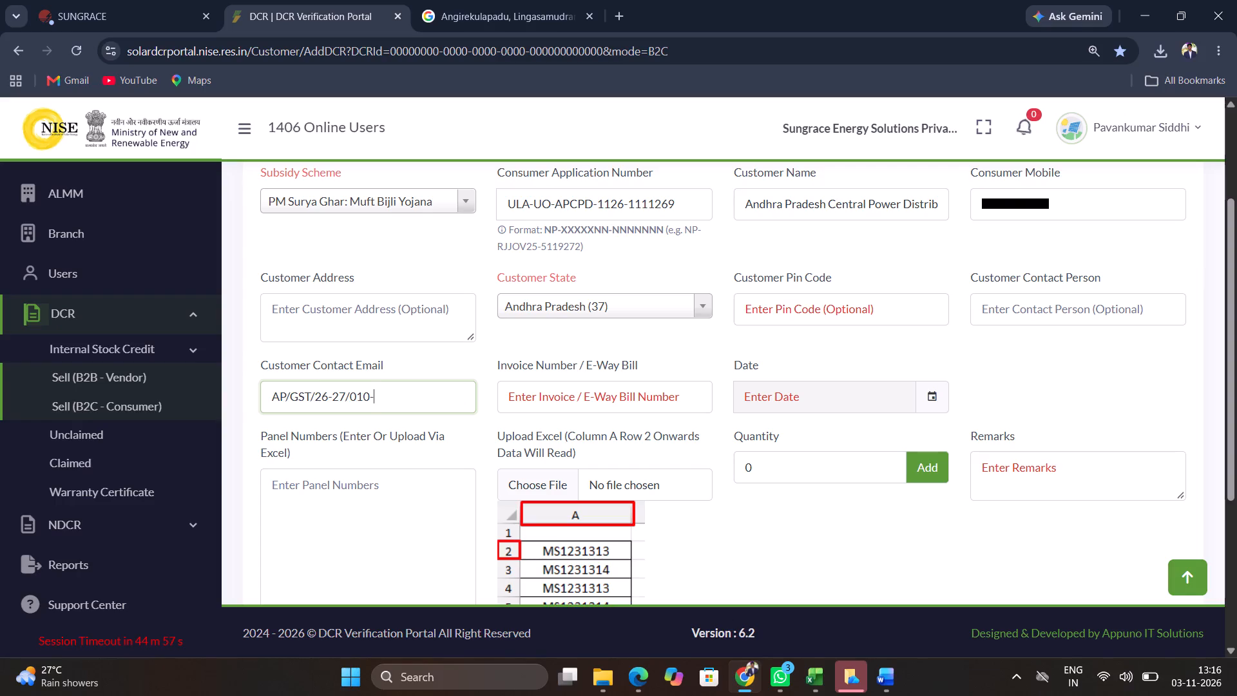
type("86")
left_click(550, 401)
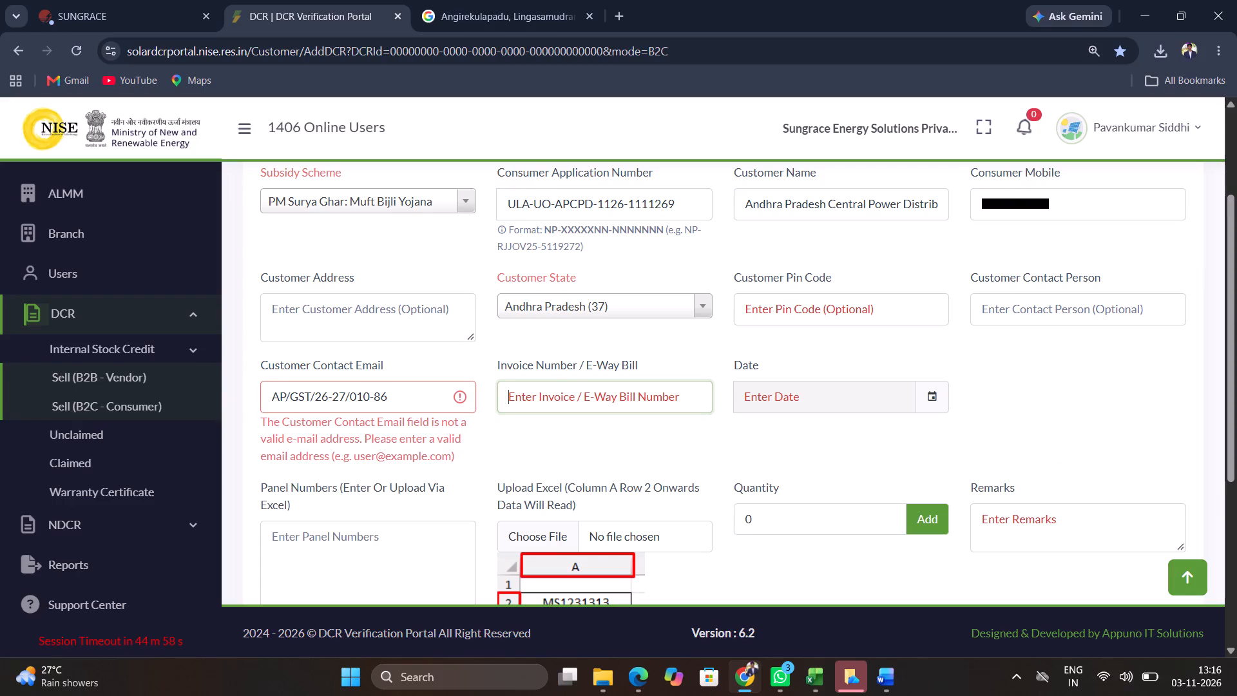
left_click_drag(429, 403, 225, 426)
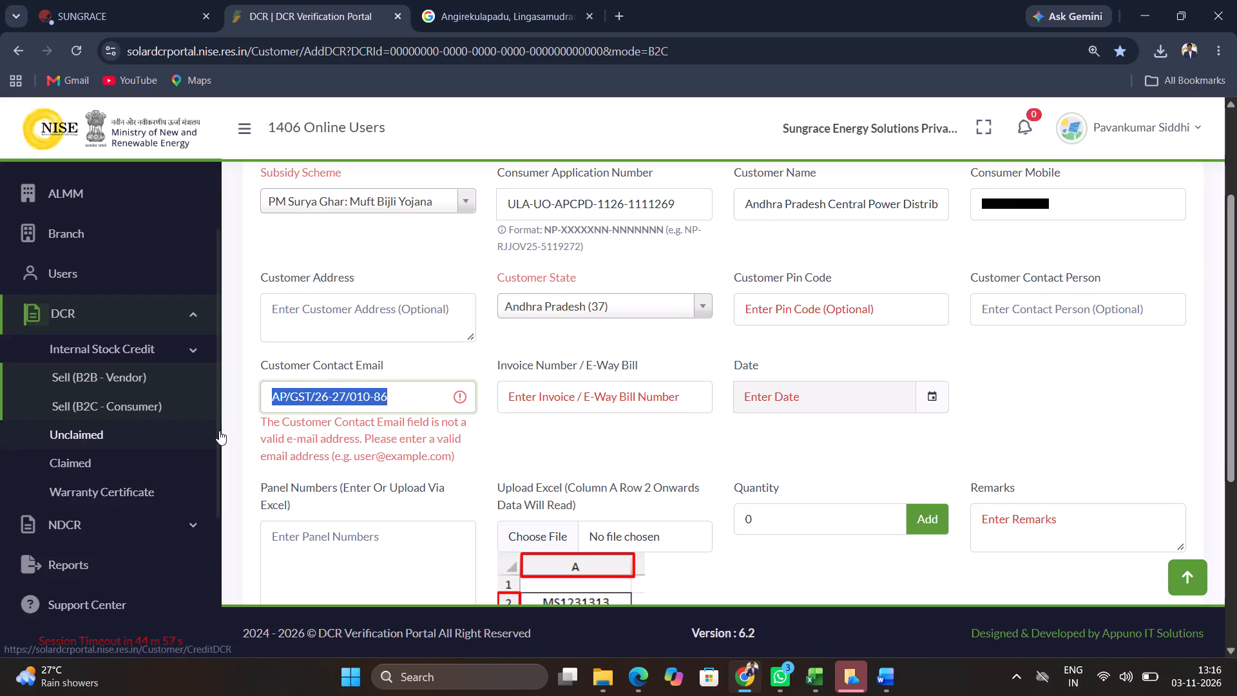
key("ctrl+c")
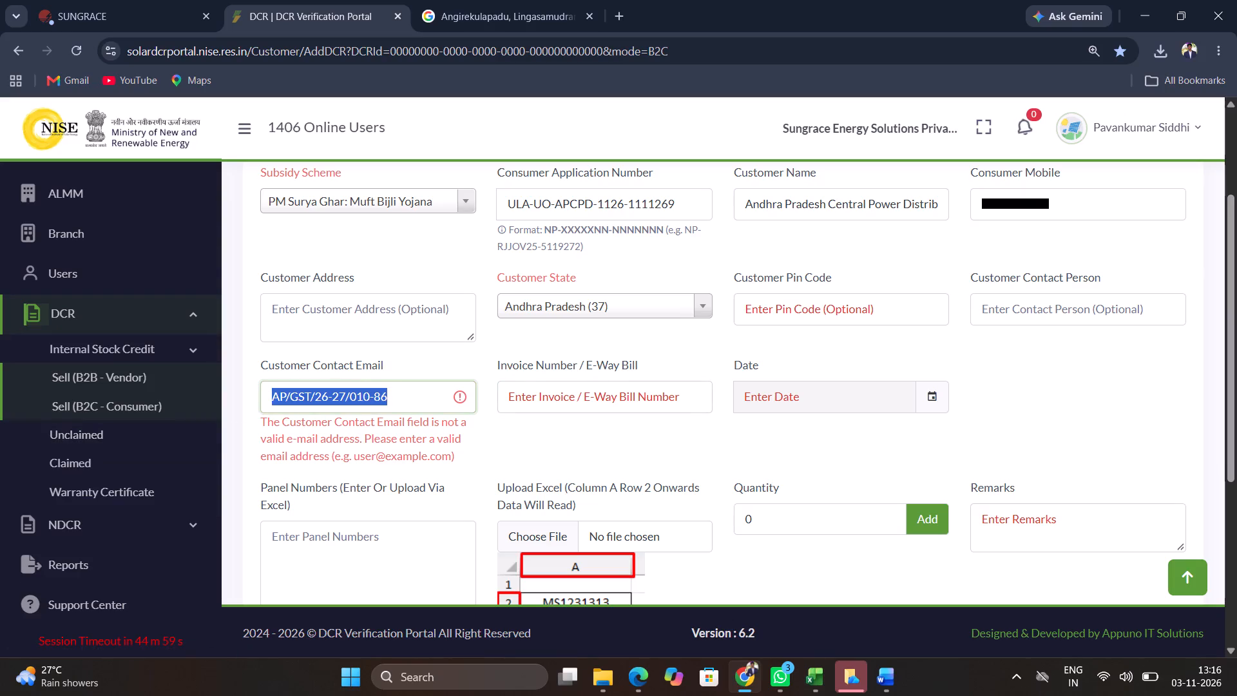
left_click(528, 396)
key("ctrl+v")
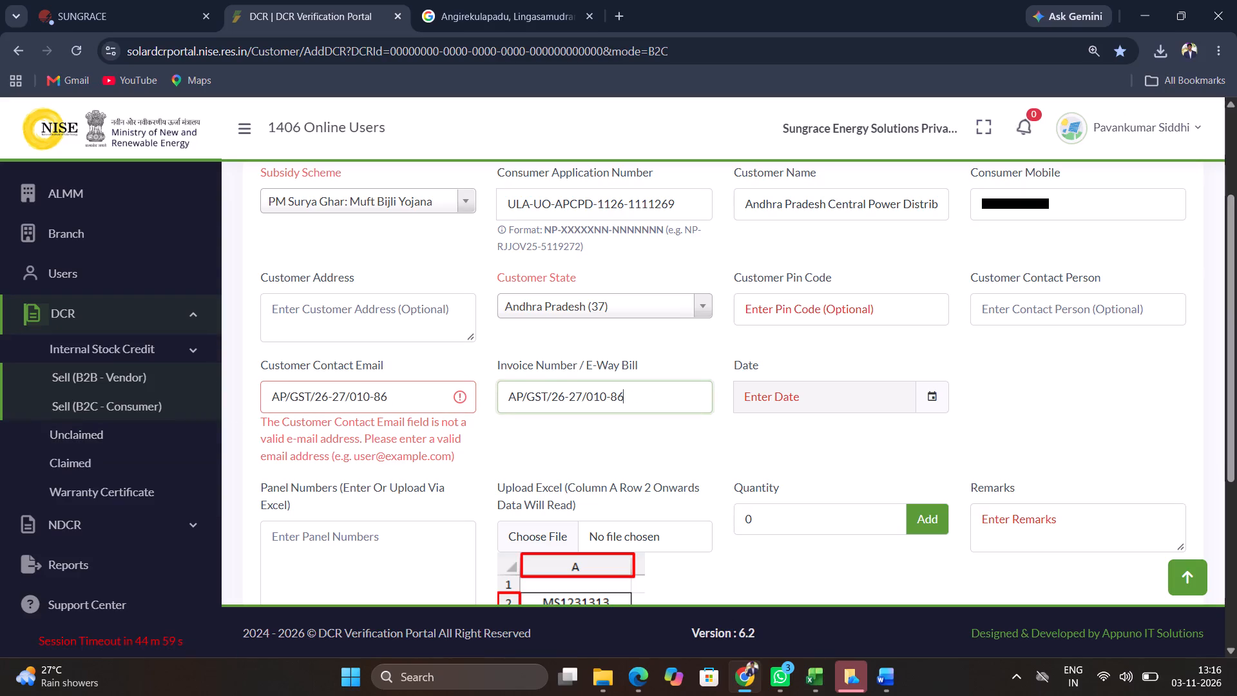
Clear the misplaced invoice number from the Customer Contact Email field.
left_click(382, 398)
left_click(411, 401)
key("BackSpace")
key("BackSpace")
key("BackSpace")
key("BackSpace")
key("BackSpace")
key("BackSpace")
key("BackSpace")
key("BackSpace")
key("BackSpace")
key("BackSpace")
key("BackSpace")
key("BackSpace")
key("BackSpace")
key("BackSpace")
key("BackSpace")
key("BackSpace")
key("BackSpace")
key("BackSpace")
key("BackSpace")
key("BackSpace")
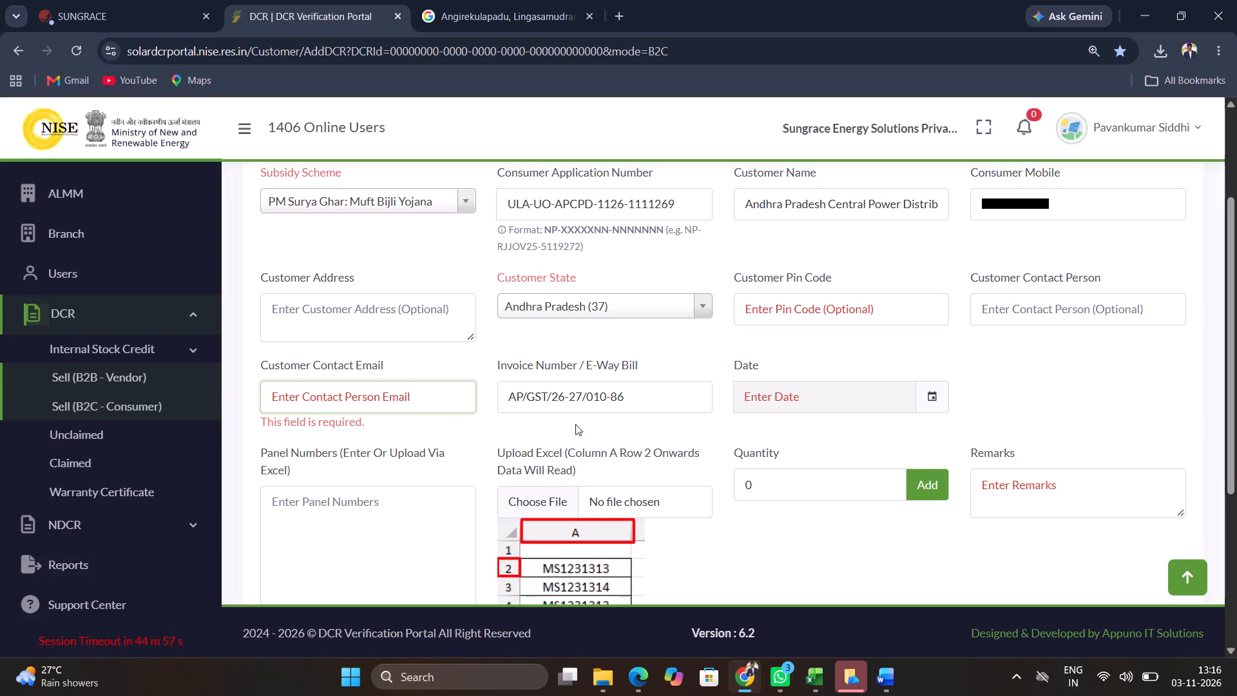
Set the invoice Date to 22-Oct-2026.
left_click(758, 403)
left_click(747, 424)
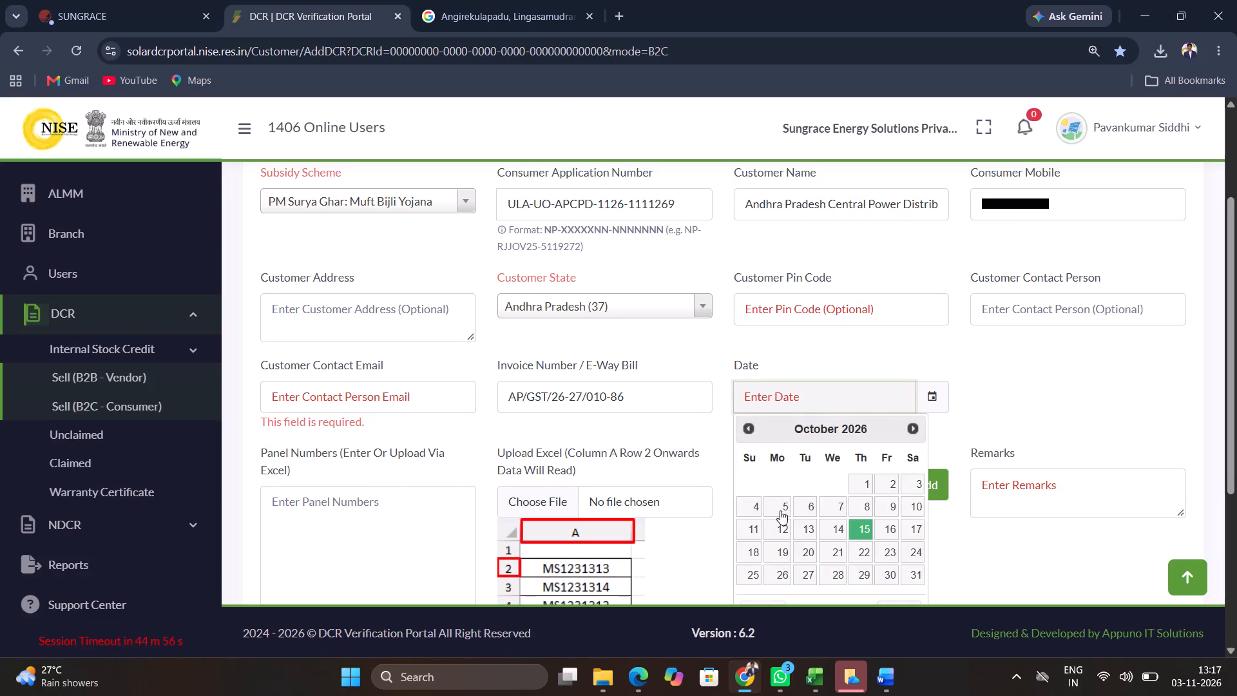
left_click(861, 551)
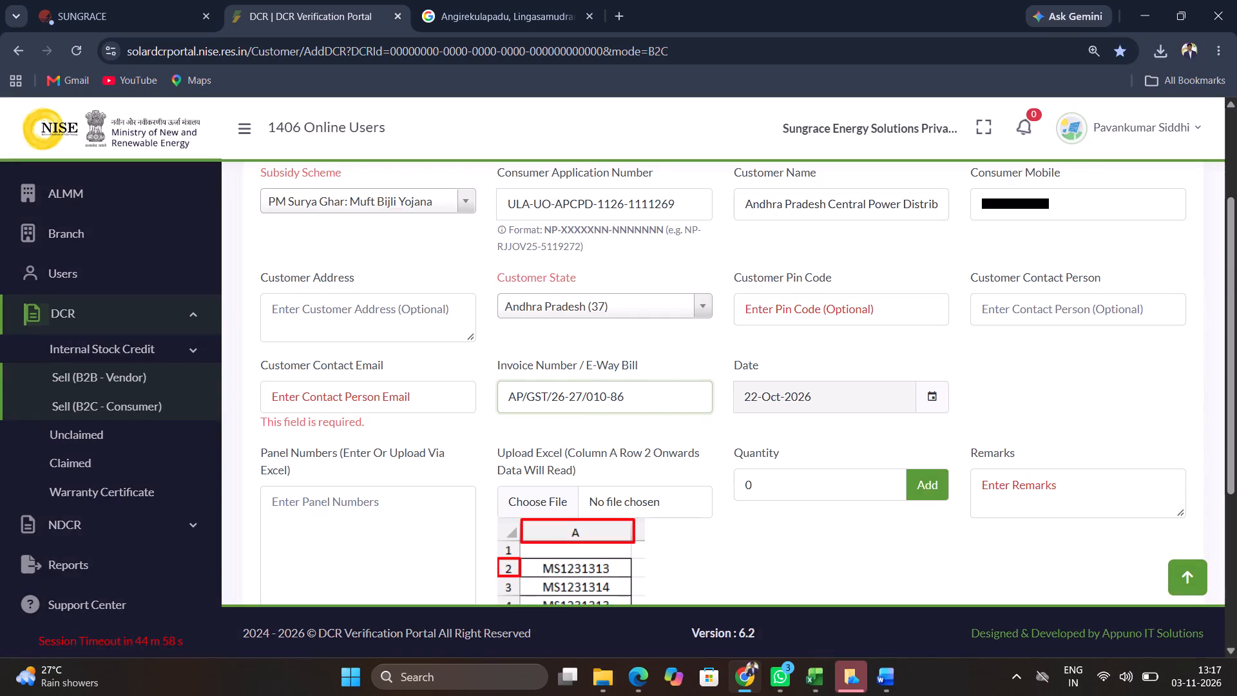
Fill Customer Contact Email with the contact email address from the Kandukuru notes in Word.
left_click(334, 399)
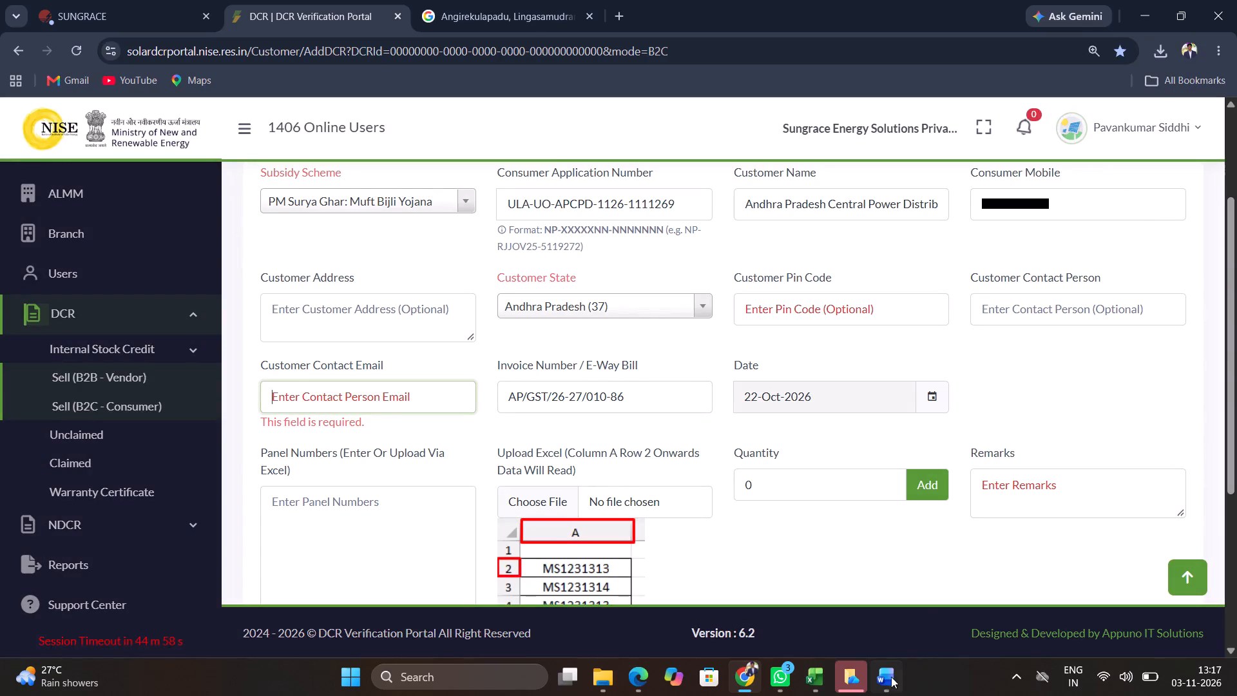
left_click(867, 614)
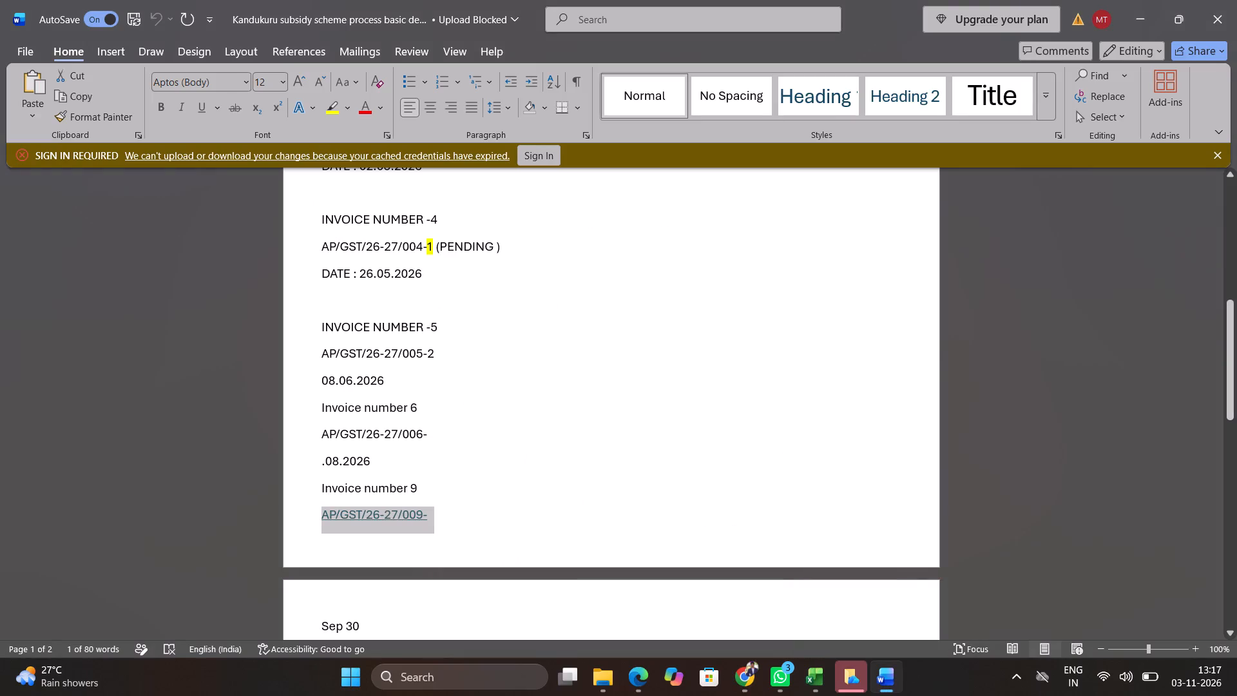
Fill Customer Contact Email in the DCR portal with the contact email address copied from the Kandukuru notes in Word.
scroll(479, 423, "up", 9)
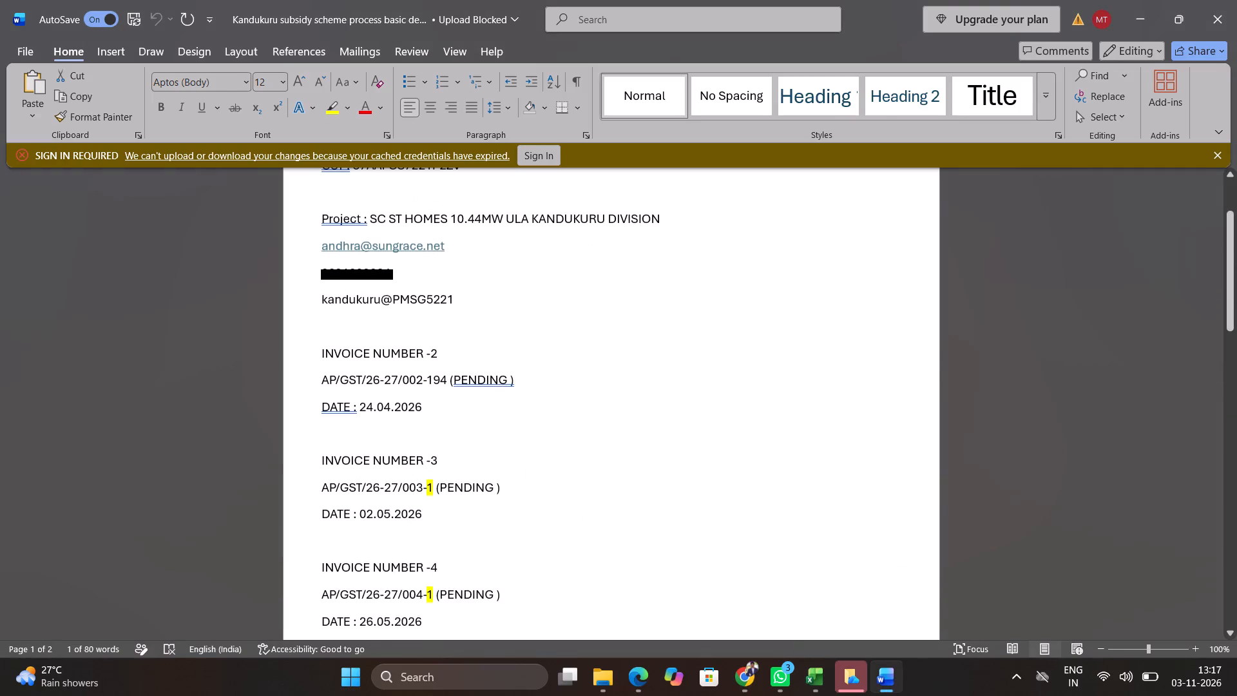
left_click_drag(472, 249, 272, 264)
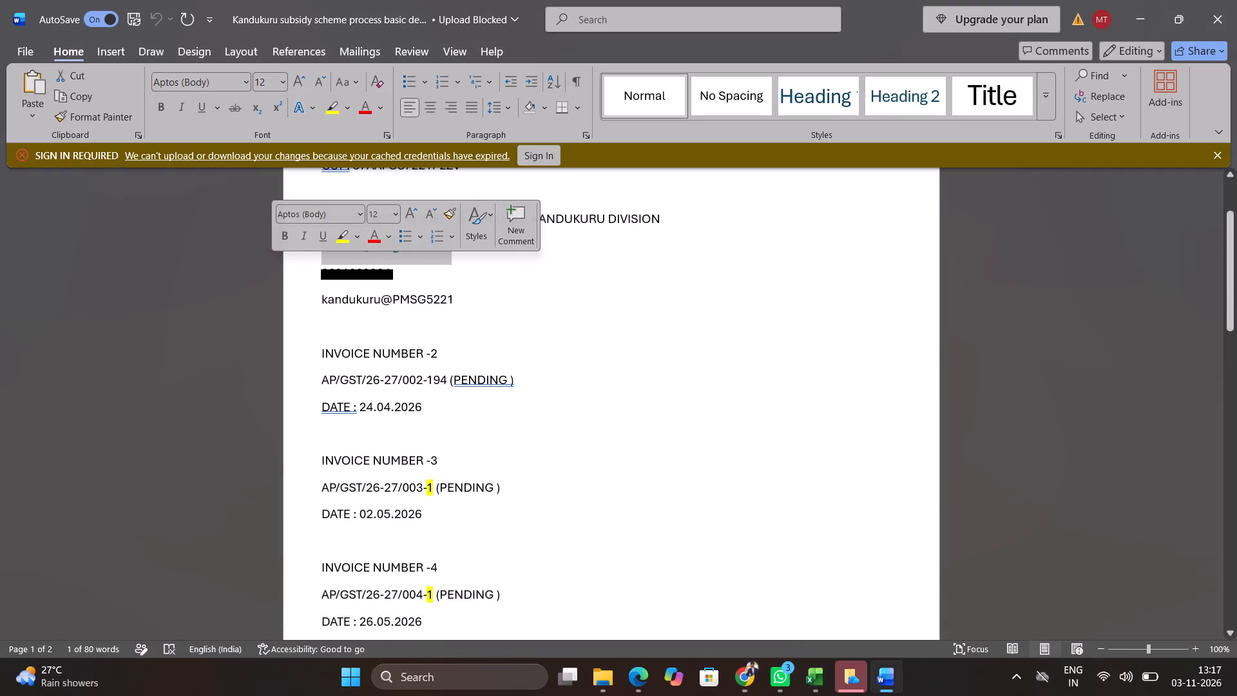
key("ctrl+c")
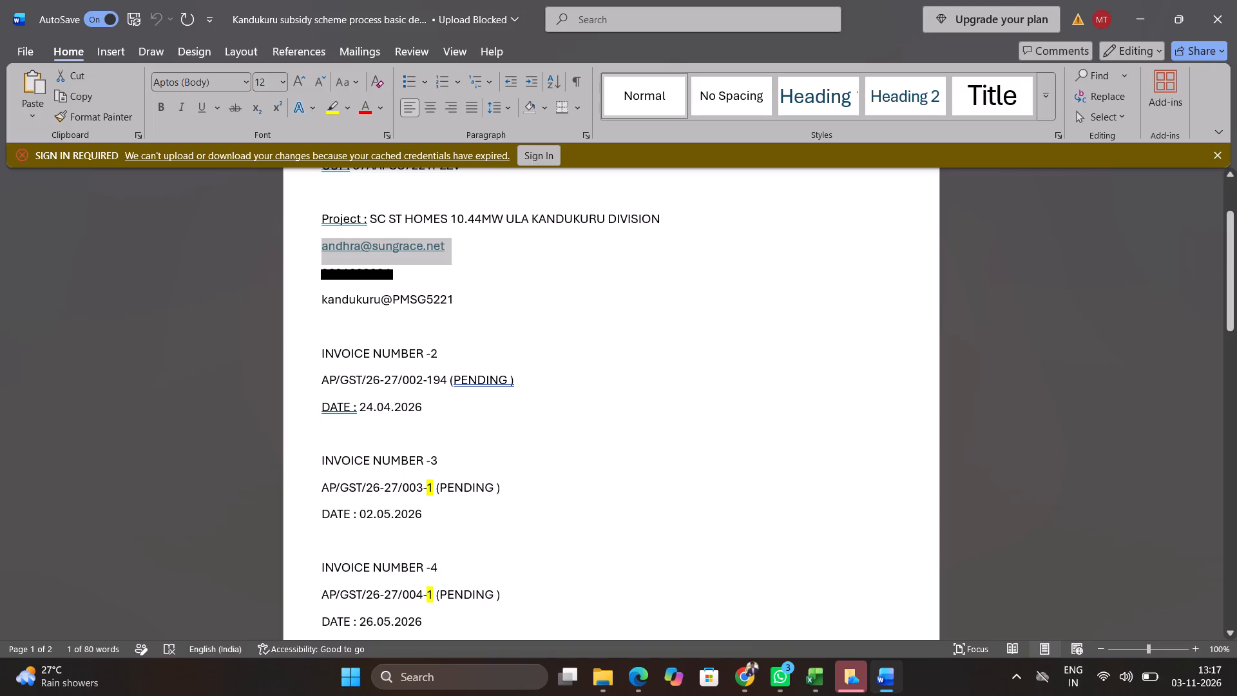
left_click(727, 593)
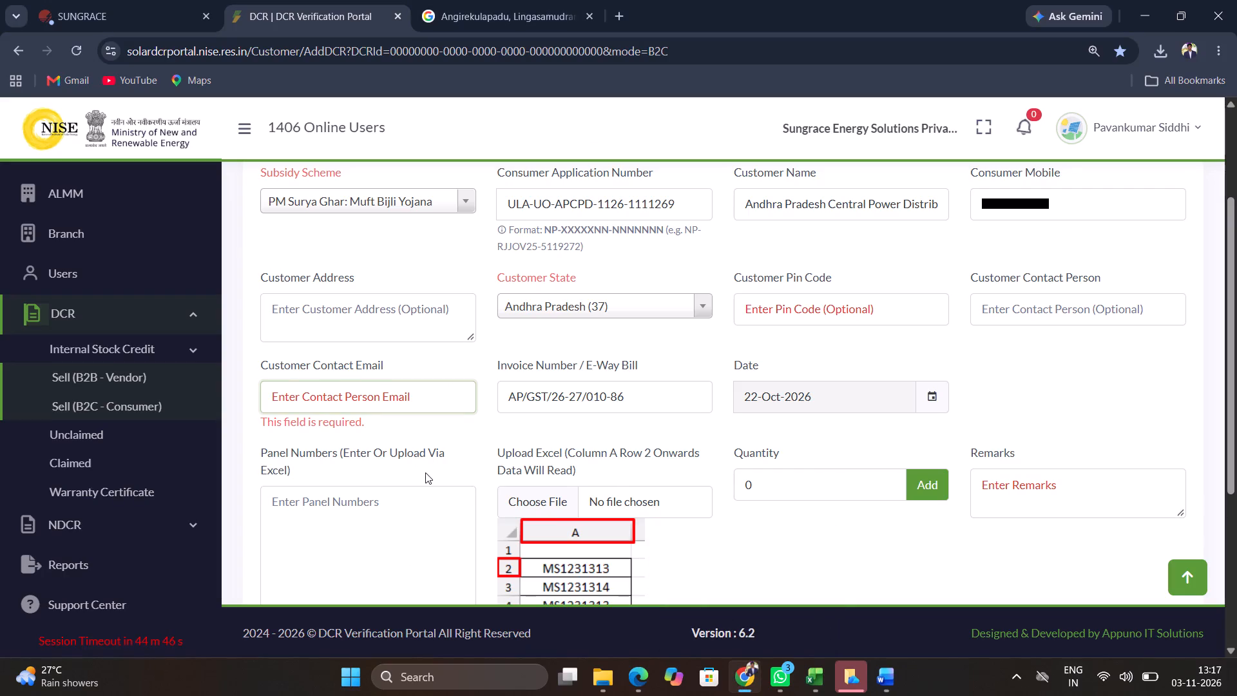
key("ctrl+v")
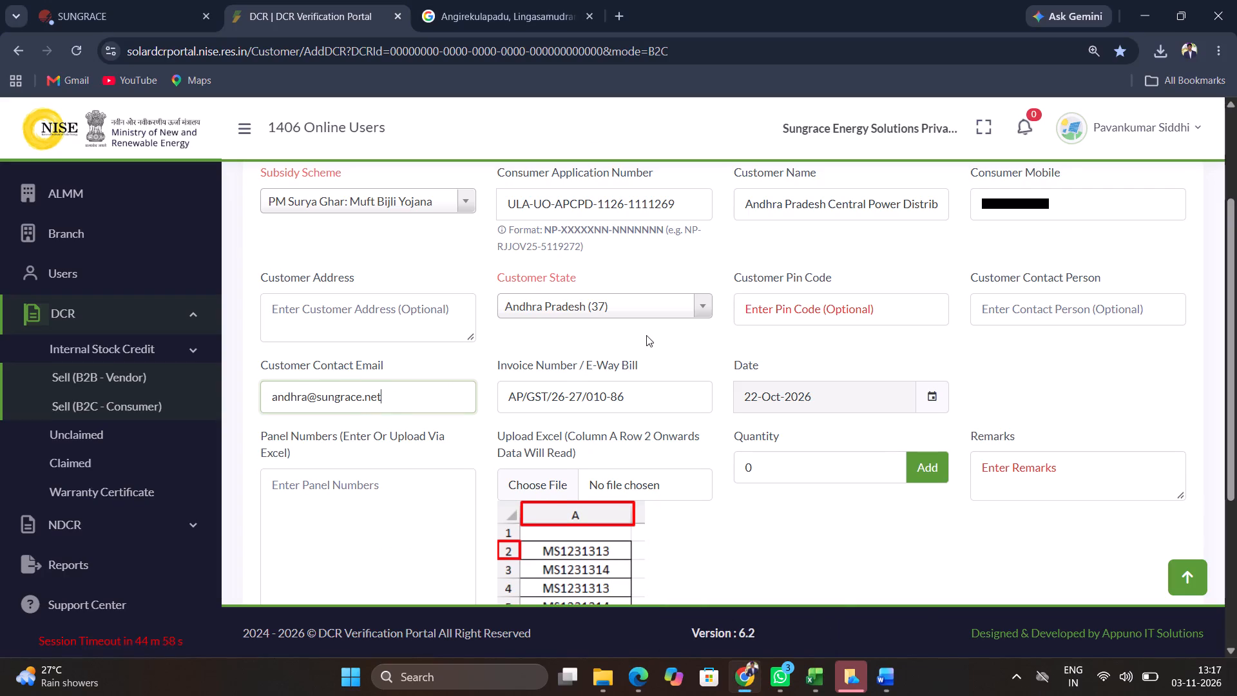
Fill Panel Numbers in the DCR form with the four panel serial numbers copied from the SUNGRACE work order's details.
scroll(648, 333, "up", 3)
scroll(648, 333, "down", 4)
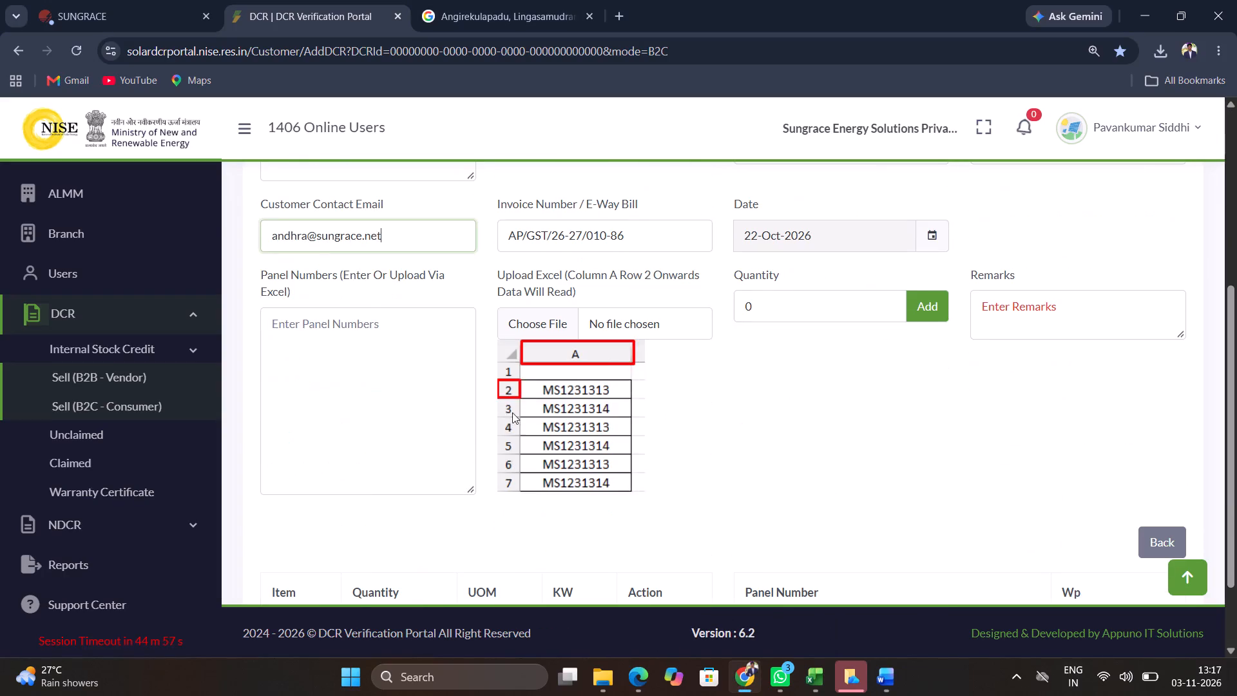
left_click(396, 419)
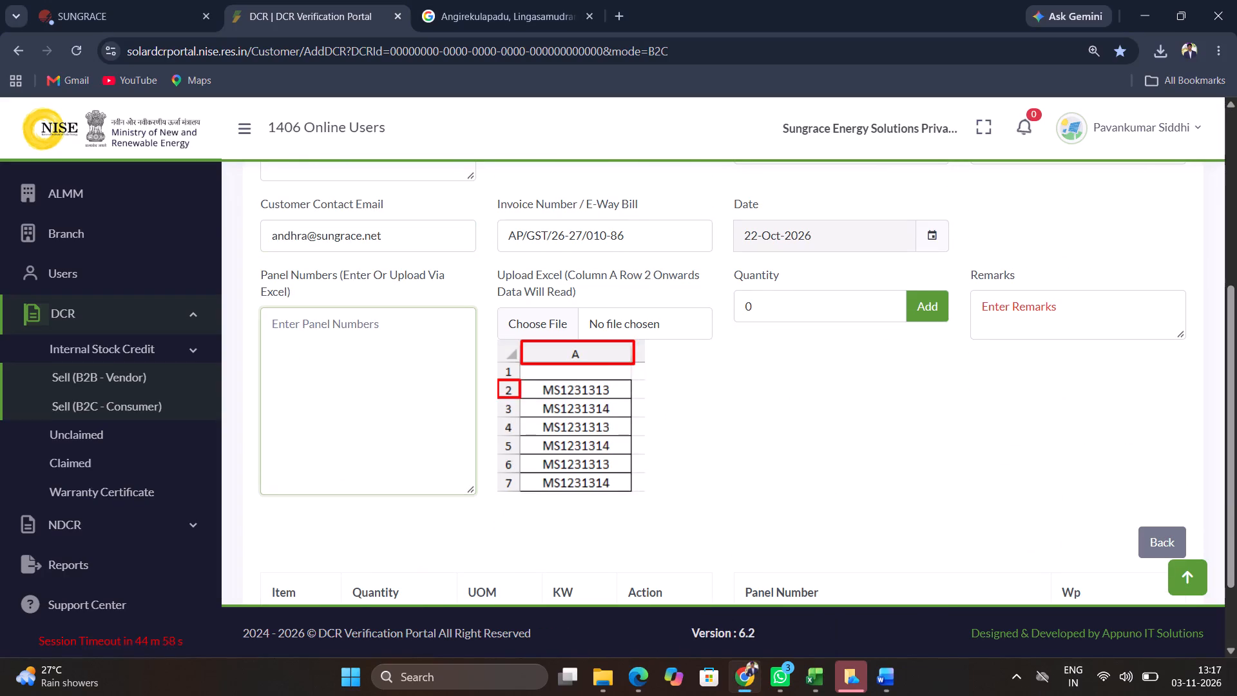
left_click(99, 0)
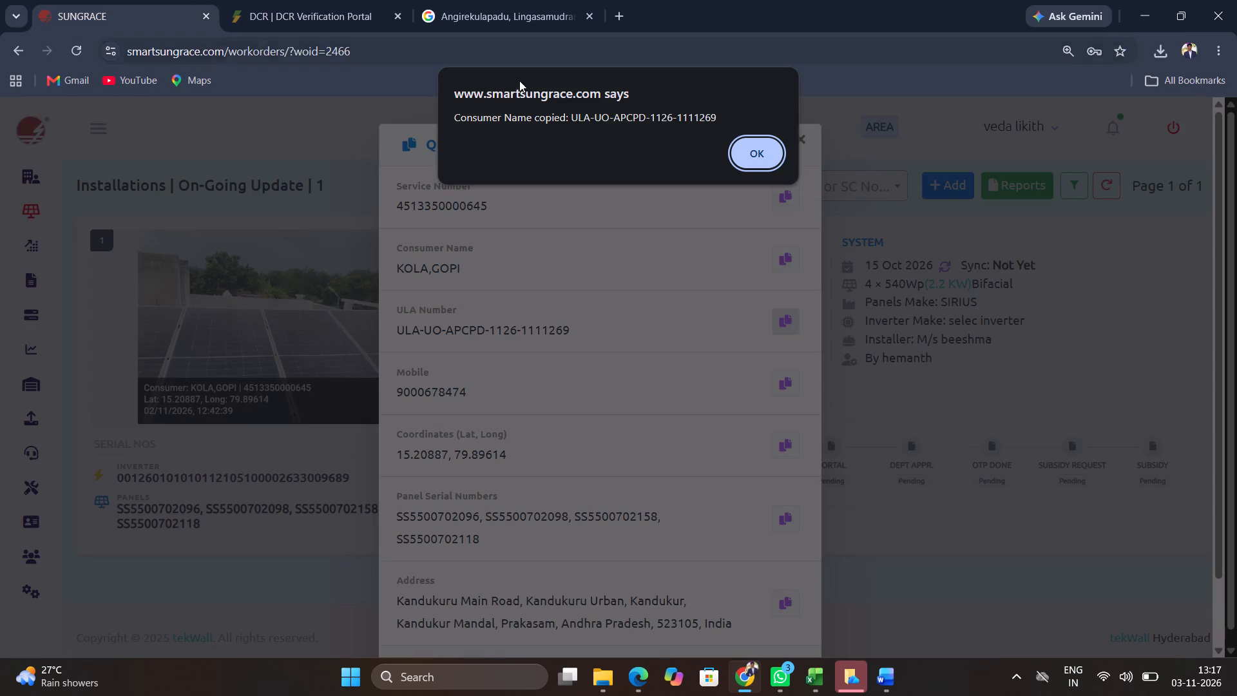
left_click(739, 157)
scroll(687, 297, "down", 3)
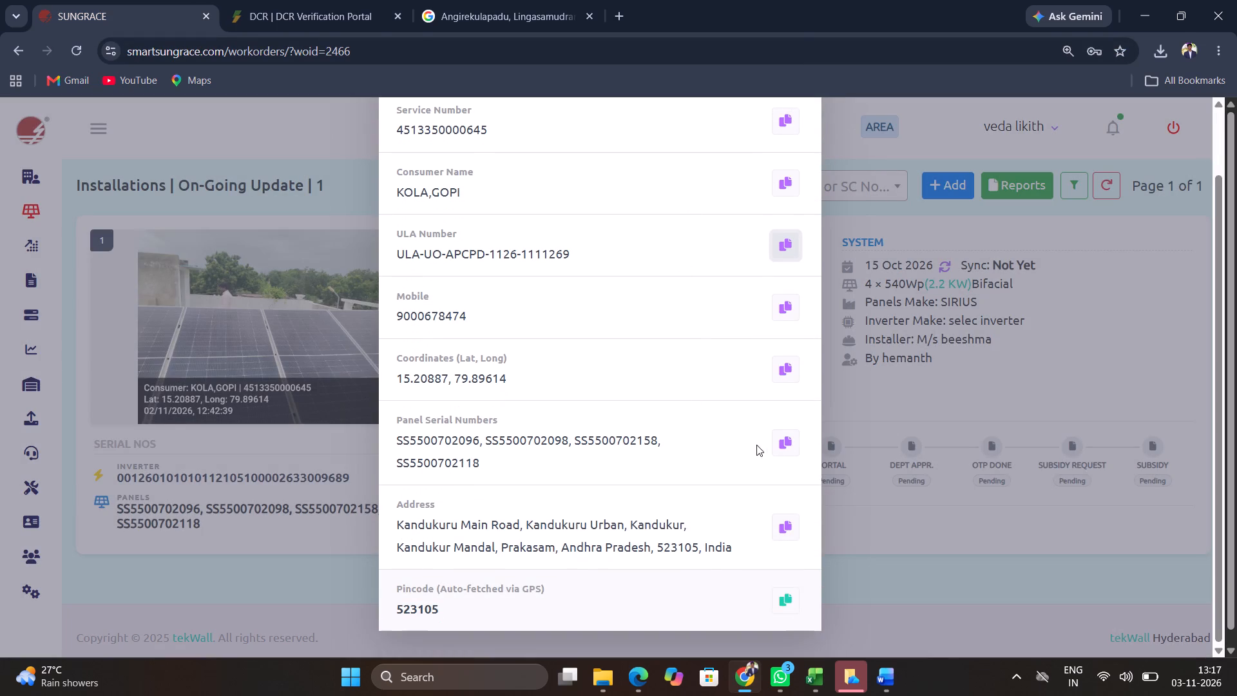
left_click(782, 441)
left_click(287, 21)
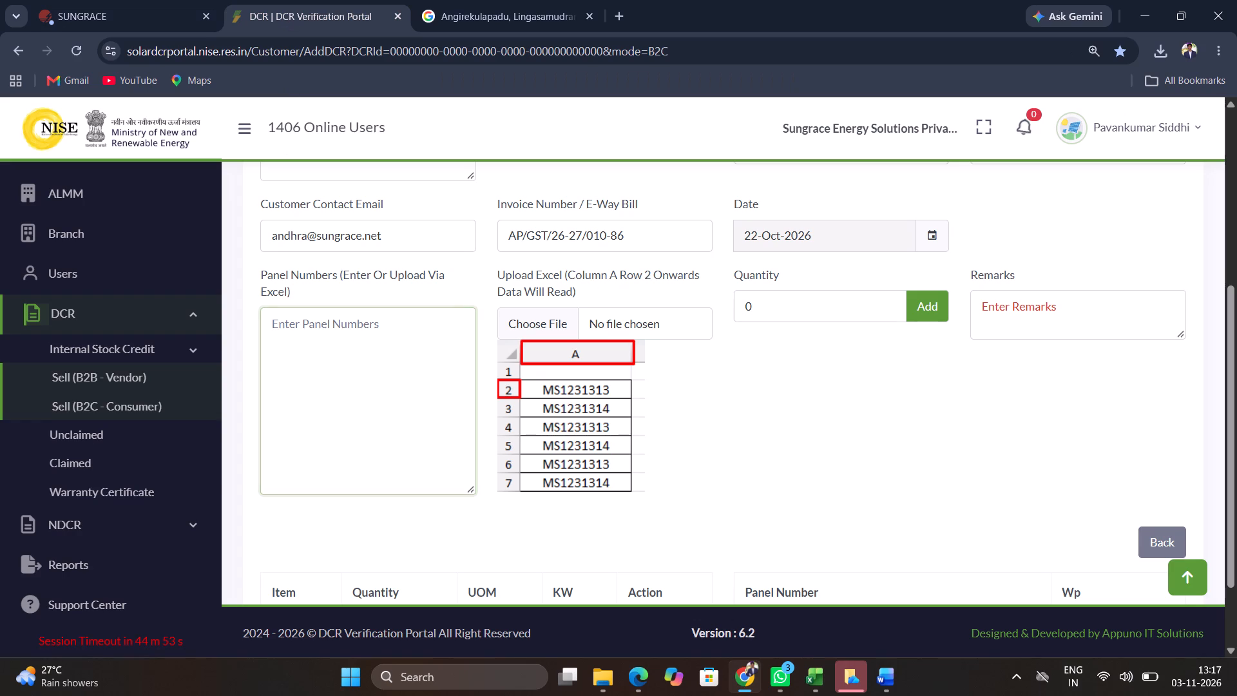
key("ctrl+v")
key("Left")
key("Left")
key("Left")
key("Left")
key("Left")
key("Left")
key("Left")
key("Left")
key("Left")
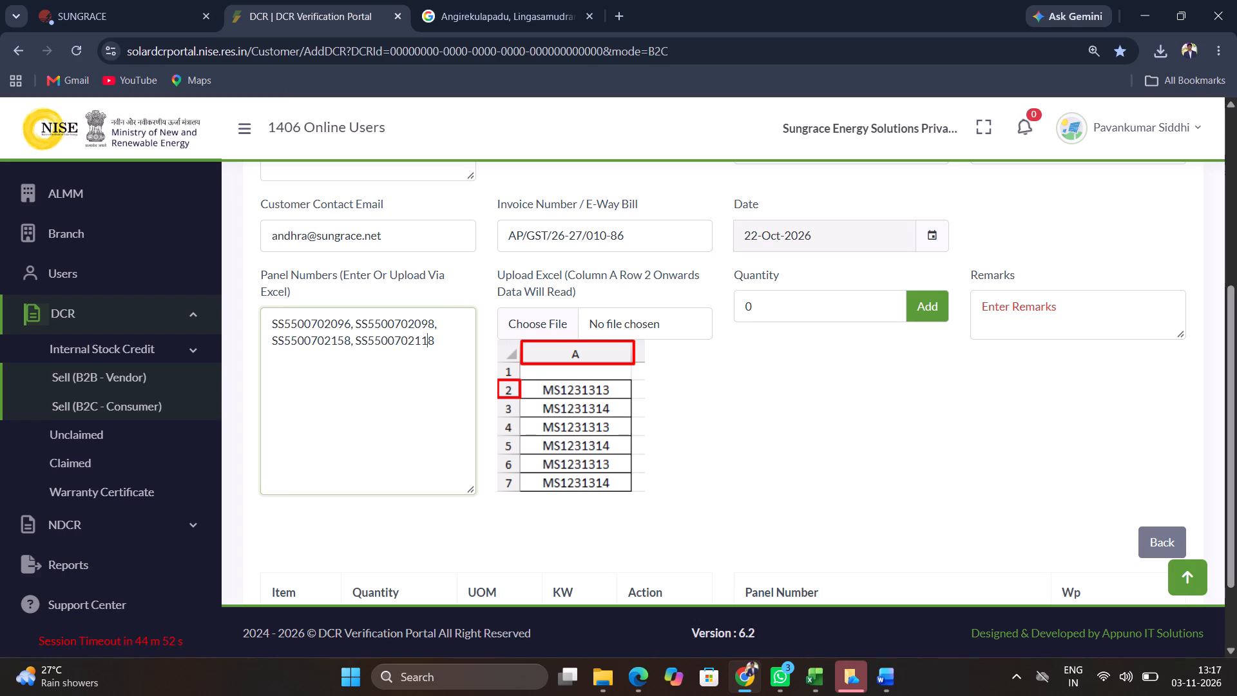
key("Left")
key("Left")
key("Left")
key("BackSpace")
key("BackSpace")
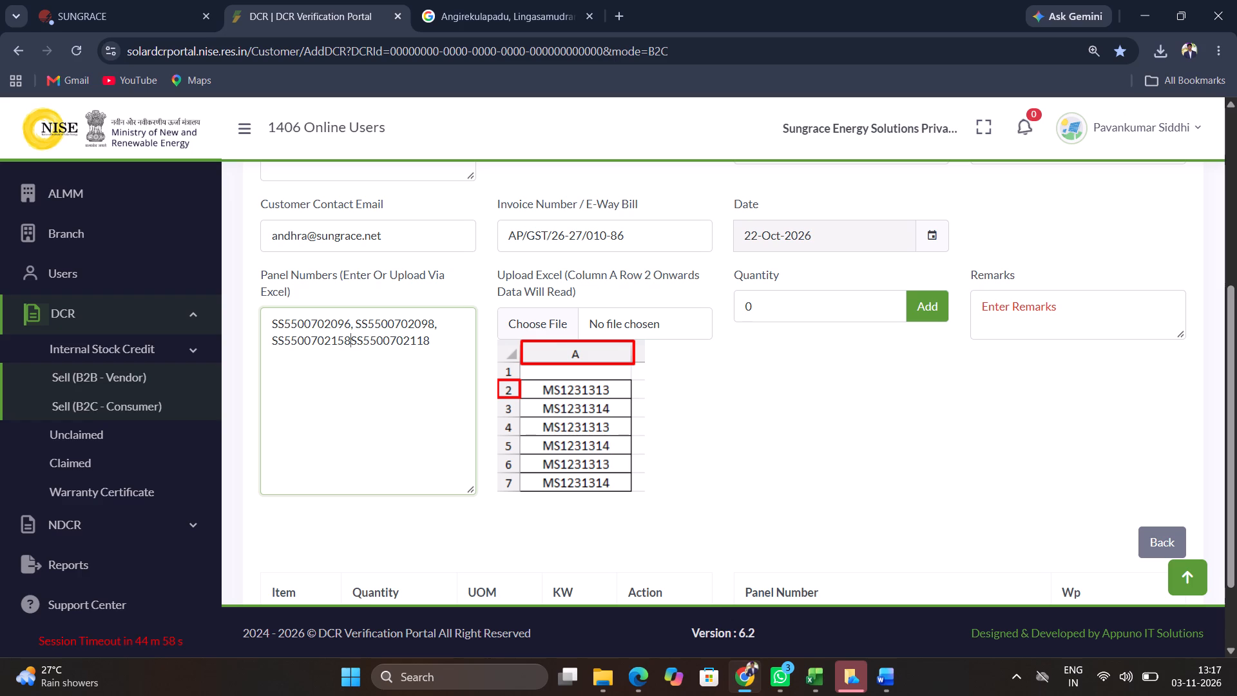
key("Return")
key("Up")
key("Up")
key("Up")
key("Up")
key("Up")
key("Up")
key("Right")
key("Right")
key("Right")
key("Right")
key("Right")
key("Right")
key("Right")
key("Right")
key("Right")
key("Right")
key("Right")
key("Right")
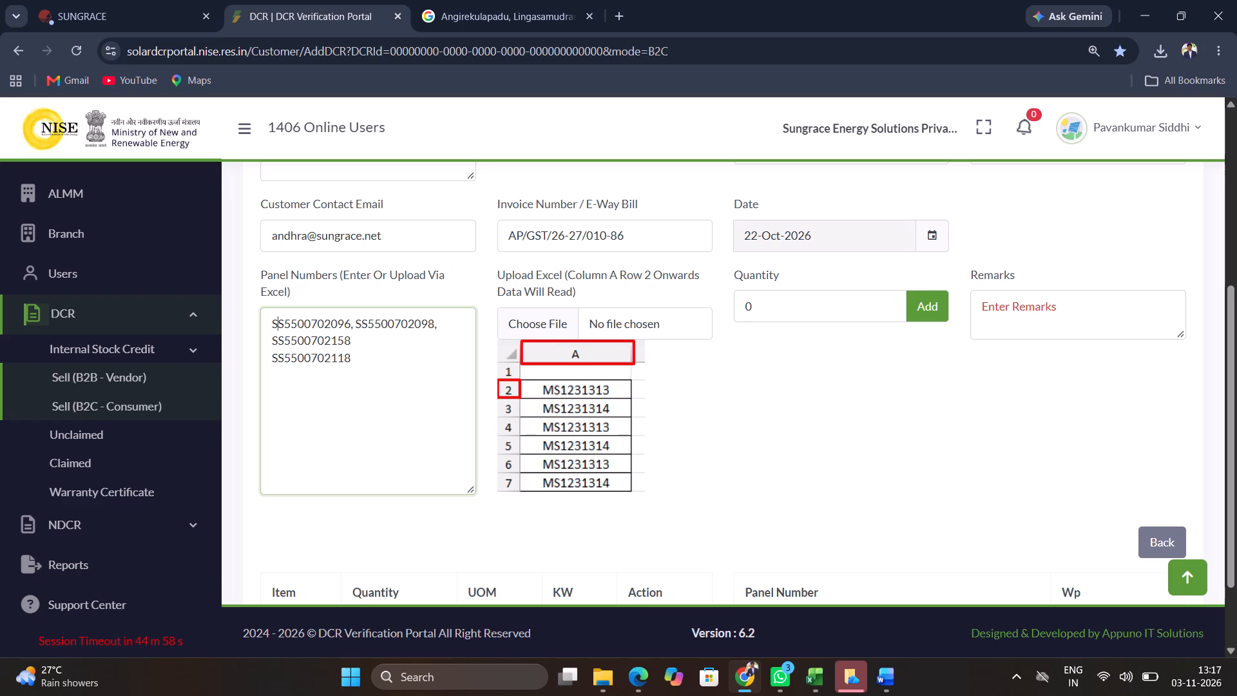
key("Right")
key("Right")
key("BackSpace")
key("BackSpace")
key("Return")
key("Right")
key("Right")
key("Right")
key("Right")
key("Right")
key("Right")
key("Right")
key("Right")
key("Right")
key("Right")
key("Right")
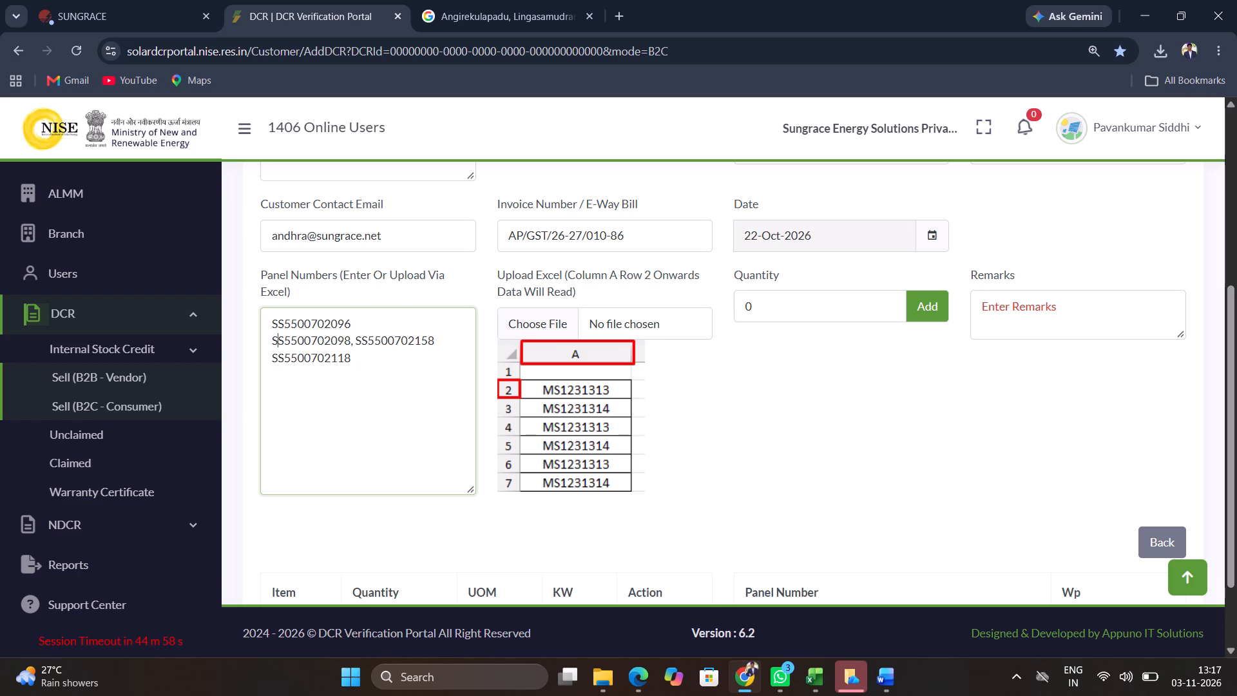
key("Right")
key("Right")
key("Right")
key("BackSpace")
key("BackSpace")
key("Return")
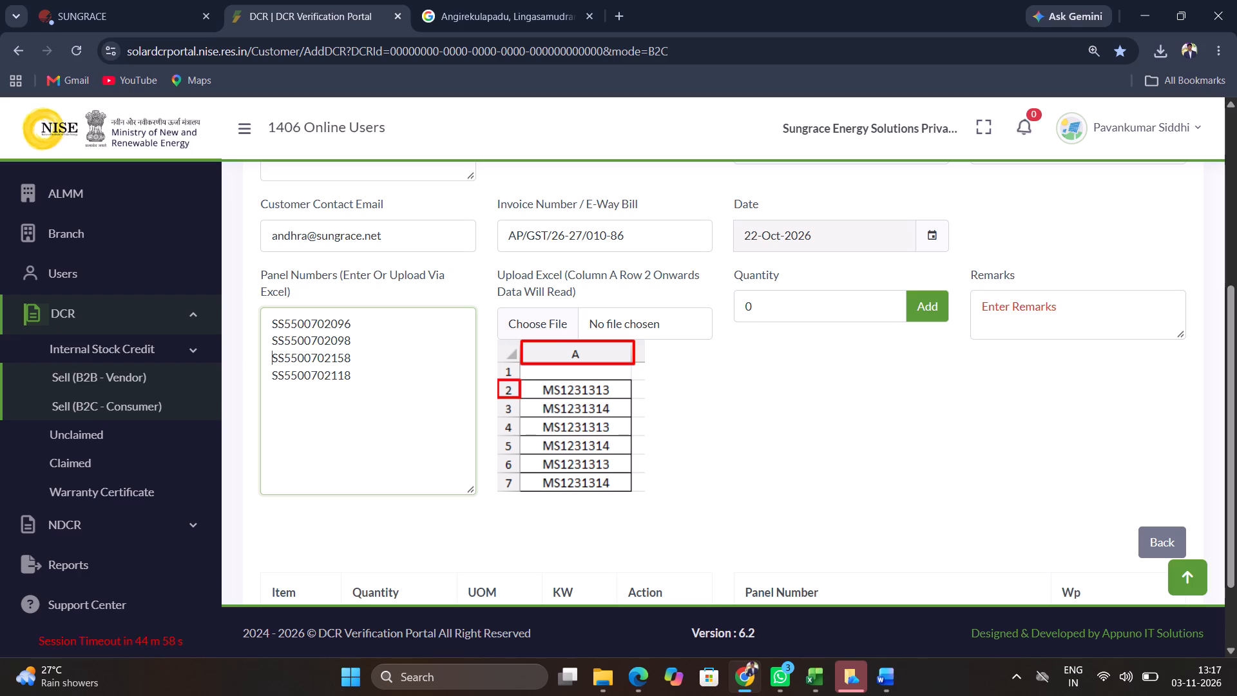
Set Quantity to 4 and add the entered panels to the certificate.
left_click(785, 307)
scroll(785, 307, "up", 4)
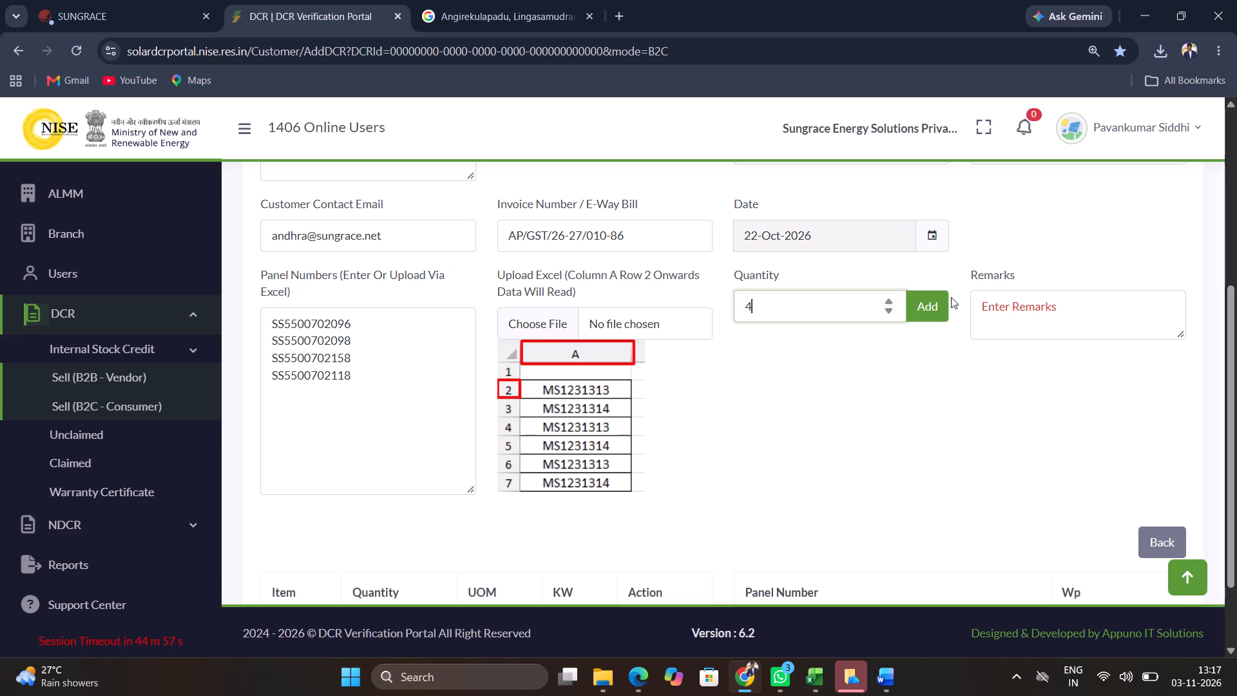
left_click(945, 303)
Fill Remarks with the installation address copied from the SUNGRACE work order details.
left_click(1075, 336)
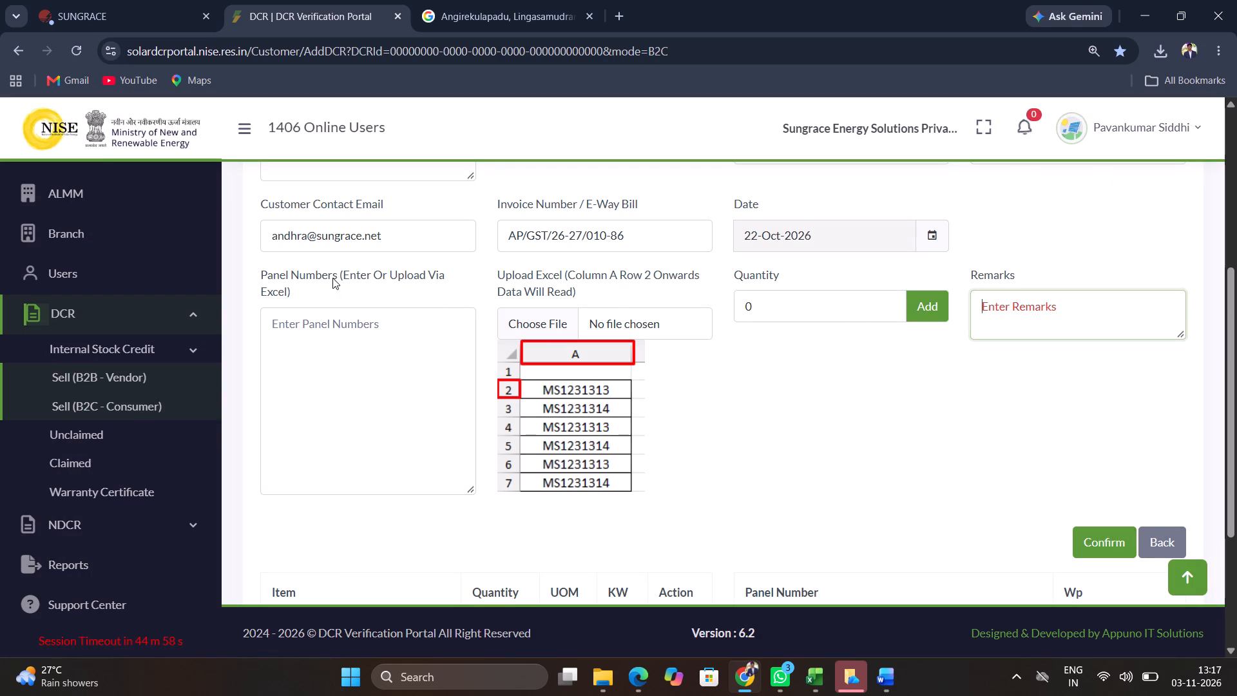
left_click(125, 0)
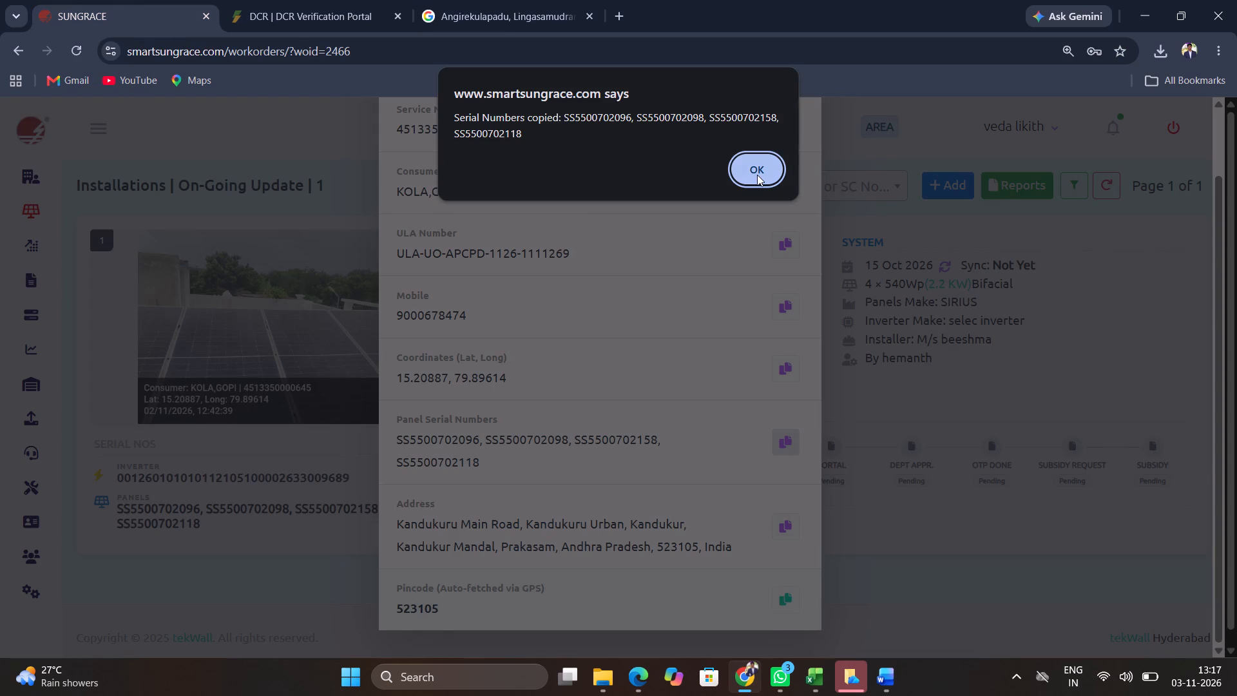
left_click(757, 175)
double_click(788, 525)
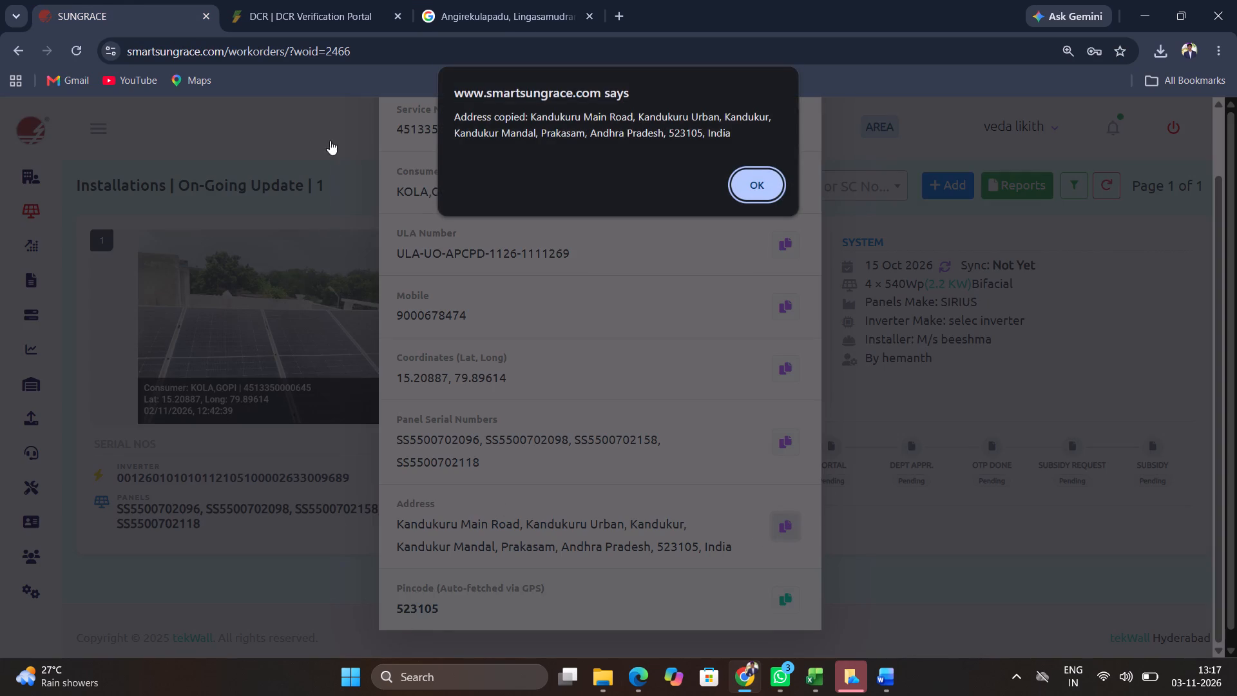
left_click(345, 1)
key("ctrl+v")
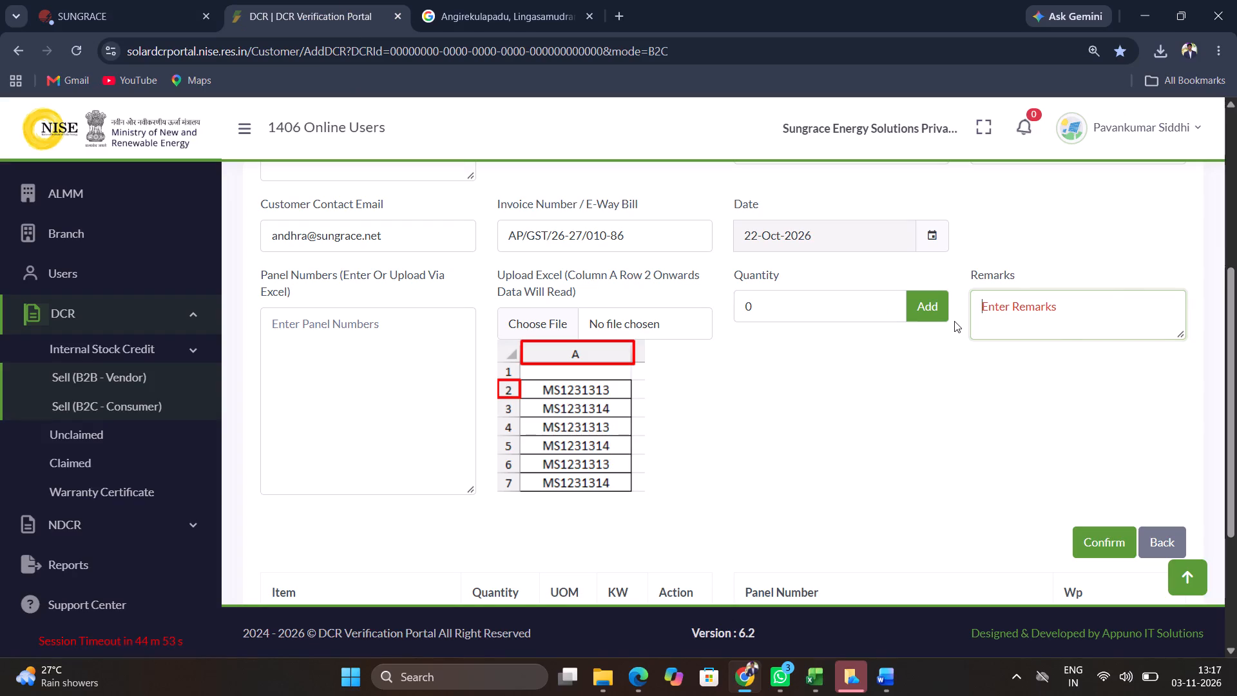
Fill Customer Pin Code with the pincode copied from the SUNGRACE work order details.
scroll(725, 436, "up", 2)
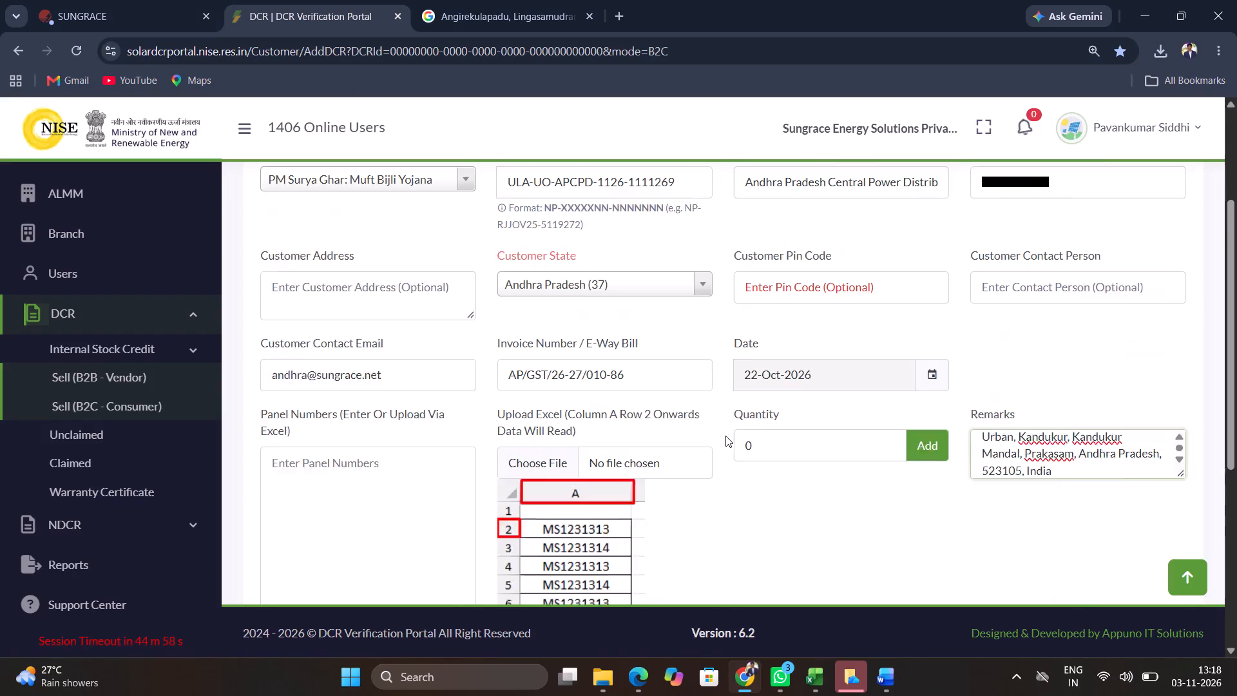
left_click(815, 307)
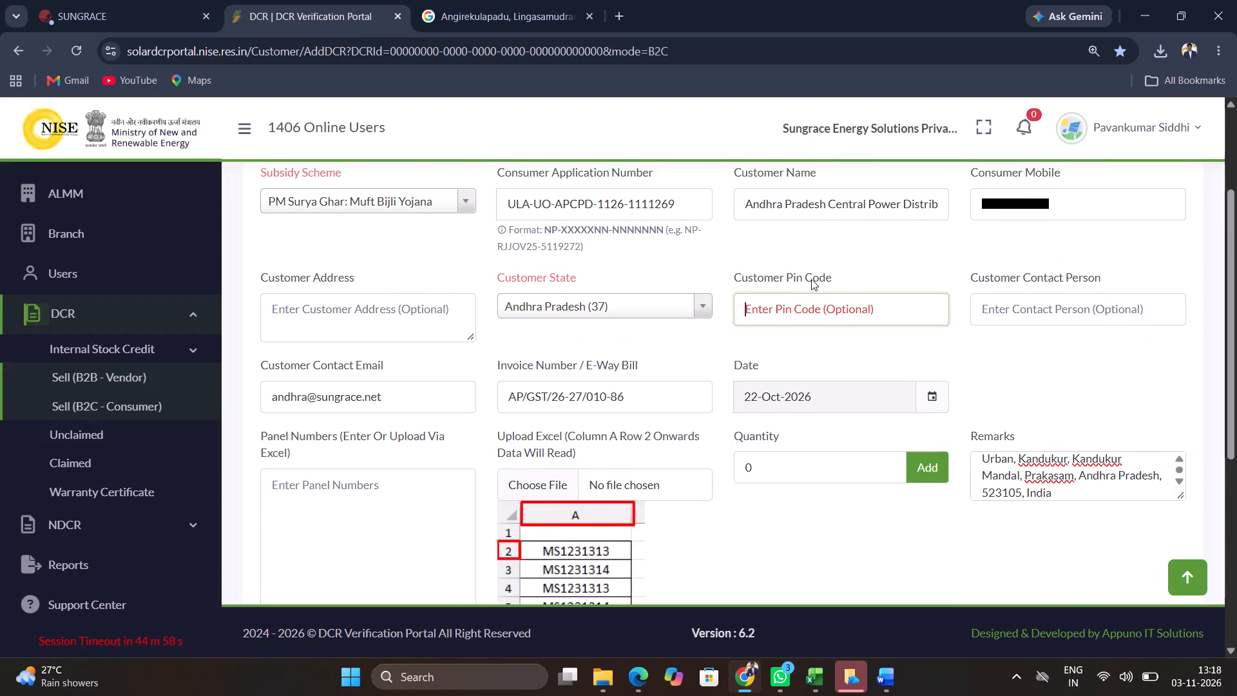
left_click(131, 0)
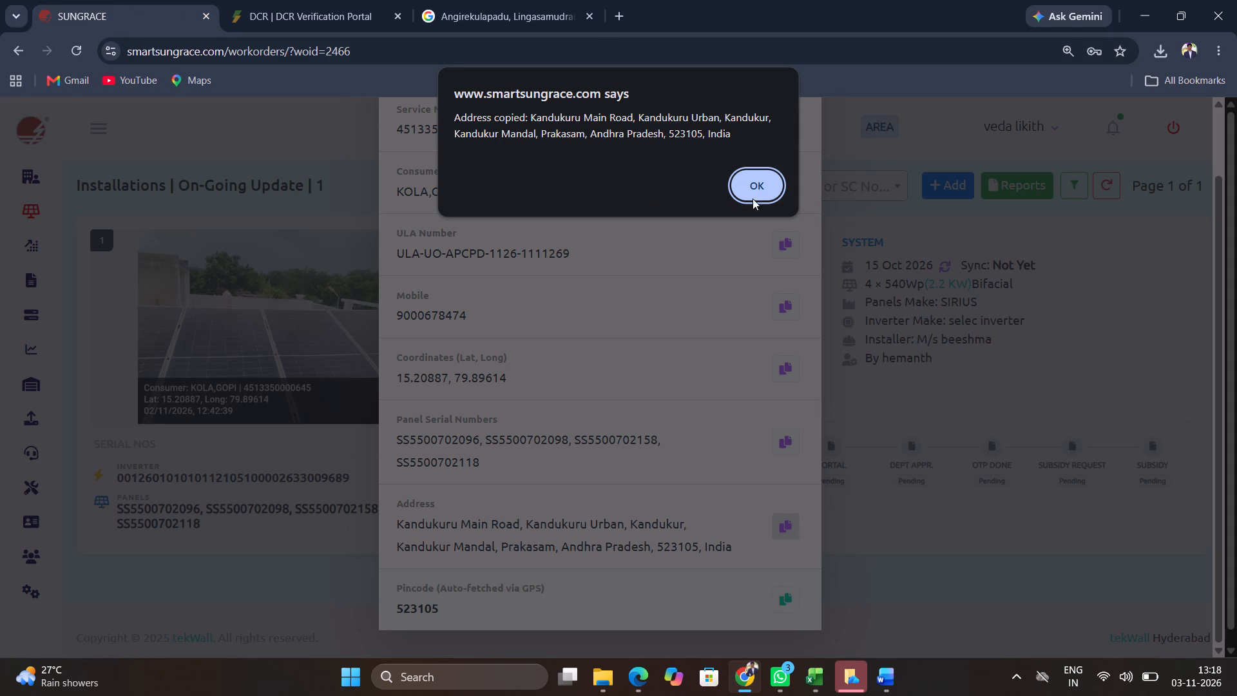
left_click(751, 190)
left_click(789, 600)
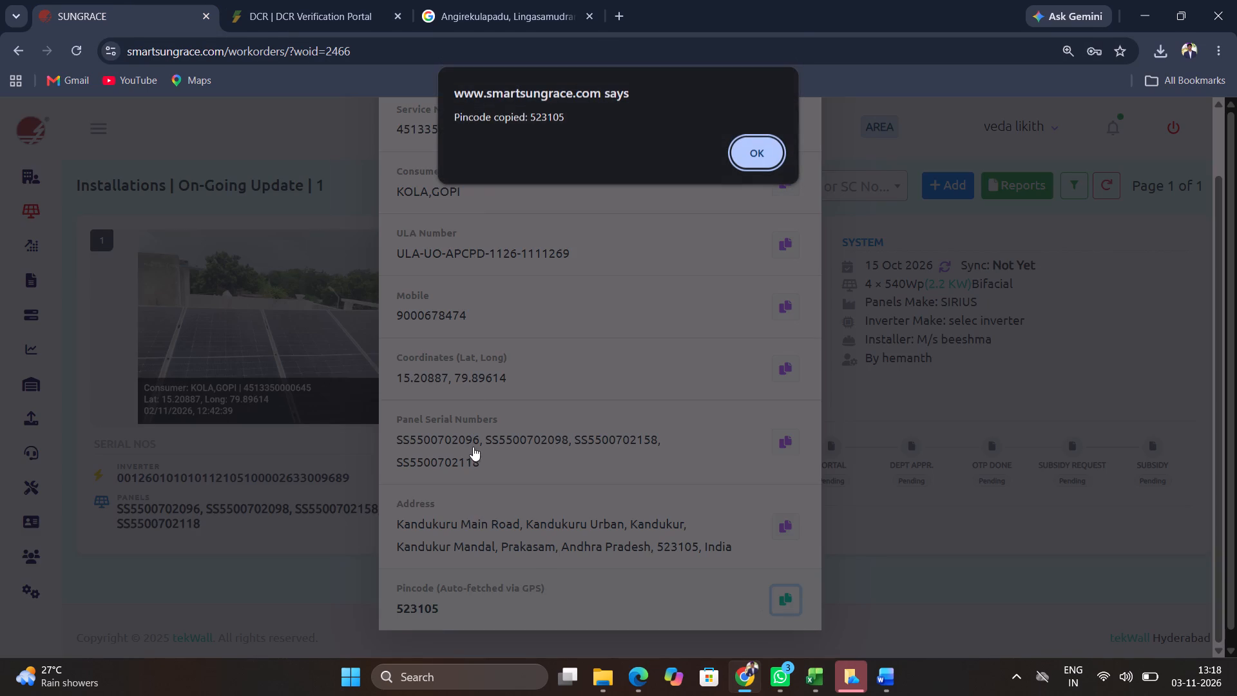
left_click(284, 0)
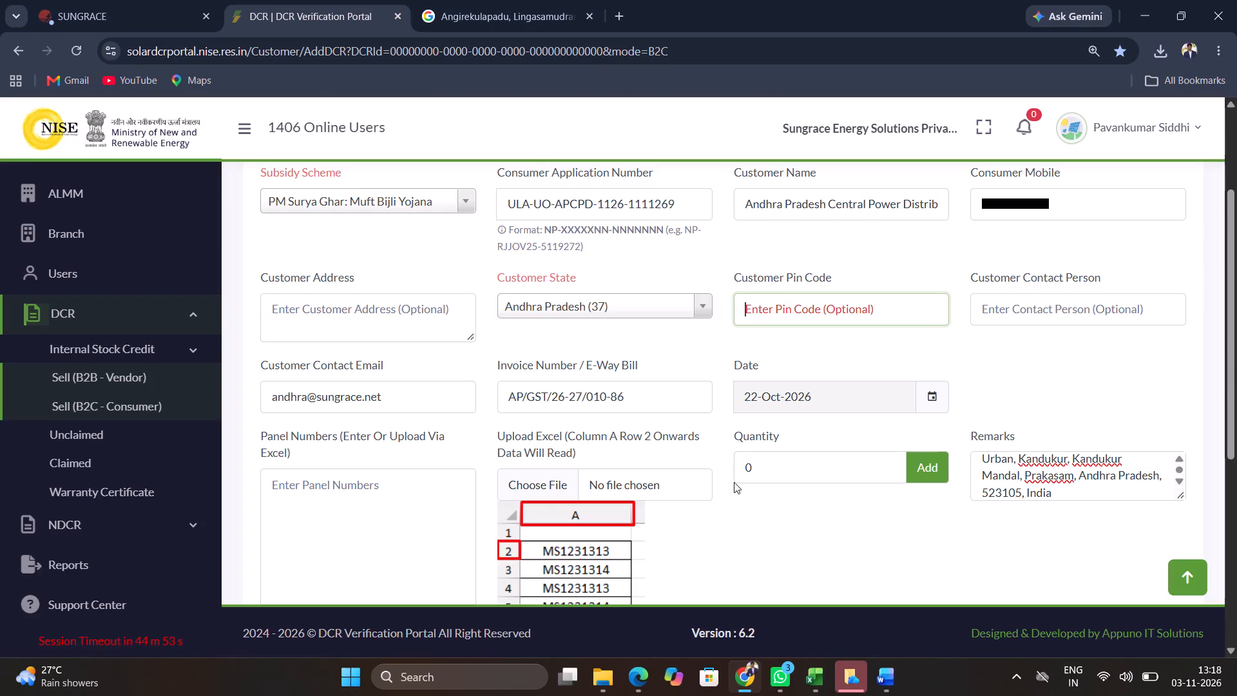
key("ctrl+v")
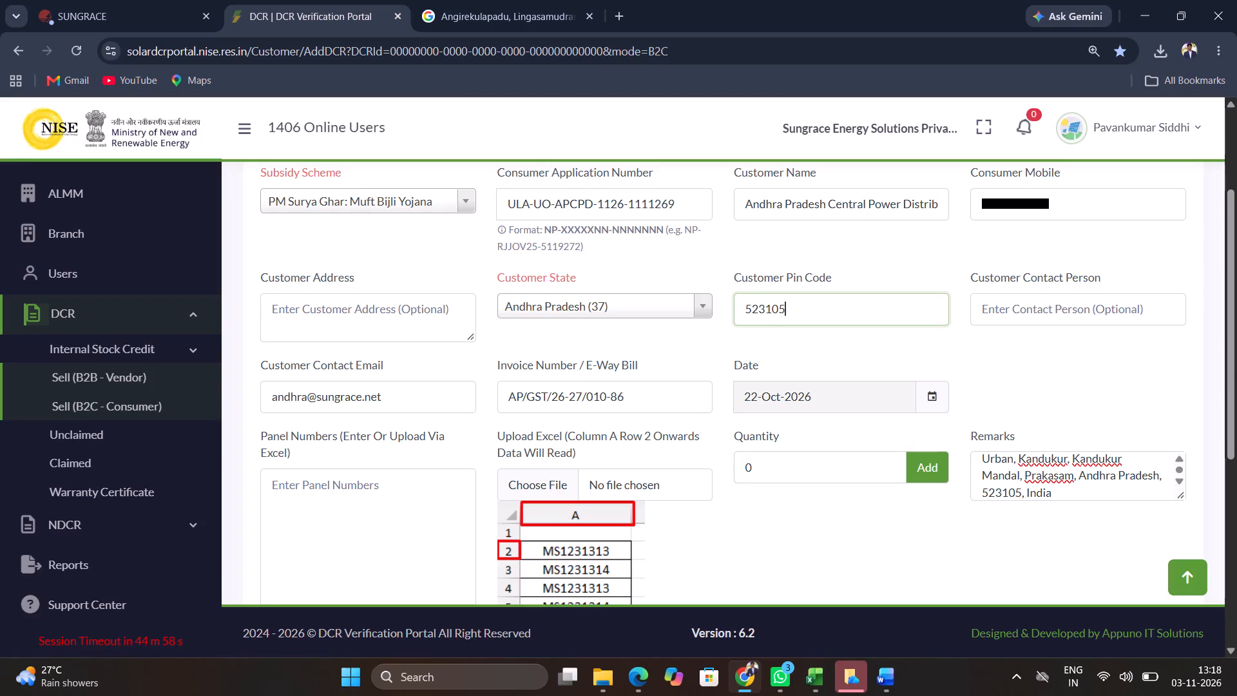
Confirm the completed B2C DCR certificate for the four panels.
scroll(833, 354, "down", 4)
left_click(1098, 377)
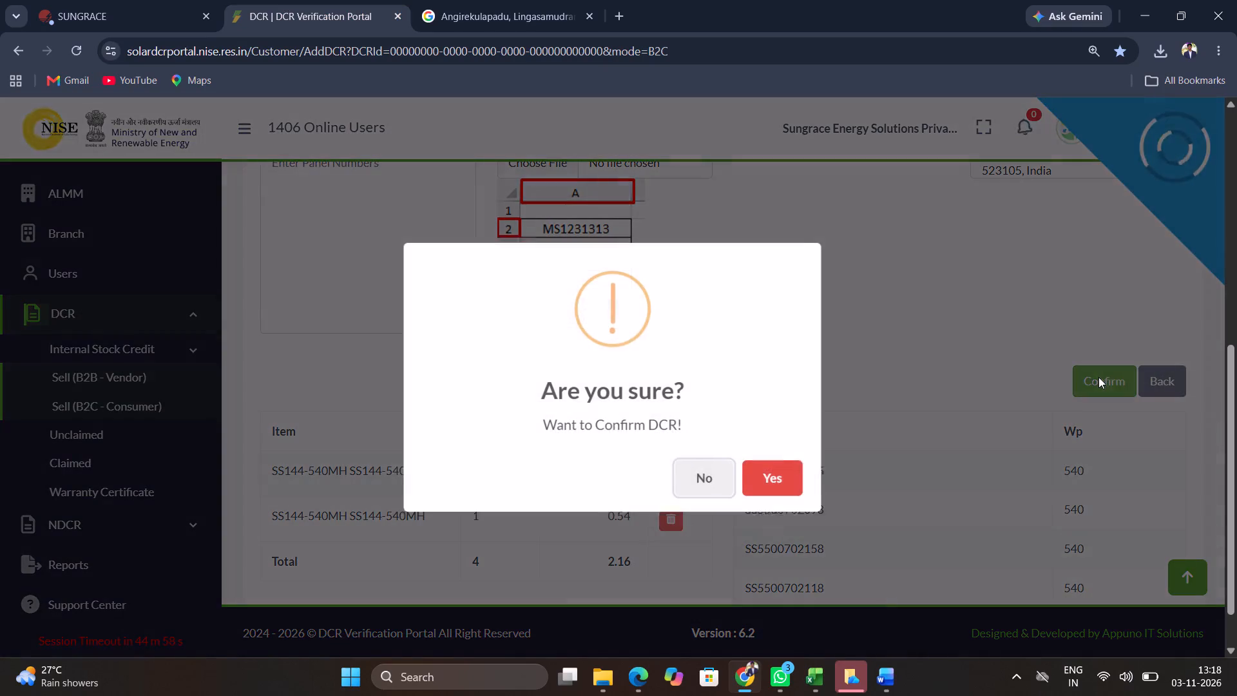
left_click(762, 476)
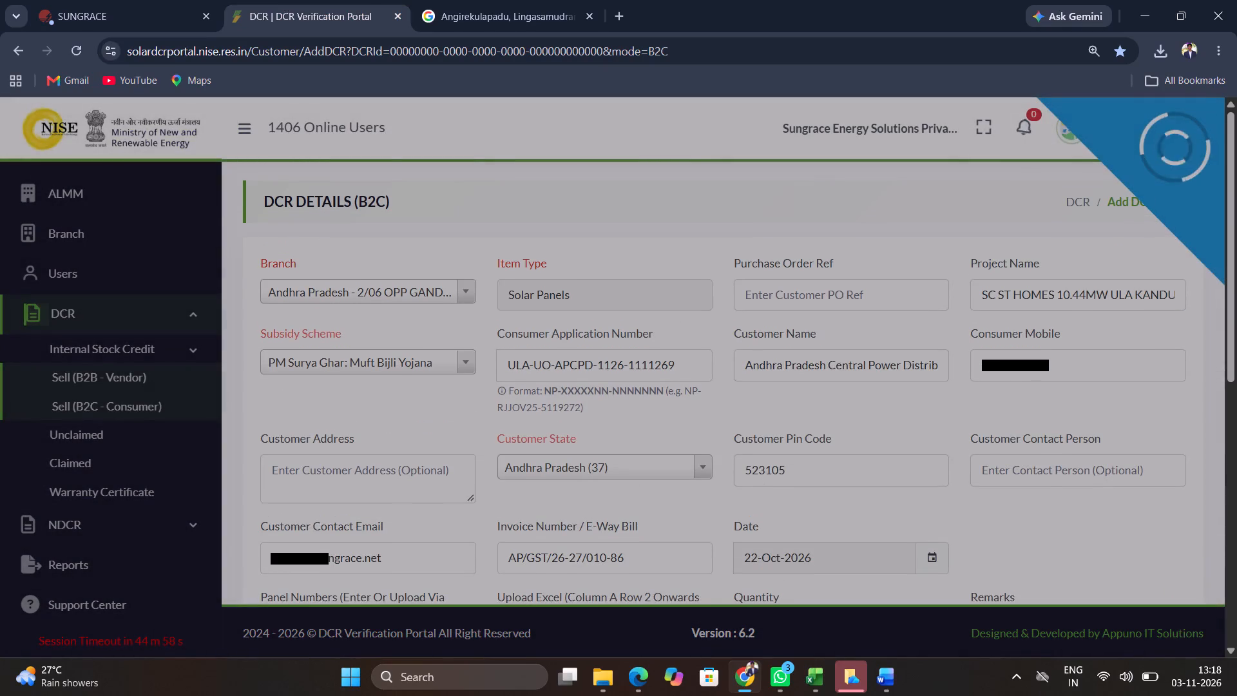
Switch to File Explorer and create a folder named 86_ inside DCR010.
left_click(606, 599)
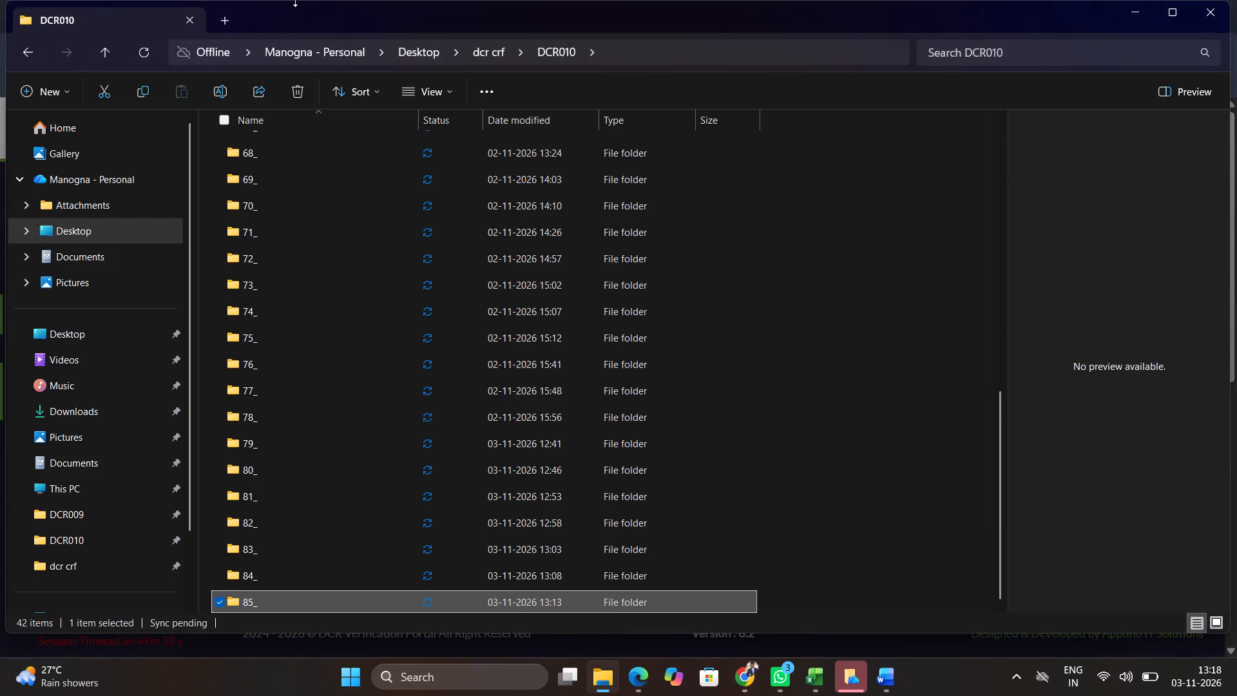
left_click(45, 88)
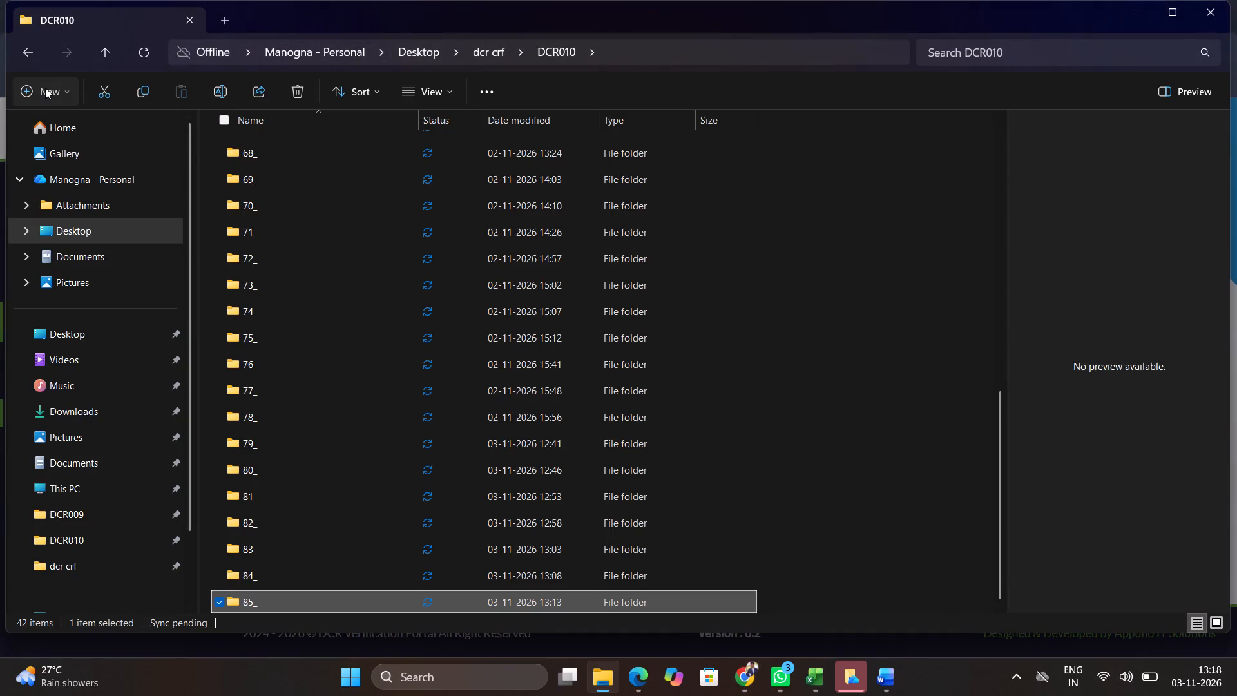
left_click(61, 122)
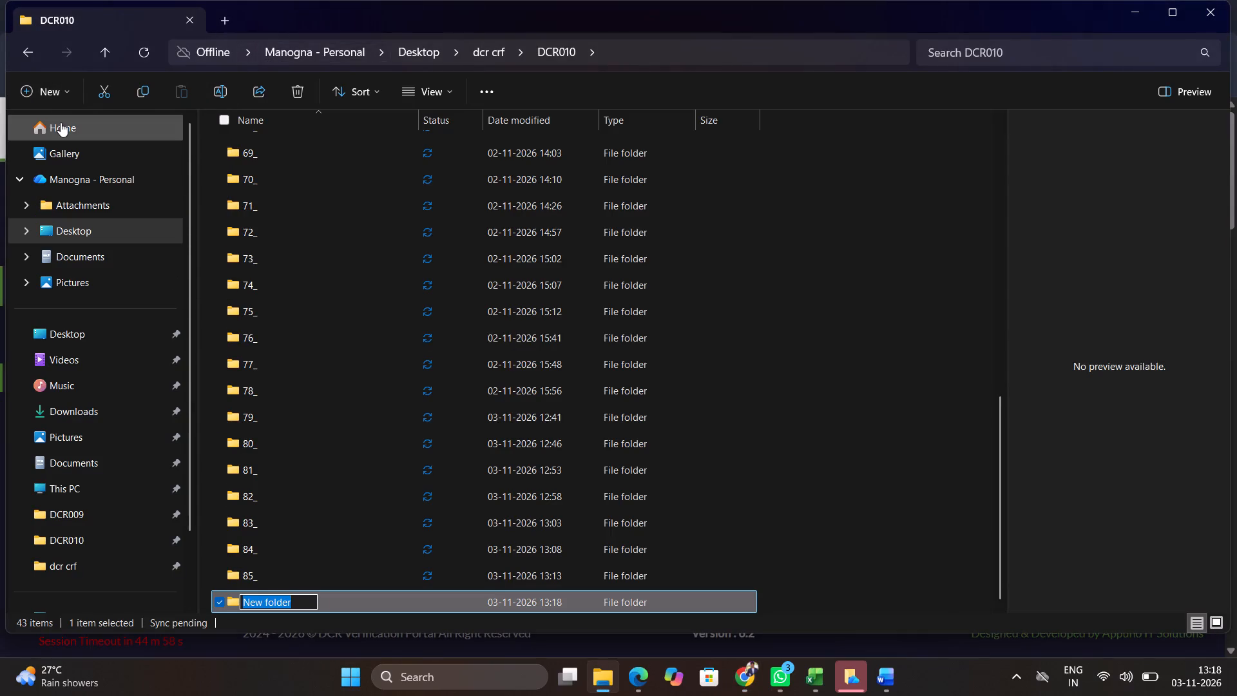
type("86")
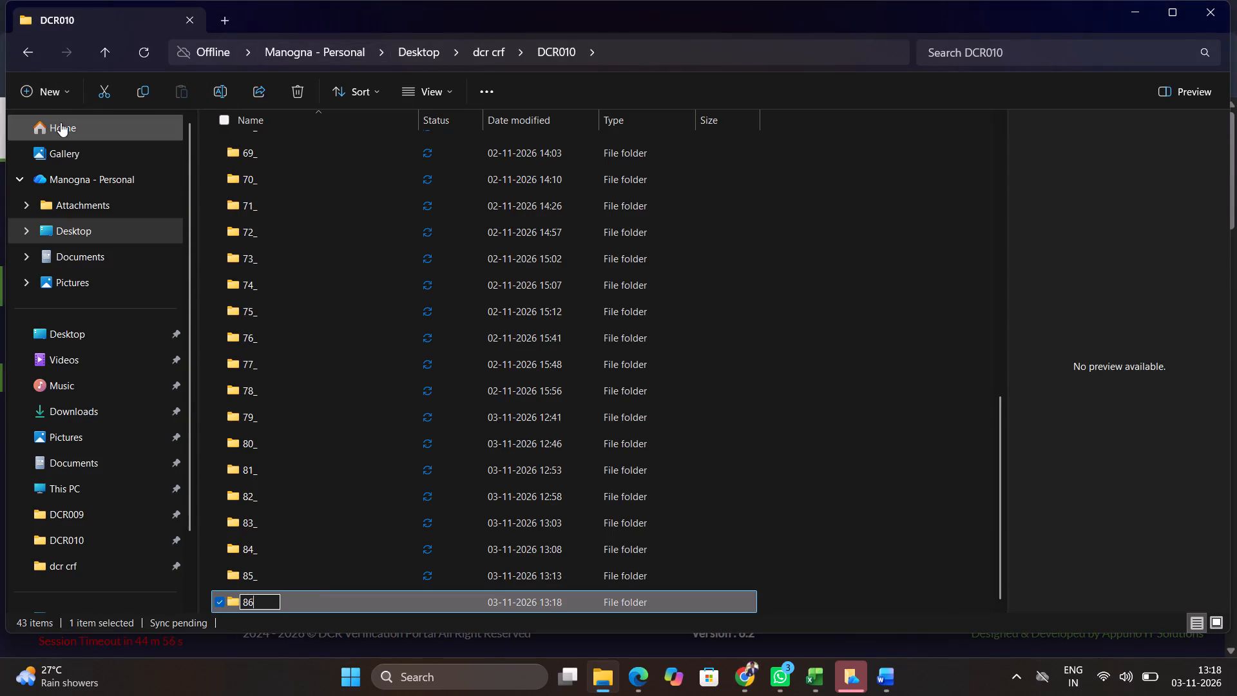
key("shift+underscore")
key("Return")
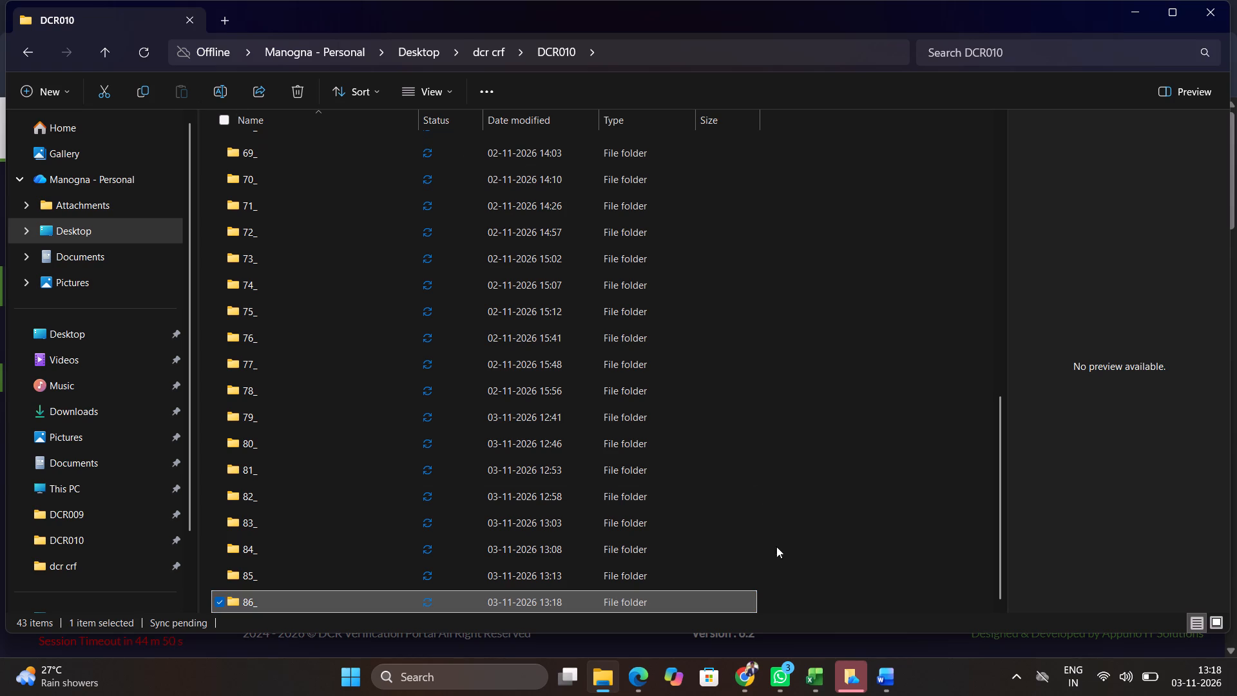
Return to the SUNGRACE work order details in Chrome and copy the consumer's service number.
left_click(750, 612)
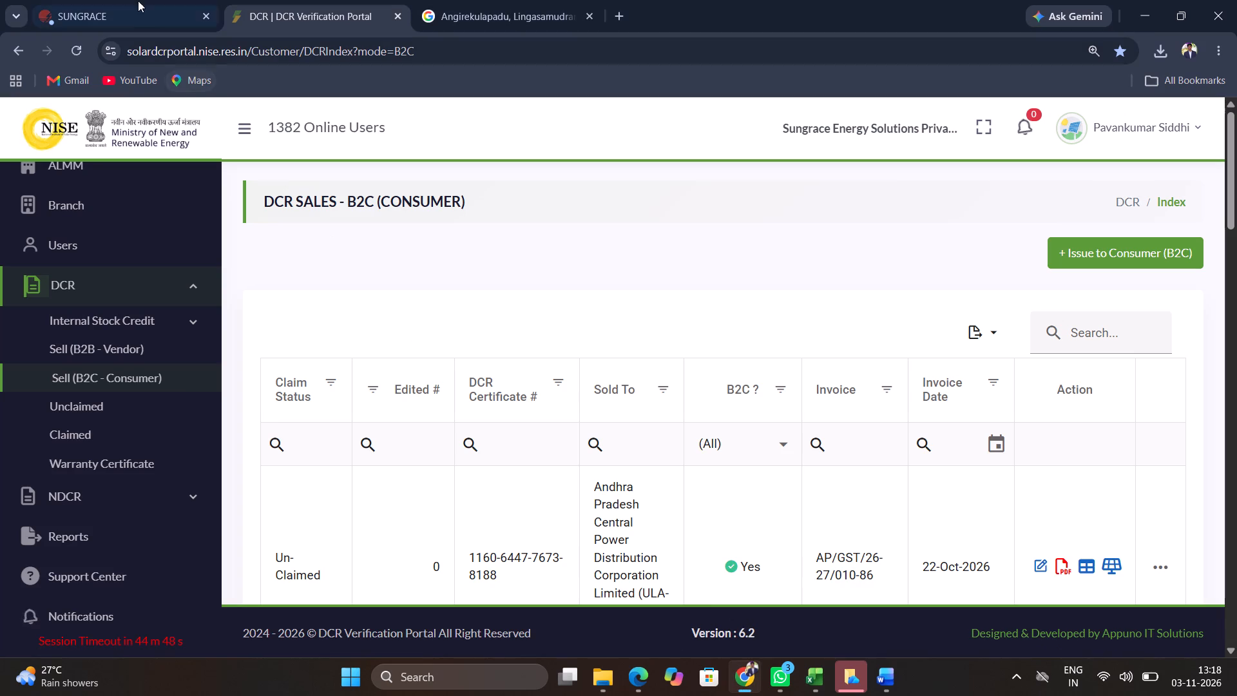
left_click(134, 0)
left_click(749, 154)
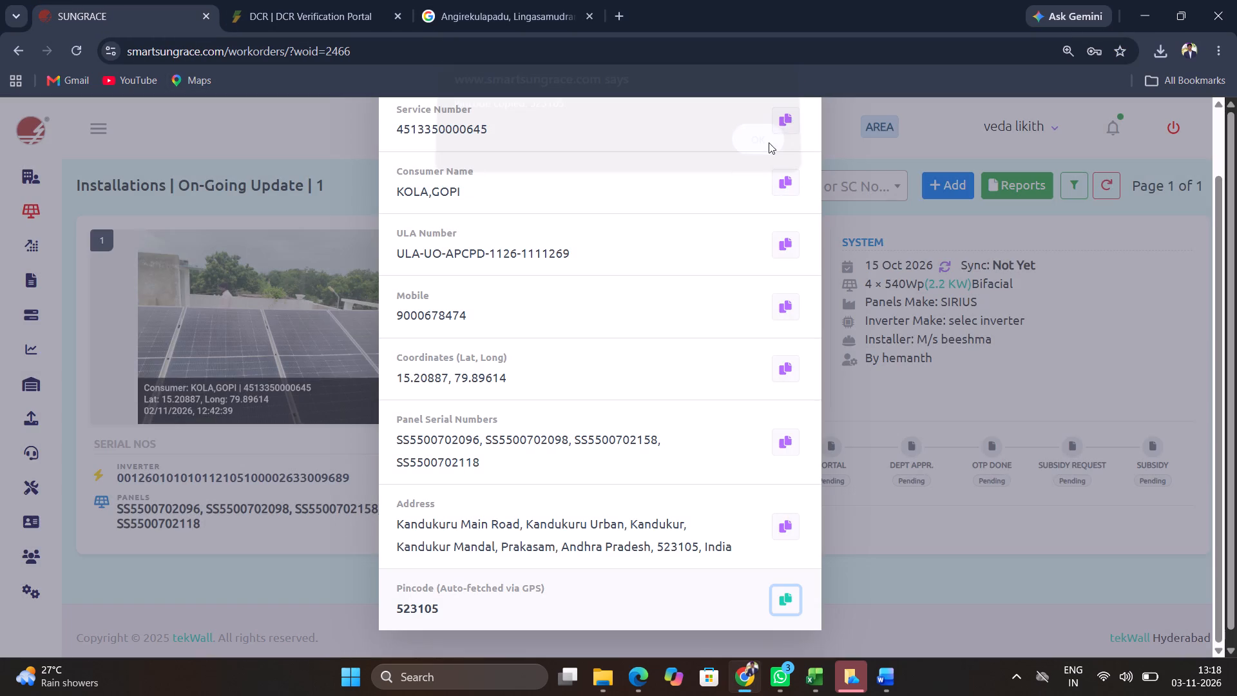
left_click(782, 120)
Save the newly issued AP/GST/26-27/010-86 certificate PDF into DCR010's 86_ folder, named with the copied service number followed by -86.
left_click(338, 0)
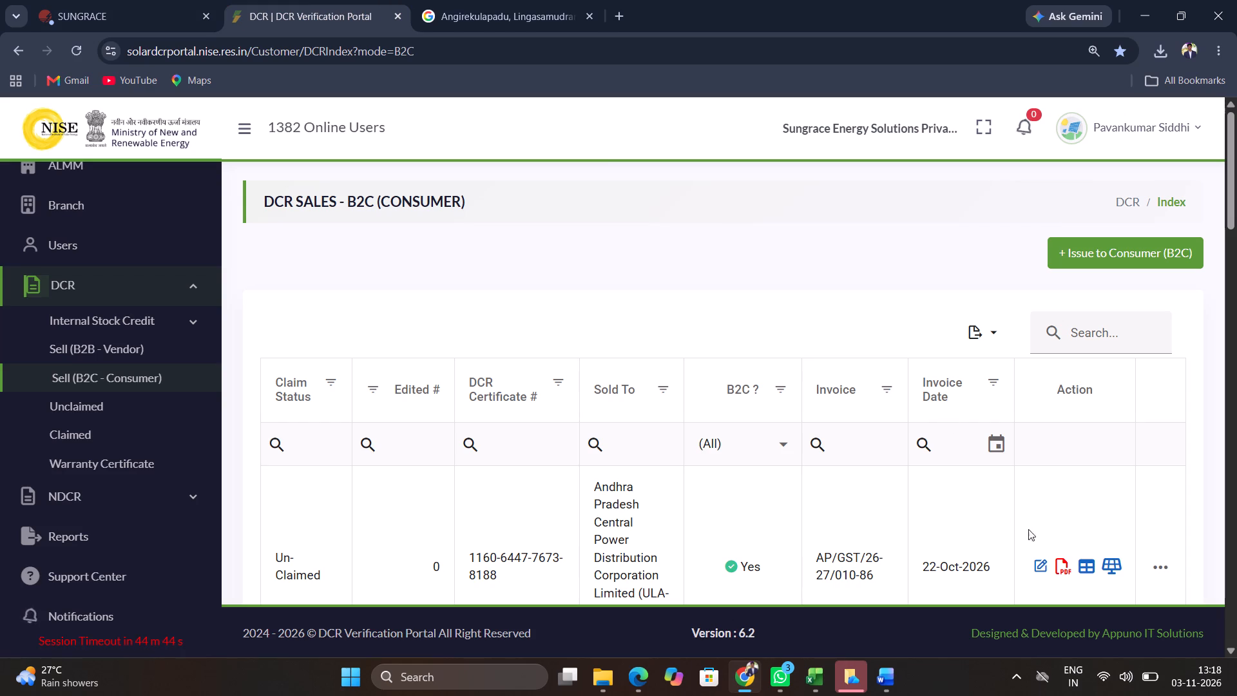
left_click(1059, 563)
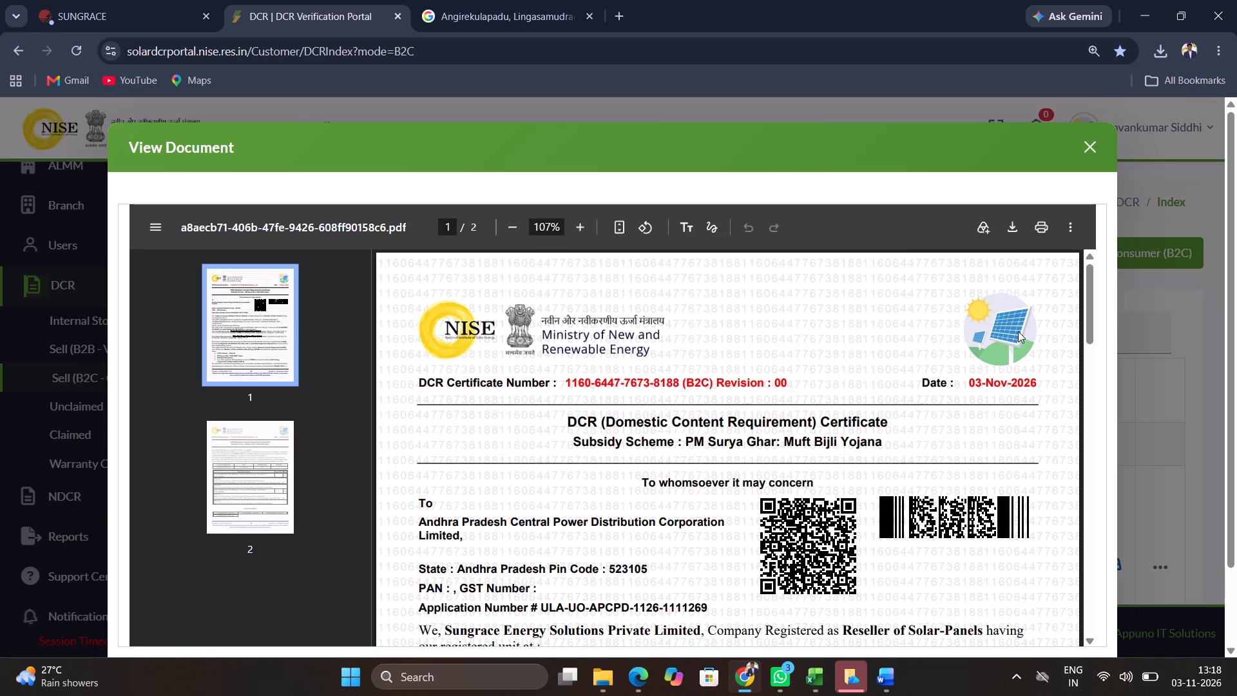
left_click(1018, 231)
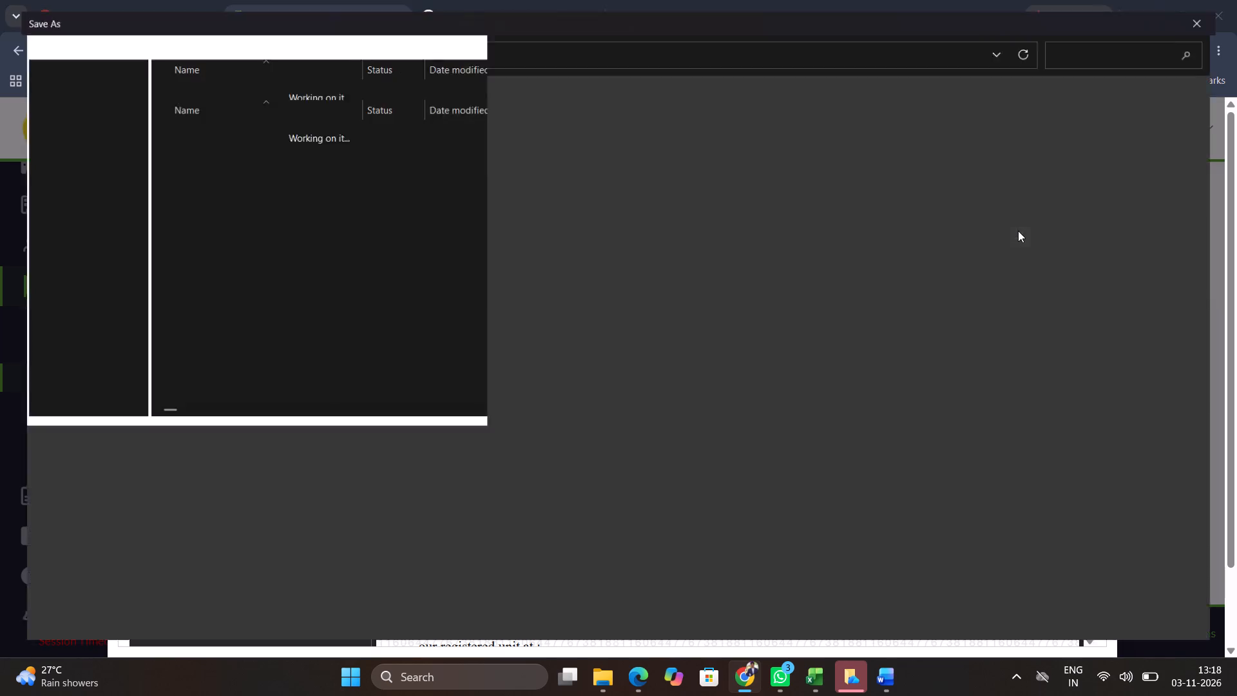
key("ctrl+v")
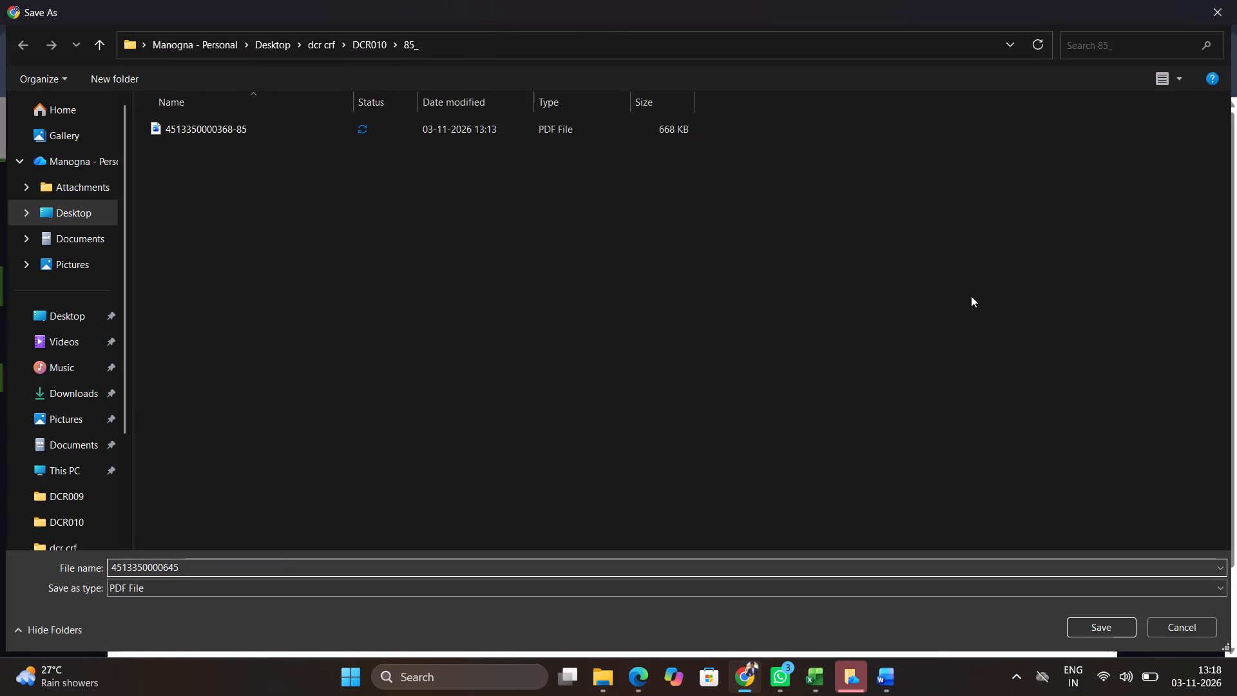
key("minus")
type("86")
left_click(365, 50)
scroll(361, 308, "down", 4)
scroll(346, 360, "down", 6)
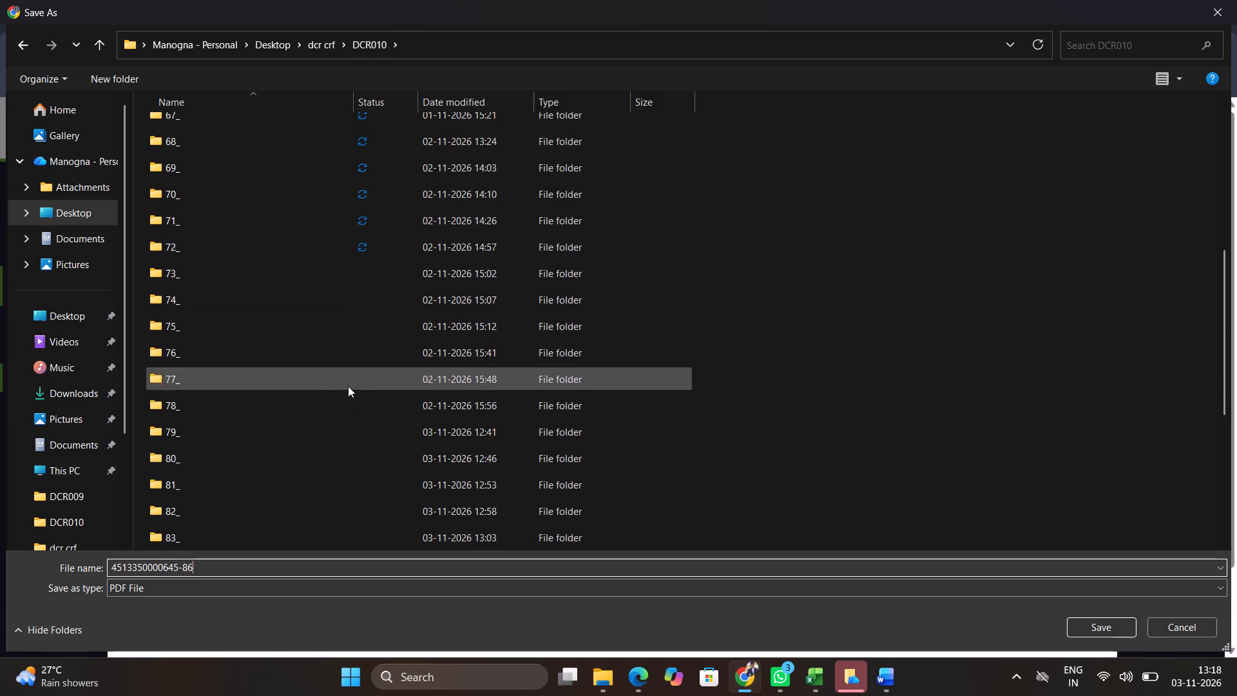
scroll(334, 343, "down", 5)
double_click(259, 539)
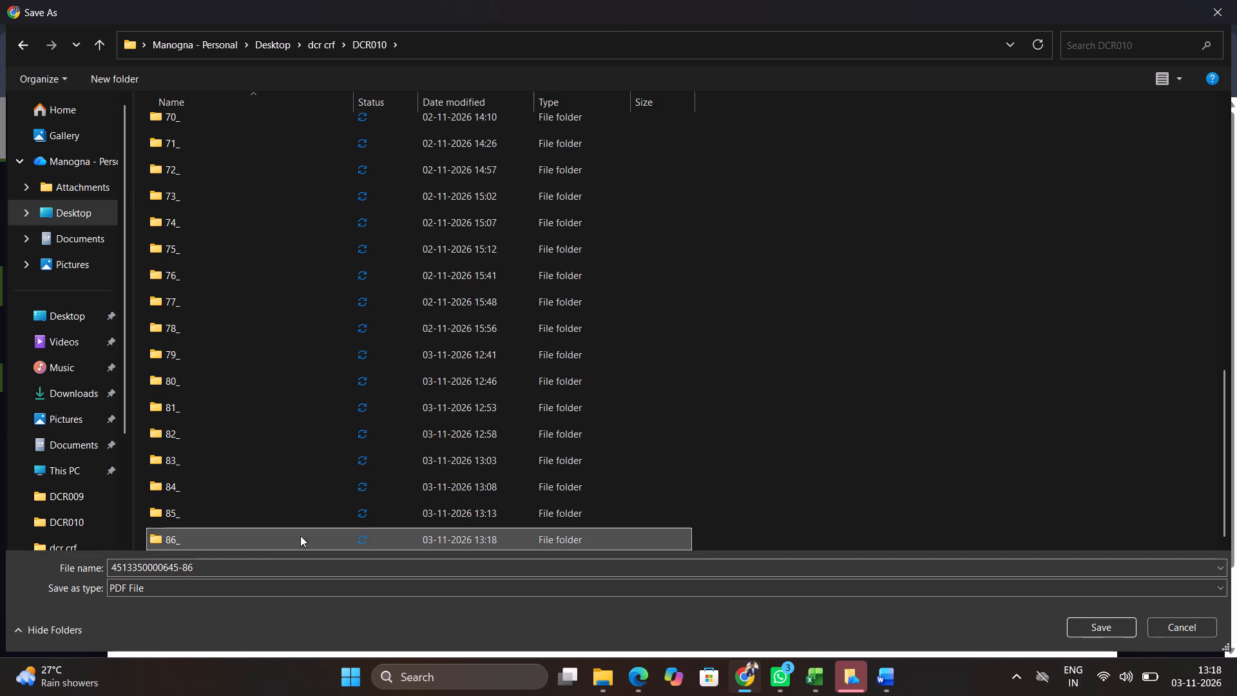
left_click(1086, 628)
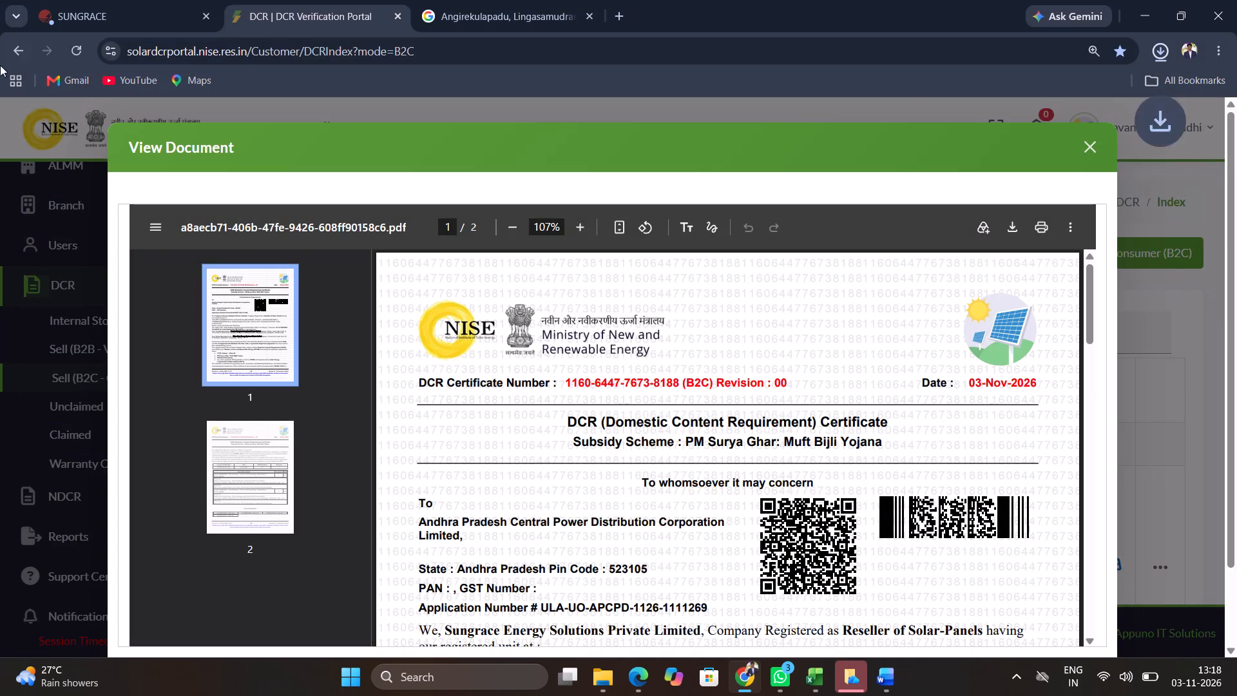
Attach the saved -86 certificate PDF from folder 86_ as the Dcr upload in the work order's Project Stage form and submit it.
left_click_drag(93, 1, 95, 7)
left_click(760, 155)
left_click(879, 160)
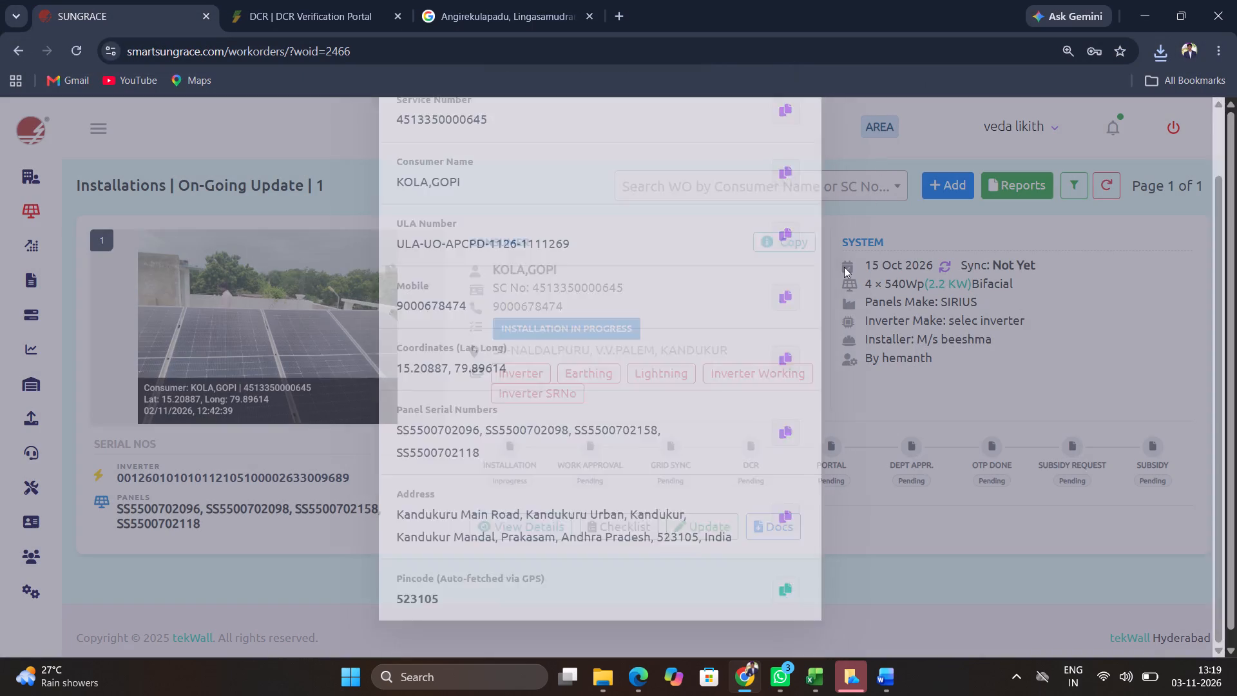
left_click(696, 517)
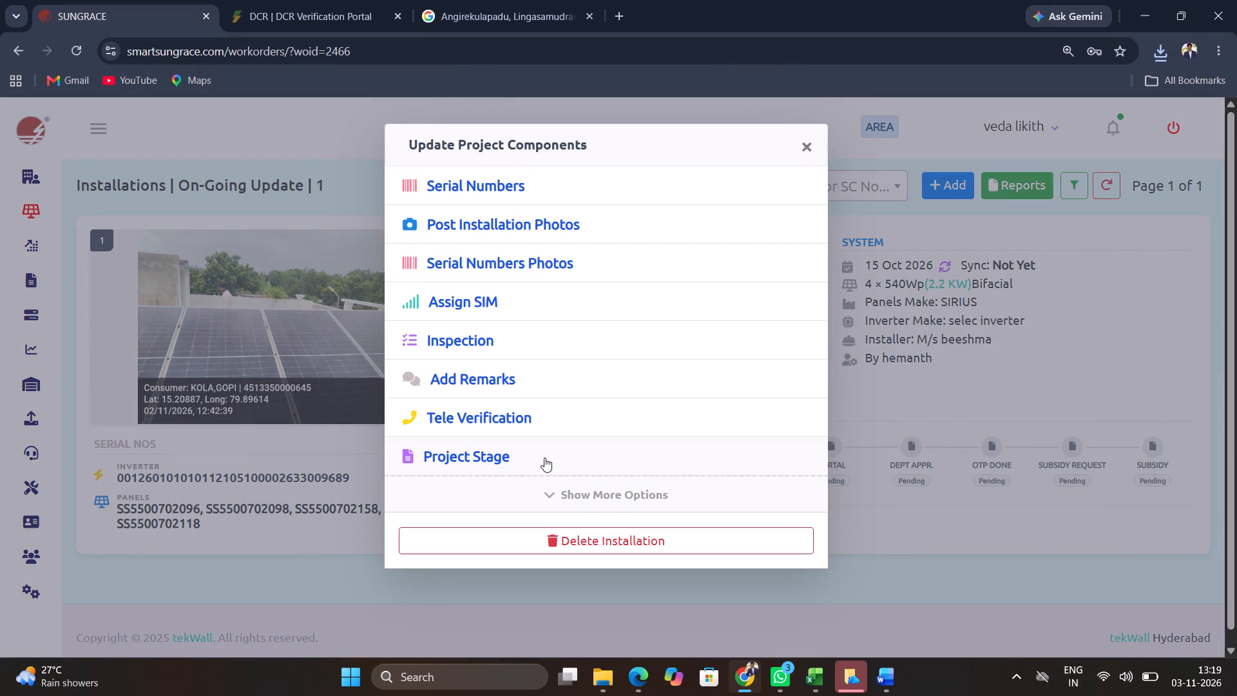
left_click(542, 455)
scroll(497, 312, "down", 4)
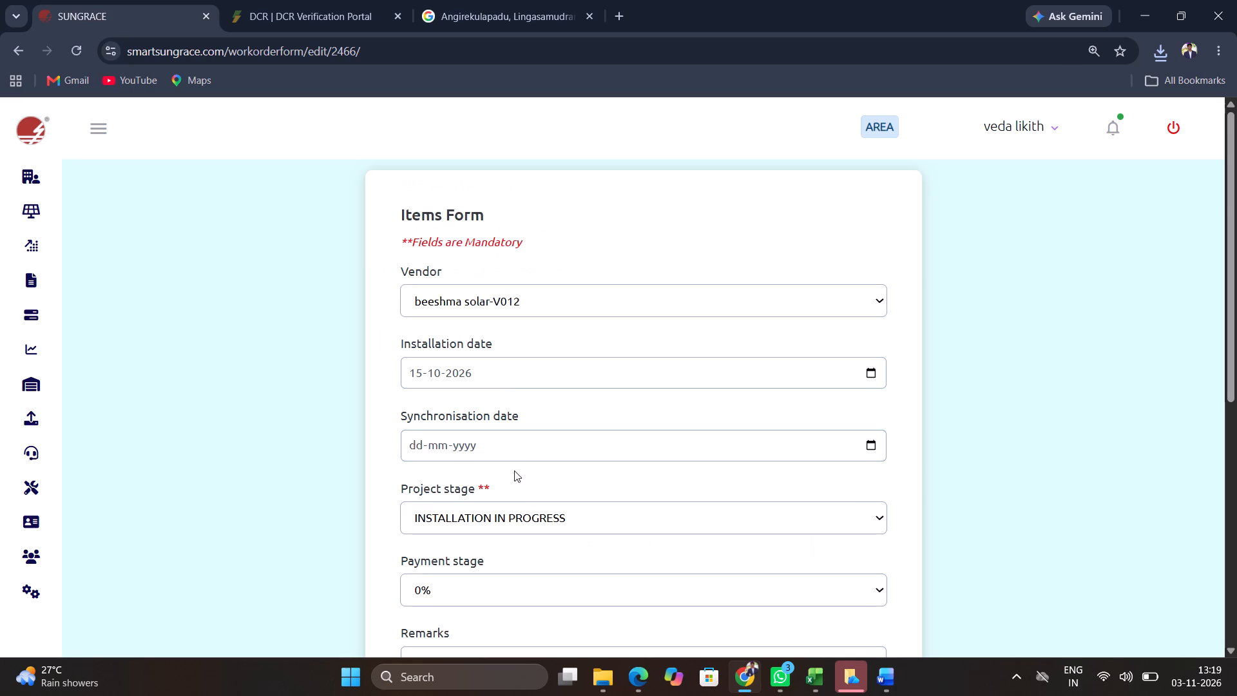
scroll(412, 273, "down", 5)
left_click(434, 449)
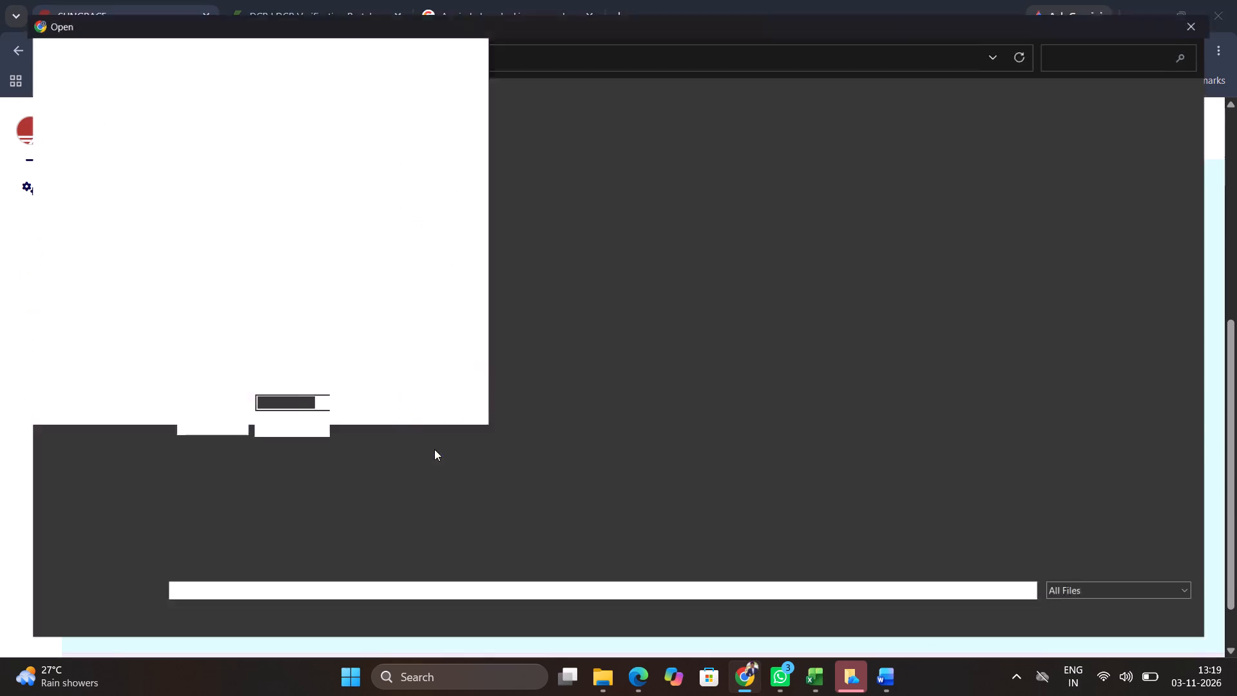
scroll(481, 387, "down", 4)
left_click(364, 36)
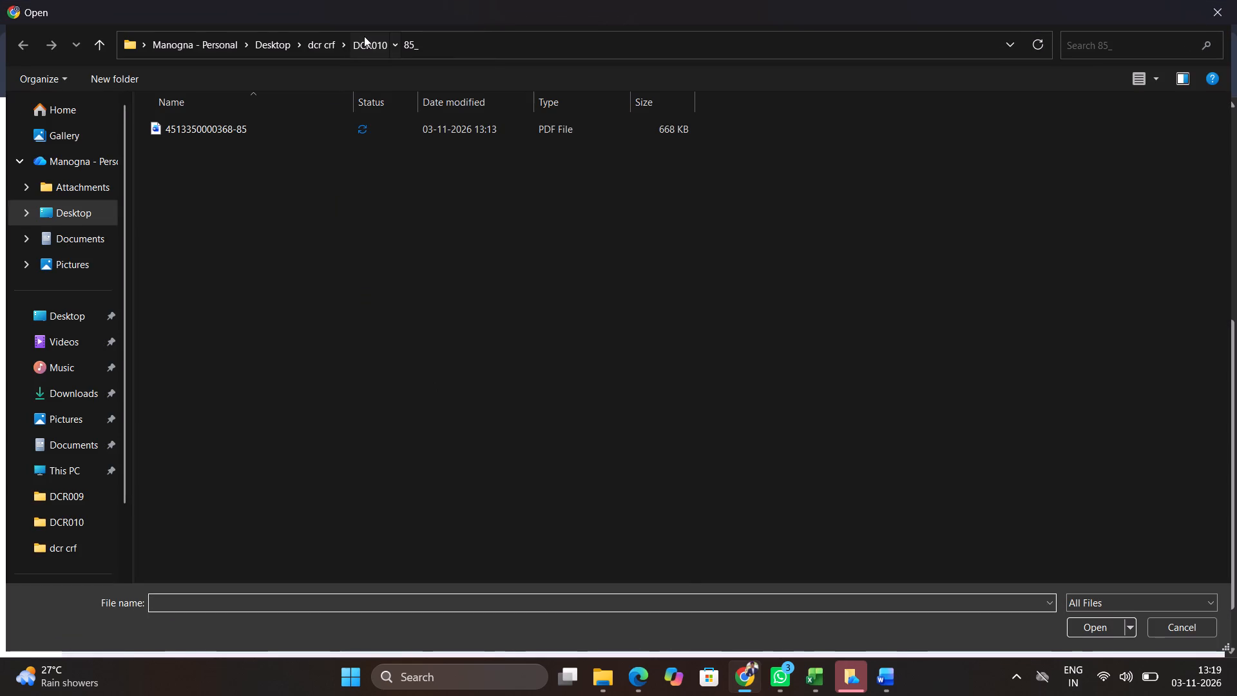
scroll(327, 311, "down", 4)
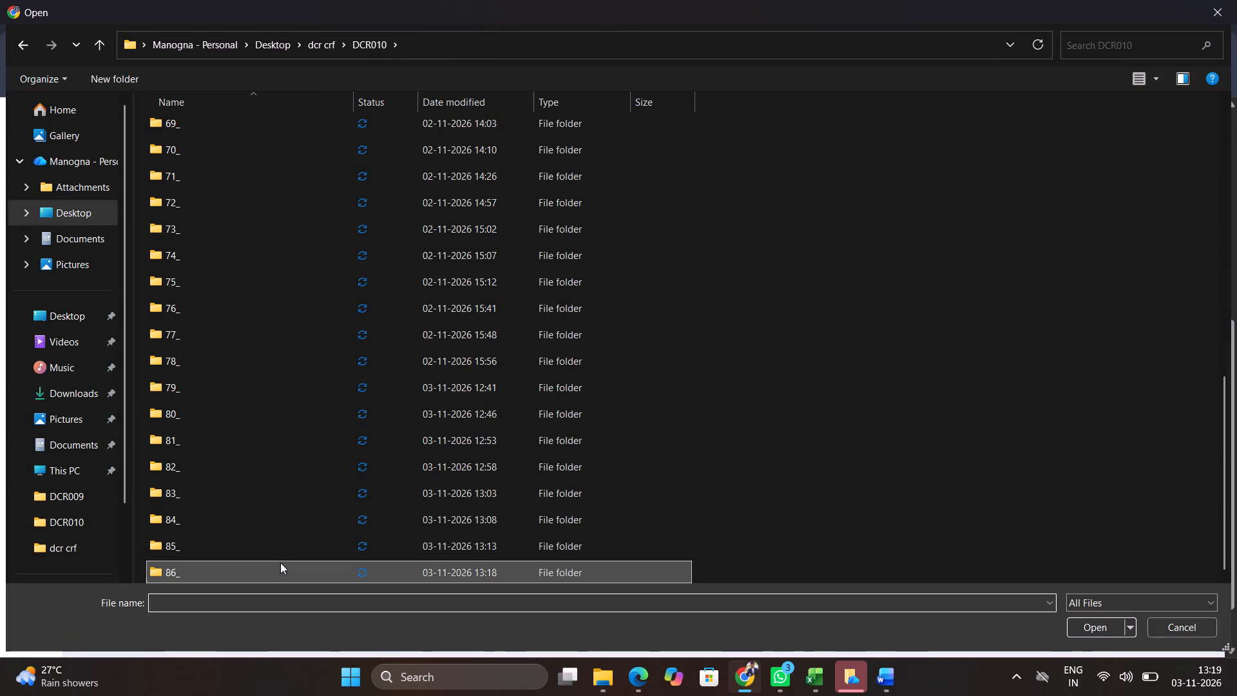
double_click(280, 563)
double_click(226, 139)
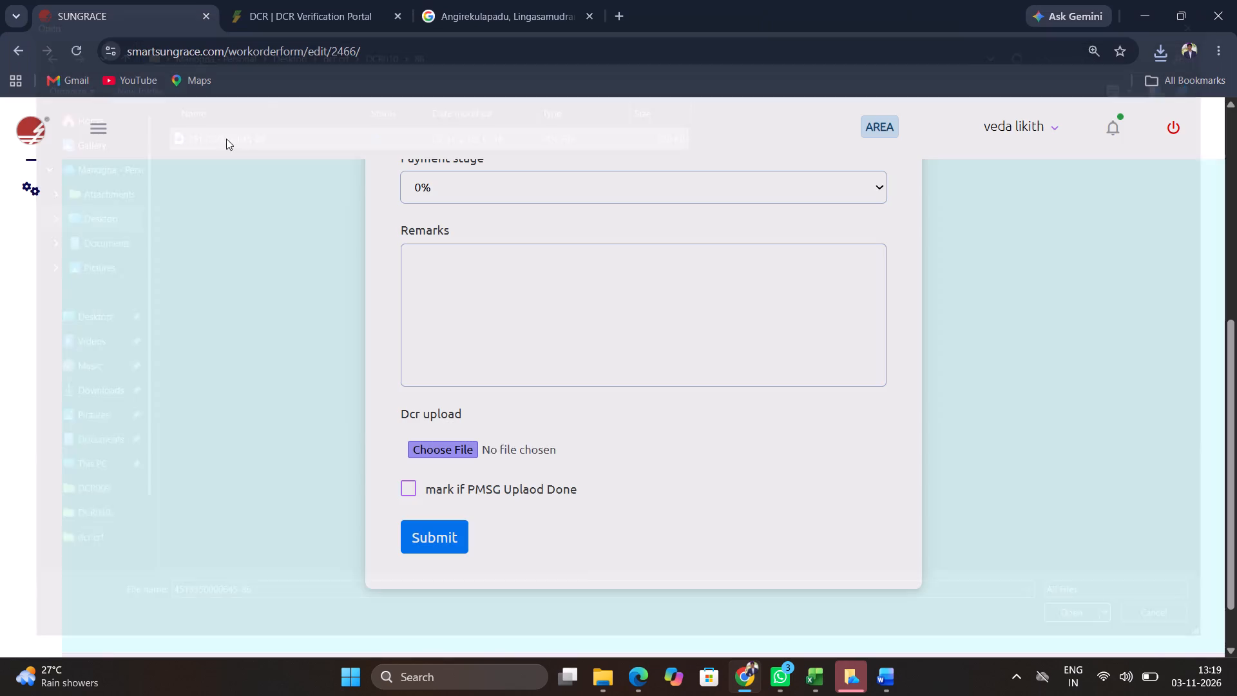
left_click(454, 537)
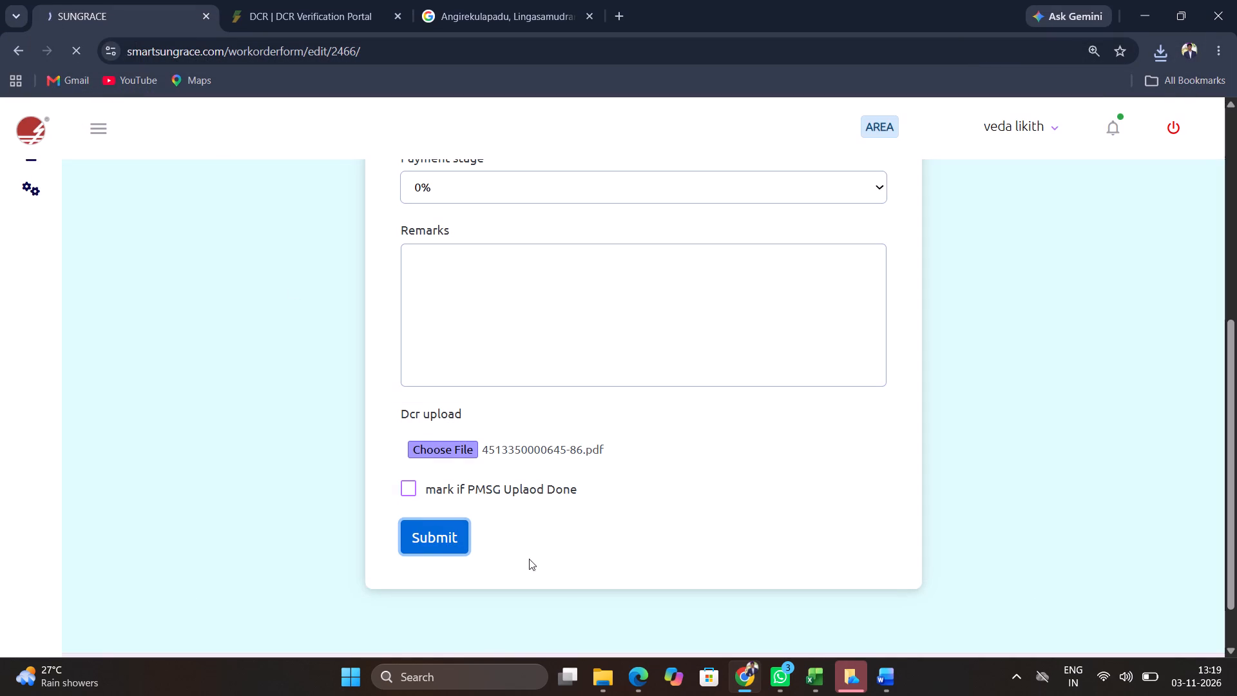
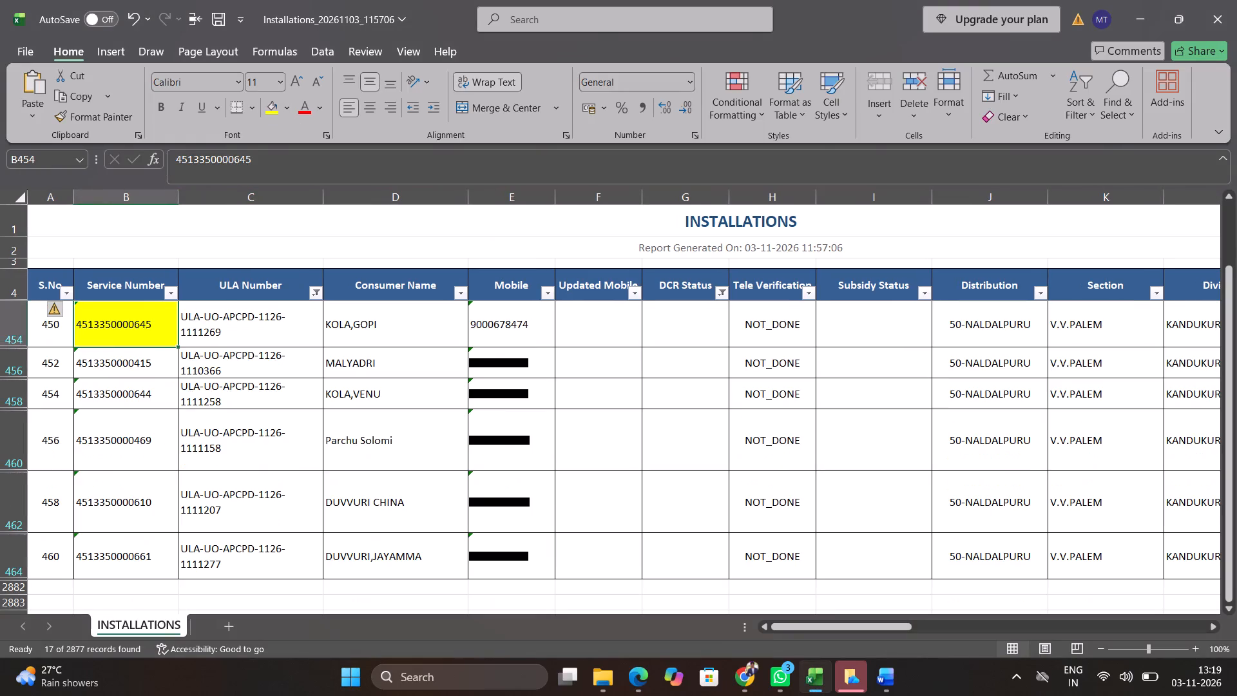
Copy the service number of the S.No 452 installation in Excel and open its work order through the SUNGRACE work order search in Chrome.
key("Down")
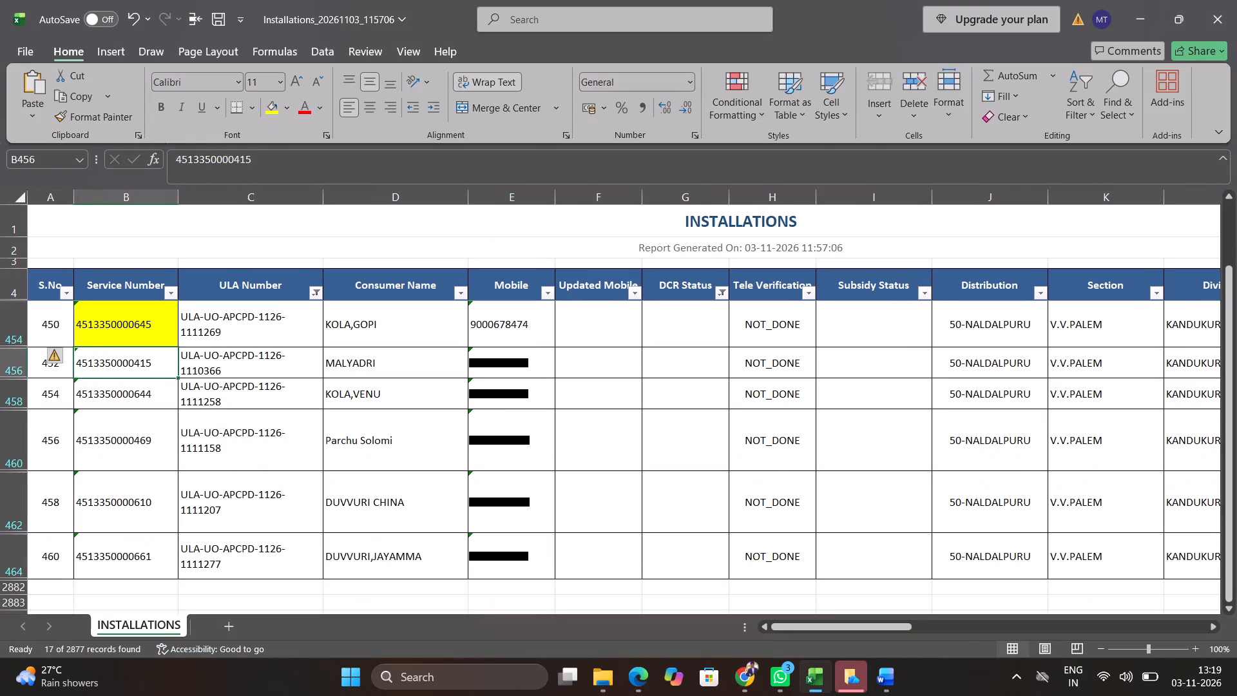
key("ctrl+c")
scroll(202, 396, "down", 1)
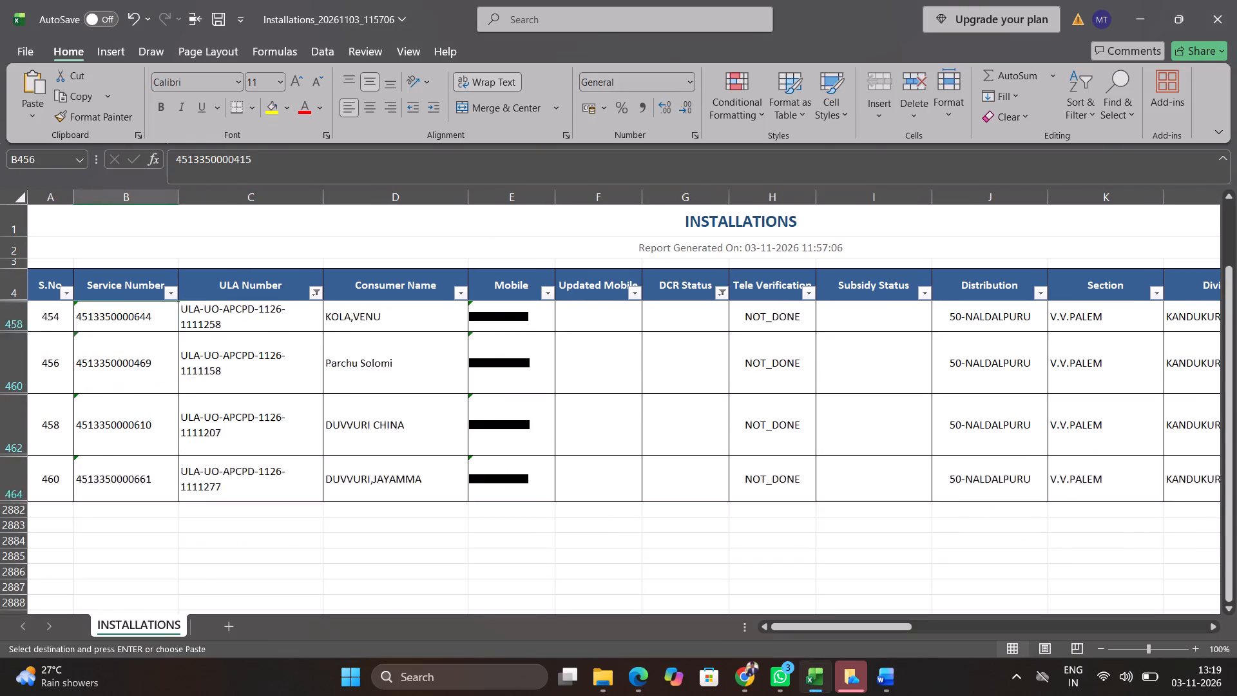
scroll(204, 400, "down", 1)
scroll(204, 400, "up", 3)
scroll(204, 400, "down", 1)
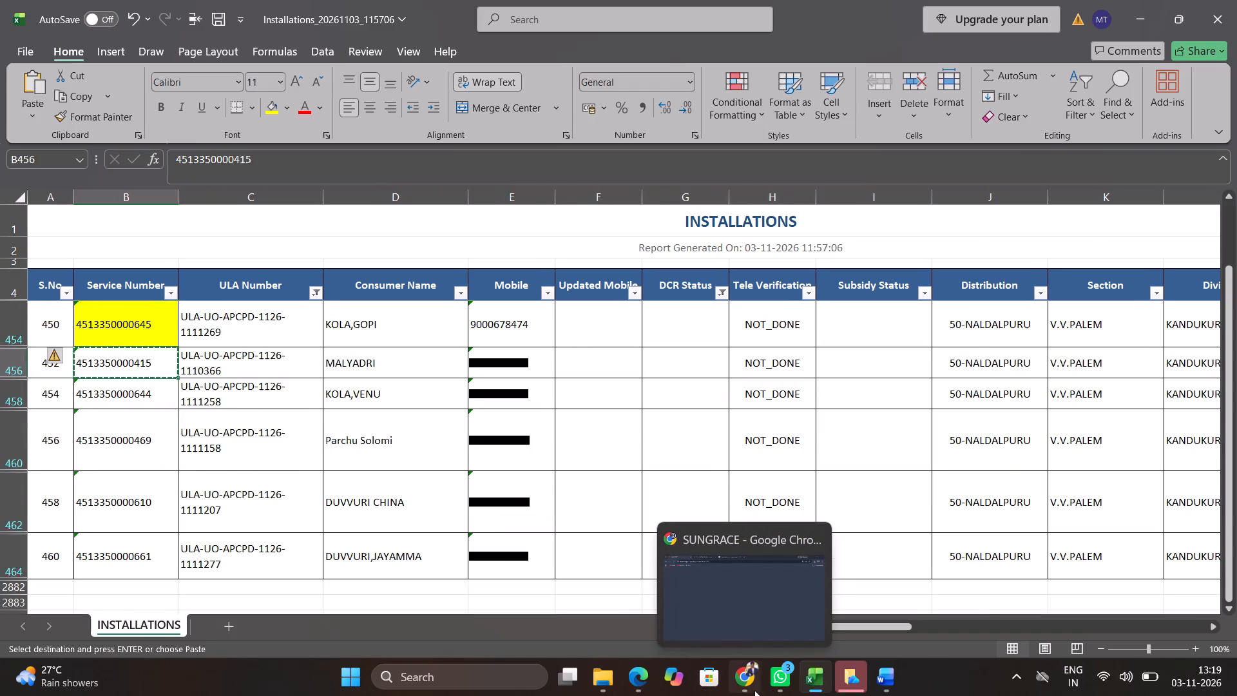
left_click(745, 646)
left_click(656, 179)
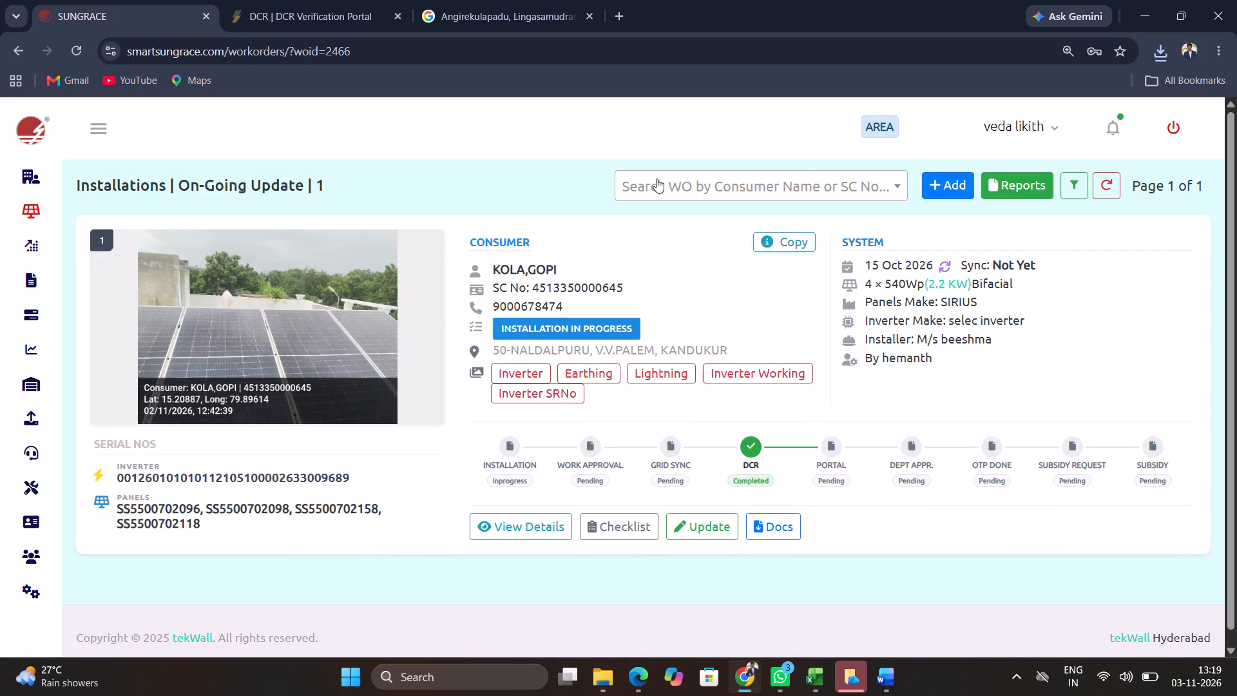
key("ctrl+v")
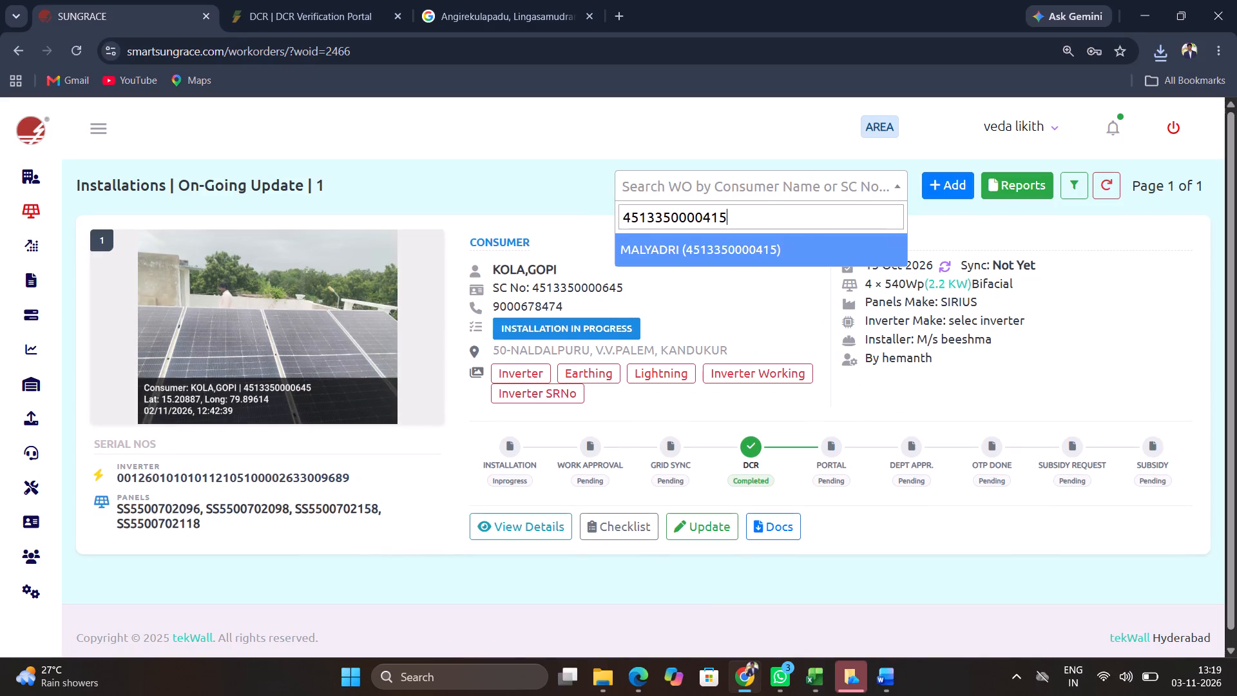
key("Return")
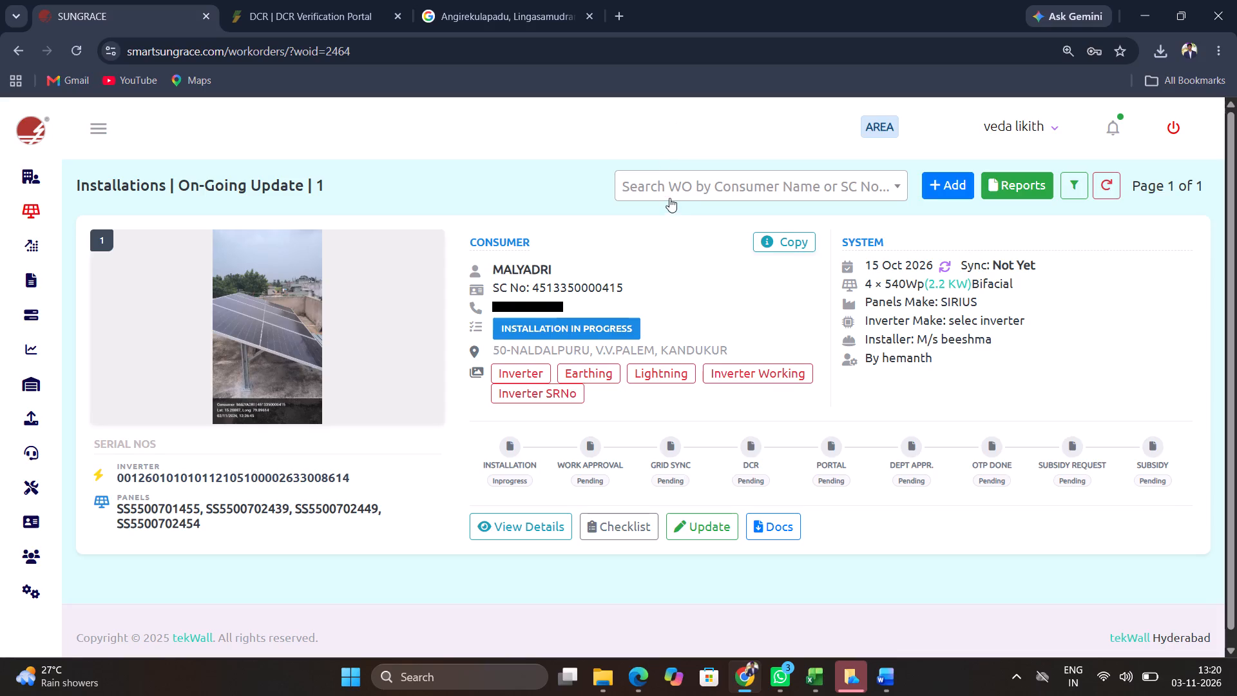
Copy the work order's ULA number and enter it as the Consumer Application Number in a new B2C issue form on the DCR portal.
left_click(775, 250)
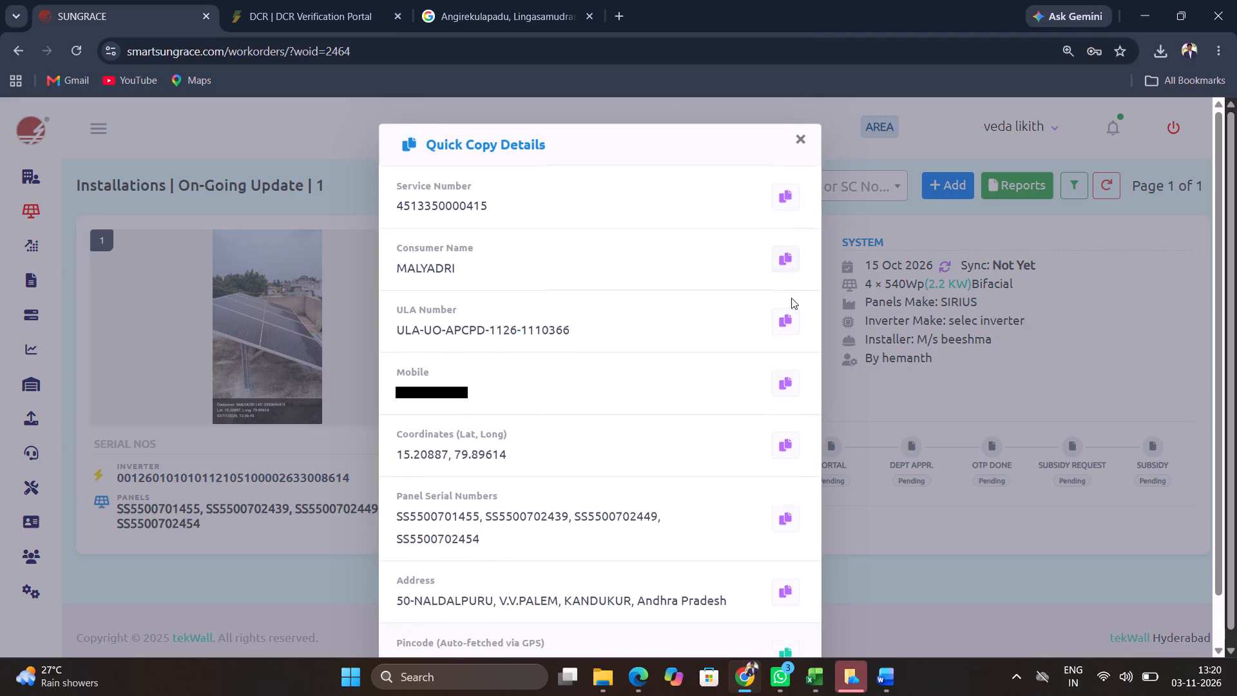
left_click(784, 322)
left_click(278, 23)
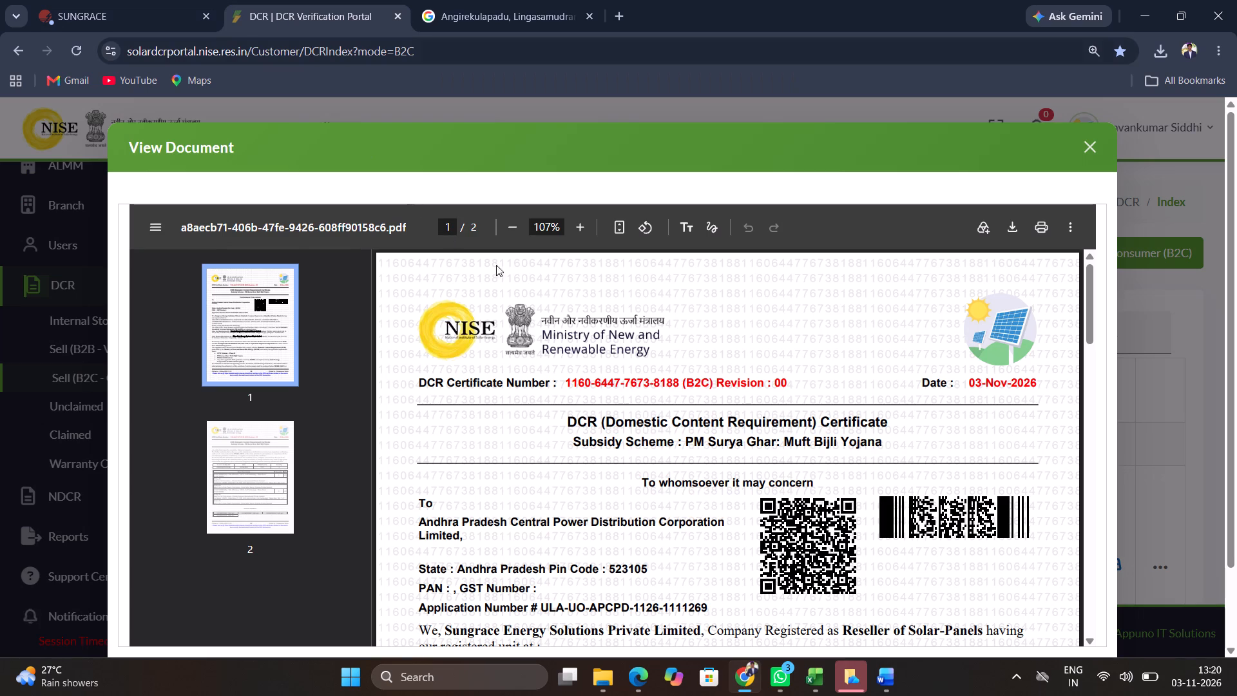
left_click(1093, 150)
left_click(1110, 247)
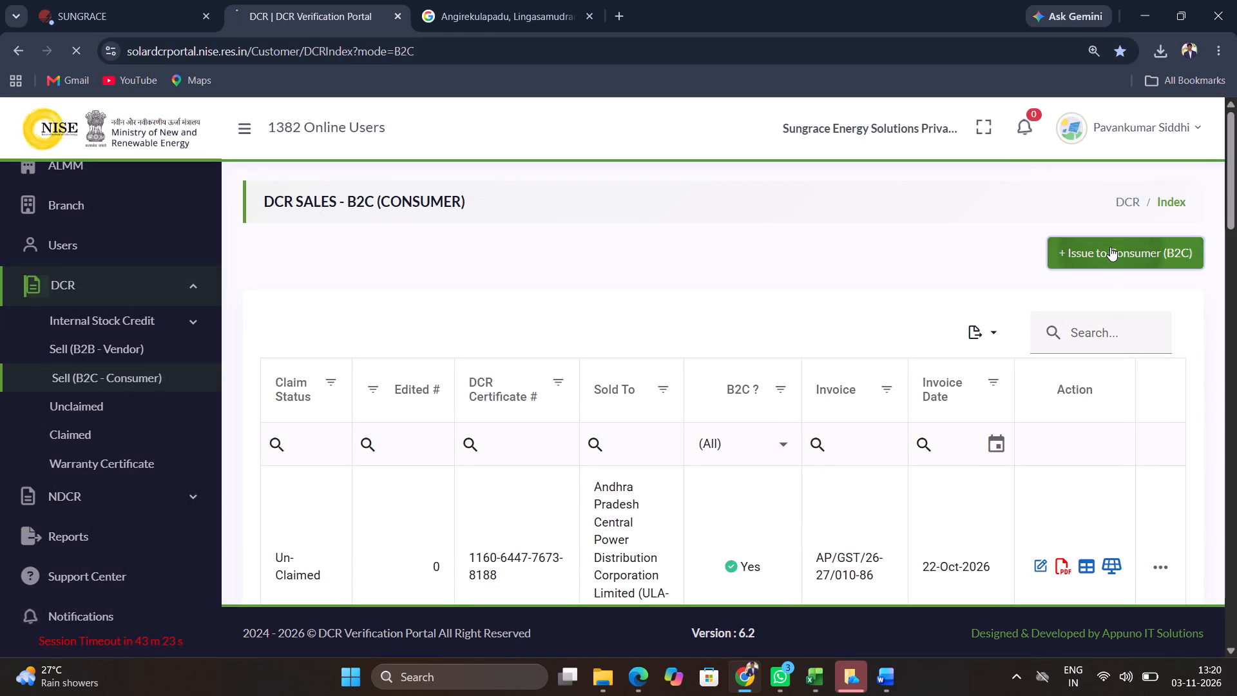
left_click(631, 369)
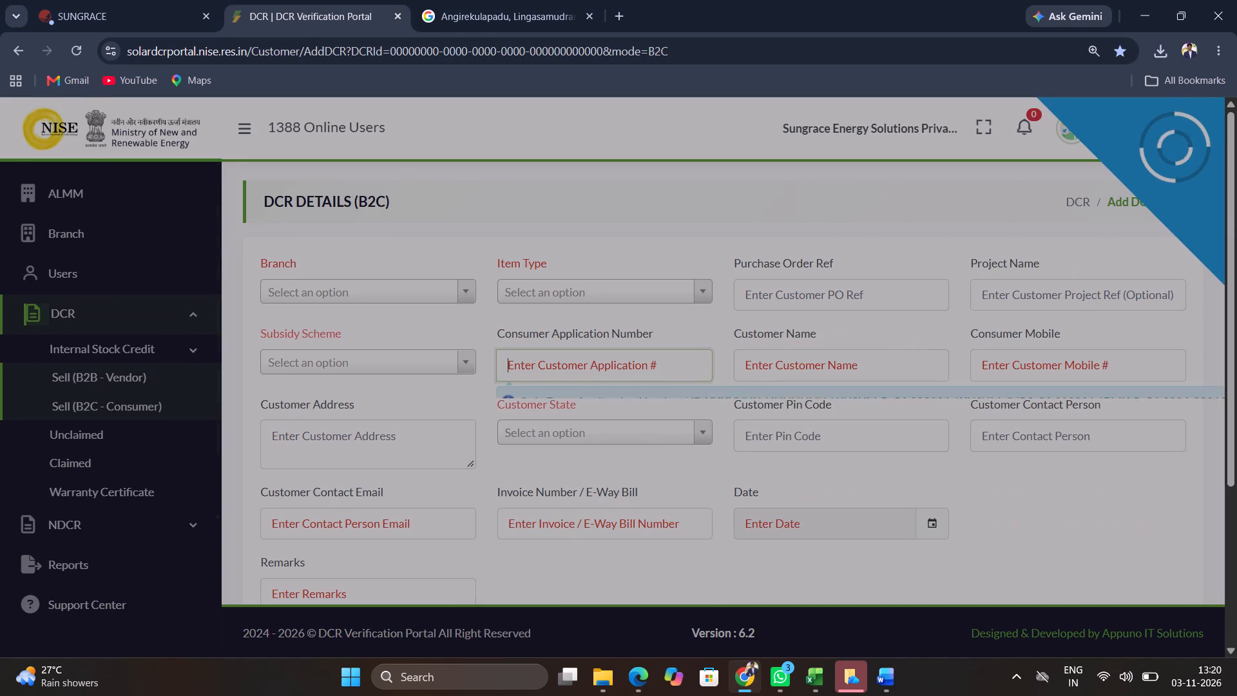
key("ctrl+v")
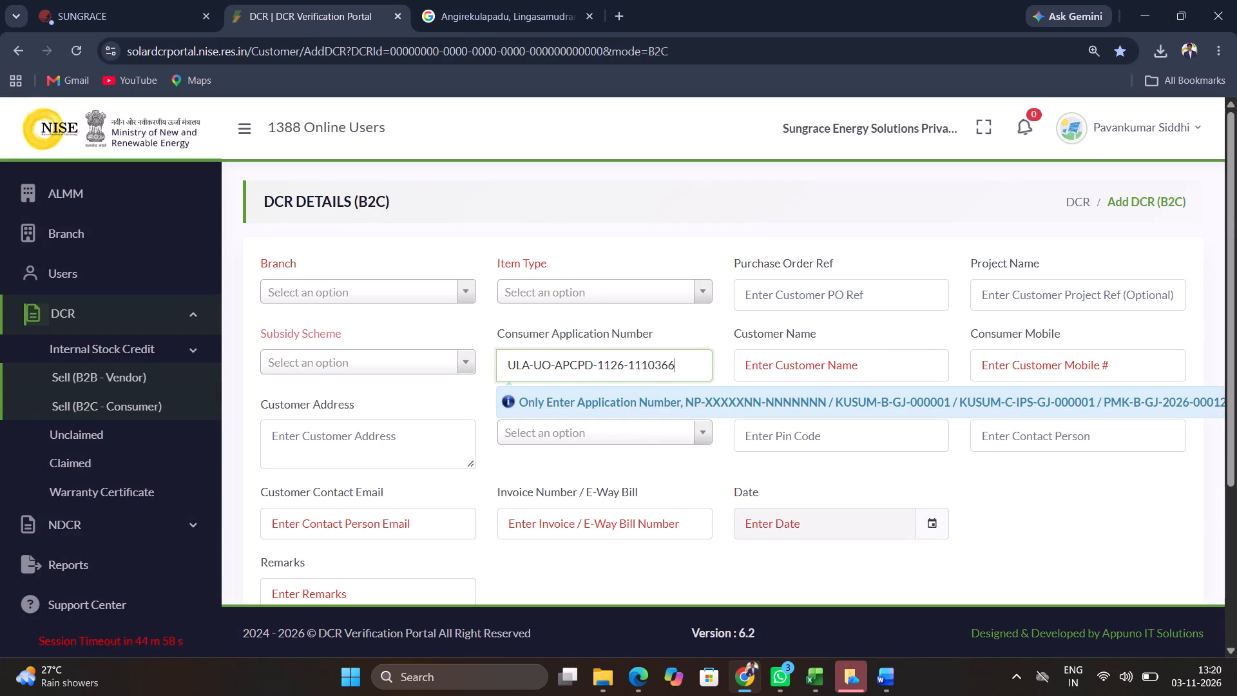
Set the branch to Andhra Pradesh, the subsidy scheme to PM Surya Ghar: Muft Bijli Yojana and the item type to Solar Panels.
left_click(388, 289)
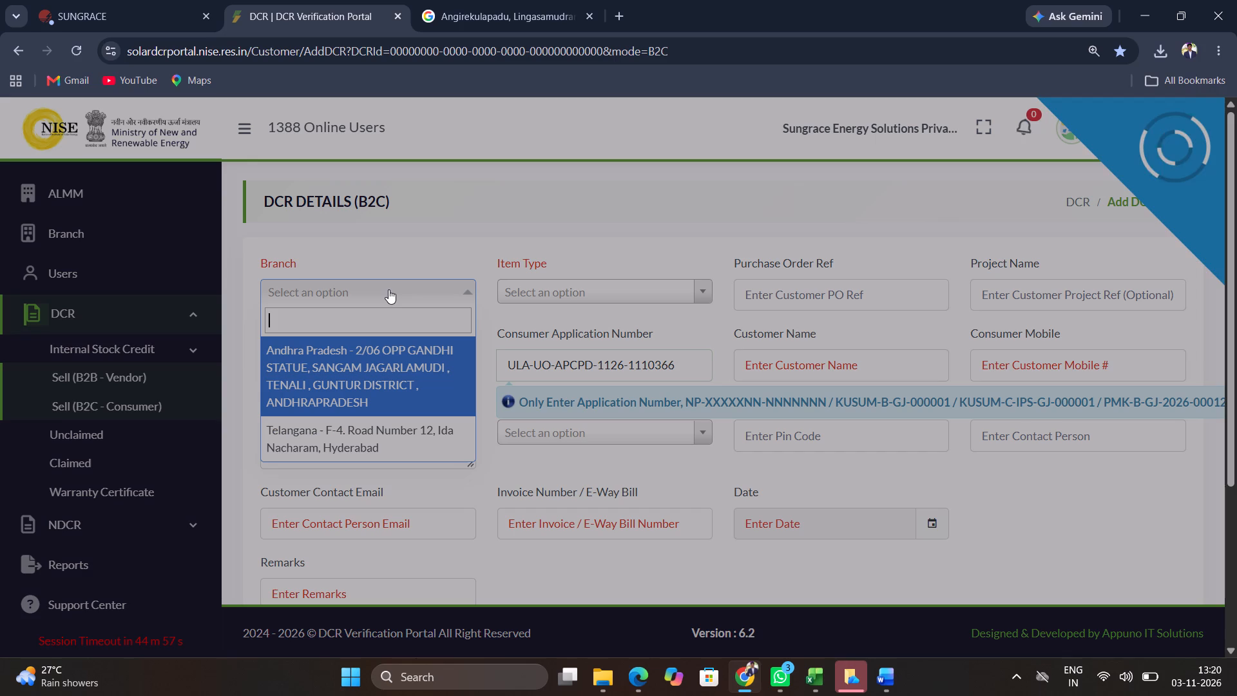
left_click(354, 369)
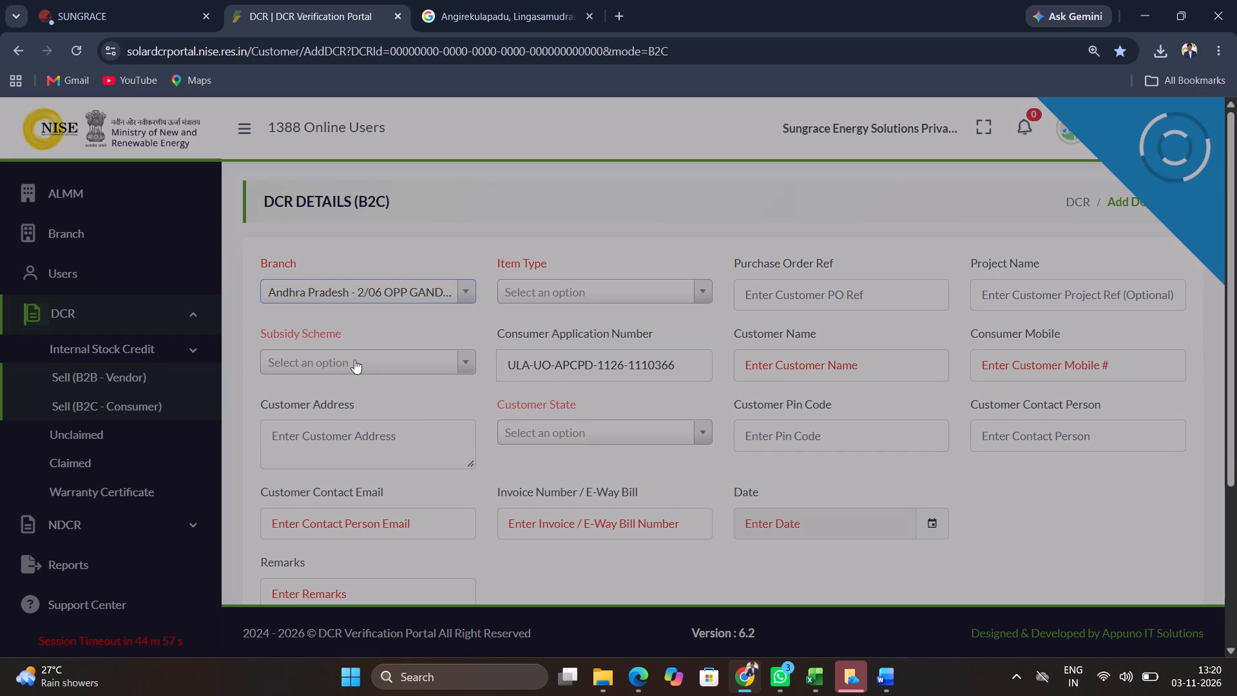
left_click(354, 358)
left_click(343, 502)
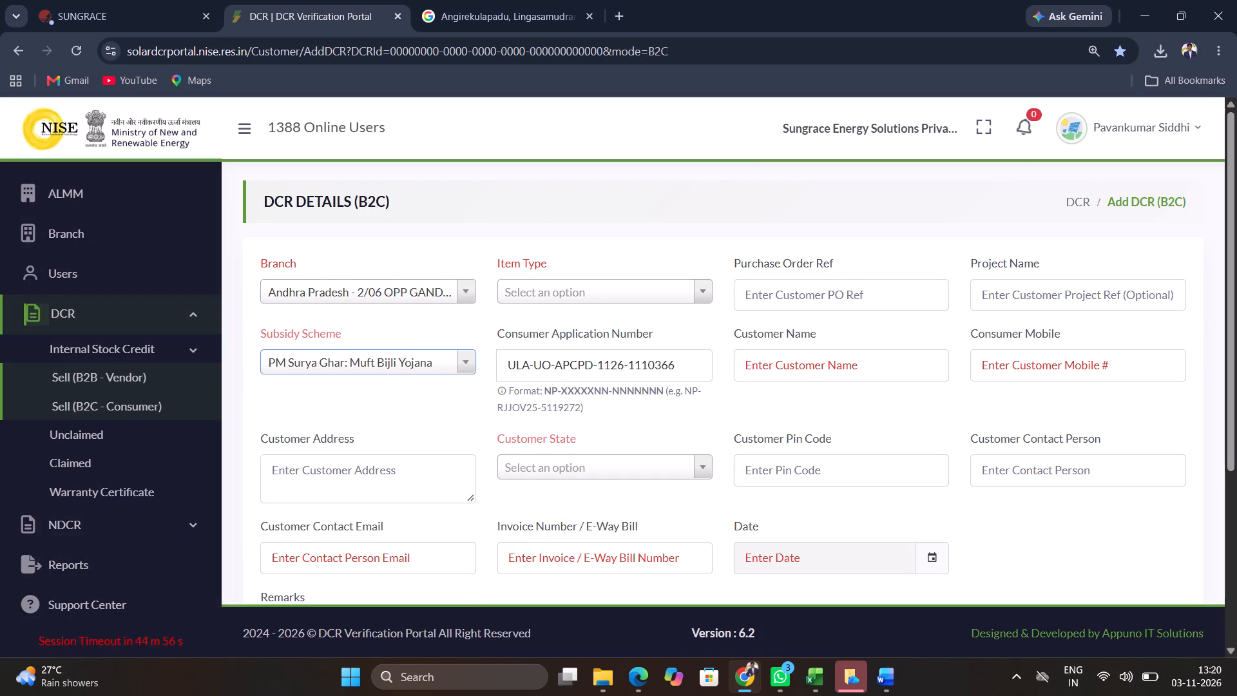
left_click(549, 291)
left_click(531, 350)
Fill Customer Name with Andhra Pradesh Central Power Distribution Corporation Limited, copied from the Kandukuru subsidy scheme document in Word.
left_click_drag(810, 360, 811, 365)
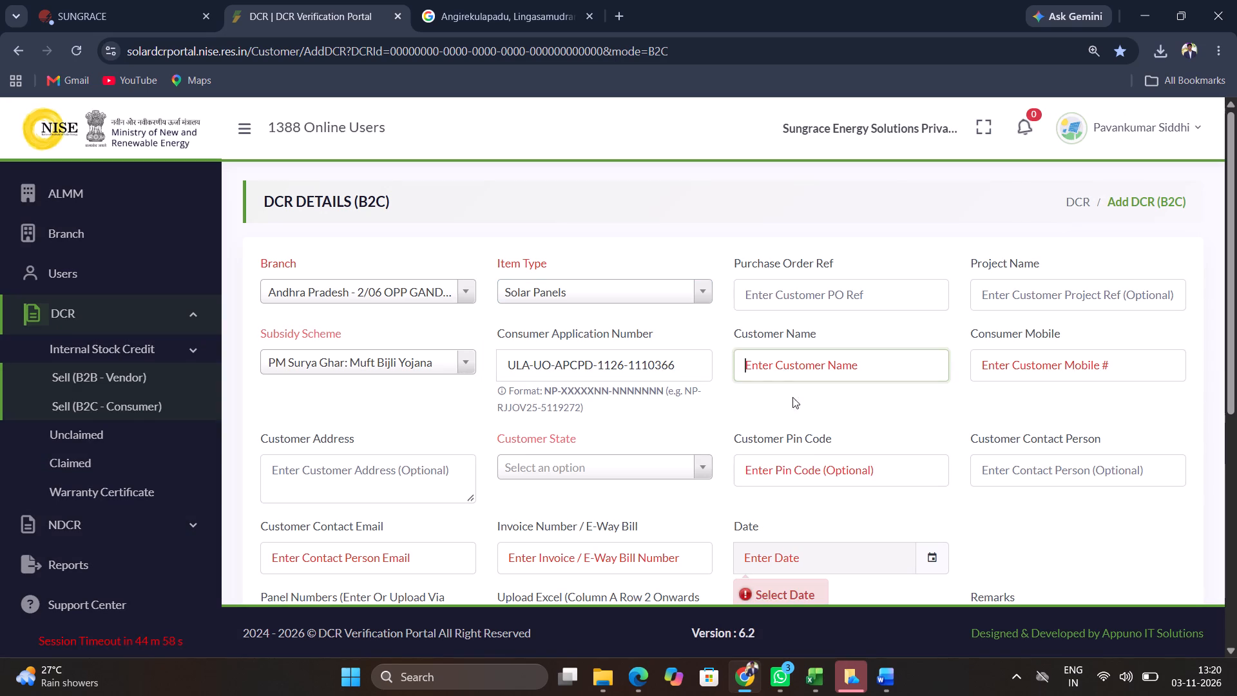
left_click(887, 611)
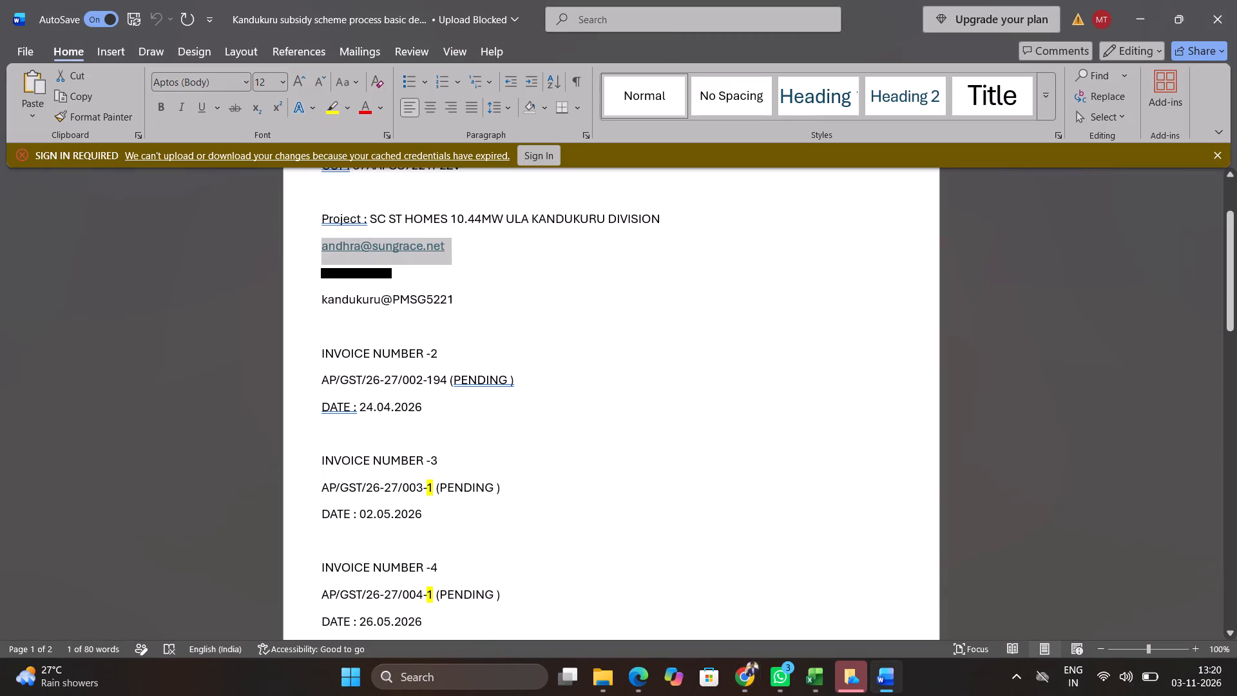
scroll(444, 342, "up", 8)
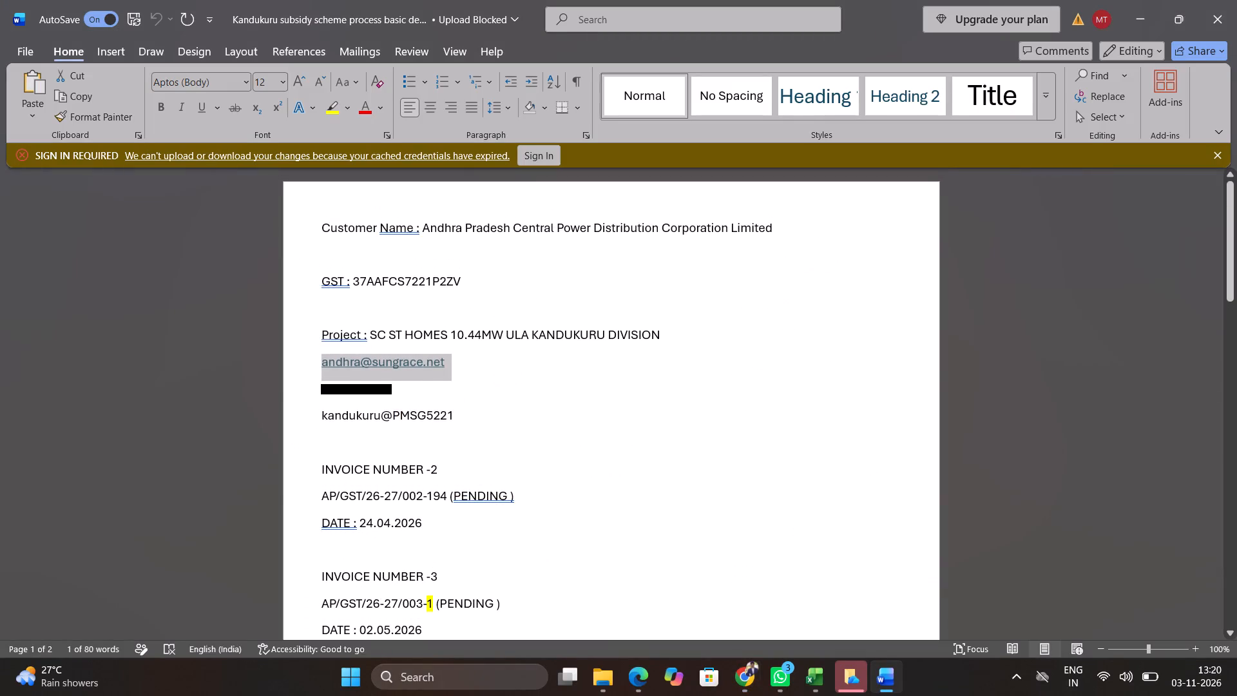
left_click_drag(429, 228, 890, 230)
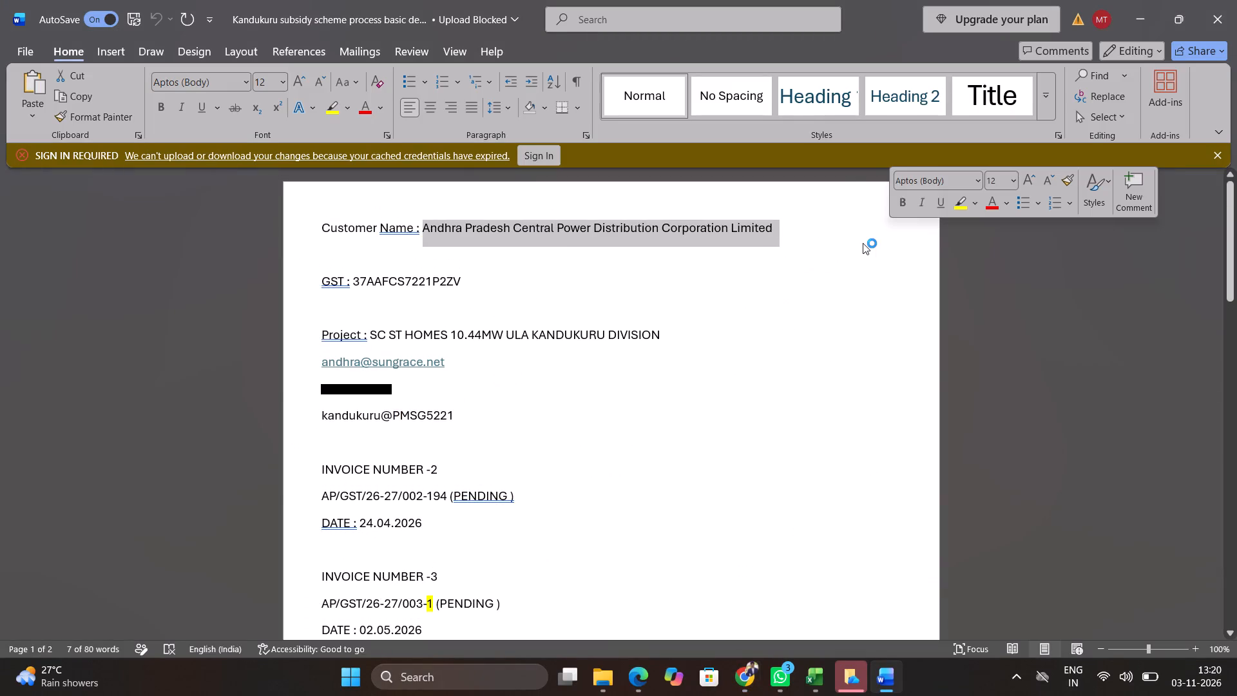
key("ctrl+c")
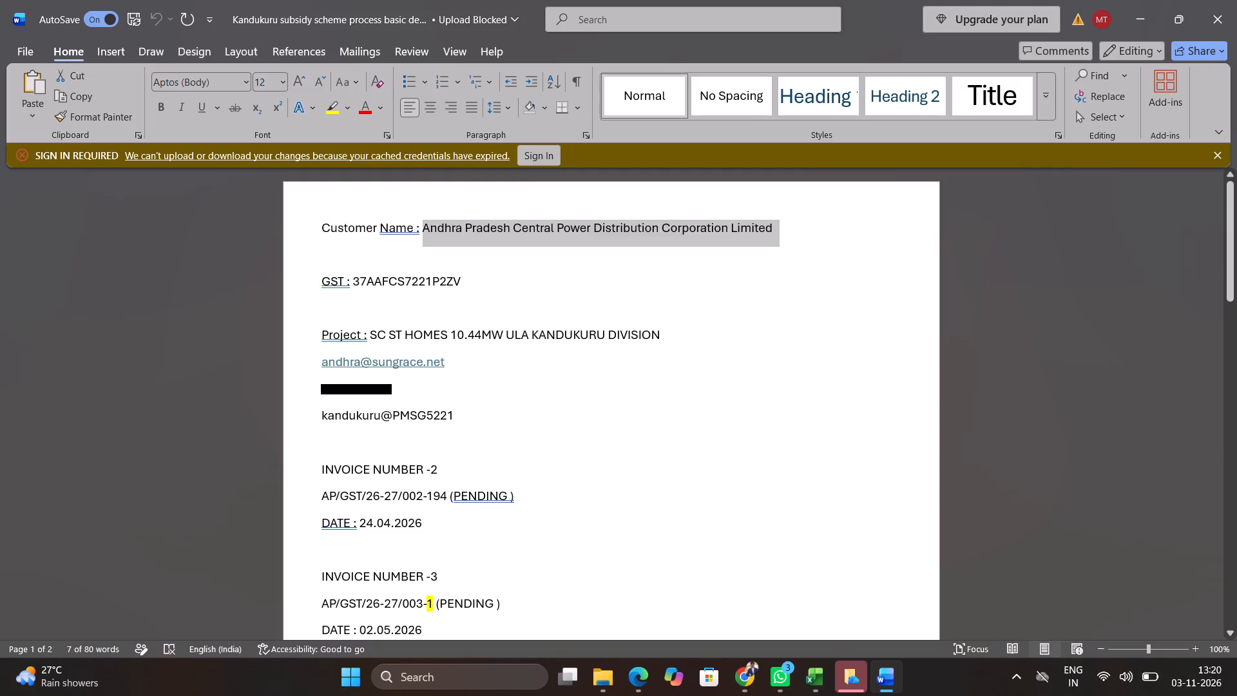
left_click(754, 610)
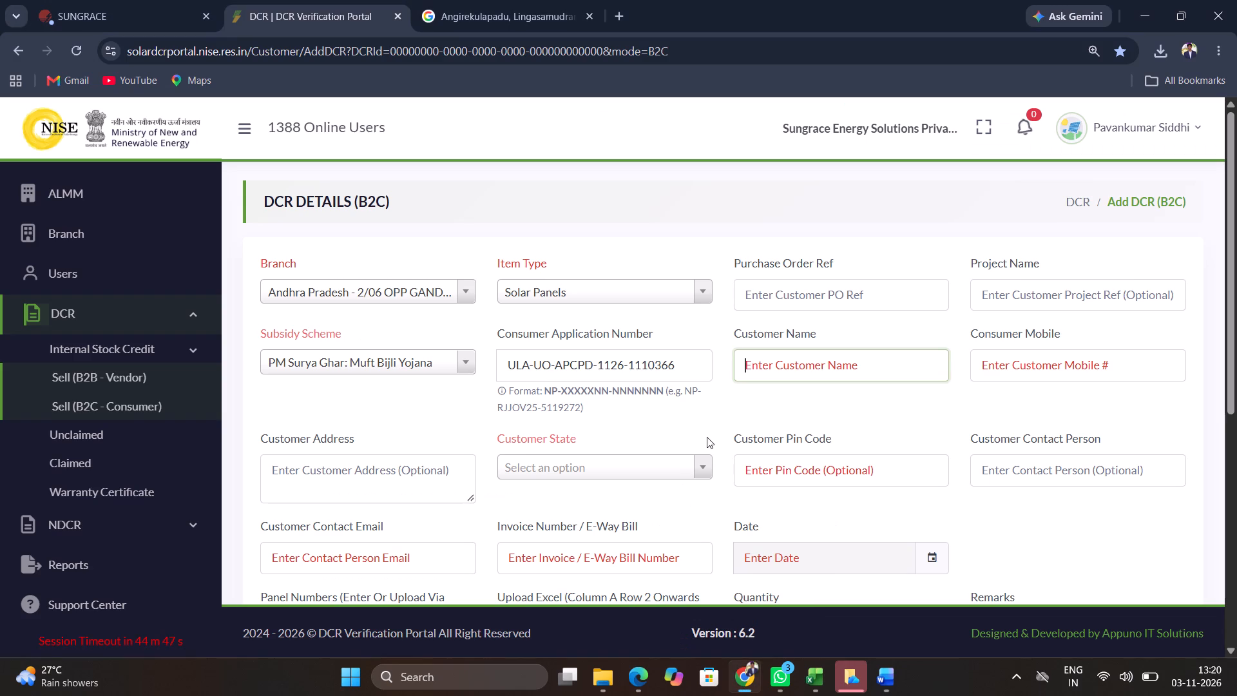
key("ctrl+v")
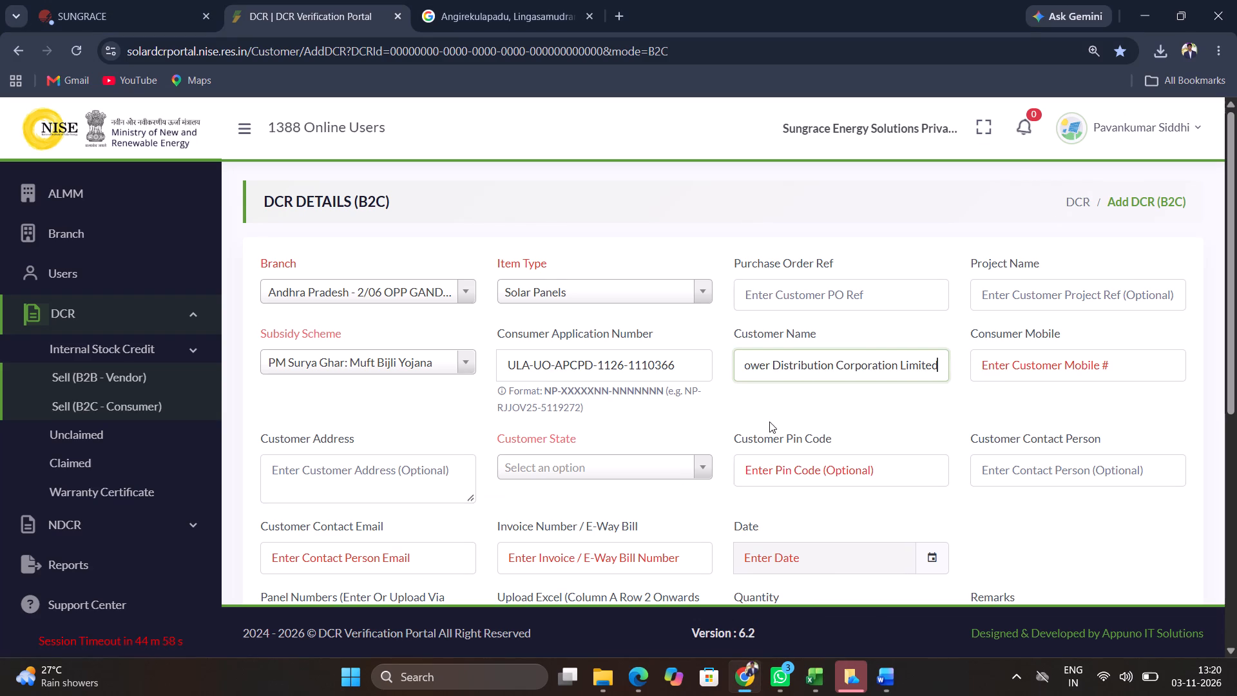
Fill Project Name with SC ST HOMES 10.44MW ULA KANDUKURU DIVISION, copied from the Word document.
left_click(992, 289)
left_click(881, 619)
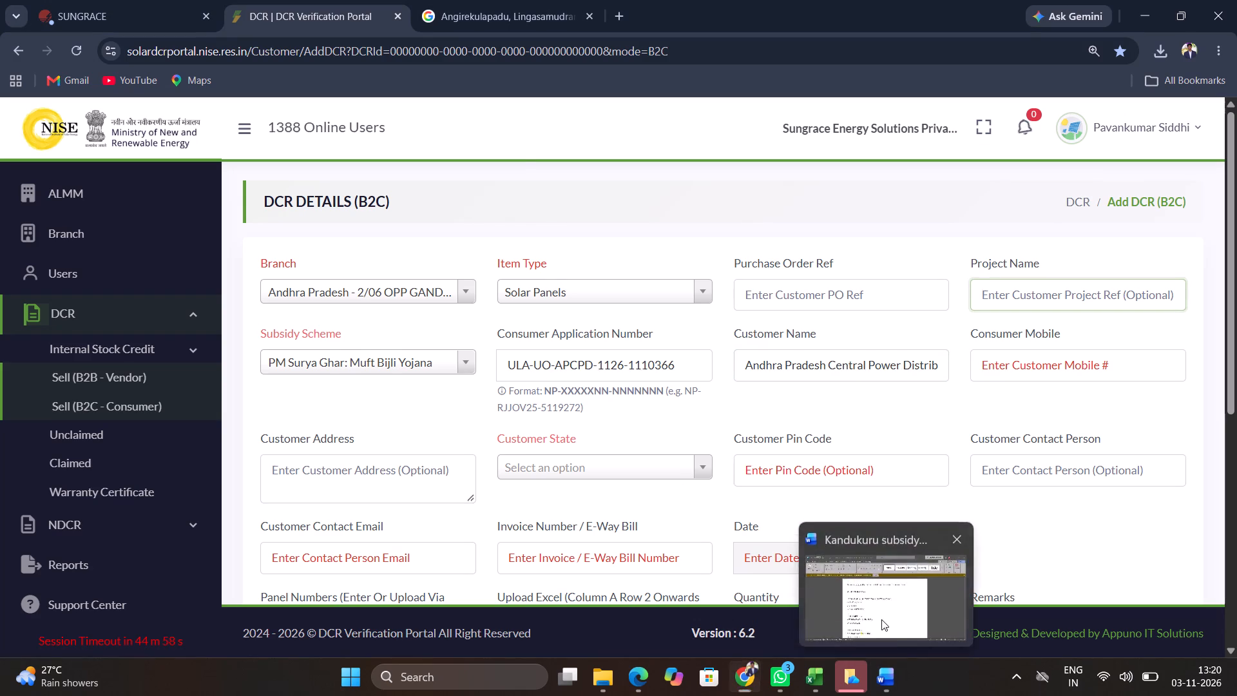
left_click_drag(372, 333, 711, 351)
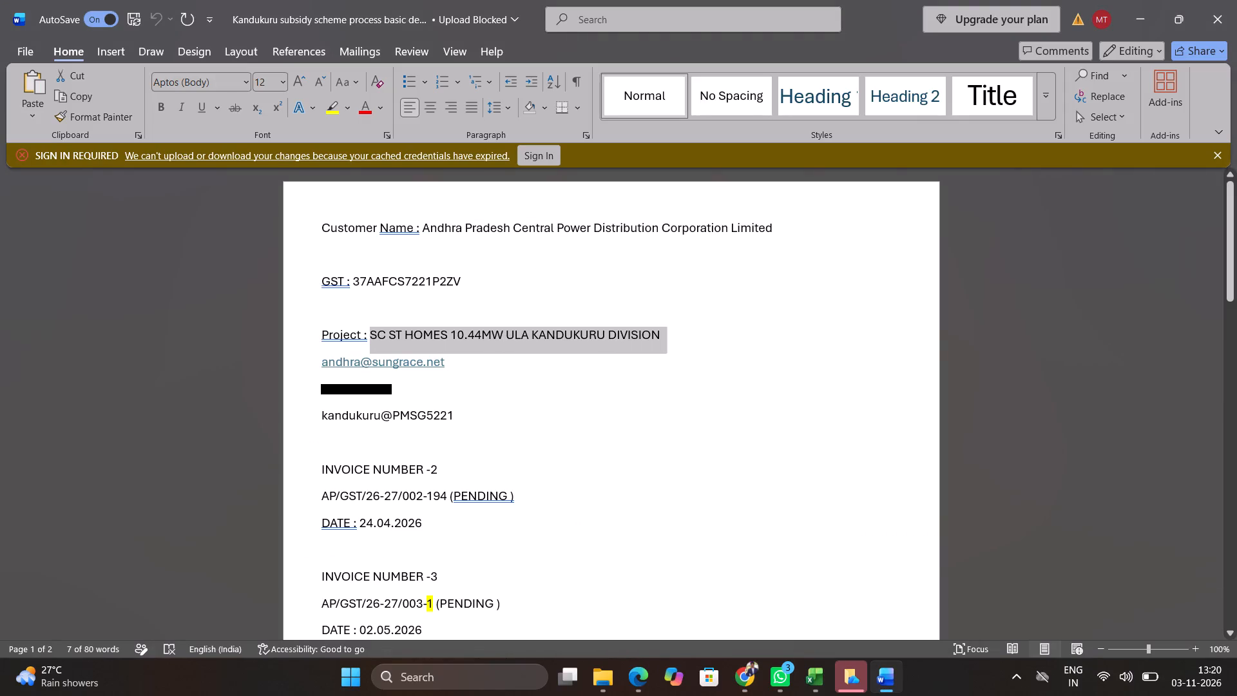
left_click_drag(711, 351, 711, 351)
key("ctrl+c")
left_click(739, 623)
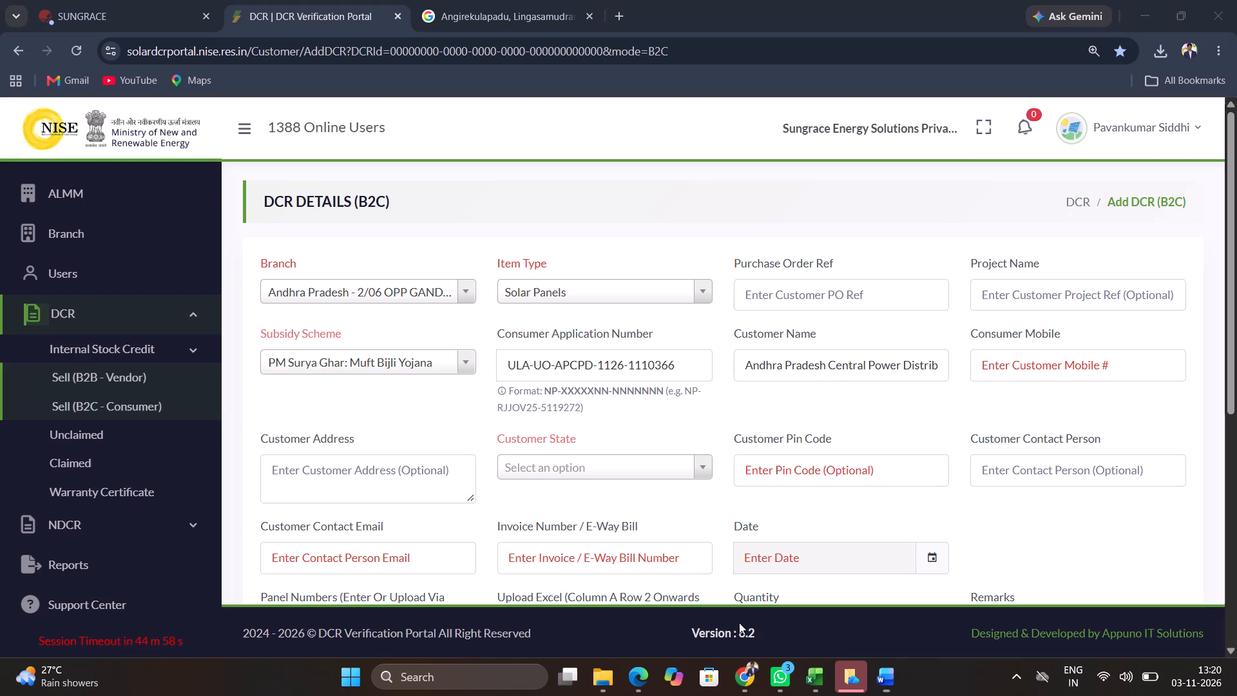
key("ctrl+v")
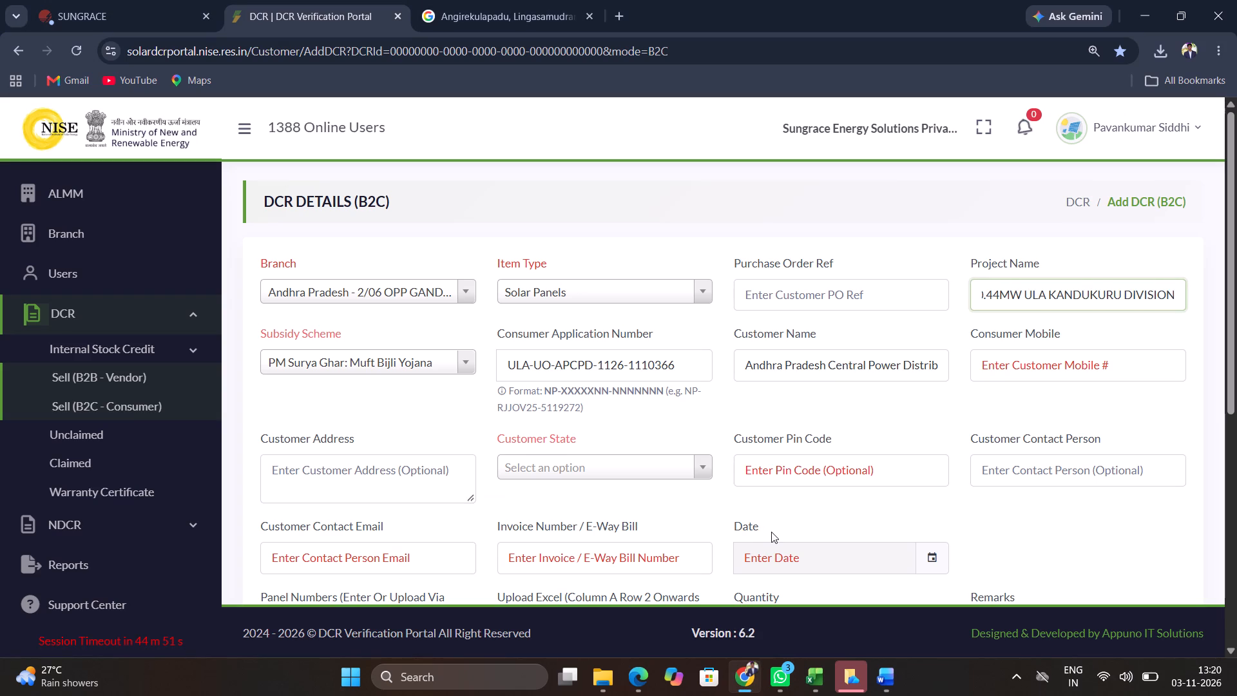
Fill Consumer Mobile in the DCR form with the mobile number copied from the Word document.
left_click(990, 367)
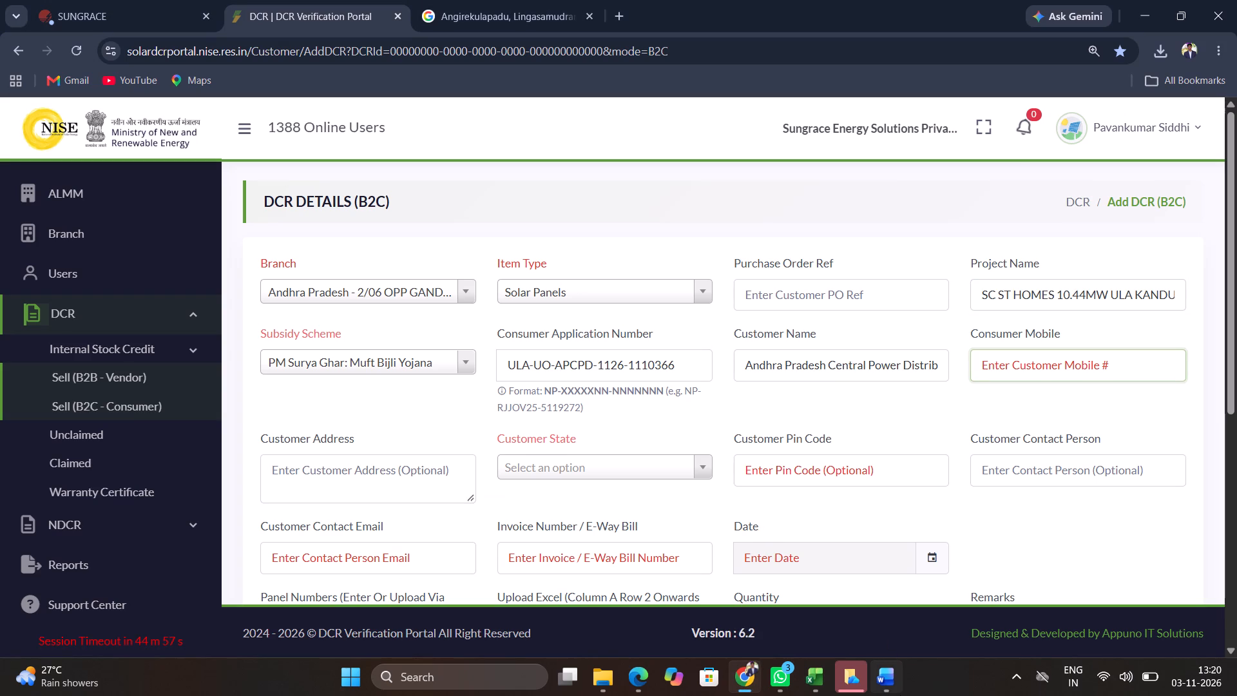
left_click(878, 616)
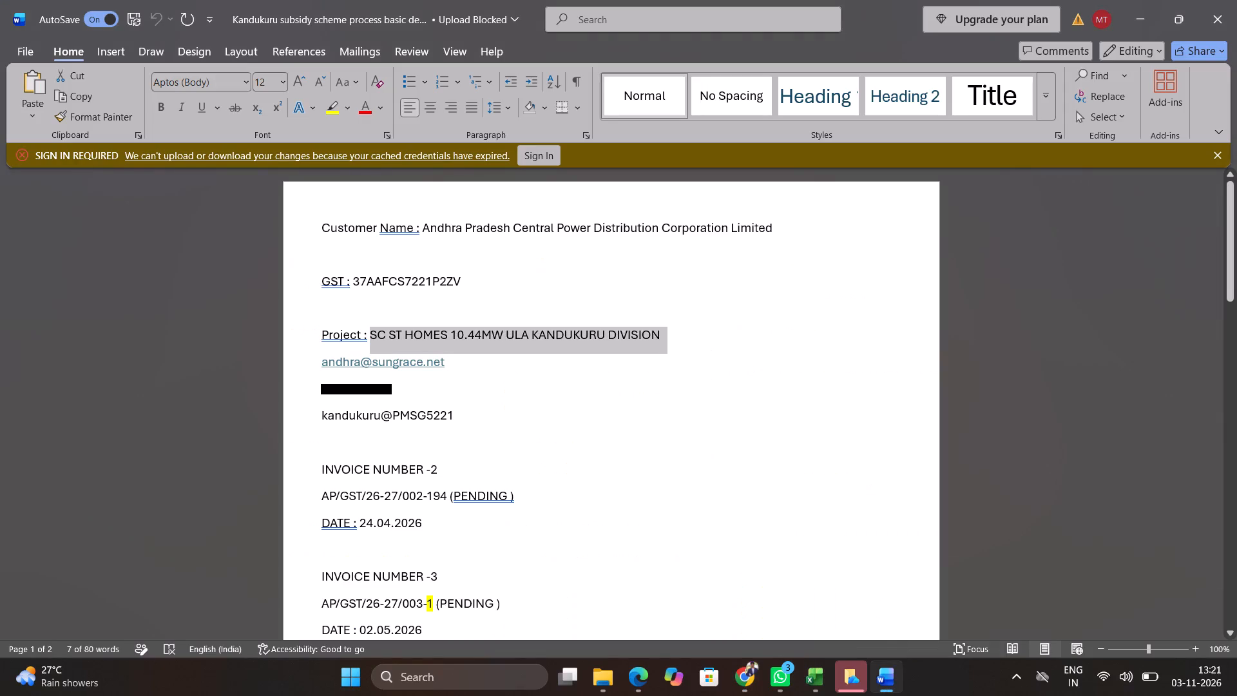
left_click_drag(451, 390, 235, 393)
left_click(235, 393)
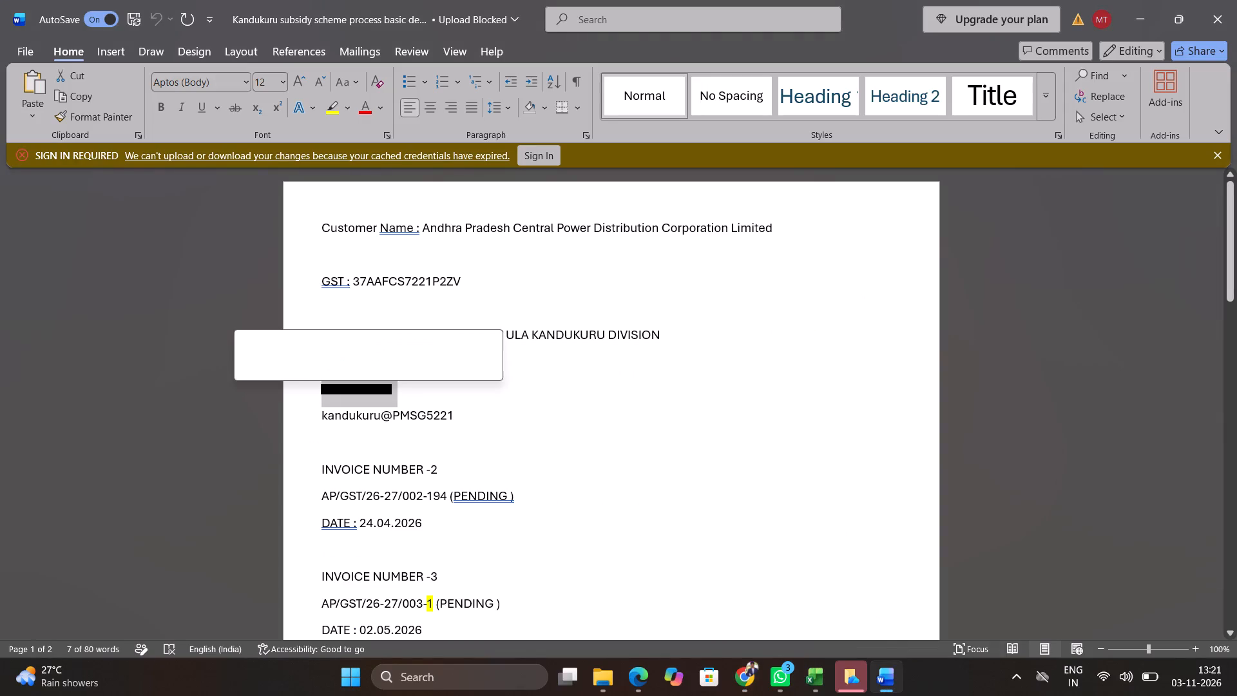
key("ctrl+c")
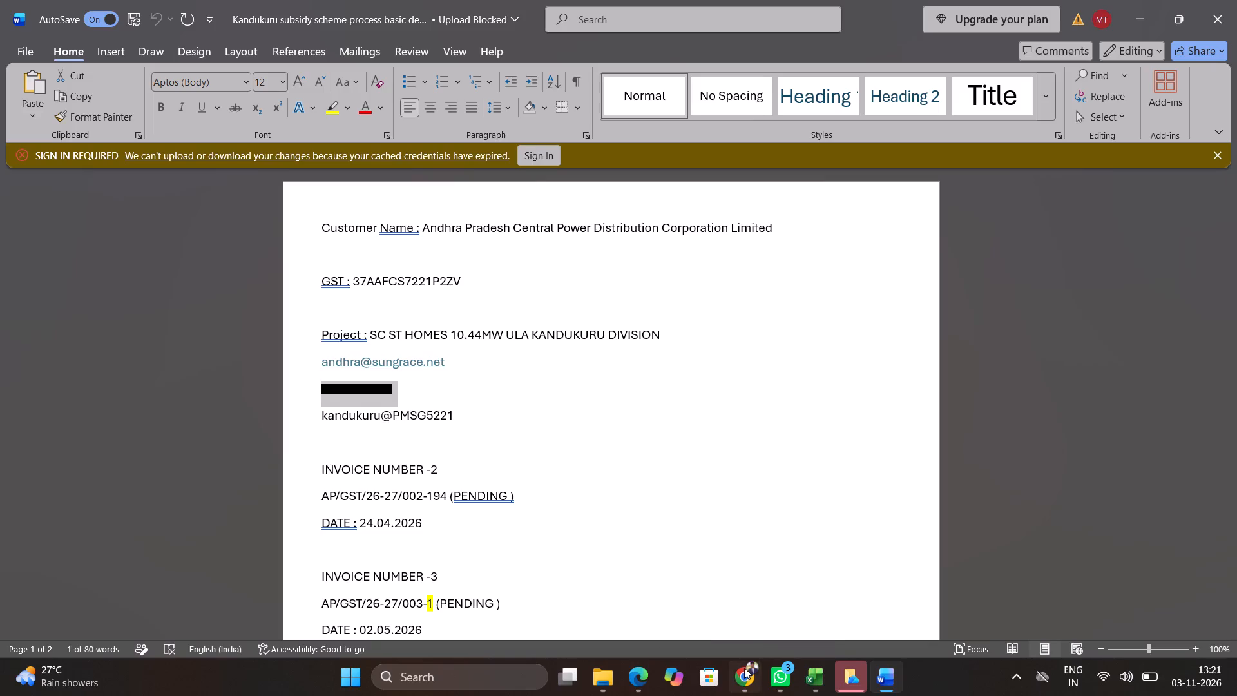
left_click(740, 619)
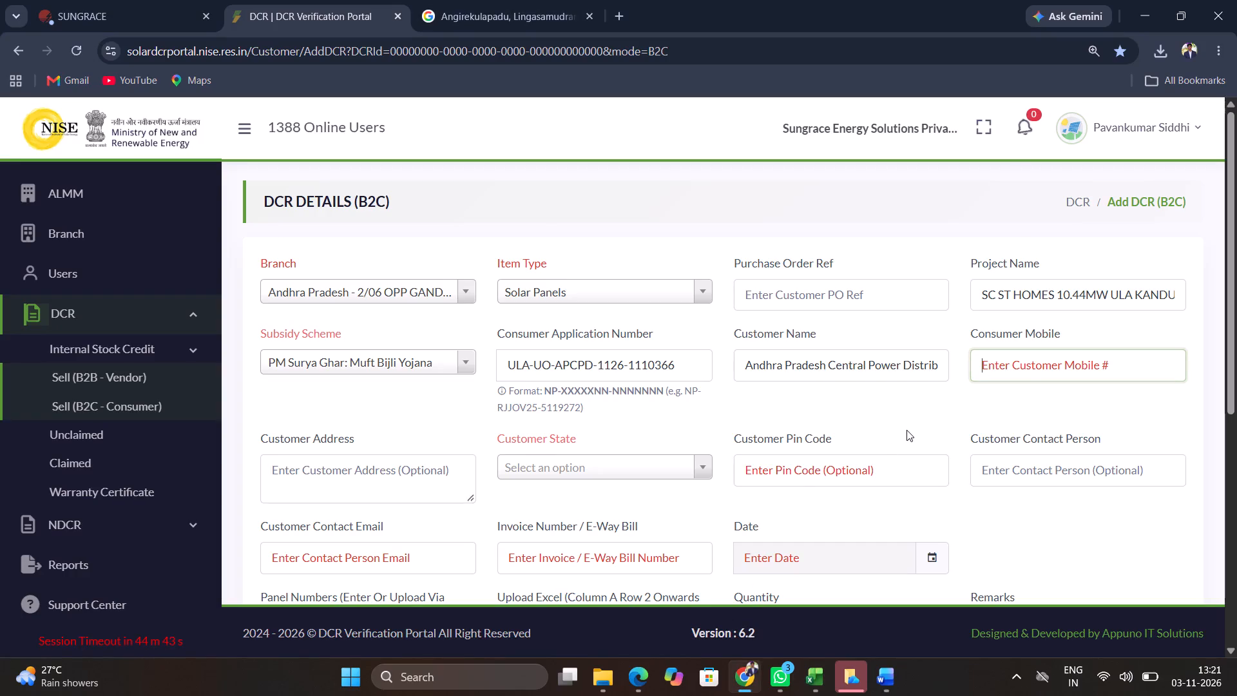
key("ctrl+v")
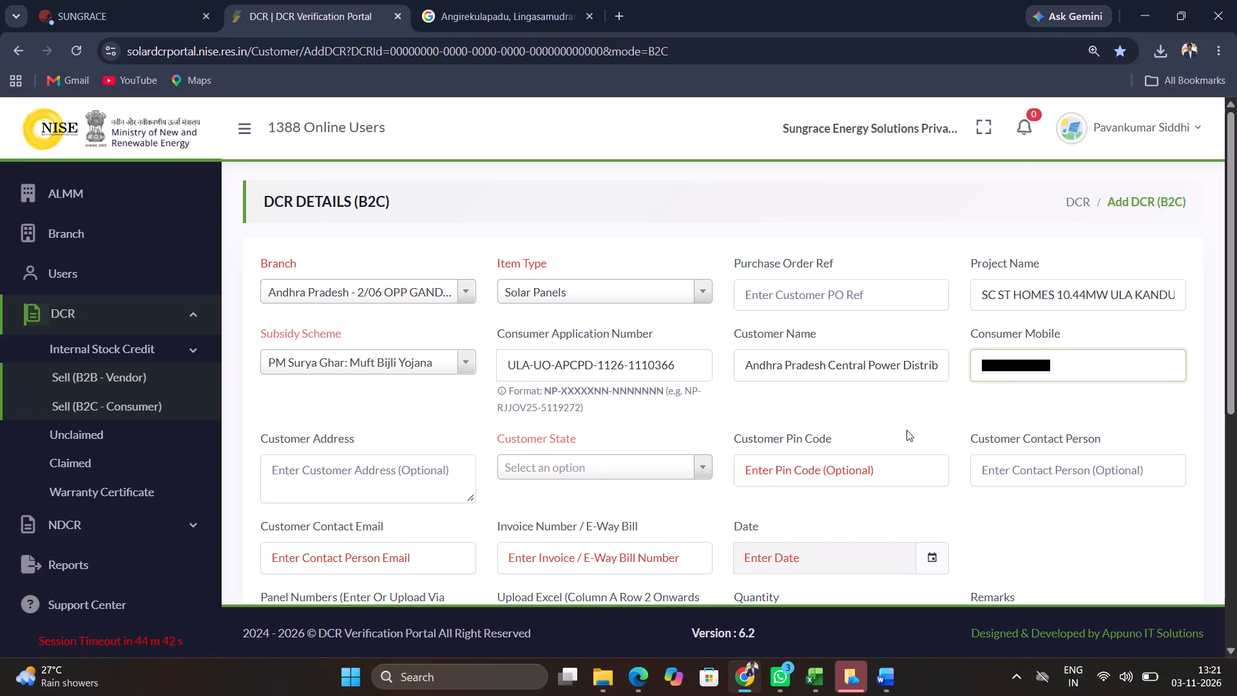
Set the Customer State to Andhra Pradesh (37).
scroll(786, 332, "down", 2)
left_click(626, 311)
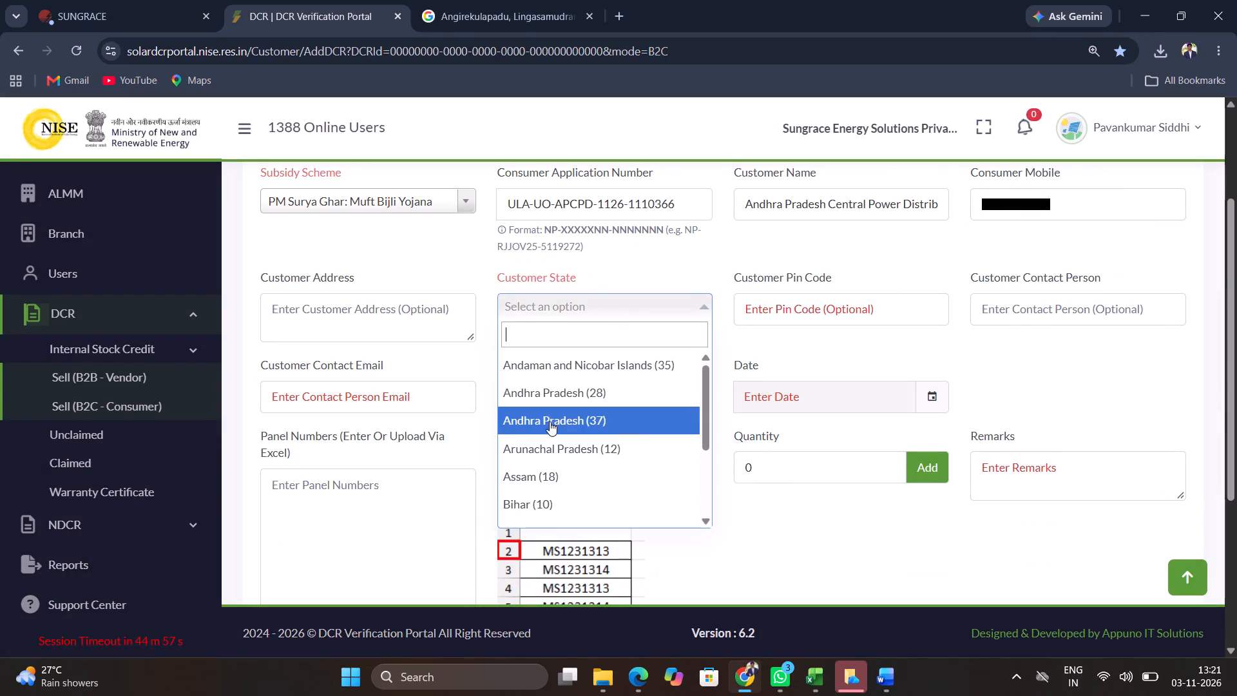
left_click(550, 421)
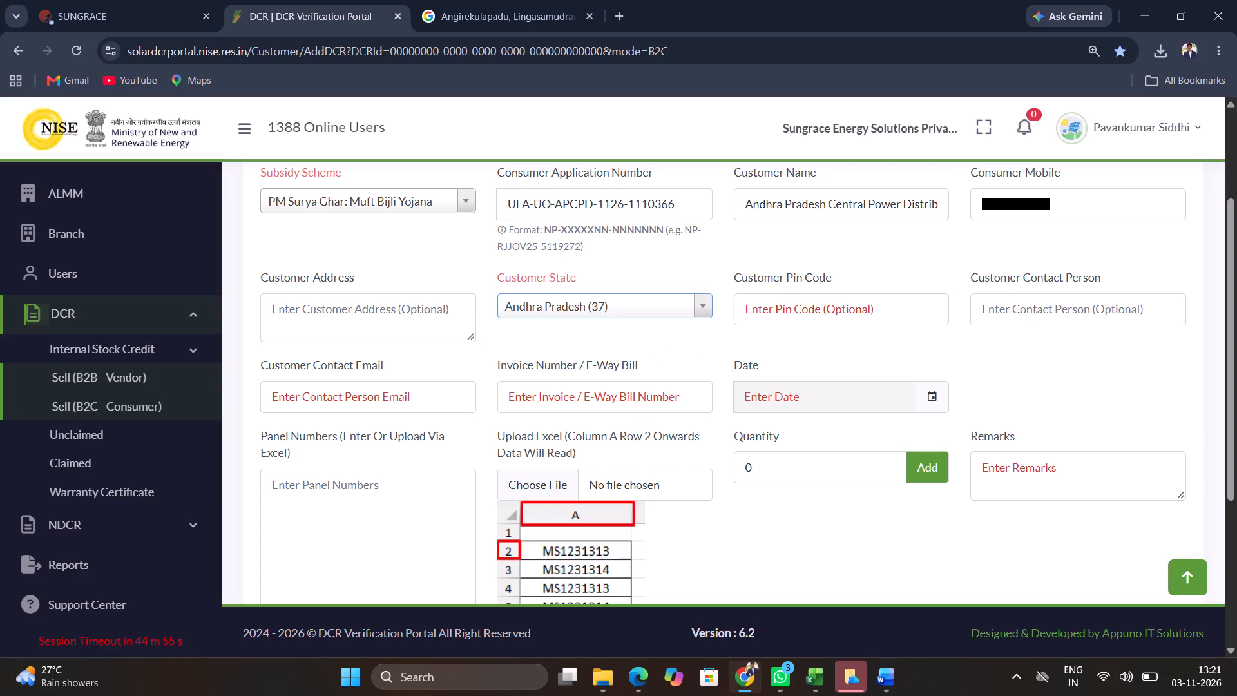
Copy the contact e-mail address from the Word document for the form's Customer Contact Email field.
left_click(432, 401)
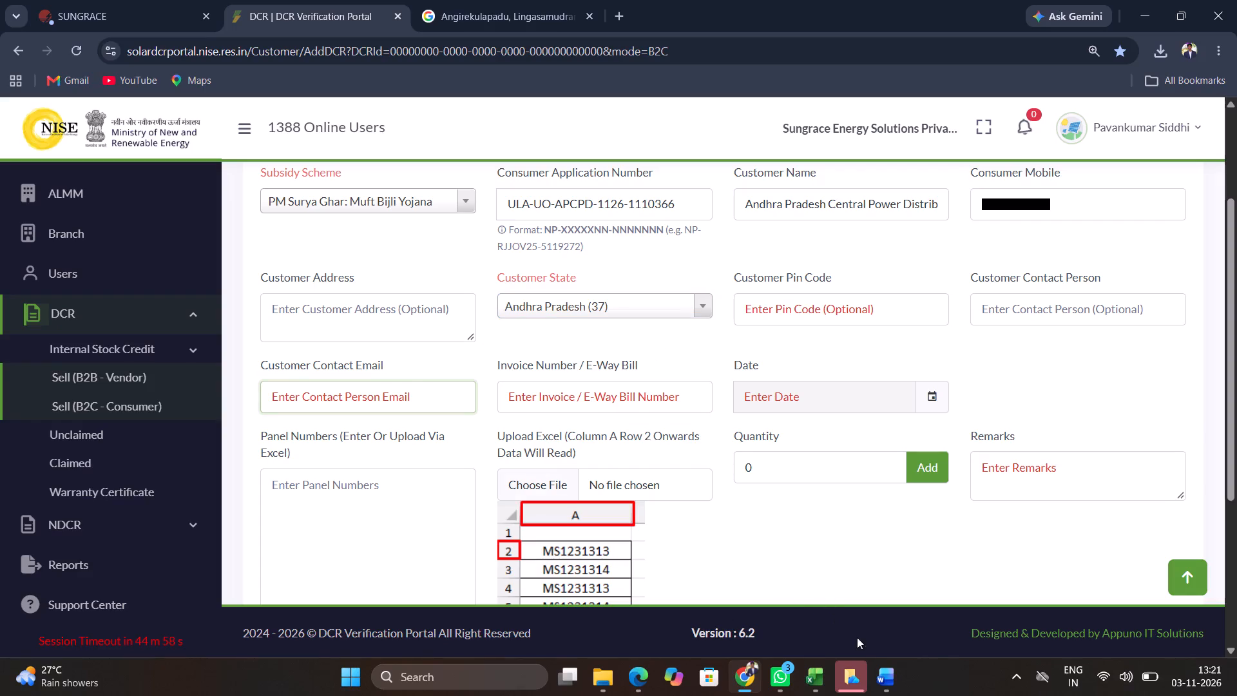
left_click(865, 617)
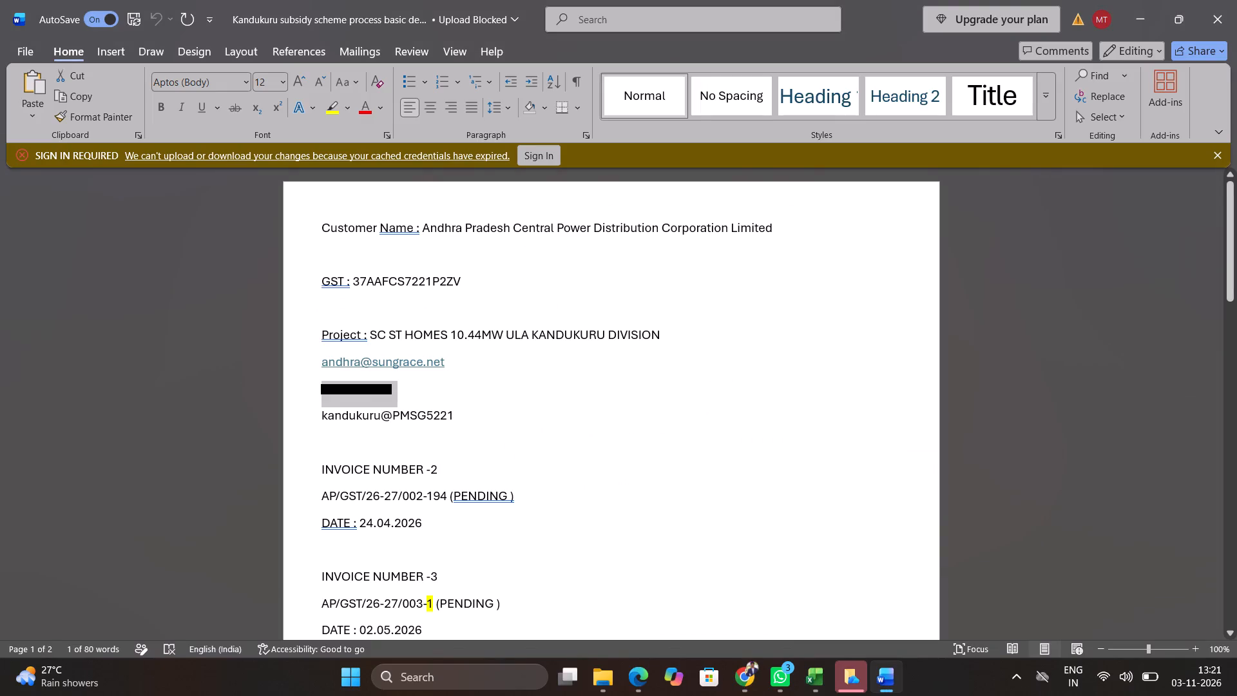
left_click_drag(463, 371, 246, 379)
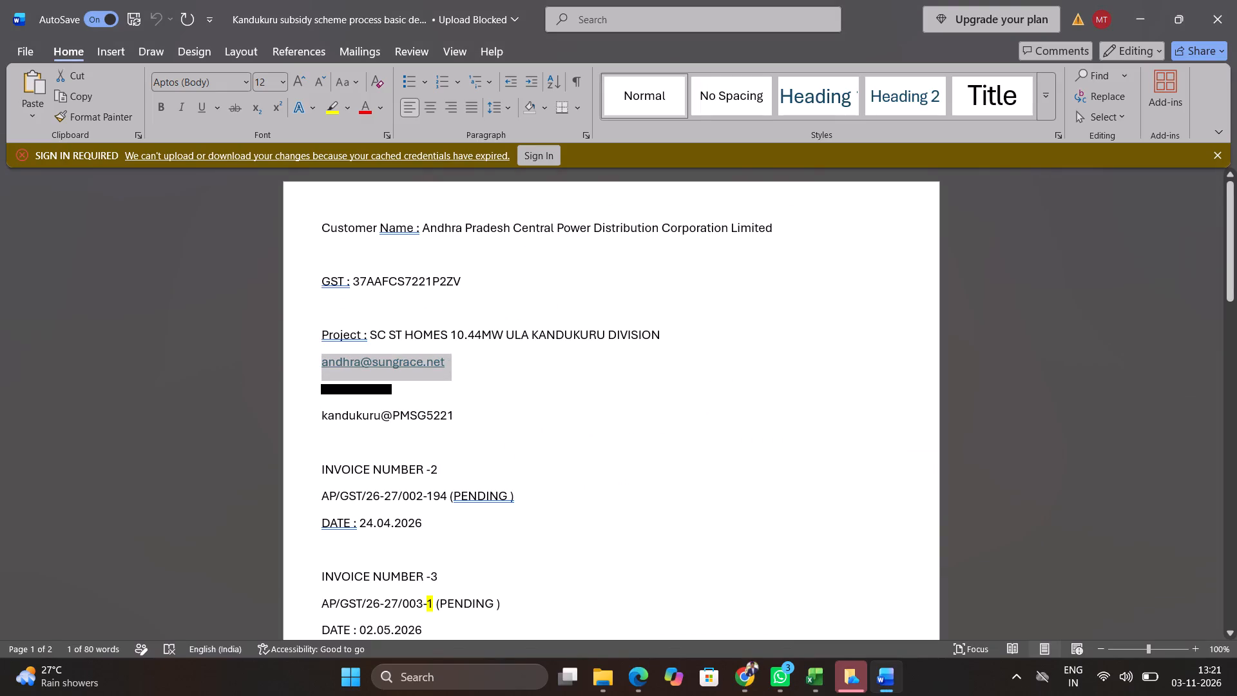
key("ctrl+c")
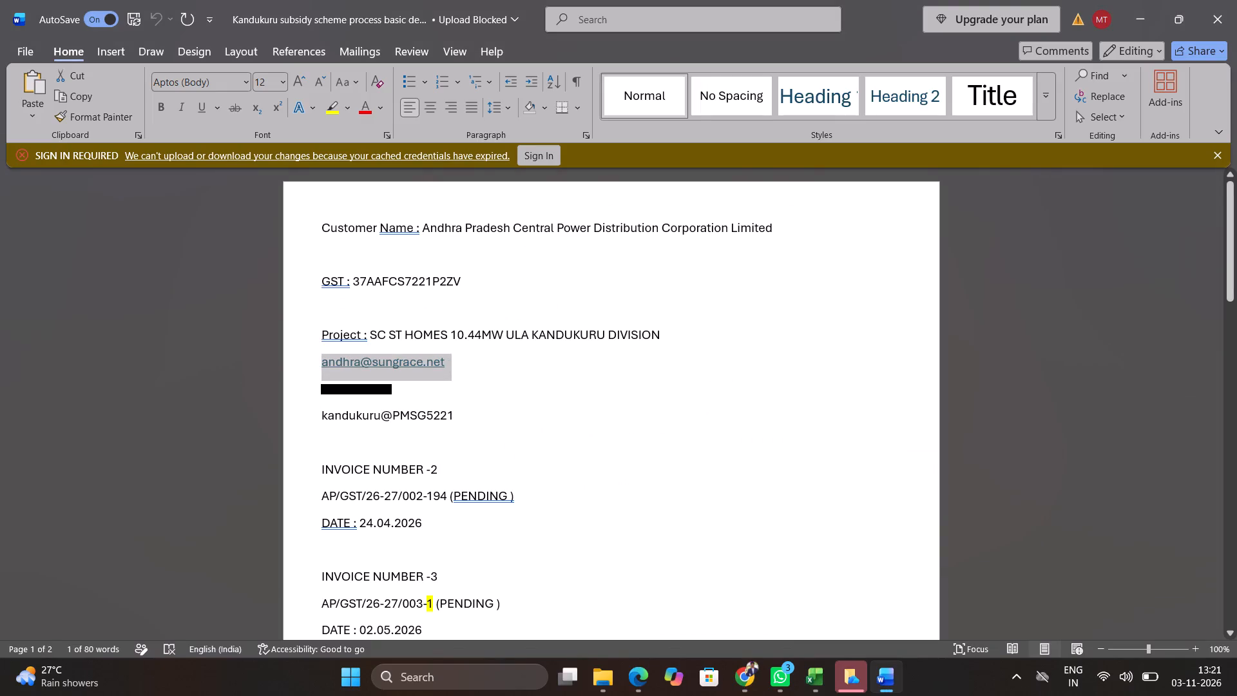
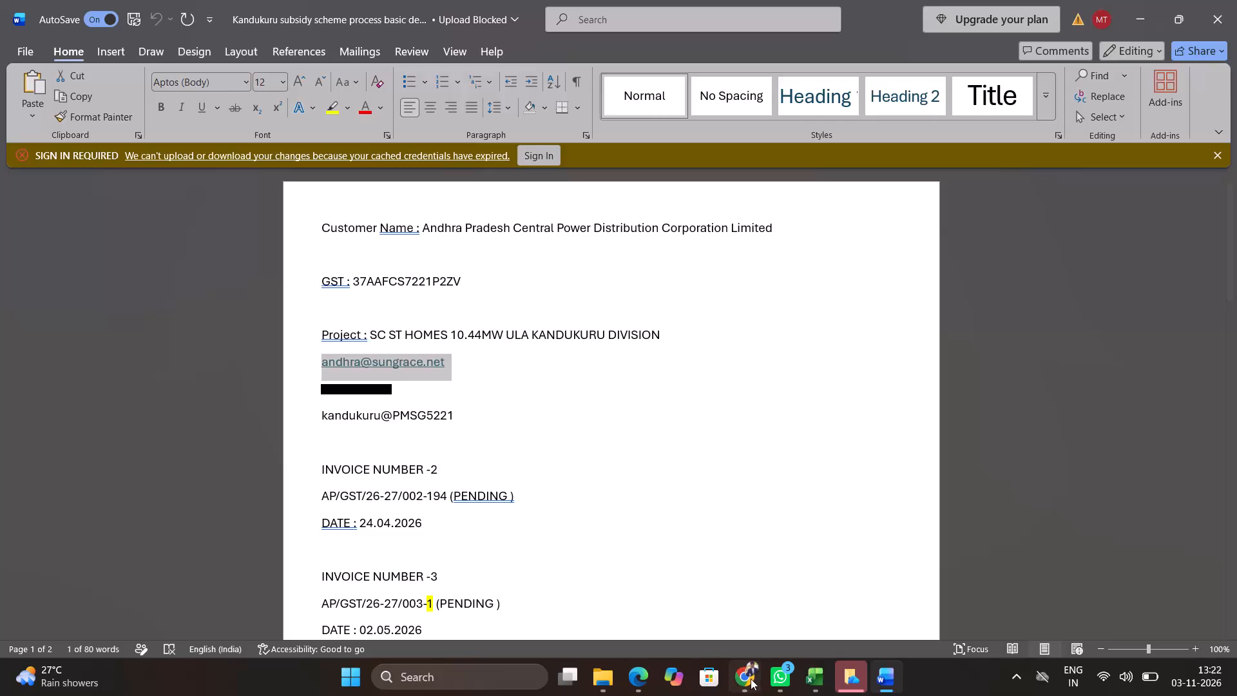
Fill Customer Contact Email in the DCR form with the e-mail address copied from the Word document.
left_click(743, 616)
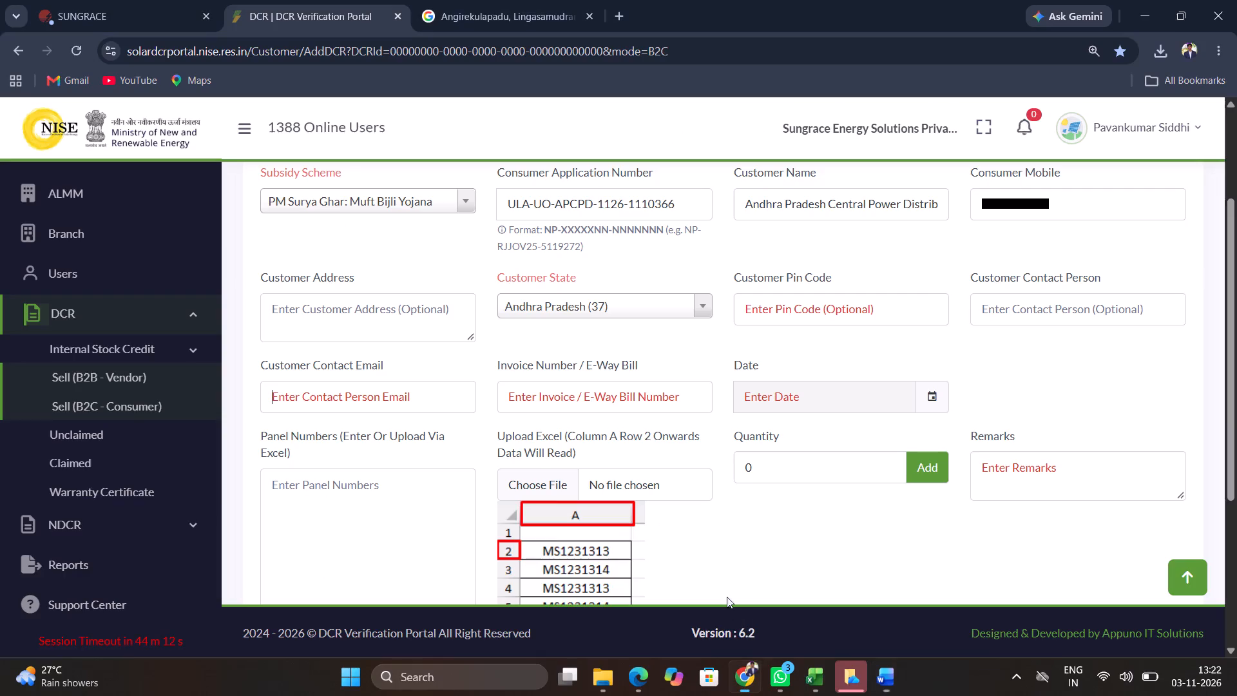
key("ctrl+v")
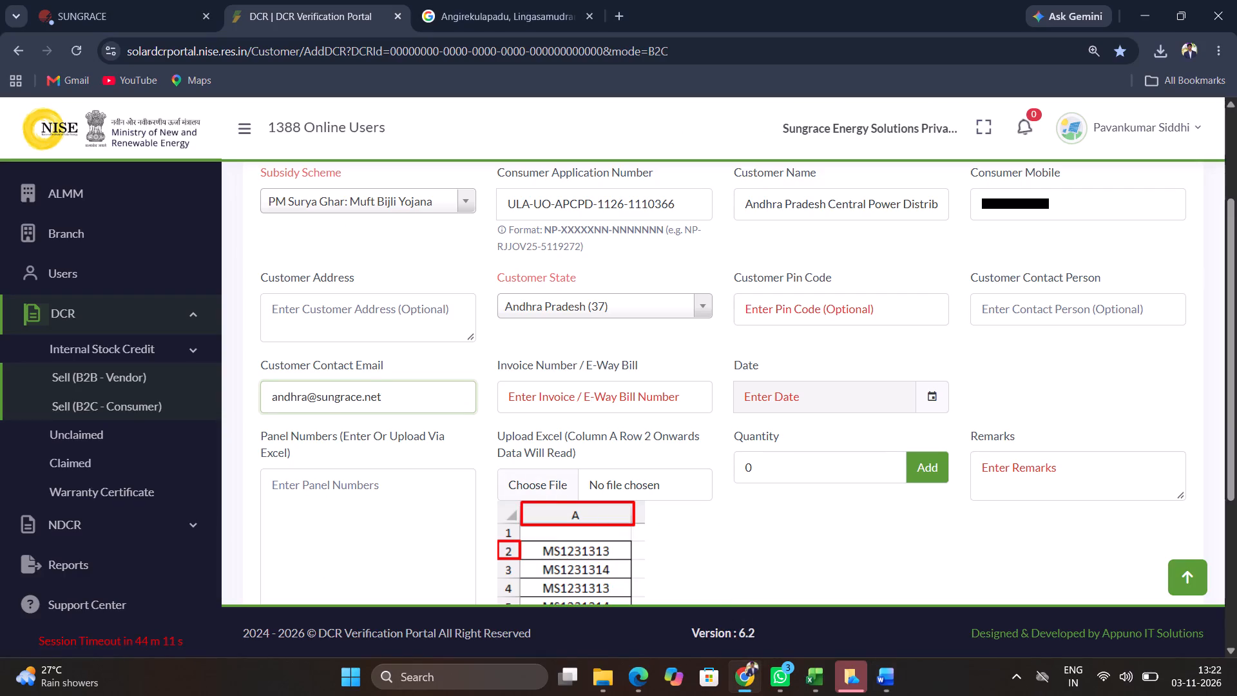
Fill Invoice Number / E-Way Bill with the prefix AP/GST/26-27/009-, copied from under Invoice number 9 in the Word document.
left_click(556, 394)
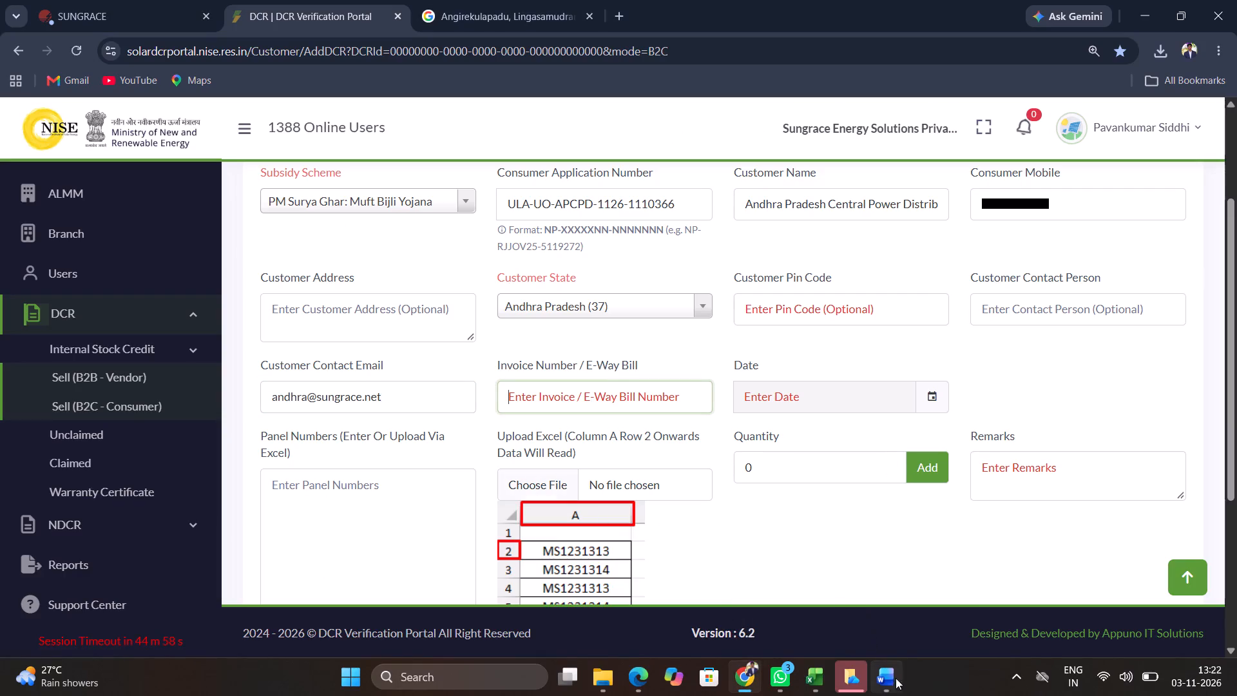
left_click(879, 612)
scroll(418, 363, "down", 10)
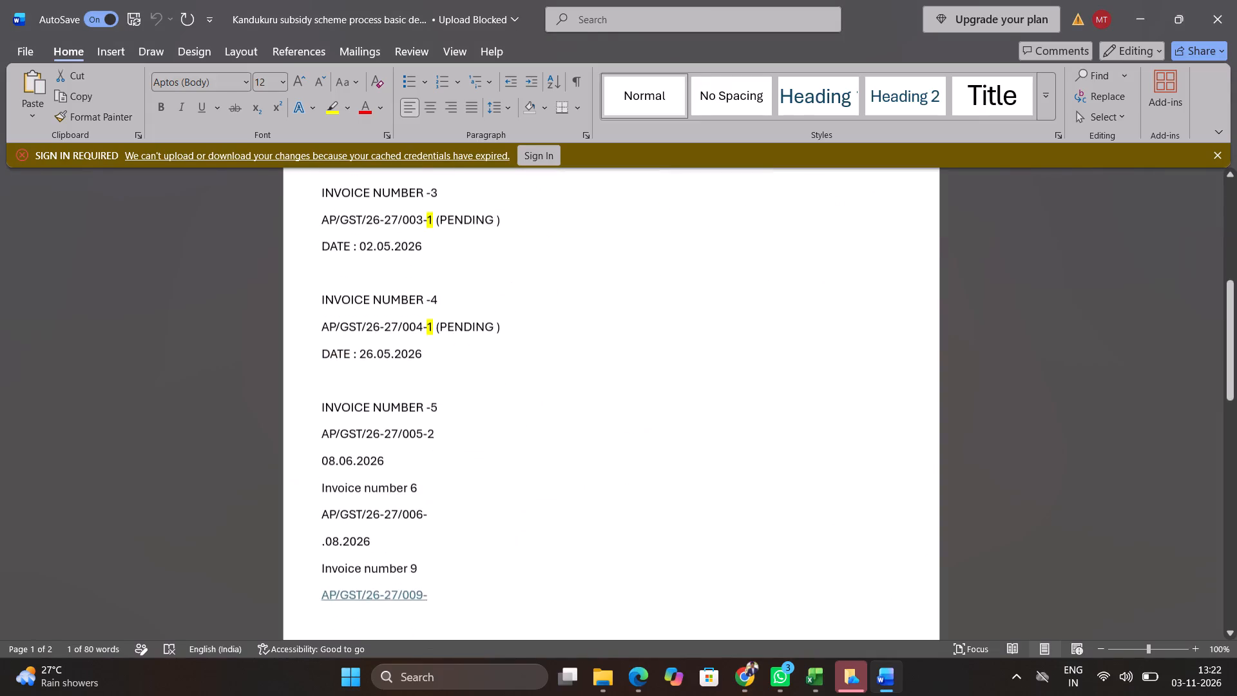
scroll(532, 427, "down", 4)
left_click_drag(457, 446, 248, 446)
key("ctrl+c")
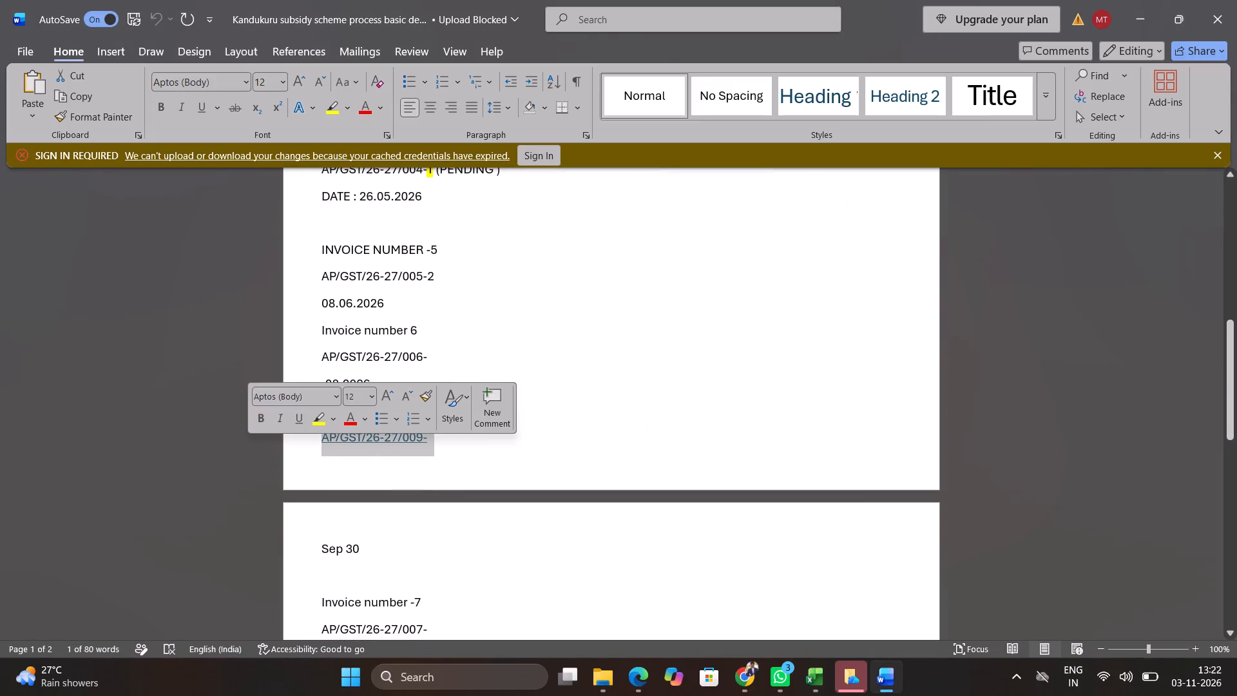
left_click(749, 581)
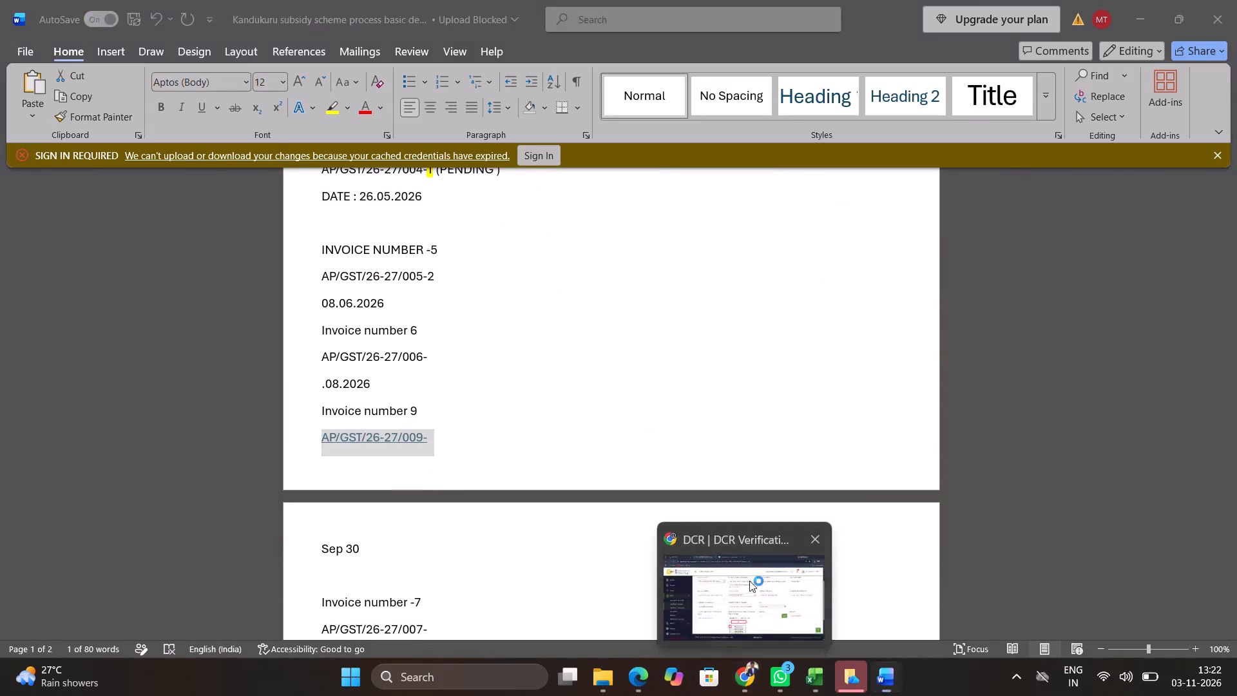
key("ctrl+v")
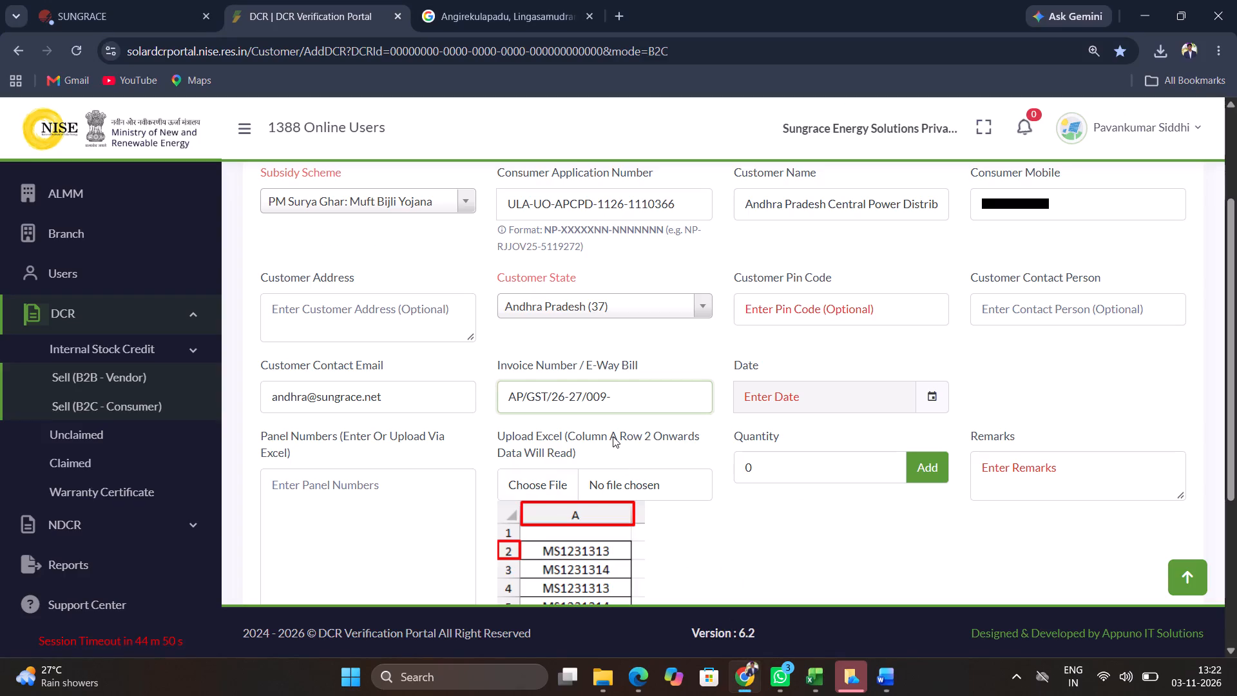
Correct the serial part of the Invoice Number / E-Way Bill entry to 010, giving AP/GST/26-27/010-.
key("Left")
key("BackSpace")
key("BackSpace")
type("10")
key("Right")
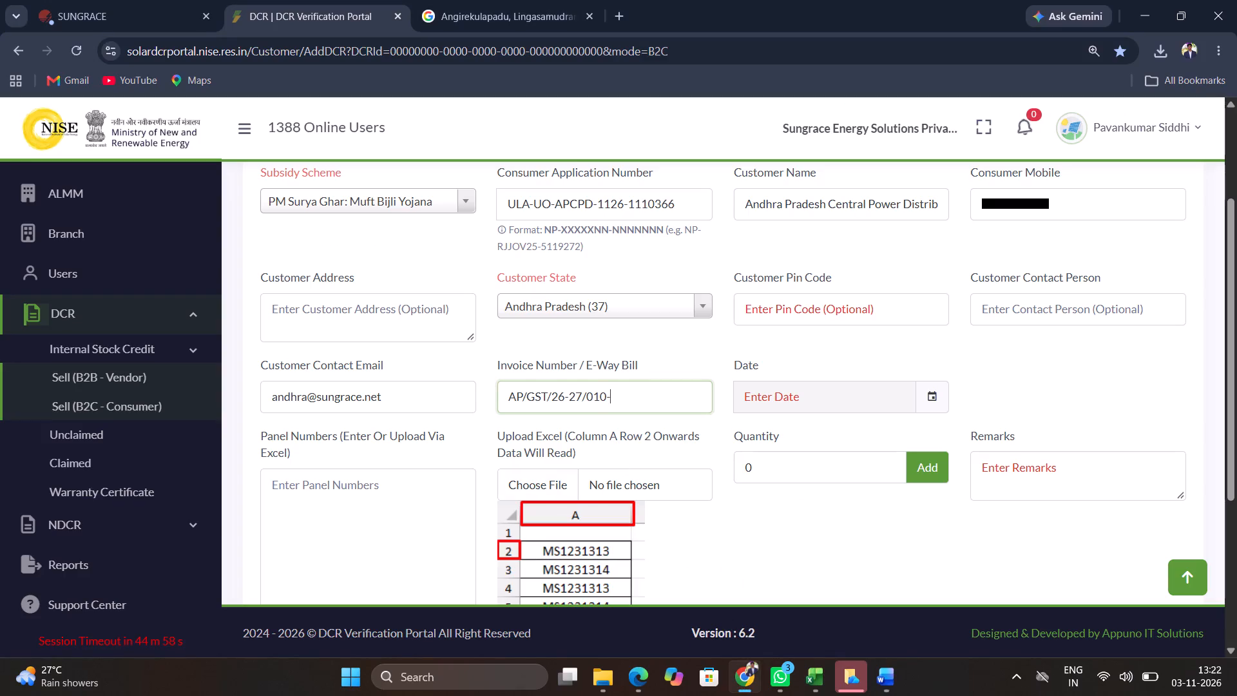
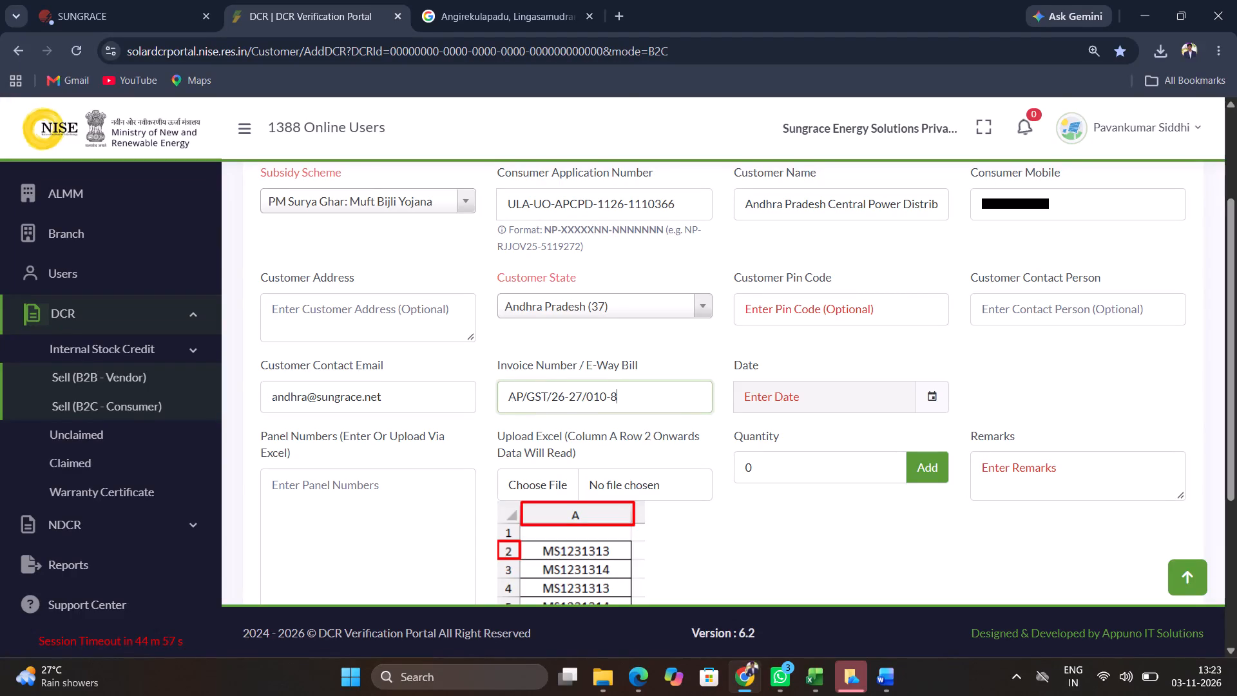
Complete the invoice number as AP/GST/26-27/010-87 and set the invoice date to 22-Oct-2026.
key("7")
left_click(797, 396)
left_click(750, 433)
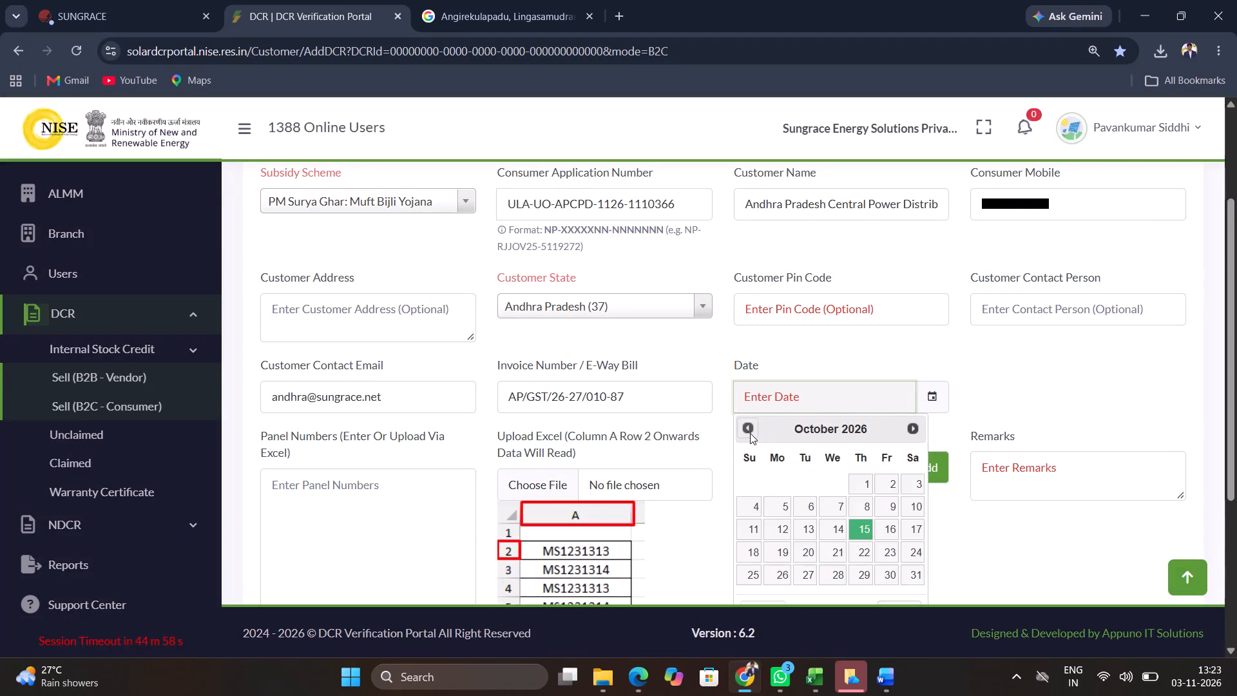
left_click(863, 546)
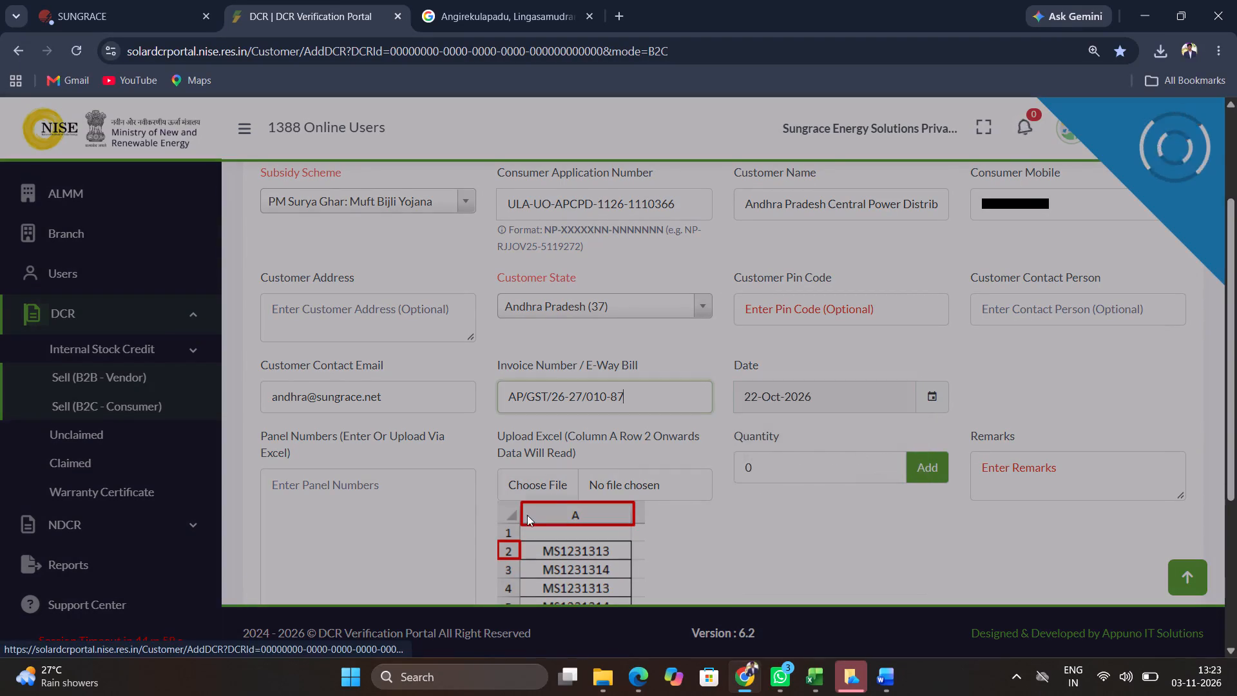
Copy the panel serial numbers from the SUNGRACE work order into the Panel Numbers field of the DCR form.
left_click(392, 530)
left_click(130, 0)
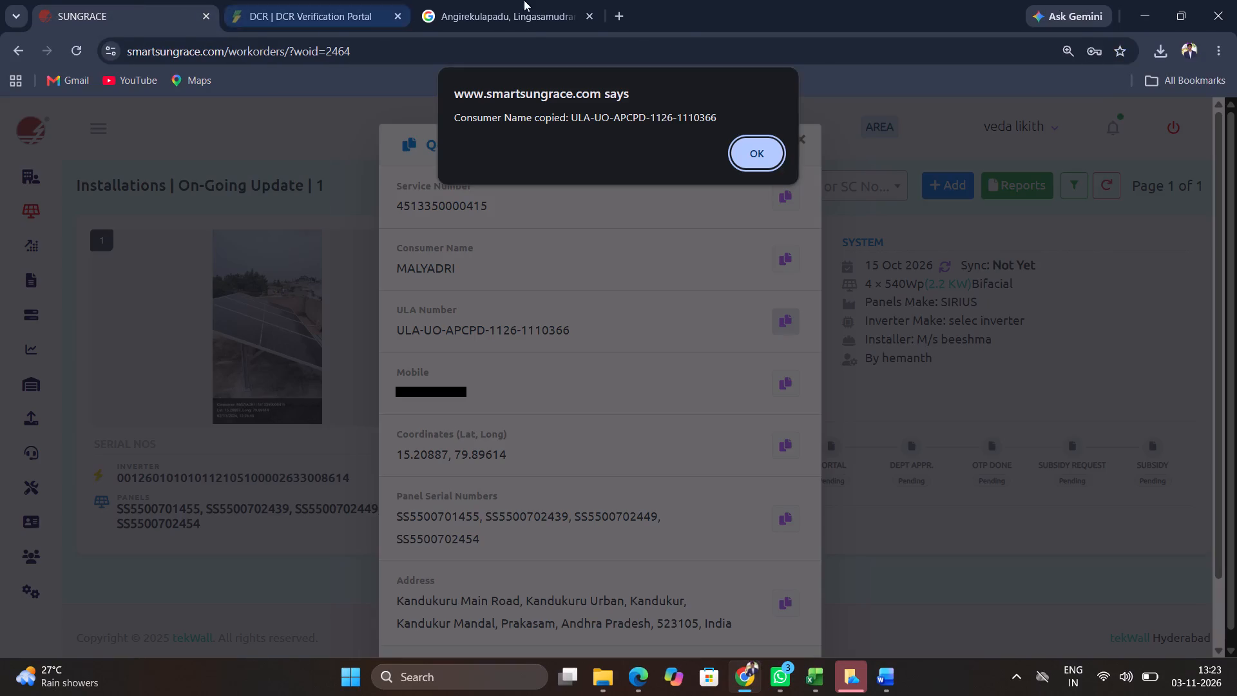
left_click(766, 152)
scroll(766, 152, "down", 3)
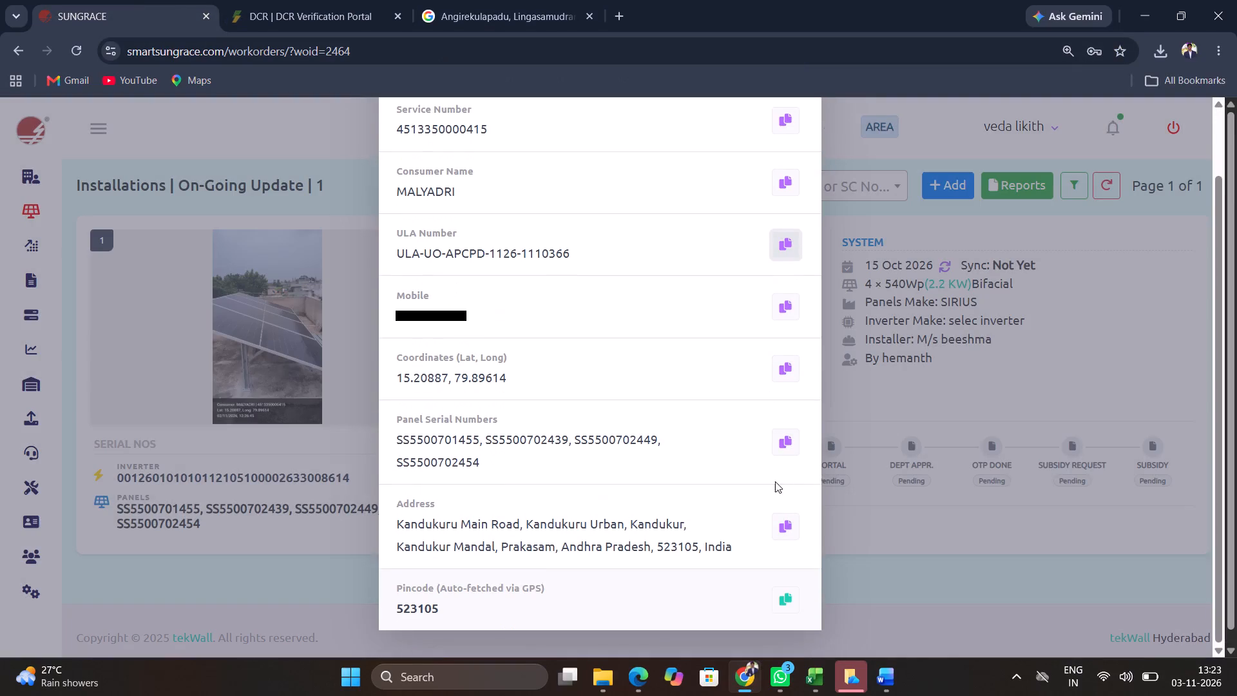
left_click(790, 452)
left_click(285, 0)
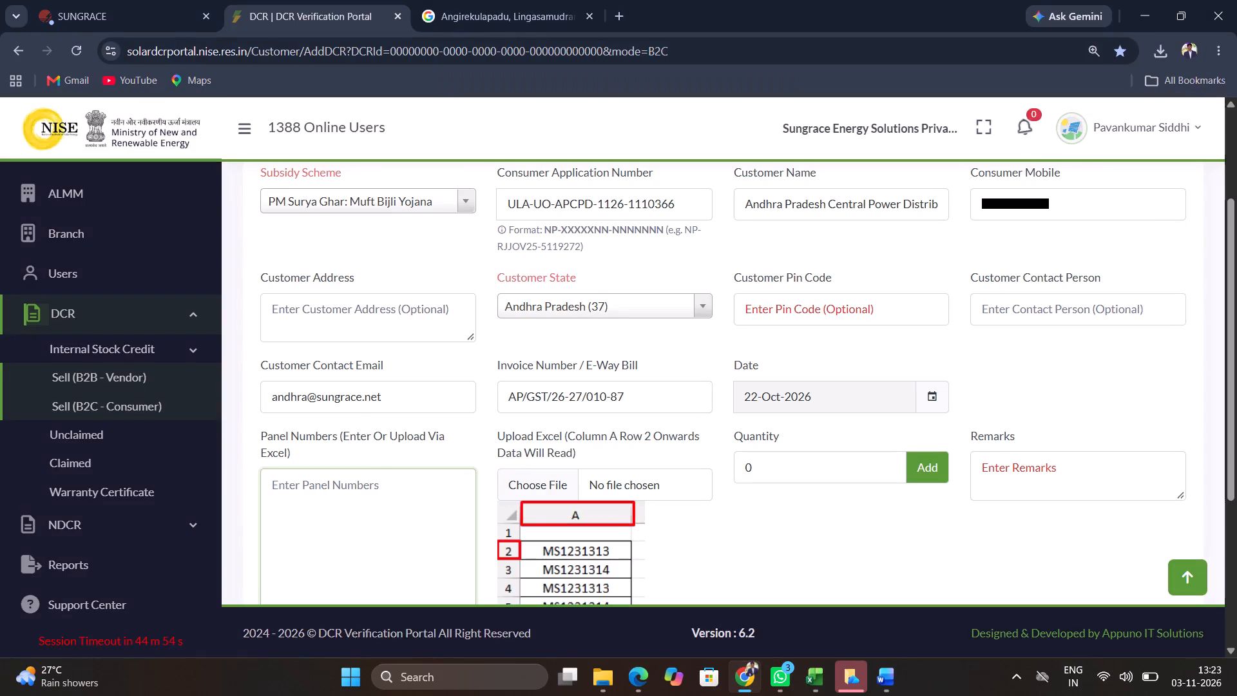
key("ctrl+v")
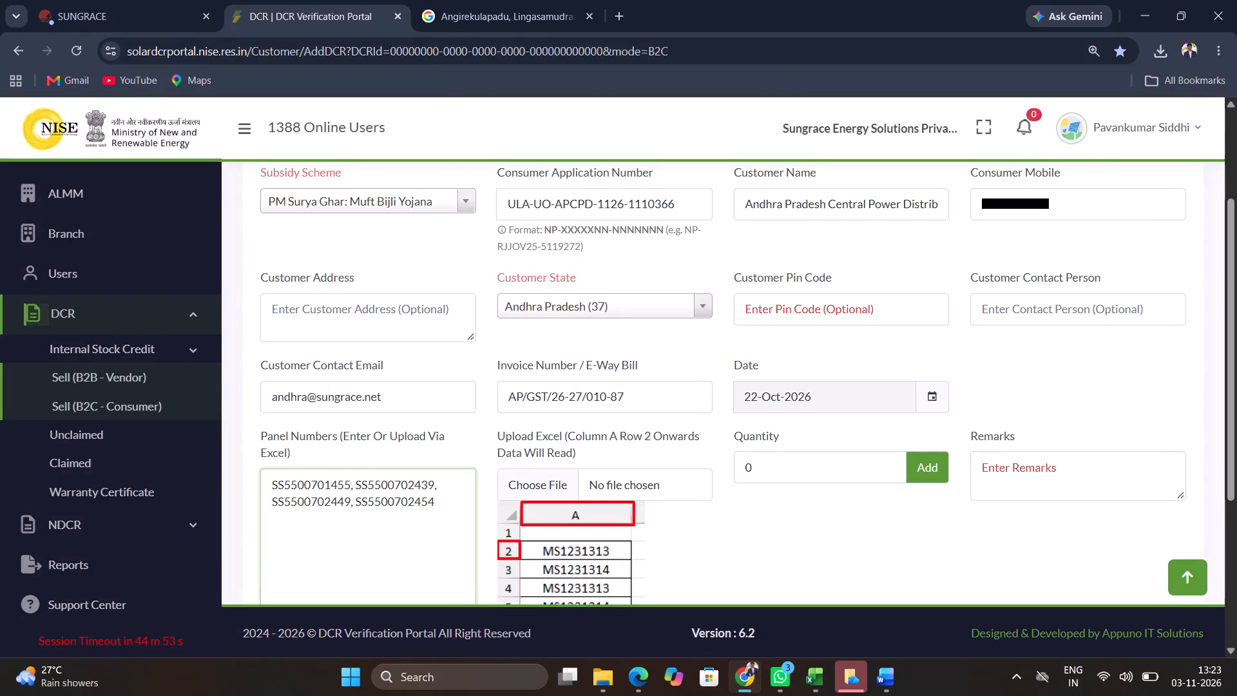
key("Left")
key("Left")
key("Left")
key("Left")
key("Left")
key("Left")
key("Left")
key("Left")
key("Left")
key("Left")
key("Left")
key("Left")
key("BackSpace")
key("BackSpace")
key("Return")
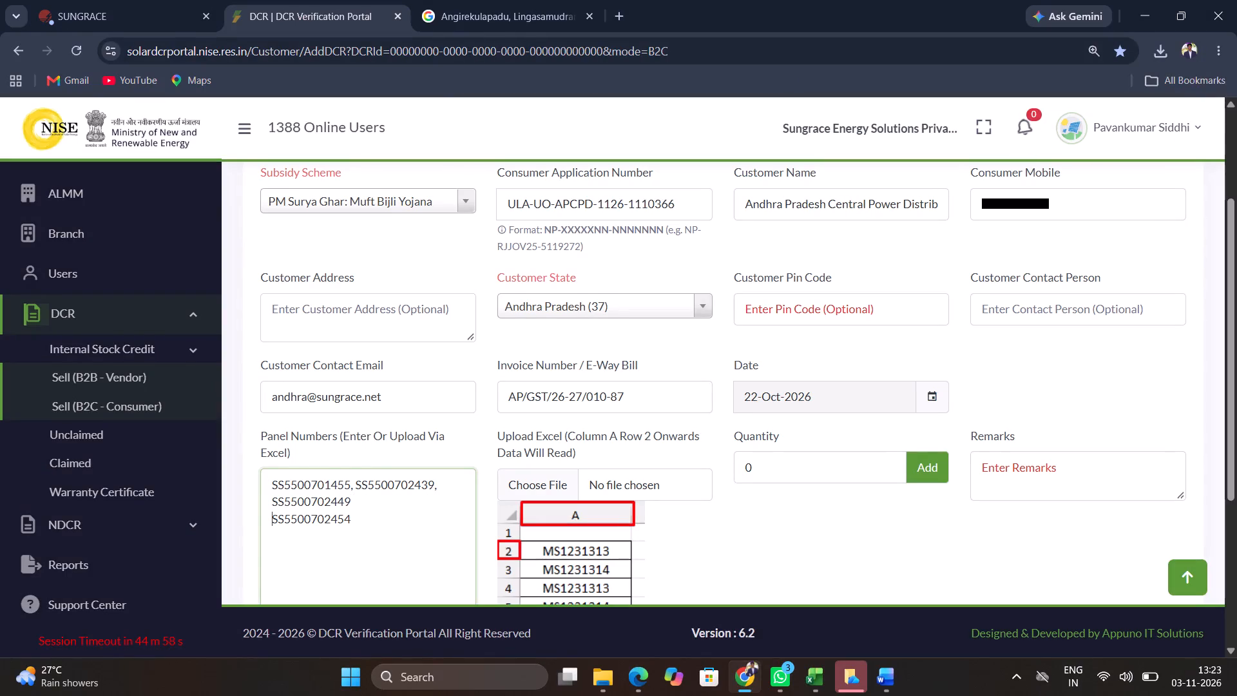
key("Up")
key("Up")
key("Up")
key("Up")
key("Right")
key("Right")
key("Right")
key("Right")
key("Right")
key("Right")
key("Right")
key("Right")
key("Right")
key("Right")
key("Right")
key("Right")
key("Right")
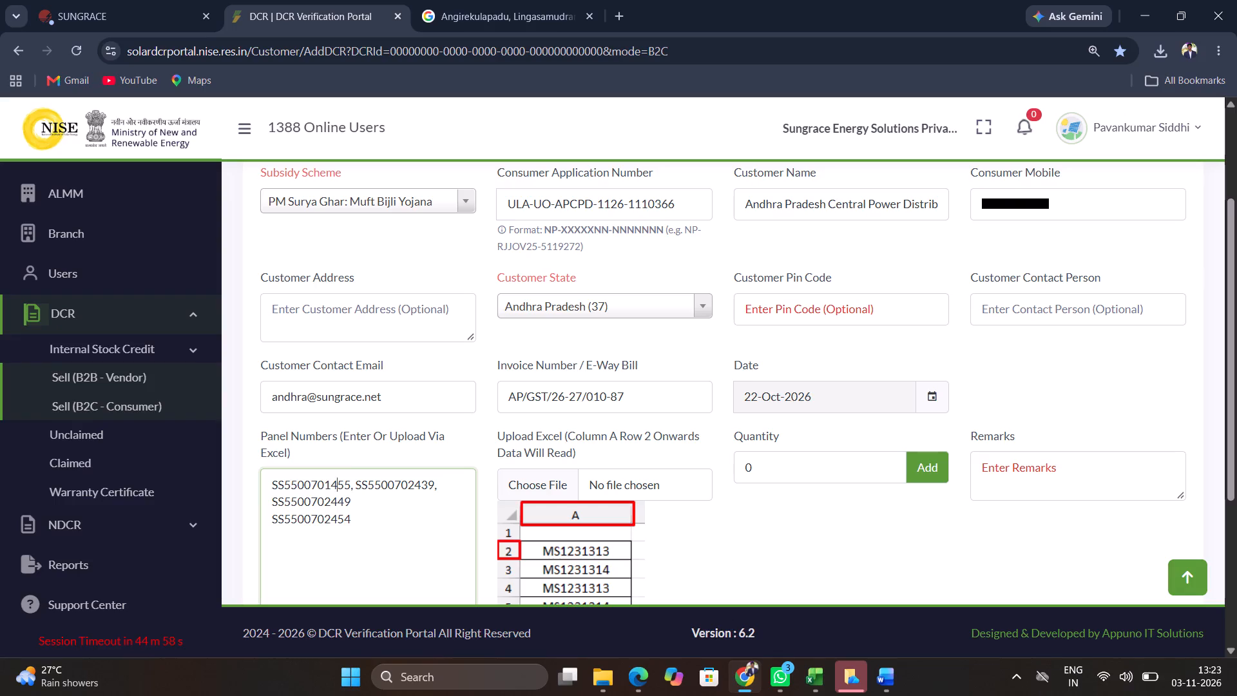
key("Right")
key("BackSpace")
key("BackSpace")
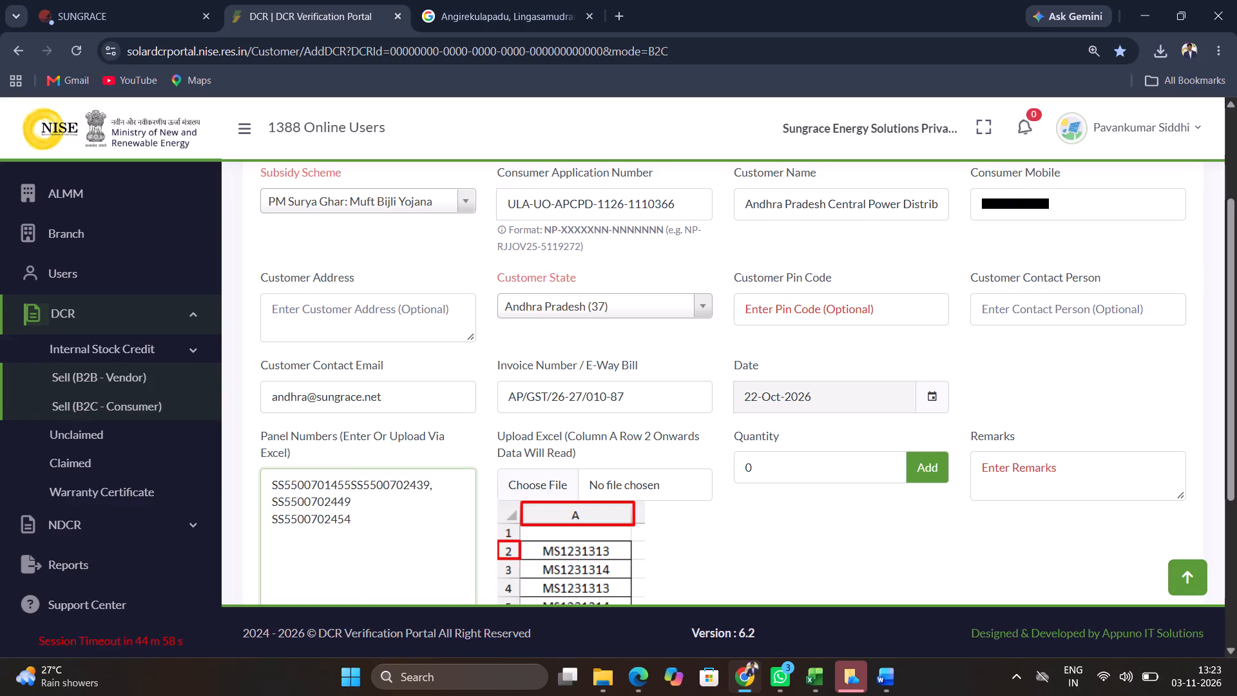
key("Return")
key("Right")
key("Right")
key("Right")
key("Right")
key("Right")
key("Right")
key("Right")
key("Right")
key("Right")
key("Right")
key("Right")
key("Right")
key("Right")
key("Right")
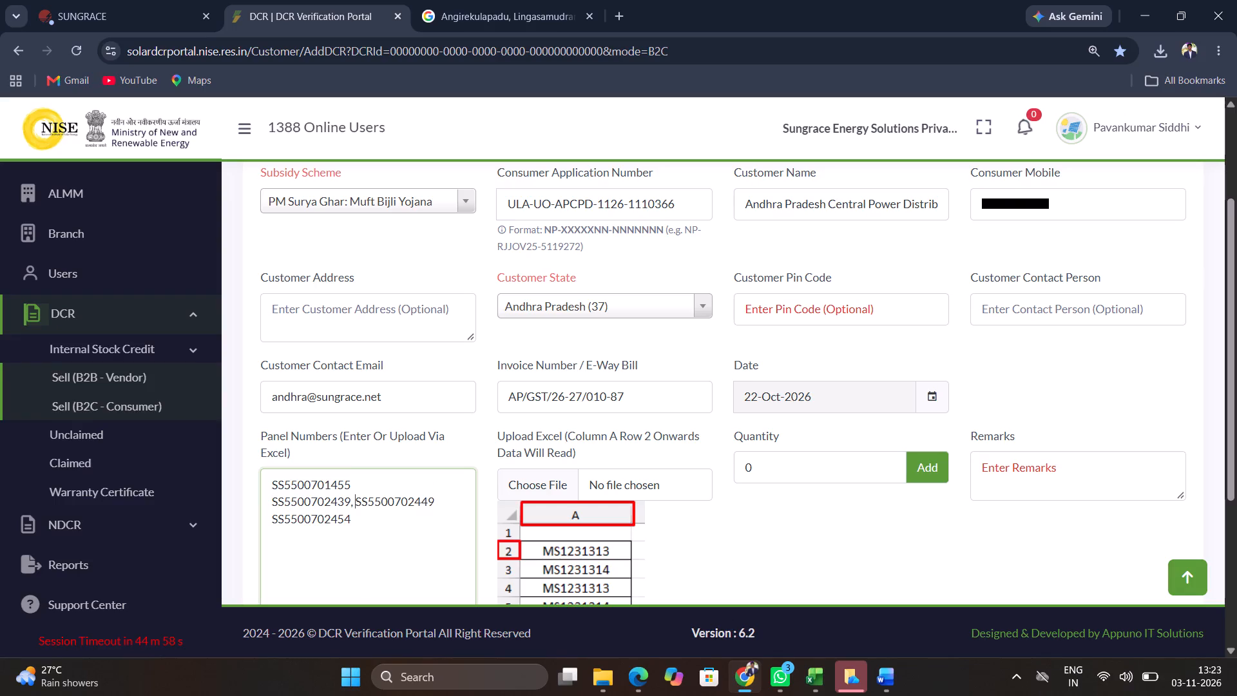
key("BackSpace")
key("BackSpace")
key("Return")
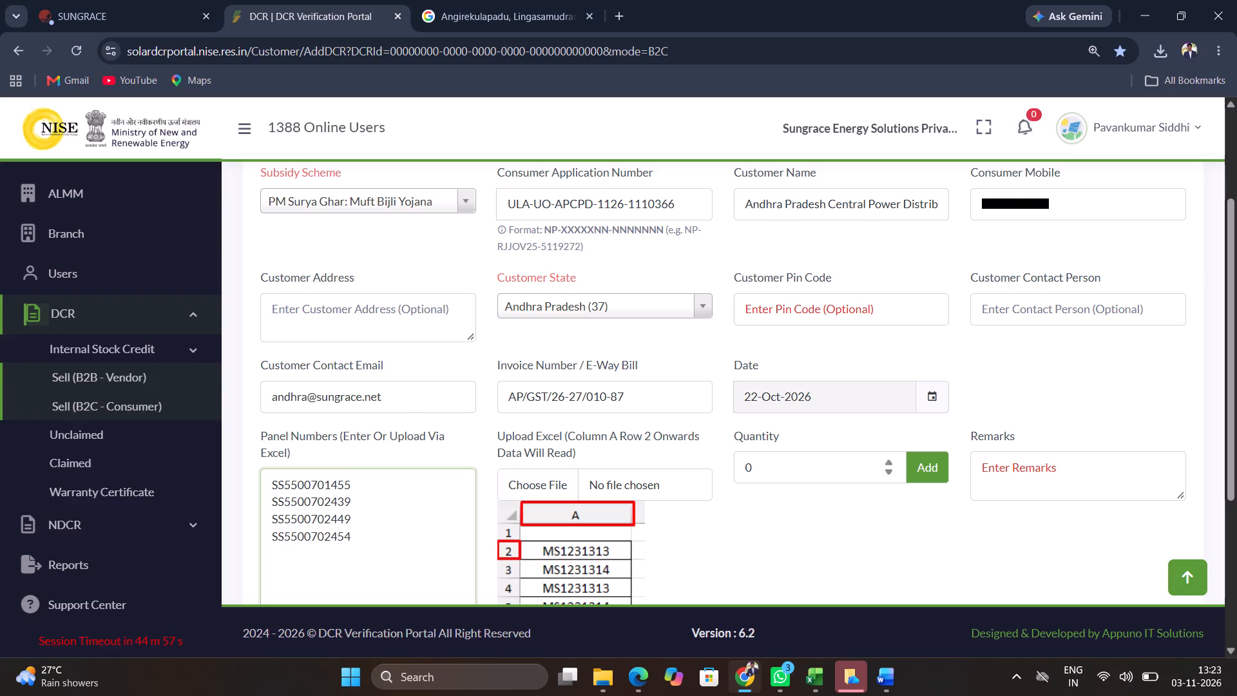
Set the quantity to 4 and add the panels to the certificate.
left_click(784, 472)
scroll(784, 472, "up", 4)
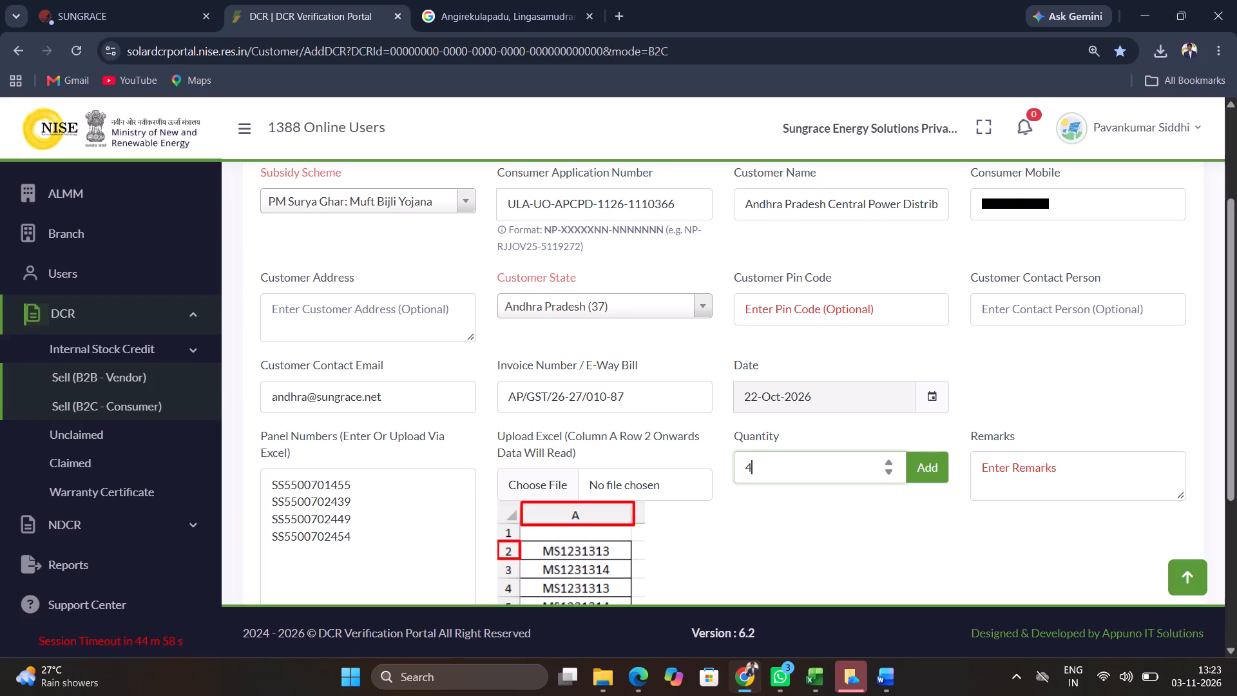
left_click(926, 477)
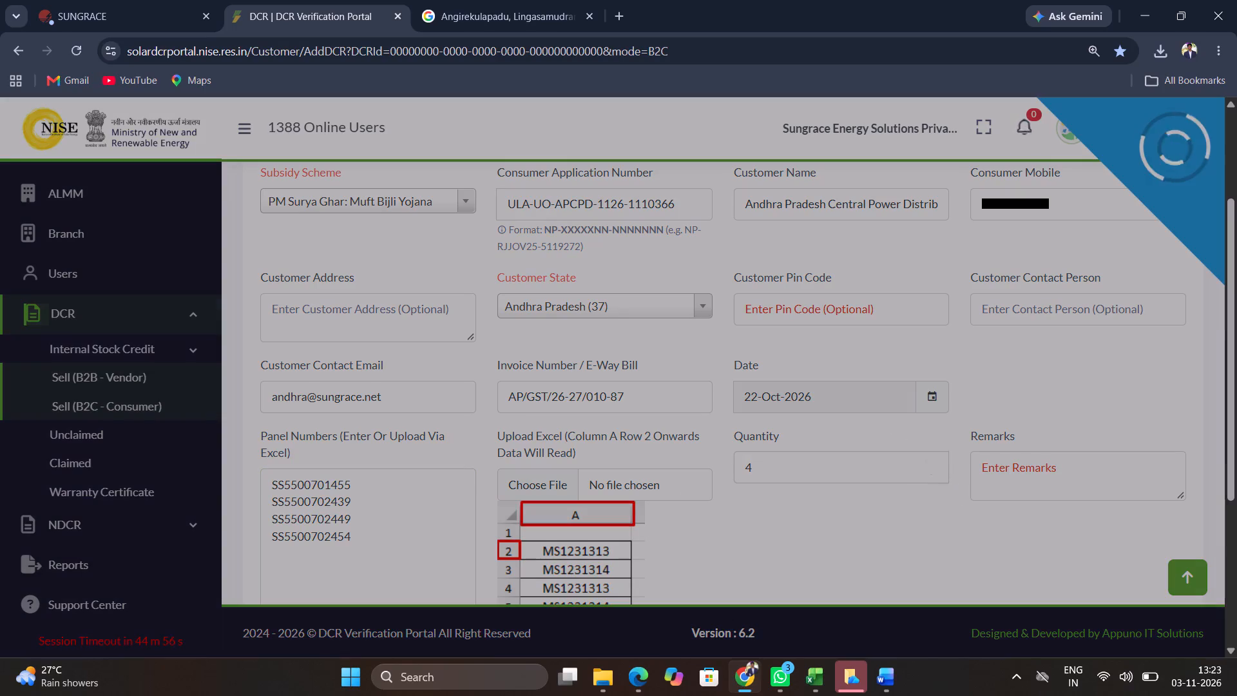
Copy the address from the SUNGRACE work order into the Remarks field of the DCR form.
left_click(1035, 488)
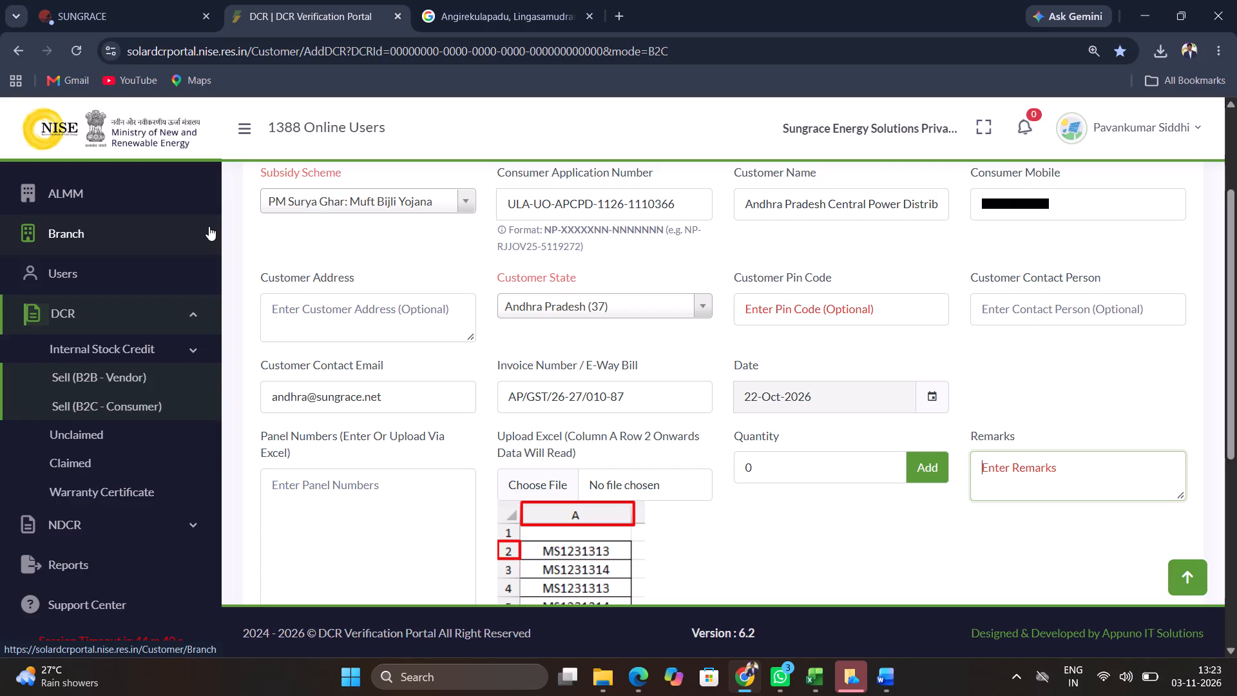
left_click(169, 5)
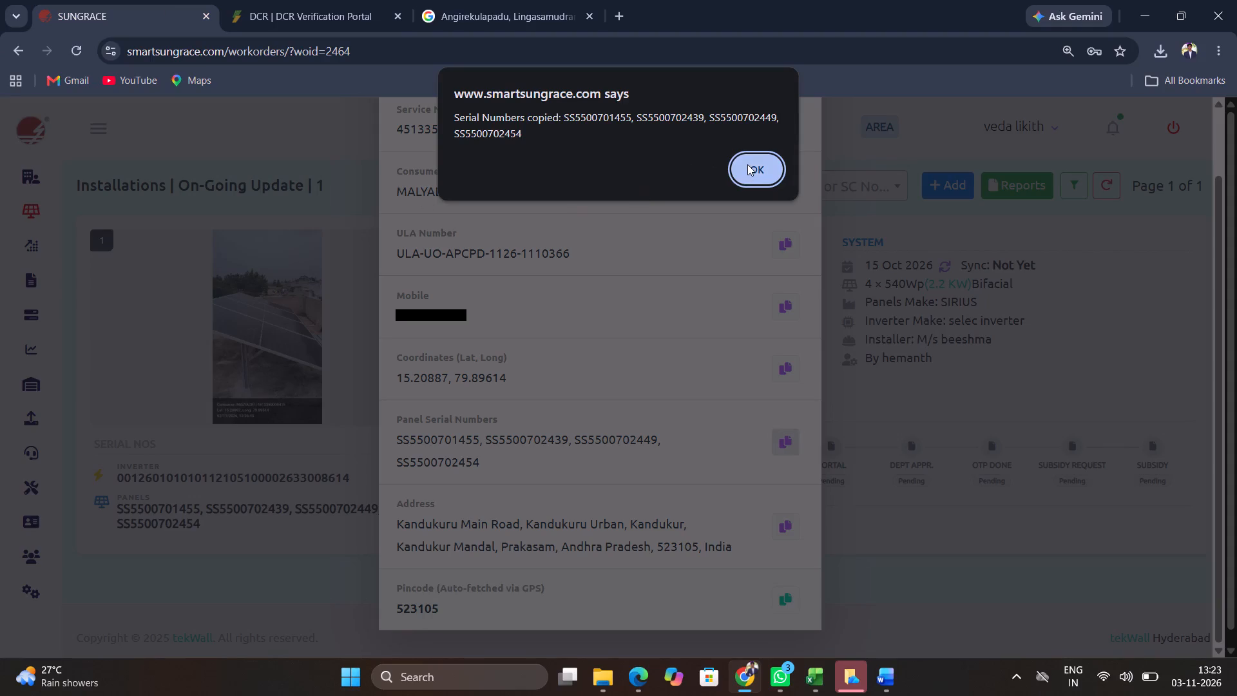
left_click(747, 164)
left_click(787, 528)
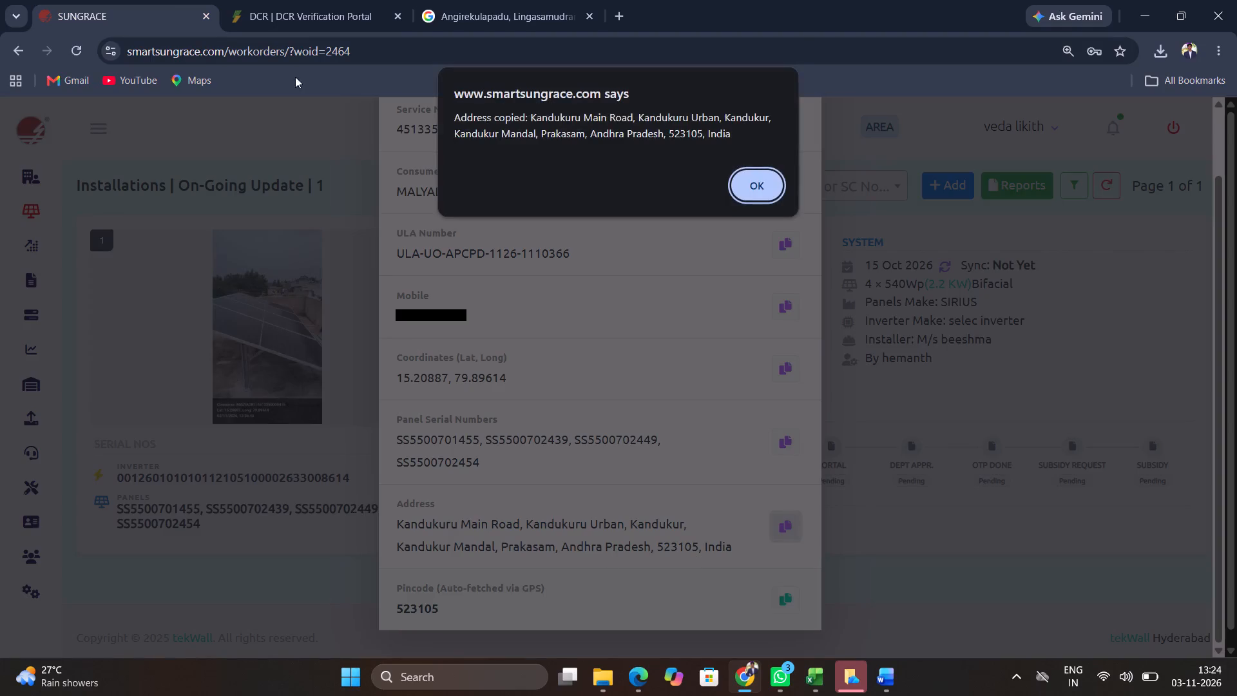
left_click(334, 0)
key("ctrl+v")
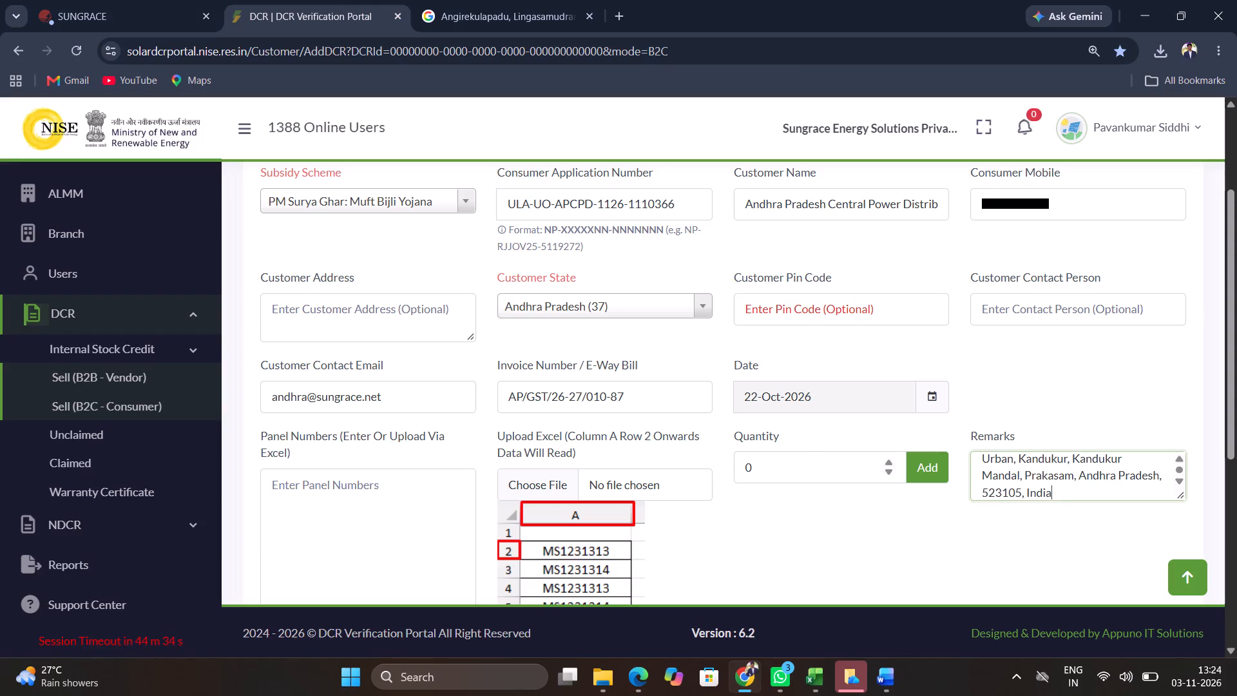
scroll(840, 461, "up", 1)
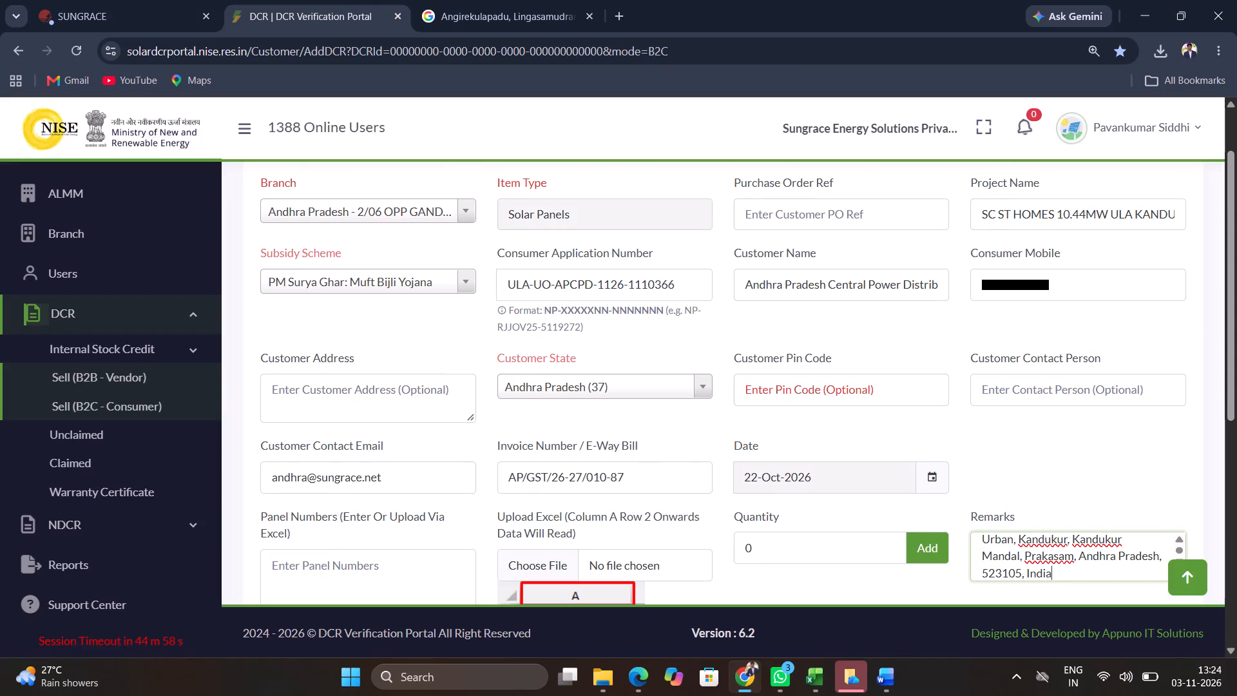
left_click(811, 400)
left_click(150, 0)
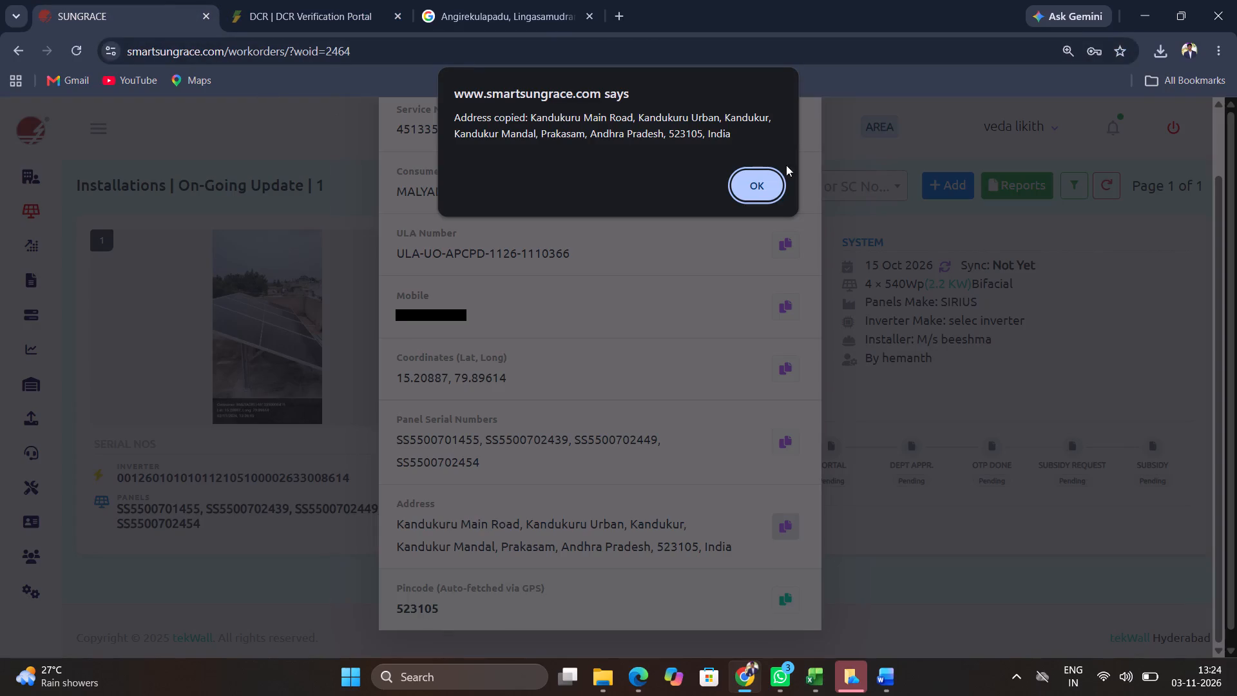
left_click(763, 186)
scroll(749, 211, "down", 1)
left_click(789, 601)
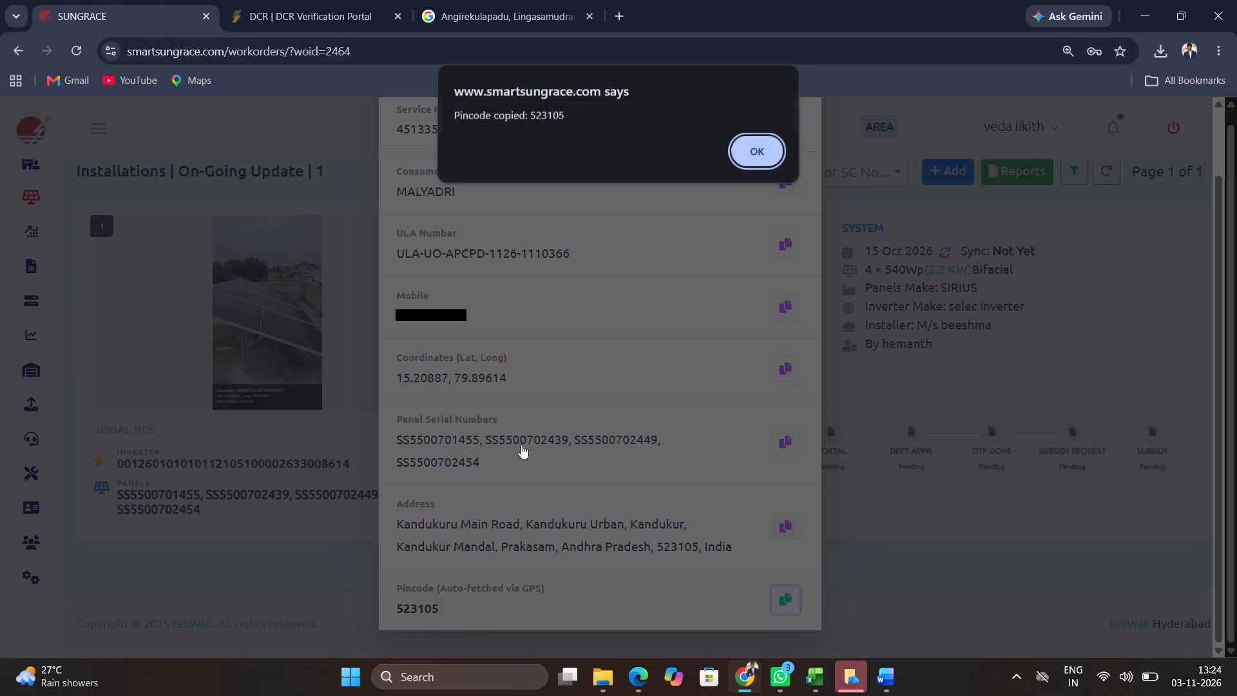
left_click(341, 0)
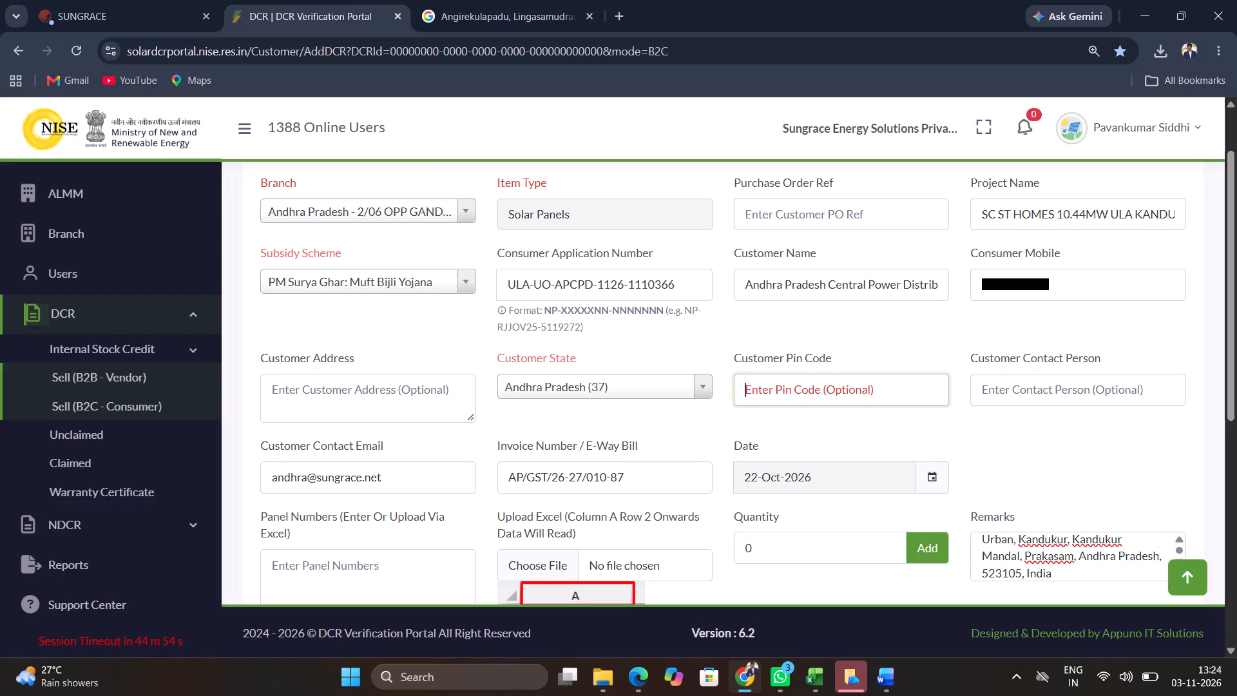
key("ctrl+v")
Submit the completed B2C DCR form and approve issuing the certificate.
scroll(854, 393, "down", 2)
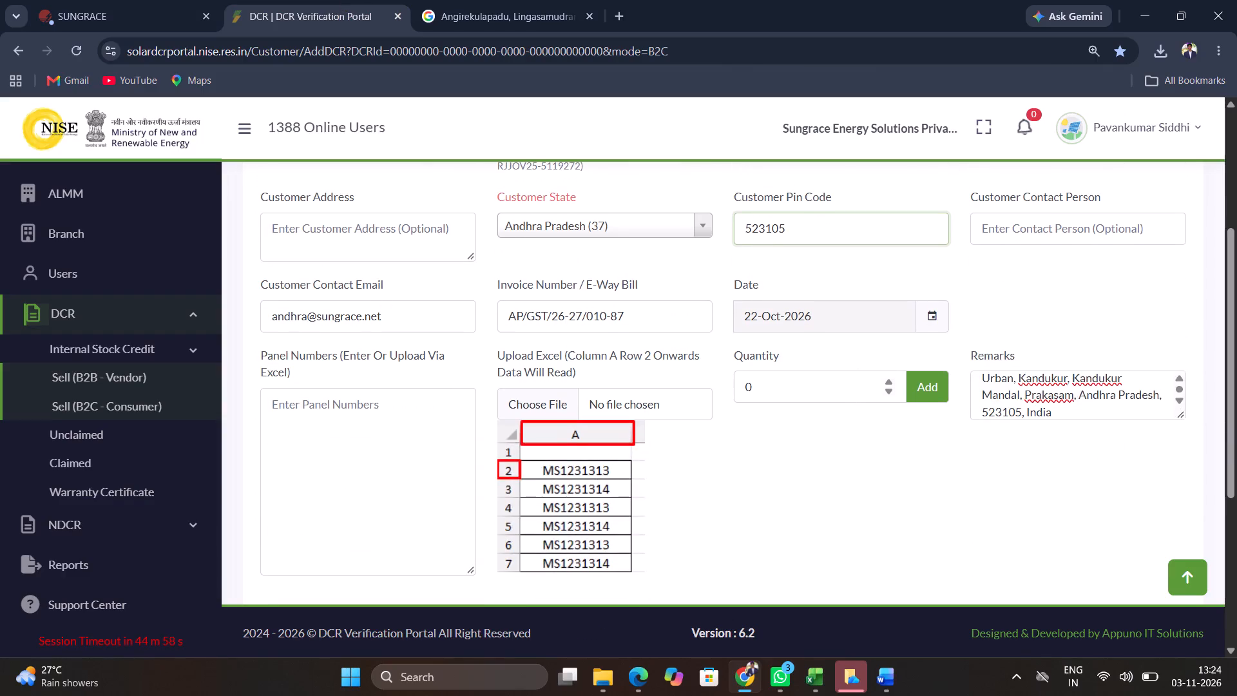
scroll(921, 328, "down", 3)
left_click(1113, 372)
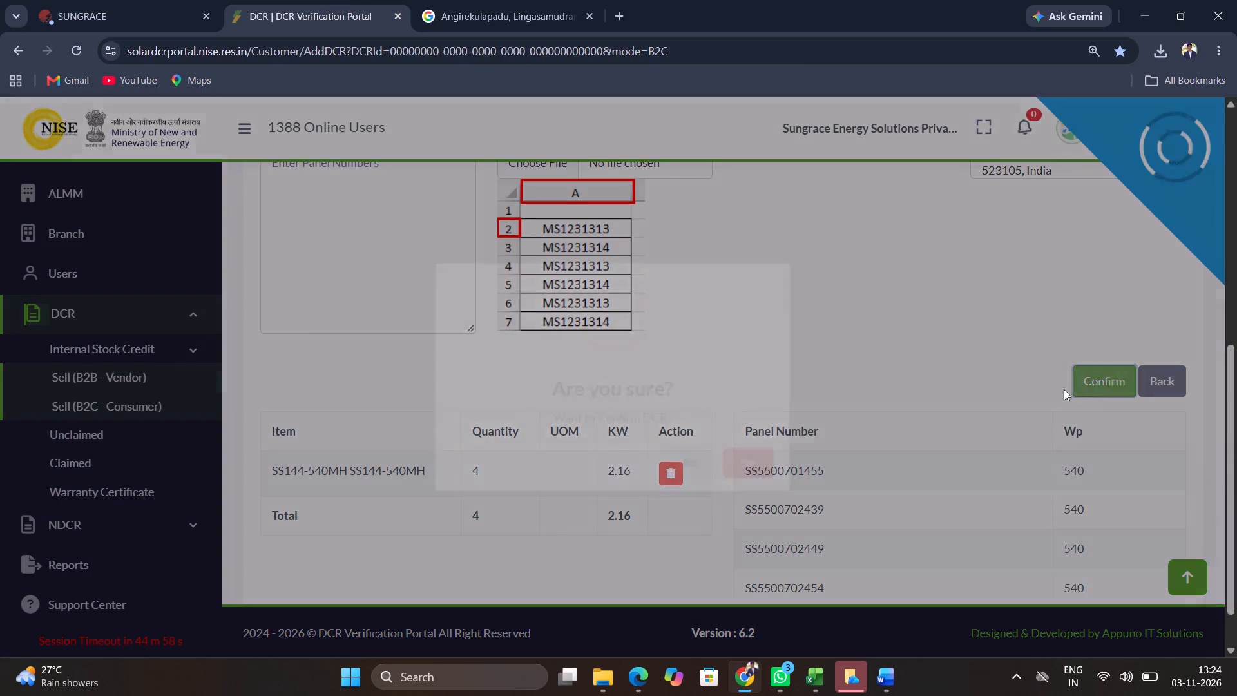
left_click(787, 479)
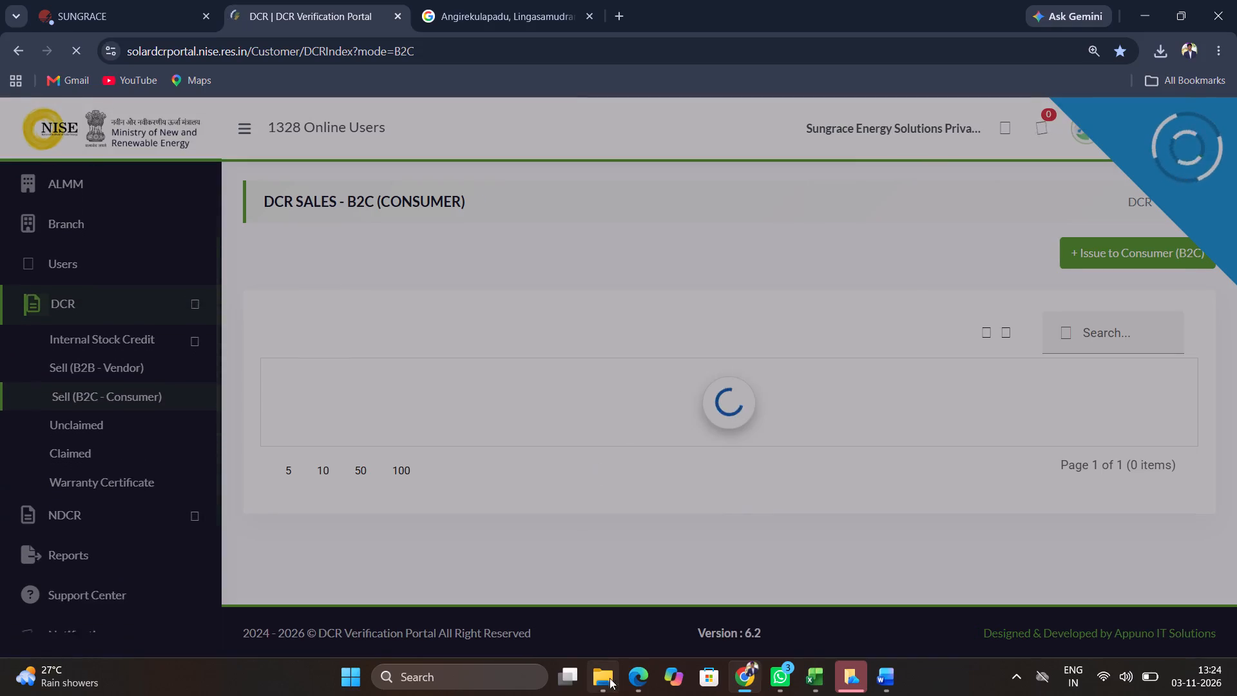
Switch to File Explorer and create a new folder named 87_ inside DCR010.
left_click_drag(612, 599, 603, 605)
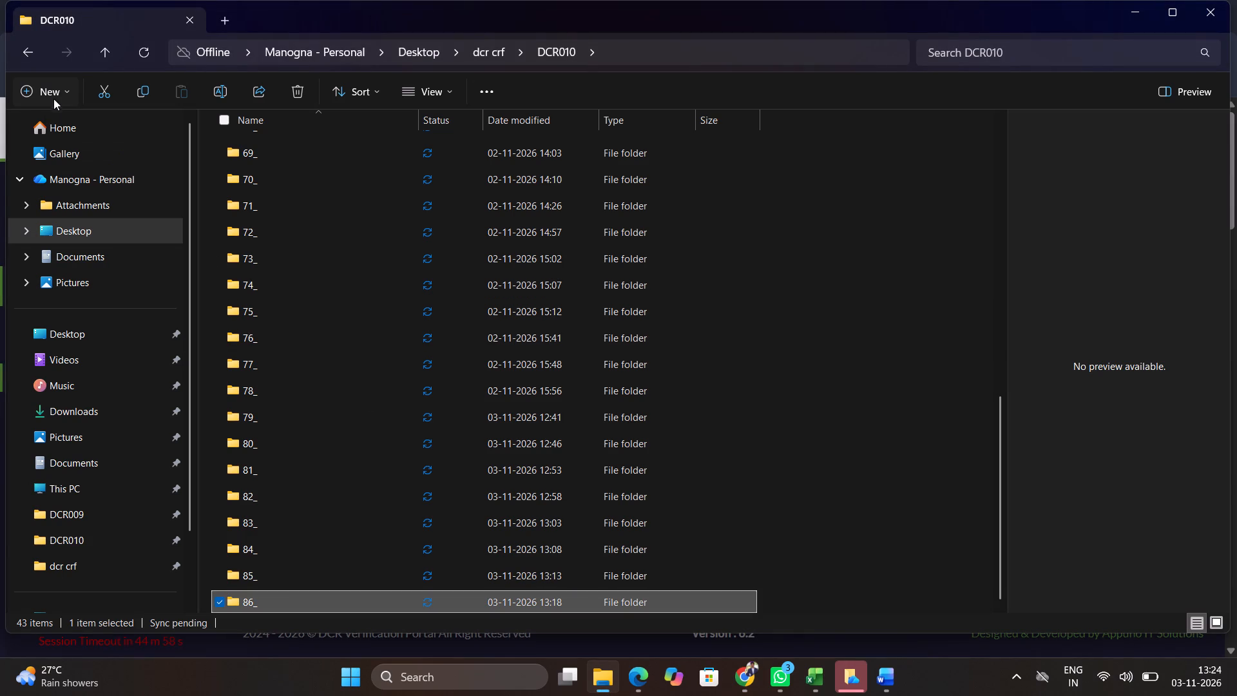
left_click(55, 90)
left_click(59, 126)
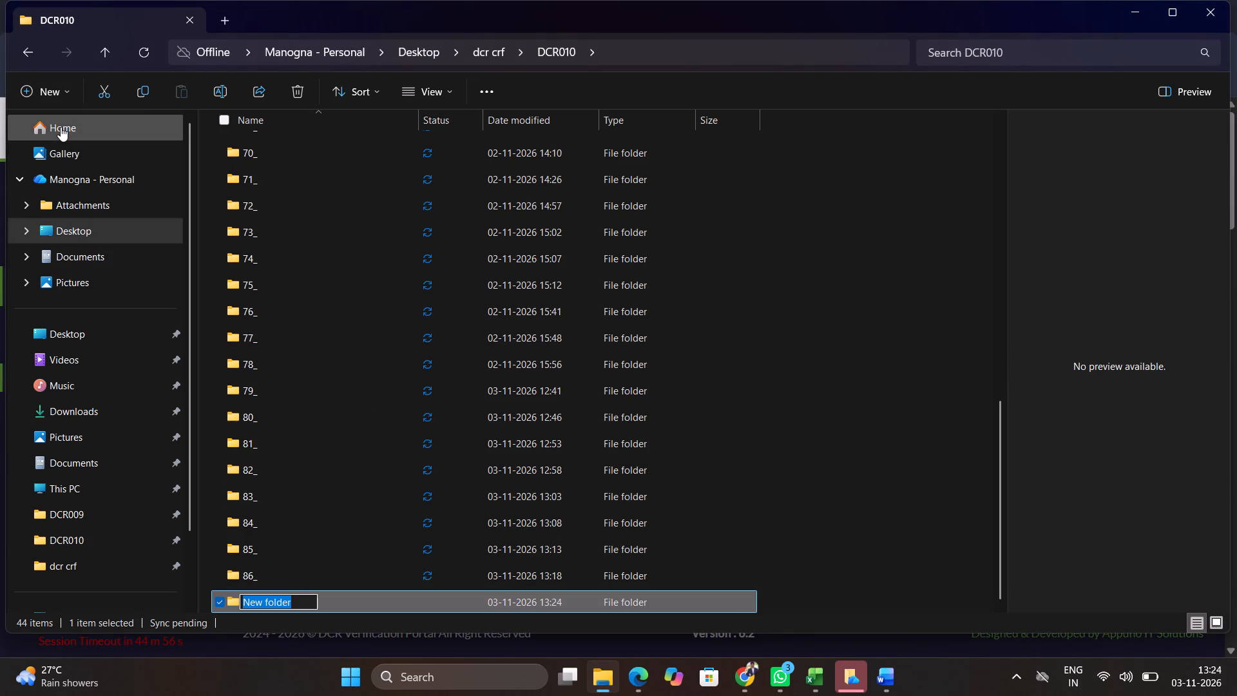
type("87")
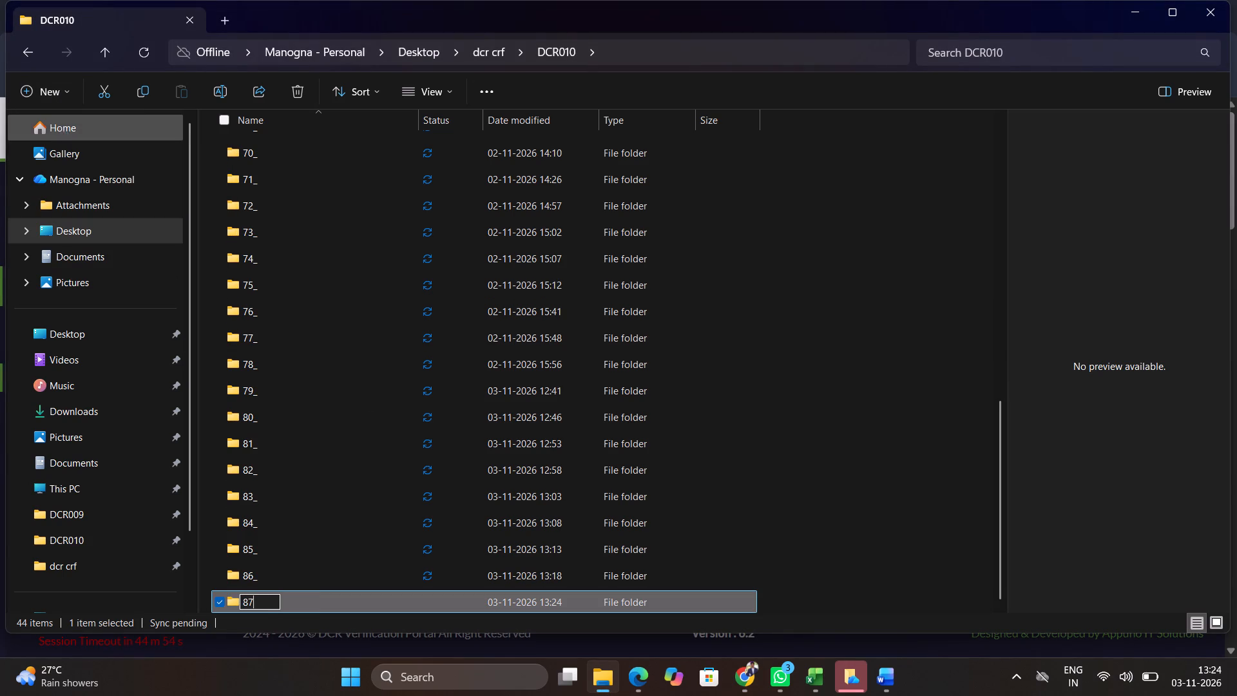
key("shift+underscore")
key("Return")
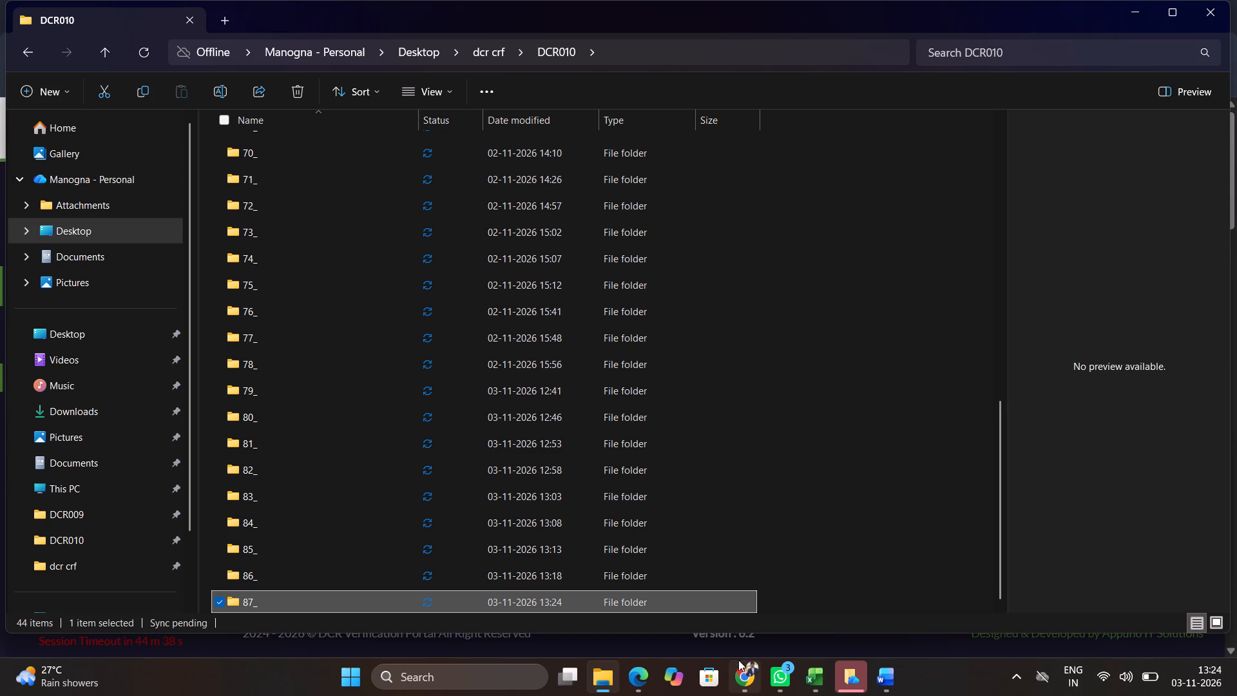
Switch back to the browser and copy the service number from the SUNGRACE work order.
left_click(722, 603)
left_click(138, 0)
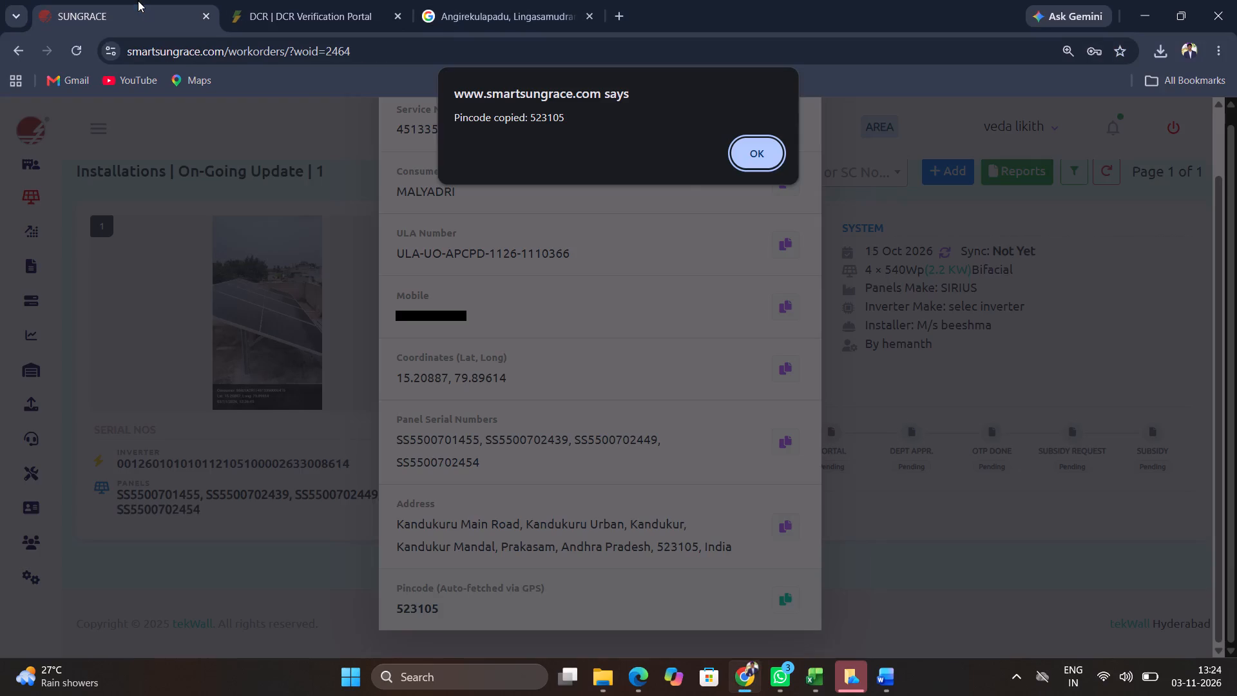
left_click(749, 162)
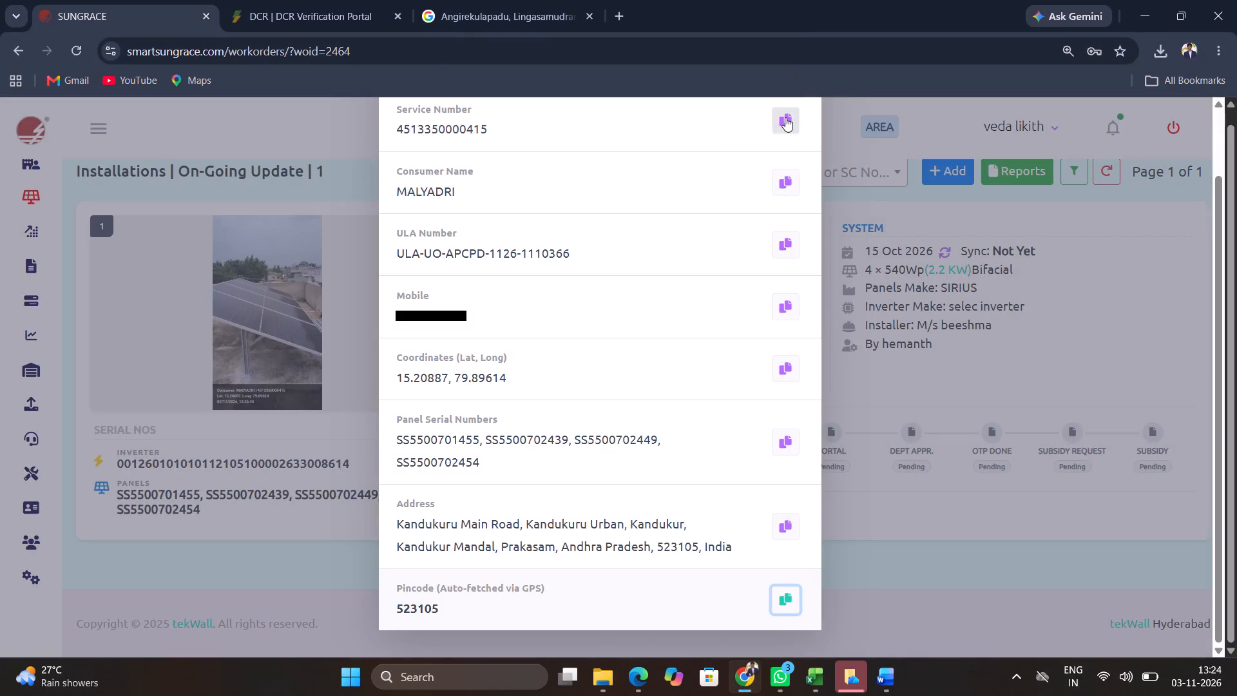
left_click(785, 117)
Download the newest B2C certificate's PDF from the DCR portal into DCR010's 87_ folder, naming it with the copied service number plus -87.
left_click(372, 0)
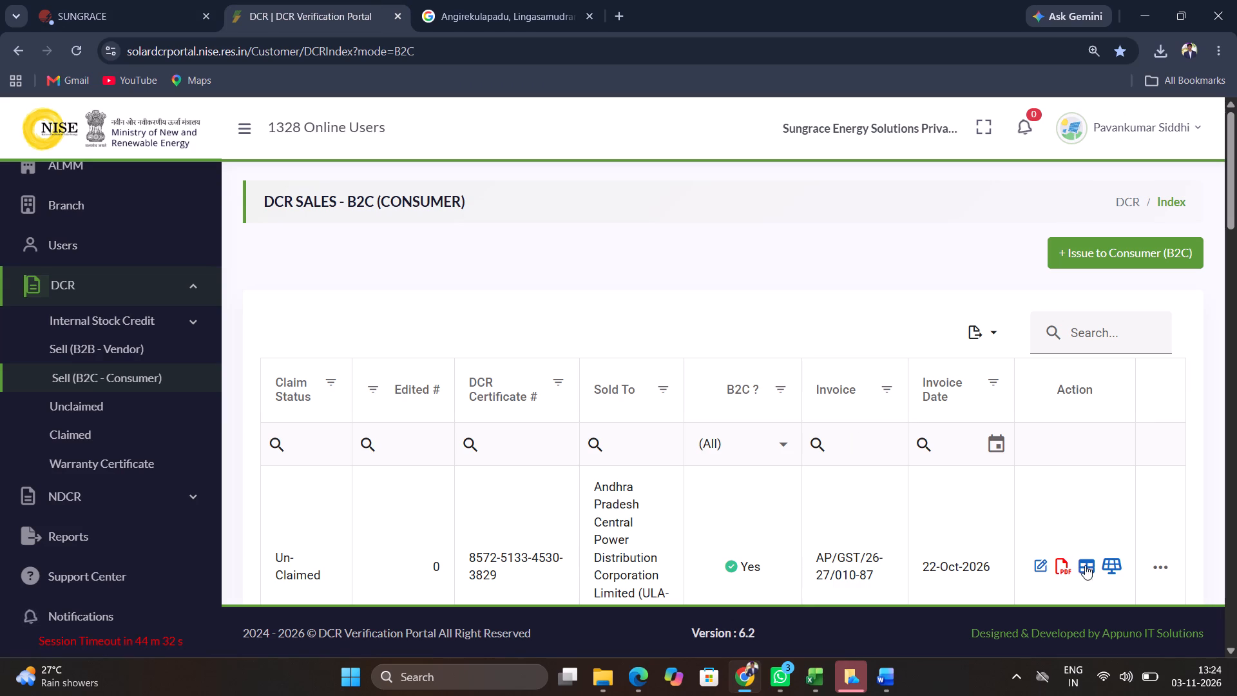
left_click(1067, 570)
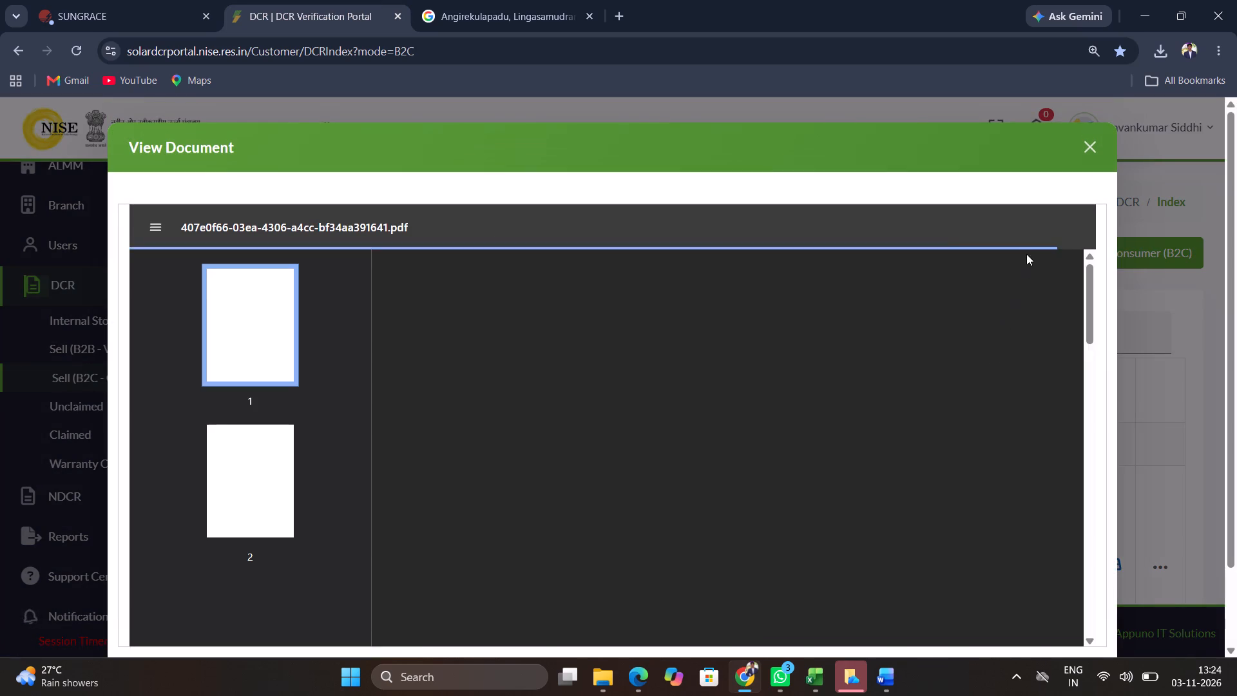
left_click(1011, 224)
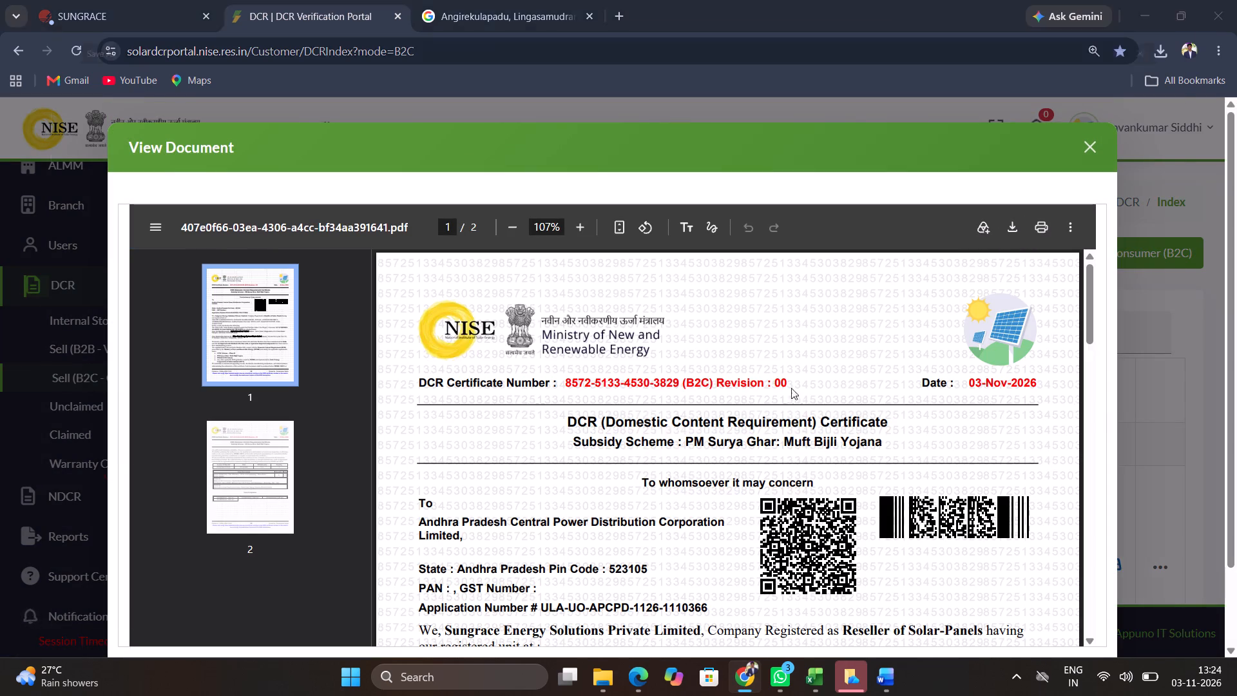
key("ctrl+v")
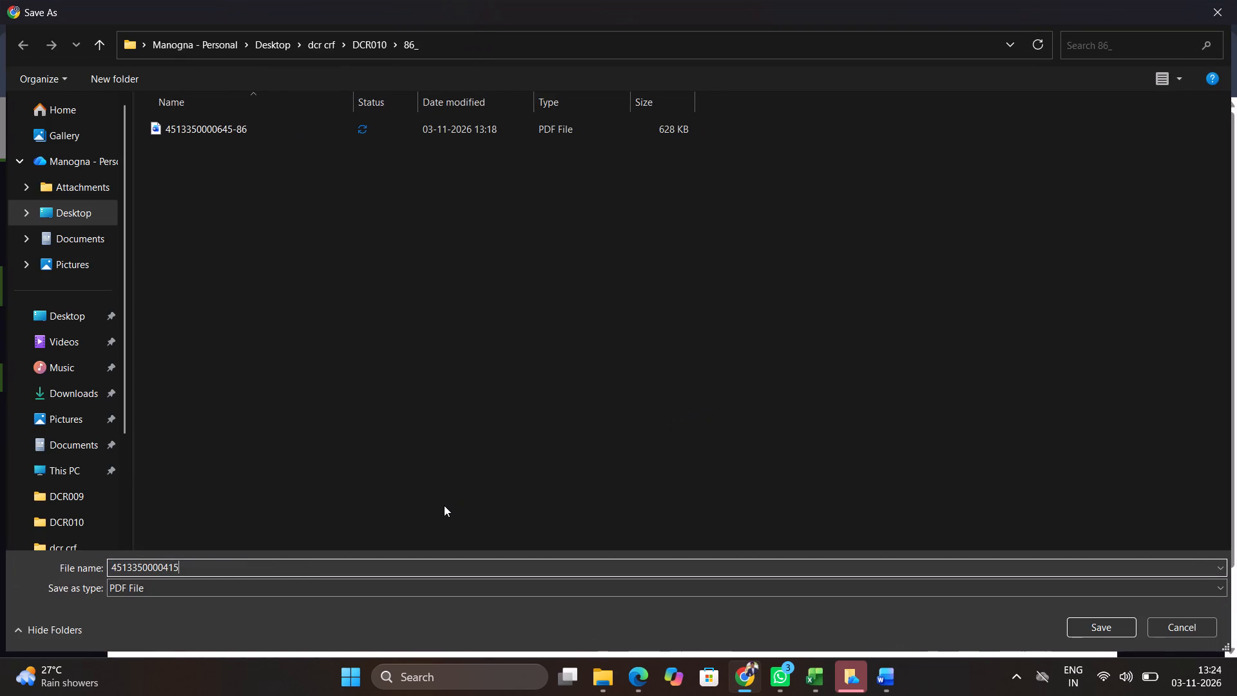
key("minus")
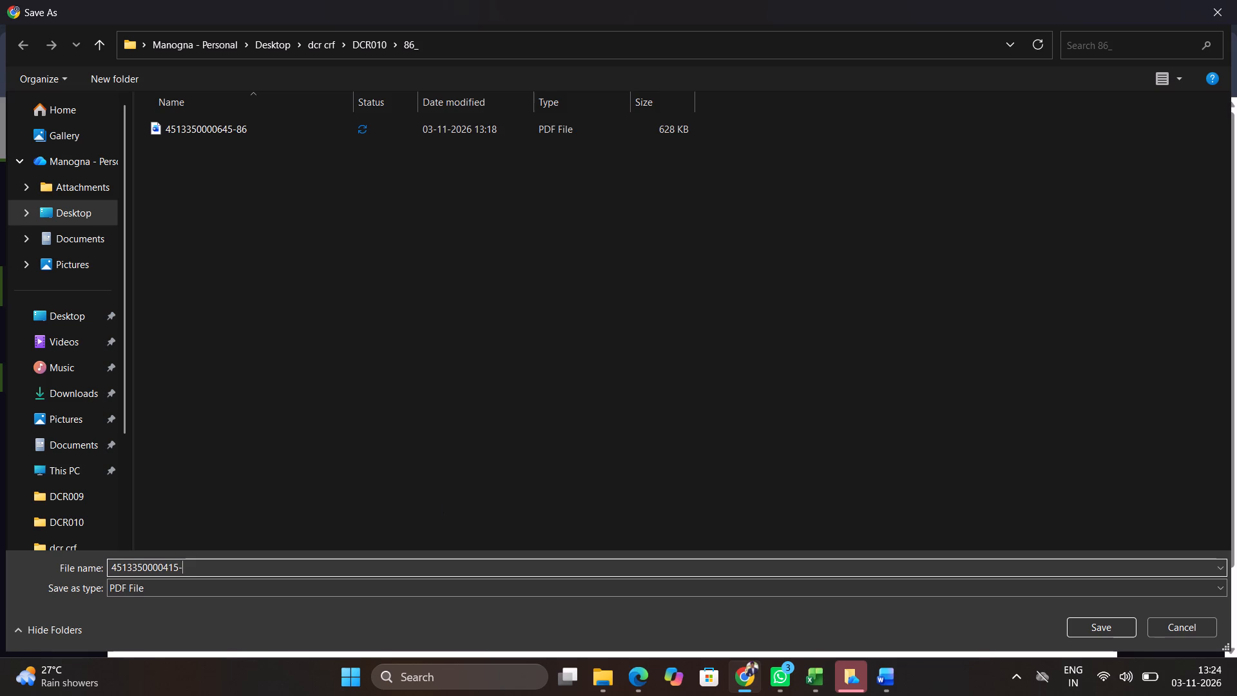
type("87")
left_click(384, 43)
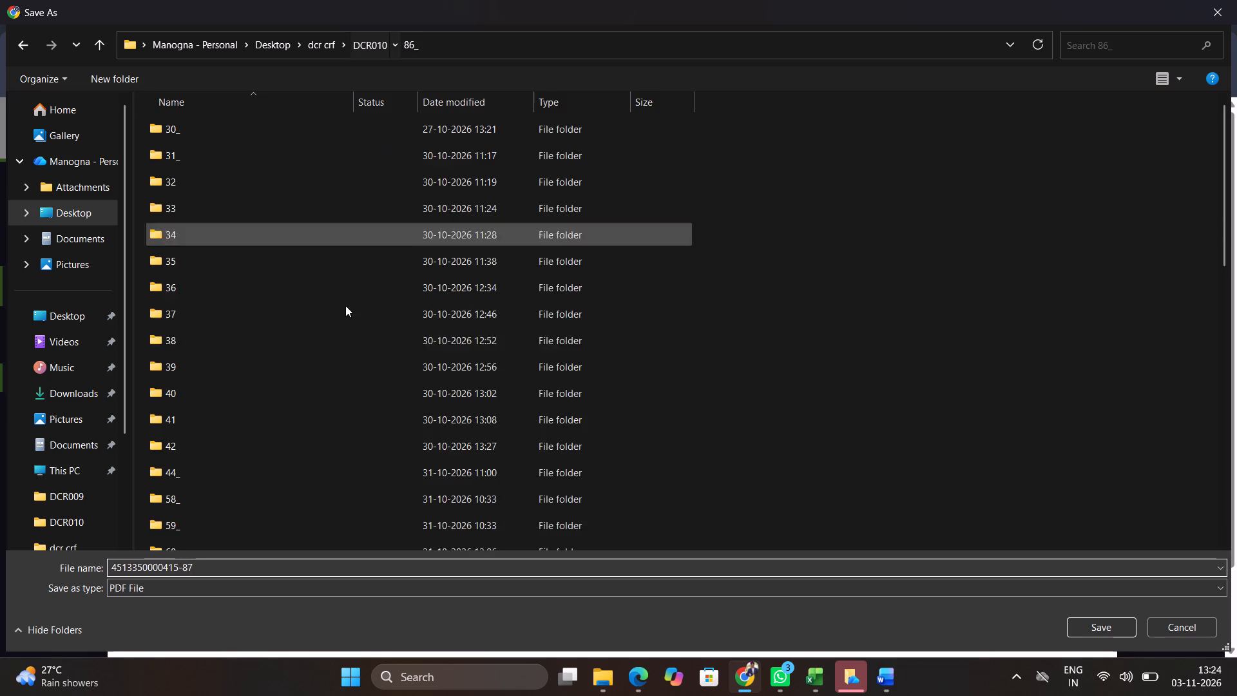
scroll(312, 439, "down", 11)
scroll(372, 361, "down", 6)
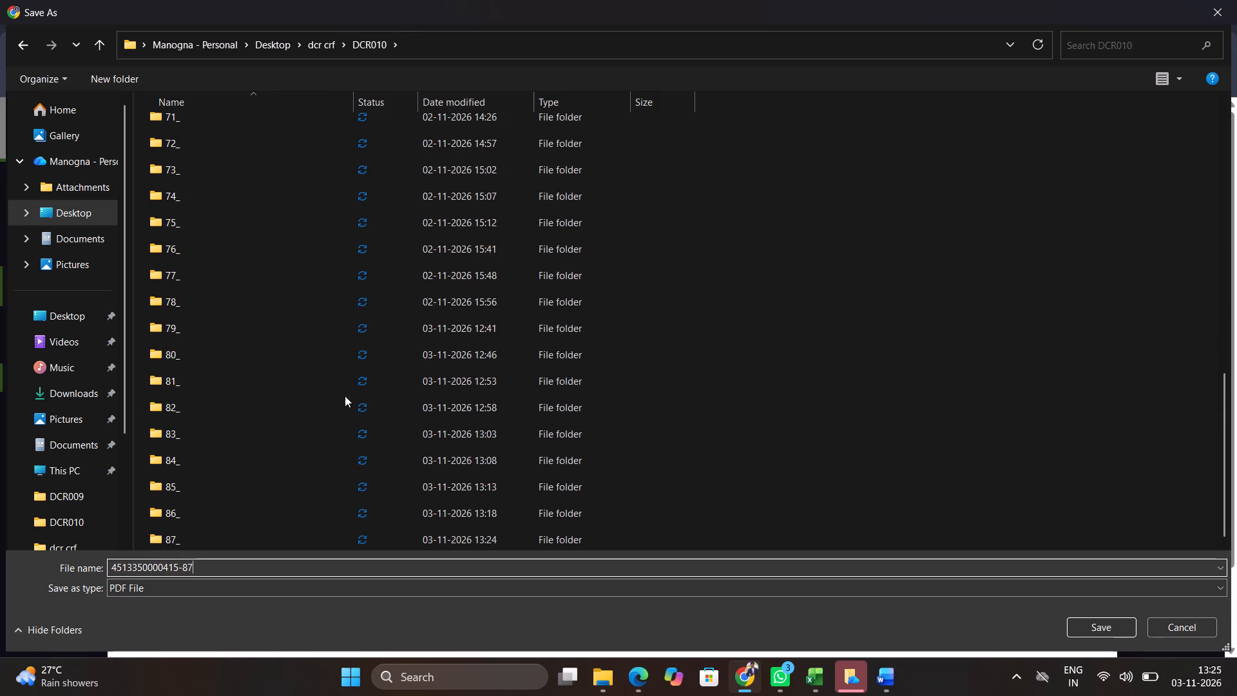
double_click(315, 539)
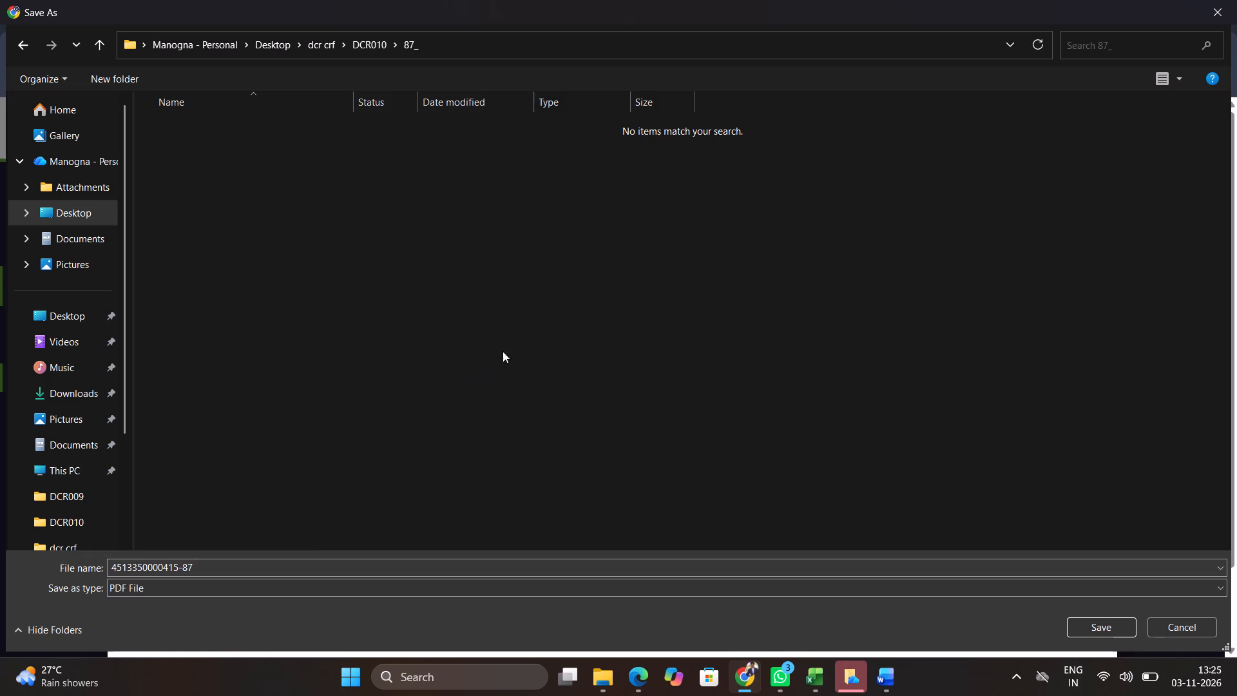
left_click(1108, 621)
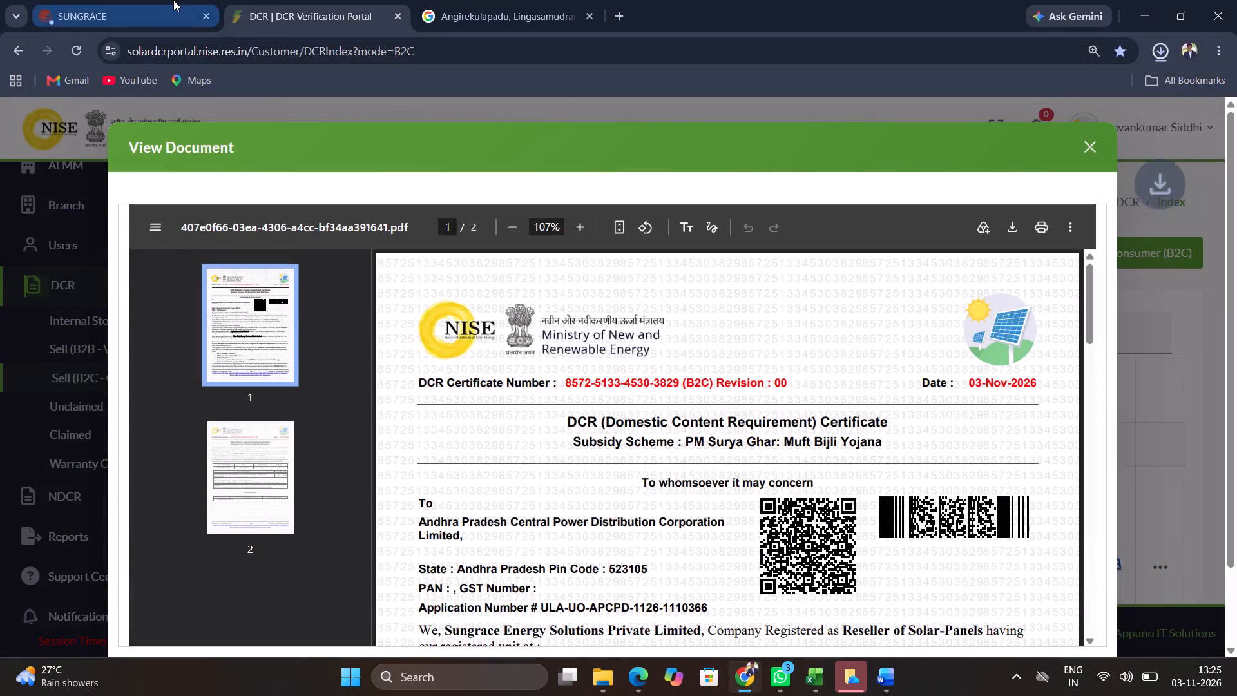
Return to the SUNGRACE work order, dismiss the copy details and open its Project Stage update form.
left_click(169, 0)
left_click(751, 155)
left_click_drag(896, 213, 900, 229)
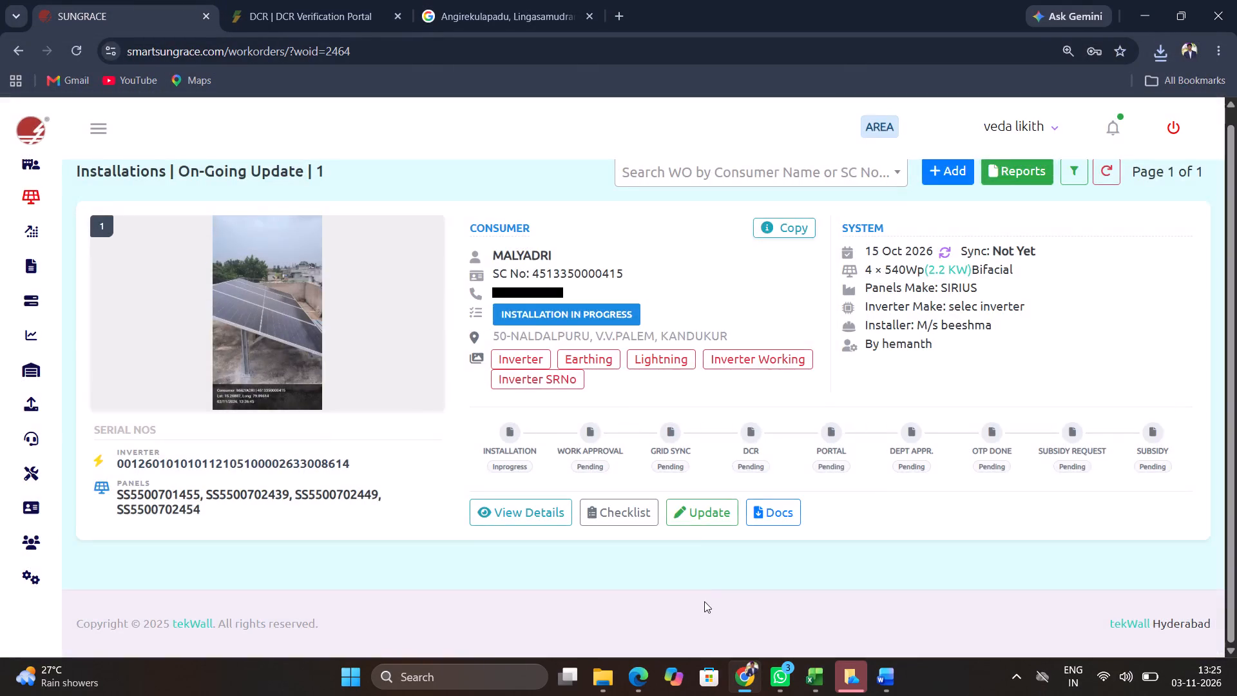
left_click(691, 520)
left_click(456, 454)
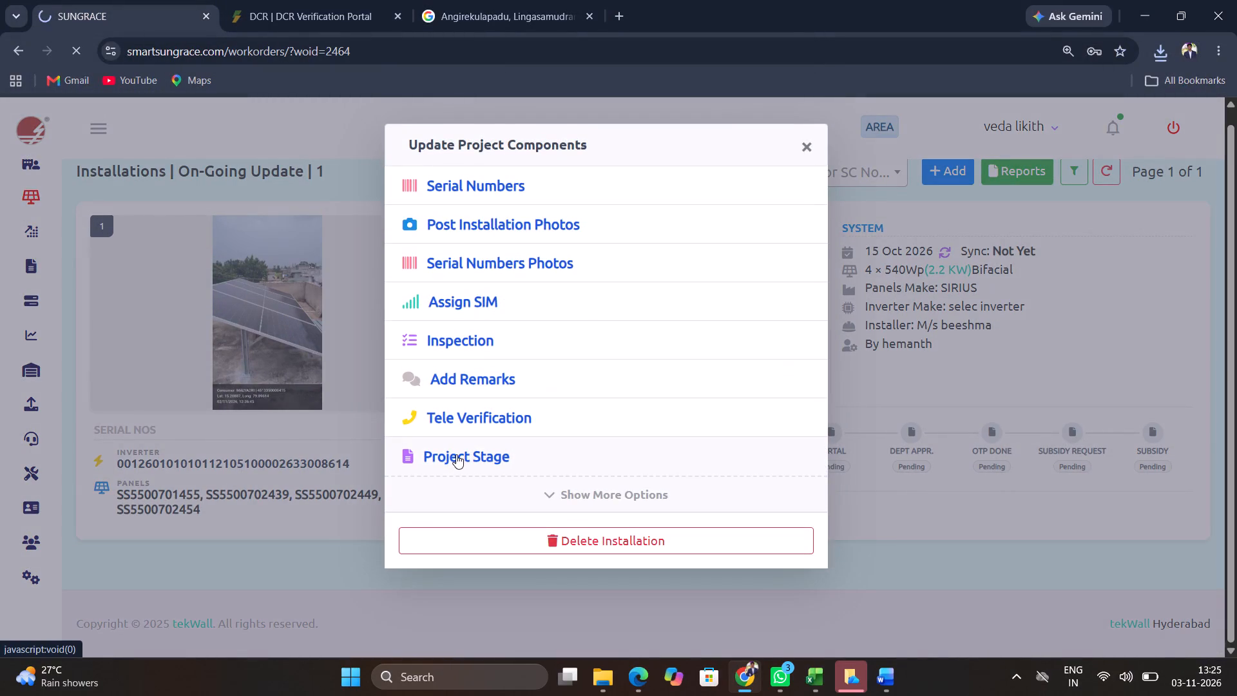
Attach the certificate PDF from DCR010's 87_ folder as the Dcr upload and submit the work order form.
scroll(569, 274, "down", 3)
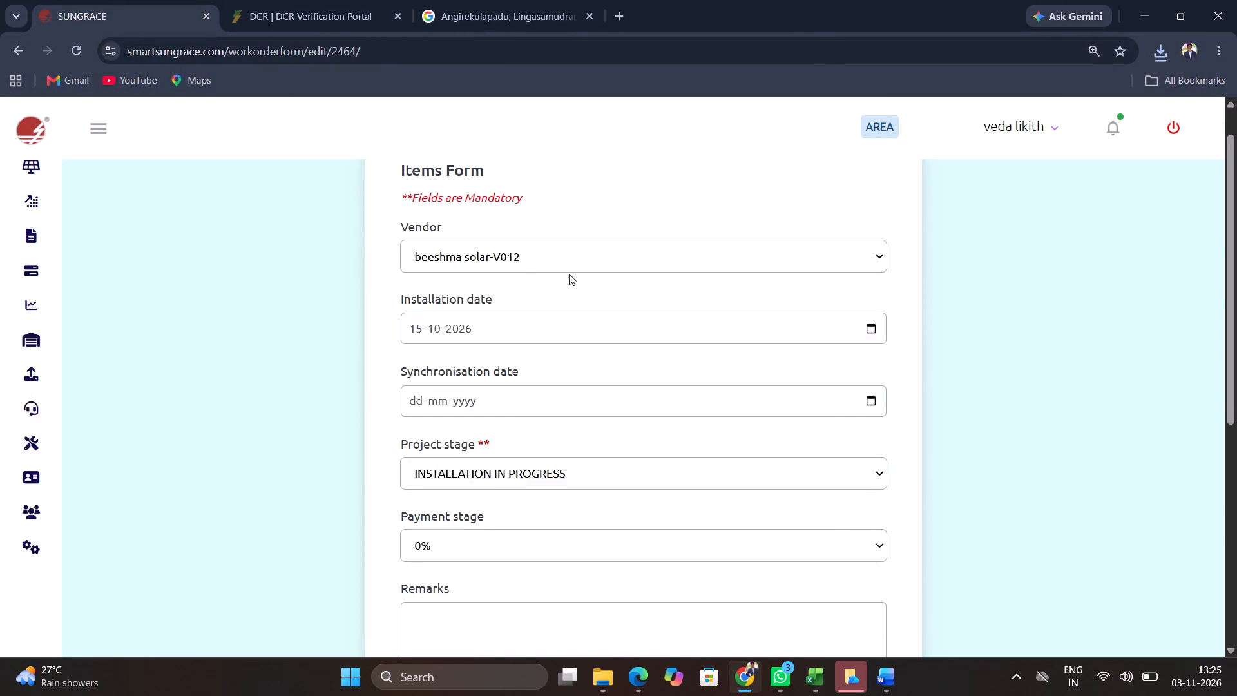
scroll(569, 274, "down", 2)
left_click(458, 446)
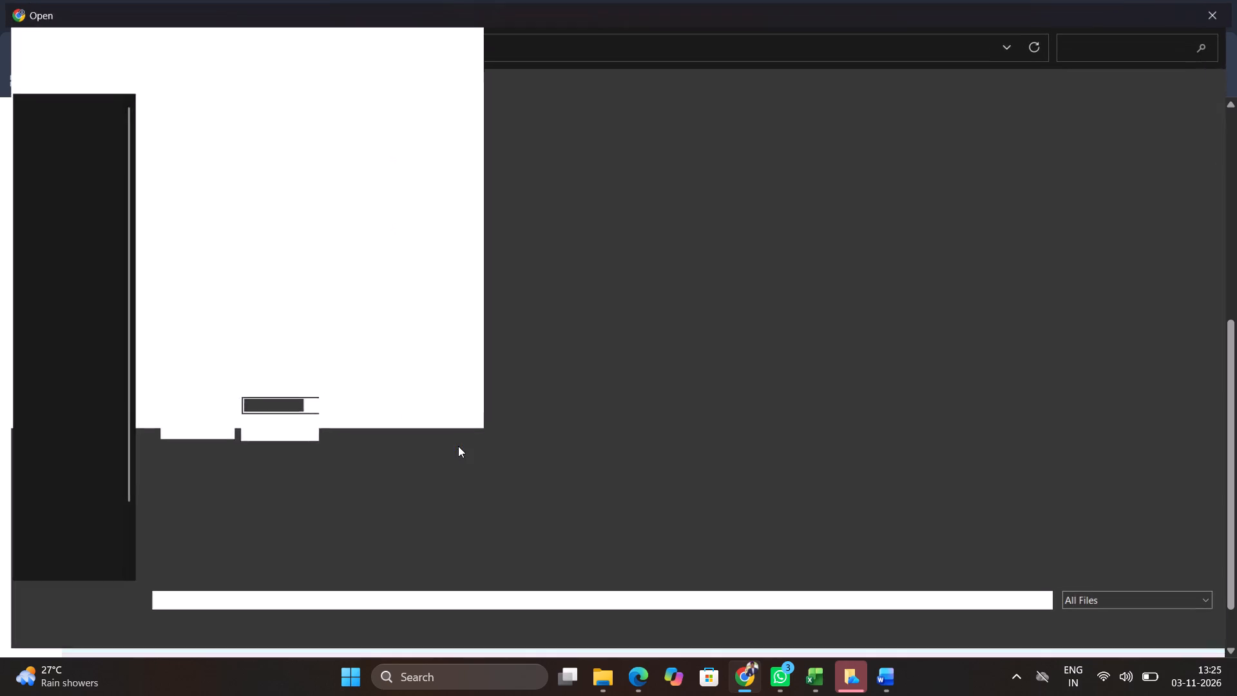
left_click(366, 52)
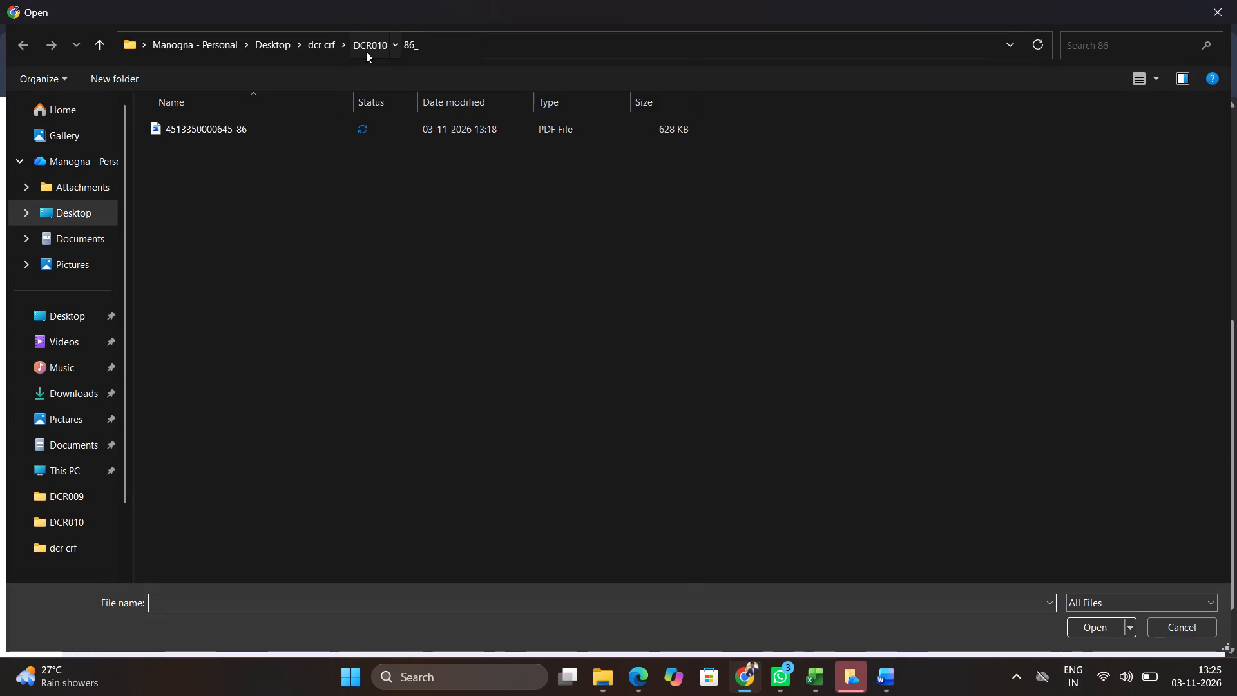
scroll(321, 414, "down", 2)
double_click(251, 571)
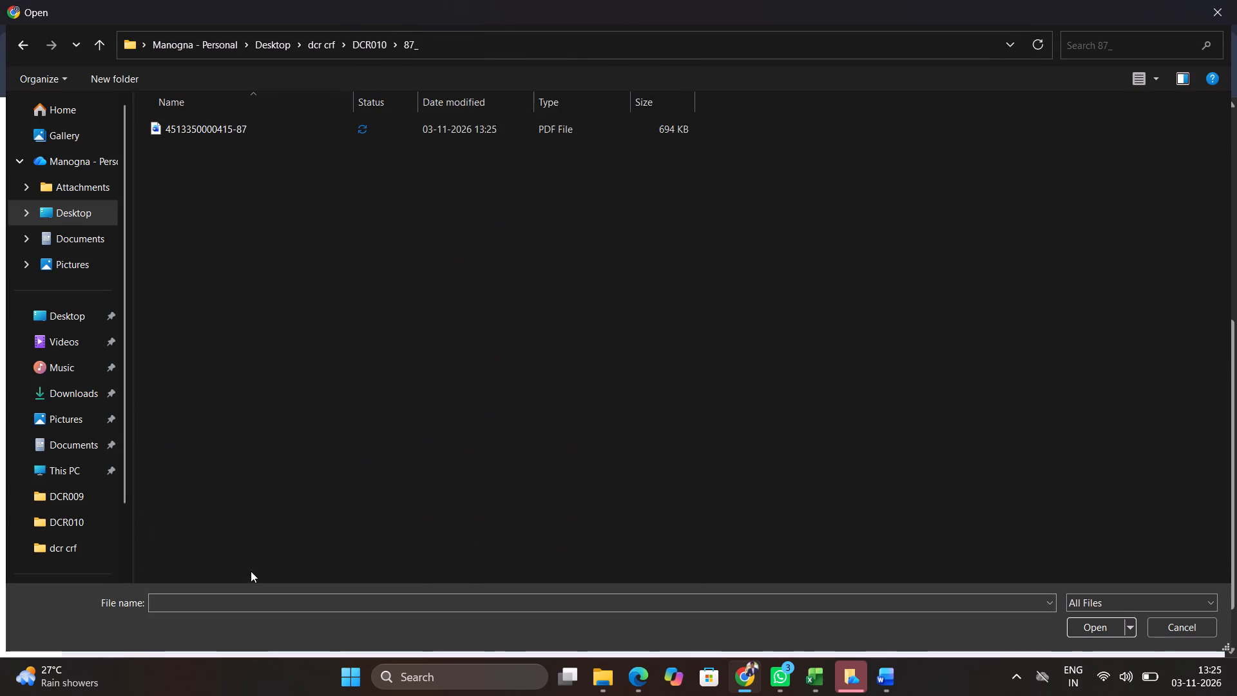
double_click(193, 128)
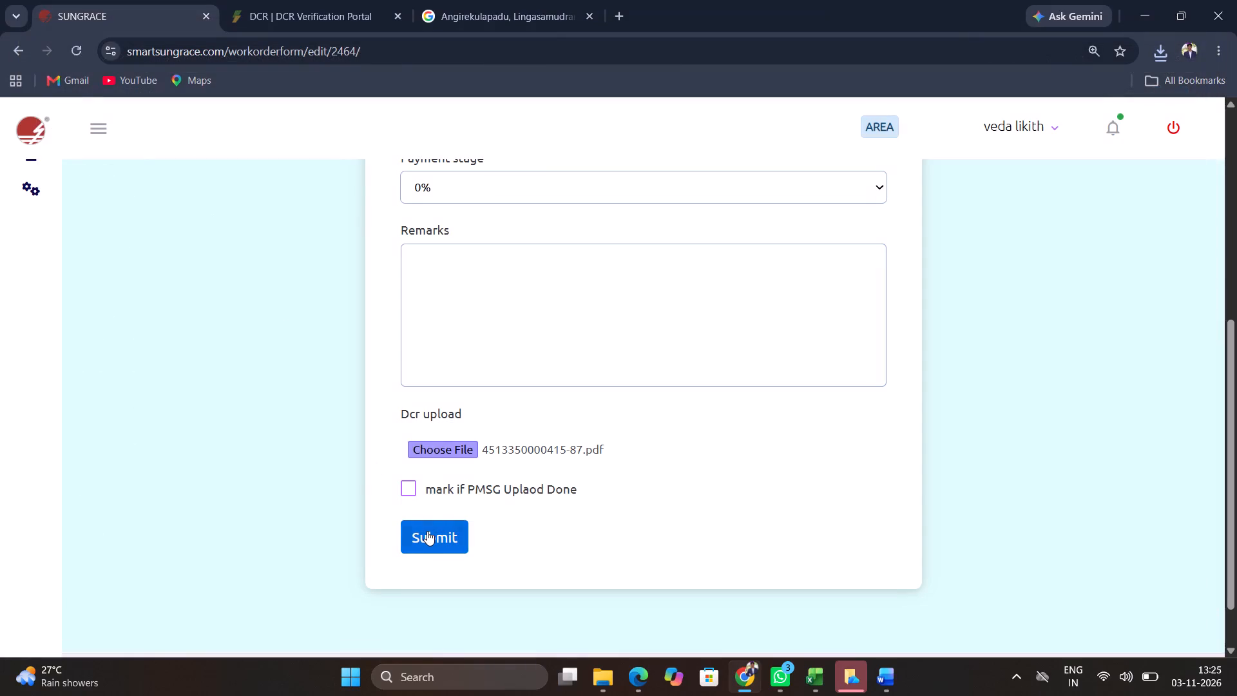
left_click(427, 531)
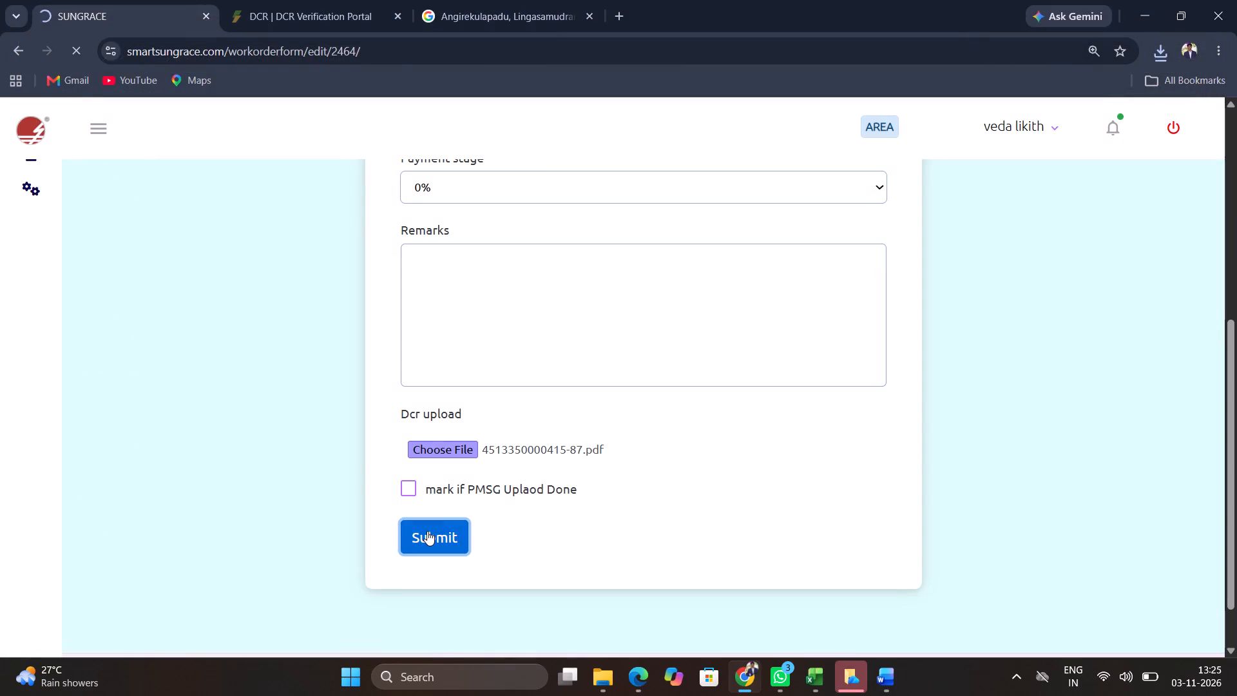
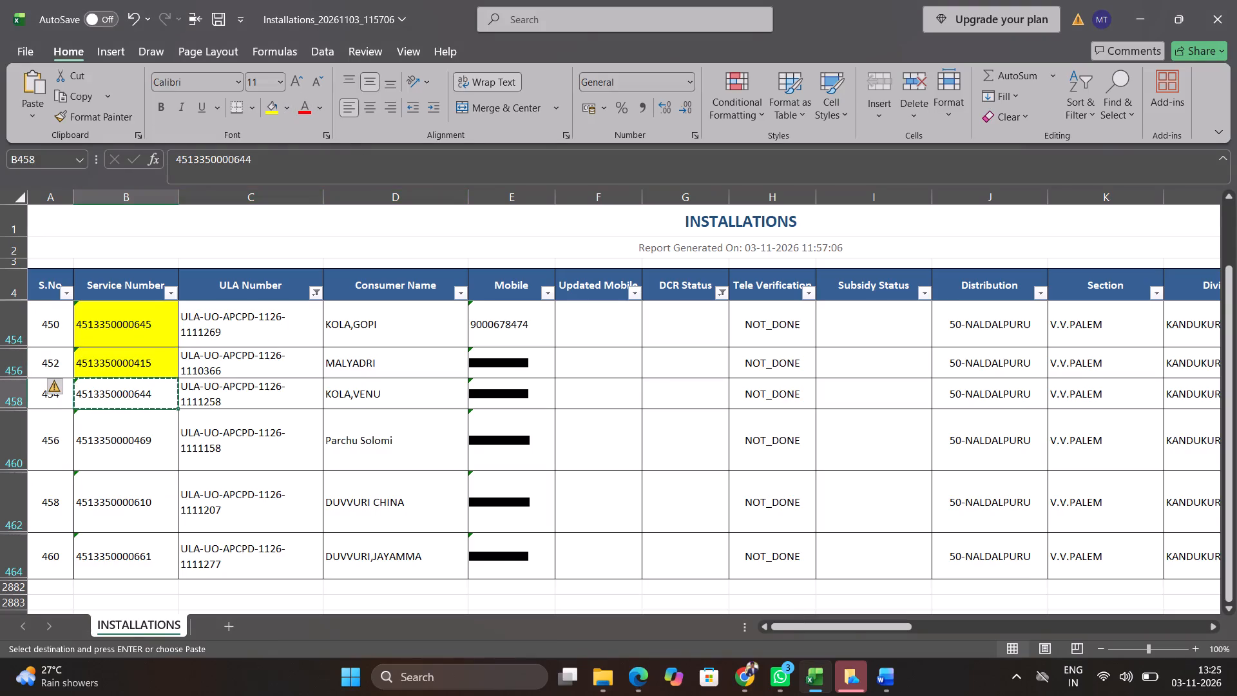
Switch to the browser, open the SUNGRACE work order matching the copied service number, and copy its ULA number.
left_click(723, 599)
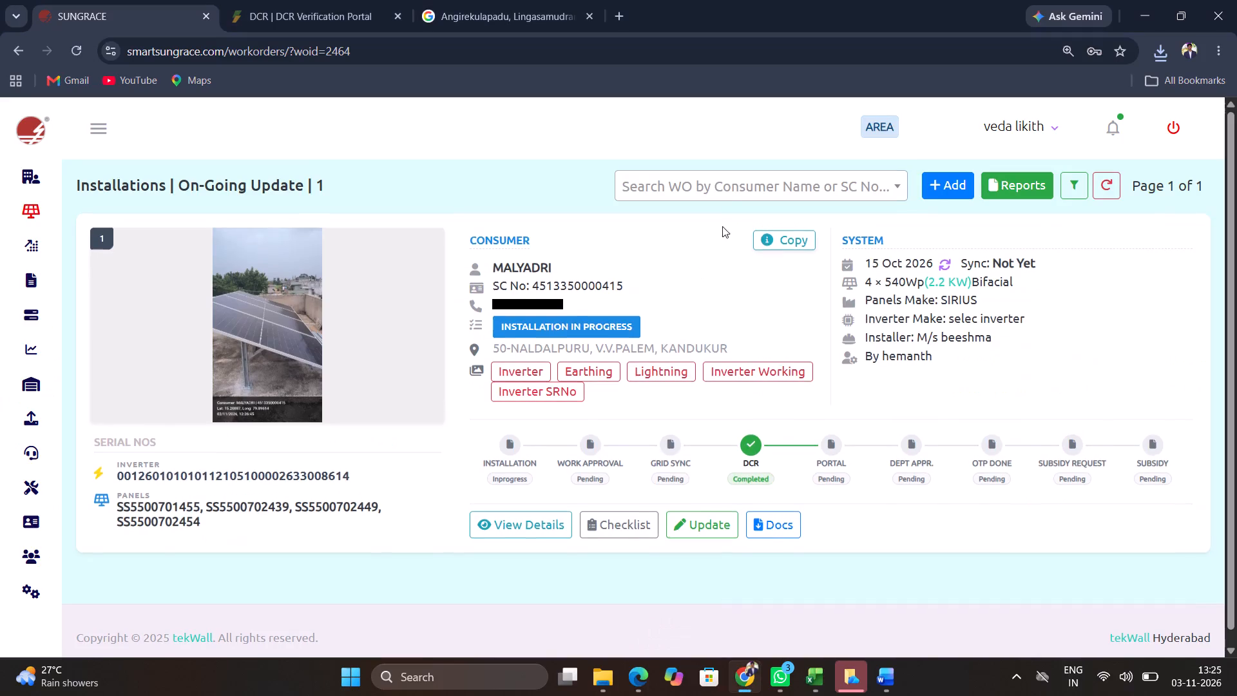
left_click(729, 189)
key("ctrl+v")
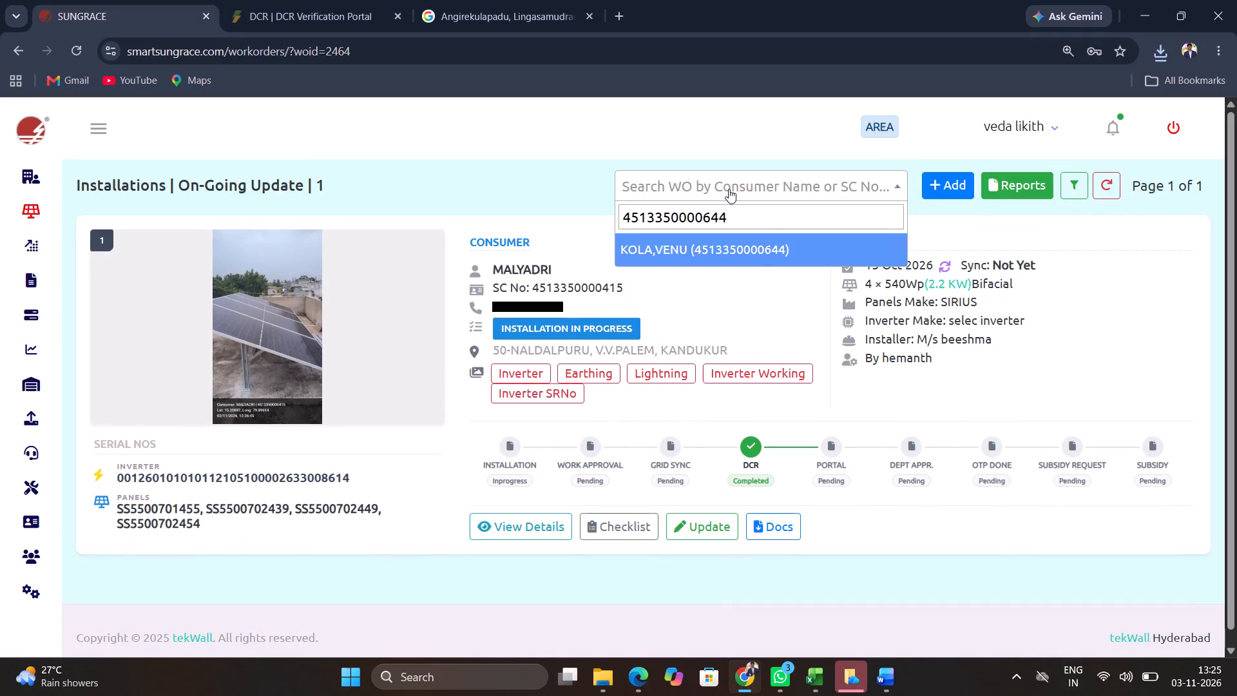
key("Return")
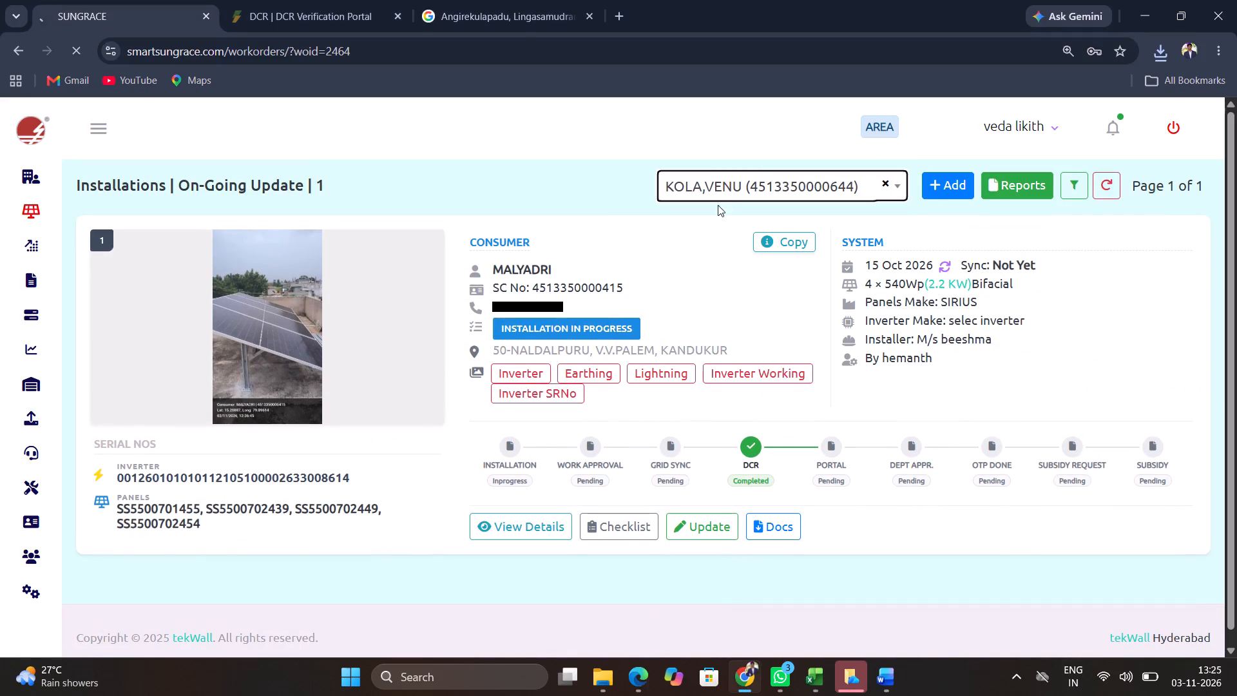
left_click(773, 235)
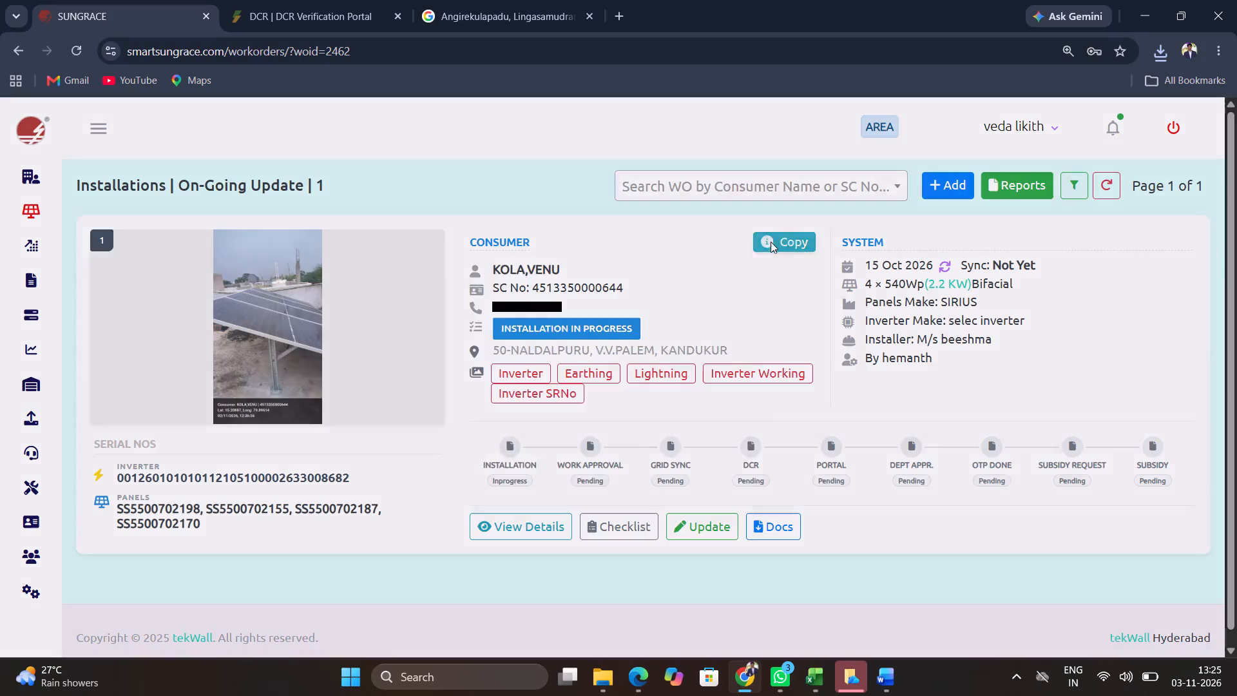
left_click(782, 318)
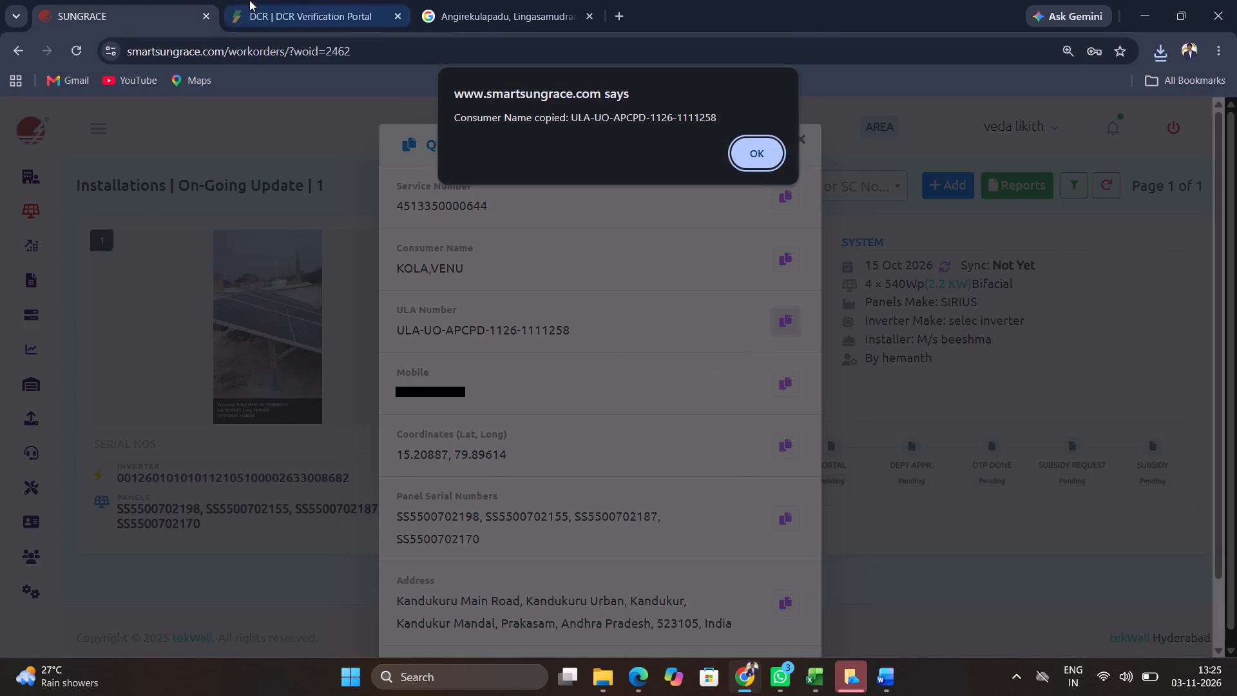
Start a new consumer (B2C) issue in the DCR portal and enter the copied ULA number as the Consumer Application Number.
left_click(249, 0)
left_click(1091, 143)
left_click(1046, 246)
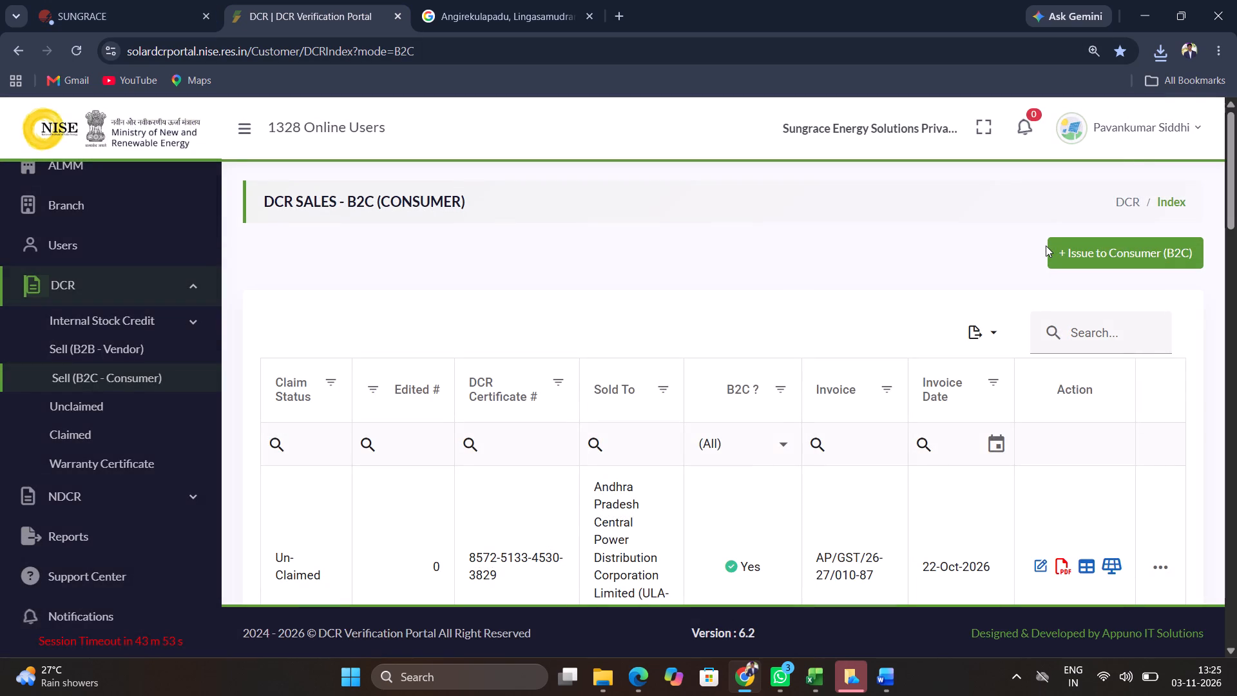
left_click(1072, 251)
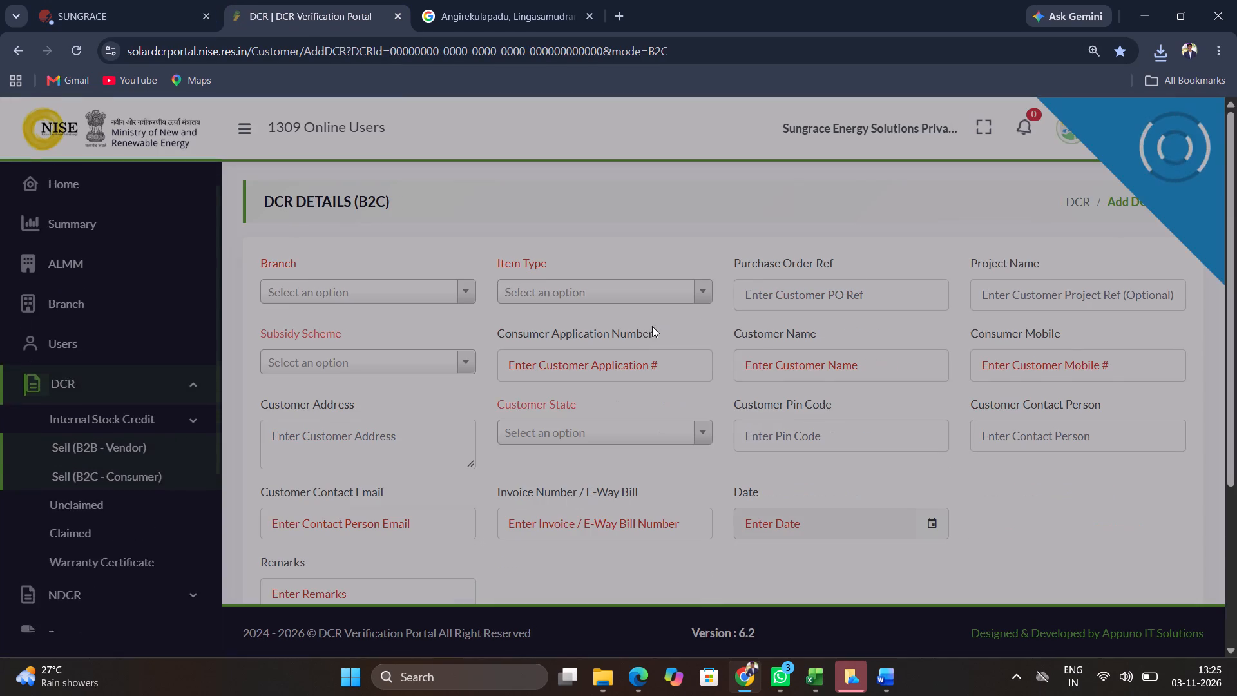
left_click(621, 355)
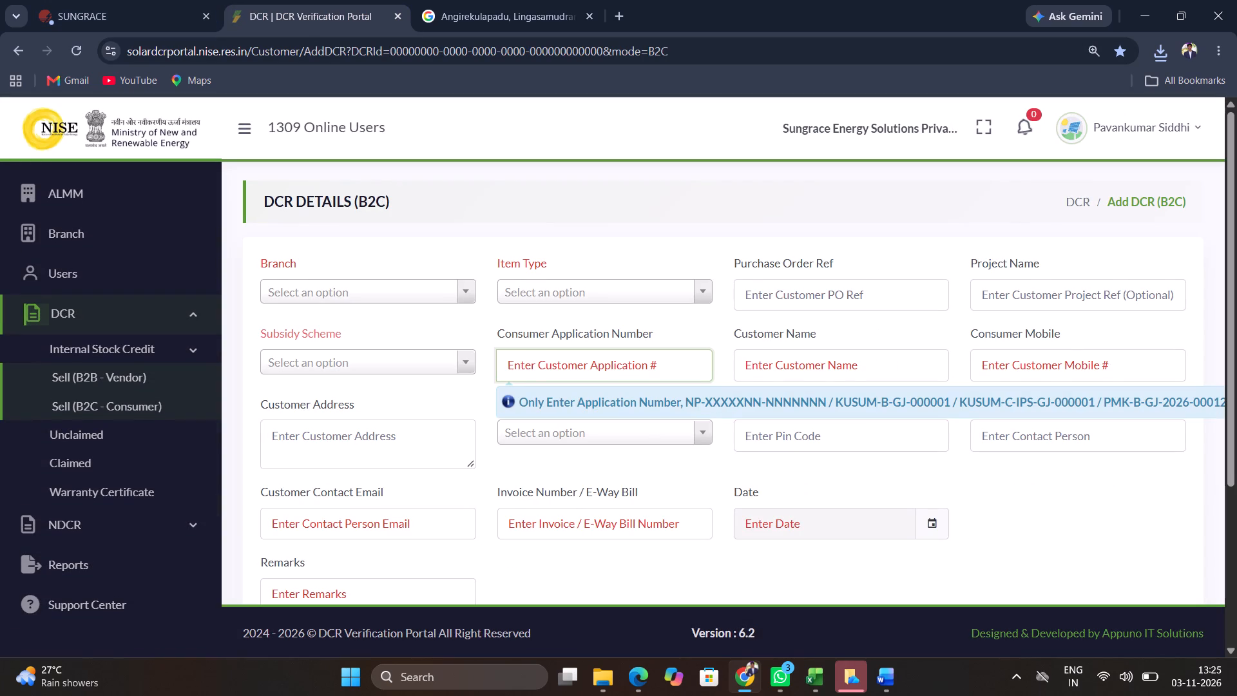
key("ctrl+v")
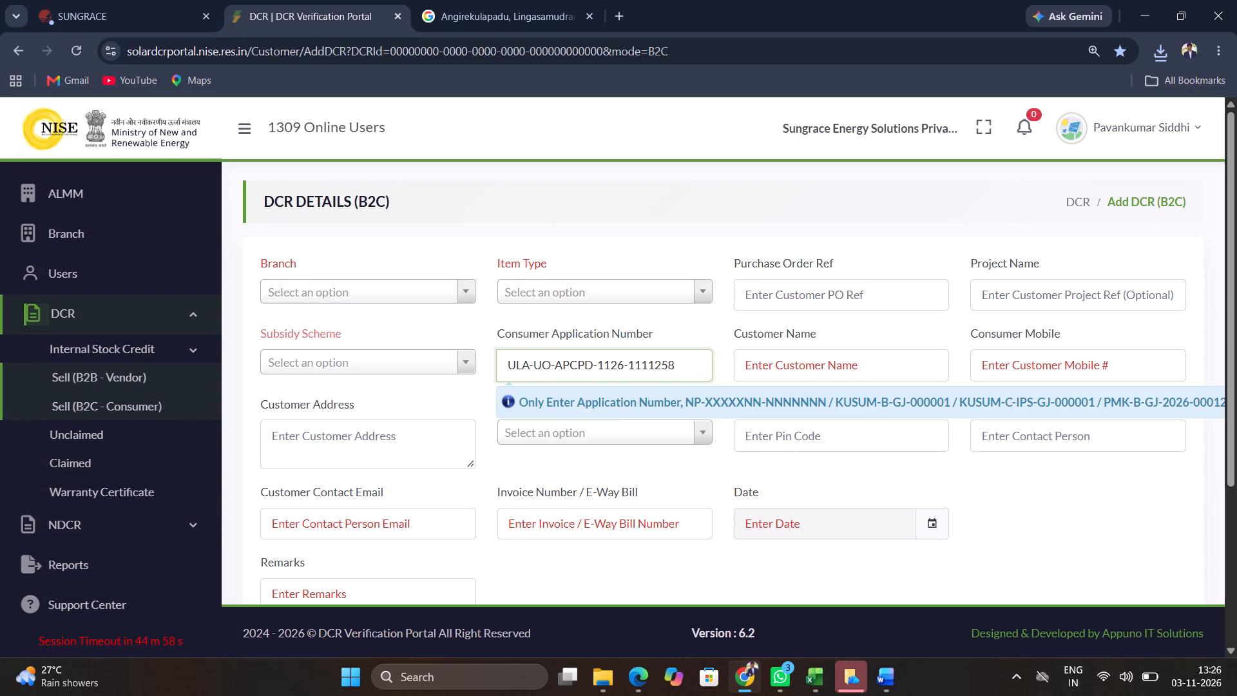
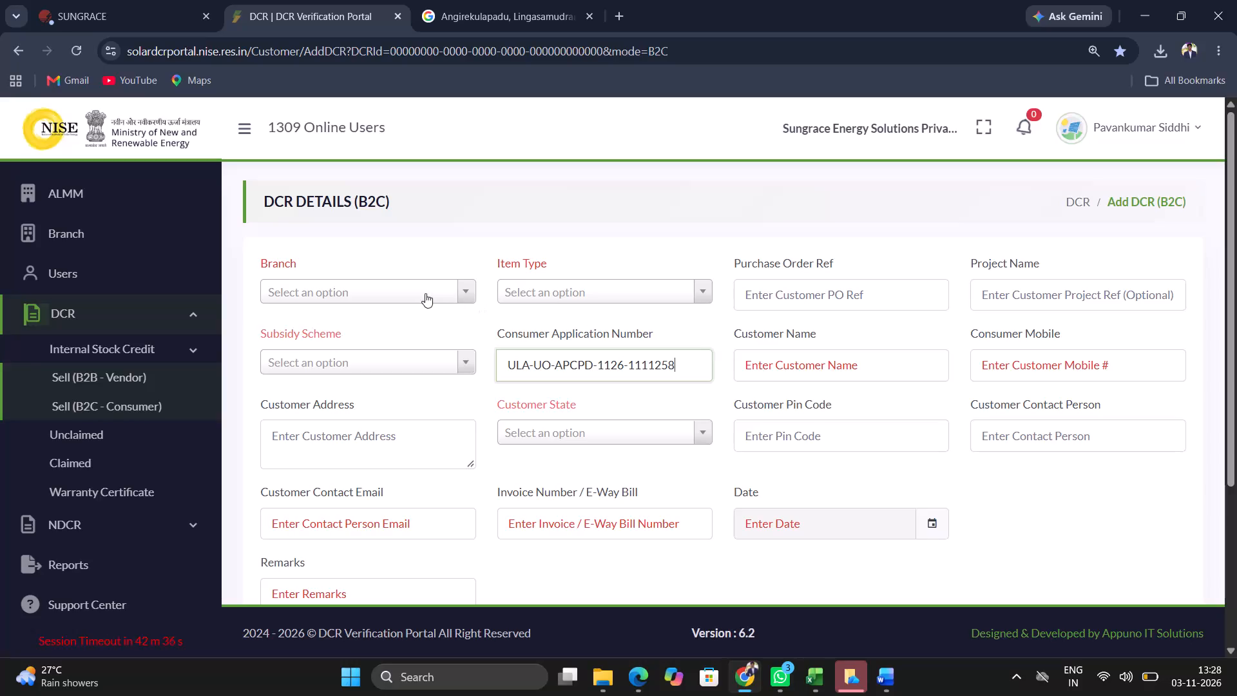
Set the branch to Andhra Pradesh, the subsidy scheme to PM Surya Ghar: Muft Bijli Yojana and the item type to Solar Panels.
left_click(425, 293)
left_click(380, 362)
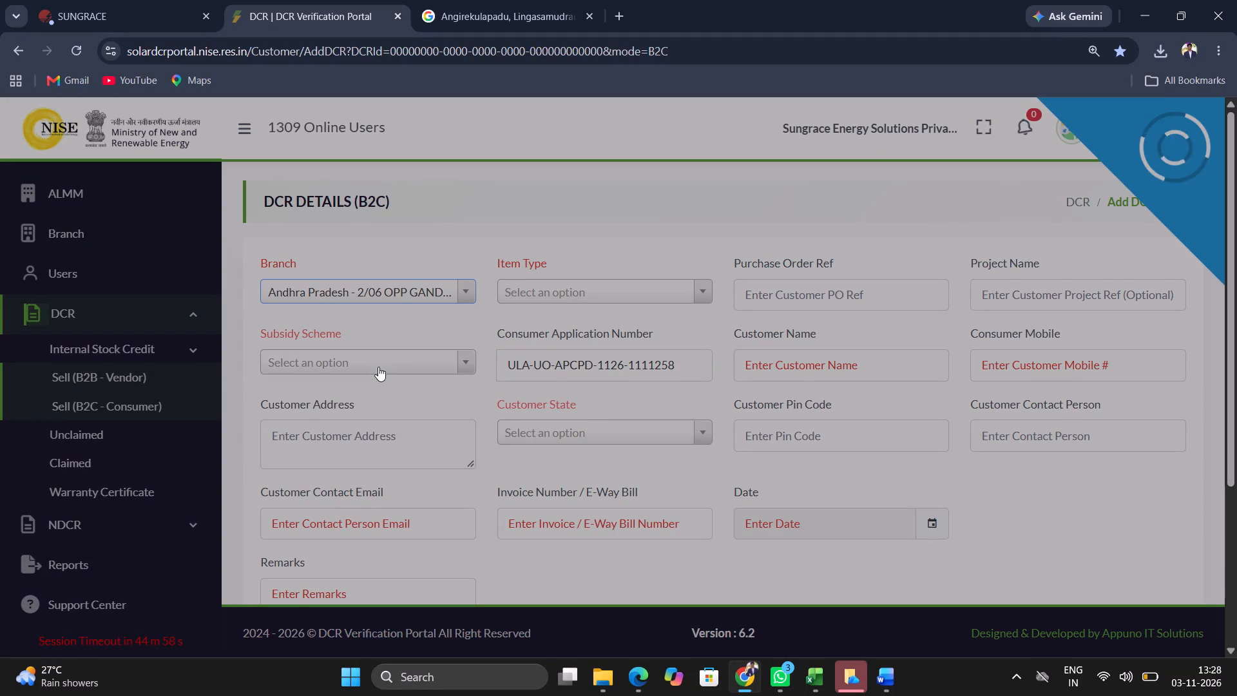
left_click(376, 366)
left_click(366, 502)
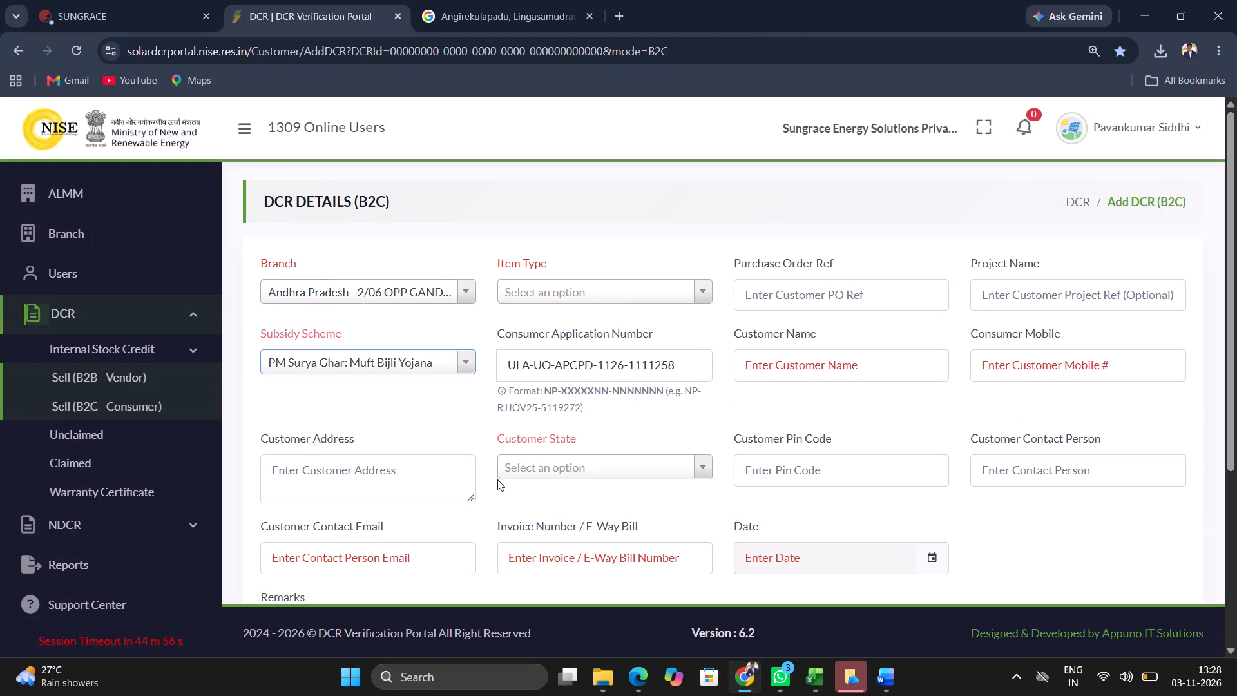
left_click(609, 297)
left_click(597, 349)
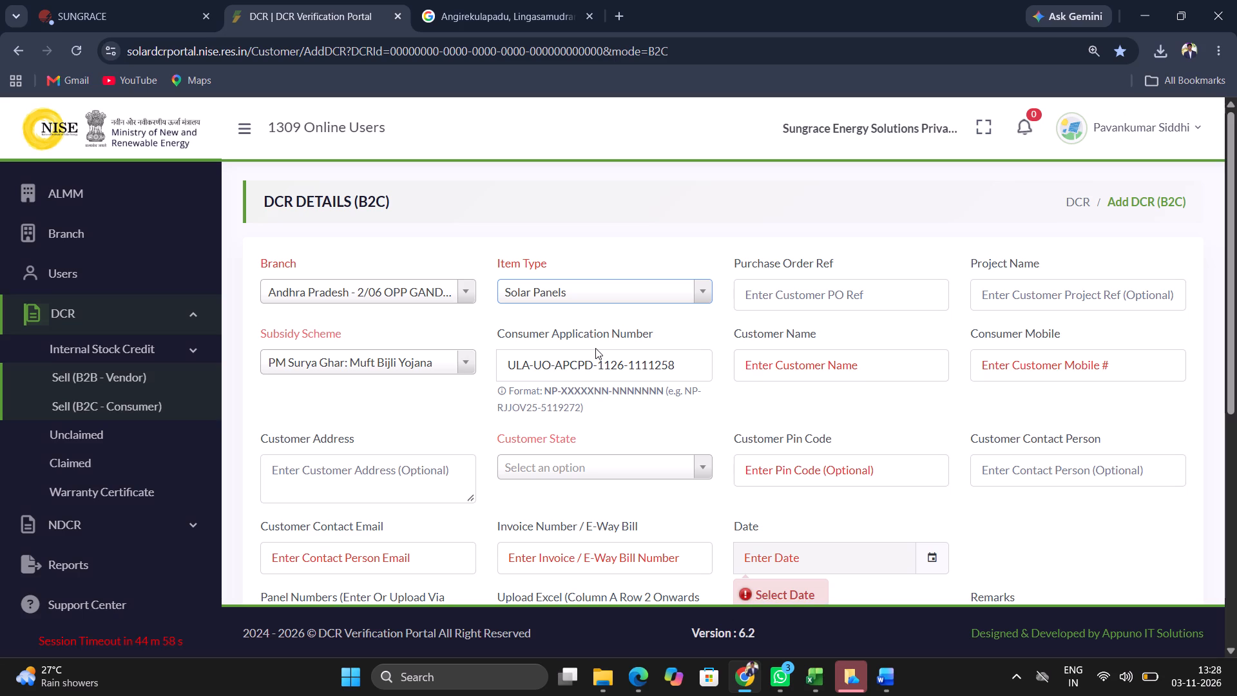
Copy Andhra Pradesh Central Power Distribution Corporation Limited from the Kandukuru Word document into the DCR form's Customer Name.
left_click(818, 369)
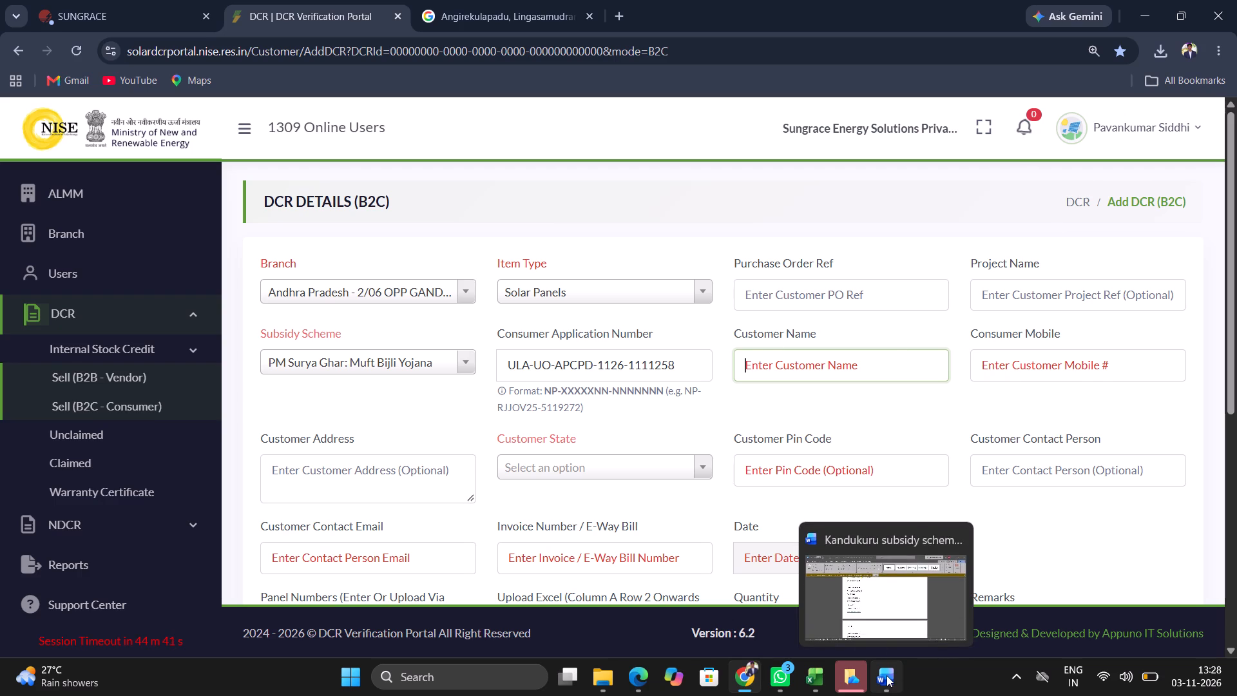
left_click(855, 588)
scroll(497, 418, "up", 9)
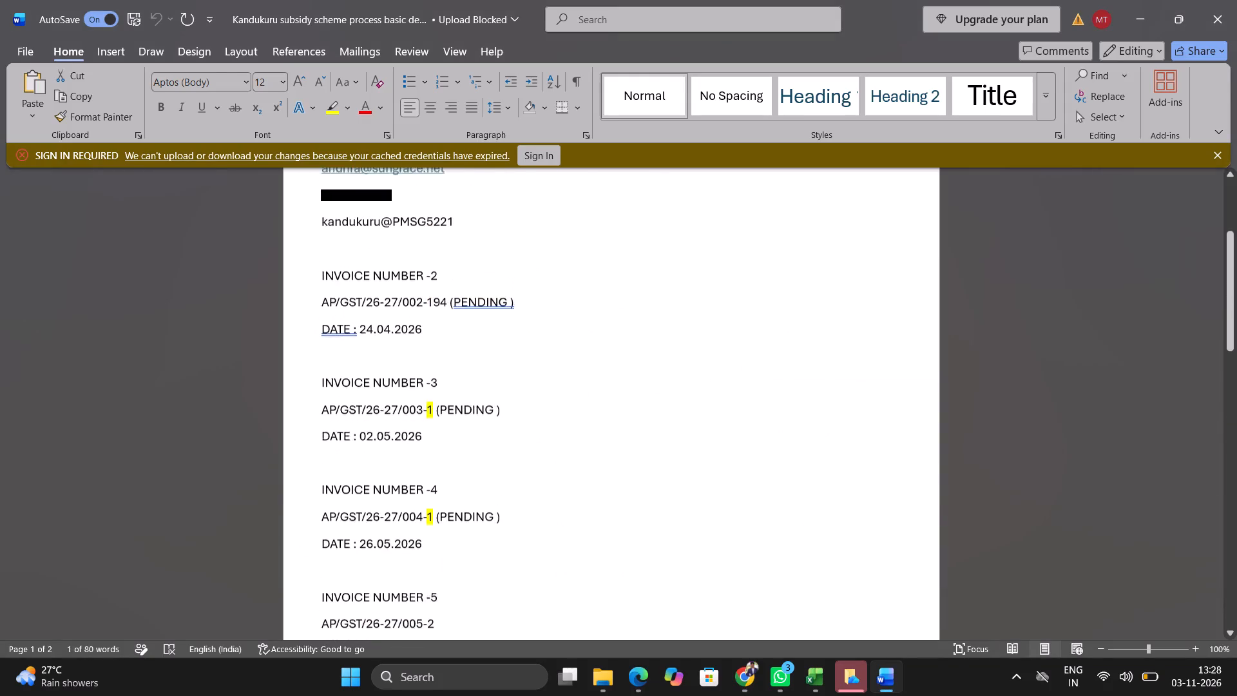
scroll(497, 418, "up", 16)
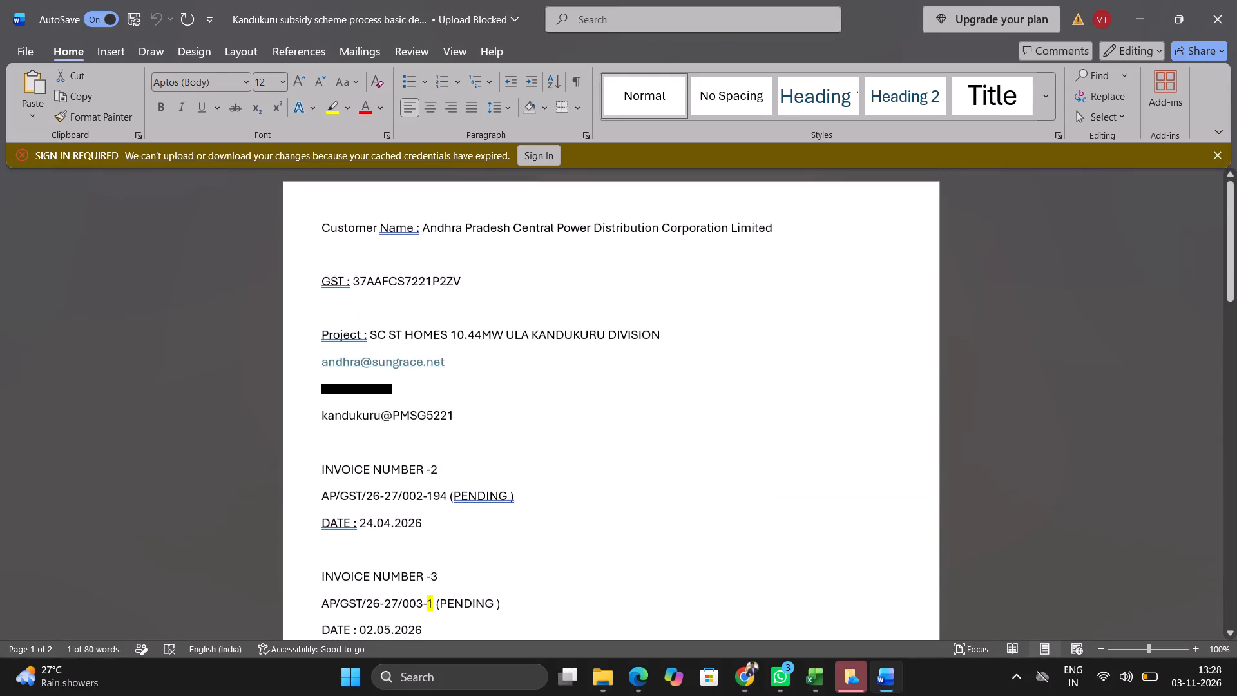
left_click_drag(427, 230, 809, 224)
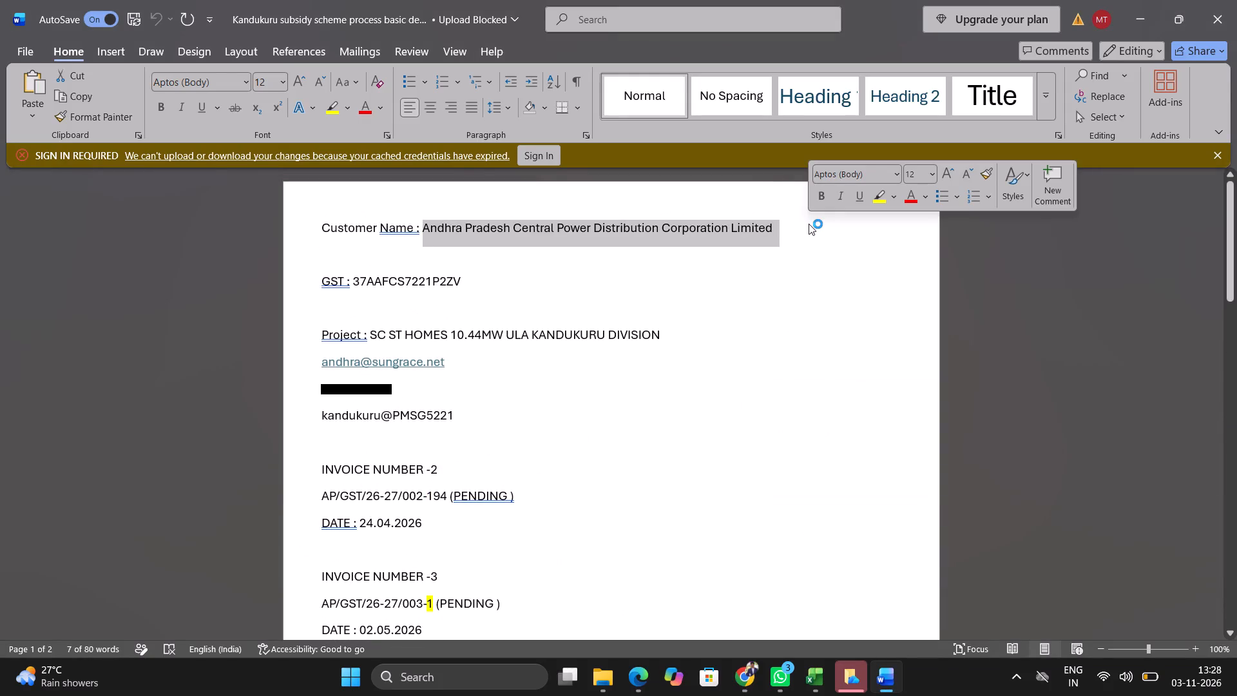
key("ctrl+c")
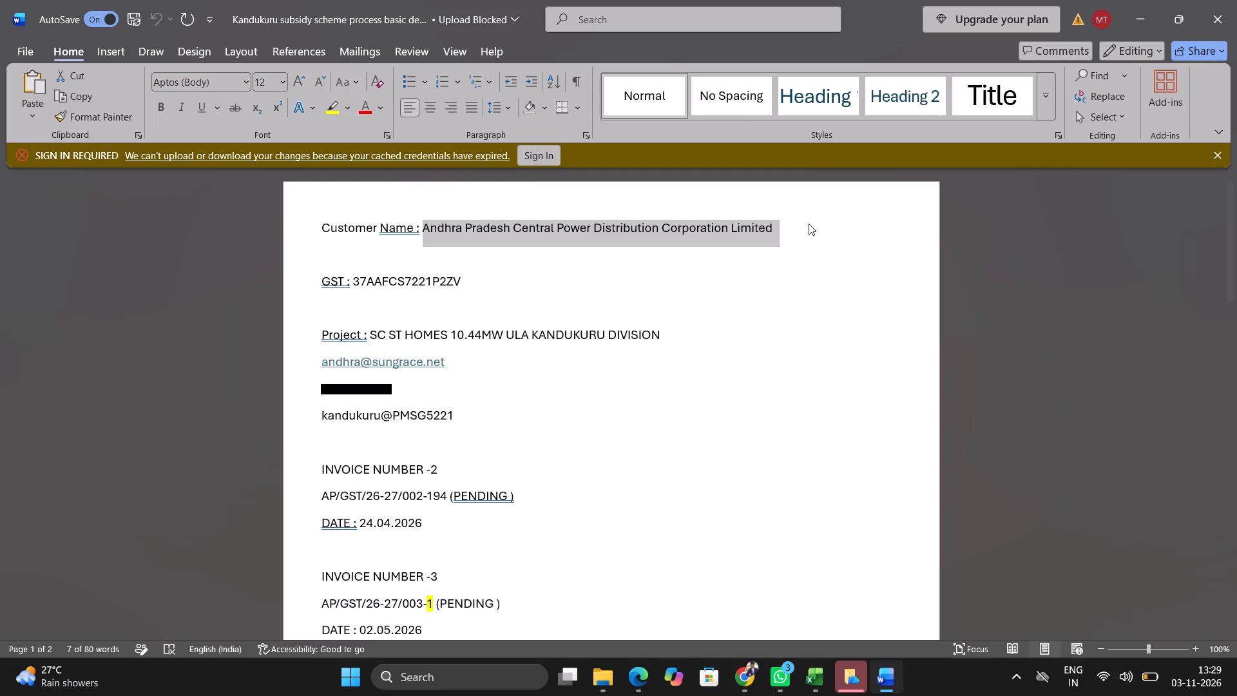
key("ctrl+c")
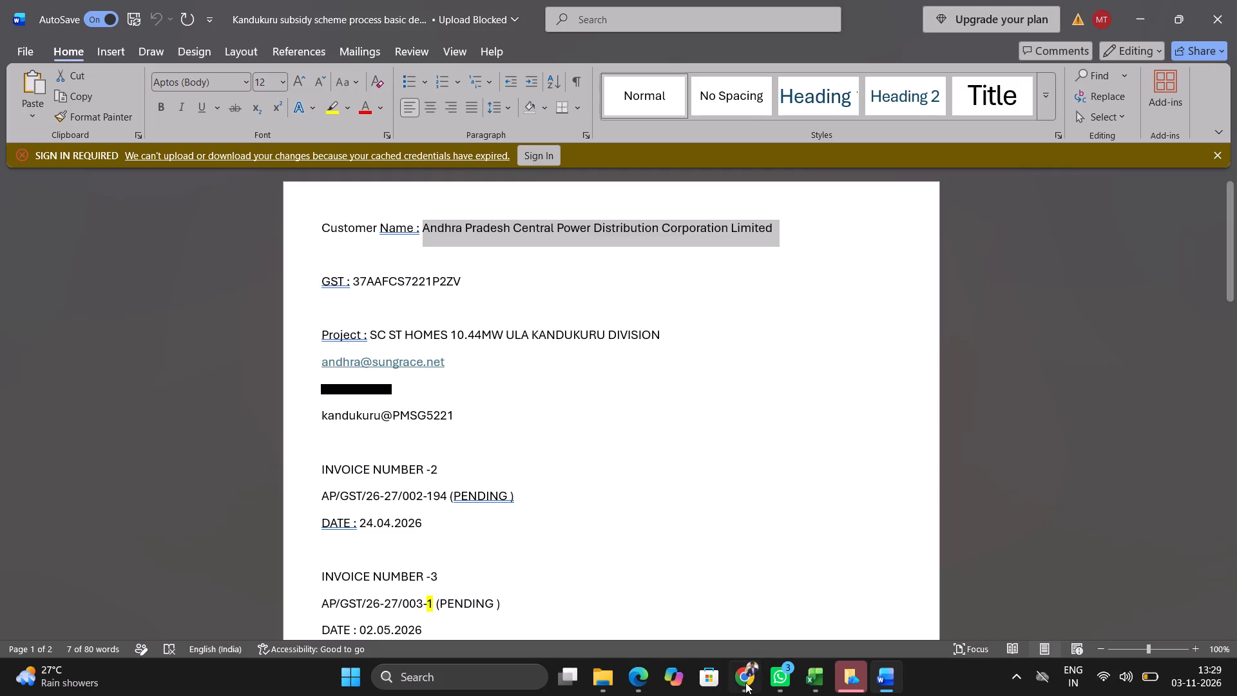
left_click(722, 614)
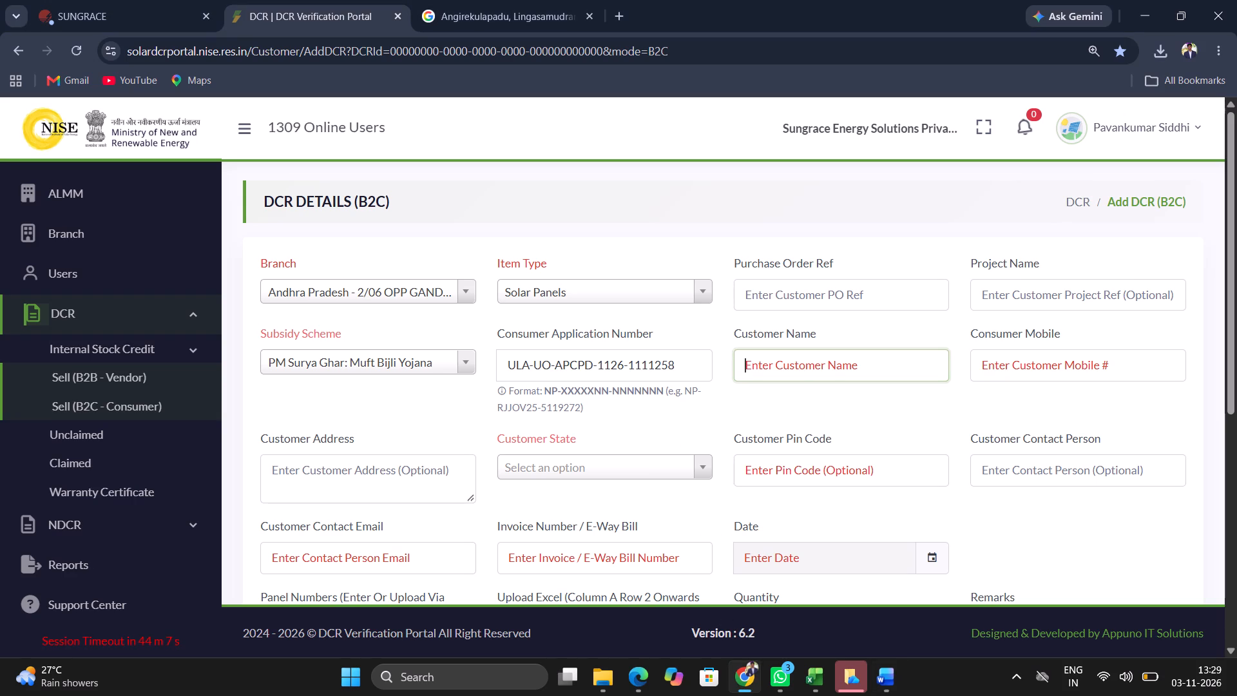
key("ctrl+v")
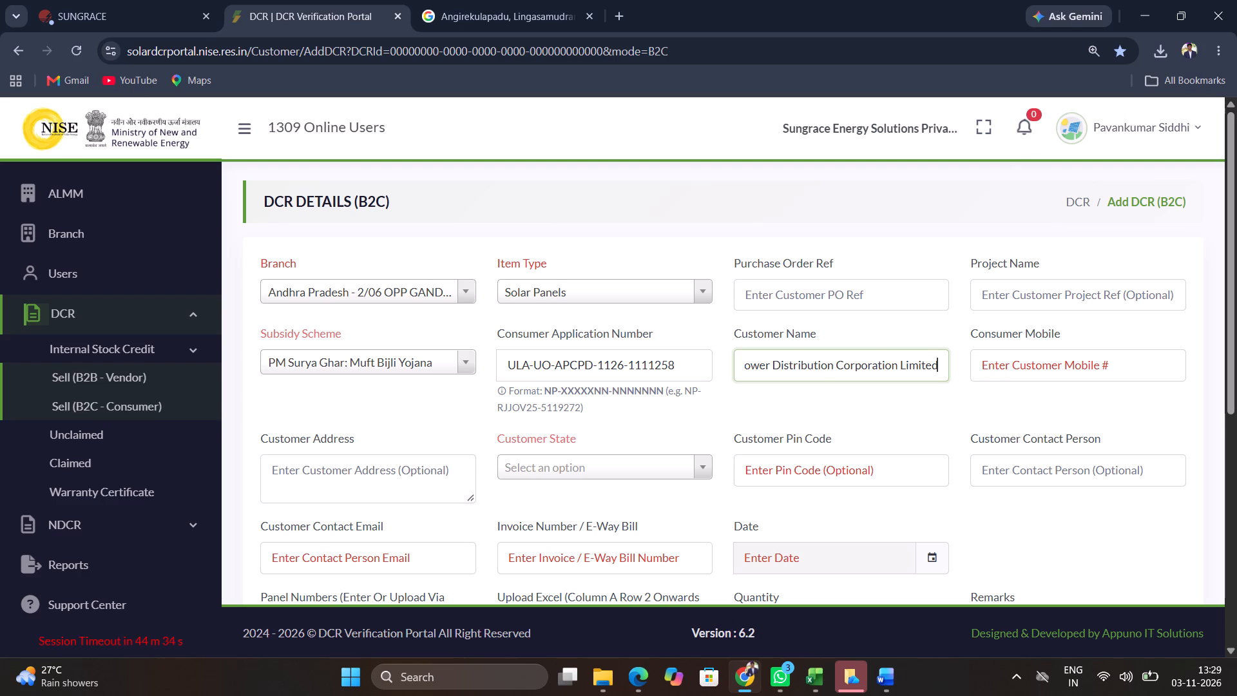
Copy the project name SC ST HOMES 10.44MW ULA KANDUKURU DIVISION from the Word document into the form's Project Name.
scroll(772, 354, "up", 1)
left_click(1002, 298)
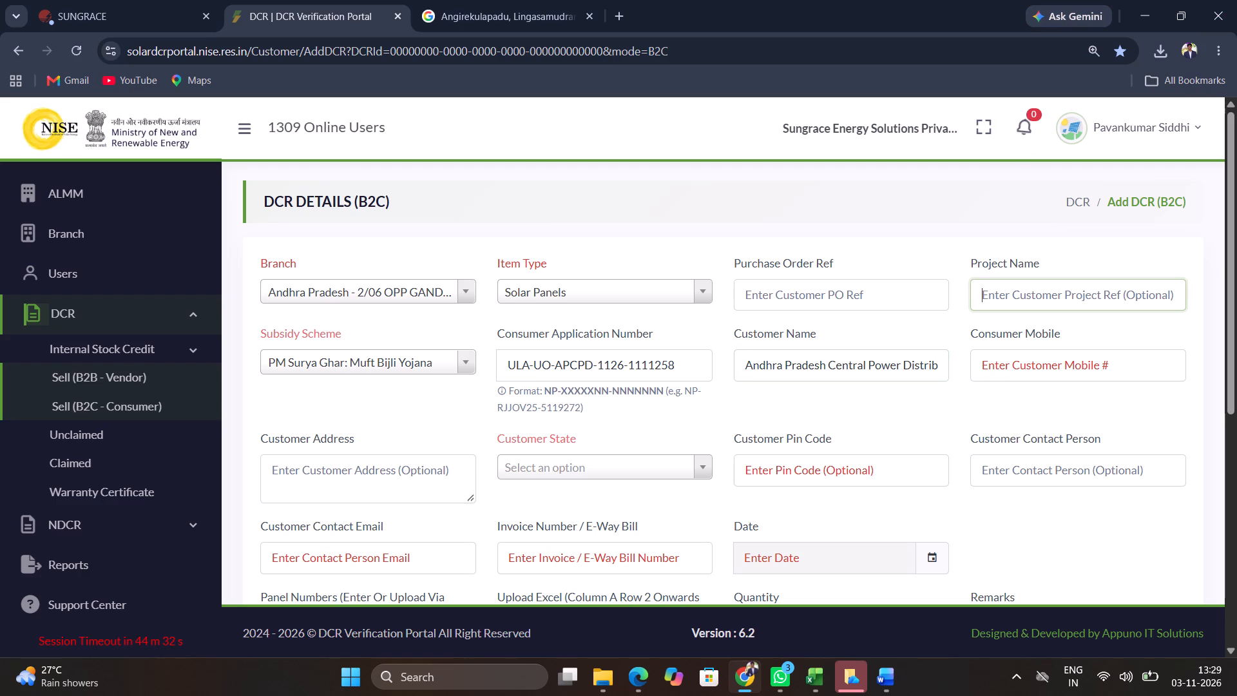
left_click(879, 614)
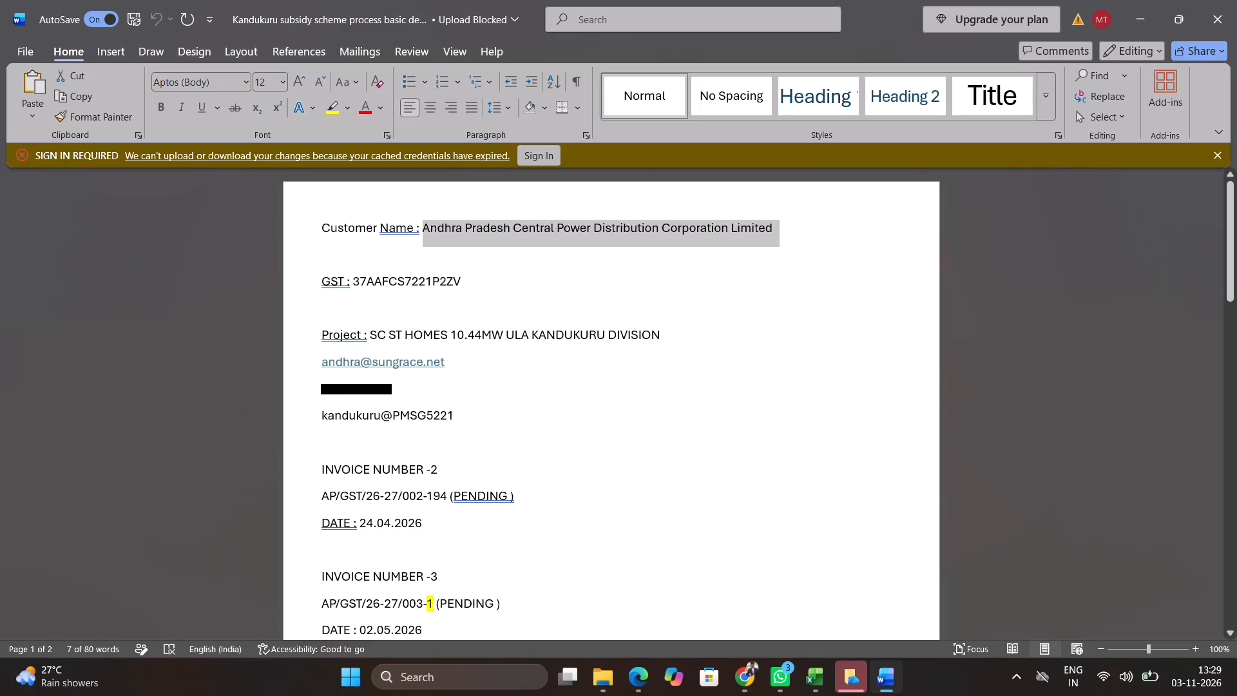
left_click_drag(370, 338, 679, 356)
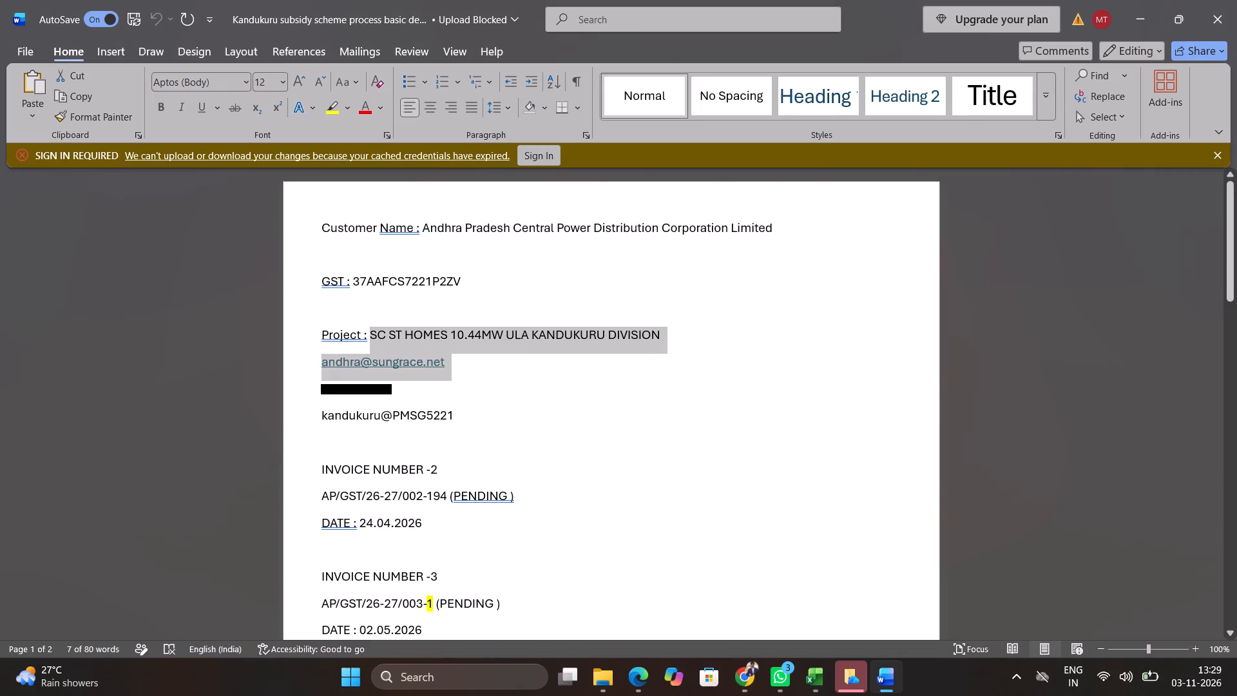
left_click_drag(679, 356, 707, 327)
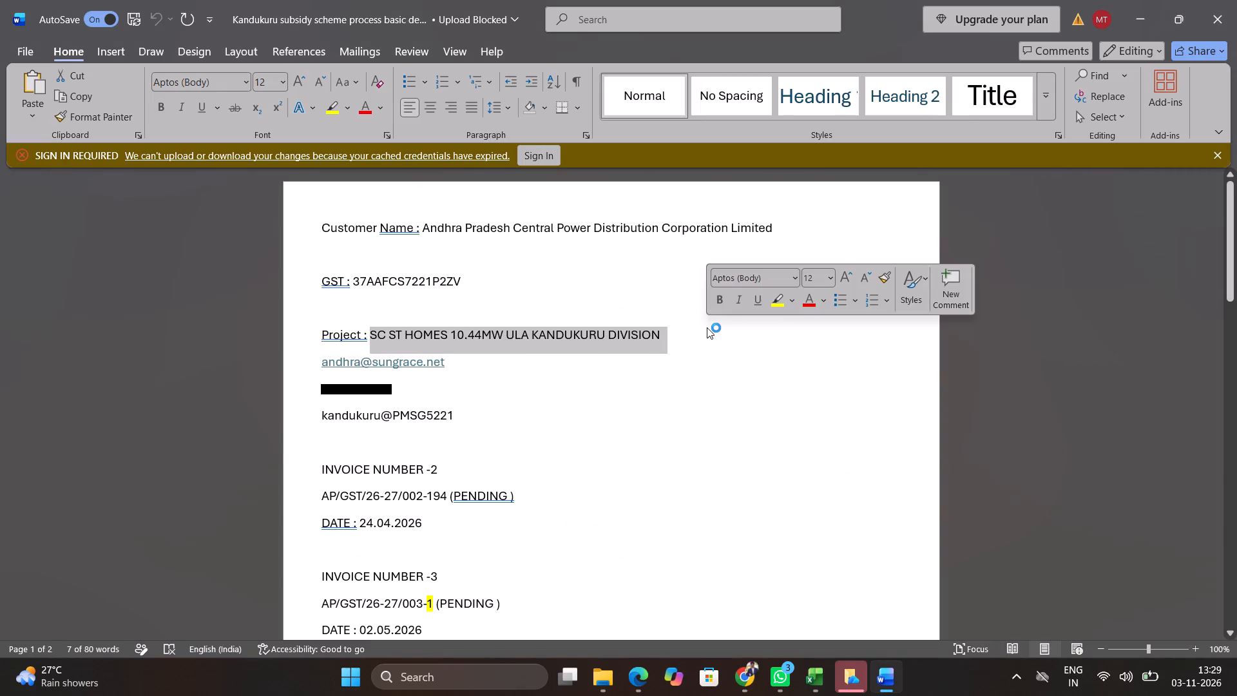
key("ctrl+c")
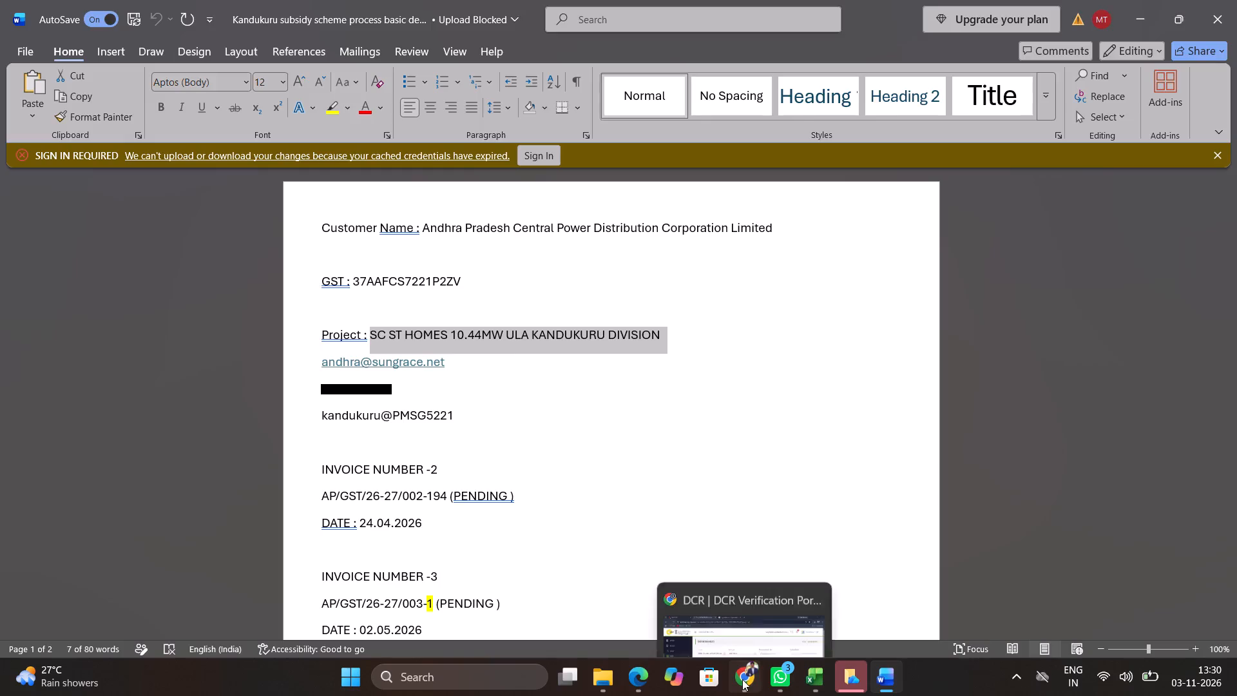
left_click(756, 596)
key("ctrl+v")
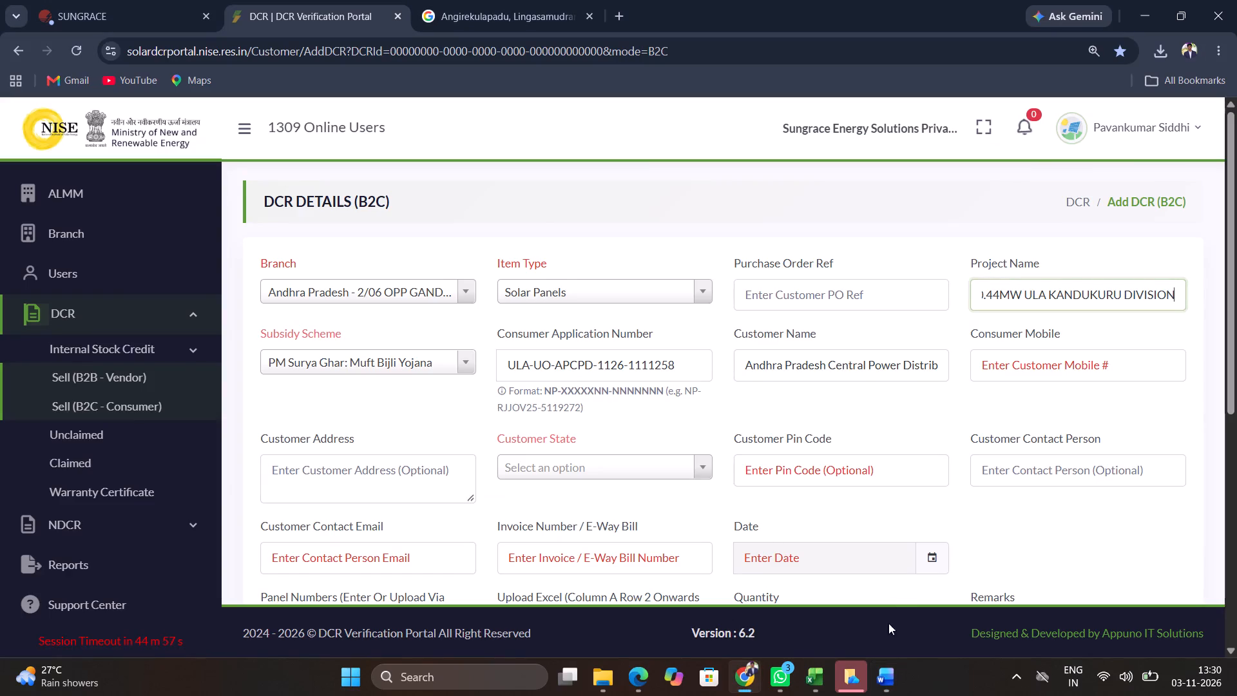
Dismiss the OneDrive window and copy the contact mobile number from the Word document into the form's Consumer Mobile.
left_click(1013, 363)
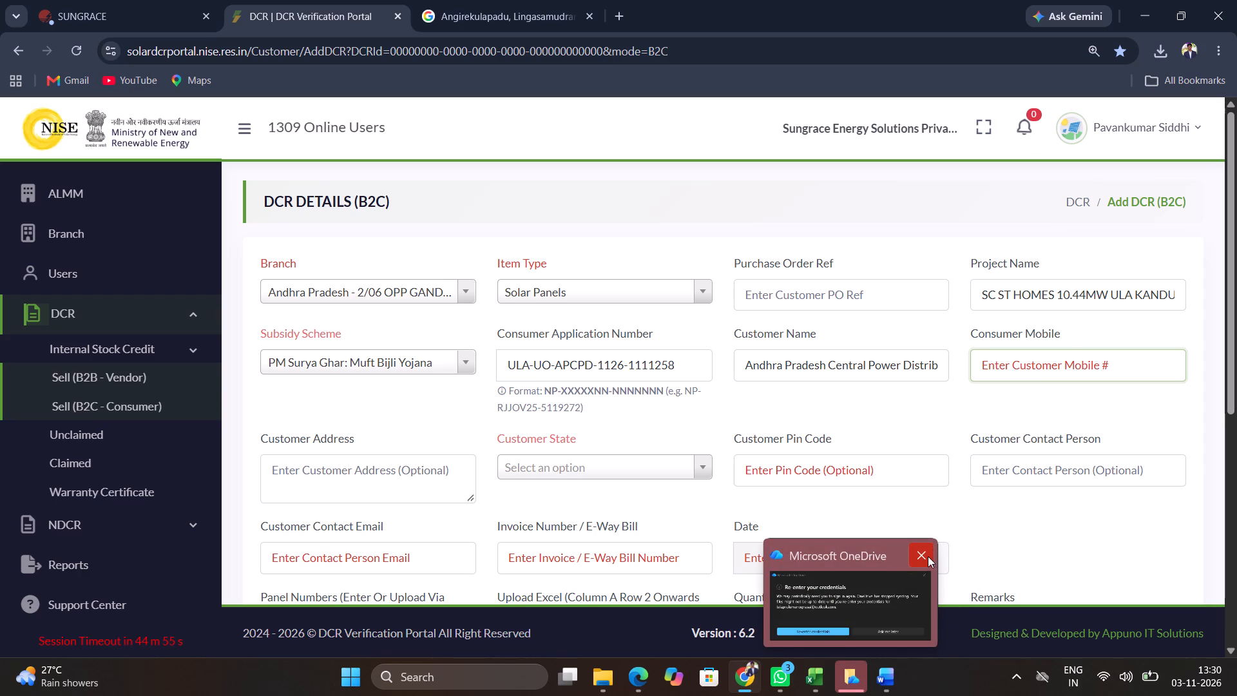
left_click(928, 556)
left_click(875, 626)
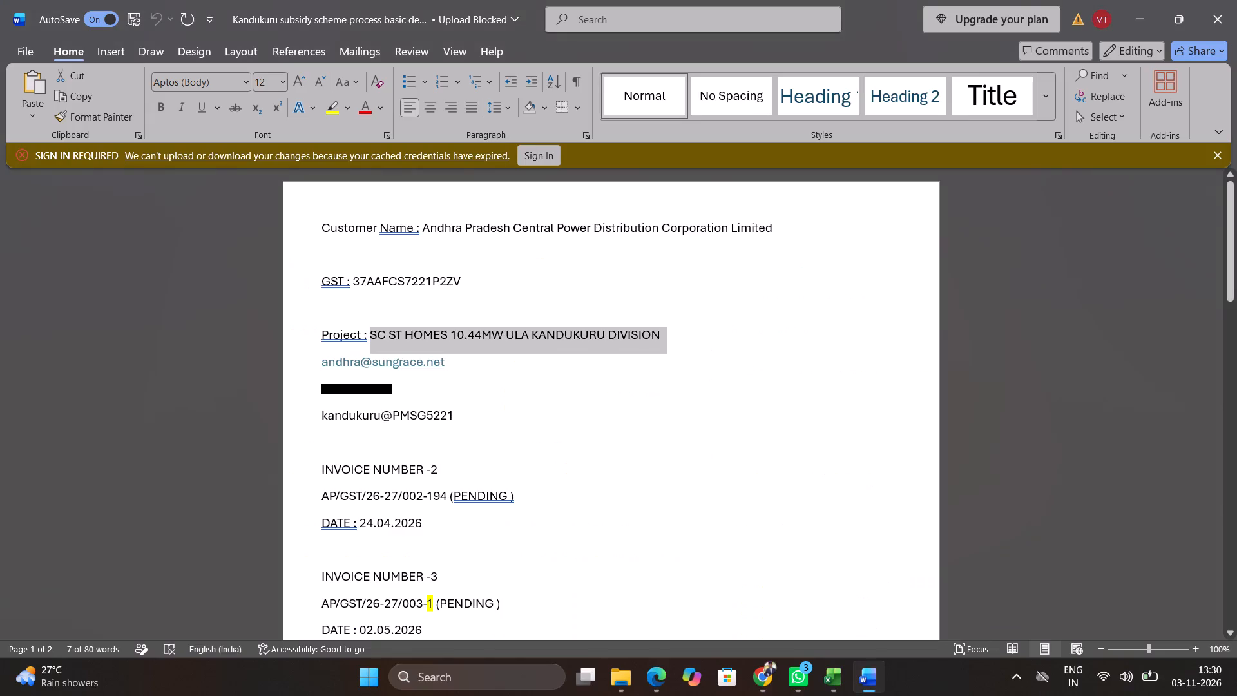
left_click_drag(427, 399, 236, 387)
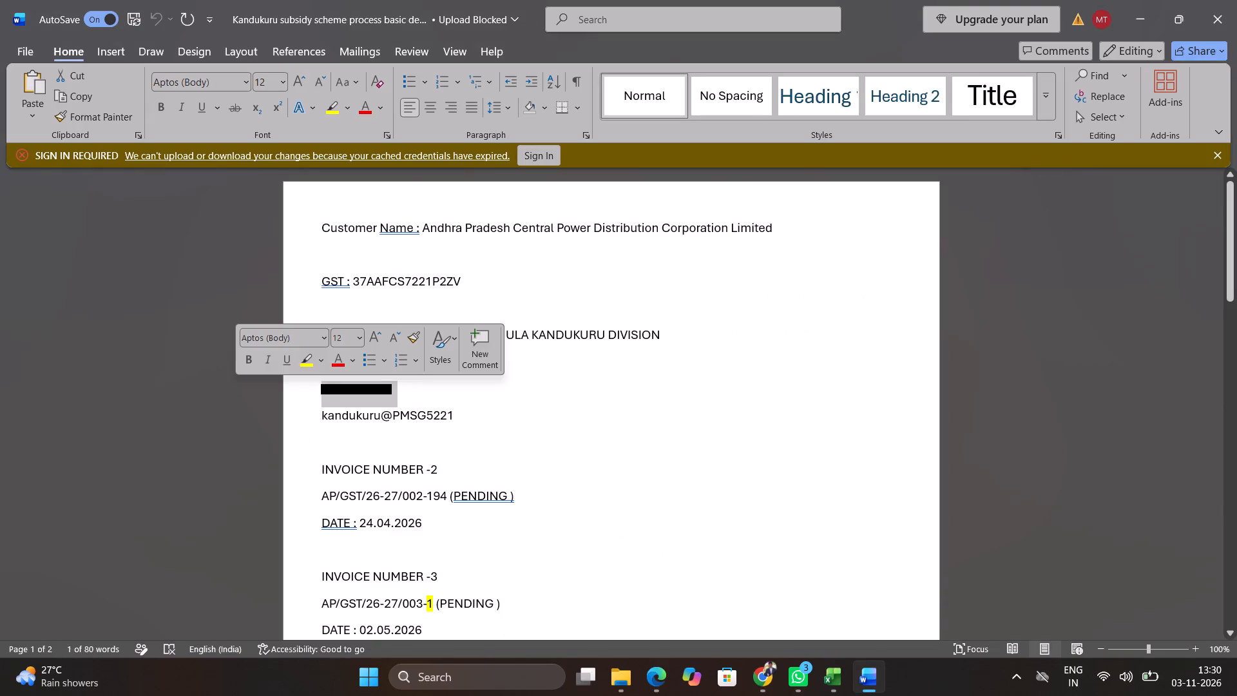
key("ctrl+c")
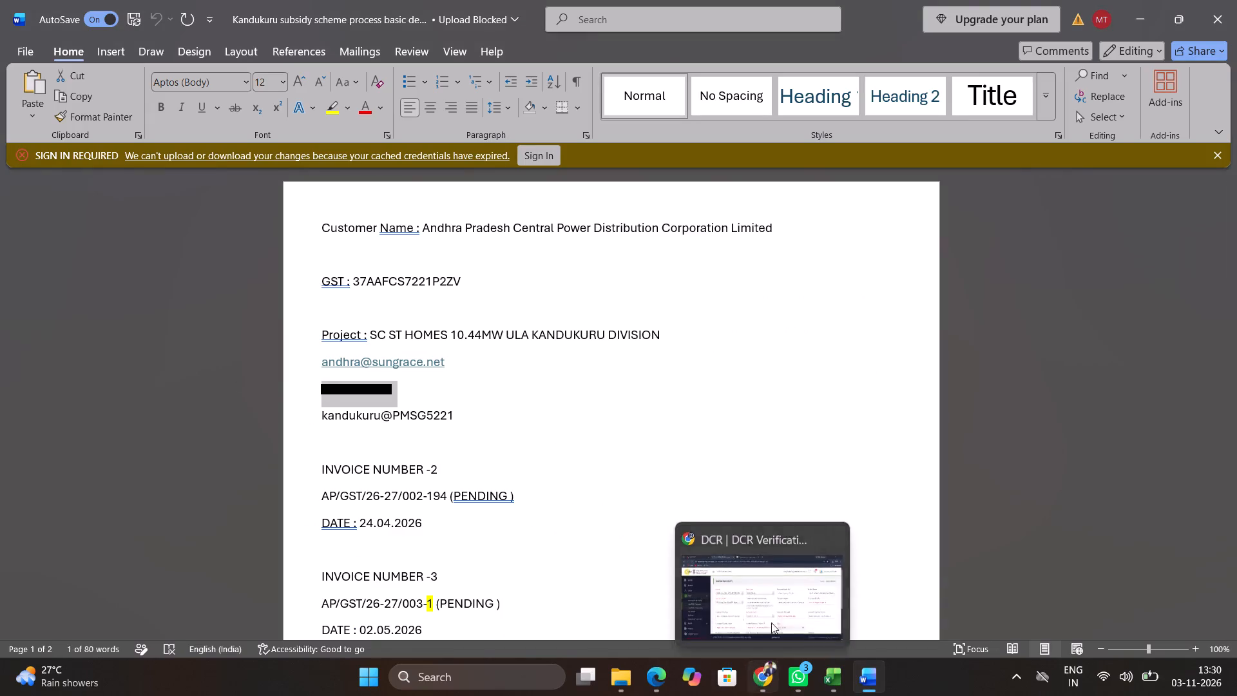
left_click(774, 607)
key("ctrl+v")
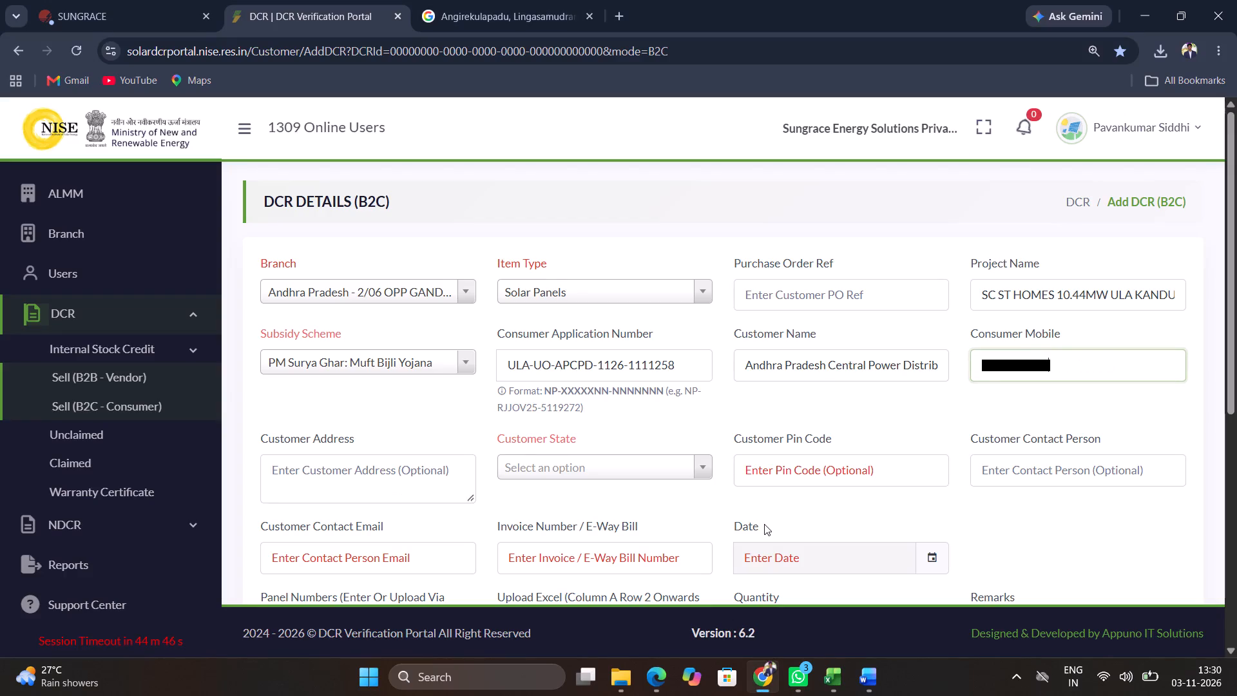
Set the Customer State to Andhra Pradesh (37).
scroll(566, 383, "down", 1)
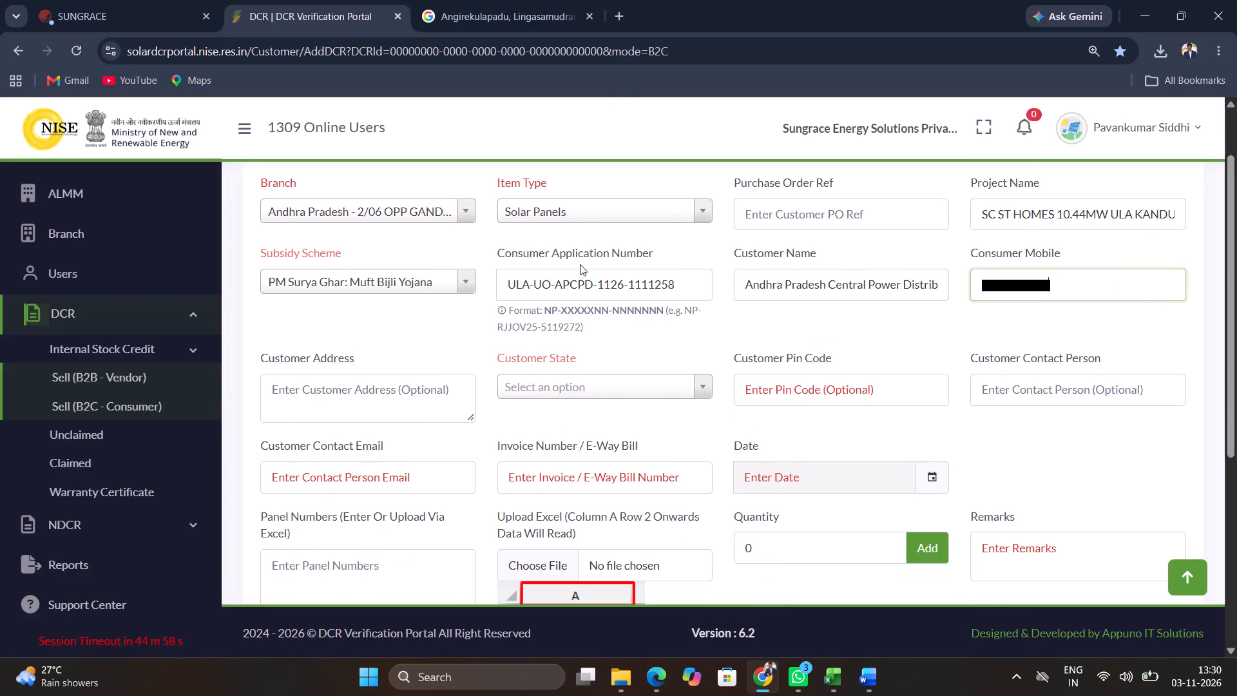
left_click(557, 382)
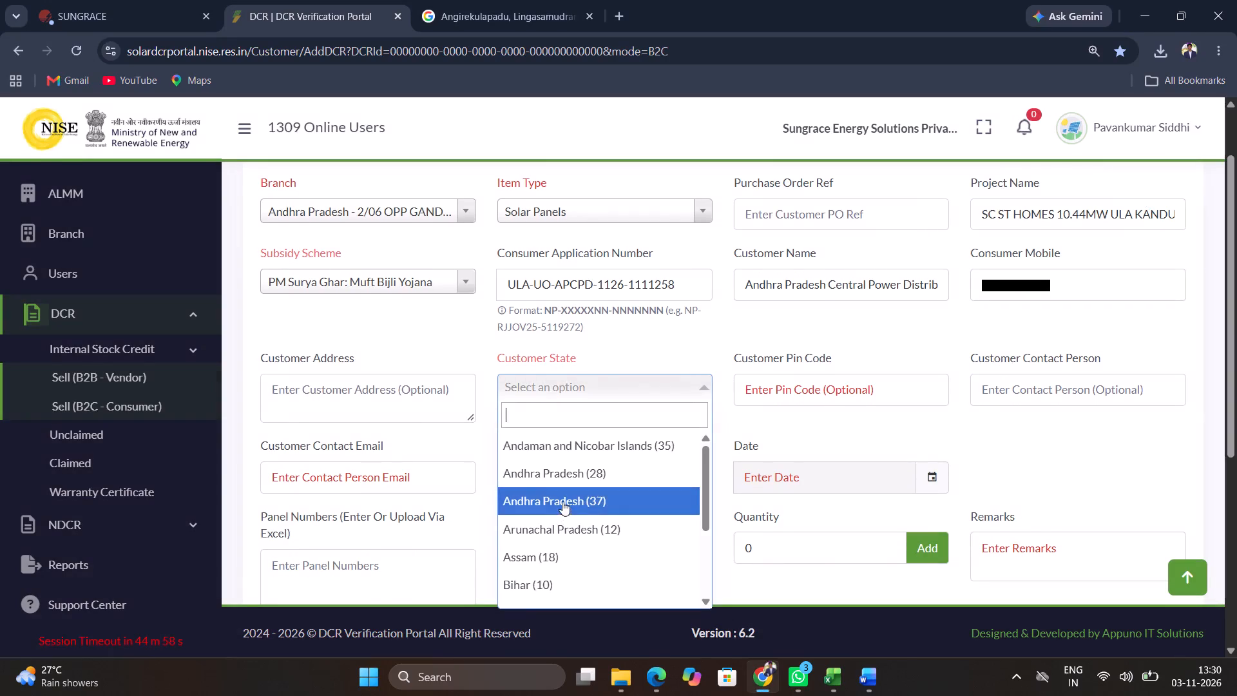
left_click(562, 501)
Fill in the Customer Contact Email with the e-mail address from the Word document.
scroll(663, 396, "down", 3)
left_click(350, 240)
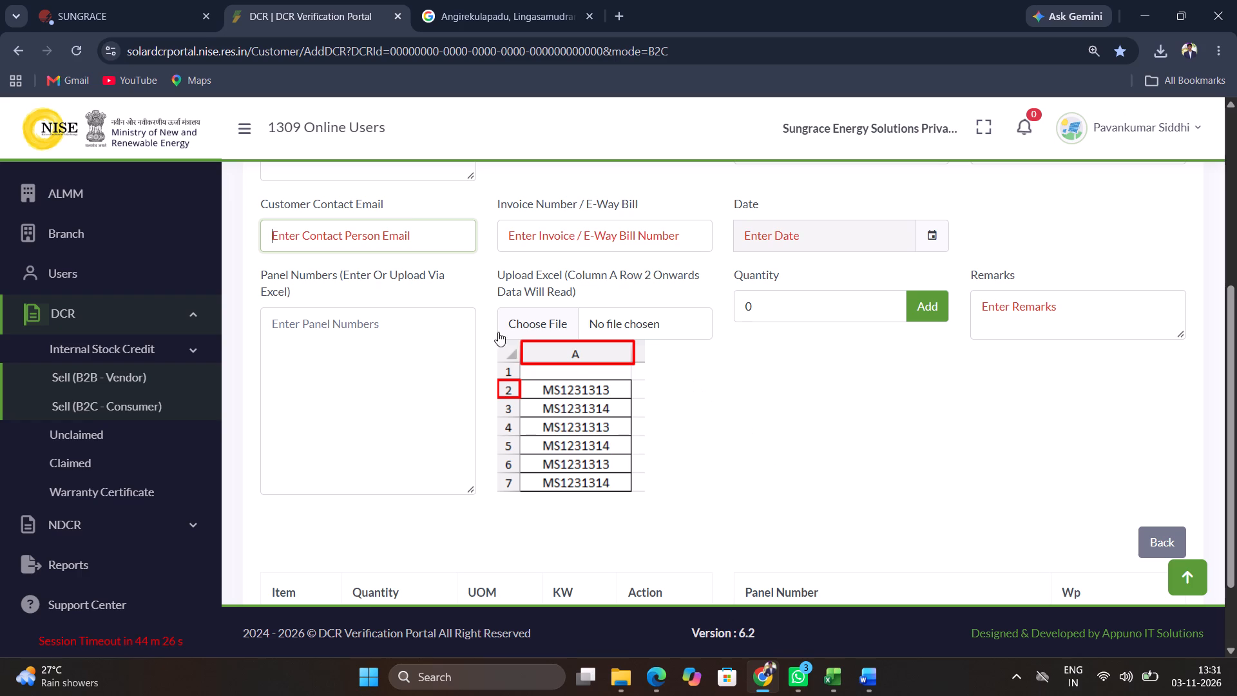
left_click(407, 226)
left_click(863, 612)
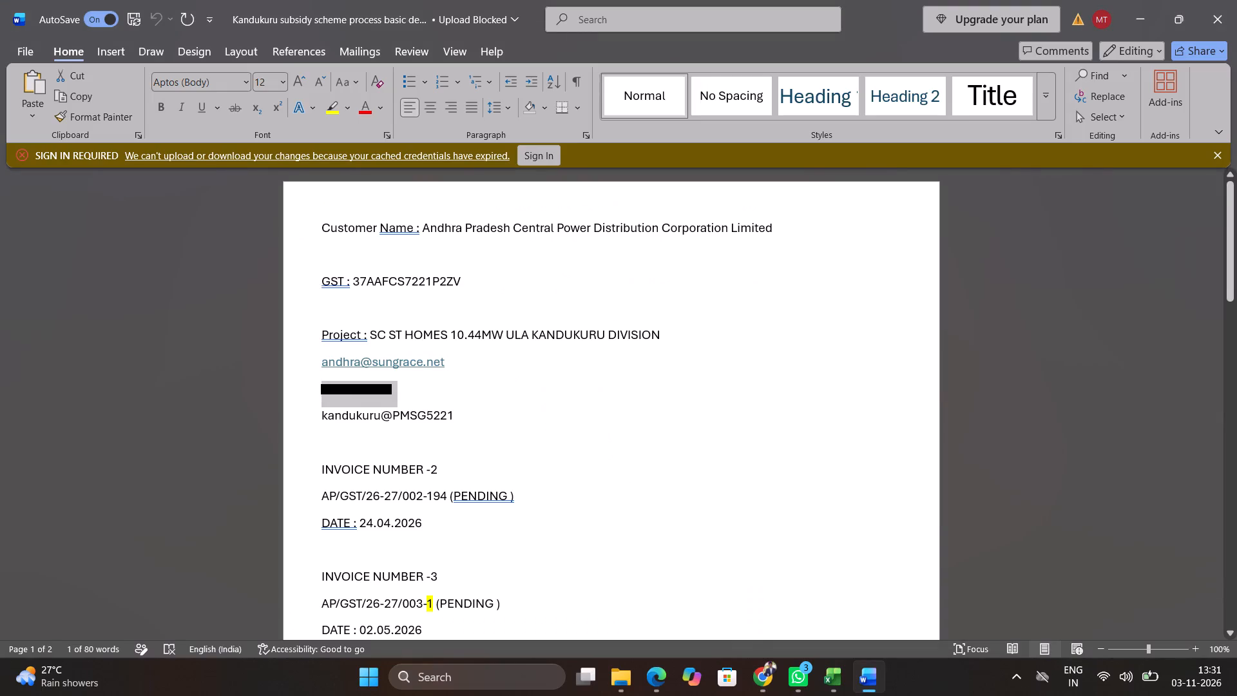
Copy the contact e-mail address from the Word document into the form's Customer Contact Email.
left_click_drag(465, 358, 252, 368)
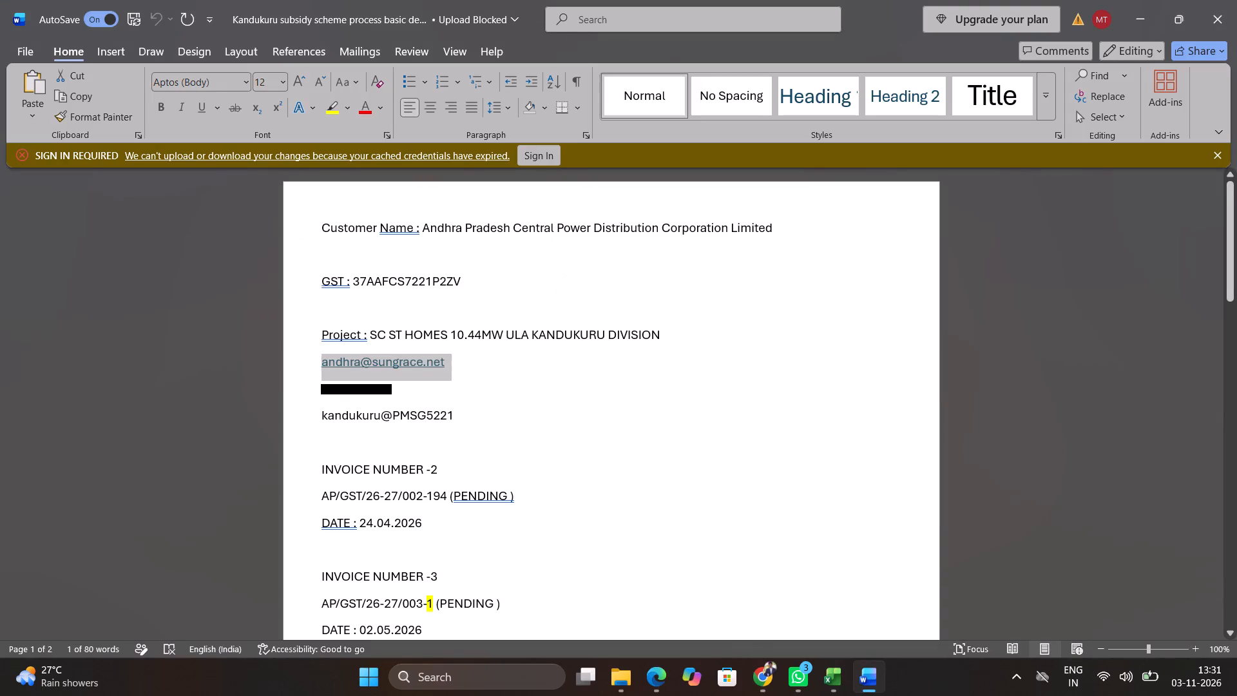
key("ctrl+c")
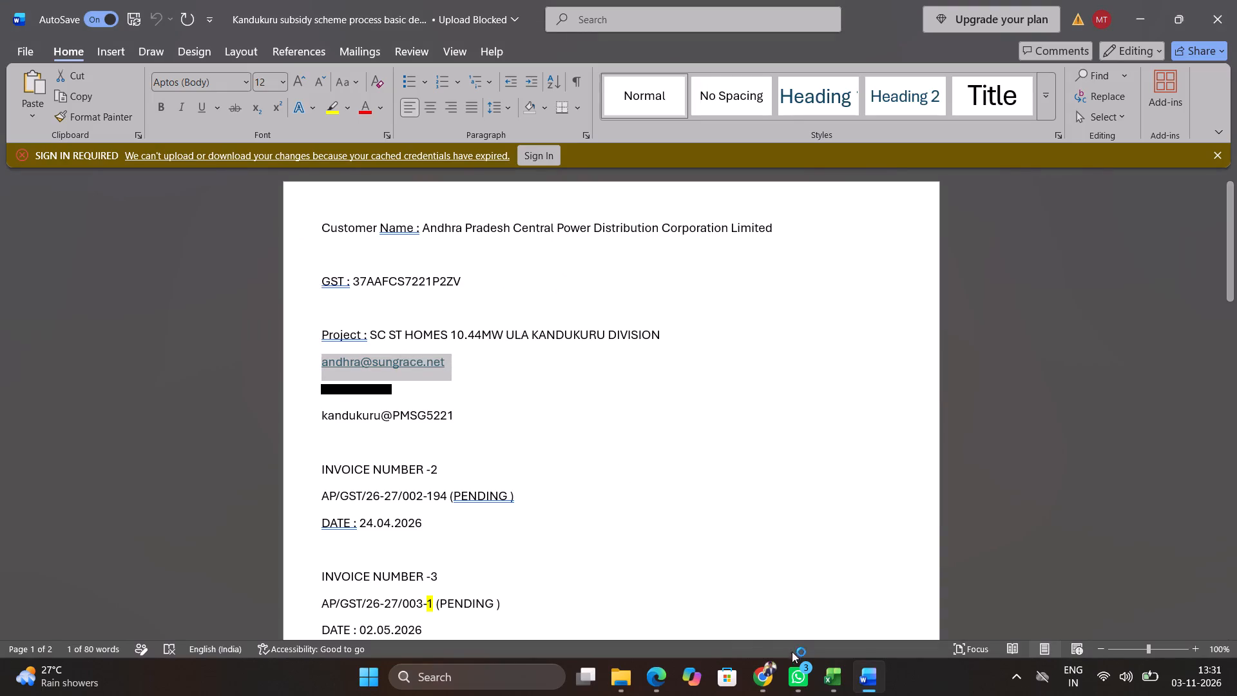
left_click_drag(754, 595, 750, 605)
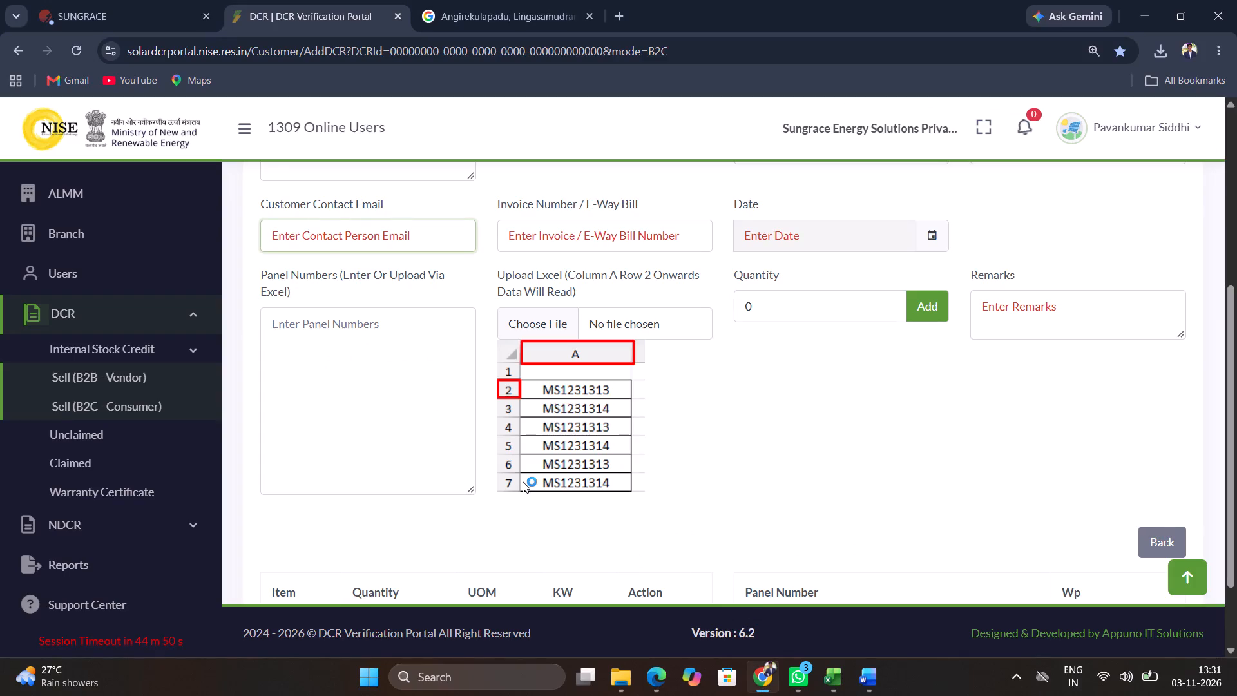
key("ctrl+v")
Copy the invoice 9 number AP/GST/26-27/009- from the Word document into the form's Invoice Number / E-Way Bill.
scroll(523, 481, "up", 2)
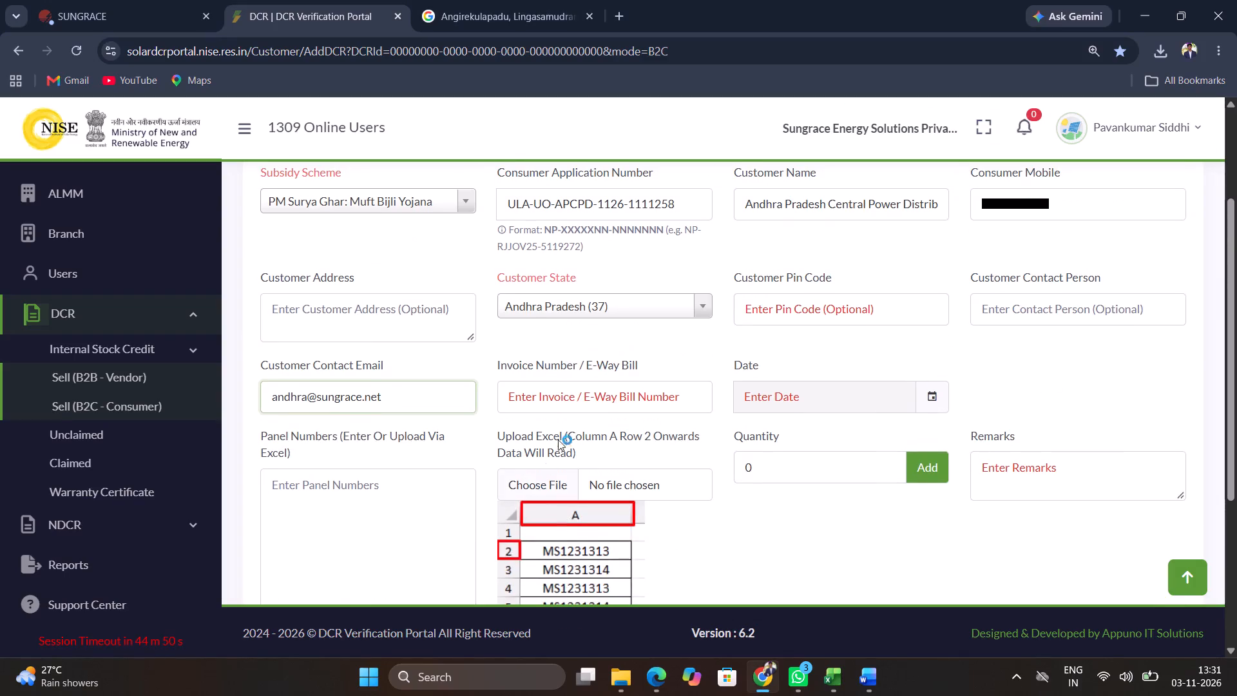
left_click(570, 411)
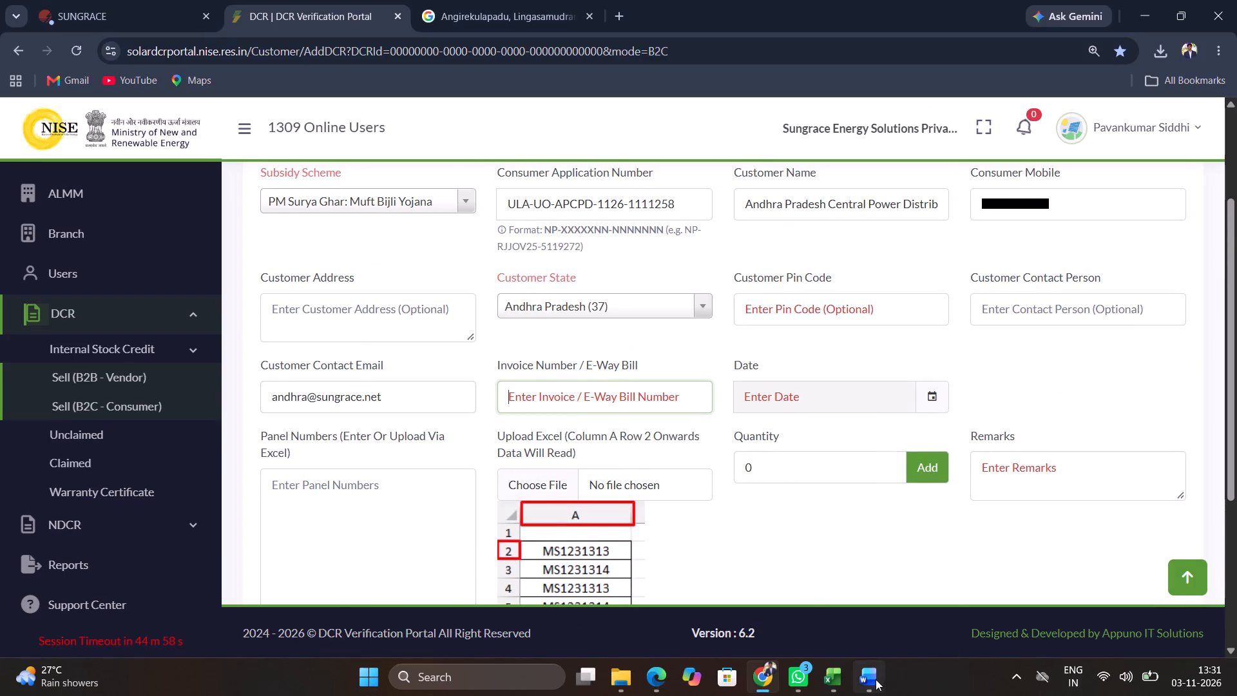
left_click(864, 618)
scroll(518, 318, "down", 11)
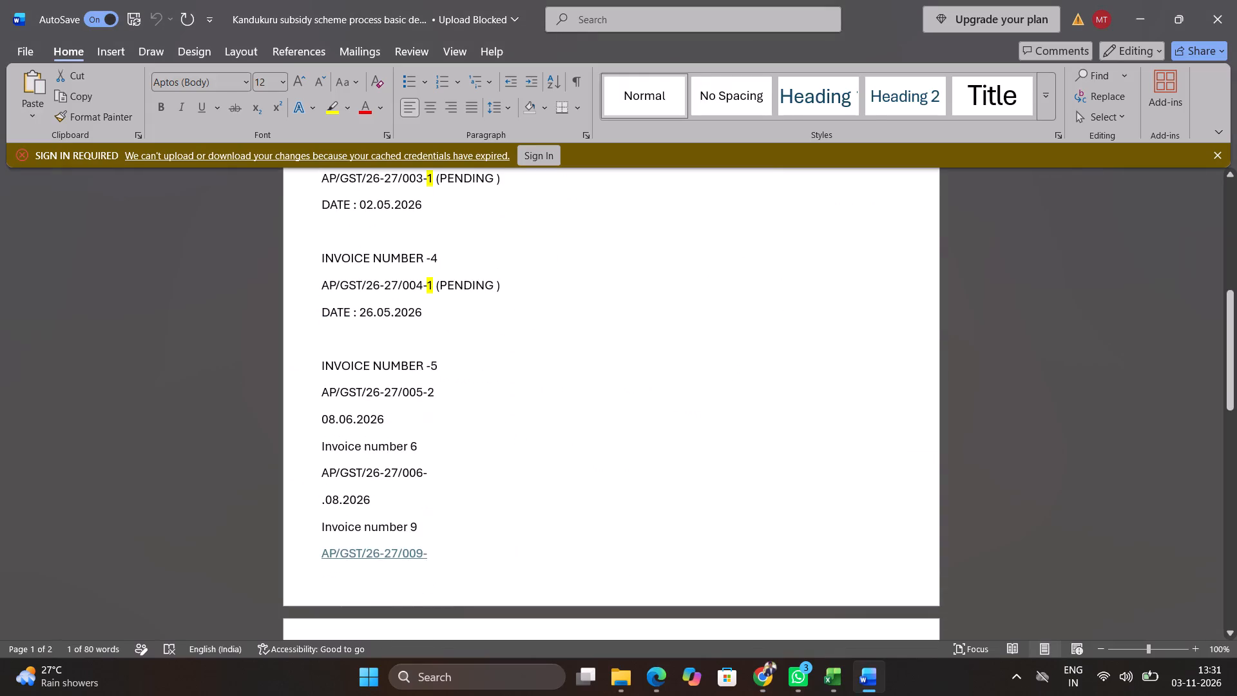
left_click_drag(459, 554, 204, 566)
left_click(204, 566)
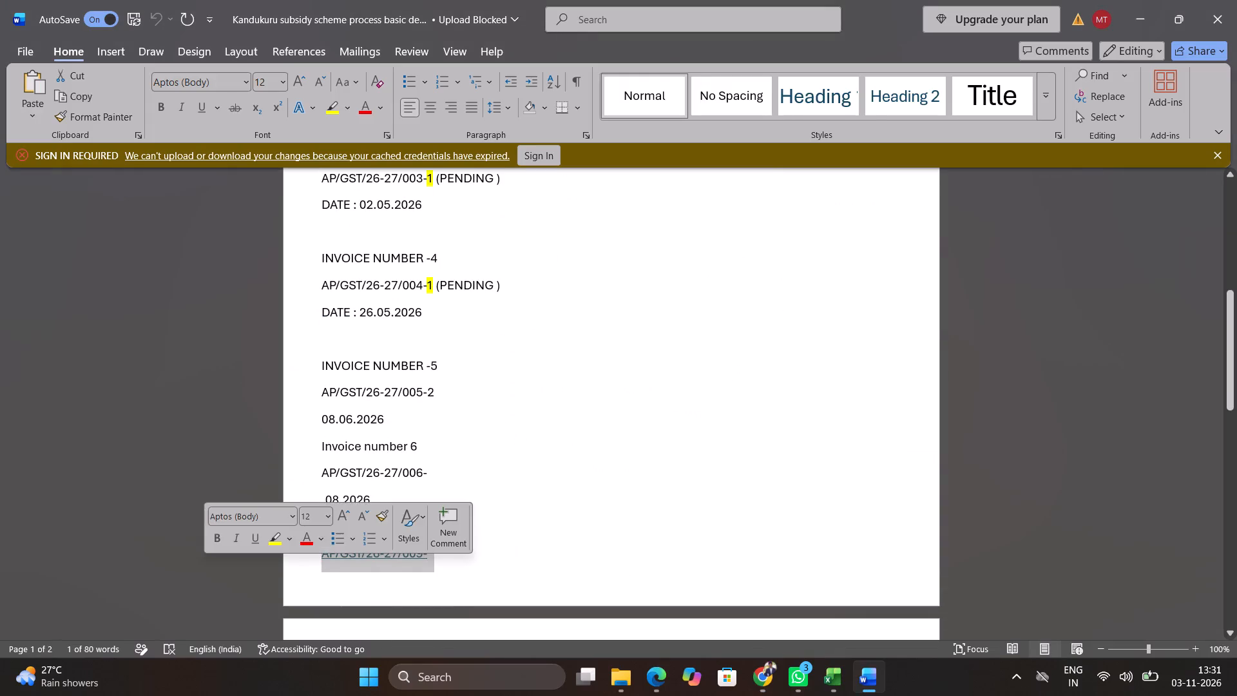
key("ctrl+c")
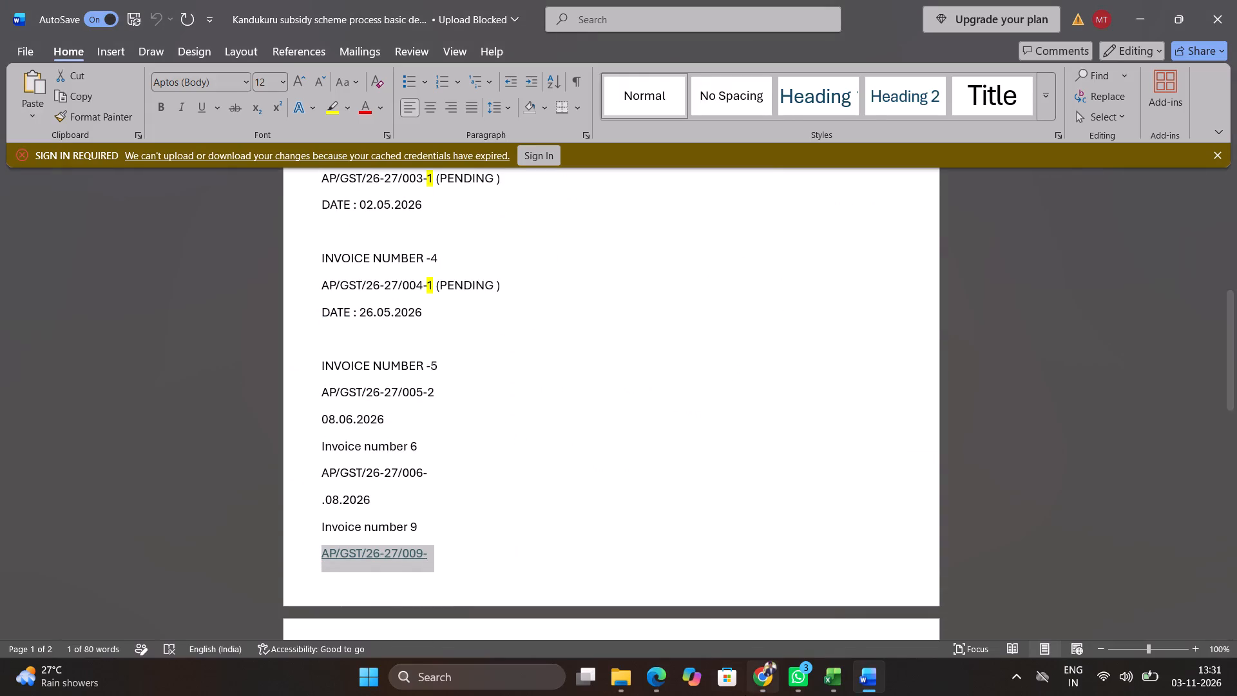
left_click(760, 603)
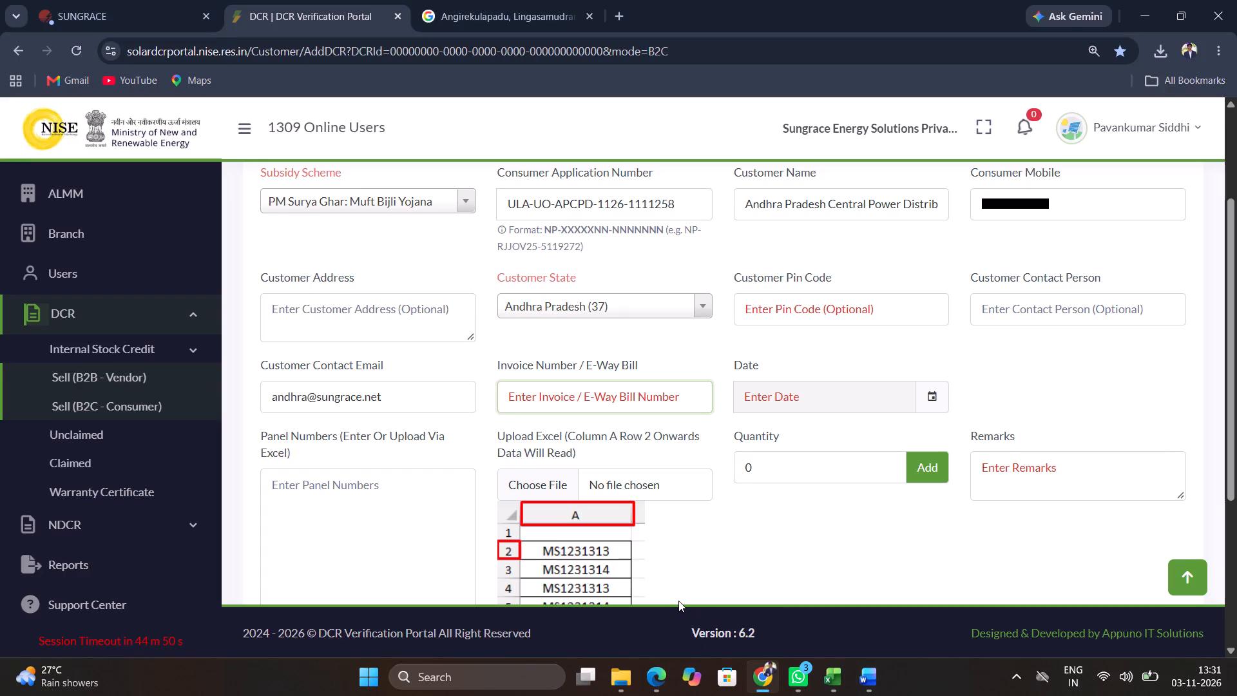
Paste the copied invoice prefix and edit it to make the invoice number AP/GST/26-27/010-86.
key("ctrl+v")
key("Left")
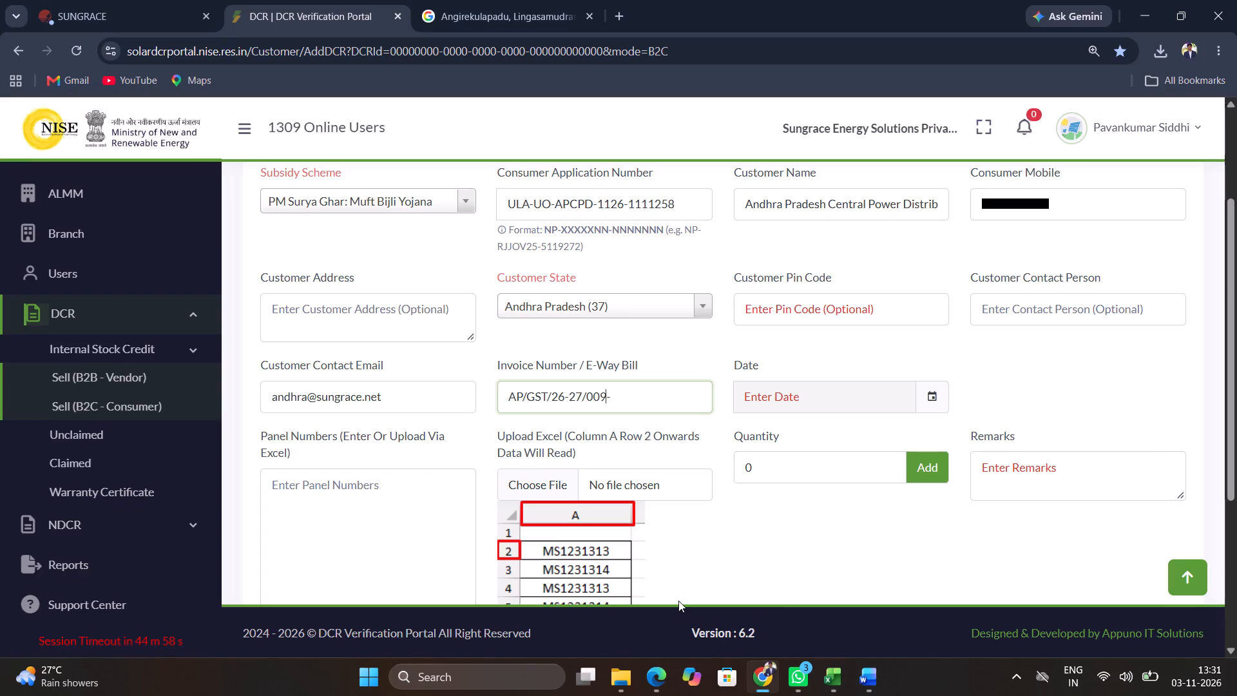
key("BackSpace")
key("BackSpace")
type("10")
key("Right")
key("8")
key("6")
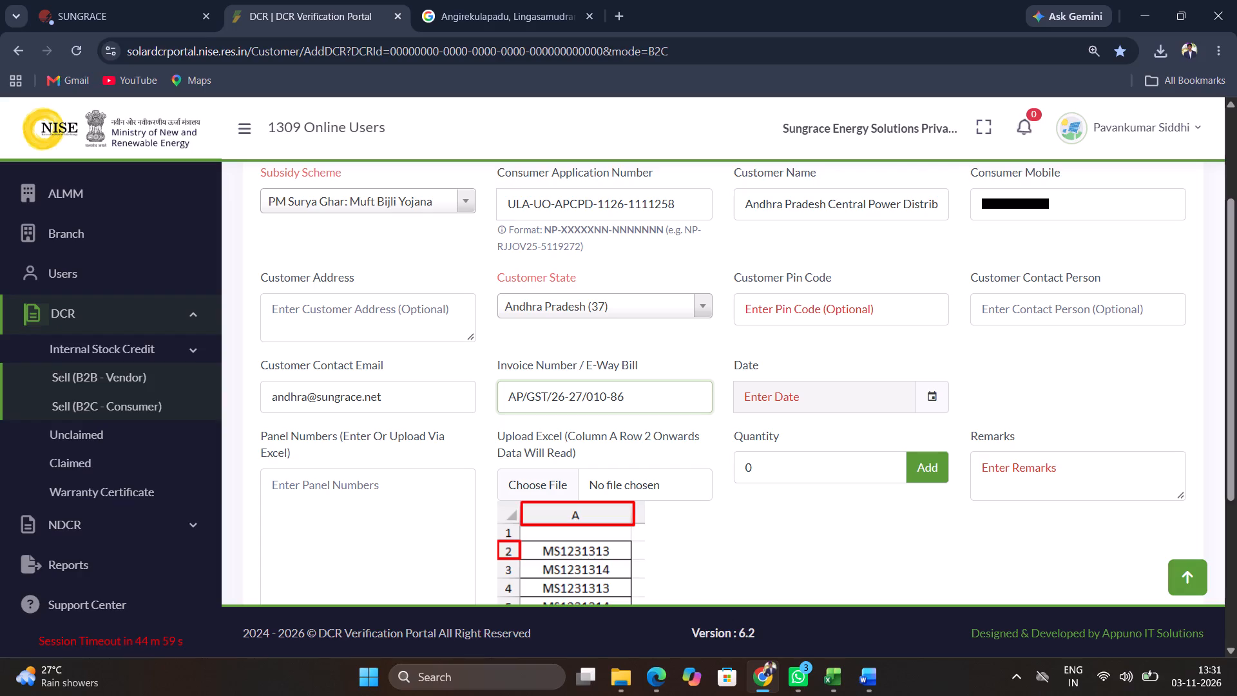
left_click(856, 400)
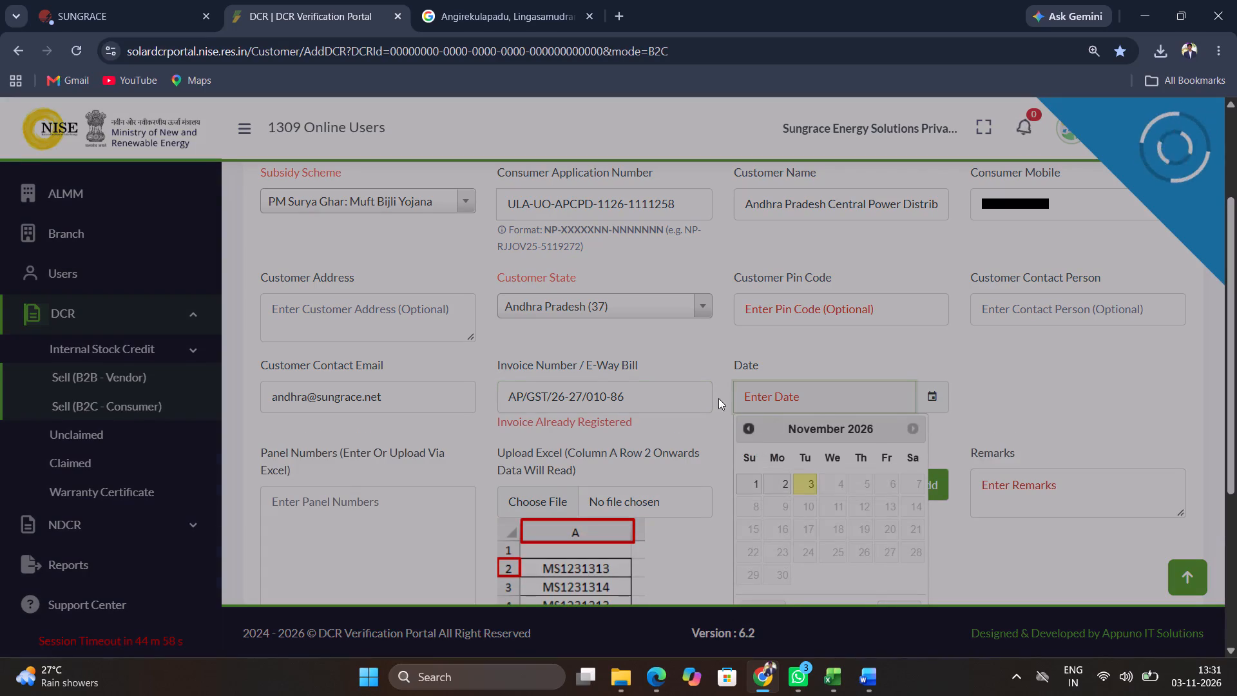
Change the invoice number to AP/GST/26-27/010-88.
left_click_drag(718, 398, 710, 401)
left_click(663, 400)
key("BackSpace")
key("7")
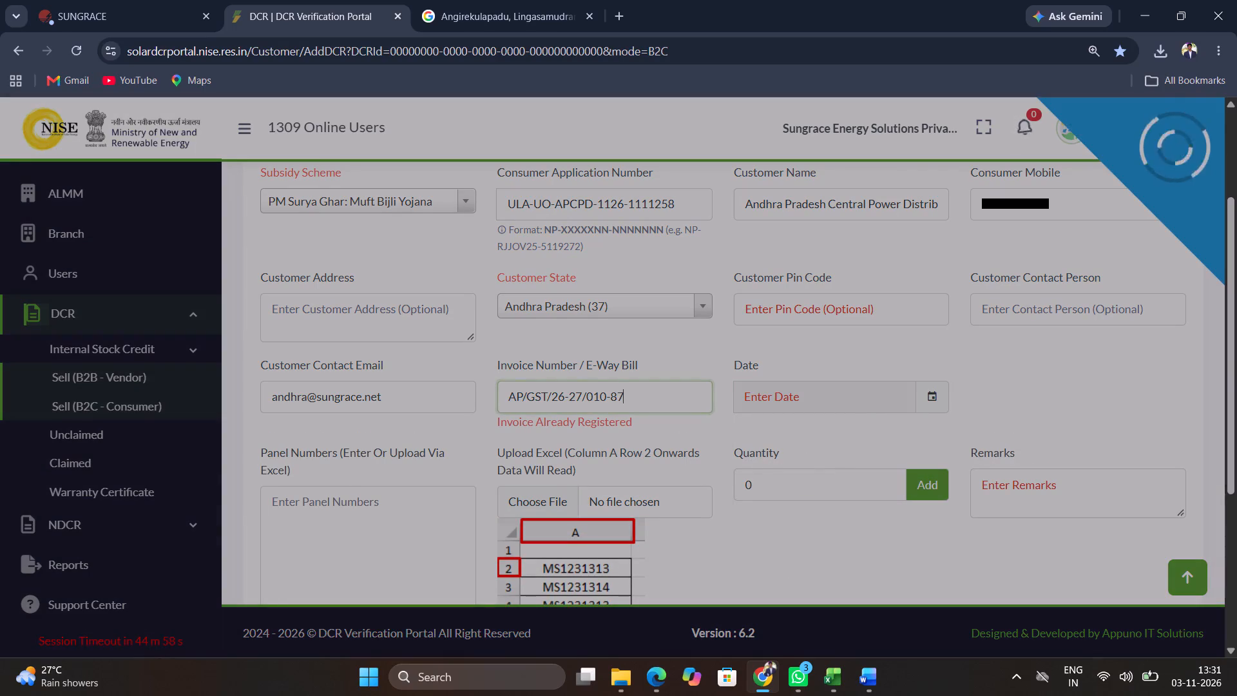
key("BackSpace")
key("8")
Set the invoice date to 22-Oct-2026.
left_click_drag(877, 389, 875, 399)
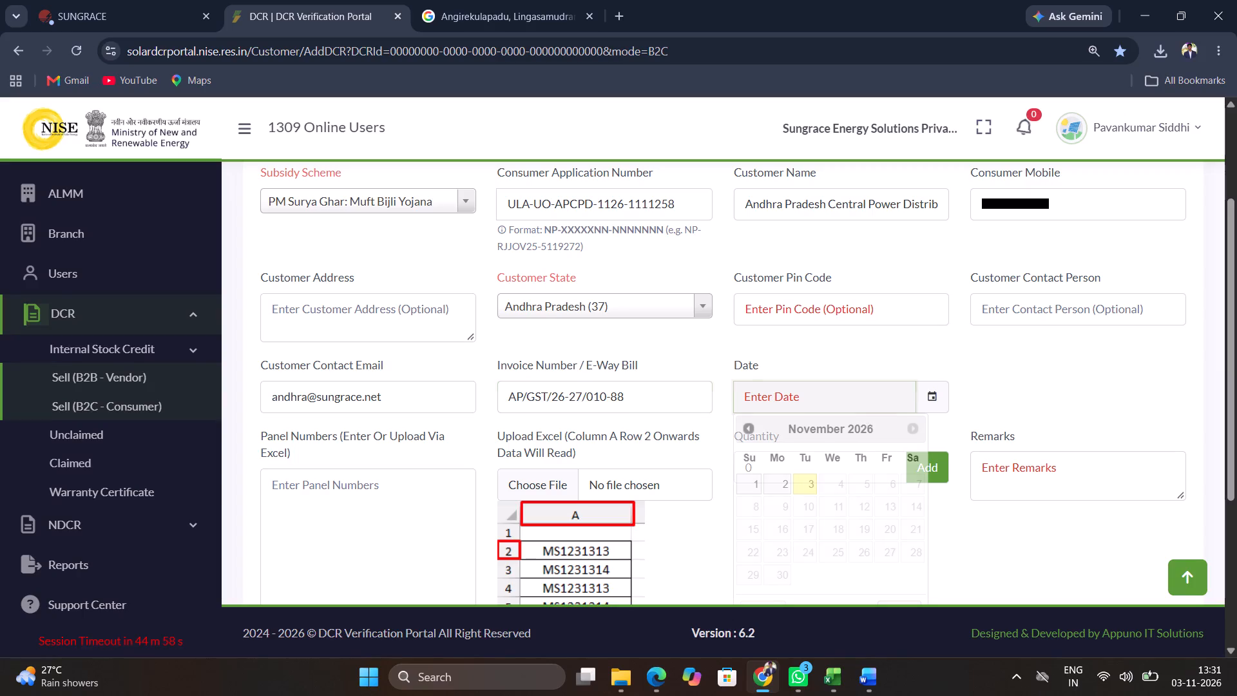
left_click(747, 429)
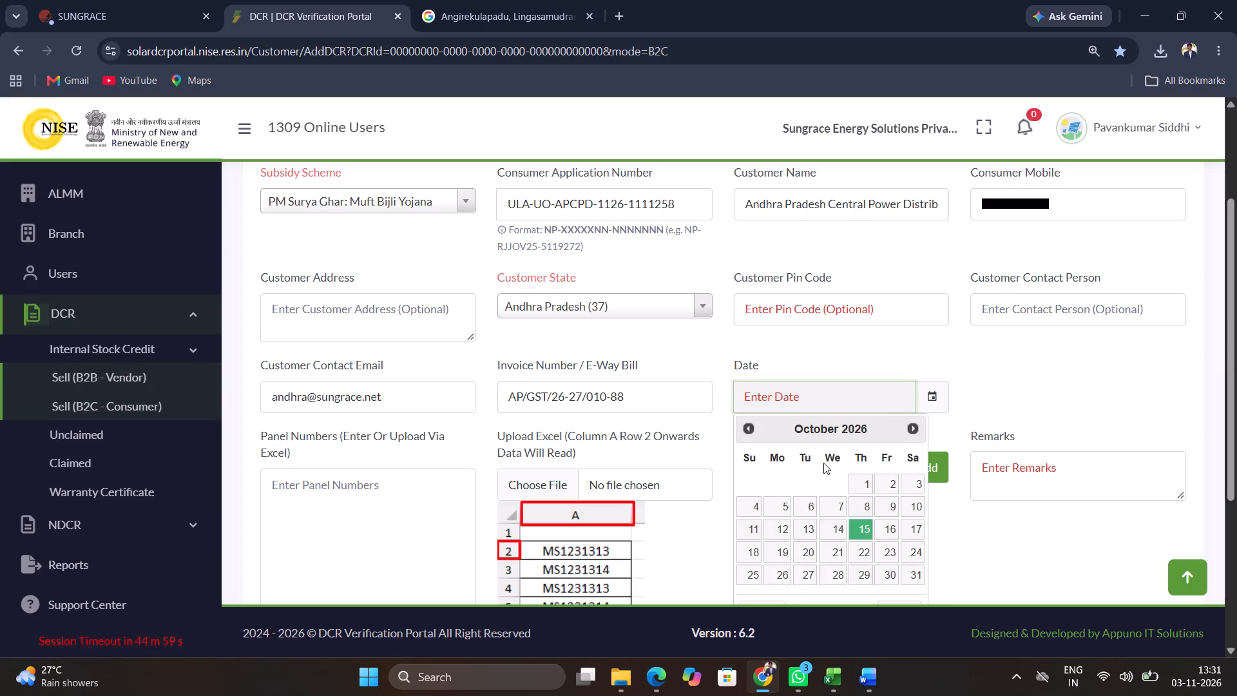
scroll(823, 463, "down", 2)
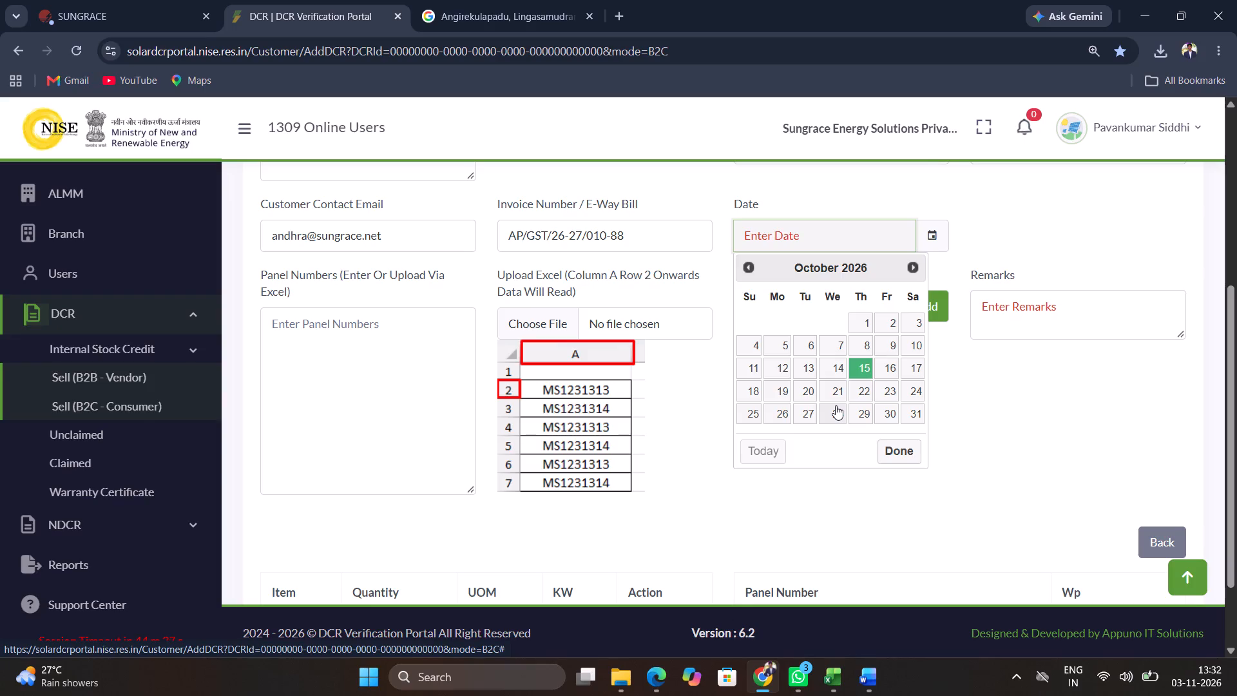
left_click(863, 388)
Copy the panel serial numbers from the SUNGRACE work order's Quick Copy Details into the Panel Numbers field of the DCR form.
left_click(423, 433)
scroll(731, 352, "down", 4)
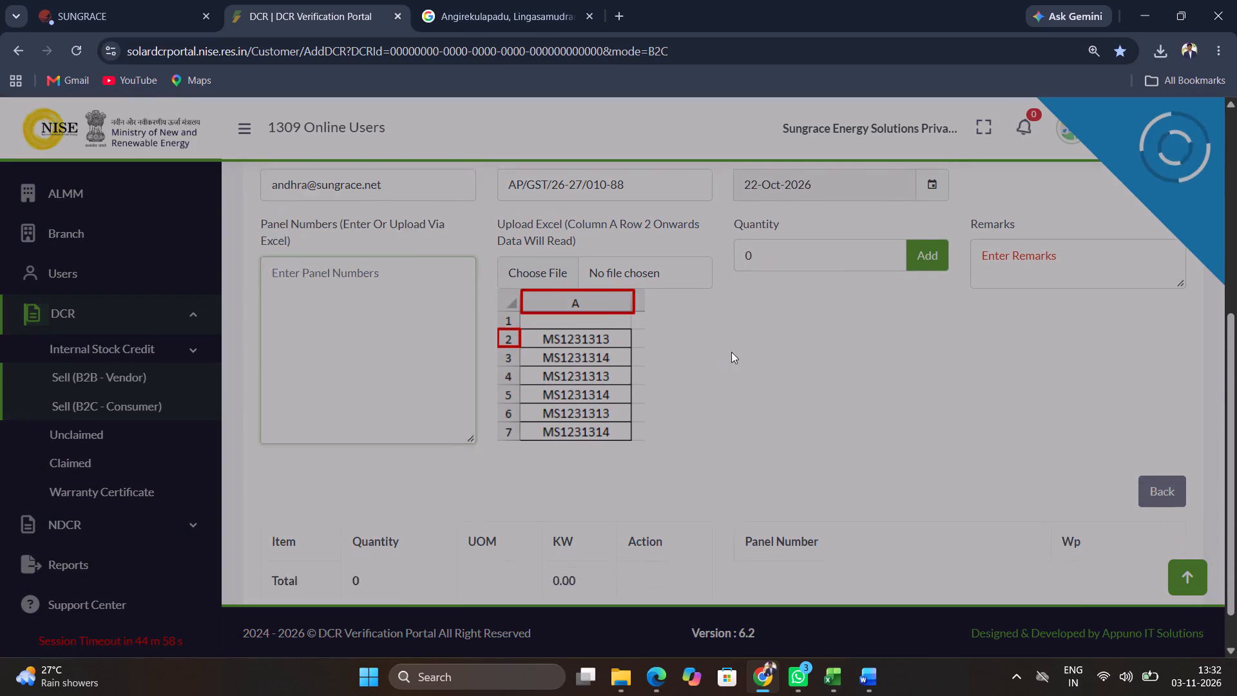
left_click(155, 11)
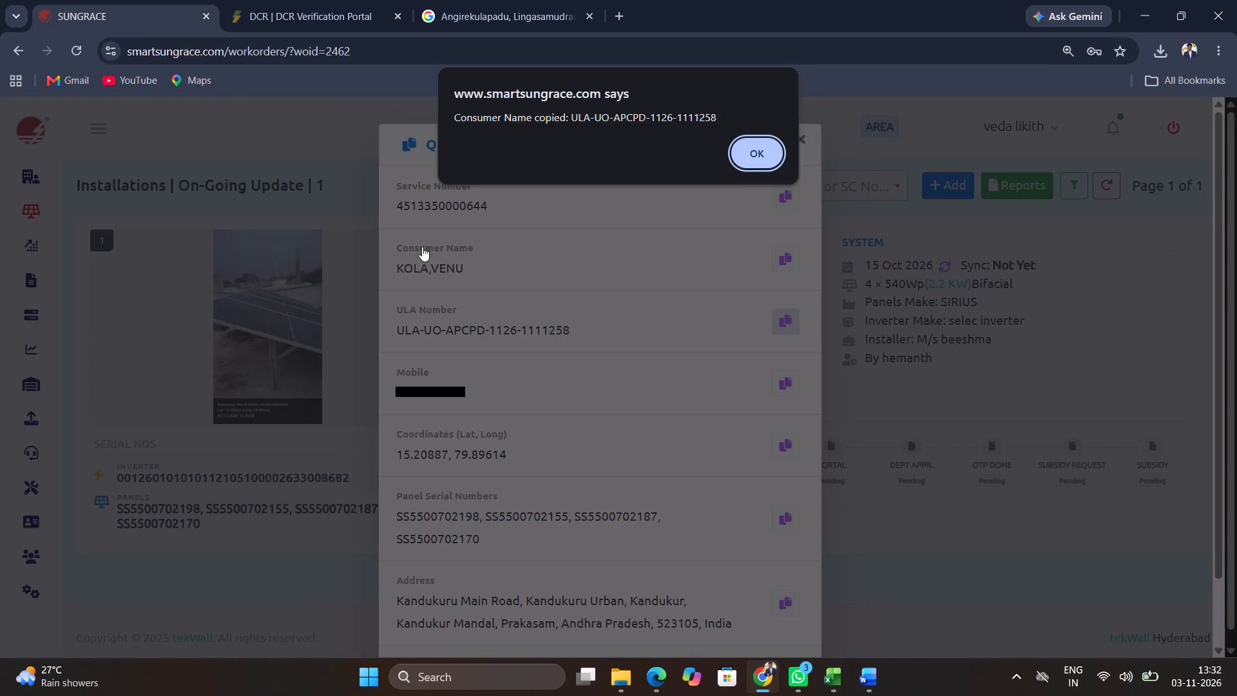
left_click(751, 153)
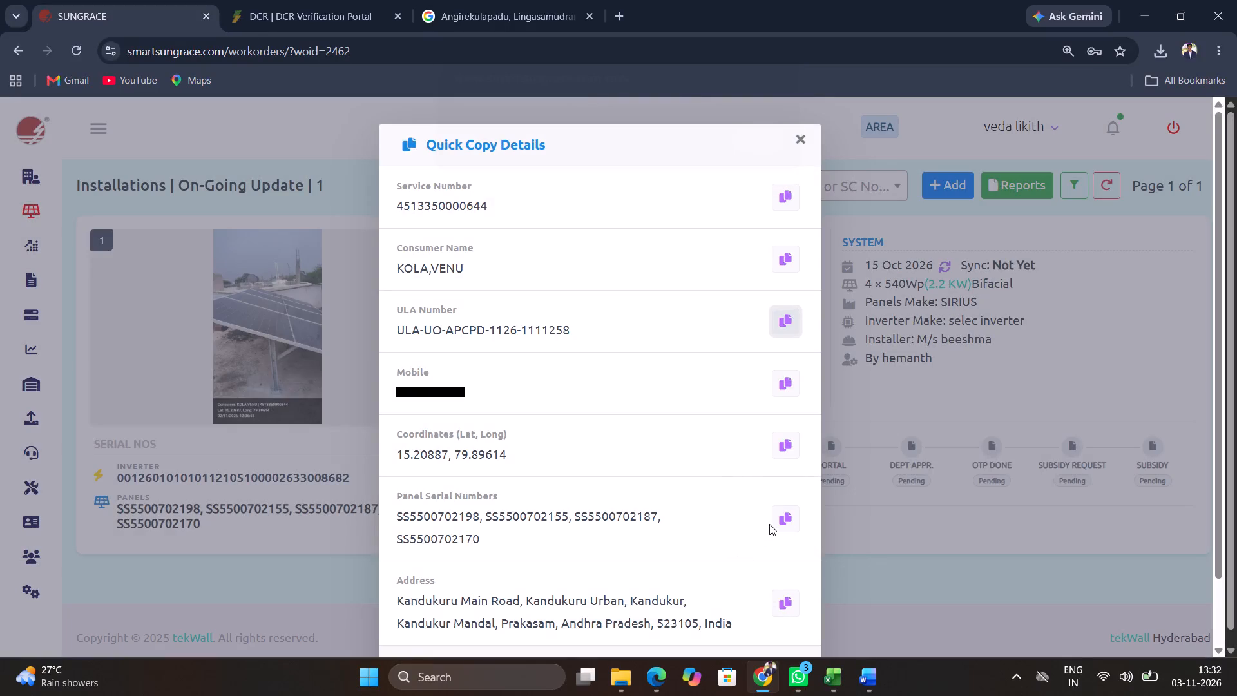
left_click(772, 521)
left_click(327, 12)
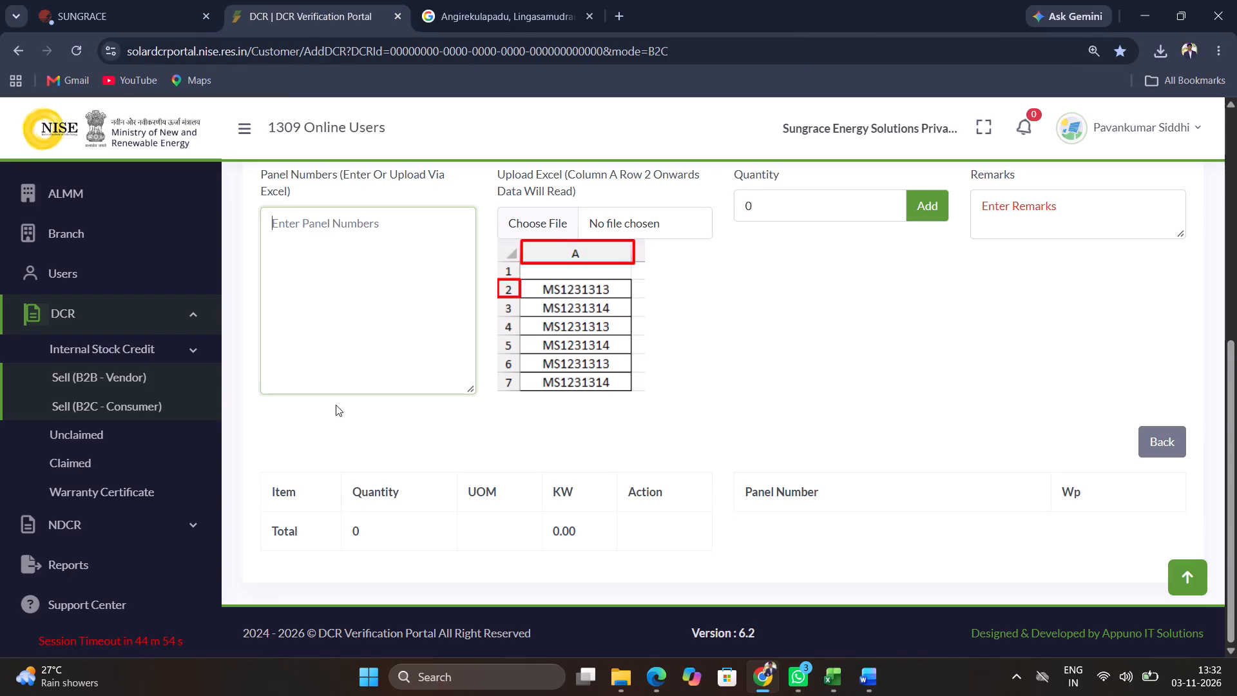
key("ctrl+v")
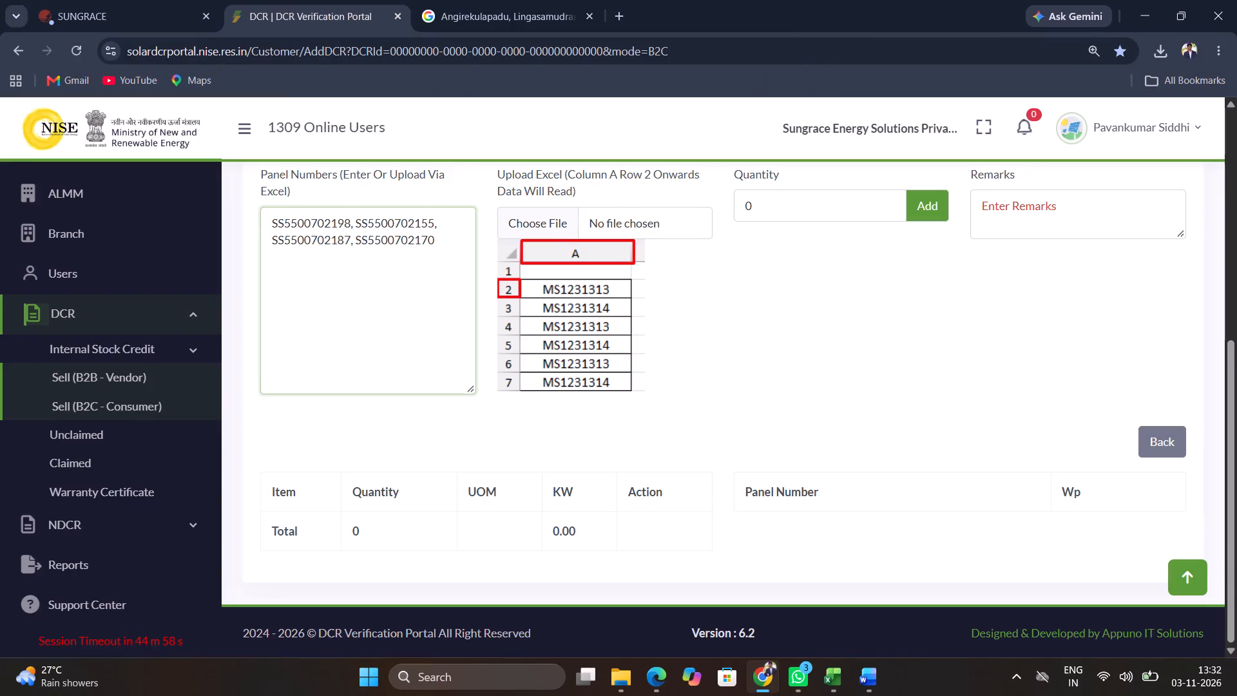
scroll(339, 392, "up", 2)
key("Left")
key("Left")
key("Left")
key("Left")
key("Left")
key("Left")
key("Left")
key("Left")
key("Left")
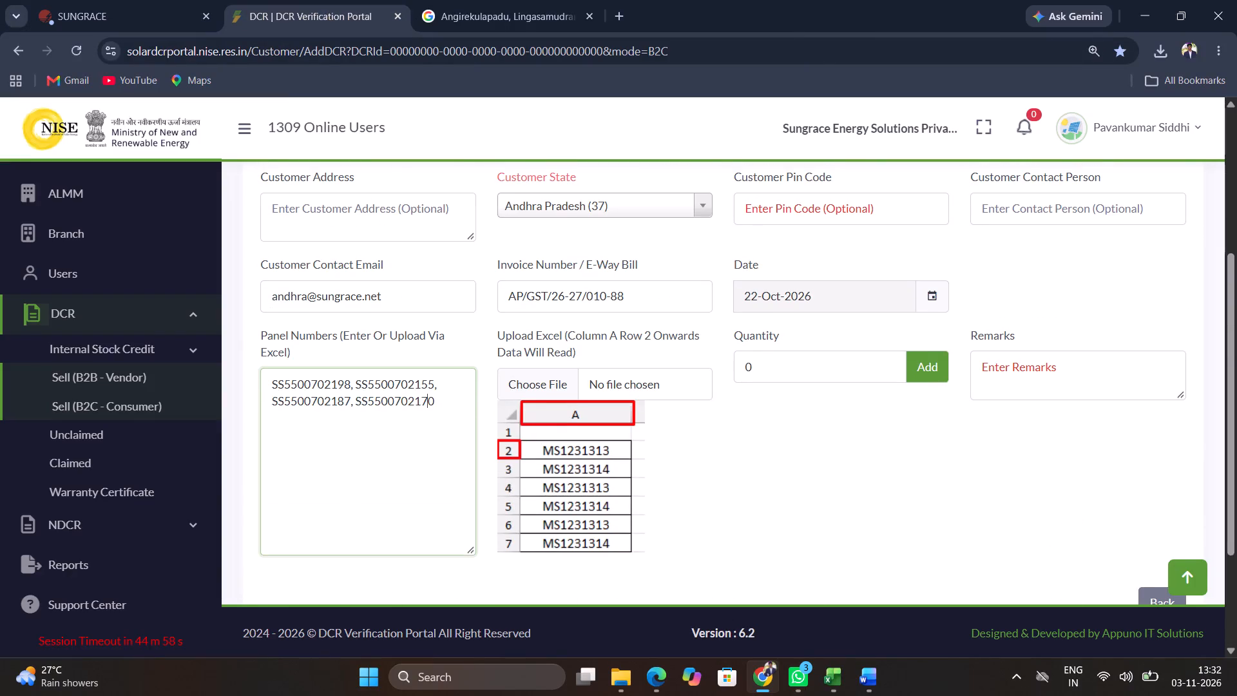
key("Left")
key("Left")
key("Left")
key("Left")
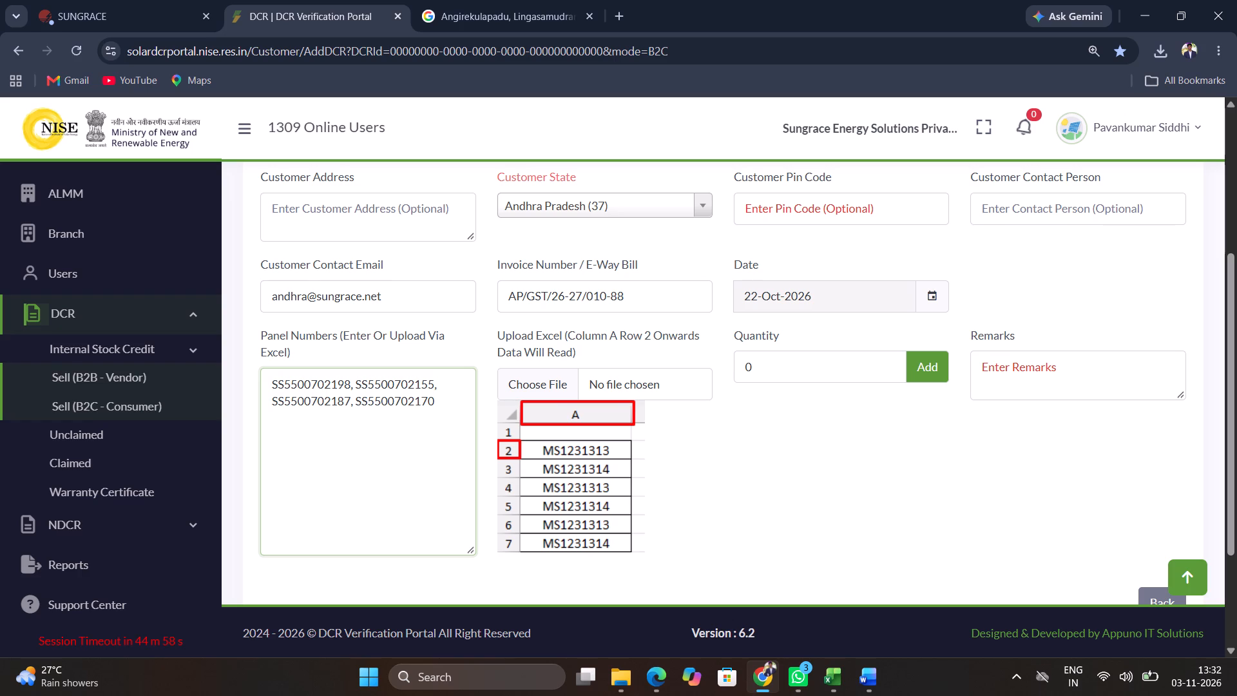
key("BackSpace")
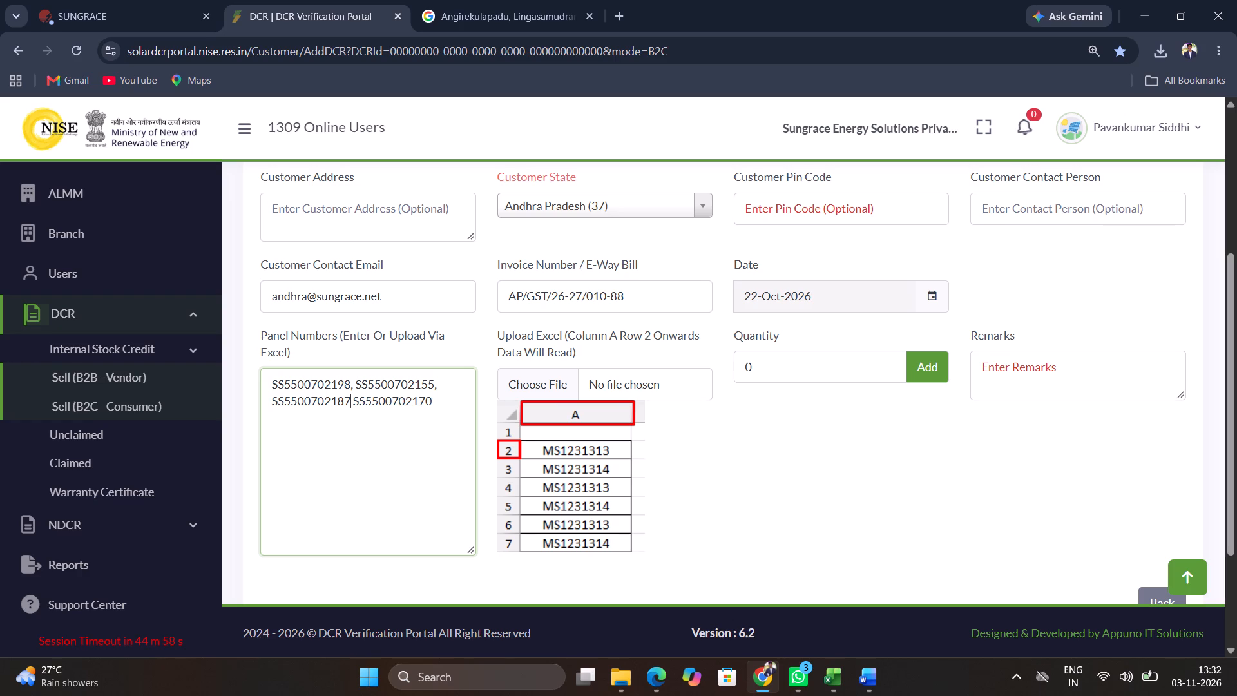
key("Right")
key("BackSpace")
key("Return")
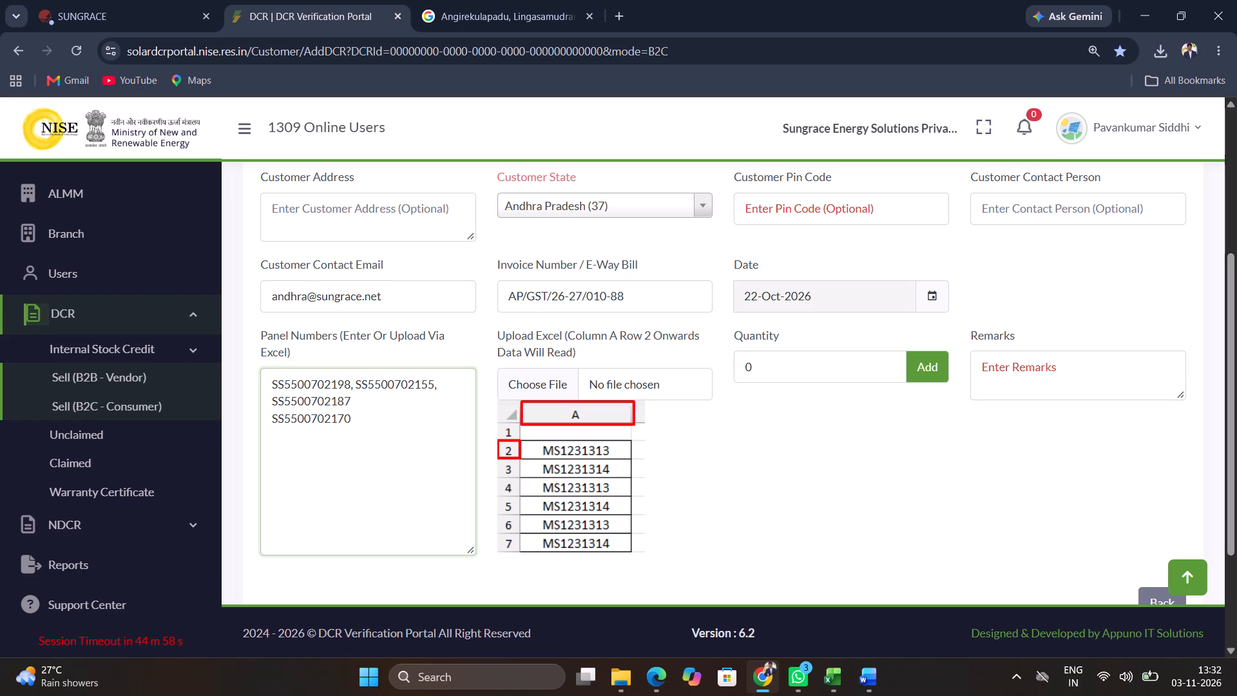
key("Up")
key("Up")
key("Up")
key("Up")
key("Up")
key("Up")
key("Up")
key("Up")
key("Up")
key("Right")
key("Right")
key("Right")
key("Right")
key("Right")
key("Right")
key("Right")
key("Right")
key("Right")
key("Right")
key("Right")
key("Right")
key("Right")
key("Right")
key("BackSpace")
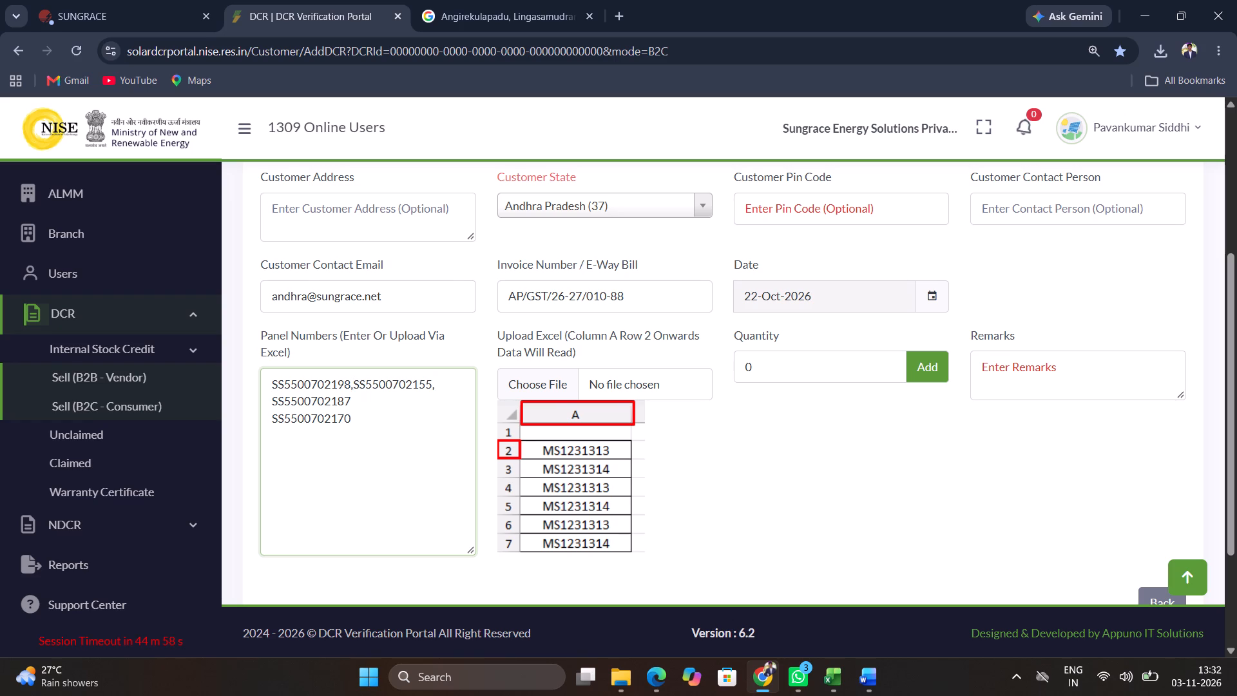
key("BackSpace")
key("Return")
key("Right")
key("Right")
key("Right")
key("Right")
key("Right")
key("Right")
key("Right")
key("Right")
key("Right")
key("Right")
key("Right")
key("Right")
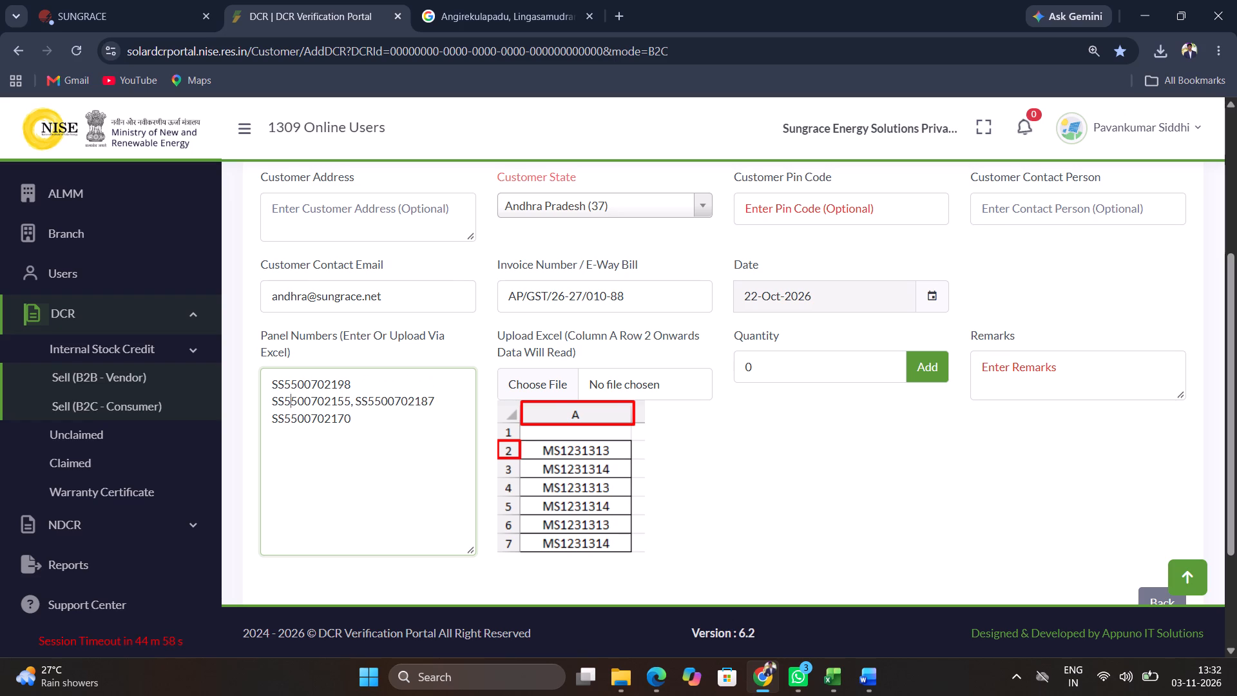
key("Right")
key("Right")
key("Right")
key("Left")
key("BackSpace")
key("BackSpace")
key("Return")
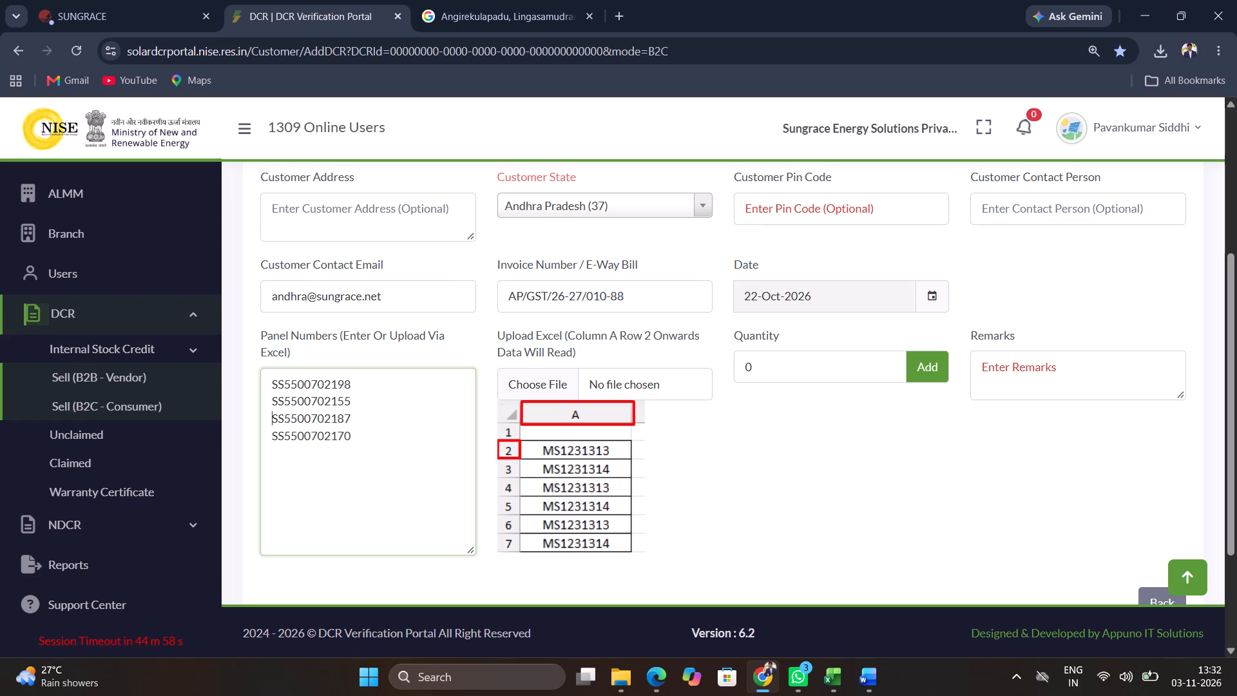
Set the quantity to 4 and add the listed panels to the DCR.
left_click(823, 372)
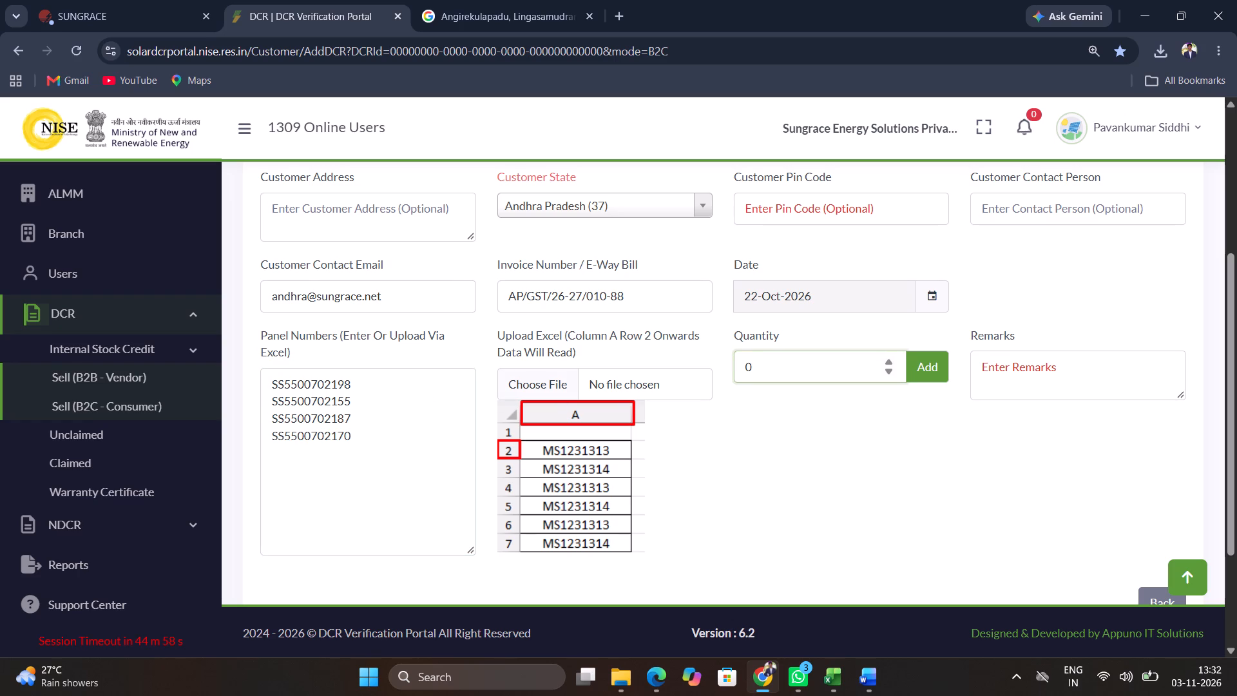
scroll(823, 371, "up", 4)
left_click(935, 374)
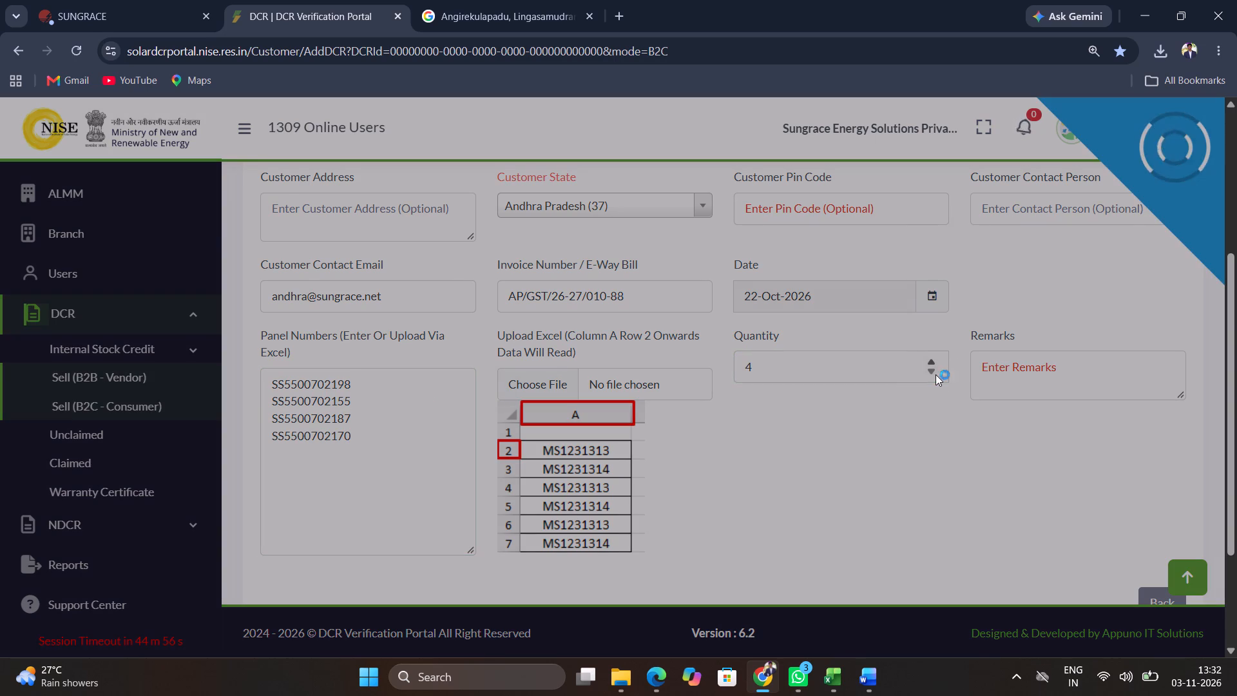
Copy the address from the SUNGRACE work order's Quick Copy Details into the Remarks field of the DCR form.
left_click(1035, 375)
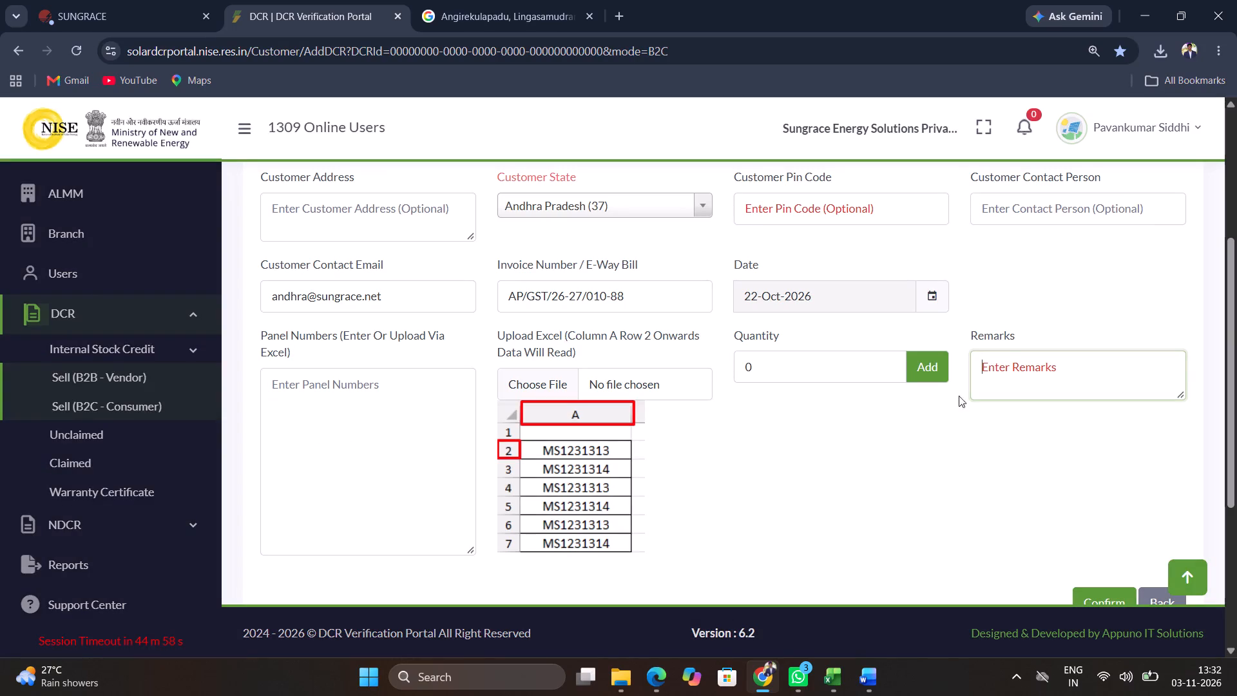
left_click(142, 0)
left_click_drag(756, 170, 754, 186)
left_click(754, 176)
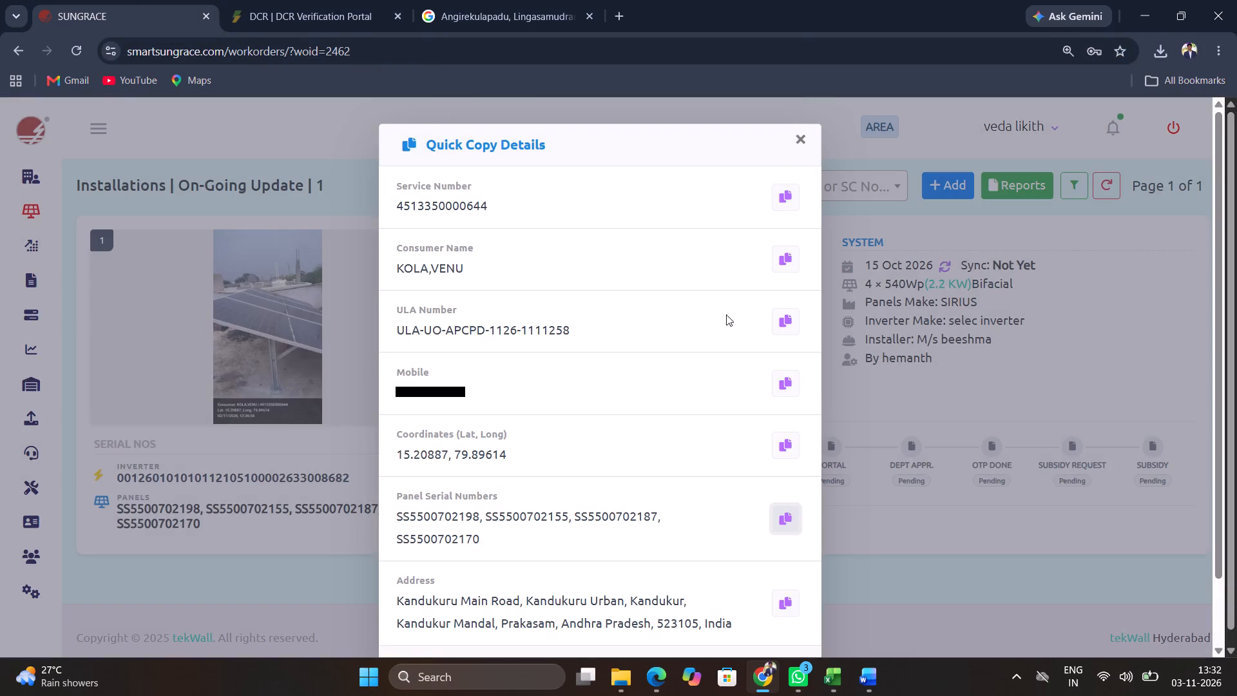
scroll(722, 331, "down", 4)
scroll(735, 423, "down", 1)
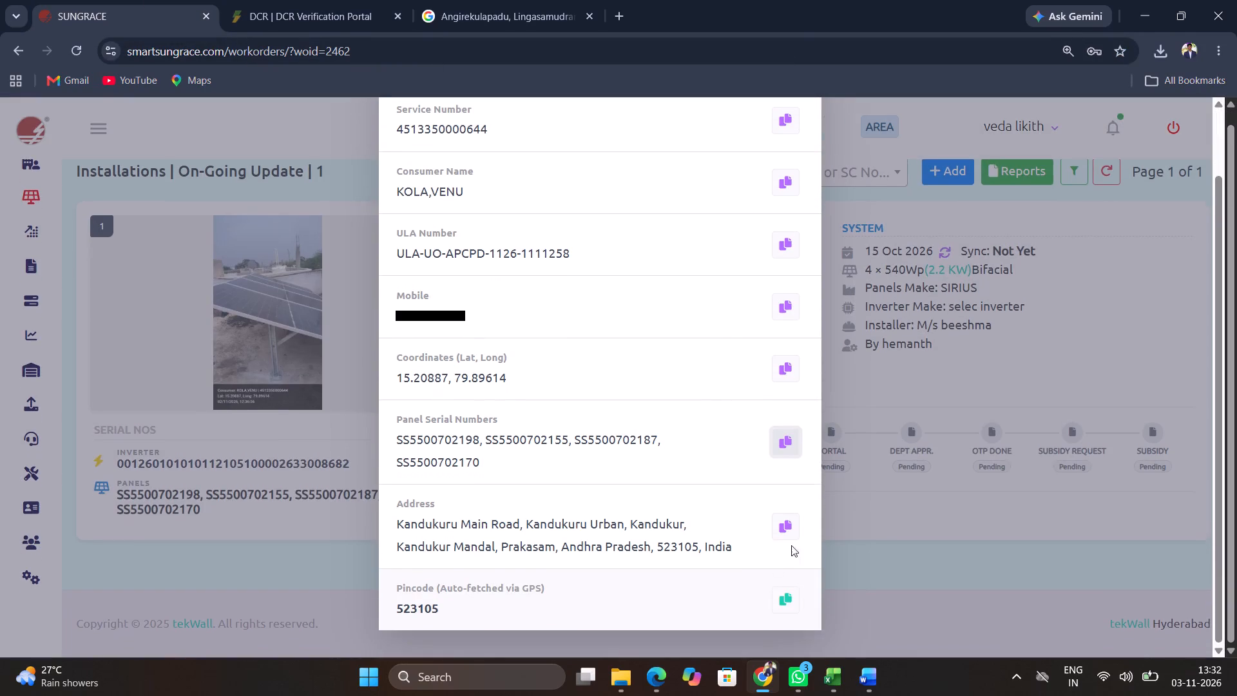
left_click(785, 524)
left_click(285, 0)
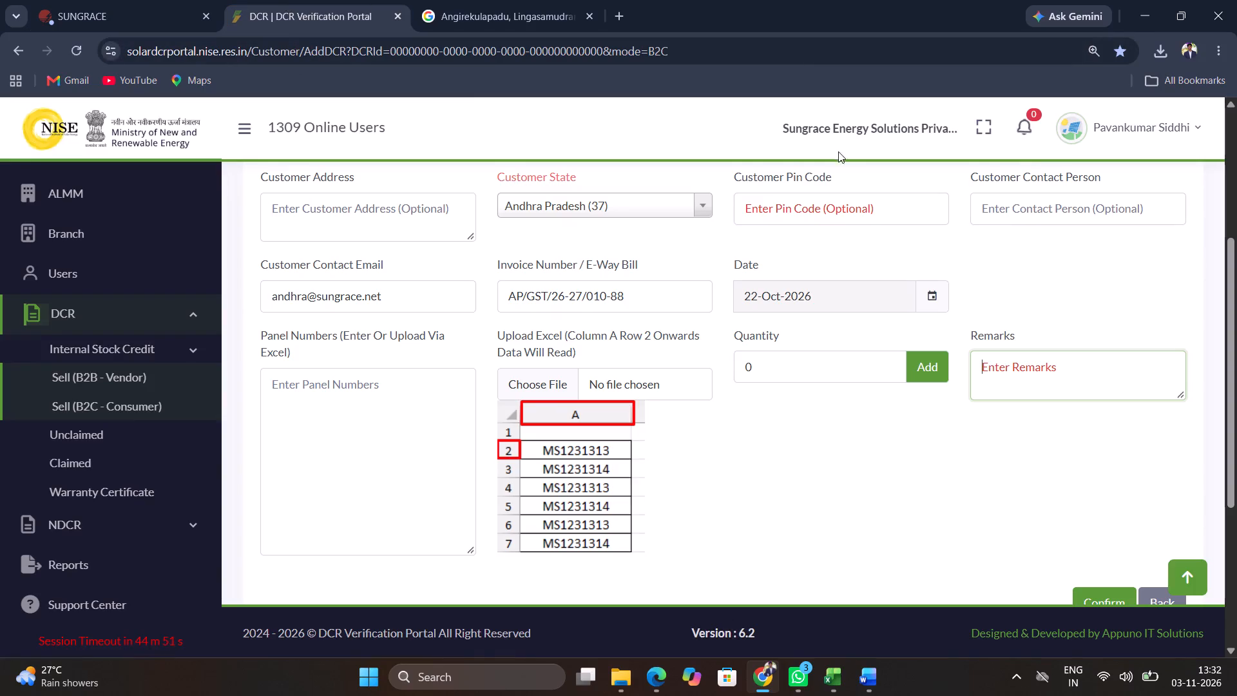
key("ctrl+v")
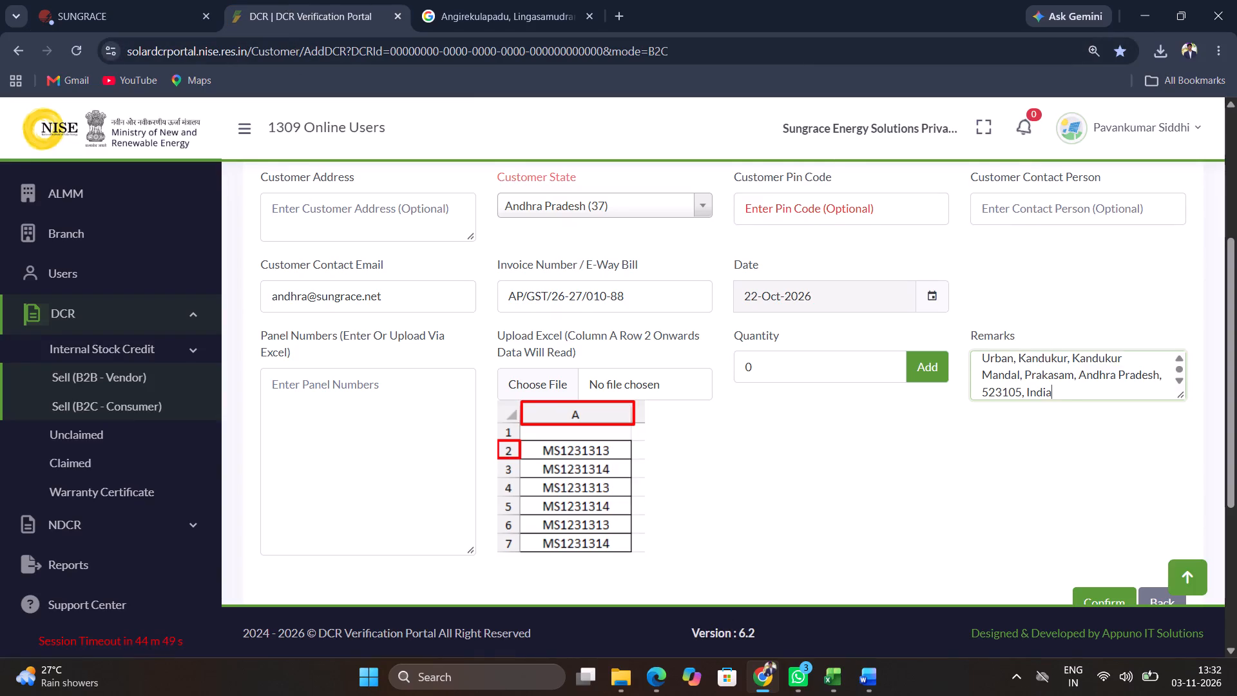
Copy the pincode from the SUNGRACE work order's Quick Copy Details into the Customer Pin Code field.
left_click(896, 197)
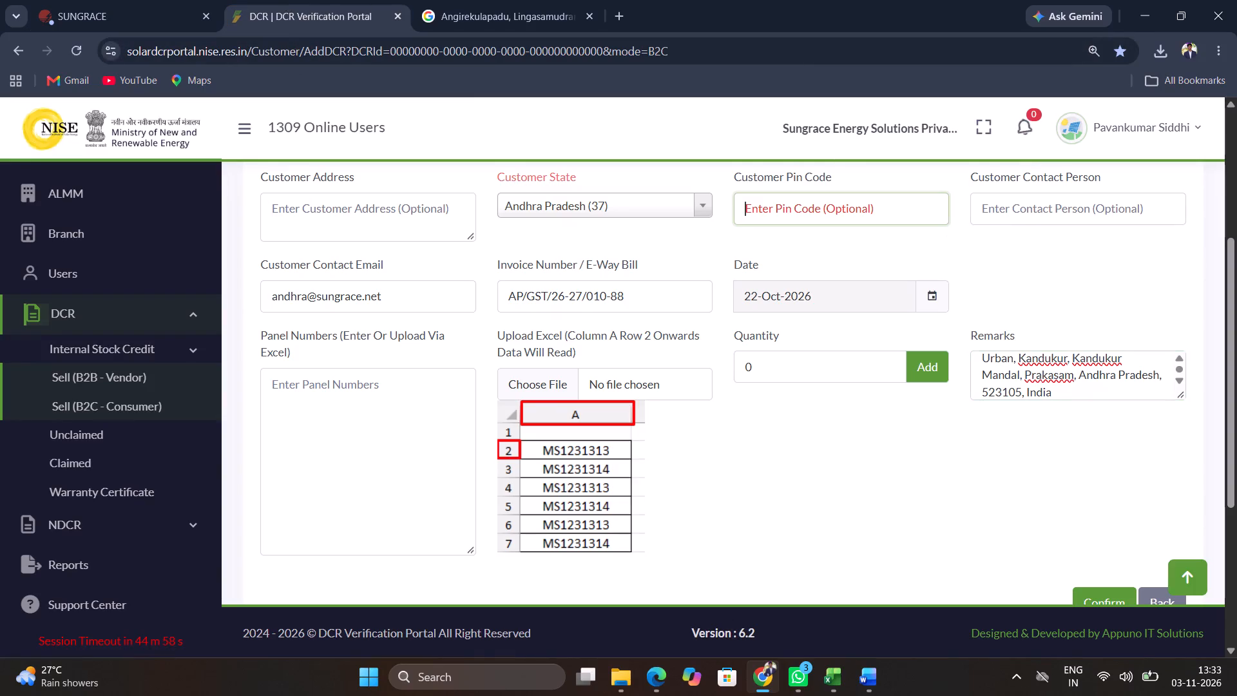
left_click(186, 0)
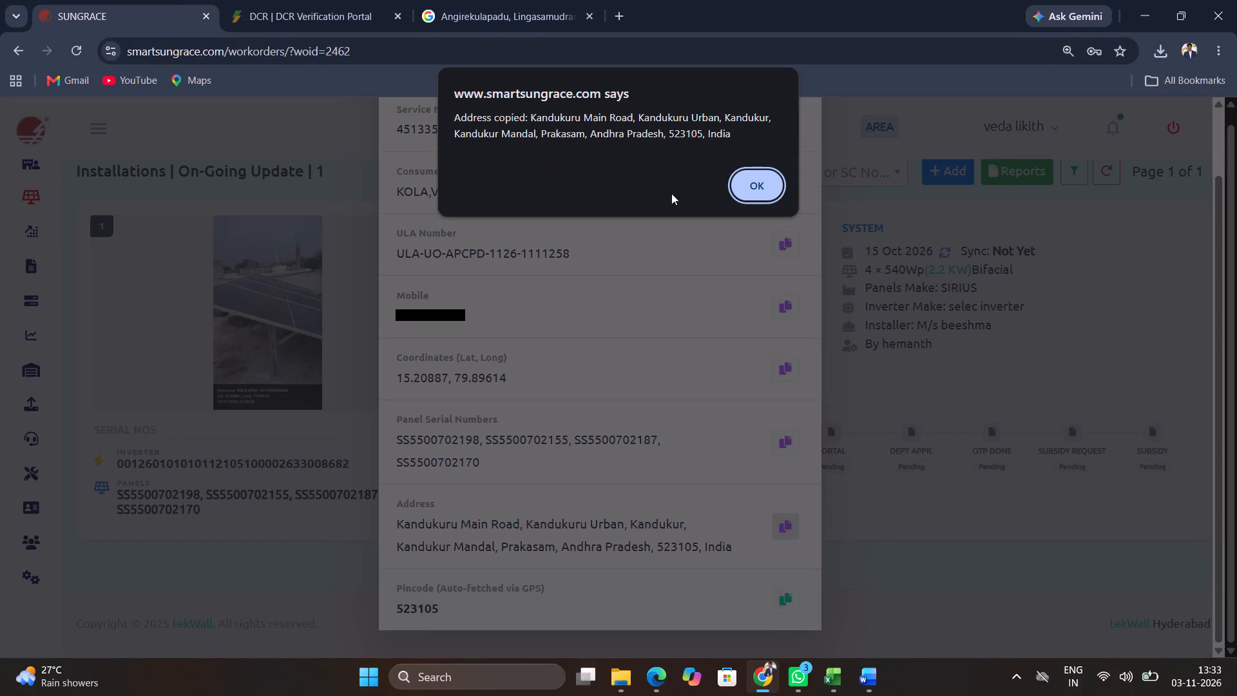
left_click(745, 184)
scroll(765, 247, "down", 4)
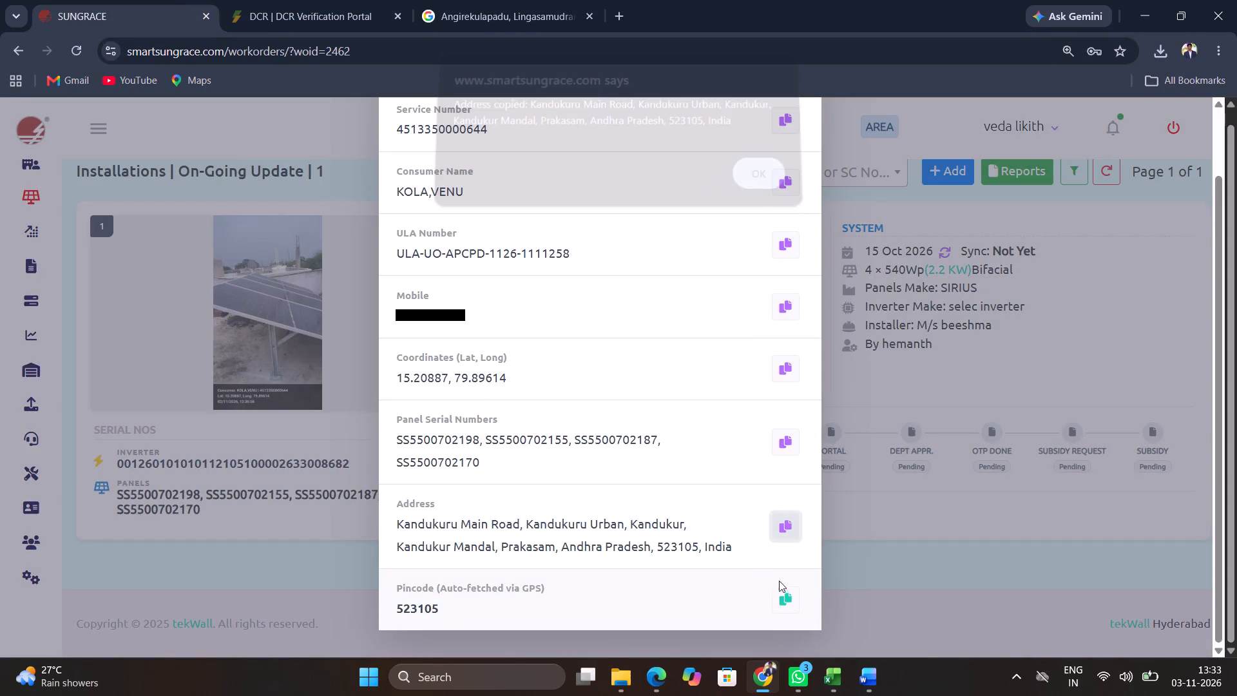
left_click(785, 590)
left_click(332, 25)
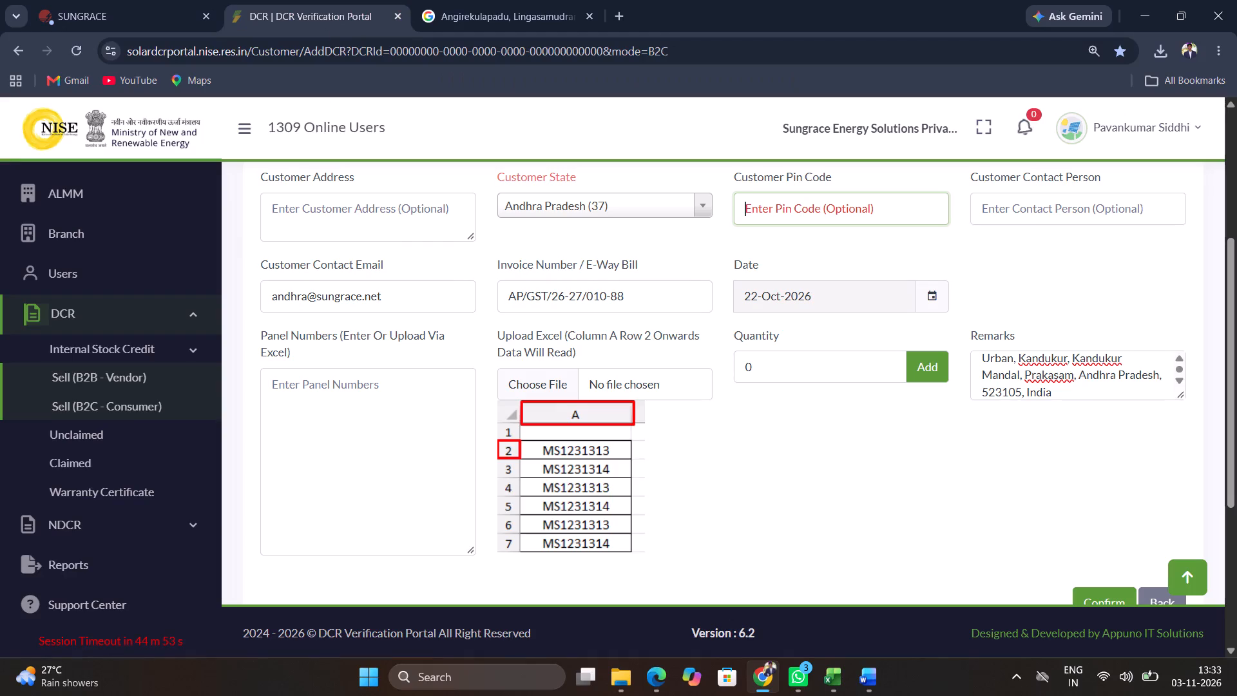
key("ctrl+v")
Submit the completed B2C DCR and approve its confirmation.
scroll(726, 276, "down", 4)
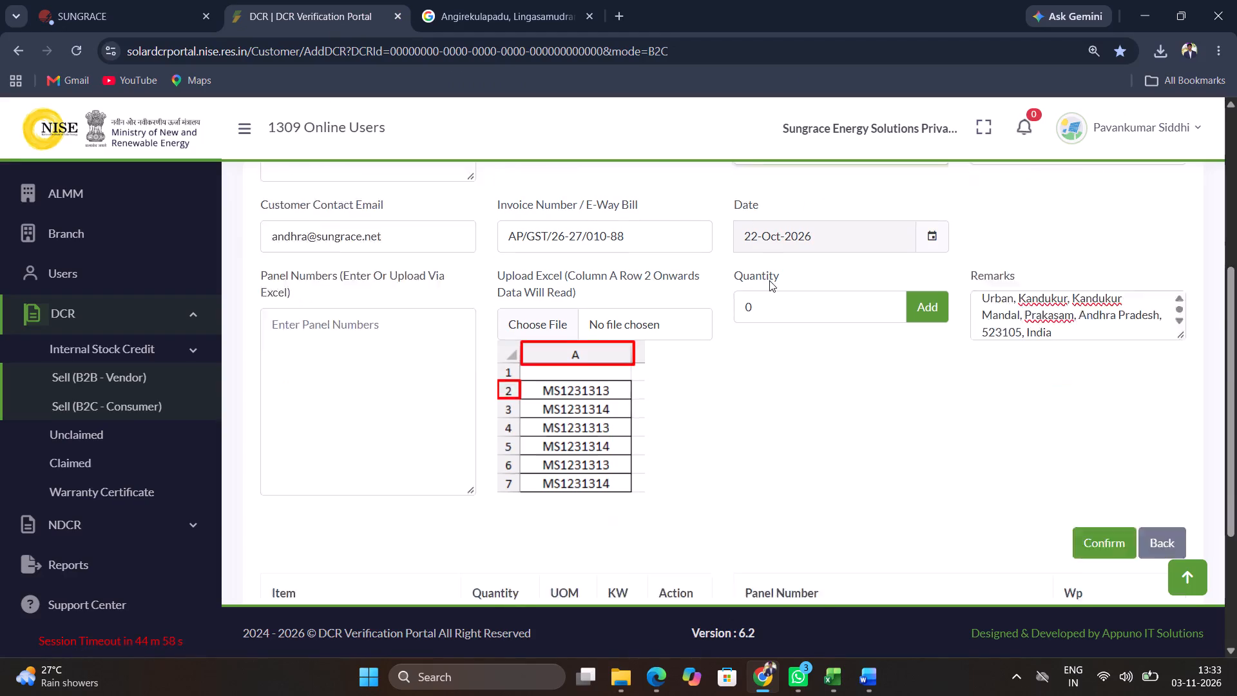
left_click(1084, 324)
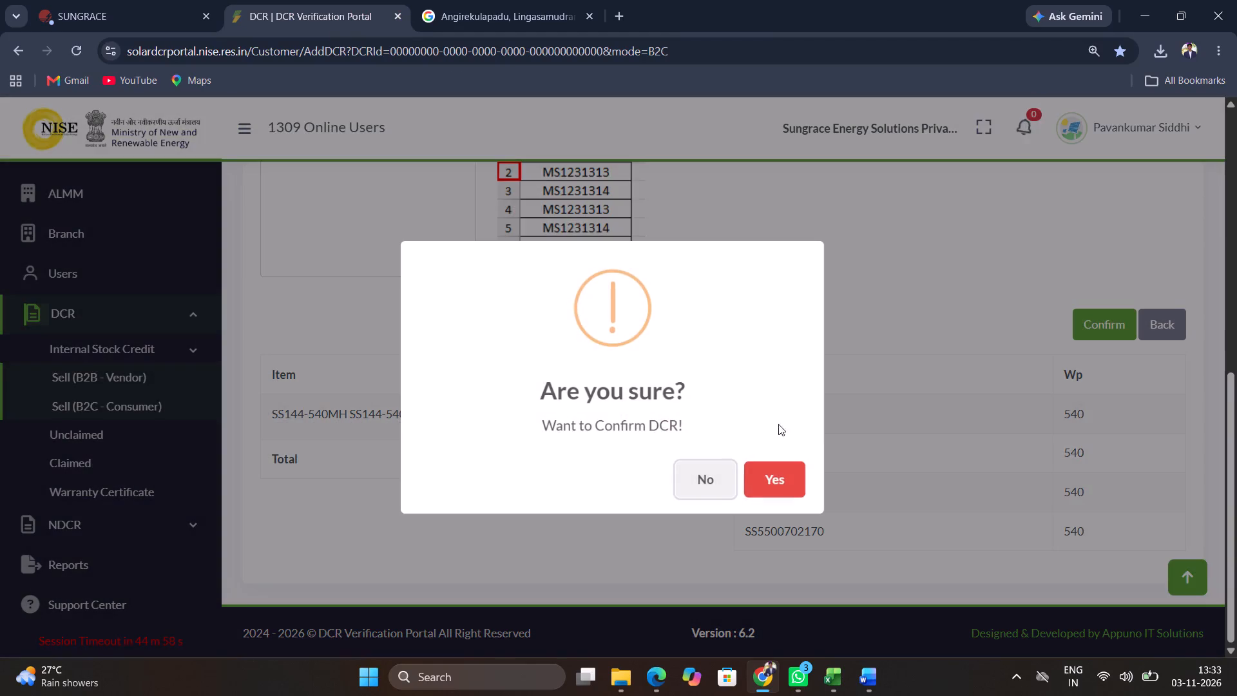
left_click_drag(785, 470, 785, 476)
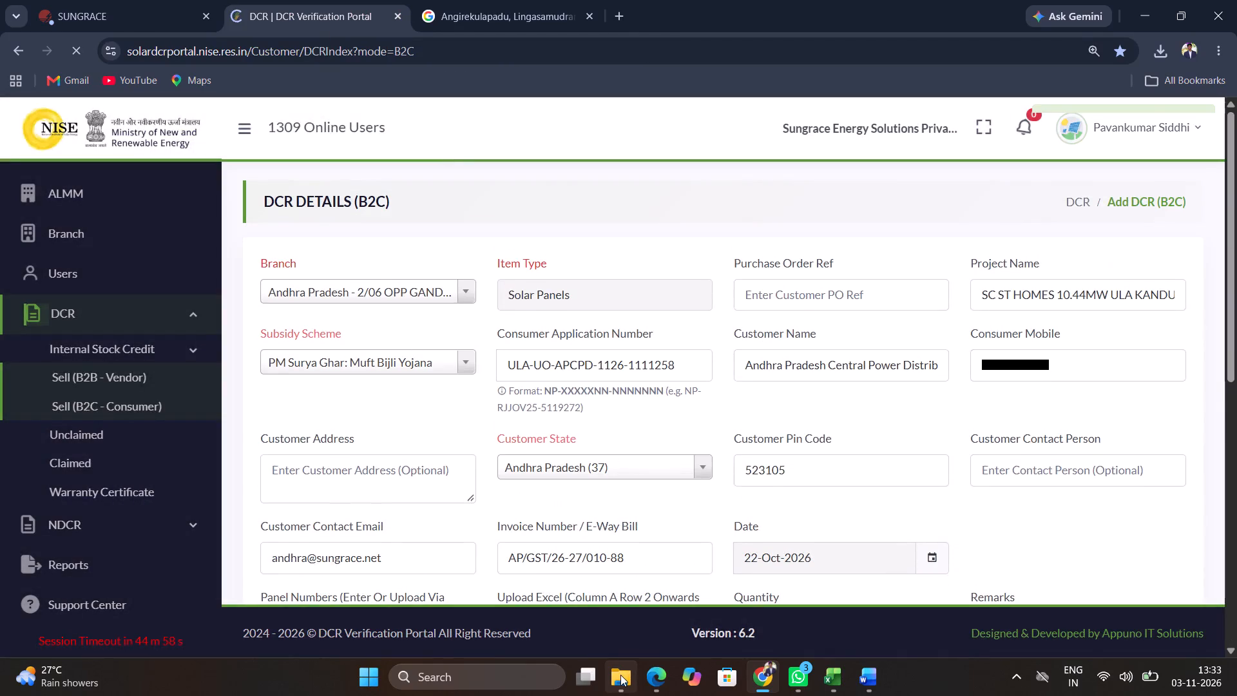
In File Explorer, create a new folder named 88_ inside the DCR010 folder.
left_click(623, 616)
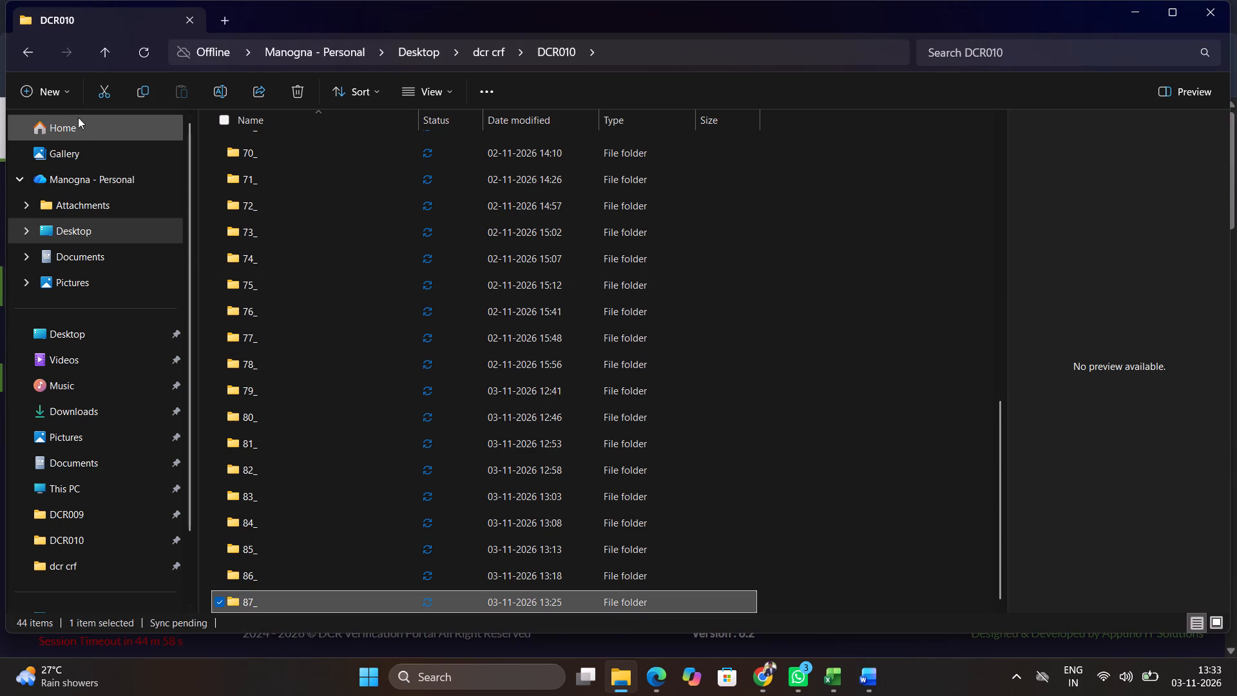
left_click(34, 93)
left_click(50, 128)
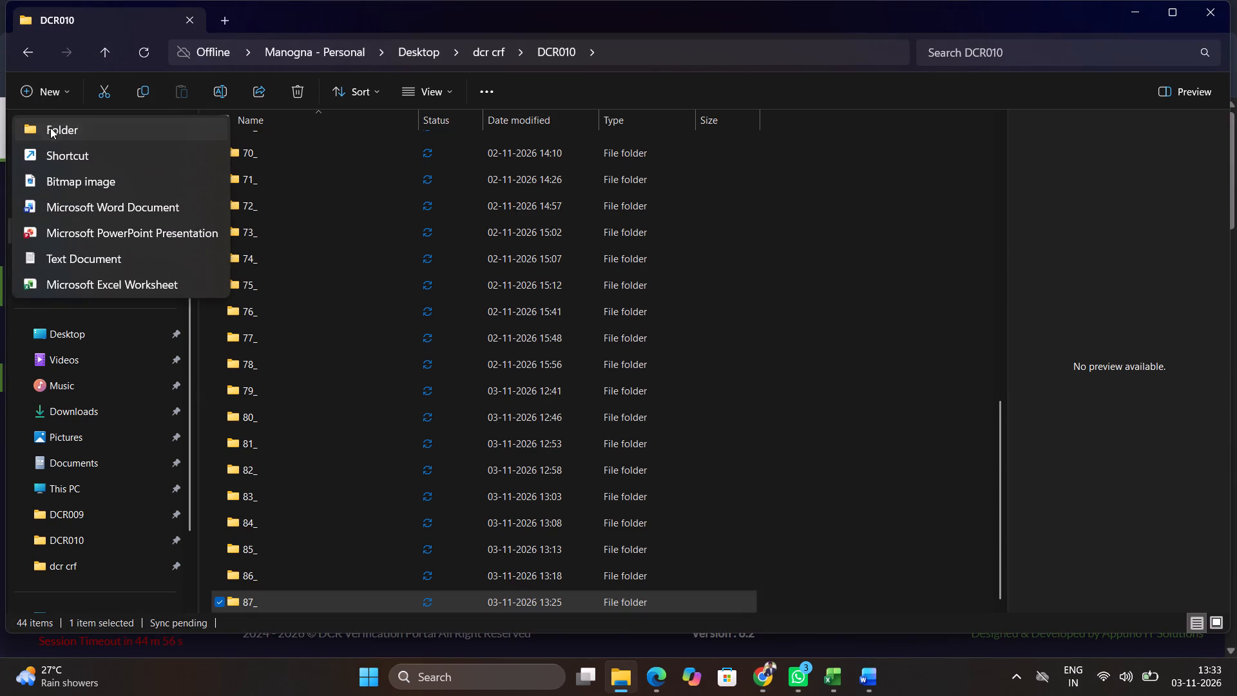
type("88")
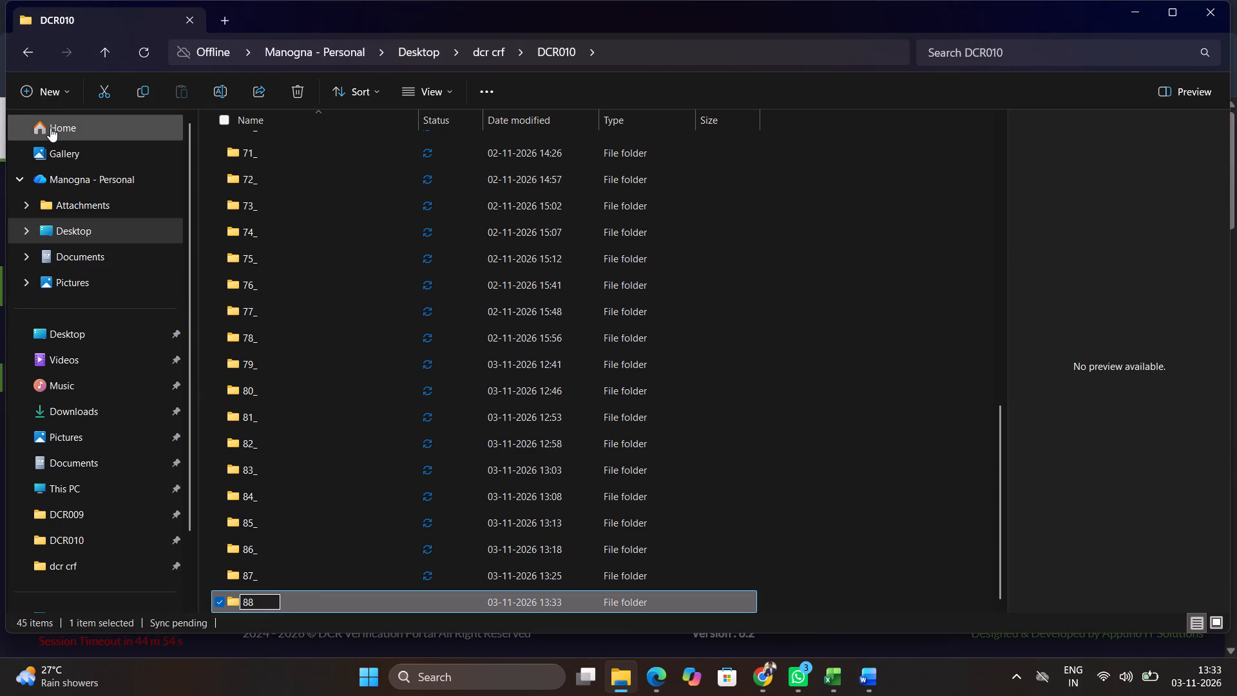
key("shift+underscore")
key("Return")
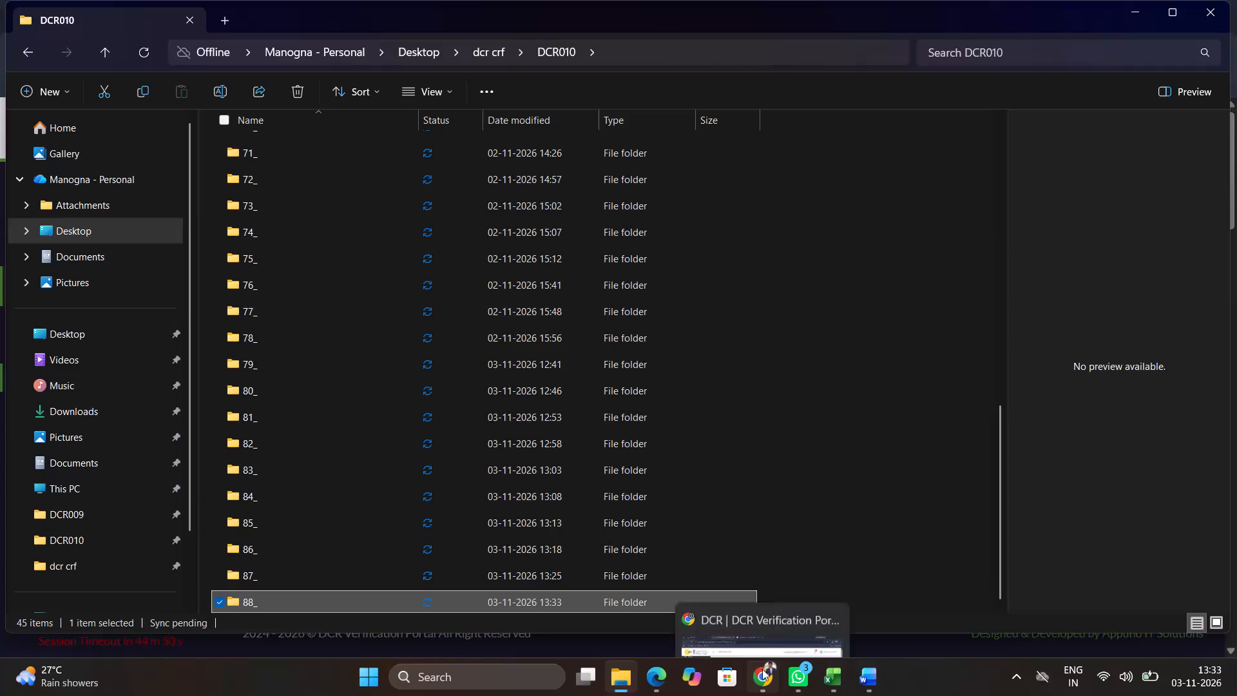
Switch back to the browser and copy the service number from the SUNGRACE work order's Quick Copy Details.
left_click(758, 599)
left_click(126, 8)
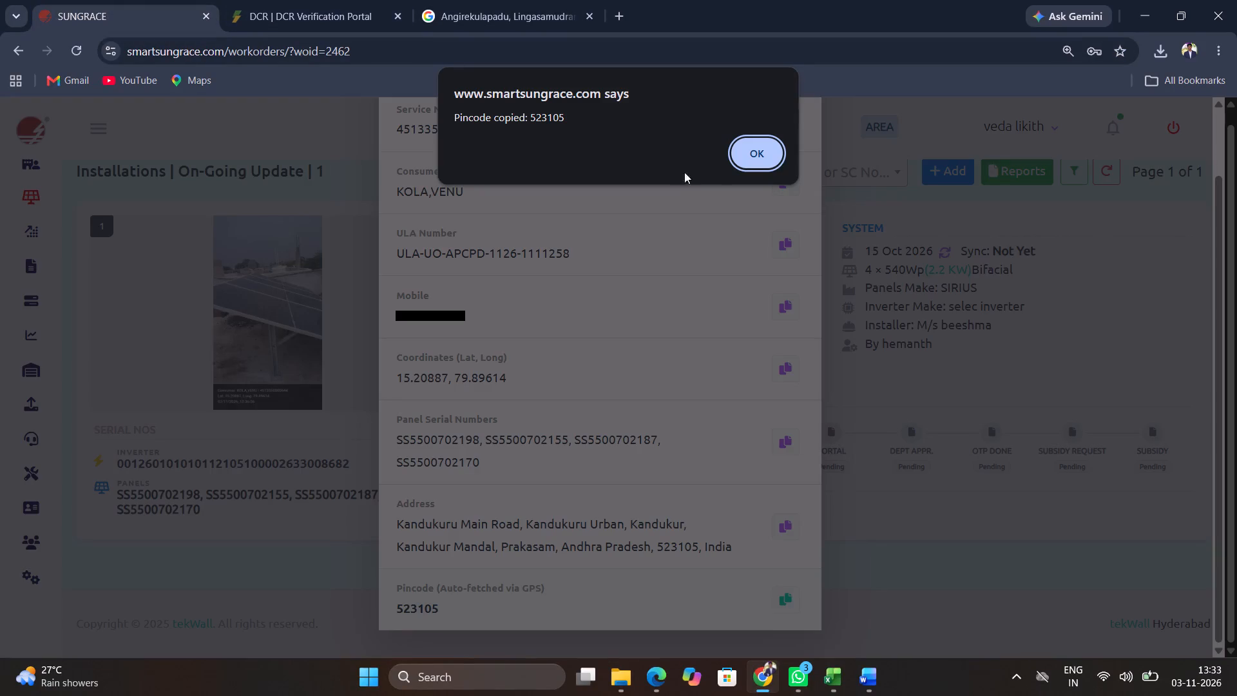
left_click(727, 157)
left_click(782, 159)
double_click(781, 118)
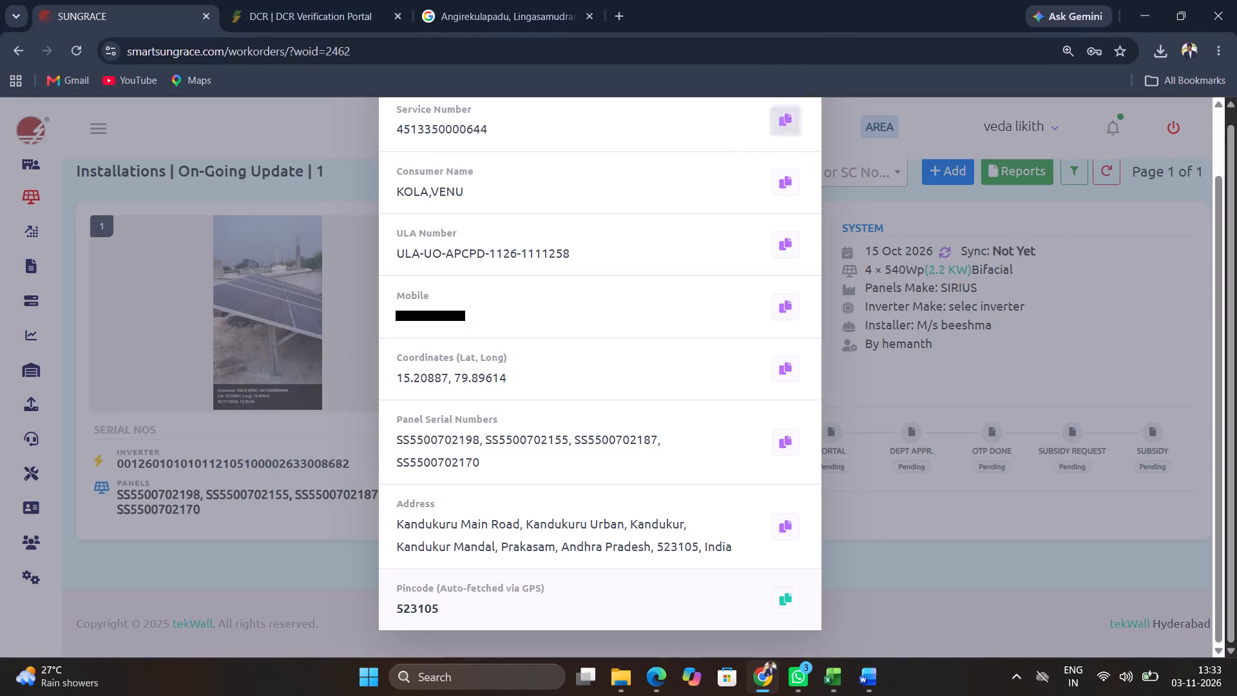
Download the certificate PDF for invoice AP/GST/26-27/010-88 into DCR010's folder 88_, named with the copied service number followed by -88.
left_click(352, 12)
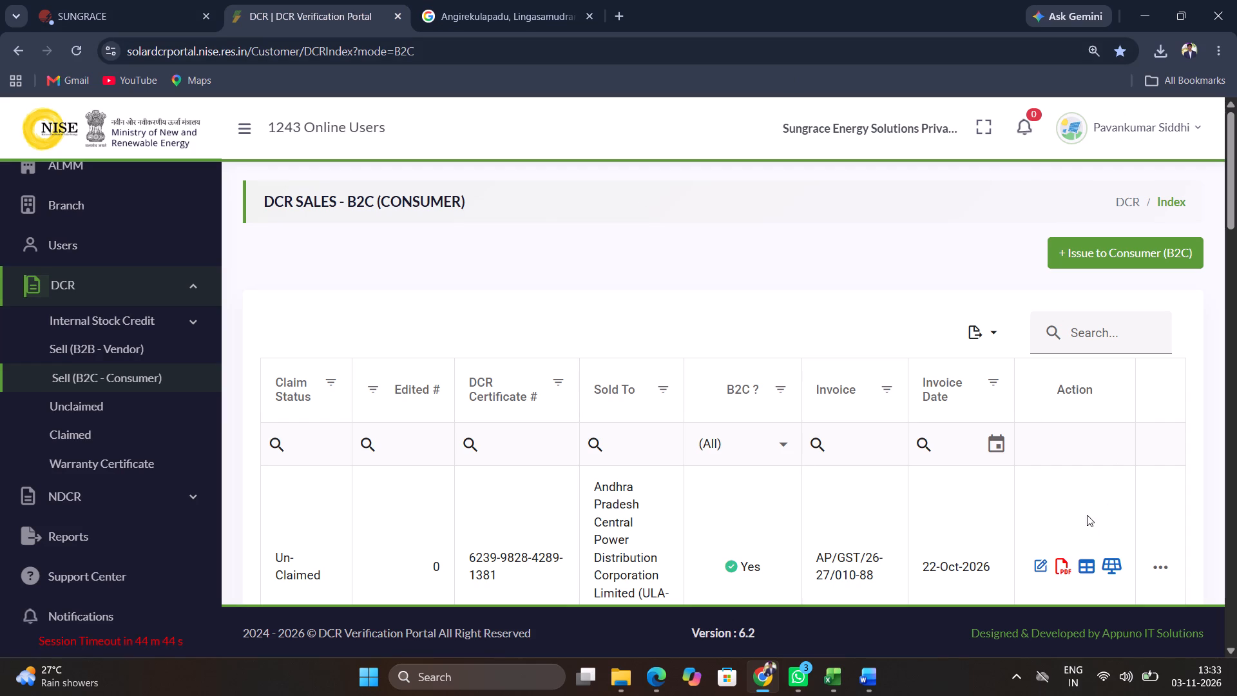
left_click(1071, 563)
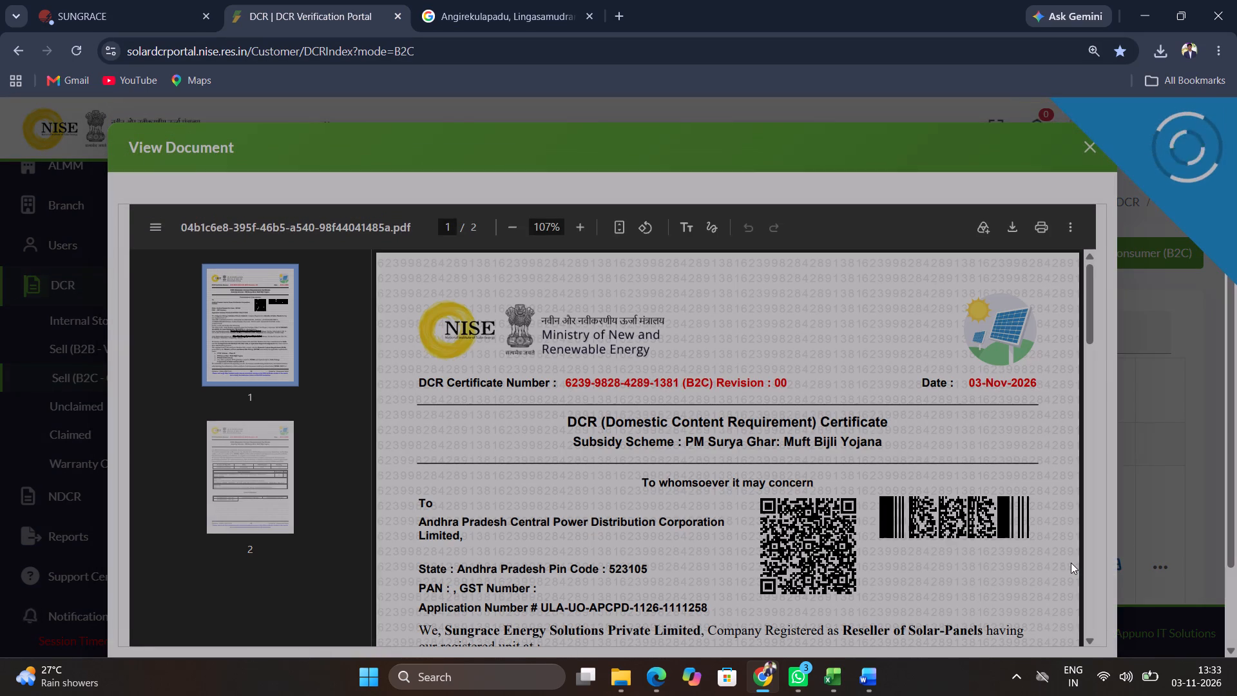
left_click(1009, 224)
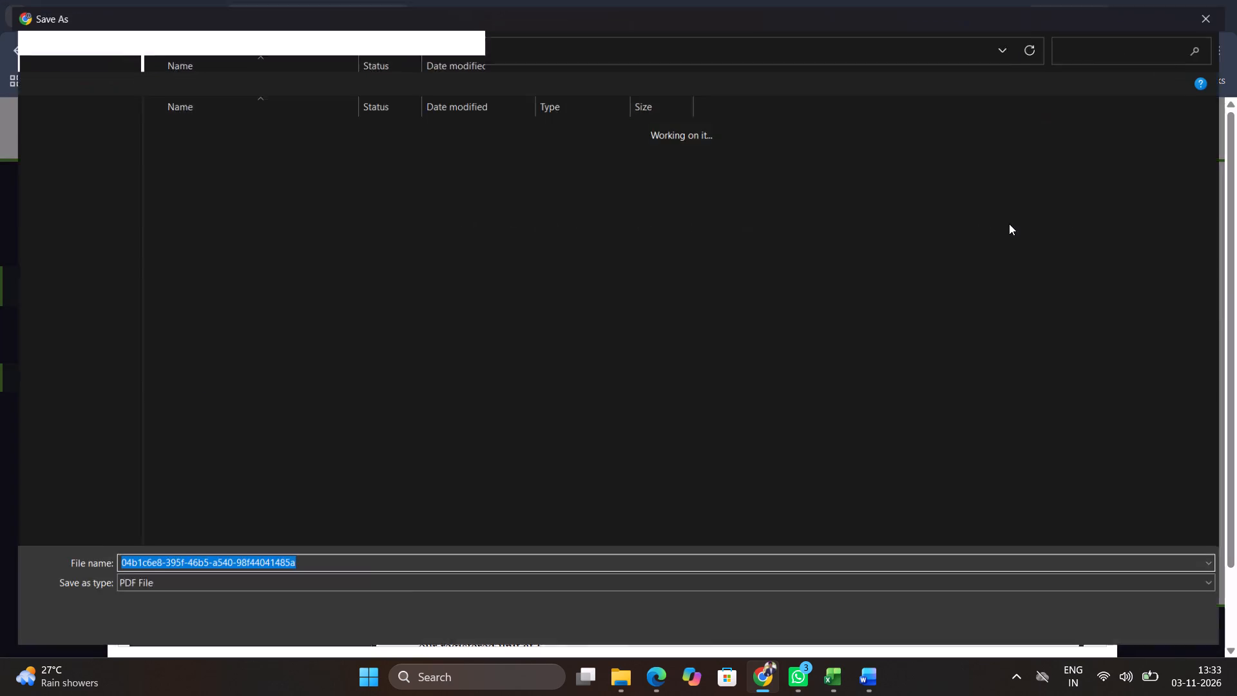
key("ctrl+v")
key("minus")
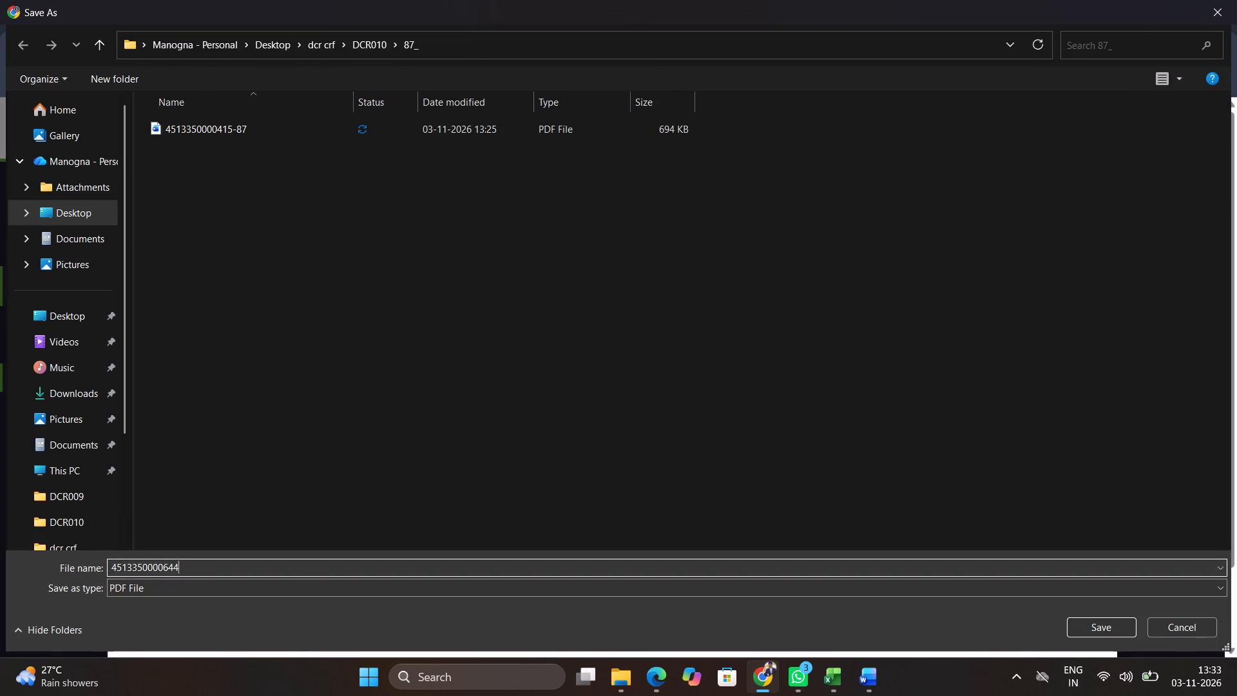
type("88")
left_click(378, 44)
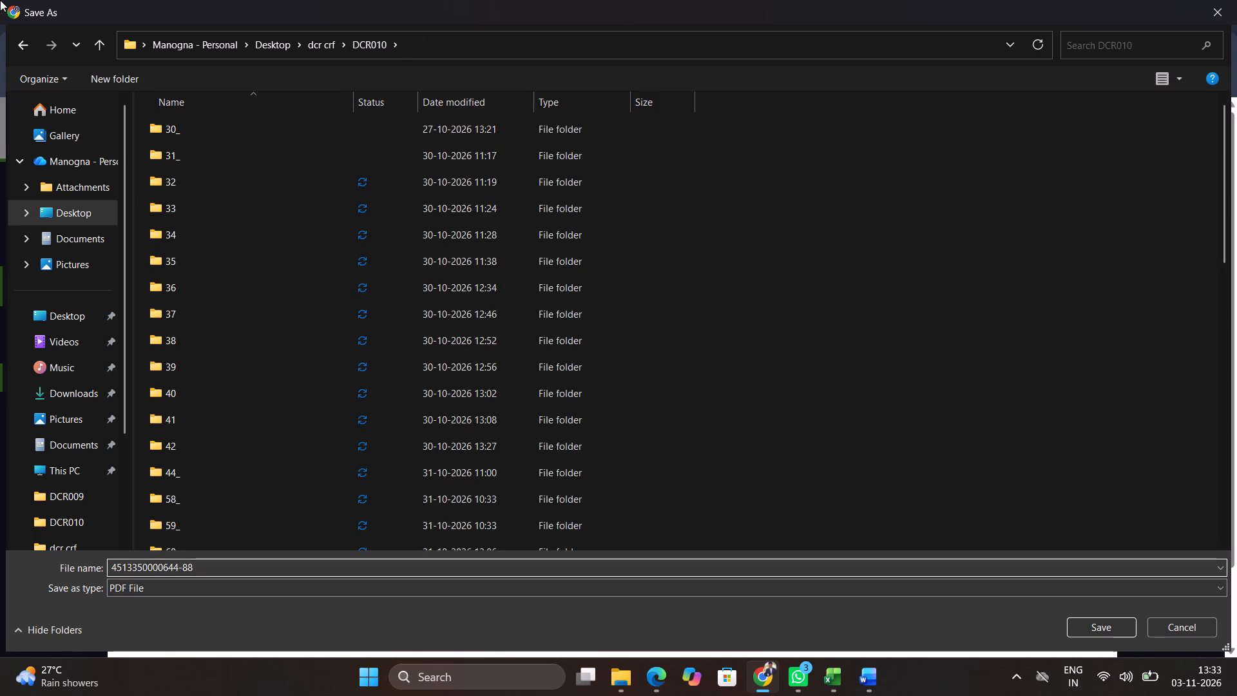
scroll(0, 0, "down", 5)
scroll(341, 226, "down", 11)
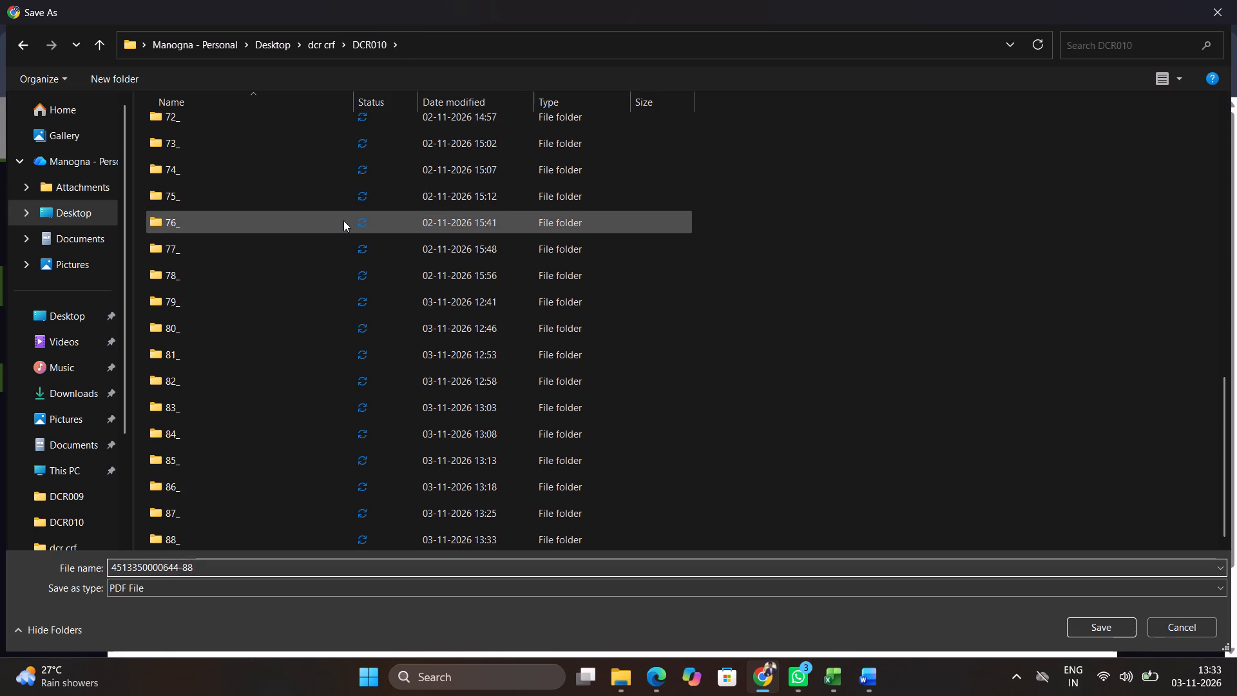
scroll(343, 220, "down", 5)
double_click(275, 536)
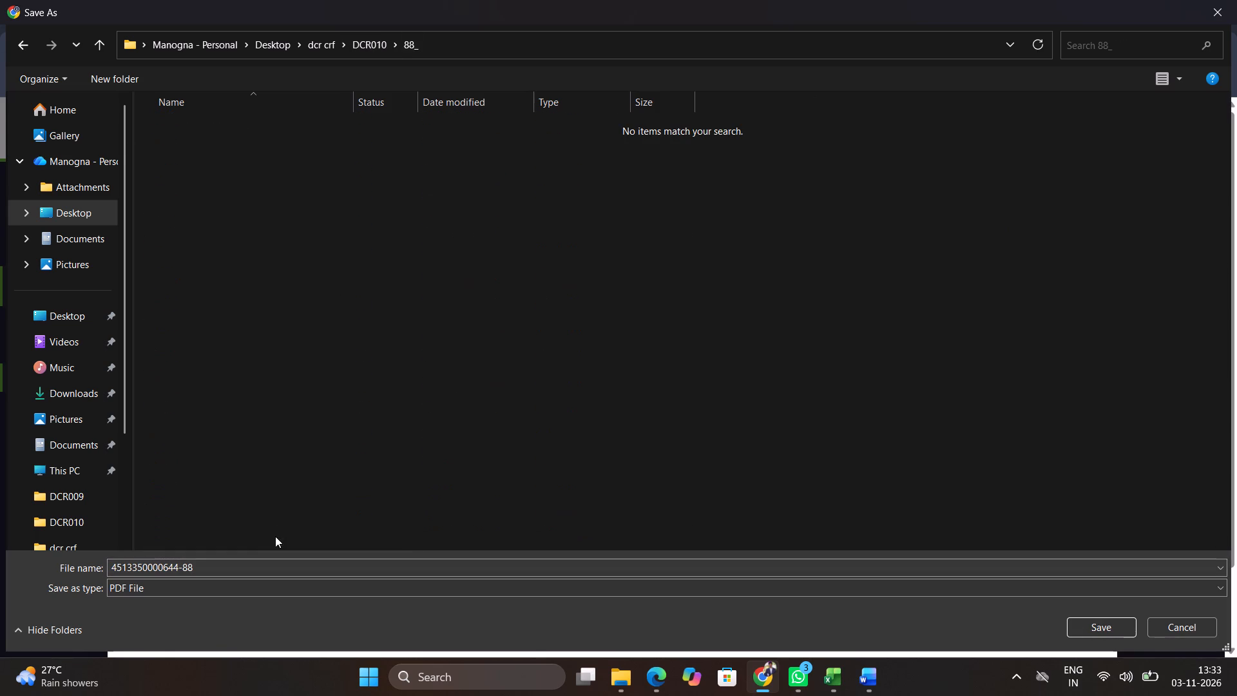
left_click(1089, 618)
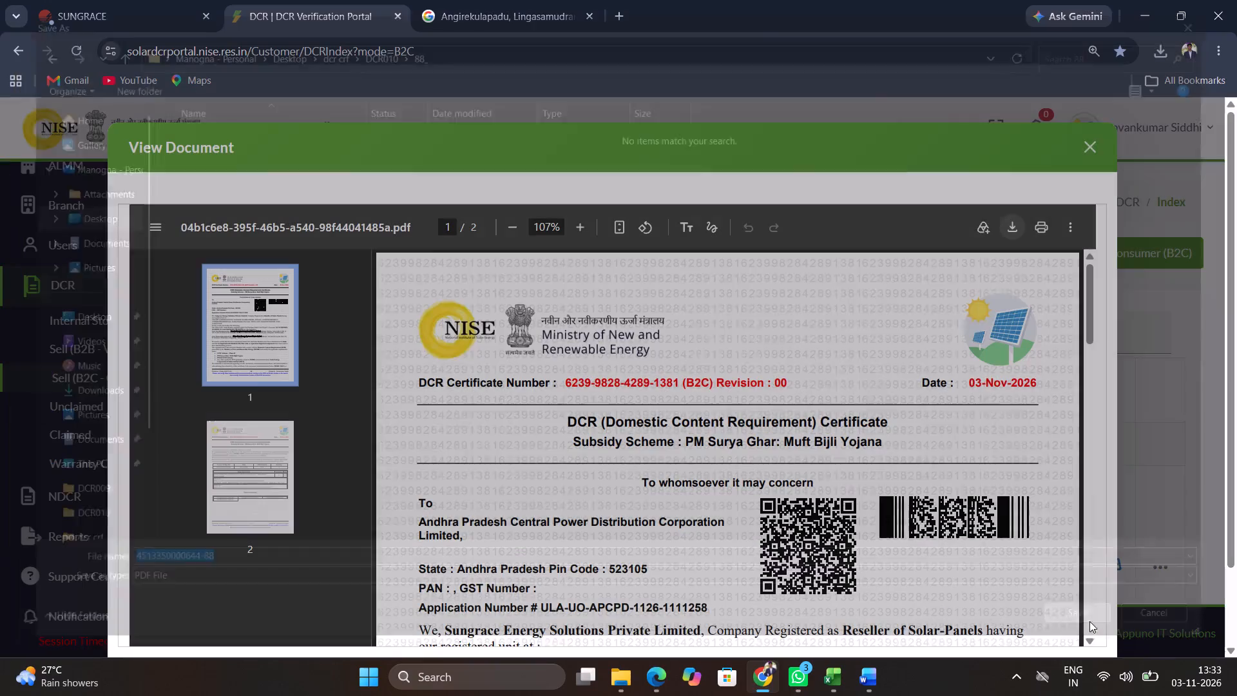
Close the Quick Copy Details in SUNGRACE and open the work order's Project Stage update form.
left_click(151, 5)
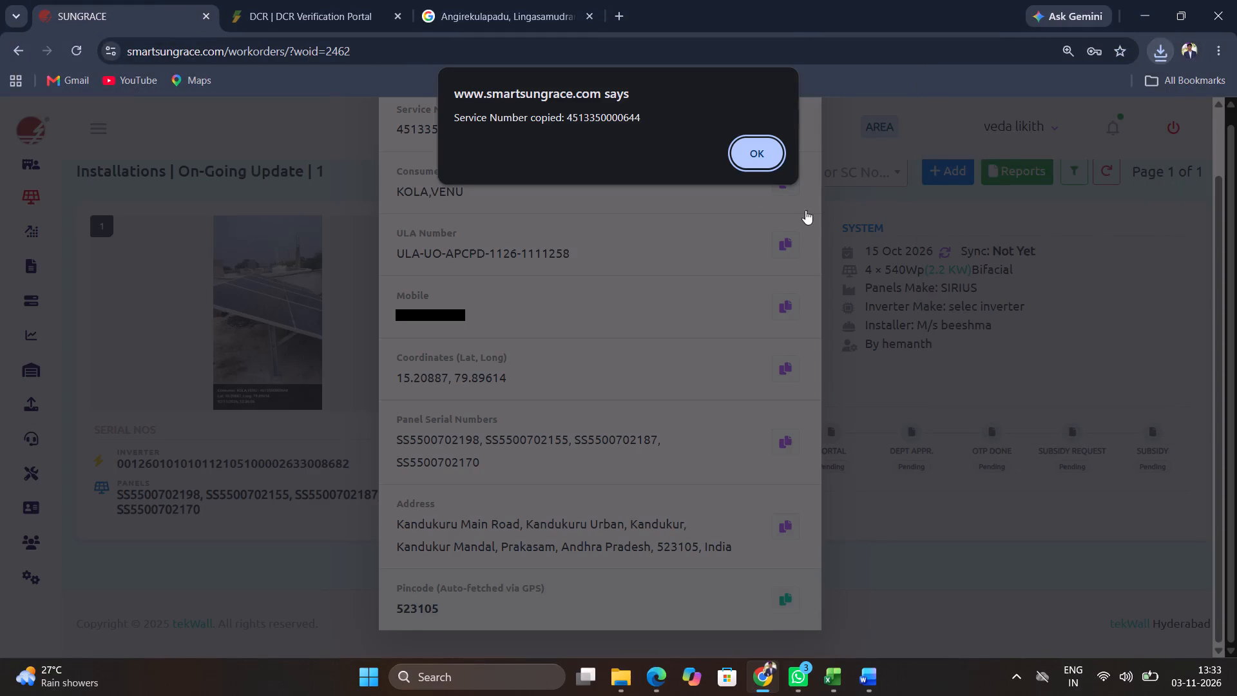
left_click(811, 211)
left_click_drag(770, 148, 770, 155)
left_click(871, 214)
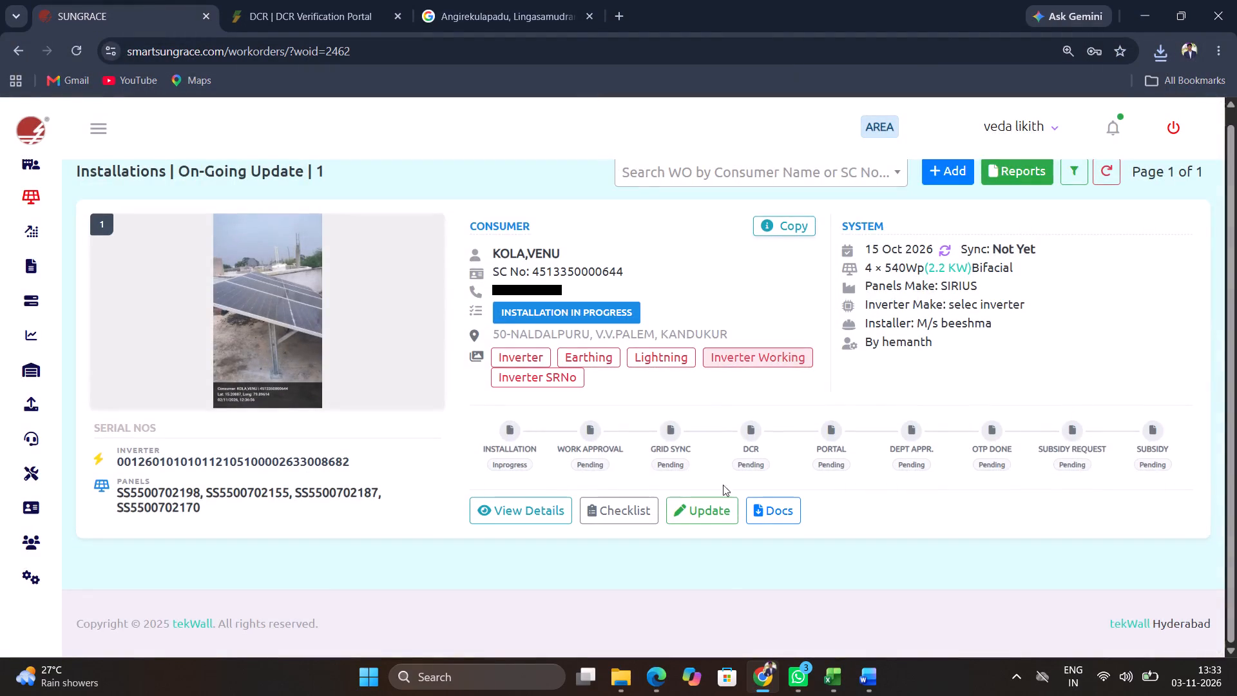
left_click(718, 516)
left_click(512, 450)
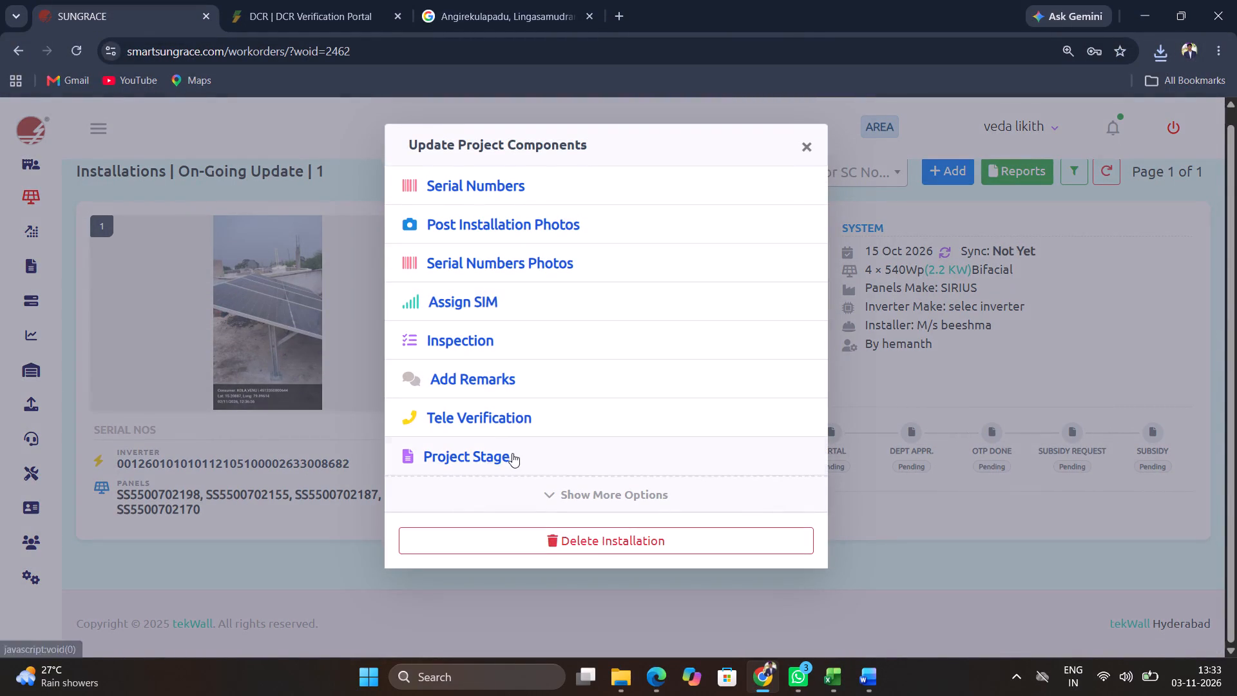
scroll(593, 180, "down", 2)
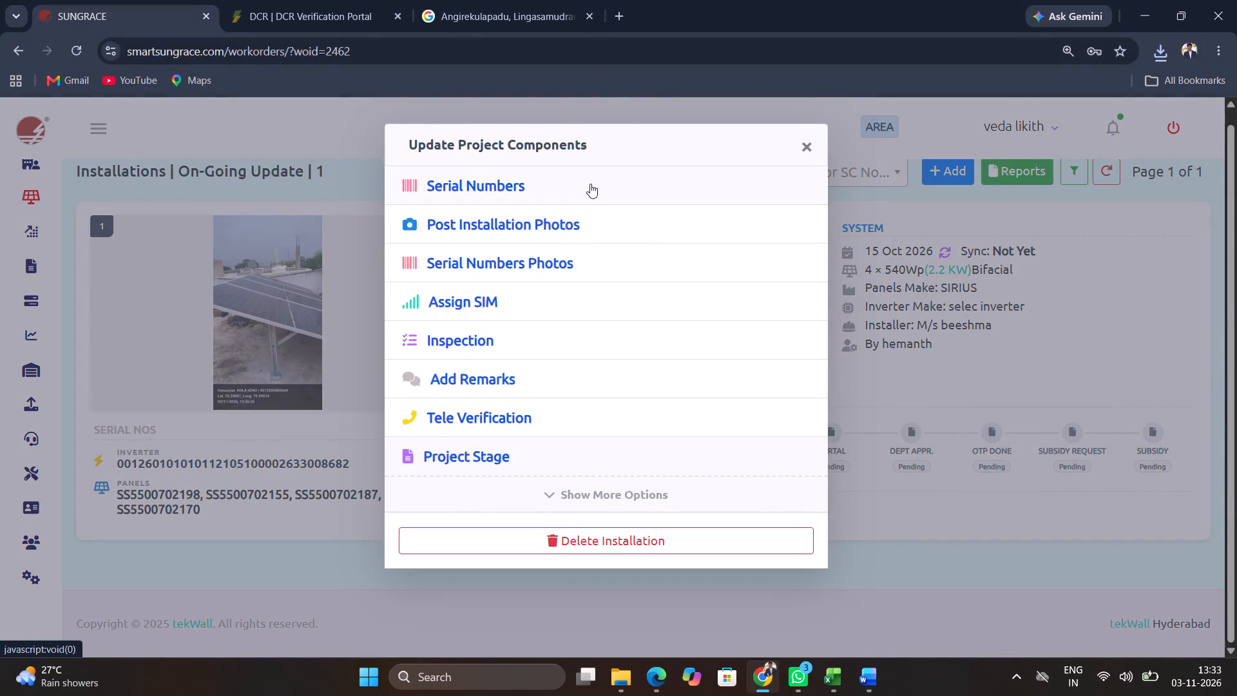
scroll(590, 184, "down", 1)
left_click(473, 461)
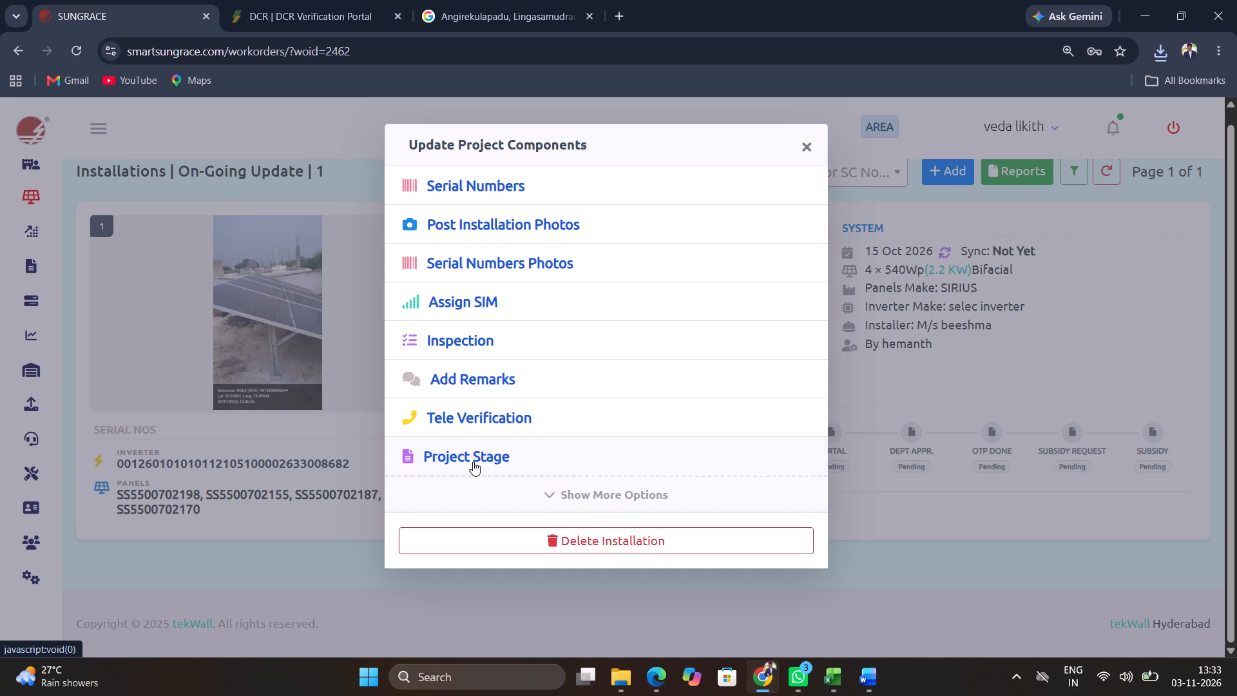
Attach the certificate PDF from DCR010's folder 88_ as the Dcr upload and submit the Project Stage form.
scroll(486, 249, "down", 5)
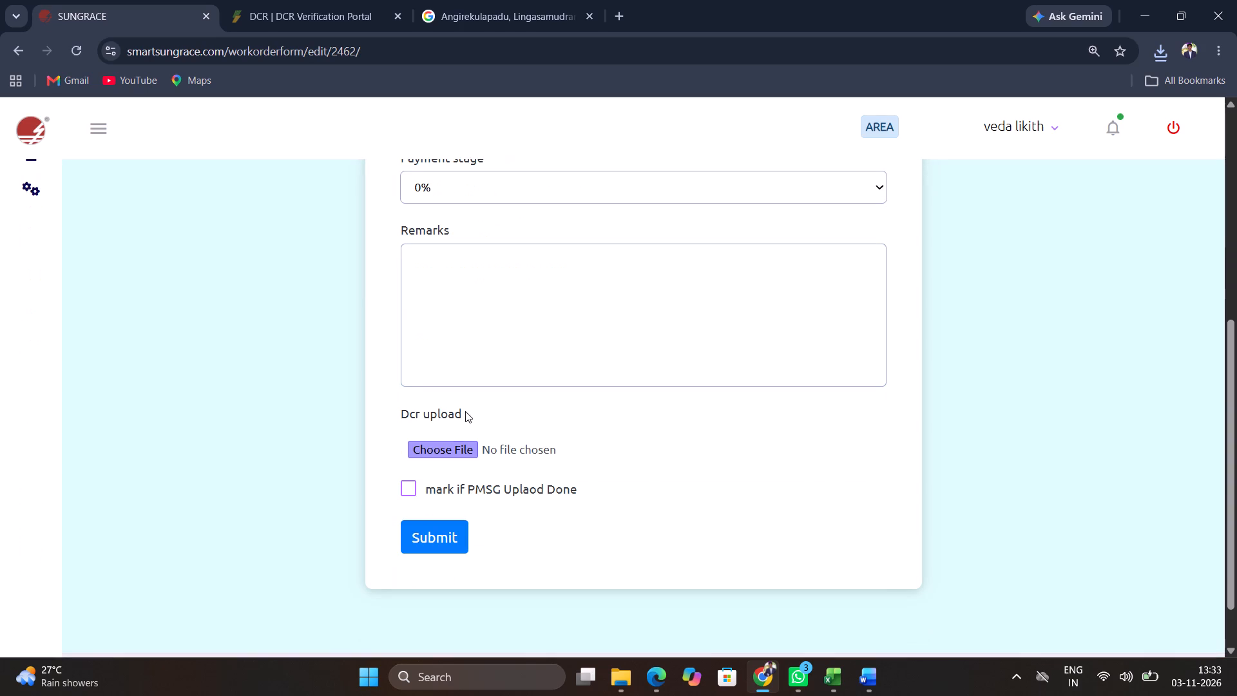
left_click(464, 450)
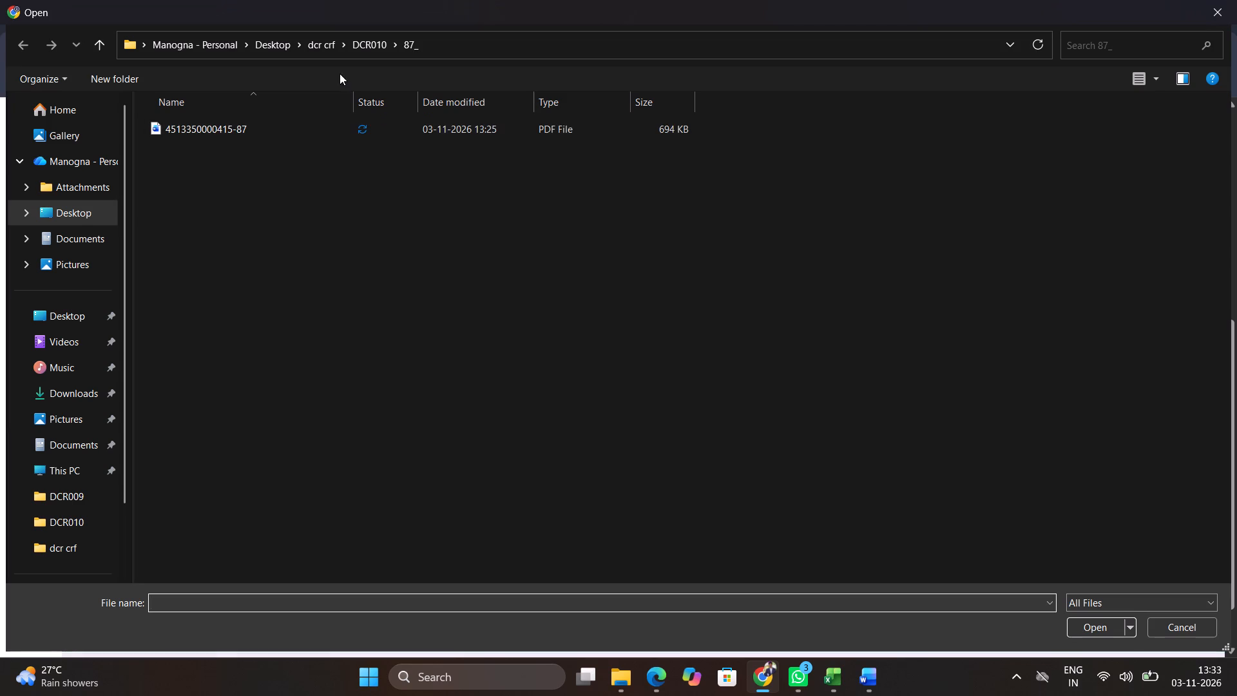
left_click(333, 46)
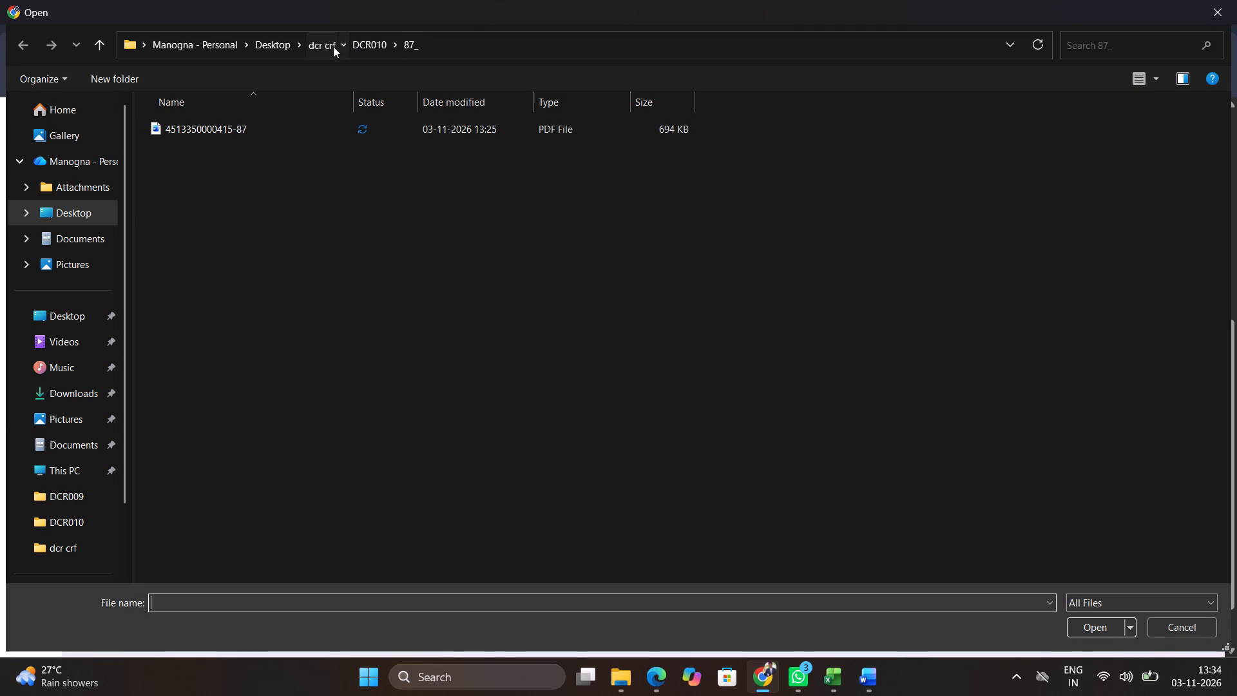
double_click(313, 343)
scroll(313, 343, "down", 6)
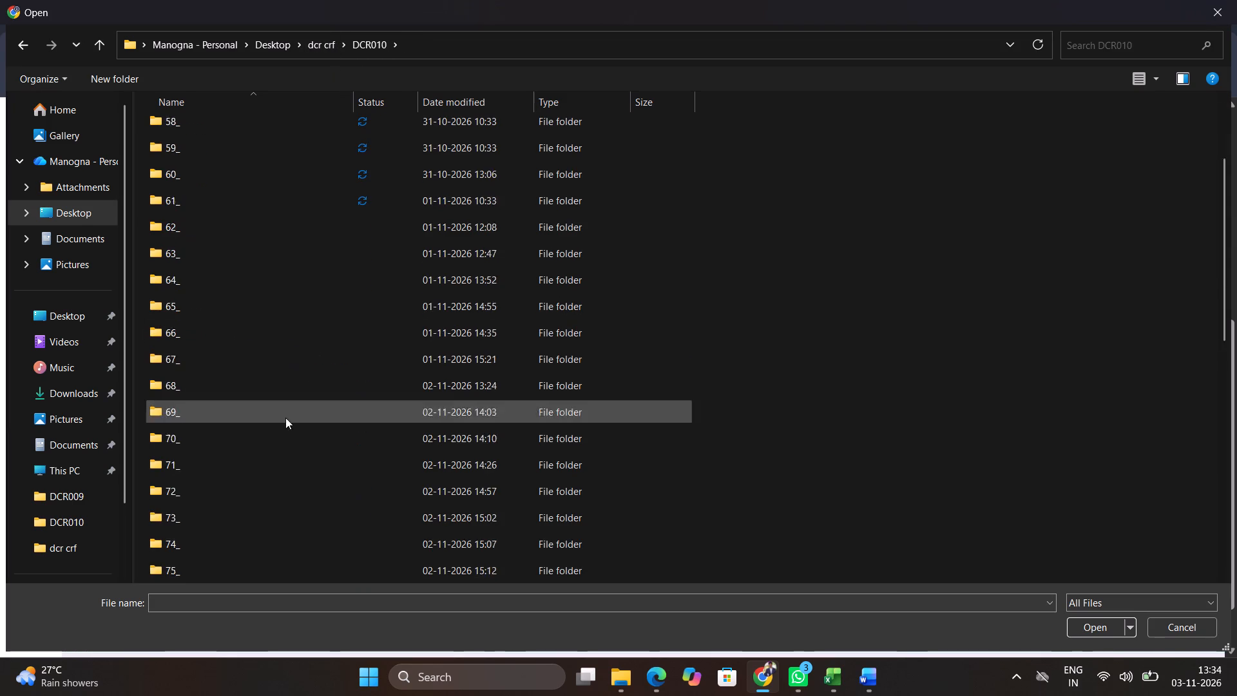
scroll(269, 514, "down", 5)
double_click(251, 569)
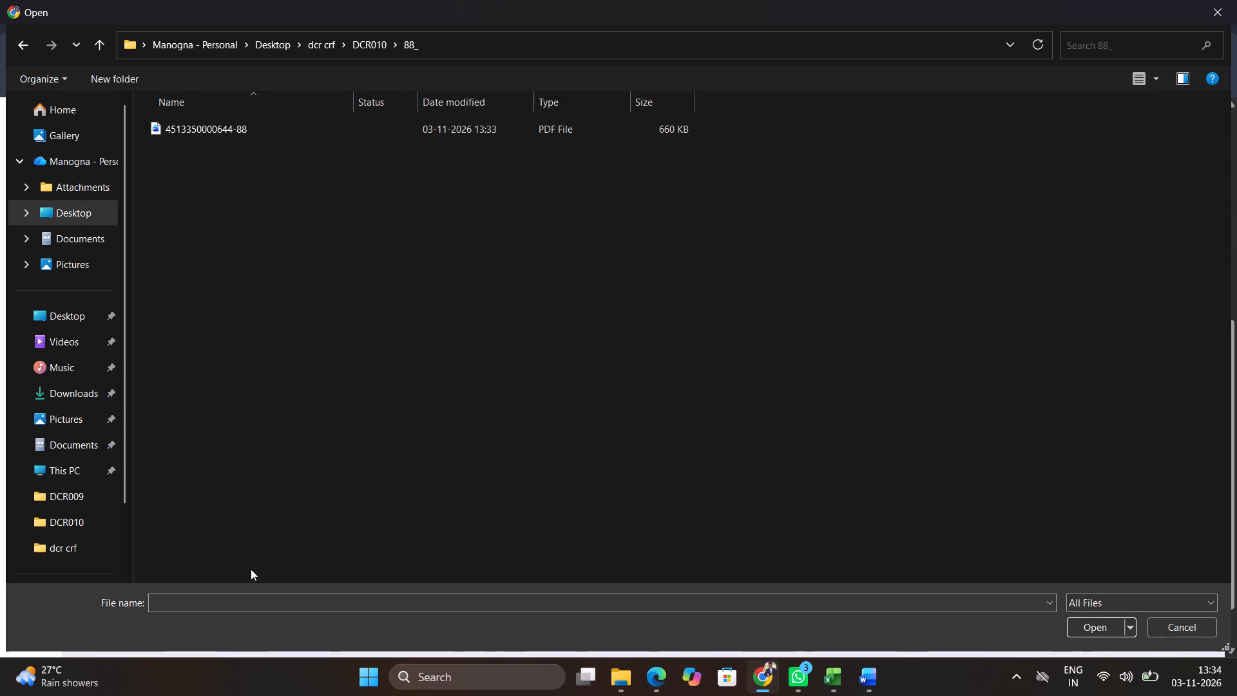
double_click(283, 131)
left_click(449, 542)
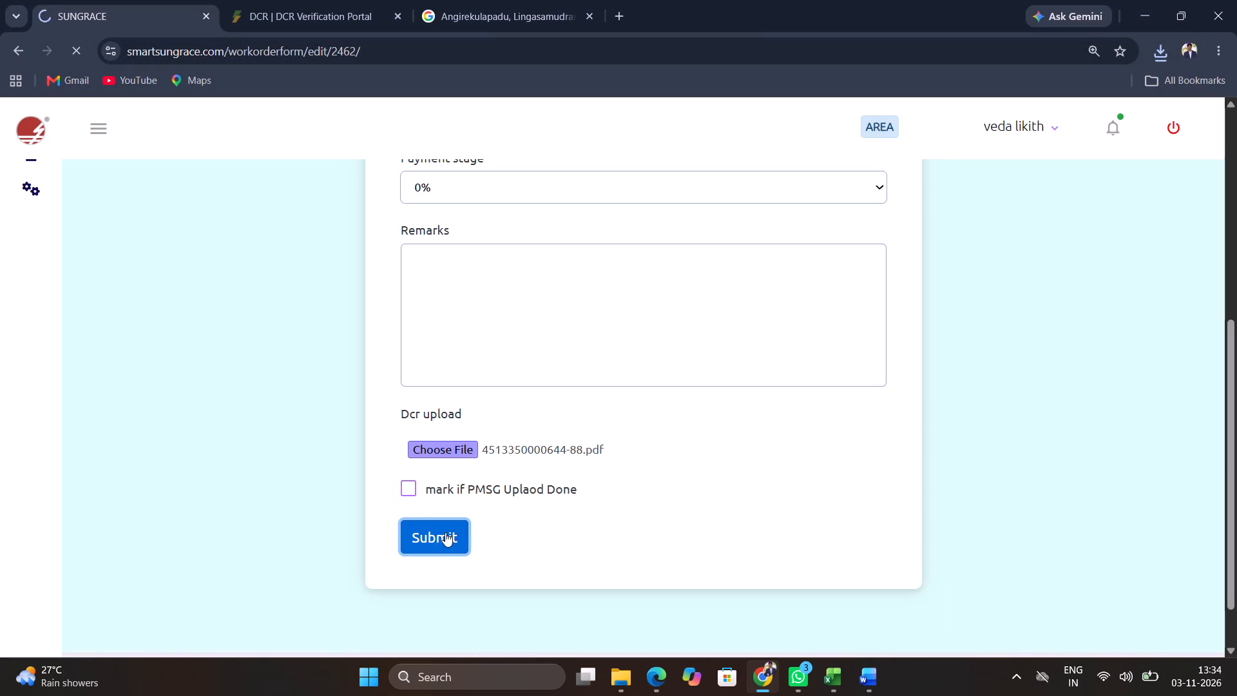
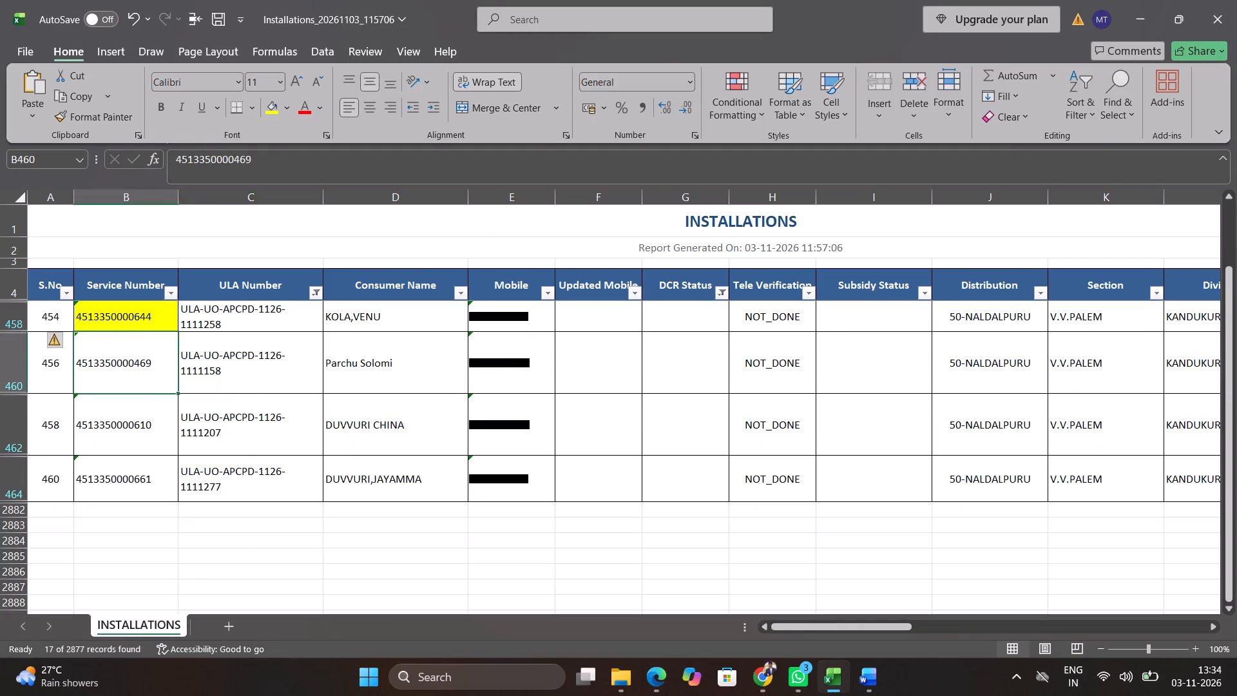
Copy the service number from the S.No 456 row of the installations sheet and open its work order in SUNGRACE.
key("ctrl+c")
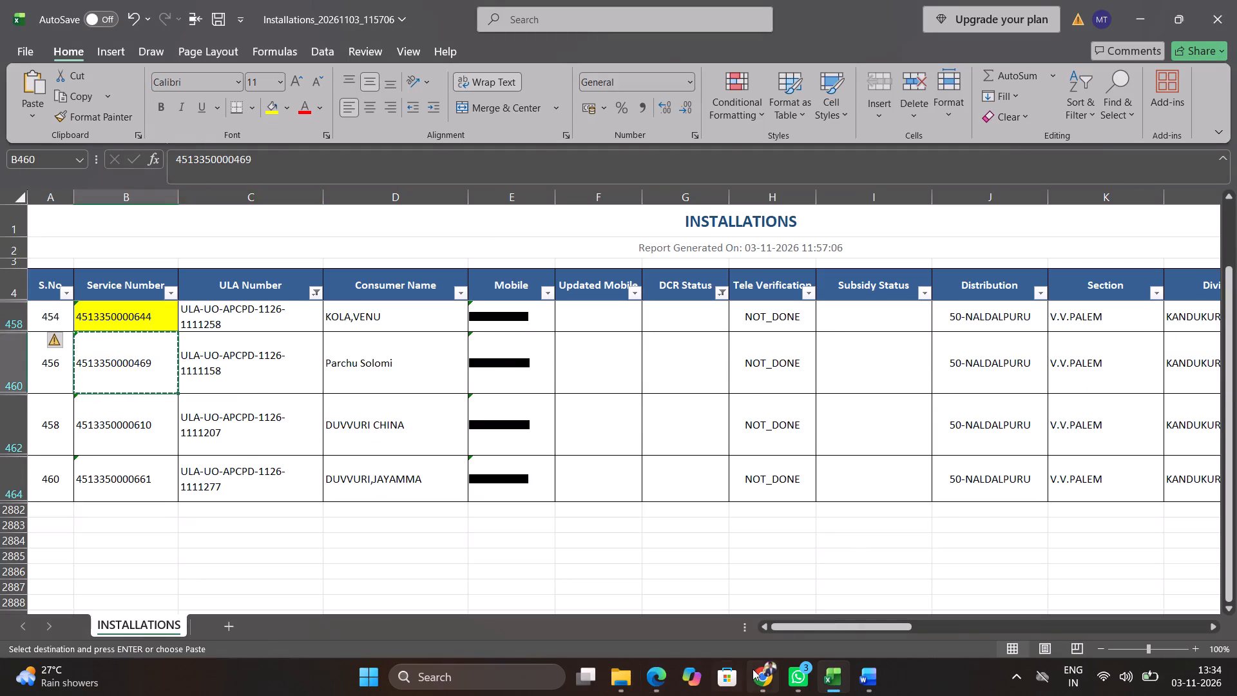
left_click(763, 613)
left_click(687, 184)
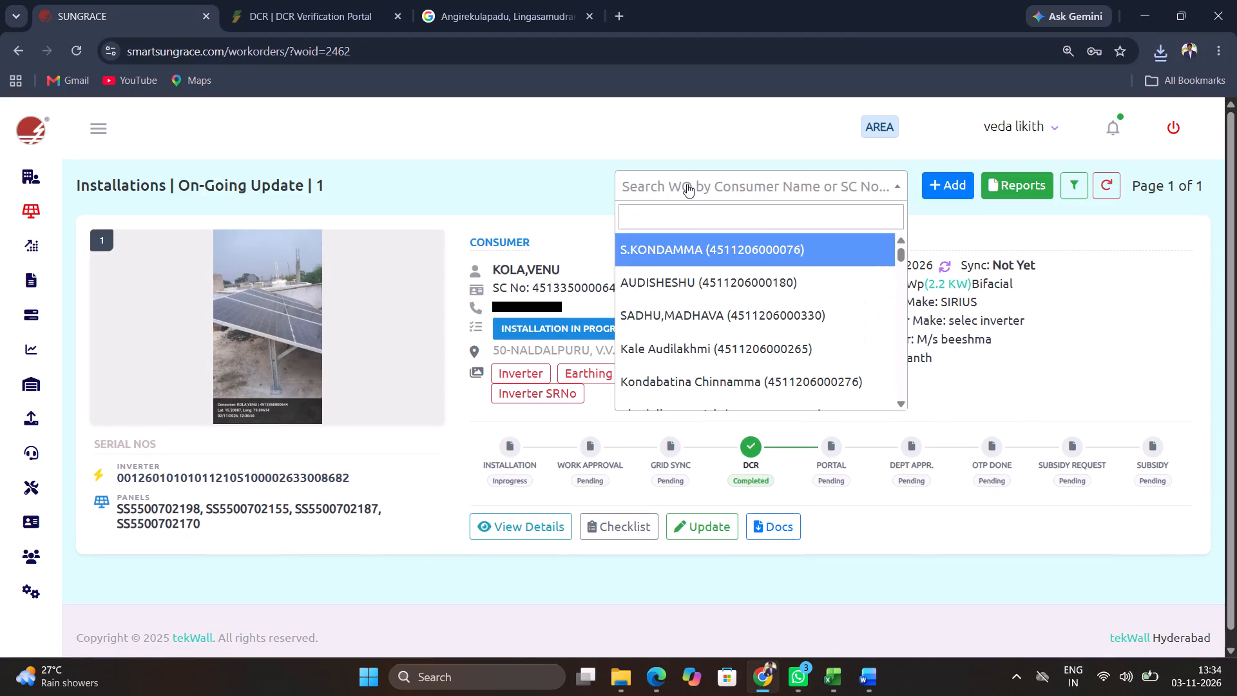
key("ctrl+v")
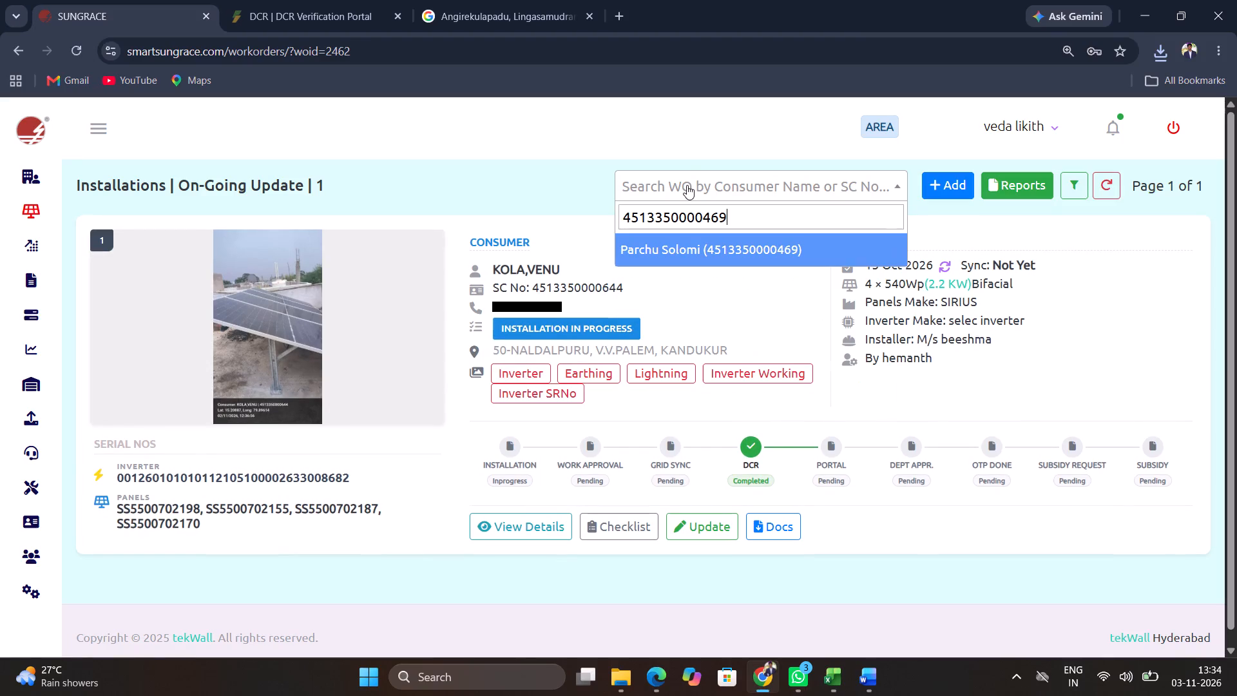
key("Return")
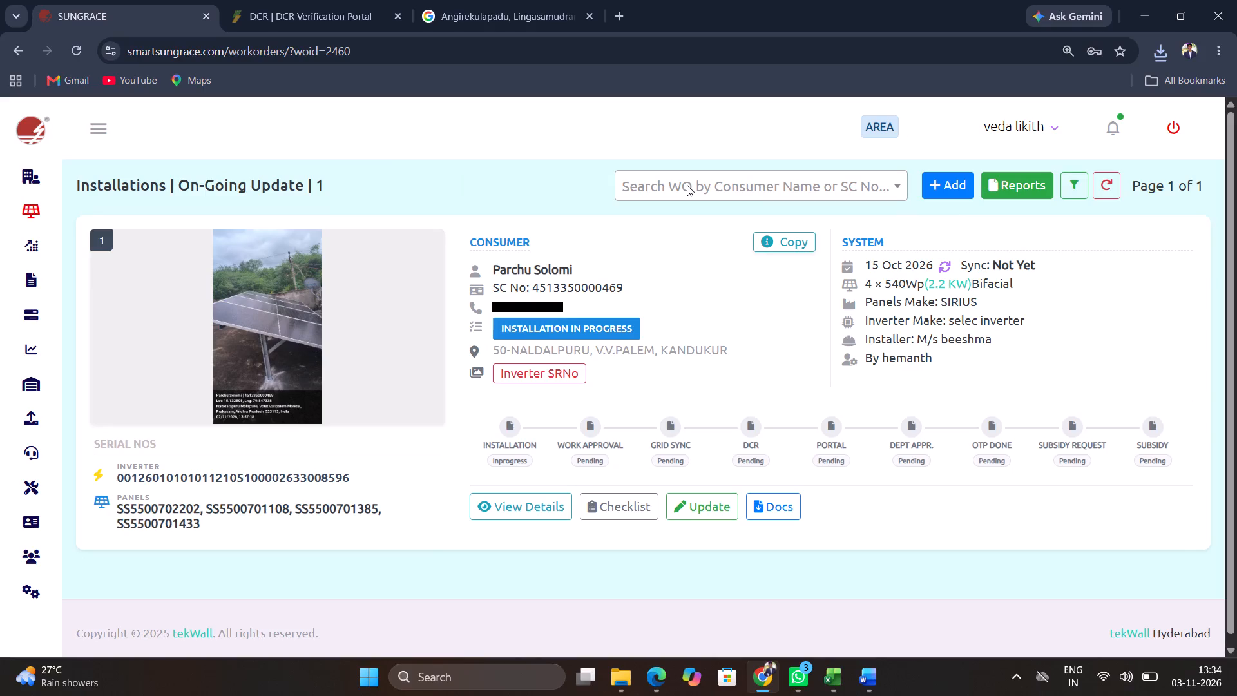
Copy the work order's ULA number and enter it as the Consumer Application Number in a new Issue to Consumer (B2C) form on the DCR portal.
left_click(755, 238)
left_click(791, 316)
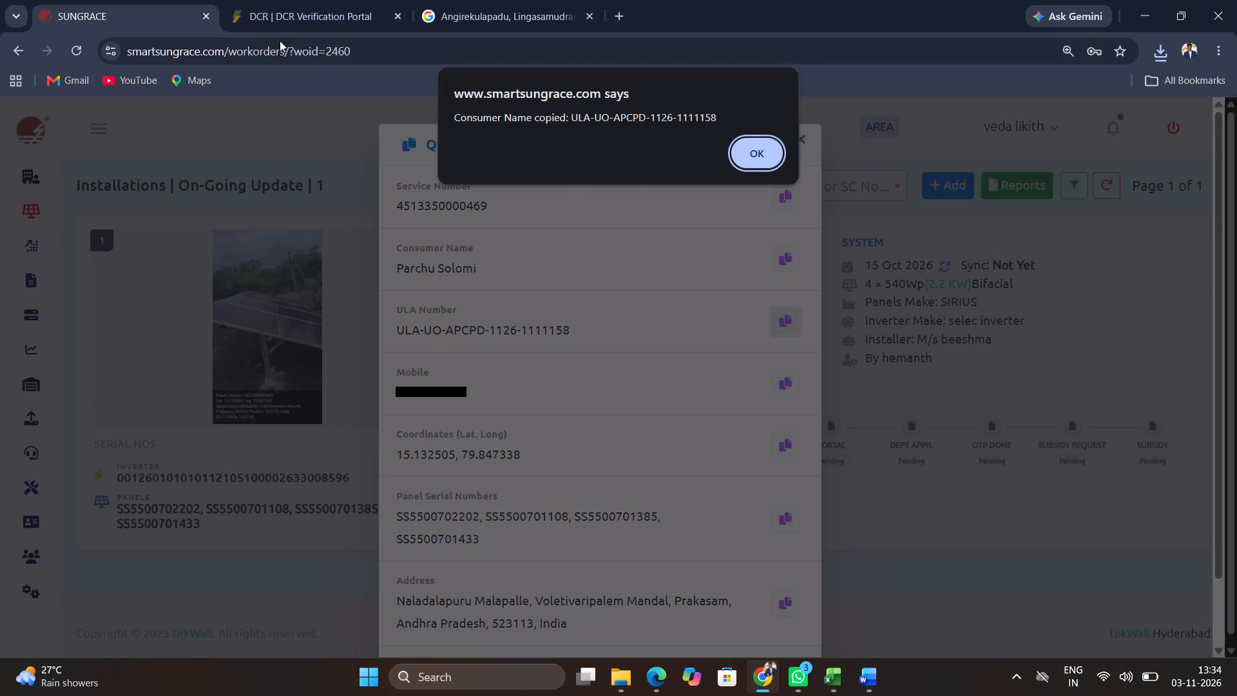
left_click(300, 5)
left_click(1080, 142)
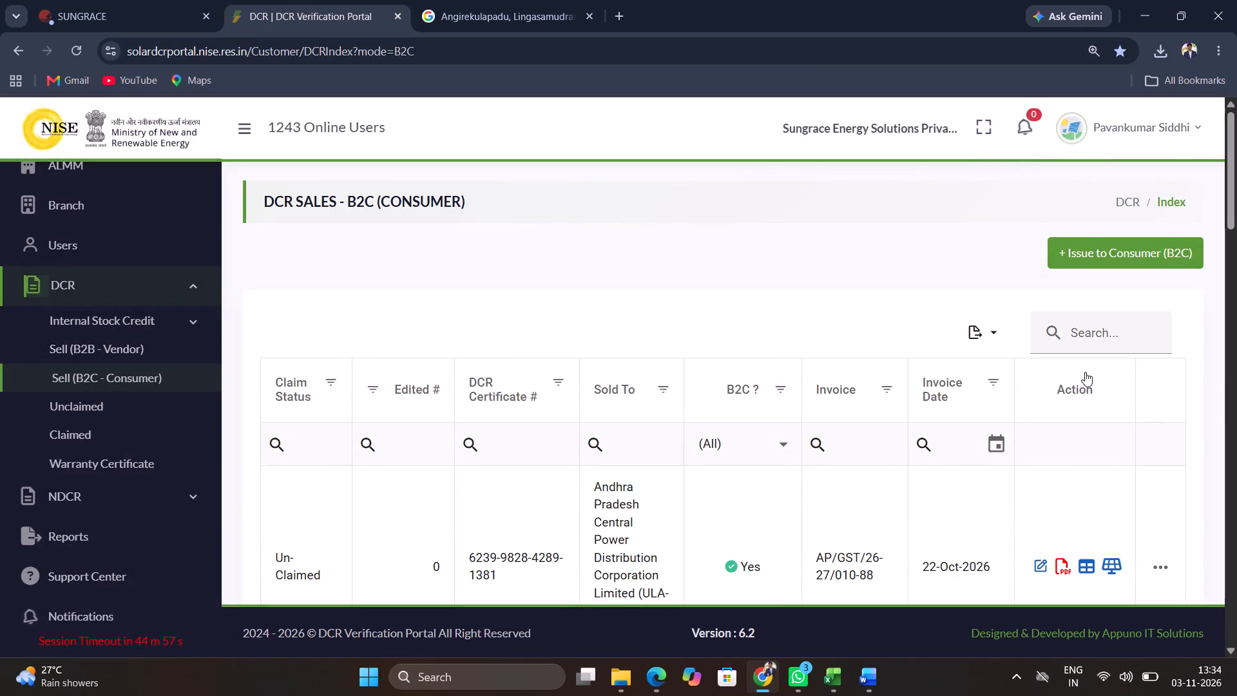
left_click(1067, 246)
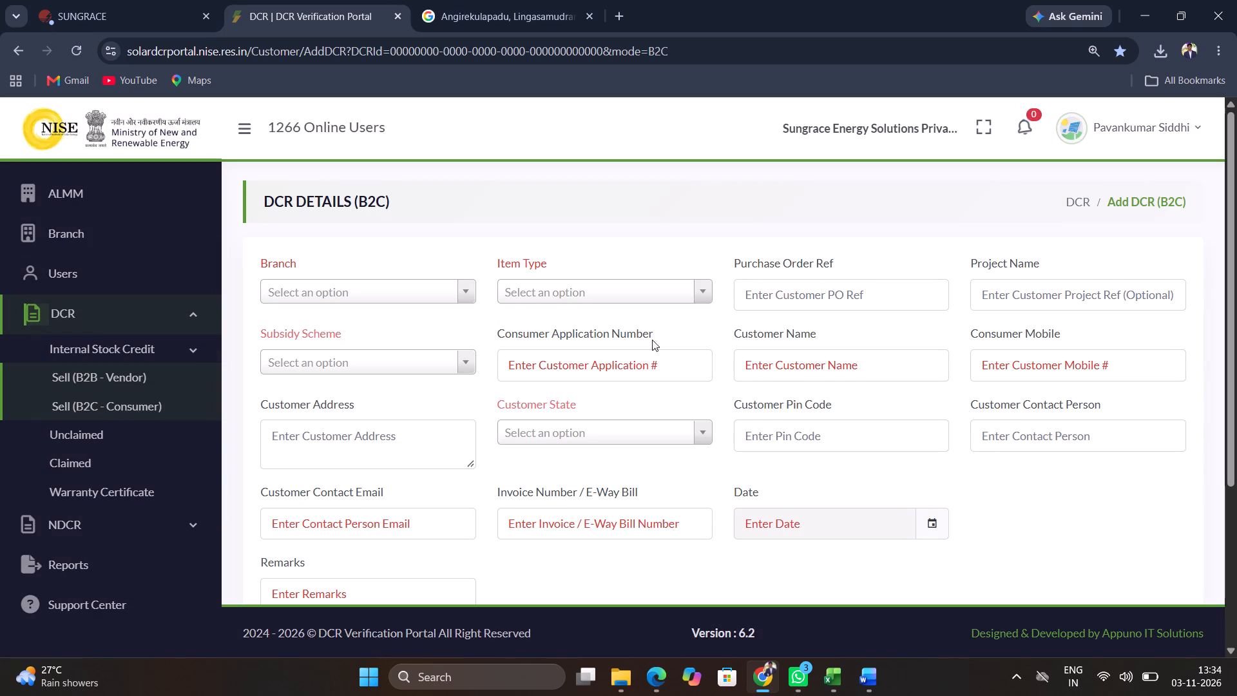
left_click(632, 367)
key("ctrl+v")
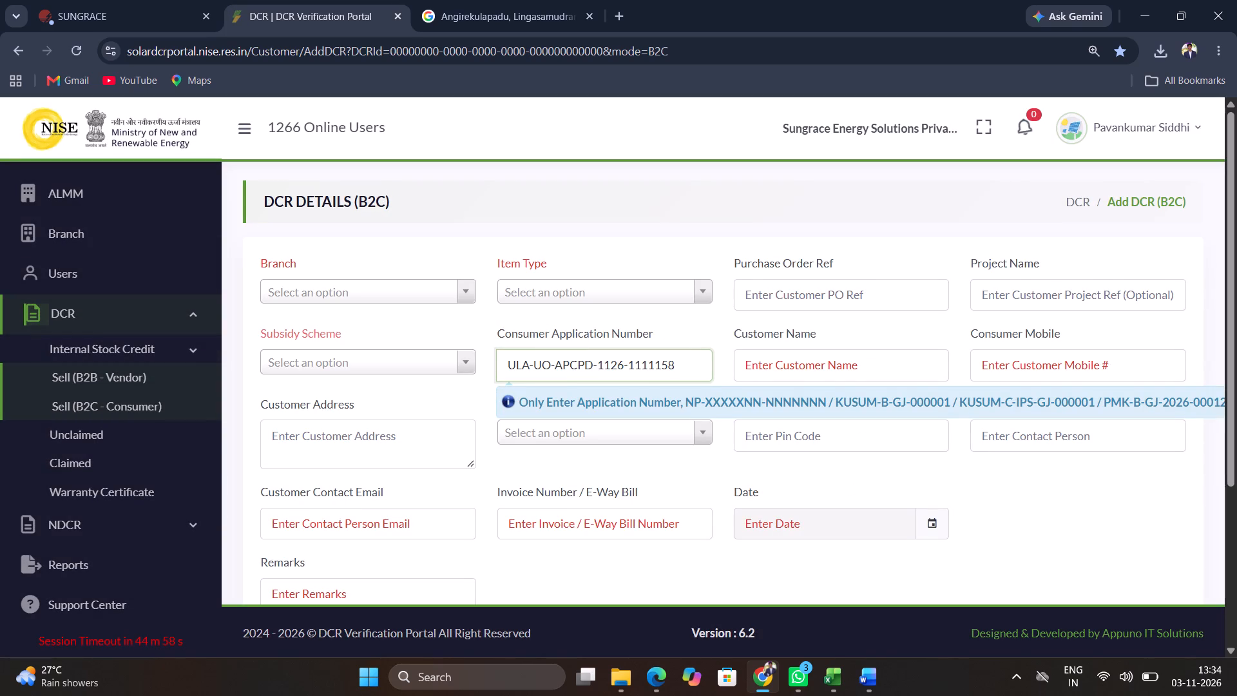
Set the Andhra Pradesh branch, the PM Surya Ghar: Muft Bijli Yojana subsidy scheme and the Solar Panels item type.
left_click(412, 296)
left_click(384, 361)
left_click(383, 361)
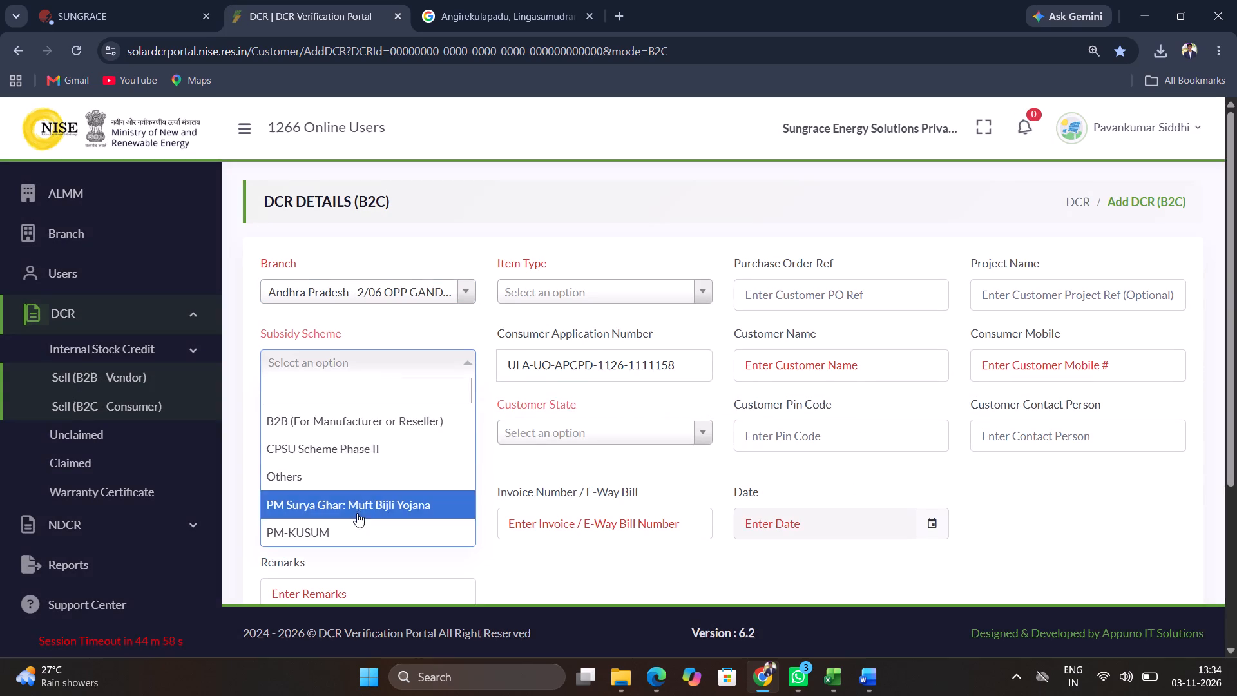
left_click(358, 508)
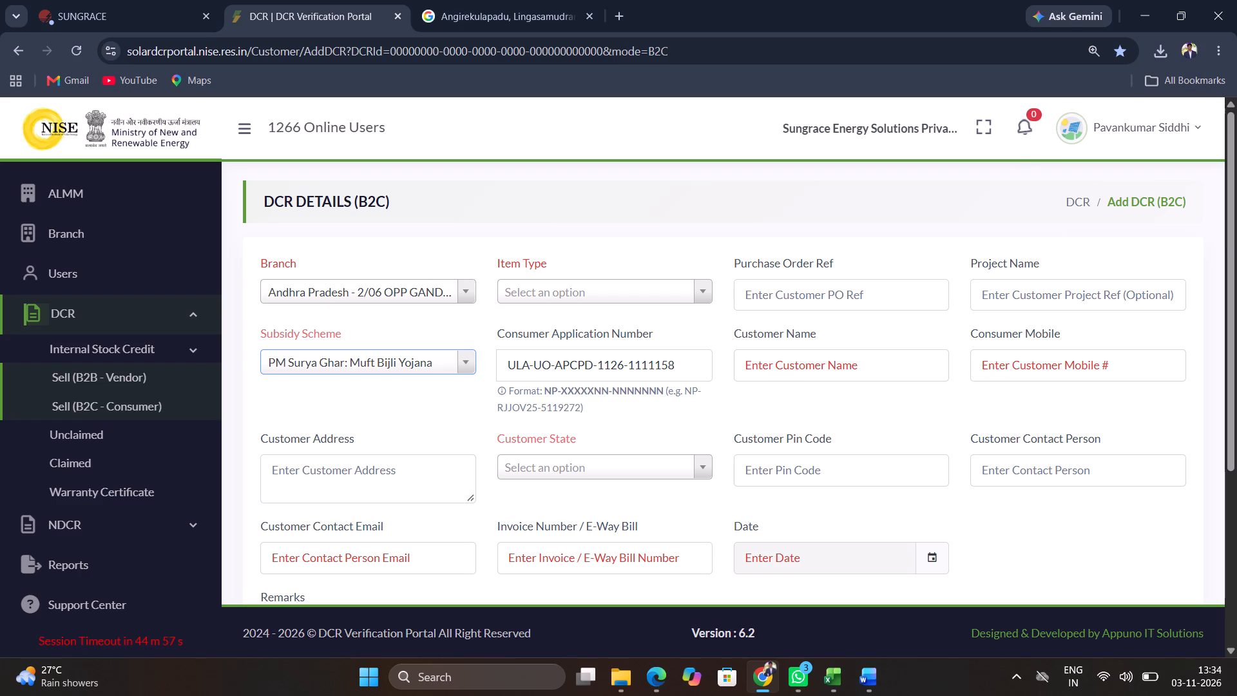
left_click(532, 285)
left_click(526, 351)
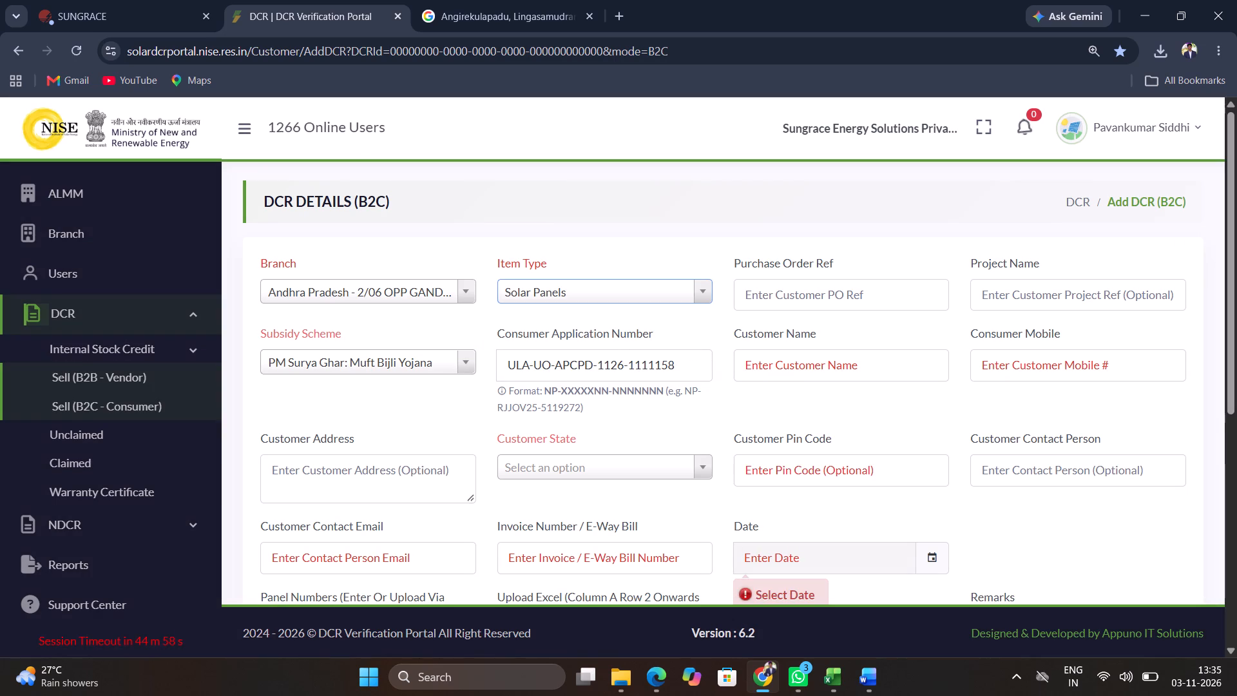
left_click(760, 369)
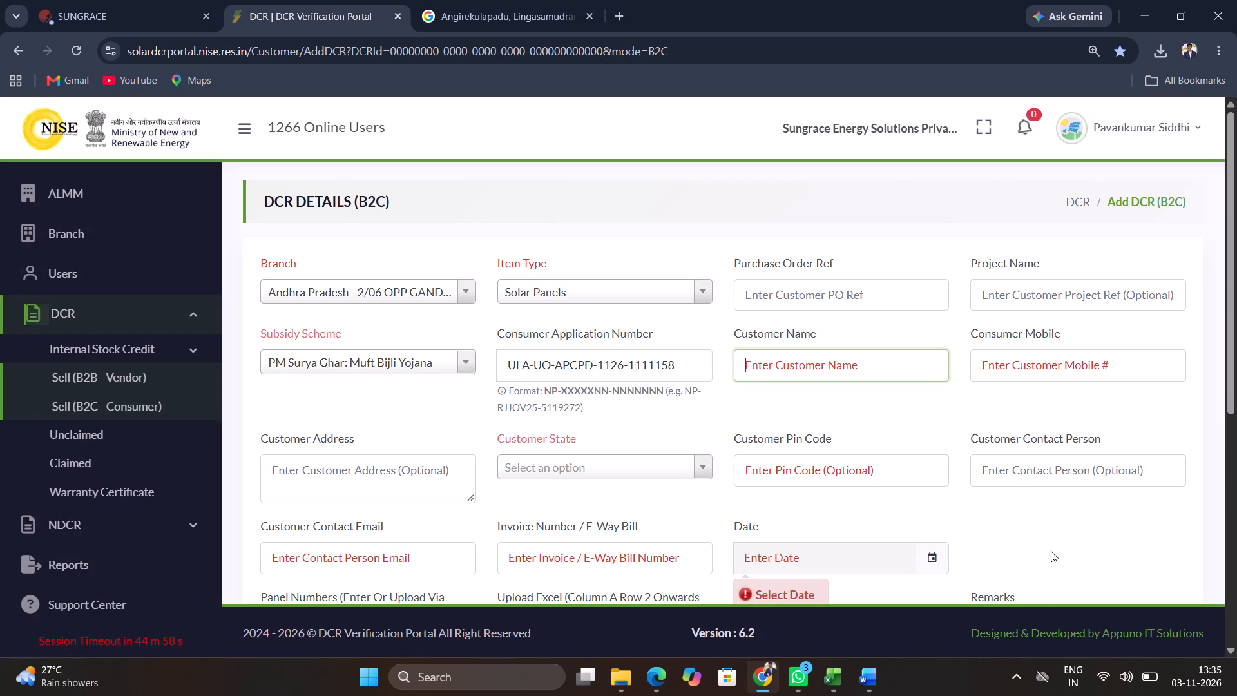
left_click(874, 579)
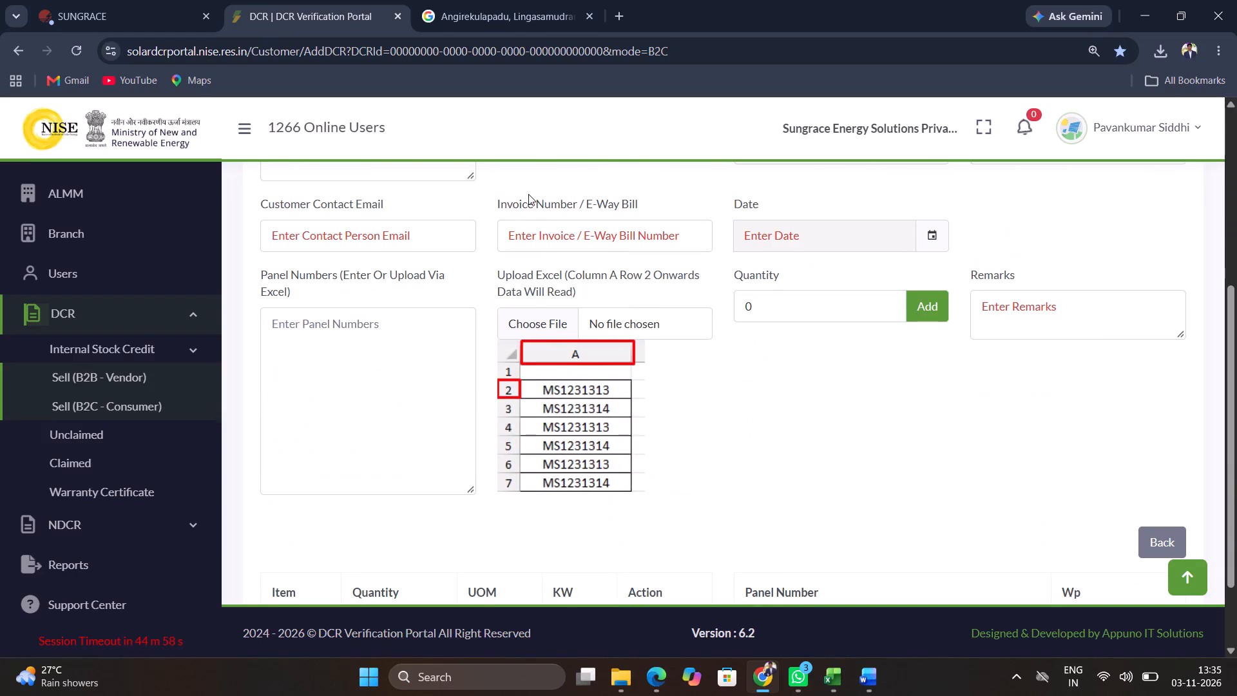
scroll(528, 194, "up", 3)
left_click(587, 399)
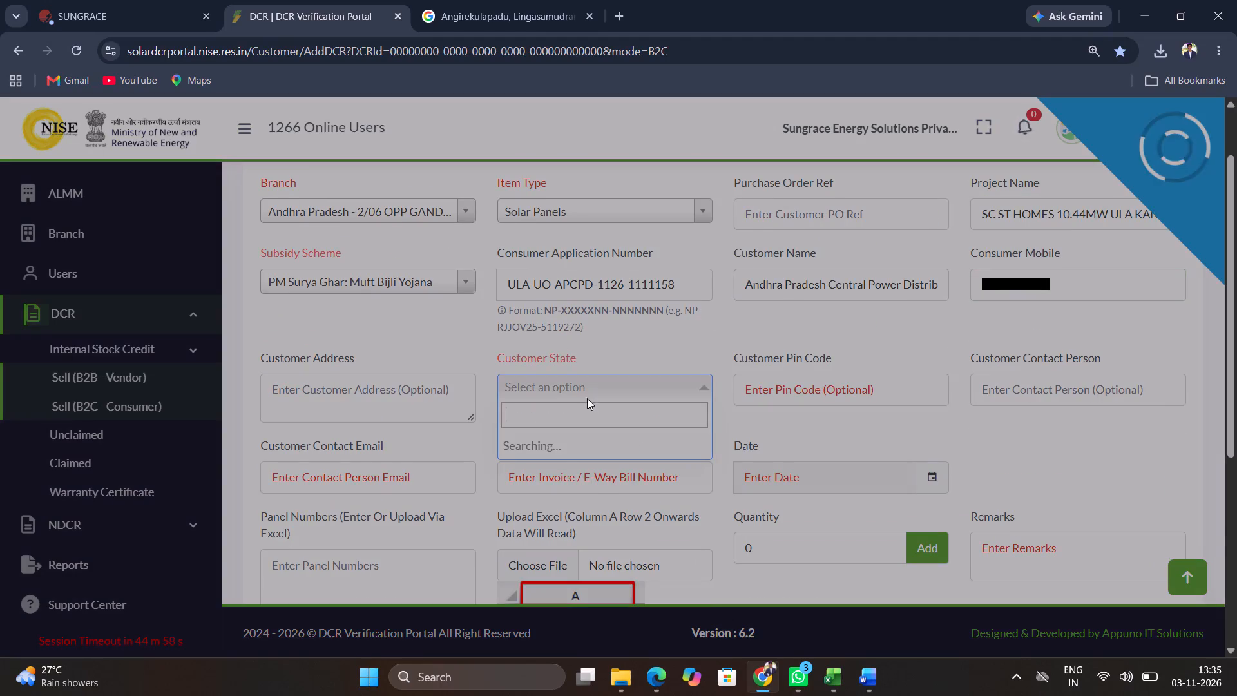
left_click(553, 503)
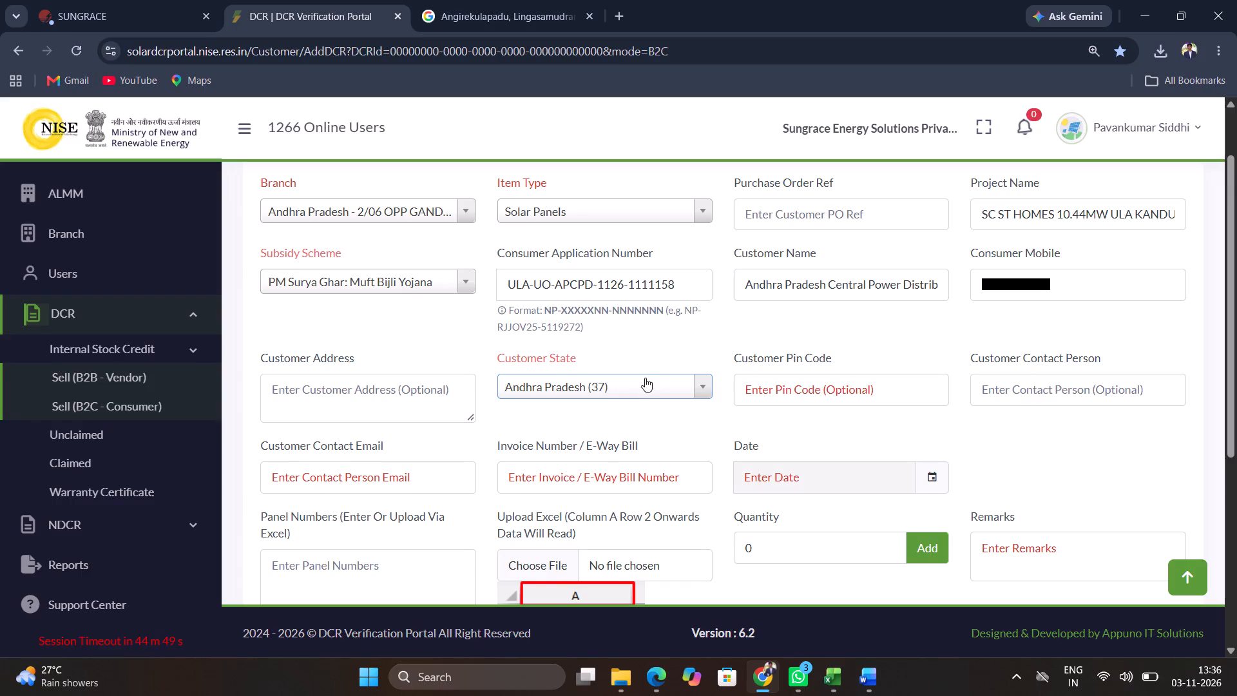
Fill the Customer Contact Email and the invoice number base AP/GST/26-27/009- using the Word document's details.
scroll(646, 368, "down", 1)
left_click(410, 401)
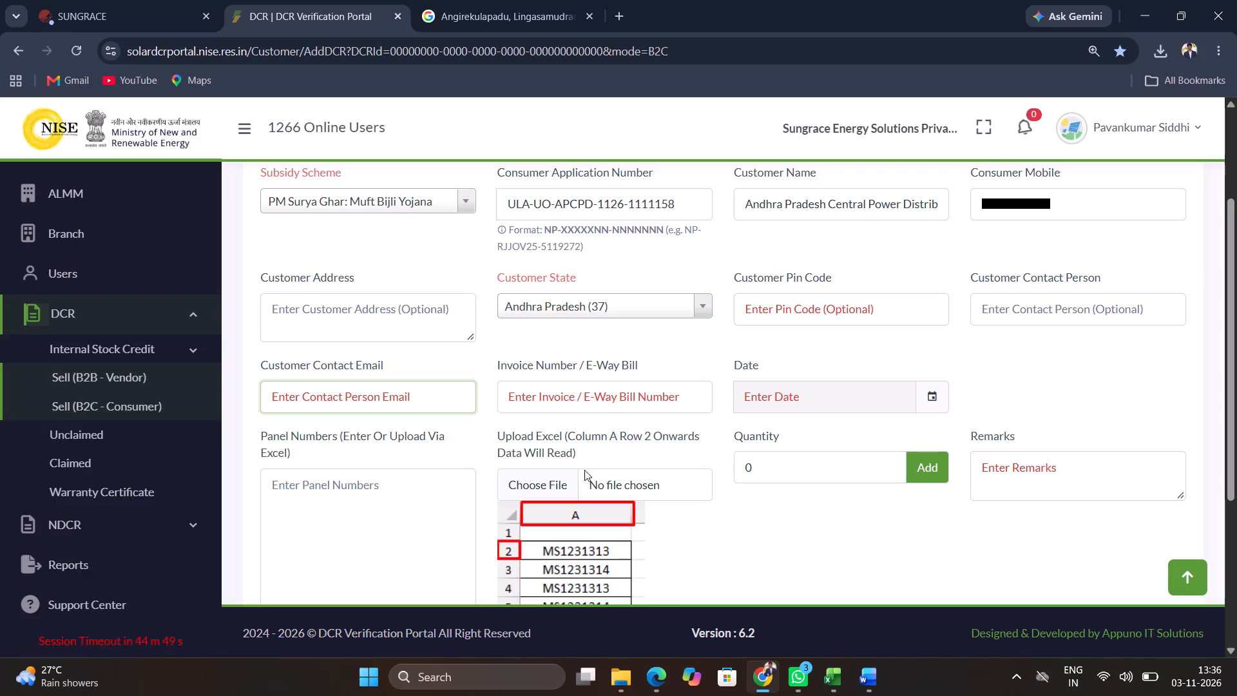
left_click(856, 617)
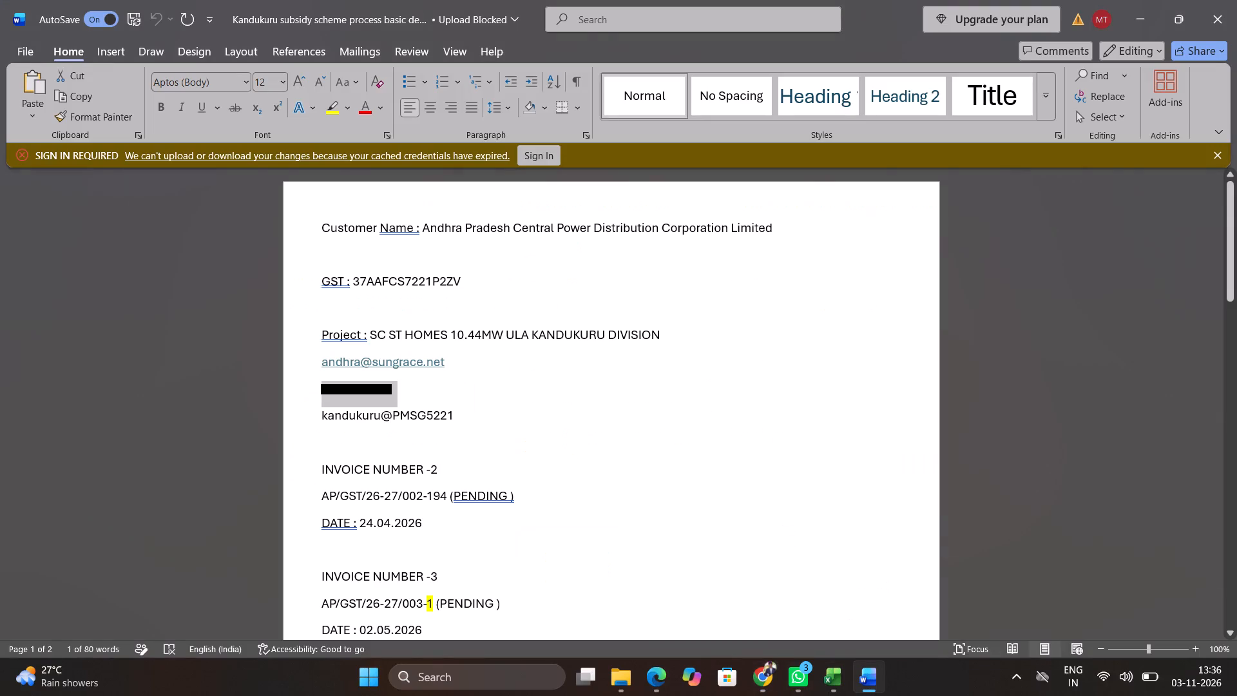
Copy the contact e-mail address from the Word document into the Customer Contact Email field of the DCR form.
left_click_drag(465, 369, 365, 347)
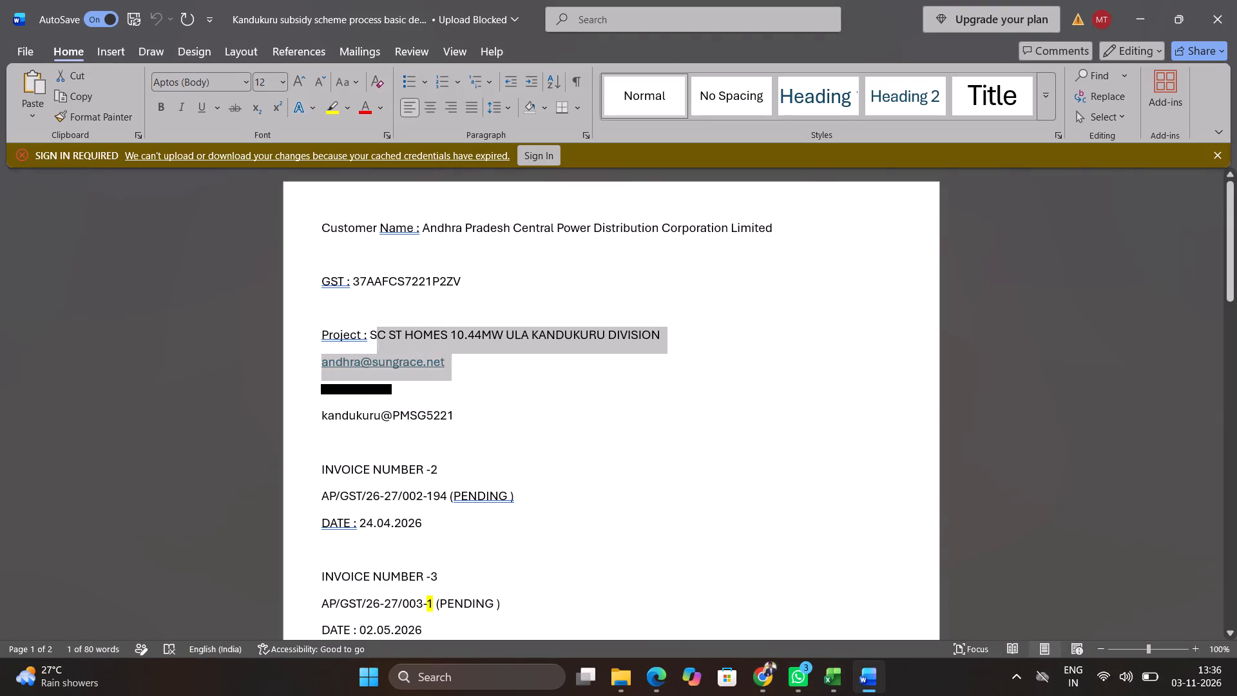
left_click_drag(365, 347, 311, 365)
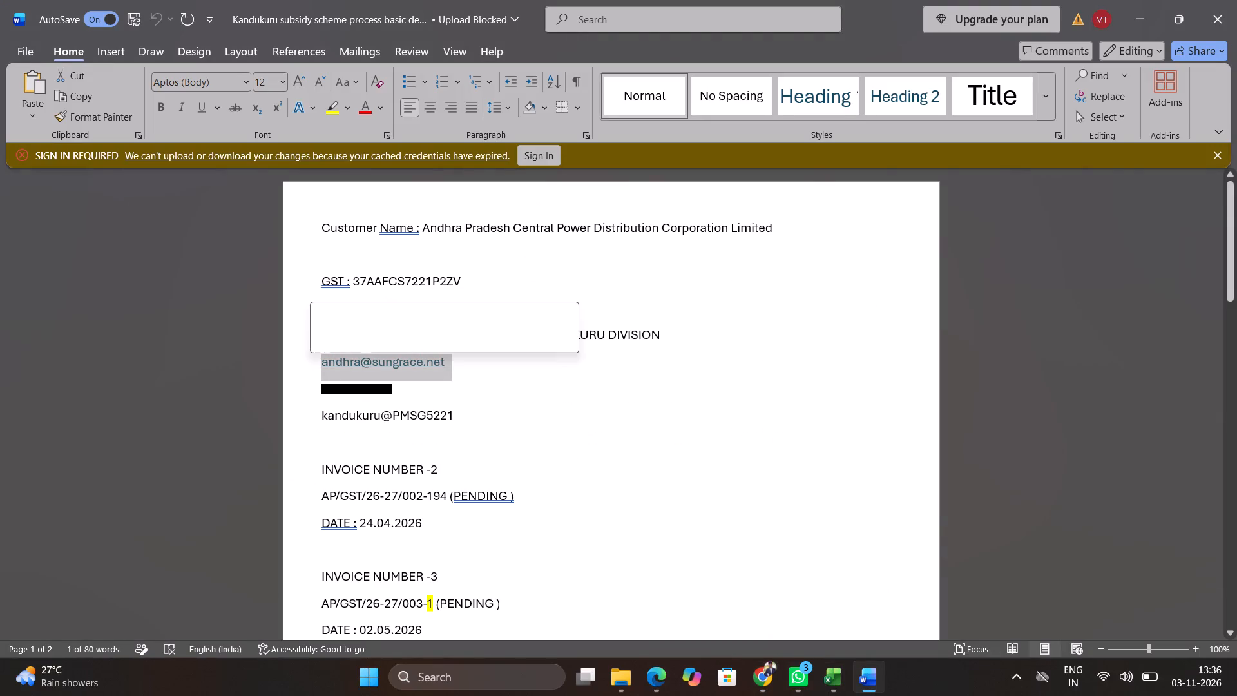
key("ctrl+c")
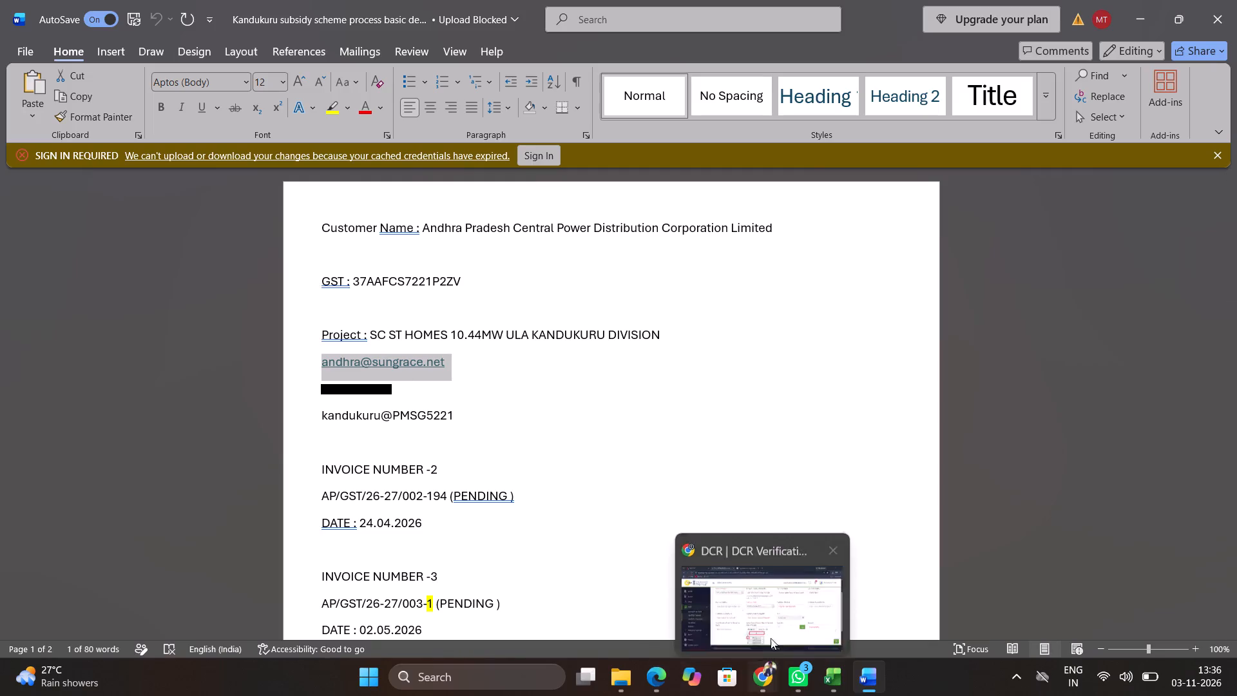
left_click(774, 623)
key("ctrl+v")
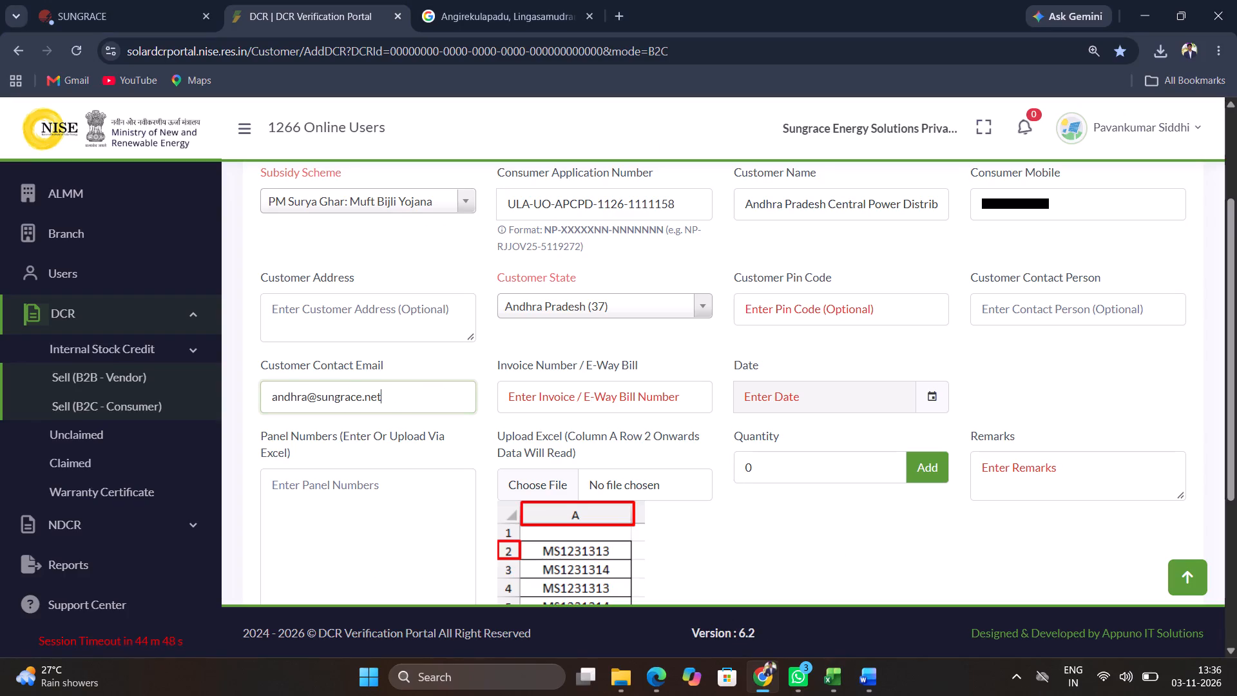
Copy the invoice number 9 base AP/GST/26-27/009- from the Word document into the Invoice Number / E-Way Bill field.
left_click_drag(561, 384, 559, 393)
left_click(559, 394)
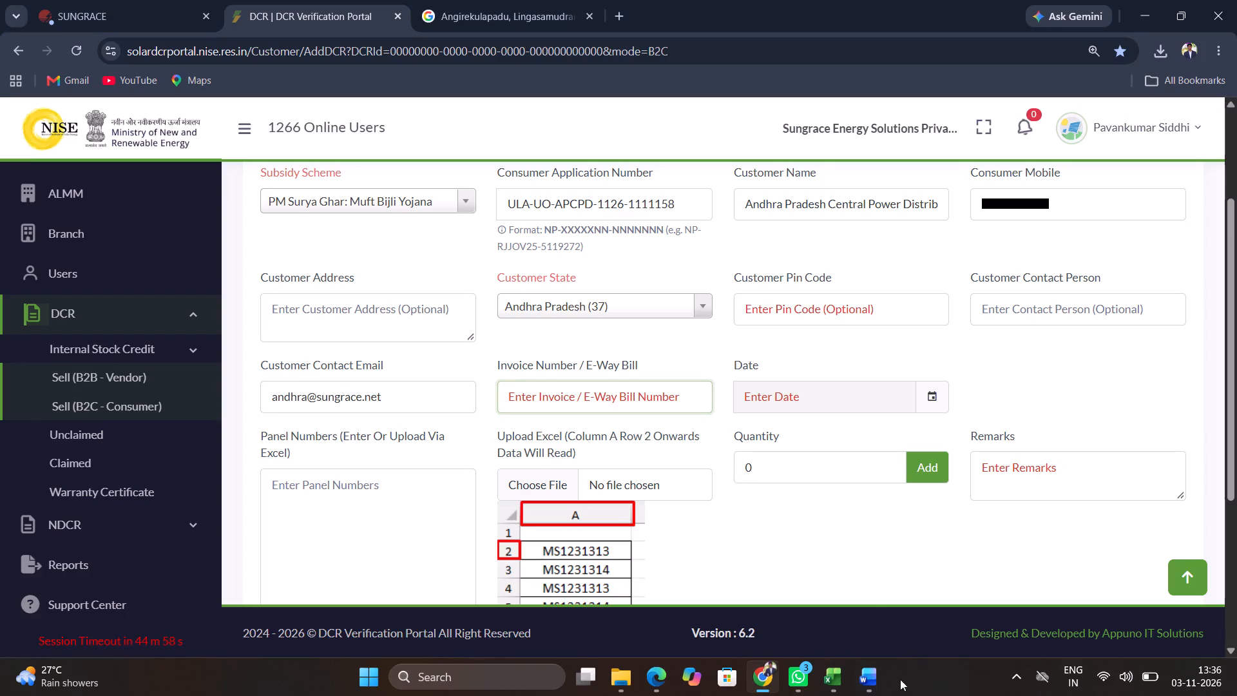
left_click(880, 617)
scroll(788, 380, "down", 3)
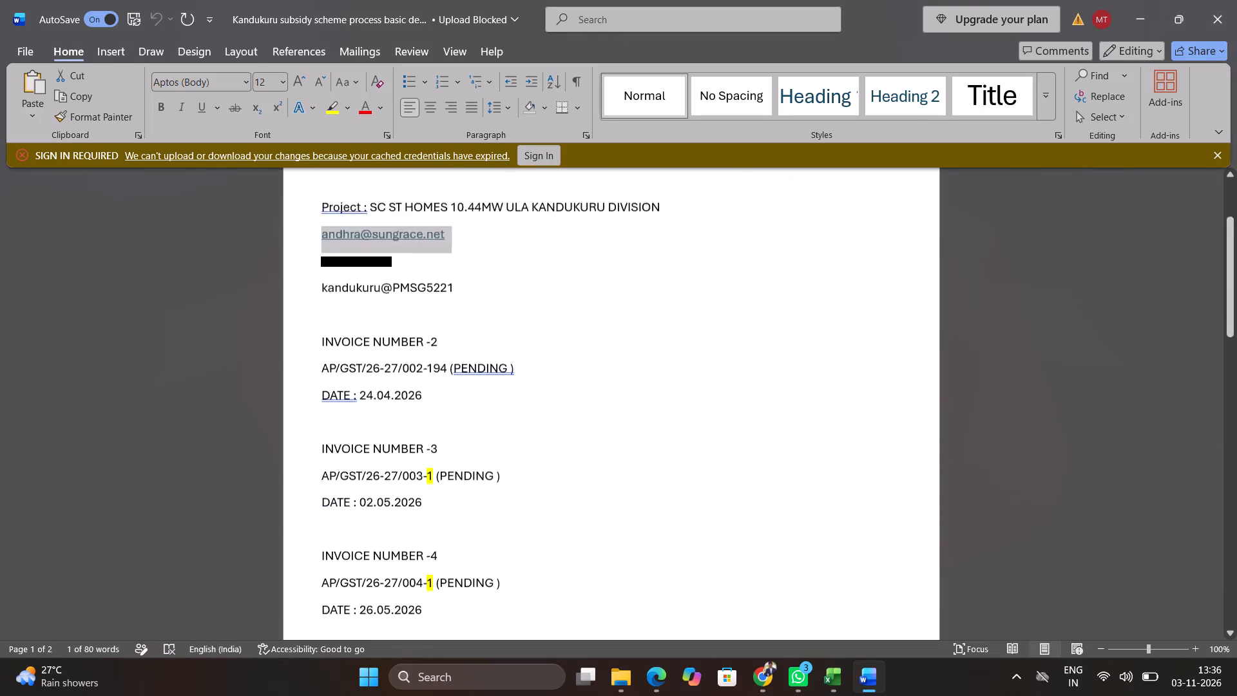
scroll(677, 446, "down", 5)
scroll(465, 476, "down", 4)
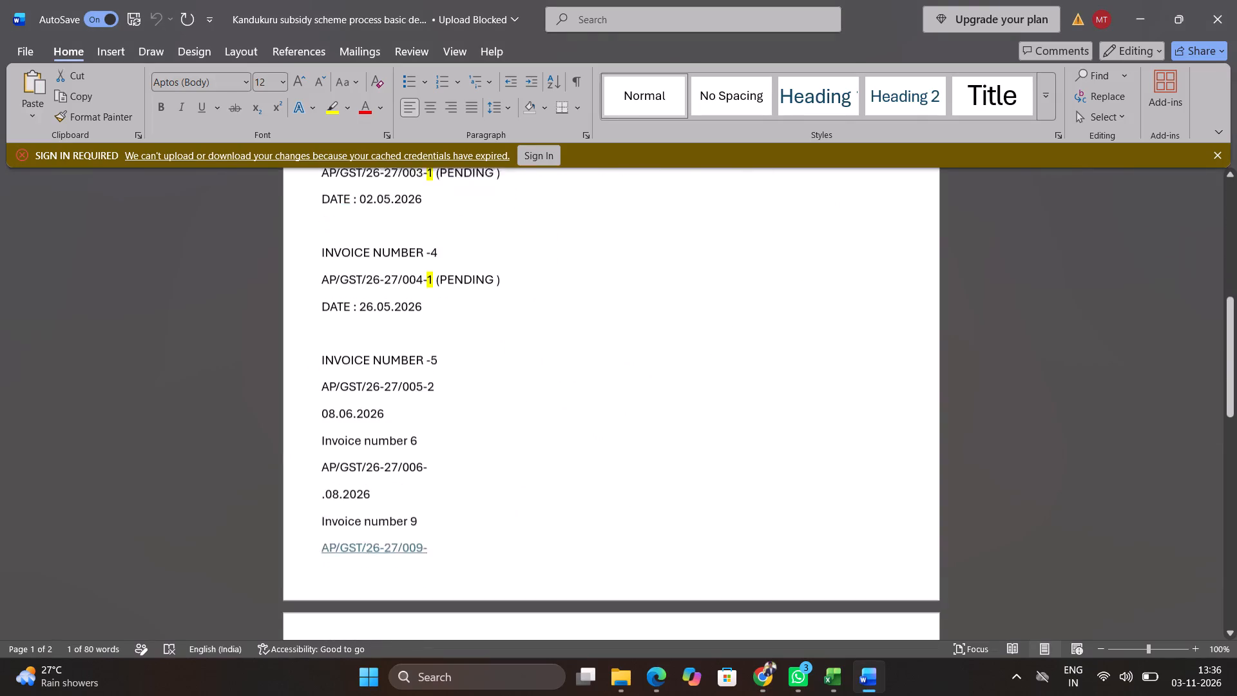
left_click_drag(439, 516, 207, 539)
left_click(207, 539)
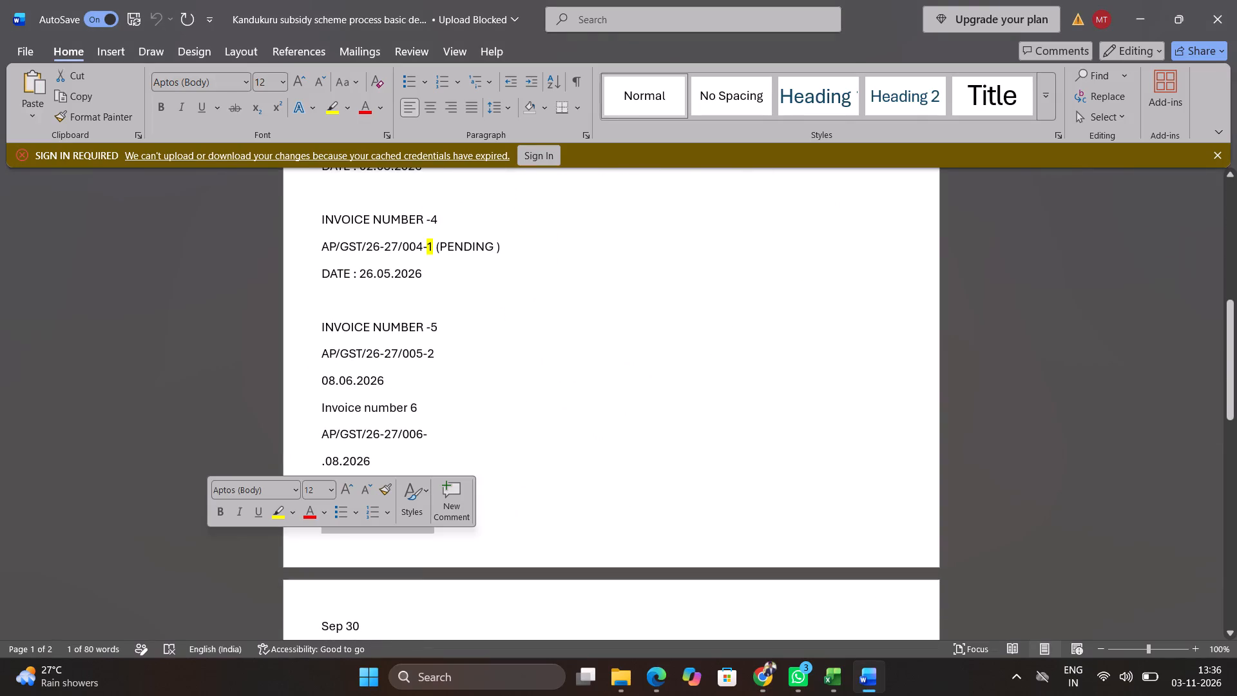
key("ctrl+c")
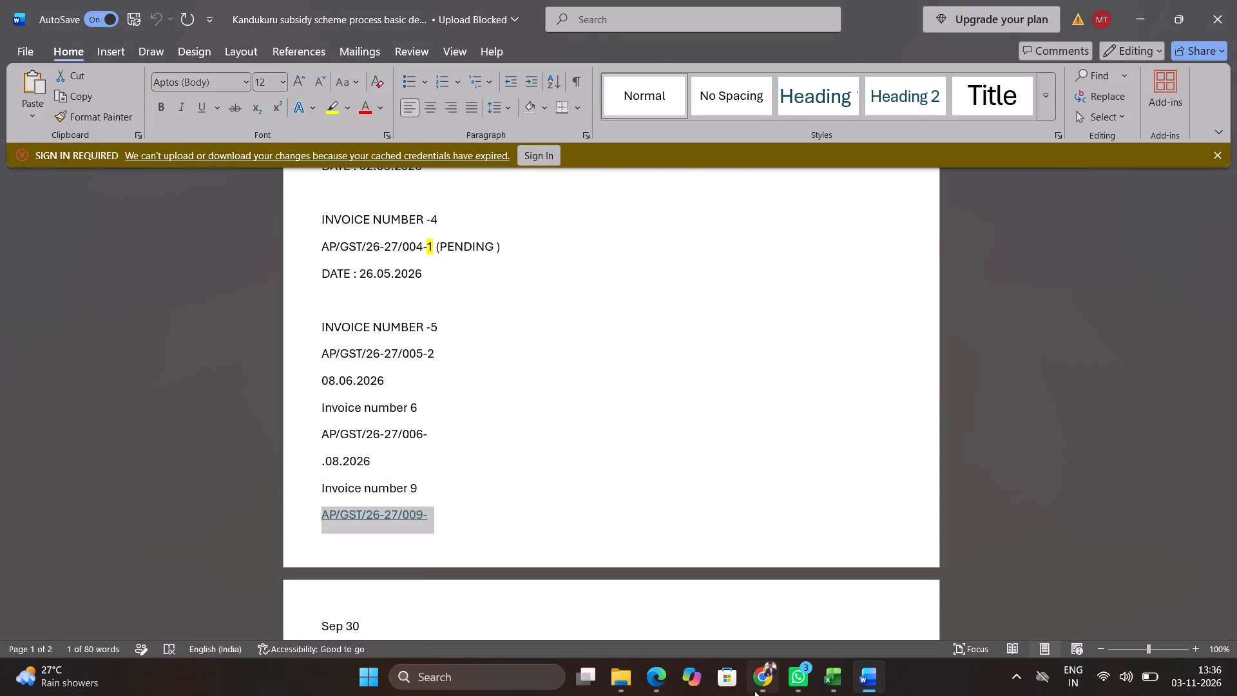
left_click(755, 604)
key("ctrl+v")
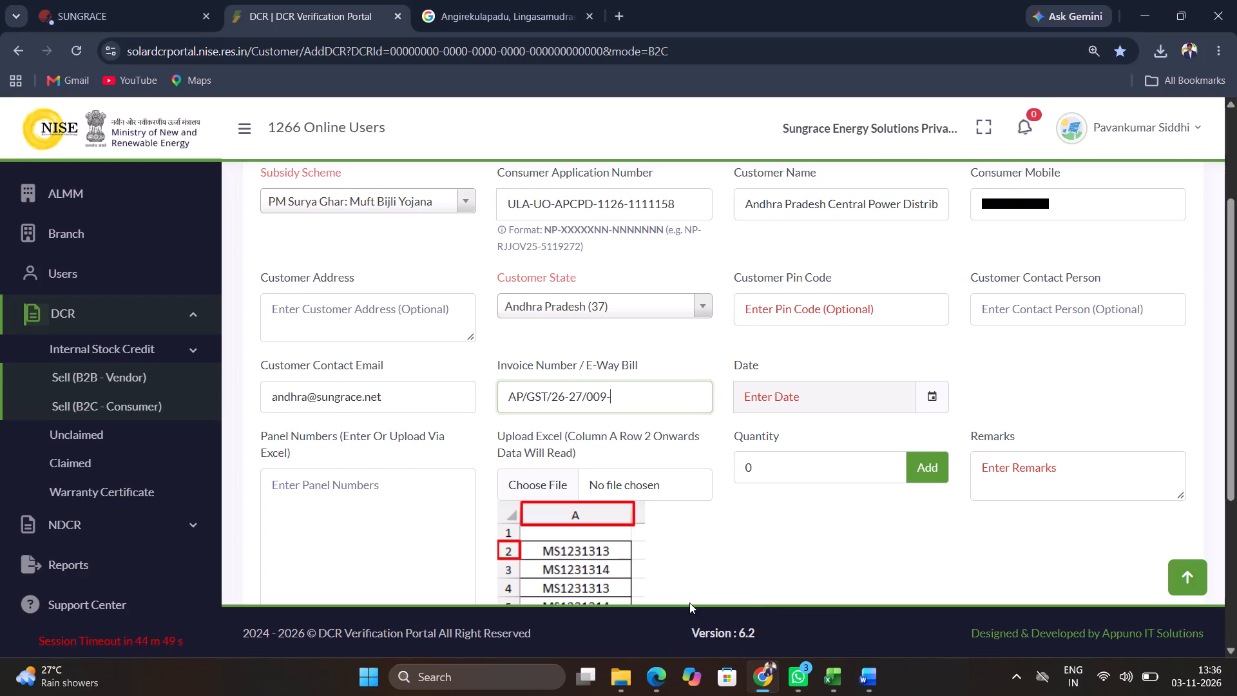
Complete the Invoice Number / E-Way Bill as AP/GST/26-27/010-89.
key("Left")
key("Left")
key("Right")
key("BackSpace")
key("BackSpace")
type("10")
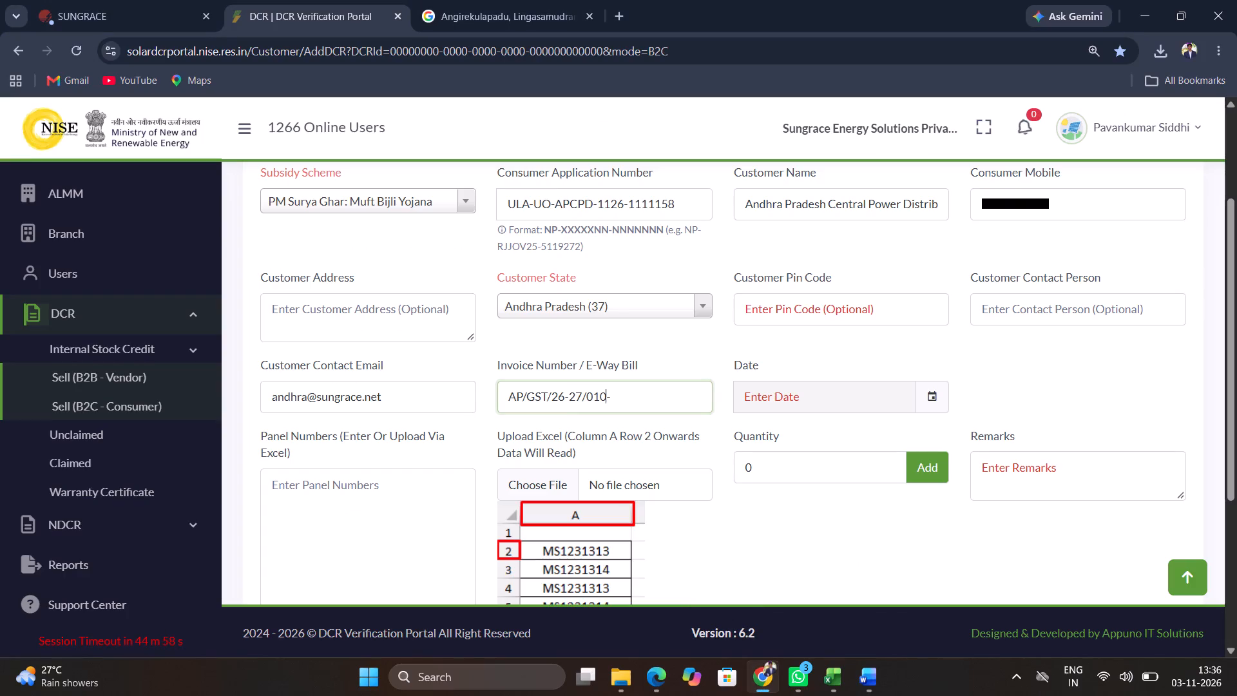
key("Right")
type("89")
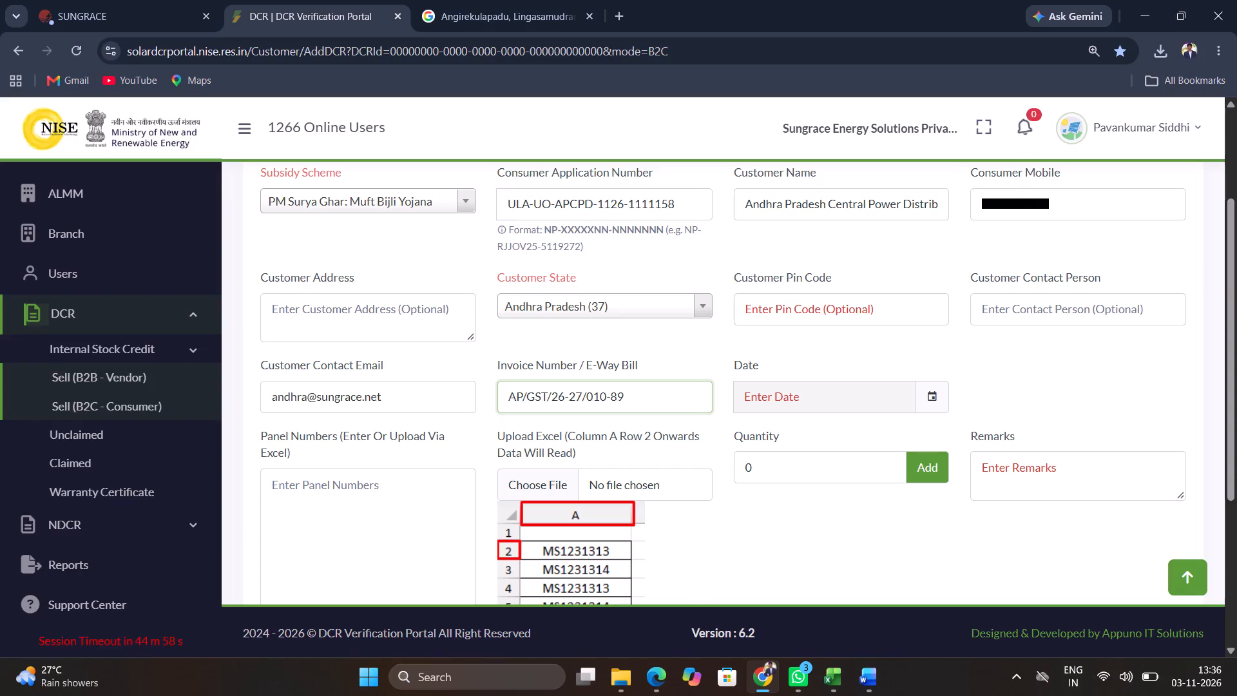
Set the invoice Date to 22-Oct-2026.
left_click(811, 405)
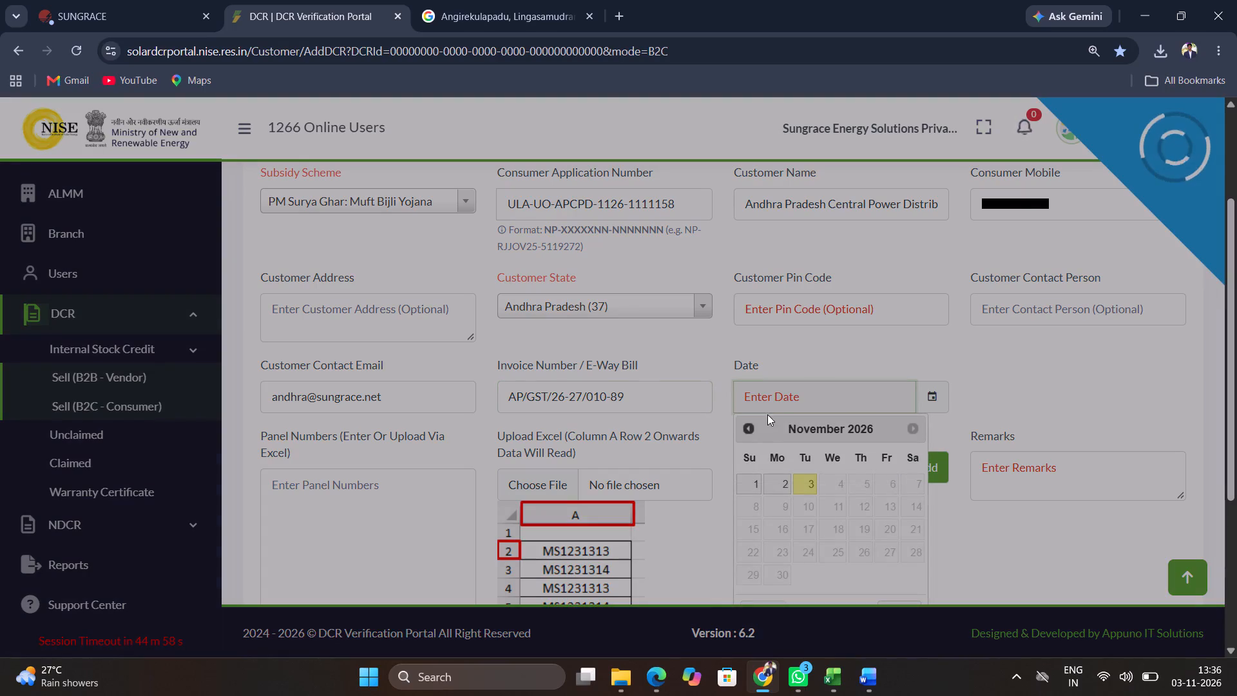
left_click(755, 425)
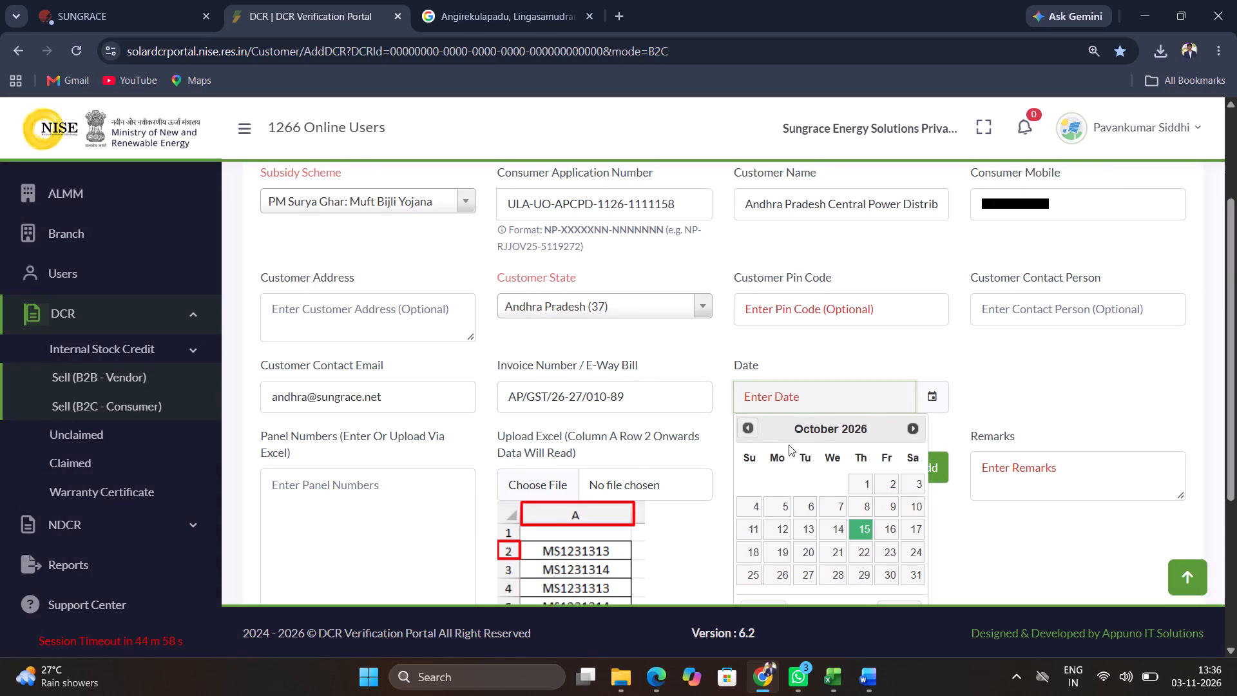
left_click(857, 554)
Copy the panel serial numbers from the SUNGRACE work order's quick copy details into the DCR form's Panel Numbers field.
scroll(809, 322, "down", 3)
left_click_drag(392, 388, 392, 387)
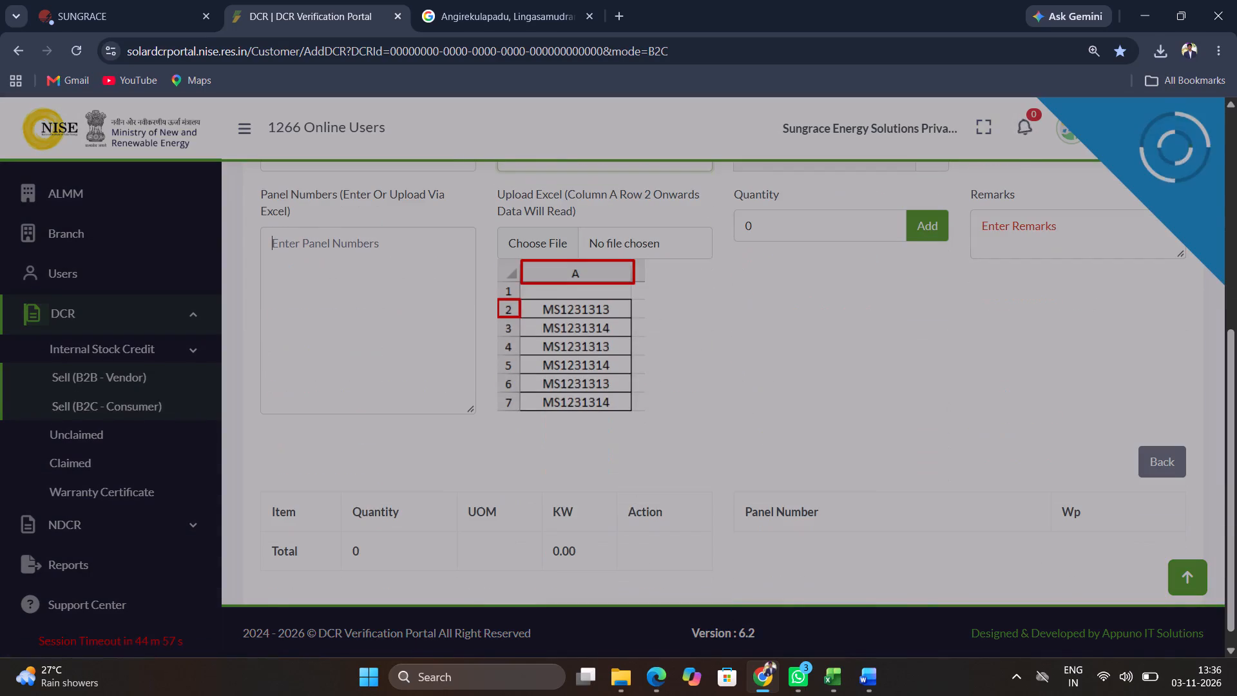
left_click_drag(392, 387, 384, 387)
left_click(141, 0)
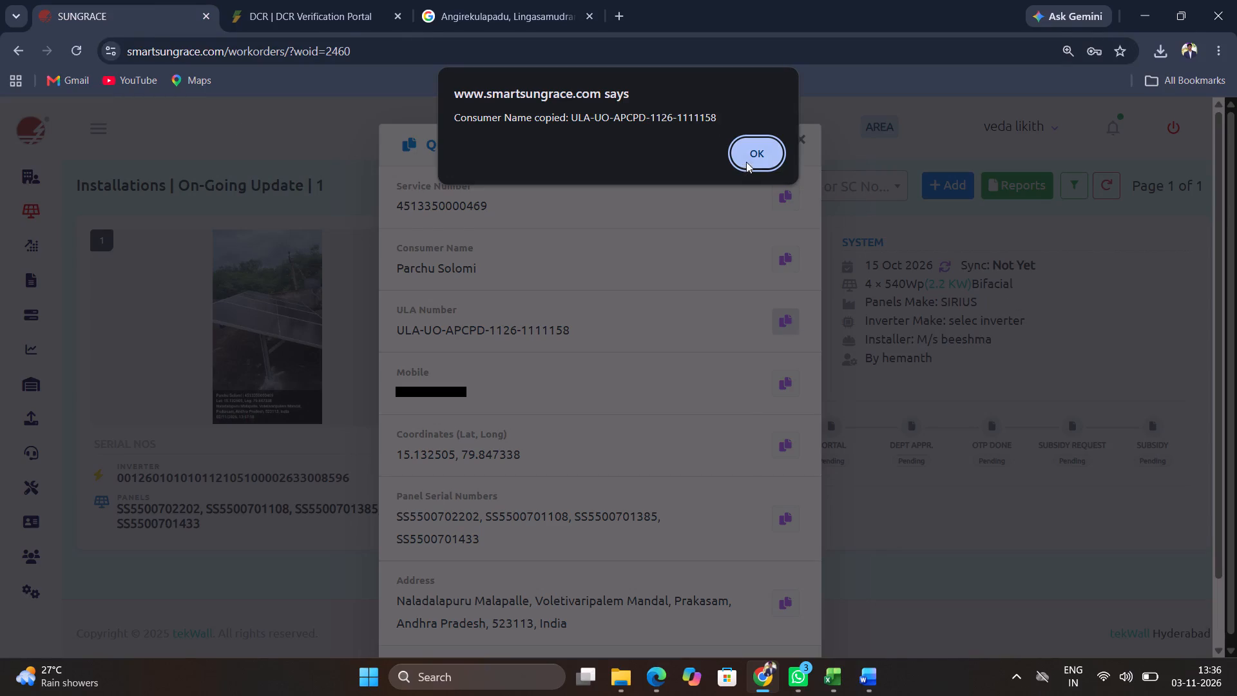
left_click(747, 161)
left_click(780, 510)
left_click_drag(371, 0, 340, 64)
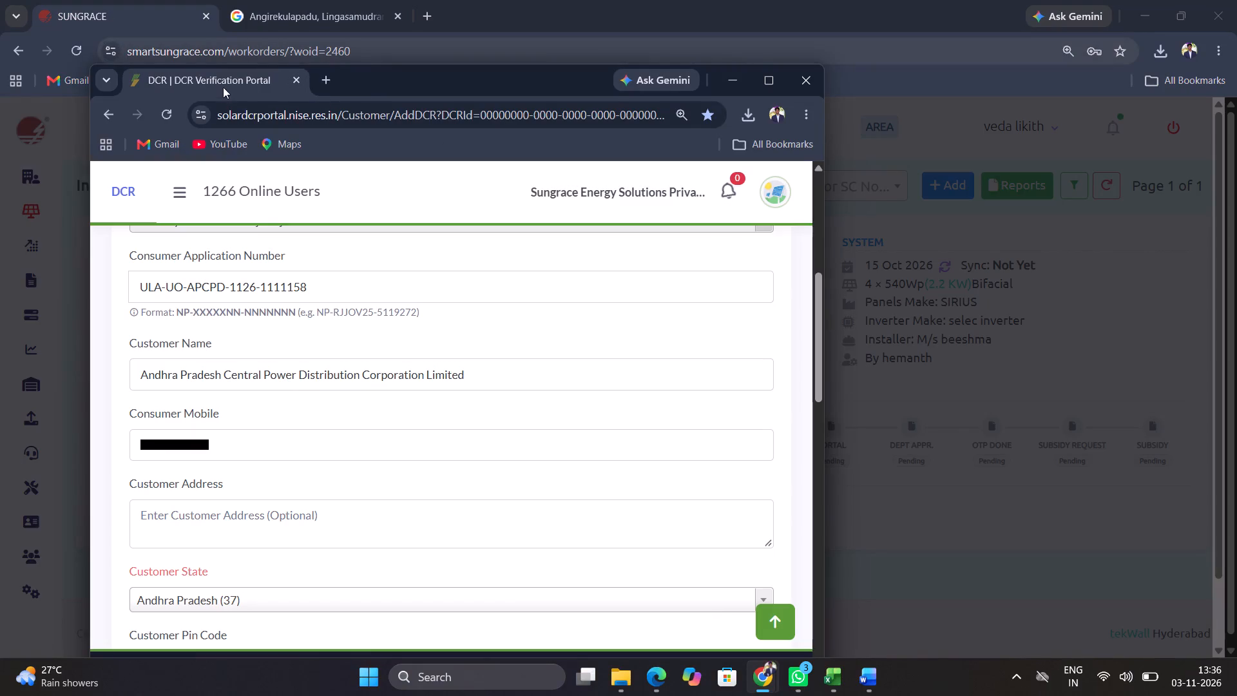
left_click_drag(225, 85, 292, 0)
key("ctrl+v")
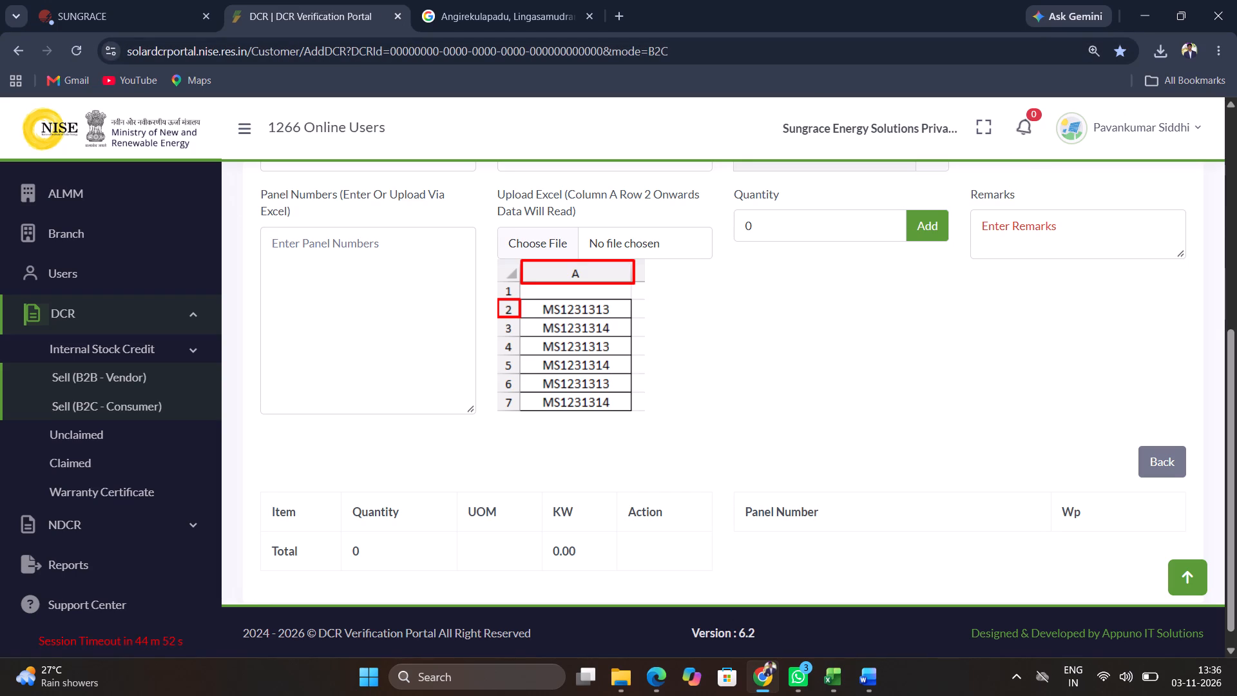
left_click(274, 384)
key("ctrl+v")
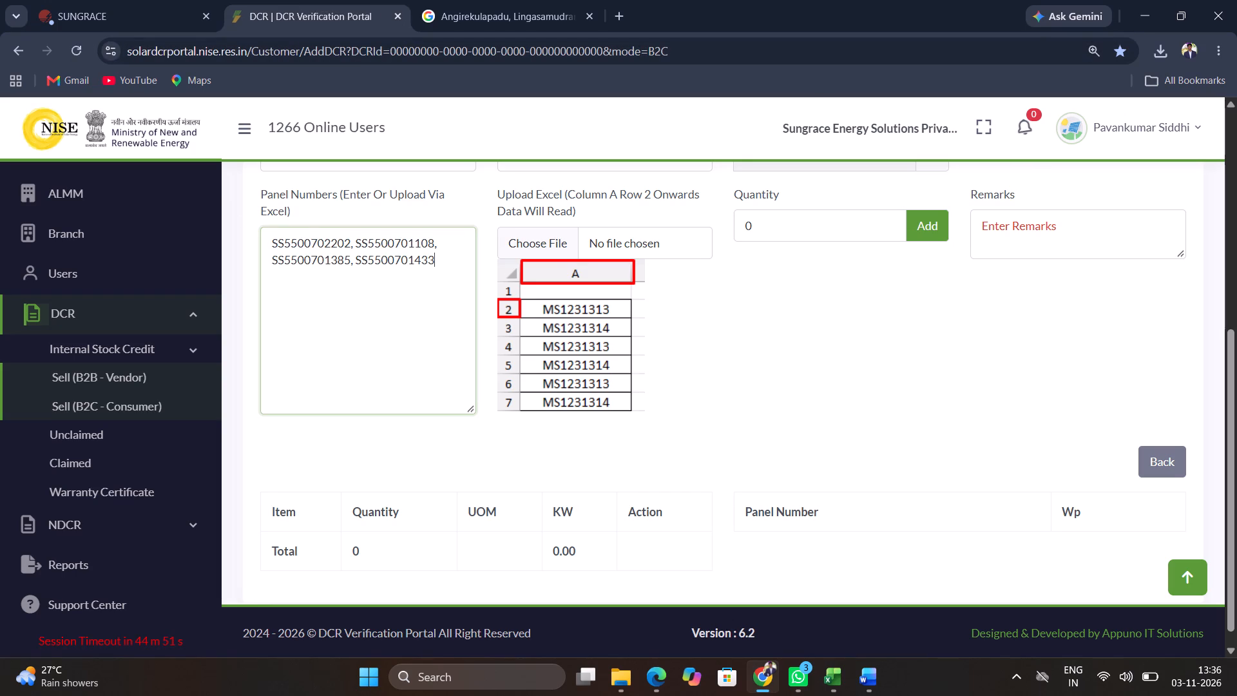
key("Left")
key("Left")
key("Left")
key("Left")
key("Left")
key("Left")
key("Left")
key("Left")
key("Left")
key("Left")
key("Left")
key("Left")
key("BackSpace")
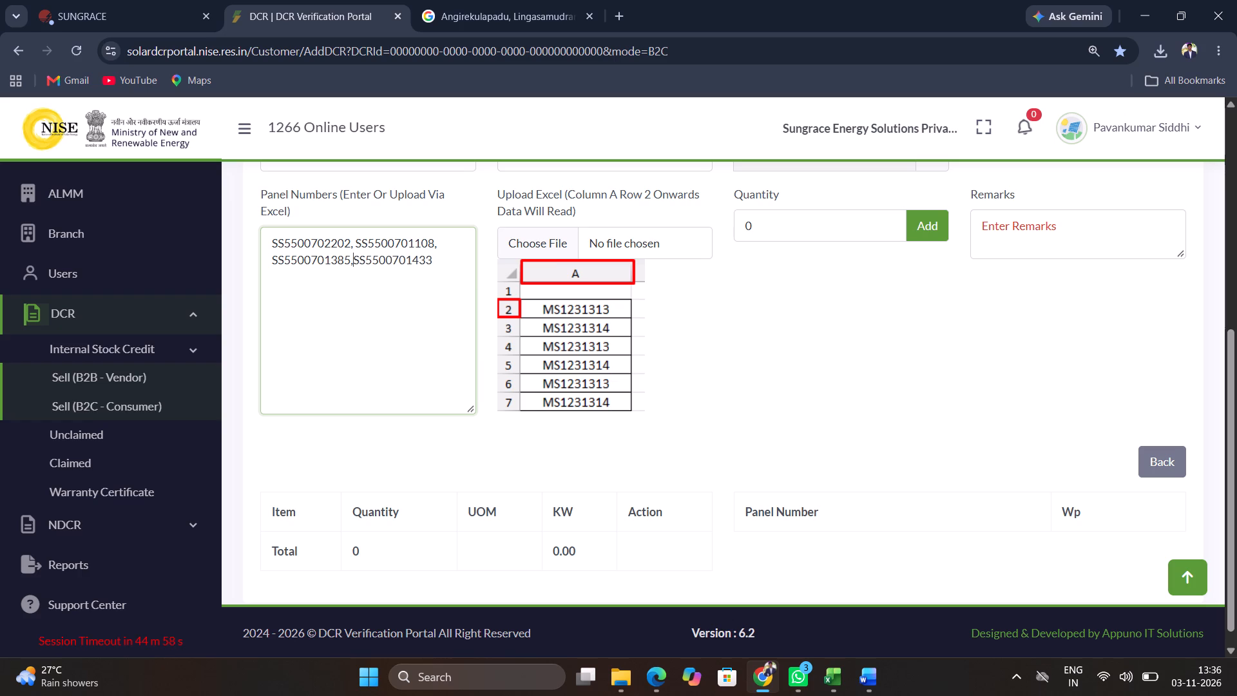
key("BackSpace")
key("Return")
key("Up")
key("Up")
key("Up")
key("Up")
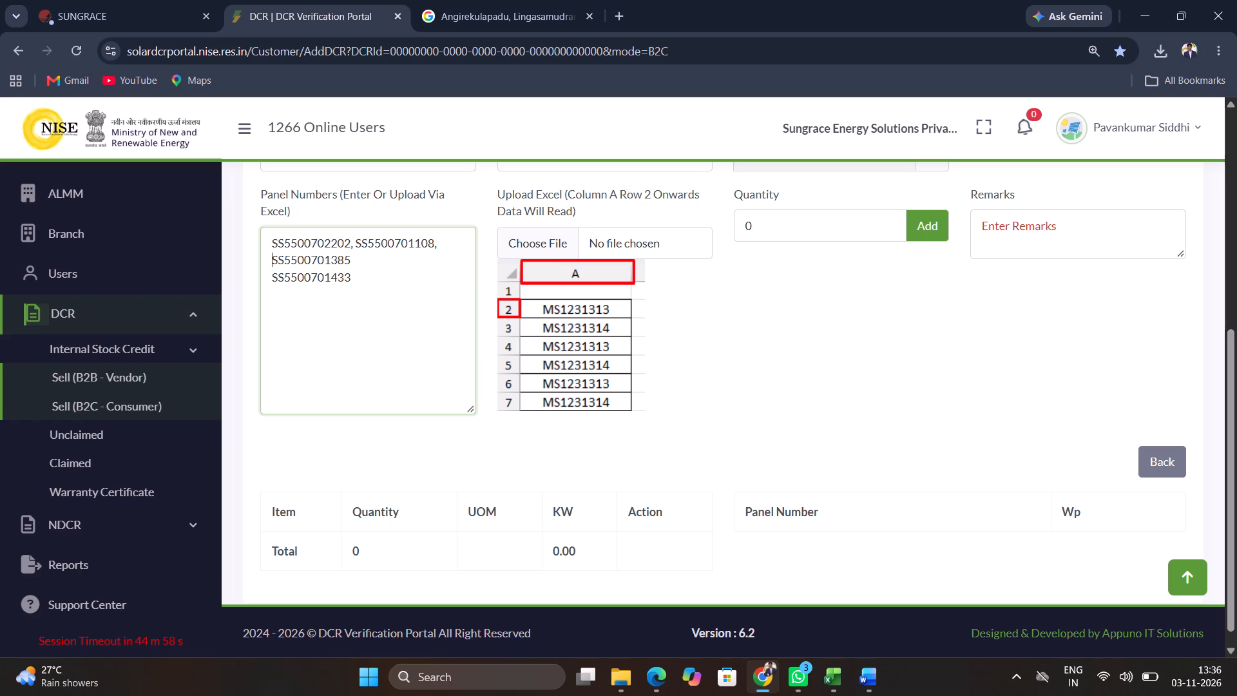
key("Right")
key("Right")
key("Right")
key("Right")
key("Right")
key("Right")
key("Right")
key("Right")
key("Right")
key("Right")
key("Right")
key("Right")
key("Right")
key("Right")
key("Right")
key("Left")
key("BackSpace")
key("BackSpace")
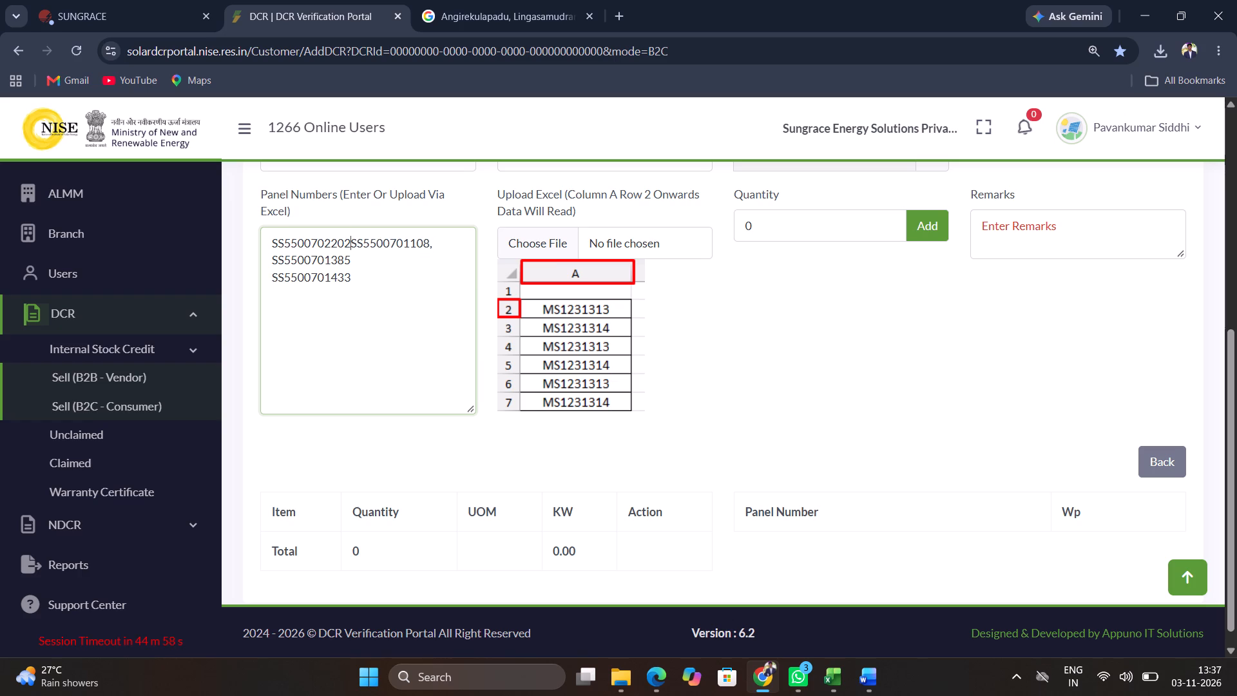
key("Return")
key("Right")
key("Right")
key("Right")
key("Right")
key("Right")
key("Right")
key("Right")
key("Right")
key("Right")
key("Right")
key("Right")
key("Right")
key("Right")
key("Right")
key("Right")
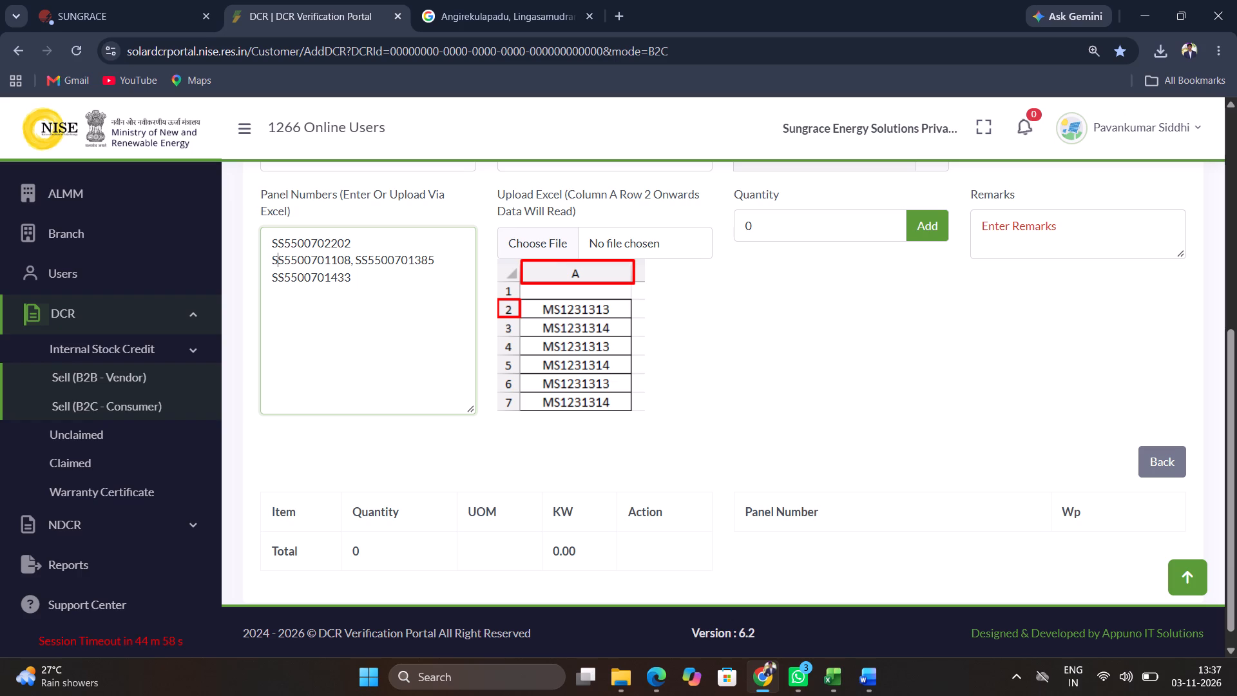
key("Right")
key("Left")
key("Left")
key("BackSpace")
key("BackSpace")
key("Return")
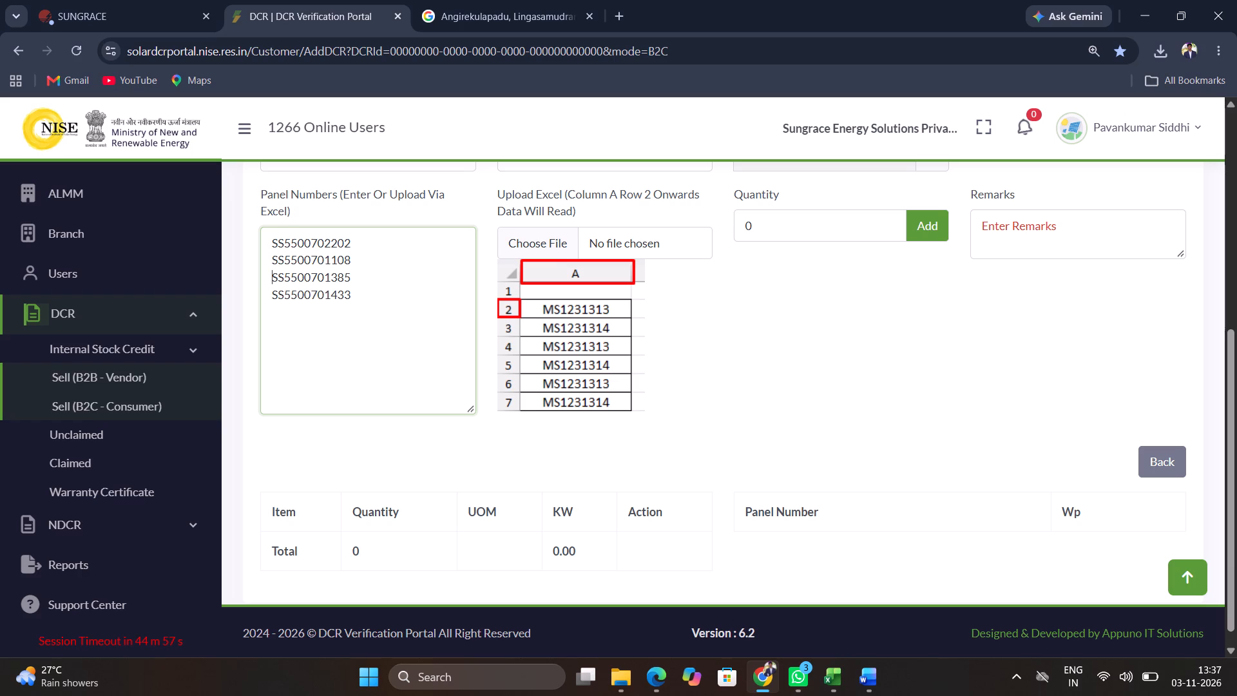
Set the Quantity to 4 and add the panels to the item list.
left_click(777, 233)
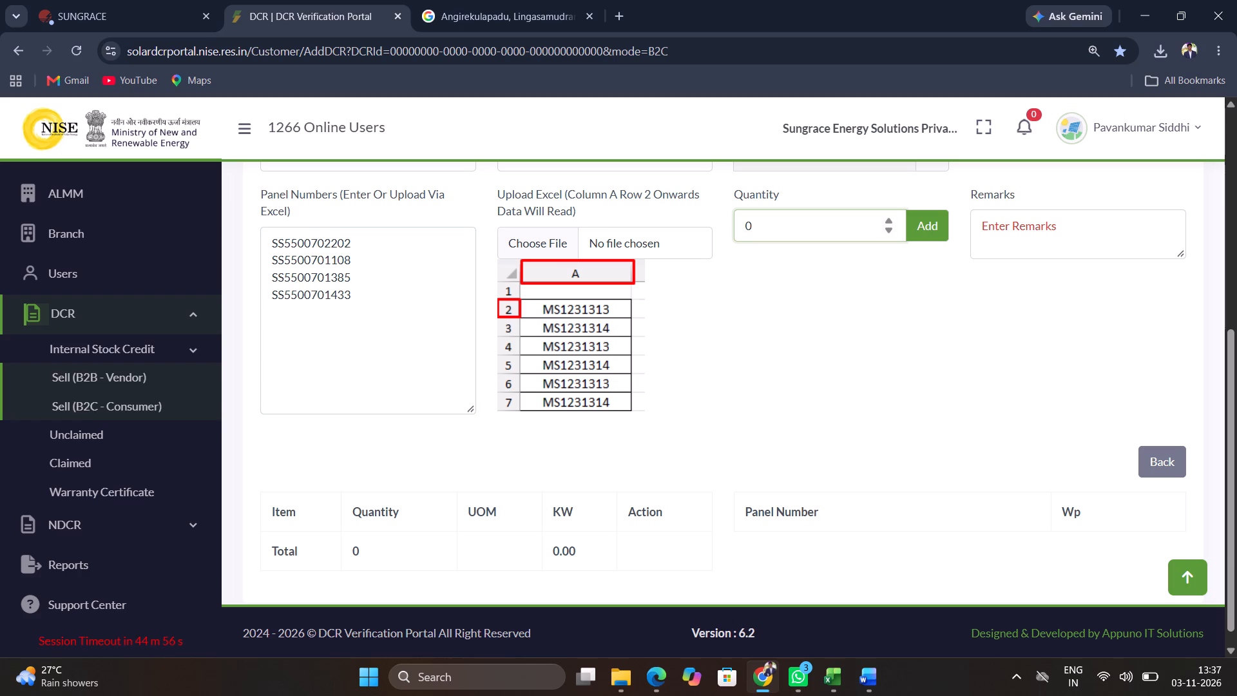
scroll(777, 233, "up", 4)
left_click(923, 215)
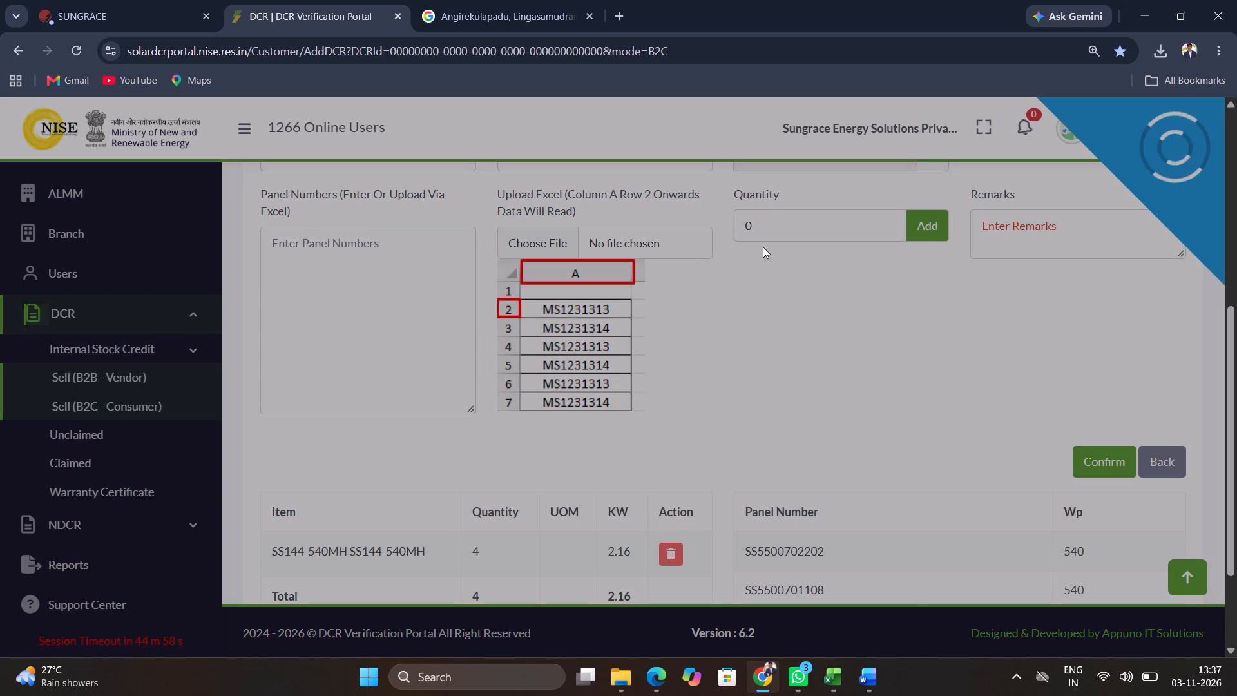
Copy the installation address from the SUNGRACE work order into the Remarks field of the DCR form.
left_click(1075, 258)
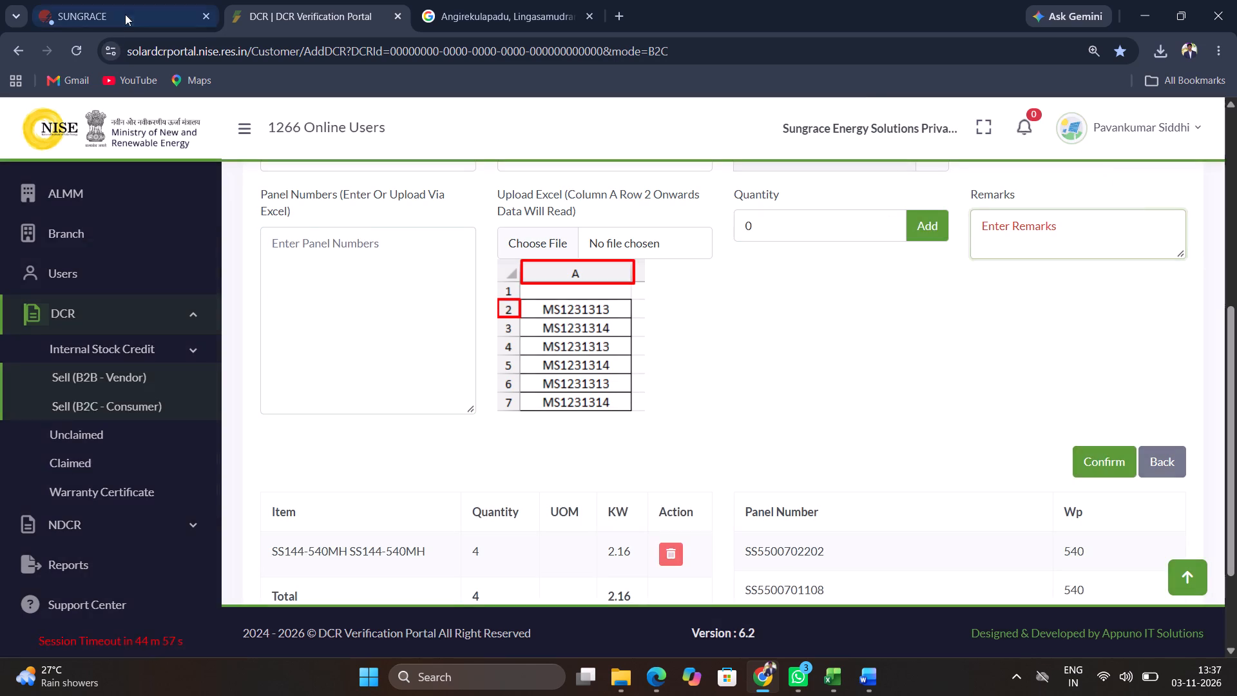
left_click(125, 12)
left_click(743, 172)
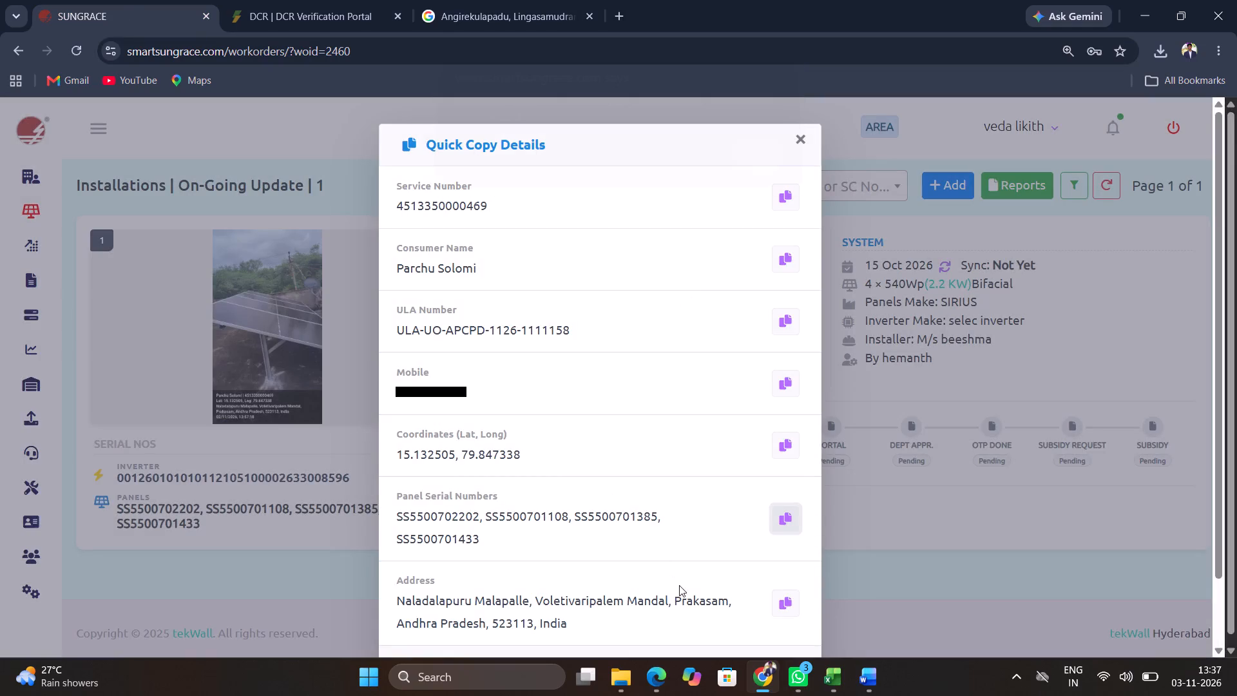
double_click(792, 601)
left_click(273, 0)
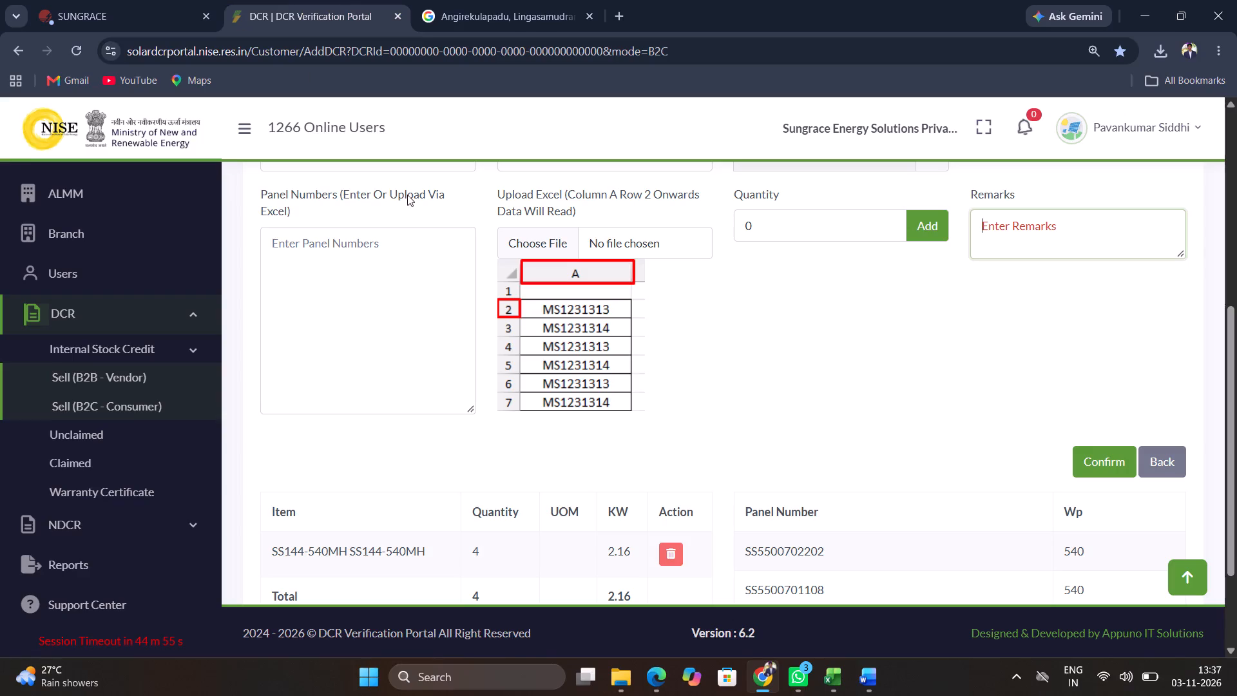
key("ctrl+v")
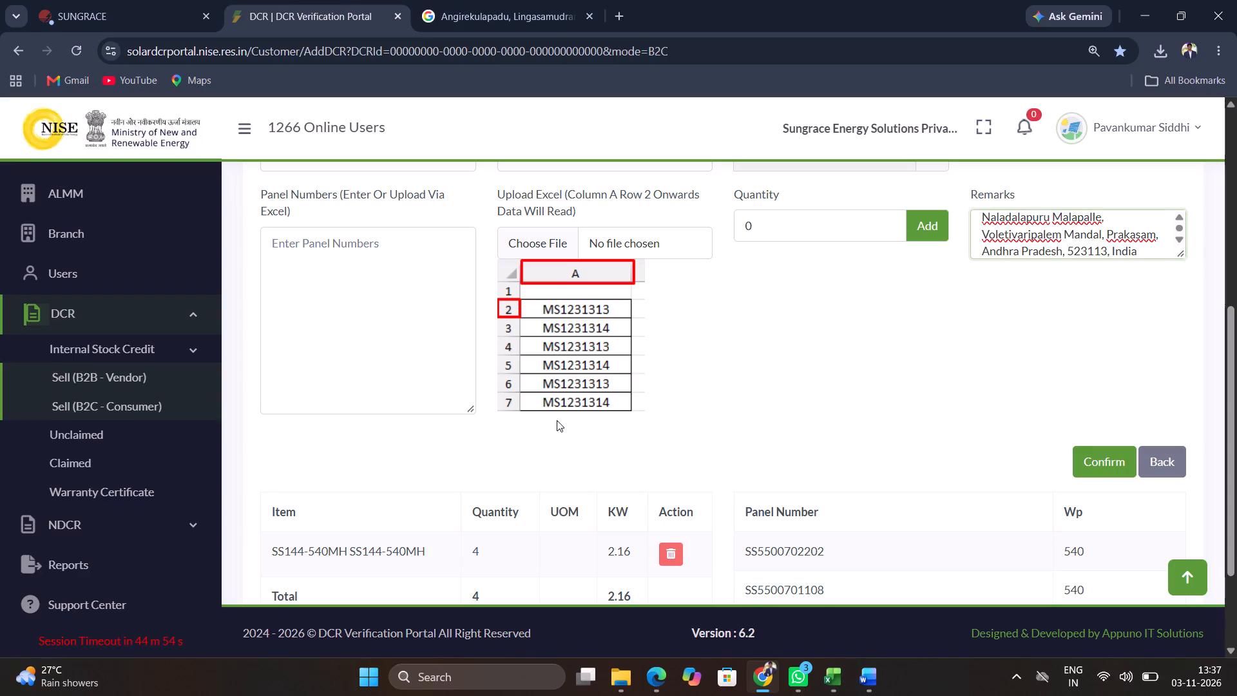
Copy the pincode from the SUNGRACE work order into the Customer Pin Code field of the DCR form.
scroll(557, 420, "up", 2)
left_click(868, 234)
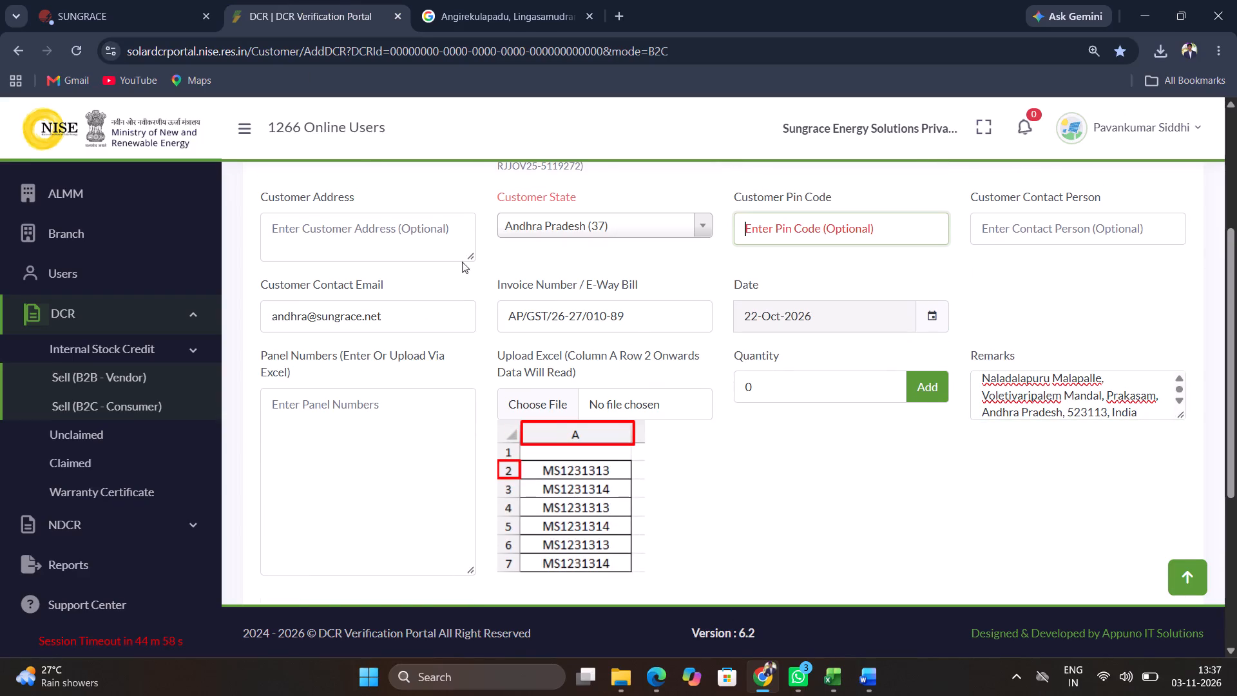
left_click(100, 0)
left_click(782, 168)
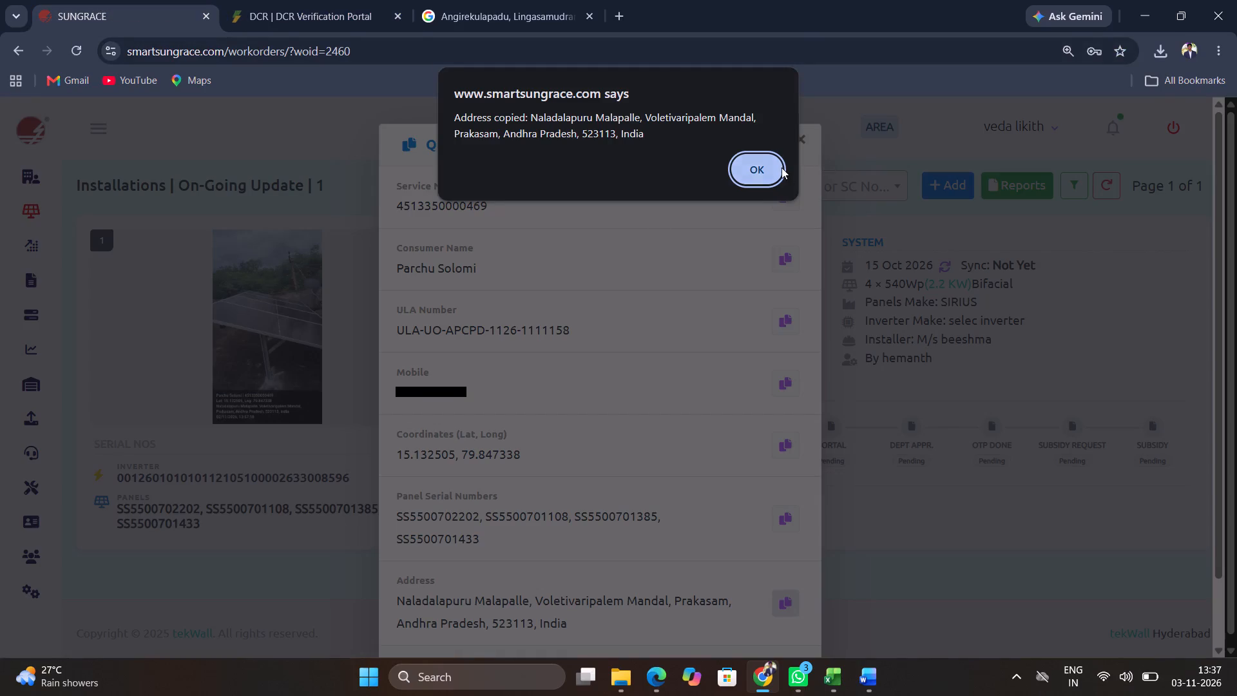
scroll(668, 252, "down", 3)
left_click(787, 596)
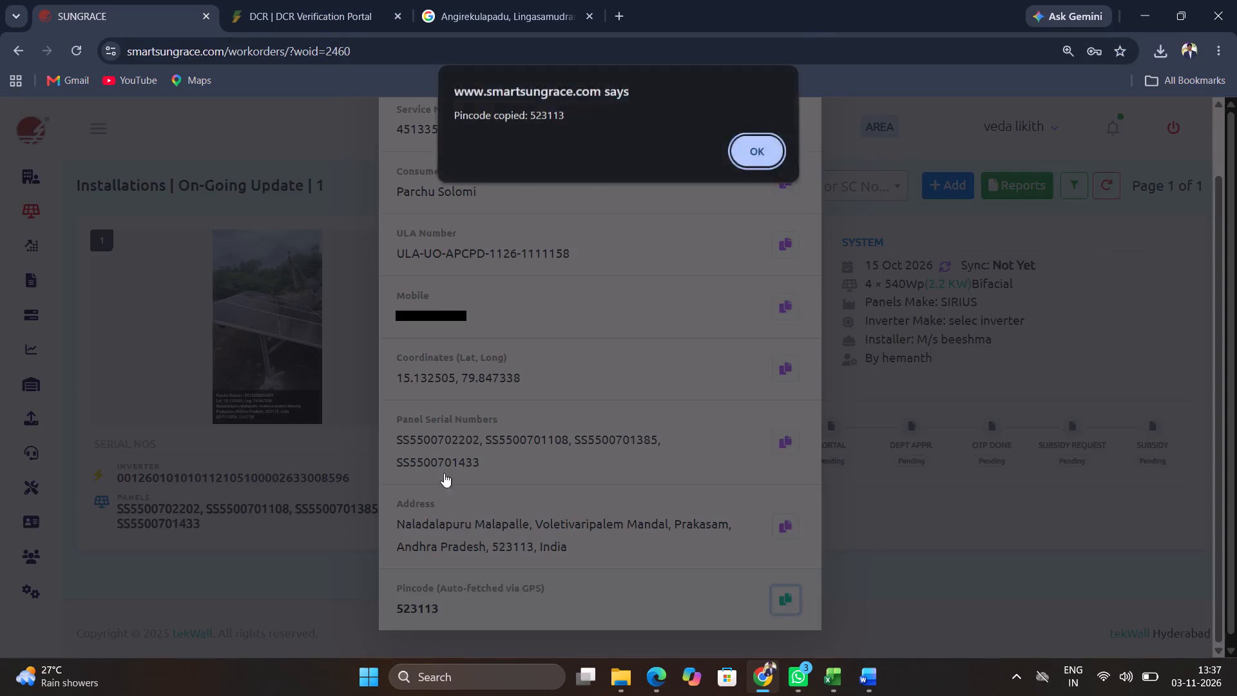
left_click(341, 0)
key("ctrl+v")
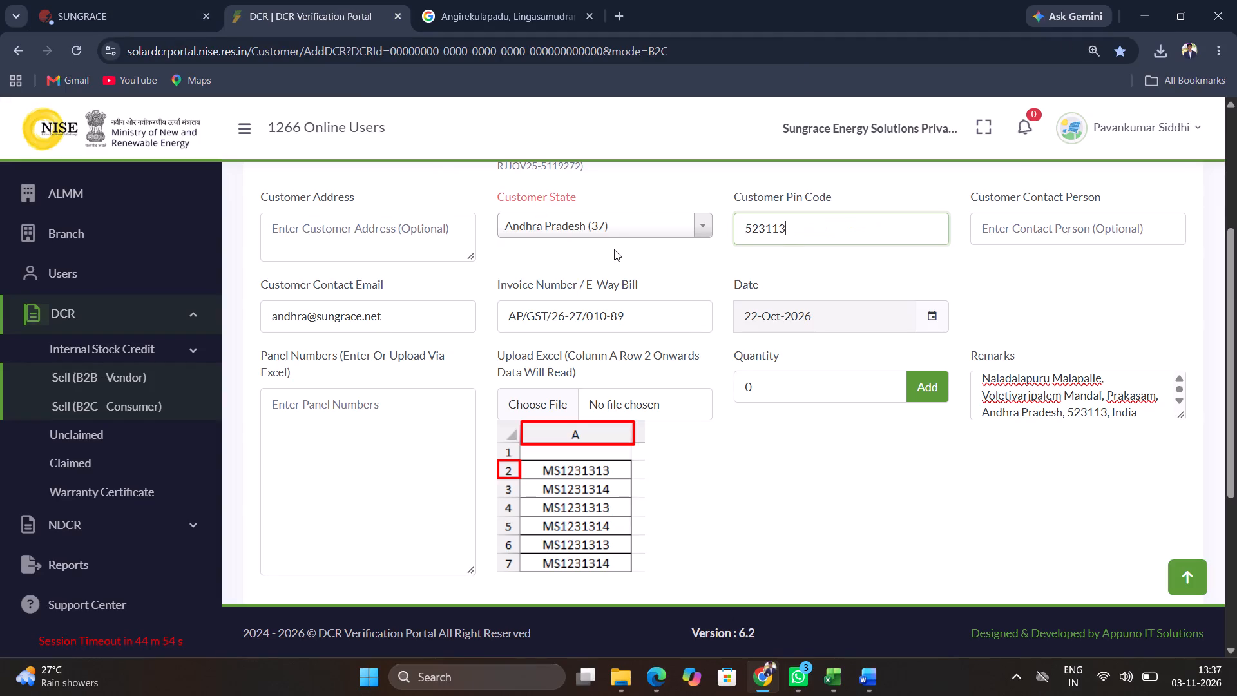
Confirm and submit the completed B2C DCR form.
scroll(838, 367, "down", 3)
left_click(1115, 372)
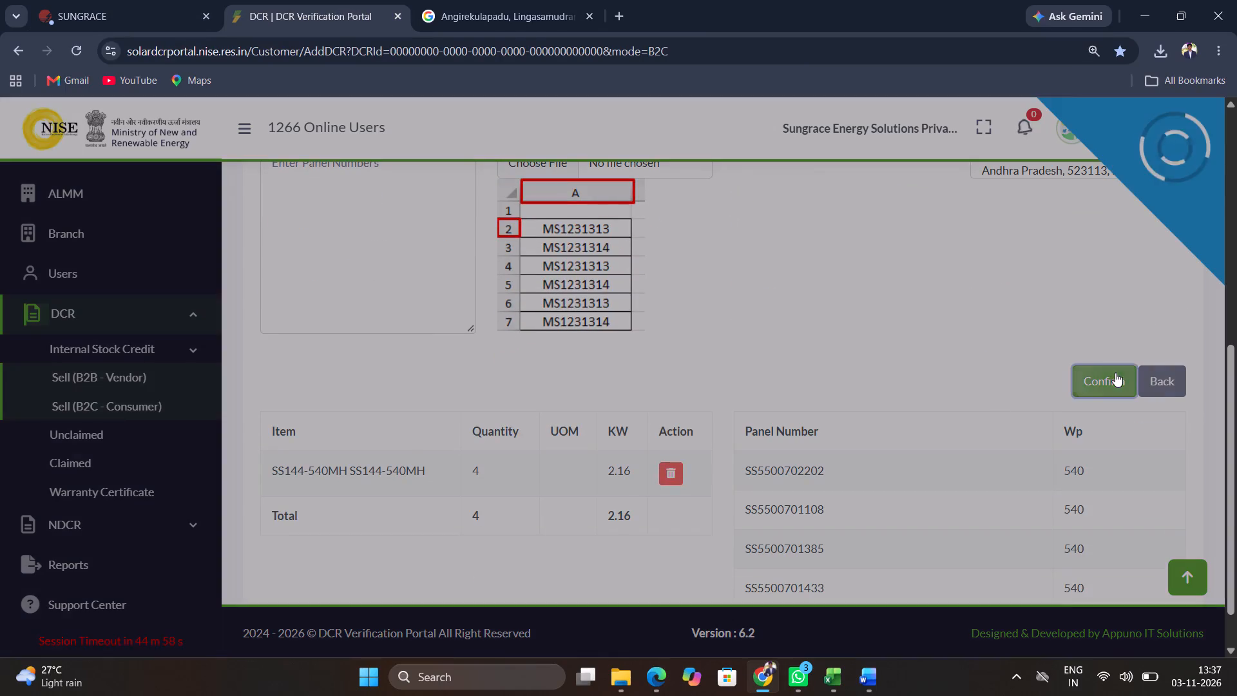
left_click(766, 481)
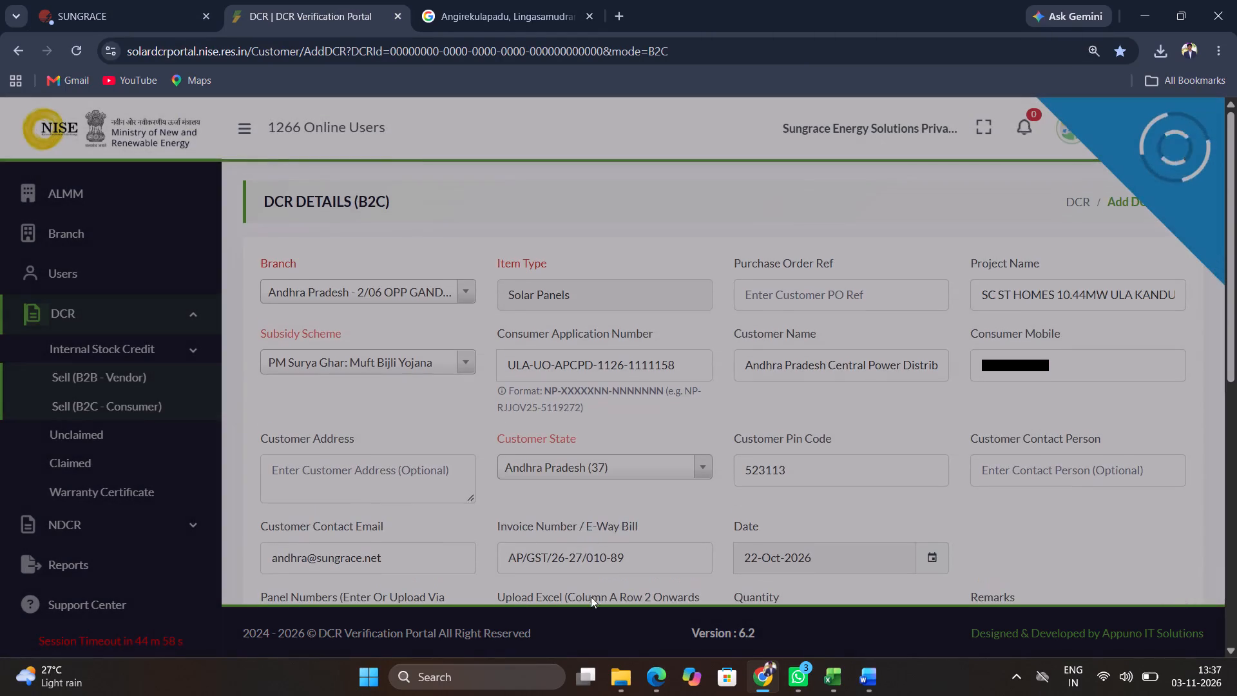
Create a new folder named 89_ inside the DCR010 folder in File Explorer.
left_click(630, 596)
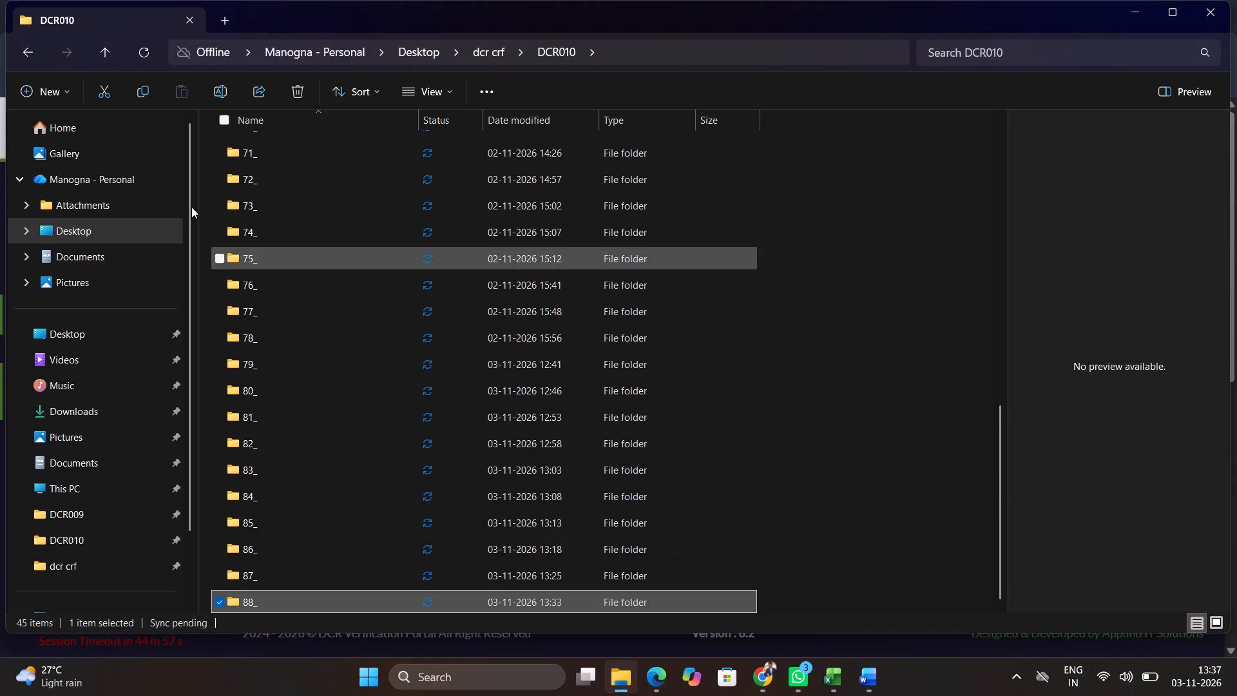
left_click(44, 86)
left_click(39, 124)
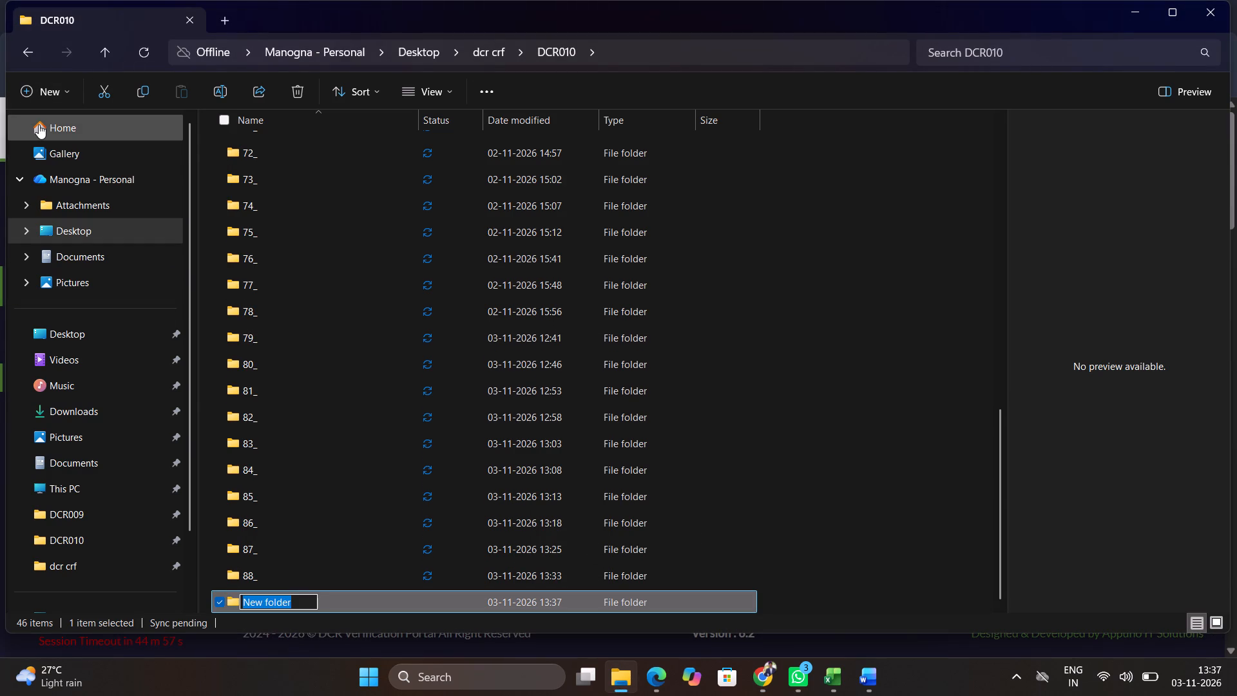
type("89")
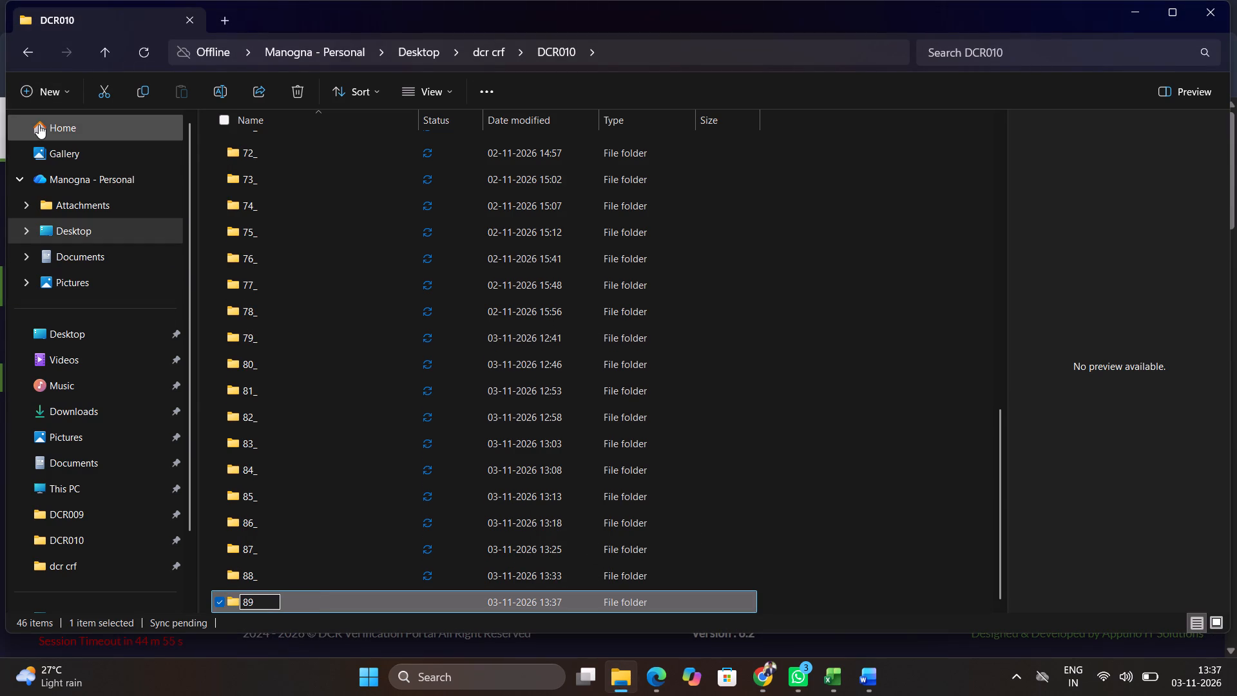
key("shift+underscore")
key("Return")
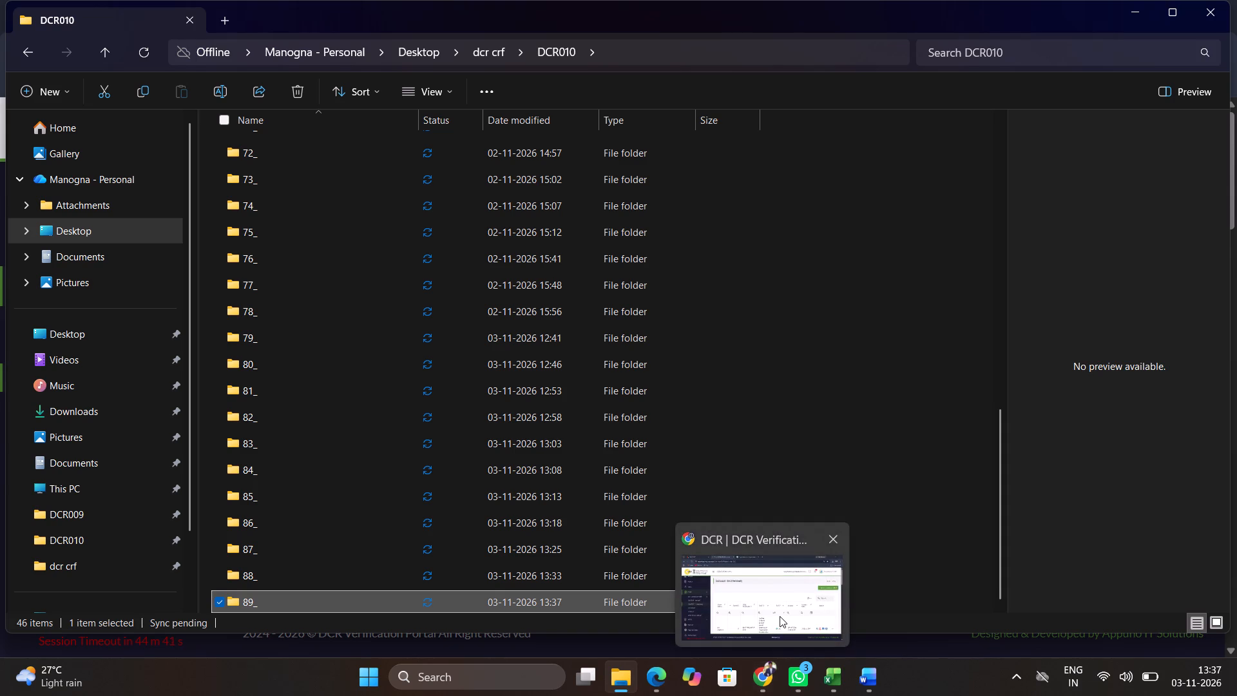
Switch to the SUNGRACE work order in Chrome and copy its service number.
left_click(780, 616)
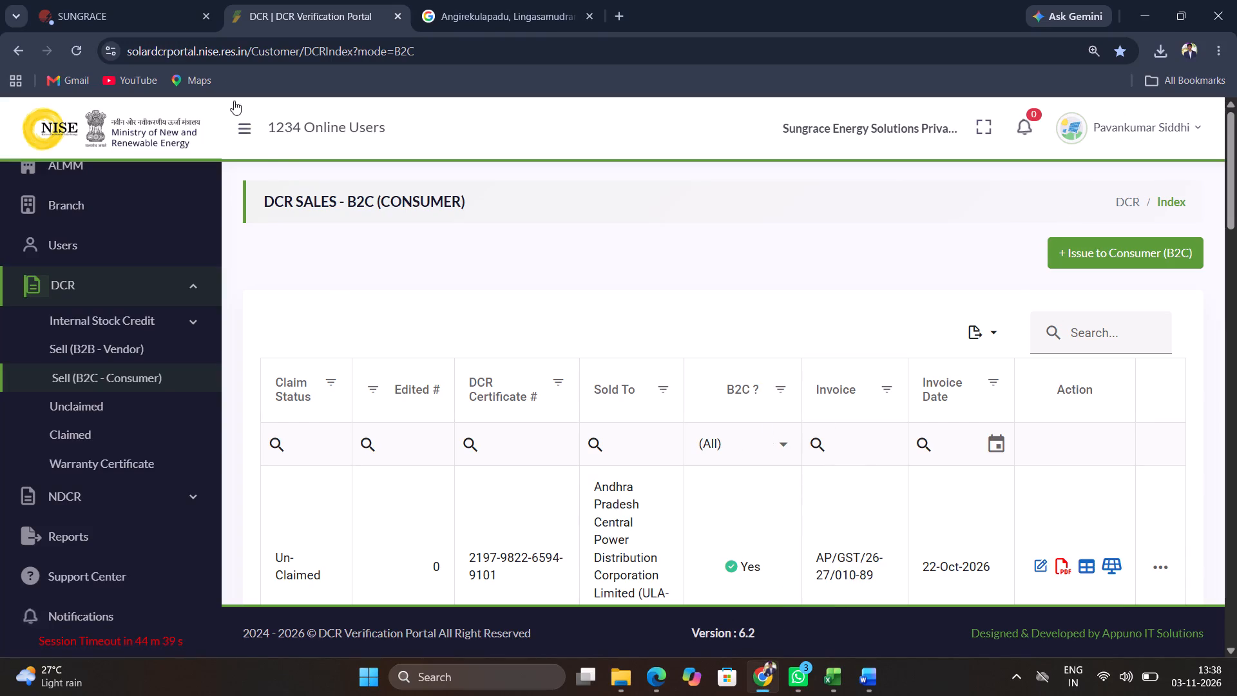
left_click(156, 0)
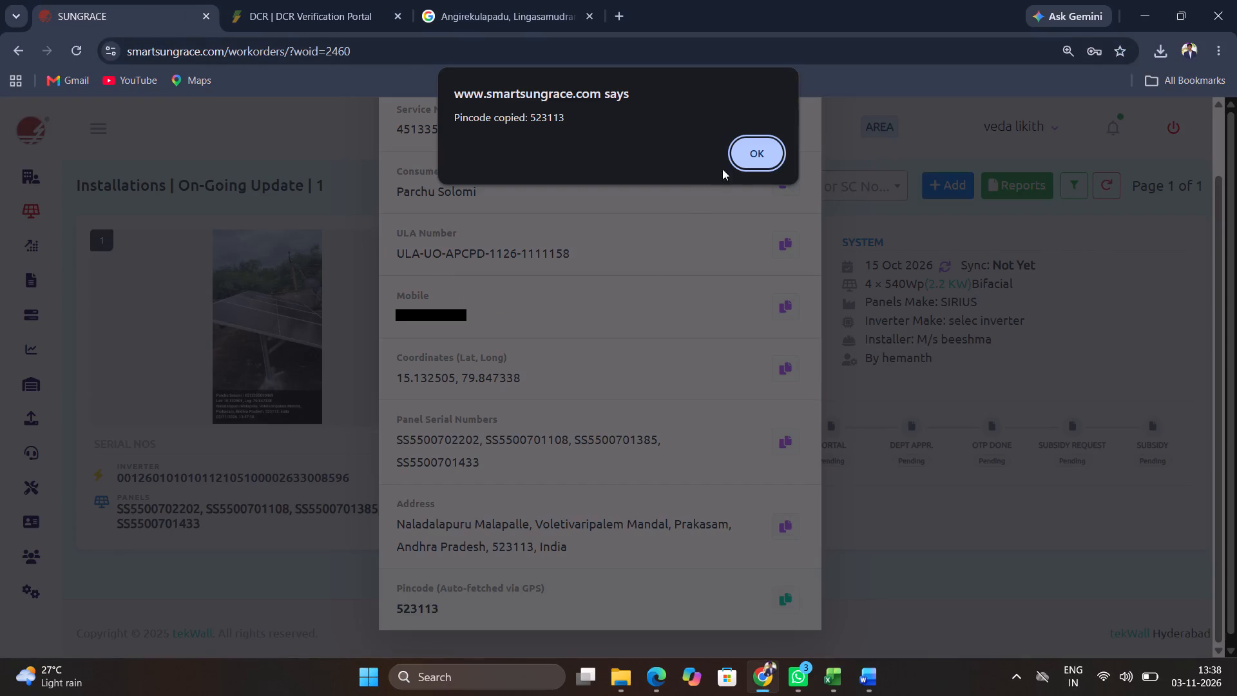
left_click(751, 160)
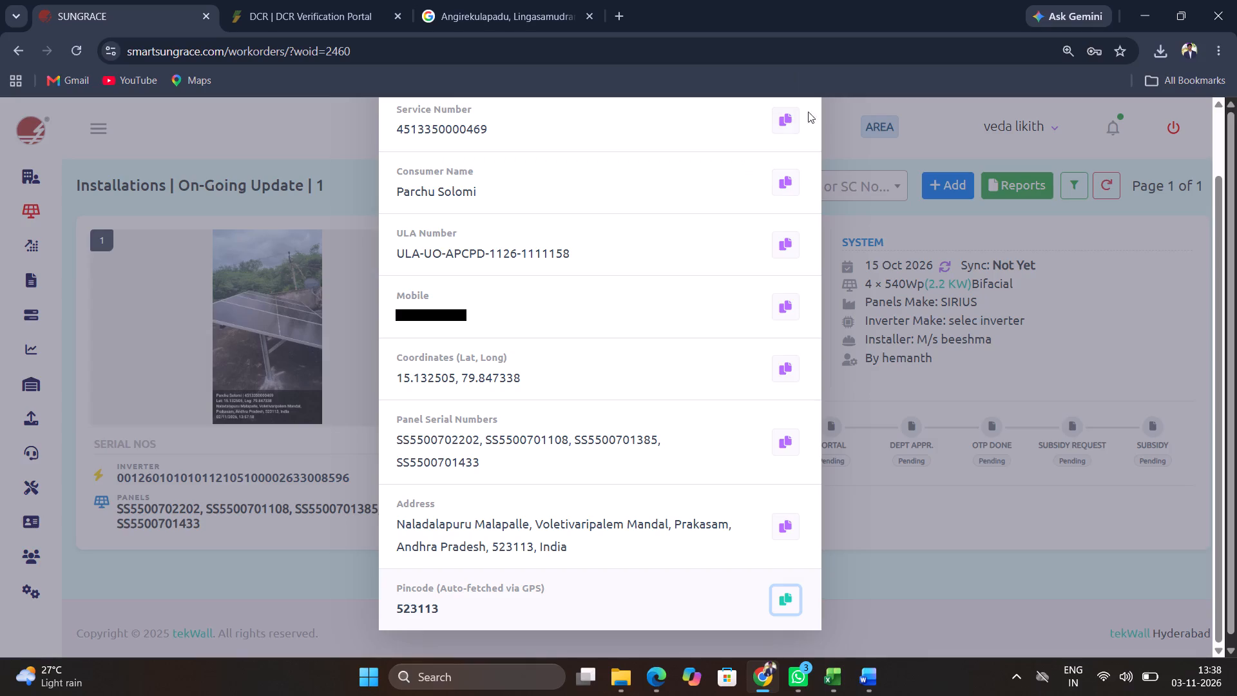
left_click(783, 121)
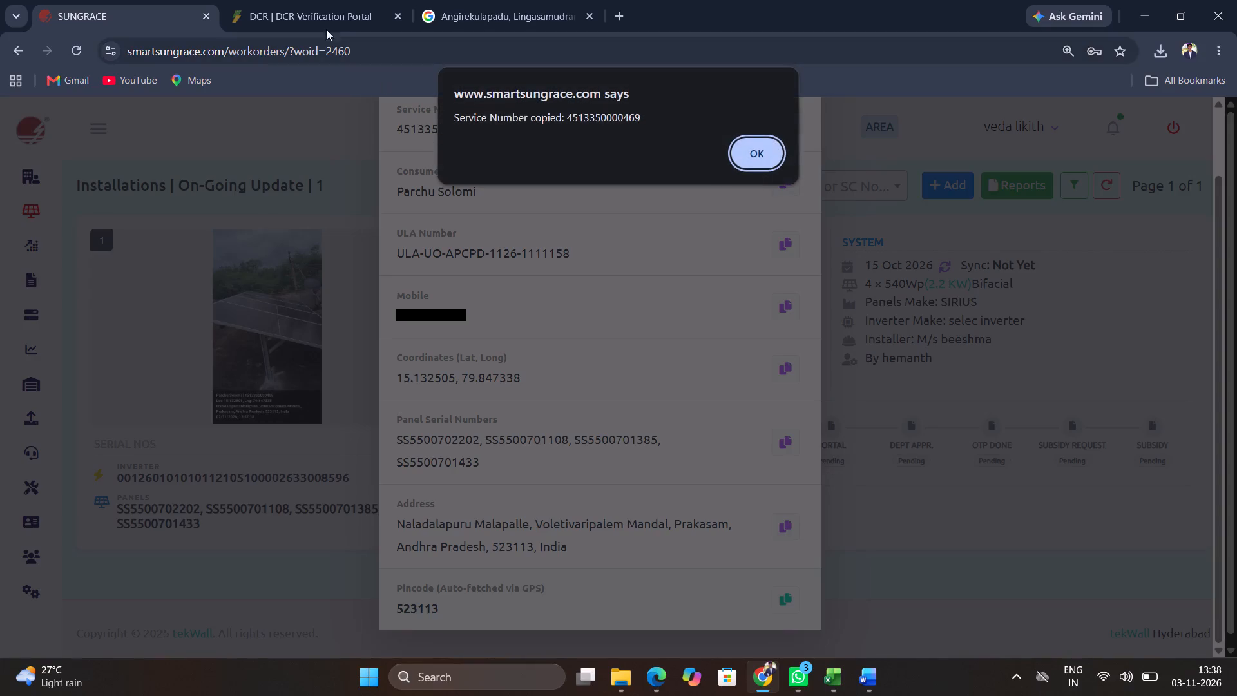
Download the DCR certificate PDF for invoice AP/GST/26-27/010-89 into DCR010 folder 89_, named with the copied service number followed by -89.
left_click(314, 5)
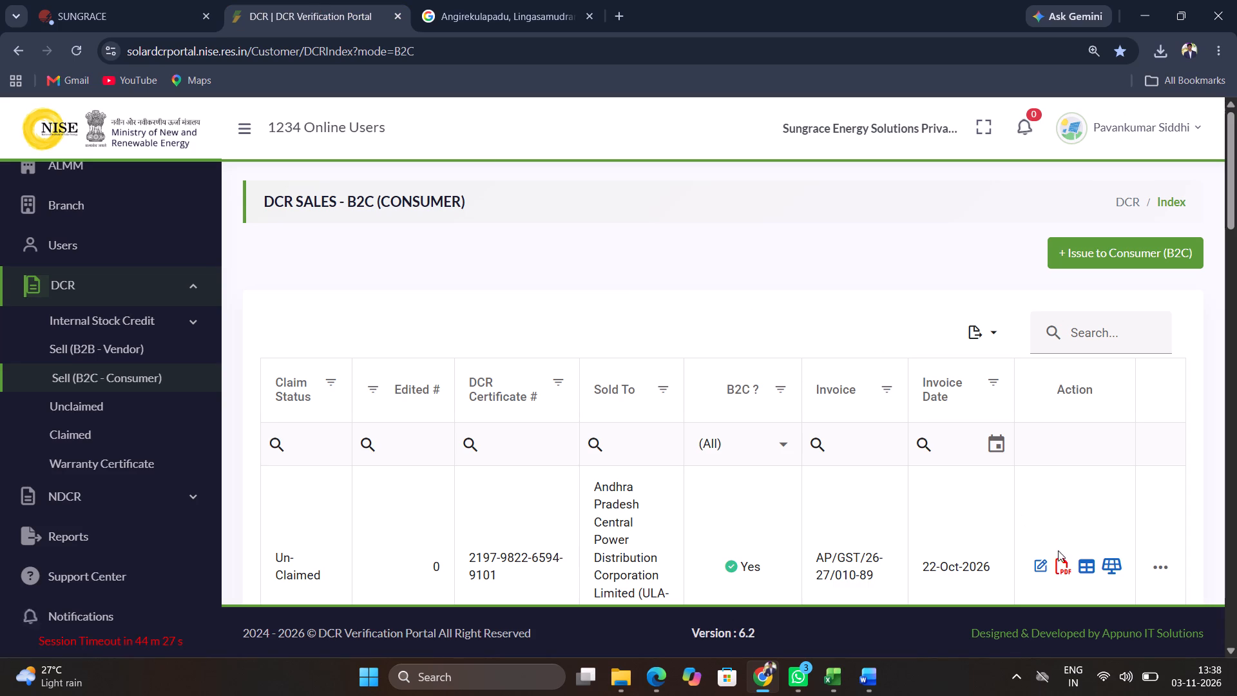
left_click(1059, 567)
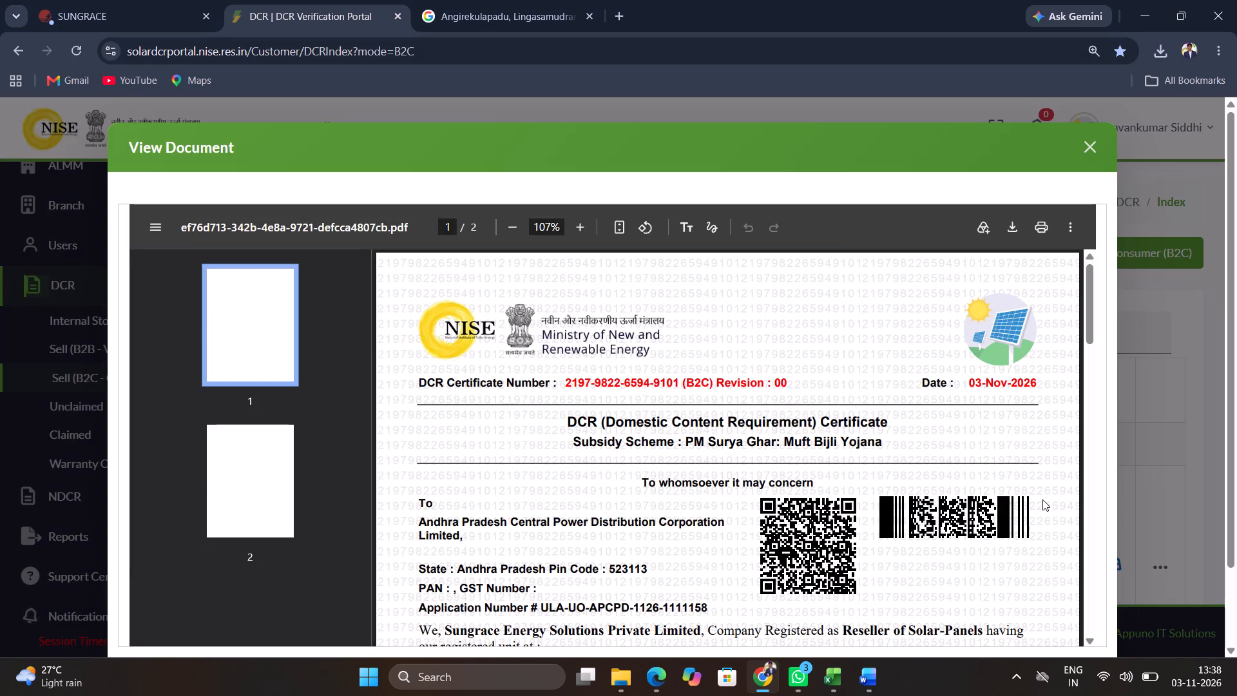
left_click(1010, 227)
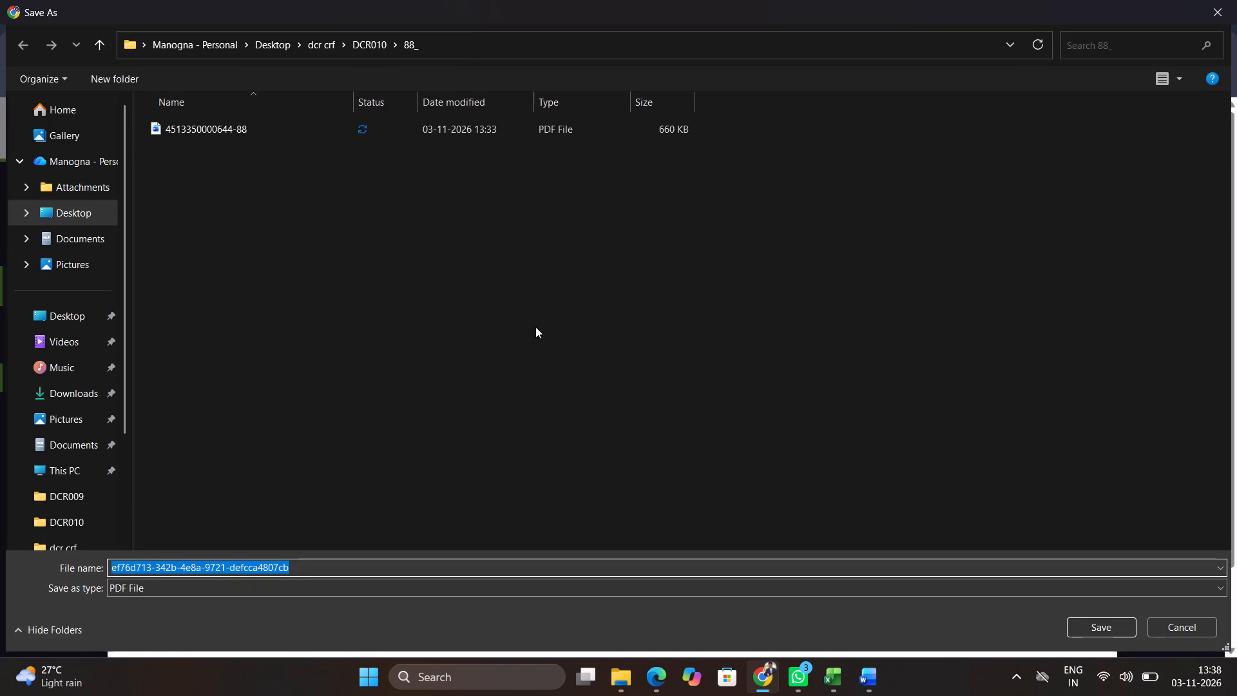
key("ctrl+v")
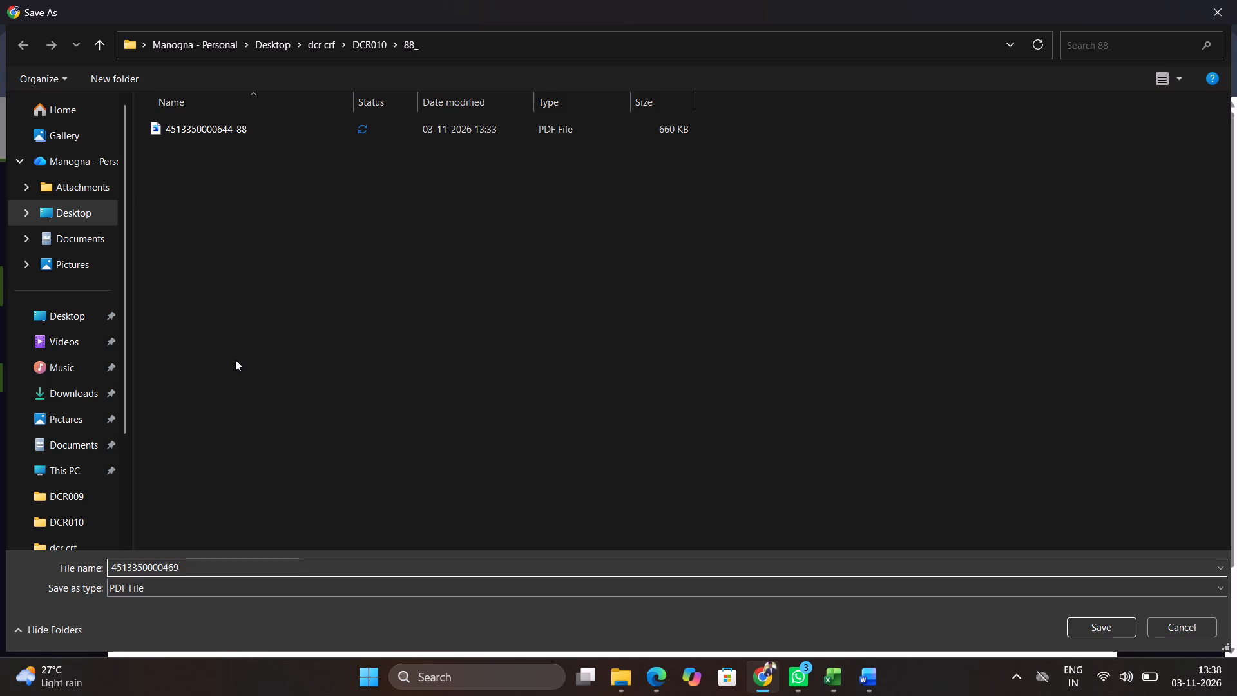
key("minus")
type("89")
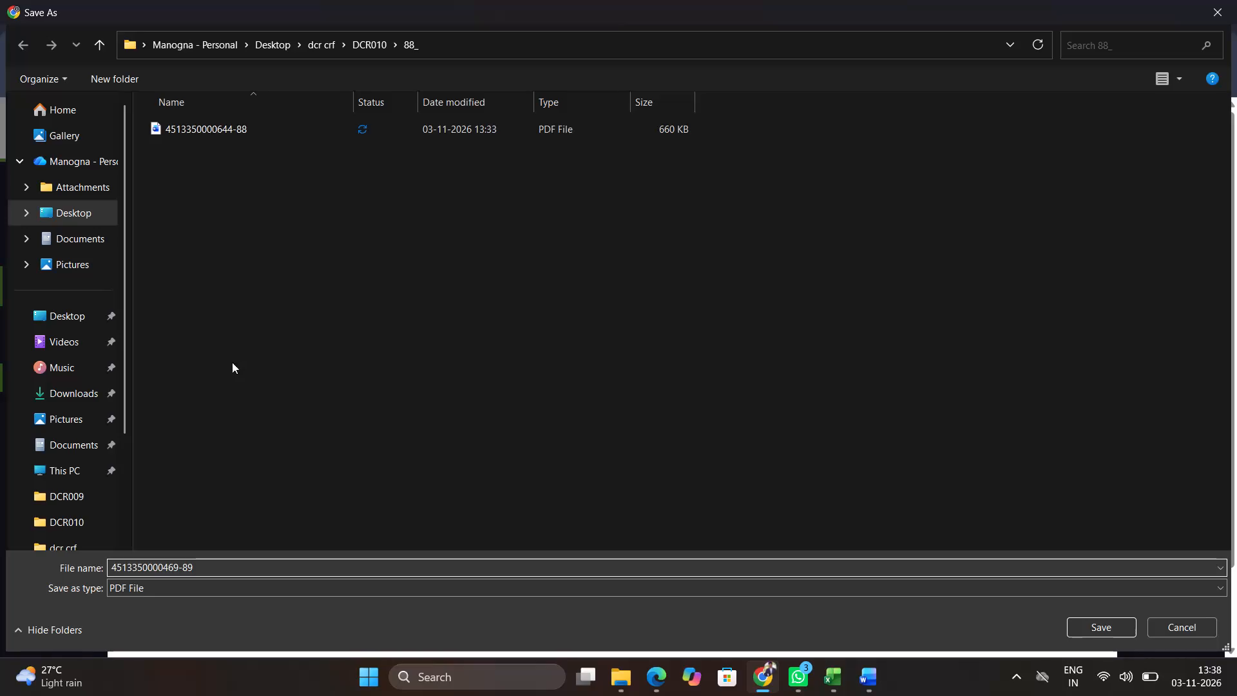
left_click(369, 46)
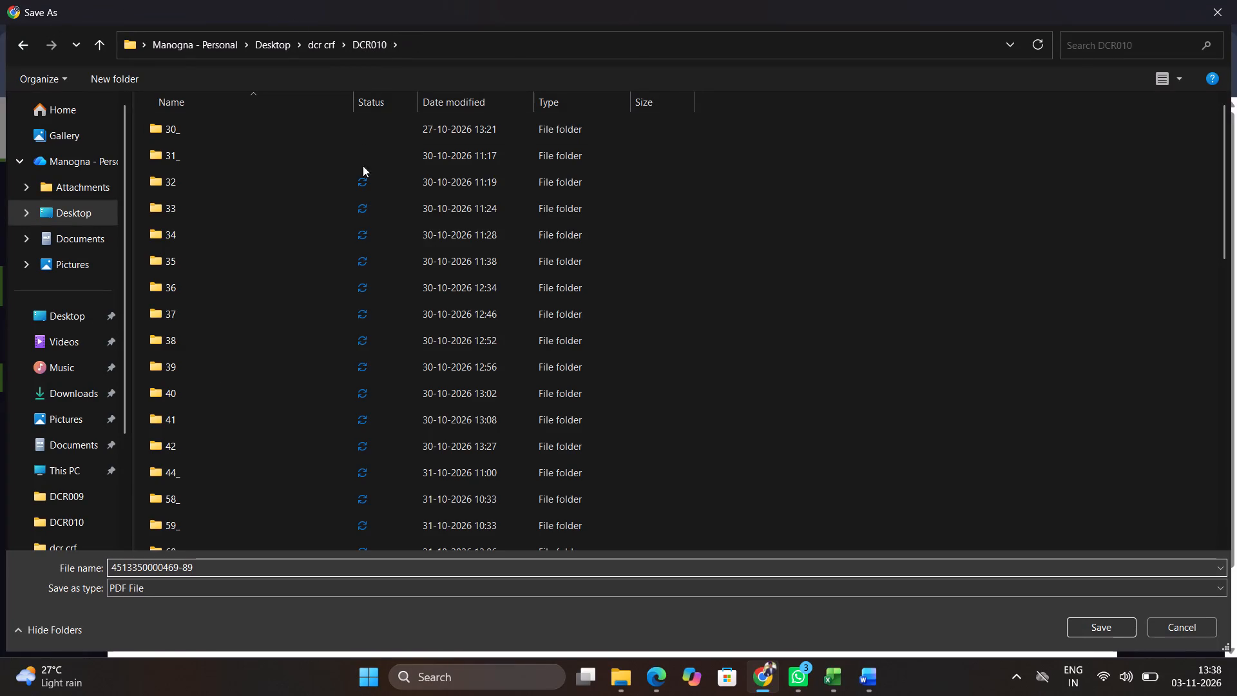
scroll(431, 400, "down", 17)
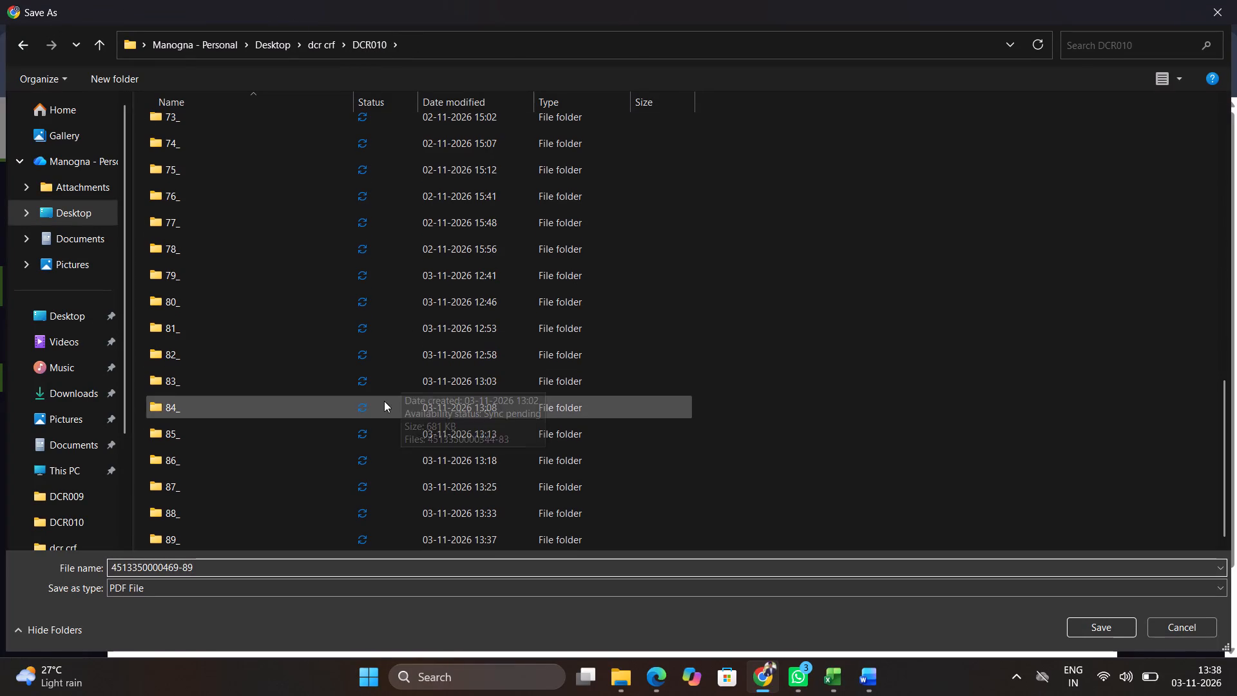
scroll(377, 405, "down", 5)
left_click(278, 536)
left_click(276, 527)
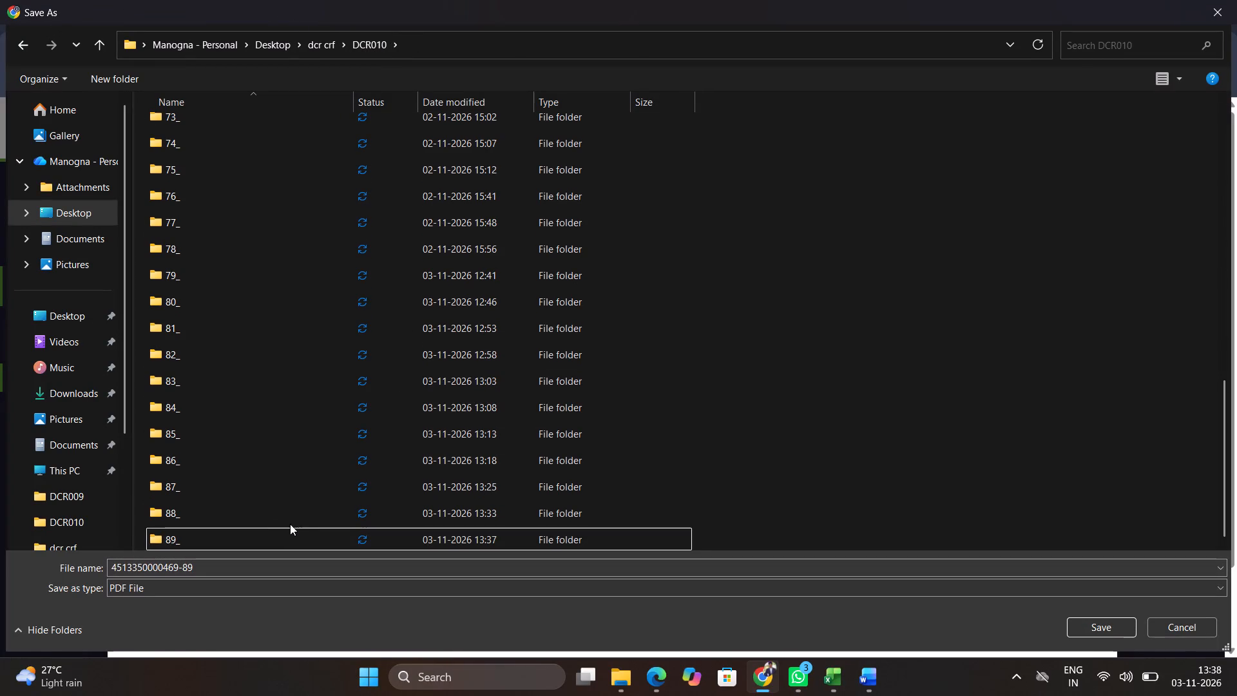
double_click(356, 543)
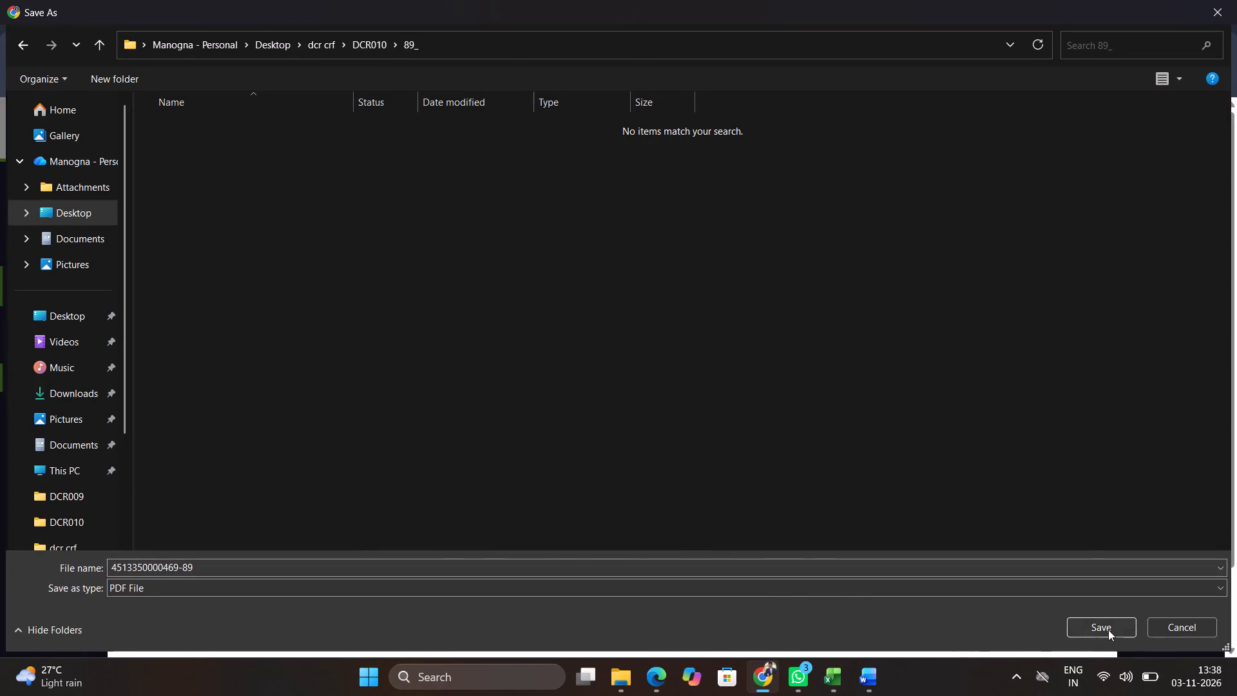
left_click(1127, 630)
Return to the SUNGRACE work order, close its copy details and open its update form.
left_click(91, 0)
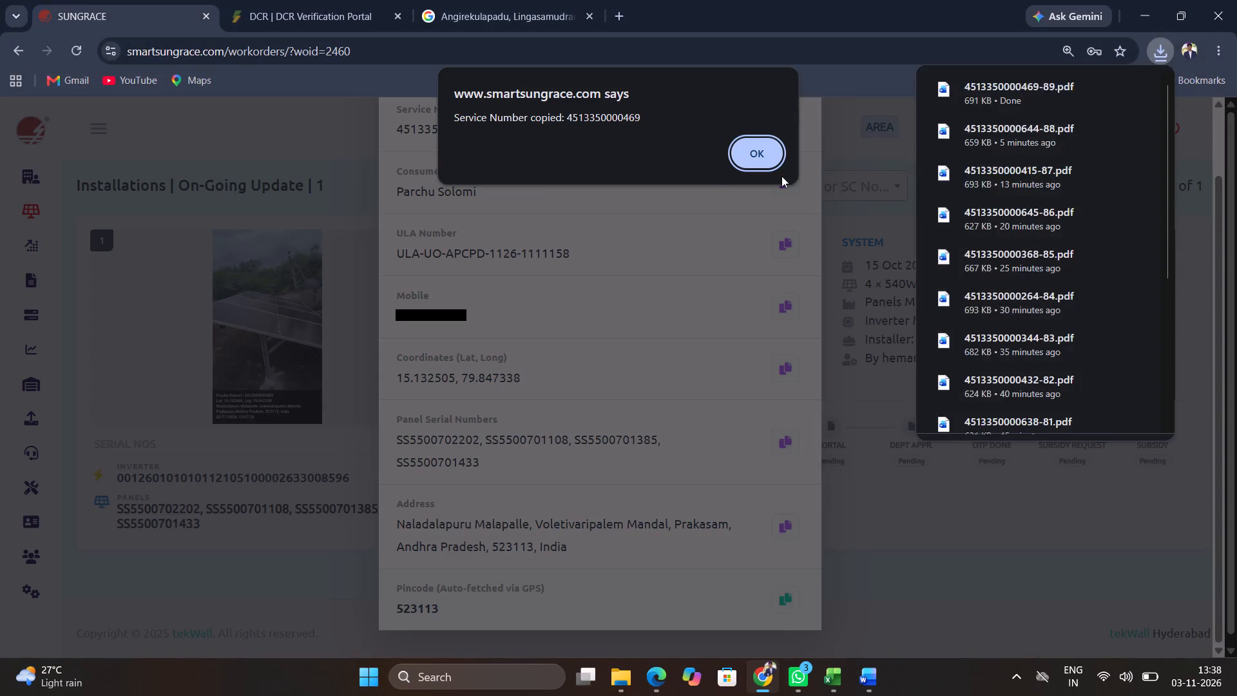
left_click(778, 164)
left_click(890, 167)
left_click(706, 500)
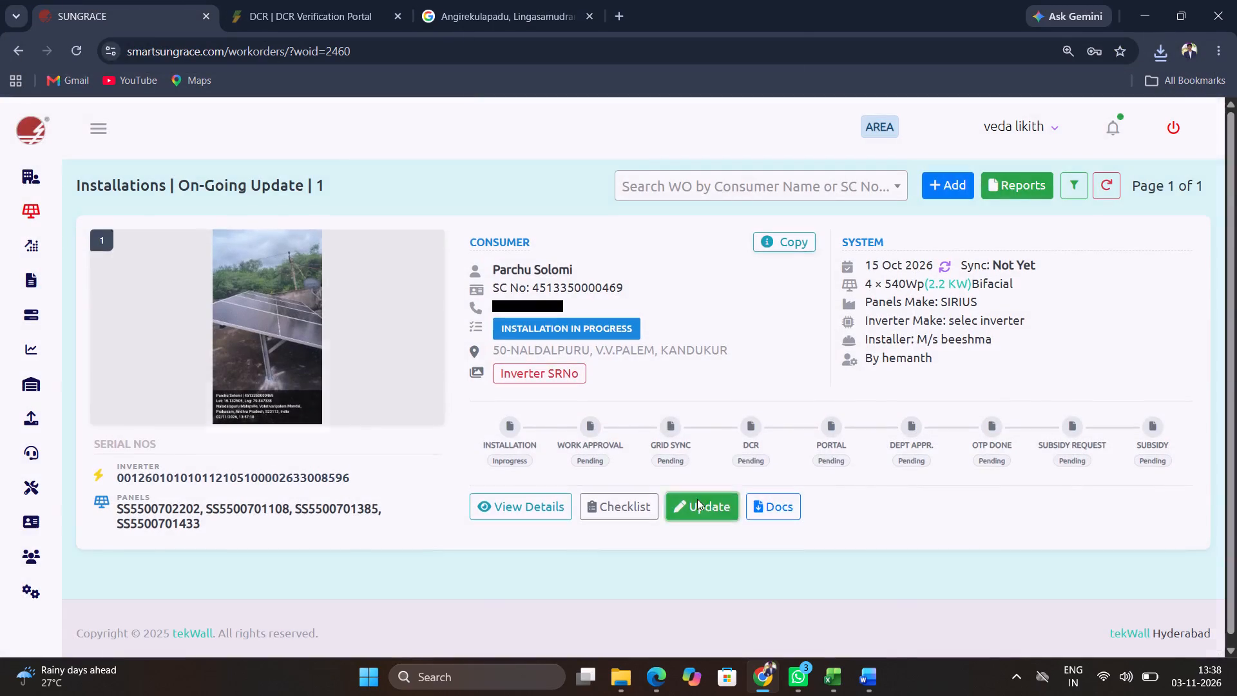
left_click(495, 445)
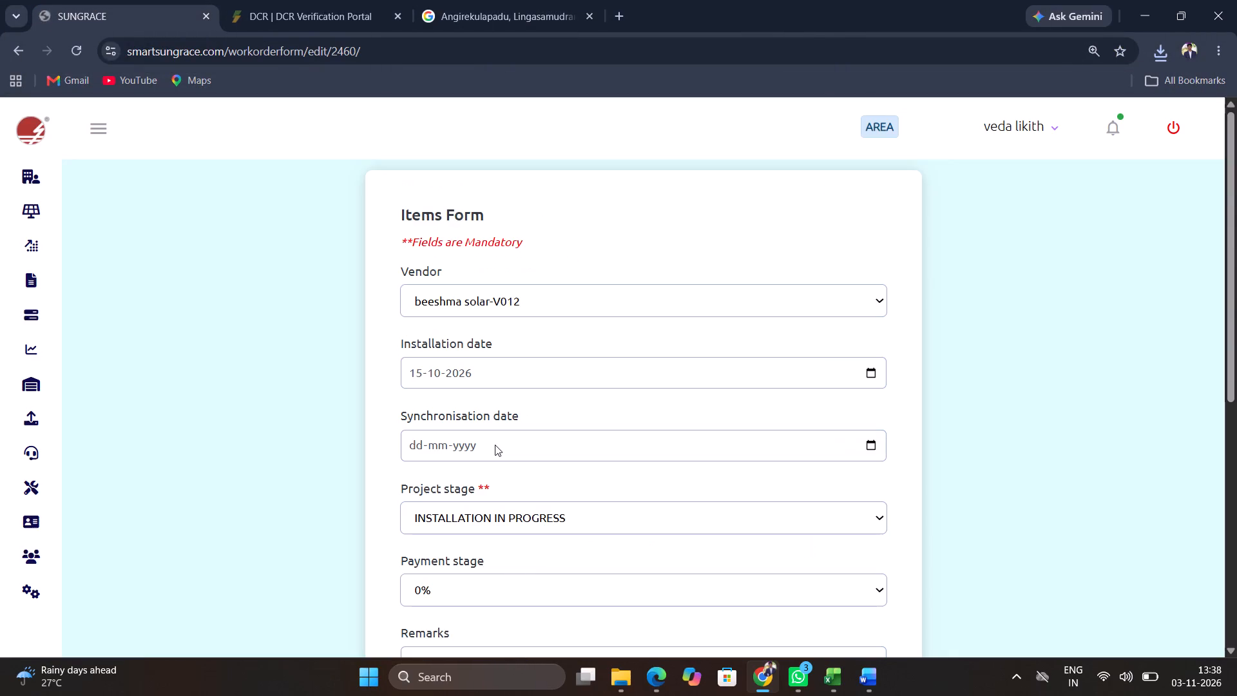
Choose the saved certificate PDF from DCR010 folder 89_ for upload in the work order's update form.
scroll(480, 428, "down", 5)
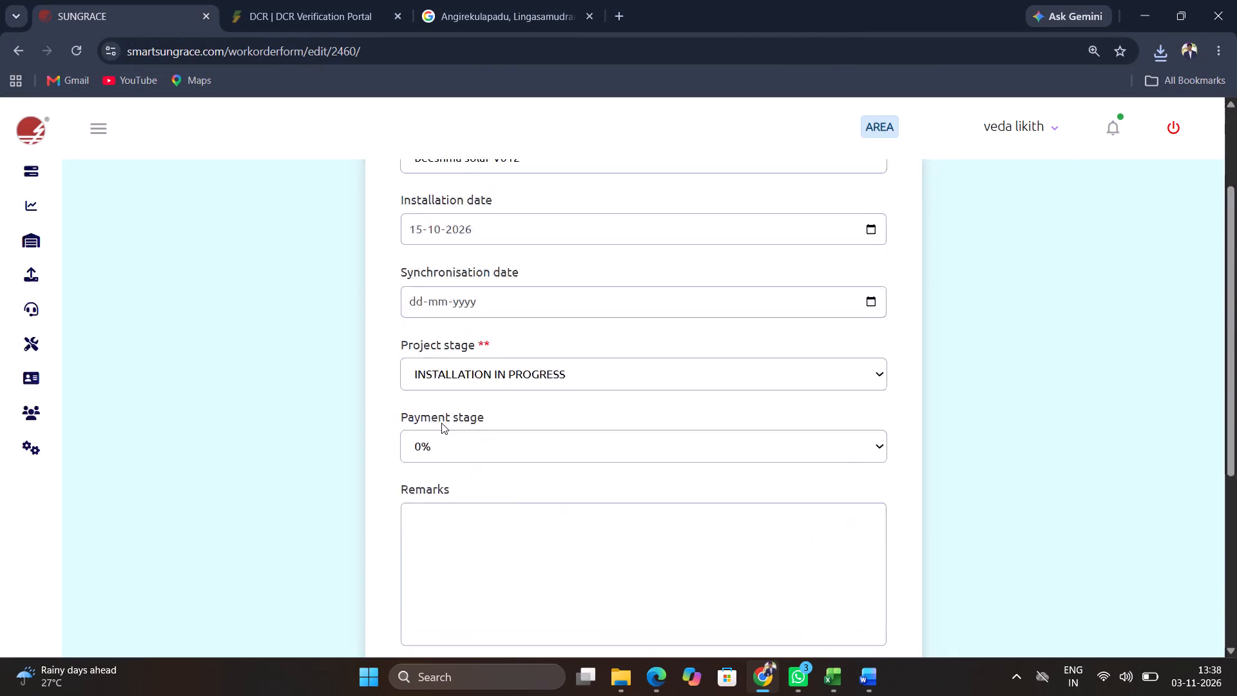
left_click(450, 449)
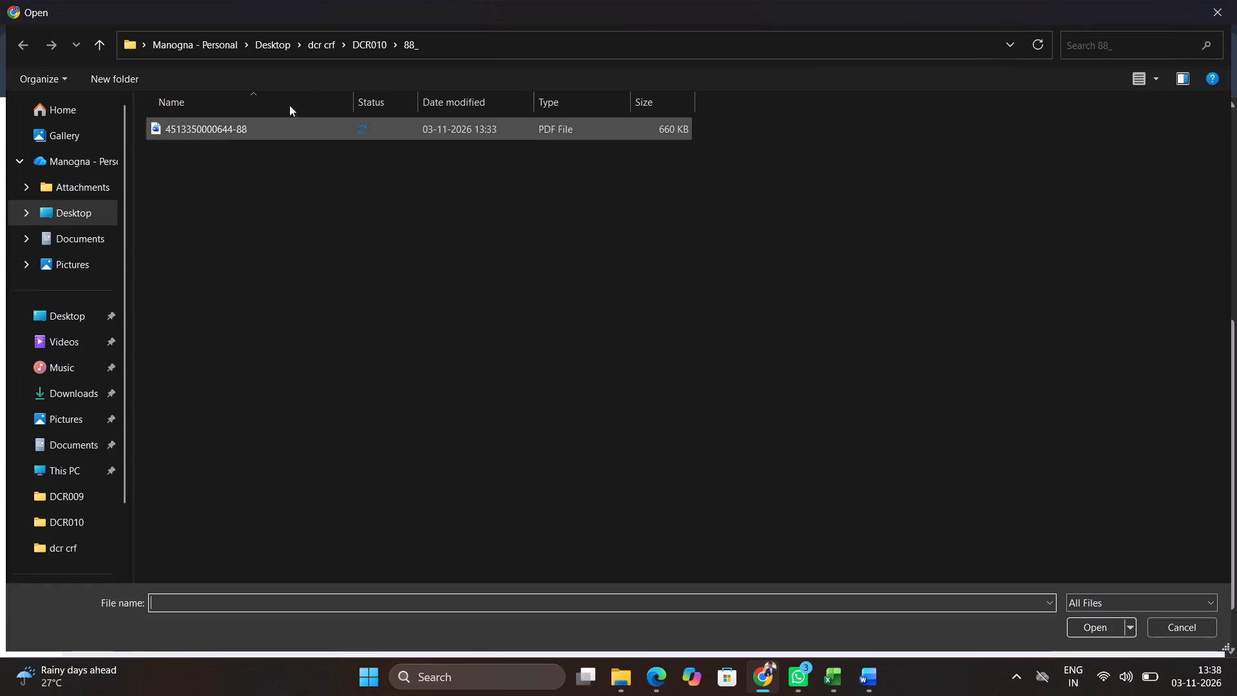
left_click(367, 48)
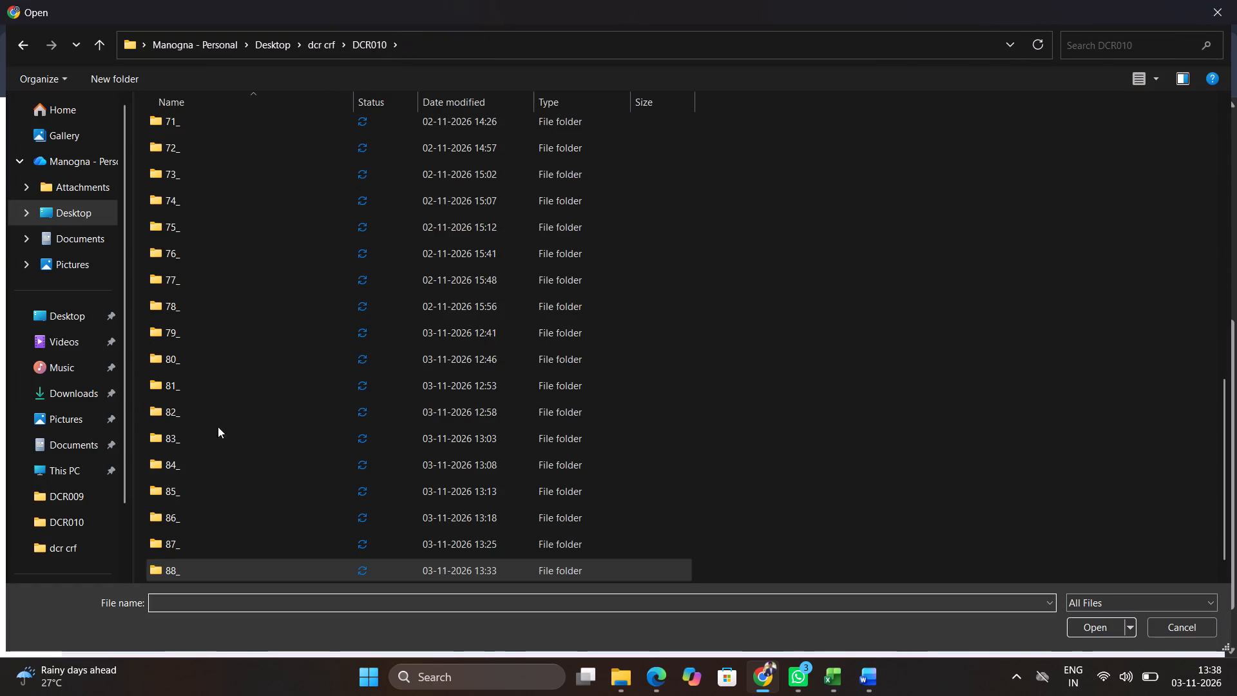
scroll(219, 436, "down", 3)
double_click(228, 566)
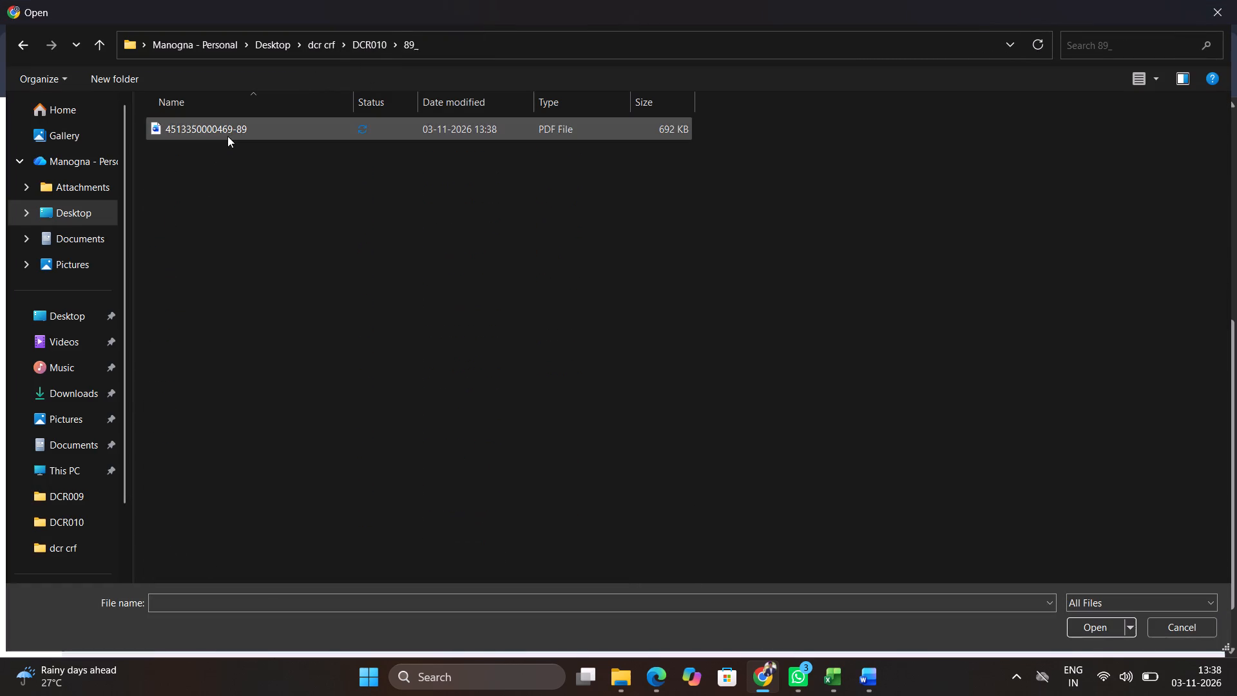
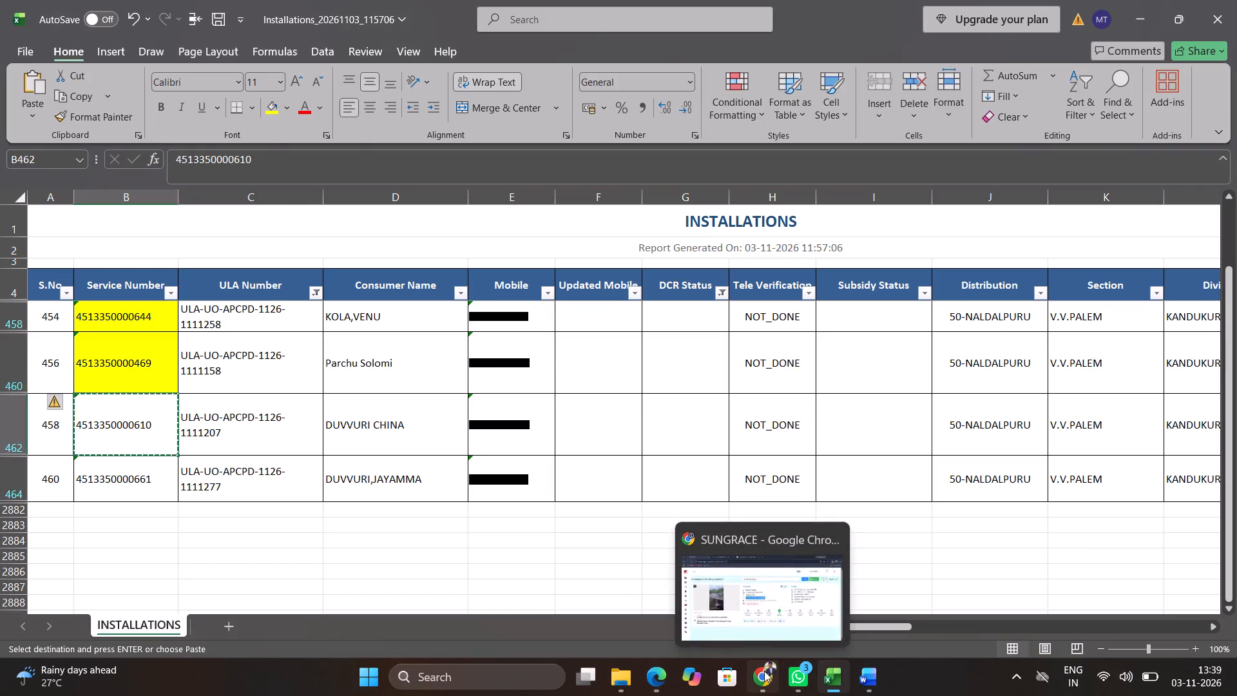
Switch to SUNGRACE in Chrome, find the work order for the service number copied from the Installations sheet, and copy its ULA number.
left_click(767, 612)
left_click(671, 191)
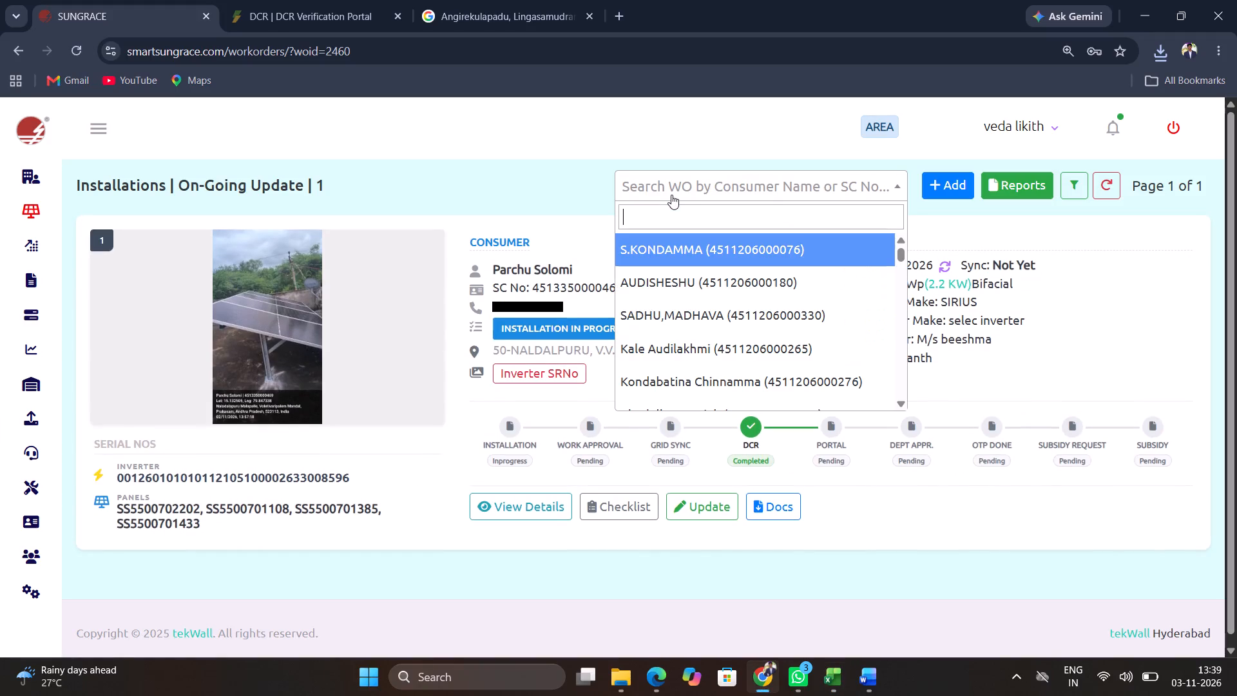
key("ctrl+v")
key("Return")
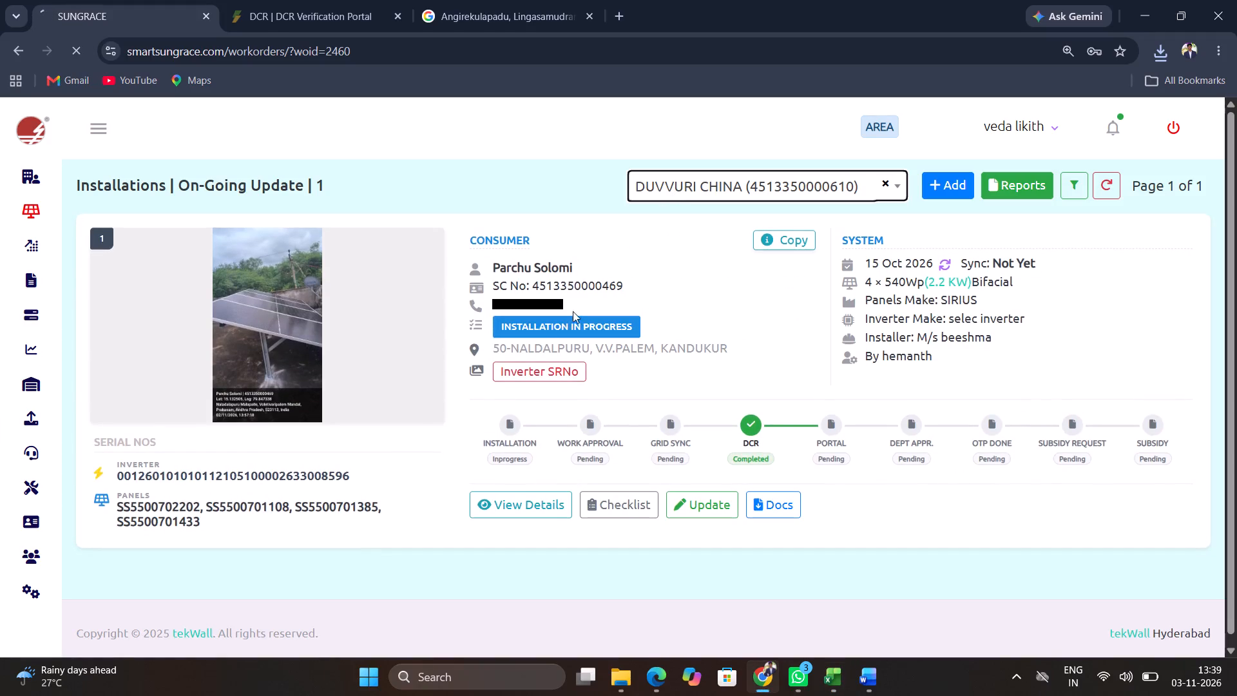
left_click(757, 244)
left_click(787, 314)
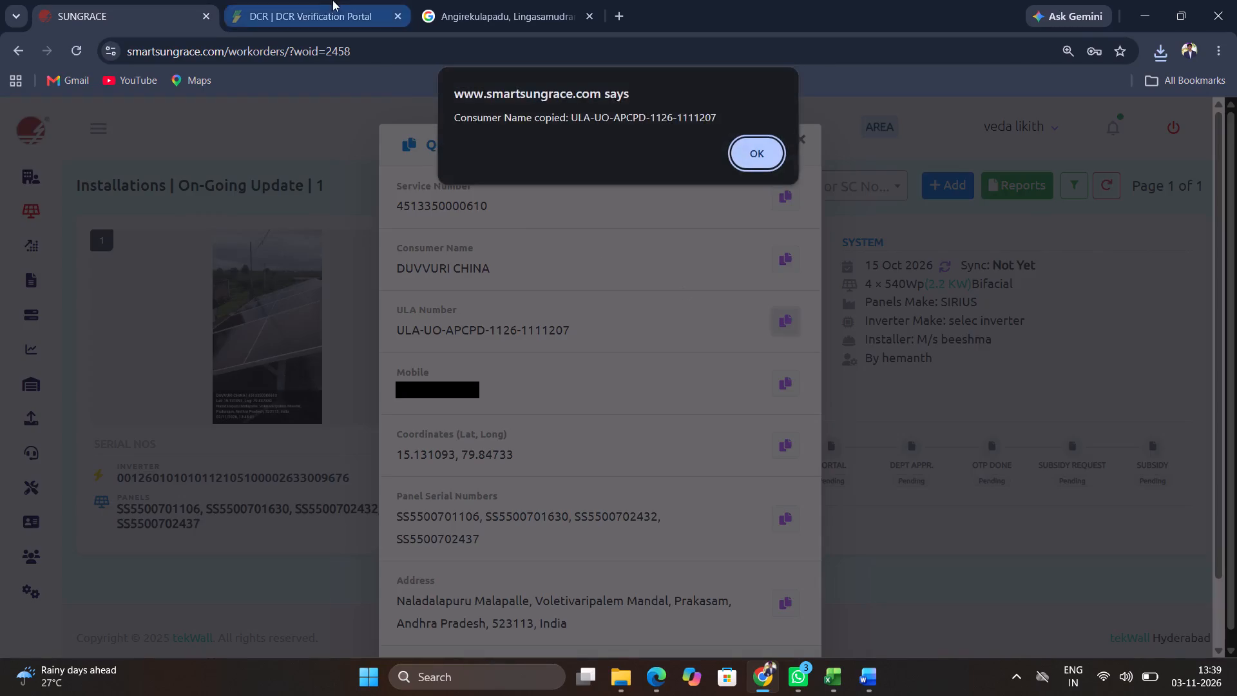
Start a new B2C consumer issue in the DCR Verification Portal and enter the copied ULA number as the consumer application number.
left_click(332, 0)
left_click(1088, 144)
left_click(1100, 255)
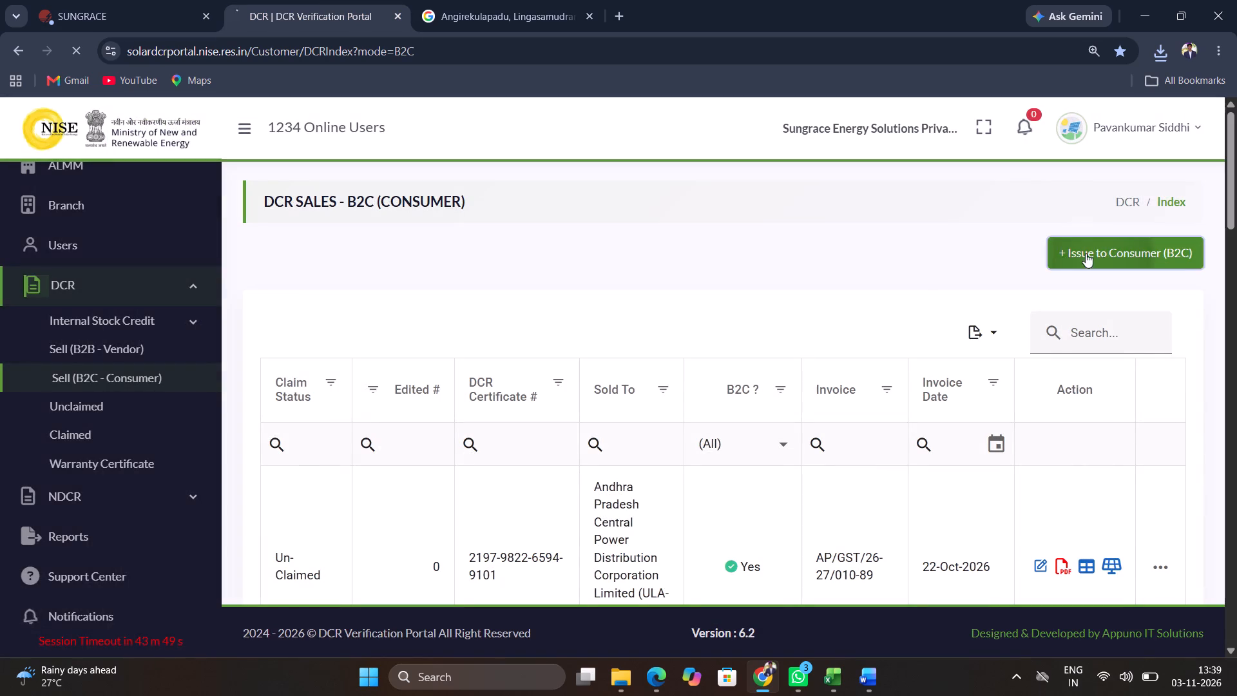
left_click(570, 380)
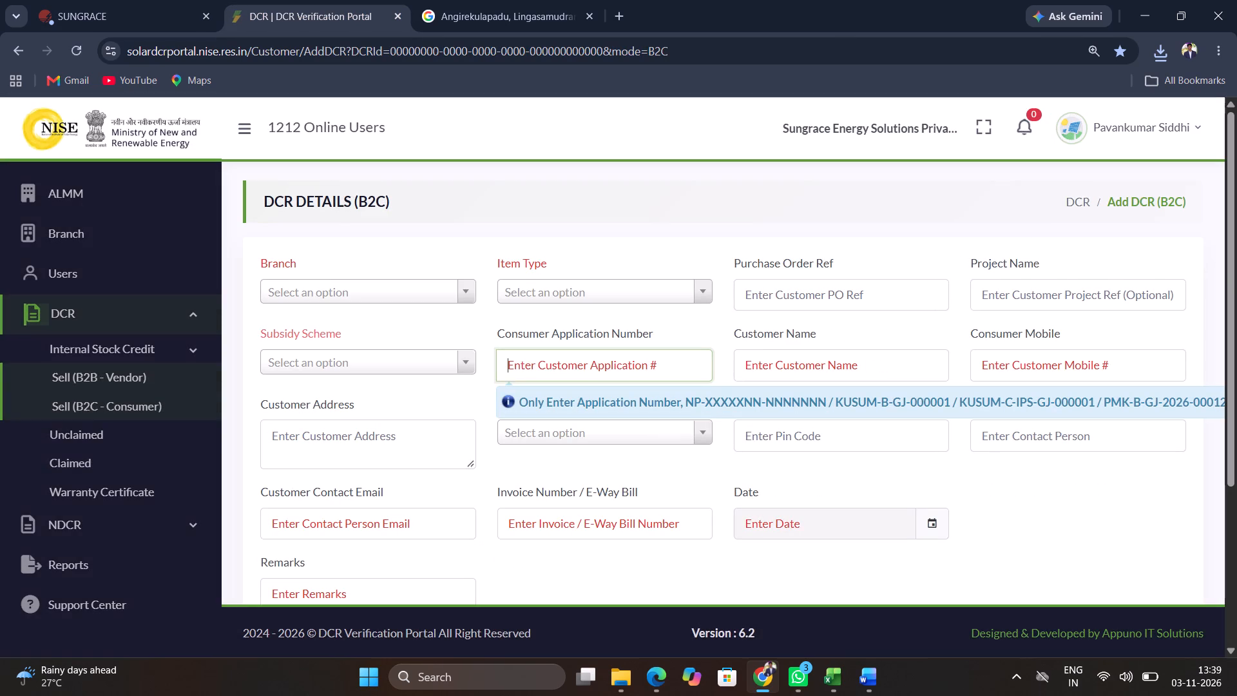
key("ctrl+v")
Set the branch to Andhra Pradesh, the subsidy scheme to PM Surya Ghar: Muft Bijli Yojana and the item type to Solar Panels.
left_click(460, 297)
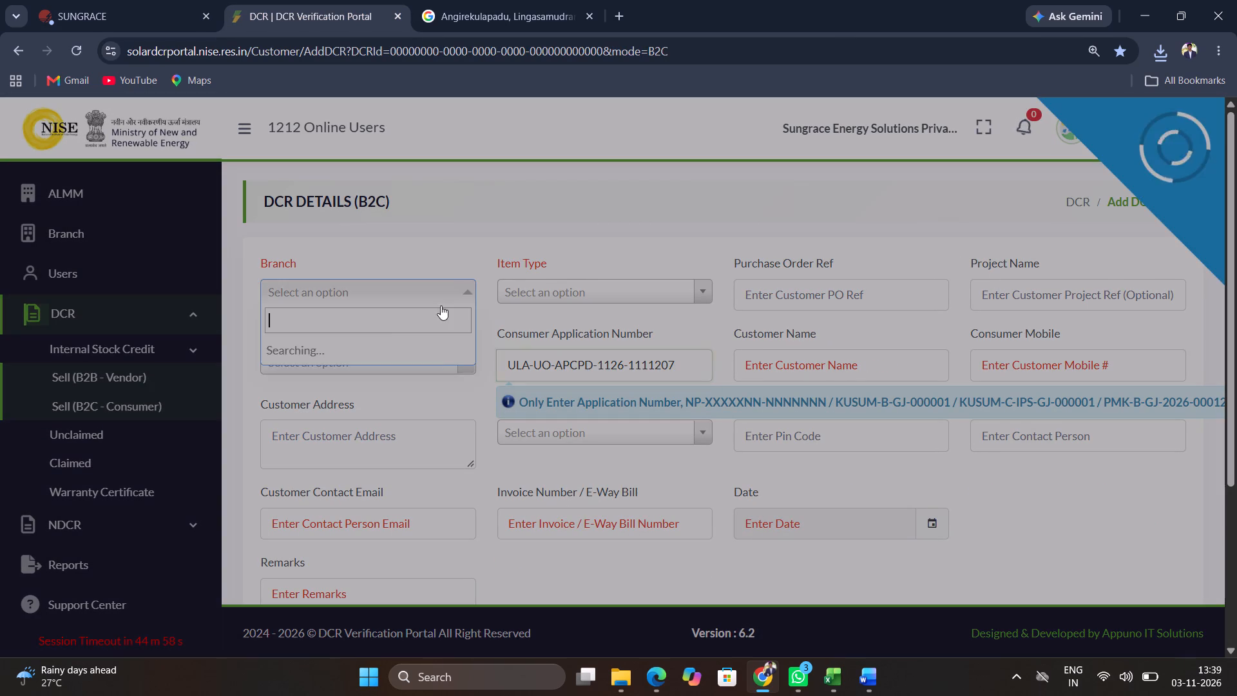
left_click(383, 345)
left_click_drag(377, 358, 372, 365)
left_click(363, 501)
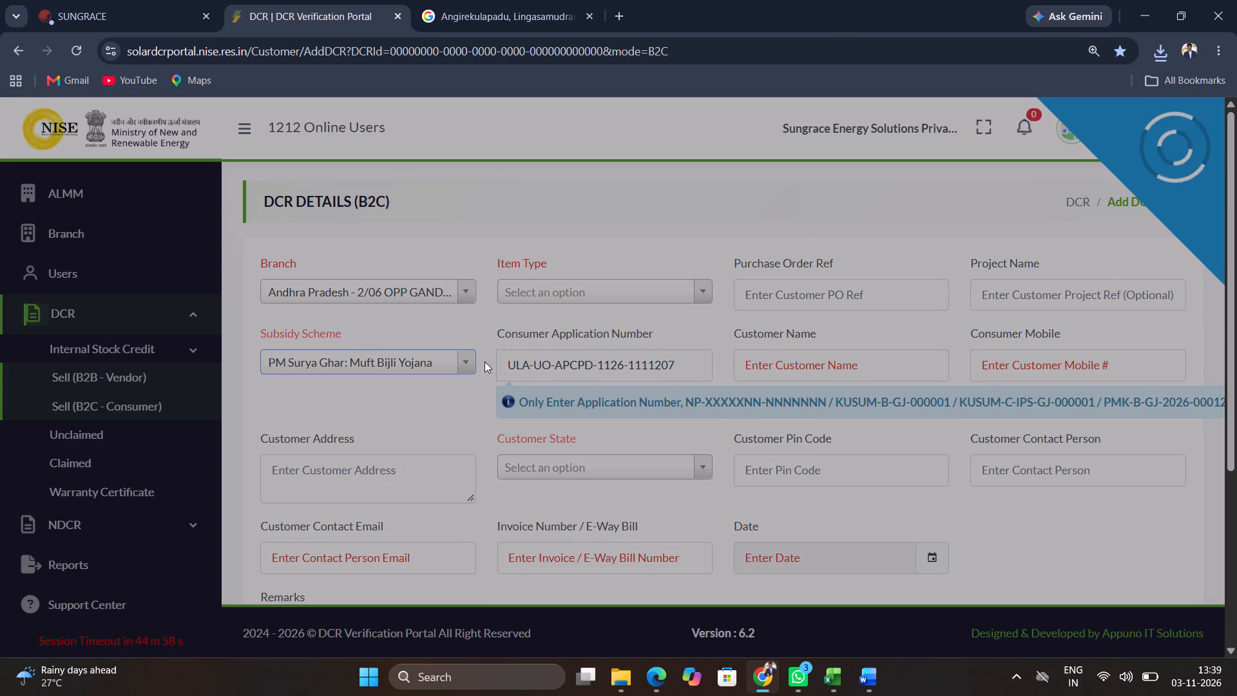
left_click_drag(530, 271, 528, 289)
left_click(525, 295)
left_click(545, 356)
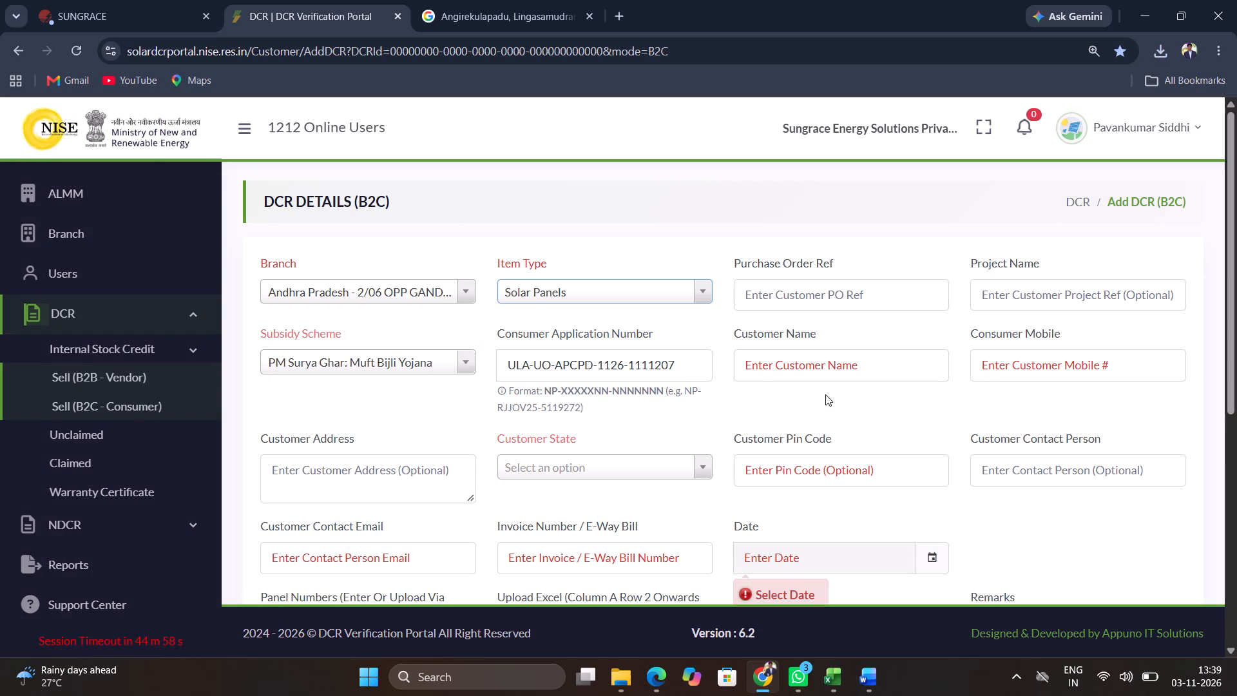
left_click(818, 372)
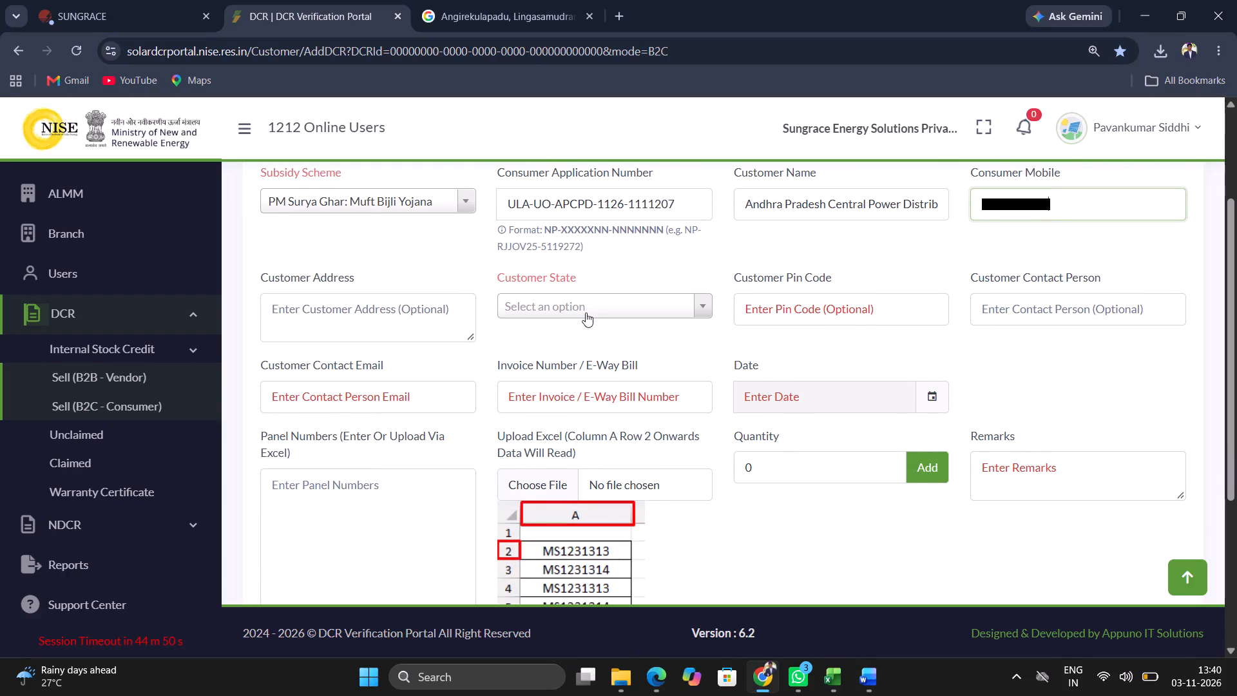
left_click(588, 303)
left_click(578, 418)
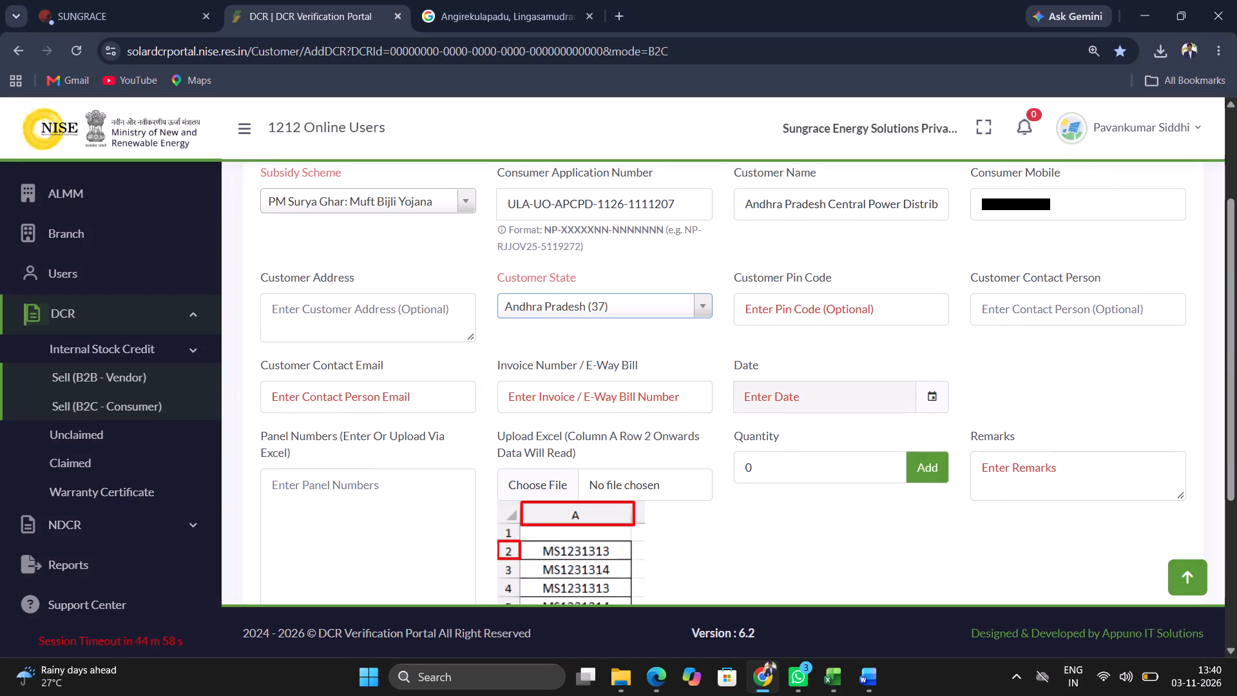
left_click_drag(403, 382, 402, 392)
left_click(865, 590)
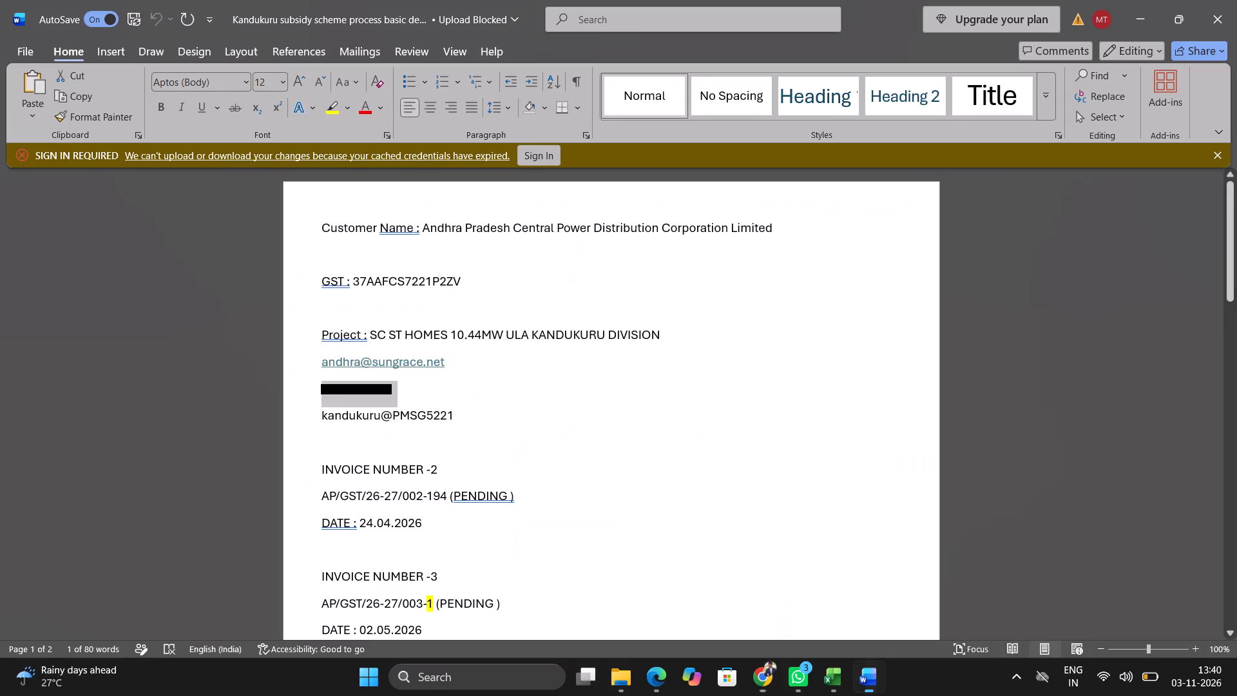
Copy the email address from the Kandukuru Word document into the DCR form's customer contact email field.
left_click_drag(488, 363, 229, 363)
key("ctrl+c")
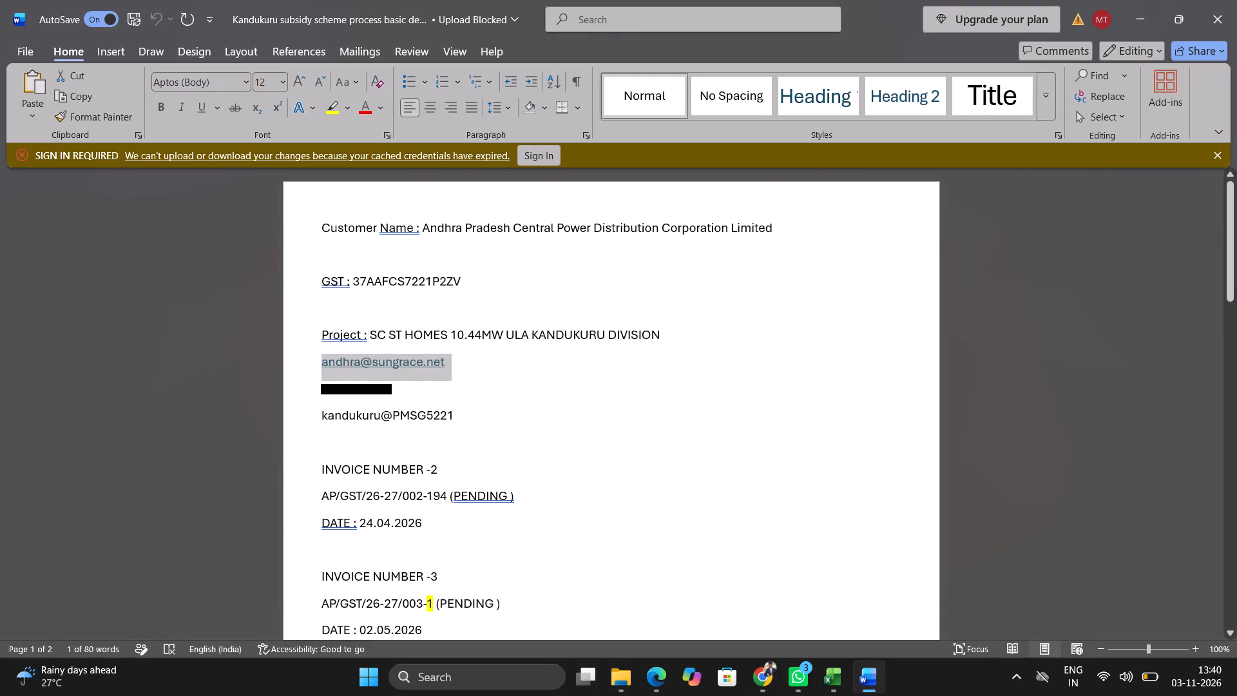
left_click(757, 682)
key("ctrl+v")
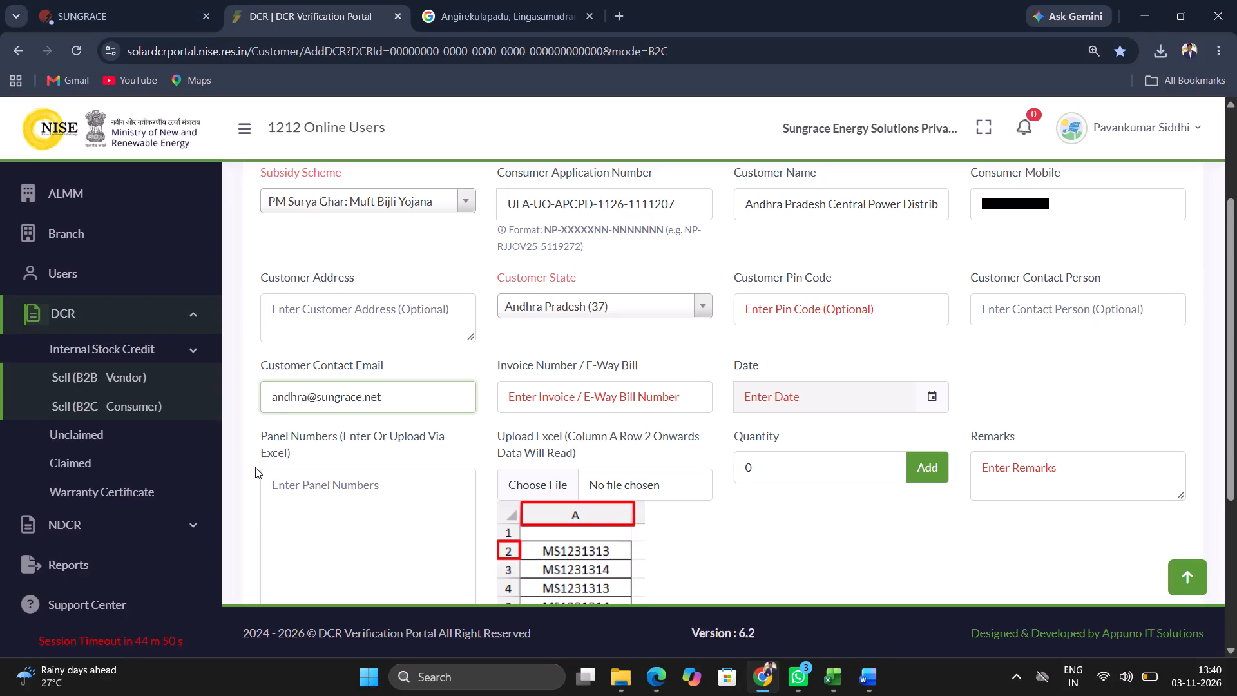
Copy the invoice 9 number prefix AP/GST/26-27/009- from the Word document into the DCR form's invoice number field.
left_click(559, 407)
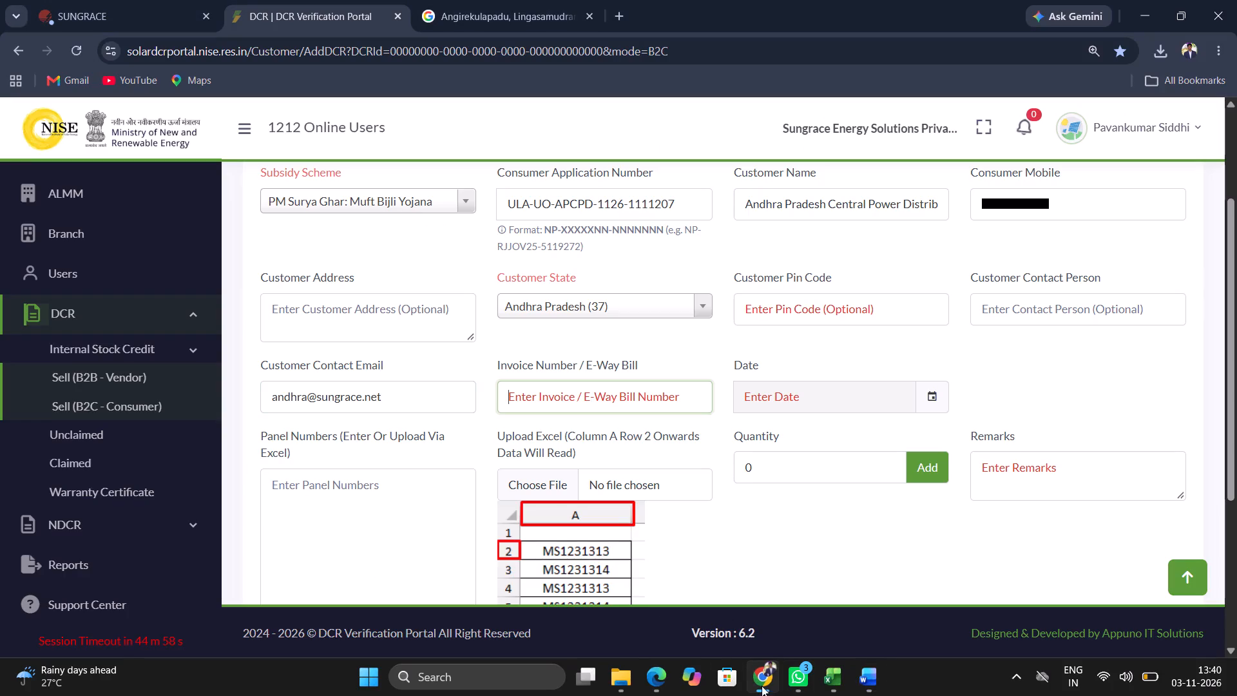
left_click(868, 633)
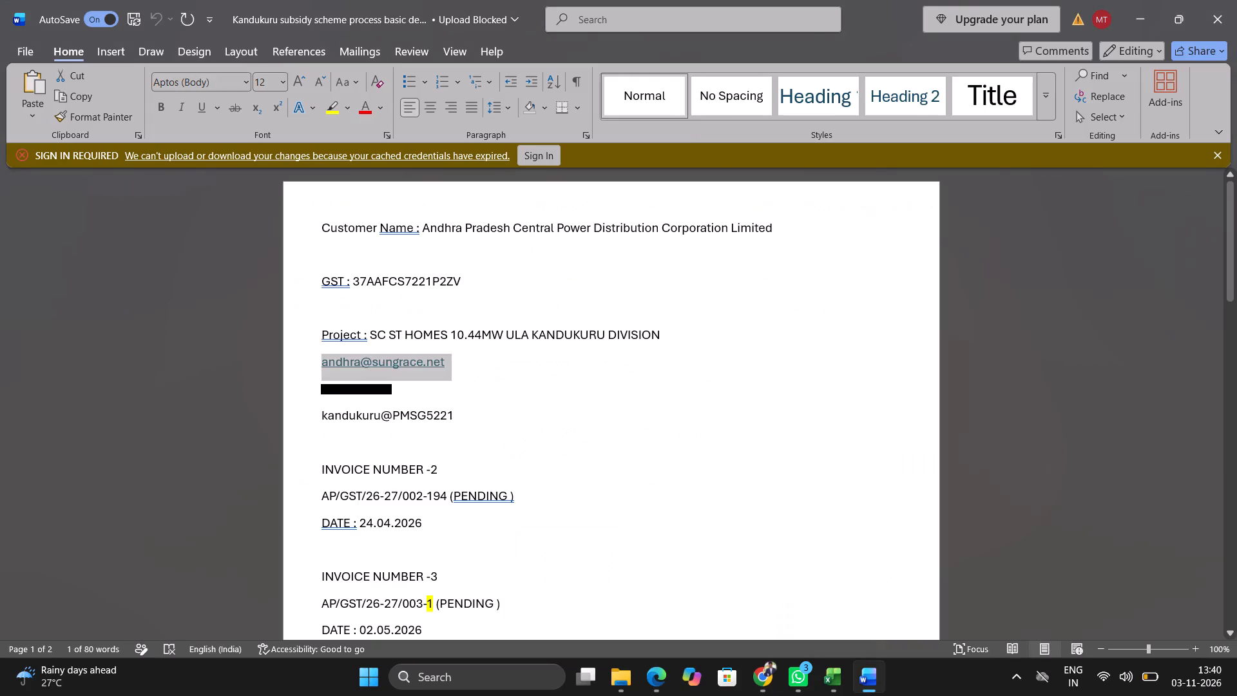
scroll(261, 381, "down", 11)
scroll(439, 472, "down", 3)
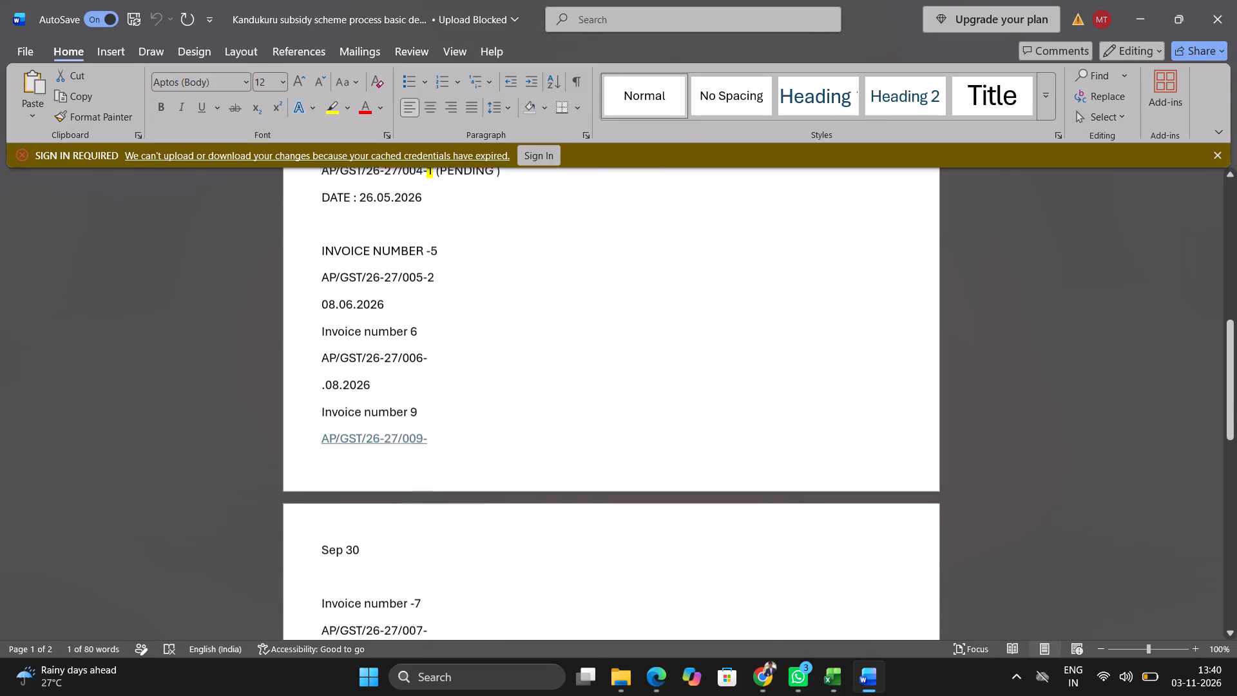
left_click_drag(443, 452, 299, 453)
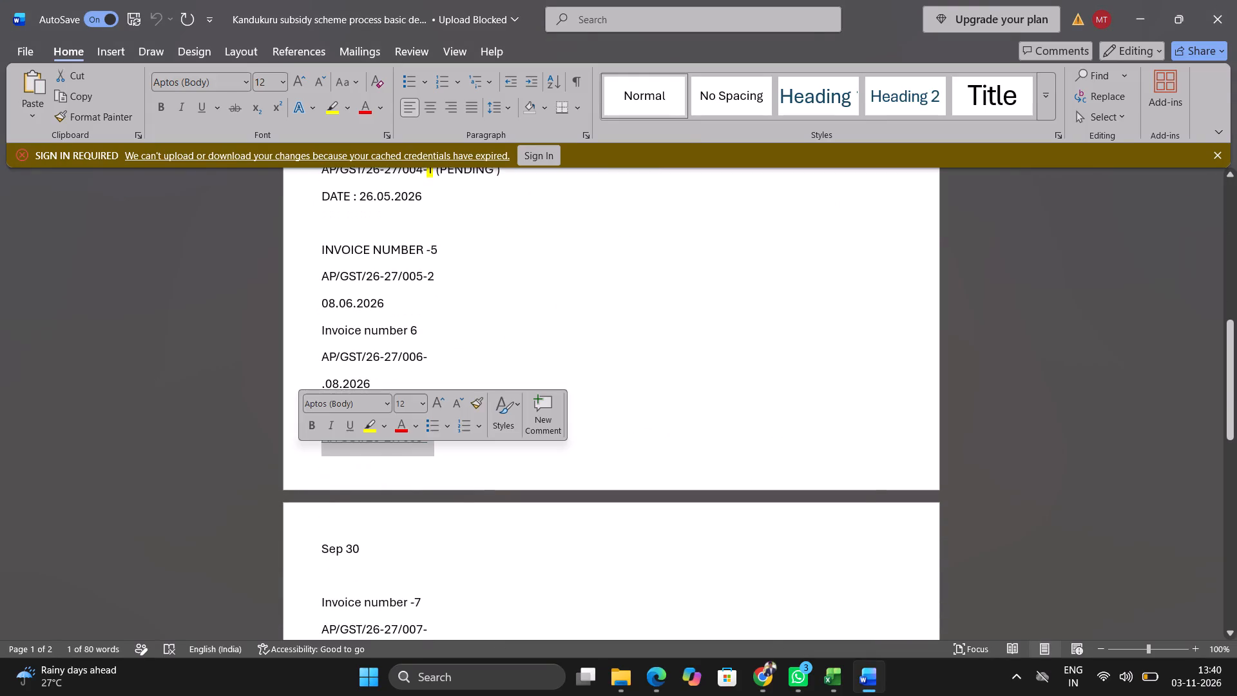
key("ctrl+c")
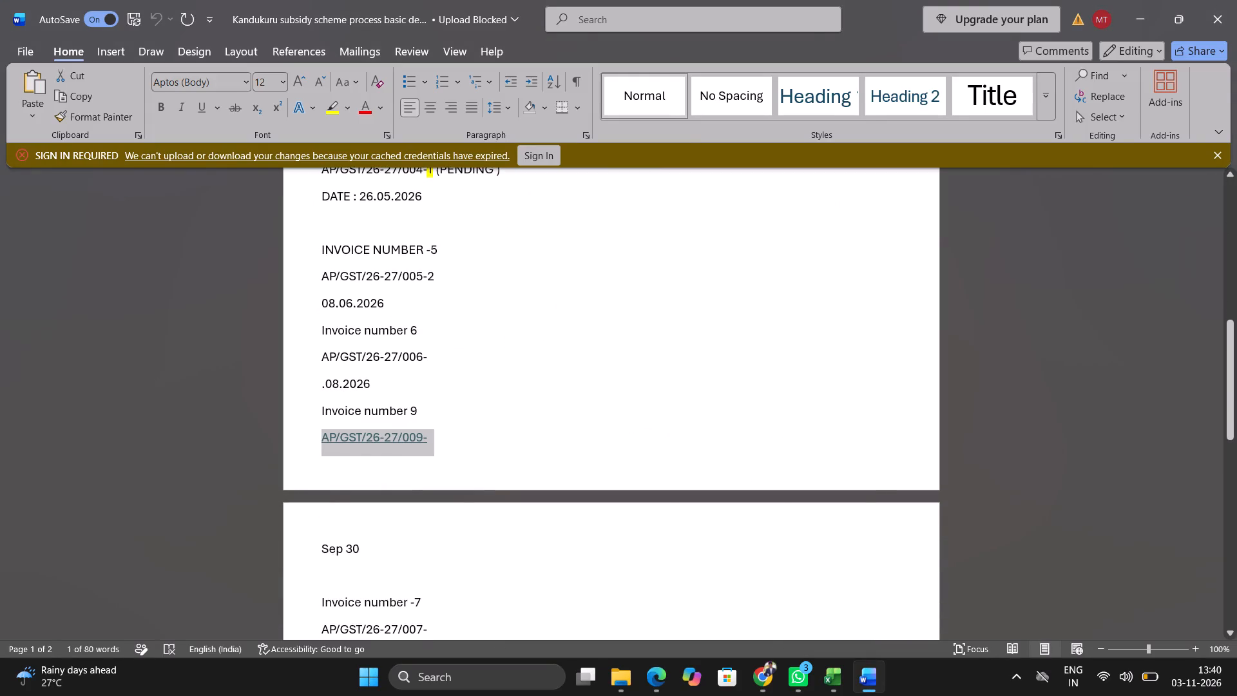
left_click(754, 593)
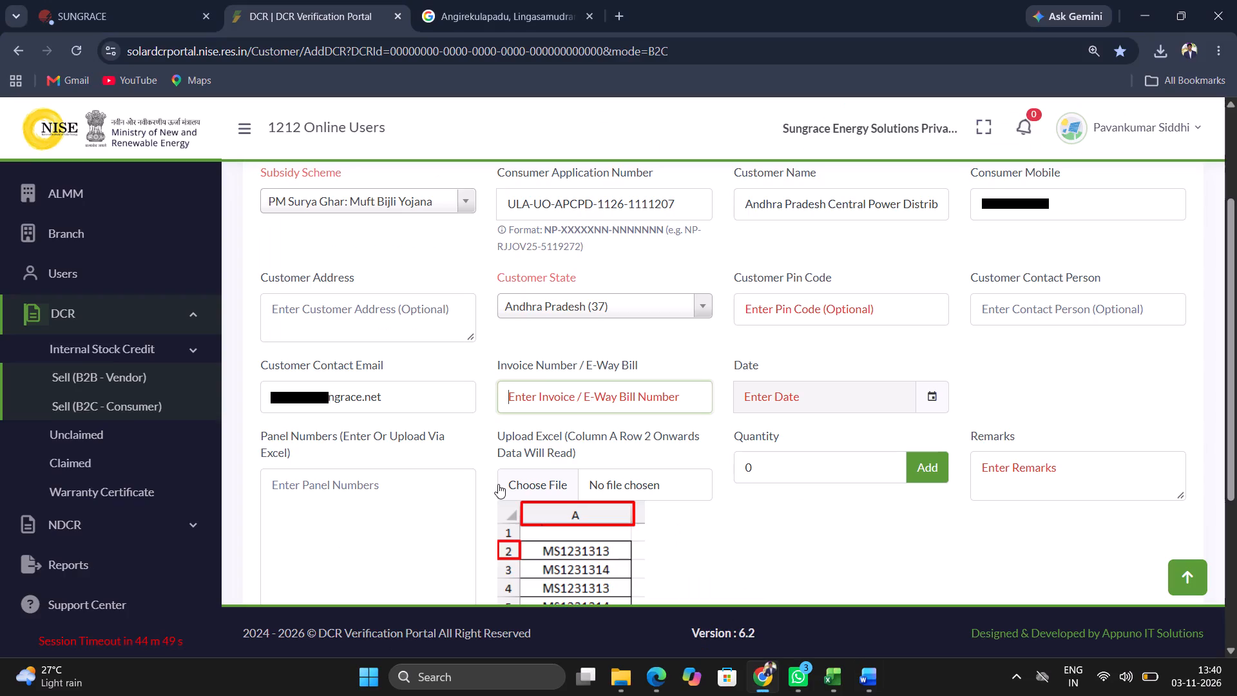
Enter AP/GST/26-27/010-90 as the invoice number and set the invoice date to 22-Oct-2026.
key("ctrl+v")
key("Left")
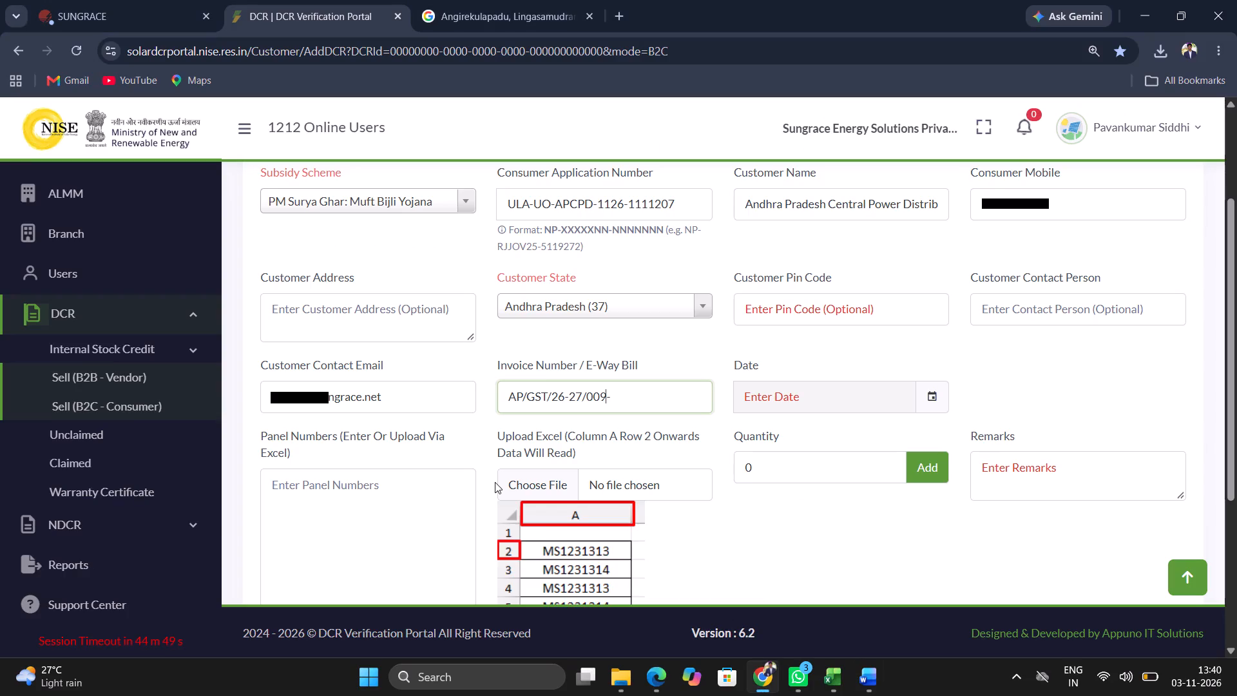
key("BackSpace")
key("BackSpace")
type("10")
key("Right")
type("90")
left_click(782, 405)
left_click(740, 426)
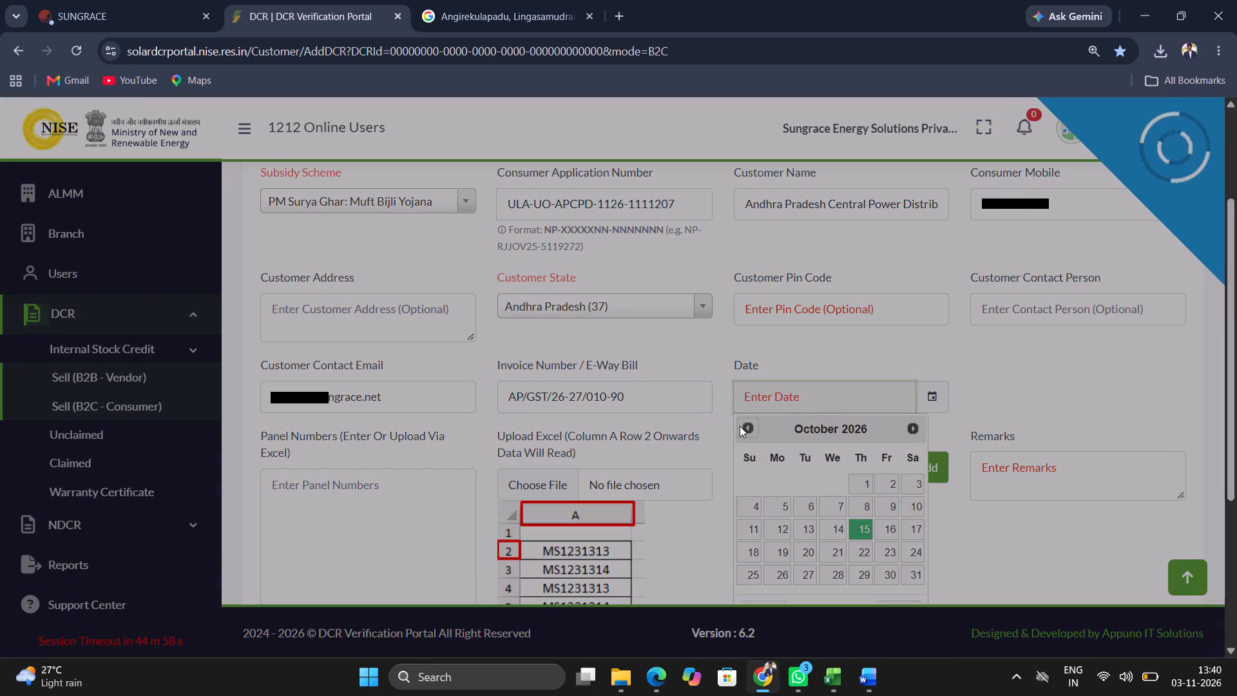
left_click(863, 549)
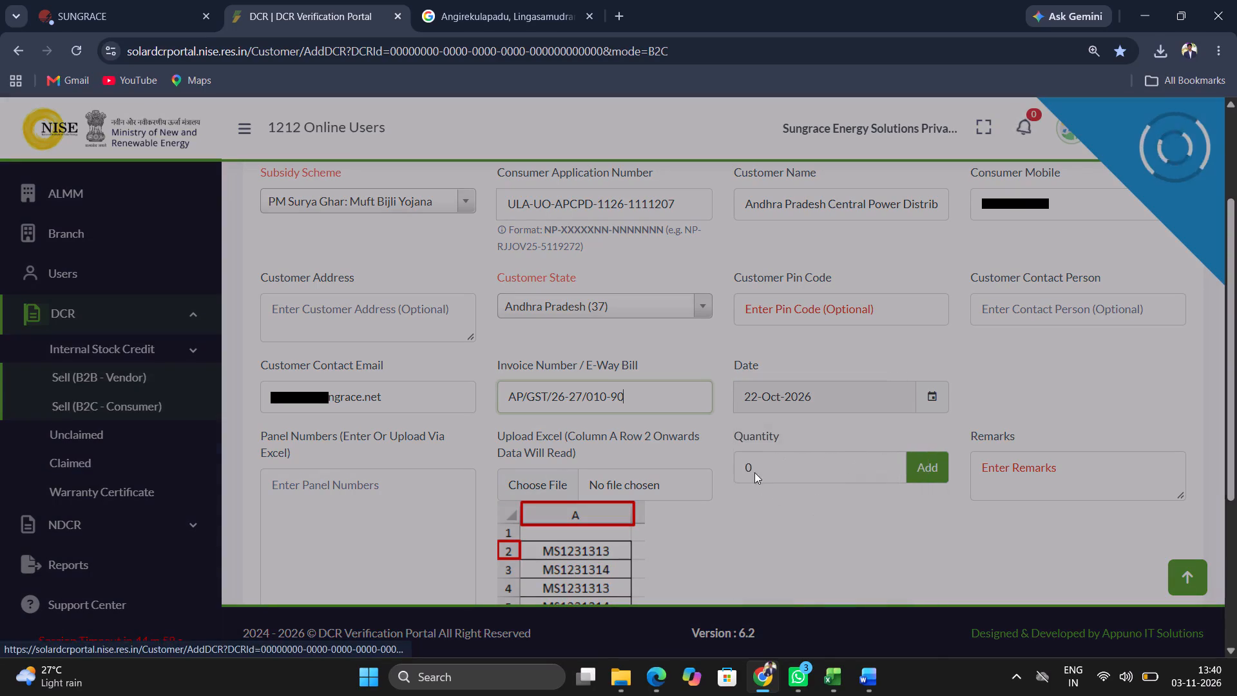
Return to the SUNGRACE work order and copy its panel serial numbers for the DCR form's panel numbers.
left_click(376, 528)
left_click(133, 10)
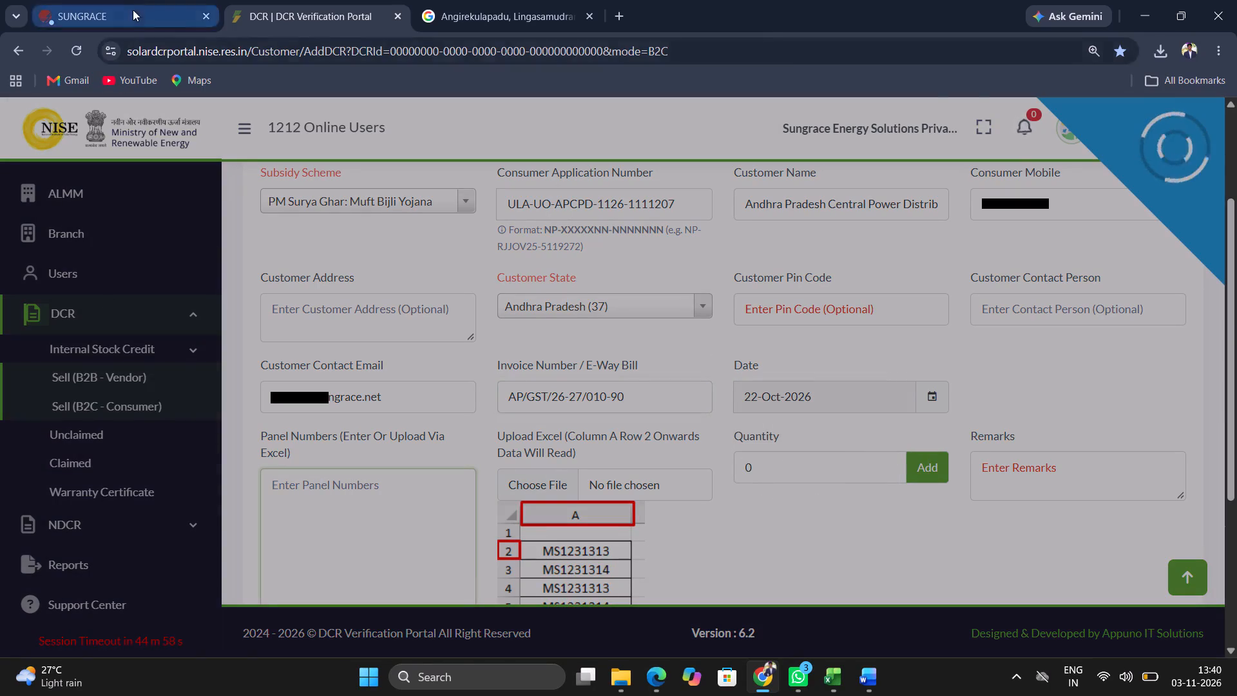
left_click(774, 165)
scroll(765, 390, "down", 3)
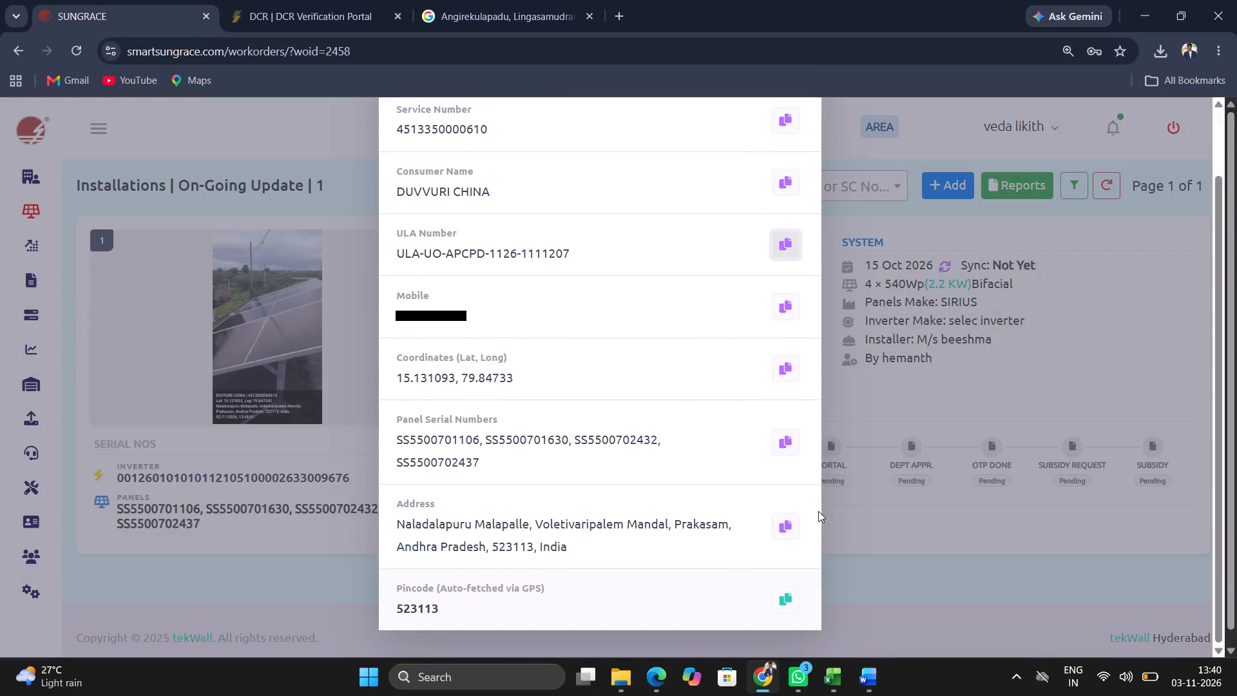
left_click(783, 443)
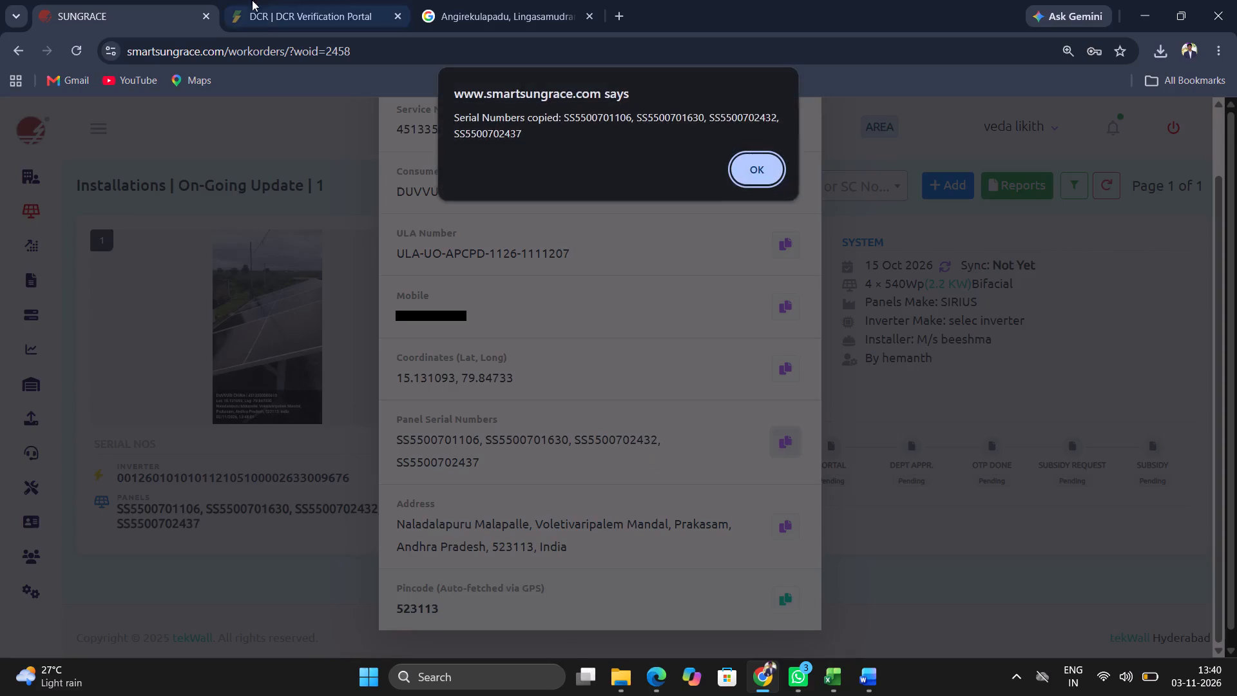
Paste the copied panel serial numbers into the DCR form's panel numbers field.
left_click_drag(295, 3, 308, 34)
scroll(615, 329, "down", 3)
left_click(416, 331)
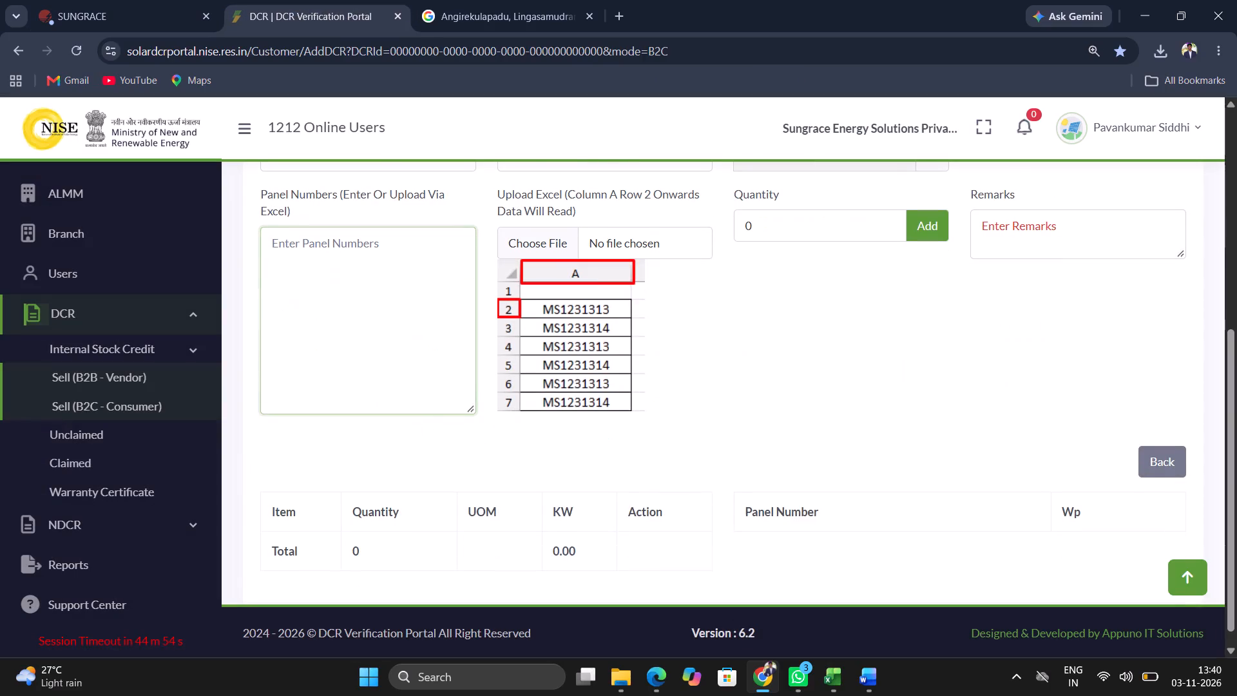
key("ctrl+v")
key("Left")
key("Left")
key("Left")
key("Left")
key("Left")
key("Left")
key("Left")
key("Left")
key("Left")
key("Left")
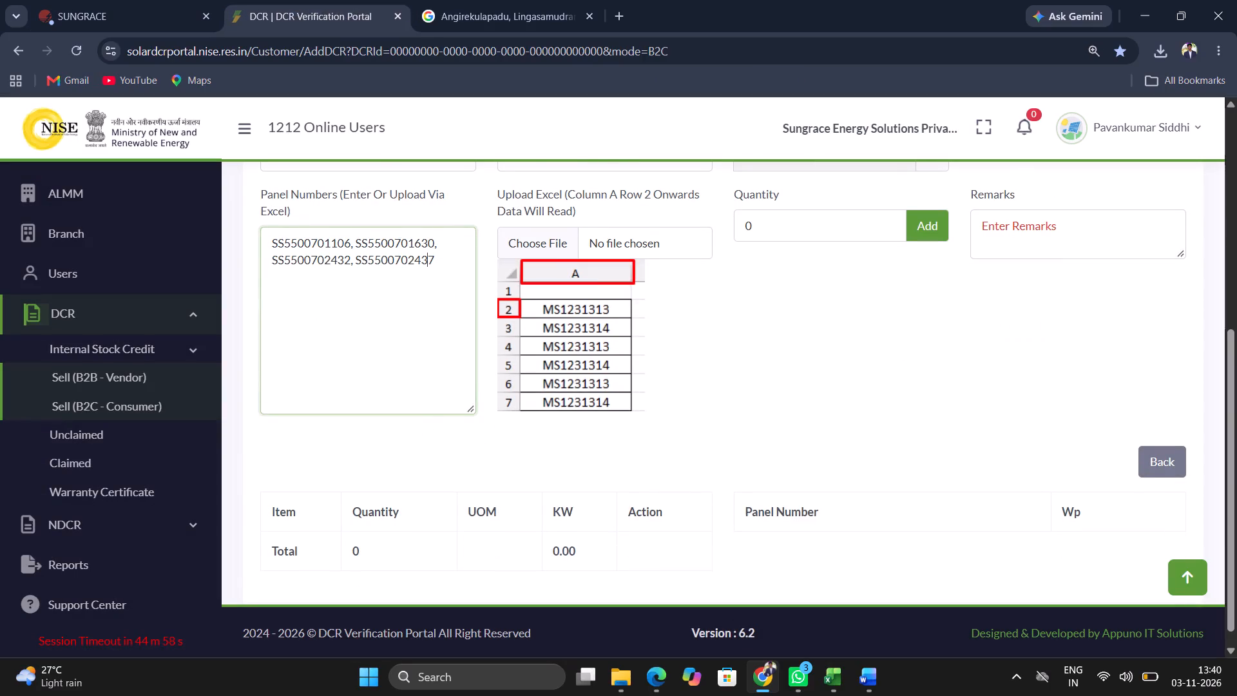
key("Left")
key("Left")
key("BackSpace")
key("BackSpace")
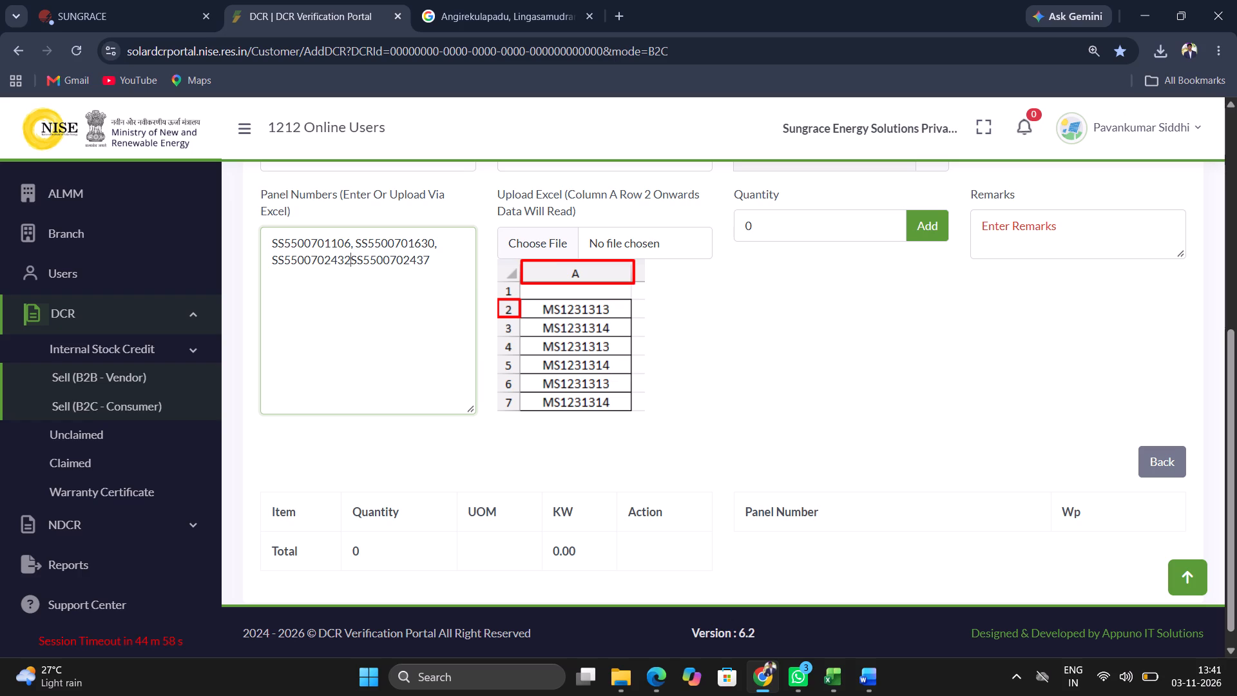
key("Return")
key("Up")
key("Up")
key("Up")
key("Up")
key("Up")
key("Up")
key("Up")
key("Up")
key("Up")
key("Up")
key("Up")
key("Up")
key("Up")
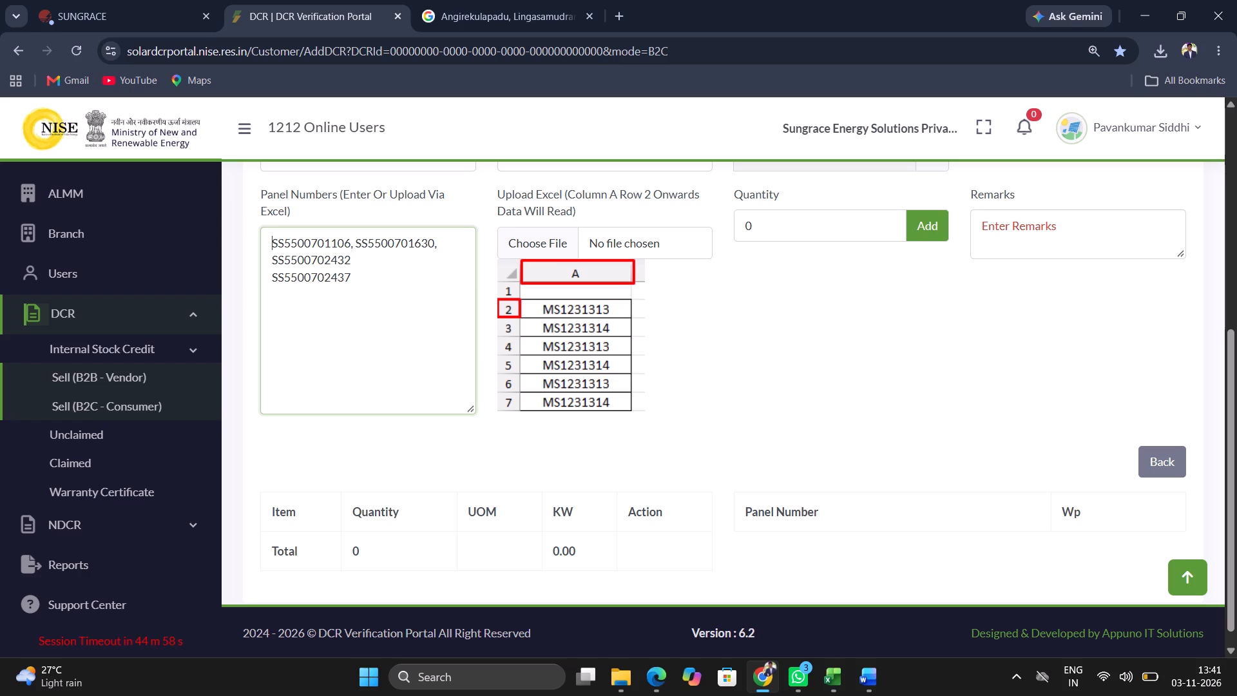
key("Right")
key("Right")
key("Right")
key("Right")
key("Right")
key("Right")
key("Right")
key("Right")
key("Right")
key("Right")
key("Right")
key("Right")
key("Right")
key("Right")
key("BackSpace")
key("BackSpace")
key("Return")
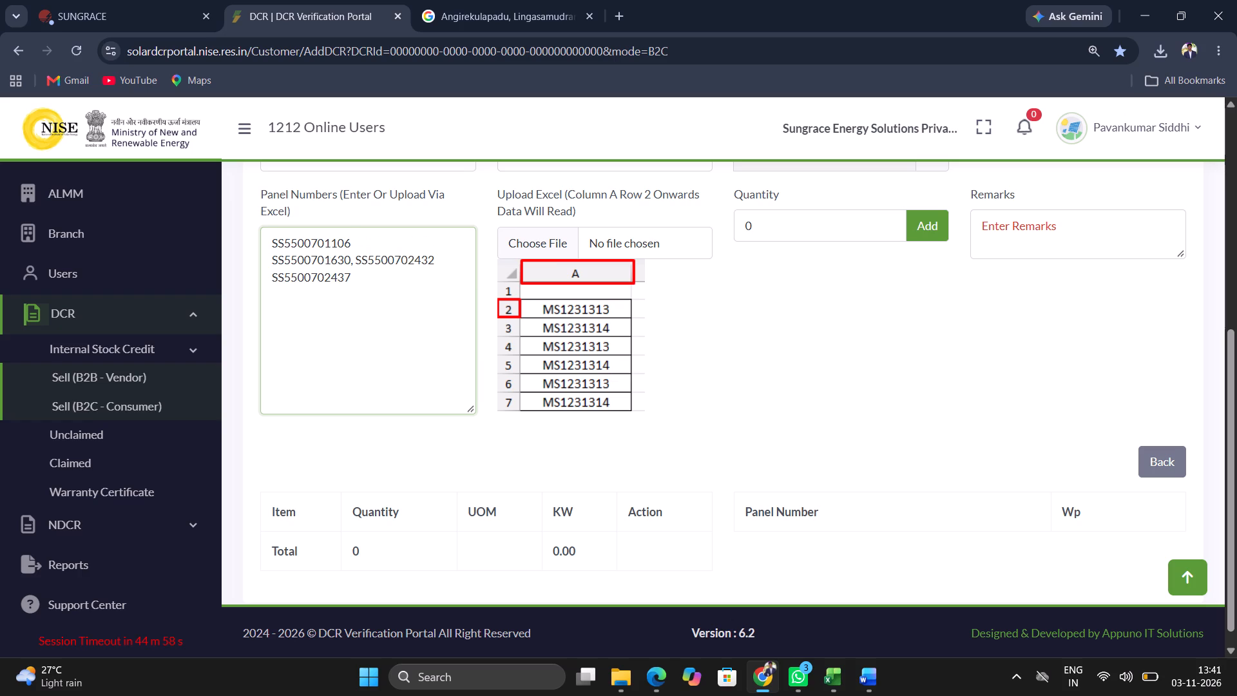
key("Right")
key("Right")
key("Right")
key("Right")
key("Right")
key("Right")
key("Right")
key("Right")
key("Right")
key("Right")
key("Right")
key("Right")
key("Right")
key("Right")
key("Right")
key("Left")
key("BackSpace")
key("BackSpace")
key("Return")
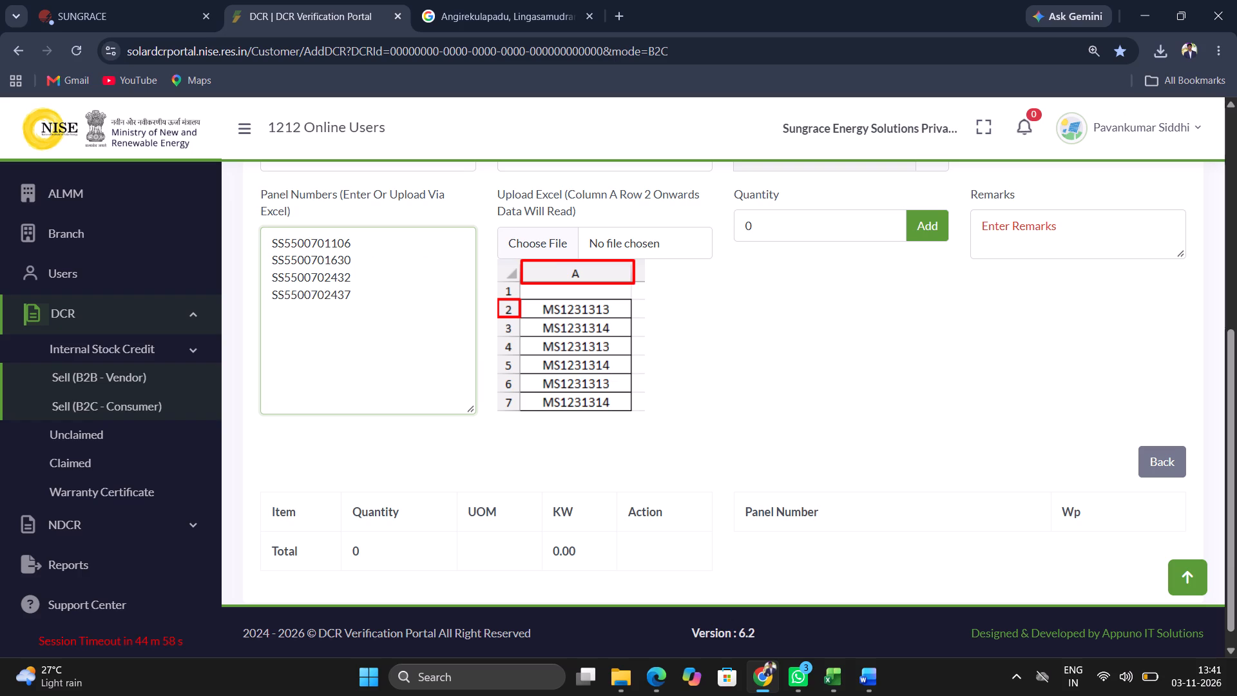
Set the quantity to 4 and add the listed panels to the DCR.
left_click(798, 227)
scroll(798, 227, "up", 3)
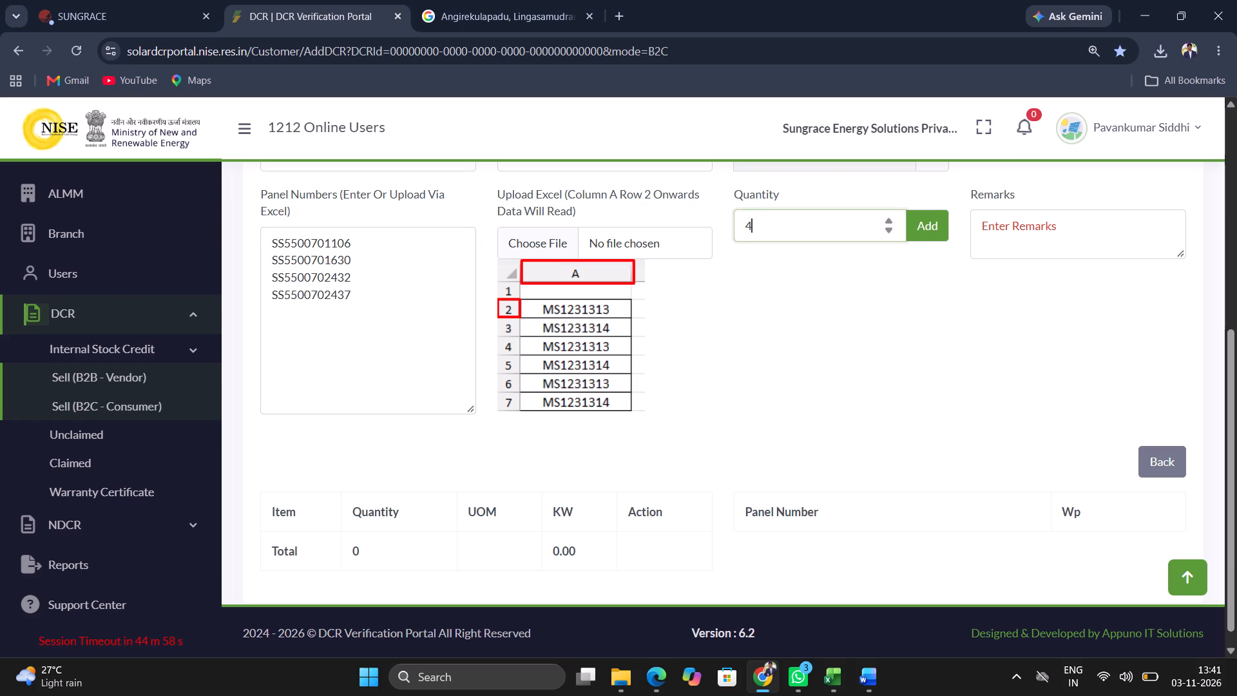
scroll(798, 227, "up", 2)
scroll(798, 227, "down", 1)
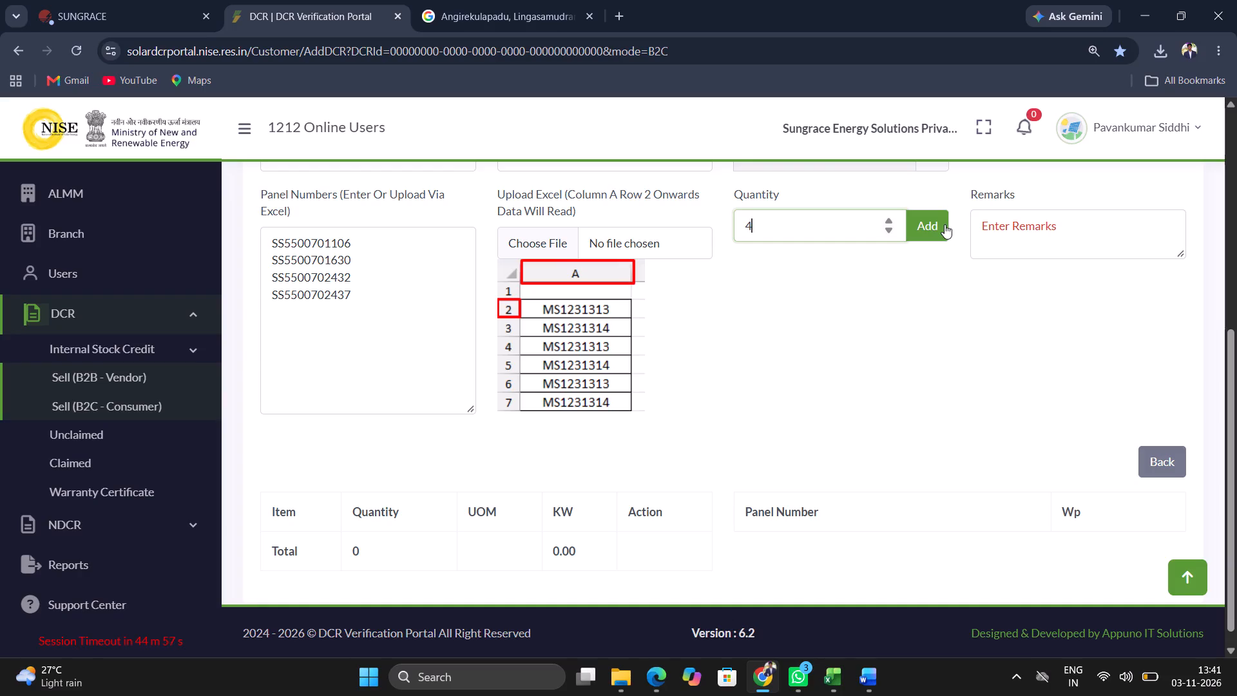
left_click(945, 224)
Copy the installation address from the SUNGRACE work order into the DCR form's remarks field.
left_click_drag(1046, 242, 1046, 250)
left_click(59, 0)
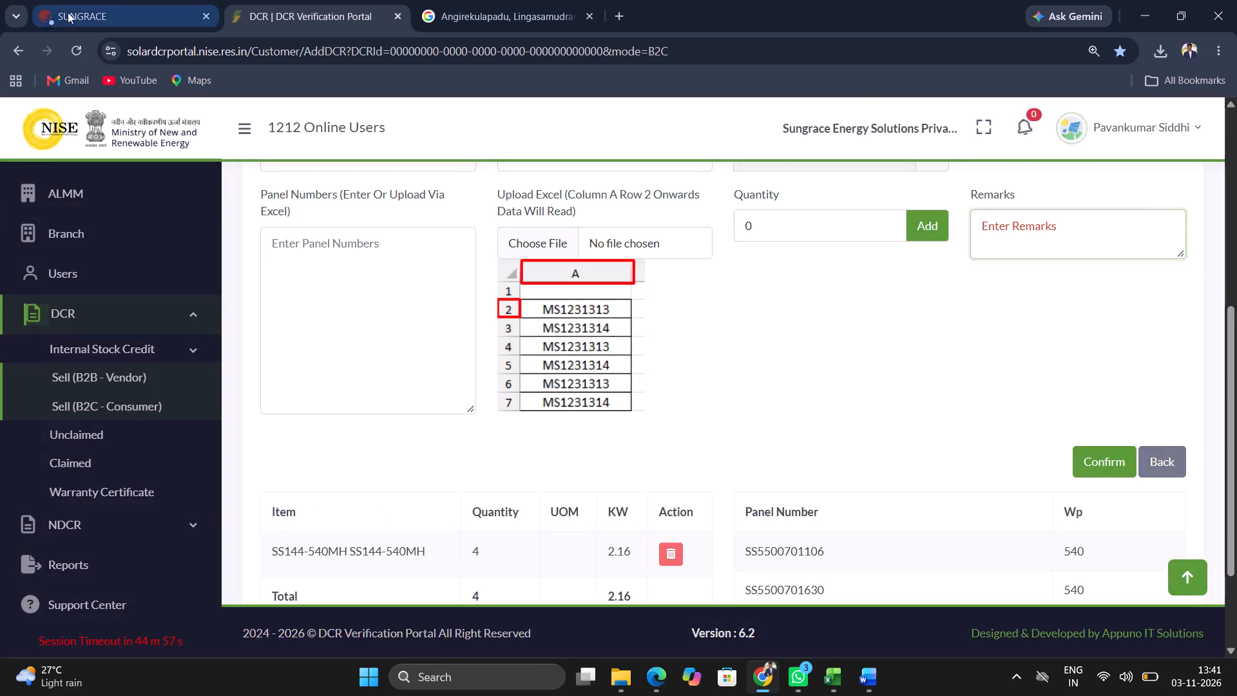
left_click_drag(742, 172, 747, 190)
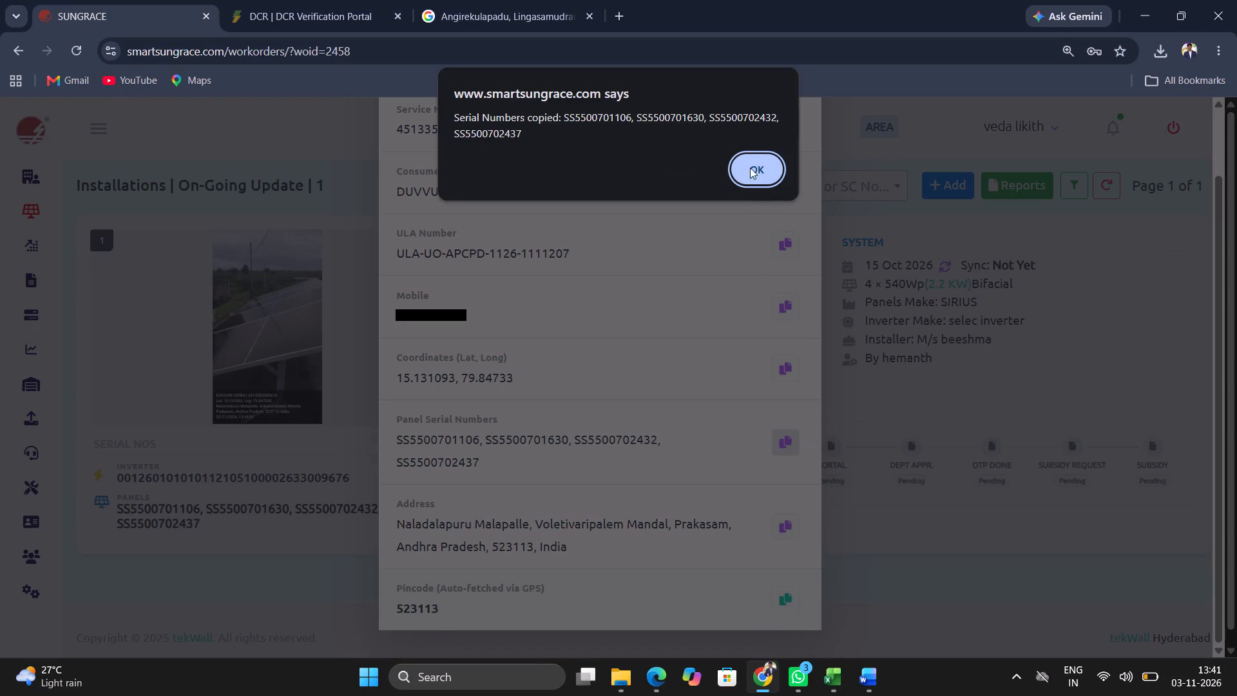
left_click(750, 164)
left_click(789, 532)
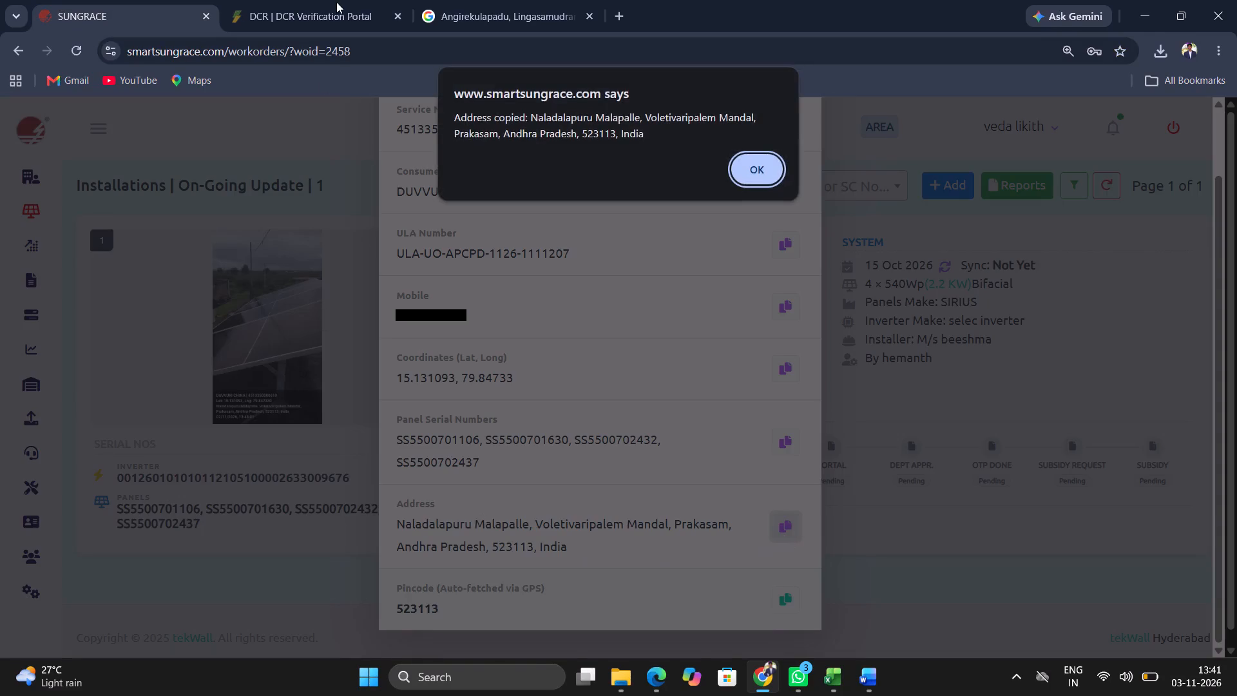
left_click(338, 0)
key("ctrl+v")
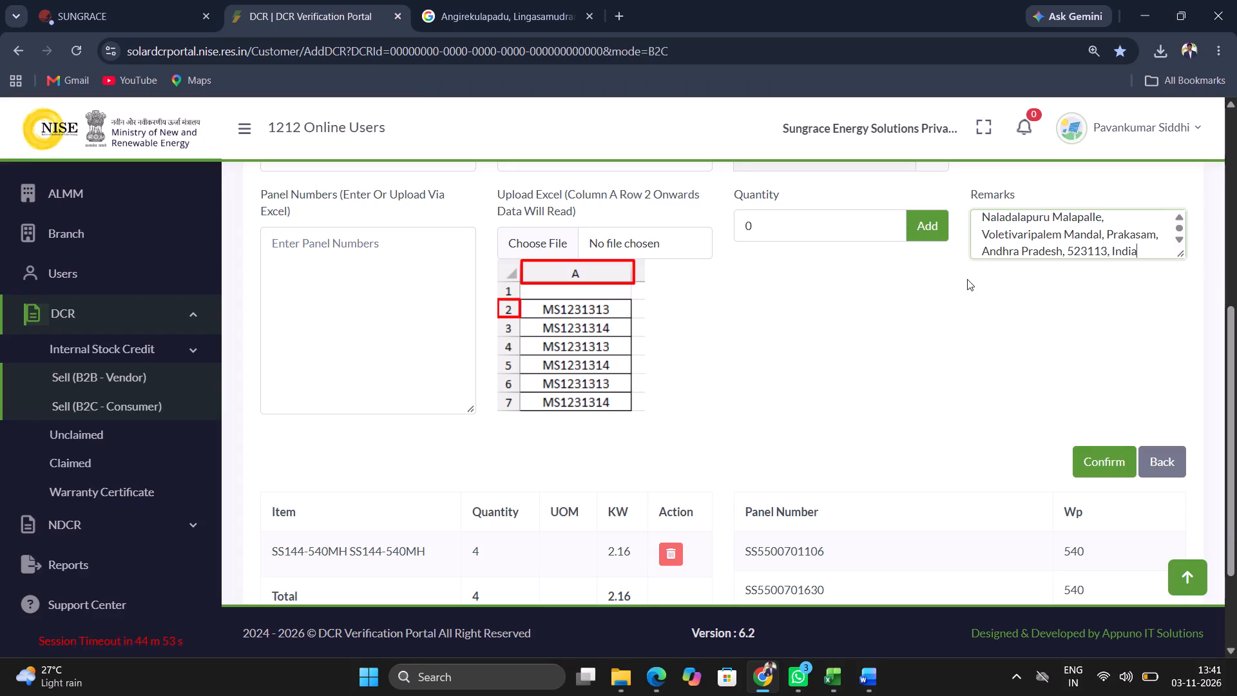
Copy the pincode from the SUNGRACE work order into the DCR form's customer pin code field.
scroll(810, 303, "up", 3)
left_click(810, 302)
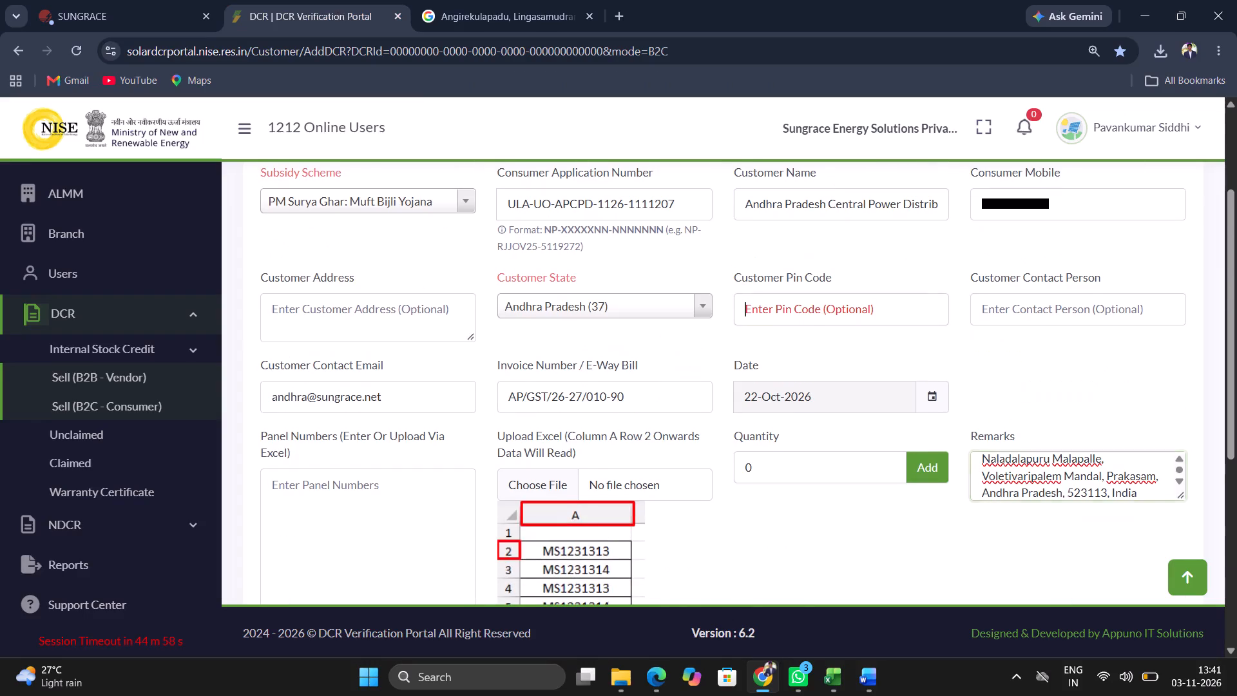
left_click(172, 0)
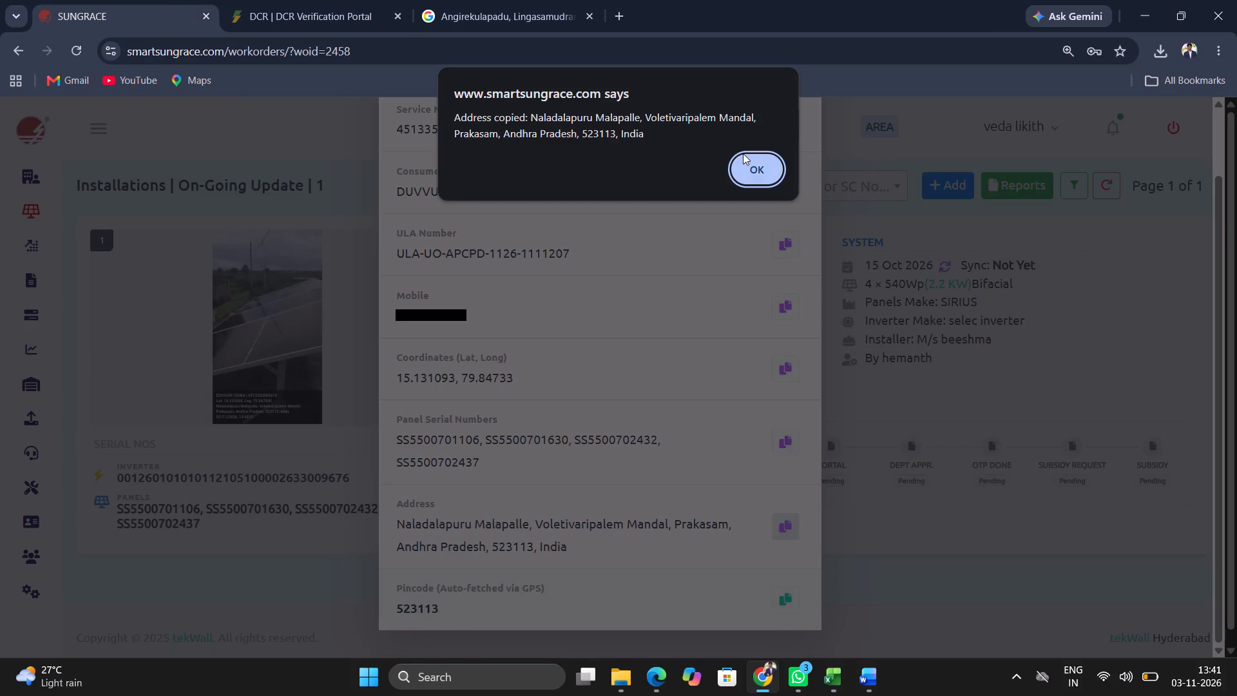
left_click(743, 153)
left_click(763, 179)
scroll(671, 330, "down", 2)
left_click(787, 594)
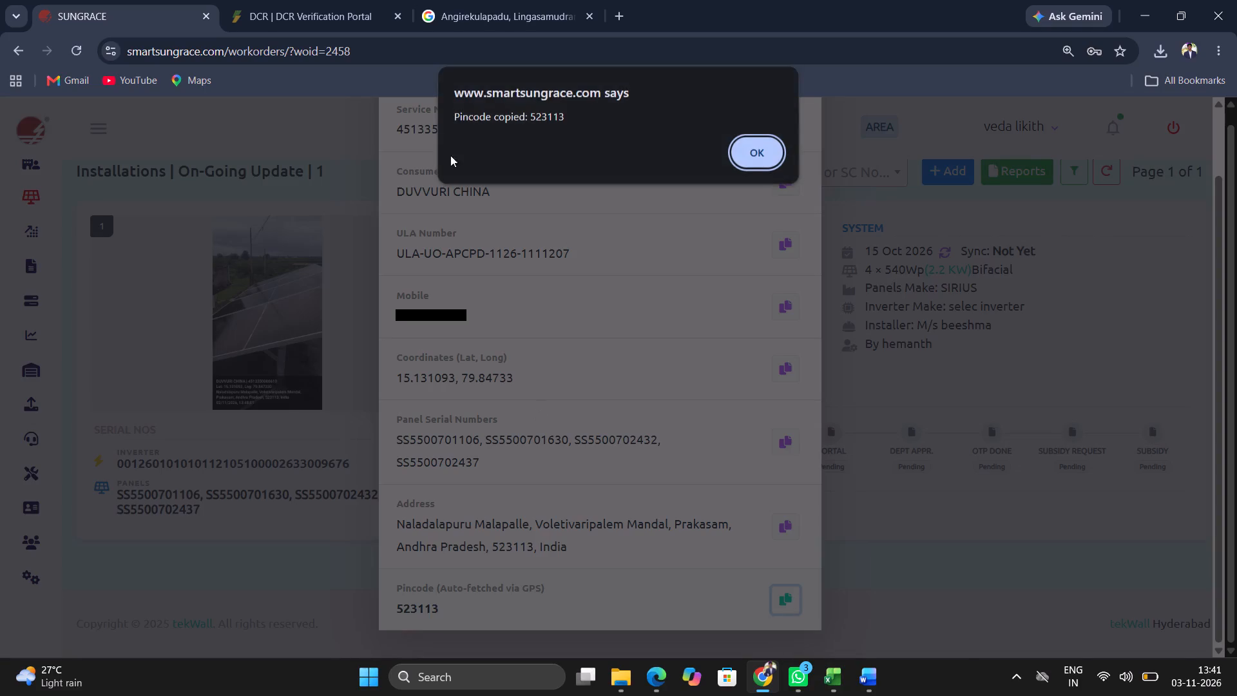
left_click(350, 0)
key("ctrl+v")
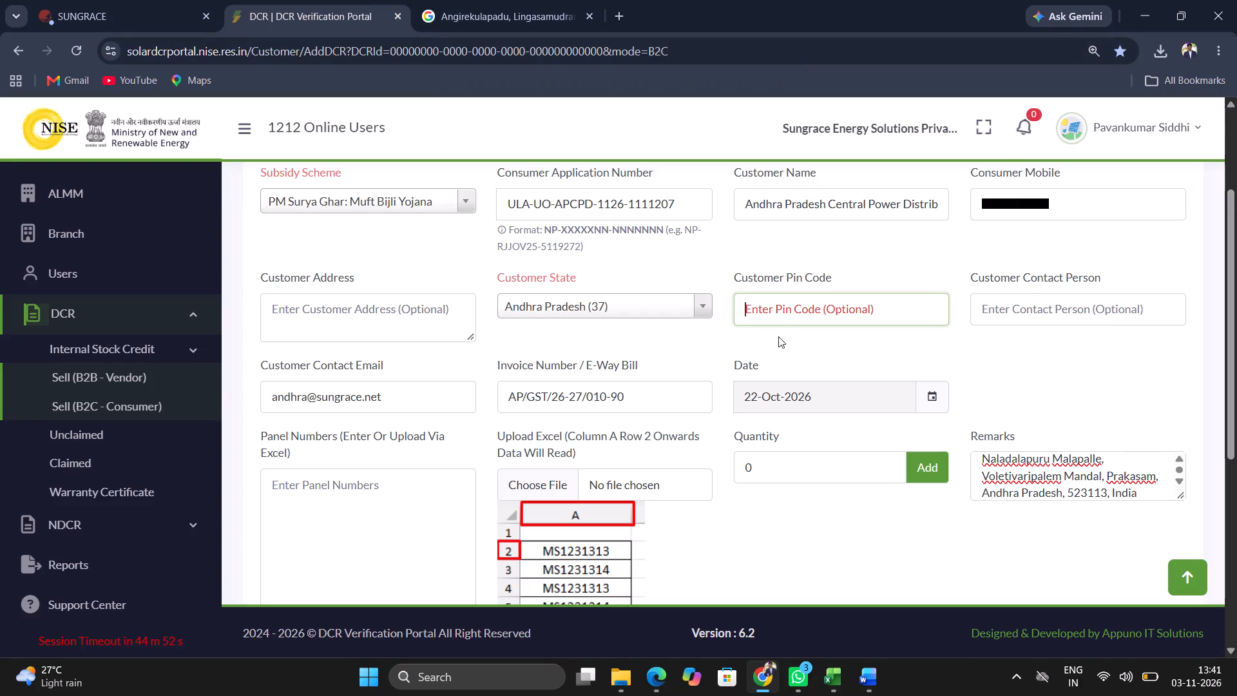
Confirm the completed B2C DCR form to issue the certificate.
scroll(778, 336, "down", 4)
left_click(1102, 376)
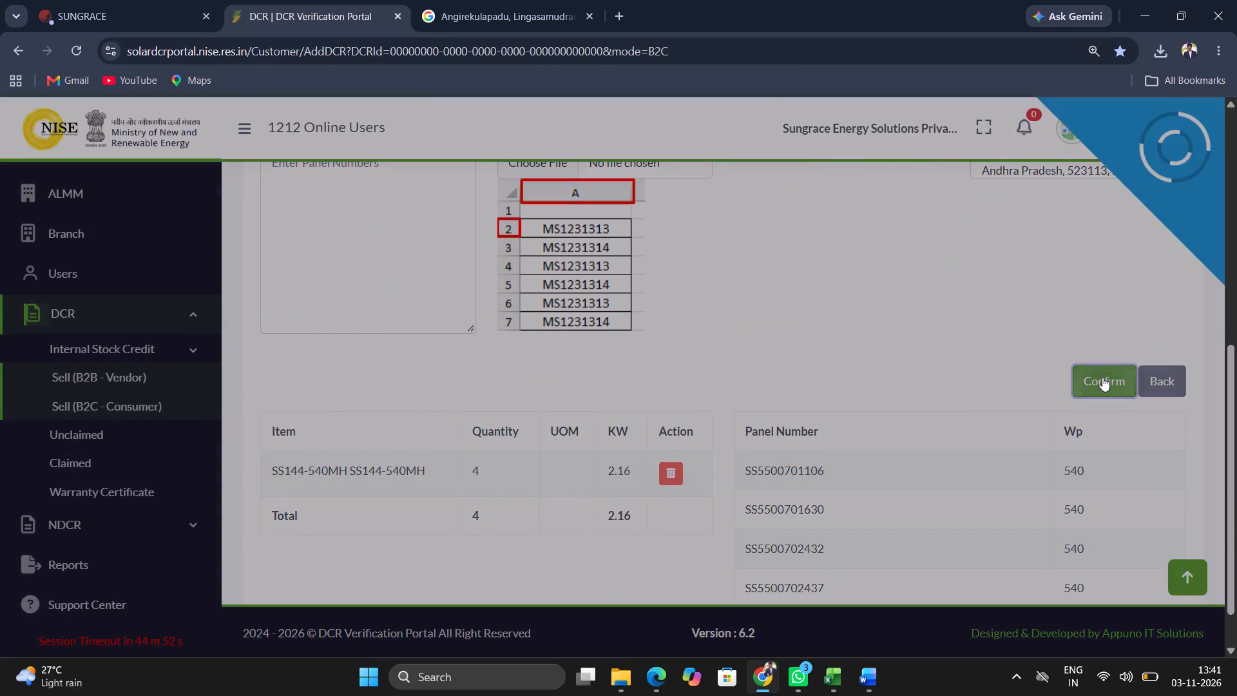
left_click(791, 492)
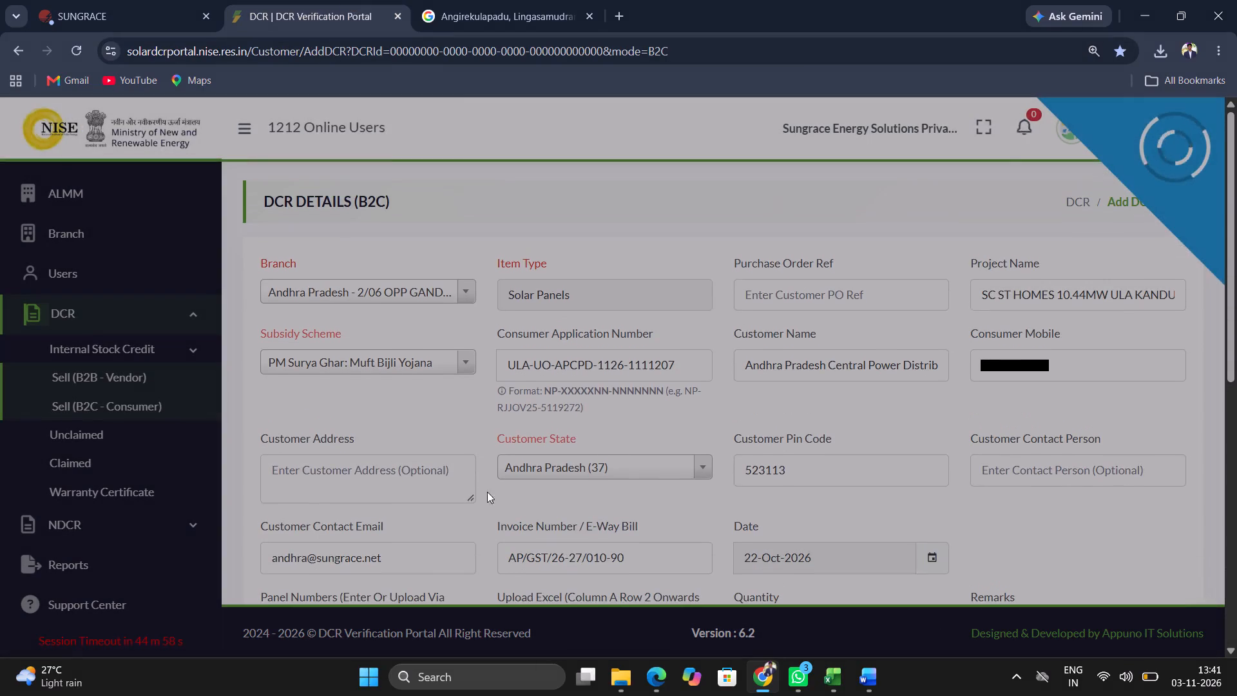
Create a new folder named 90_ inside the DCR010 folder in File Explorer.
left_click(635, 583)
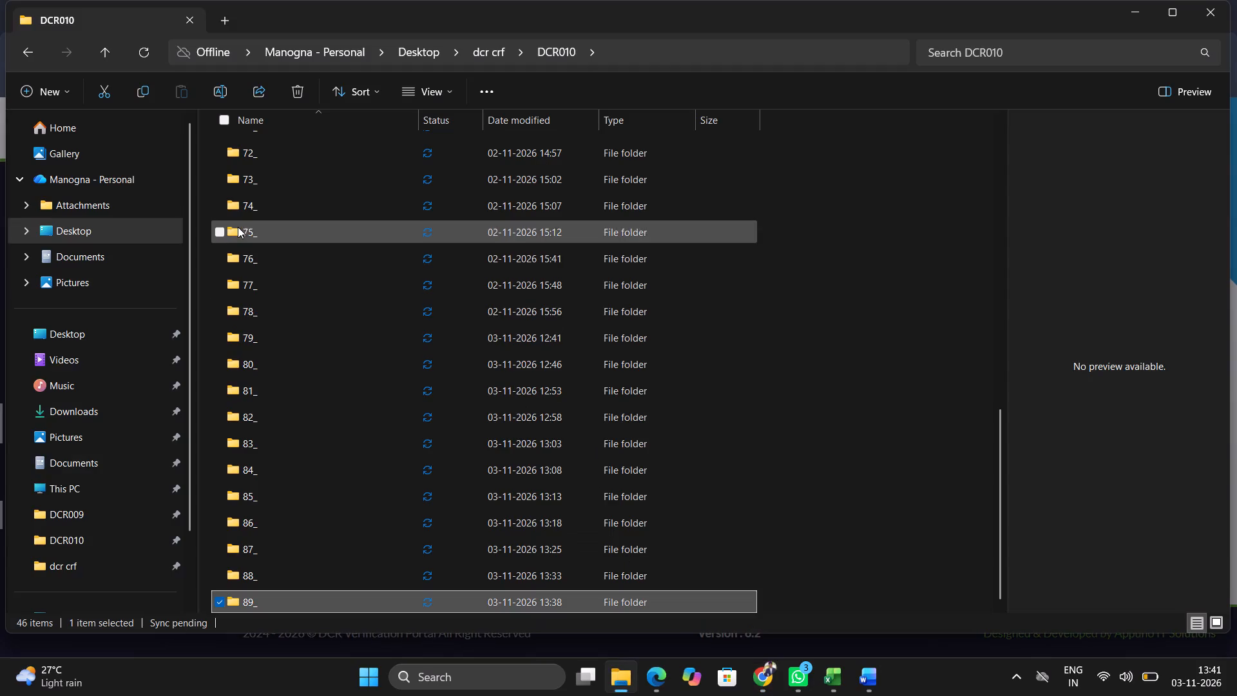
left_click(43, 89)
left_click(41, 125)
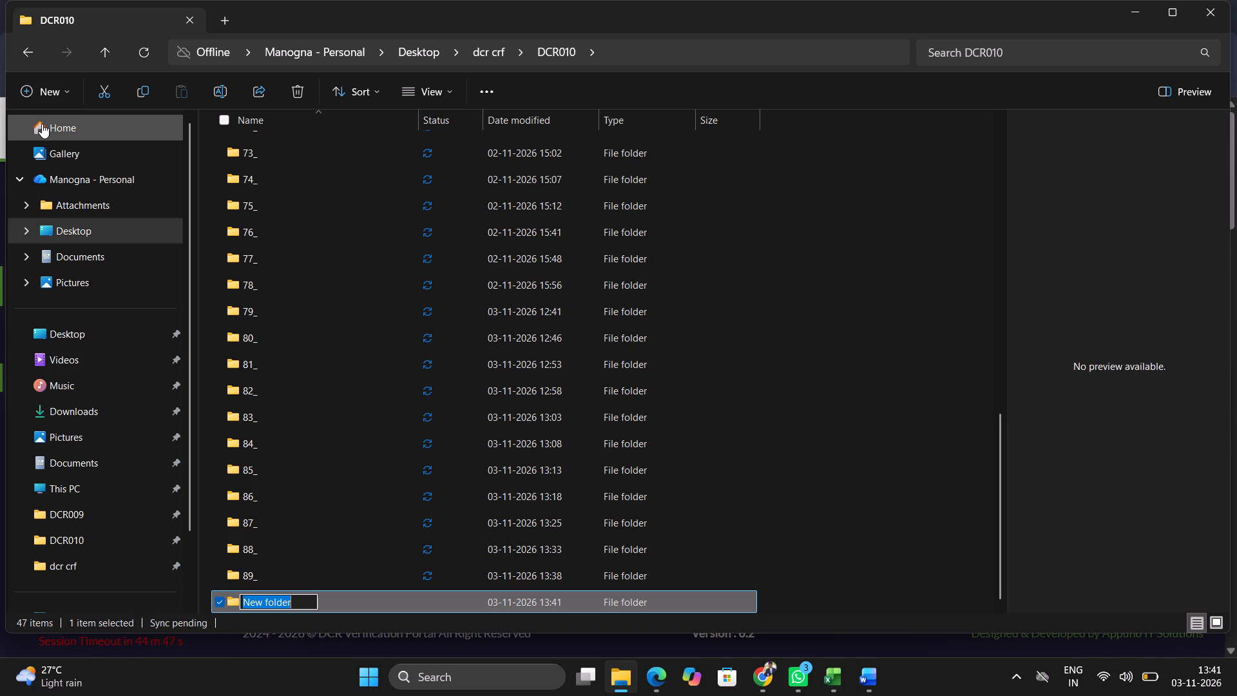
type("90")
key("shift+underscore")
key("Return")
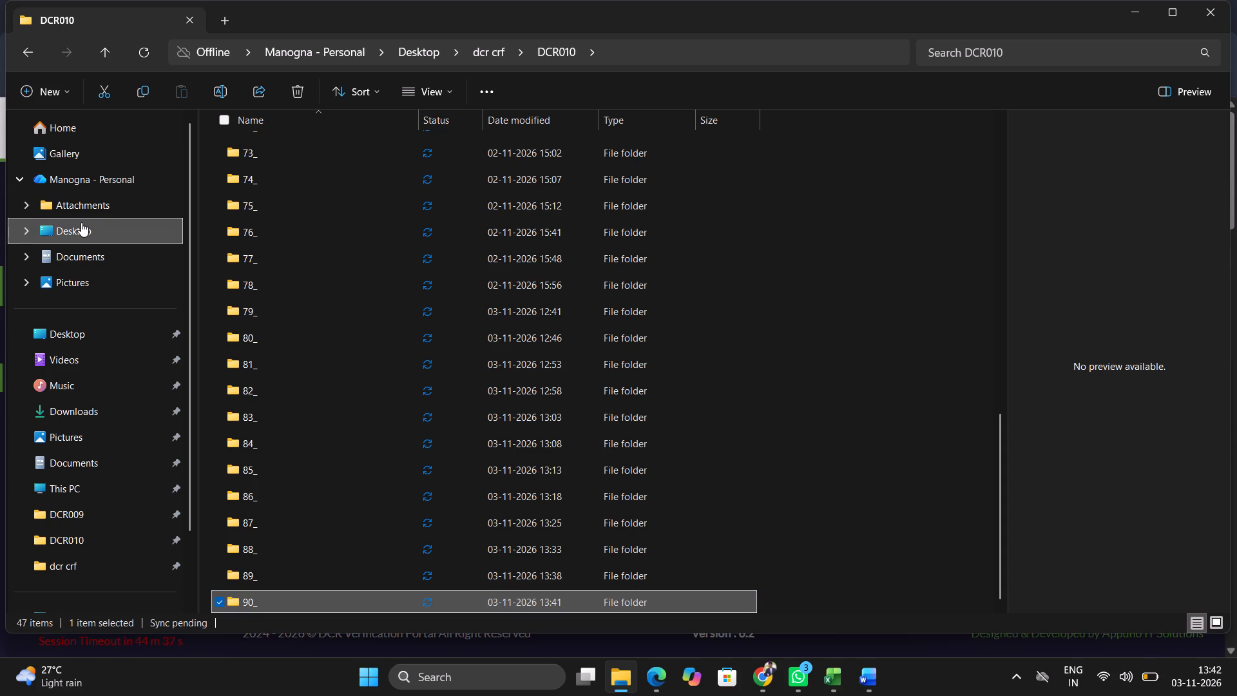
Return to the SUNGRACE work order in the browser and copy its service number.
left_click(756, 598)
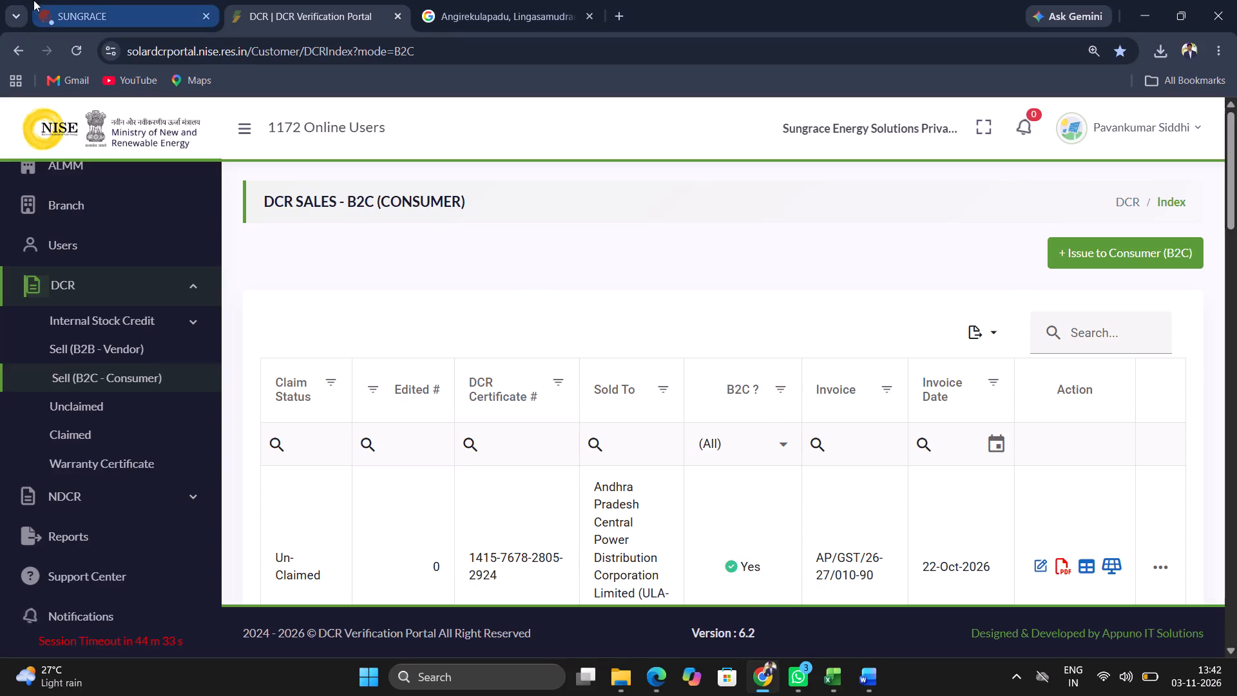
left_click(90, 1)
left_click(765, 157)
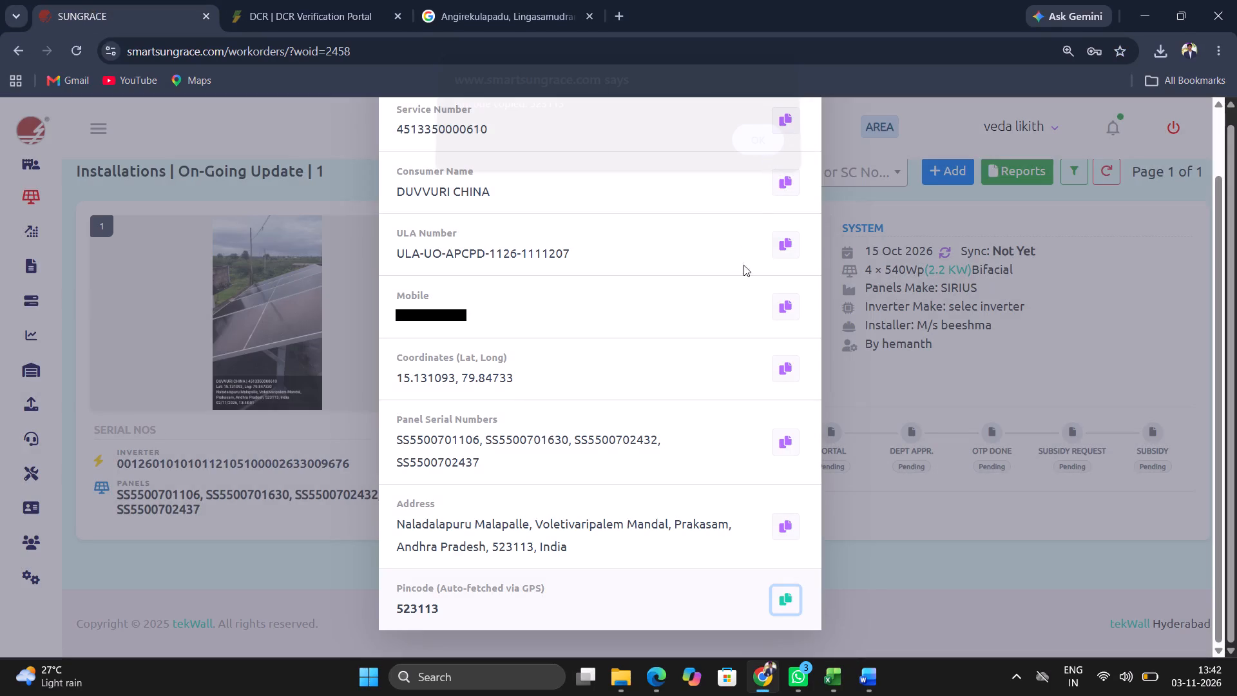
scroll(747, 365, "up", 1)
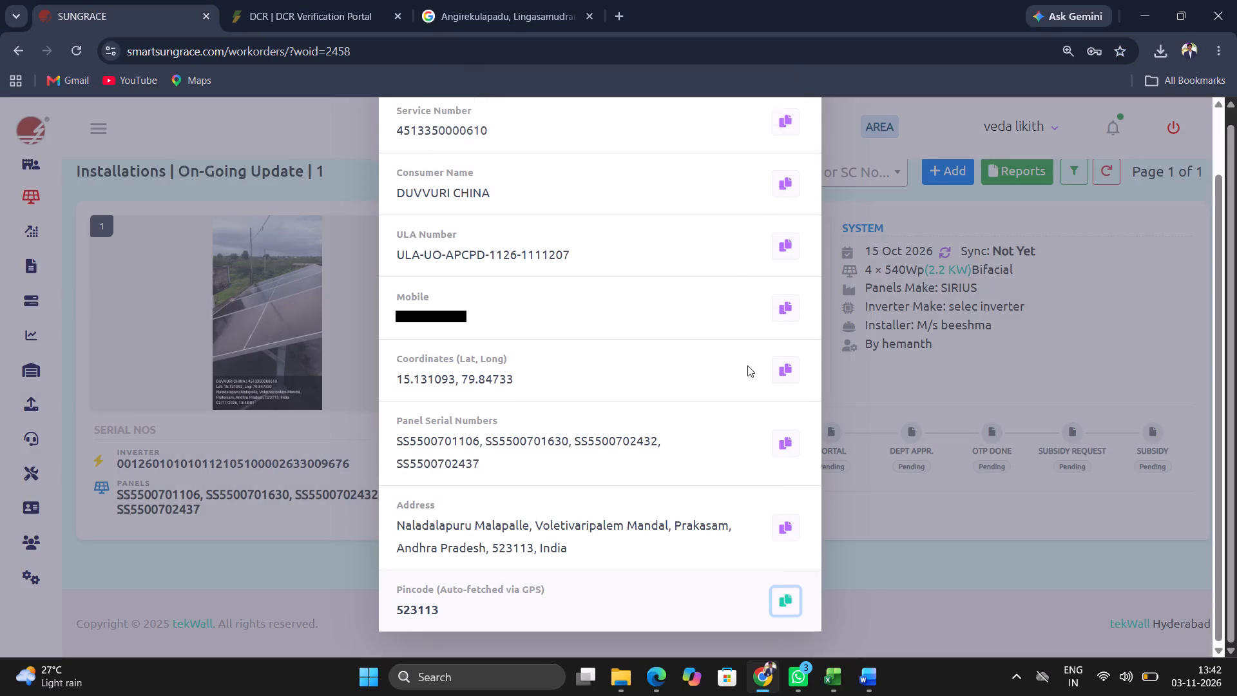
scroll(747, 365, "up", 1)
left_click(784, 198)
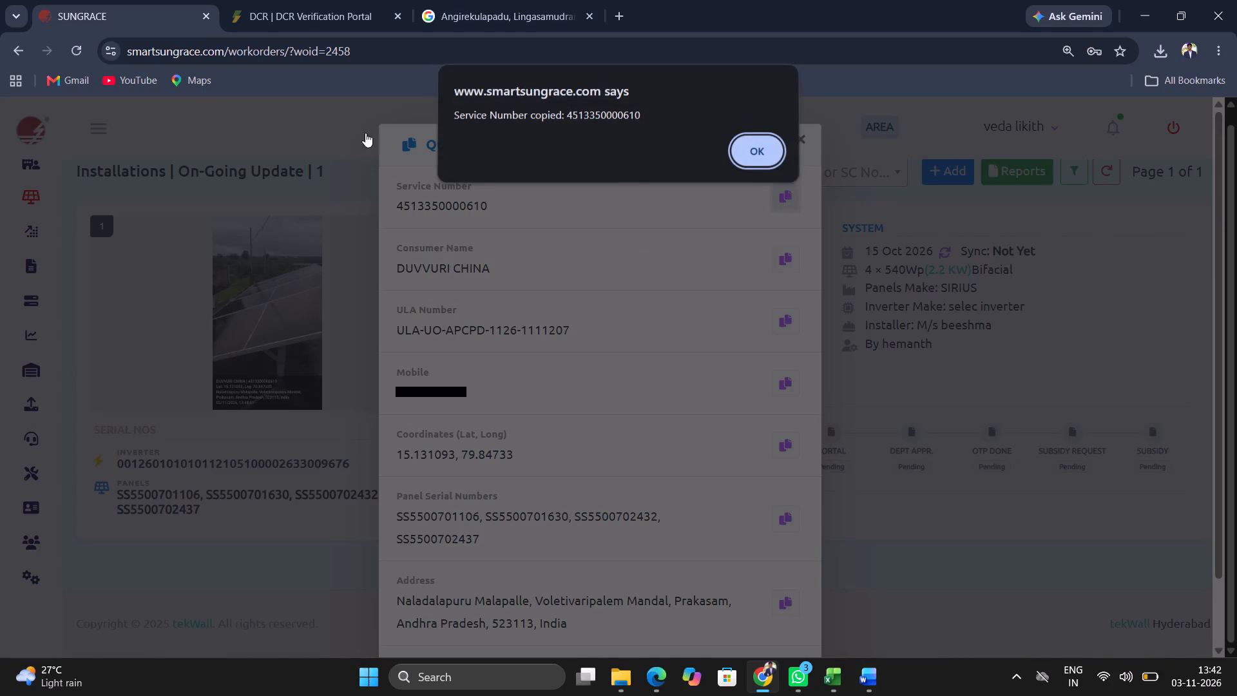
left_click(305, 0)
left_click(1066, 563)
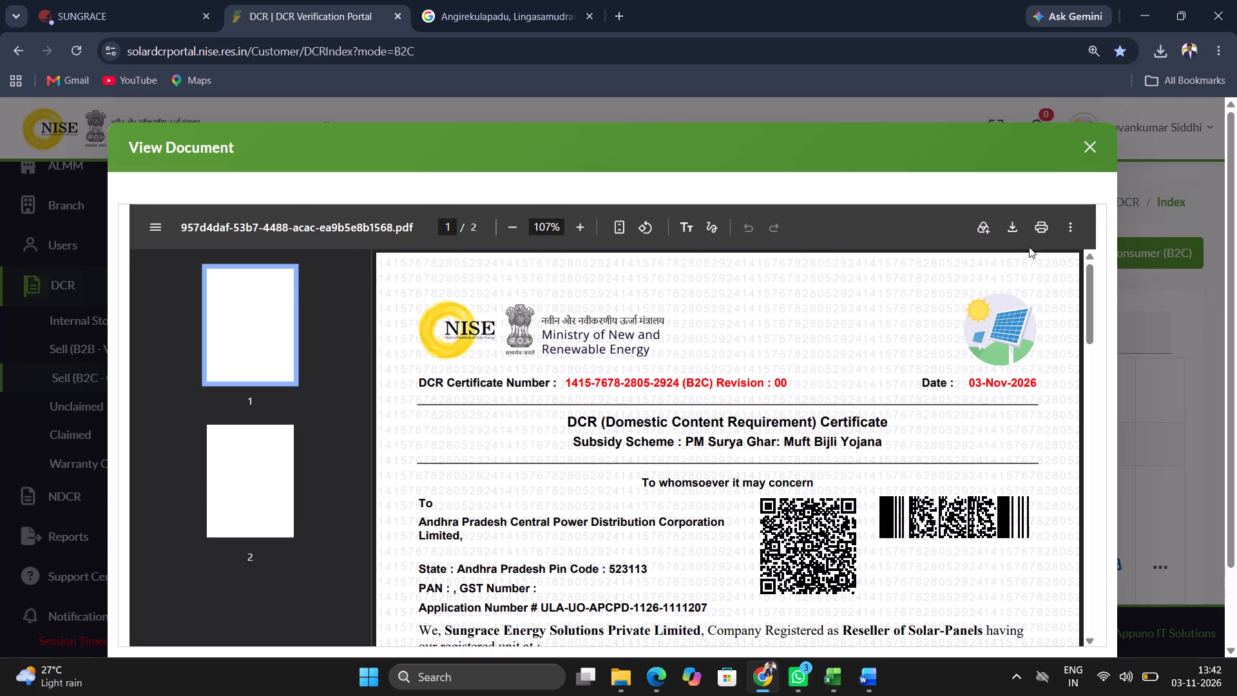
Download the certificate PDF into the 90_ folder inside DCR010, named with the copied service number followed by -90.
left_click(1008, 213)
left_click(1004, 231)
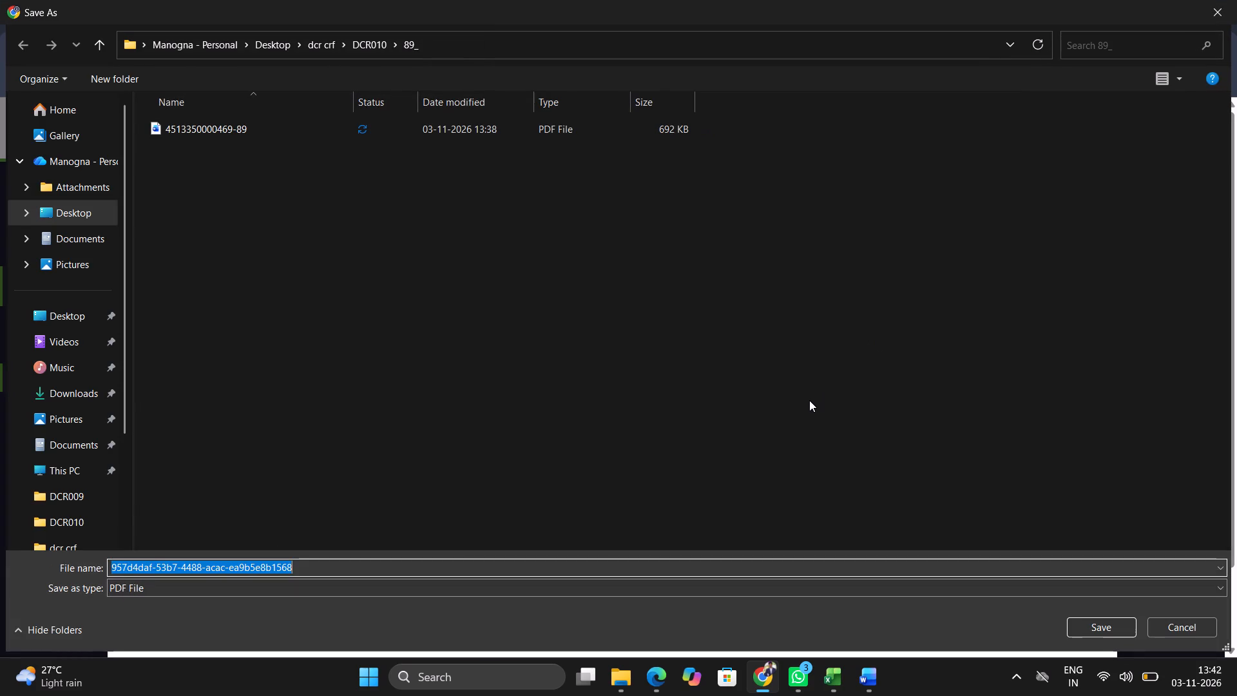
key("ctrl+v")
key("minus")
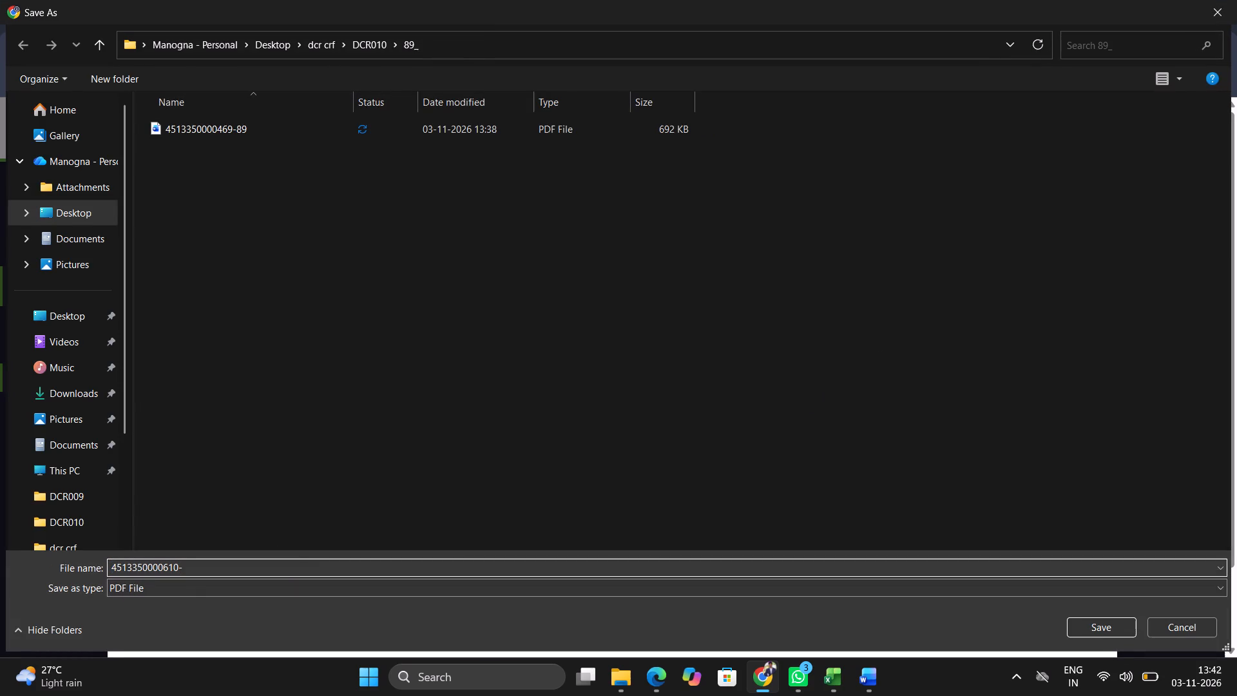
type("90")
left_click(369, 47)
scroll(427, 346, "down", 4)
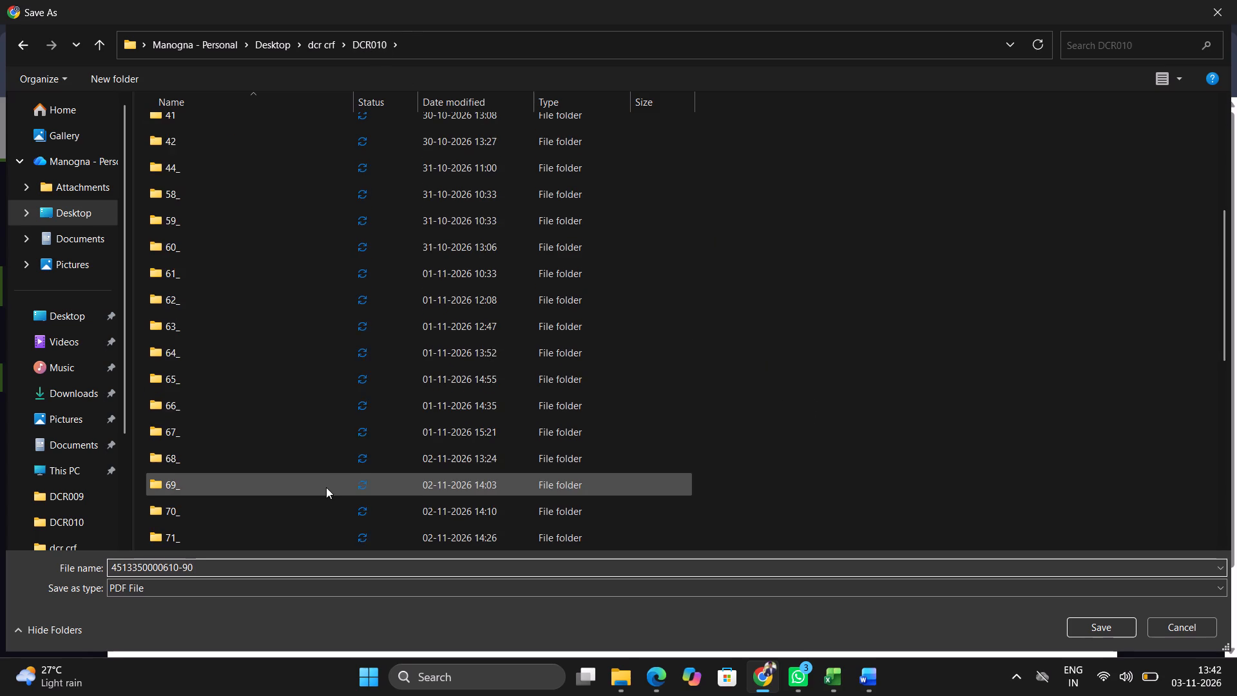
scroll(326, 482, "down", 10)
scroll(373, 382, "down", 6)
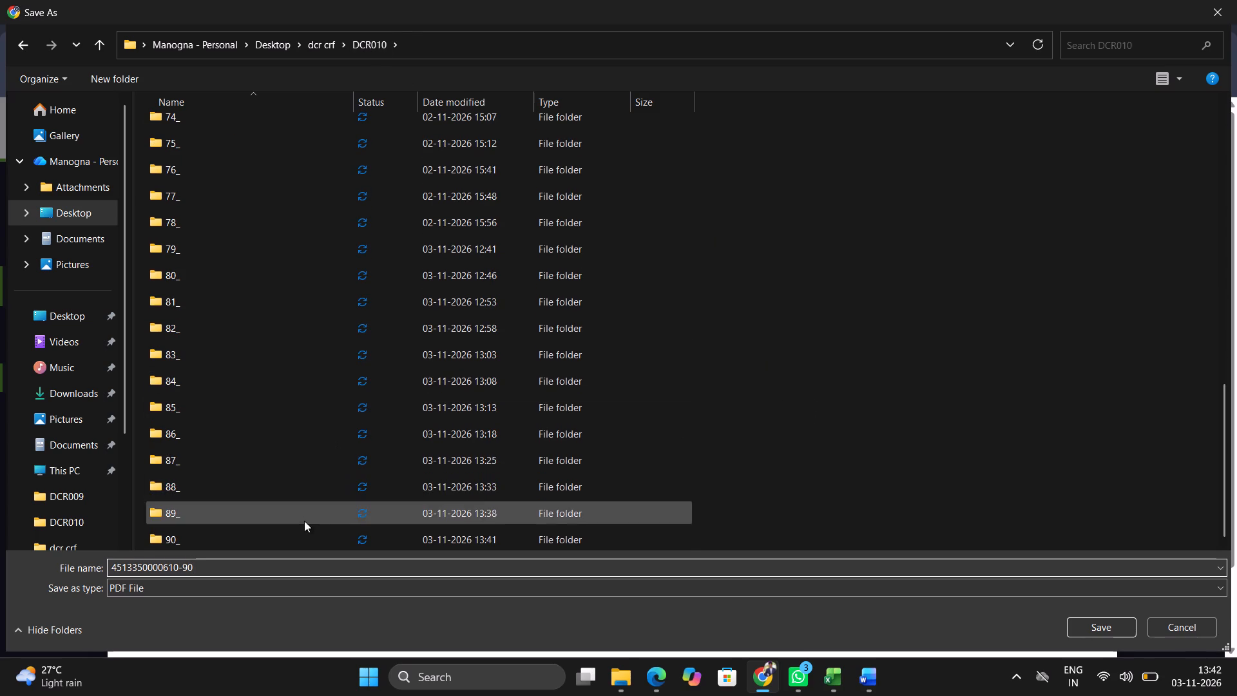
double_click(301, 532)
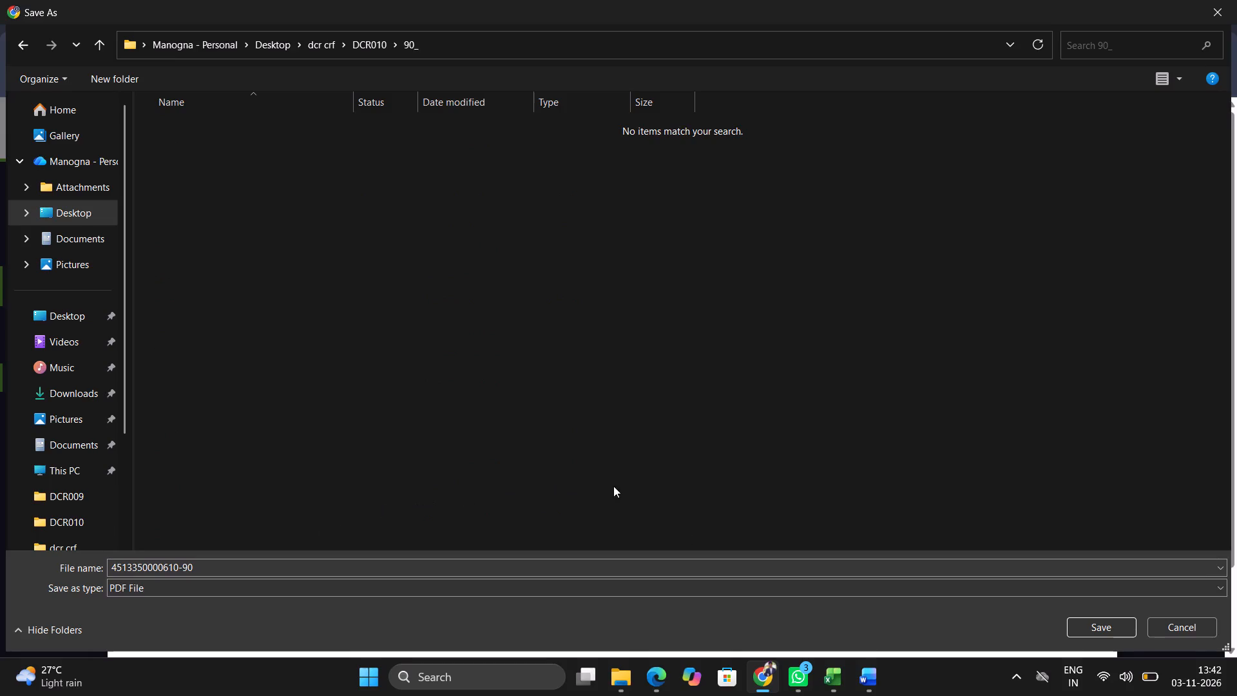
left_click(1086, 623)
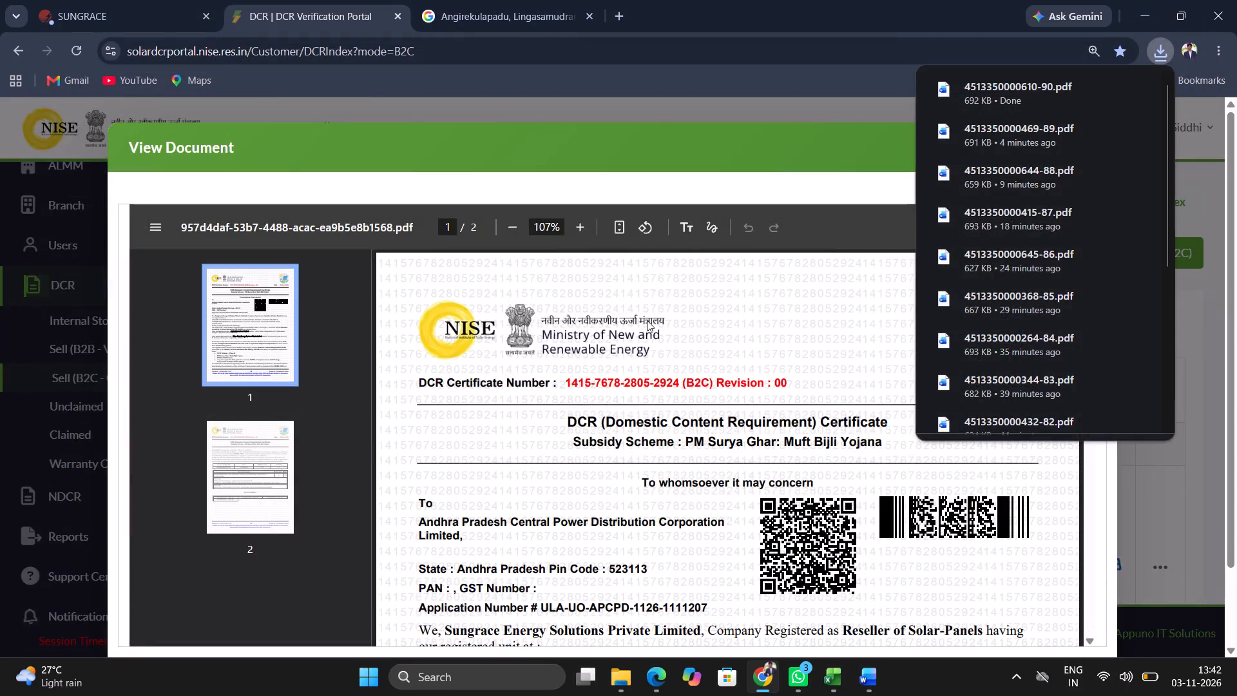
Return to the SUNGRACE work order, dismiss the copied details and open its Project Stage update form.
left_click(160, 27)
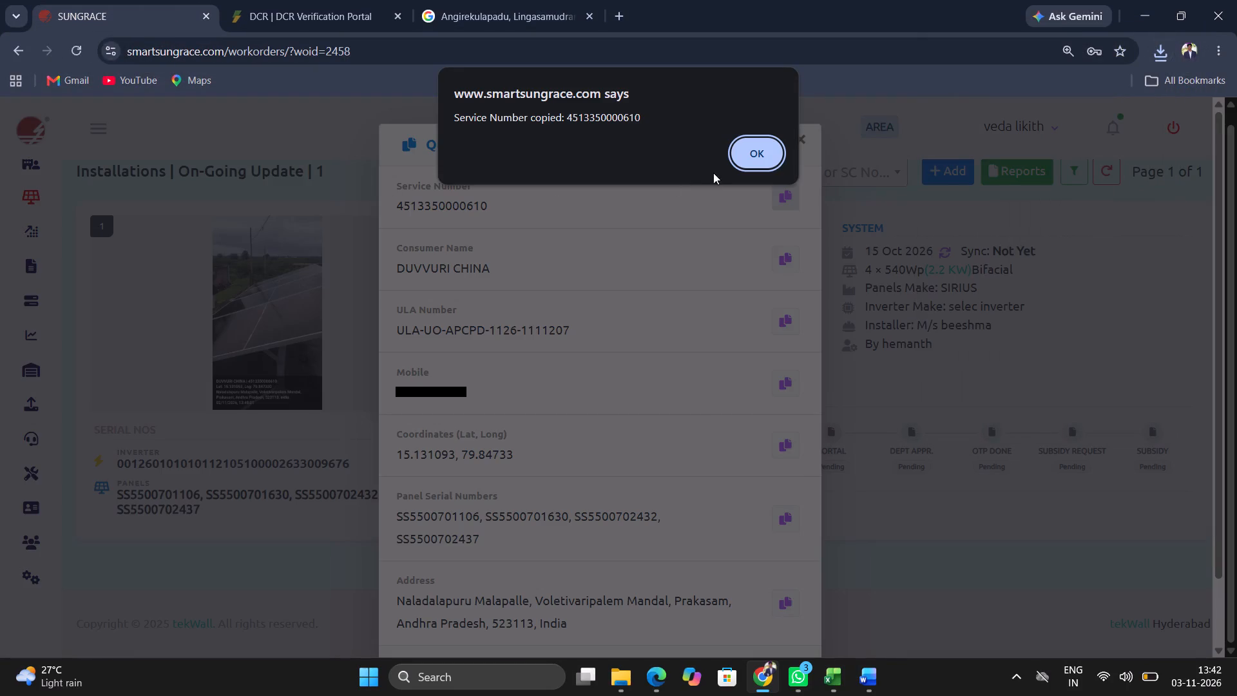
left_click(747, 158)
left_click(866, 198)
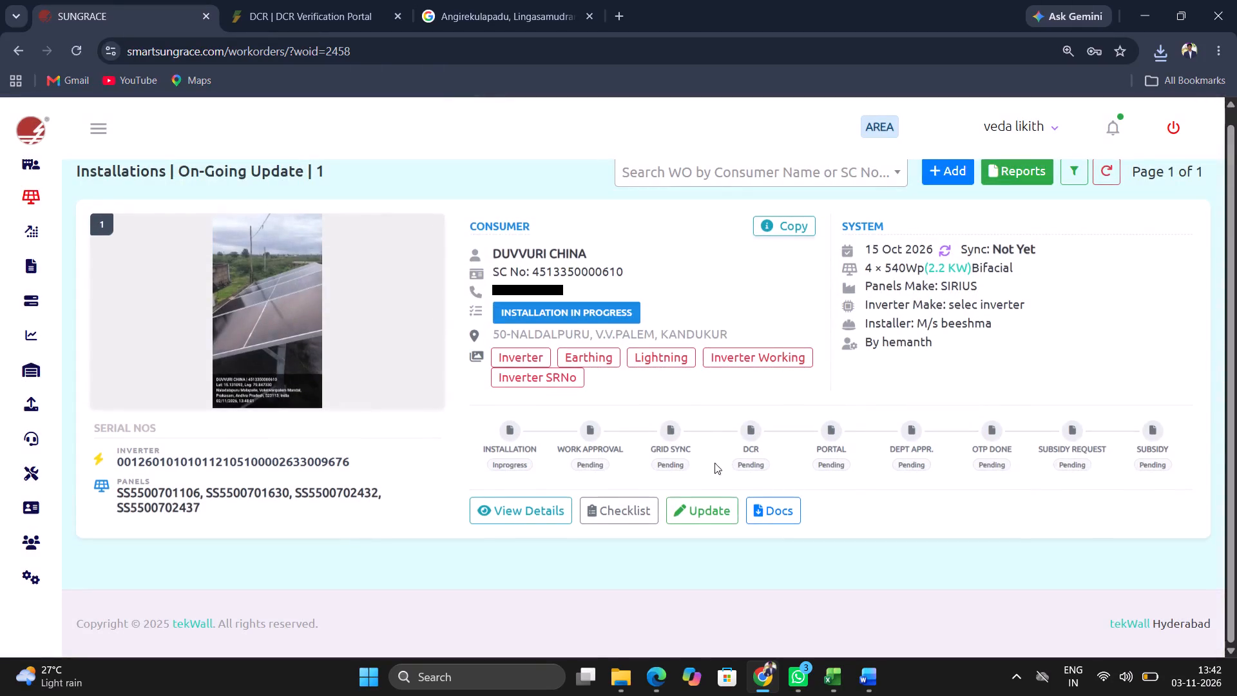
left_click(713, 507)
left_click(586, 463)
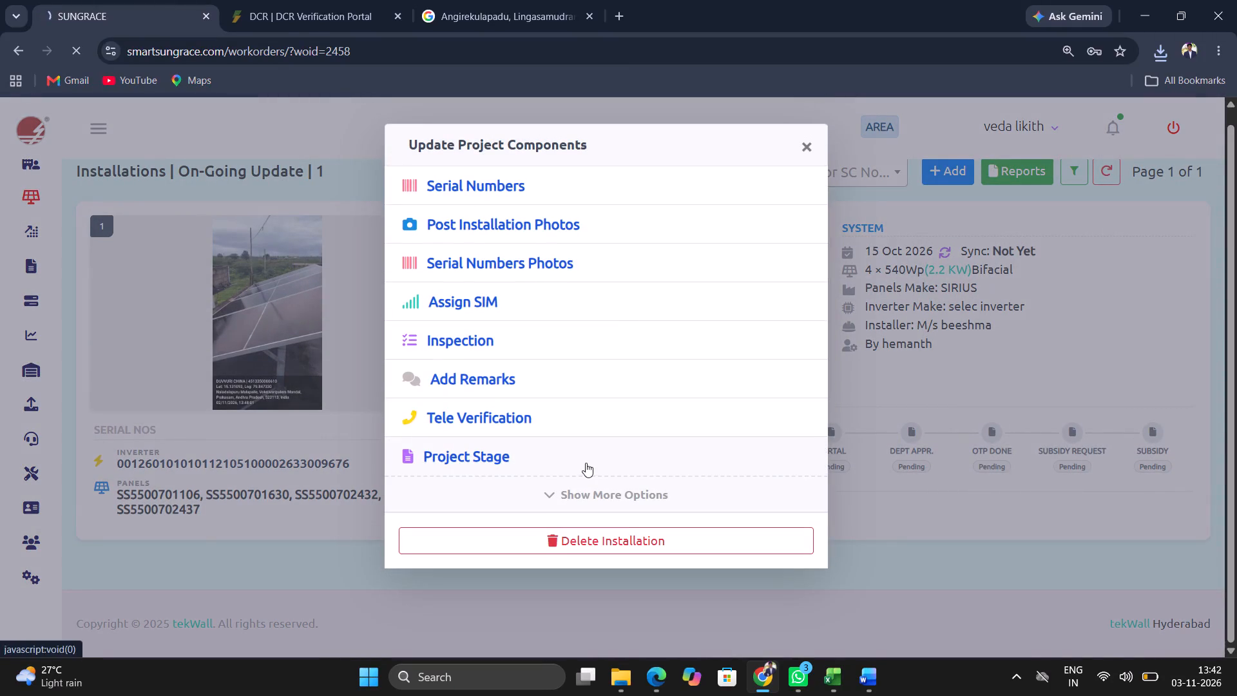
Attach the saved certificate PDF from the 90_ folder inside DCR010 as the form's Dcr upload.
scroll(553, 363, "down", 5)
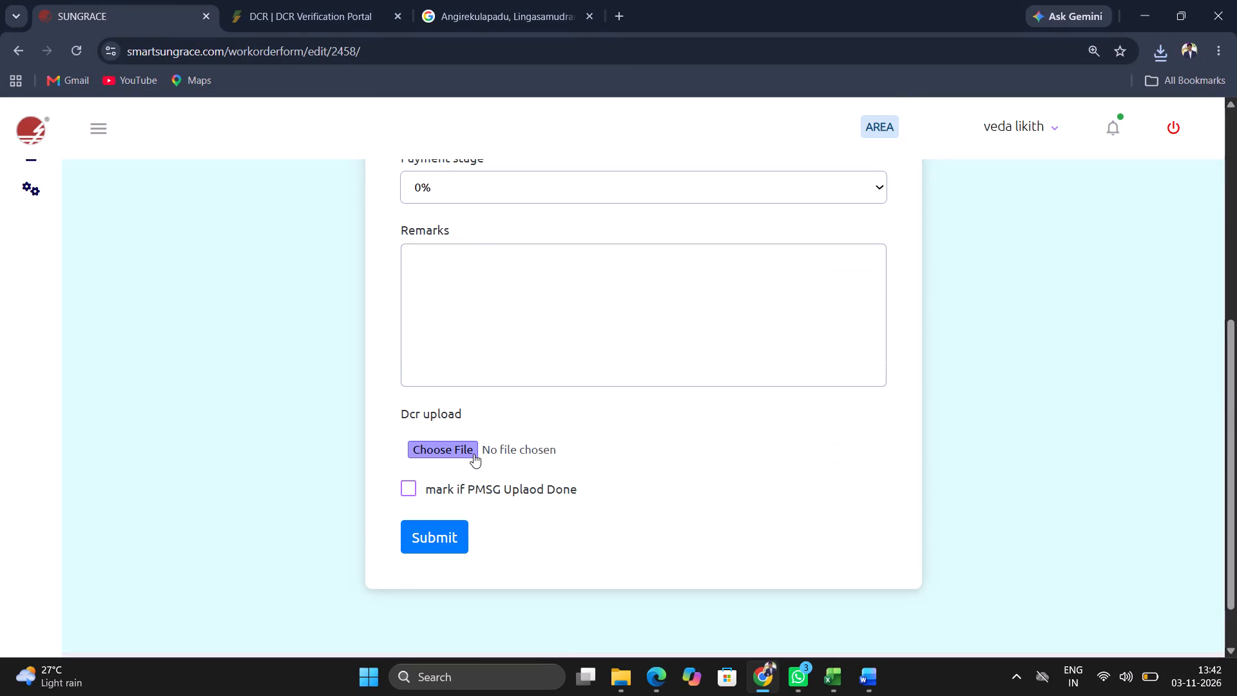
left_click(472, 454)
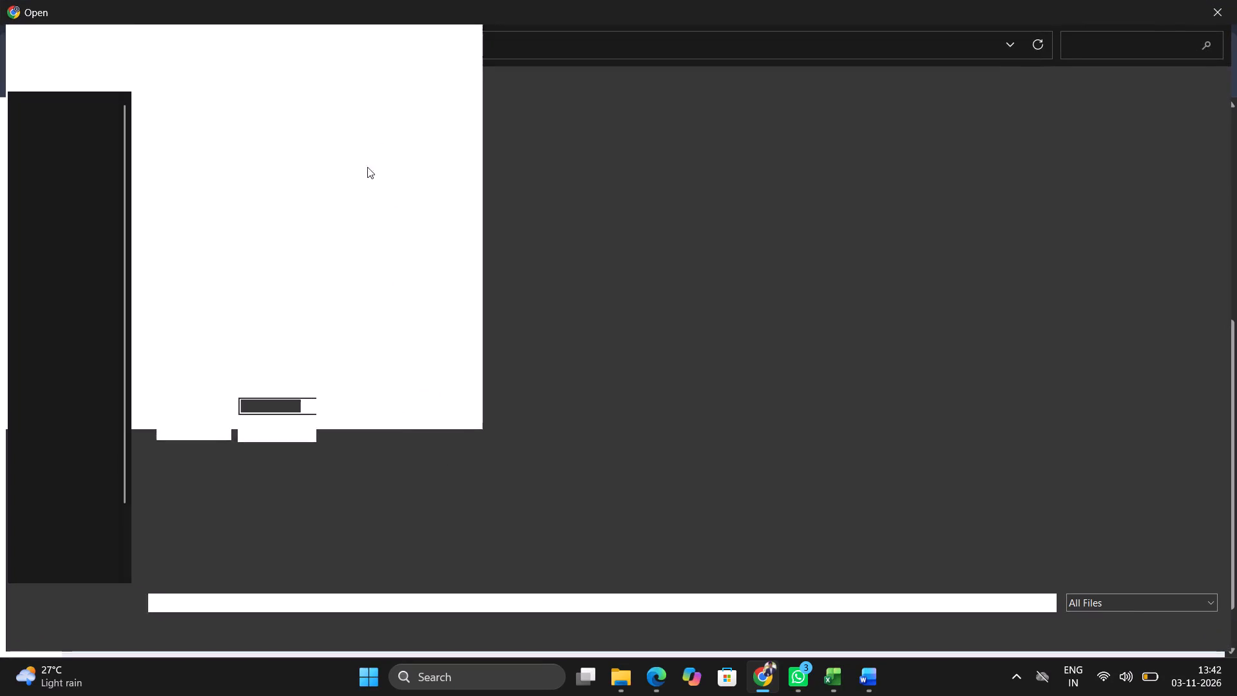
left_click(369, 32)
left_click(372, 44)
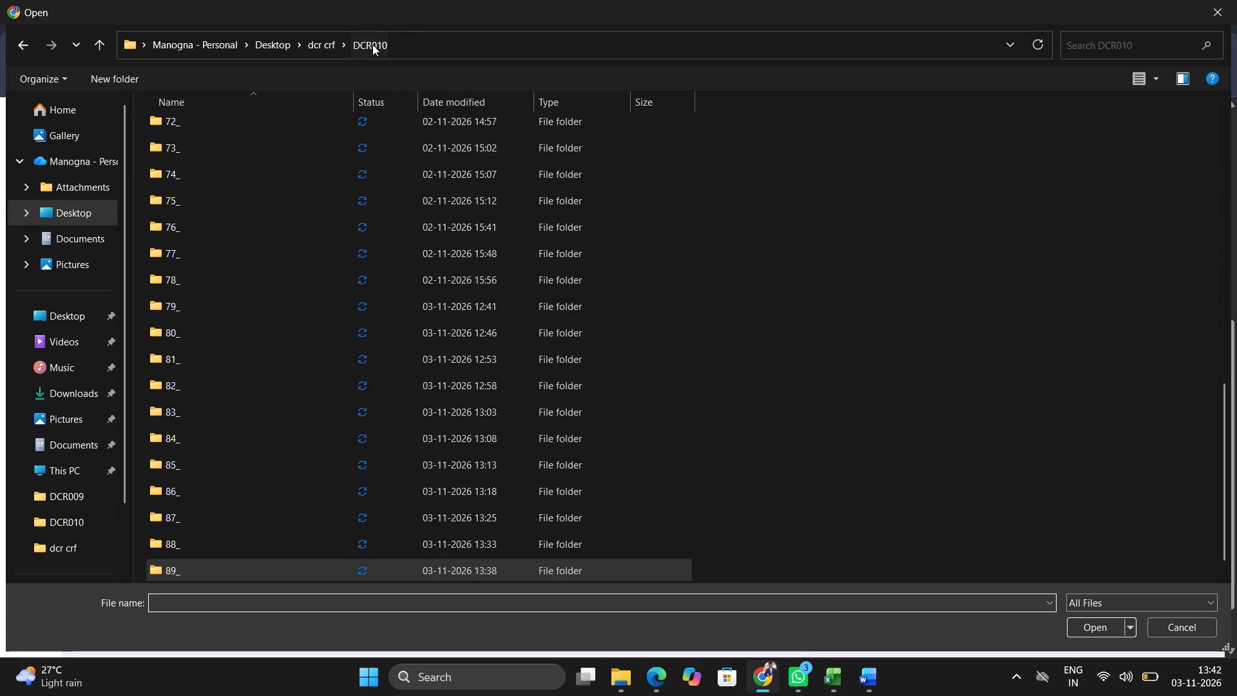
scroll(217, 404, "down", 2)
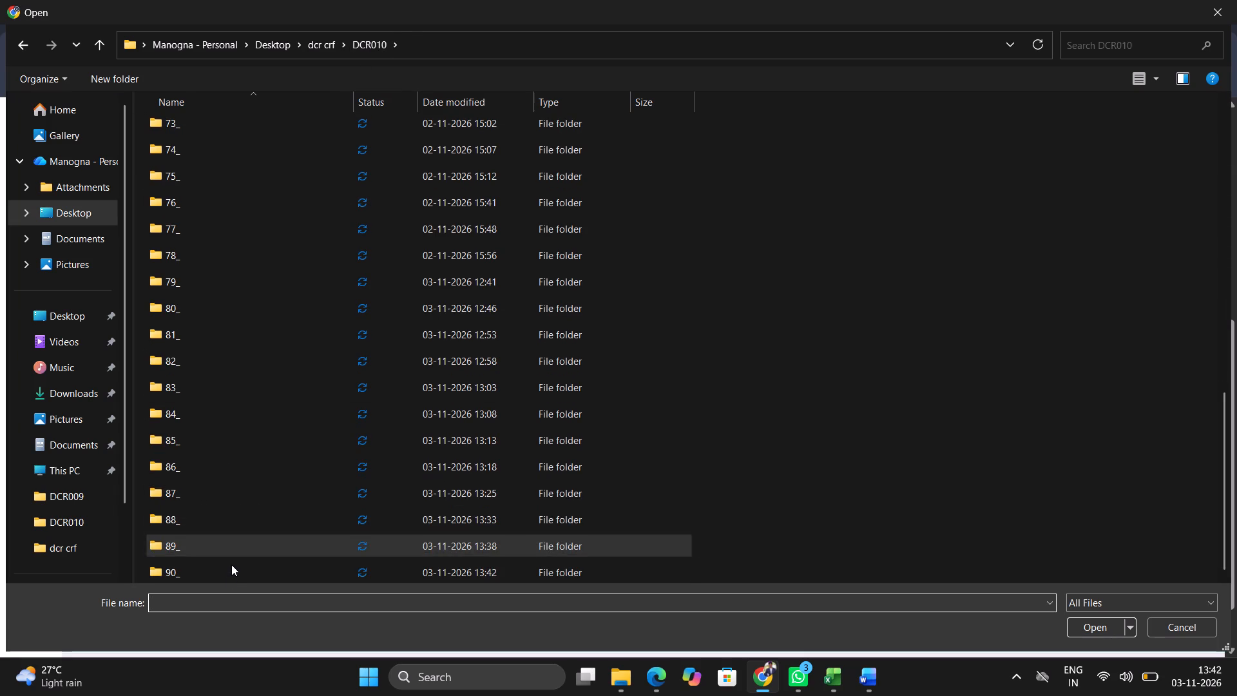
double_click(230, 576)
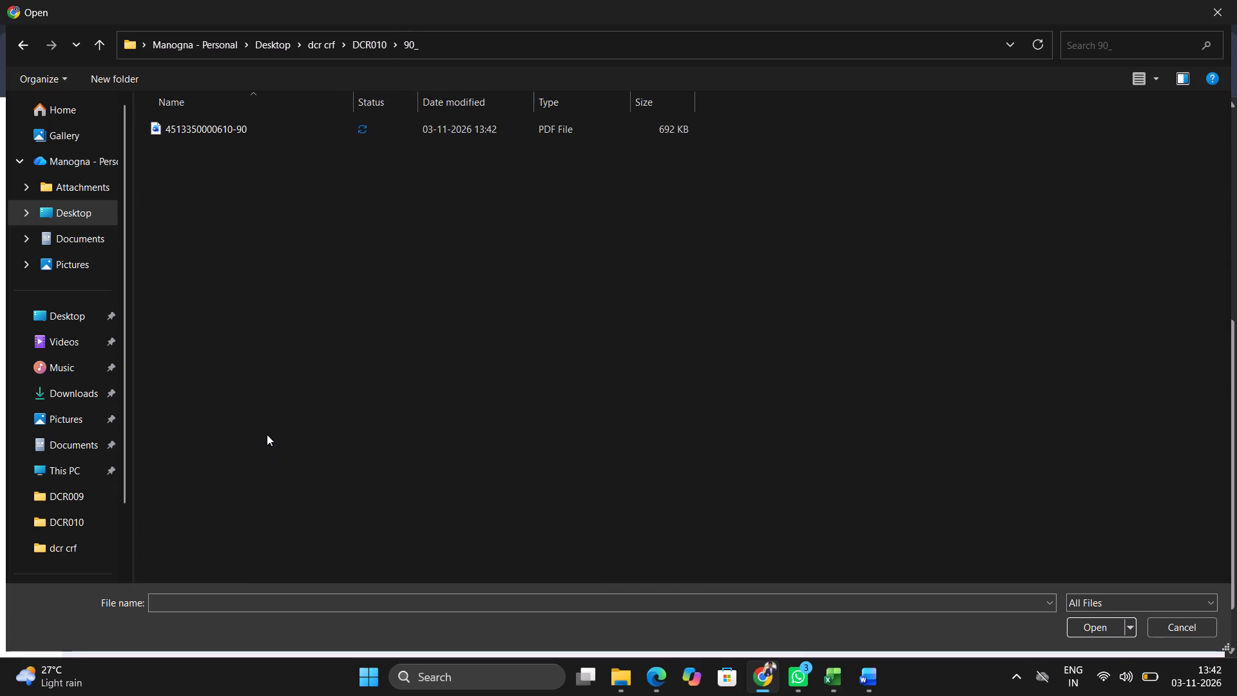
double_click(274, 133)
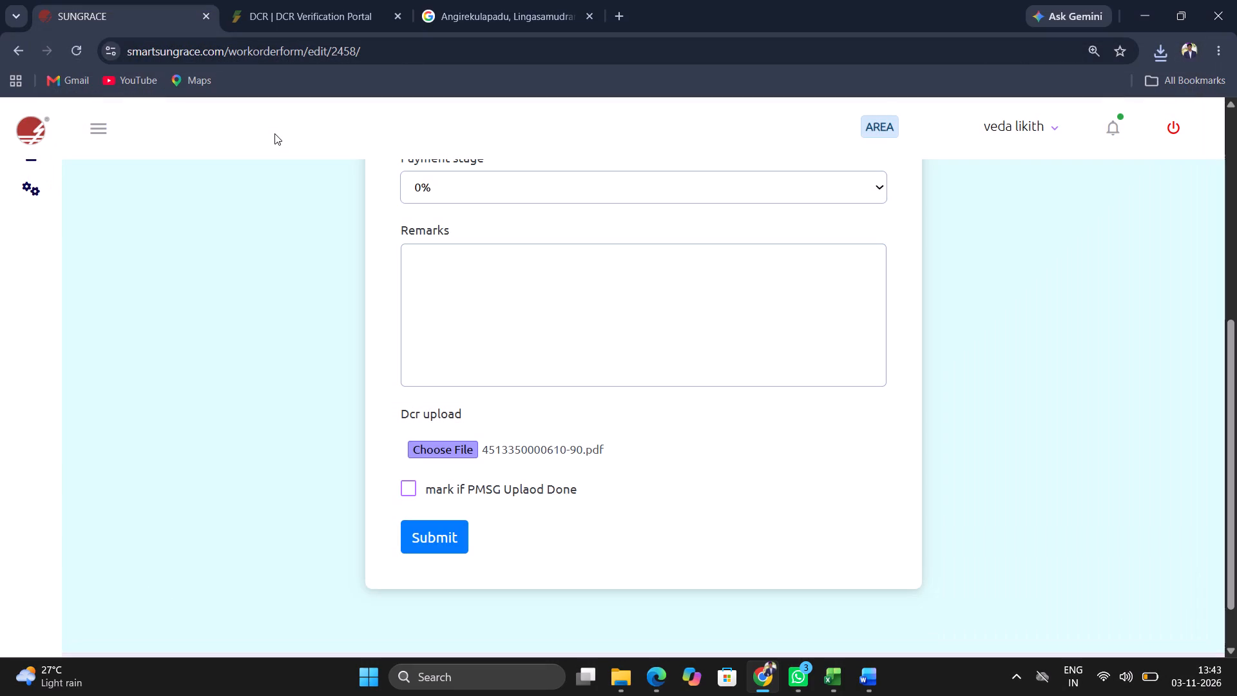
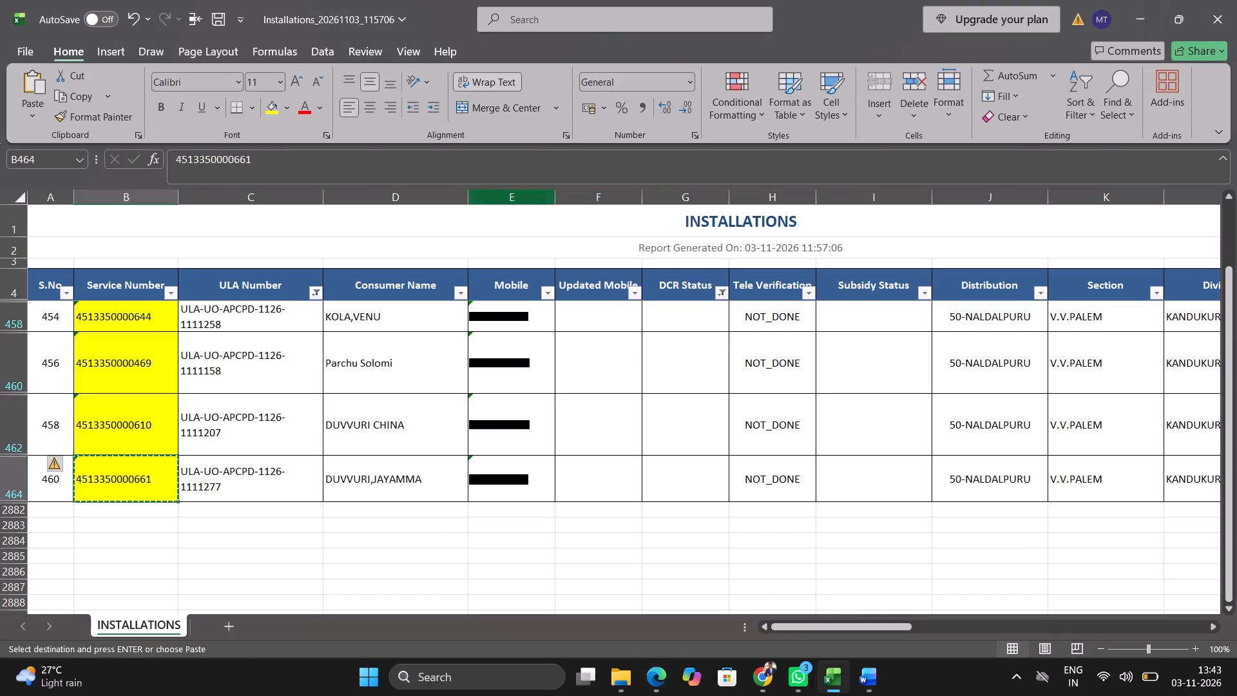
Switch to SUNGRACE, find the work order for the copied service number and copy its ULA number.
left_click(771, 597)
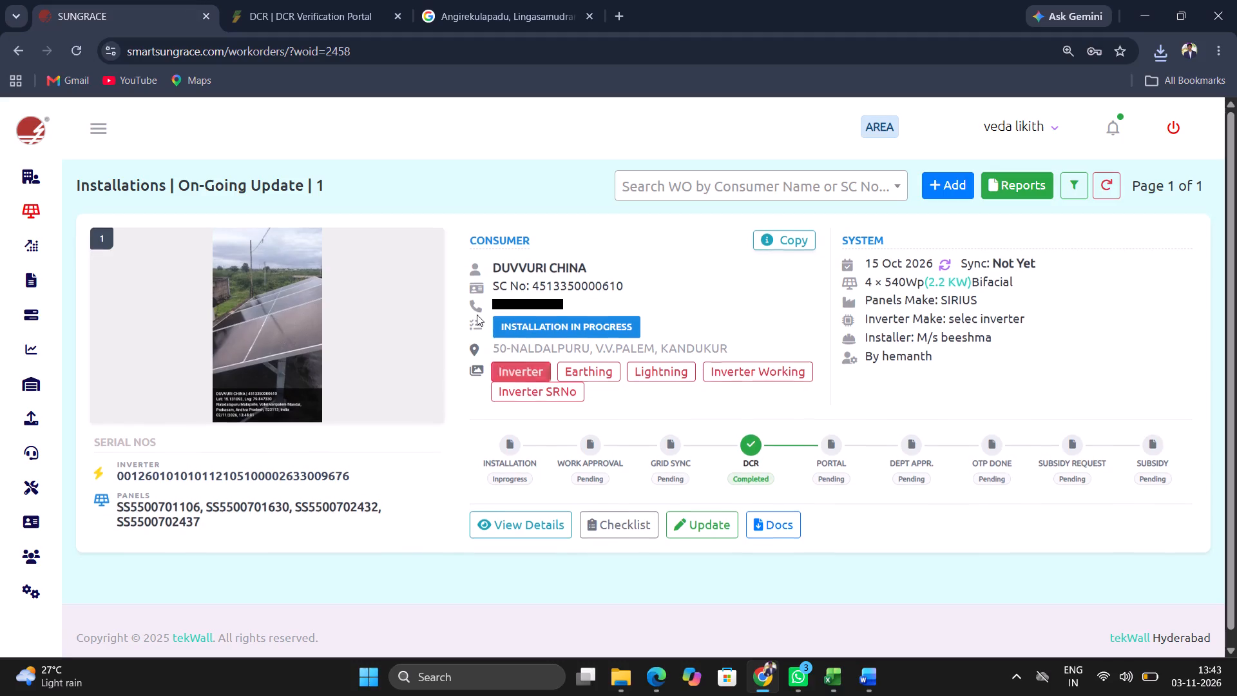
left_click(653, 178)
key("ctrl+v")
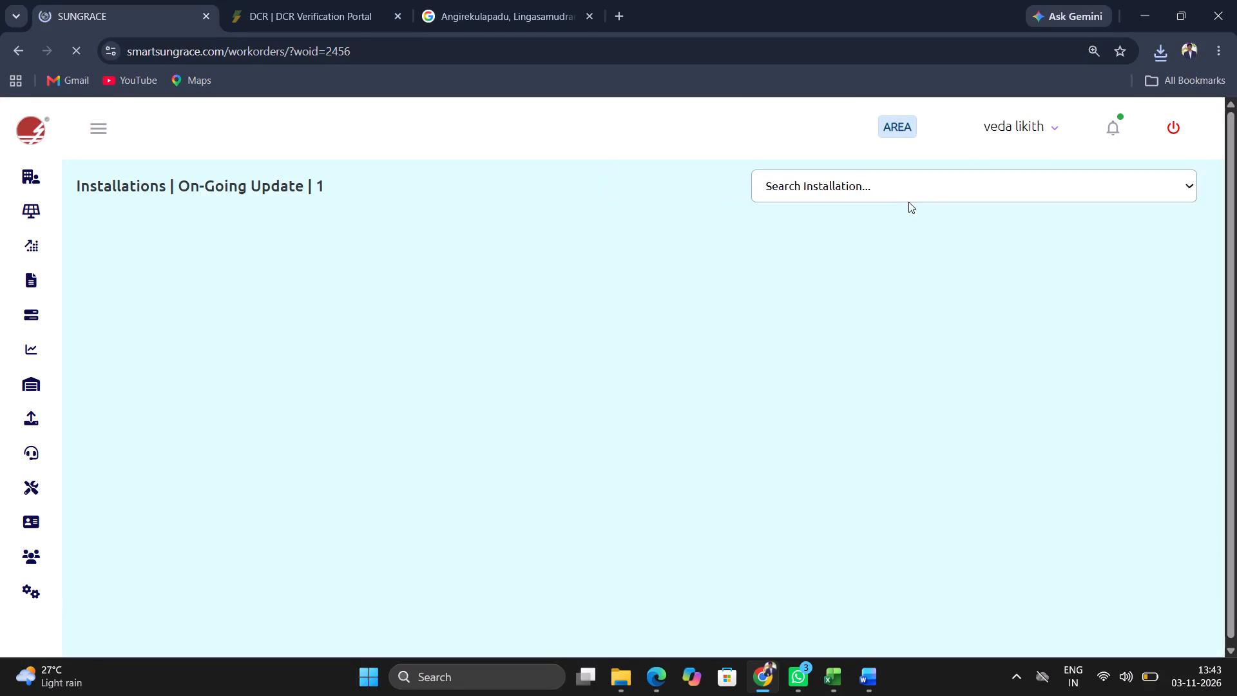
left_click(762, 244, "ctrl")
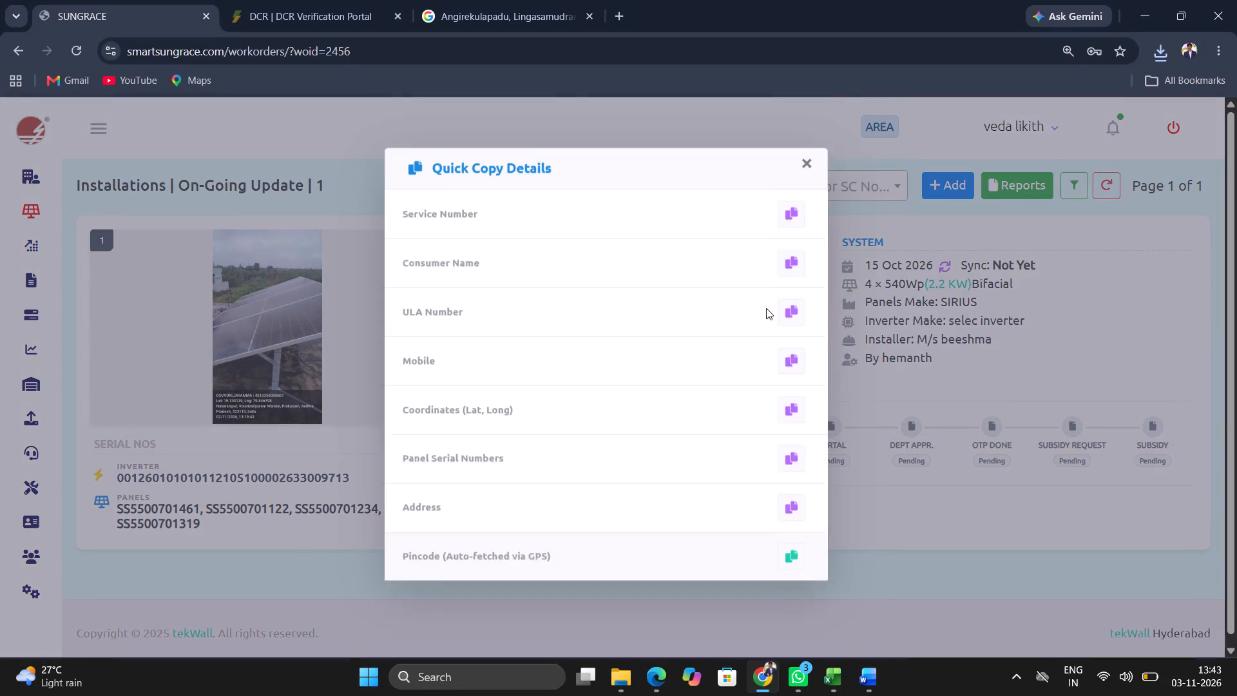
left_click(641, 122, "ctrl")
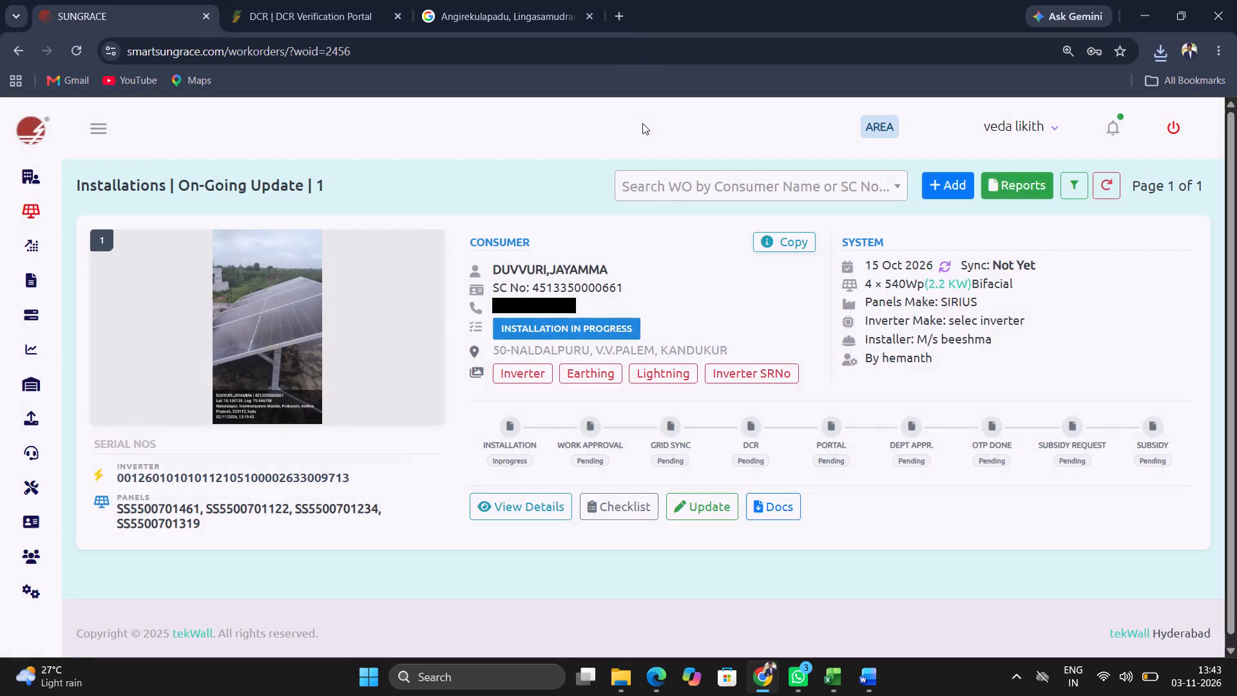
left_click(752, 235, "ctrl")
left_click(766, 242, "ctrl")
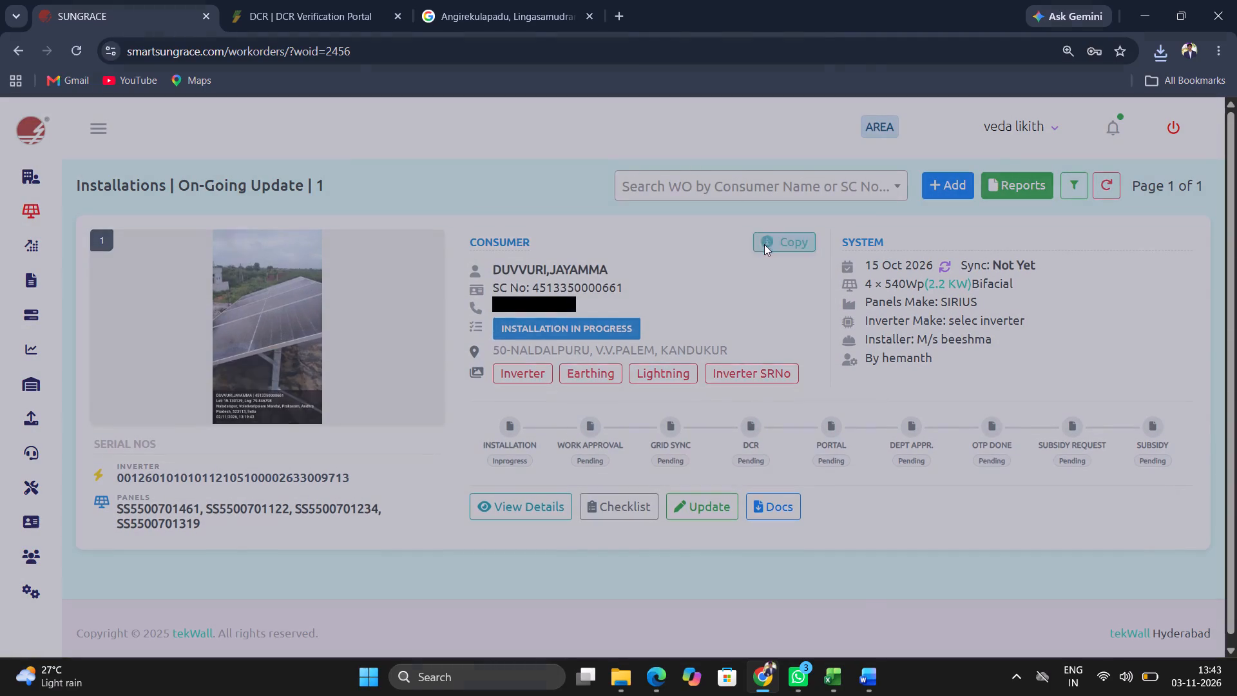
left_click(790, 320, "ctrl")
In the DCR portal, close the viewed certificate, start a new B2C consumer issue and enter the copied ULA number as Consumer Application Number.
left_click(345, 0, "ctrl")
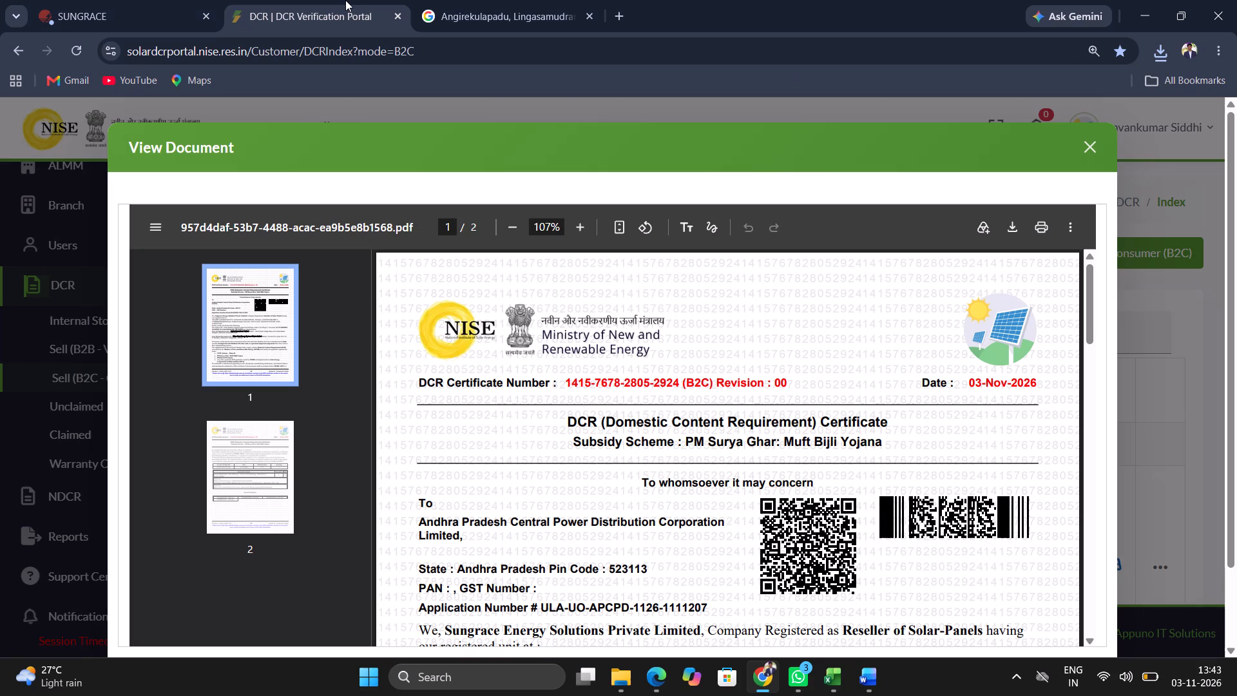
left_click(1092, 144, "ctrl")
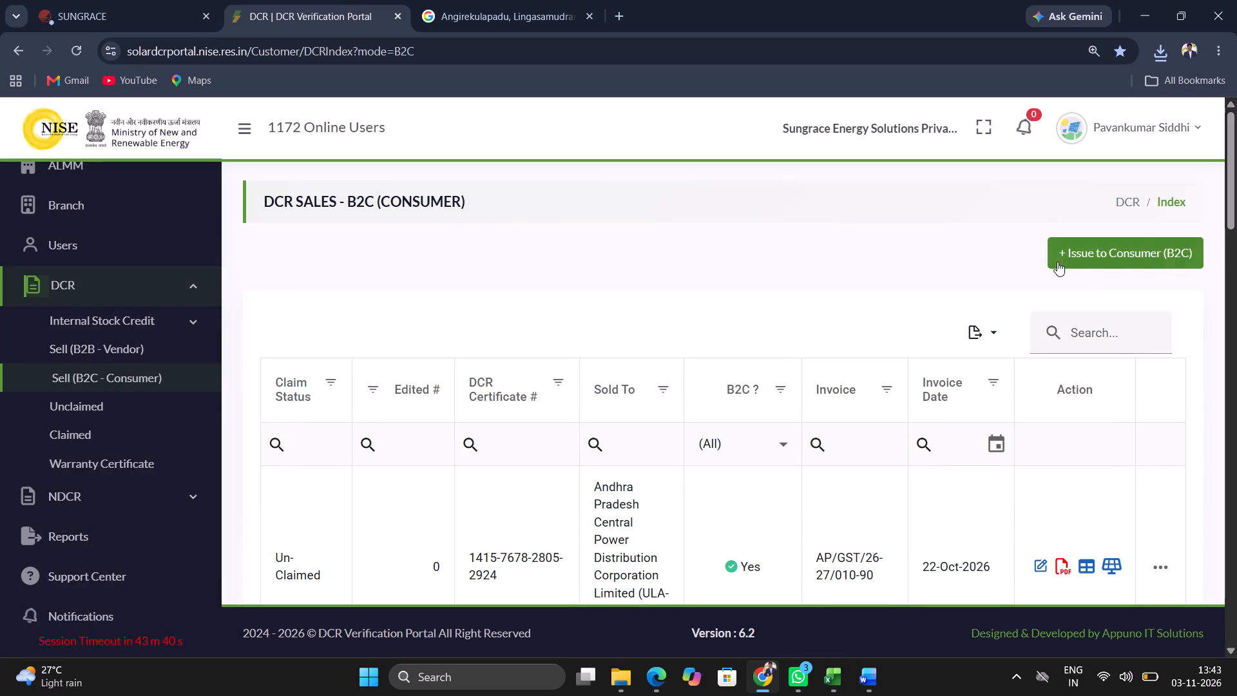
left_click(1094, 238, "ctrl")
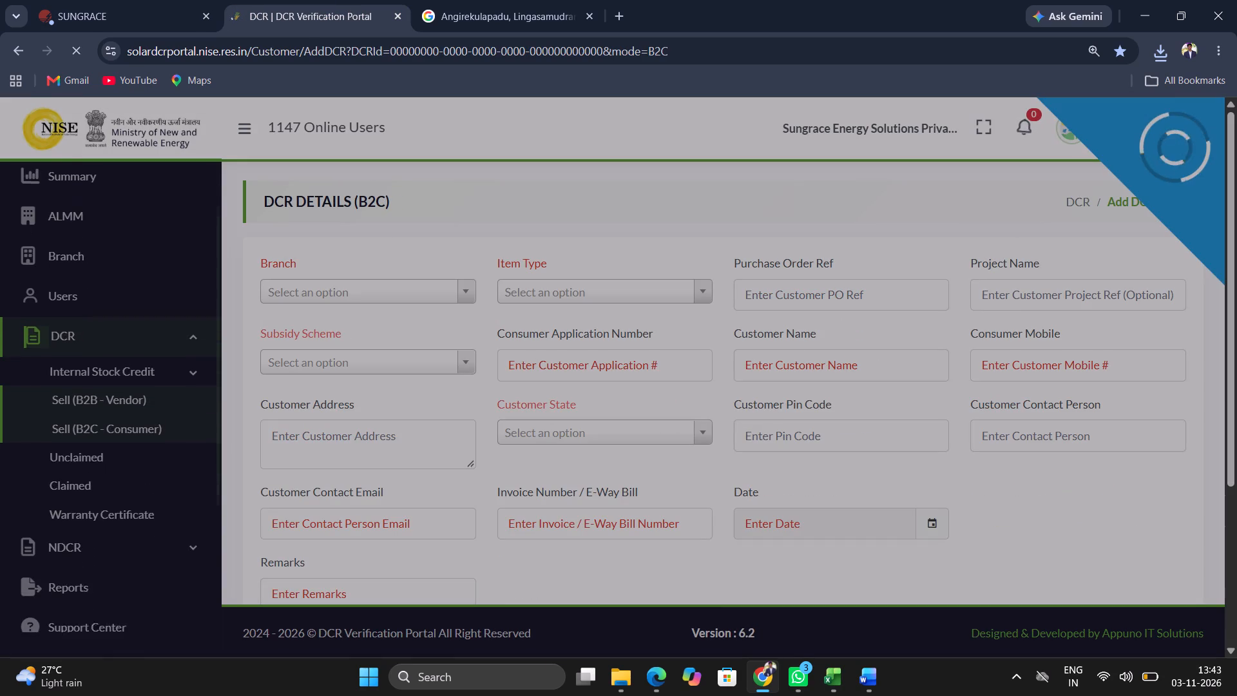
left_click(619, 376, "ctrl")
key("ctrl+v")
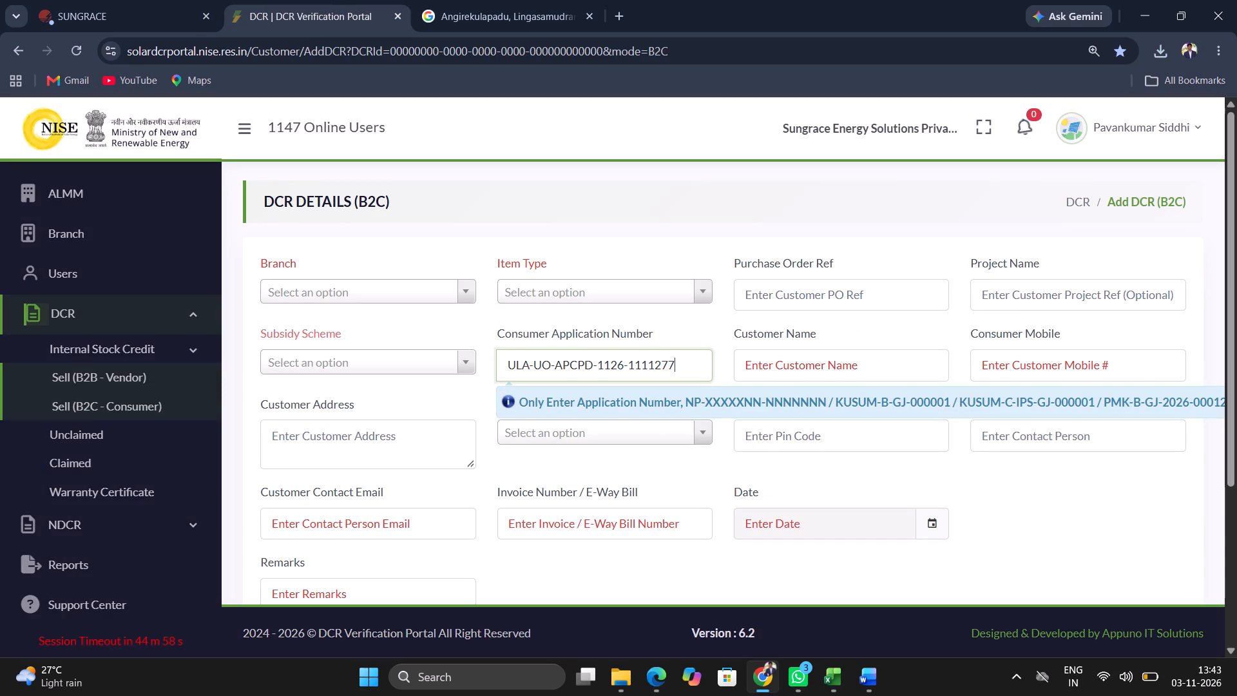
Set the branch to Andhra Pradesh, the subsidy scheme to PM Surya Ghar: Muft Bijli Yojana and the item type to Solar Panels.
left_click_drag(416, 284, 410, 292)
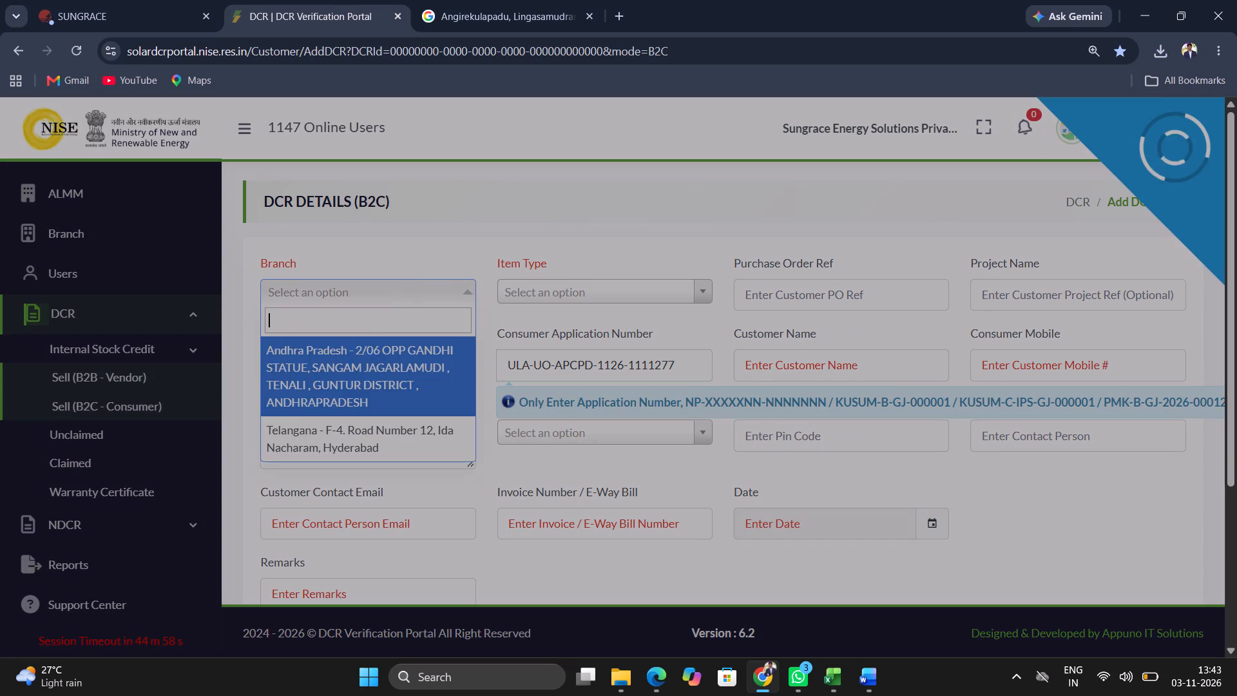
left_click(359, 372)
left_click(369, 361)
left_click(333, 506)
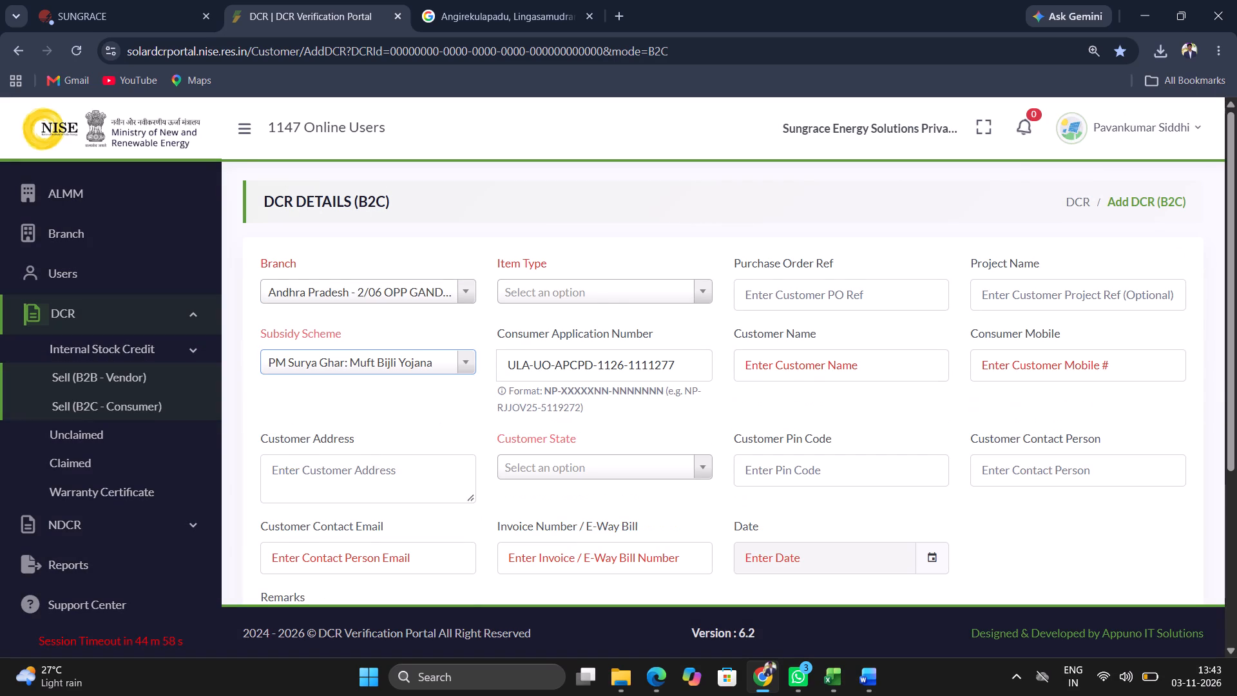
left_click(612, 289)
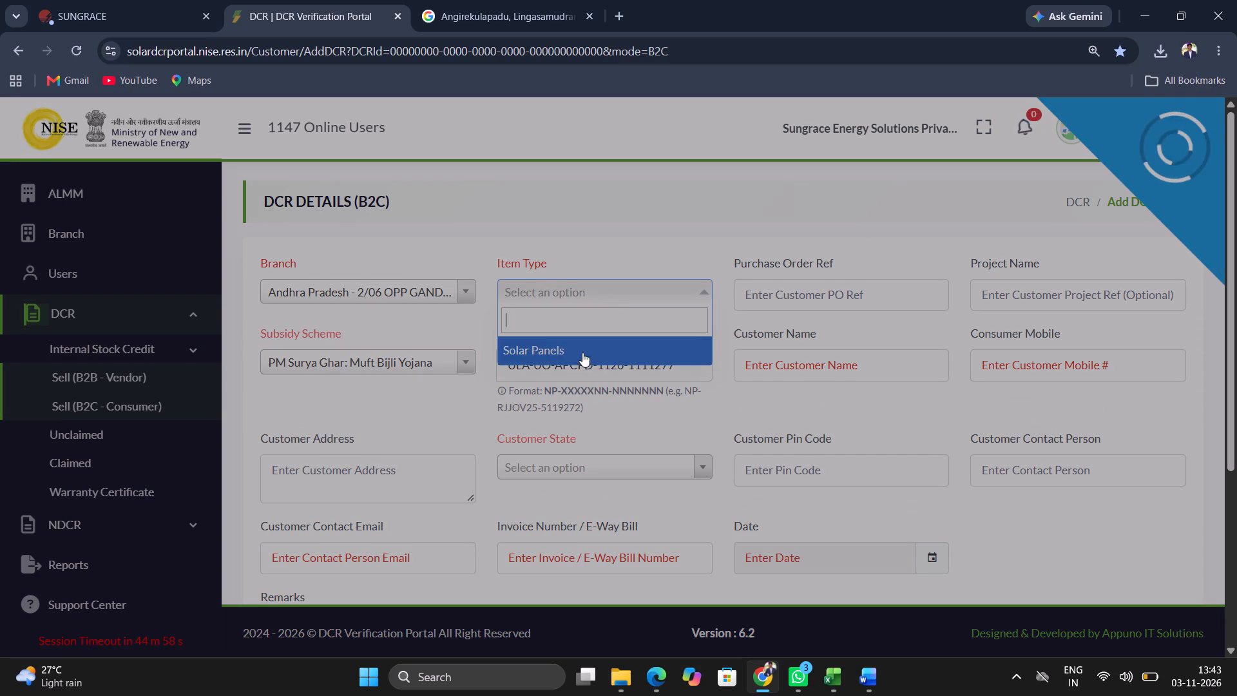
left_click(576, 345)
Fill in Customer Name with Andhra Pradesh Central Power Distribution Corporation Limited, copied from the Word details document.
left_click(767, 356)
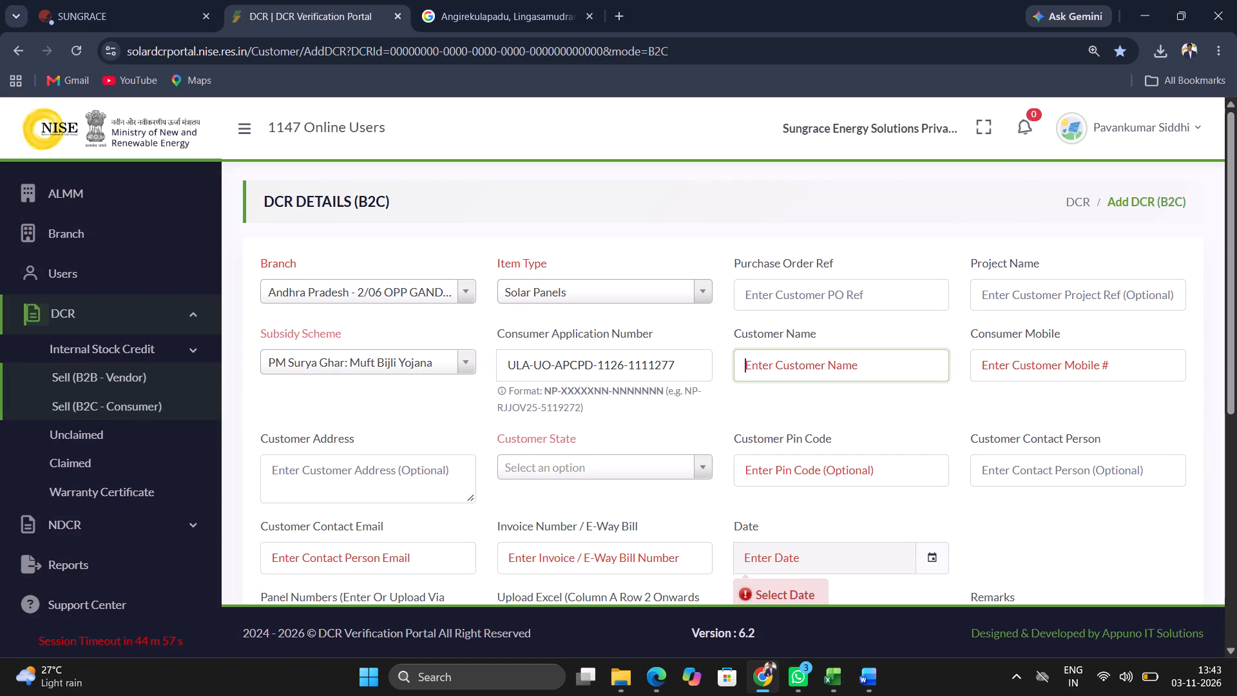
left_click(863, 619)
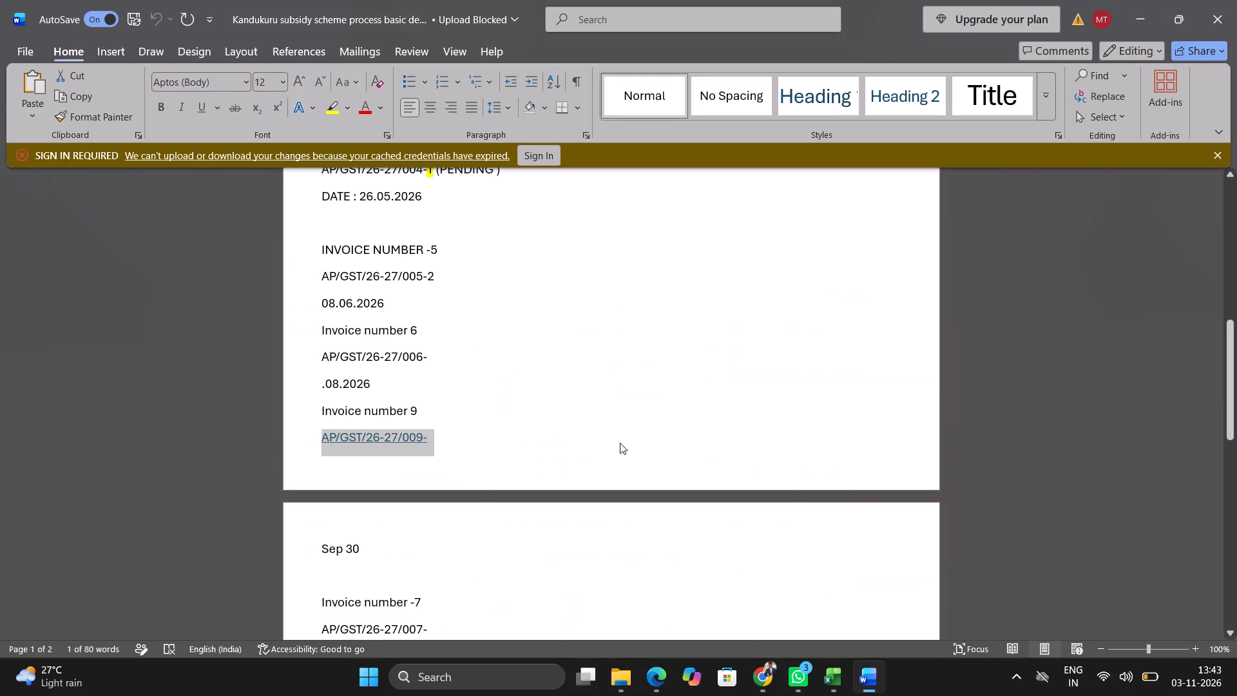
scroll(423, 309, "up", 15)
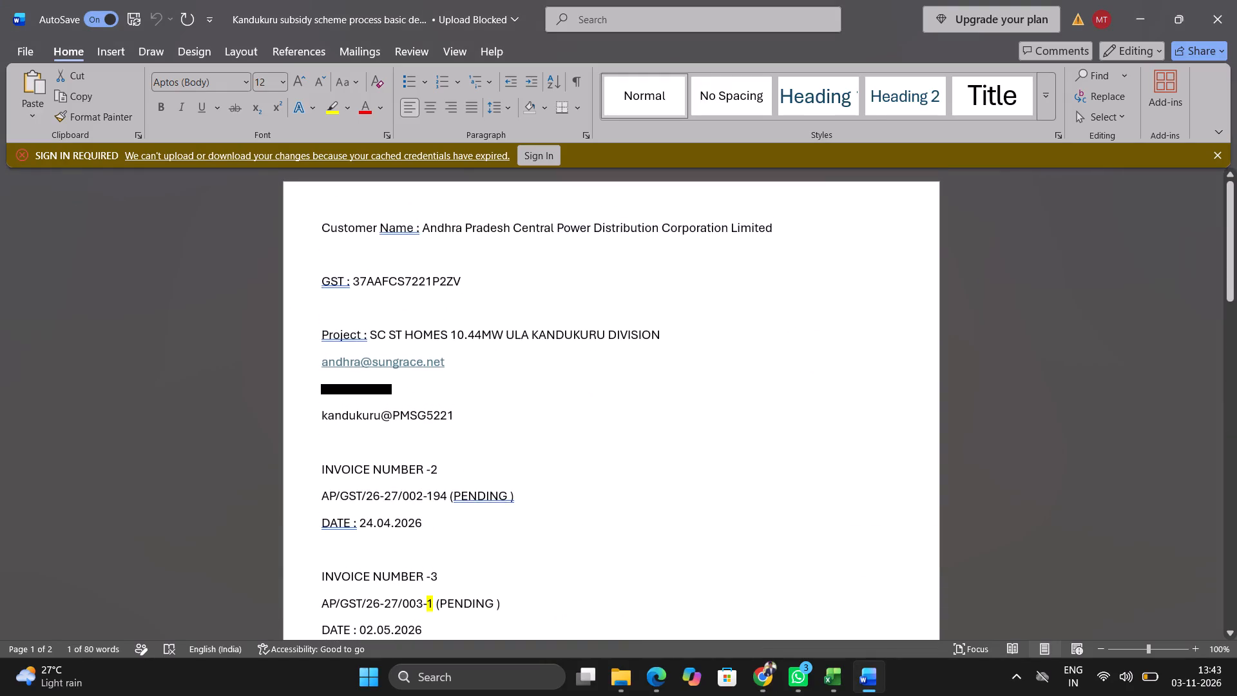
left_click_drag(433, 229, 795, 234)
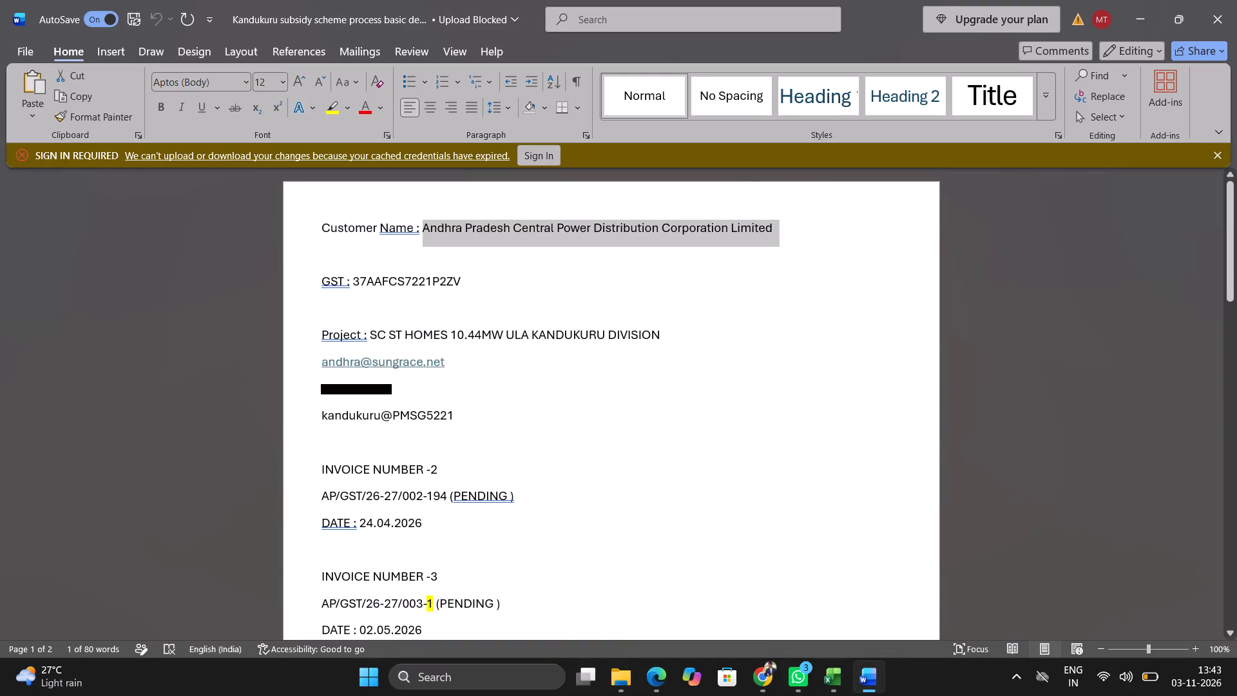
key("ctrl+c")
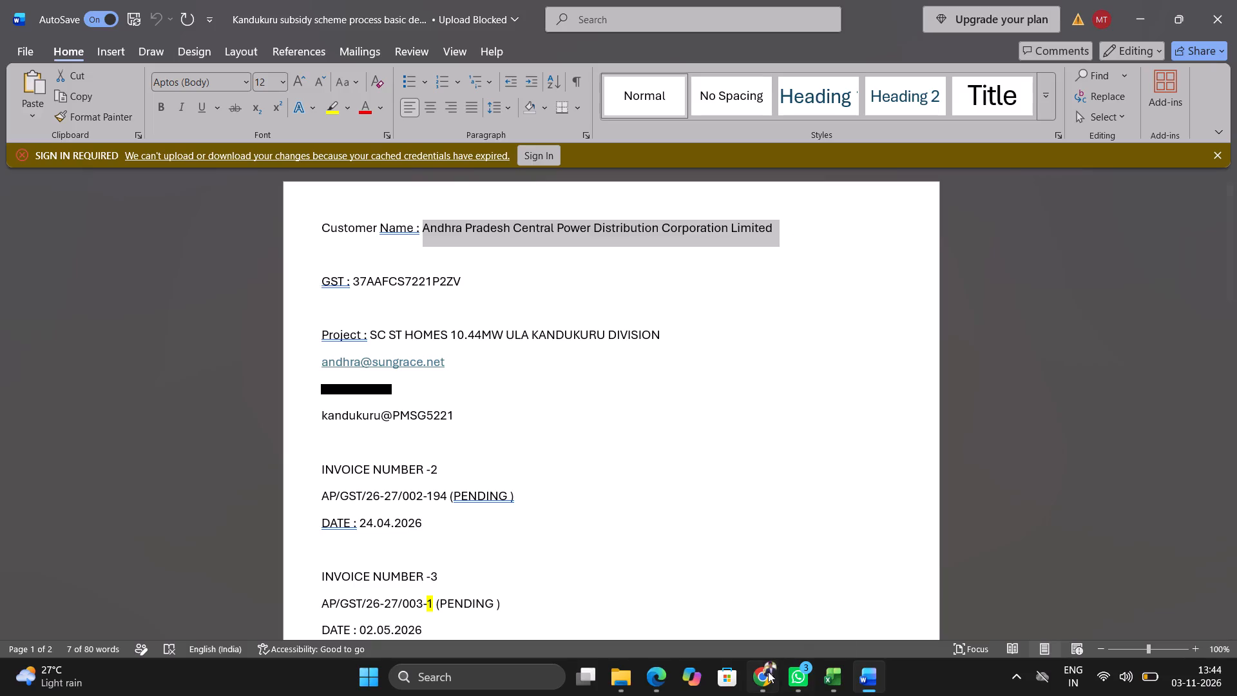
left_click(776, 585)
key("ctrl+c")
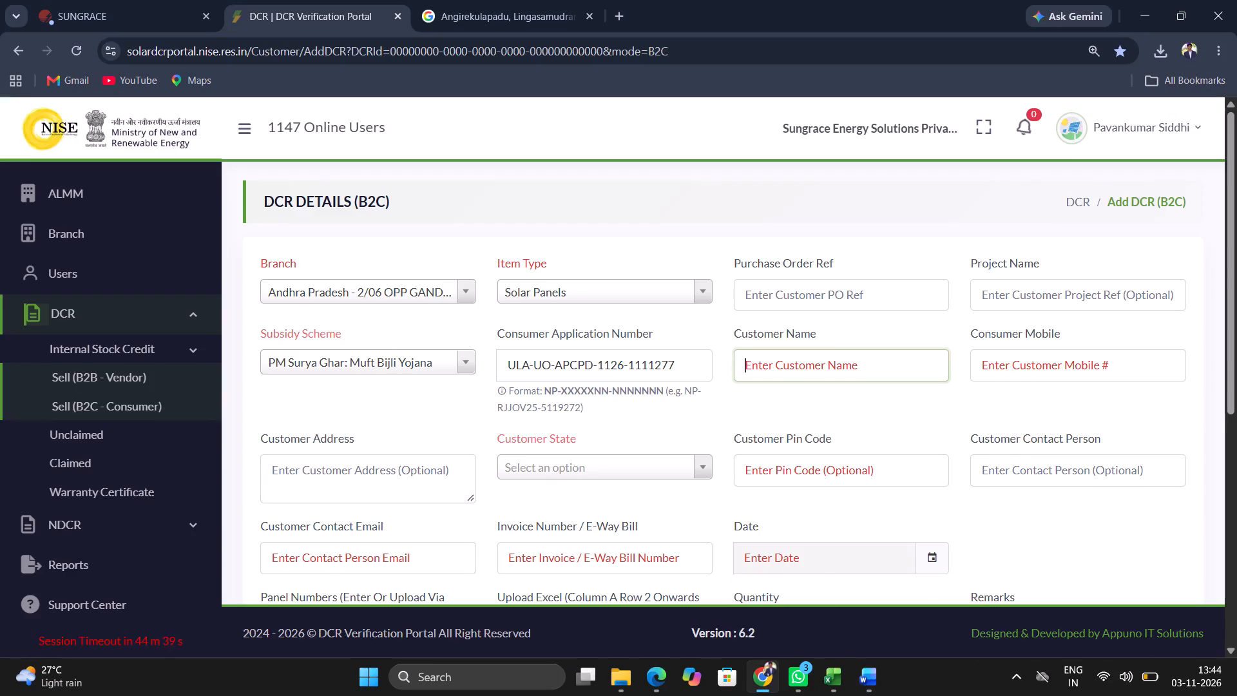
key("ctrl+v")
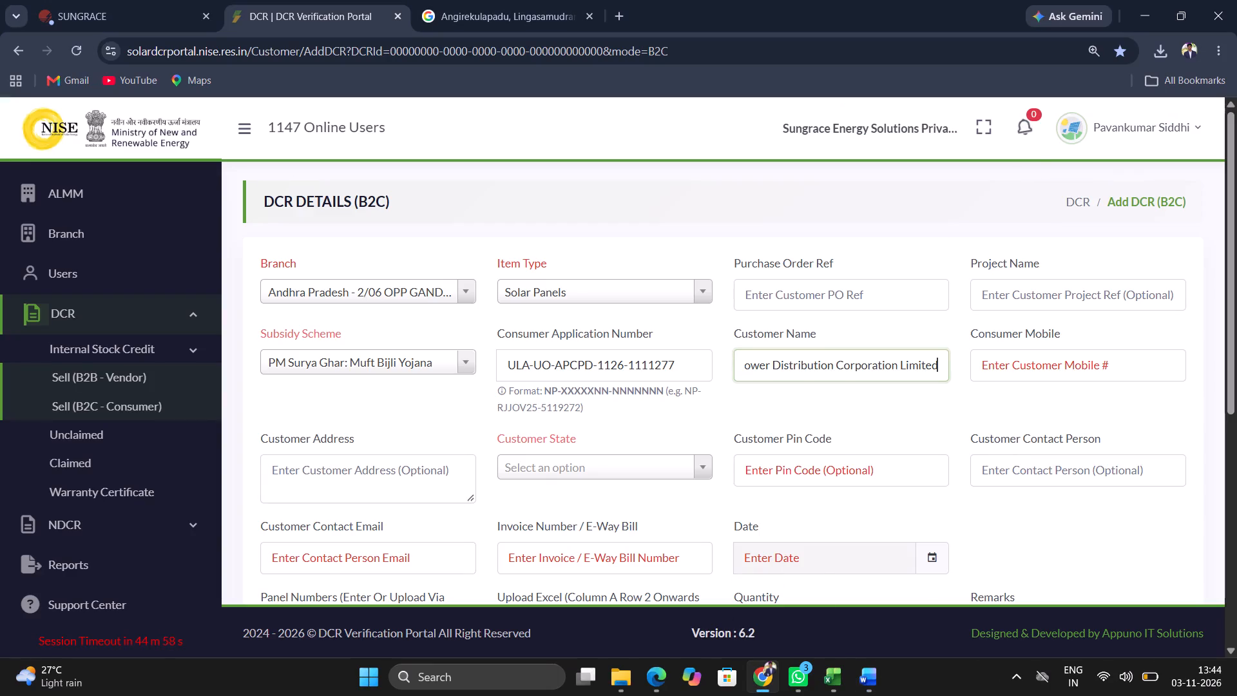
Fill in Project Name with SC ST HOMES 10.44MW ULA KANDUKURU DIVISION, copied from the Word document.
left_click(1016, 301)
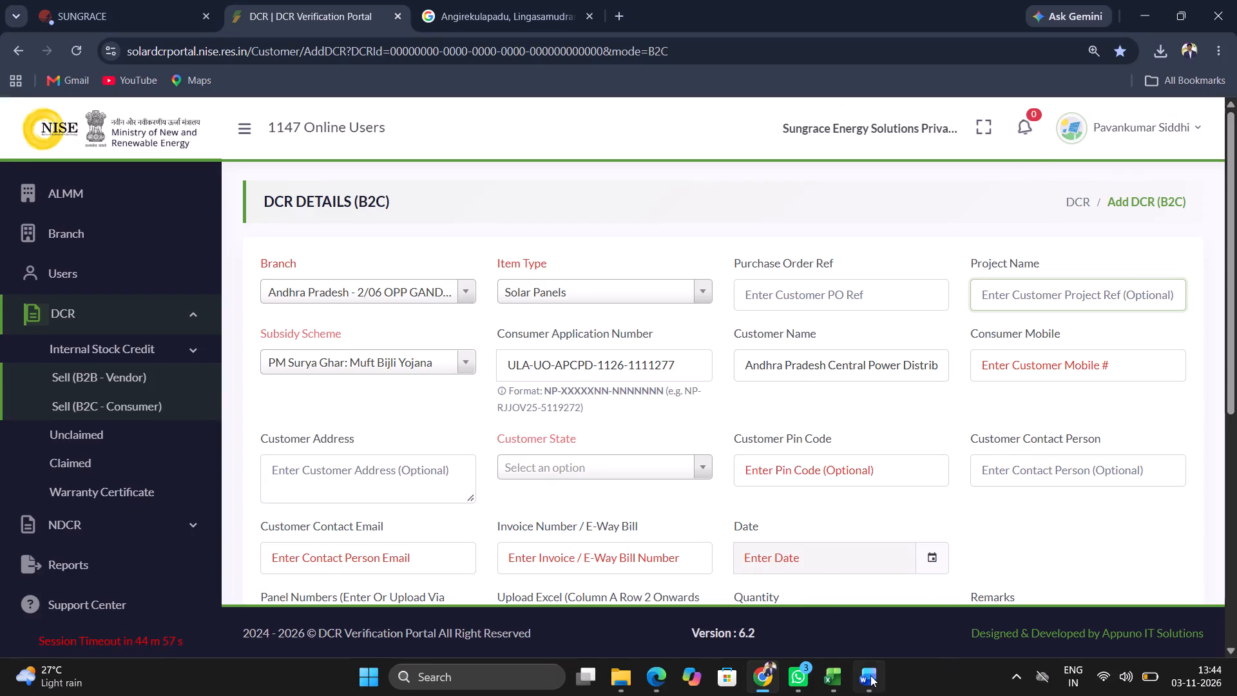
left_click(854, 583)
left_click_drag(373, 338, 421, 338)
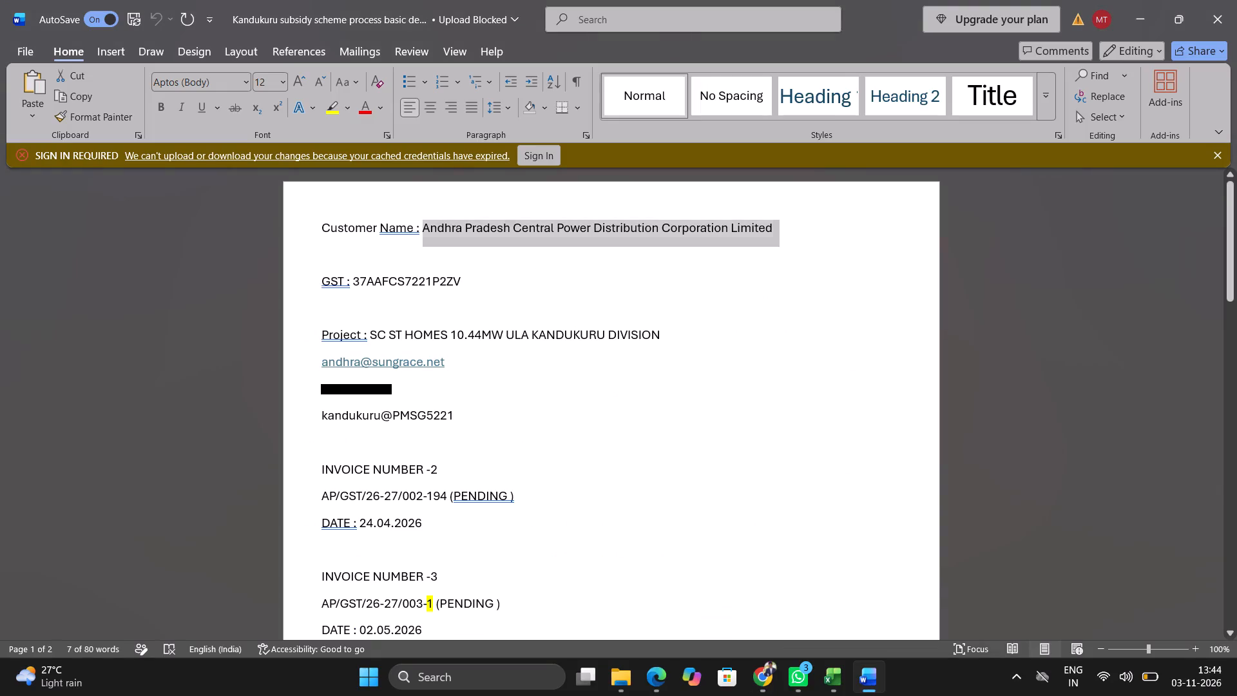
left_click_drag(421, 338, 785, 340)
left_click(785, 340)
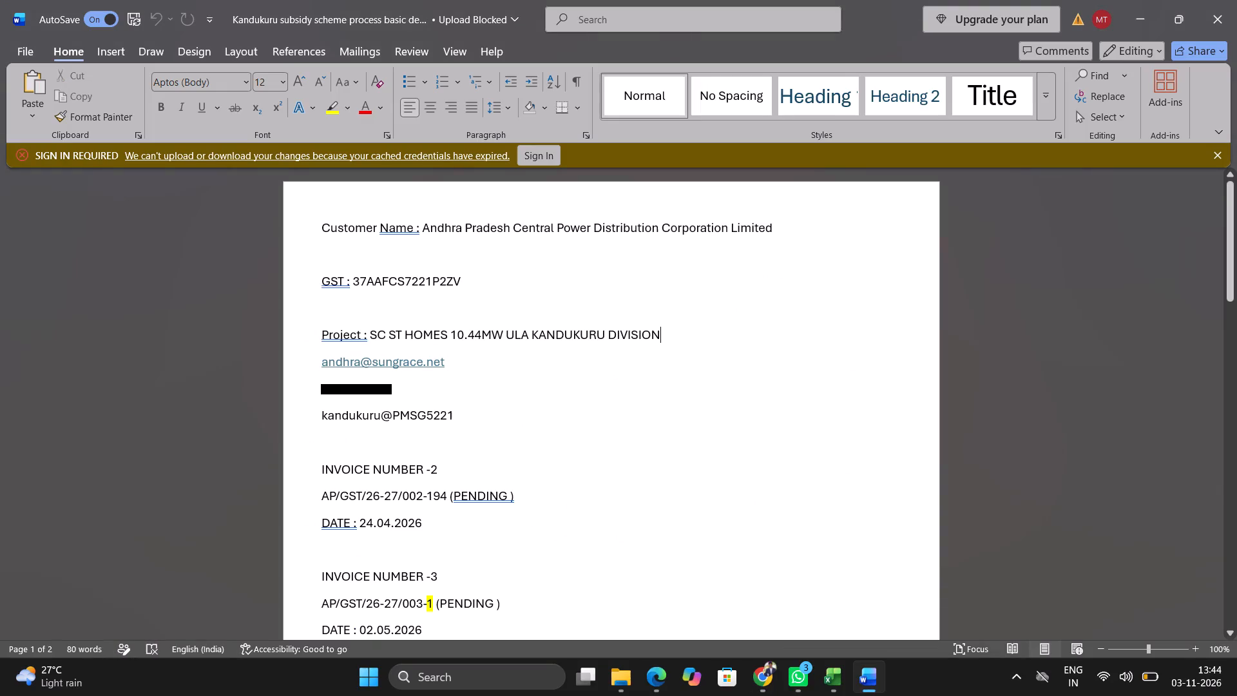
left_click_drag(370, 336, 374, 336)
left_click_drag(374, 336, 672, 332)
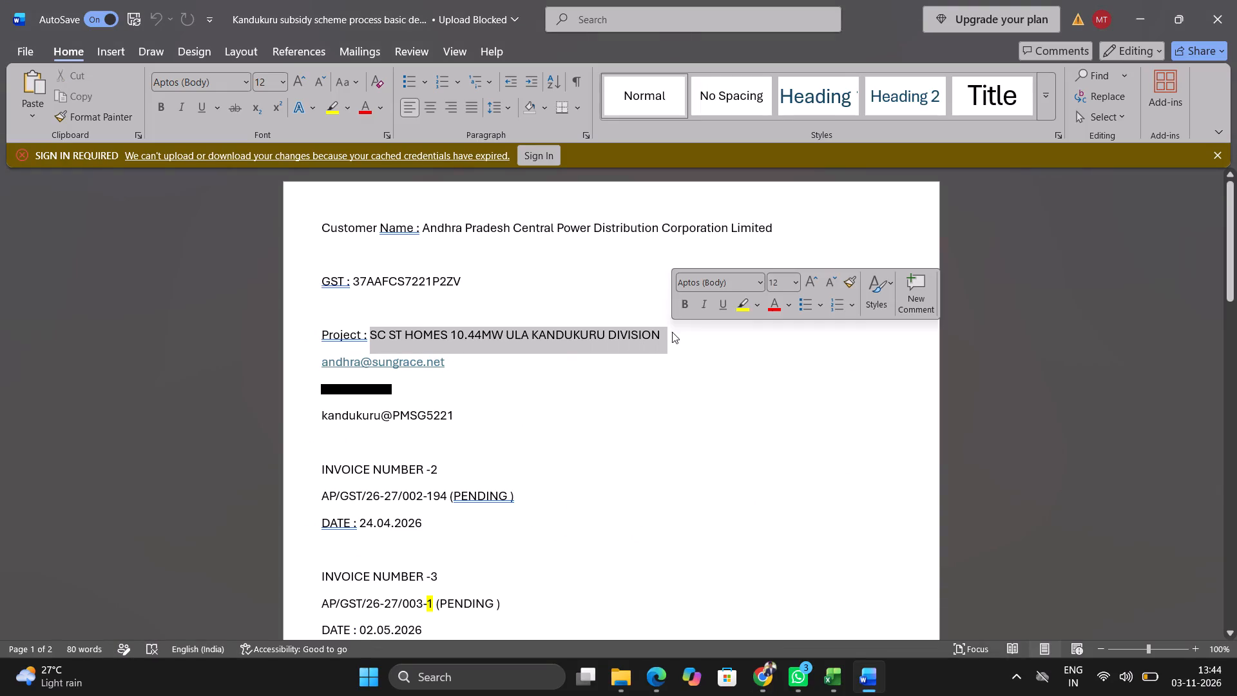
key("ctrl+c")
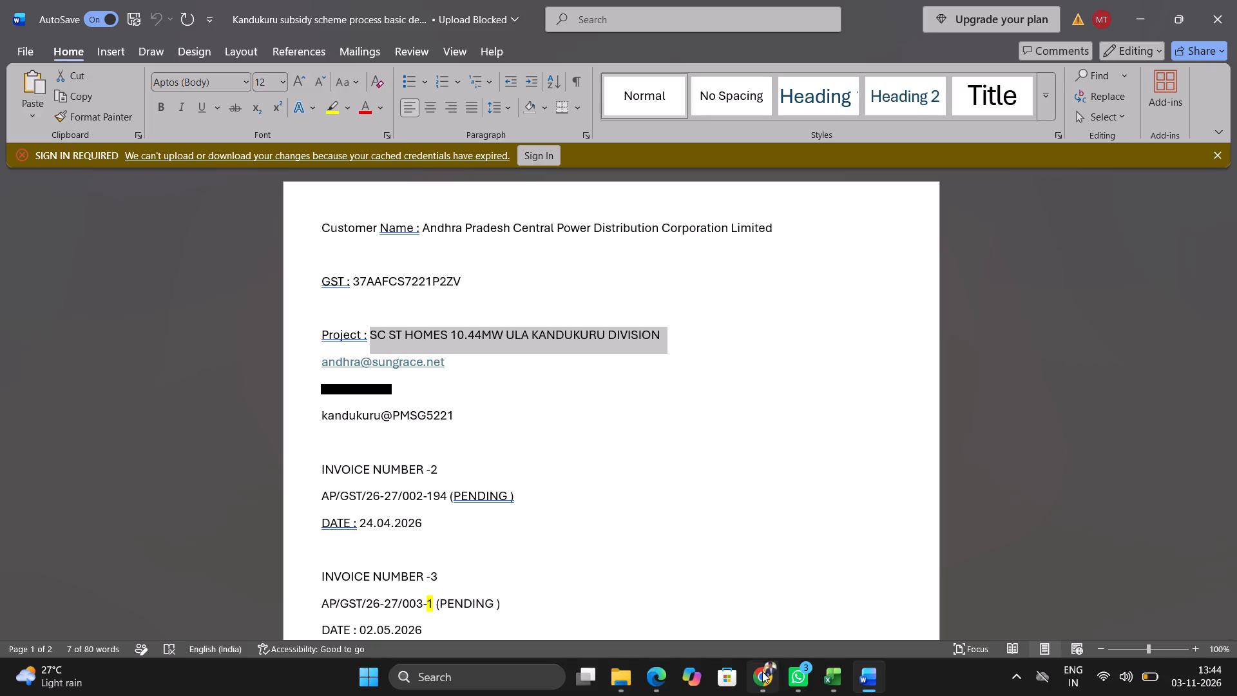
left_click(799, 605)
key("ctrl+v")
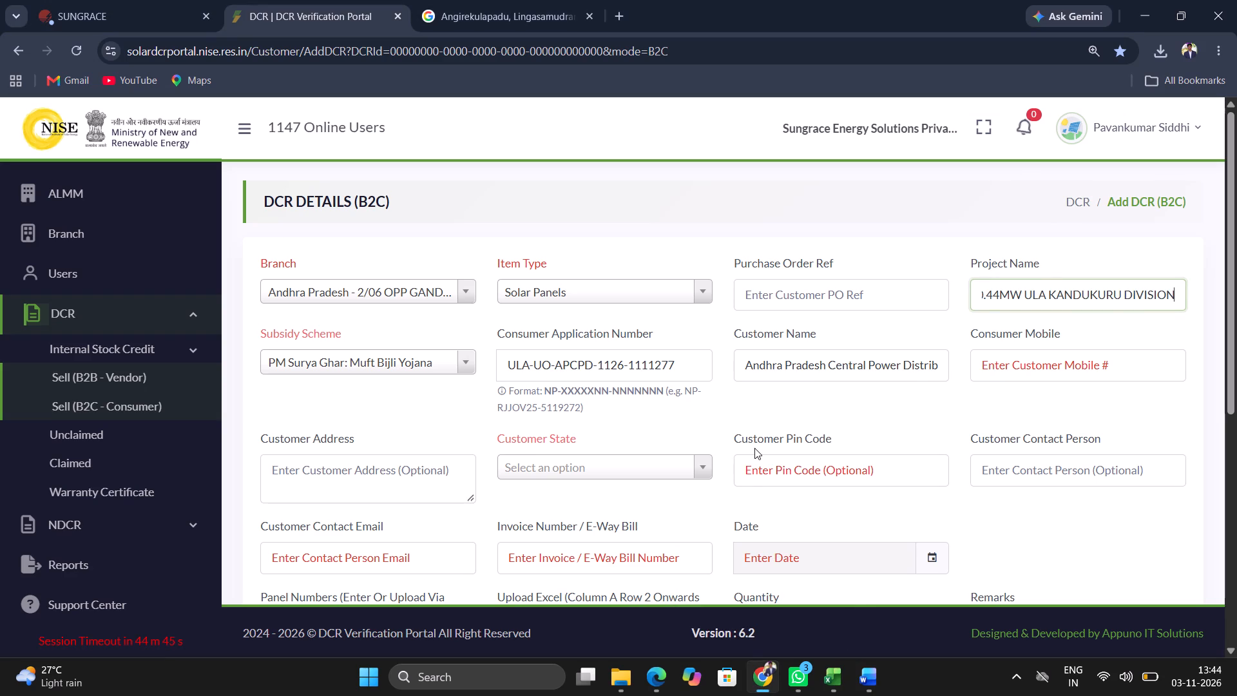
Fill in Consumer Mobile with the mobile number copied from the Word document.
left_click(988, 364)
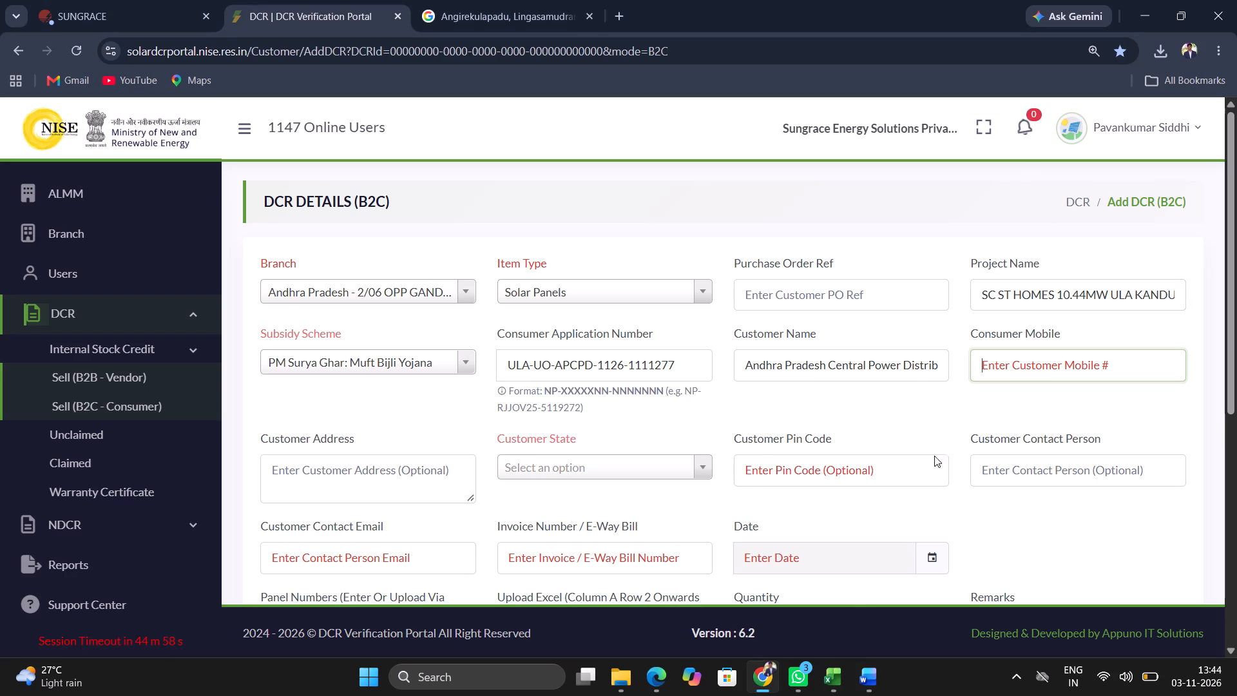
left_click(895, 597)
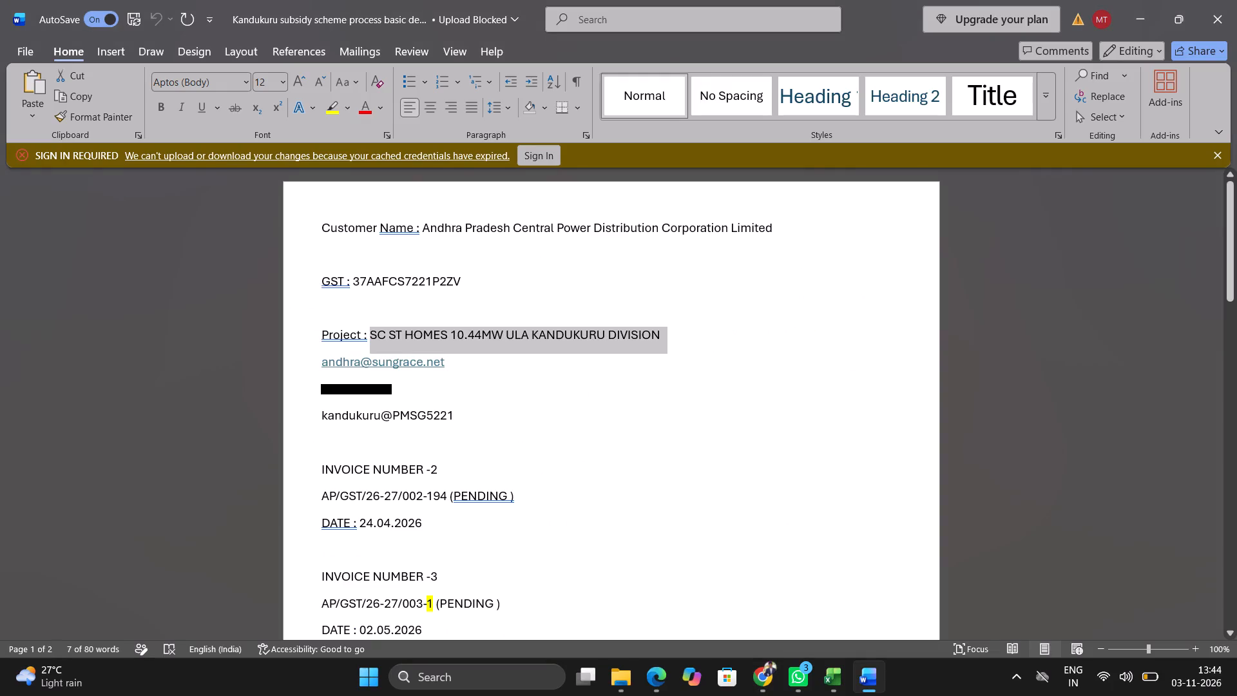
left_click_drag(417, 394, 183, 398)
key("ctrl+c")
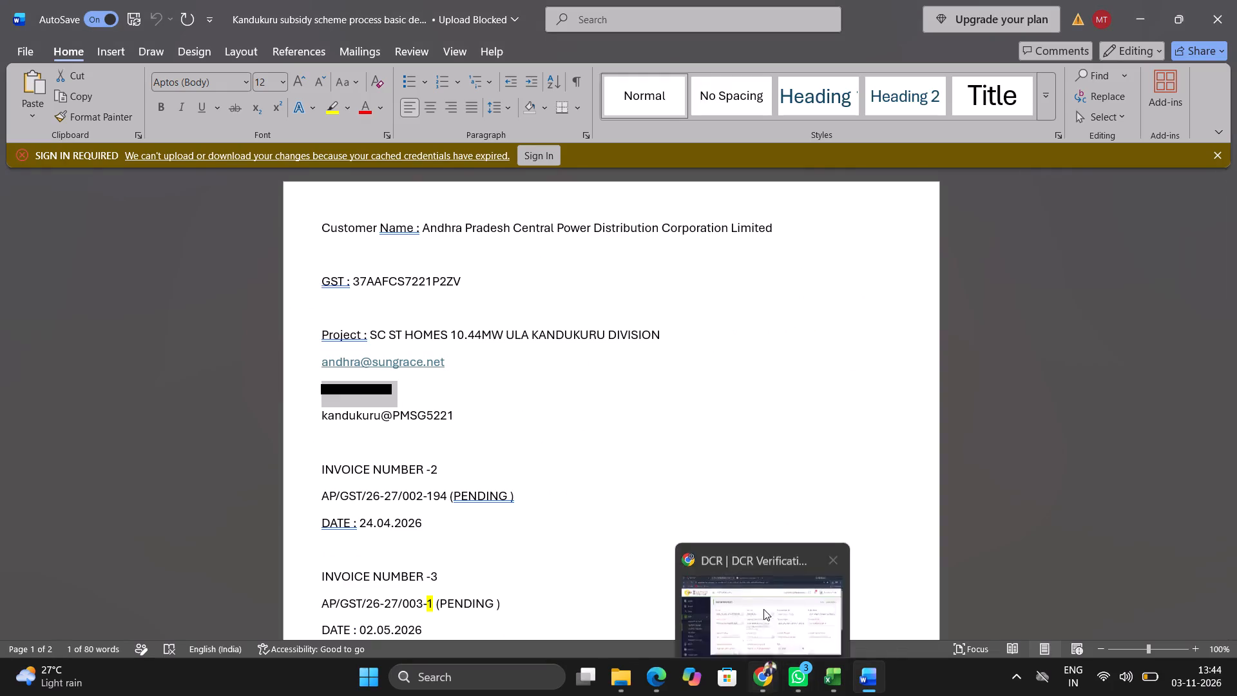
left_click(767, 601)
key("ctrl+v")
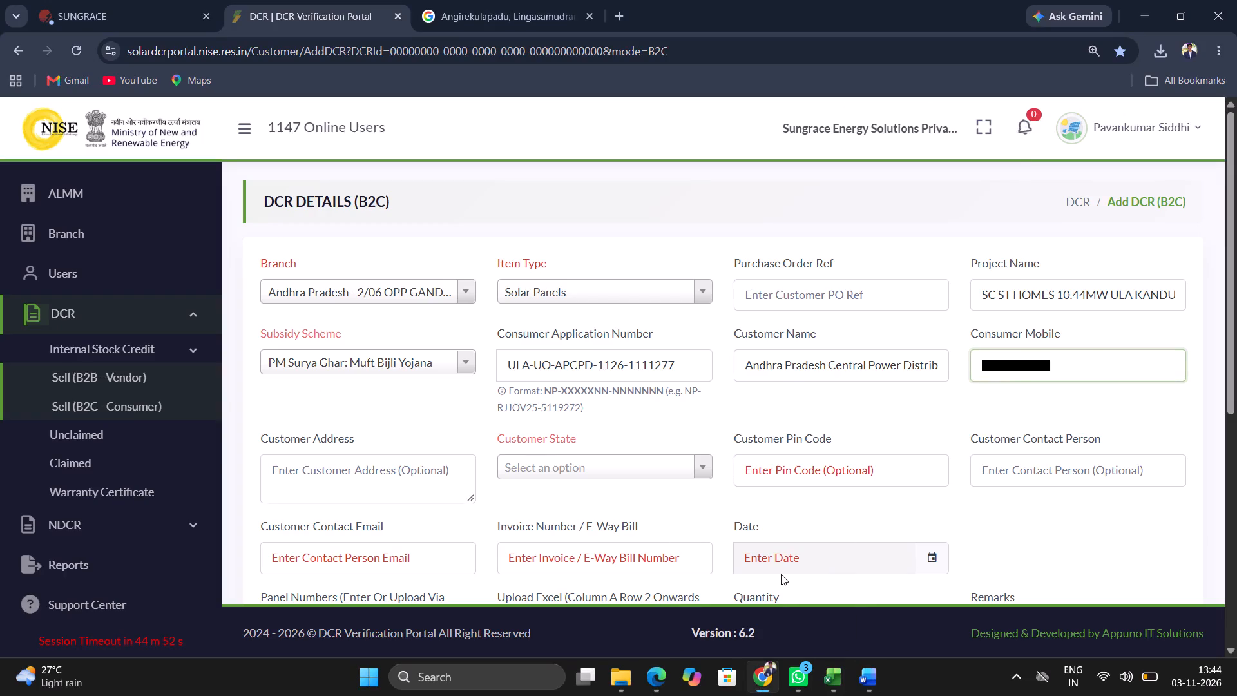
Set Customer State to Andhra Pradesh (37).
scroll(629, 524, "down", 1)
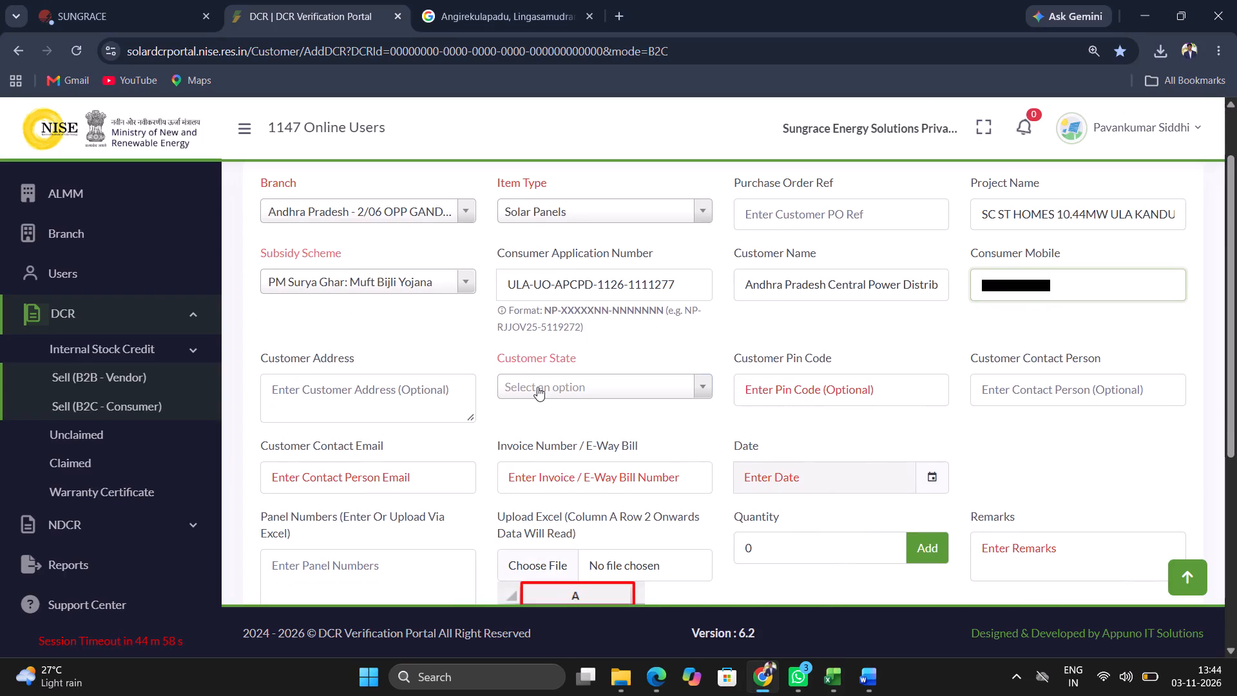
left_click(537, 387)
left_click(550, 521)
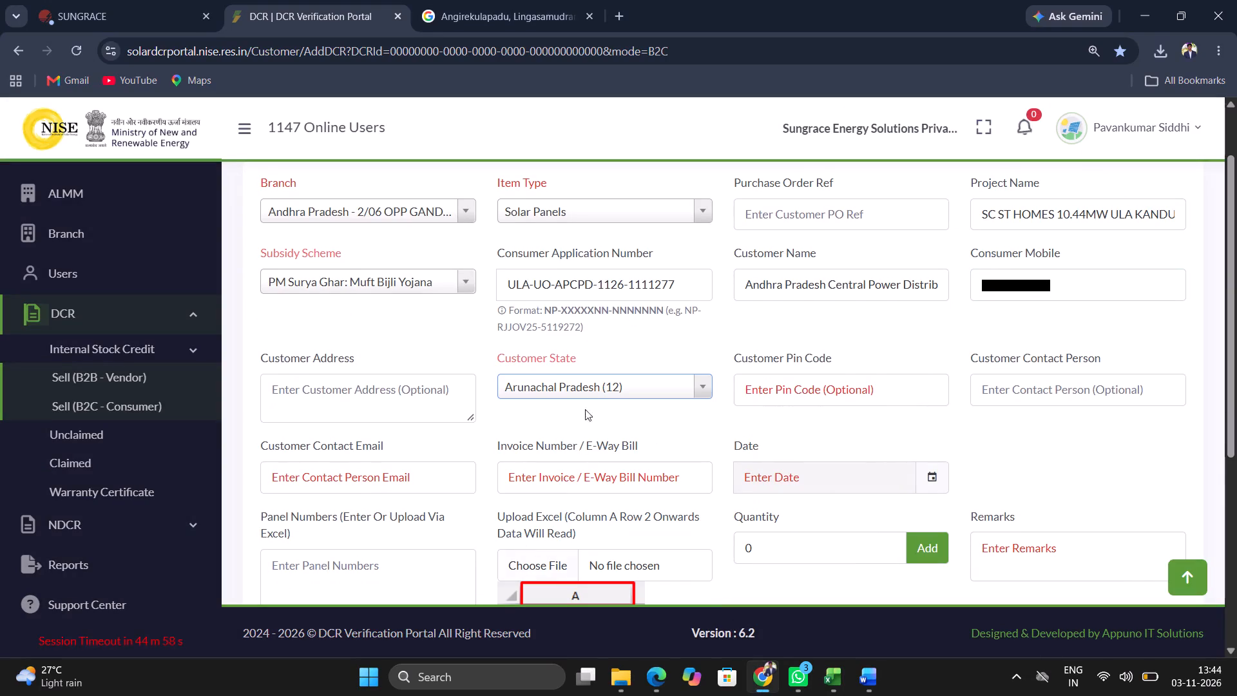
left_click_drag(601, 373, 604, 383)
left_click(599, 380)
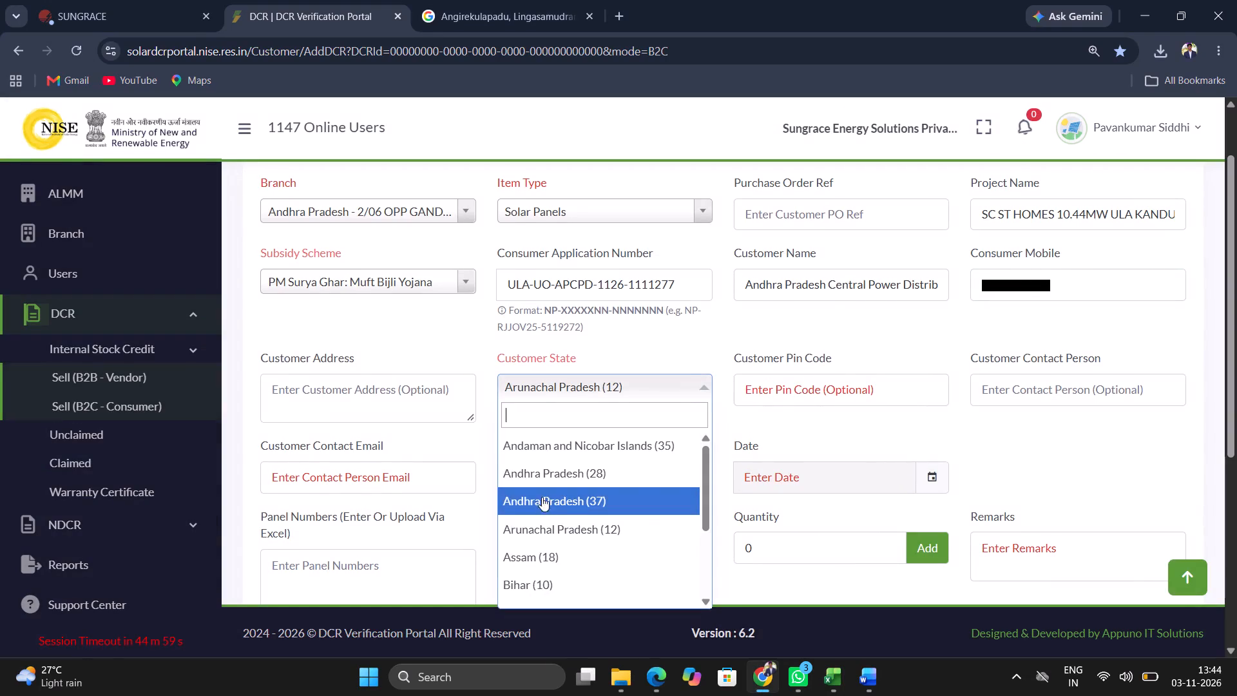
left_click(542, 497)
Fill in Customer Contact Email with the e-mail address copied from the Word details document.
scroll(585, 383, "down", 2)
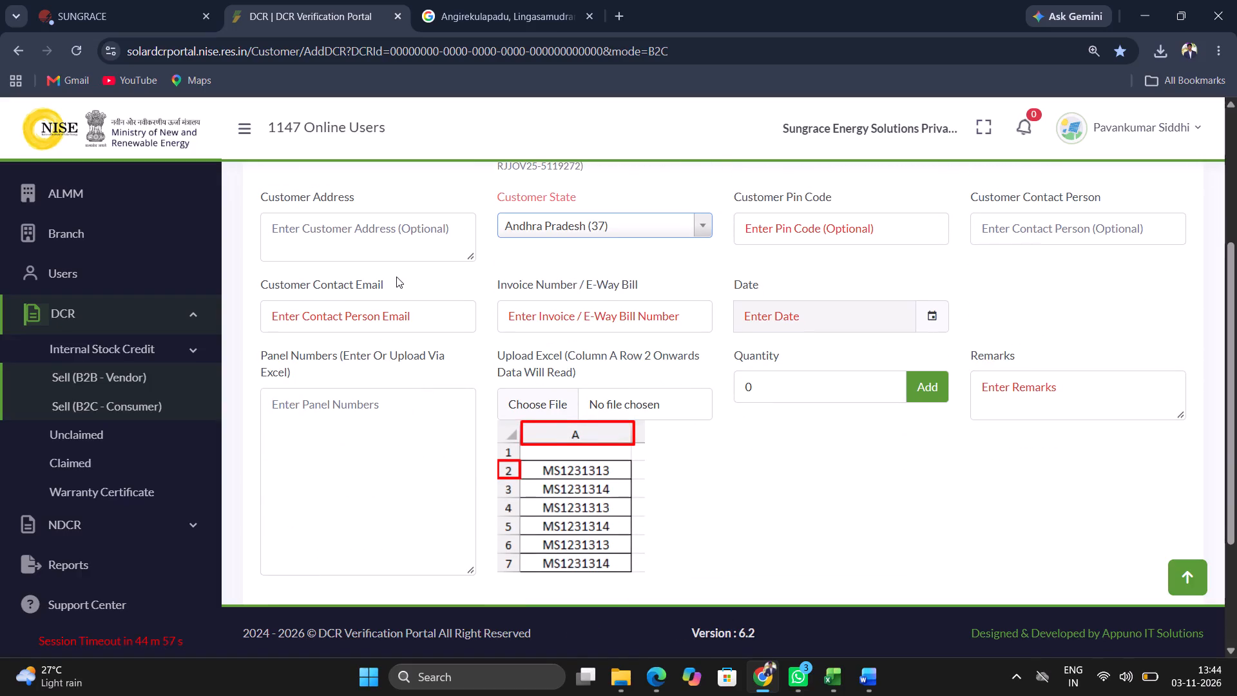
left_click(399, 315)
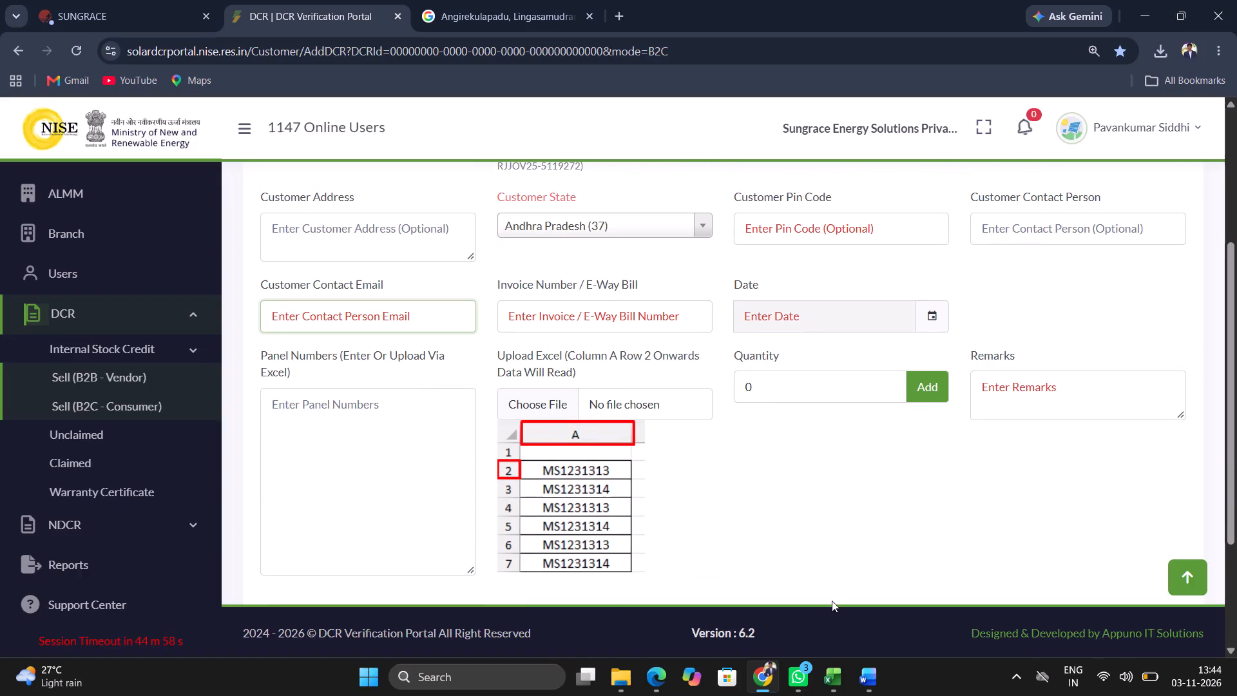
left_click(838, 545)
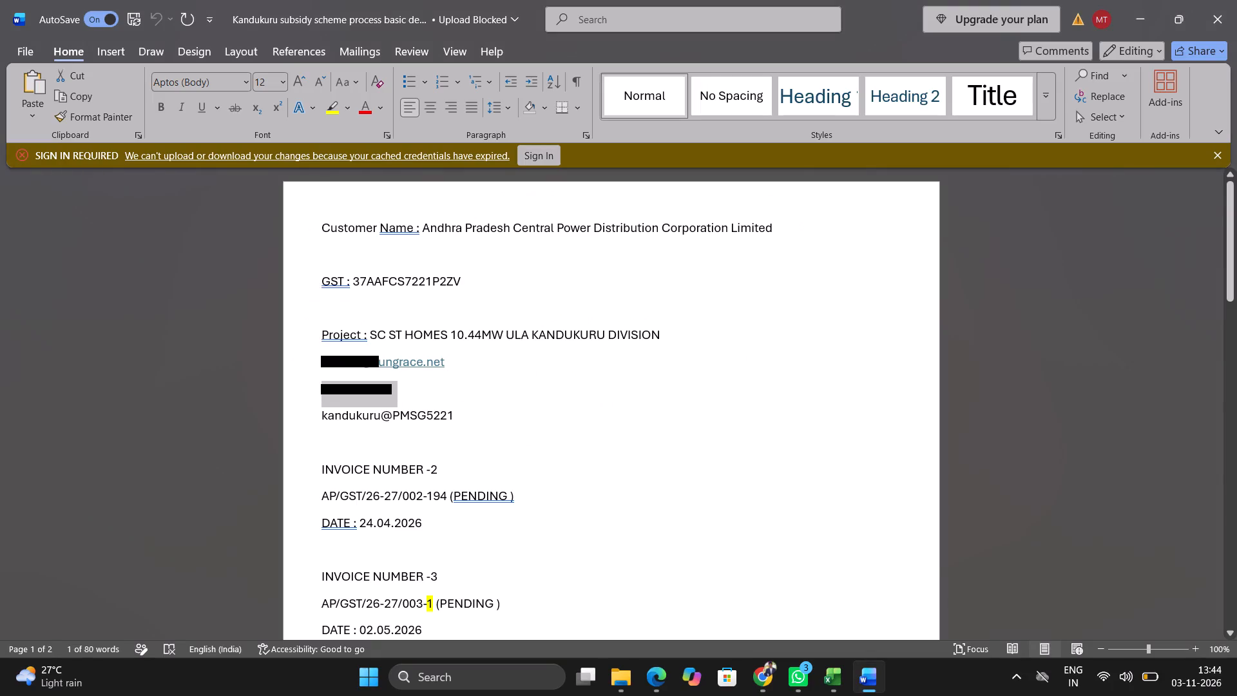
left_click_drag(459, 359, 276, 358)
key("ctrl+c")
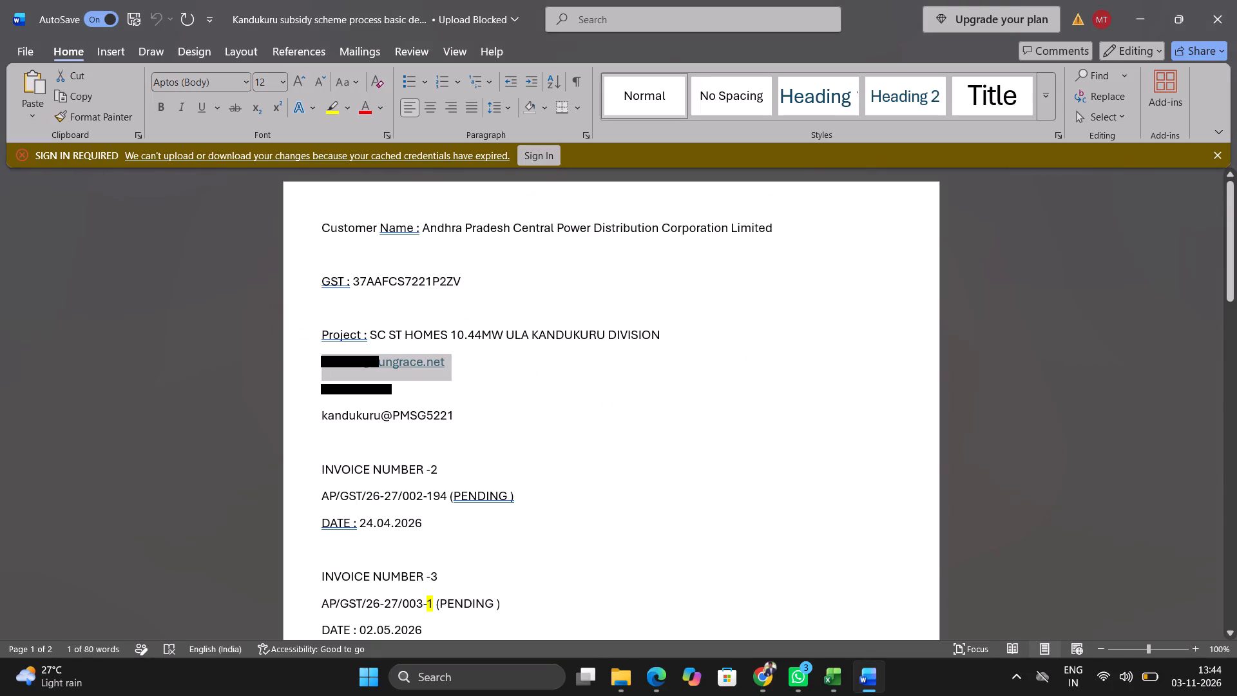
left_click(762, 616)
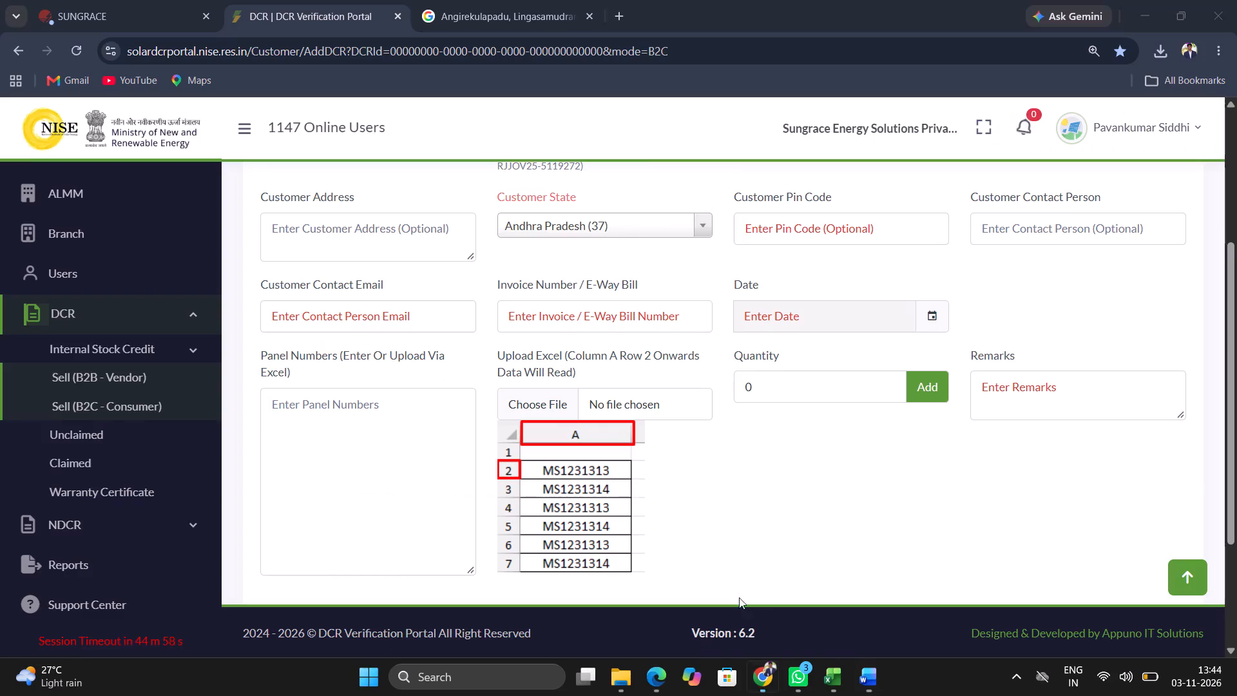
key("ctrl+v")
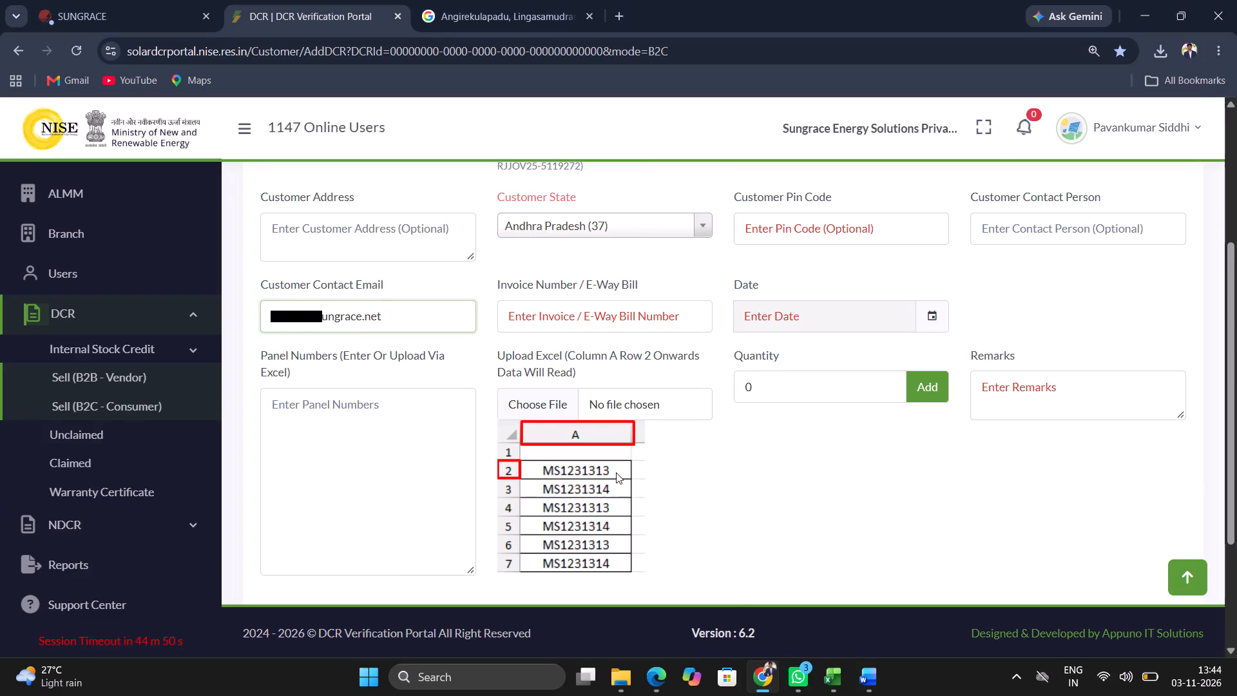
Copy the invoice 9 number prefix AP/GST/26-27/009- from the Word document for the Invoice Number / E-Way Bill field.
left_click(693, 314)
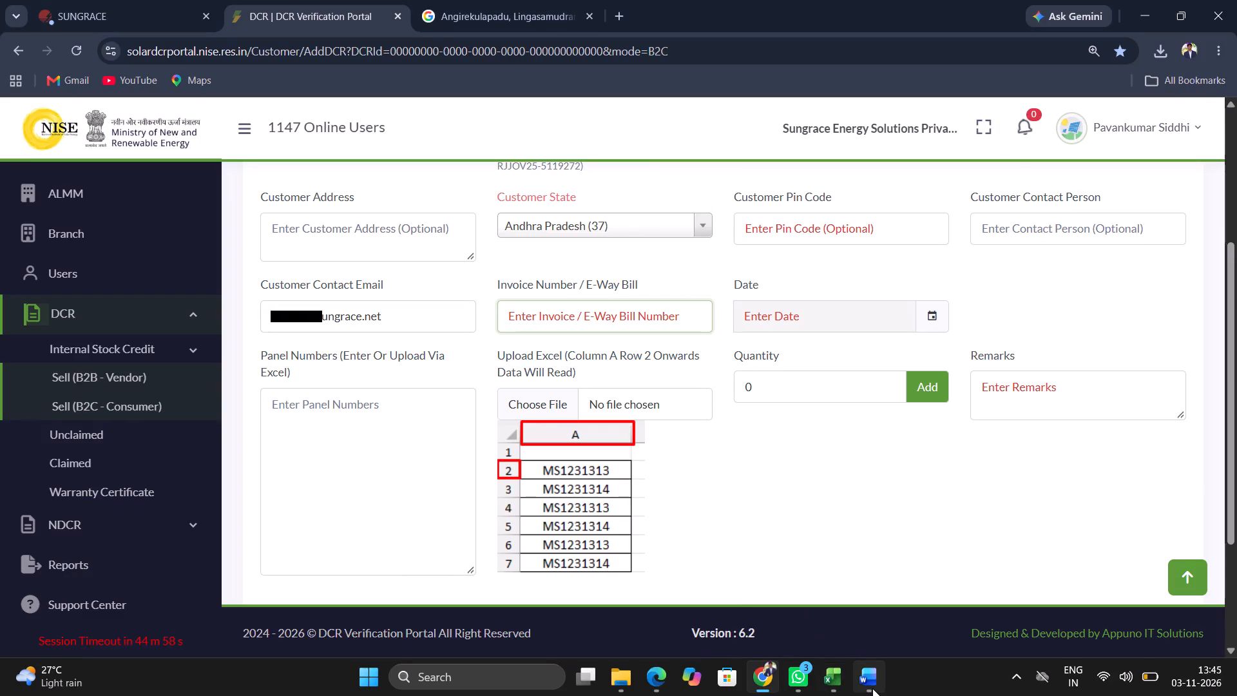
left_click(894, 599)
scroll(672, 434, "down", 10)
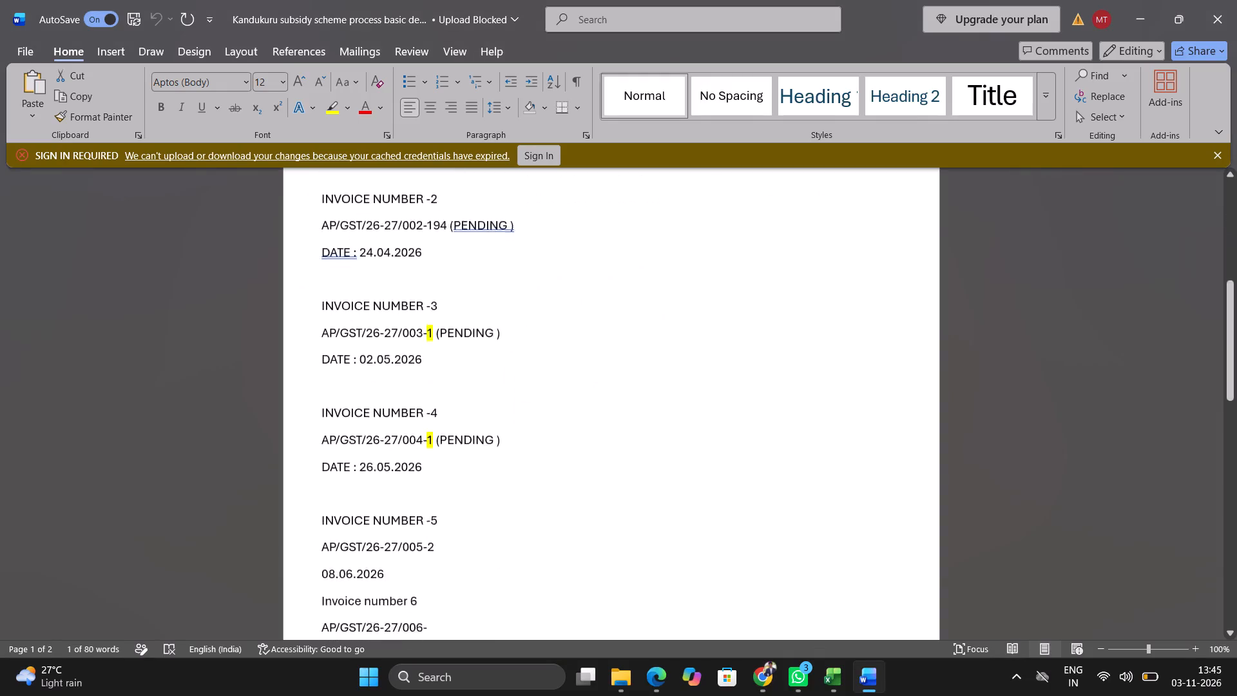
scroll(662, 401, "down", 4)
left_click_drag(447, 445, 149, 457)
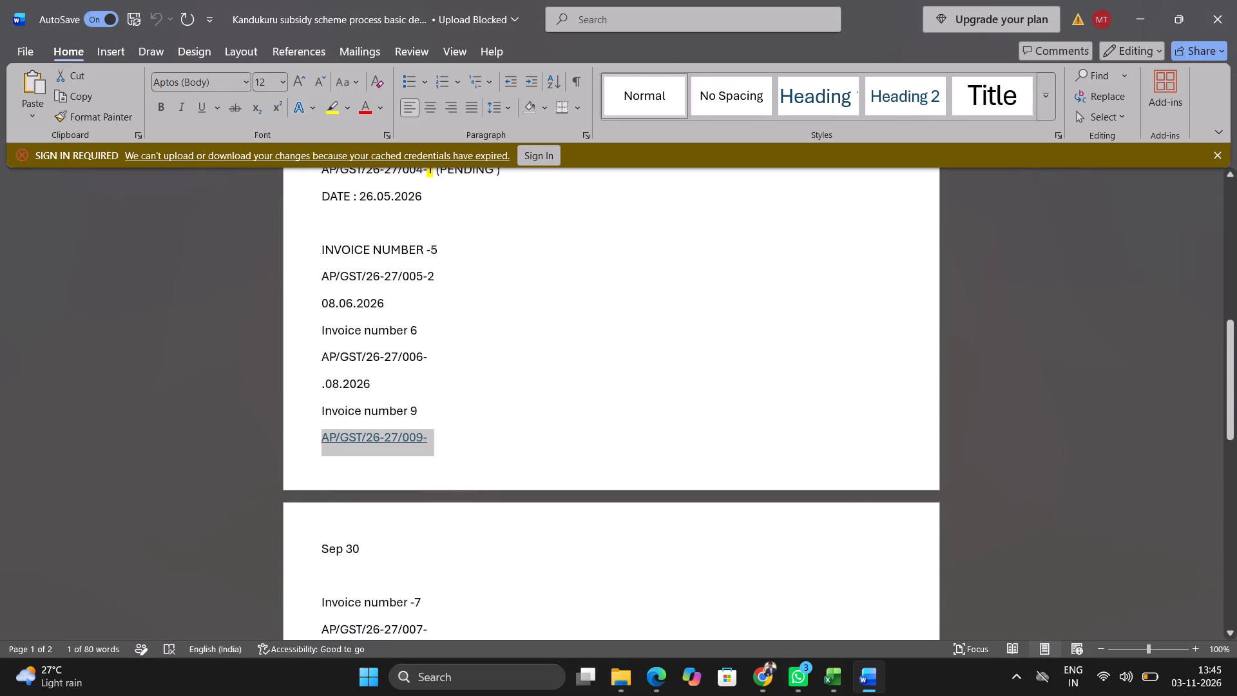
key("ctrl+c")
left_click(743, 567)
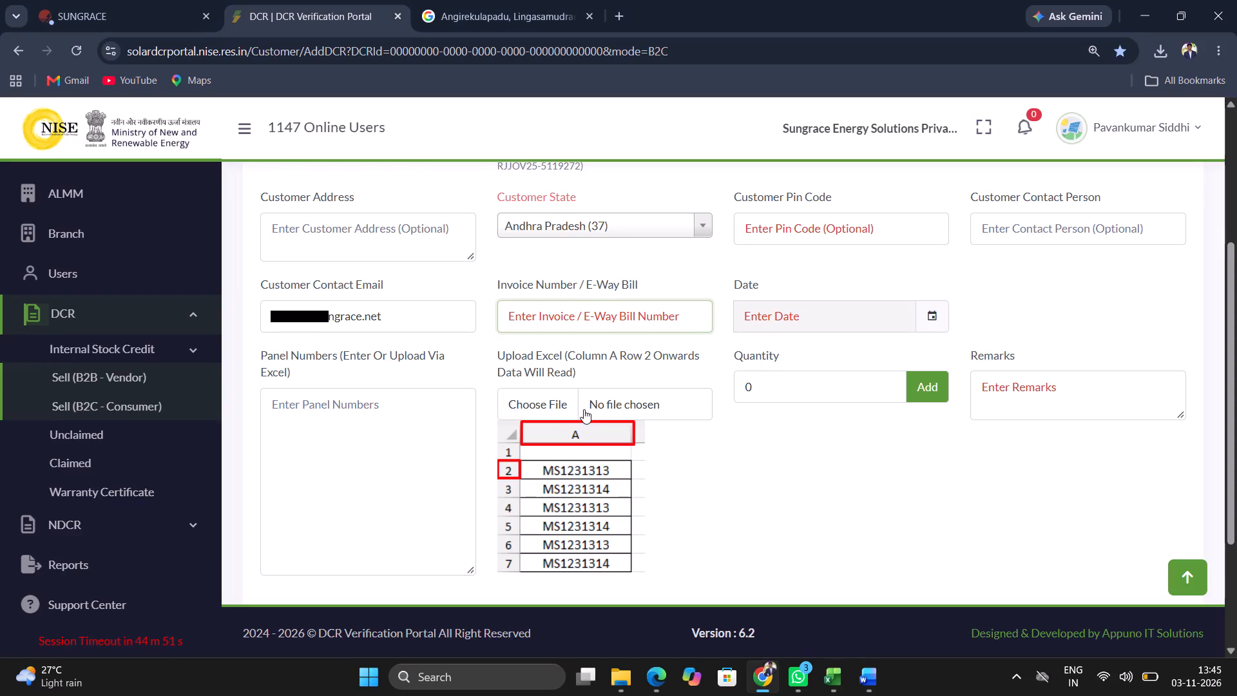
Enter AP/GST/26-27/010-91 as the invoice number, adapting the copied AP/GST/26-27/009- prefix.
key("ctrl+v")
key("BackSpace")
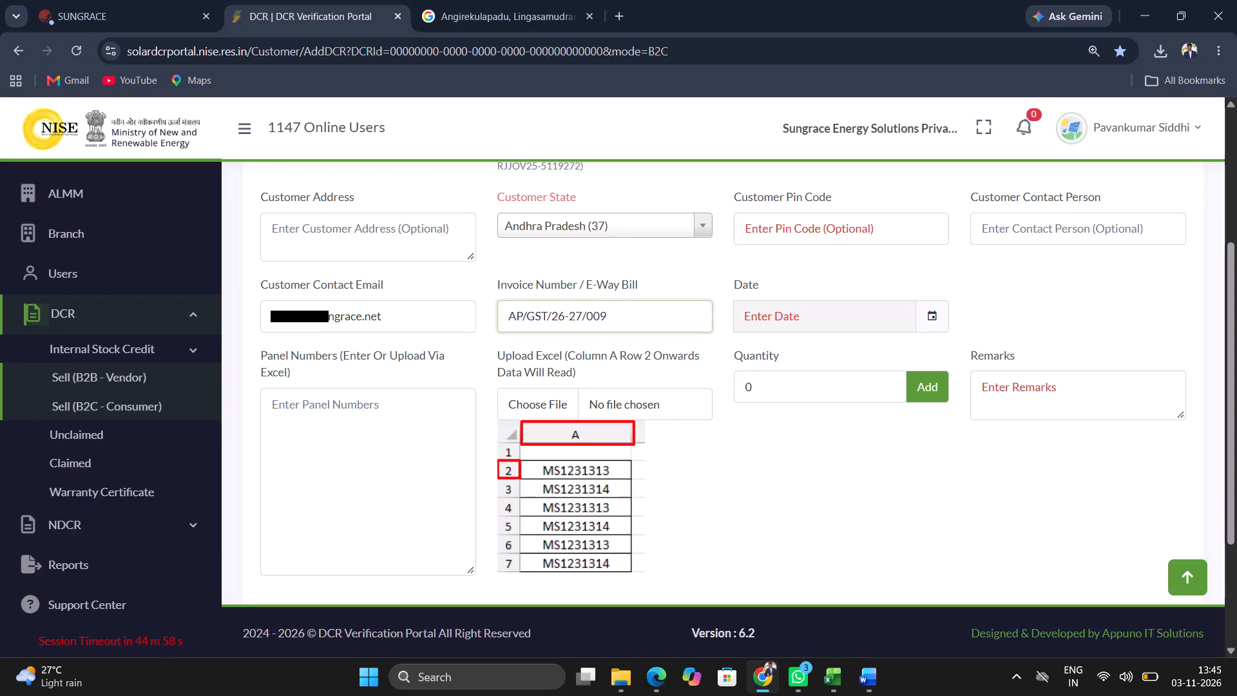
key("BackSpace")
key("BackSpace")
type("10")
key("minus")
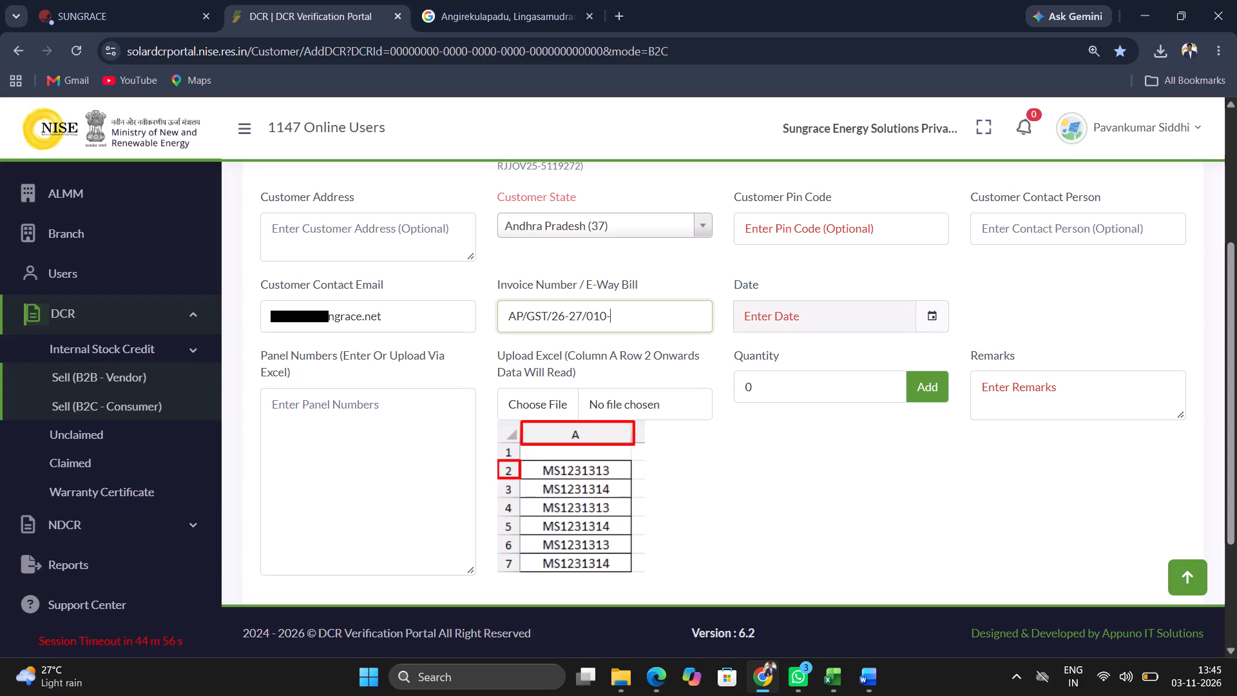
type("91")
Set the invoice date to 22-Oct-2026.
left_click(802, 318)
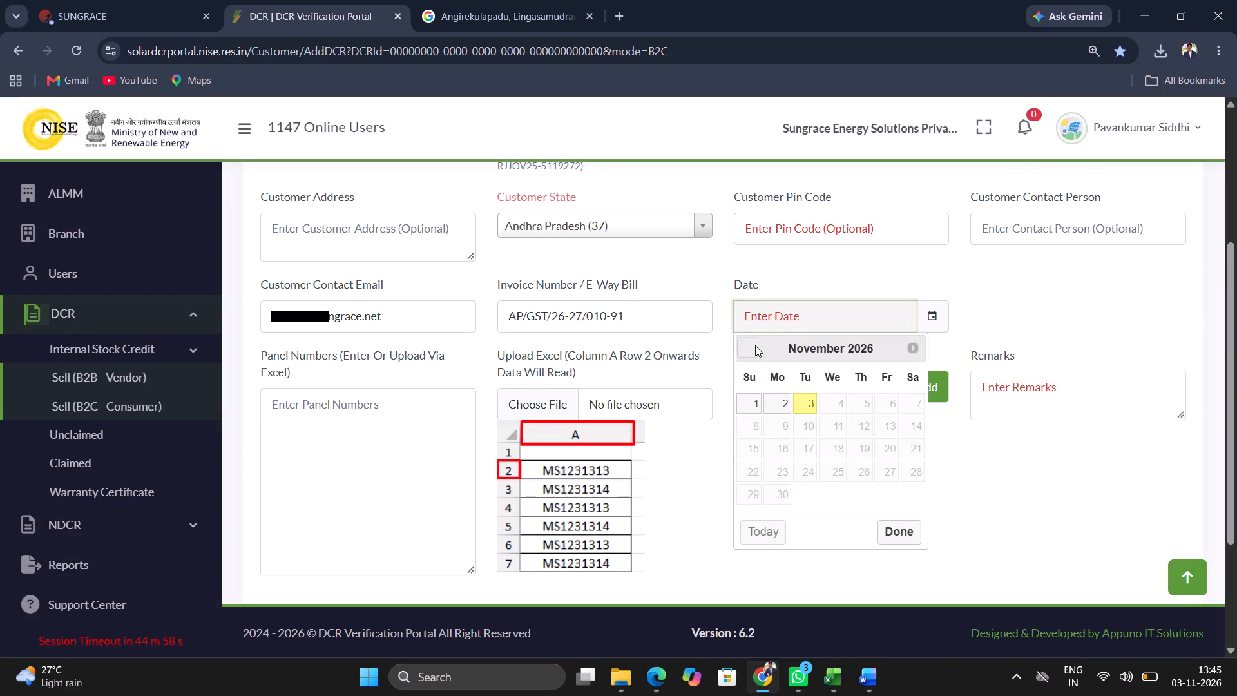
left_click(754, 345)
left_click(852, 464)
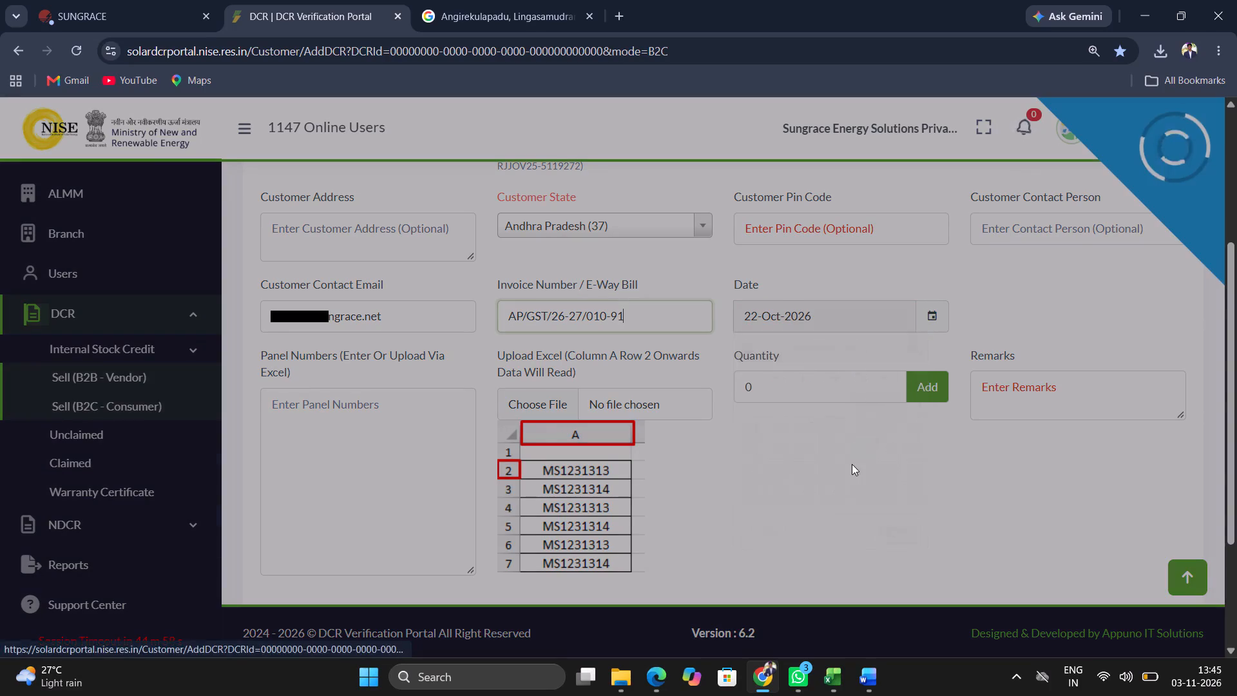
left_click(357, 469)
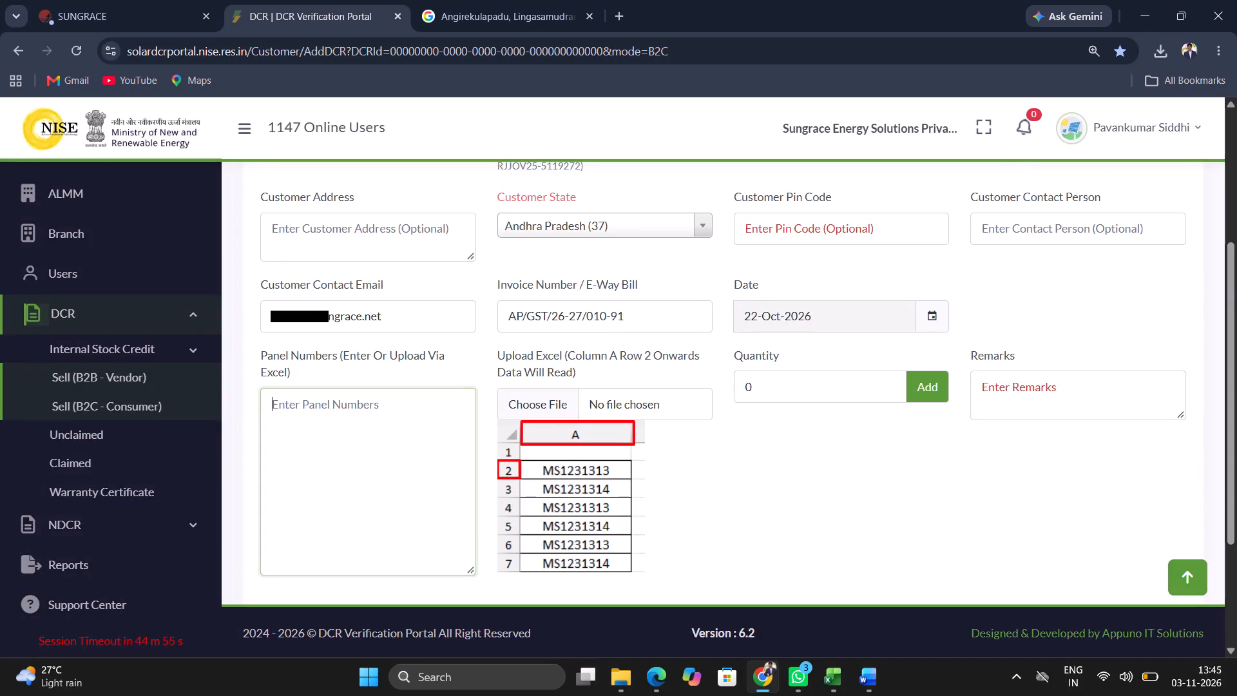
left_click_drag(148, 0, 148, 8)
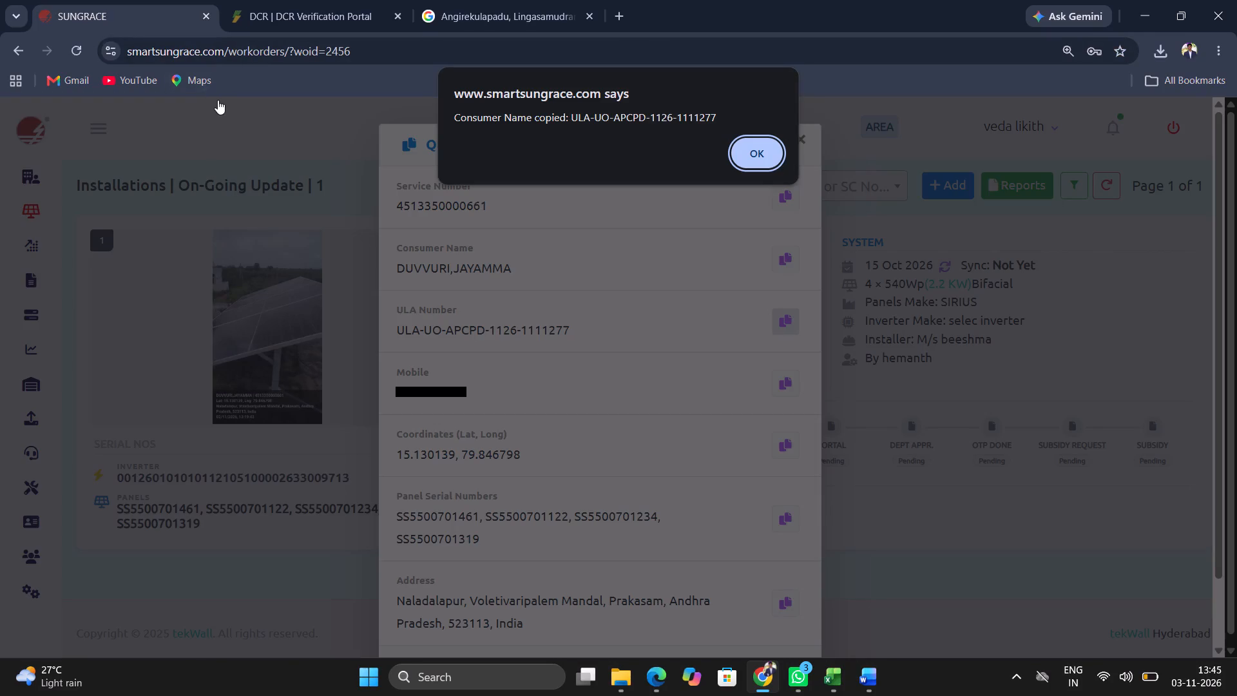
left_click(767, 162)
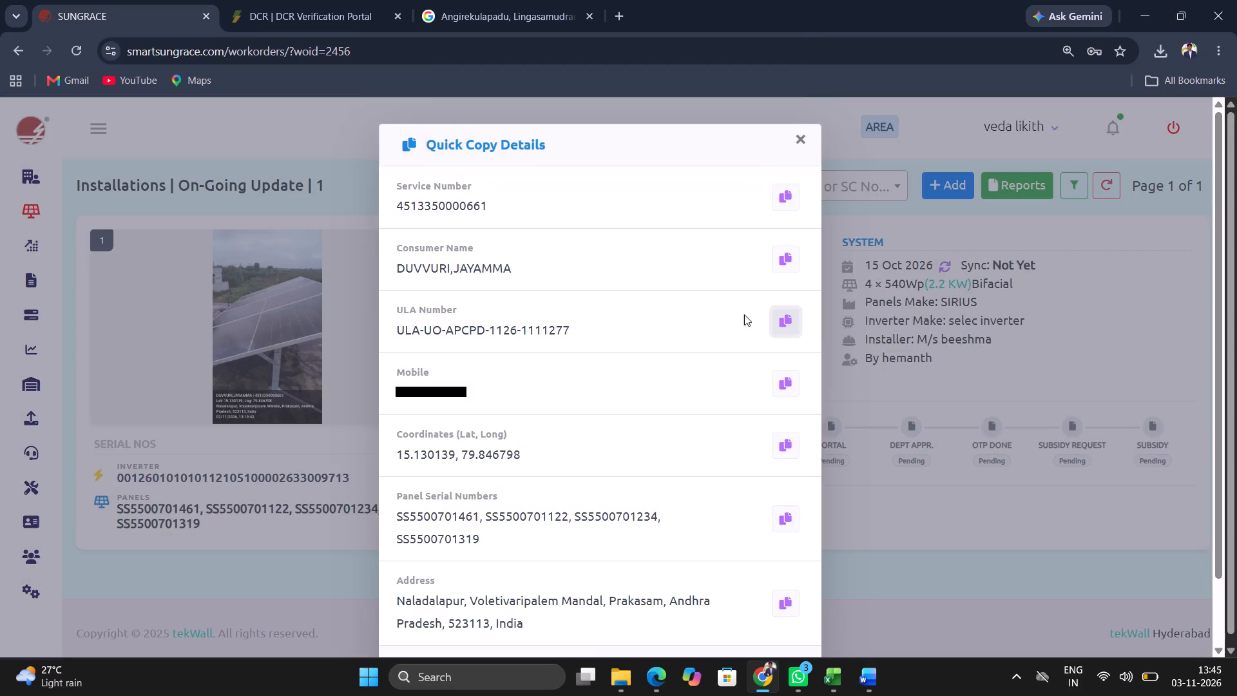
left_click(783, 521)
left_click_drag(290, 3, 289, 10)
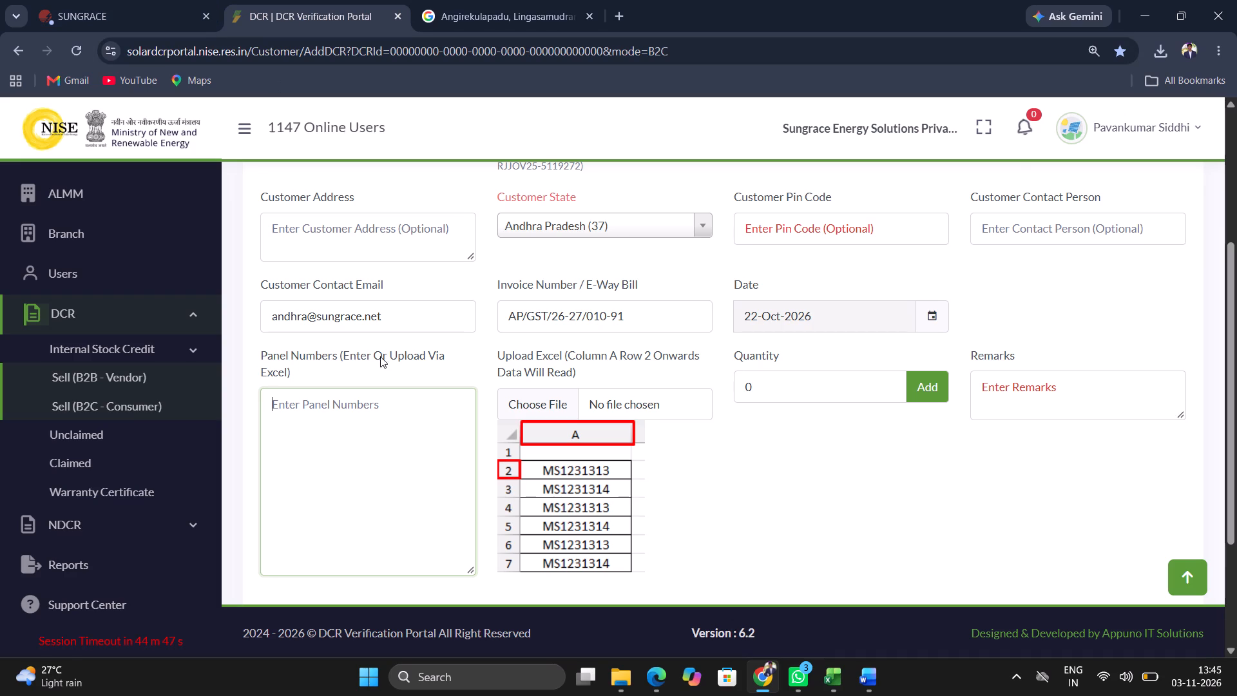
left_click(388, 449)
key("ctrl+v")
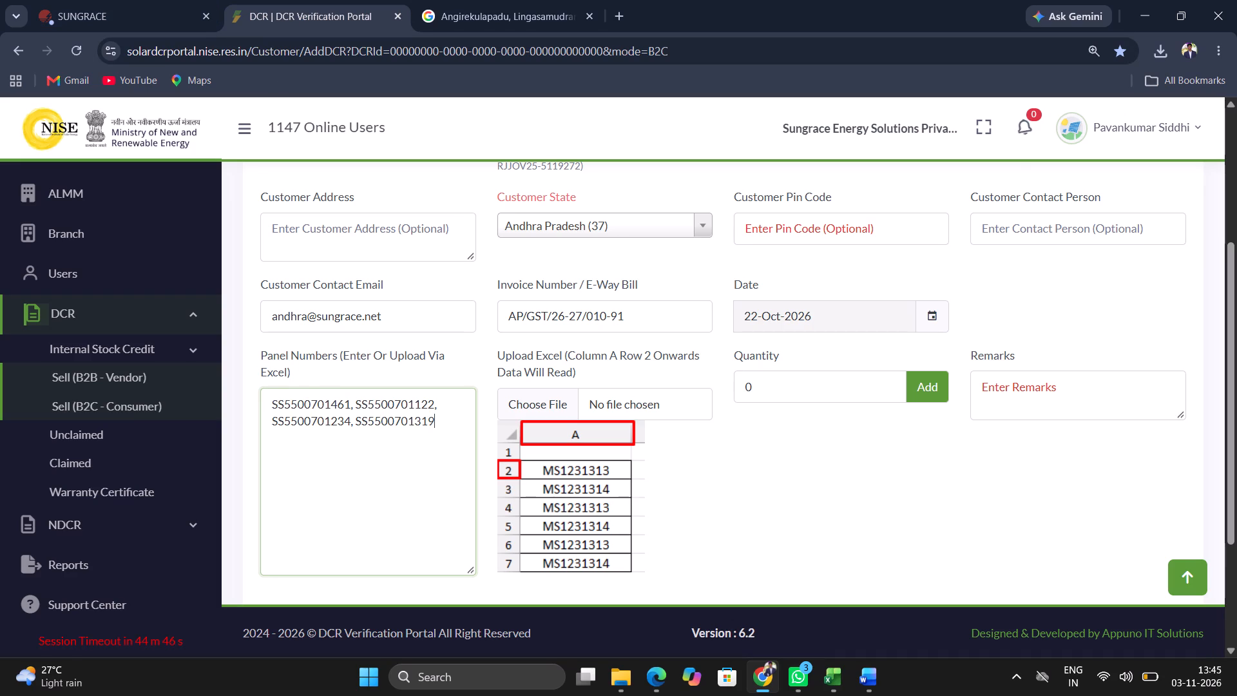
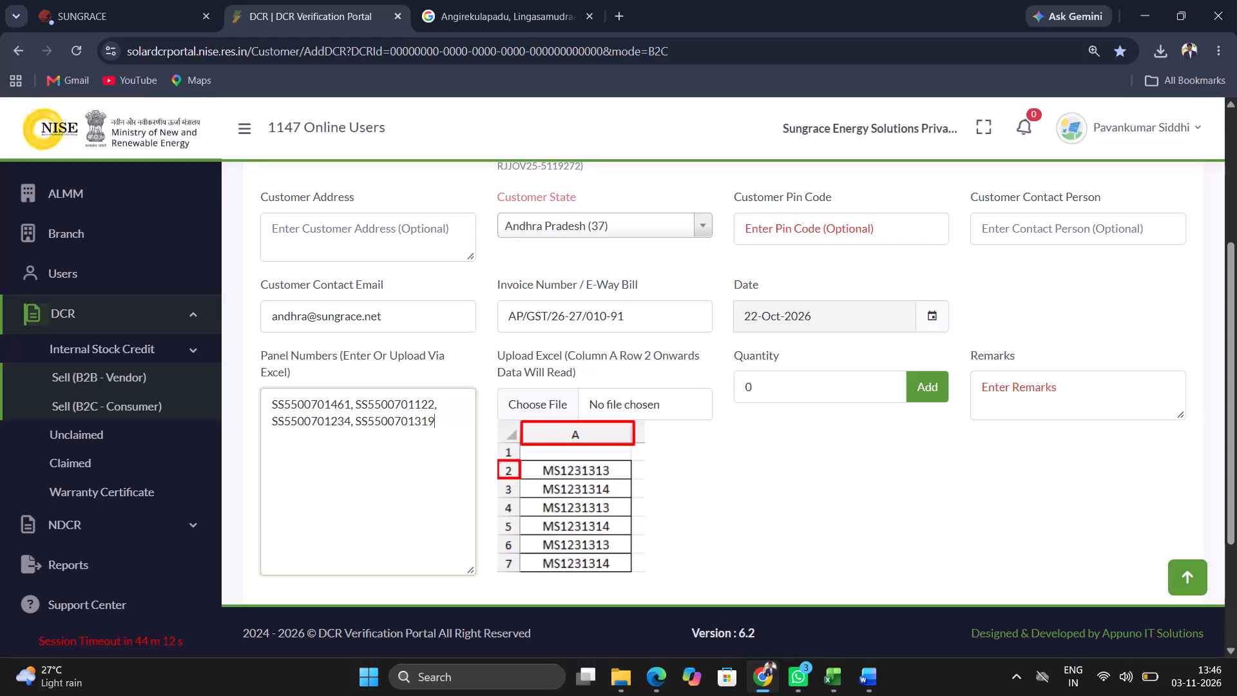
Reformat the Panel Numbers entry so each of the four serial numbers is on its own line, without commas or spaces.
key("Left")
key("Left")
key("Left")
key("Left")
key("Left")
key("Left")
key("Left")
key("Left")
key("Left")
key("Left")
key("Left")
key("Left")
key("Left")
key("Right")
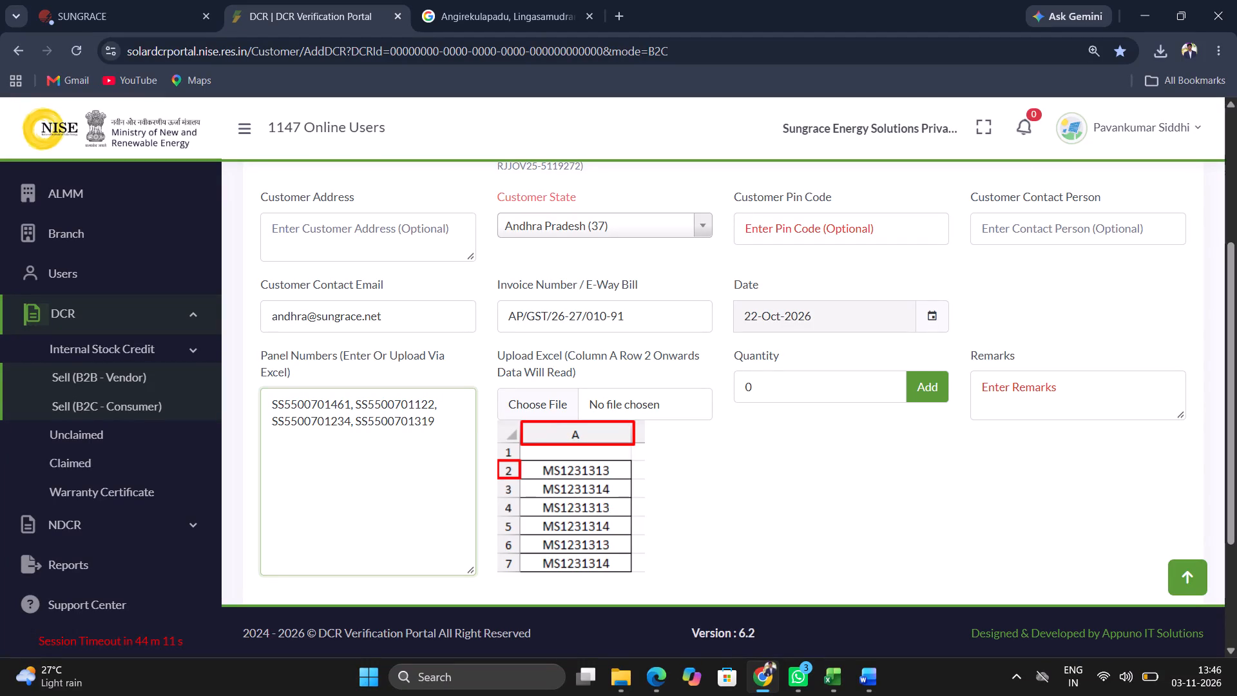
key("BackSpace")
key("BackSpace")
key("Return")
key("Up")
key("Up")
key("Up")
key("Up")
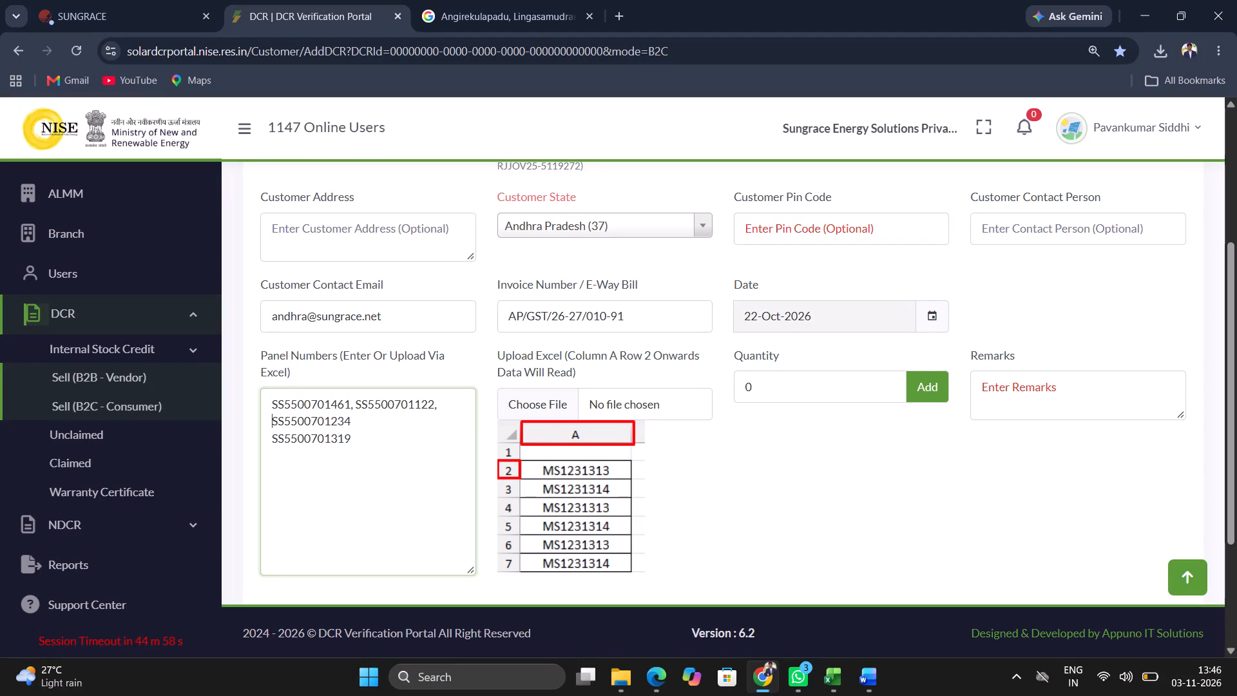
key("Right")
key("Right")
key("Right")
key("Right")
key("Right")
key("Right")
key("Right")
key("Right")
key("Right")
key("Right")
key("Right")
key("Right")
key("Right")
key("Right")
key("BackSpace")
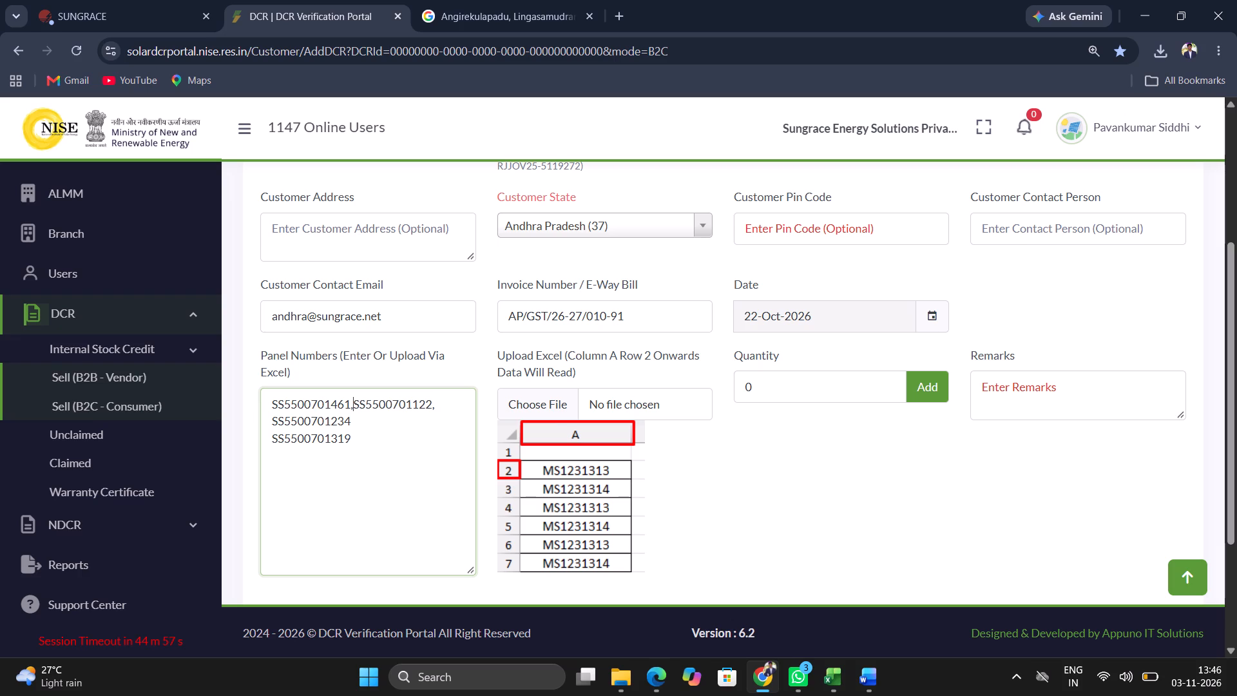
key("BackSpace")
key("Return")
key("Right")
key("Right")
key("Right")
key("Right")
key("Right")
key("Right")
key("Right")
key("Right")
key("Right")
key("Right")
key("Right")
key("Right")
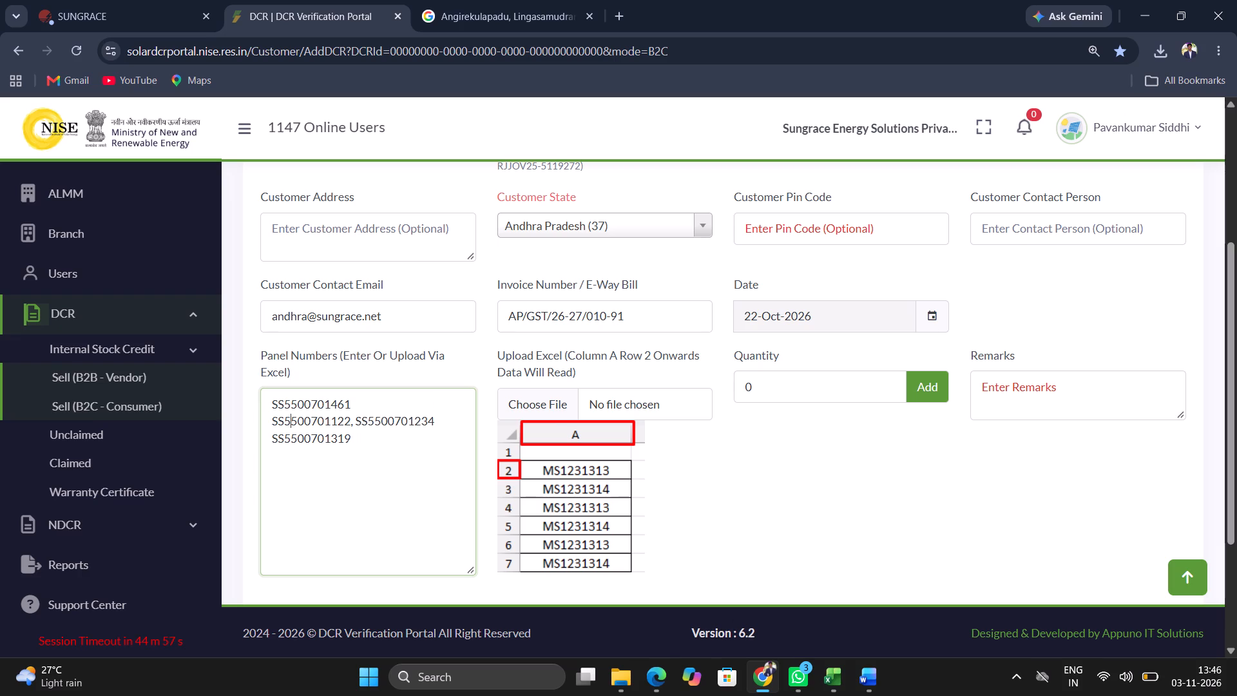
key("Right")
key("Right")
key("BackSpace")
key("BackSpace")
key("Return")
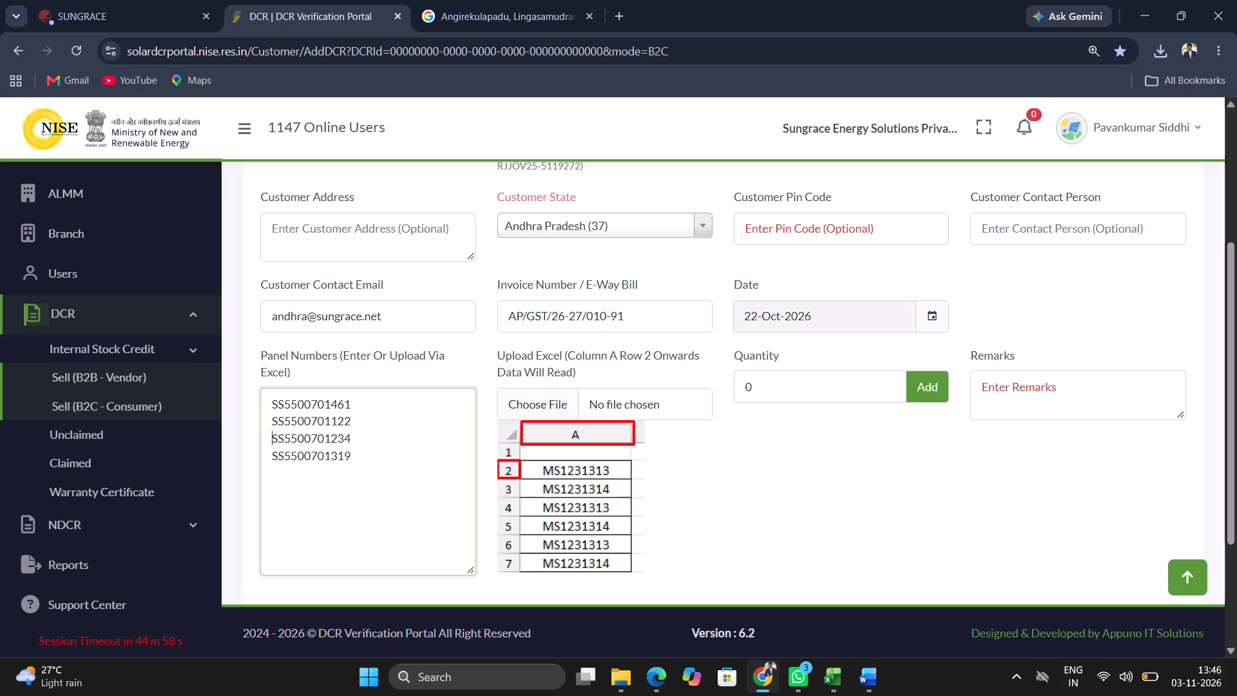
Set the quantity to 4 and add the panels to the certificate.
left_click(782, 398)
scroll(782, 398, "up", 4)
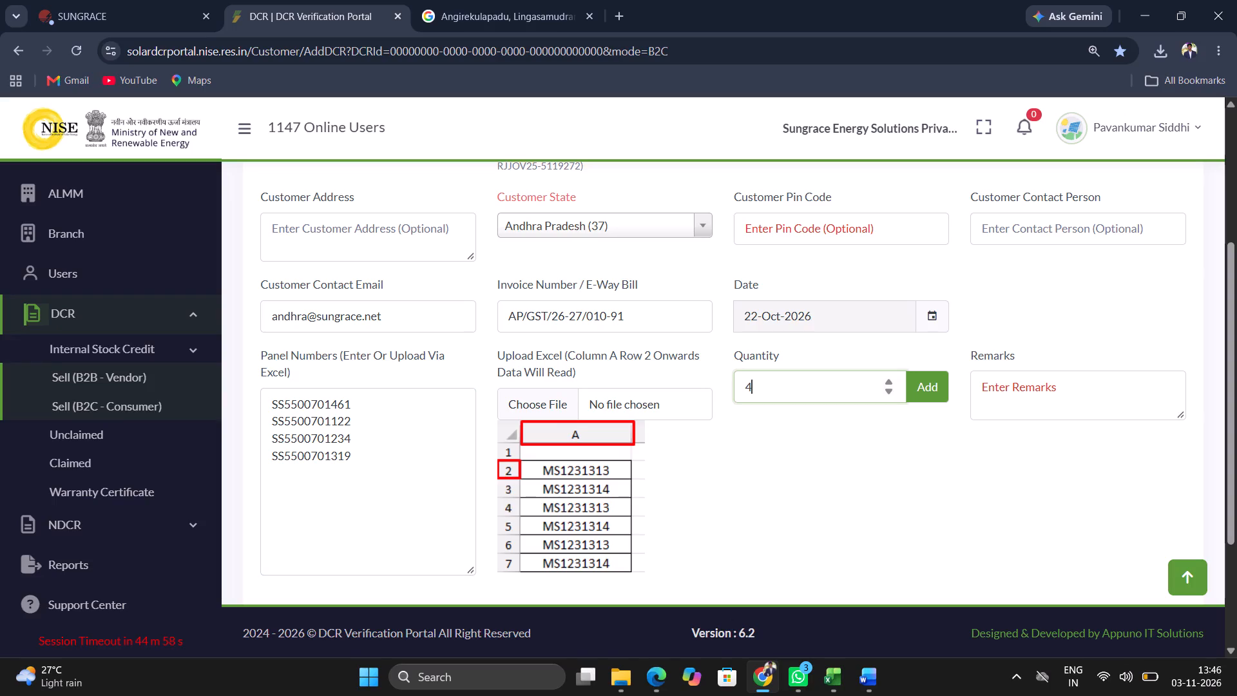
left_click(934, 392)
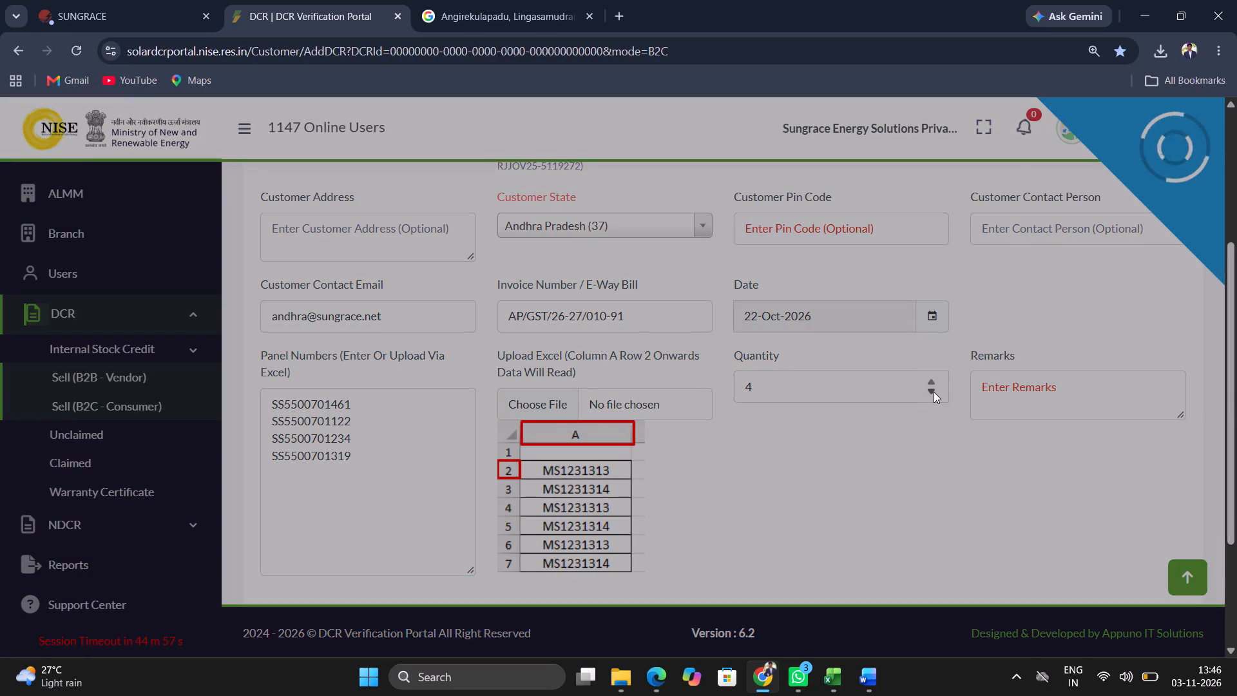
Fill in Remarks with the installation address copied from Quick Copy Details in SUNGRACE.
left_click(1038, 403)
left_click(102, 0)
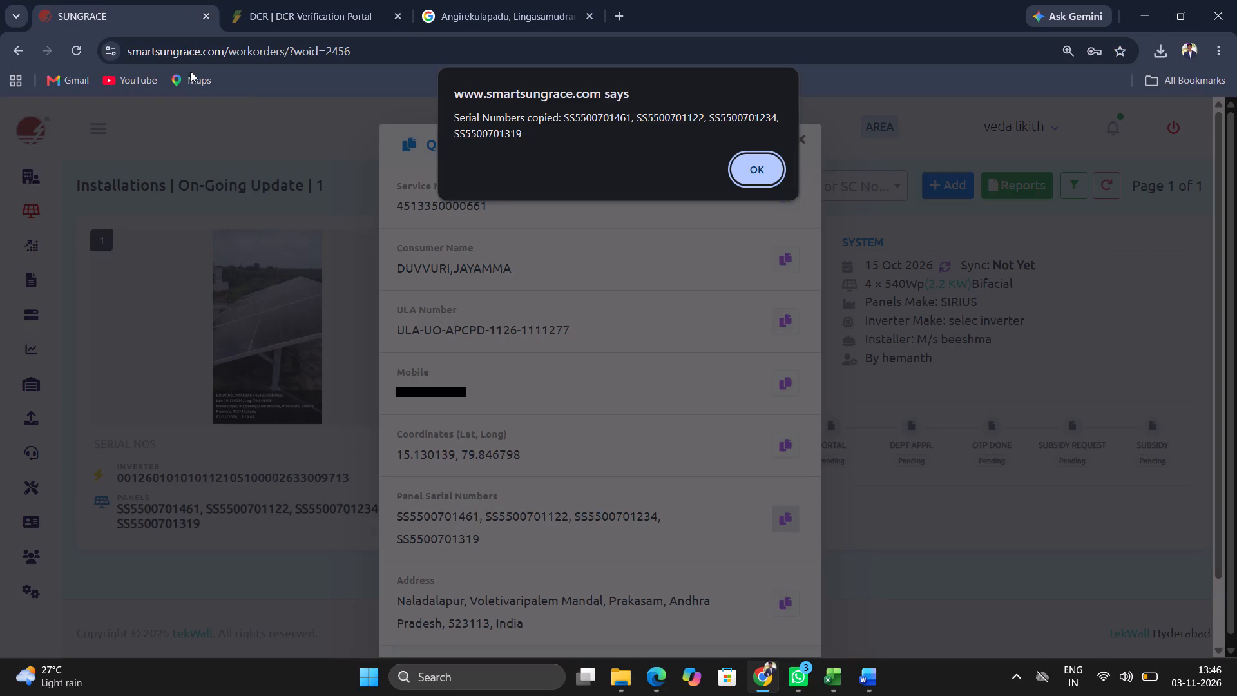
left_click(776, 173)
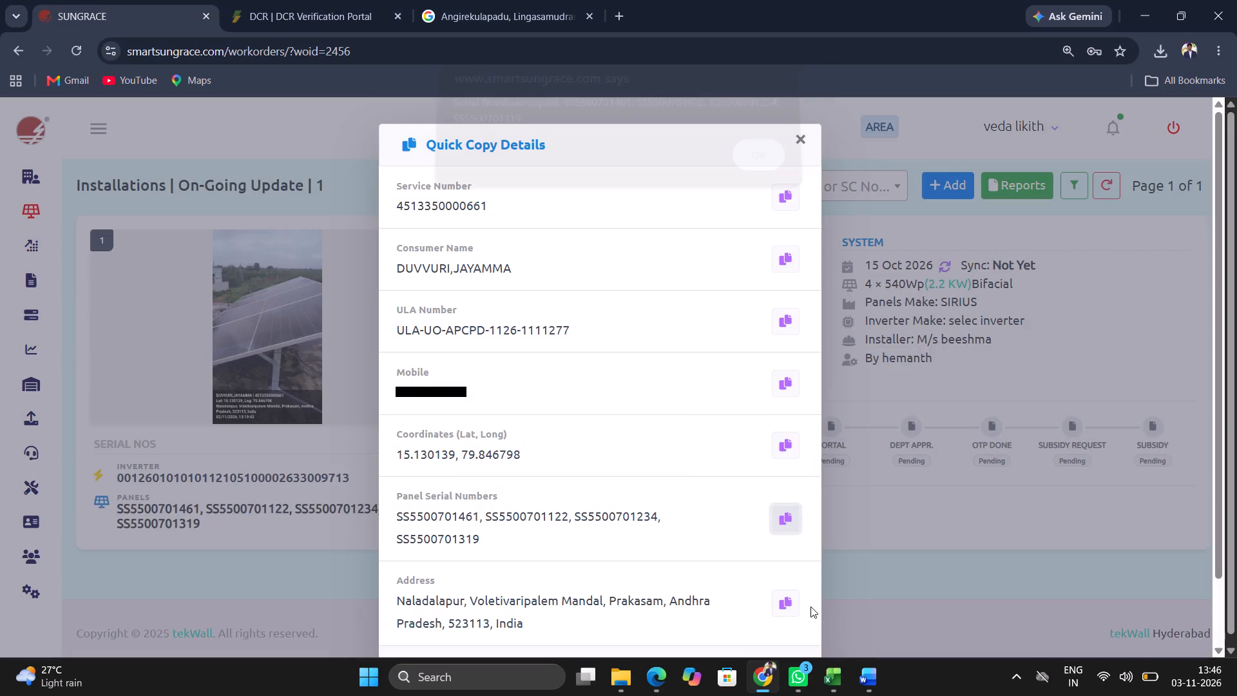
left_click(785, 597)
left_click(285, 0)
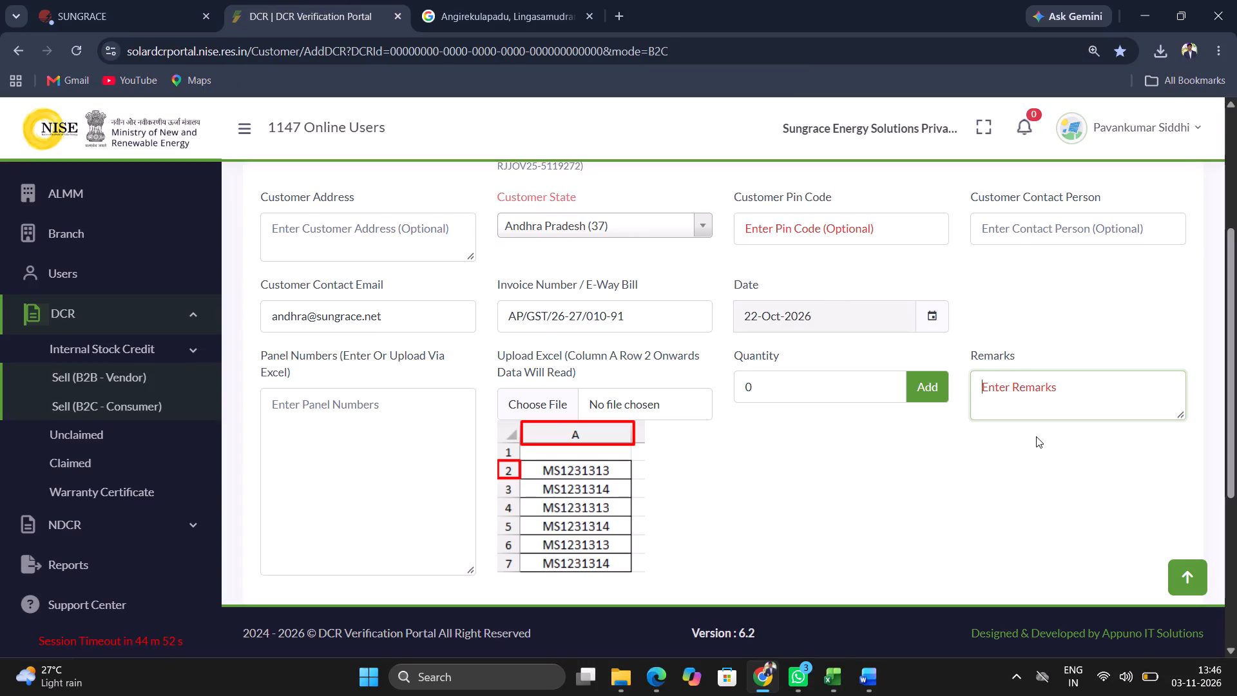
key("ctrl+v")
Fill in Customer Pin Code with the pincode copied from Quick Copy Details in SUNGRACE.
left_click_drag(849, 241, 845, 235)
left_click(845, 234)
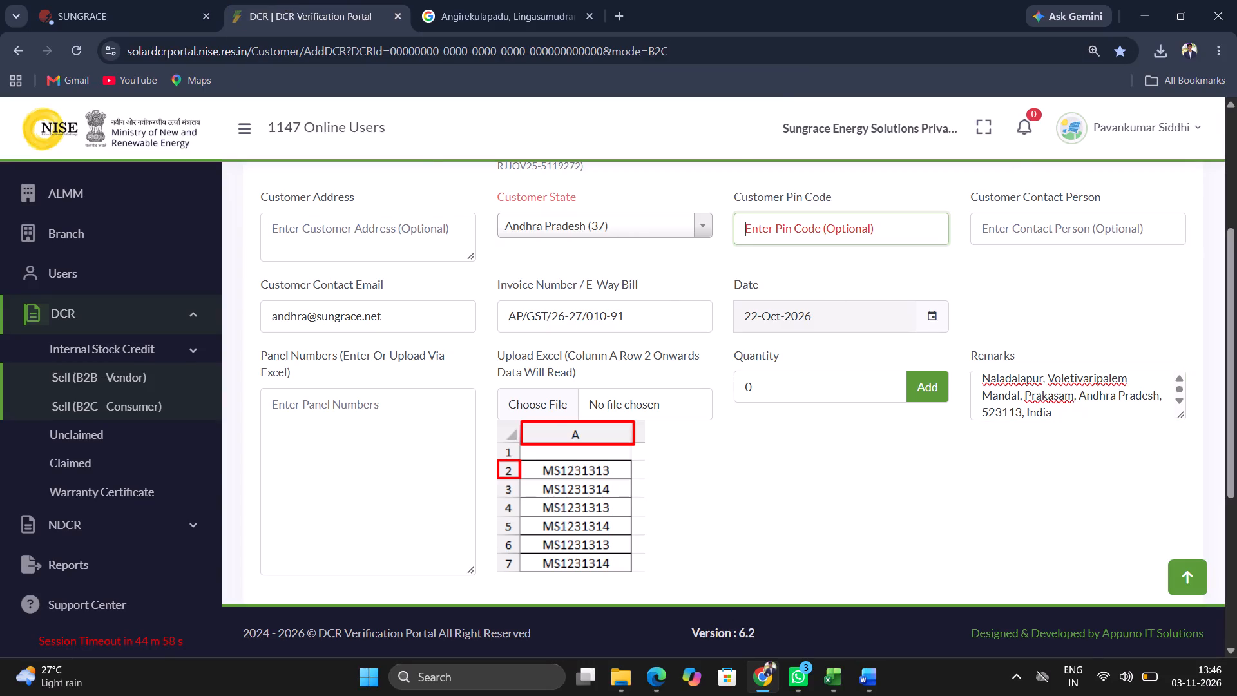
left_click(44, 0)
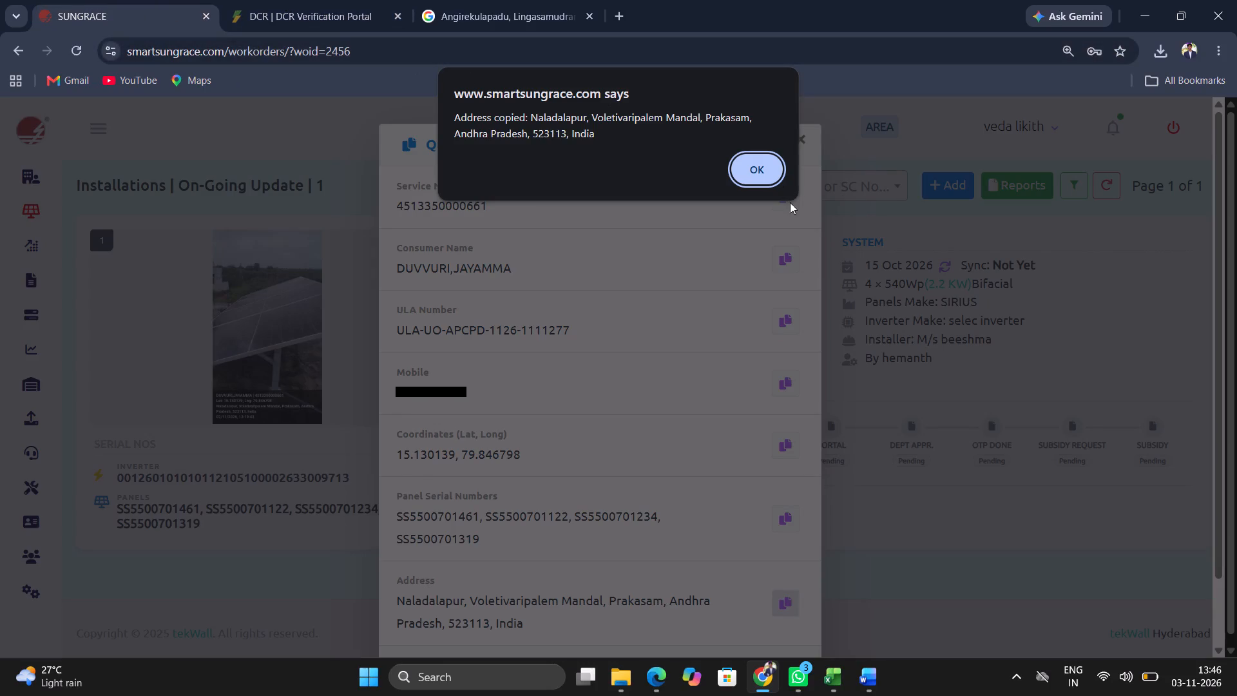
left_click(761, 169)
scroll(742, 206, "down", 3)
left_click(782, 607)
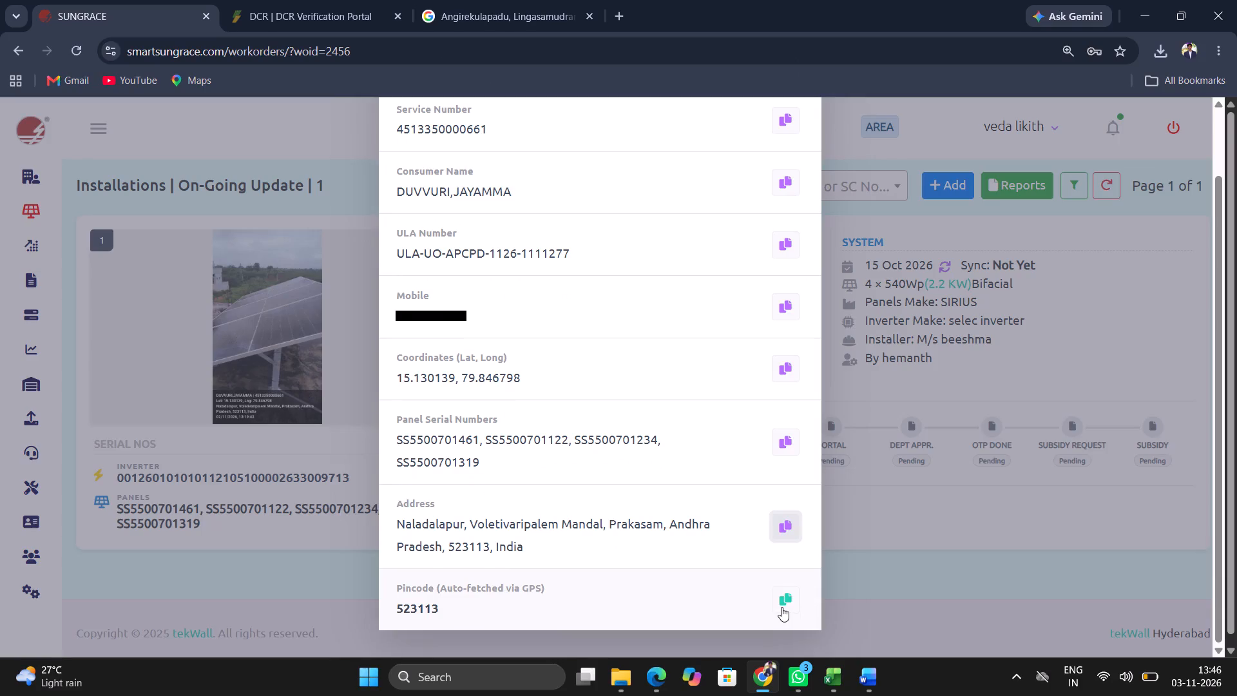
left_click(320, 14)
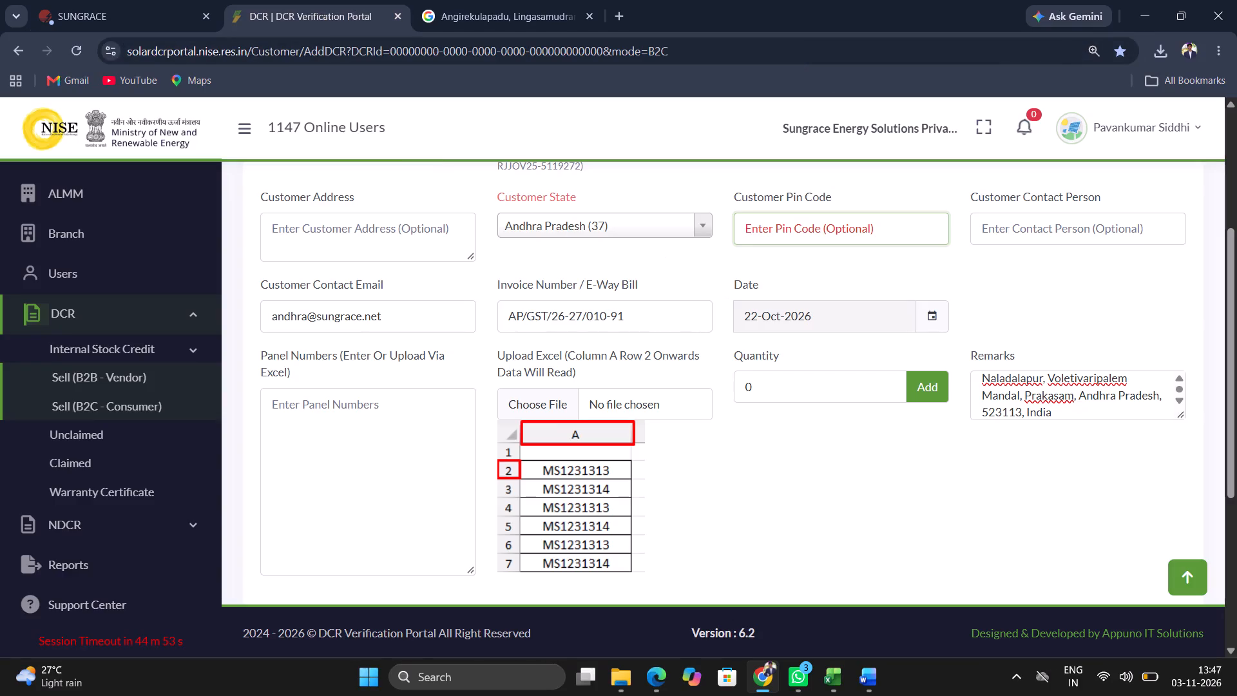
key("ctrl+v")
Confirm issuing the B2C DCR certificate for invoice AP/GST/26-27/010-91.
scroll(745, 307, "down", 3)
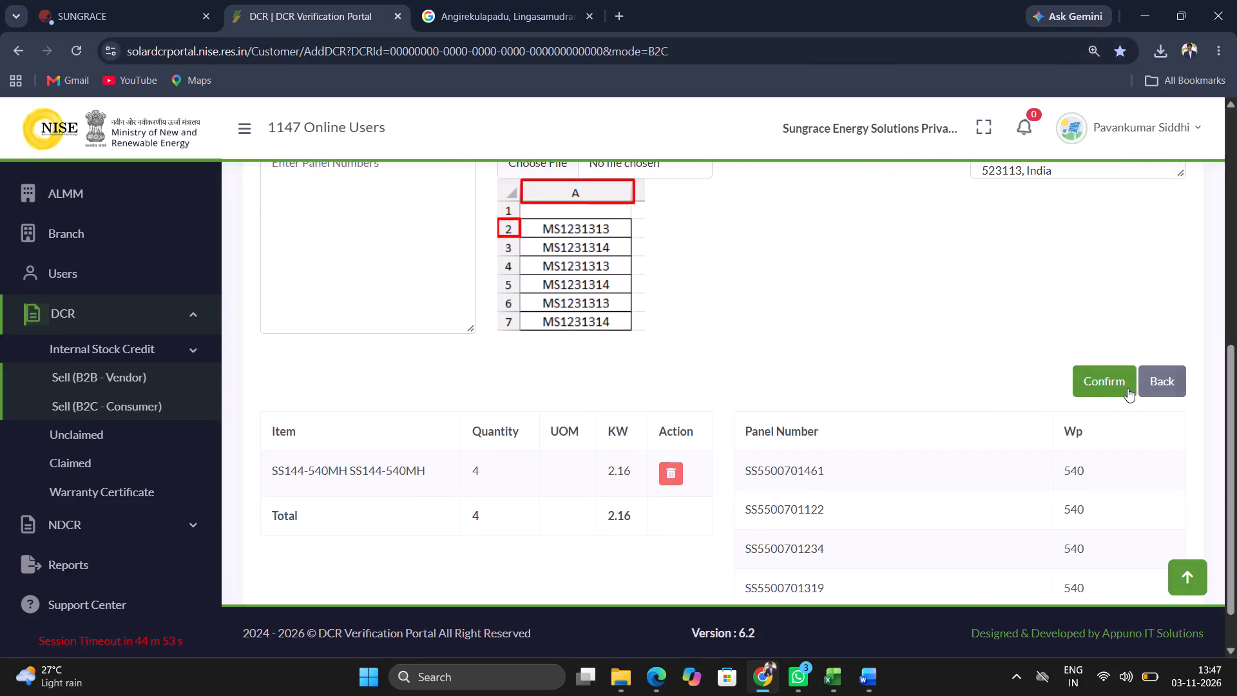
left_click(1120, 385)
left_click(783, 482)
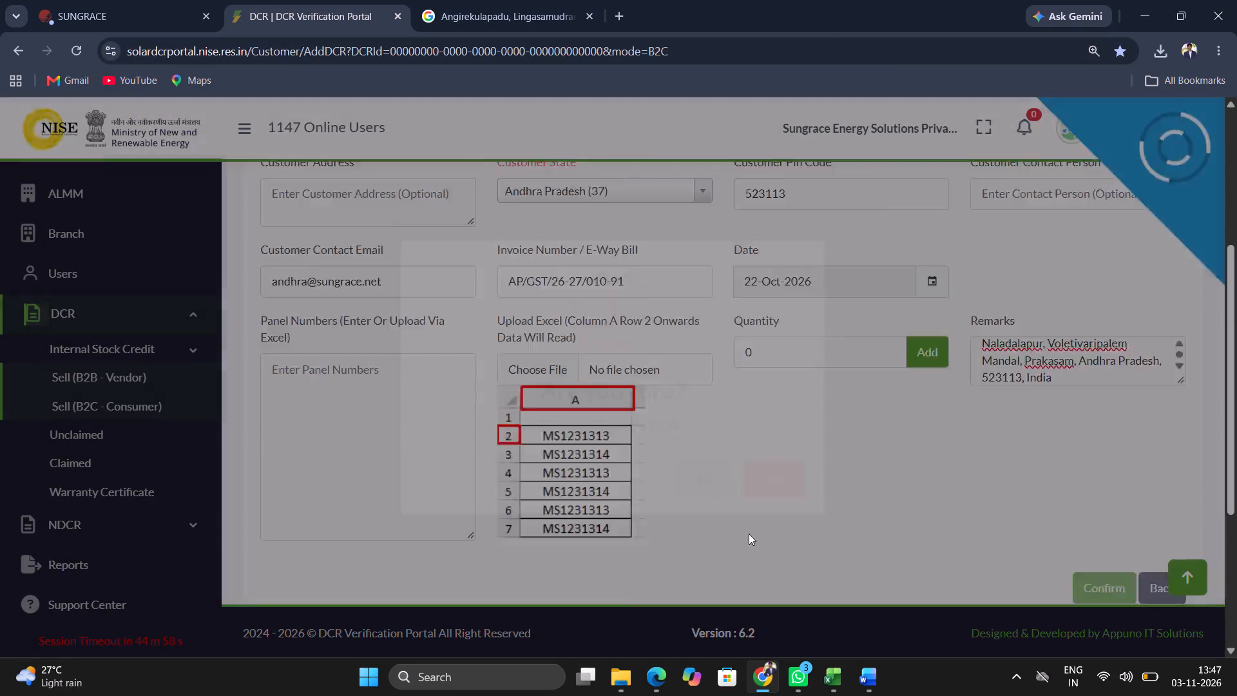
Create a folder named 91_ inside the DCR010 folder in File Explorer.
left_click(629, 565)
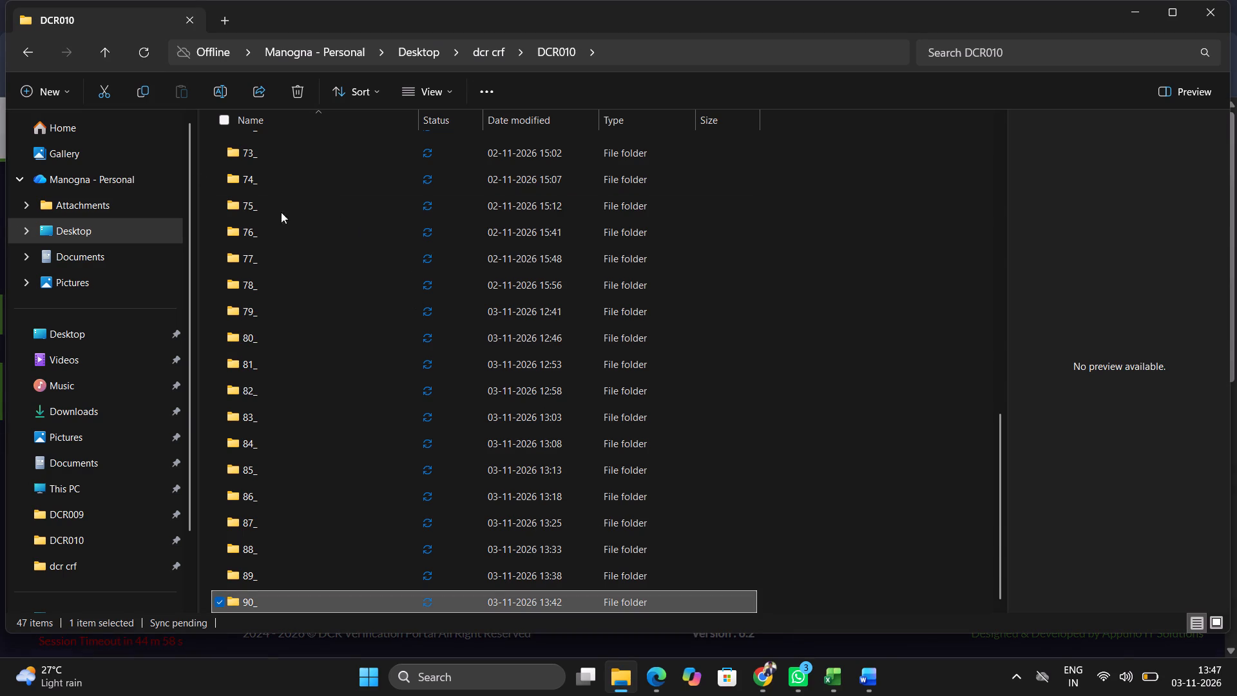
left_click(45, 86)
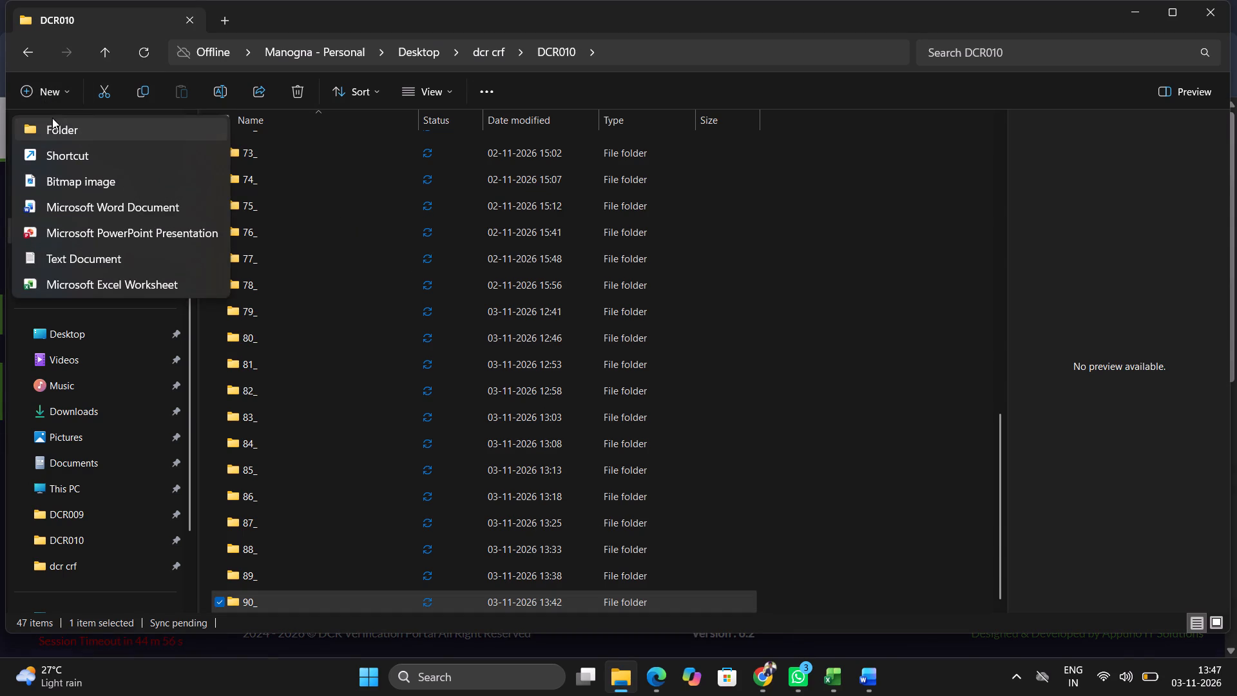
left_click(55, 122)
type("91")
key("shift+underscore")
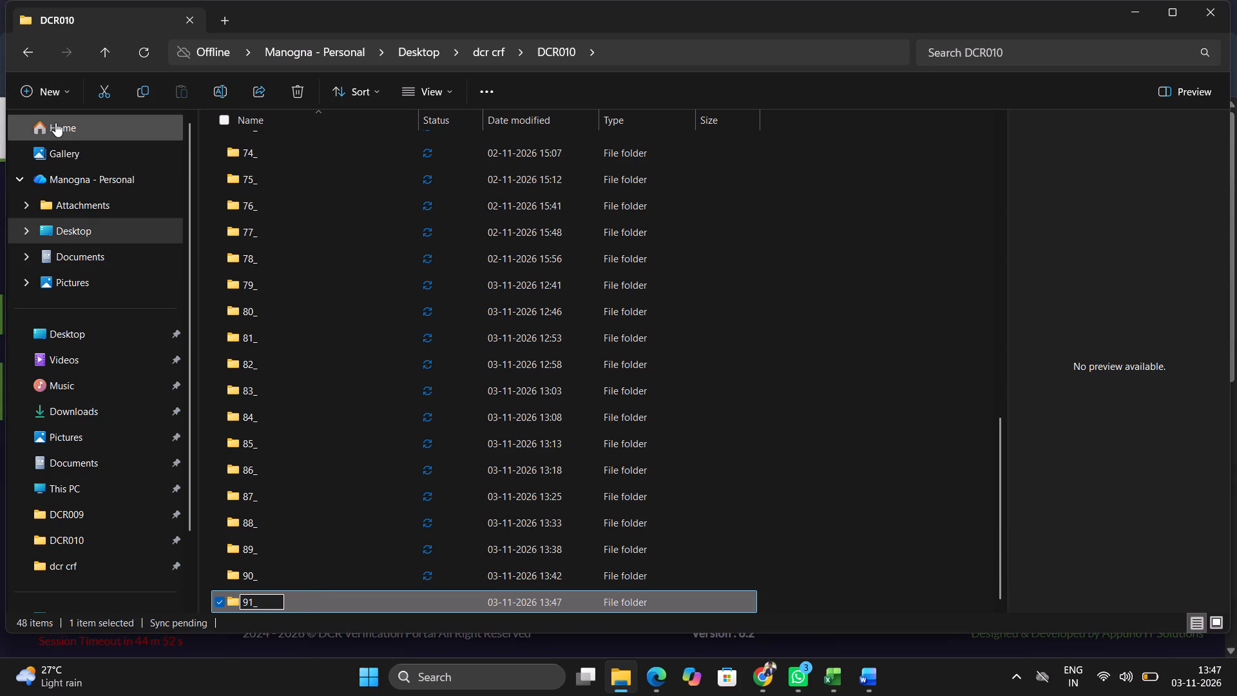
key("Return")
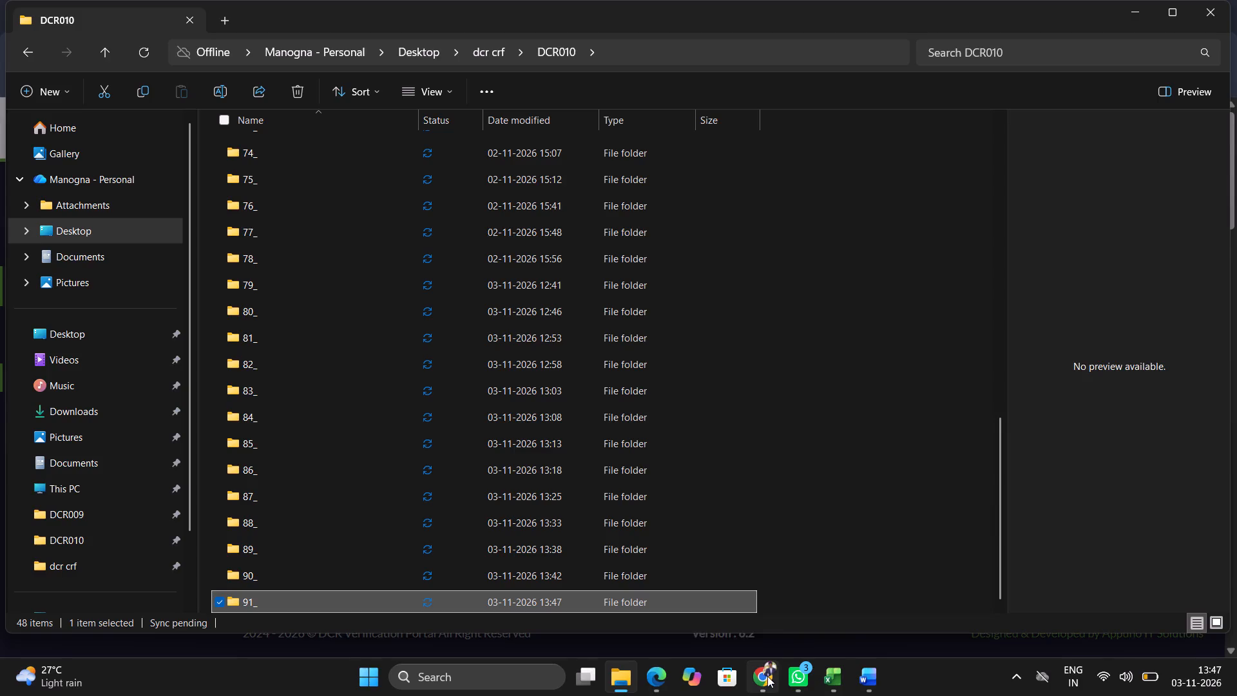
Save the certificate PDF for invoice AP/GST/26-27/010-91 in DCR010's 91_ folder, named with the service number copied from SUNGRACE plus -91.
left_click(746, 592)
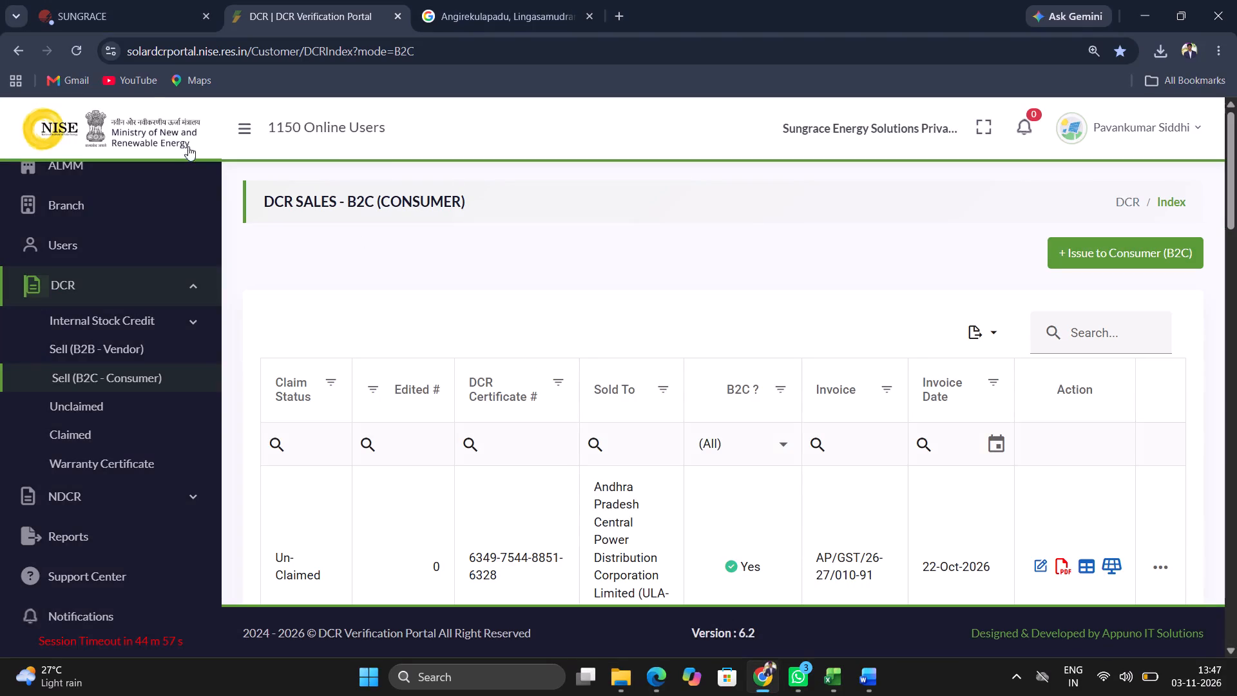
left_click(118, 0)
left_click(744, 160)
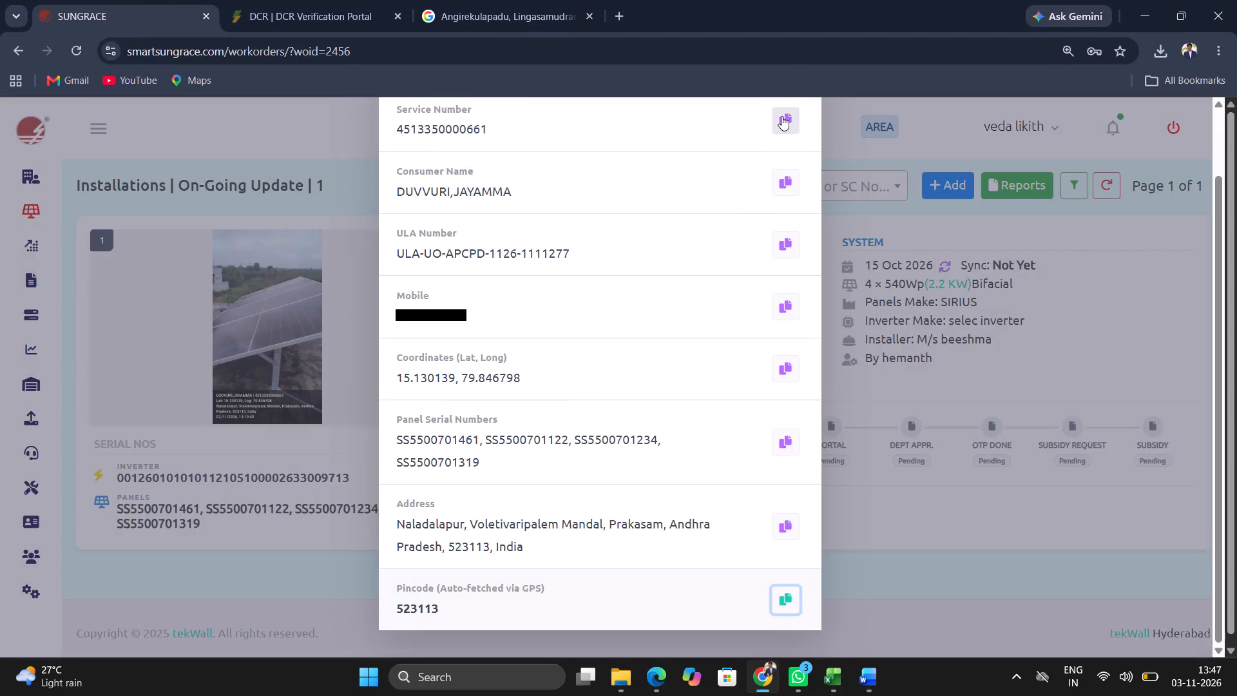
left_click(782, 116)
left_click(334, 4)
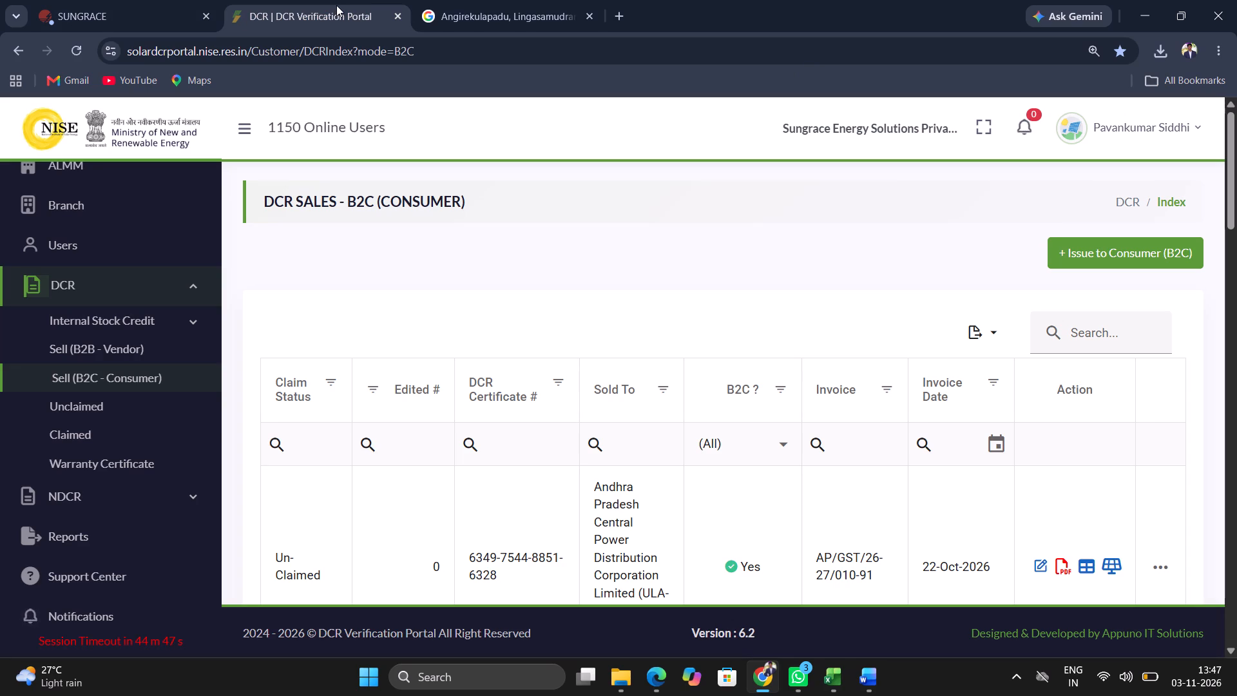
left_click(1061, 558)
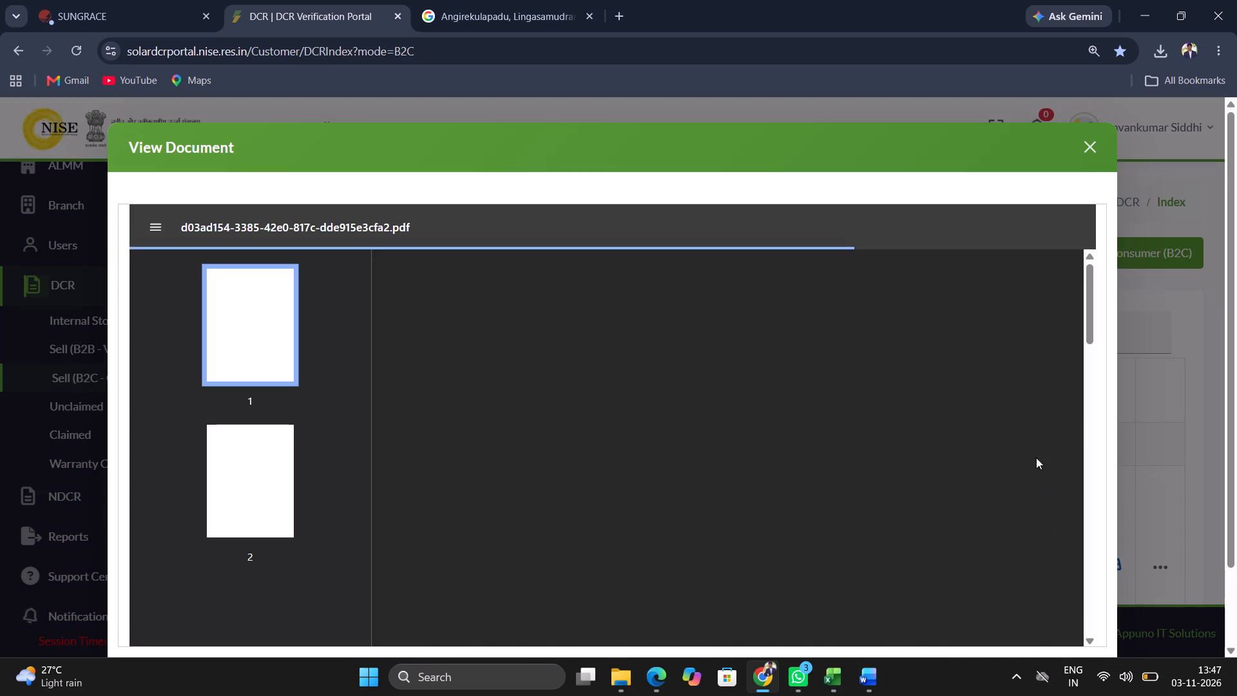
left_click(1017, 226)
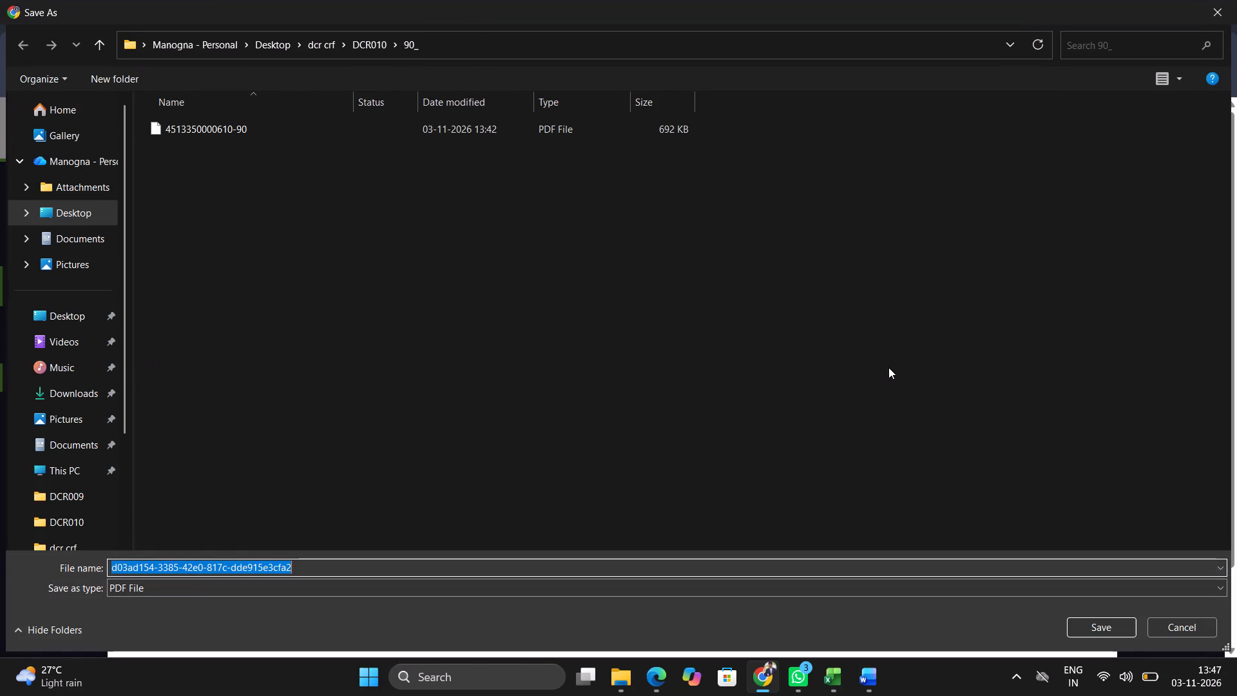
key("ctrl+v")
key("minus")
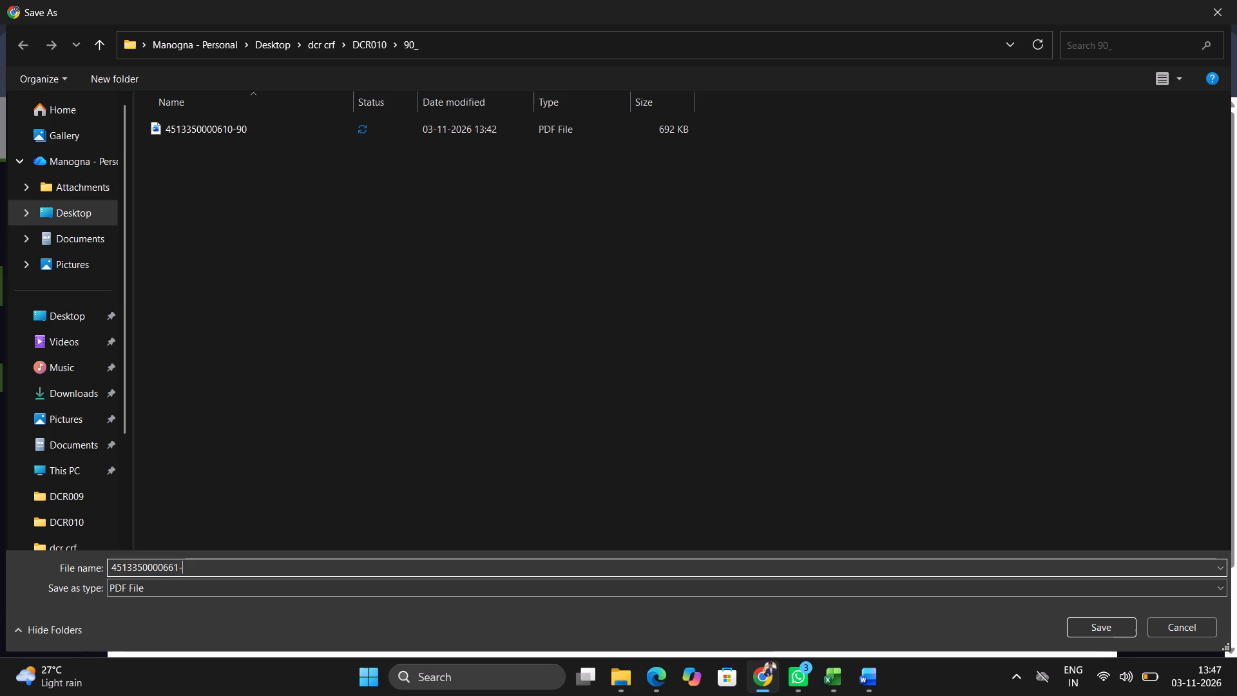
type("91")
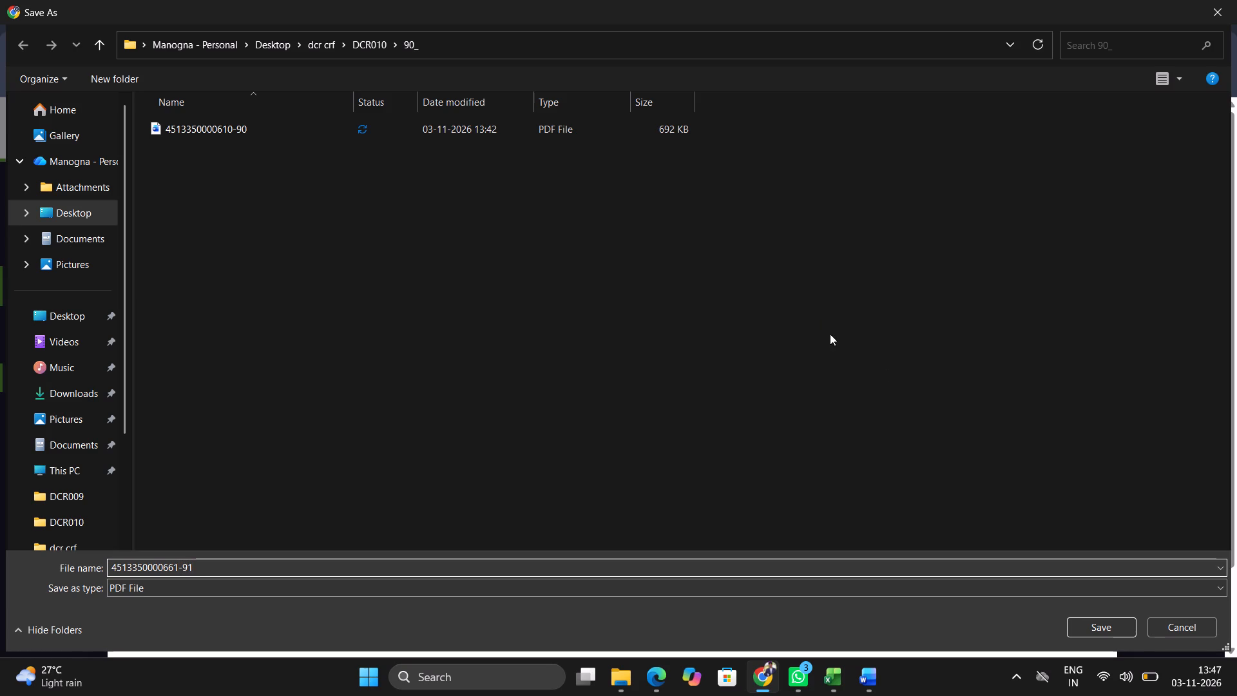
left_click(367, 46)
scroll(301, 355, "down", 11)
scroll(276, 461, "down", 3)
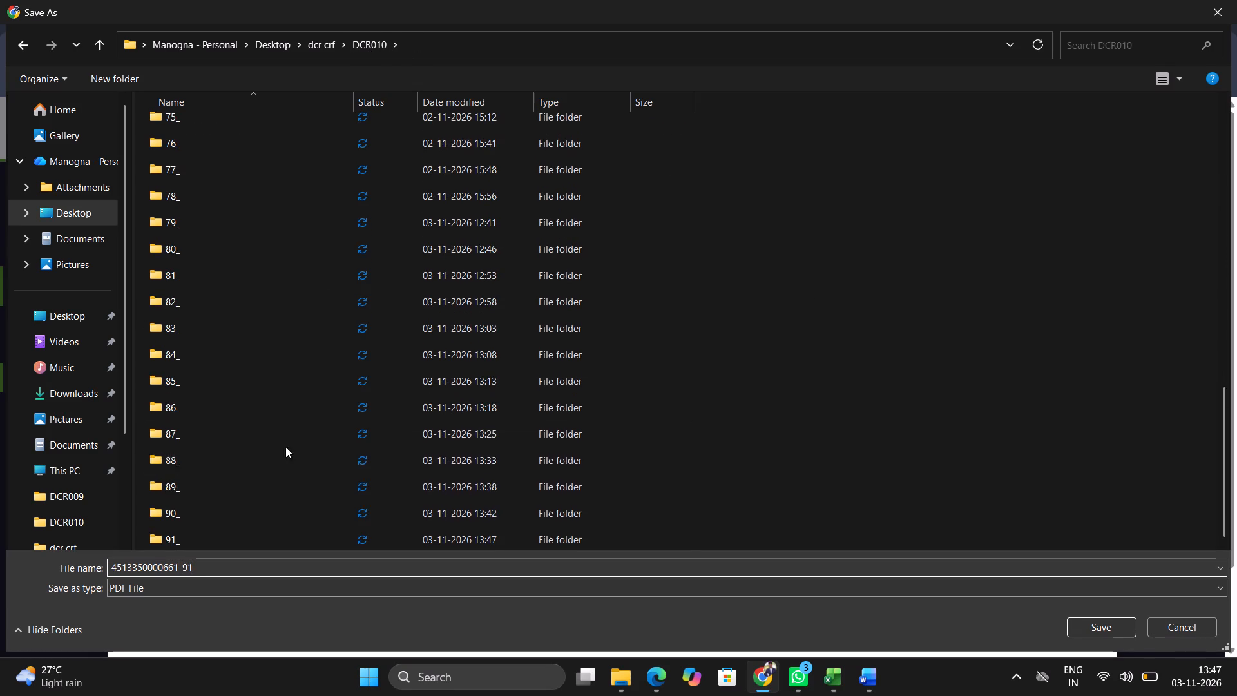
scroll(285, 447, "down", 3)
double_click(304, 539)
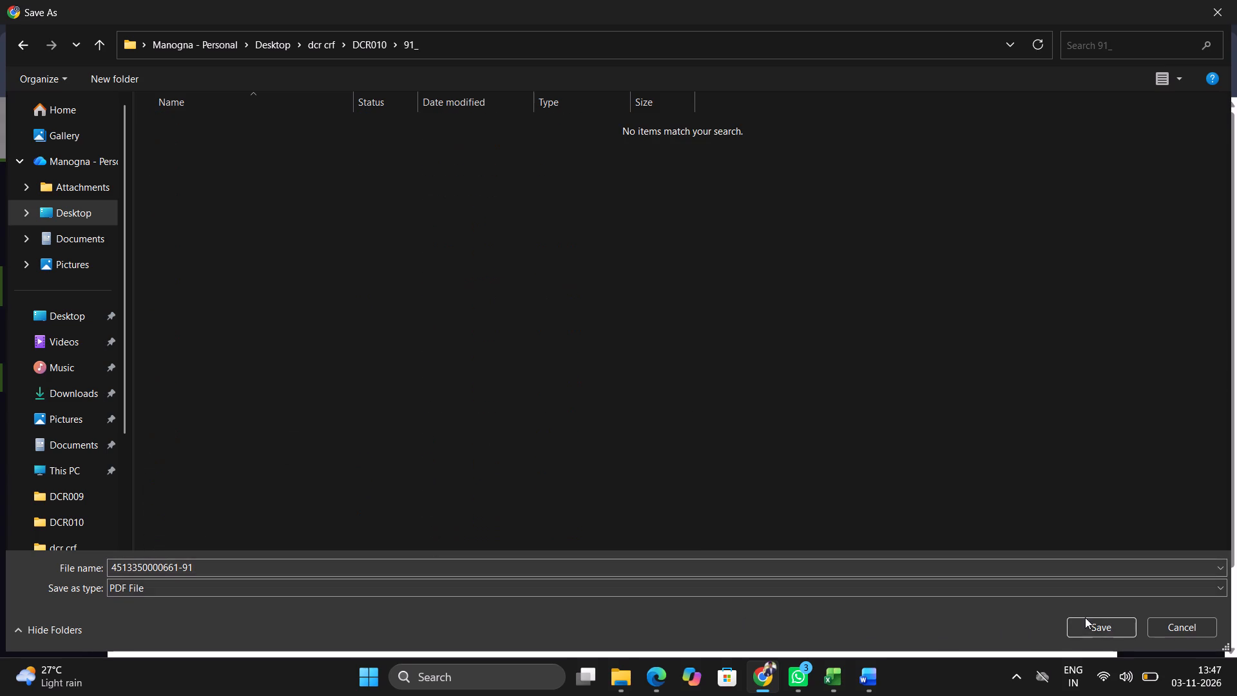
left_click(1091, 620)
Update the installation's work order in SUNGRACE with the certificate PDF from DCR010's 91_ folder as the Dcr upload, and submit the form.
left_click(124, 0)
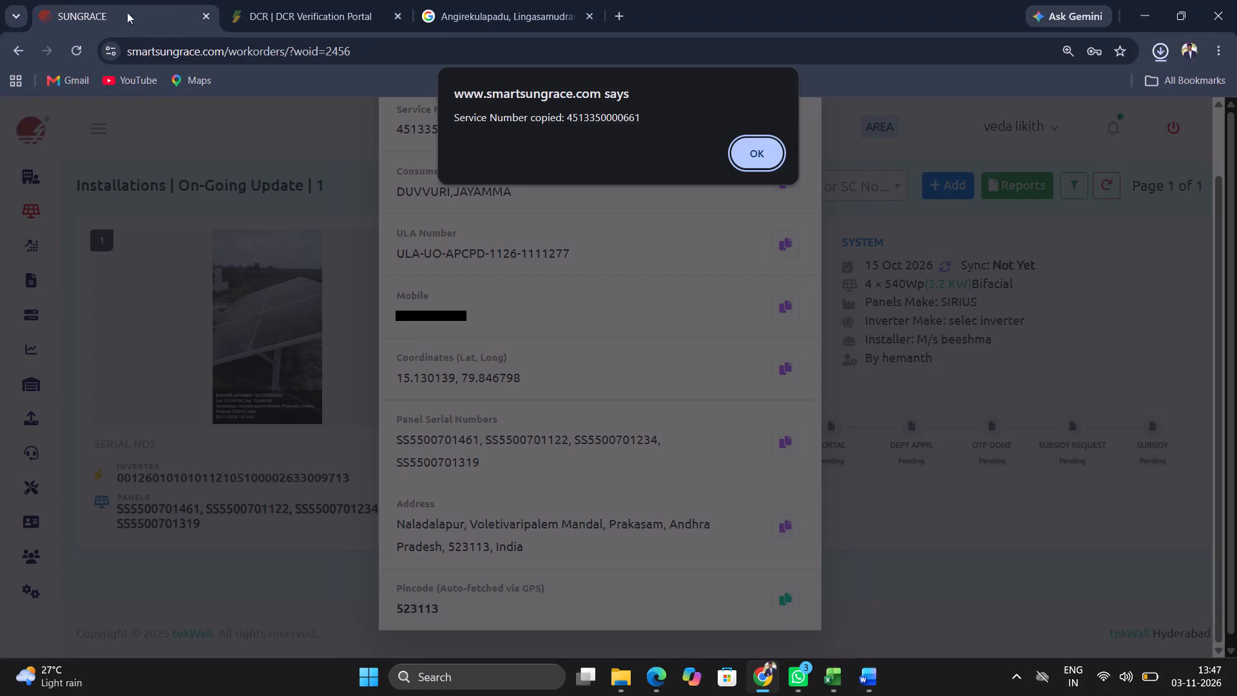
left_click(744, 154)
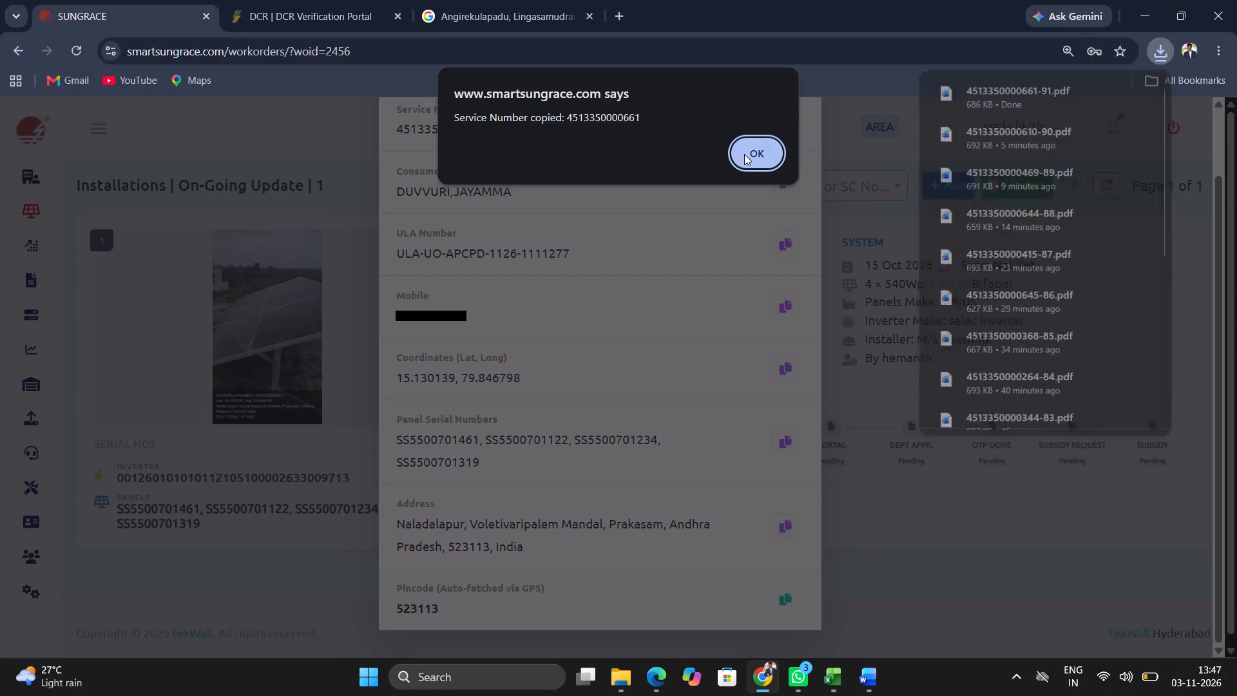
left_click(955, 269)
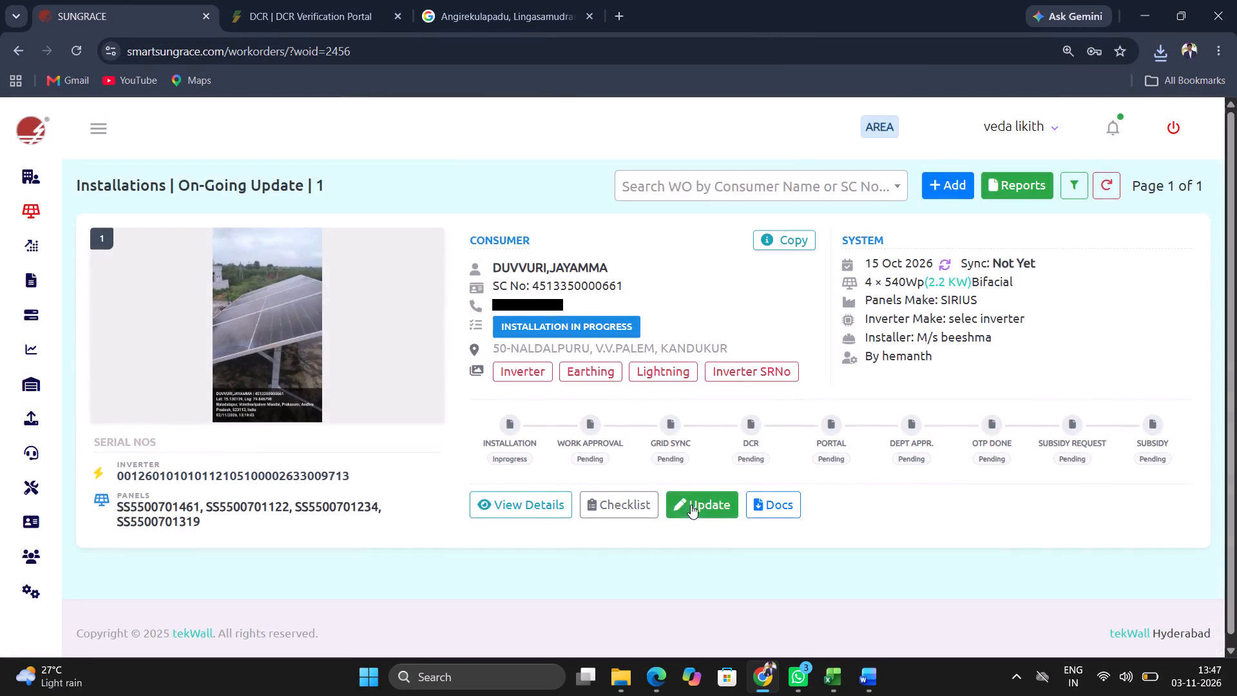
left_click(691, 505)
left_click(599, 448)
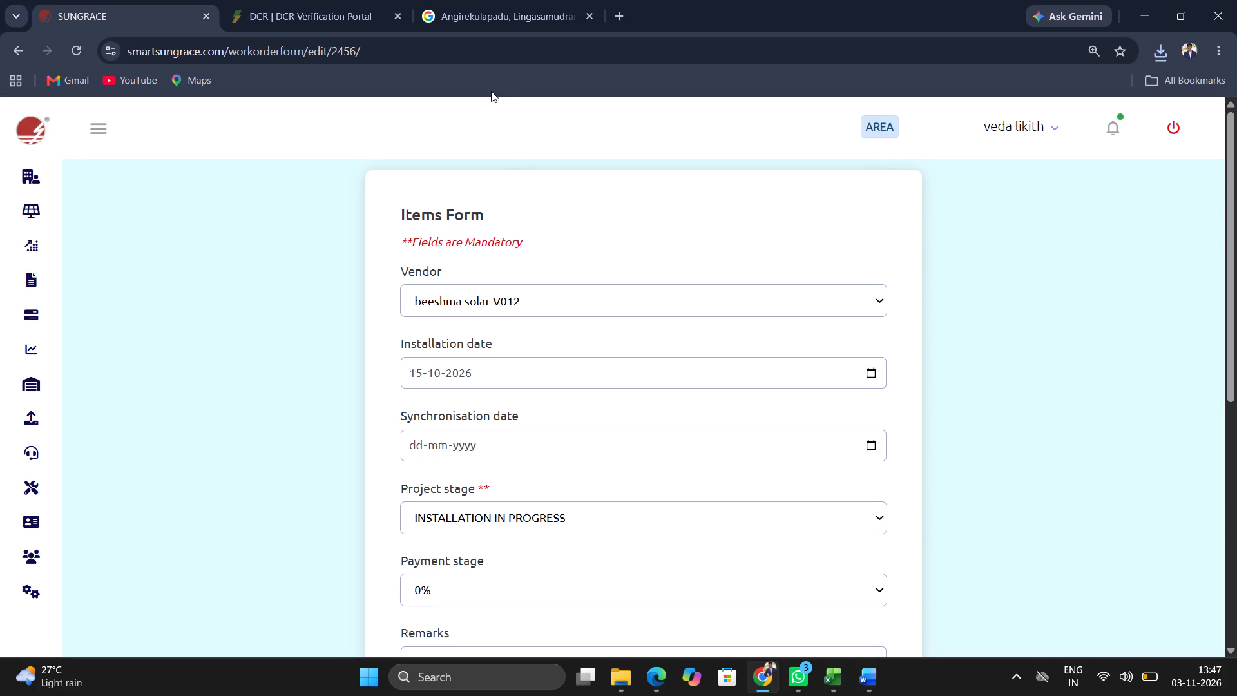
scroll(553, 244, "down", 2)
scroll(649, 345, "down", 4)
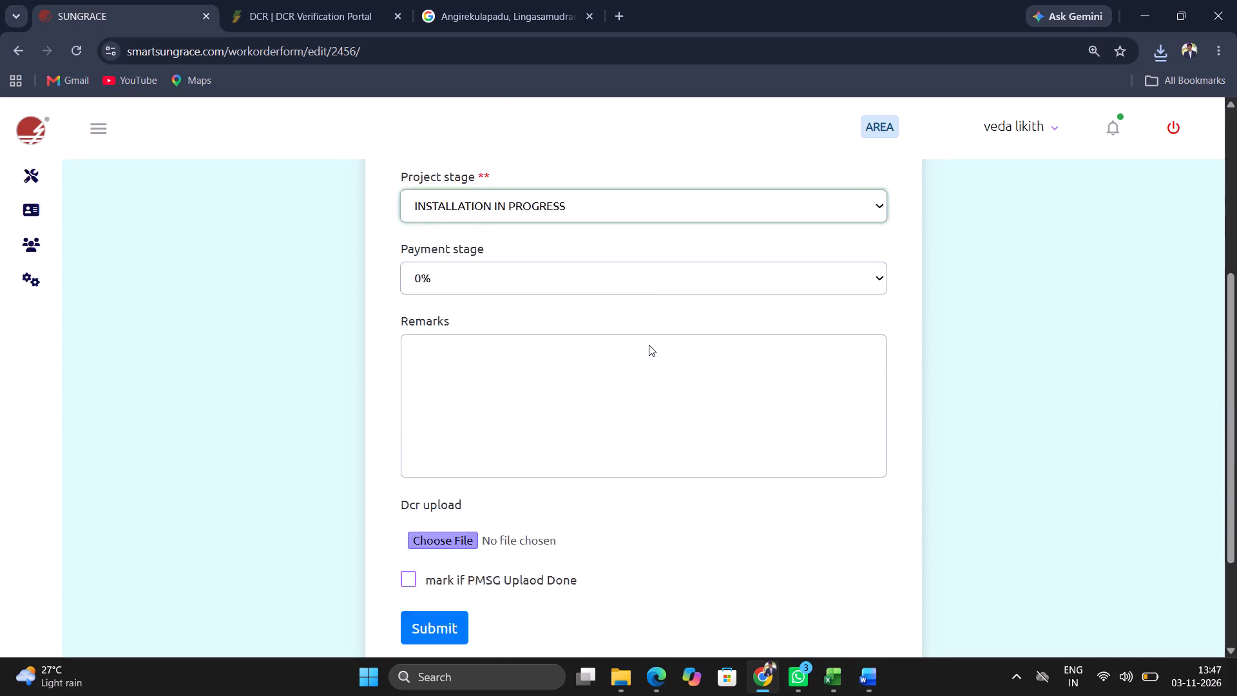
left_click(432, 387)
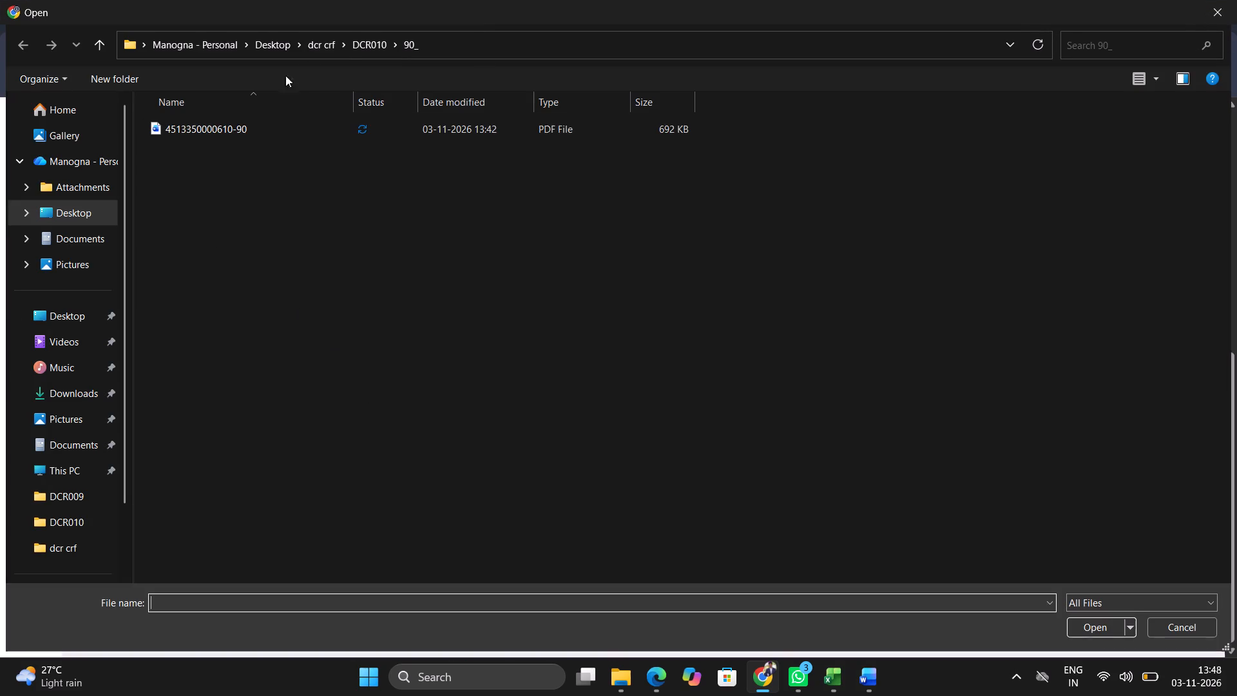
left_click(372, 44)
scroll(404, 331, "down", 6)
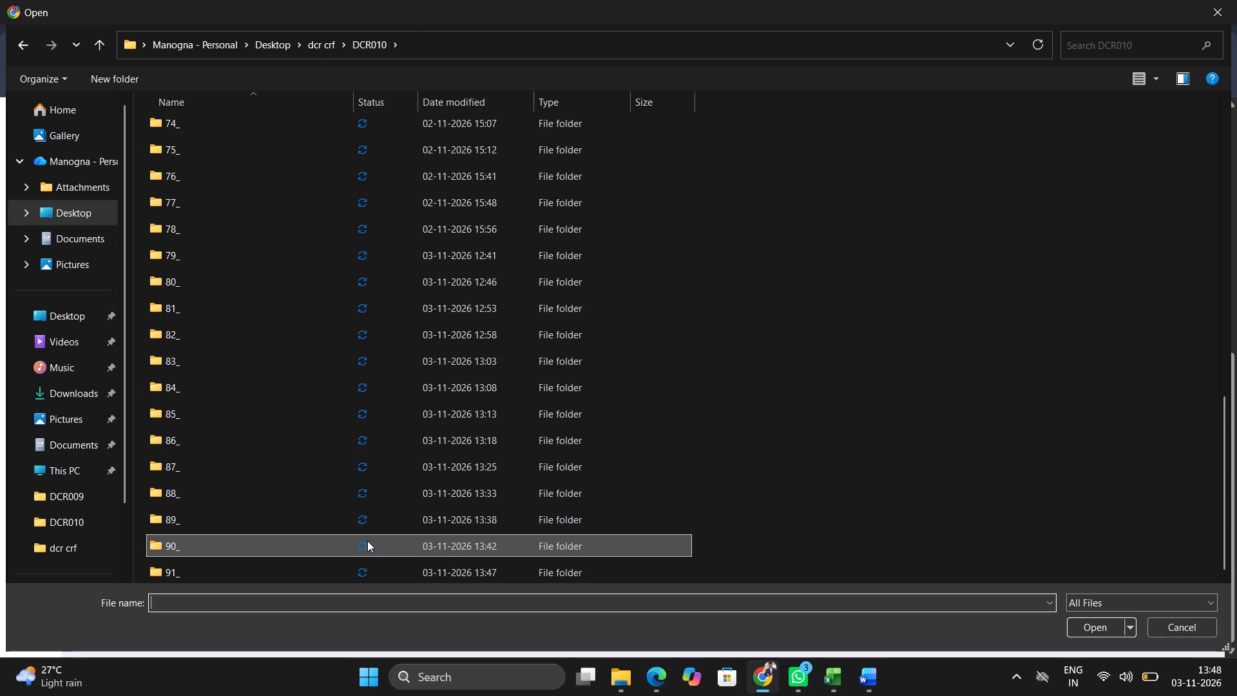
double_click(336, 569)
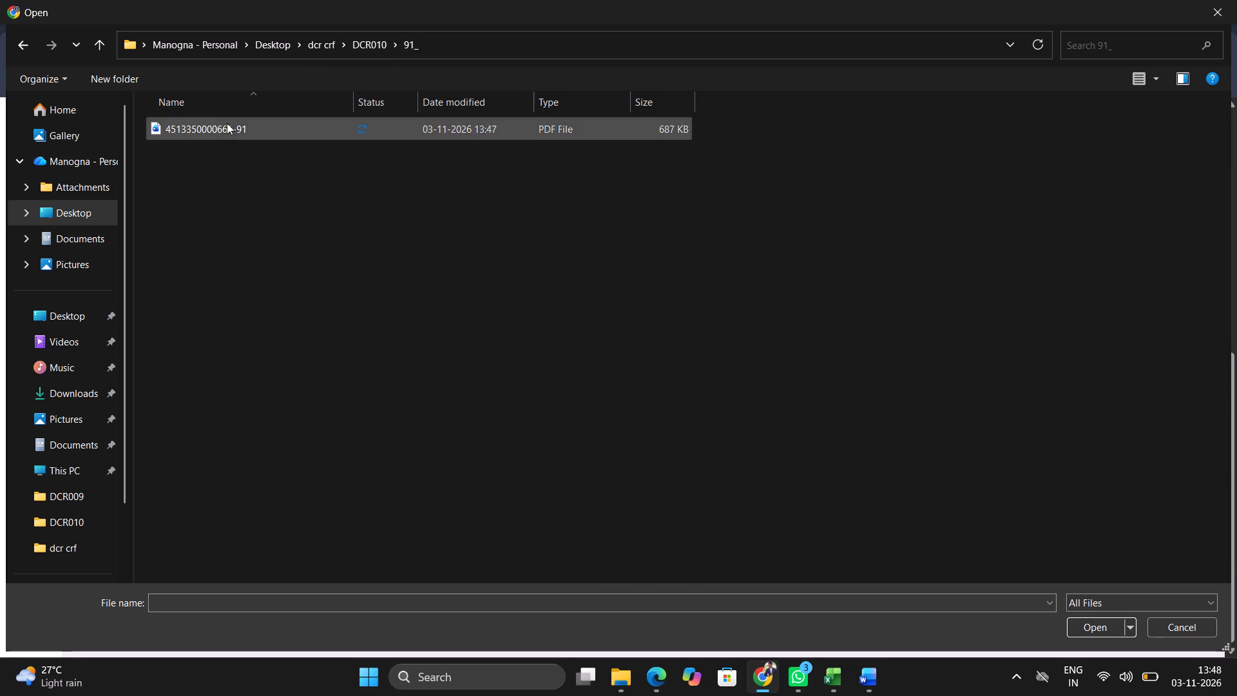
double_click(231, 118)
left_click(418, 479)
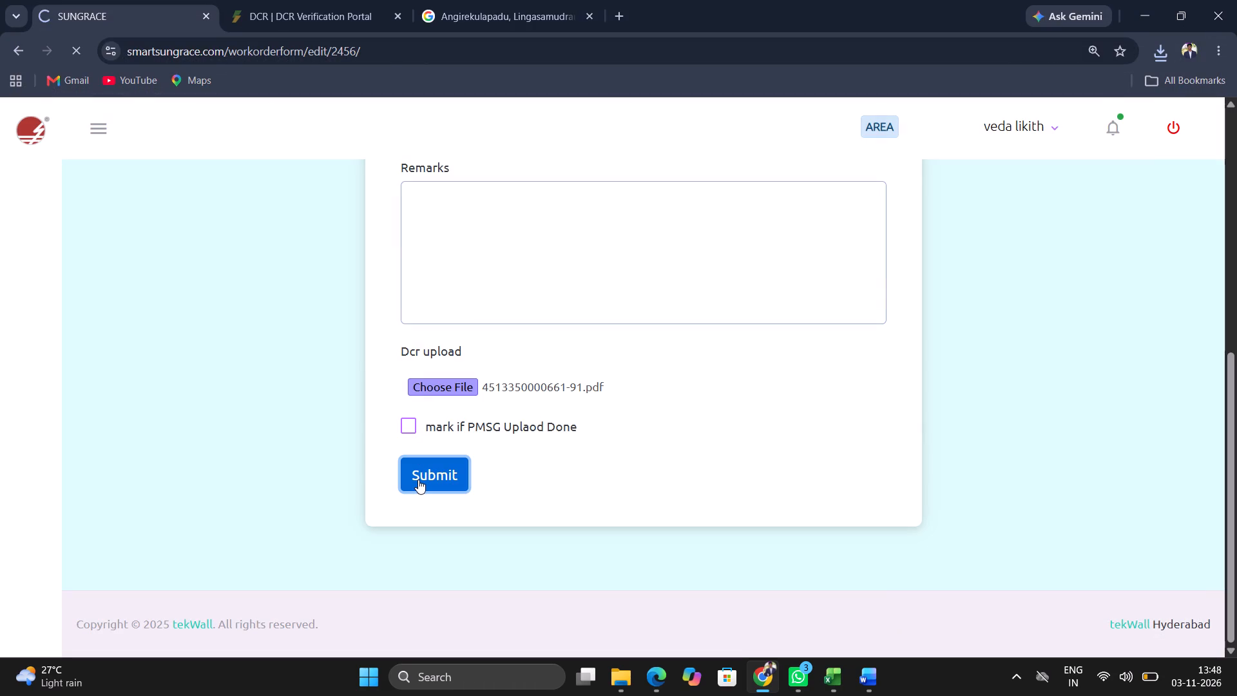